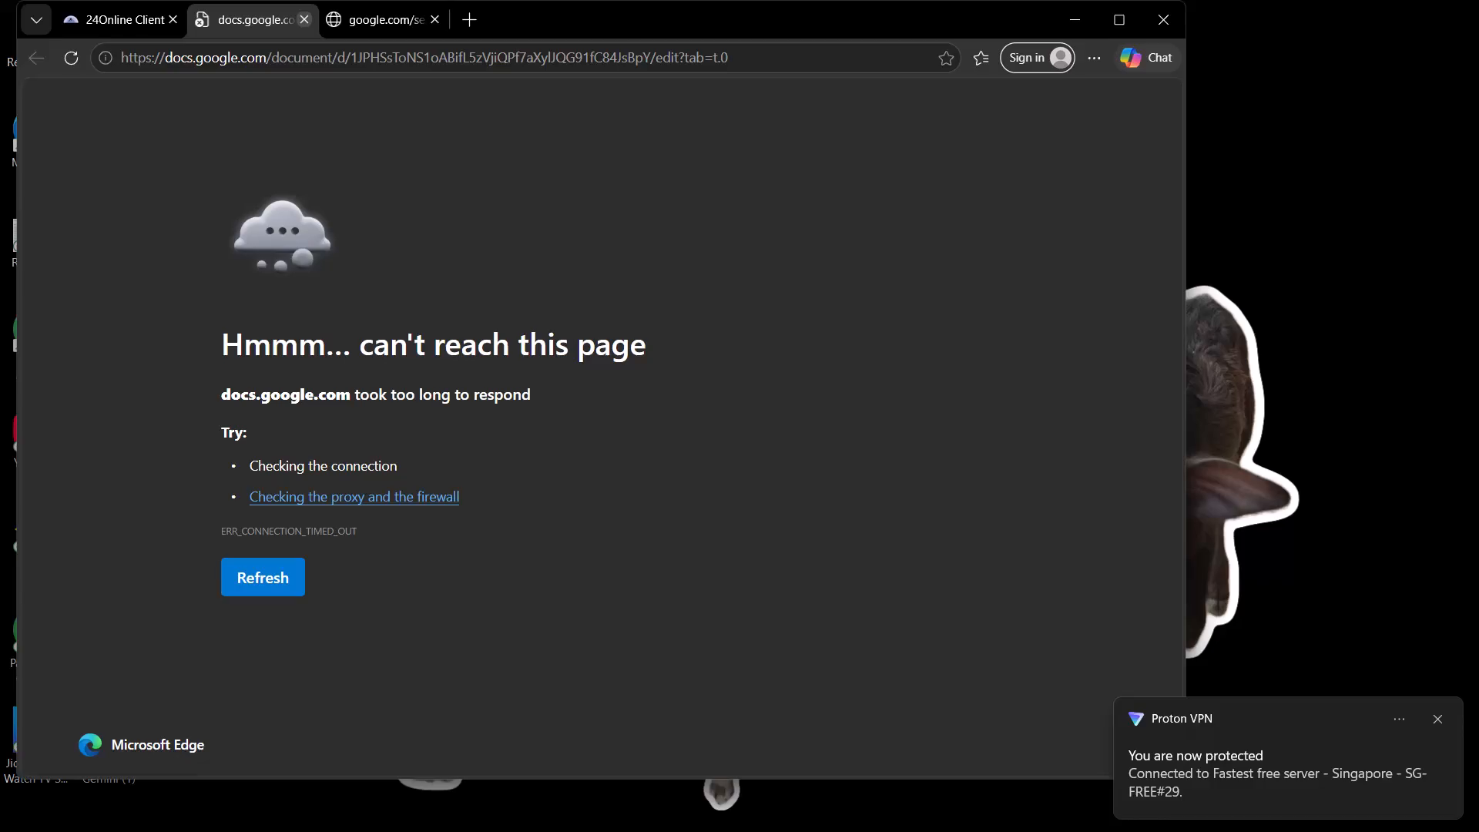
Close the Google Docs and google.com tabs, keeping only the 24Online Client tab open.
{"action": "left_click", "coordinate": [306, 18]}
{"action": "left_click", "coordinate": [306, 18]}
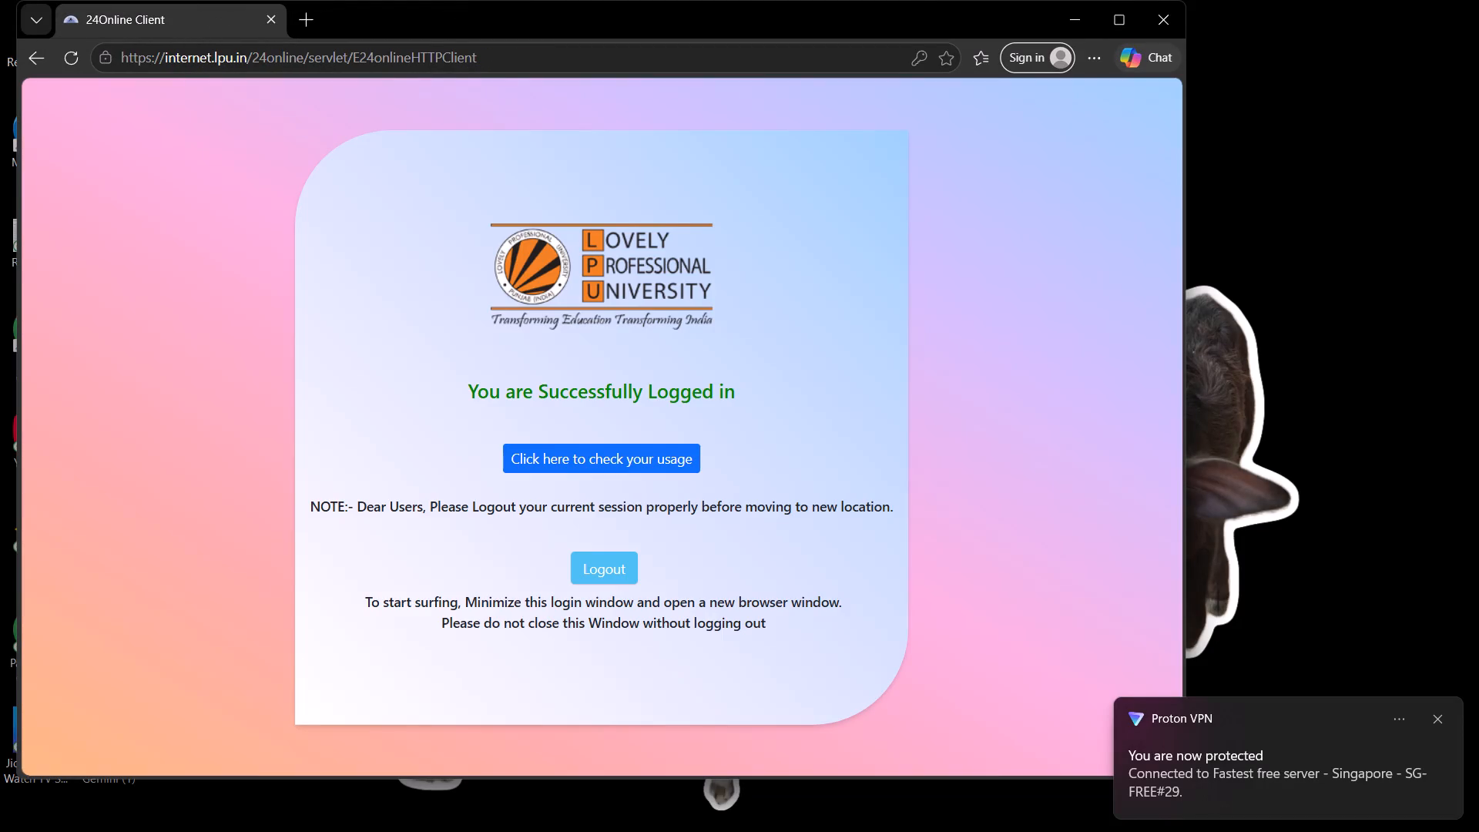
Switch to Proton VPN, disconnect from the Singapore free server and put the VPN window away.
{"action": "left_click", "coordinate": [1257, 788]}
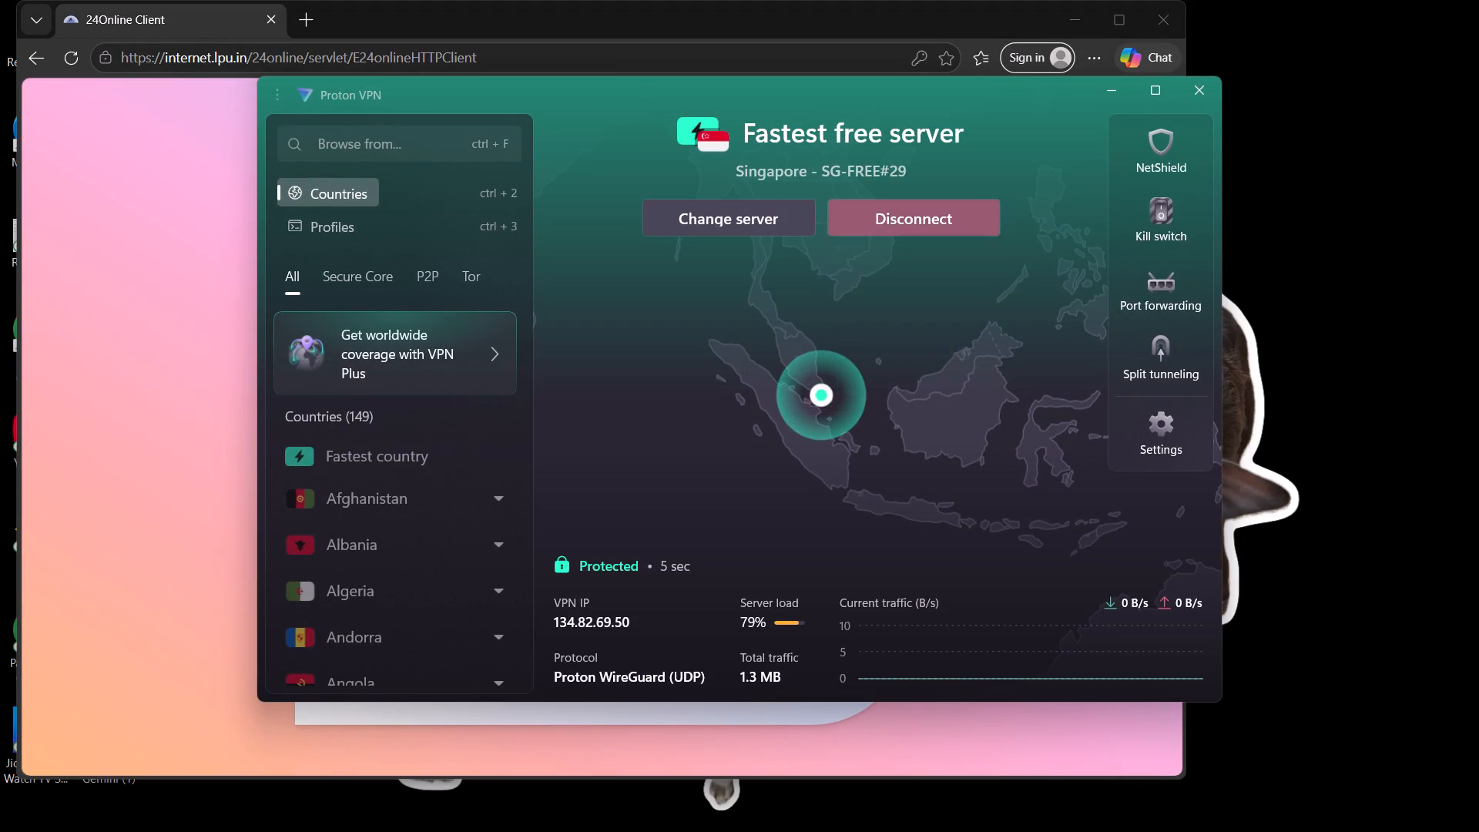
{"action": "left_click", "coordinate": [914, 202]}
{"action": "left_click", "coordinate": [1126, 84]}
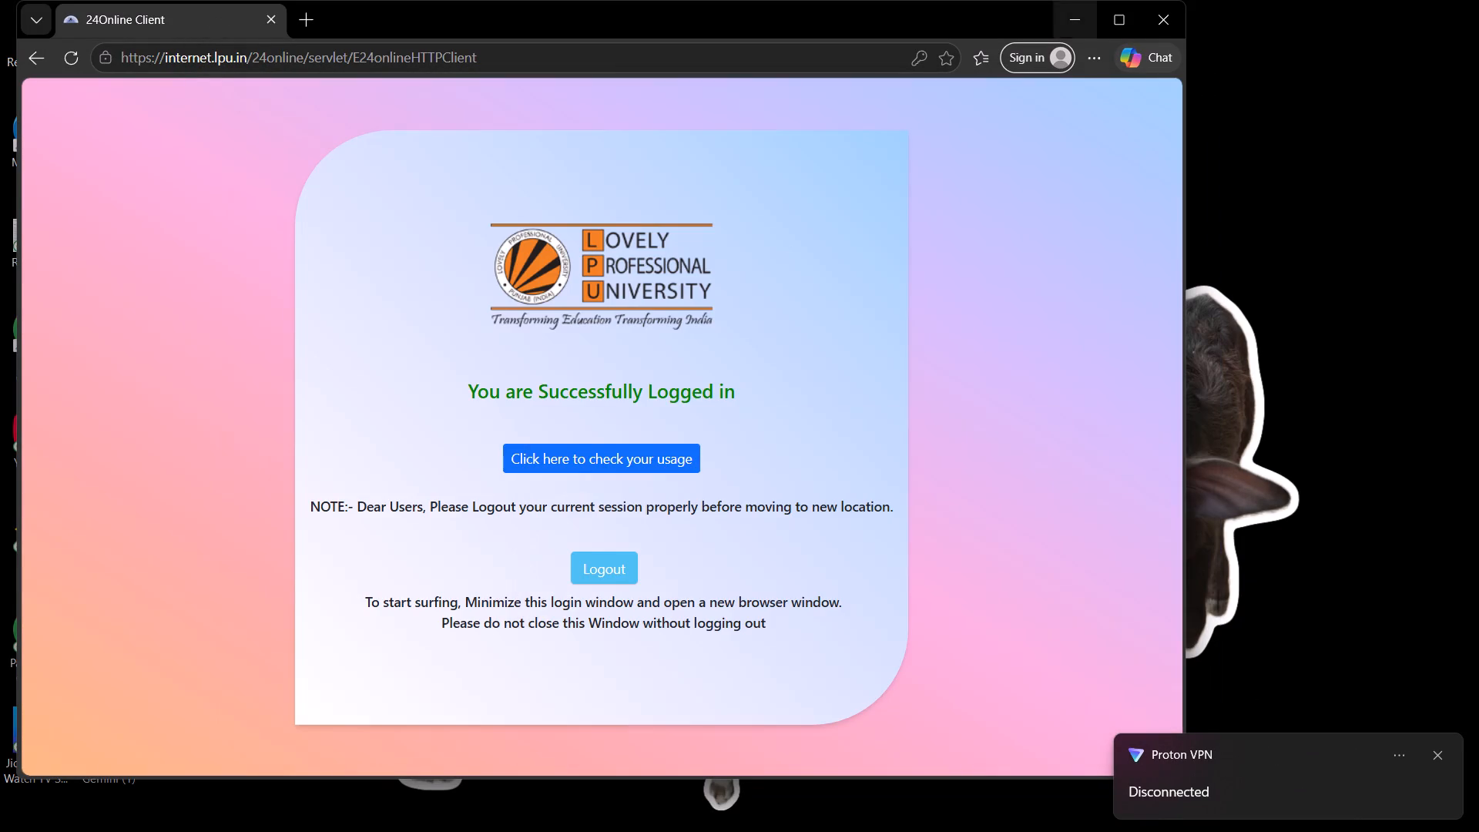
Minimise the 24Online window, switch to Google Chrome in a maximised window and restore the previous session's pages.
{"action": "left_click", "coordinate": [1079, 19]}
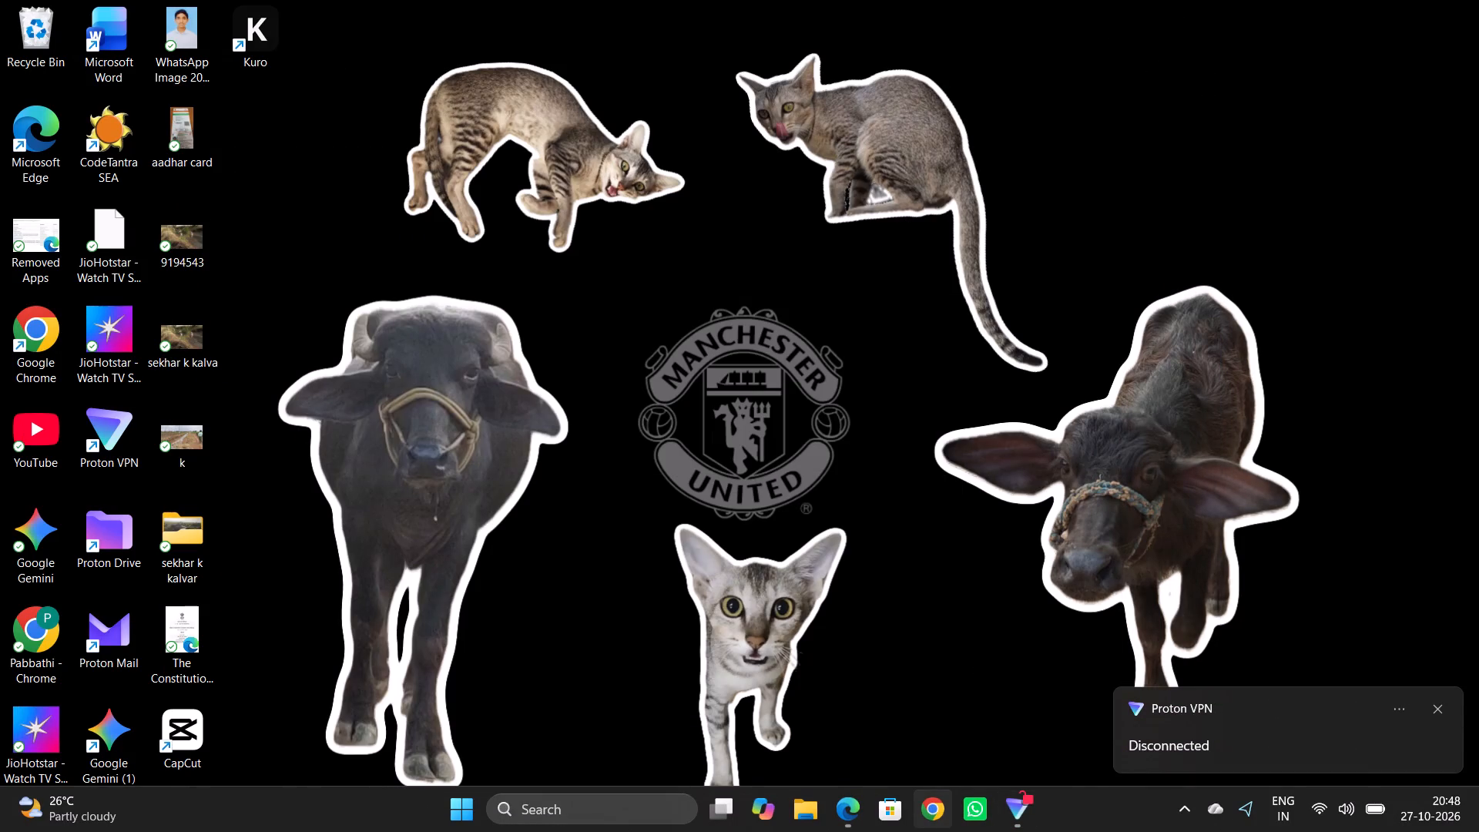
{"action": "double_click", "coordinate": [917, 802]}
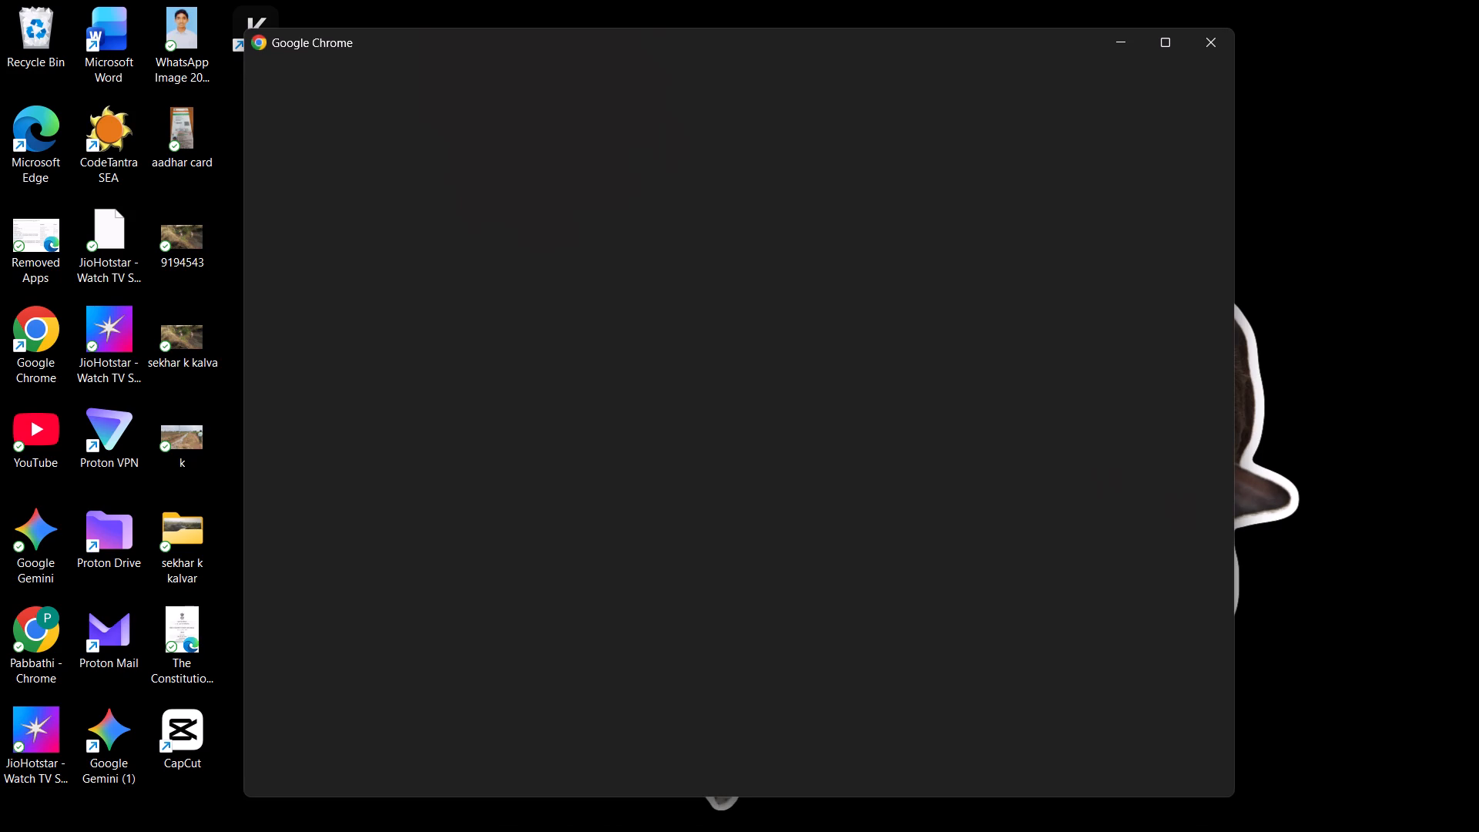
{"action": "left_click", "coordinate": [611, 469]}
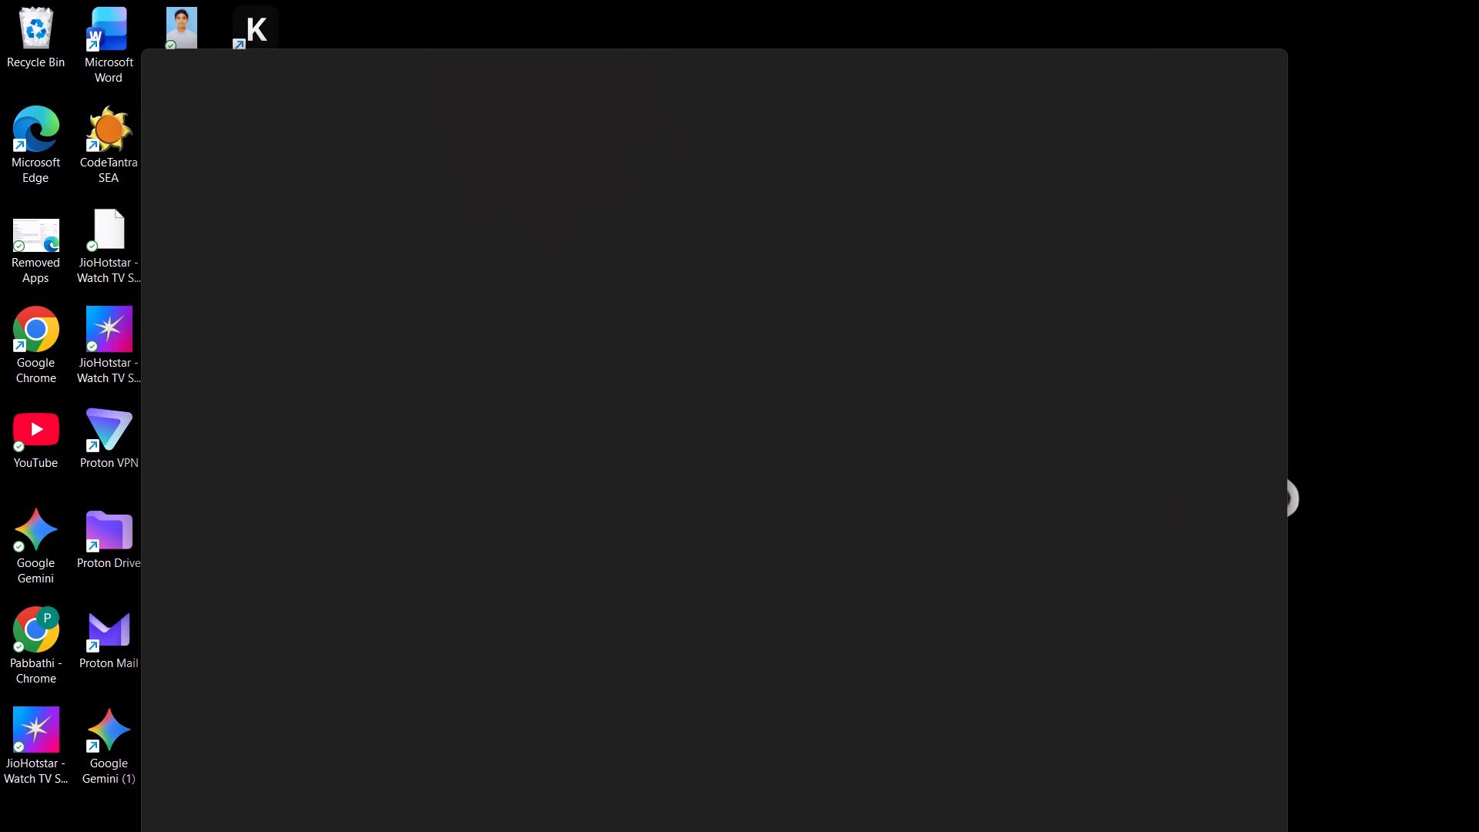
{"action": "left_click", "coordinate": [1220, 72]}
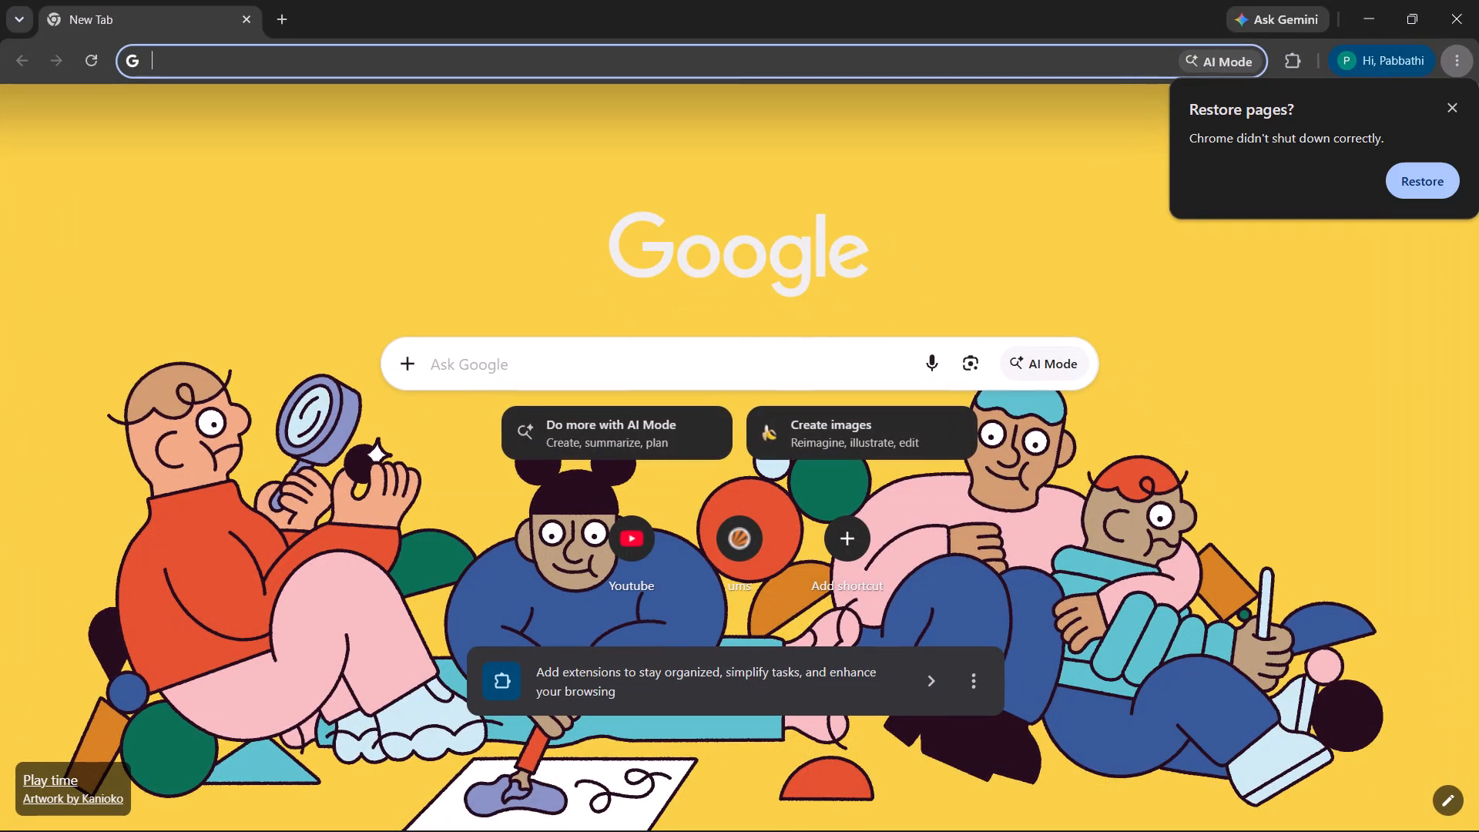
{"action": "left_click", "coordinate": [1405, 187]}
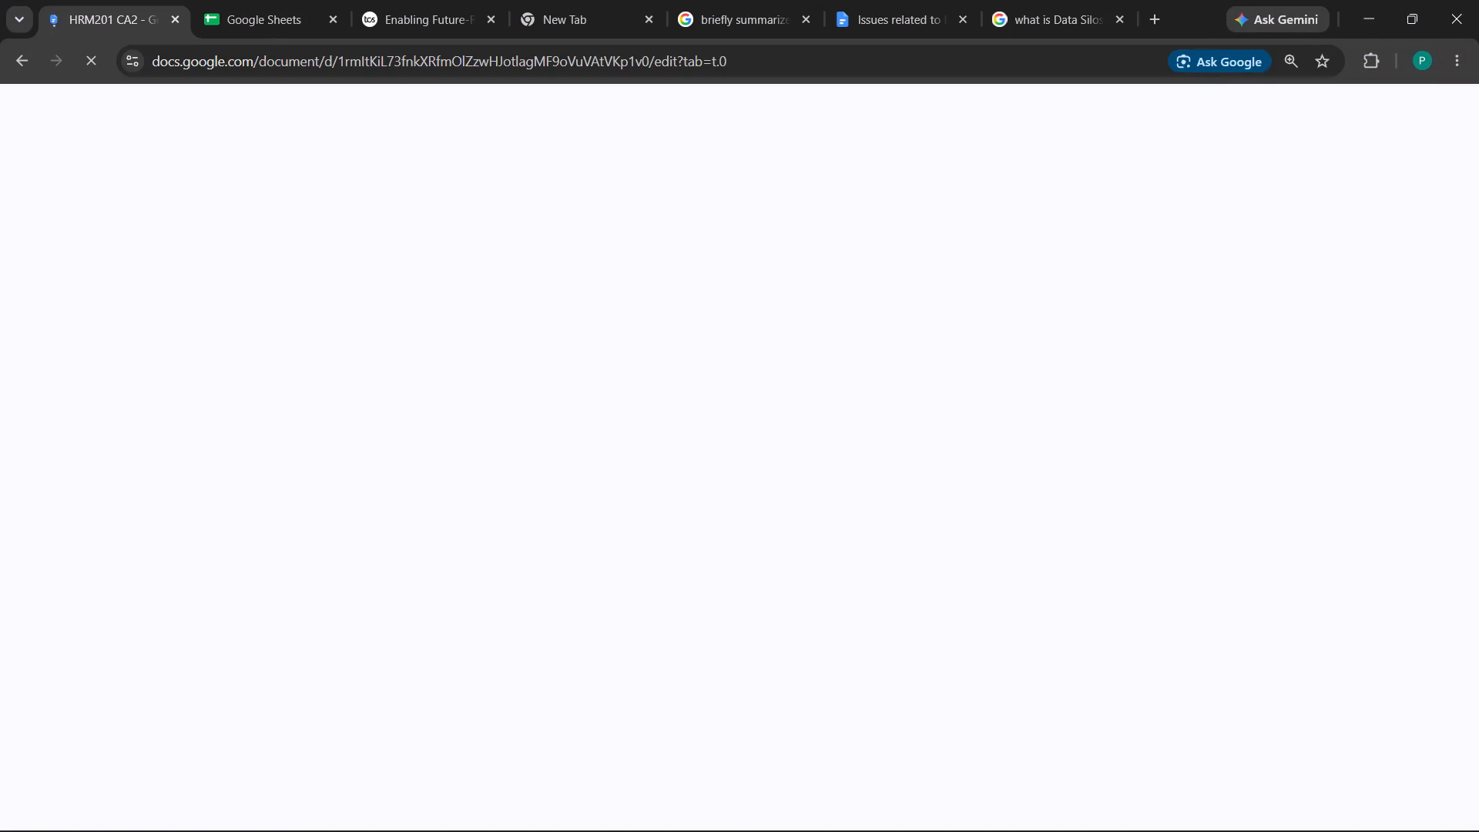
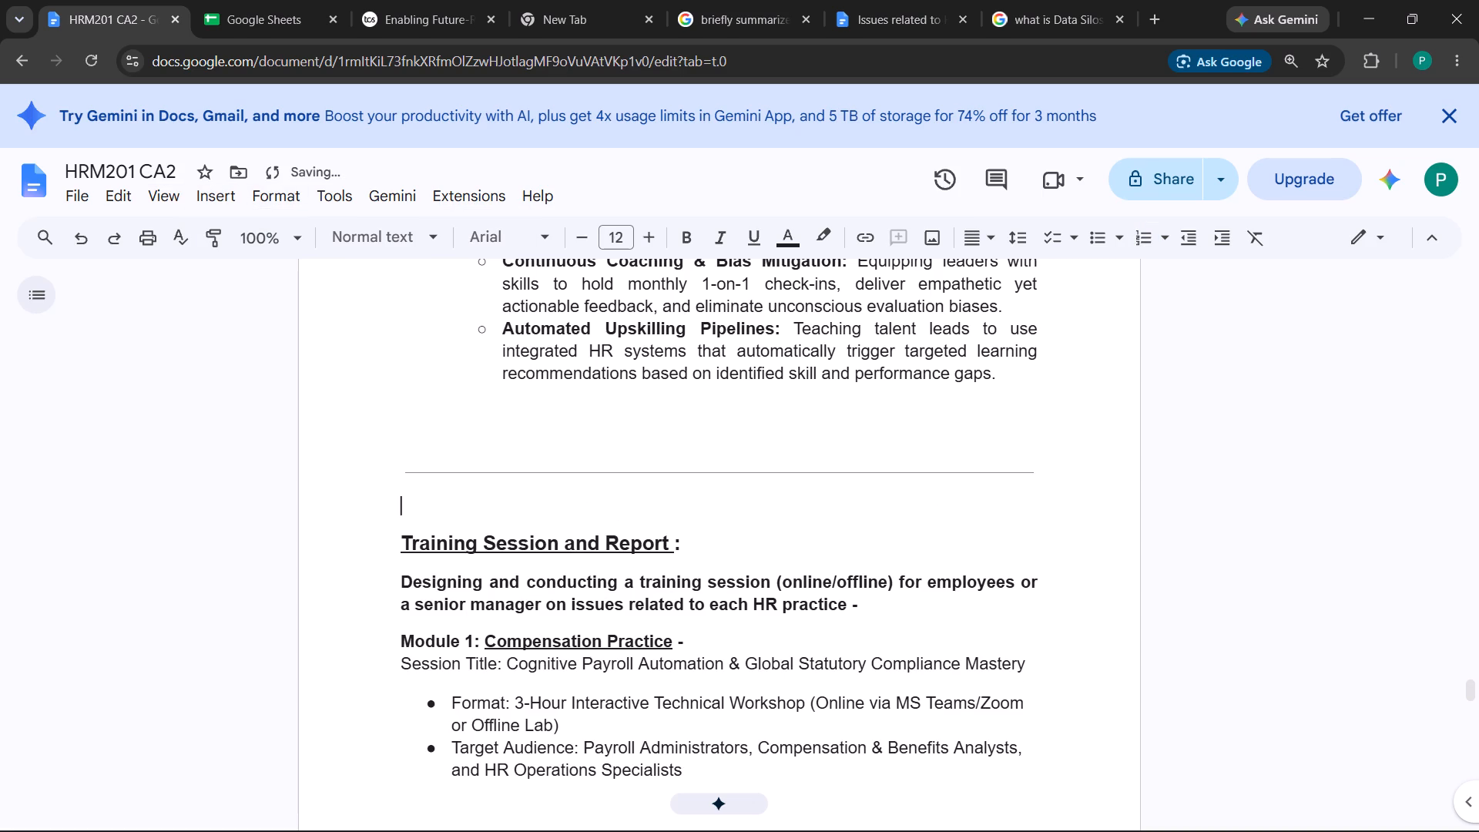
{"action": "key", "text": "BackSpace"}
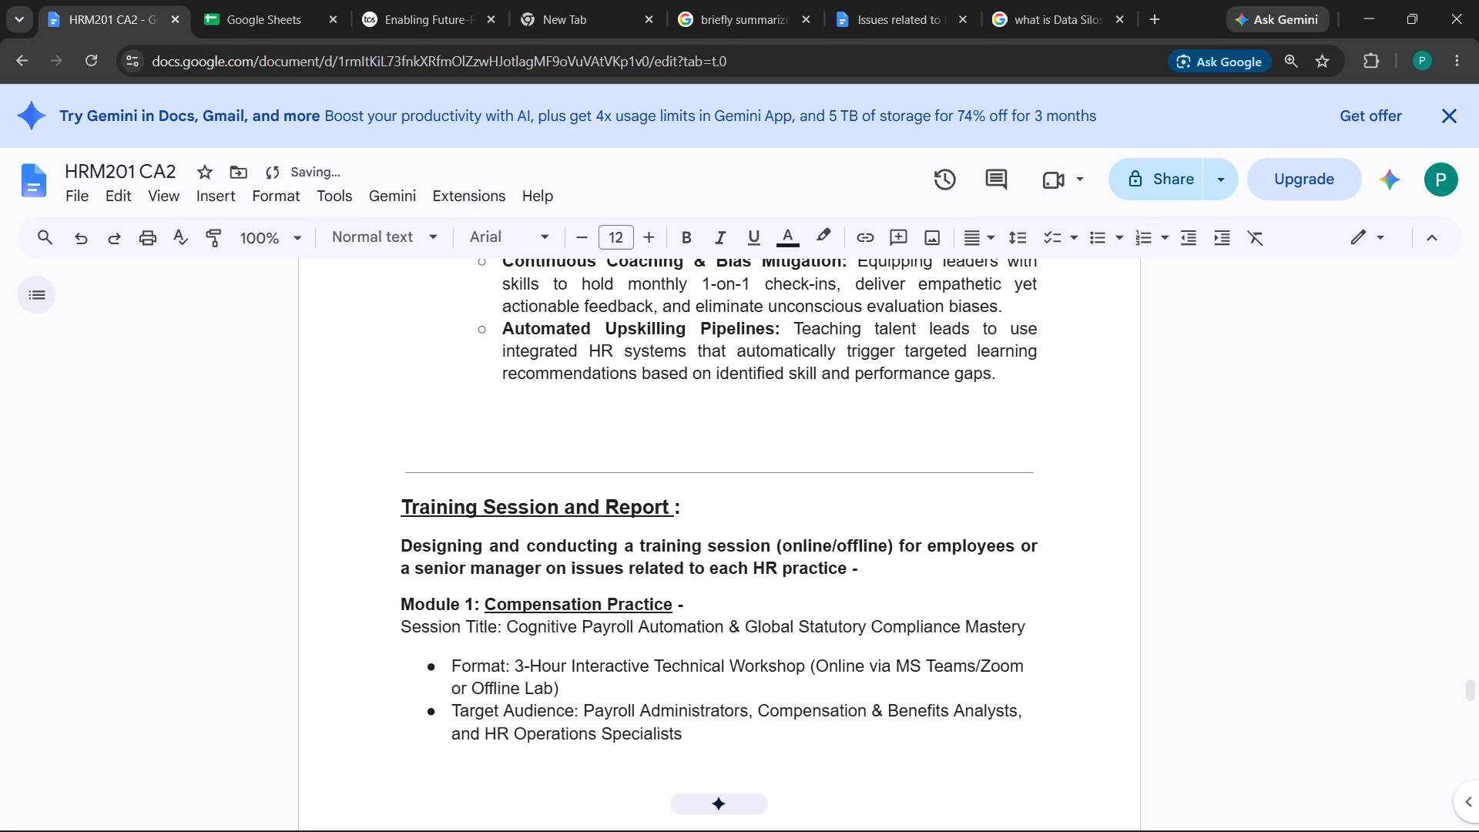
{"action": "key", "text": "Up"}
{"action": "key", "text": "BackSpace"}
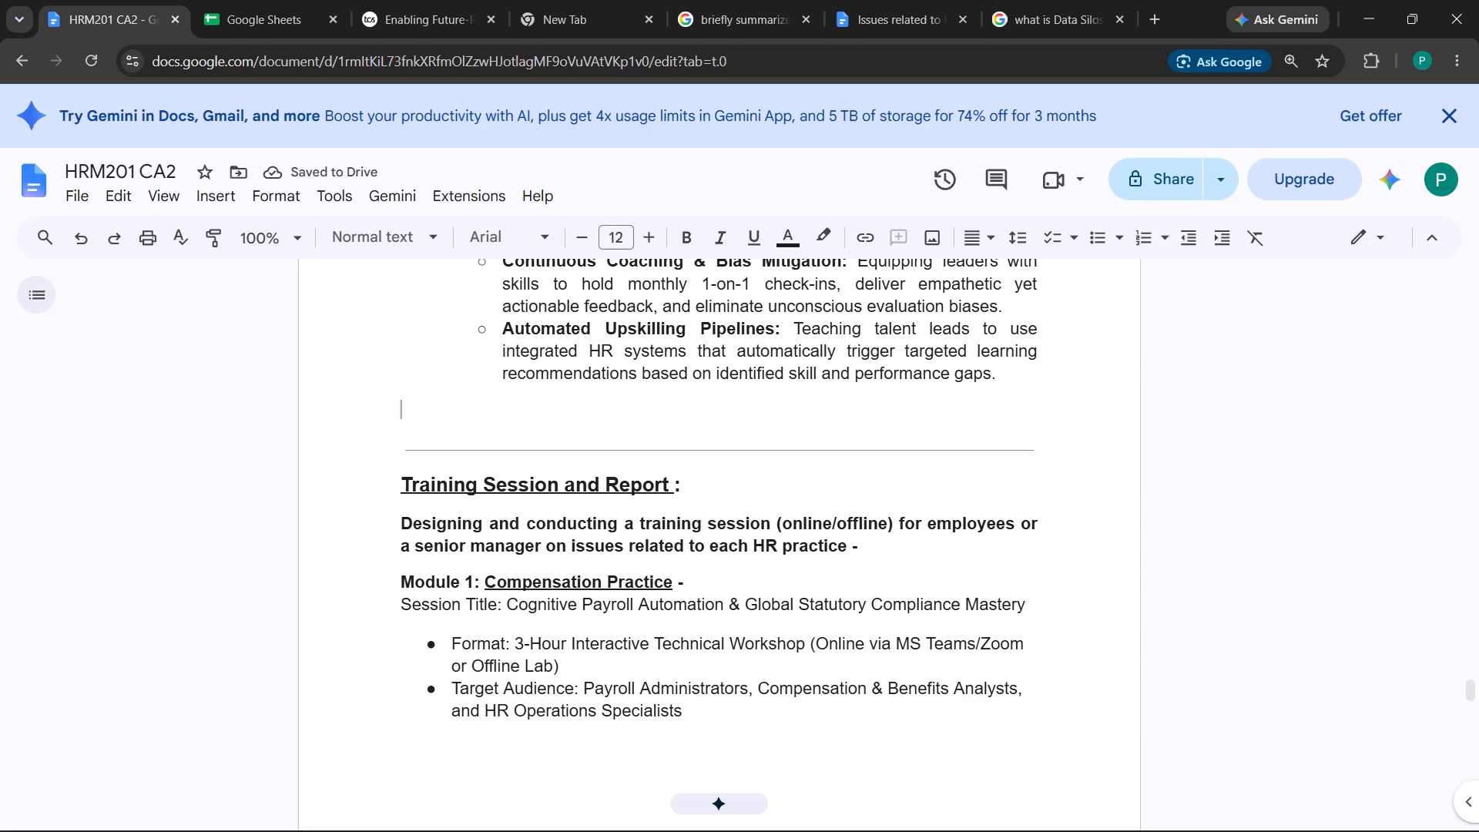
Justify all text from "Designing and conducting a training session" to the end of the document.
{"action": "left_click_drag", "start_coordinate": [398, 522], "coordinate": [510, 552]}
{"action": "key", "text": "Down"}
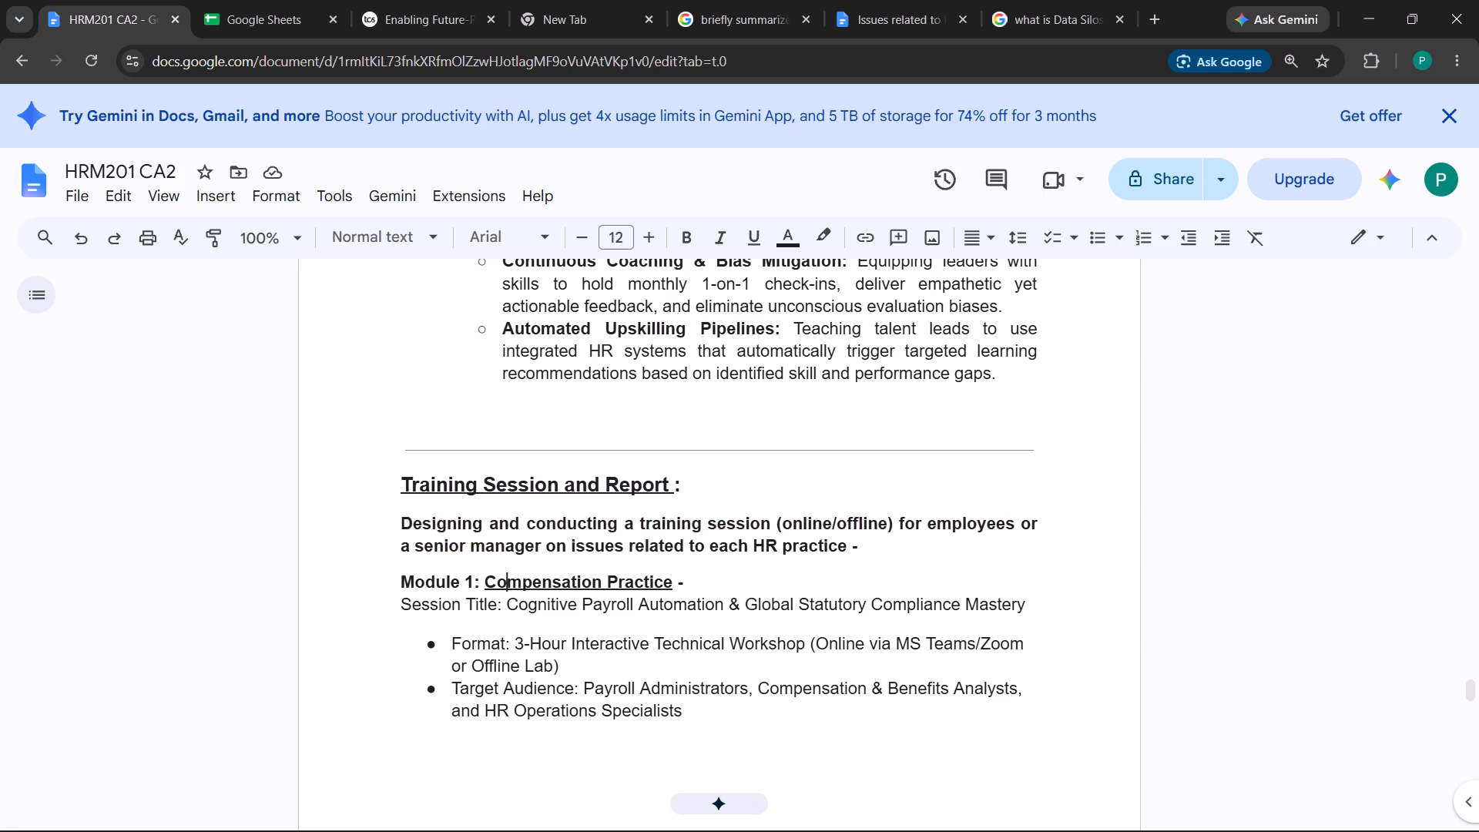
{"action": "left_click_drag", "start_coordinate": [510, 552], "coordinate": [511, 552]}
{"action": "left_click", "coordinate": [407, 532]}
{"action": "left_click", "coordinate": [387, 529]}
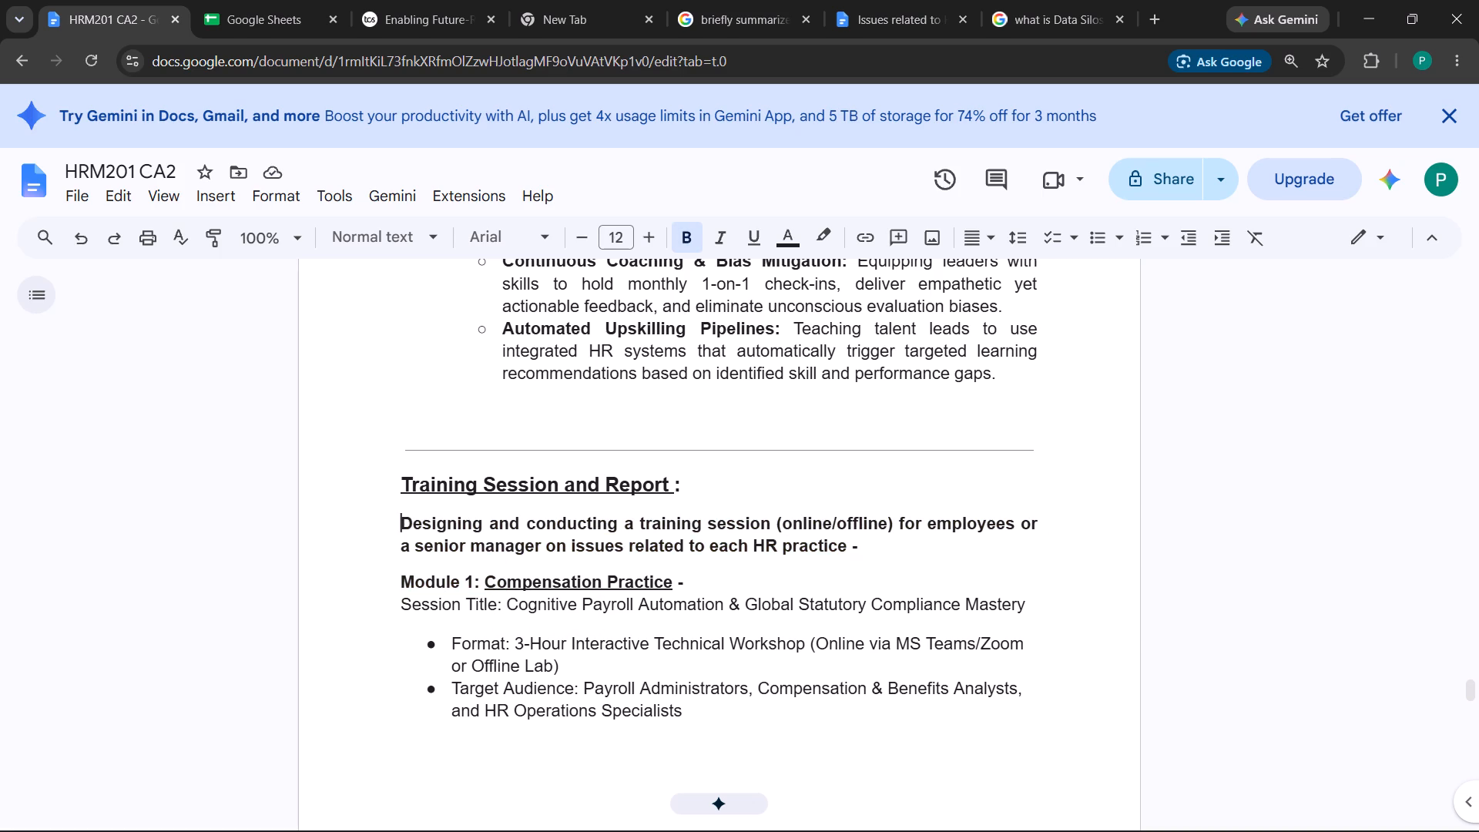
{"action": "key", "text": "shift+Down"}
{"action": "key", "text": "shift+Down"}
{"action": "key", "text": "shift+Down"}
{"action": "key", "text": "shift+Down"}
{"action": "key", "text": "shift+Down"}
{"action": "key", "text": "shift+Down"}
{"action": "key", "text": "shift+Down"}
{"action": "key", "text": "shift+Down"}
{"action": "key", "text": "shift+Down"}
{"action": "key", "text": "shift+Down"}
{"action": "key", "text": "shift+Down"}
{"action": "key", "text": "shift+Down"}
{"action": "key", "text": "shift+Down"}
{"action": "key", "text": "shift+Down"}
{"action": "key", "text": "shift+Down"}
{"action": "key", "text": "shift+Down"}
{"action": "key", "text": "shift+Down"}
{"action": "key", "text": "shift+Down"}
{"action": "key", "text": "shift+Down"}
{"action": "key", "text": "shift+Down"}
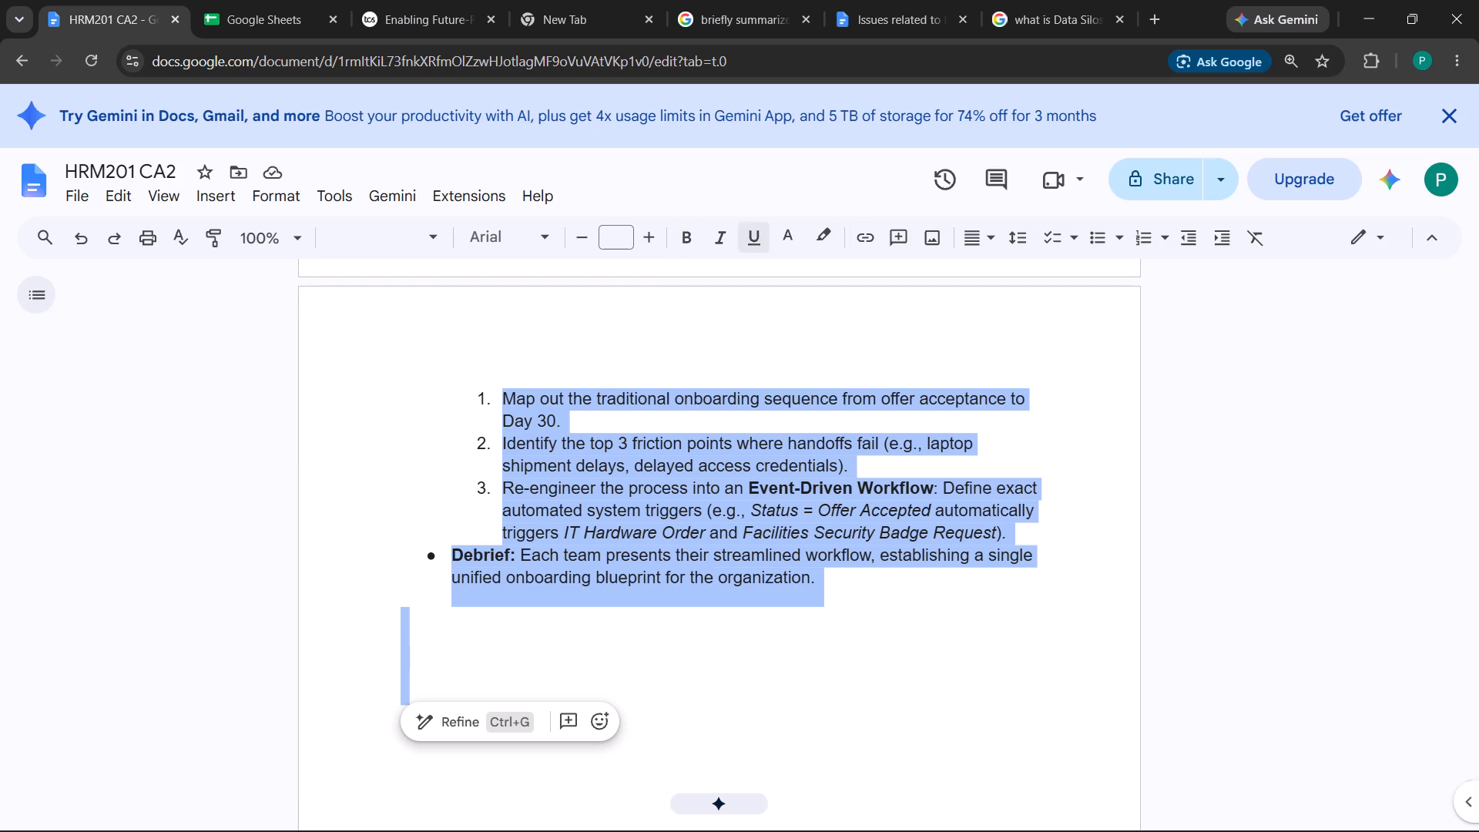
{"action": "left_click", "coordinate": [981, 240]}
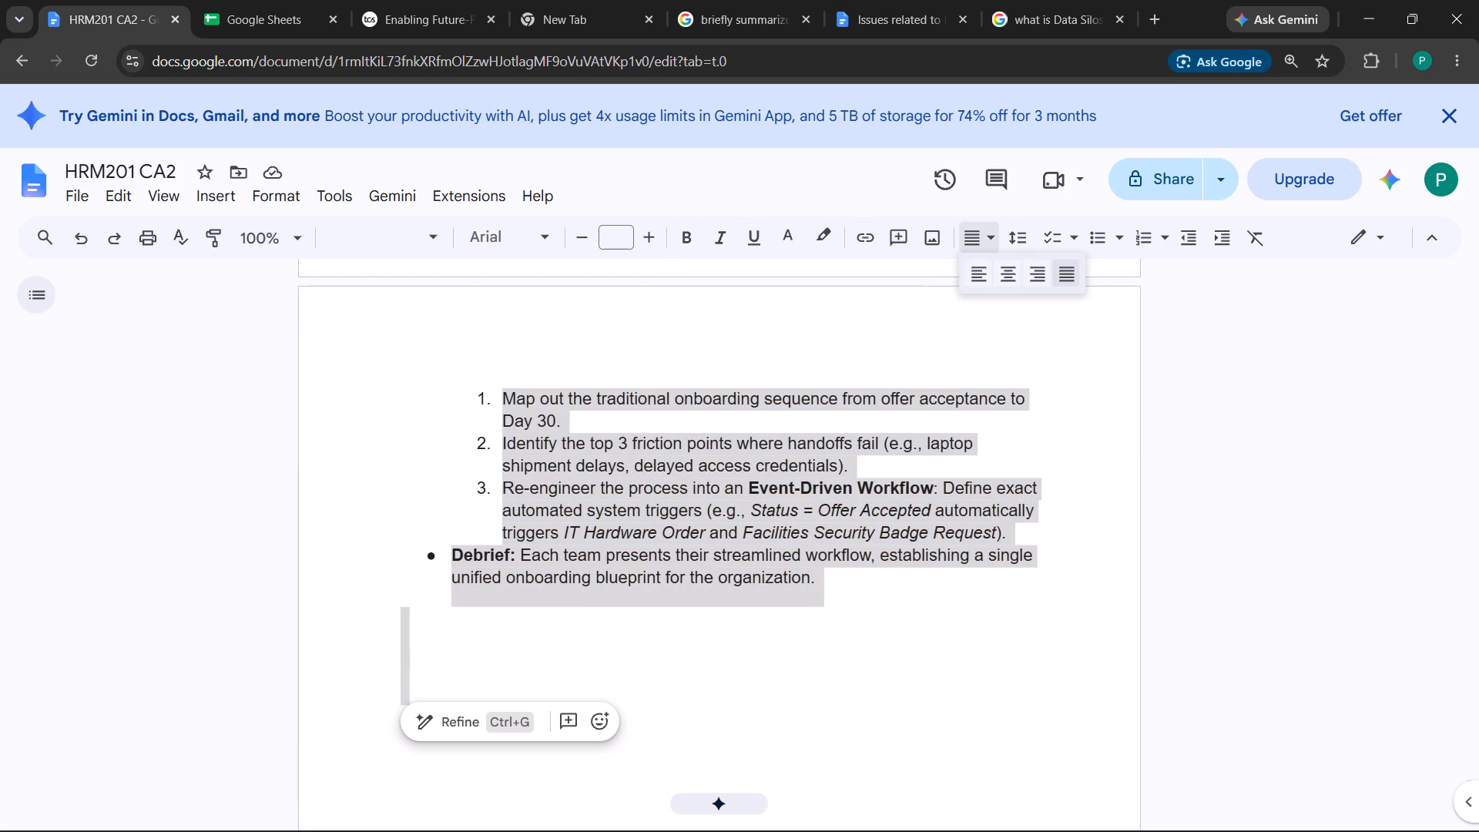
{"action": "left_click", "coordinate": [1056, 276]}
{"action": "left_click", "coordinate": [1058, 405]}
{"action": "scroll", "coordinate": [937, 514], "scroll_direction": "up", "scroll_amount": 4}
{"action": "scroll", "coordinate": [609, 597], "scroll_direction": "up", "scroll_amount": 3}
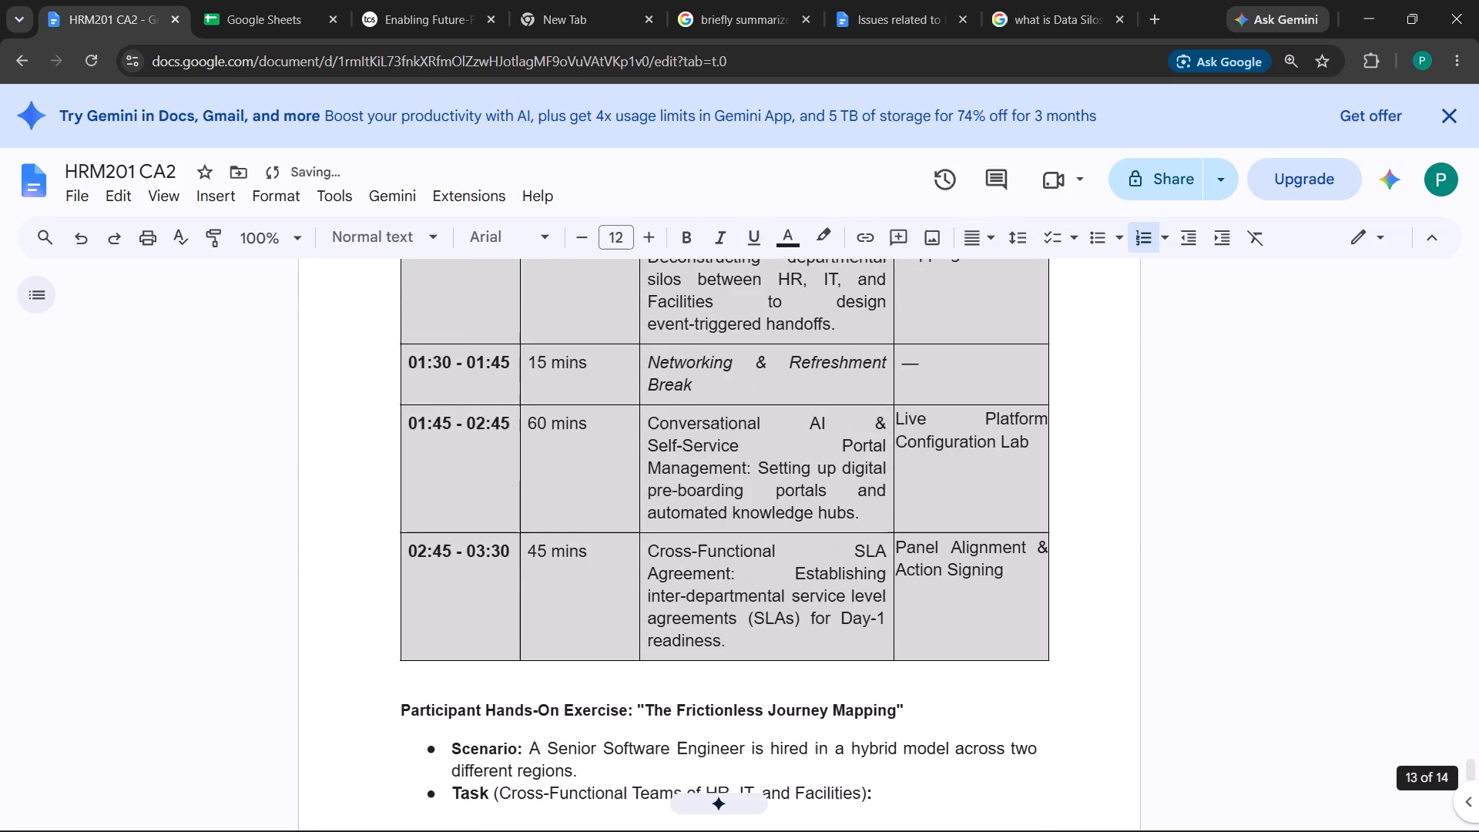
{"action": "scroll", "coordinate": [589, 414], "scroll_direction": "up", "scroll_amount": 4}
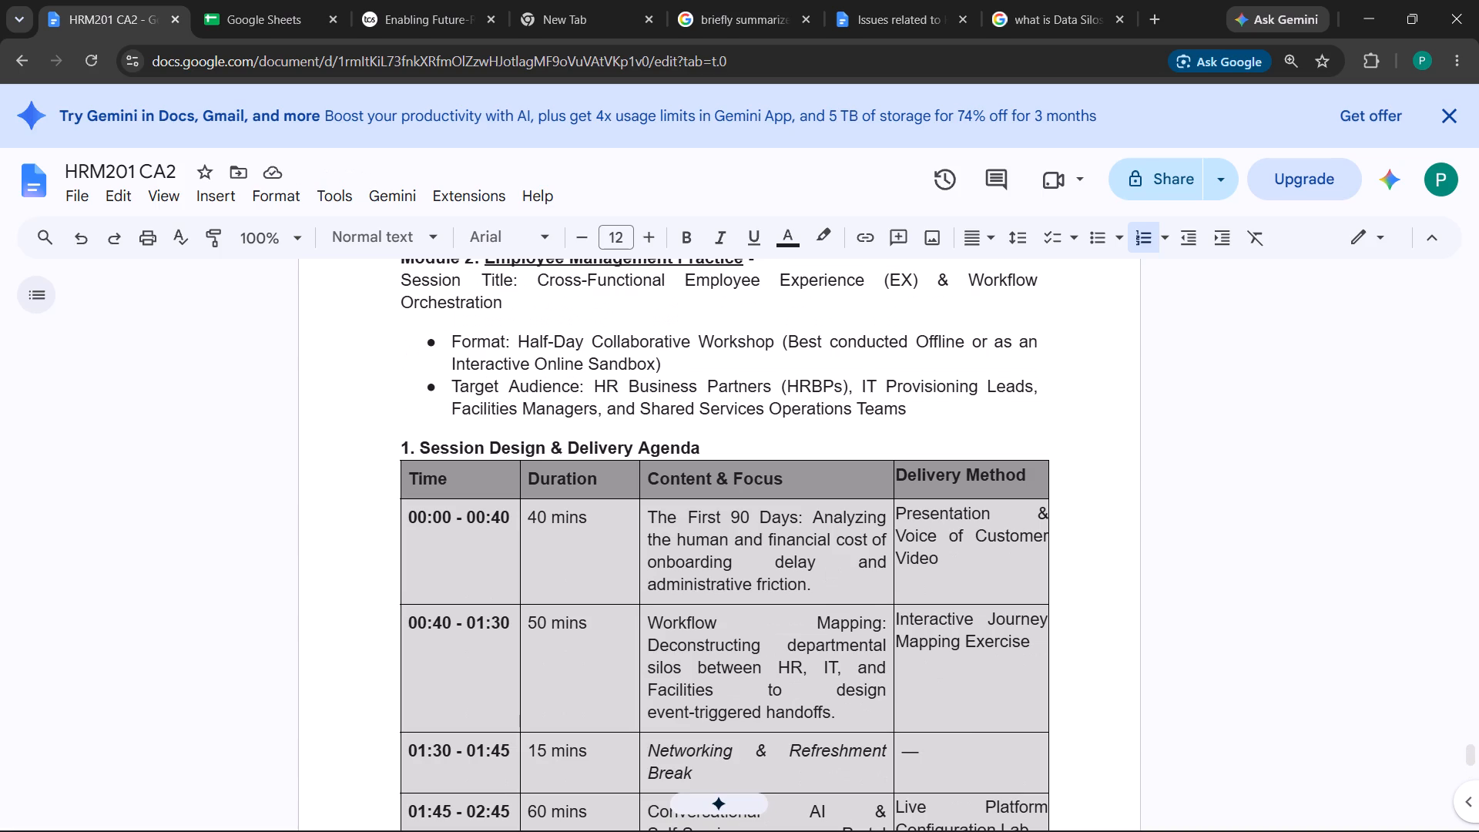
{"action": "scroll", "coordinate": [588, 424], "scroll_direction": "down", "scroll_amount": 2}
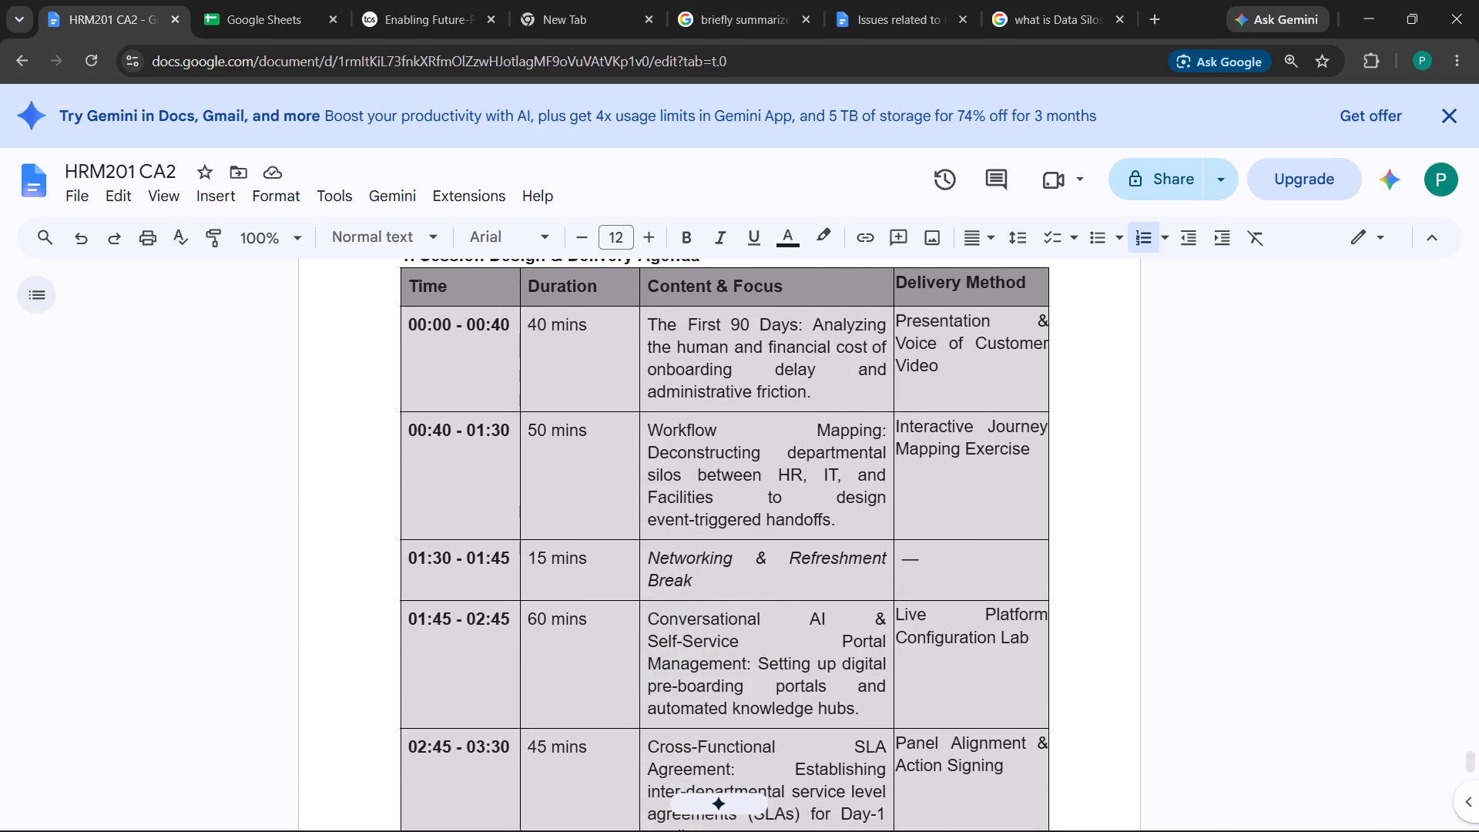
{"action": "scroll", "coordinate": [588, 425], "scroll_direction": "down", "scroll_amount": 1}
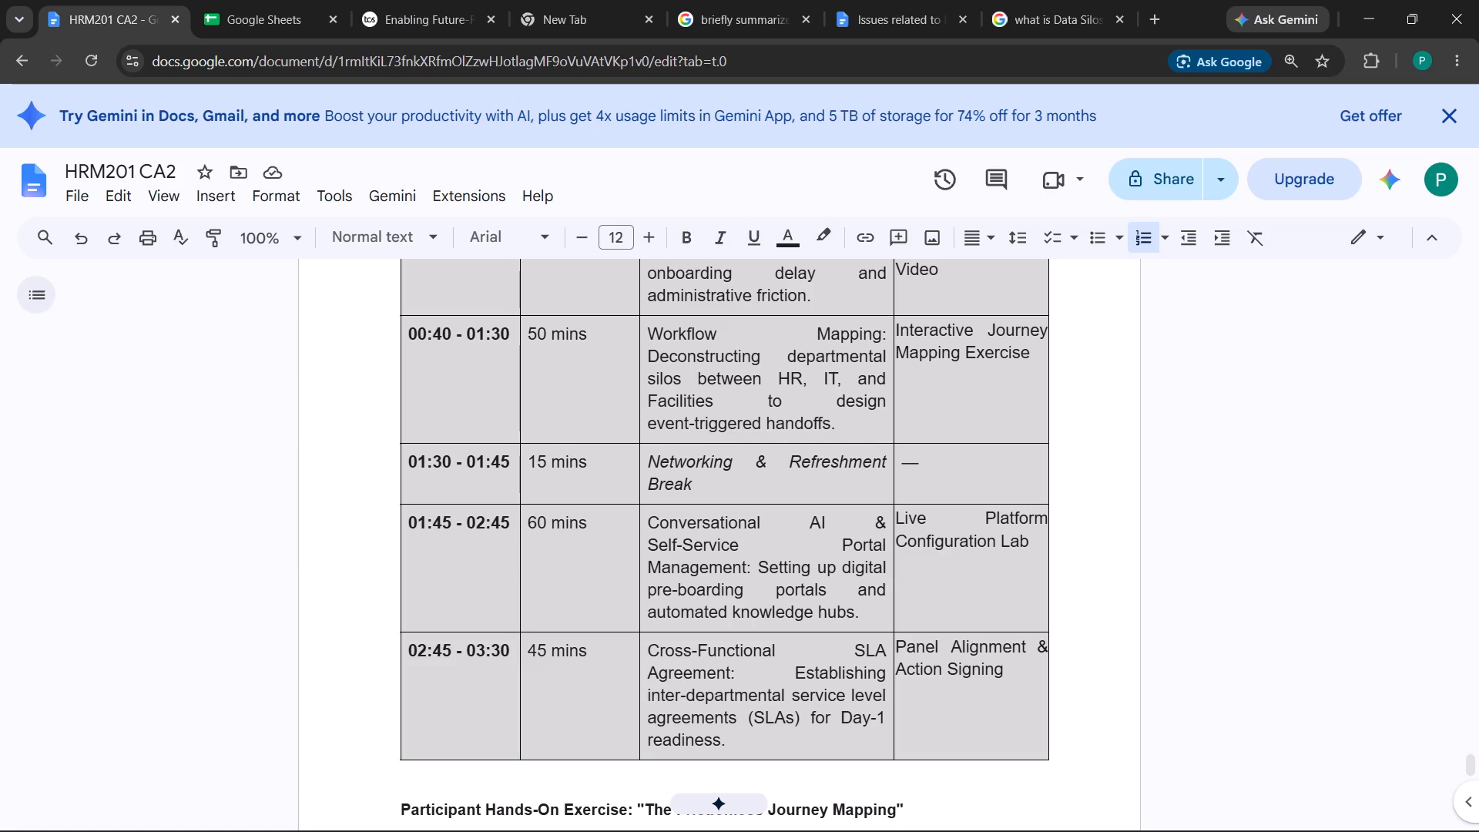
{"action": "scroll", "coordinate": [588, 425], "scroll_direction": "down", "scroll_amount": 1}
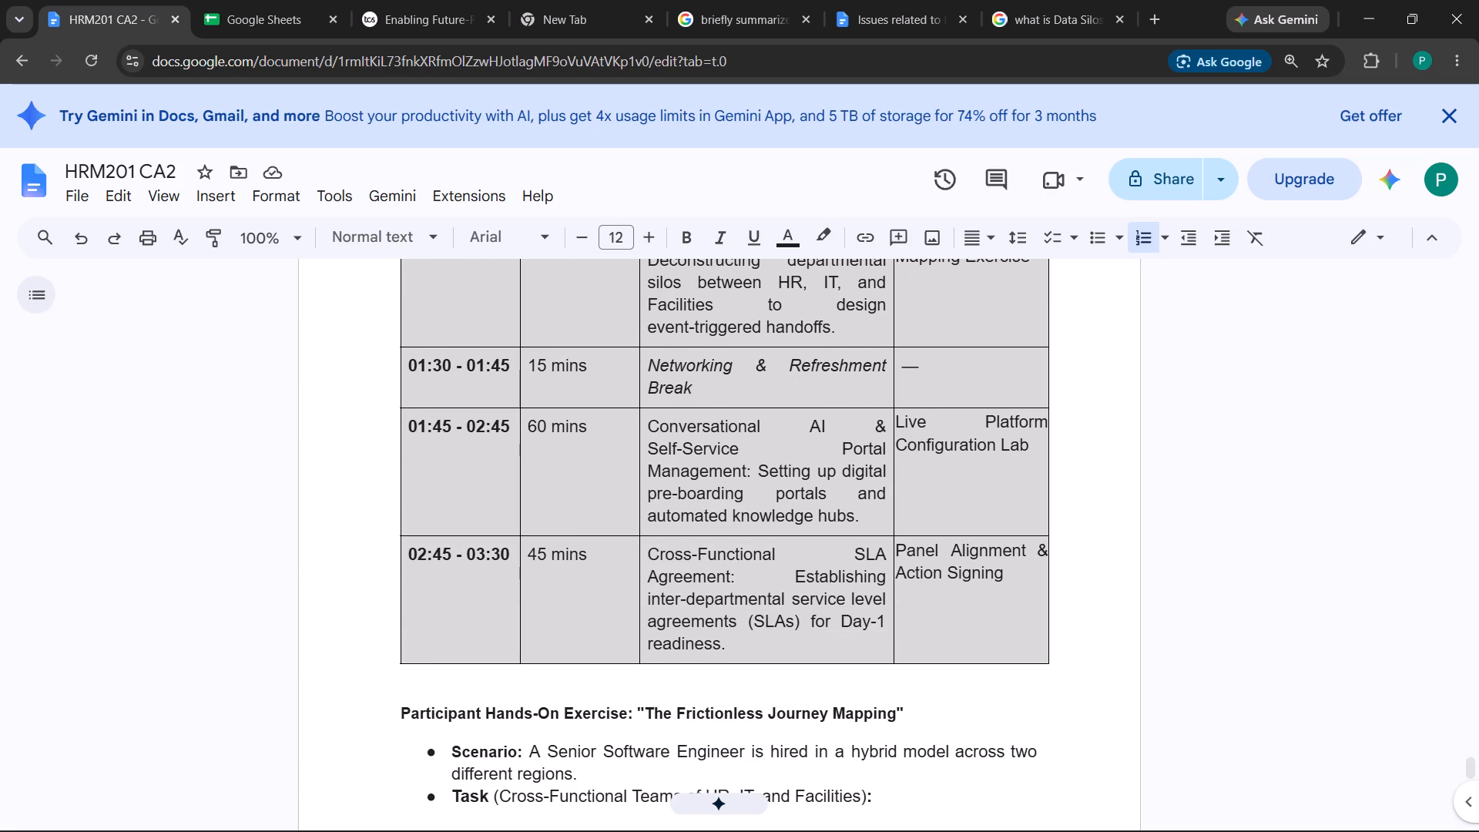
{"action": "scroll", "coordinate": [588, 425], "scroll_direction": "down", "scroll_amount": 5}
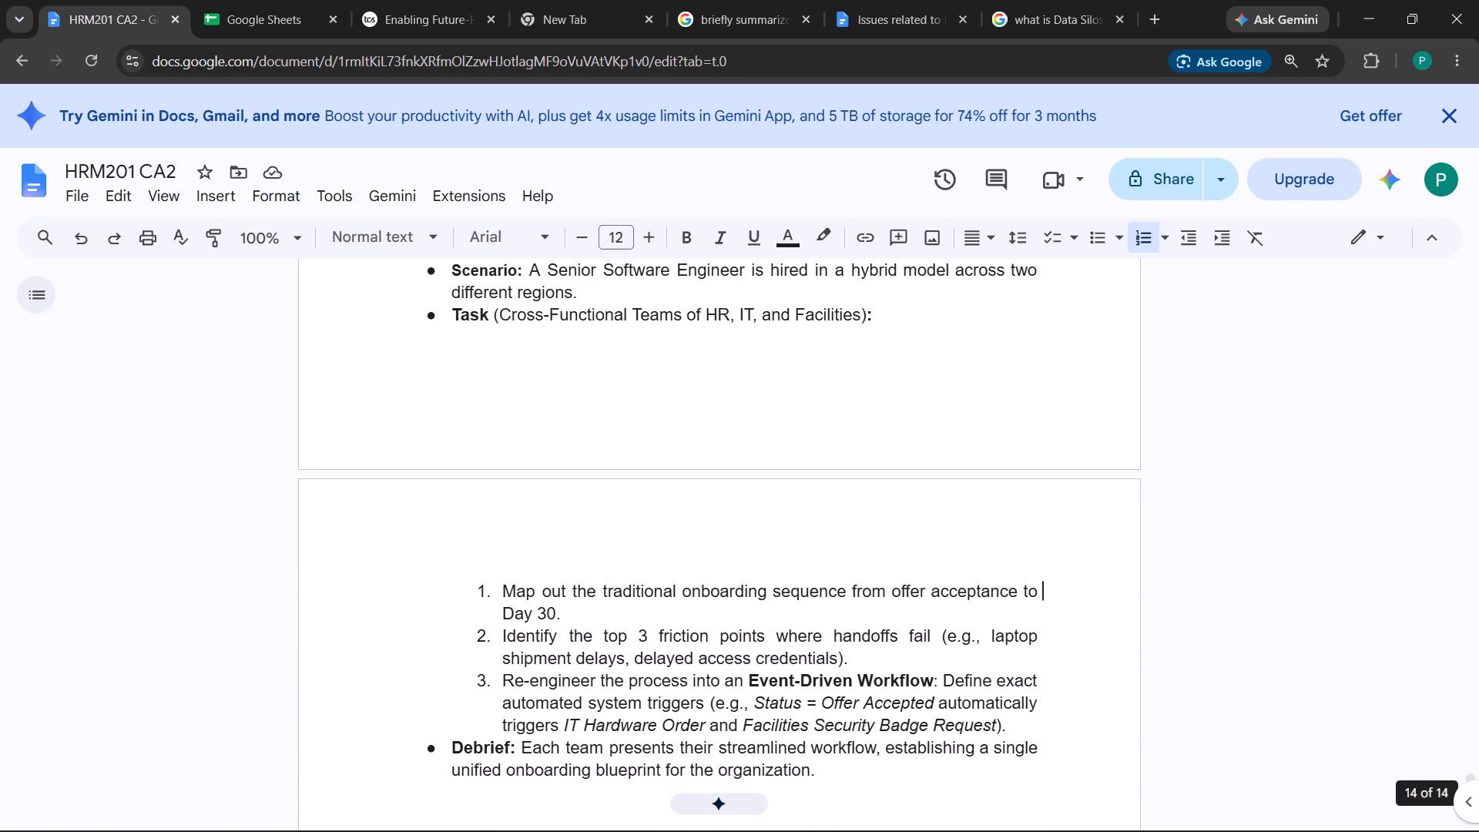
{"action": "scroll", "coordinate": [588, 426], "scroll_direction": "down", "scroll_amount": 1}
{"action": "scroll", "coordinate": [588, 426], "scroll_direction": "up", "scroll_amount": 1}
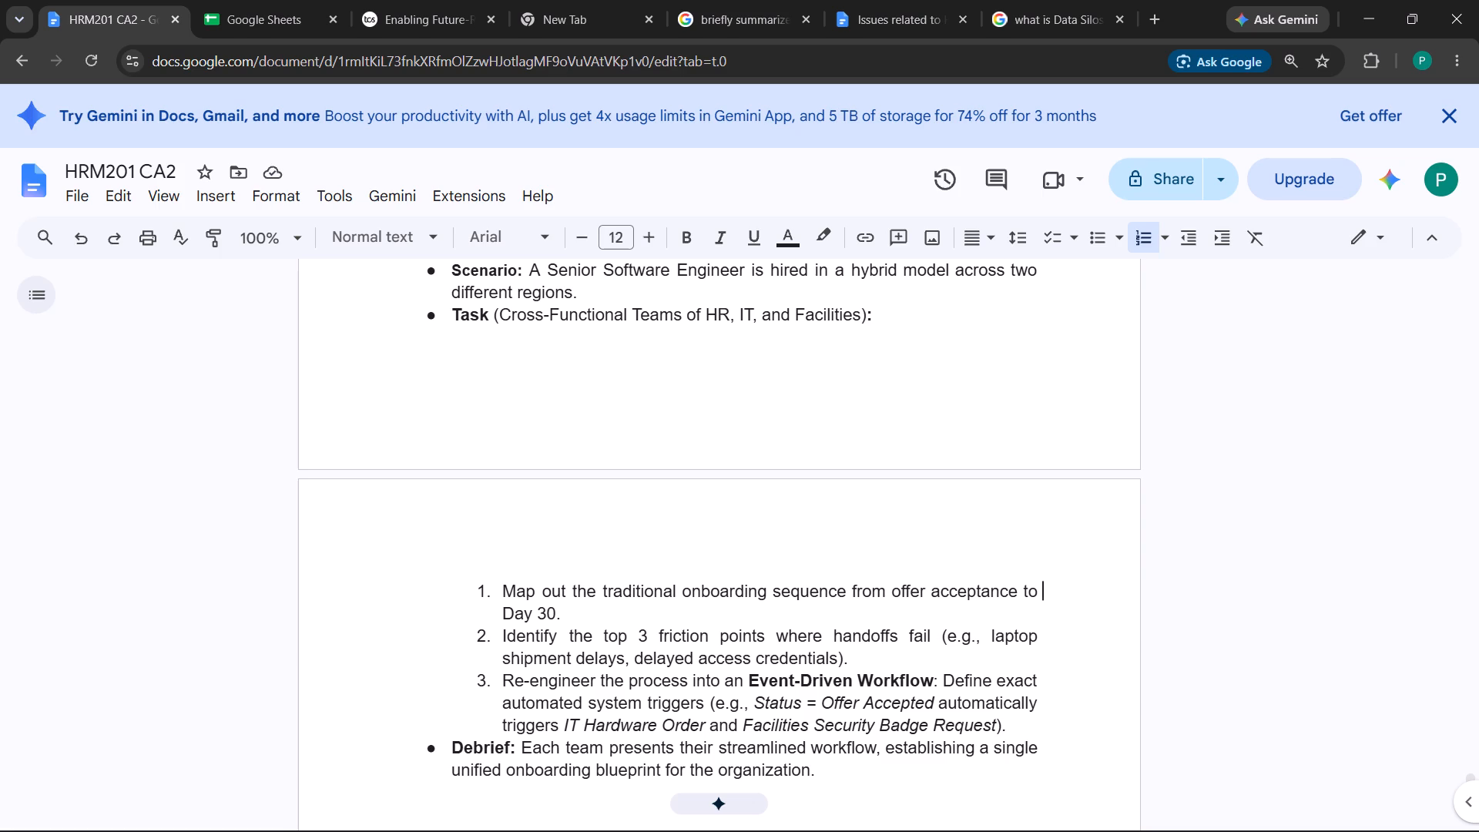
{"action": "scroll", "coordinate": [588, 426], "scroll_direction": "down", "scroll_amount": 1}
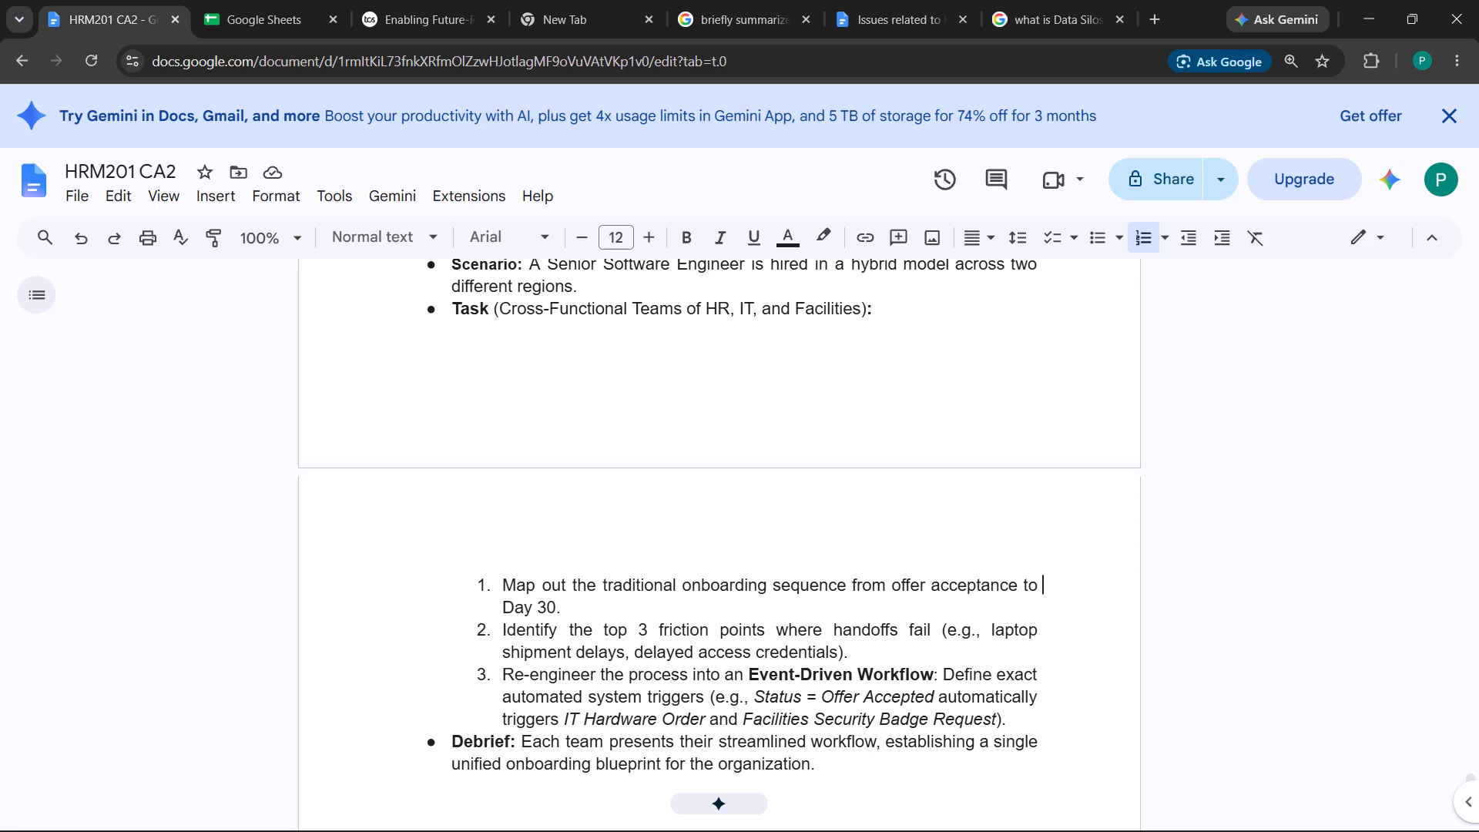
{"action": "scroll", "coordinate": [588, 426], "scroll_direction": "down", "scroll_amount": 7}
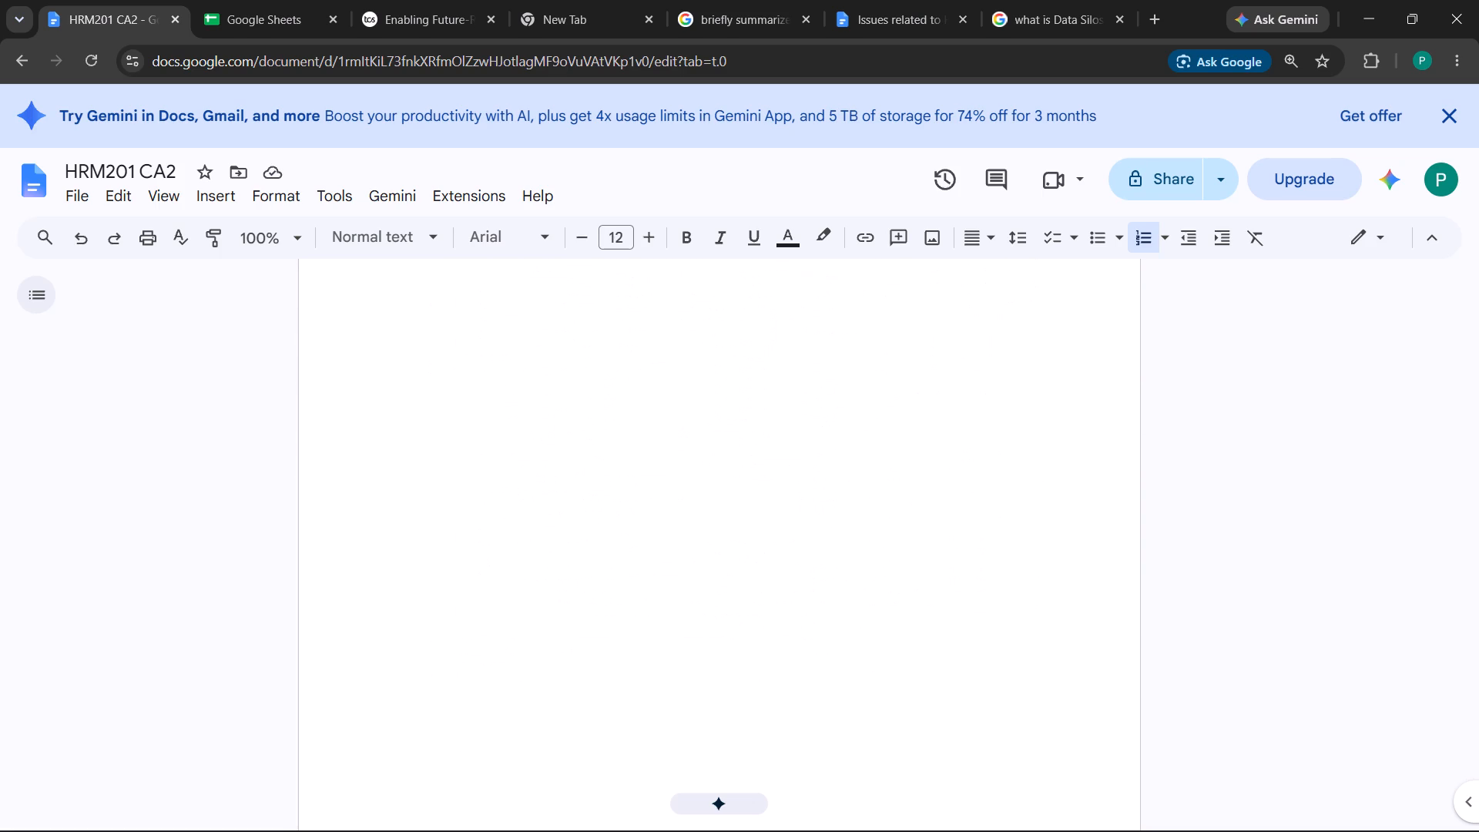
{"action": "scroll", "coordinate": [588, 426], "scroll_direction": "up", "scroll_amount": 8}
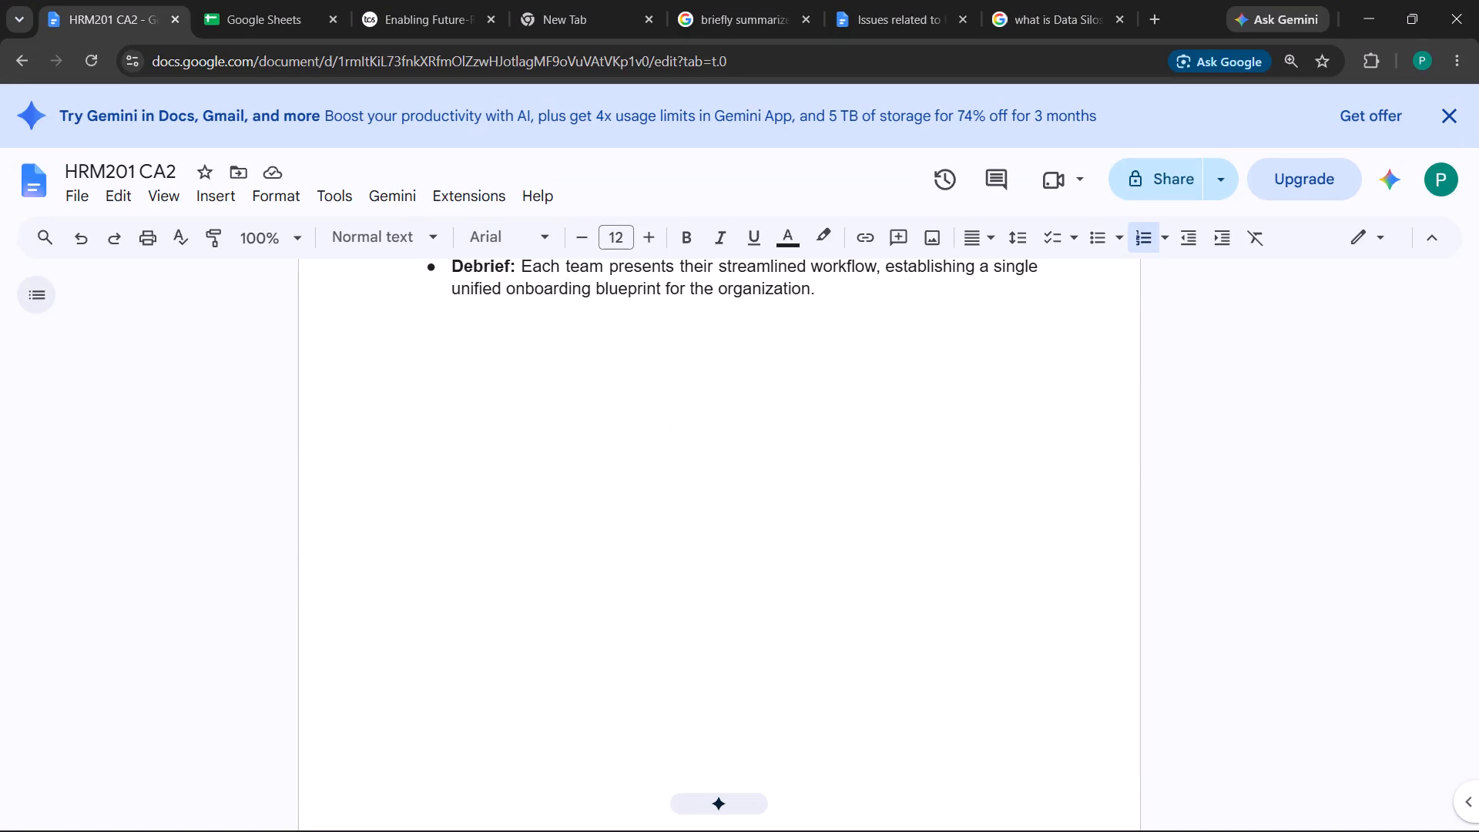
{"action": "left_click", "coordinate": [639, 383]}
{"action": "scroll", "coordinate": [633, 377], "scroll_direction": "up", "scroll_amount": 13}
{"action": "scroll", "coordinate": [638, 369], "scroll_direction": "down", "scroll_amount": 1}
{"action": "scroll", "coordinate": [638, 369], "scroll_direction": "up", "scroll_amount": 2}
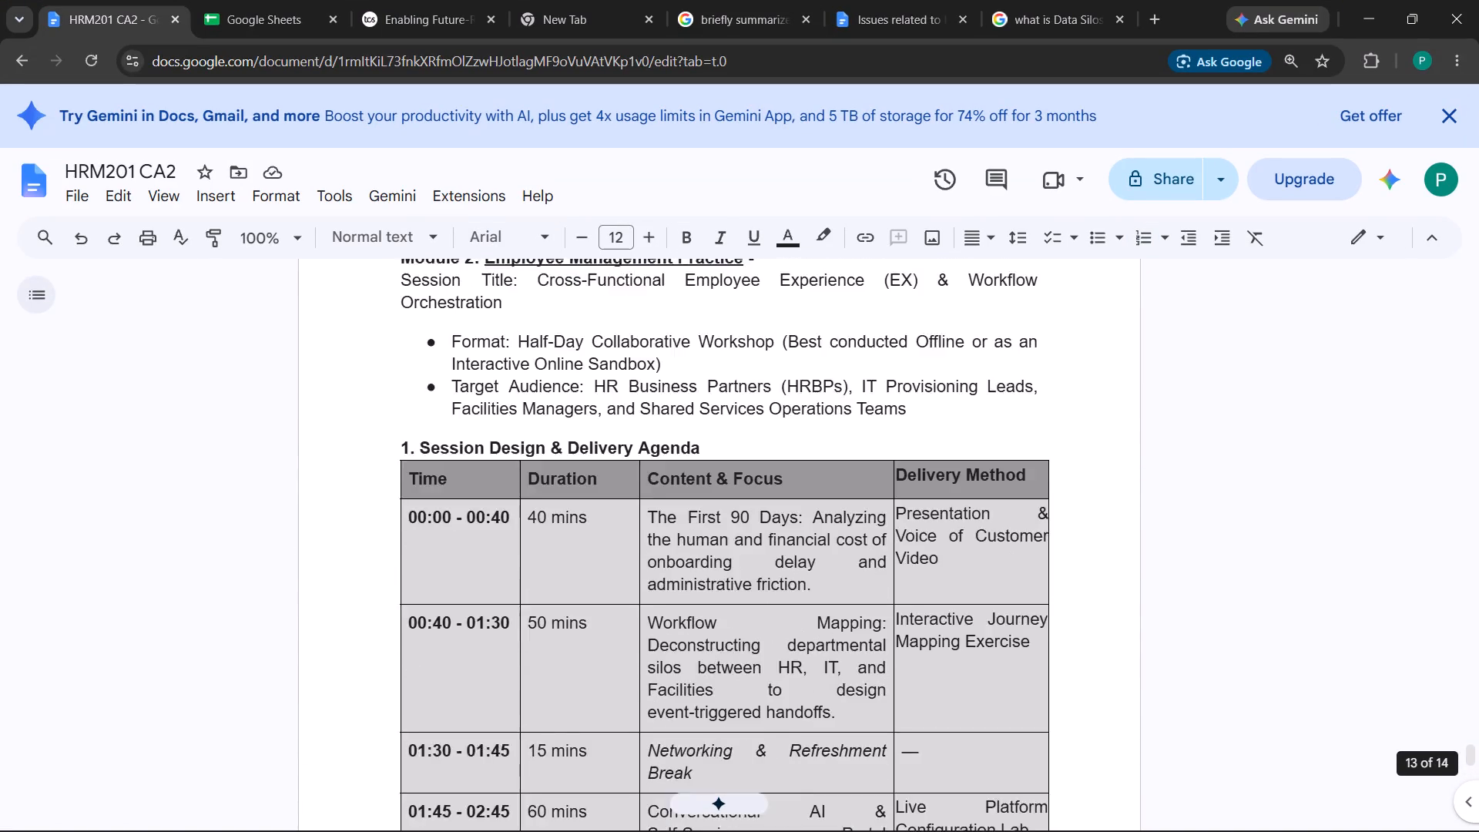
{"action": "scroll", "coordinate": [638, 369], "scroll_direction": "up", "scroll_amount": 5}
{"action": "scroll", "coordinate": [638, 369], "scroll_direction": "down", "scroll_amount": 7}
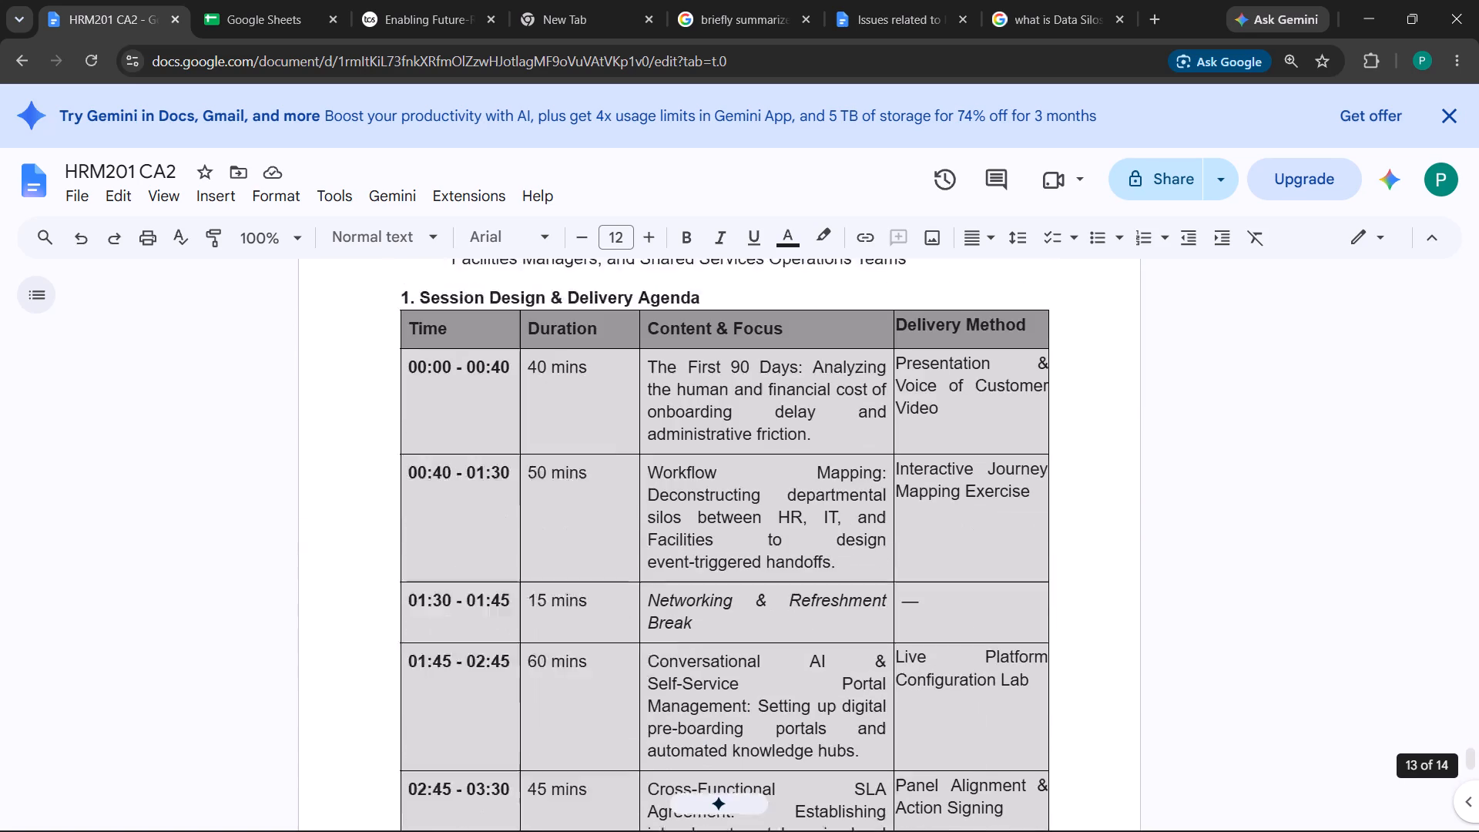
{"action": "scroll", "coordinate": [638, 369], "scroll_direction": "down", "scroll_amount": 13}
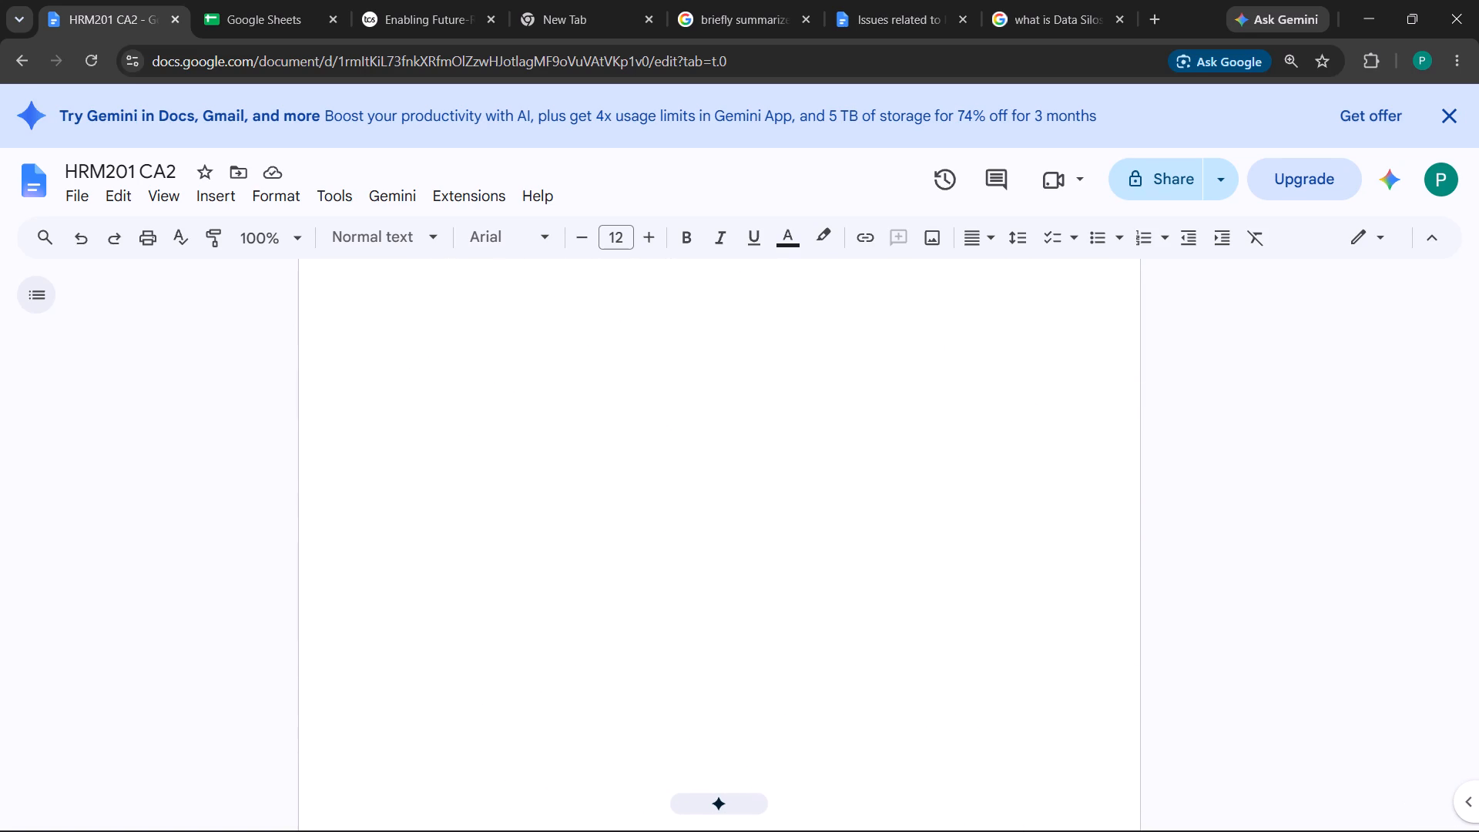
{"action": "scroll", "coordinate": [519, 315], "scroll_direction": "up", "scroll_amount": 2}
{"action": "left_click", "coordinate": [823, 387]}
{"action": "key", "text": "Return"}
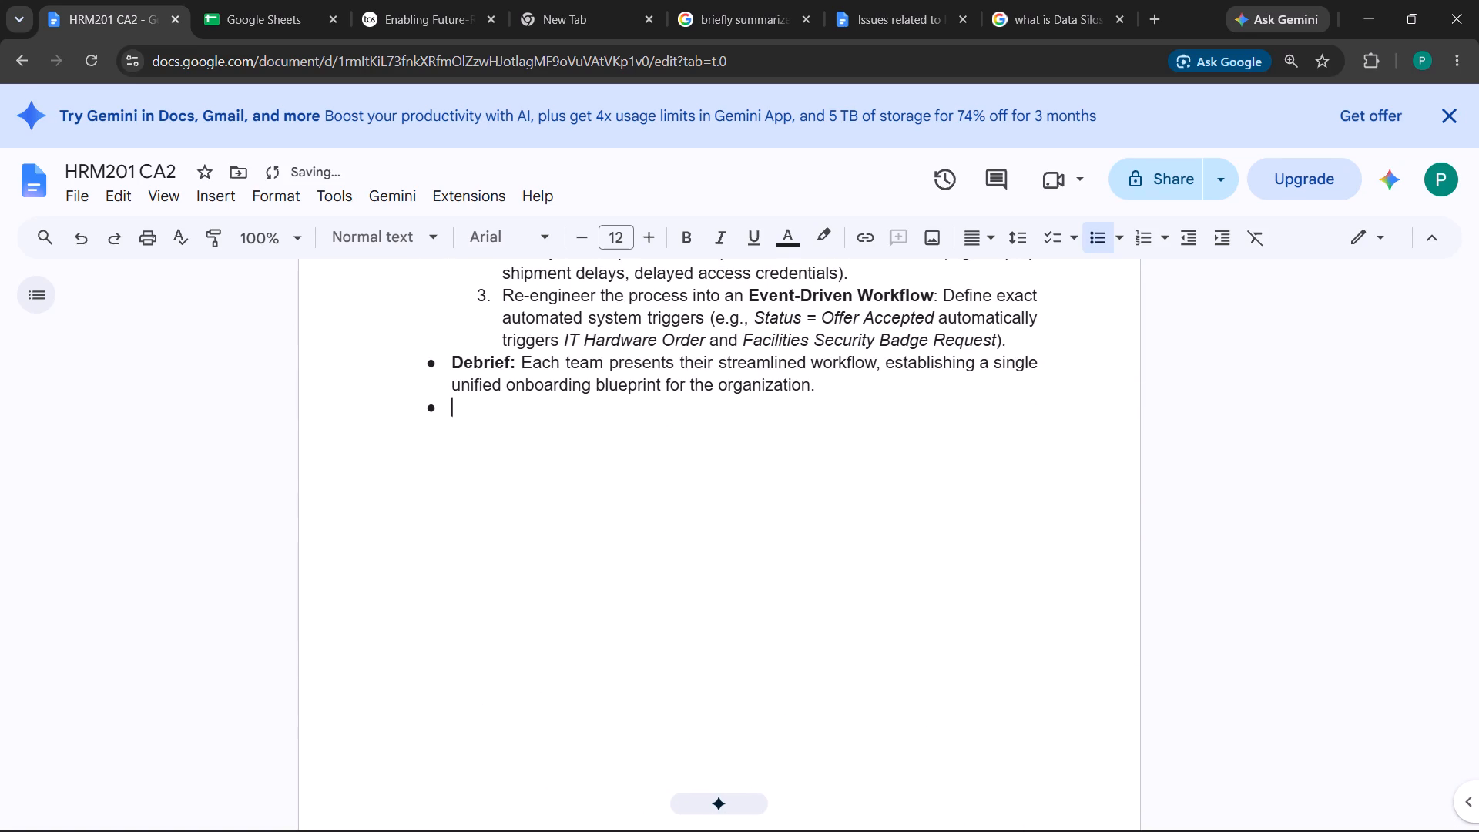
{"action": "key", "text": "Return"}
{"action": "key", "text": "Return"}
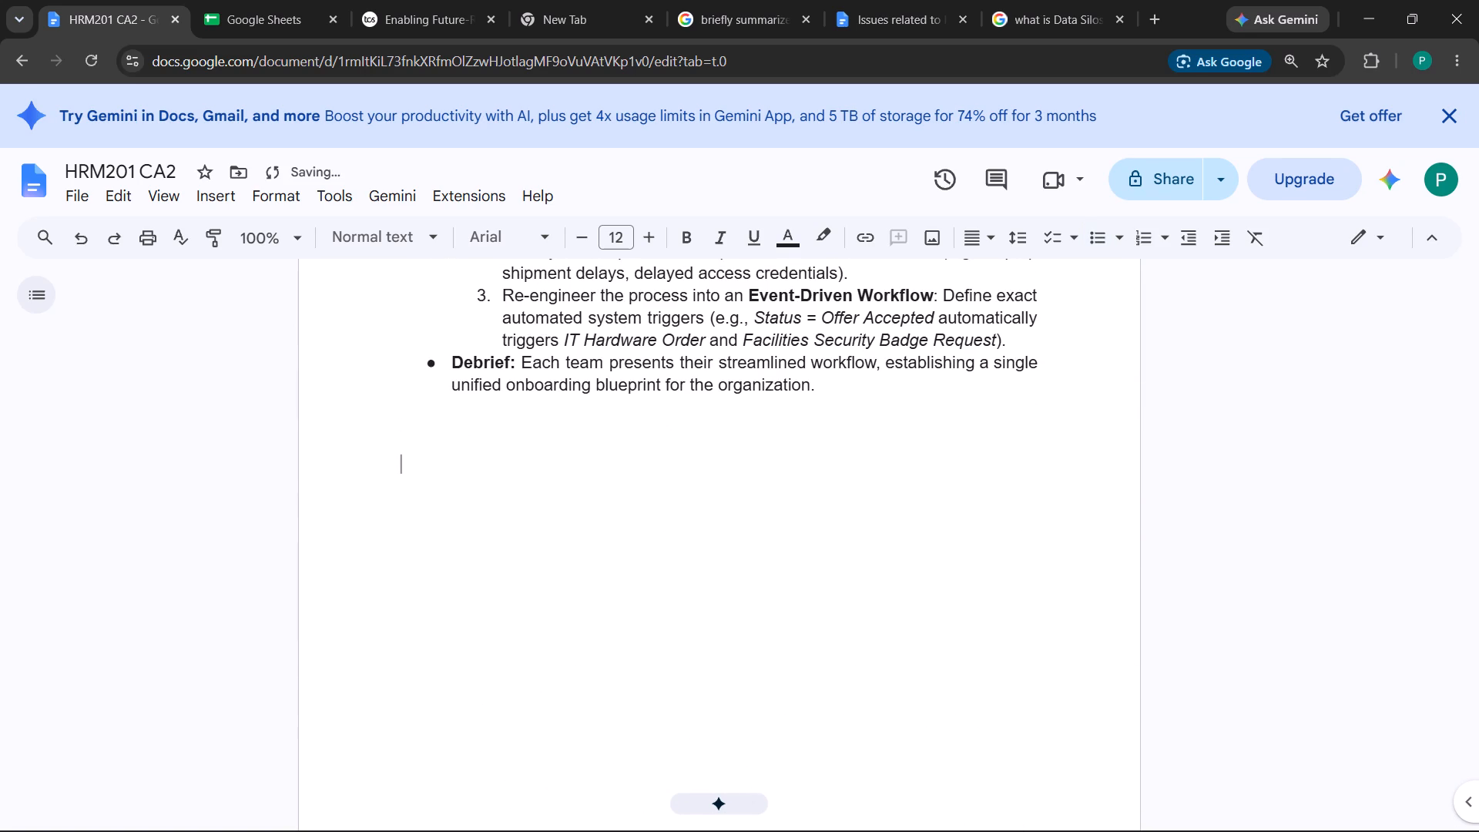
{"action": "key", "text": "ctrl+v"}
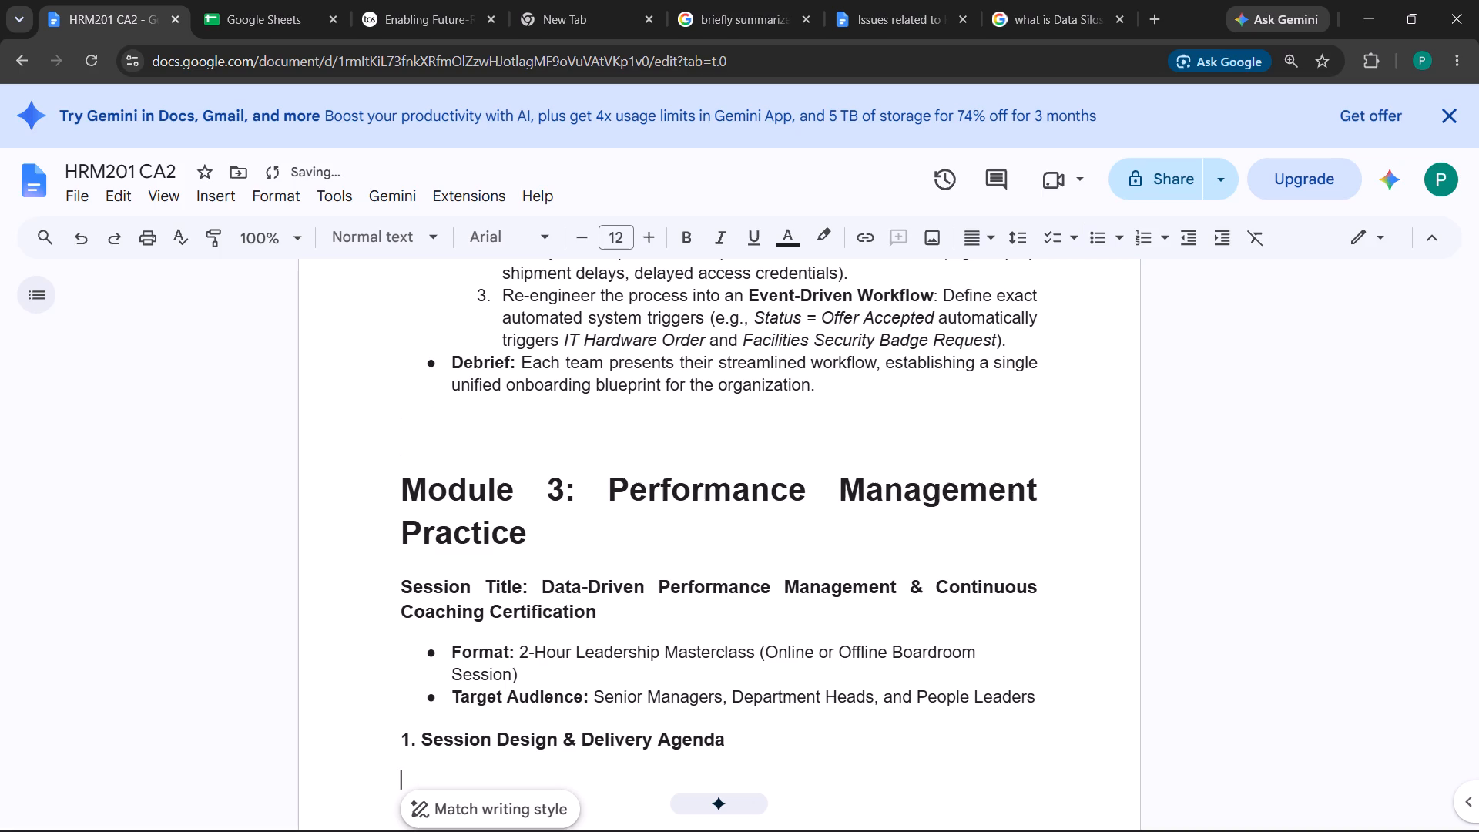
Set the font size of the "Module 3: Performance Management Practice" heading to 12.
{"action": "triple_click", "coordinate": [409, 510]}
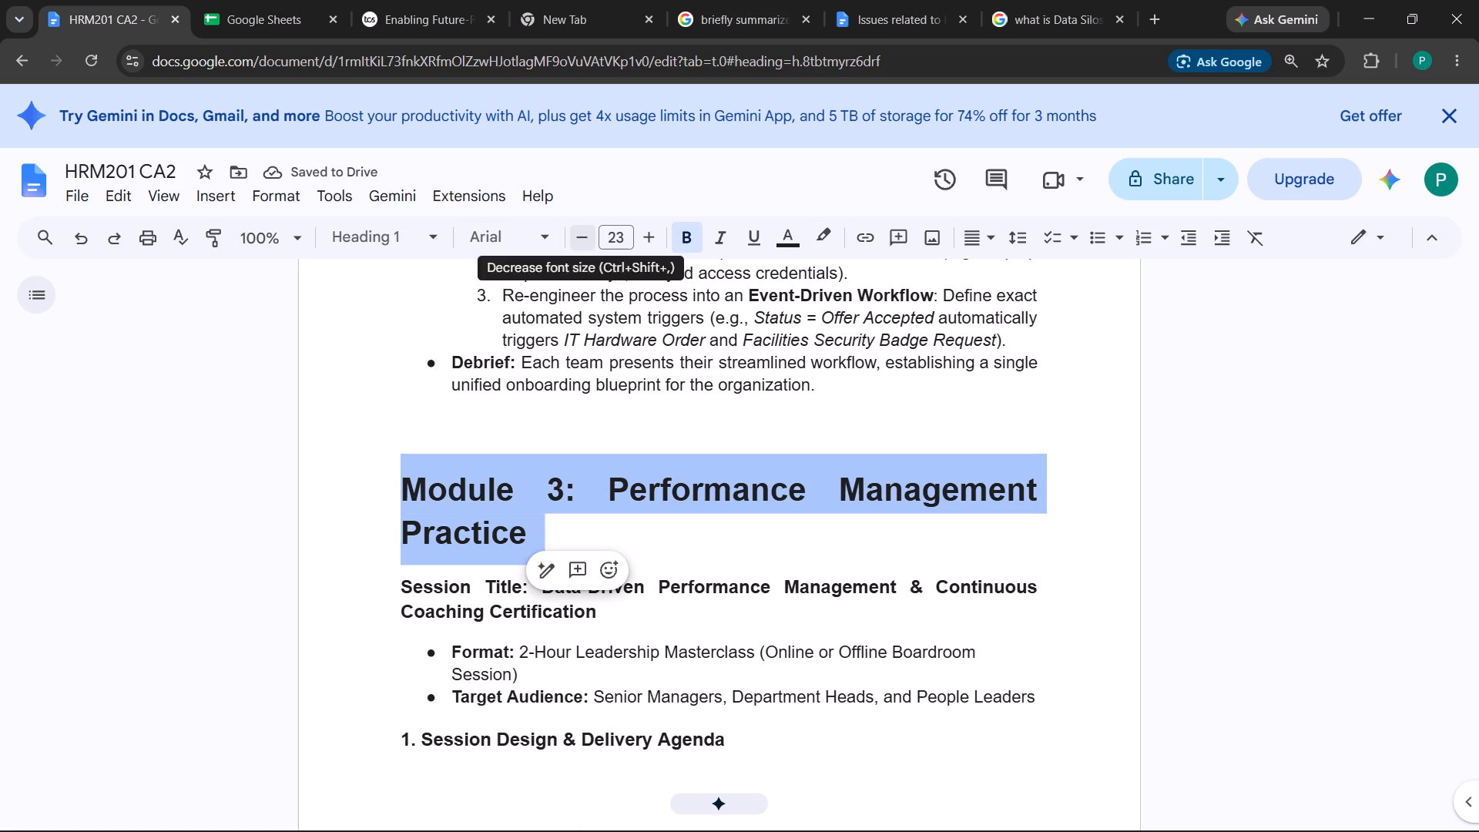
{"action": "double_click", "coordinate": [582, 226]}
{"action": "triple_click", "coordinate": [582, 226]}
{"action": "triple_click", "coordinate": [582, 226]}
{"action": "left_click", "coordinate": [582, 226]}
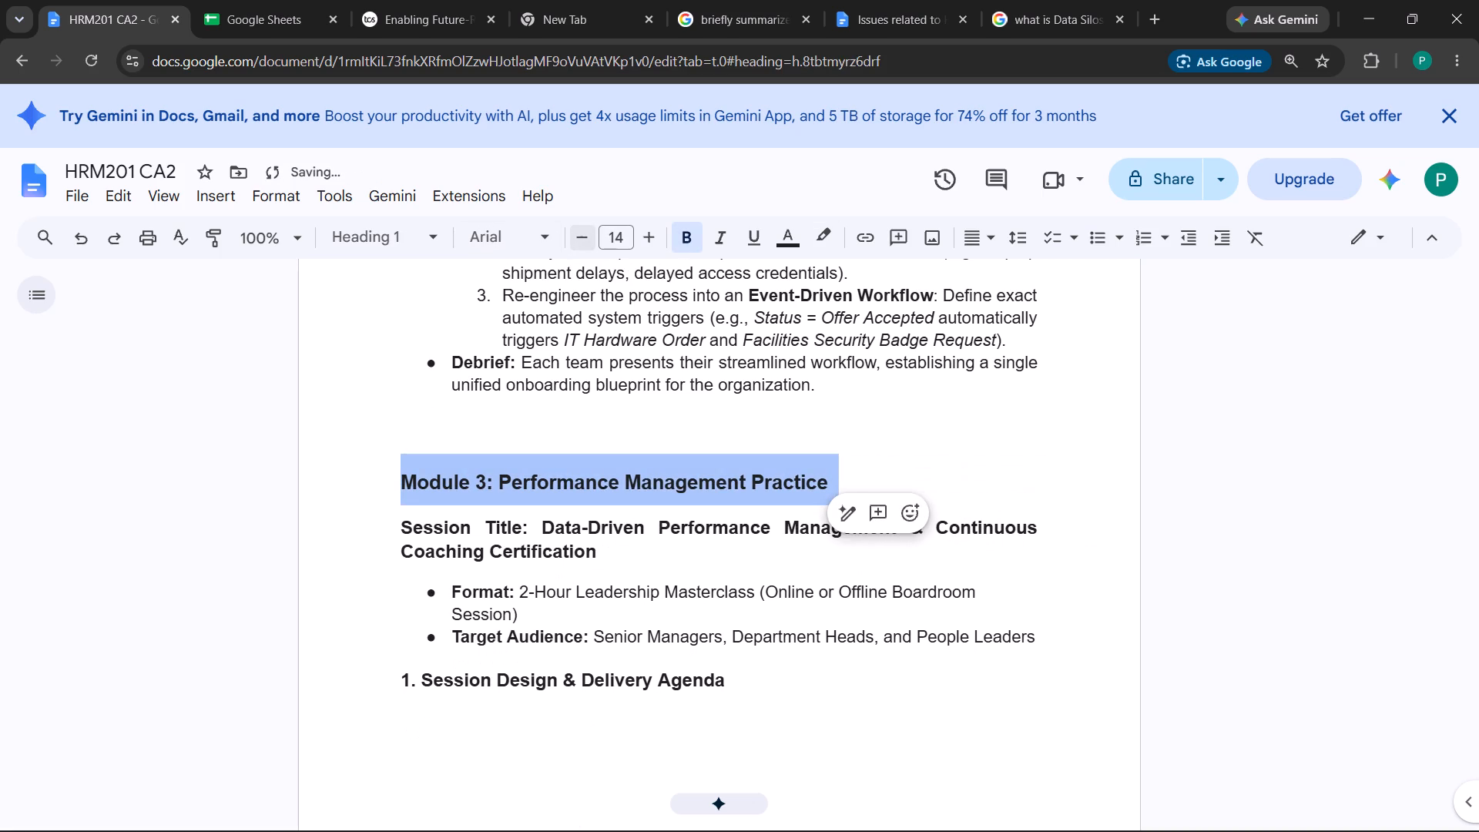
{"action": "double_click", "coordinate": [574, 246]}
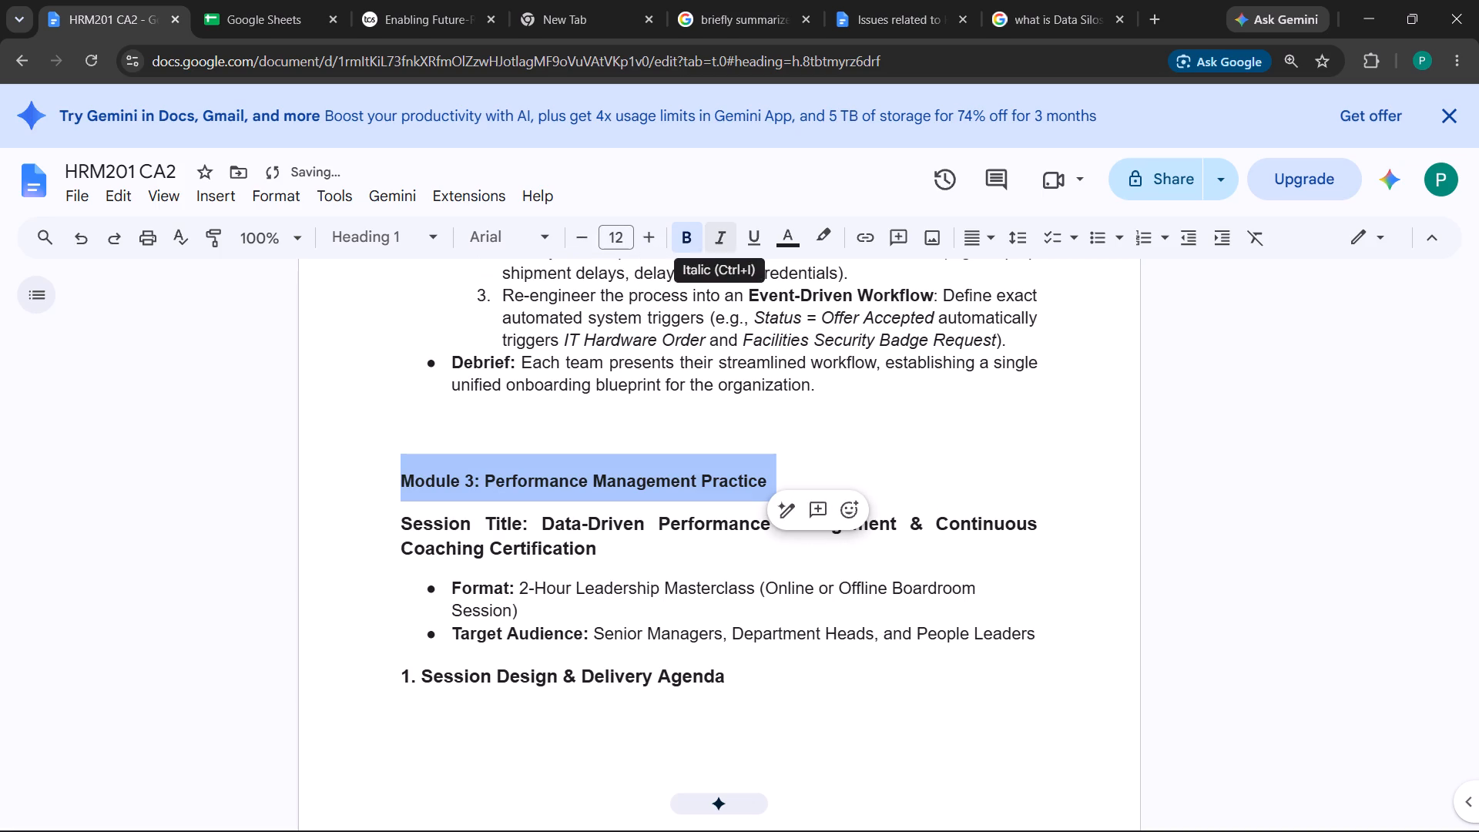
Add a space and a hyphen at the end of the Module 3 heading.
{"action": "triple_click", "coordinate": [754, 486]}
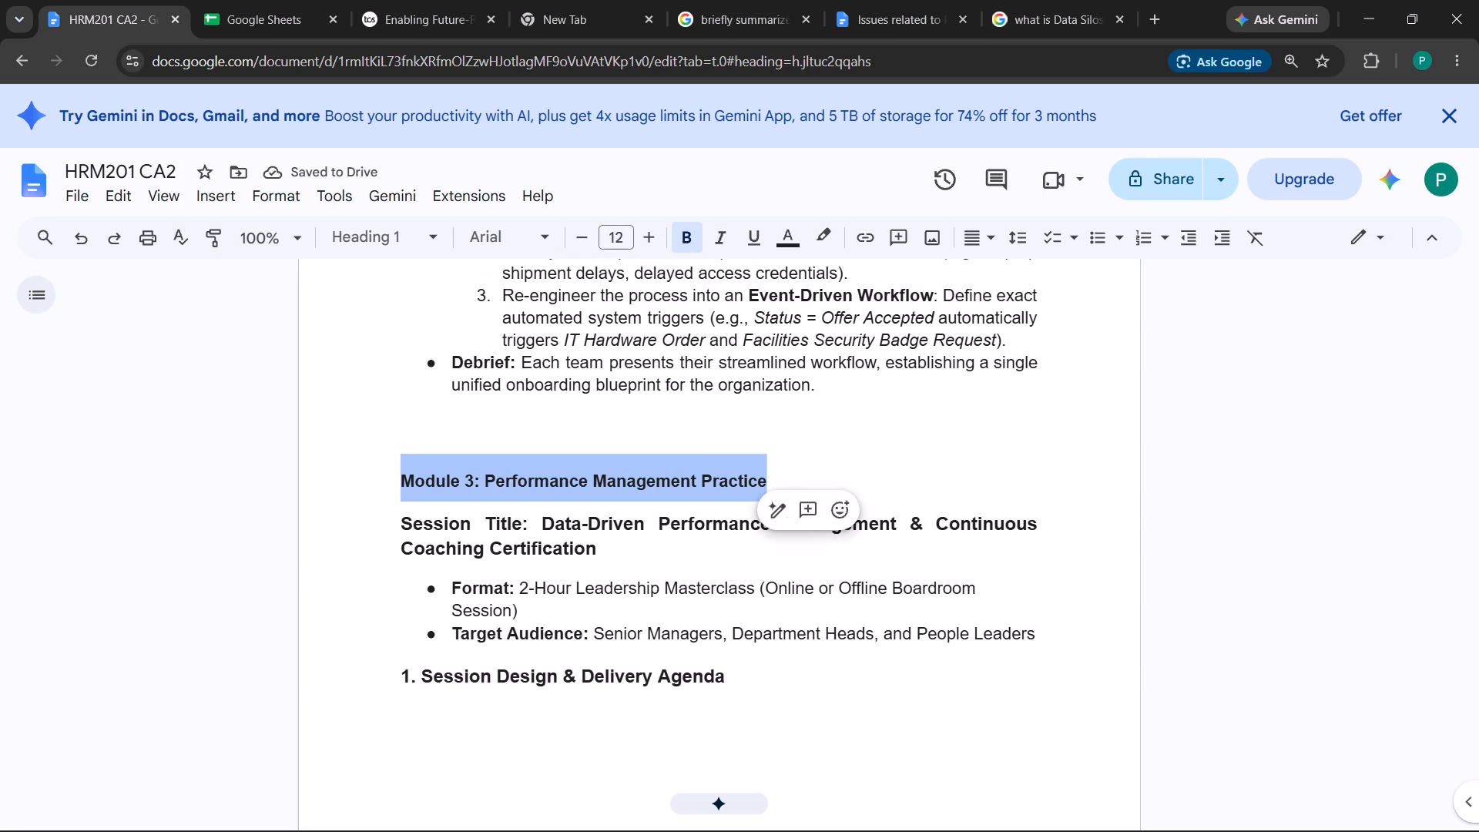
{"action": "left_click", "coordinate": [751, 488]}
{"action": "left_click", "coordinate": [750, 487]}
{"action": "left_click", "coordinate": [750, 487]}
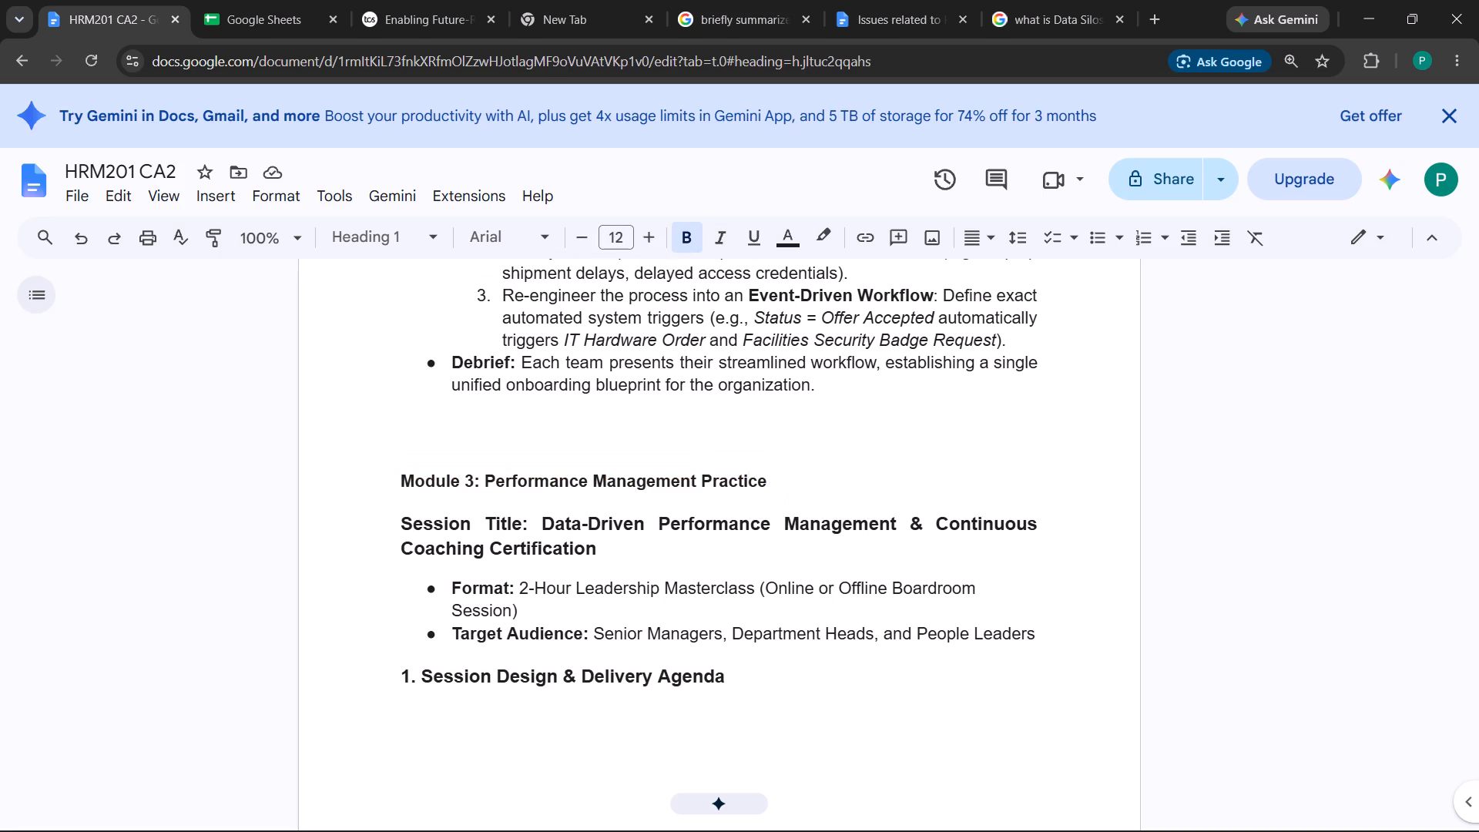
{"action": "left_click", "coordinate": [768, 482]}
{"action": "key", "text": "space"}
{"action": "key", "text": "minus"}
Underline "Performance Management Practice" in the Module 3 heading, following the style of the Module 2 heading.
{"action": "scroll", "coordinate": [770, 481], "scroll_direction": "up", "scroll_amount": 11}
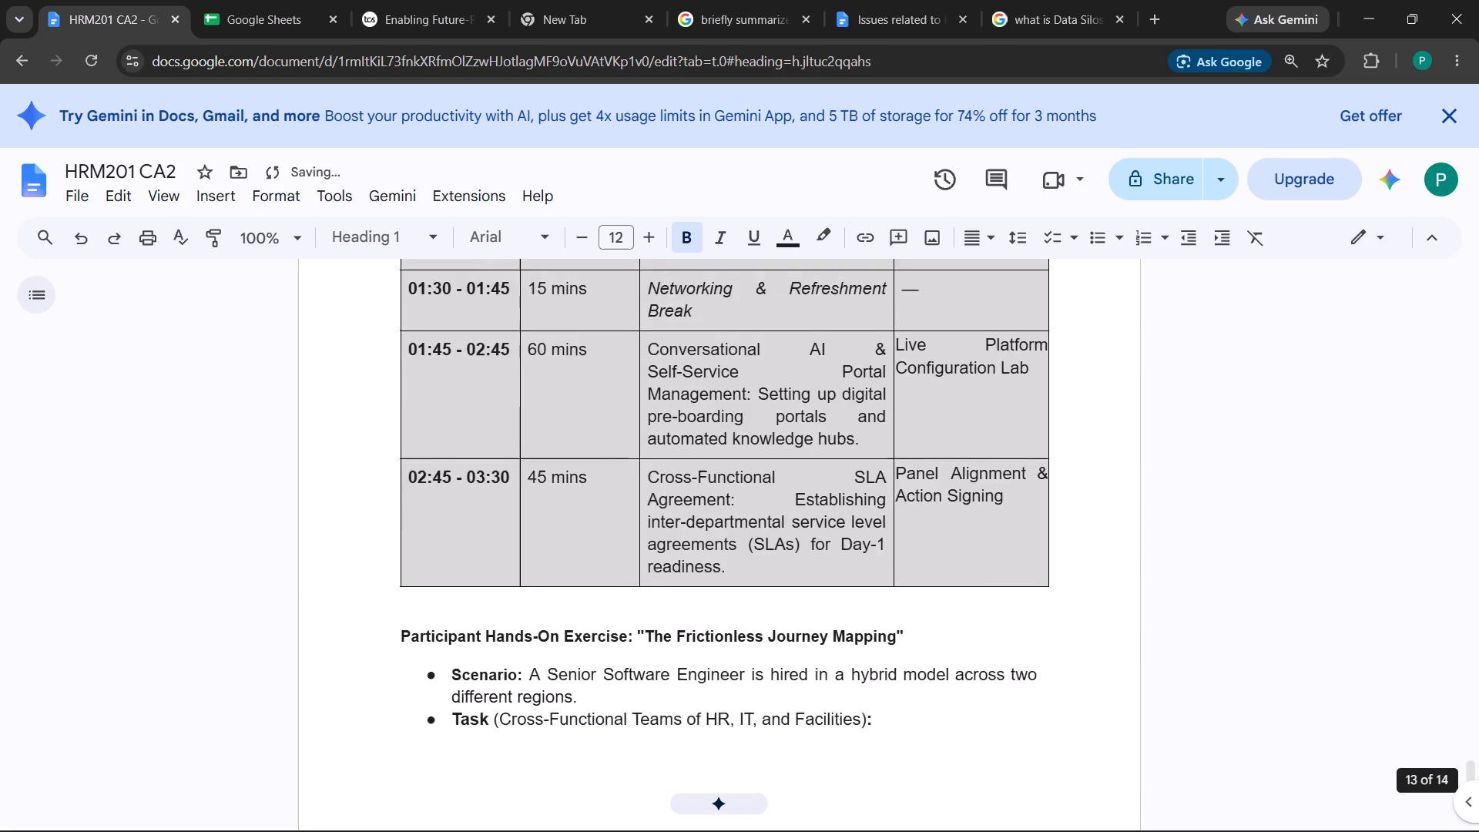
{"action": "scroll", "coordinate": [770, 481], "scroll_direction": "up", "scroll_amount": 3}
{"action": "scroll", "coordinate": [770, 481], "scroll_direction": "down", "scroll_amount": 11}
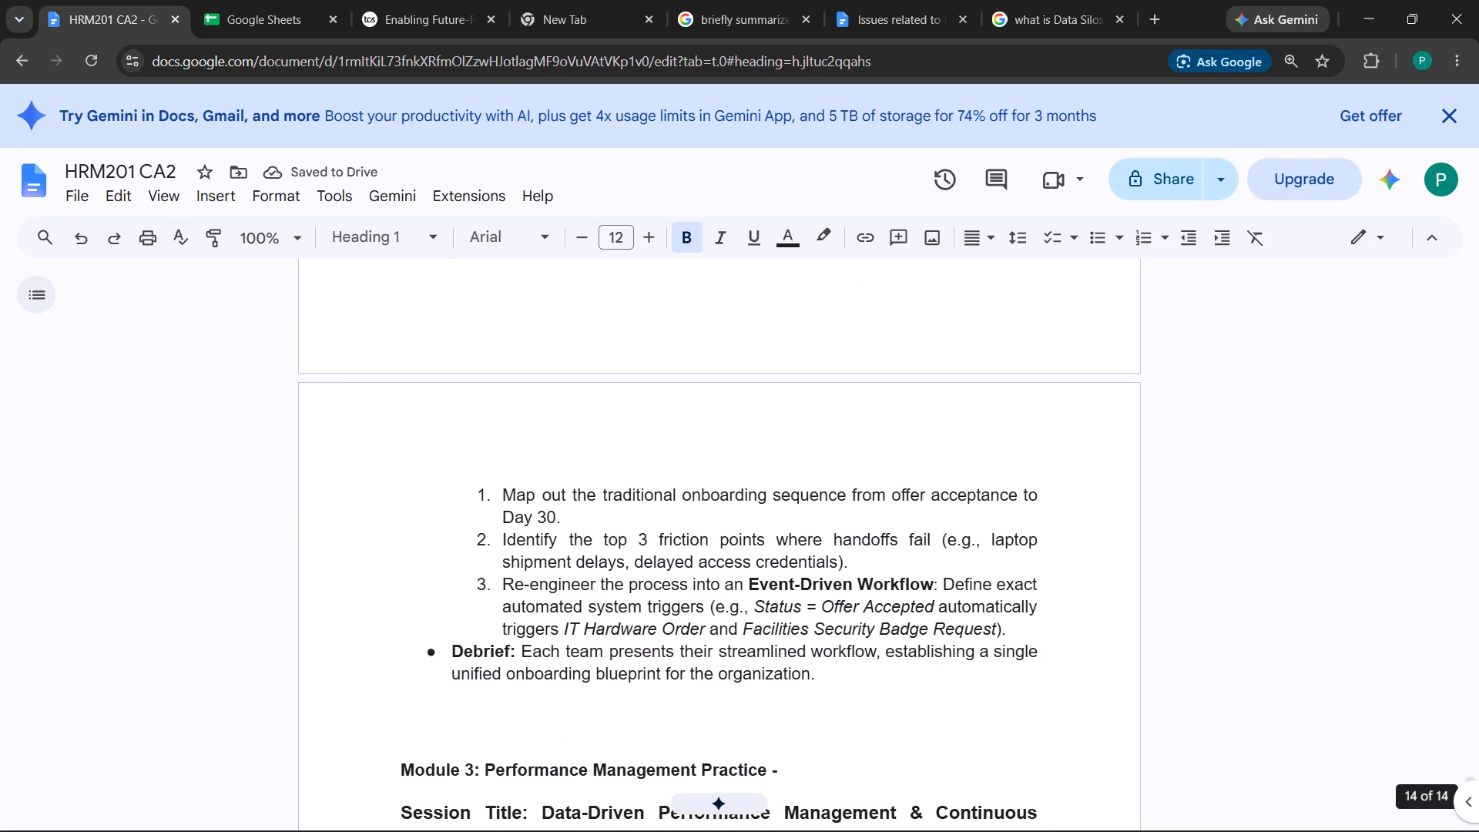
{"action": "scroll", "coordinate": [770, 481], "scroll_direction": "down", "scroll_amount": 7}
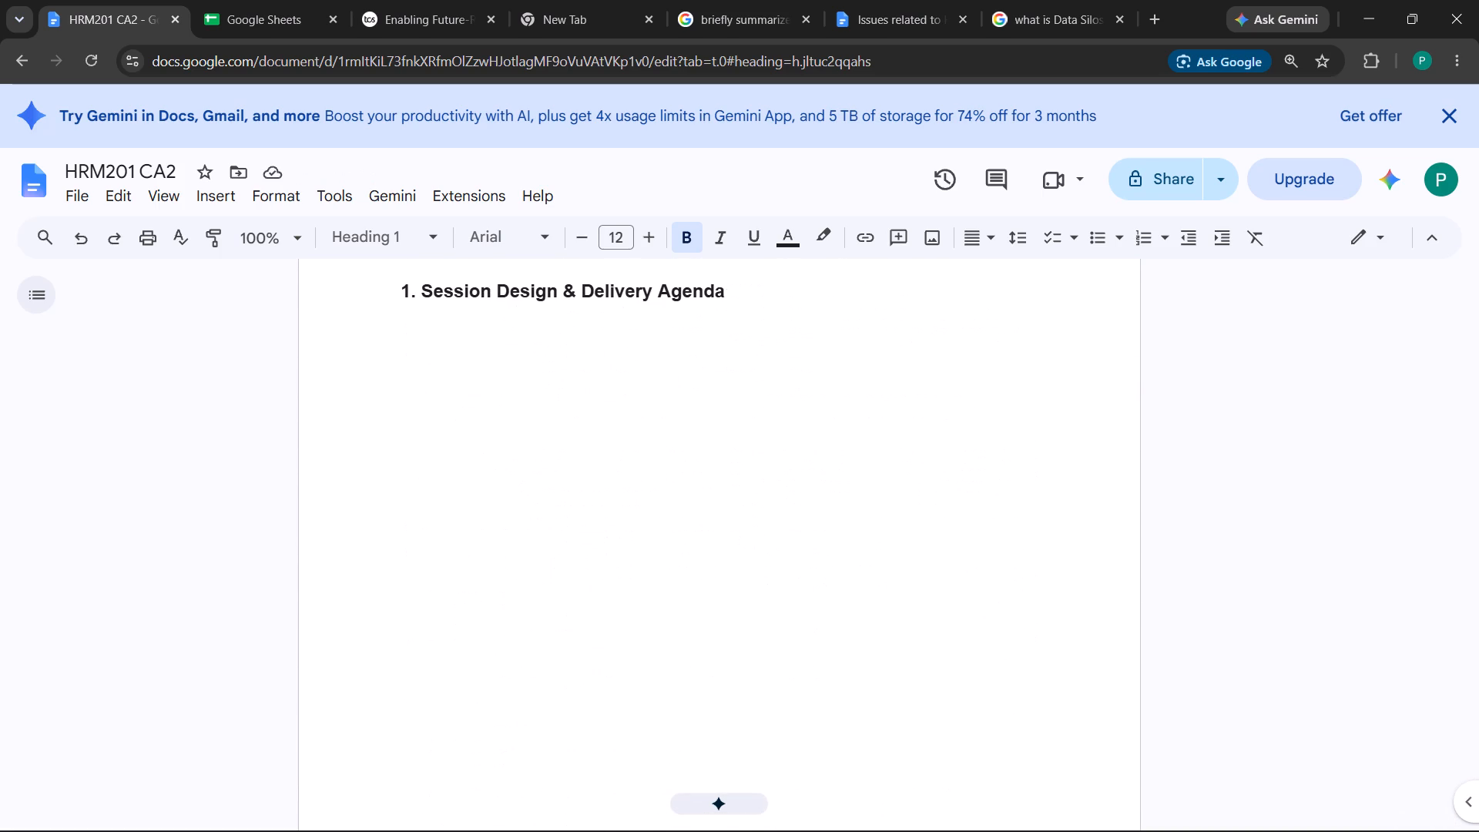
{"action": "scroll", "coordinate": [614, 321], "scroll_direction": "up", "scroll_amount": 4}
{"action": "left_click", "coordinate": [527, 492]}
{"action": "left_click_drag", "start_coordinate": [528, 491], "coordinate": [538, 491]}
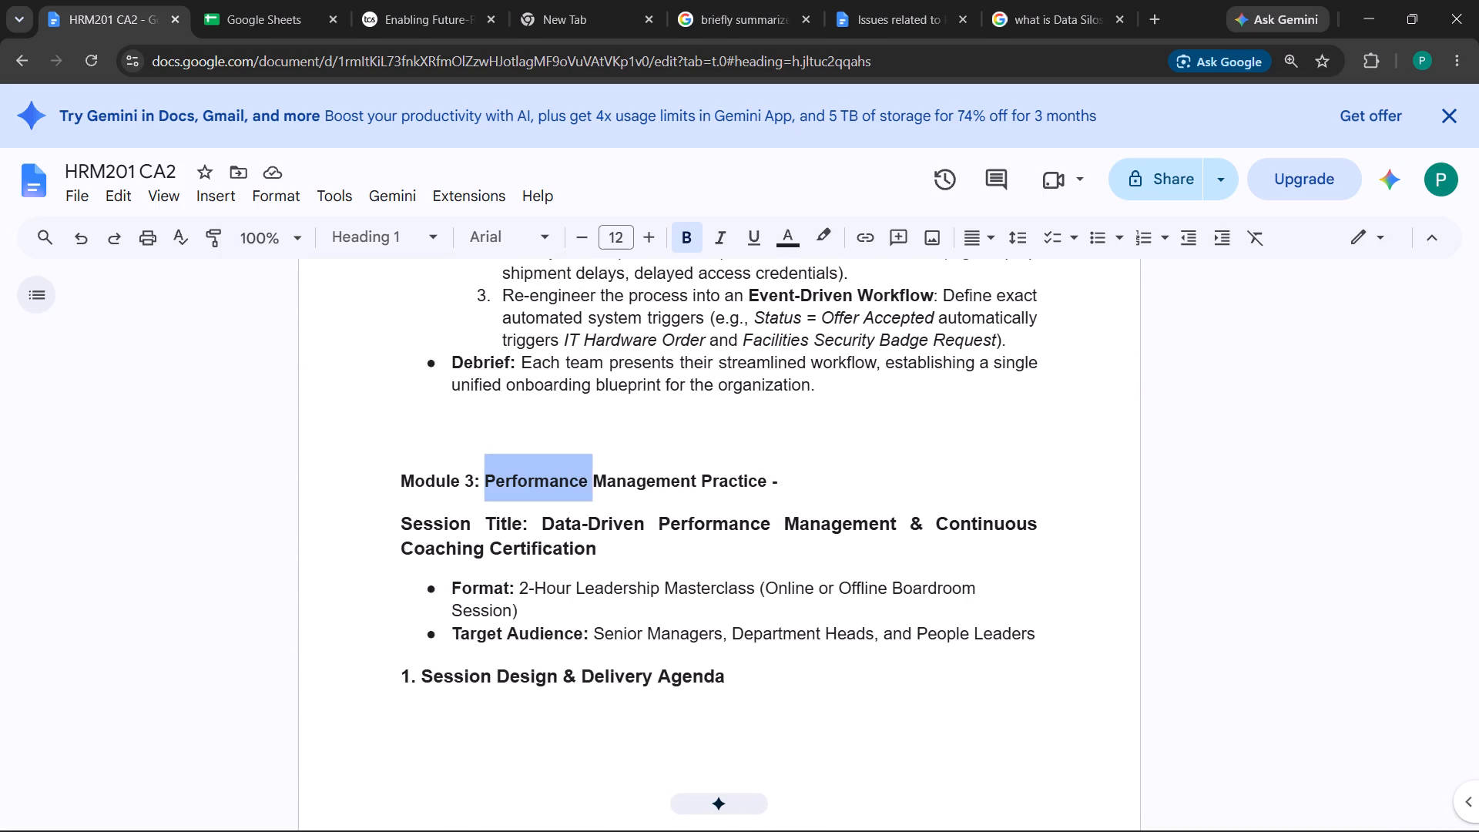
{"action": "left_click_drag", "start_coordinate": [538, 491], "coordinate": [730, 501]}
{"action": "left_click", "coordinate": [762, 229]}
{"action": "left_click", "coordinate": [900, 467]}
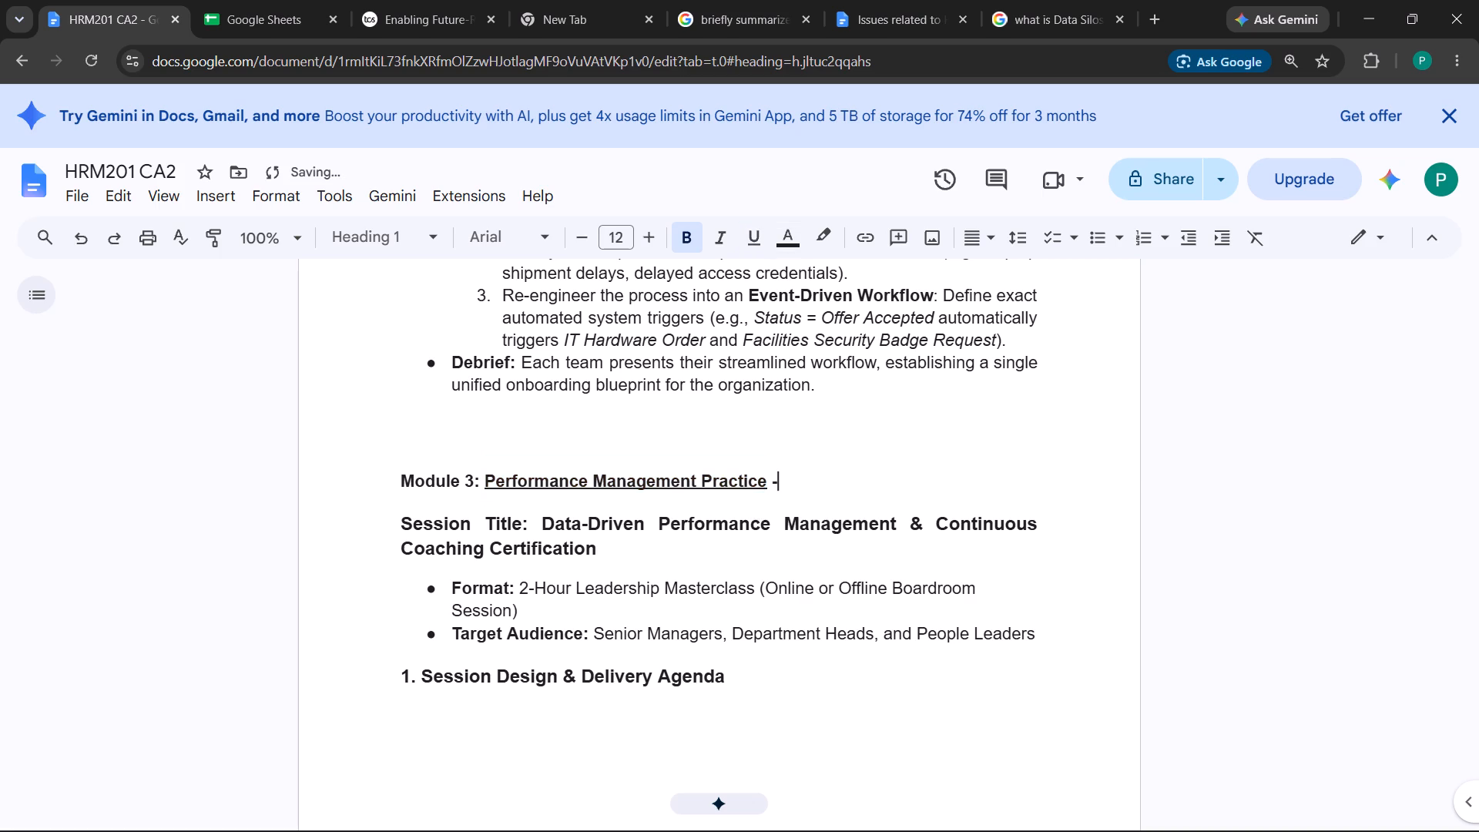
Set Module 3's "1. Session Design & Delivery Agenda" heading to font size 12 and check the size of the Format and Target Audience bullets.
{"action": "scroll", "coordinate": [840, 508], "scroll_direction": "down", "scroll_amount": 1}
{"action": "scroll", "coordinate": [776, 542], "scroll_direction": "down", "scroll_amount": 2}
{"action": "left_click", "coordinate": [639, 393]}
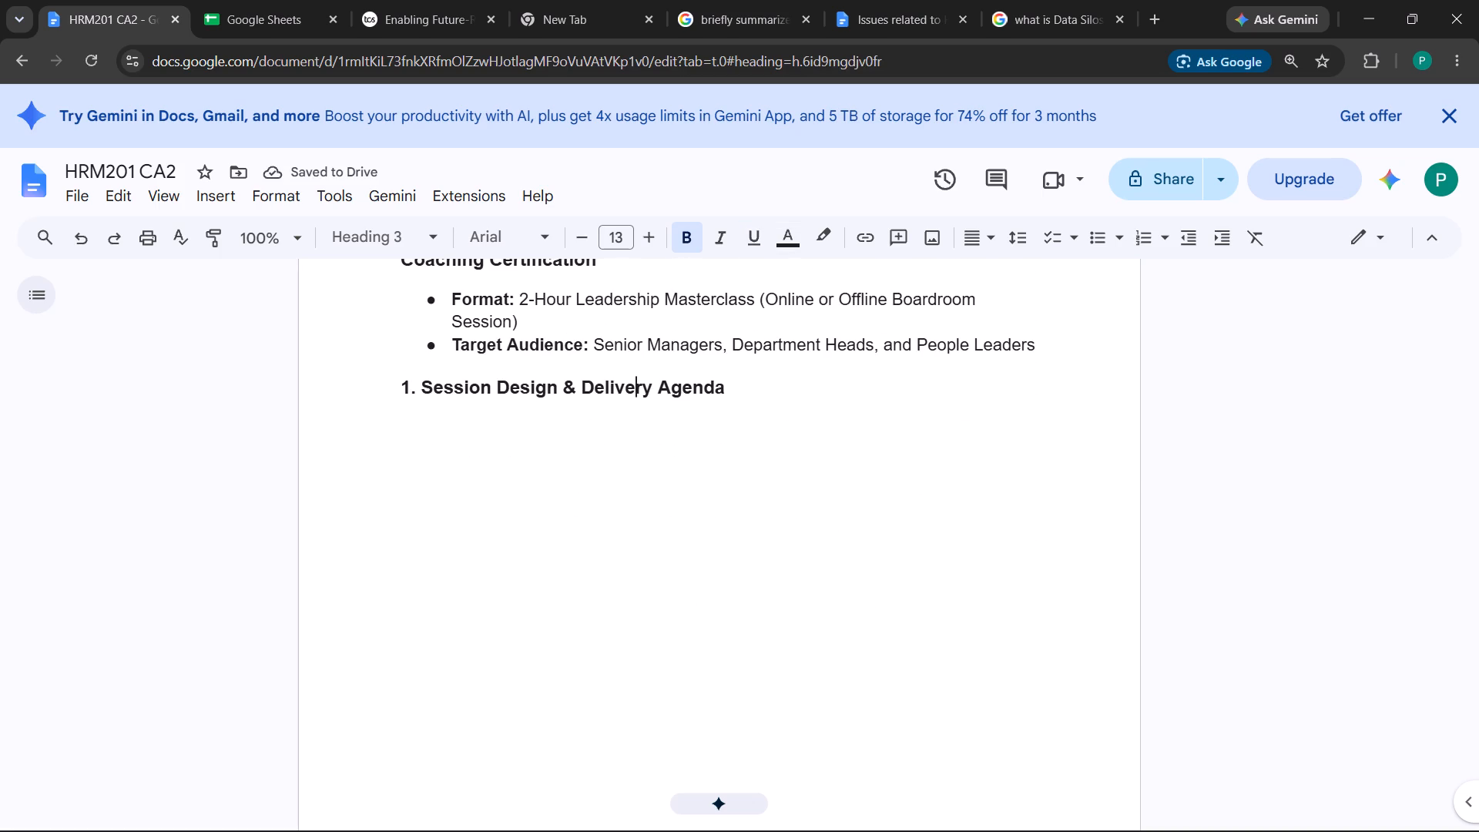
{"action": "triple_click", "coordinate": [621, 384]}
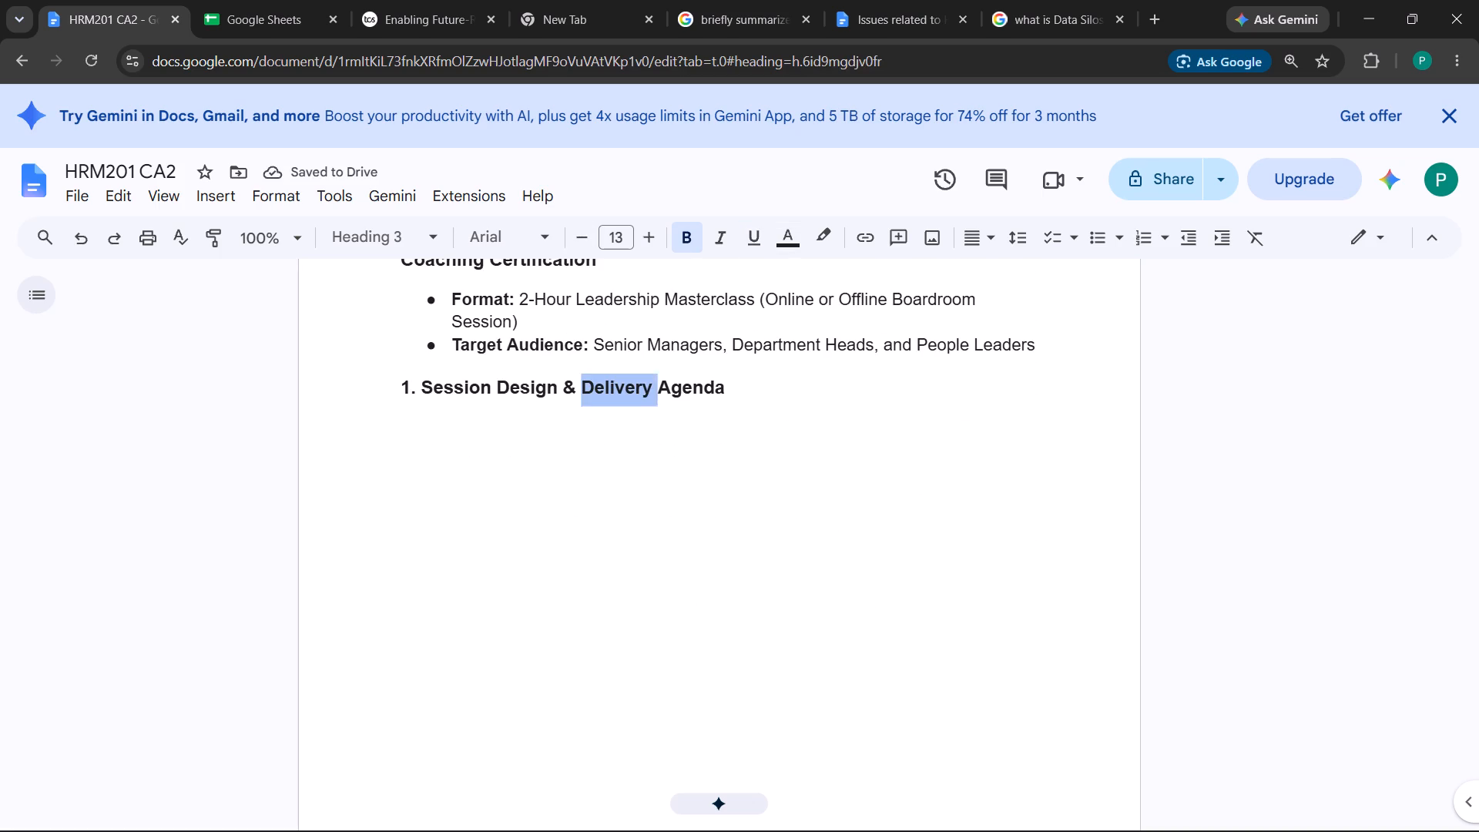
{"action": "left_click", "coordinate": [589, 236]}
{"action": "left_click", "coordinate": [485, 292]}
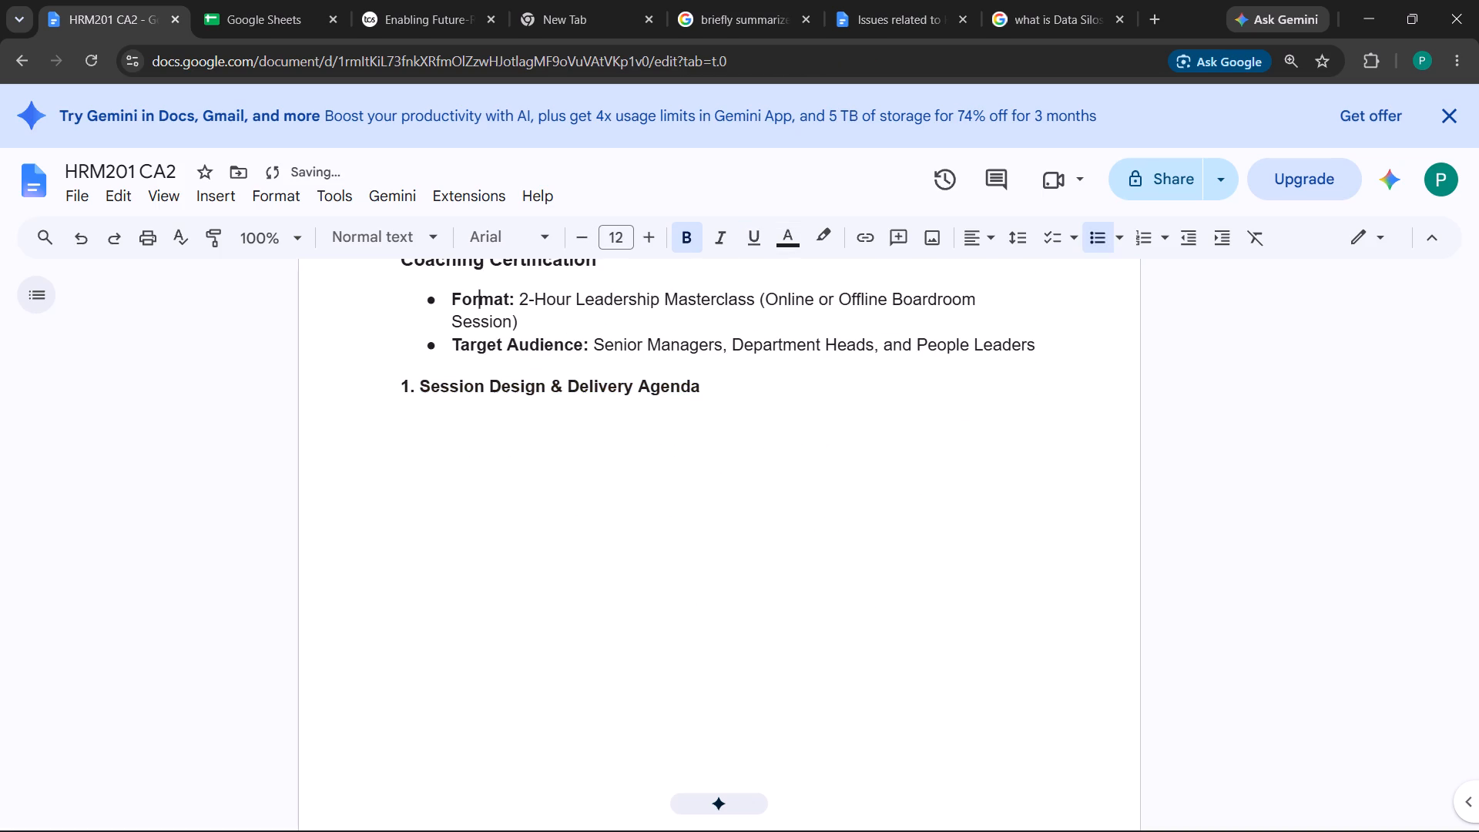
{"action": "left_click", "coordinate": [508, 349]}
Justify the Module 3 text from the Session Title through the Target Audience bullet.
{"action": "scroll", "coordinate": [513, 352], "scroll_direction": "up", "scroll_amount": 2}
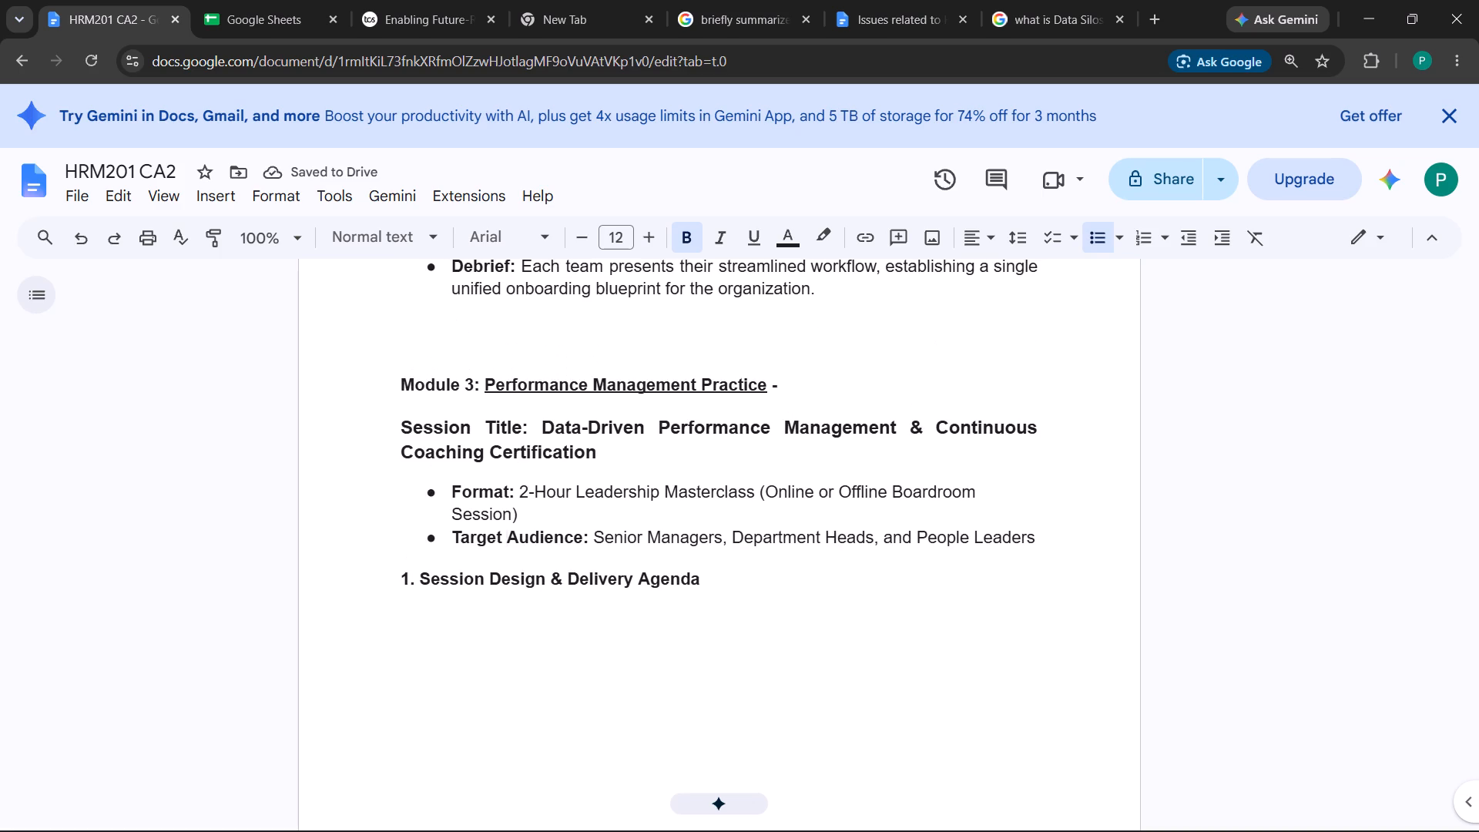
{"action": "left_click_drag", "start_coordinate": [1088, 559], "coordinate": [1059, 533]}
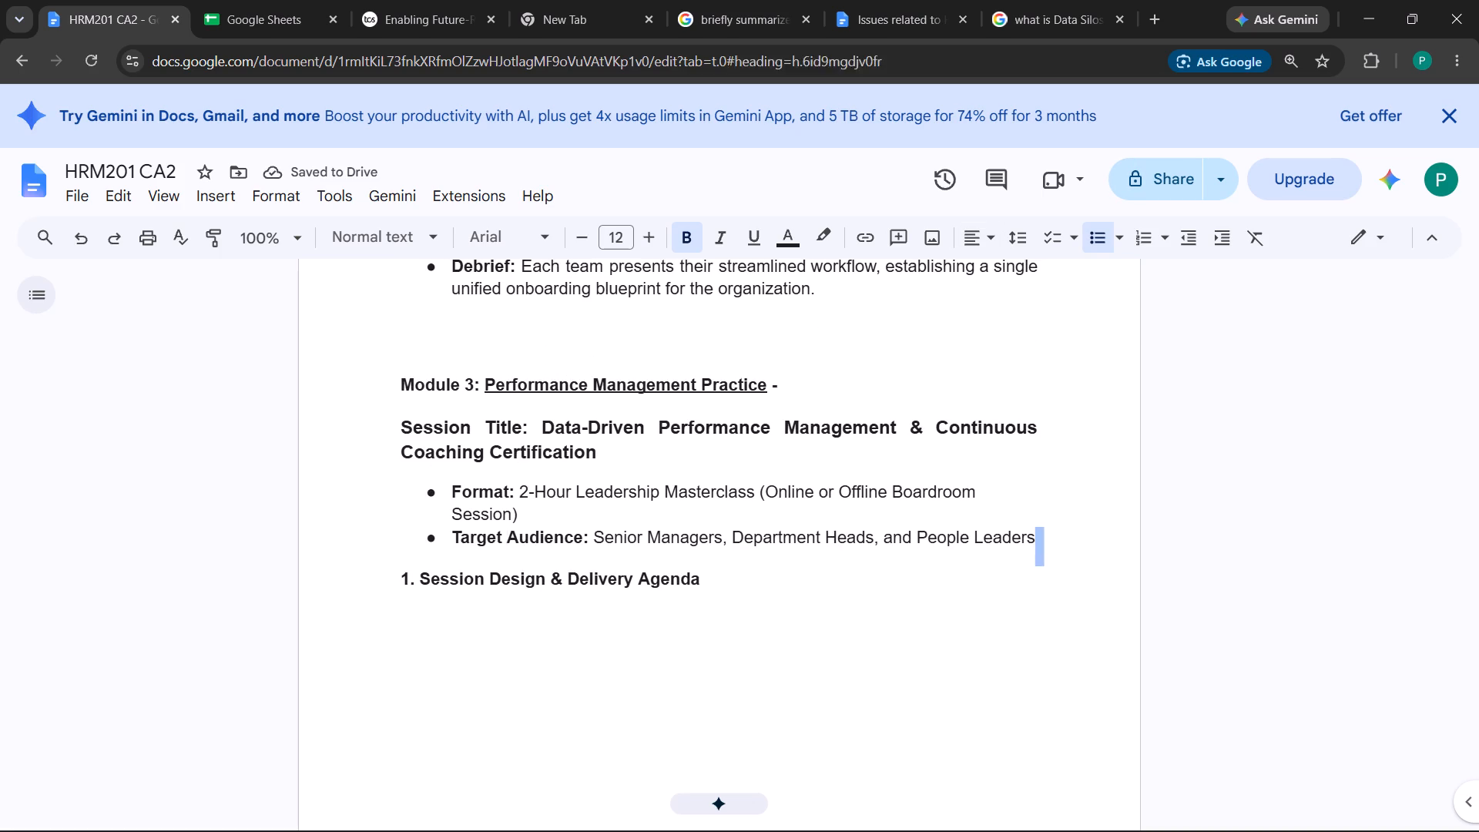
{"action": "left_click_drag", "start_coordinate": [1059, 533], "coordinate": [370, 417]}
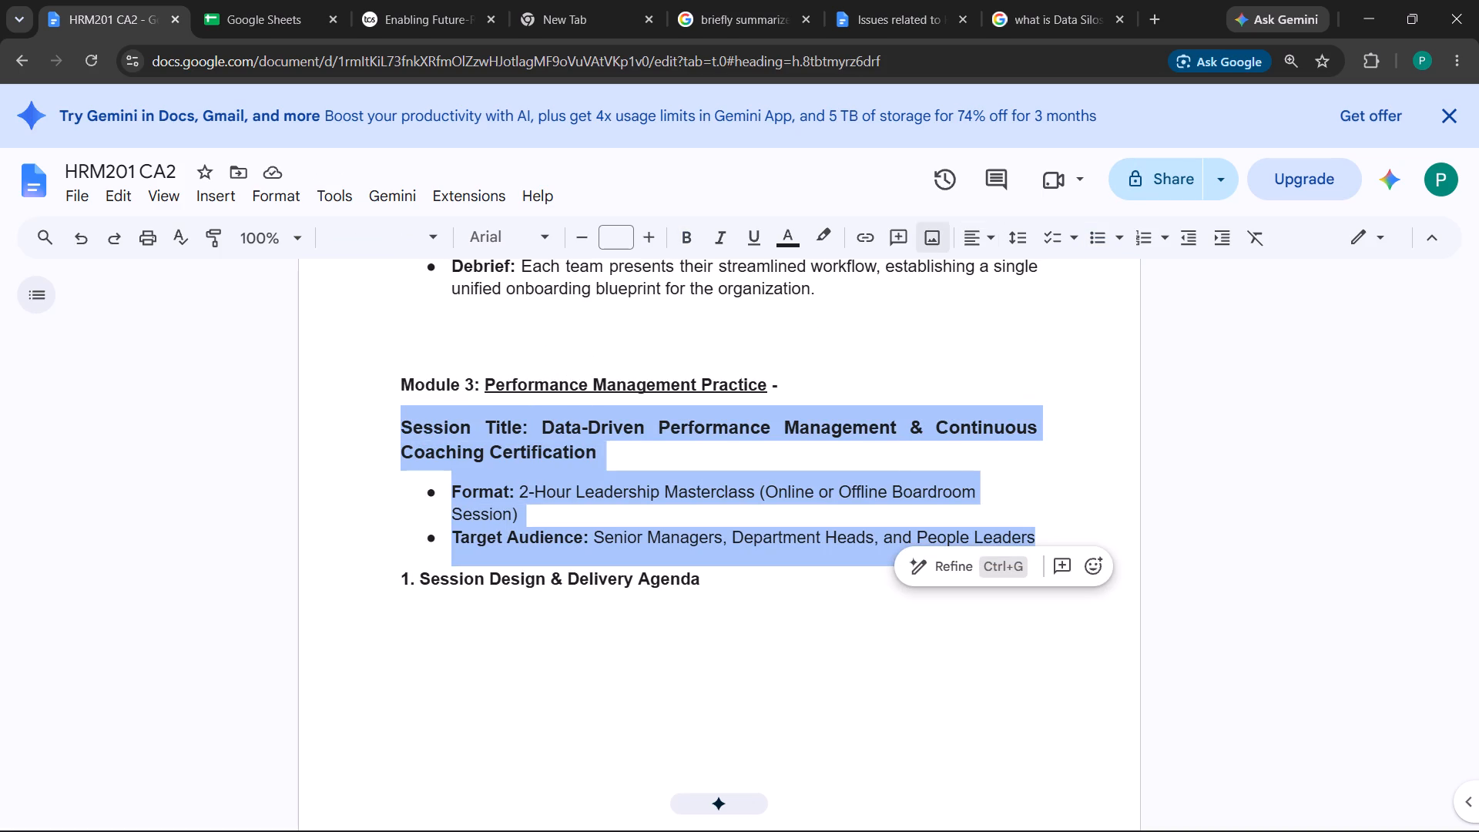
{"action": "left_click", "coordinate": [981, 247]}
{"action": "left_click", "coordinate": [1065, 279]}
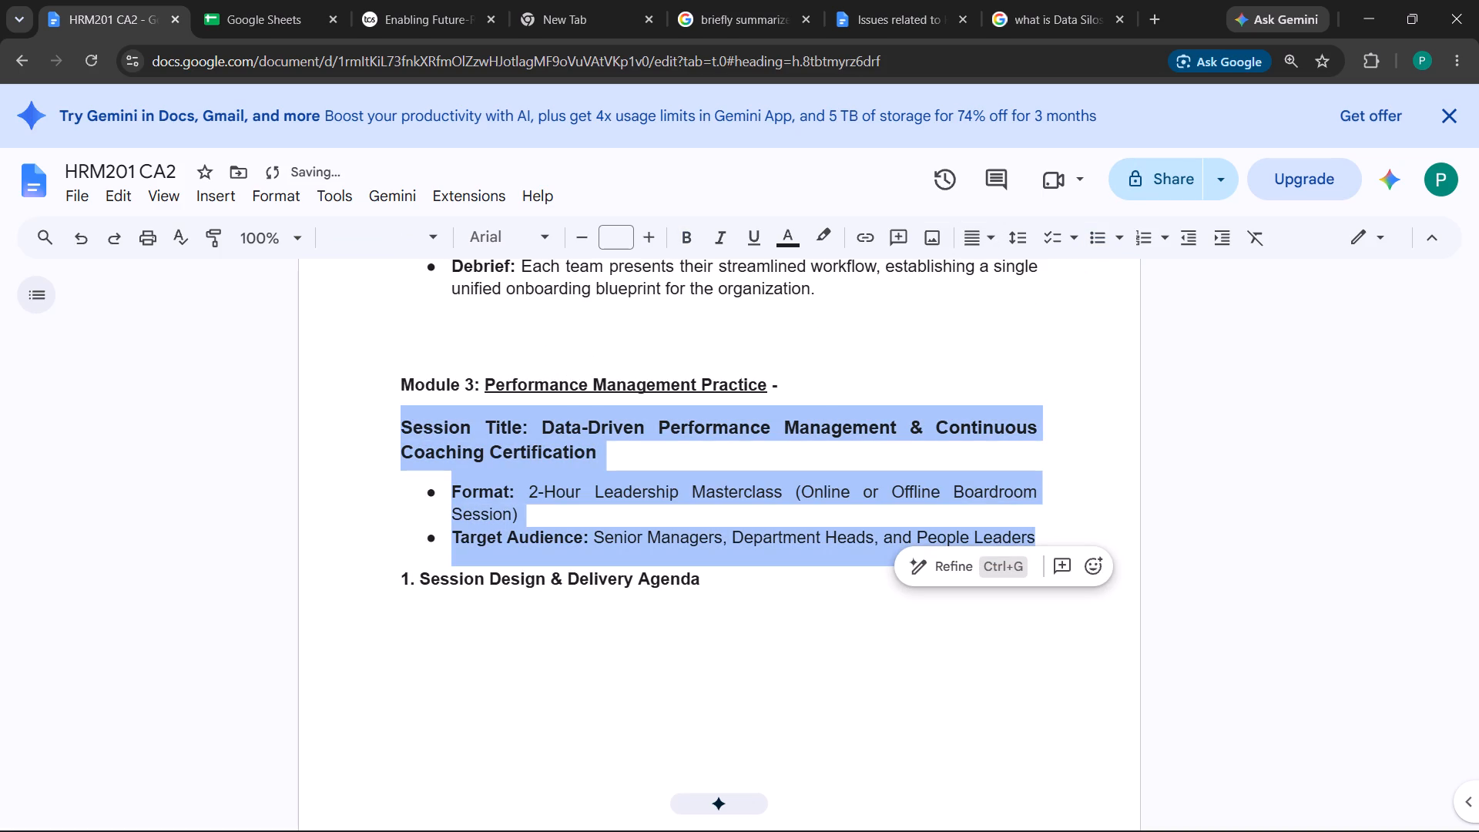
Justify the blank lines below Module 3's "1. Session Design & Delivery Agenda" heading.
{"action": "left_click", "coordinate": [1048, 458]}
{"action": "left_click", "coordinate": [506, 609]}
{"action": "left_click_drag", "start_coordinate": [476, 599], "coordinate": [694, 820]}
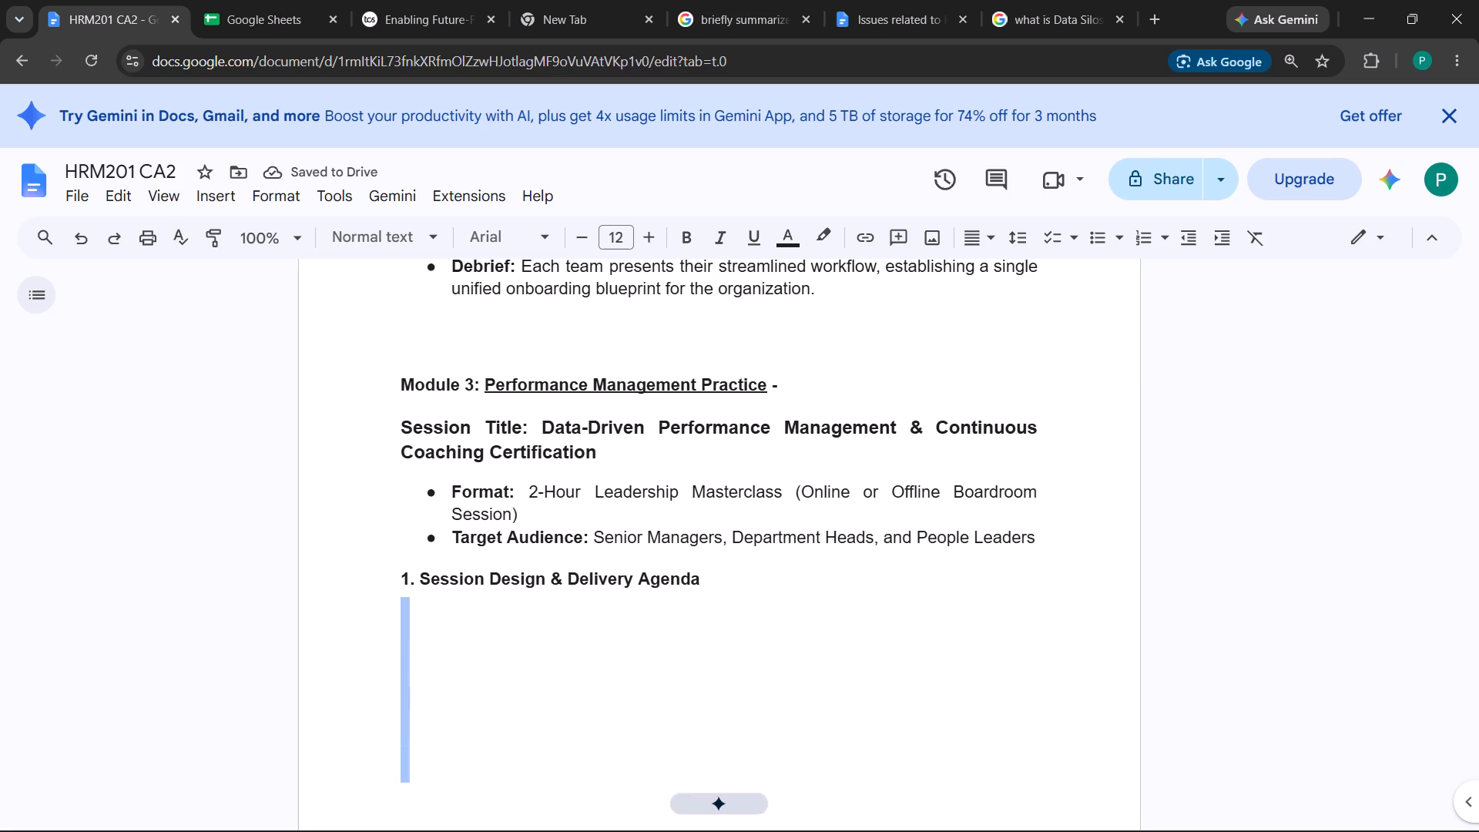
{"action": "left_click_drag", "start_coordinate": [694, 820], "coordinate": [633, 831]}
{"action": "left_click", "coordinate": [1007, 248]}
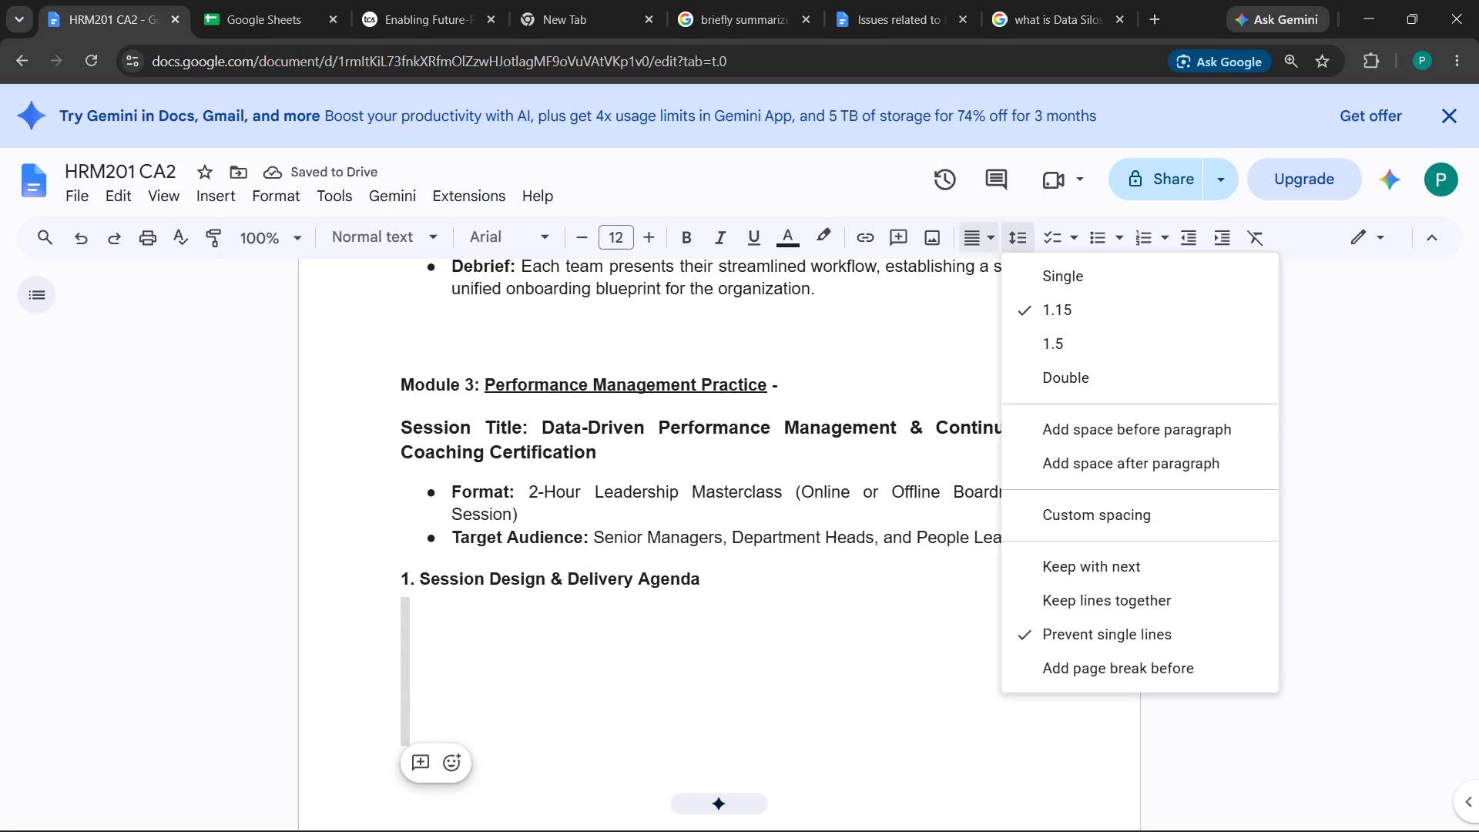
{"action": "left_click", "coordinate": [985, 239]}
{"action": "left_click", "coordinate": [1062, 283]}
Add a new empty line directly after Module 3's "1. Session Design & Delivery Agenda" heading.
{"action": "scroll", "coordinate": [805, 515], "scroll_direction": "down", "scroll_amount": 3}
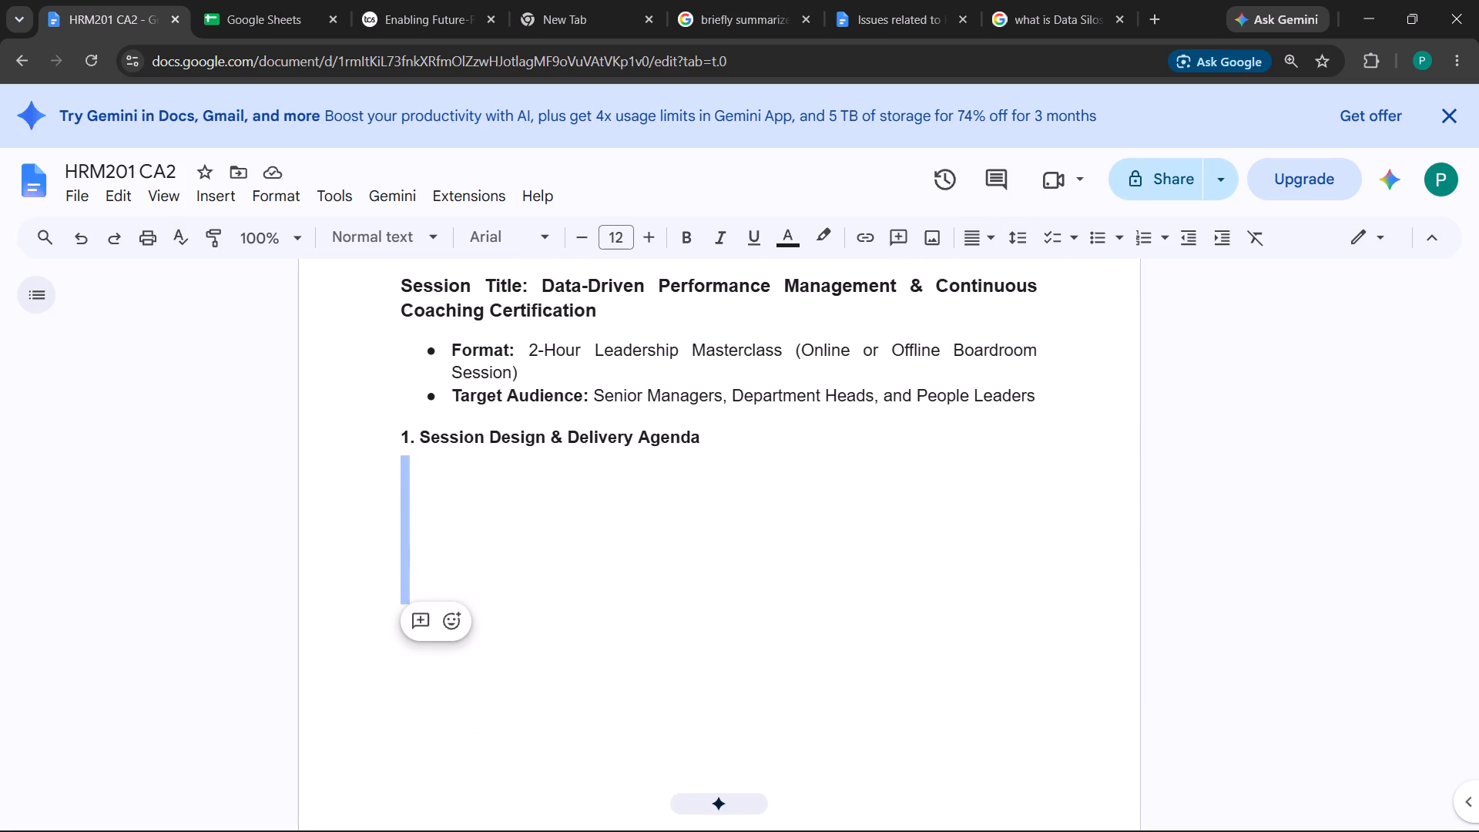
{"action": "left_click", "coordinate": [589, 347]}
{"action": "left_click", "coordinate": [538, 298]}
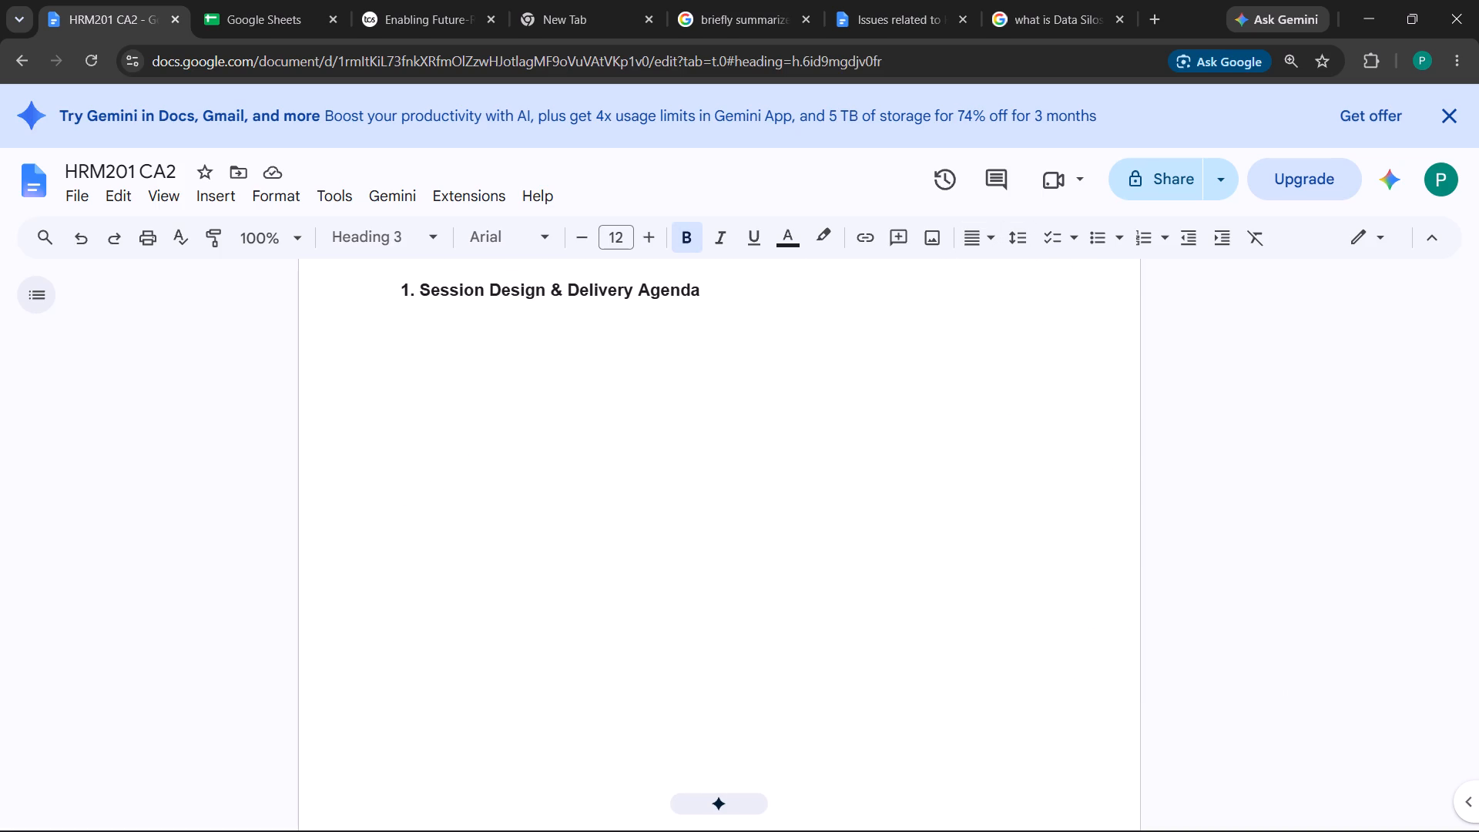
{"action": "left_click", "coordinate": [855, 294]}
{"action": "key", "text": "Return"}
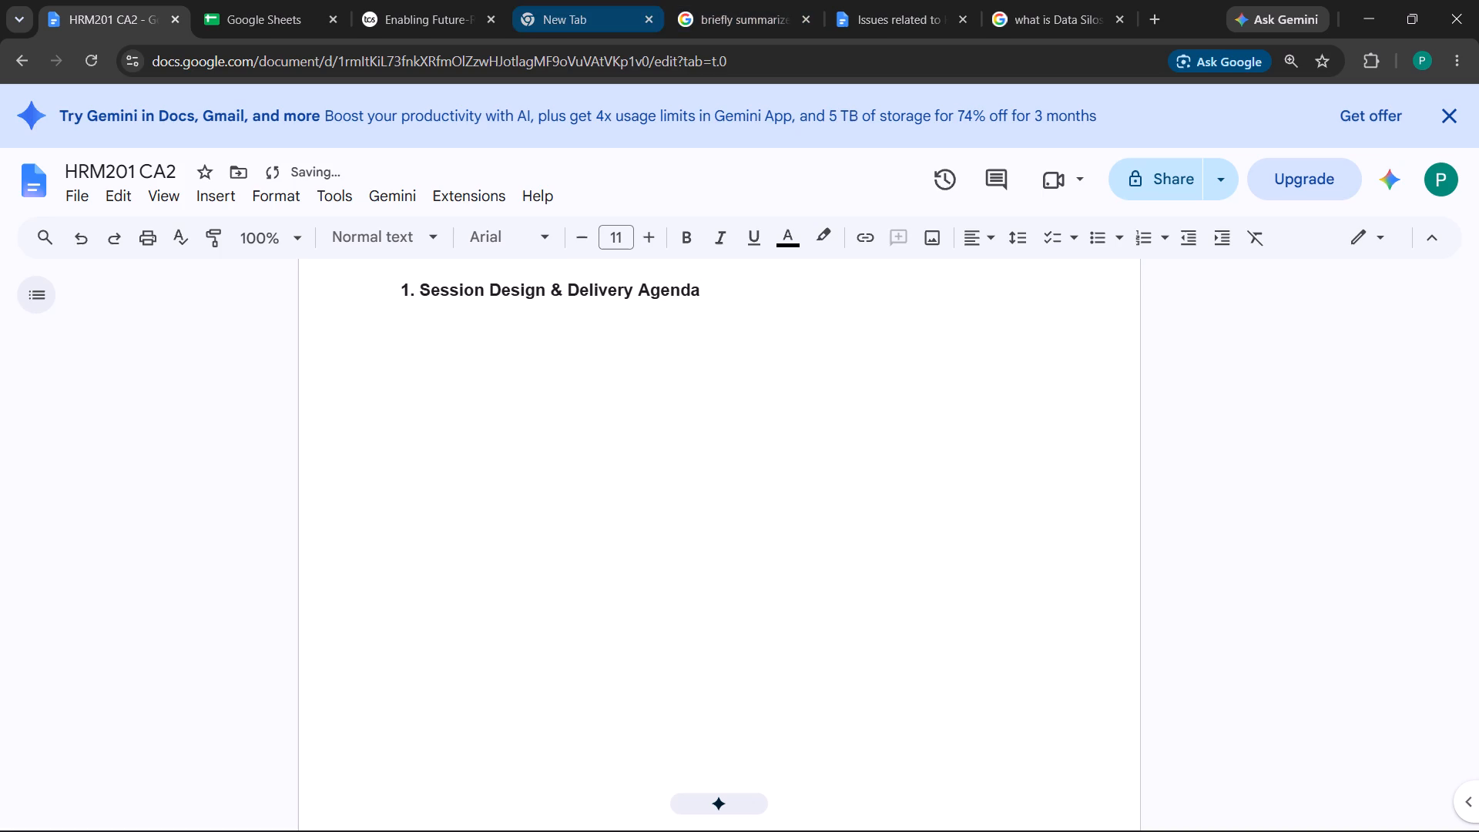
Close the empty New Tab page in the browser.
{"action": "left_click", "coordinate": [610, 12]}
{"action": "left_click", "coordinate": [645, 25]}
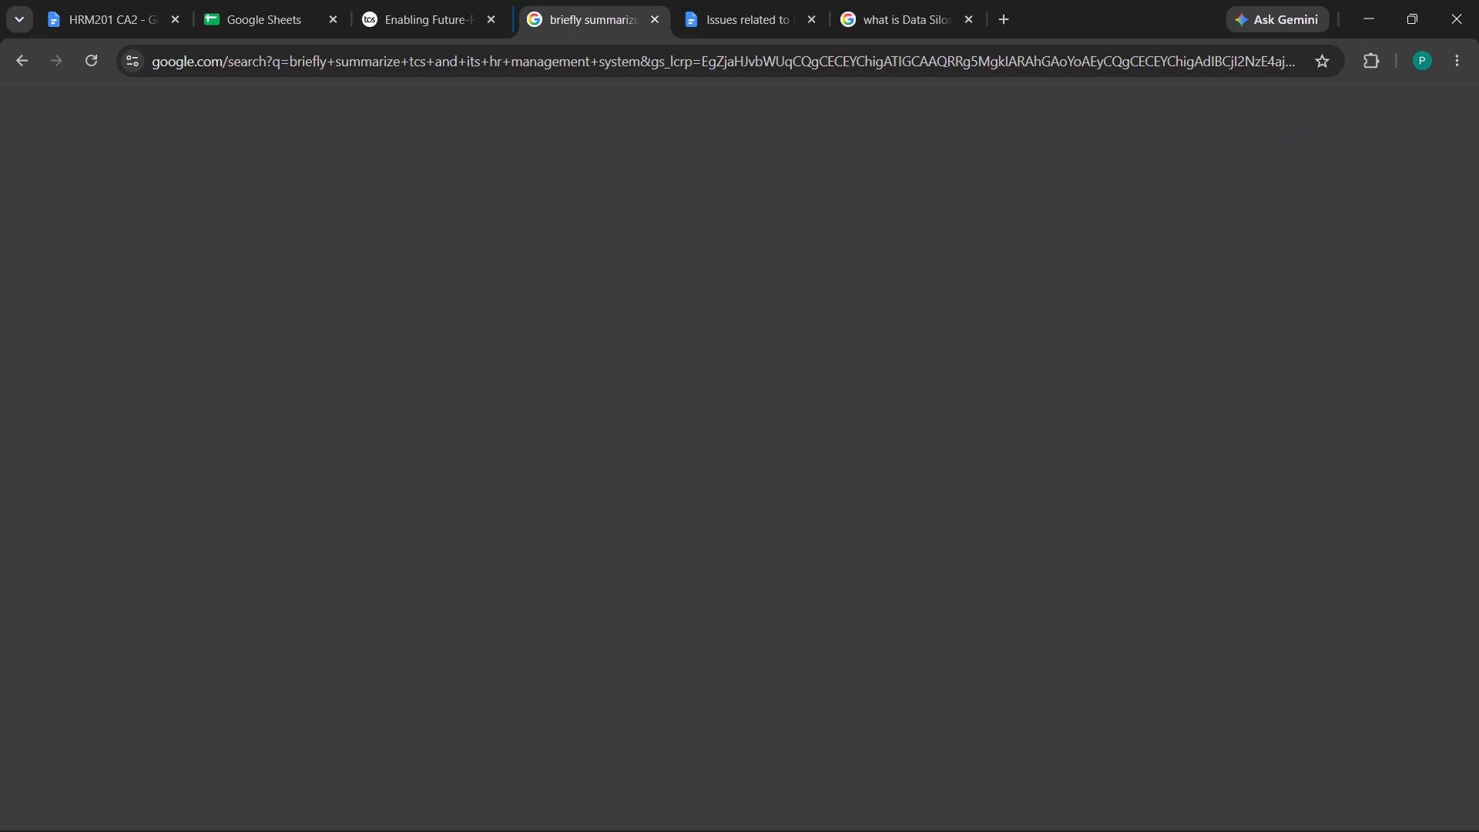
Switch to the open TCS Human Resource Services web page.
{"action": "left_click", "coordinate": [448, 0]}
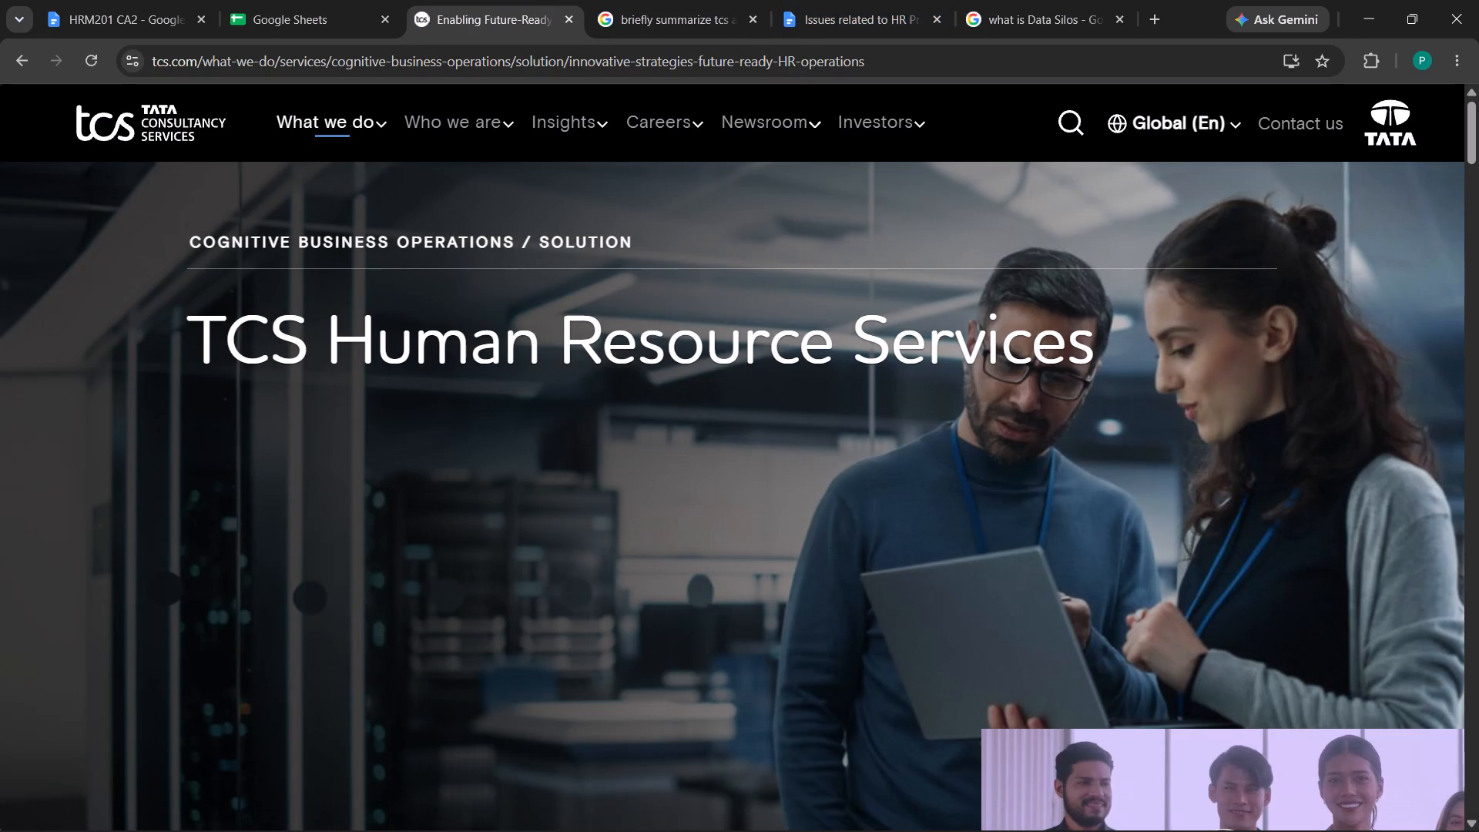
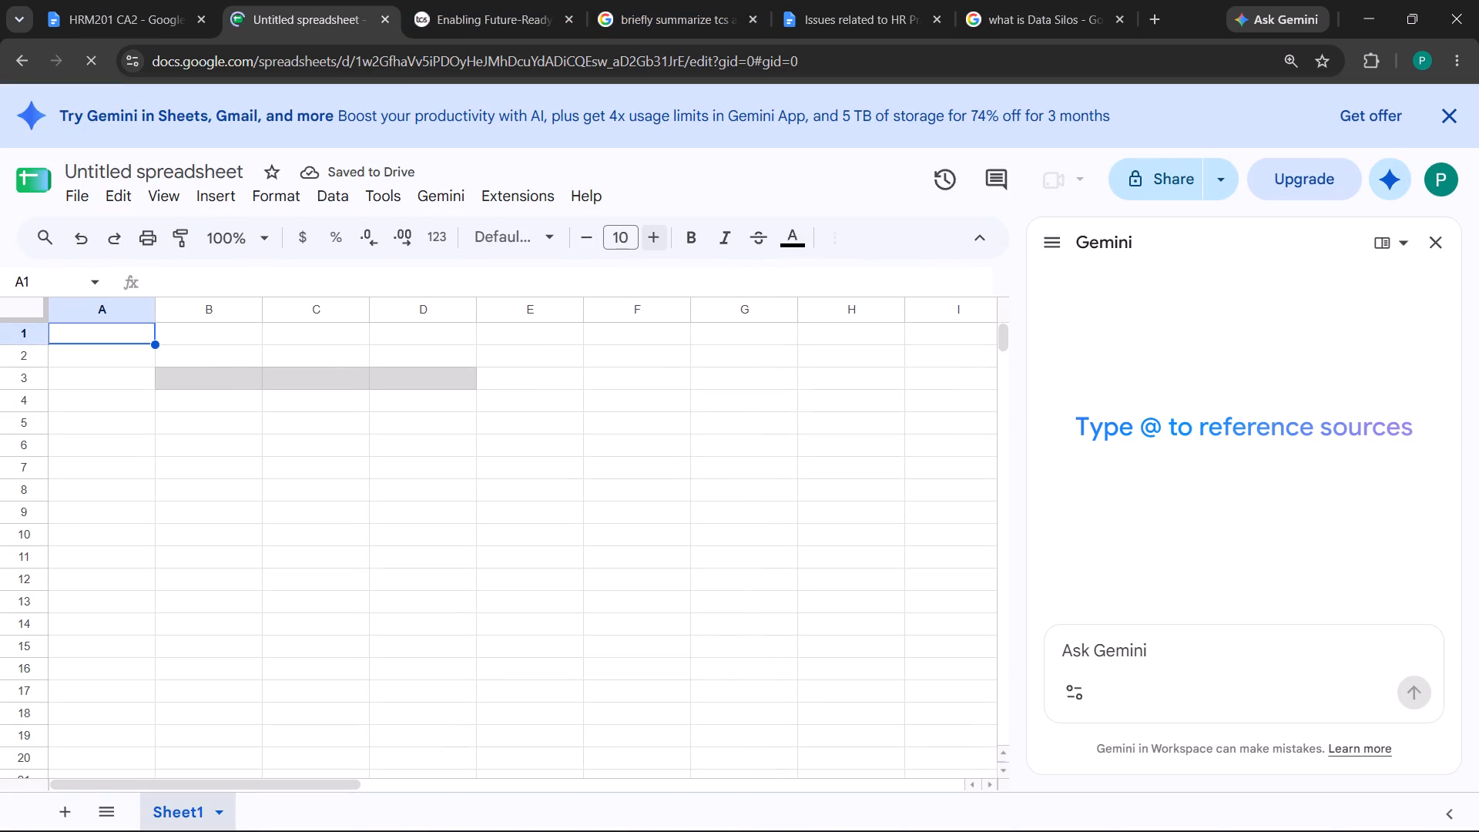
Paste the copied agenda table into the spreadsheet starting at cell B3.
{"action": "double_click", "coordinate": [651, 247]}
{"action": "left_click", "coordinate": [243, 381]}
{"action": "right_click", "coordinate": [240, 382]}
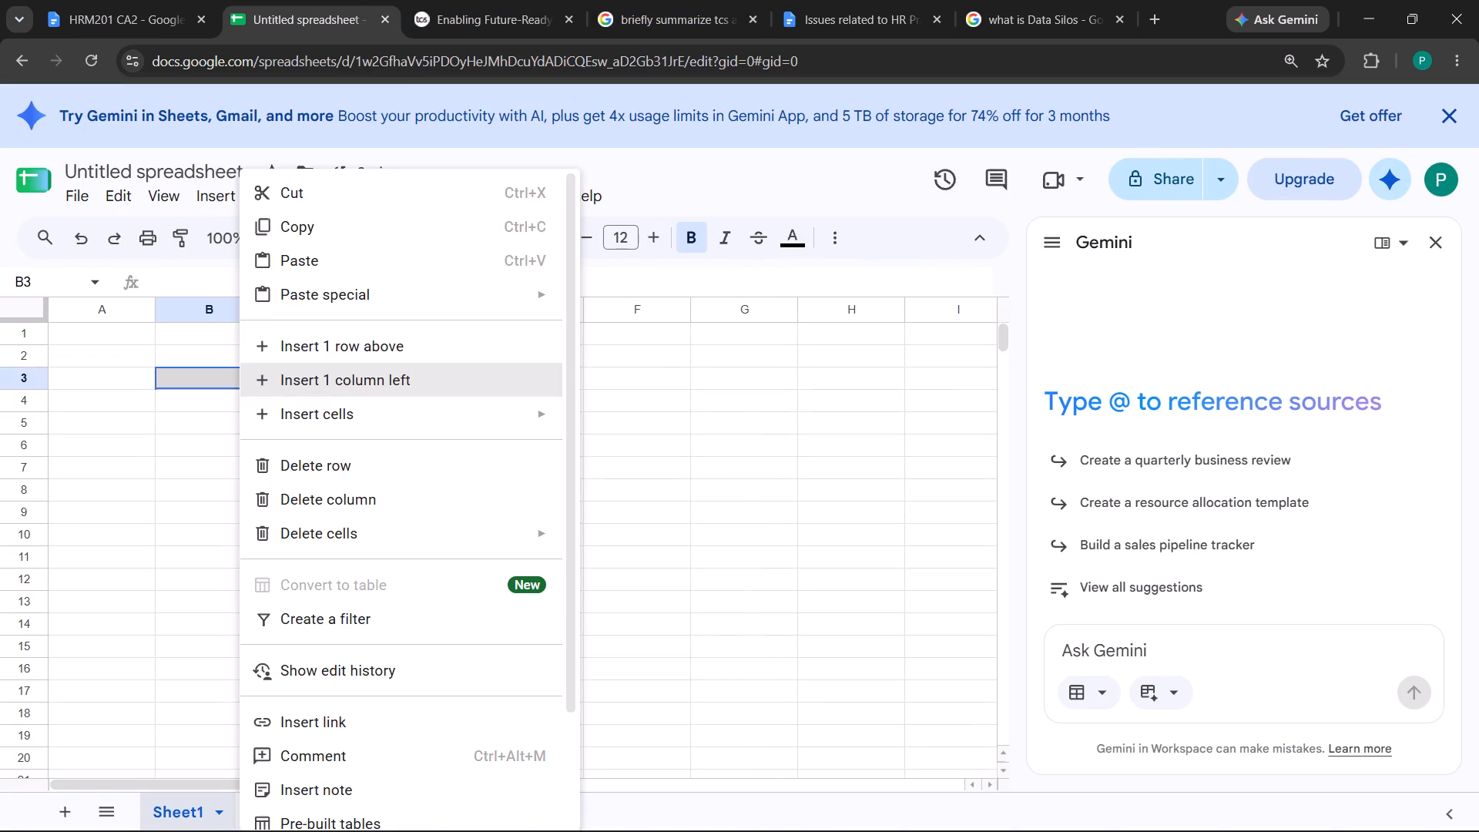
{"action": "left_click", "coordinate": [317, 263]}
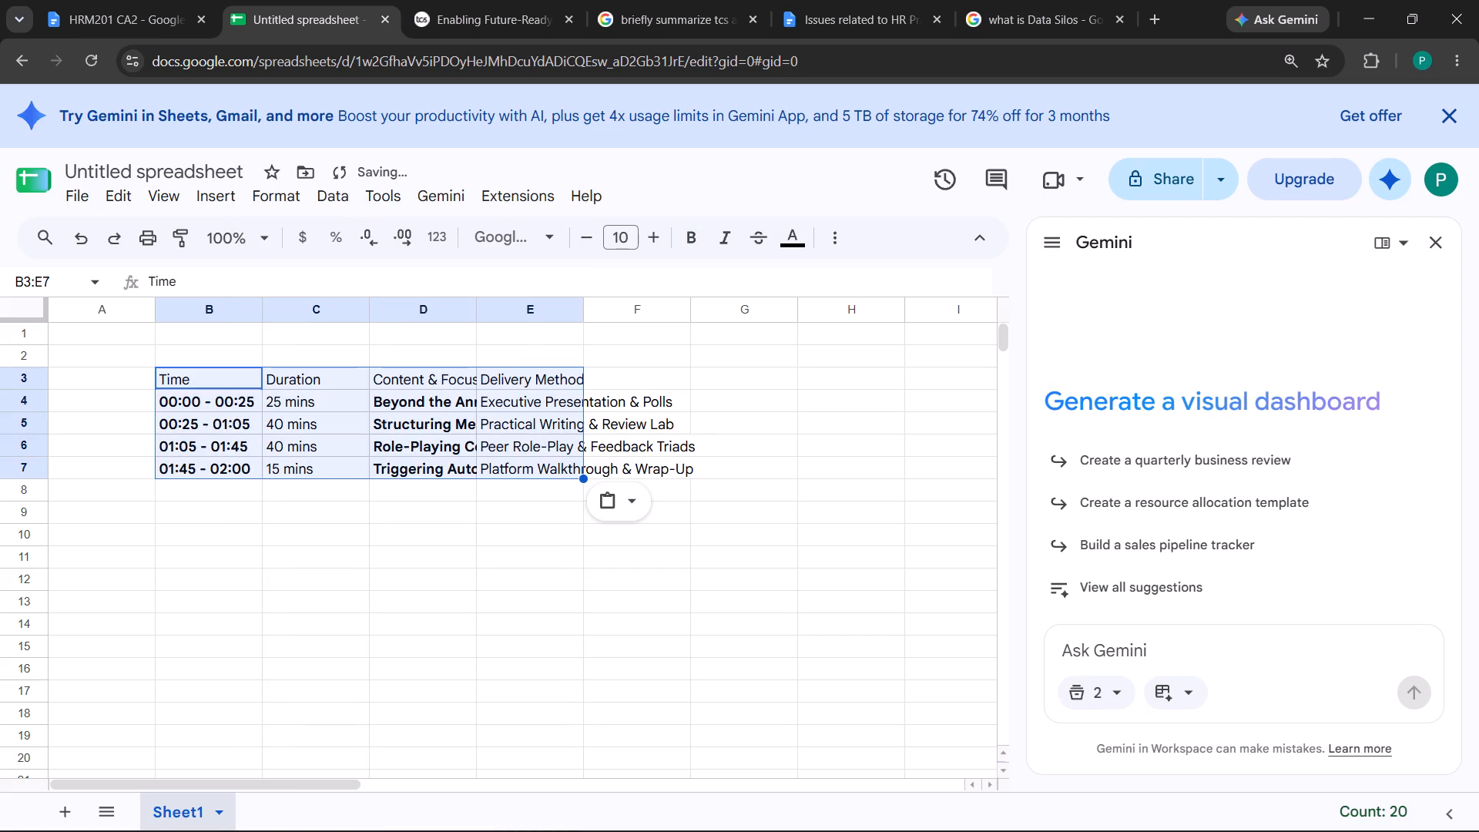
Set the font size of the pasted agenda table, B3:E7, to 12.
{"action": "left_click_drag", "start_coordinate": [203, 379], "coordinate": [535, 478]}
{"action": "double_click", "coordinate": [662, 236]}
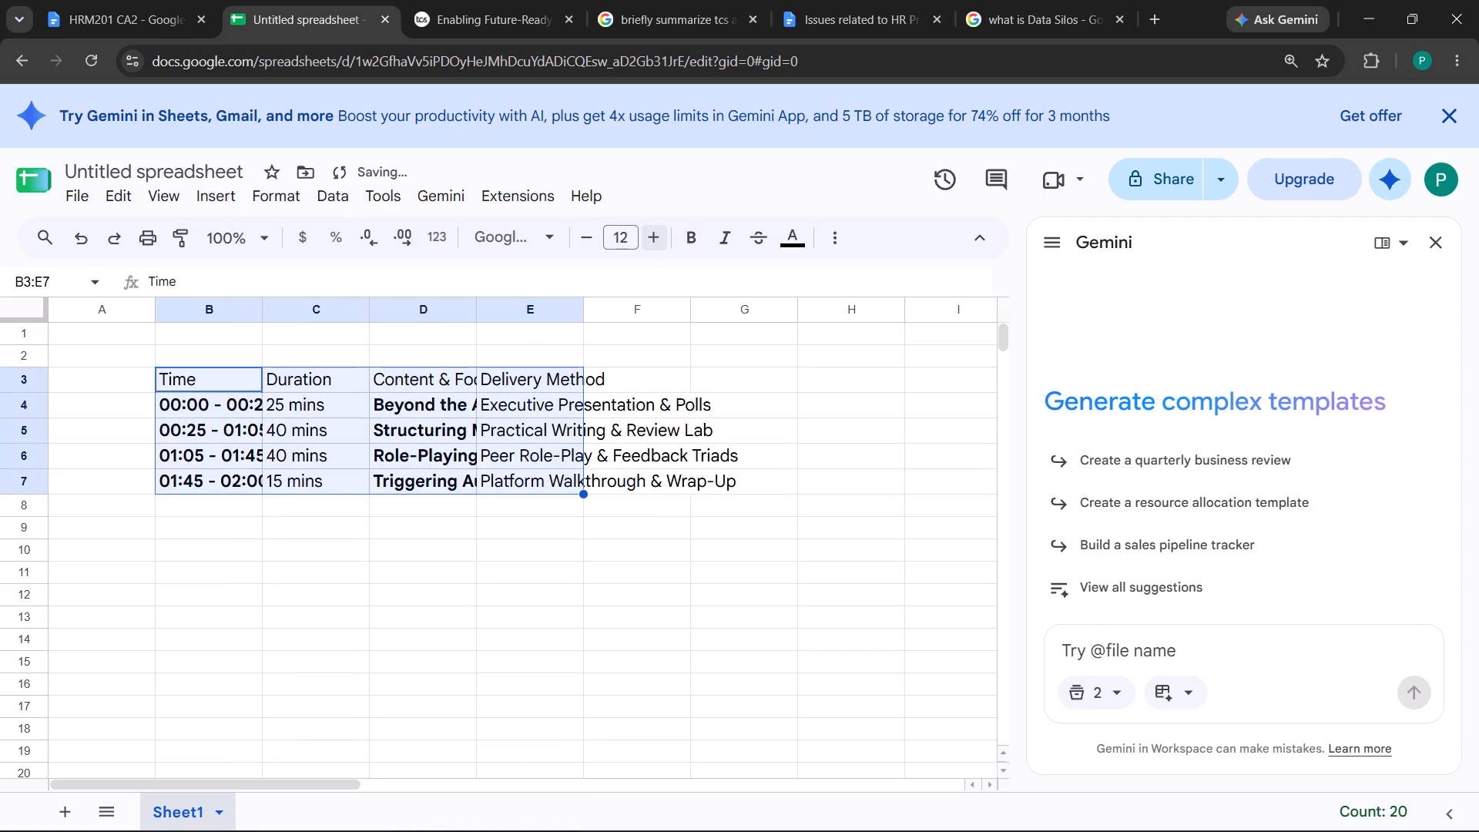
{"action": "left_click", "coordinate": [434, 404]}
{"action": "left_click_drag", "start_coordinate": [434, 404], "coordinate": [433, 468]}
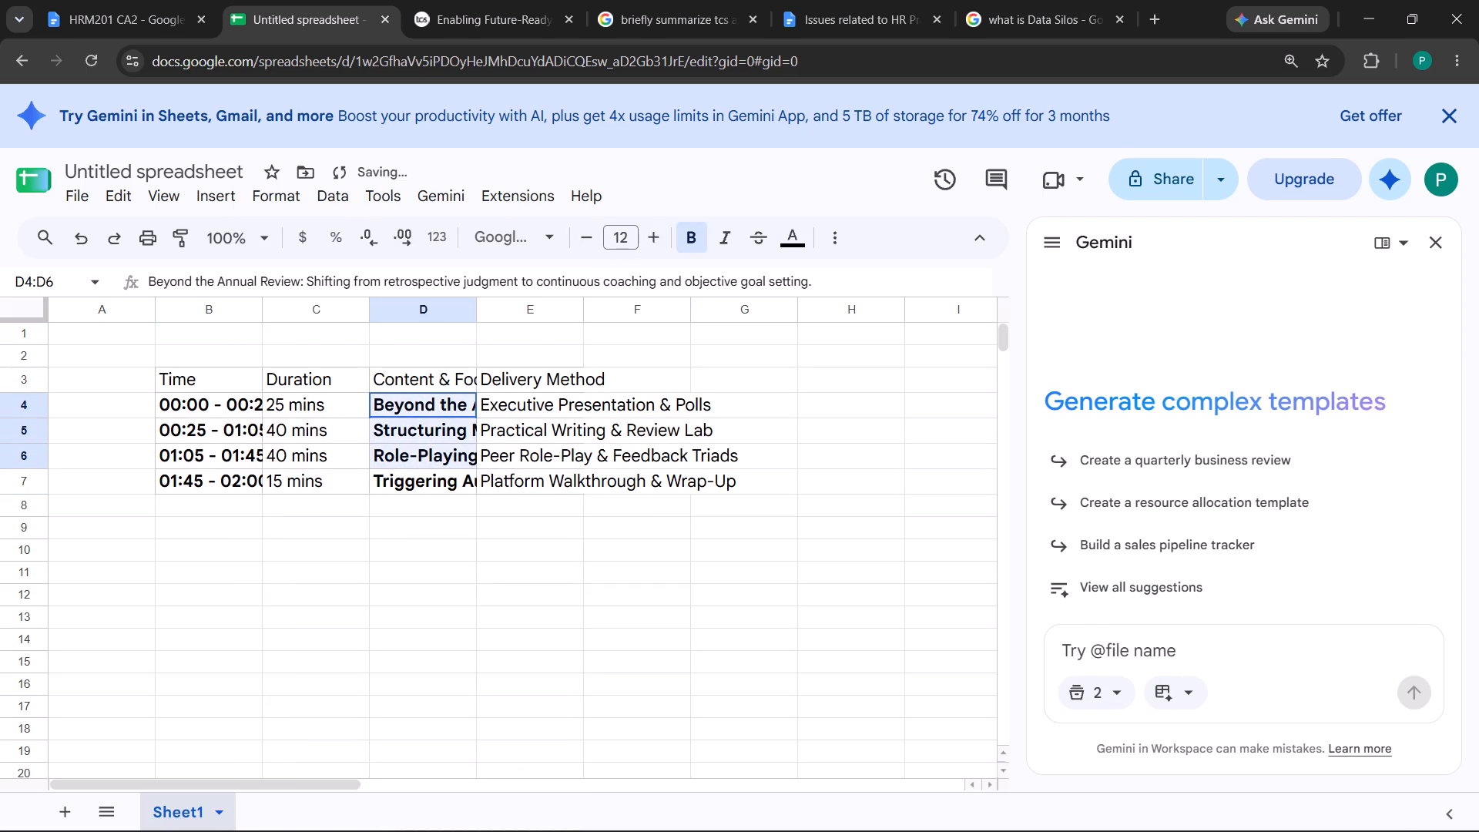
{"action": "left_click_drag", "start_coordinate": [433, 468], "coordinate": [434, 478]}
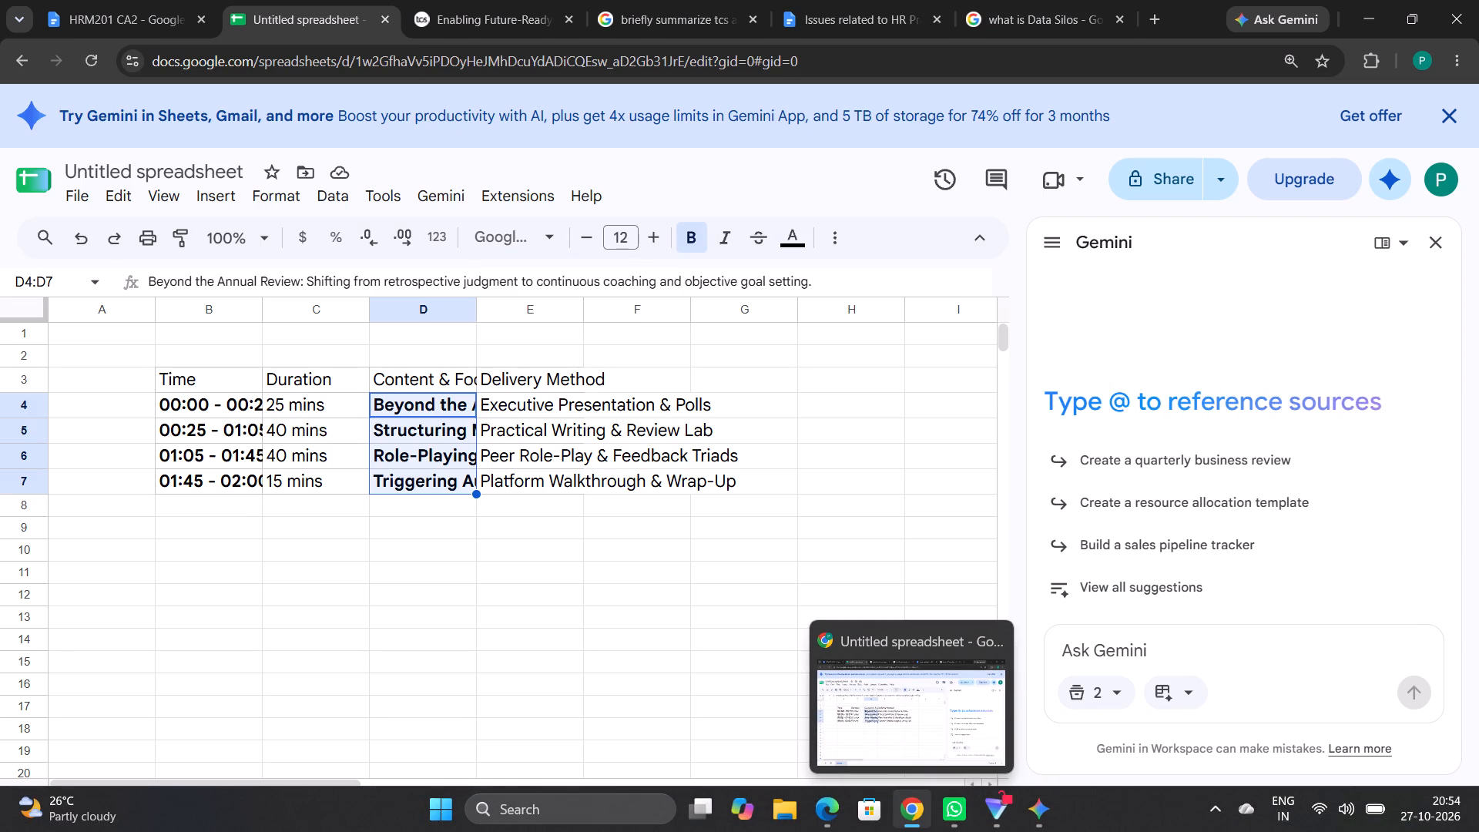
Switch to the HRM201 CA2 document and bold "The First 90 Days" in the onboarding agenda table's Content & Focus column.
{"action": "left_click", "coordinate": [159, 0]}
{"action": "scroll", "coordinate": [586, 434], "scroll_direction": "up", "scroll_amount": 13}
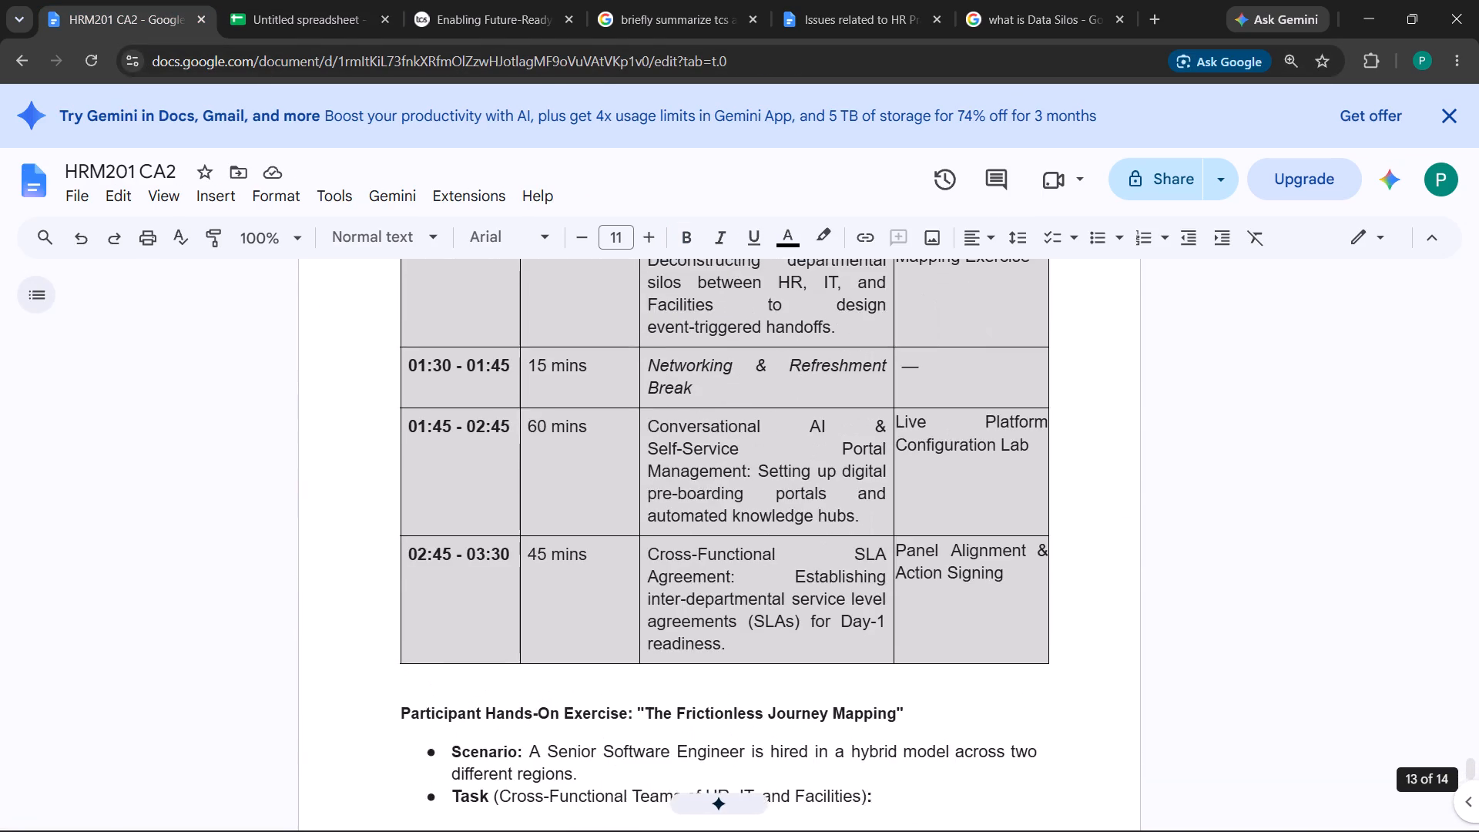
{"action": "scroll", "coordinate": [600, 470], "scroll_direction": "up", "scroll_amount": 5}
{"action": "scroll", "coordinate": [600, 470], "scroll_direction": "down", "scroll_amount": 6}
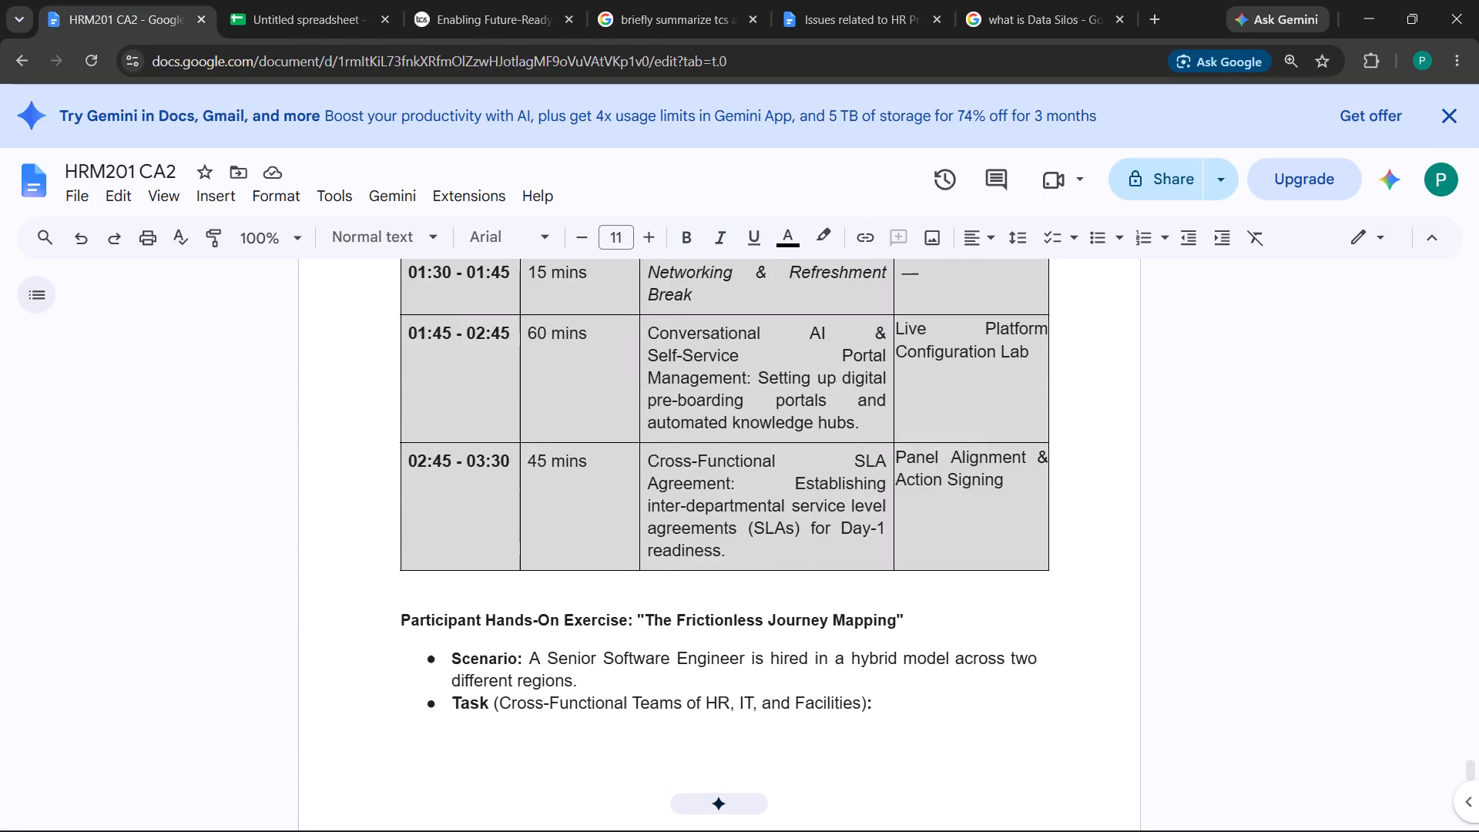
{"action": "scroll", "coordinate": [602, 475], "scroll_direction": "up", "scroll_amount": 2}
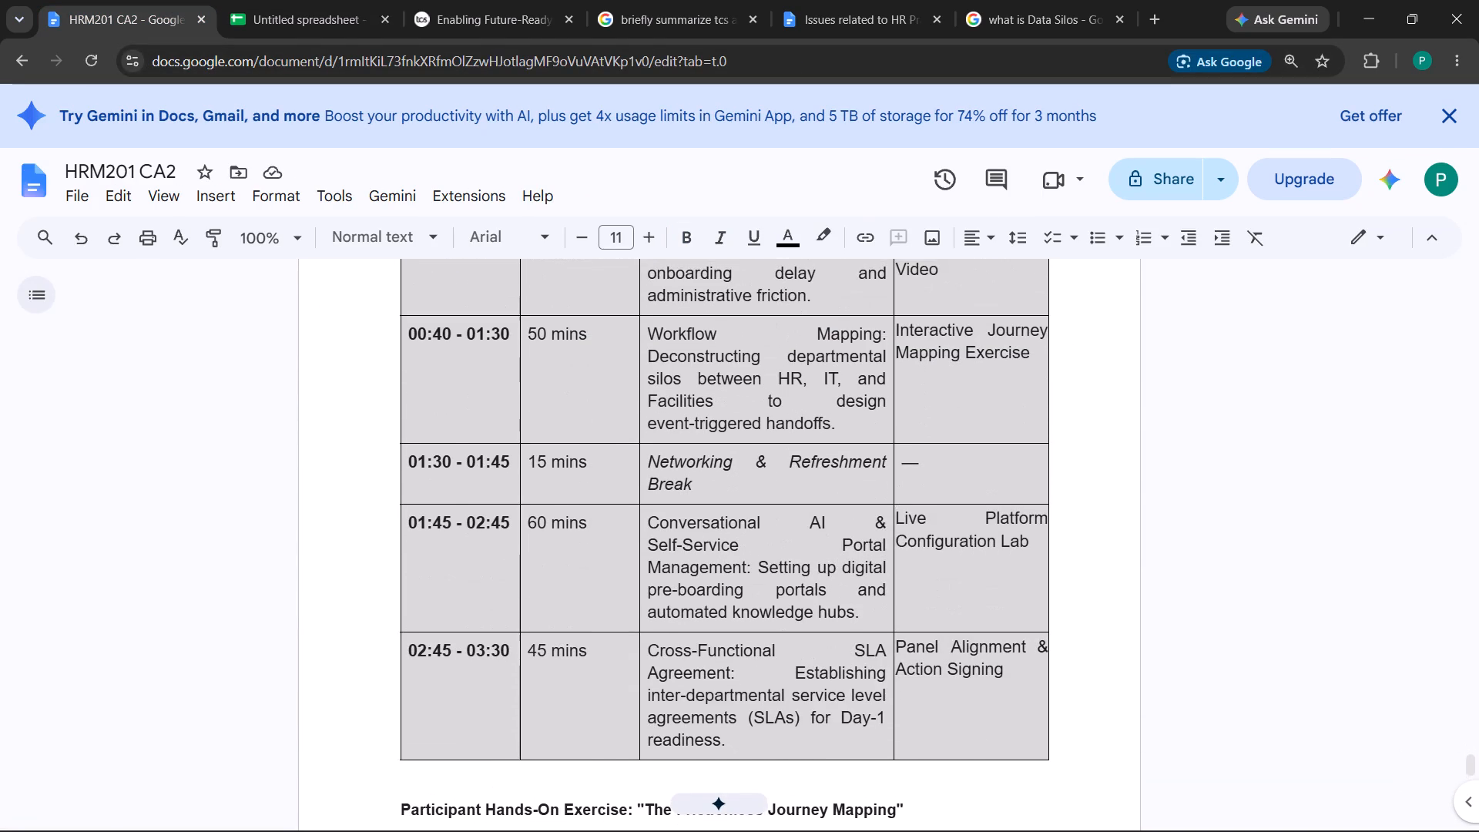
{"action": "scroll", "coordinate": [602, 475], "scroll_direction": "up", "scroll_amount": 3}
{"action": "scroll", "coordinate": [699, 538], "scroll_direction": "down", "scroll_amount": 1}
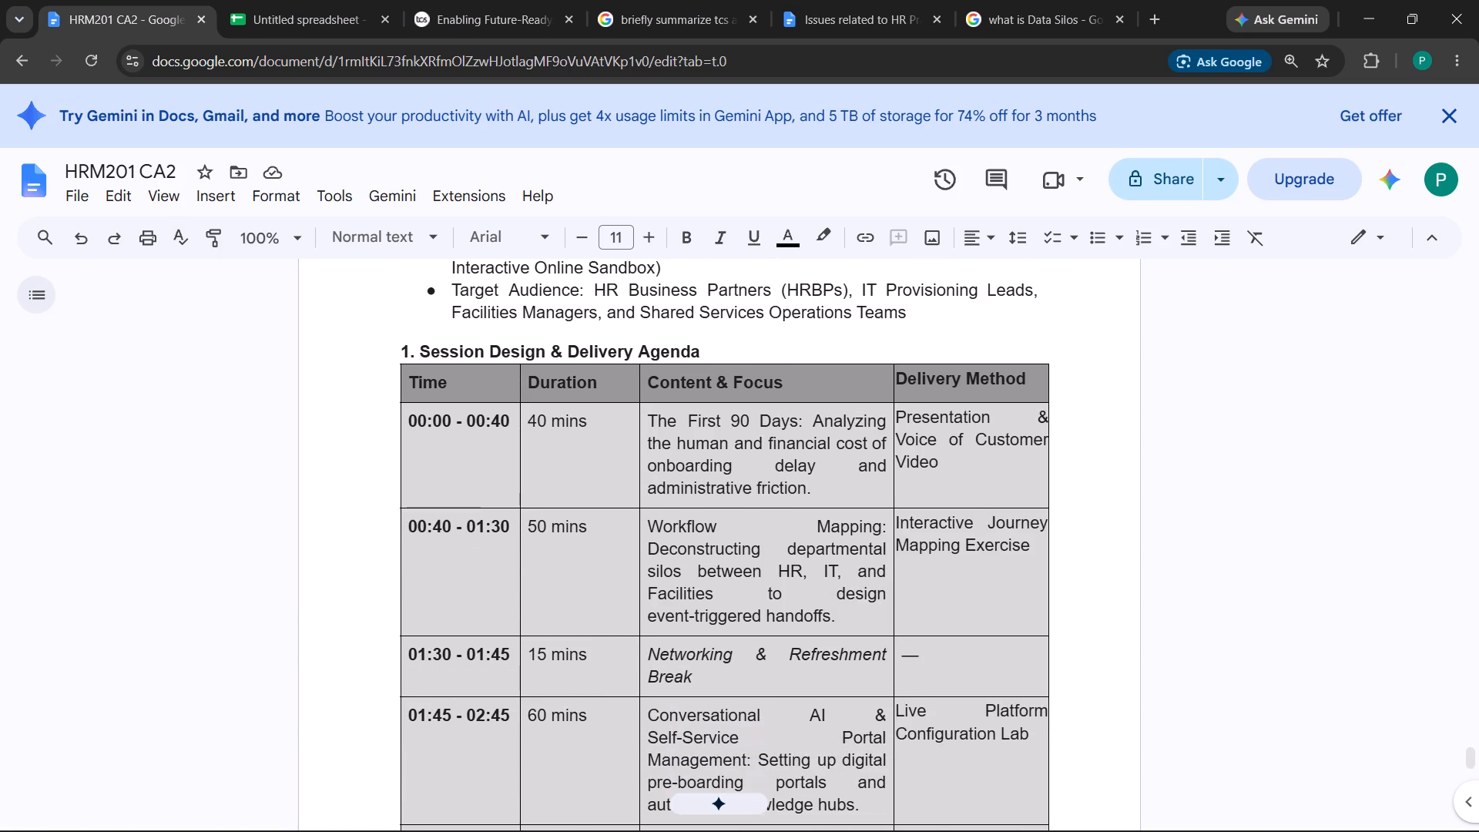
{"action": "left_click", "coordinate": [666, 422]}
{"action": "left_click_drag", "start_coordinate": [666, 422], "coordinate": [768, 428]}
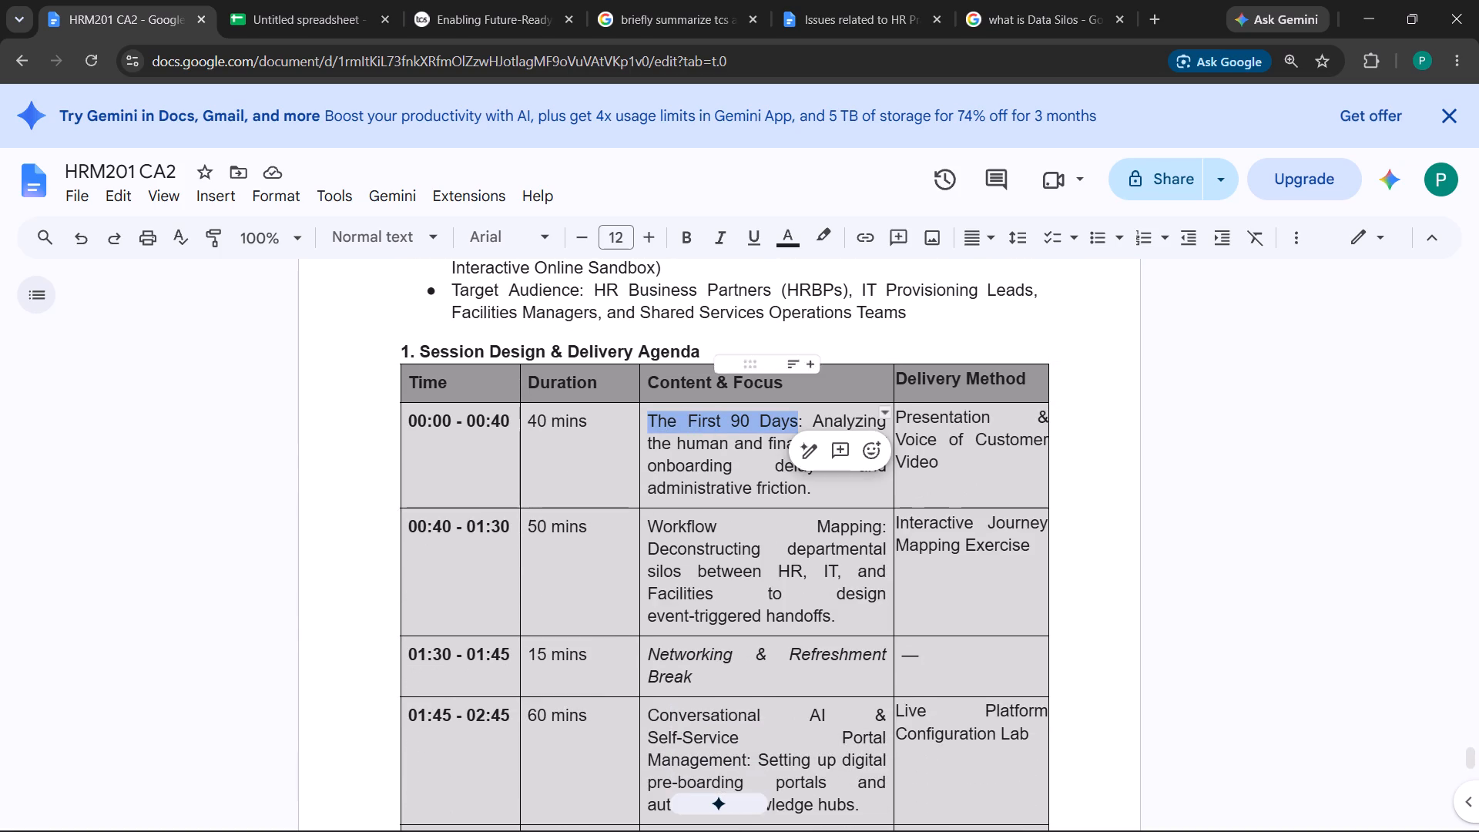
{"action": "left_click", "coordinate": [680, 226]}
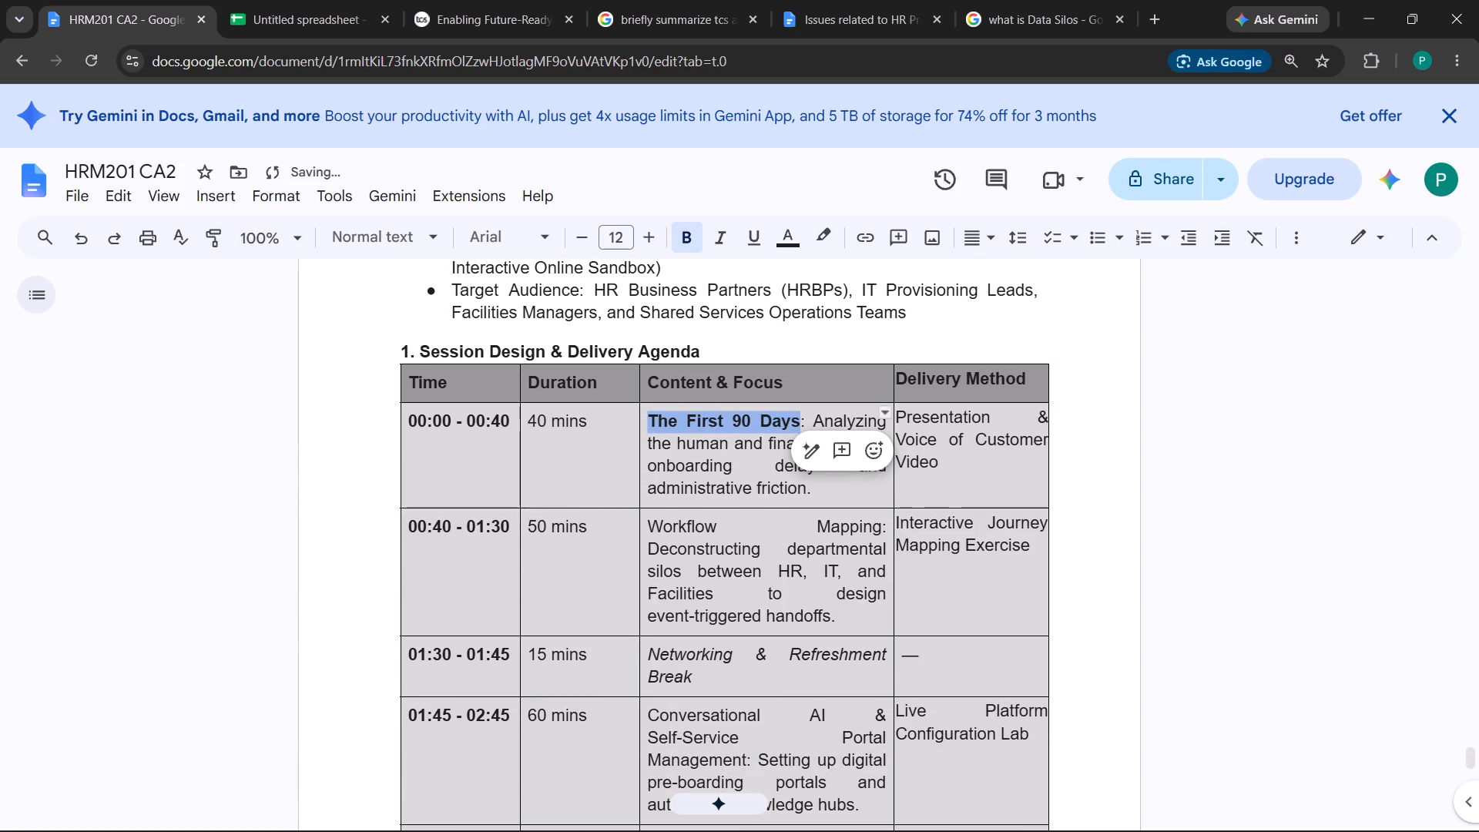
Bold "Workflow Mapping" in the 00:40 - 01:30 row of the onboarding agenda table.
{"action": "left_click", "coordinate": [669, 528]}
{"action": "left_click_drag", "start_coordinate": [669, 528], "coordinate": [846, 535]}
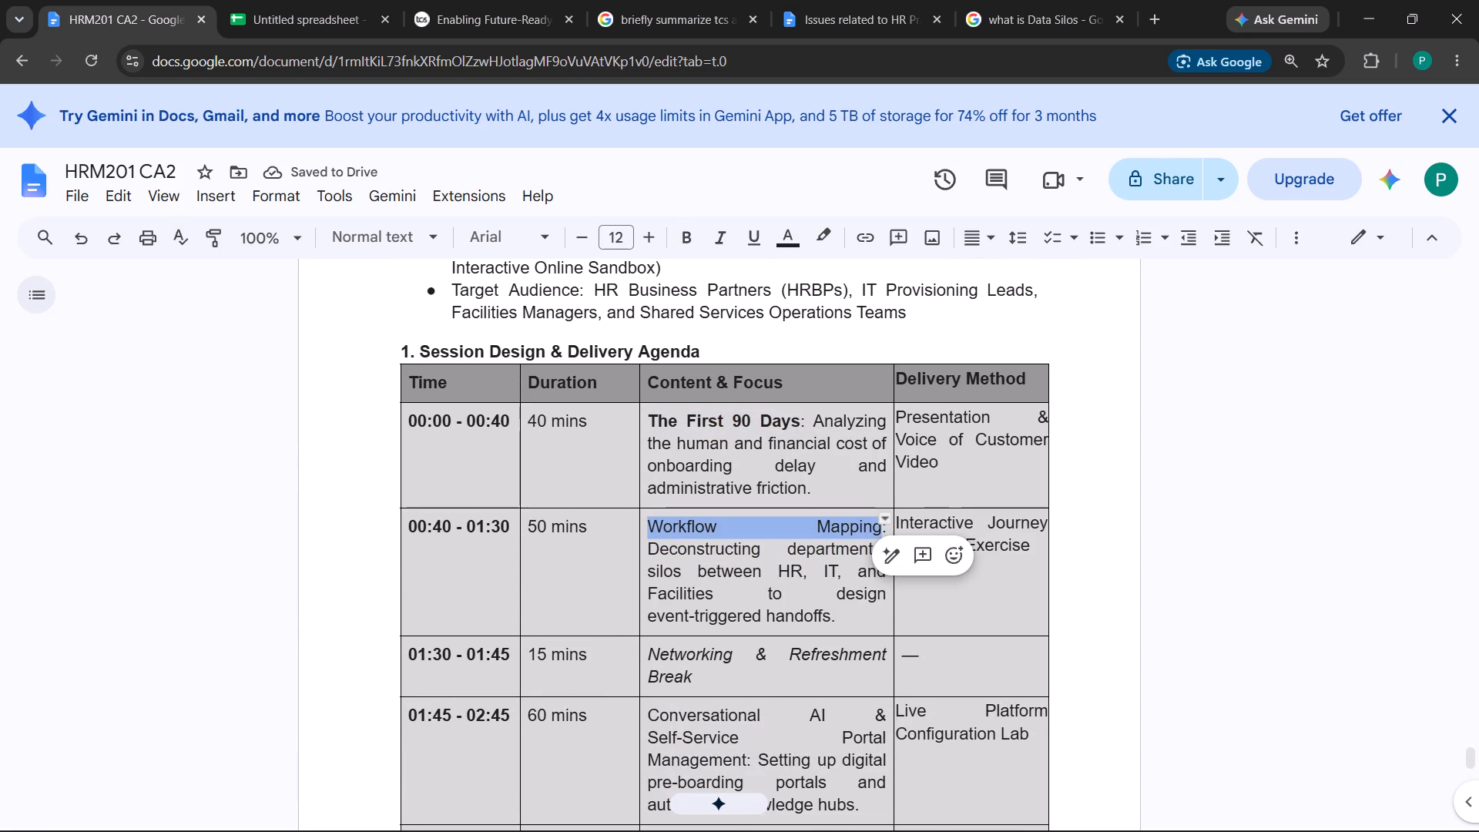
{"action": "left_click_drag", "start_coordinate": [846, 535], "coordinate": [847, 534]}
{"action": "left_click", "coordinate": [680, 240]}
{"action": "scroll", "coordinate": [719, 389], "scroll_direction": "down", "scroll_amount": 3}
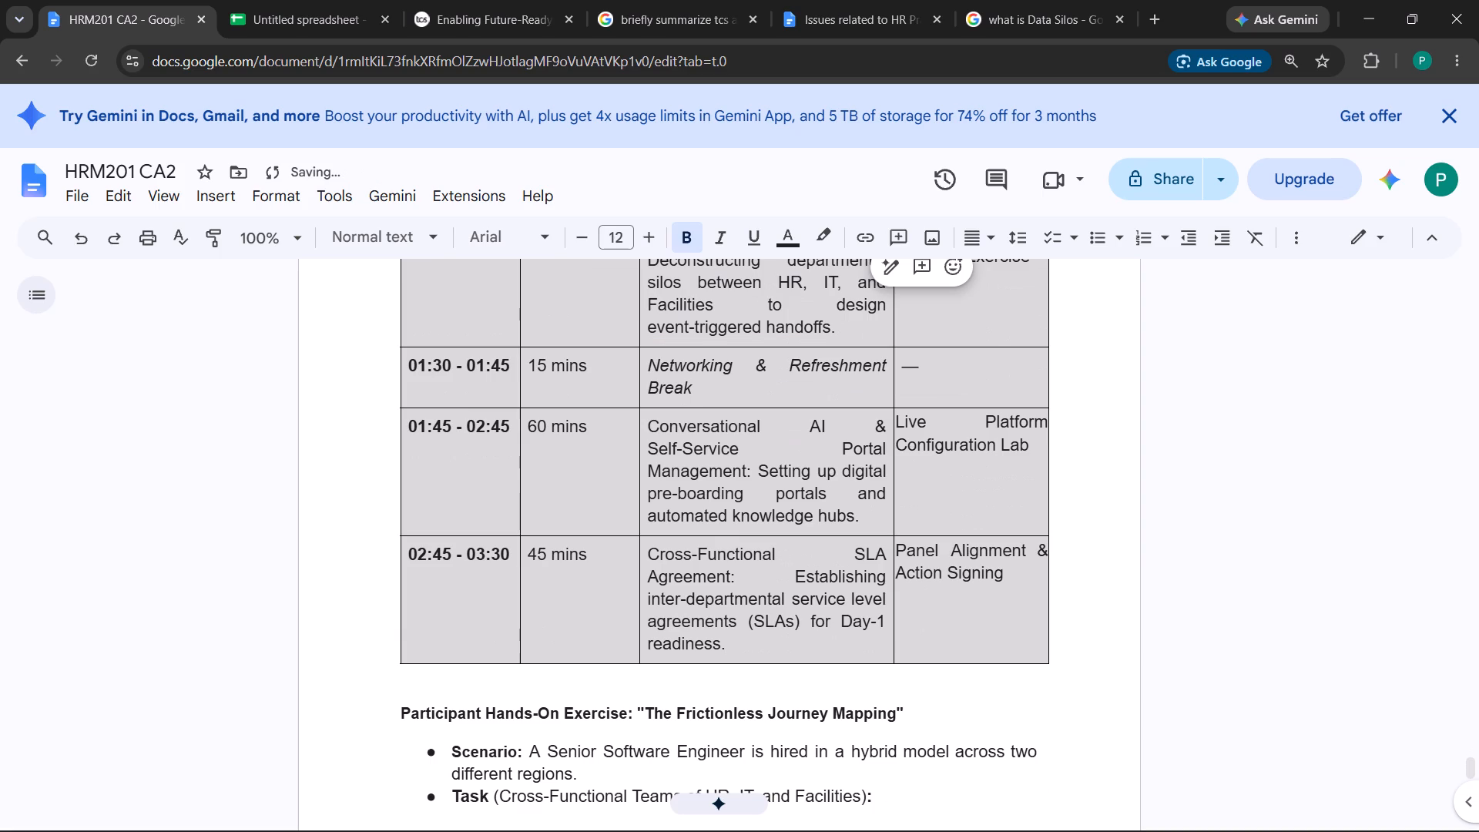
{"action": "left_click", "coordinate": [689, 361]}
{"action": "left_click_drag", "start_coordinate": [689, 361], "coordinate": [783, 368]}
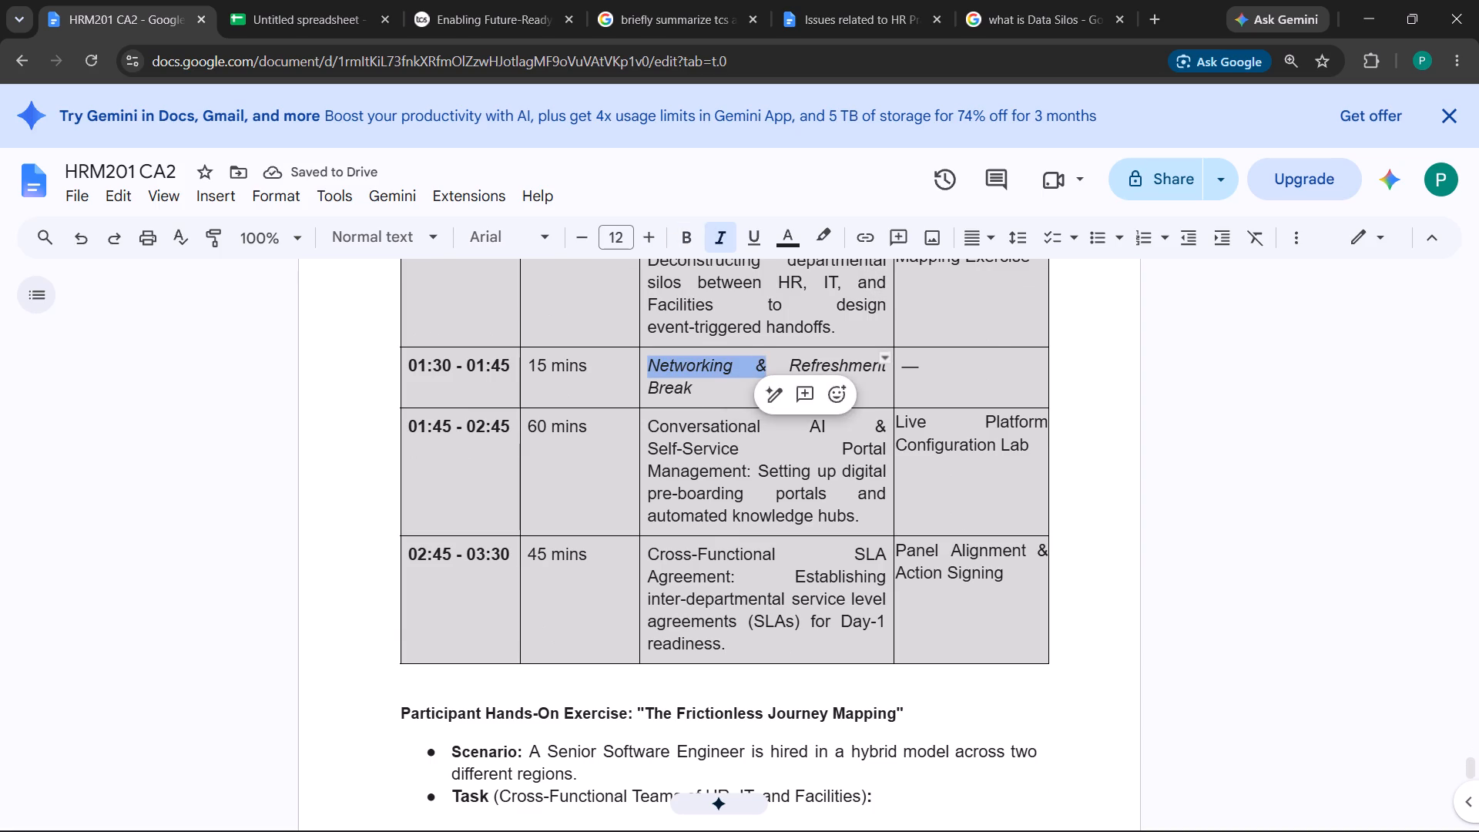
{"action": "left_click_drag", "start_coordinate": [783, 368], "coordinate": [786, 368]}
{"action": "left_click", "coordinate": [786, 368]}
Bold "Conversational AI & Self-Service Portal Management" in the 01:45 - 02:45 row of the onboarding agenda table.
{"action": "scroll", "coordinate": [786, 368], "scroll_direction": "up", "scroll_amount": 3}
{"action": "scroll", "coordinate": [786, 368], "scroll_direction": "down", "scroll_amount": 4}
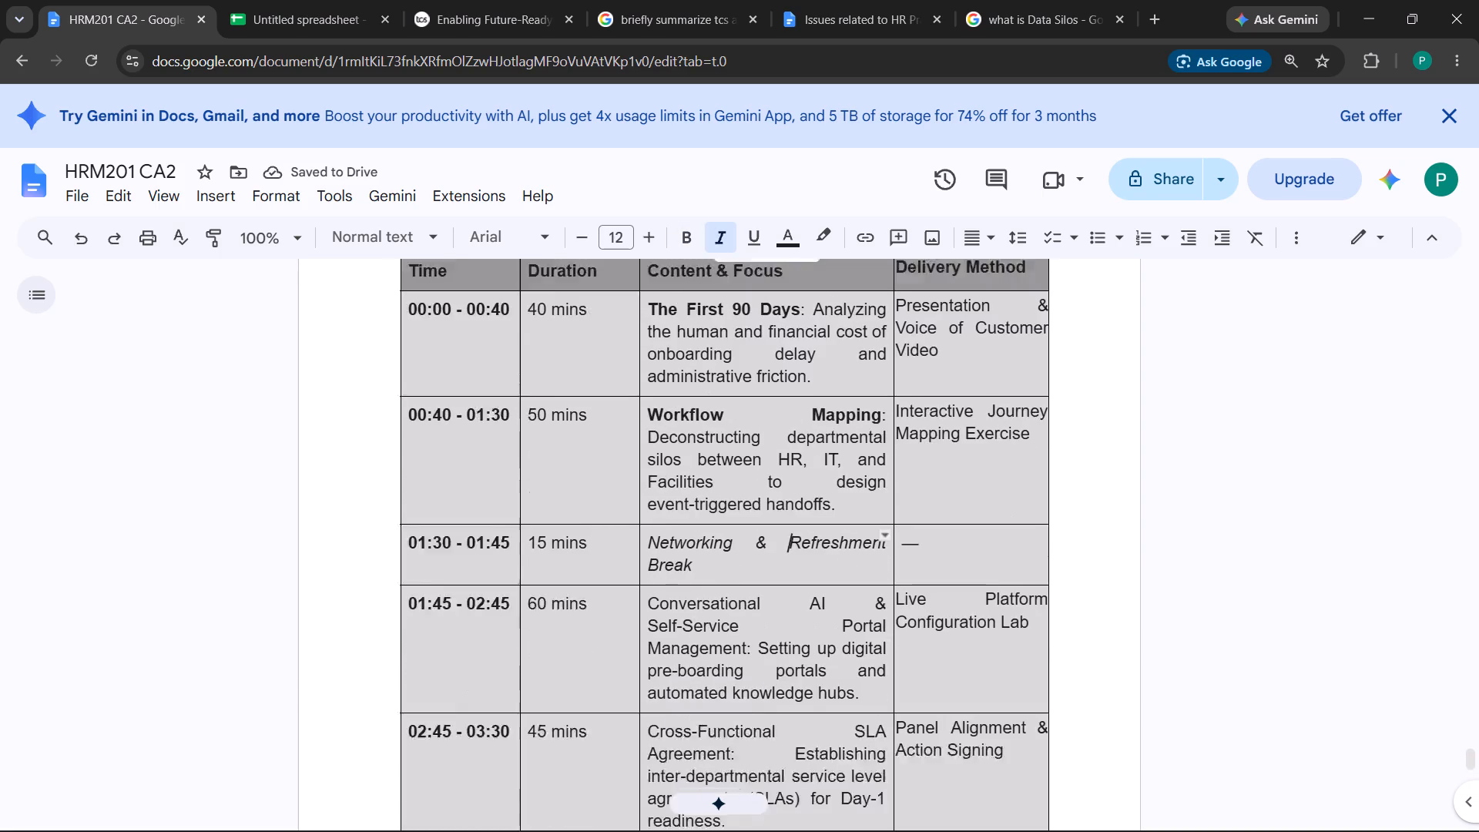
{"action": "scroll", "coordinate": [786, 368], "scroll_direction": "down", "scroll_amount": 2}
{"action": "scroll", "coordinate": [785, 364], "scroll_direction": "up", "scroll_amount": 2}
{"action": "left_click", "coordinate": [713, 330]}
{"action": "left_click_drag", "start_coordinate": [713, 330], "coordinate": [715, 370]}
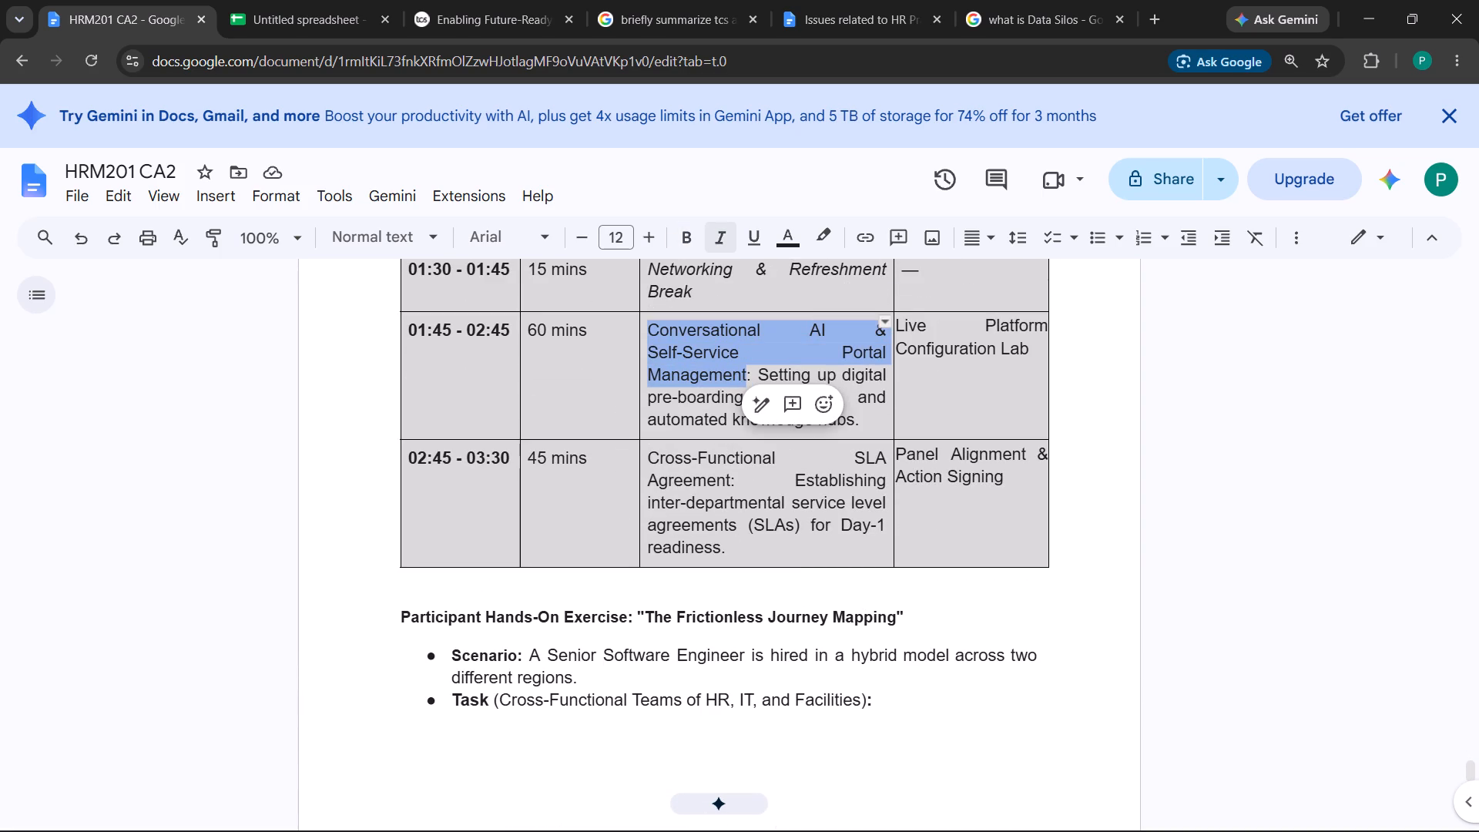
{"action": "left_click", "coordinate": [694, 236]}
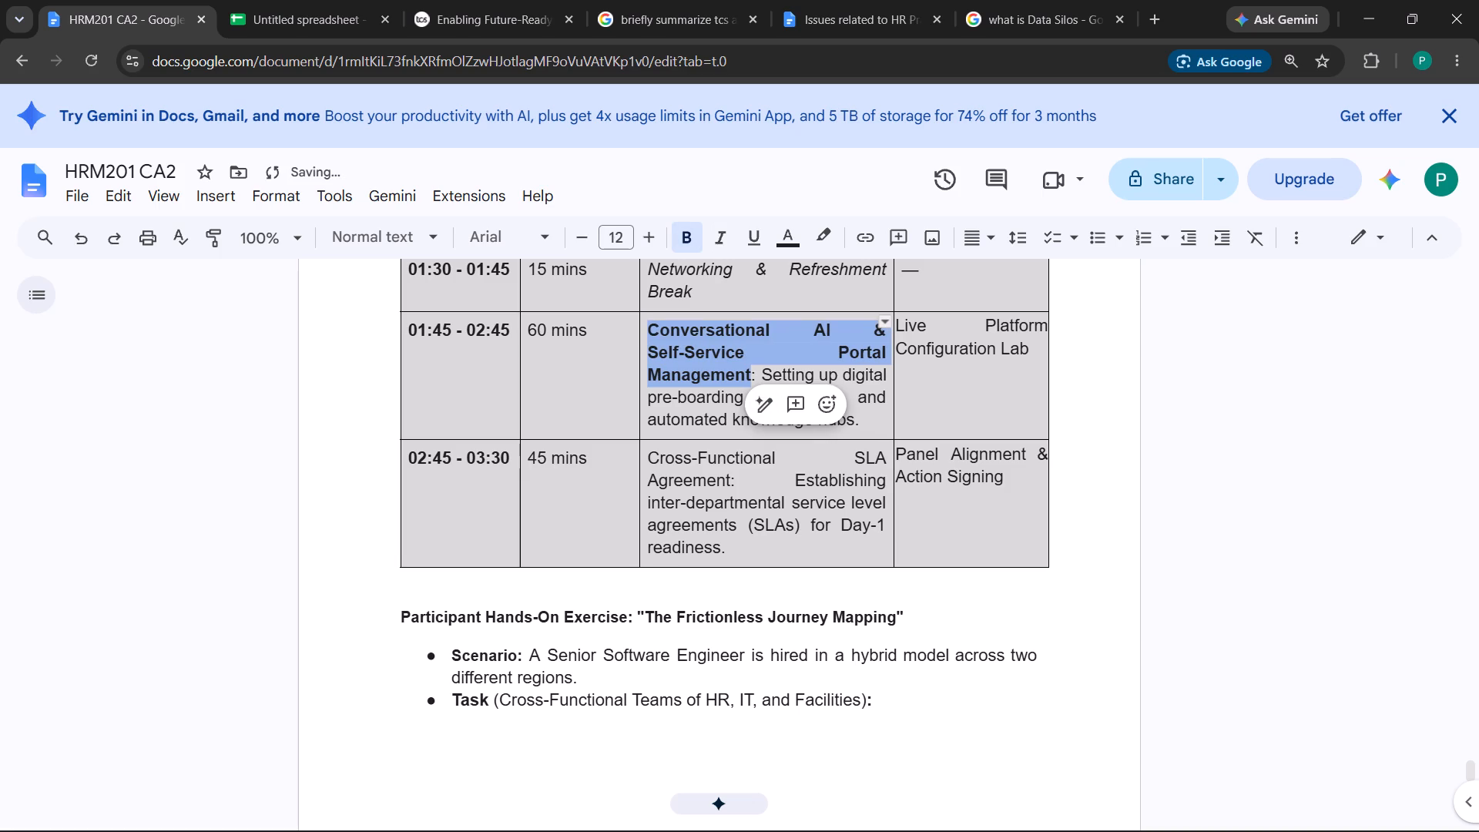
Bold "Cross-Functional SLA Agreement" in the 02:45 - 03:30 row of the onboarding agenda table.
{"action": "left_click", "coordinate": [688, 455]}
{"action": "left_click", "coordinate": [688, 455]}
{"action": "double_click", "coordinate": [688, 455]}
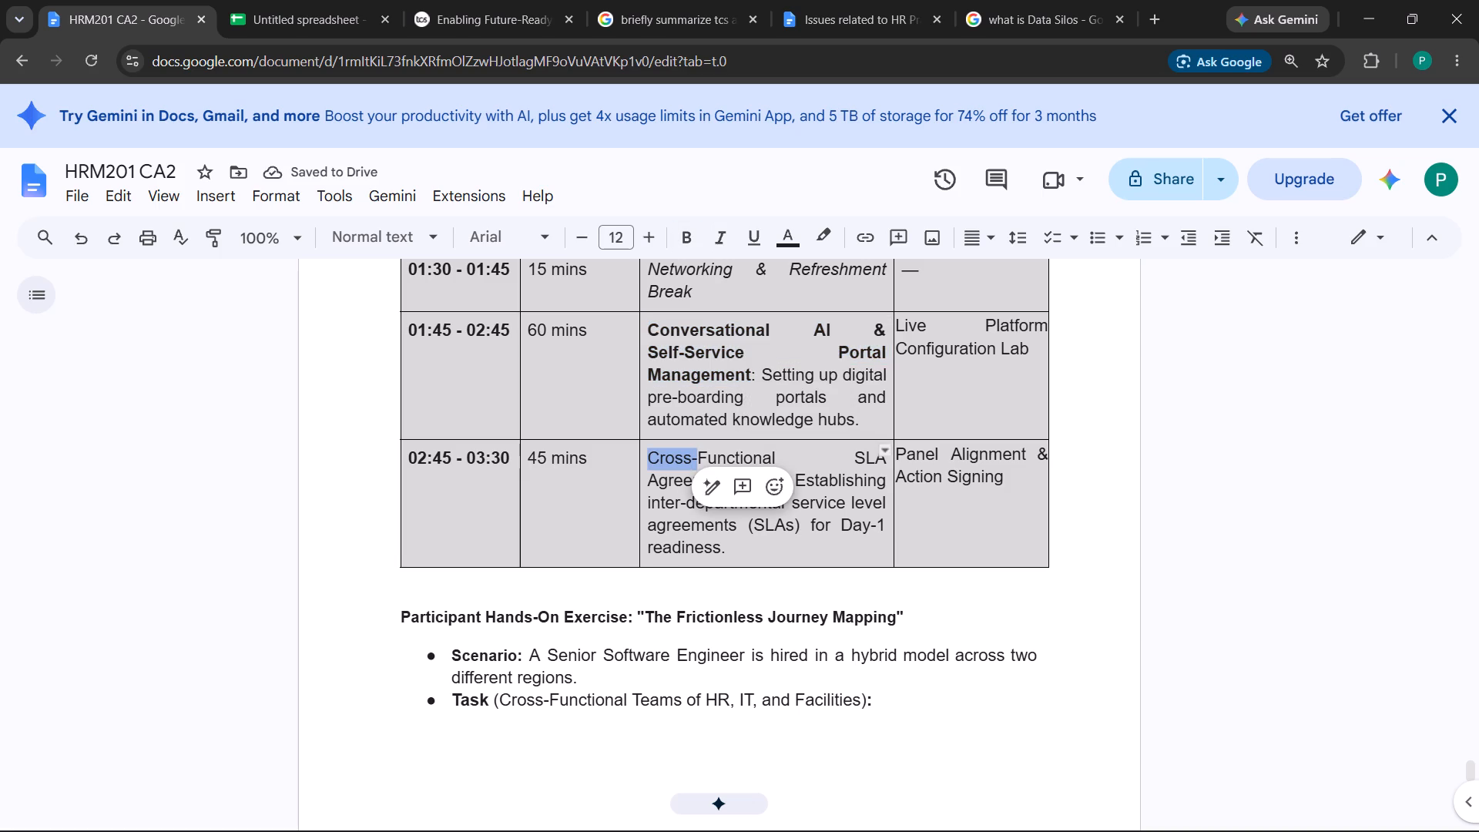
{"action": "left_click", "coordinate": [686, 455]}
{"action": "left_click", "coordinate": [684, 455]}
{"action": "left_click_drag", "start_coordinate": [684, 455], "coordinate": [696, 461]}
{"action": "left_click", "coordinate": [692, 457]}
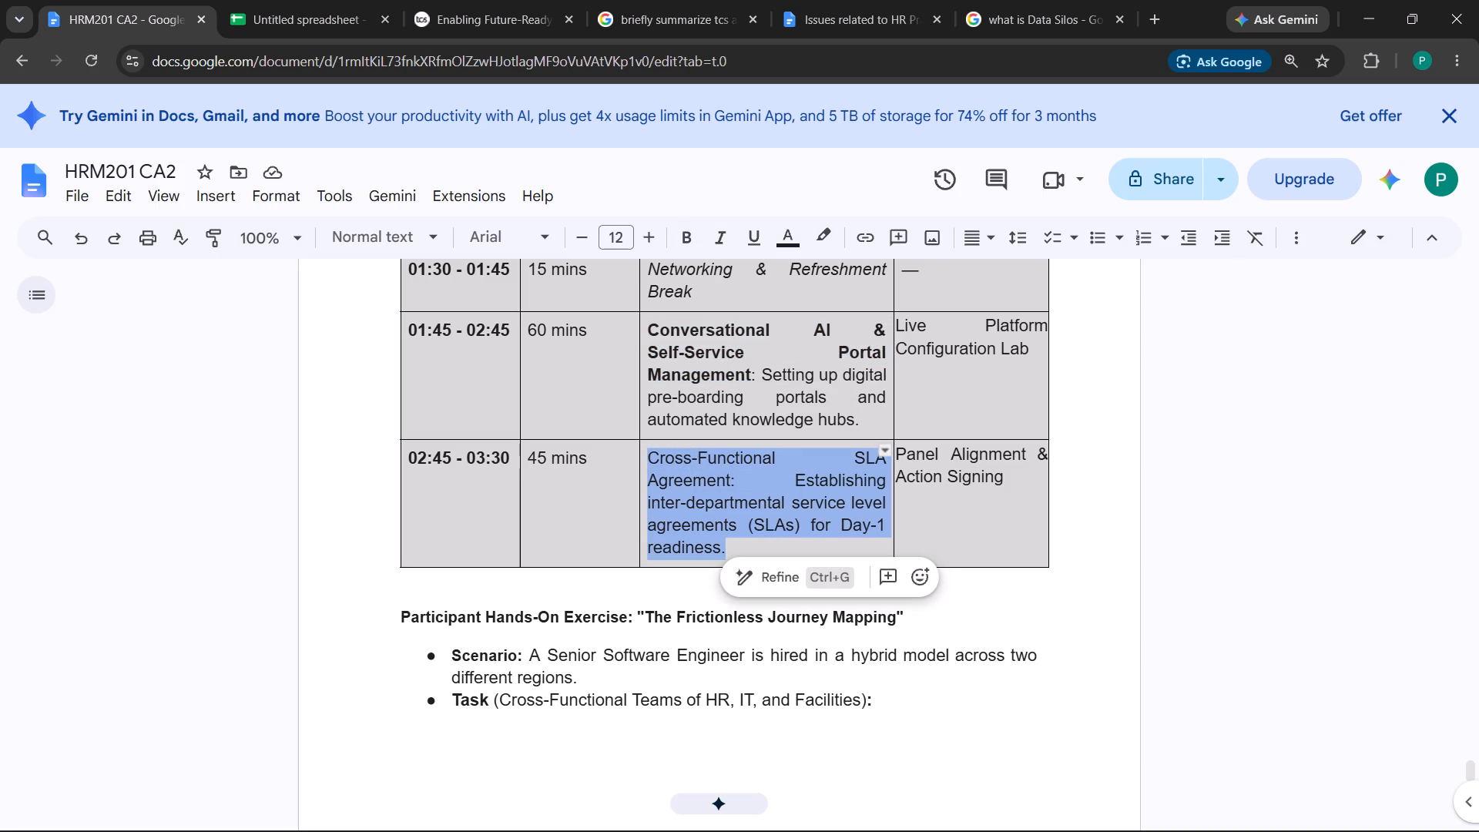
{"action": "left_click", "coordinate": [679, 450]}
{"action": "left_click_drag", "start_coordinate": [678, 450], "coordinate": [779, 445]}
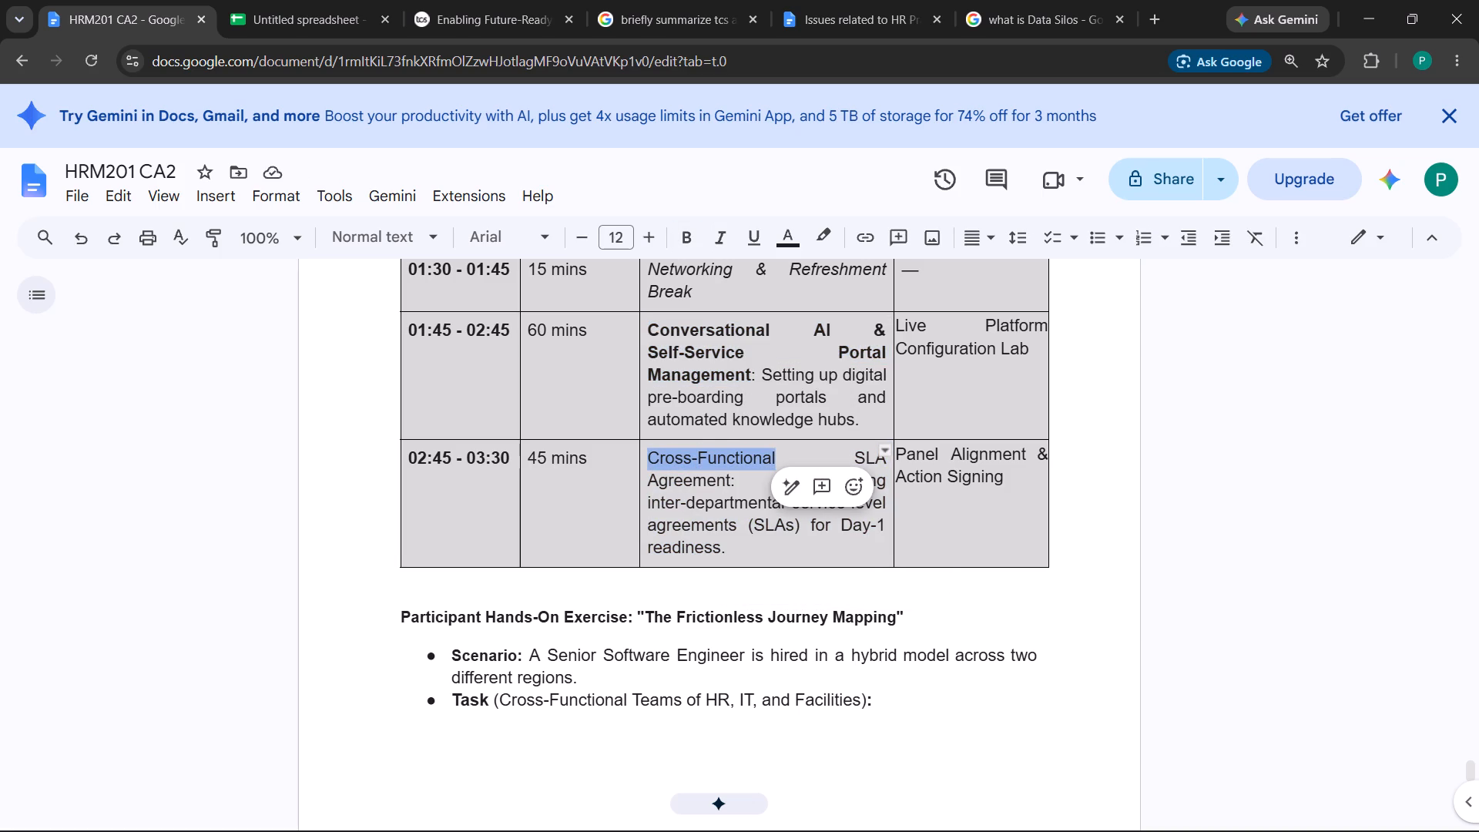
{"action": "left_click_drag", "start_coordinate": [779, 445], "coordinate": [813, 448]}
{"action": "left_click", "coordinate": [736, 474]}
{"action": "left_click", "coordinate": [726, 477]}
{"action": "left_click_drag", "start_coordinate": [726, 477], "coordinate": [704, 465]}
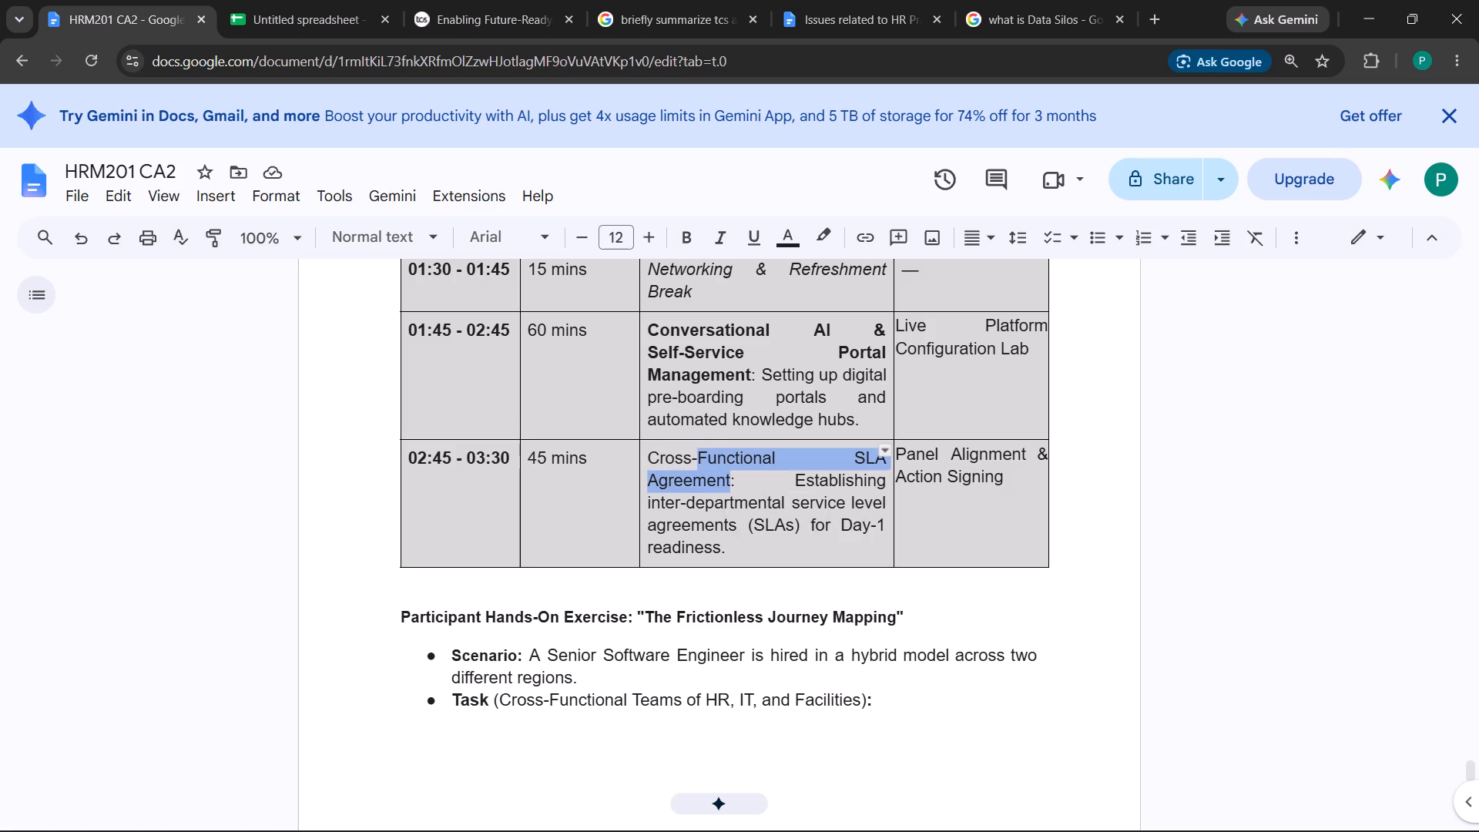
{"action": "left_click_drag", "start_coordinate": [704, 465], "coordinate": [685, 452]}
{"action": "left_click", "coordinate": [687, 243]}
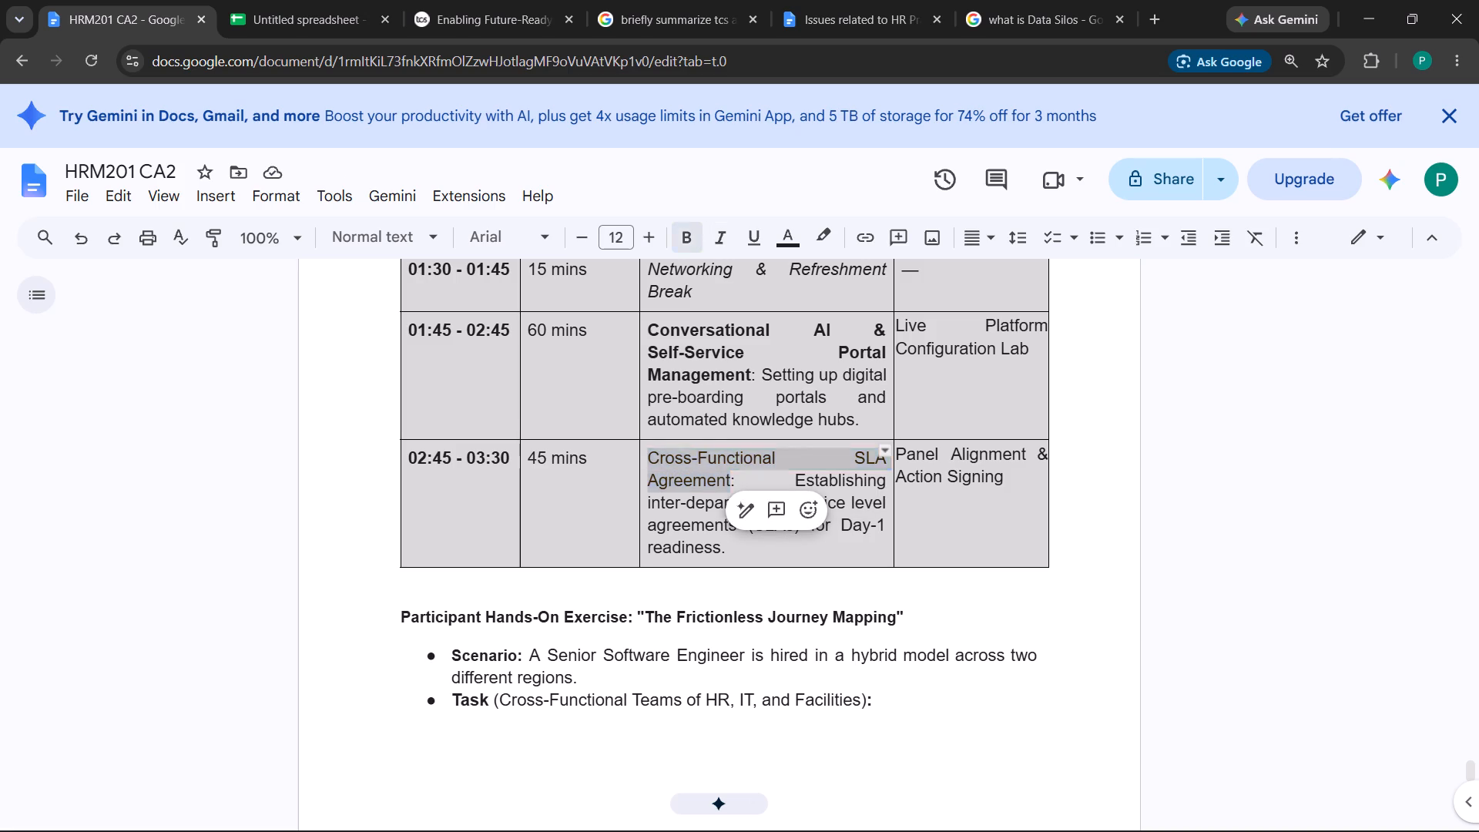
{"action": "left_click", "coordinate": [709, 412]}
Bold "The Cost of Payroll Friction" in the 00:00 - 00:30 row of the earlier payroll agenda table.
{"action": "scroll", "coordinate": [743, 455], "scroll_direction": "up", "scroll_amount": 4}
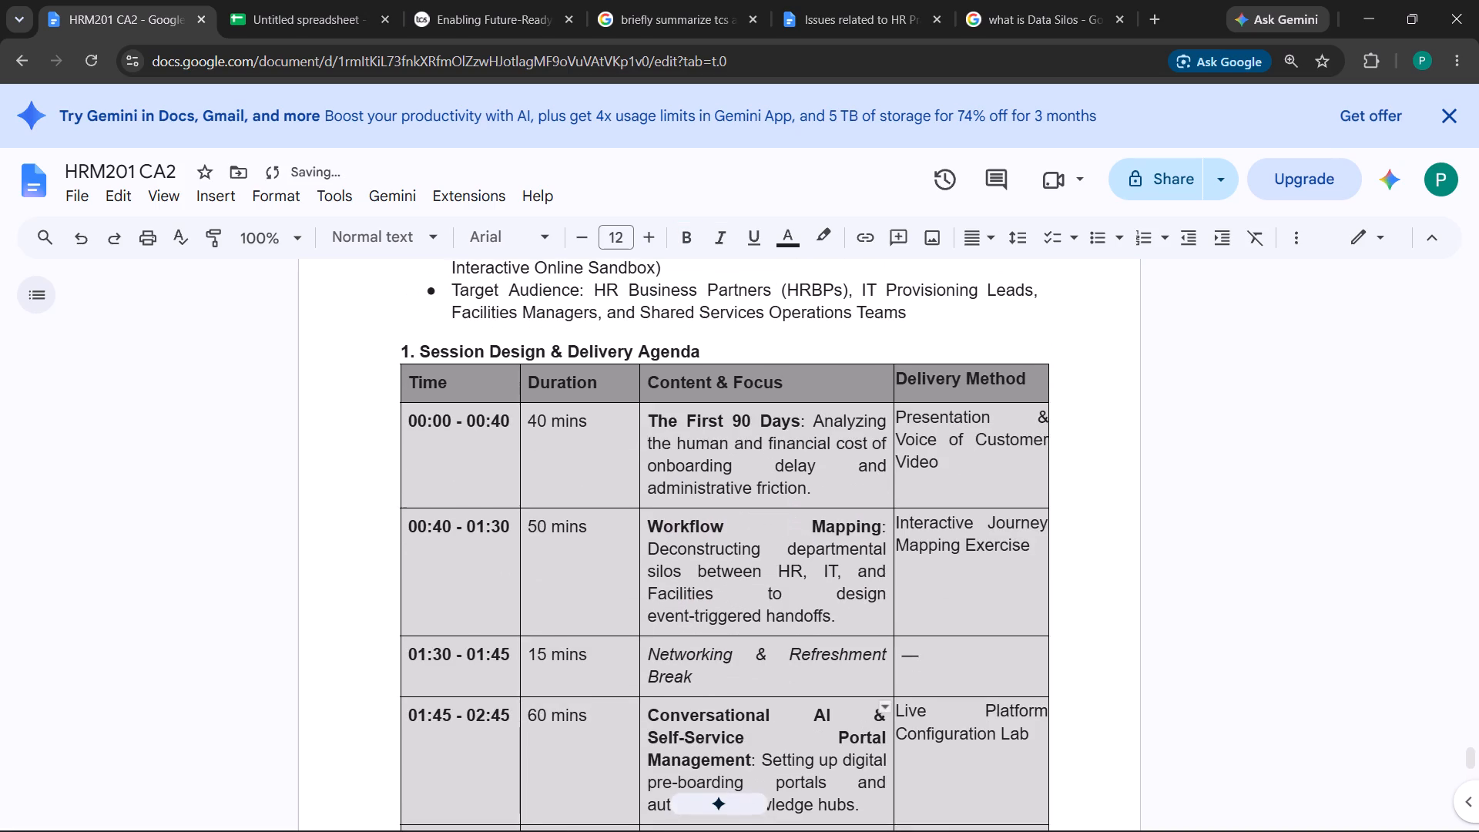
{"action": "scroll", "coordinate": [744, 457], "scroll_direction": "up", "scroll_amount": 14}
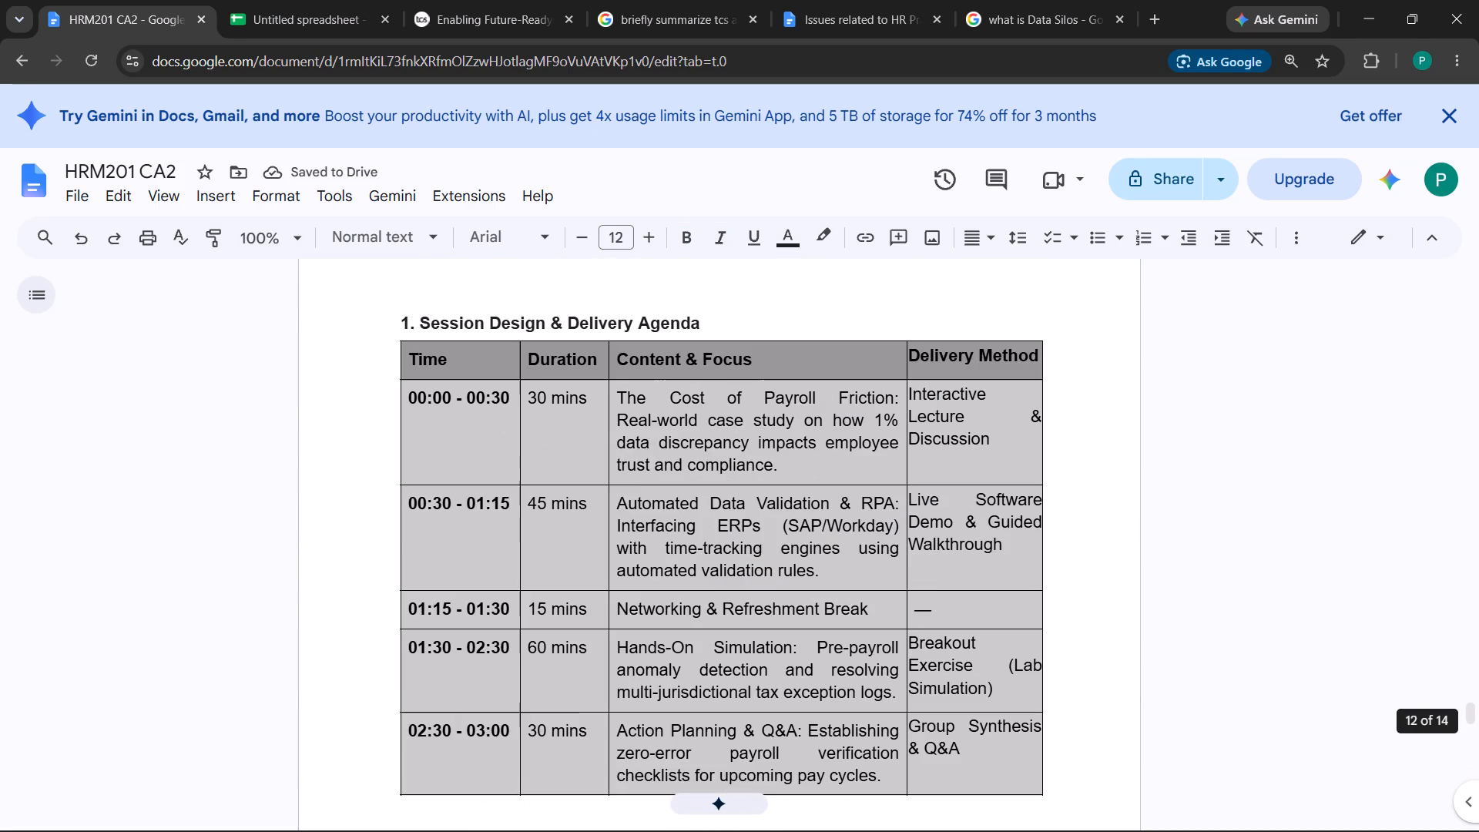
{"action": "left_click", "coordinate": [631, 391]}
{"action": "left_click_drag", "start_coordinate": [630, 390], "coordinate": [748, 414]}
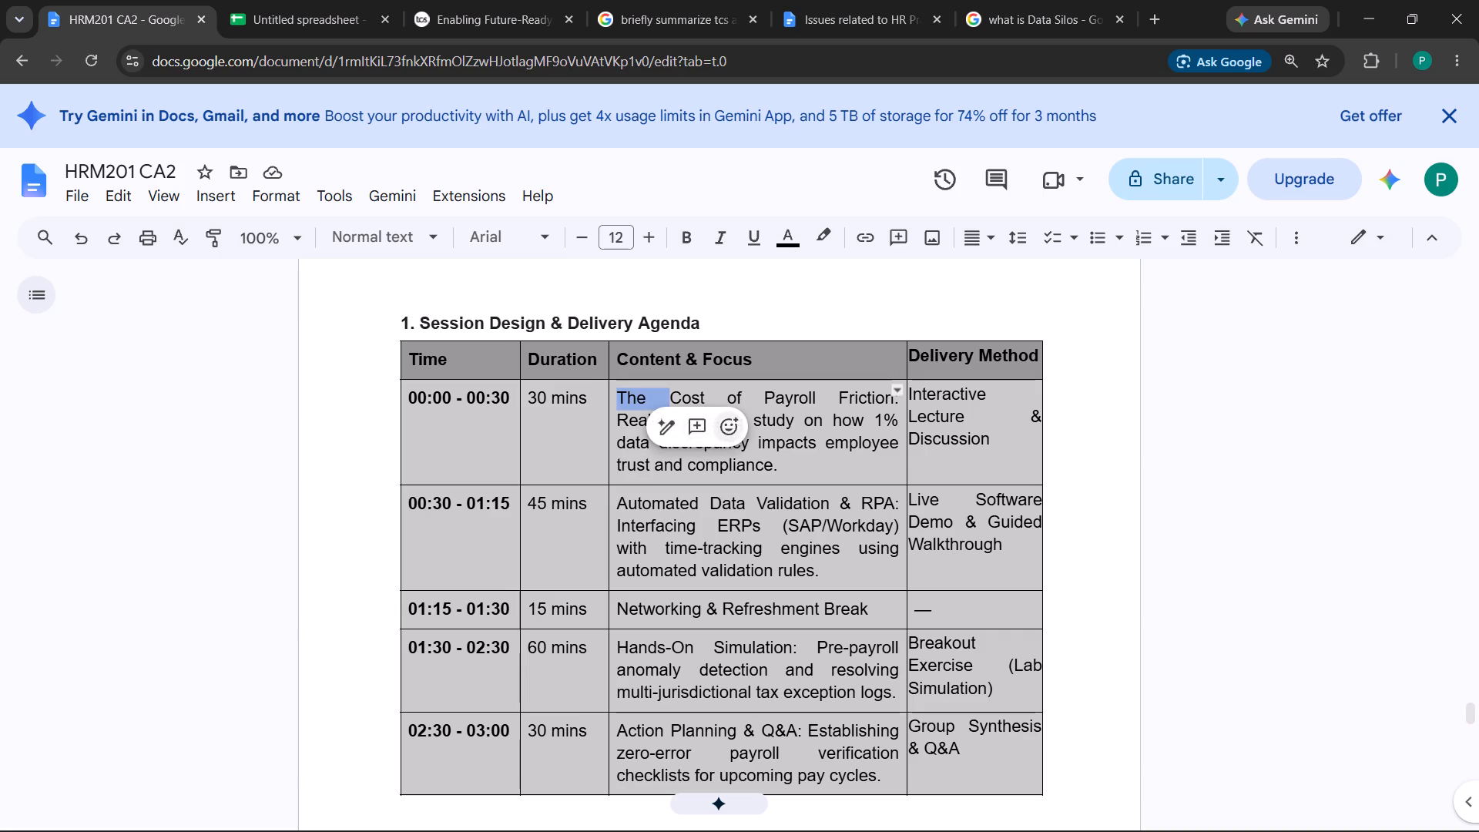
{"action": "left_click_drag", "start_coordinate": [748, 414], "coordinate": [863, 401]}
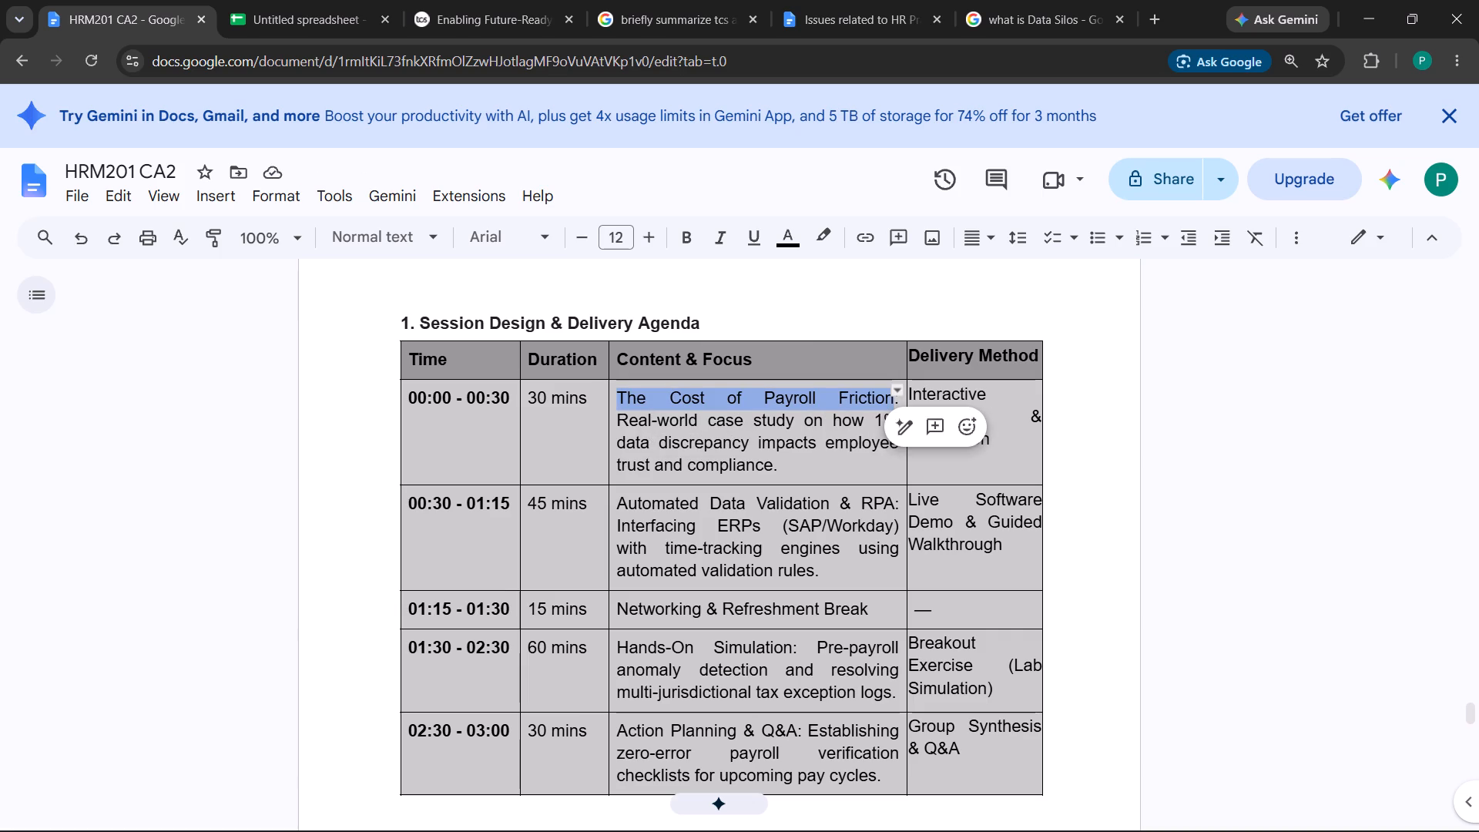
{"action": "left_click", "coordinate": [696, 242]}
Bold "Automated Data Validation & RPA" in the 00:30 - 01:15 row of the payroll agenda table.
{"action": "left_click", "coordinate": [675, 501]}
{"action": "left_click_drag", "start_coordinate": [675, 501], "coordinate": [859, 513]}
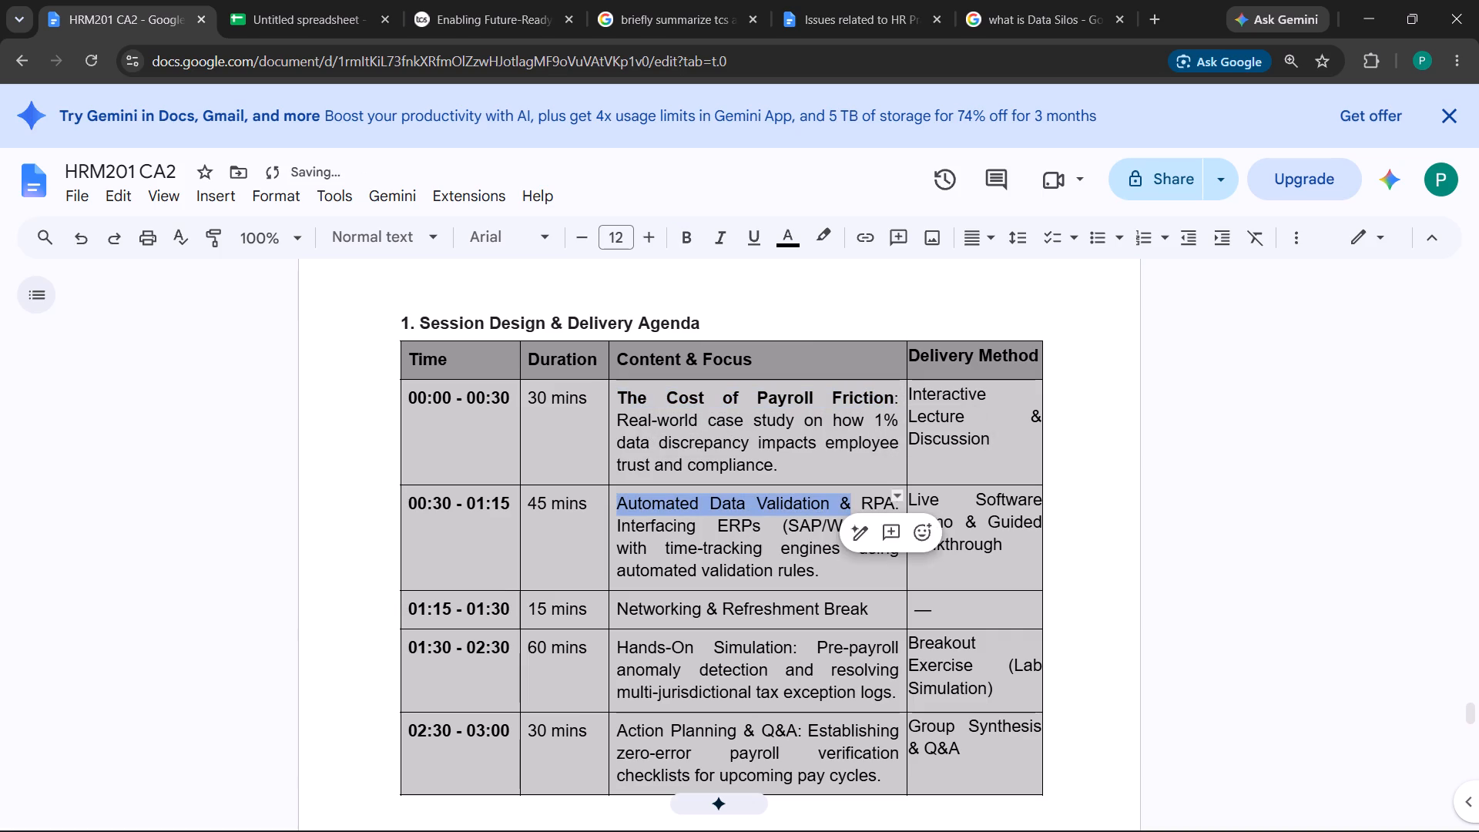
{"action": "left_click_drag", "start_coordinate": [859, 513], "coordinate": [871, 505]}
{"action": "left_click", "coordinate": [700, 240]}
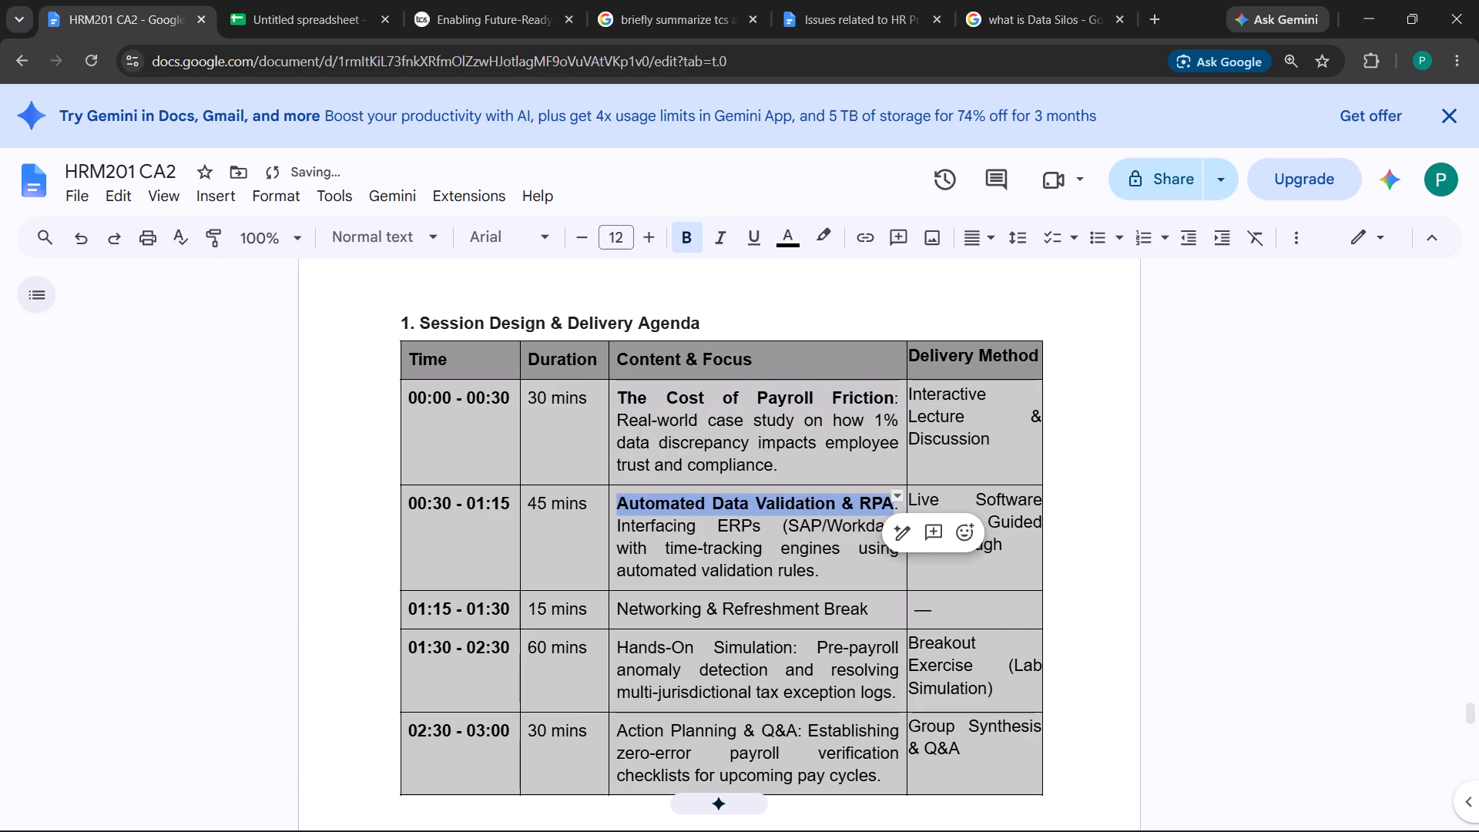
Bold "Hands-On Simulation" in the 01:30 - 02:30 row of the payroll agenda table.
{"action": "left_click", "coordinate": [651, 640]}
{"action": "left_click_drag", "start_coordinate": [651, 640], "coordinate": [793, 643]}
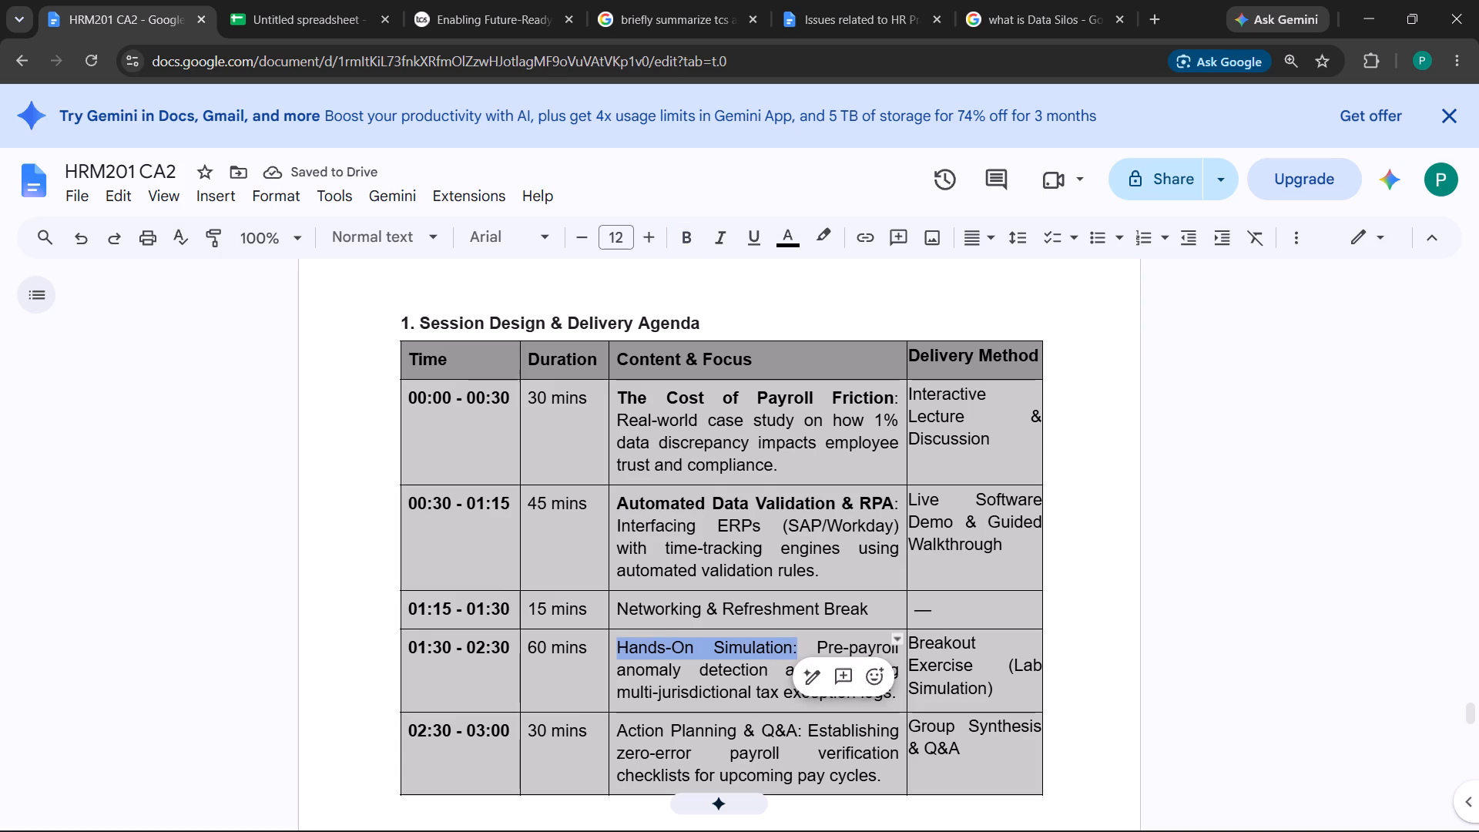
{"action": "left_click_drag", "start_coordinate": [793, 643], "coordinate": [785, 641]}
{"action": "left_click", "coordinate": [683, 249]}
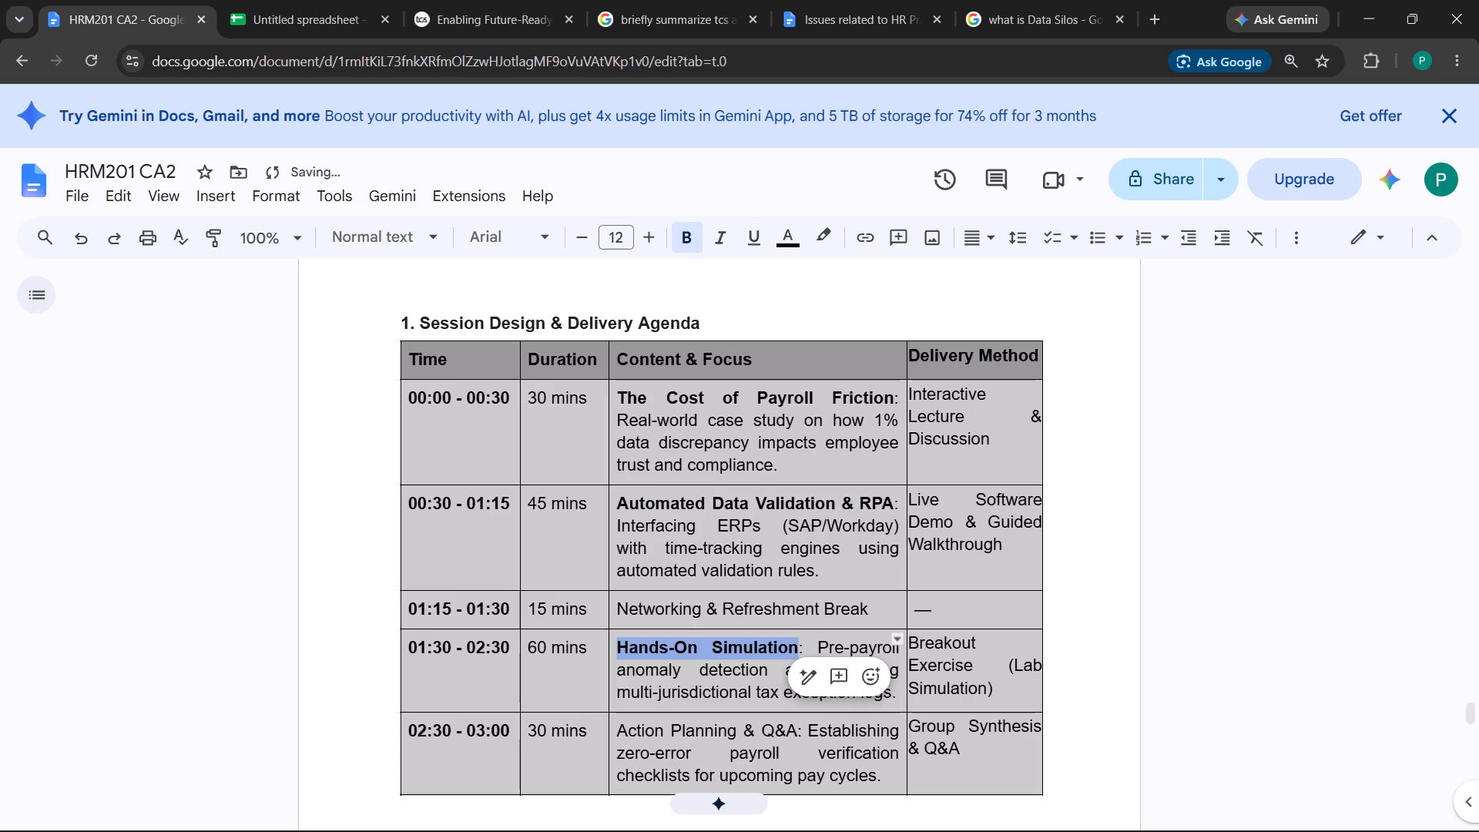
Bold "Action Planning & Q&A" in the 02:30 - 03:00 row of the payroll agenda table.
{"action": "left_click", "coordinate": [646, 727]}
{"action": "left_click_drag", "start_coordinate": [646, 727], "coordinate": [837, 733]}
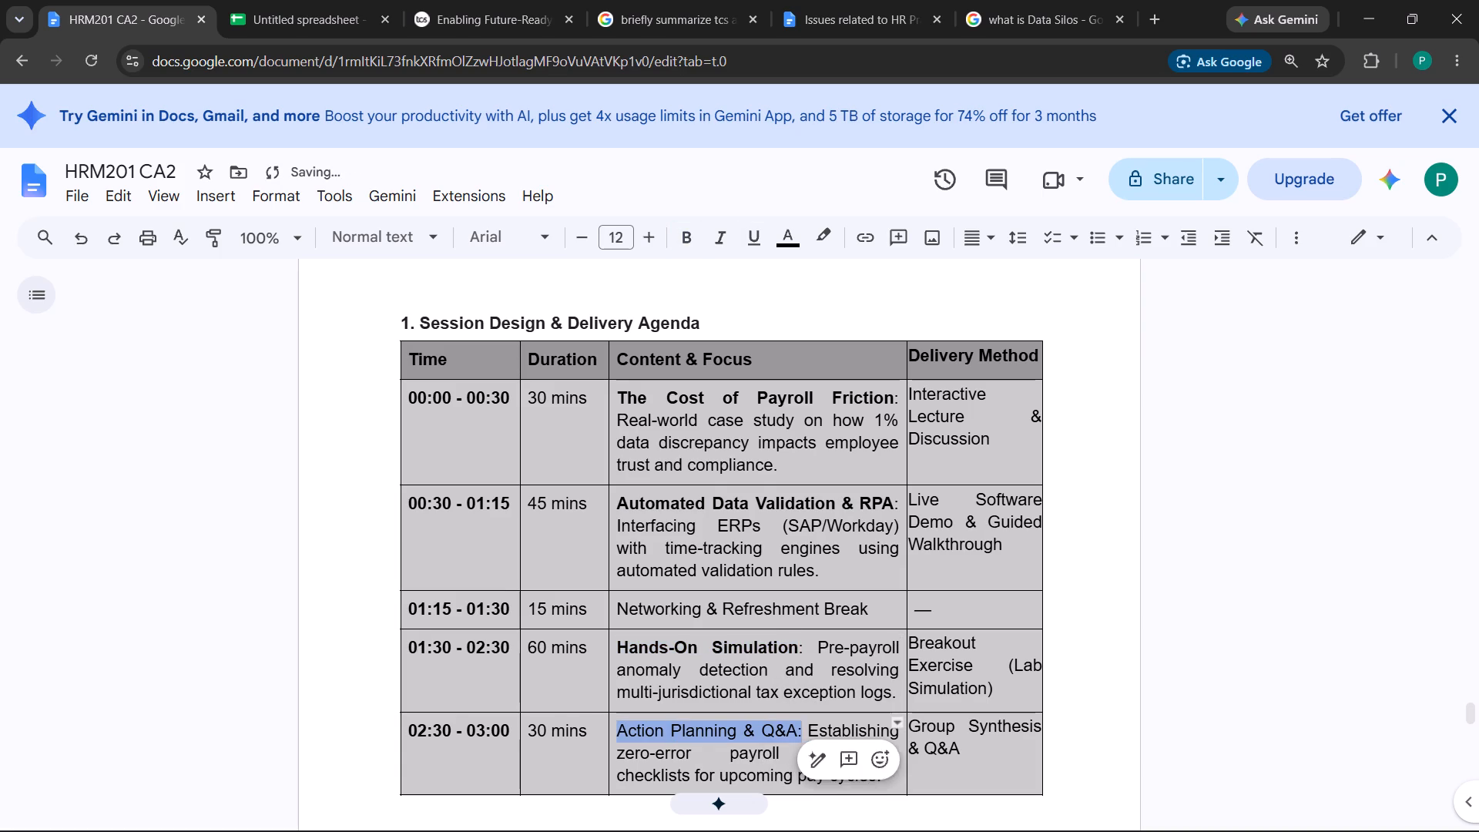
{"action": "left_click_drag", "start_coordinate": [837, 733], "coordinate": [782, 726]}
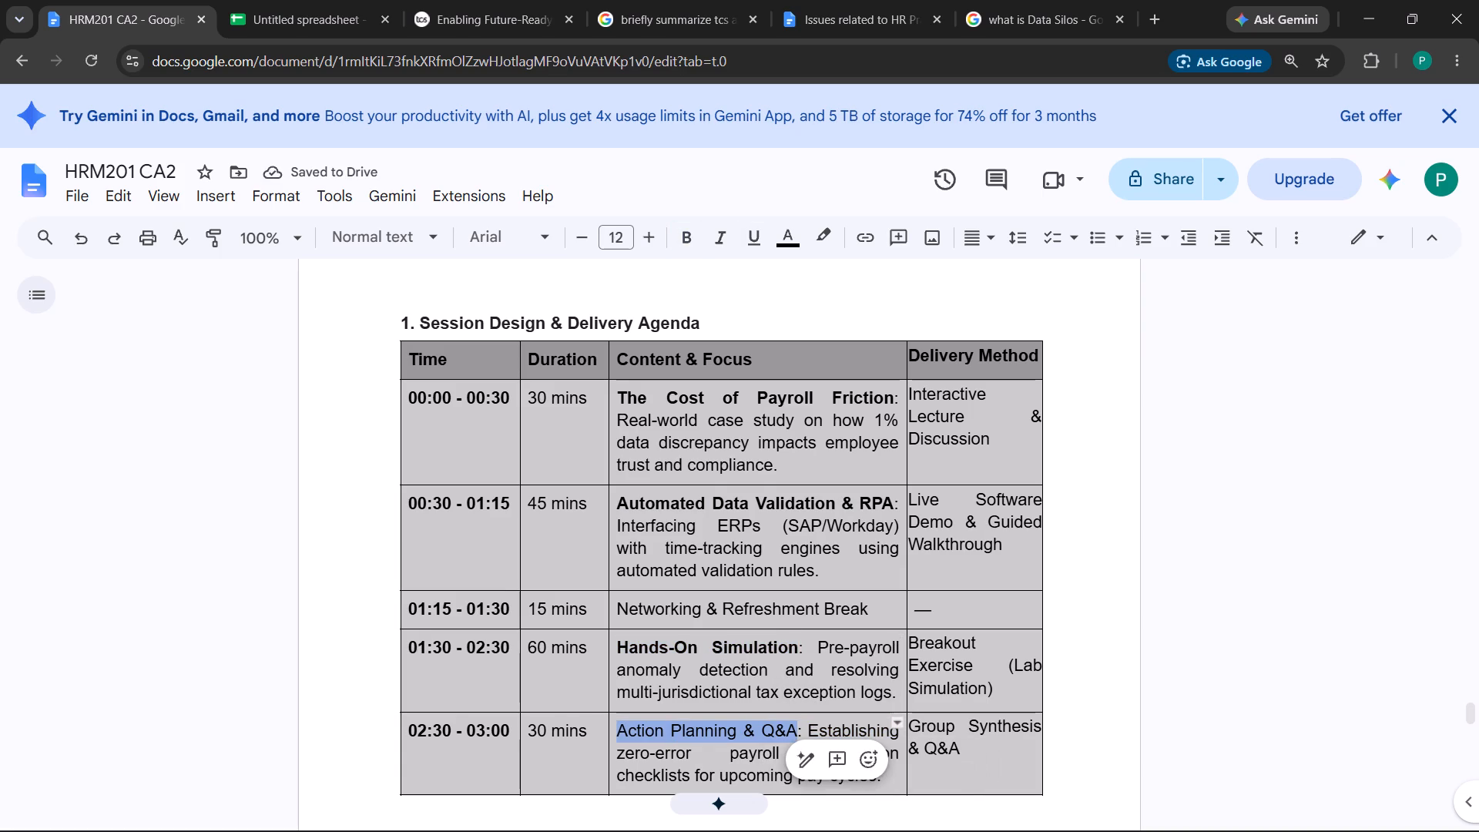
{"action": "left_click", "coordinate": [684, 246]}
{"action": "left_click", "coordinate": [739, 315]}
Review the layout and formatting from the Module 1 hands-on exercise through Module 2 to the Module 3 section.
{"action": "scroll", "coordinate": [853, 517], "scroll_direction": "down", "scroll_amount": 2}
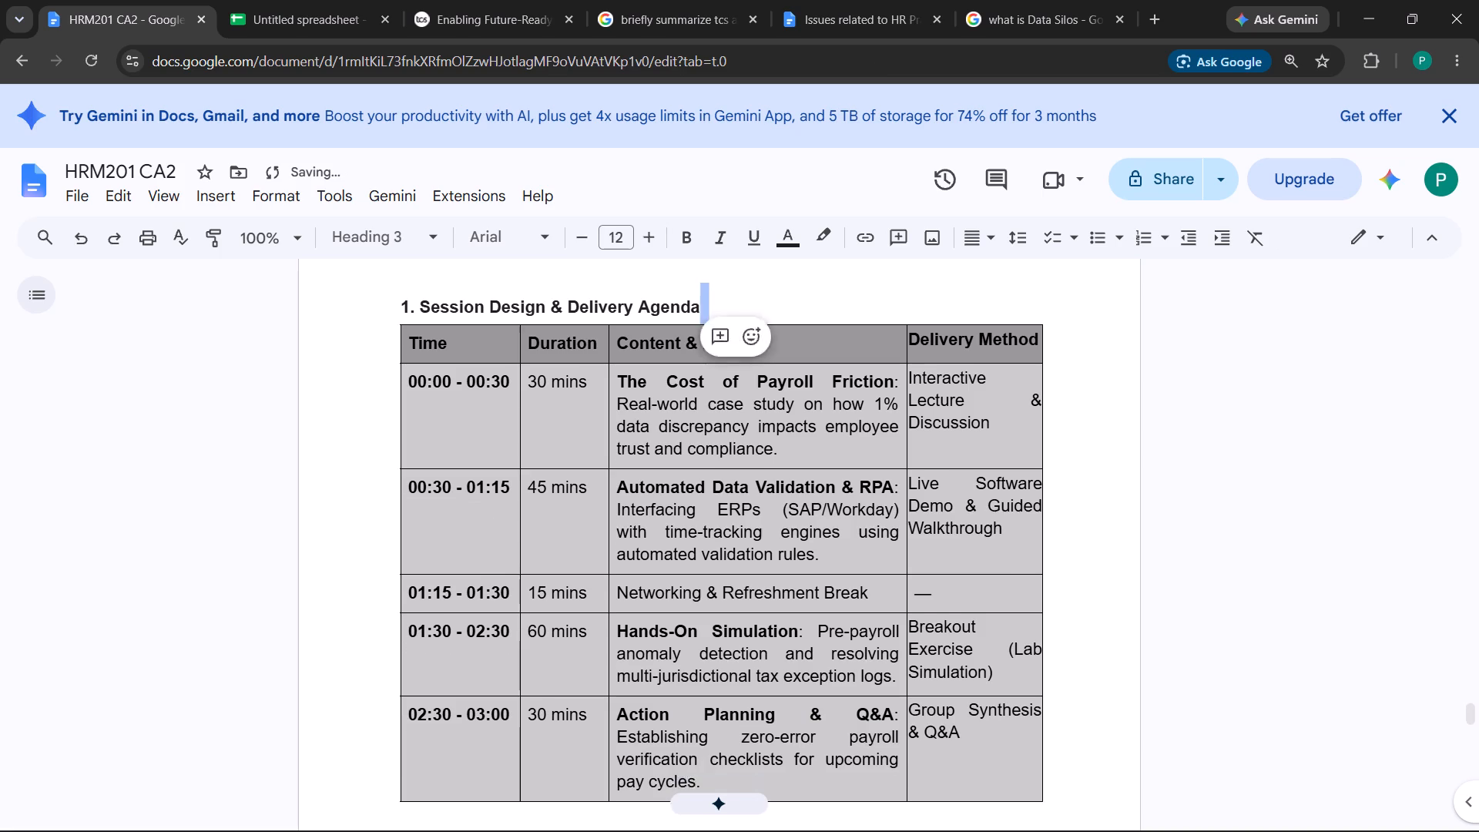
{"action": "scroll", "coordinate": [853, 519], "scroll_direction": "down", "scroll_amount": 4}
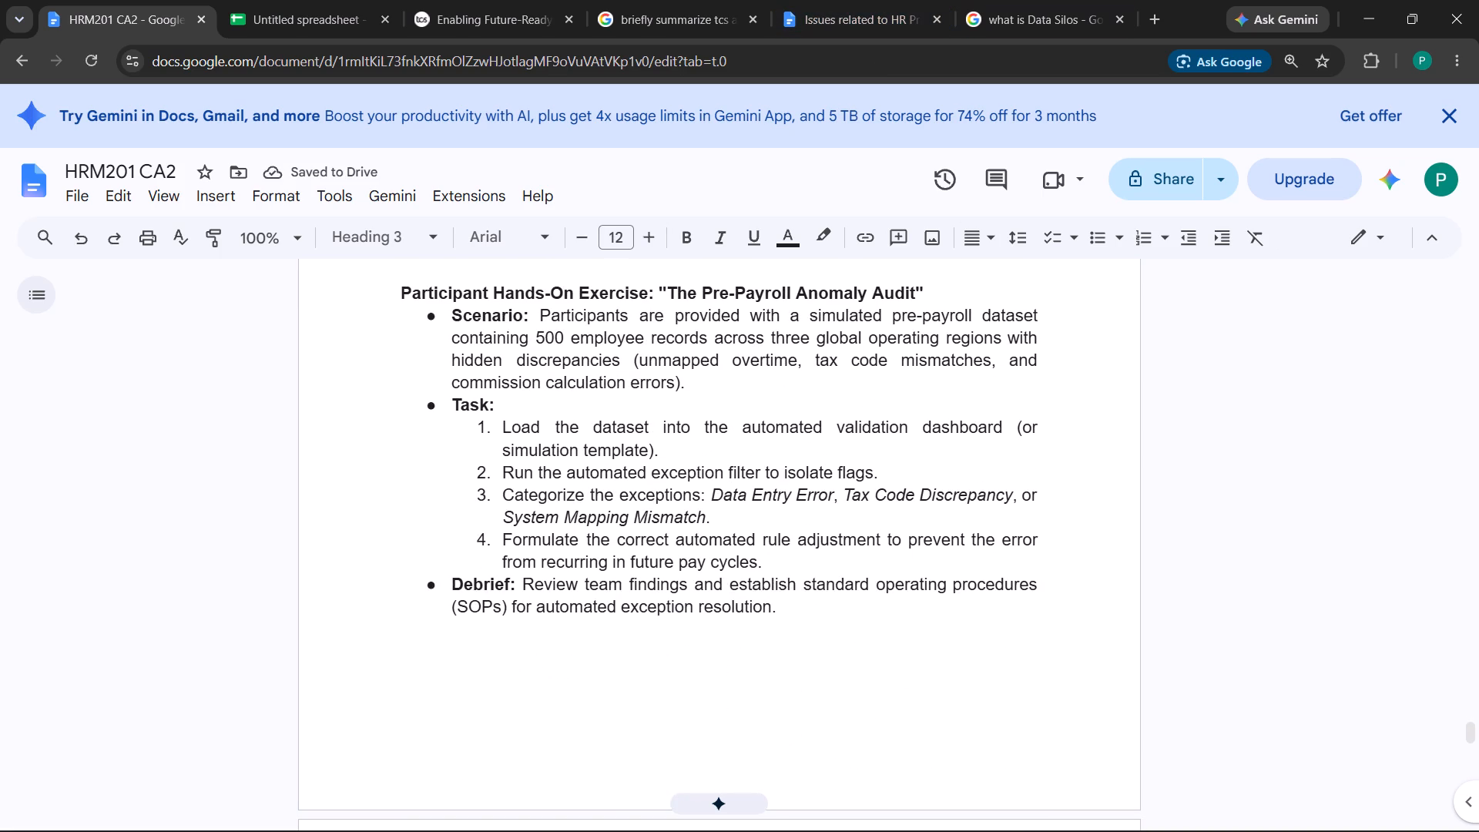
{"action": "scroll", "coordinate": [693, 525], "scroll_direction": "down", "scroll_amount": 8}
{"action": "scroll", "coordinate": [693, 525], "scroll_direction": "up", "scroll_amount": 6}
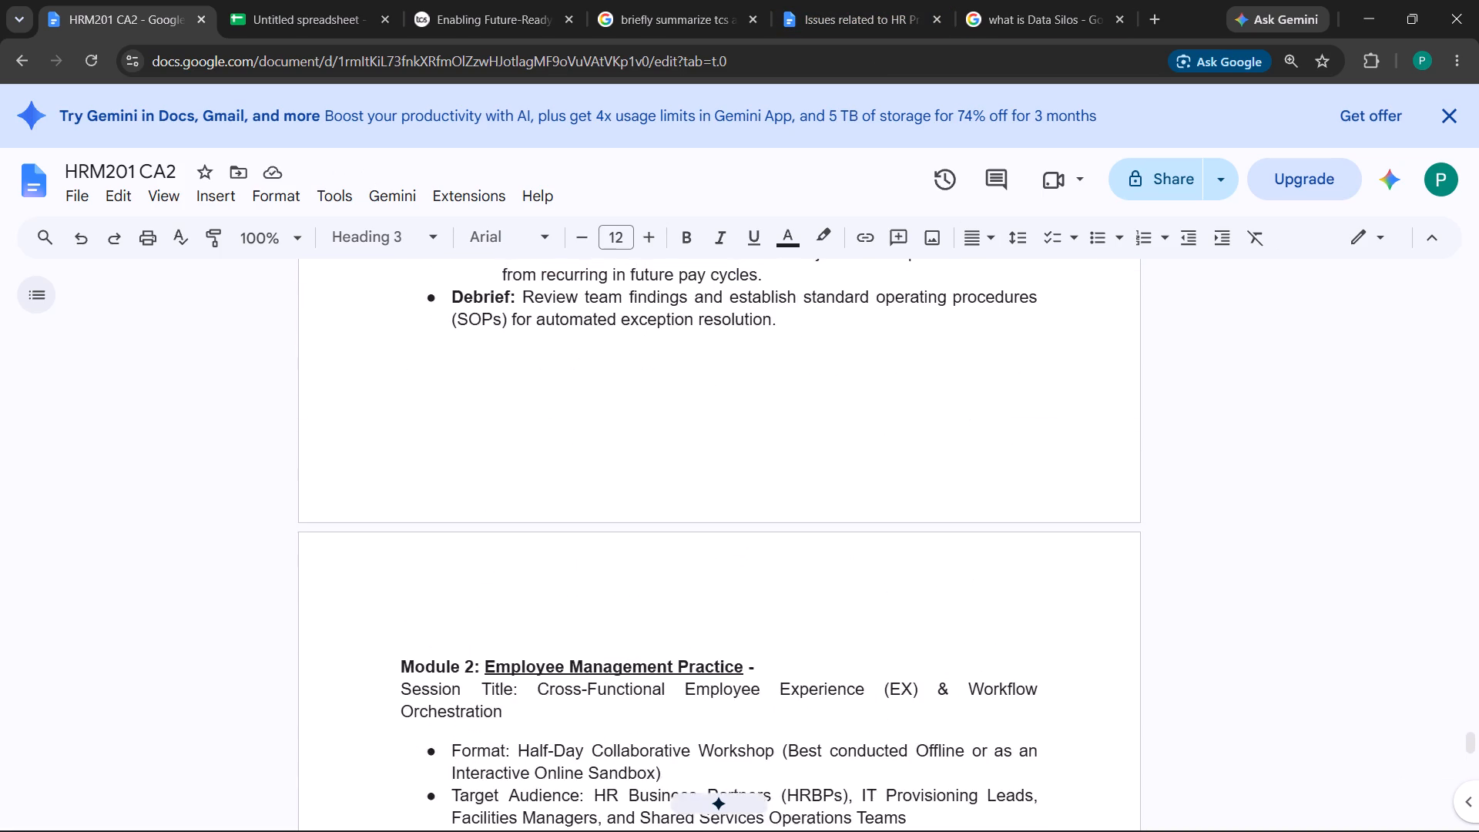
{"action": "scroll", "coordinate": [693, 525], "scroll_direction": "down", "scroll_amount": 3}
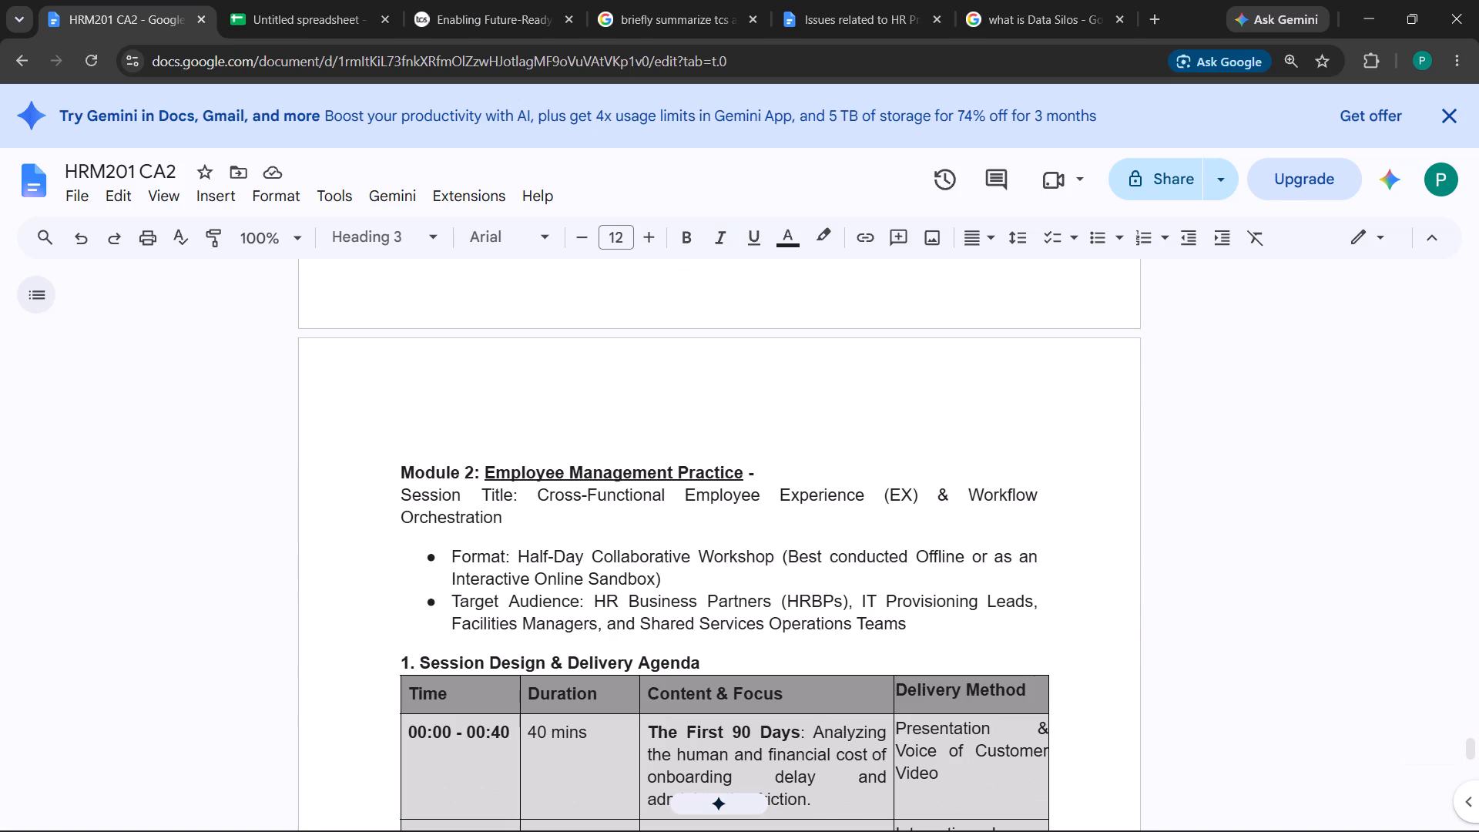
{"action": "scroll", "coordinate": [693, 525], "scroll_direction": "down", "scroll_amount": 14}
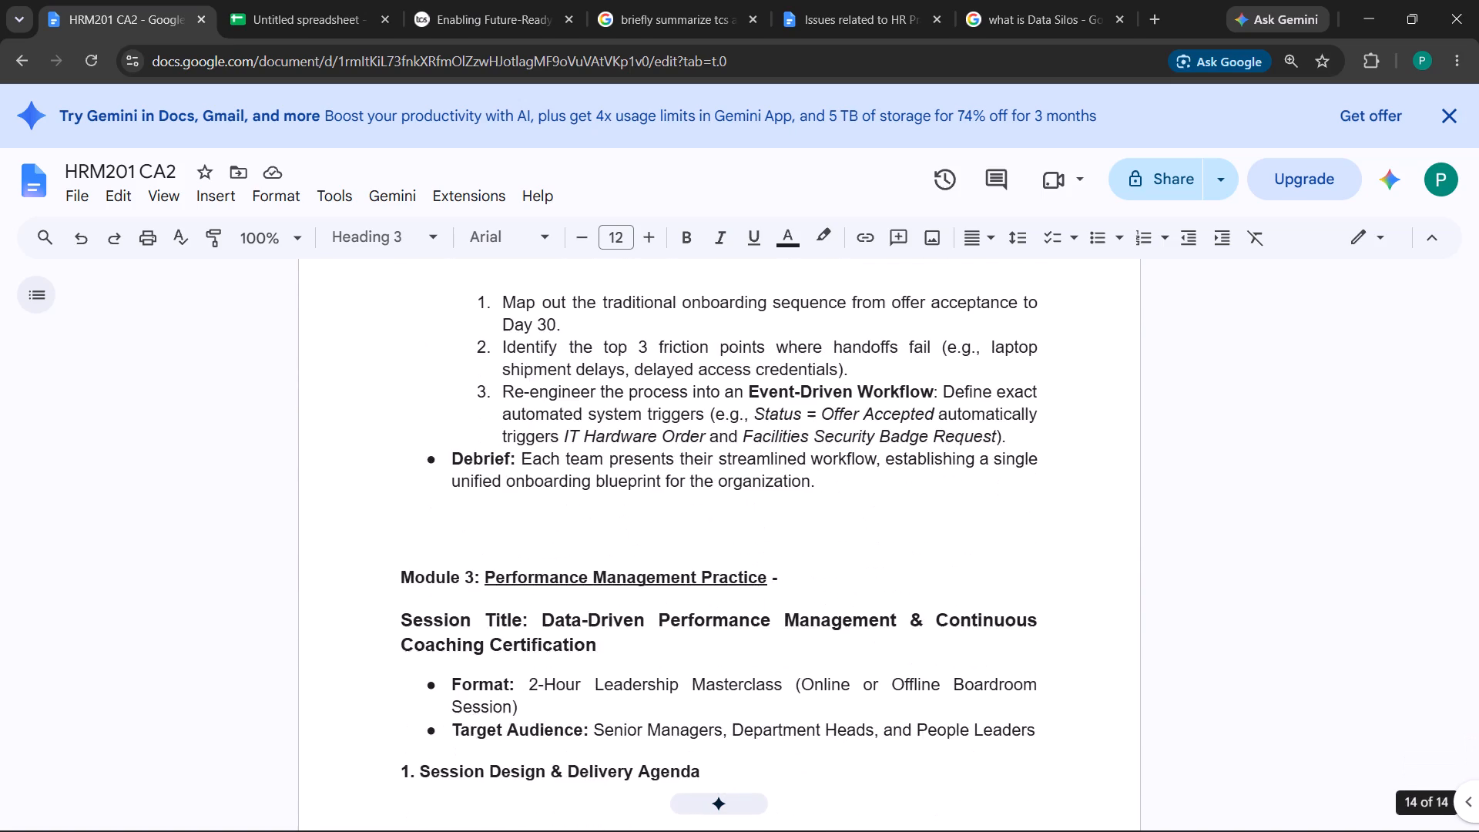
{"action": "scroll", "coordinate": [693, 525], "scroll_direction": "down", "scroll_amount": 2}
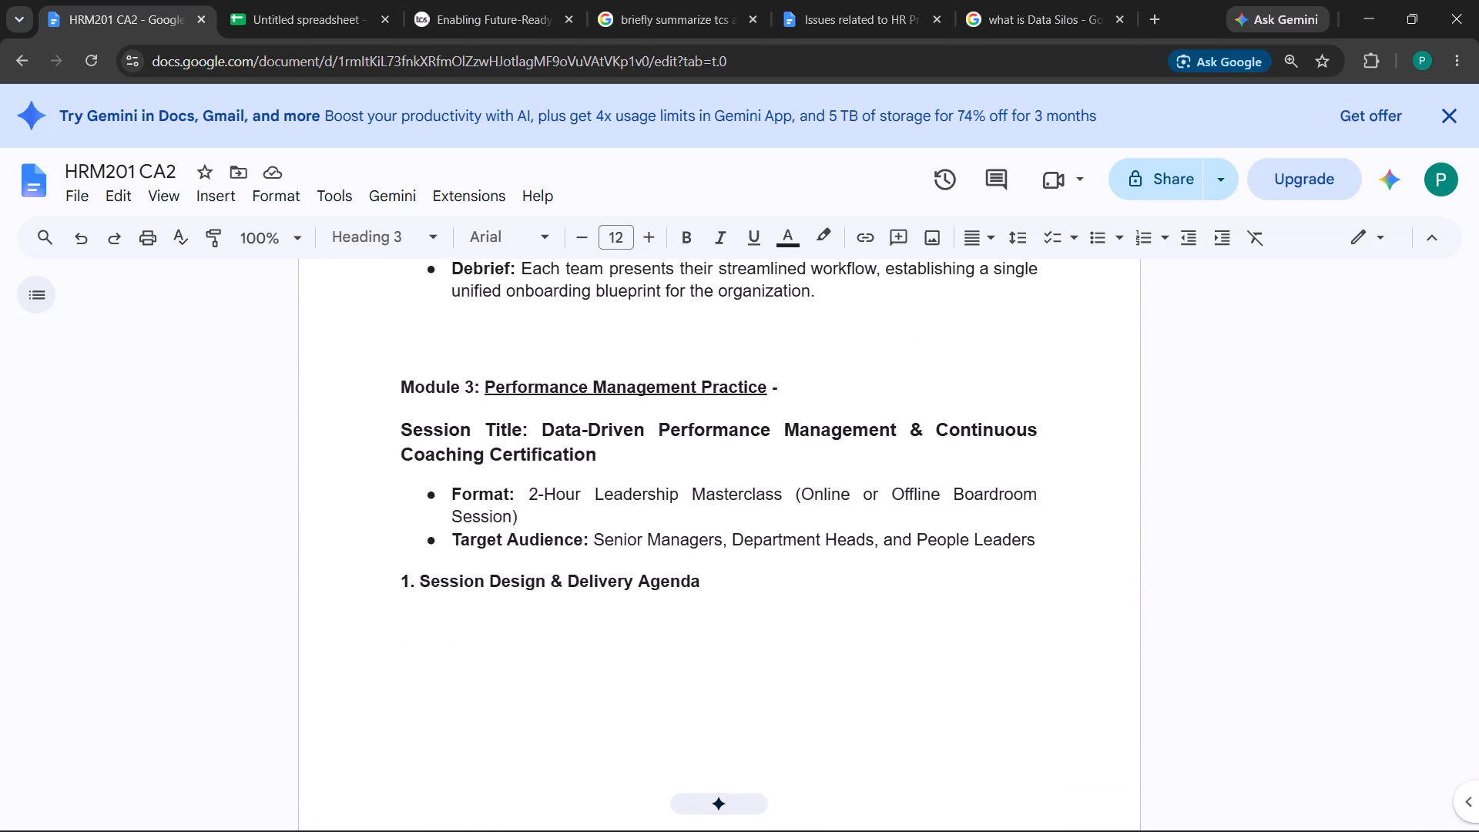
{"action": "scroll", "coordinate": [654, 497], "scroll_direction": "up", "scroll_amount": 6}
{"action": "scroll", "coordinate": [672, 525], "scroll_direction": "down", "scroll_amount": 1}
{"action": "scroll", "coordinate": [672, 525], "scroll_direction": "up", "scroll_amount": 9}
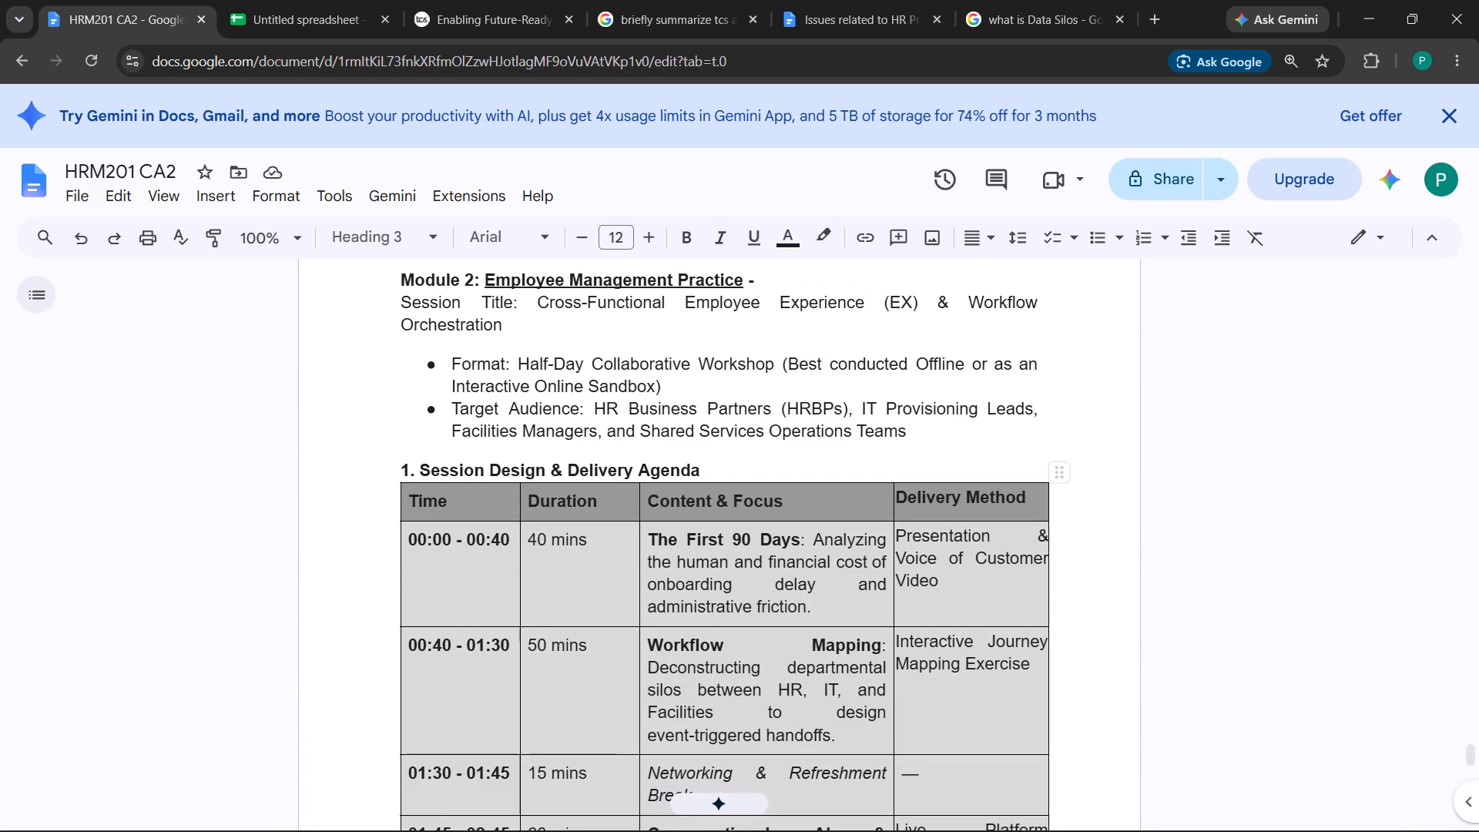
{"action": "scroll", "coordinate": [653, 481], "scroll_direction": "down", "scroll_amount": 14}
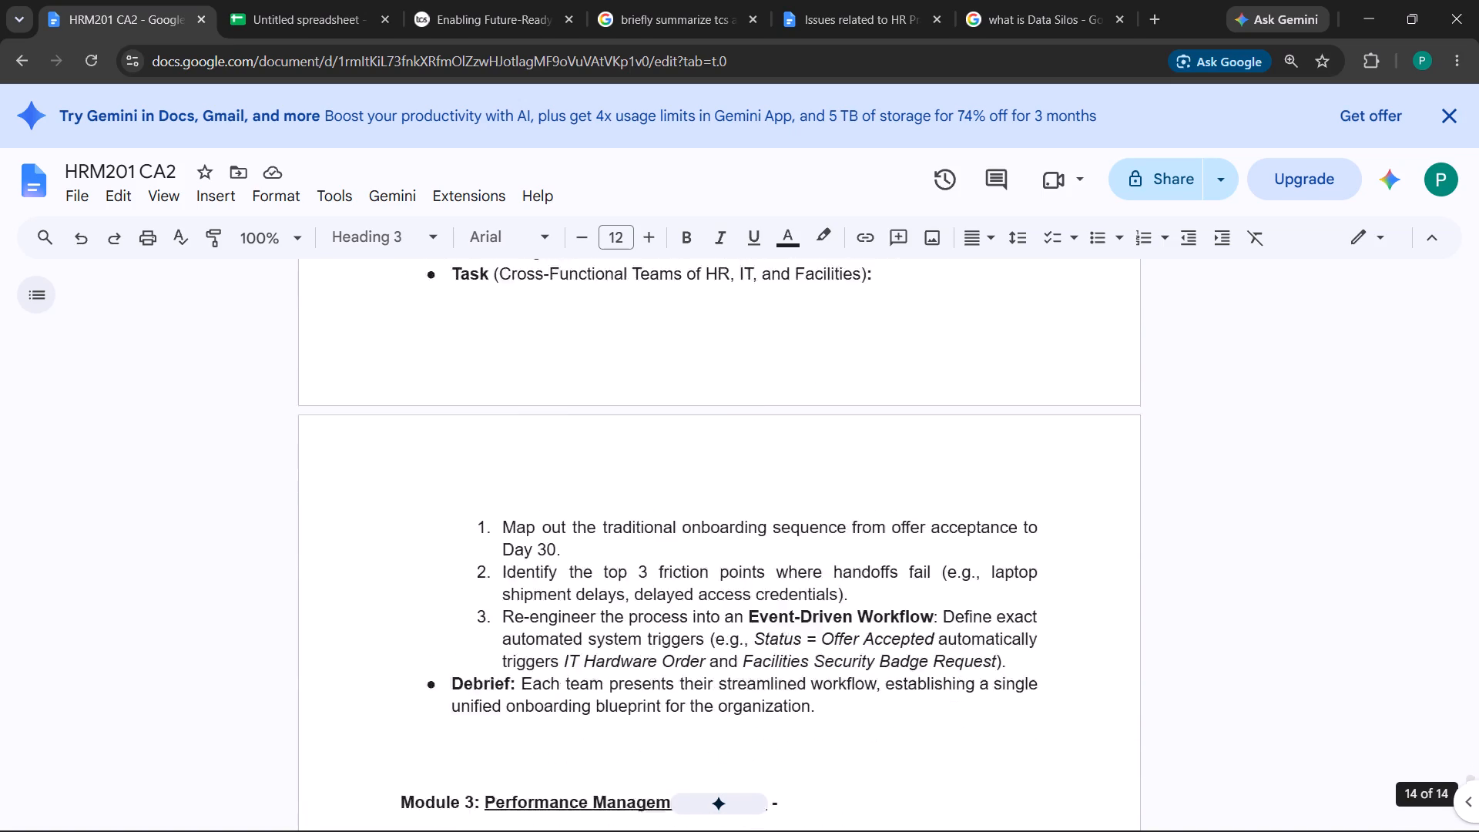
Reduce the font size of the Module 3 session title to 12.
{"action": "left_click", "coordinate": [524, 428]}
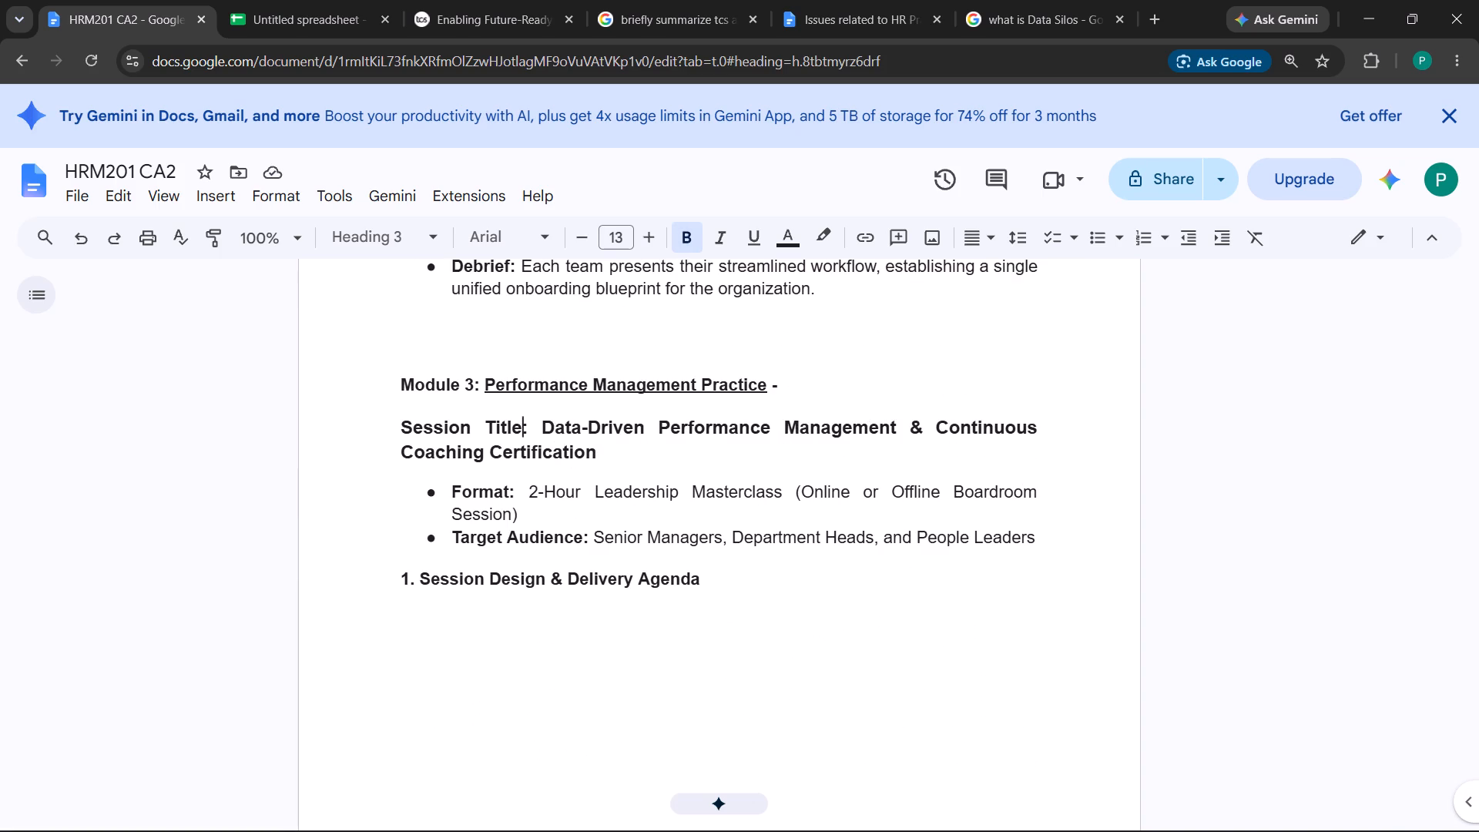
{"action": "left_click_drag", "start_coordinate": [402, 424], "coordinate": [592, 451]}
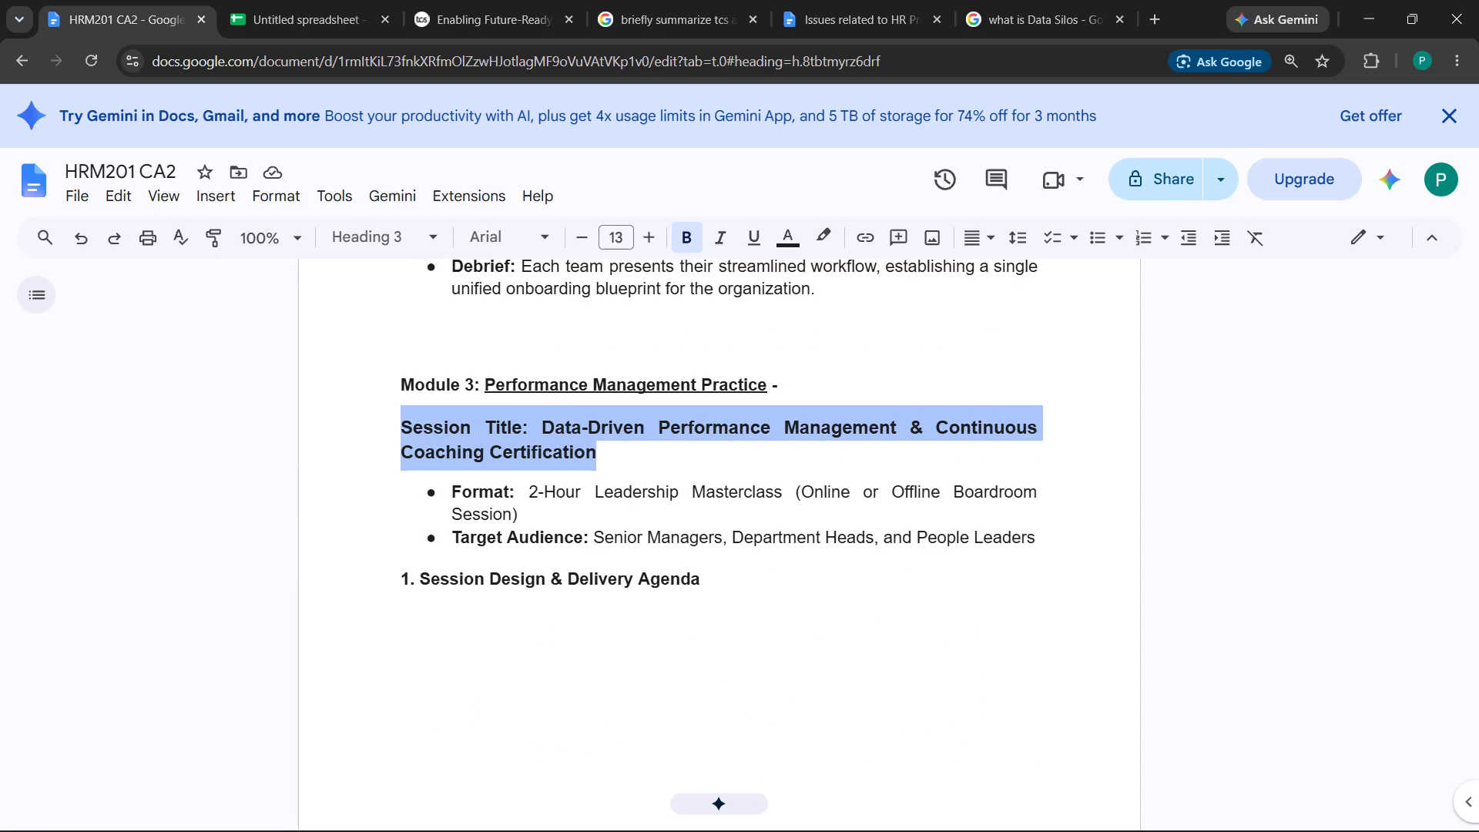
{"action": "left_click_drag", "start_coordinate": [592, 451], "coordinate": [593, 454]}
{"action": "left_click", "coordinate": [583, 239]}
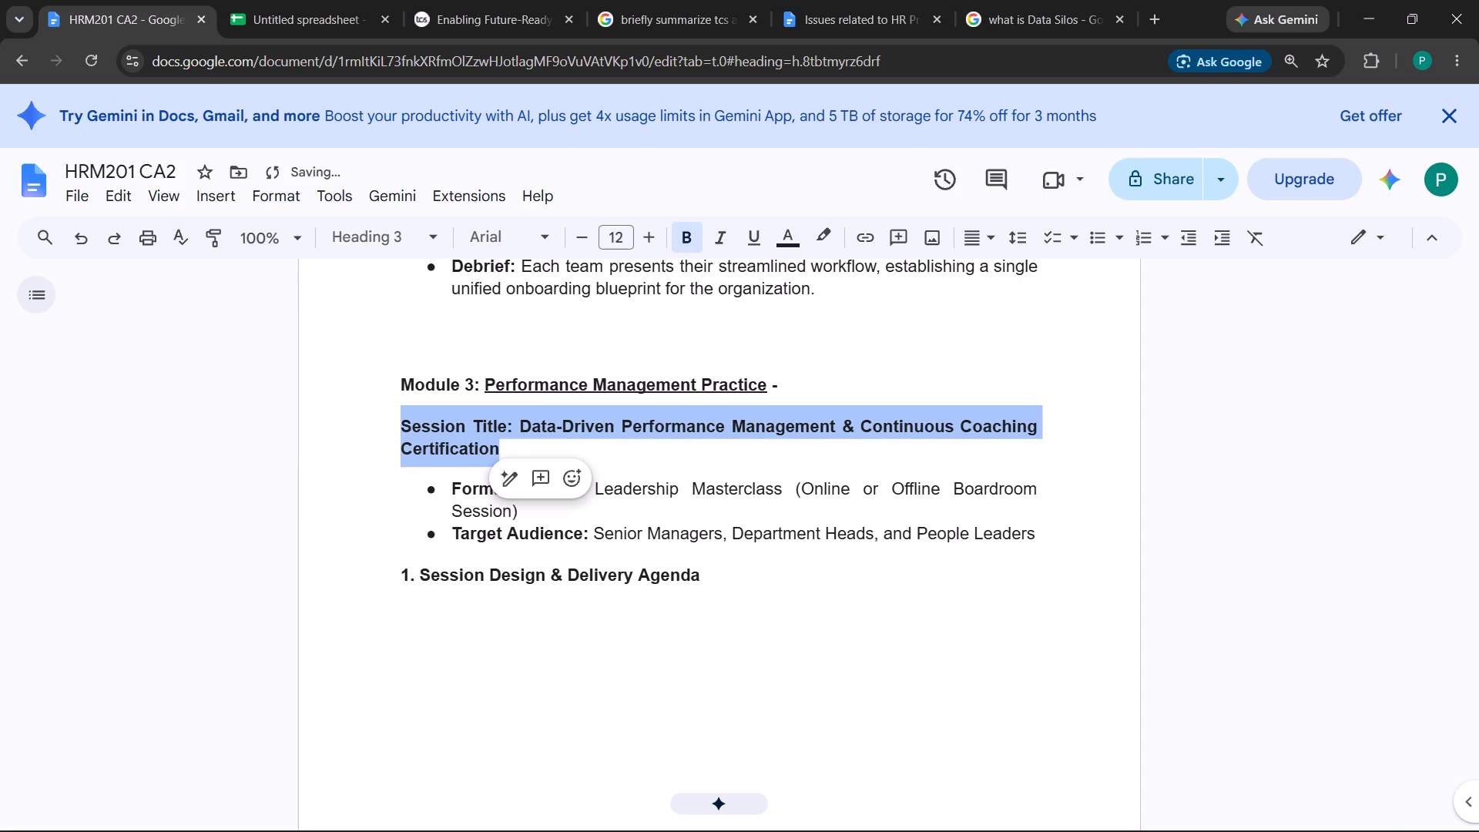
Remove the paragraph space after the Module 3 heading and before the session title beneath it.
{"action": "left_click", "coordinate": [564, 384]}
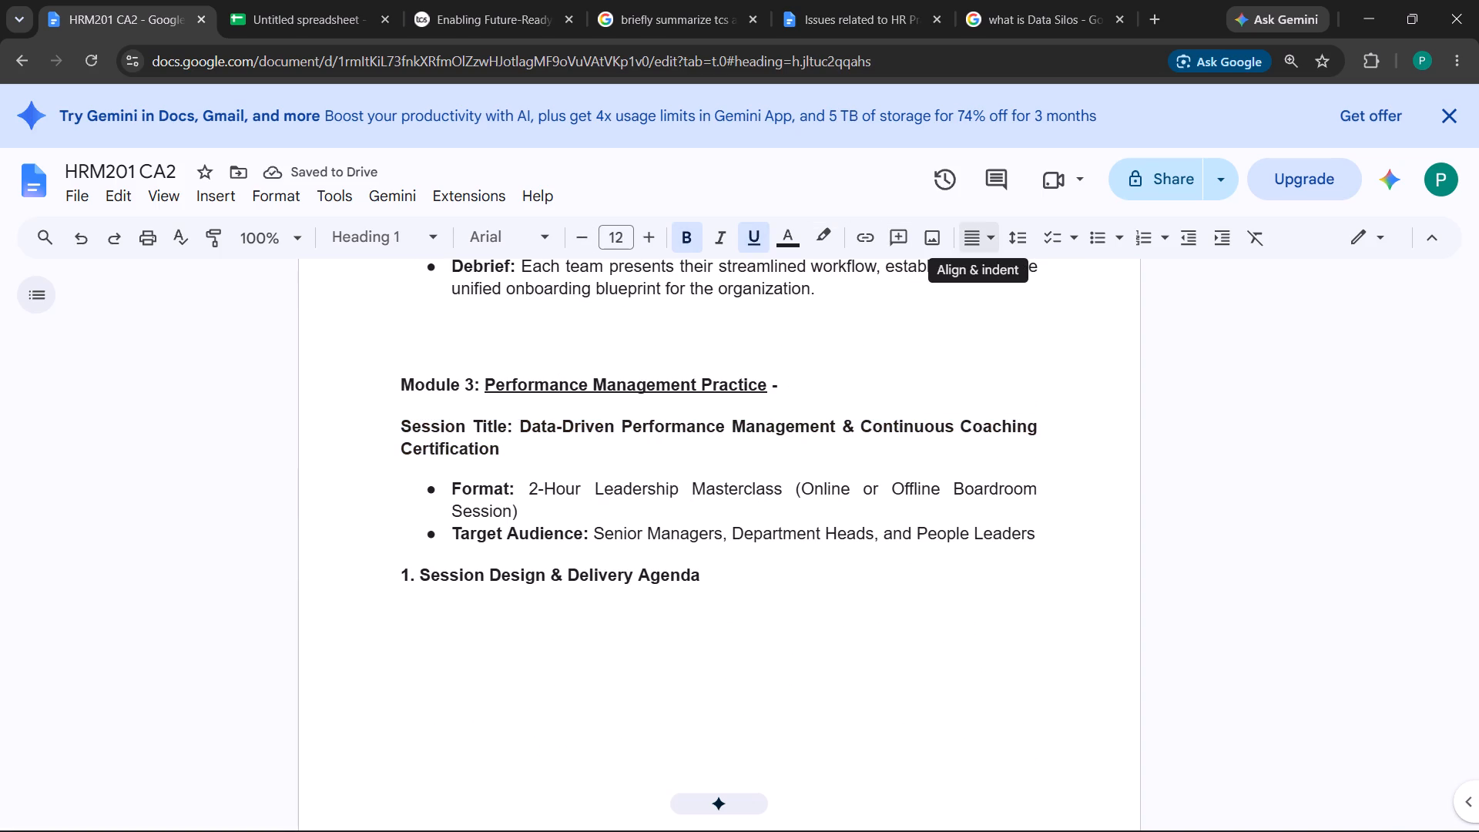
{"action": "left_click", "coordinate": [1002, 235]}
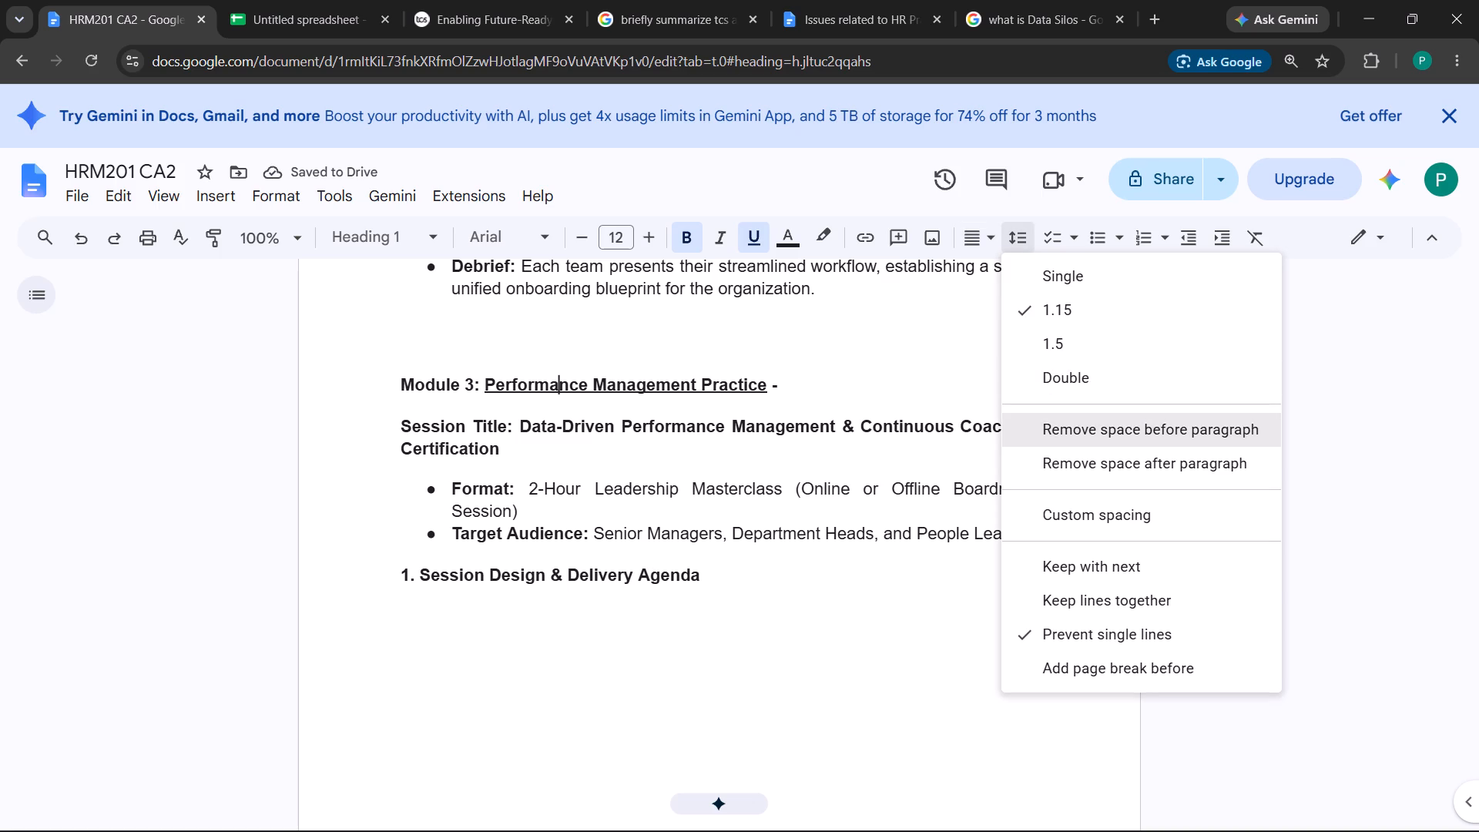
{"action": "left_click", "coordinate": [1067, 460]}
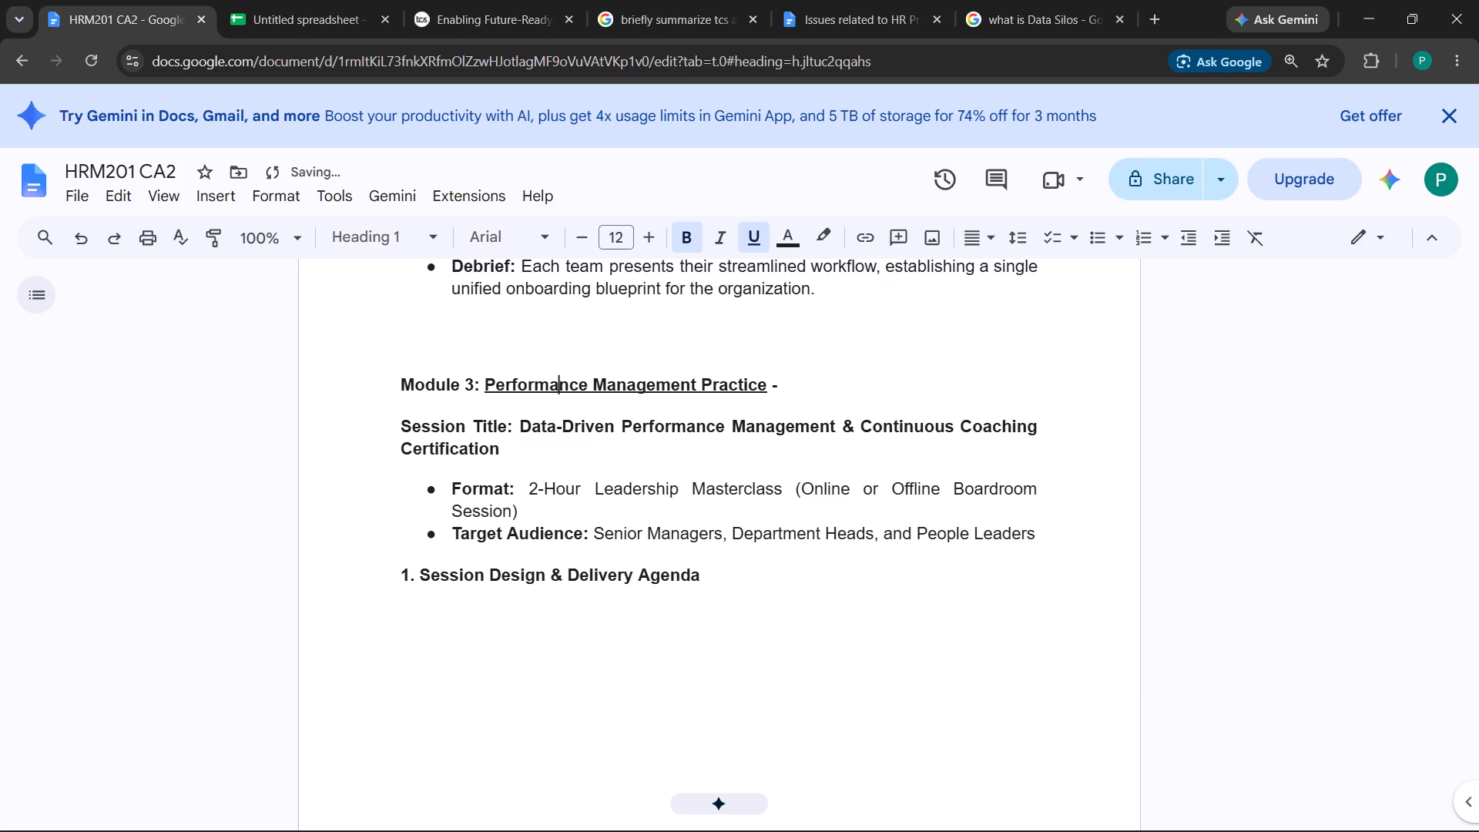
{"action": "left_click", "coordinate": [571, 428]}
{"action": "left_click", "coordinate": [1015, 245]}
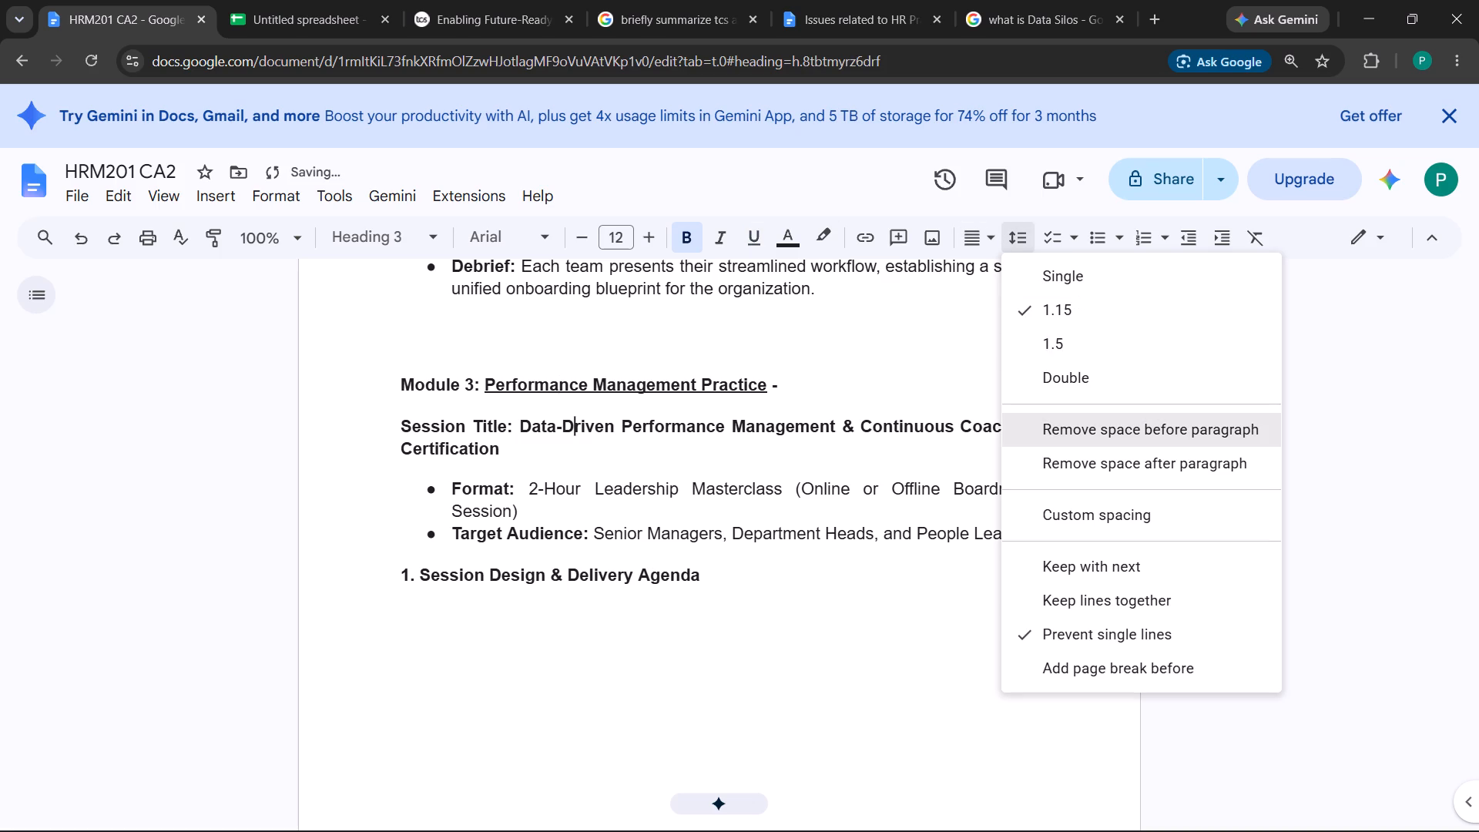
{"action": "left_click", "coordinate": [1099, 433]}
Bold the "Session Title" label under the Module 2: Employee Management Practice heading.
{"action": "scroll", "coordinate": [651, 428], "scroll_direction": "up", "scroll_amount": 5}
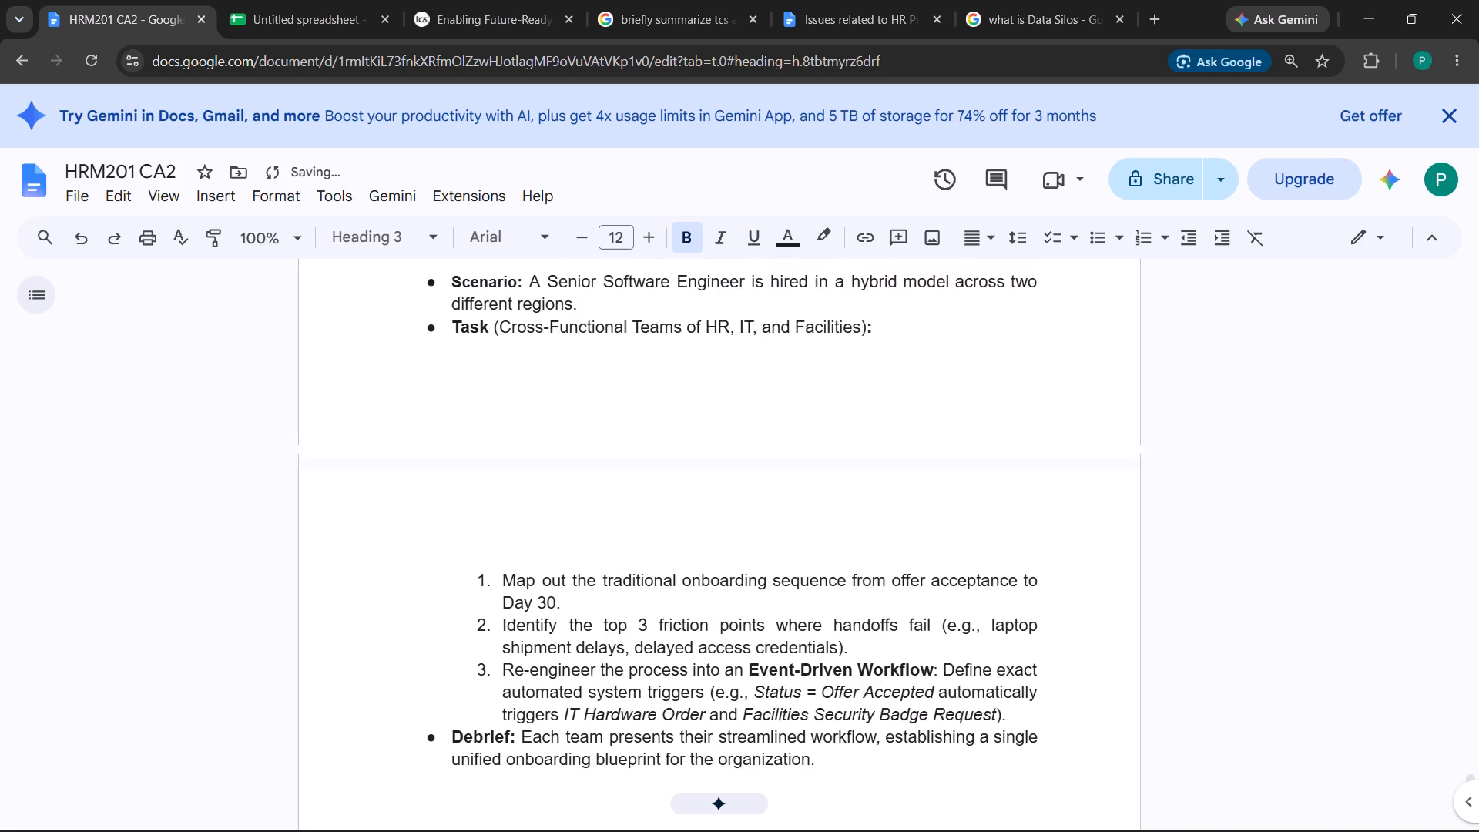
{"action": "scroll", "coordinate": [654, 428], "scroll_direction": "up", "scroll_amount": 14}
{"action": "scroll", "coordinate": [655, 428], "scroll_direction": "down", "scroll_amount": 4}
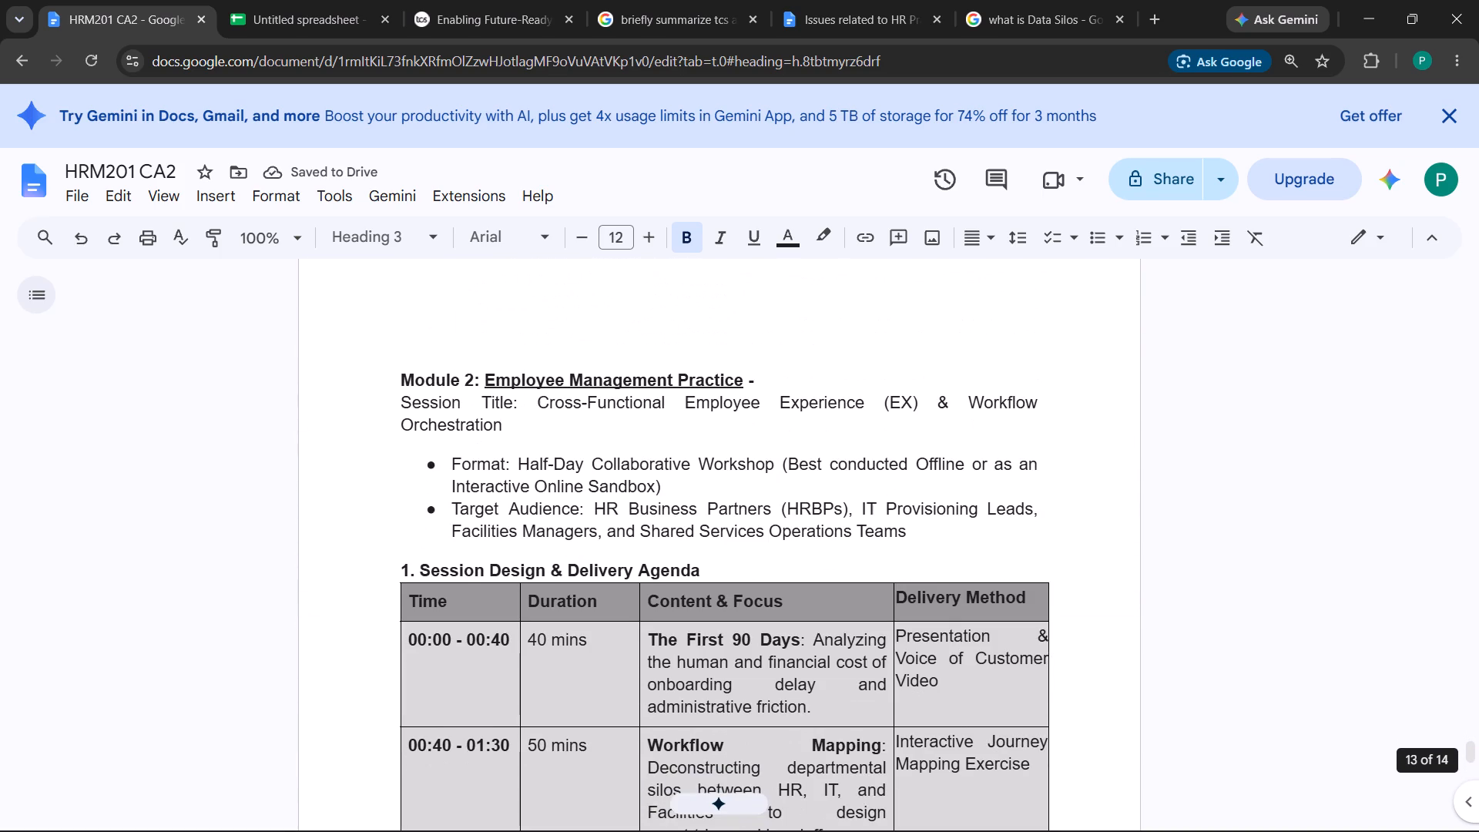
{"action": "left_click", "coordinate": [414, 402]}
{"action": "left_click_drag", "start_coordinate": [415, 401], "coordinate": [490, 398]}
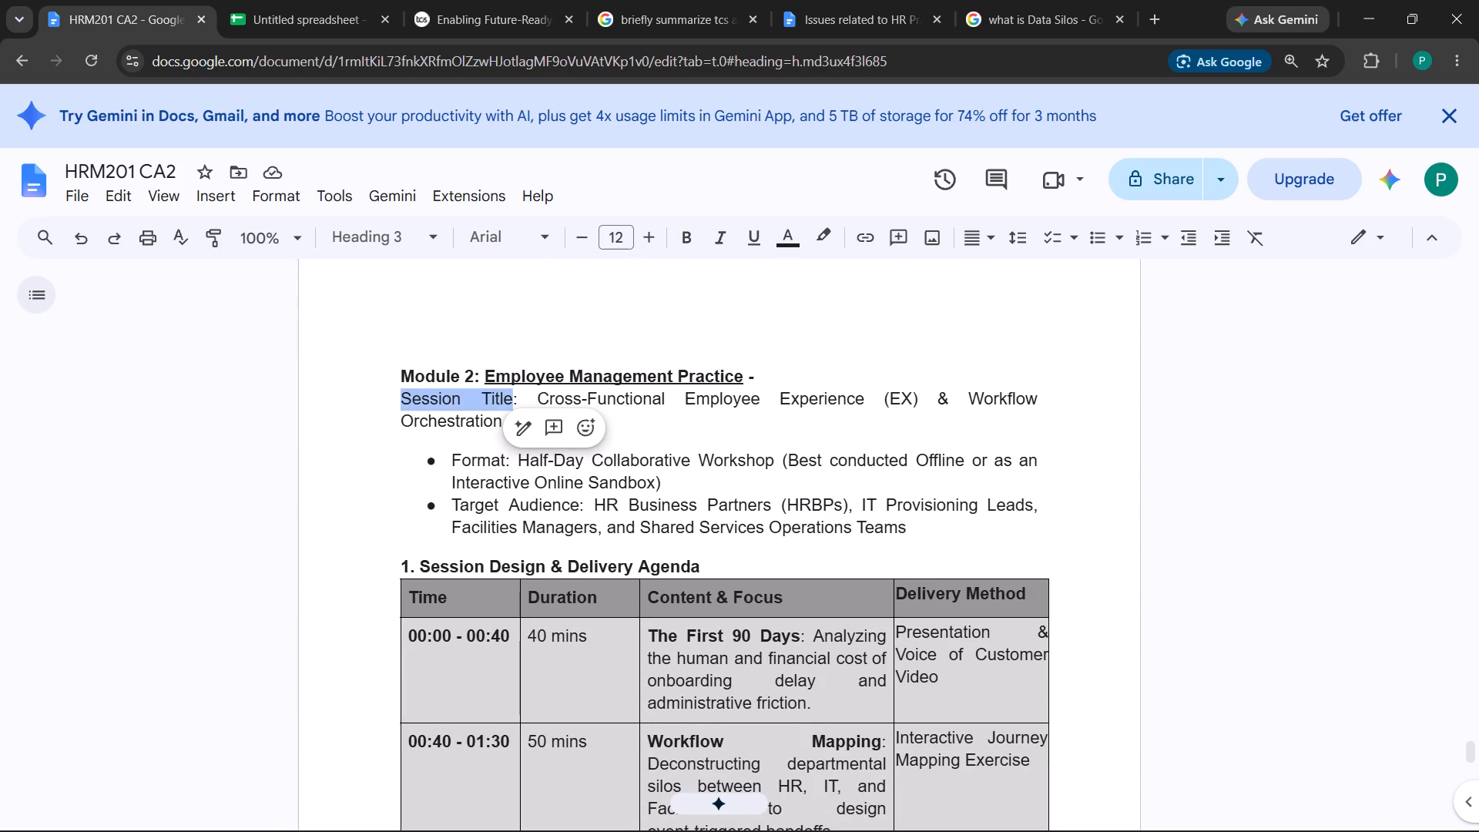
{"action": "left_click", "coordinate": [687, 240]}
Bold the "Session Title" label under the Module 1: Compensation Practice heading.
{"action": "scroll", "coordinate": [508, 477], "scroll_direction": "up", "scroll_amount": 5}
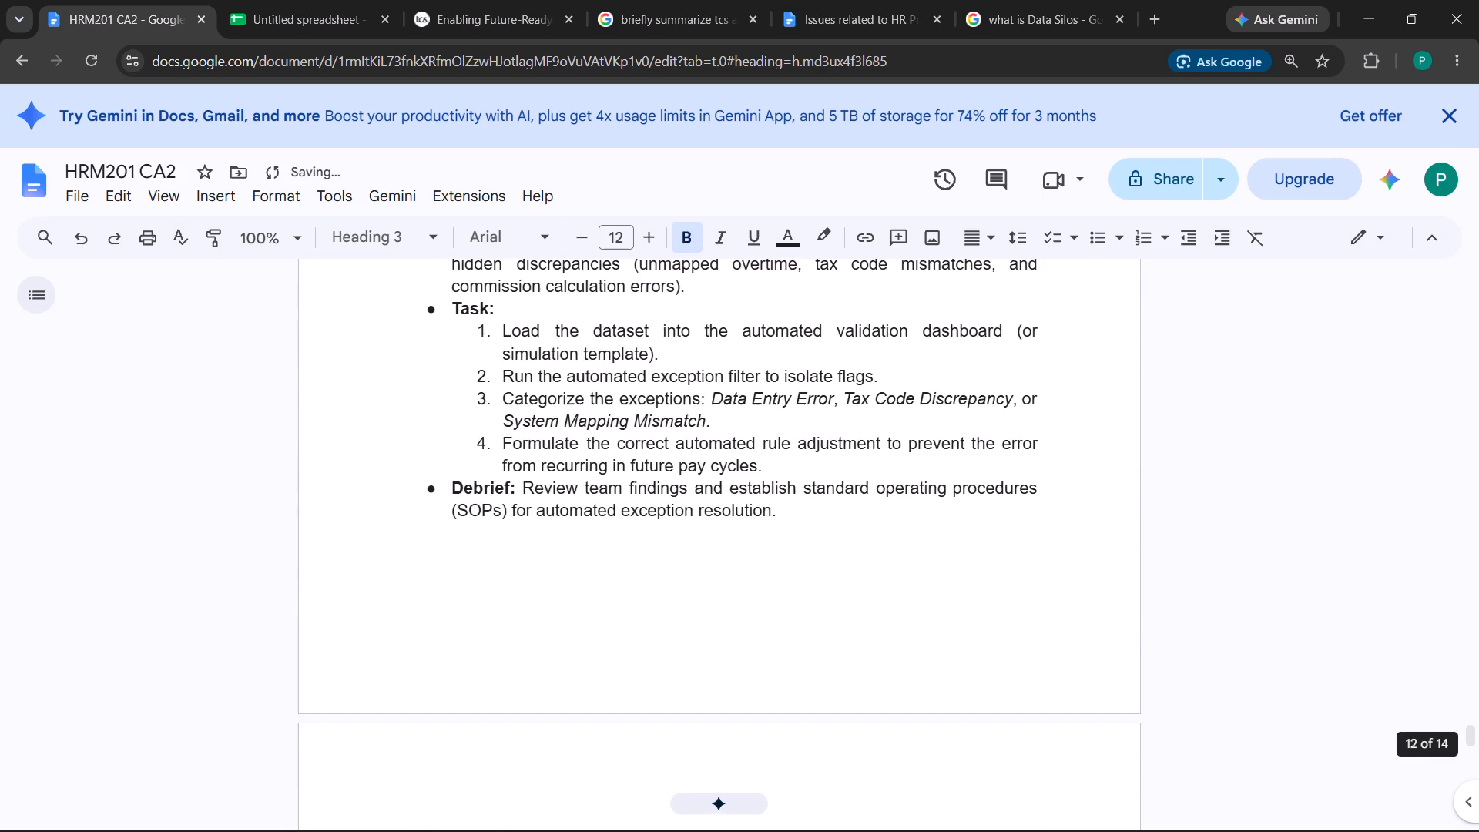
{"action": "scroll", "coordinate": [508, 477], "scroll_direction": "up", "scroll_amount": 1}
{"action": "scroll", "coordinate": [508, 477], "scroll_direction": "down", "scroll_amount": 1}
{"action": "scroll", "coordinate": [508, 477], "scroll_direction": "up", "scroll_amount": 8}
{"action": "scroll", "coordinate": [508, 477], "scroll_direction": "down", "scroll_amount": 1}
{"action": "scroll", "coordinate": [508, 477], "scroll_direction": "up", "scroll_amount": 8}
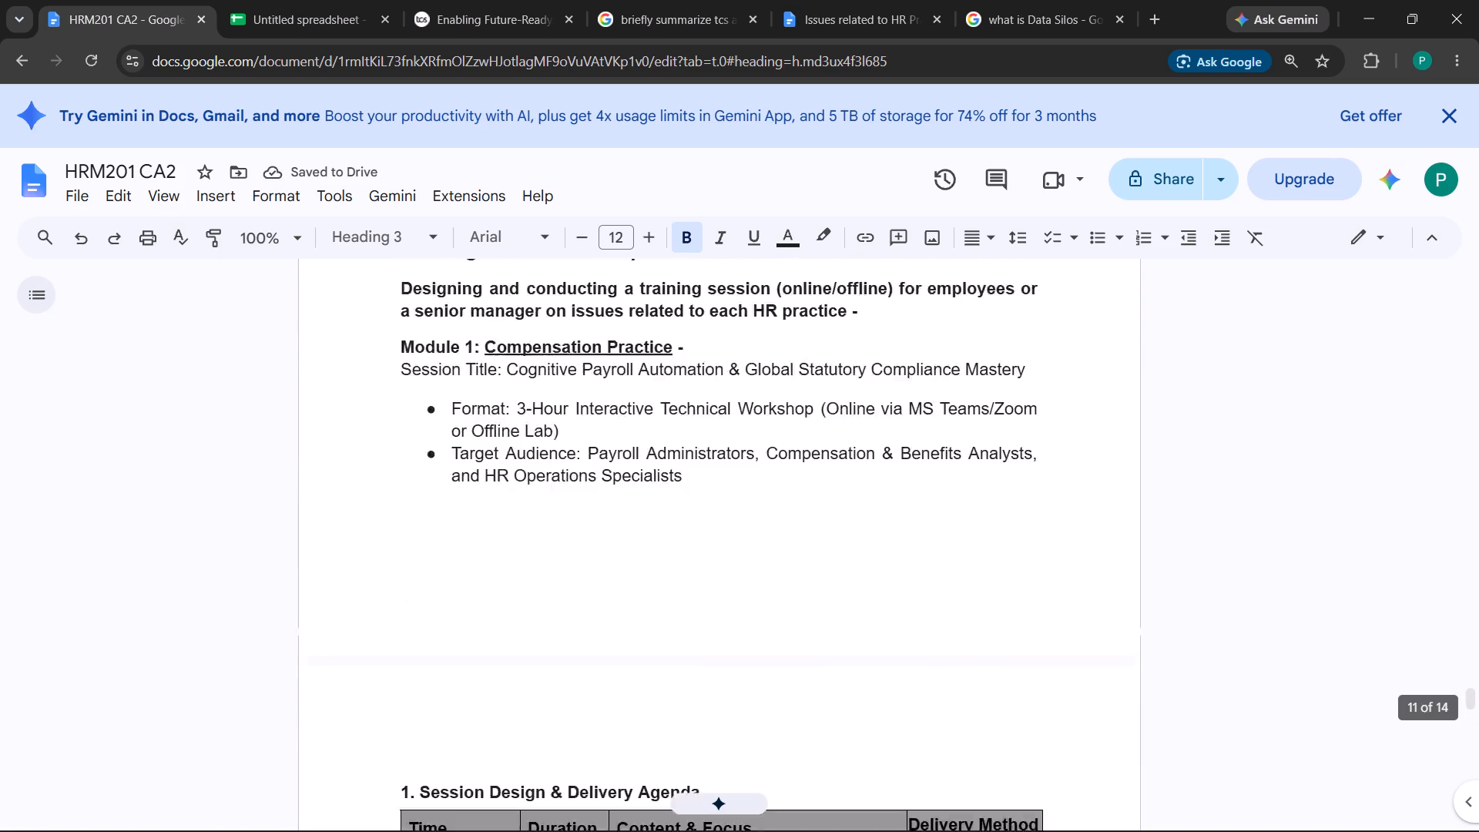
{"action": "scroll", "coordinate": [507, 479], "scroll_direction": "down", "scroll_amount": 3}
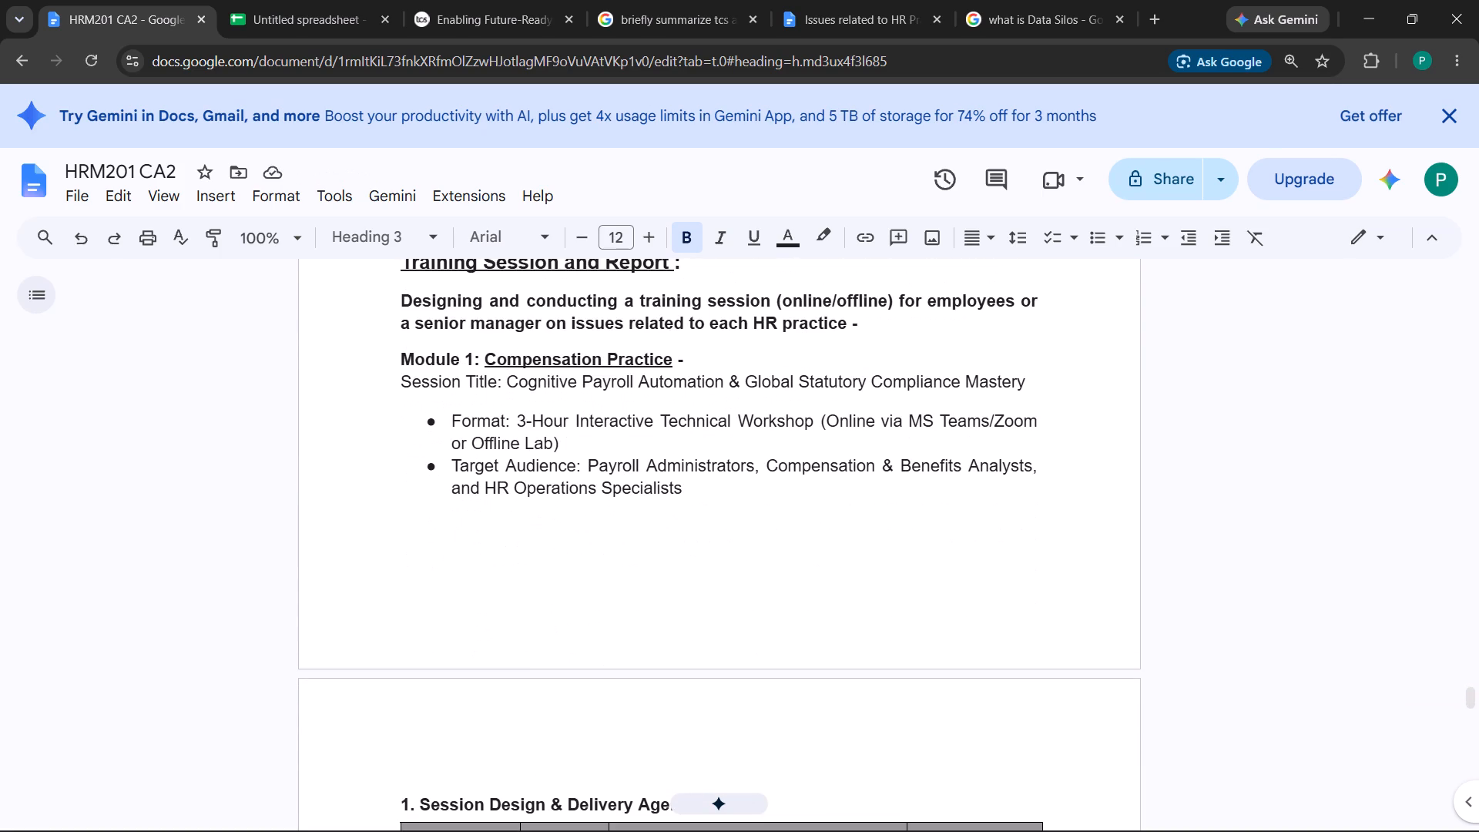
{"action": "left_click_drag", "start_coordinate": [424, 376], "coordinate": [434, 376]}
{"action": "left_click", "coordinate": [434, 376]}
{"action": "left_click_drag", "start_coordinate": [434, 376], "coordinate": [455, 378]}
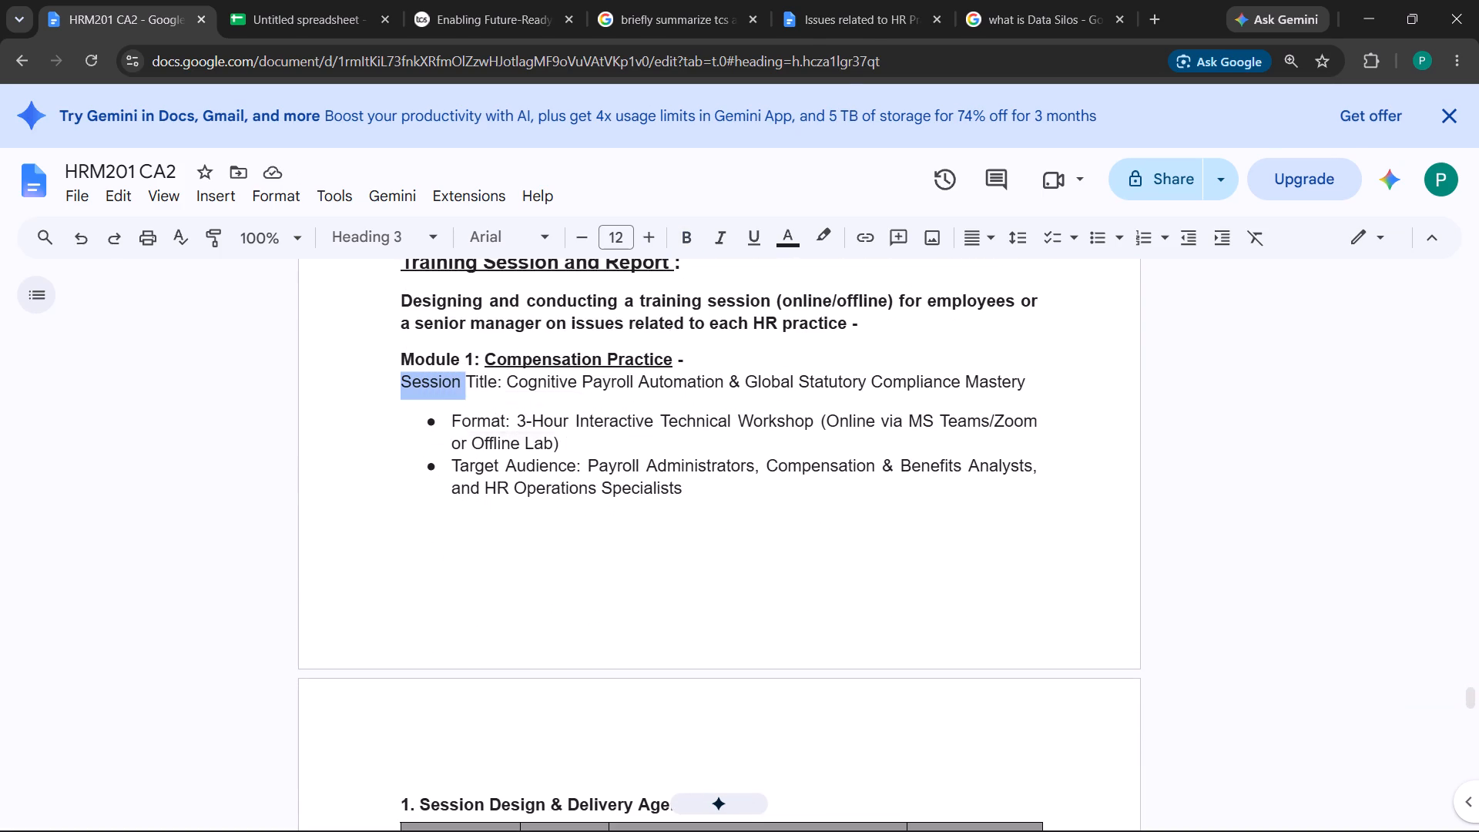
{"action": "left_click_drag", "start_coordinate": [455, 378], "coordinate": [475, 378]}
{"action": "left_click", "coordinate": [698, 238]}
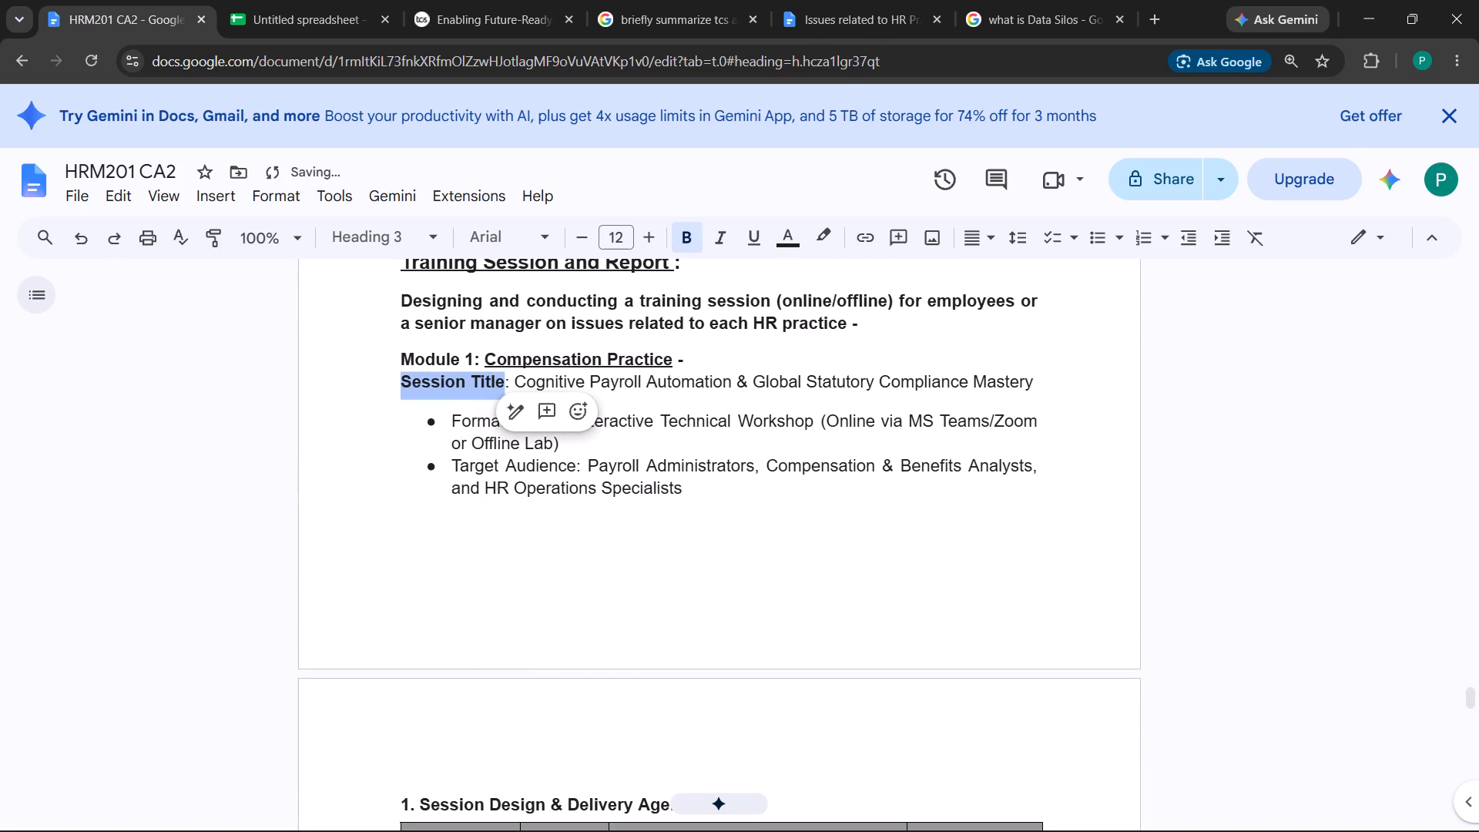
{"action": "left_click", "coordinate": [688, 421]}
Bold the "Format" and "Target Audience" labels in the bullets under Module 1's session title.
{"action": "scroll", "coordinate": [695, 431], "scroll_direction": "down", "scroll_amount": 1}
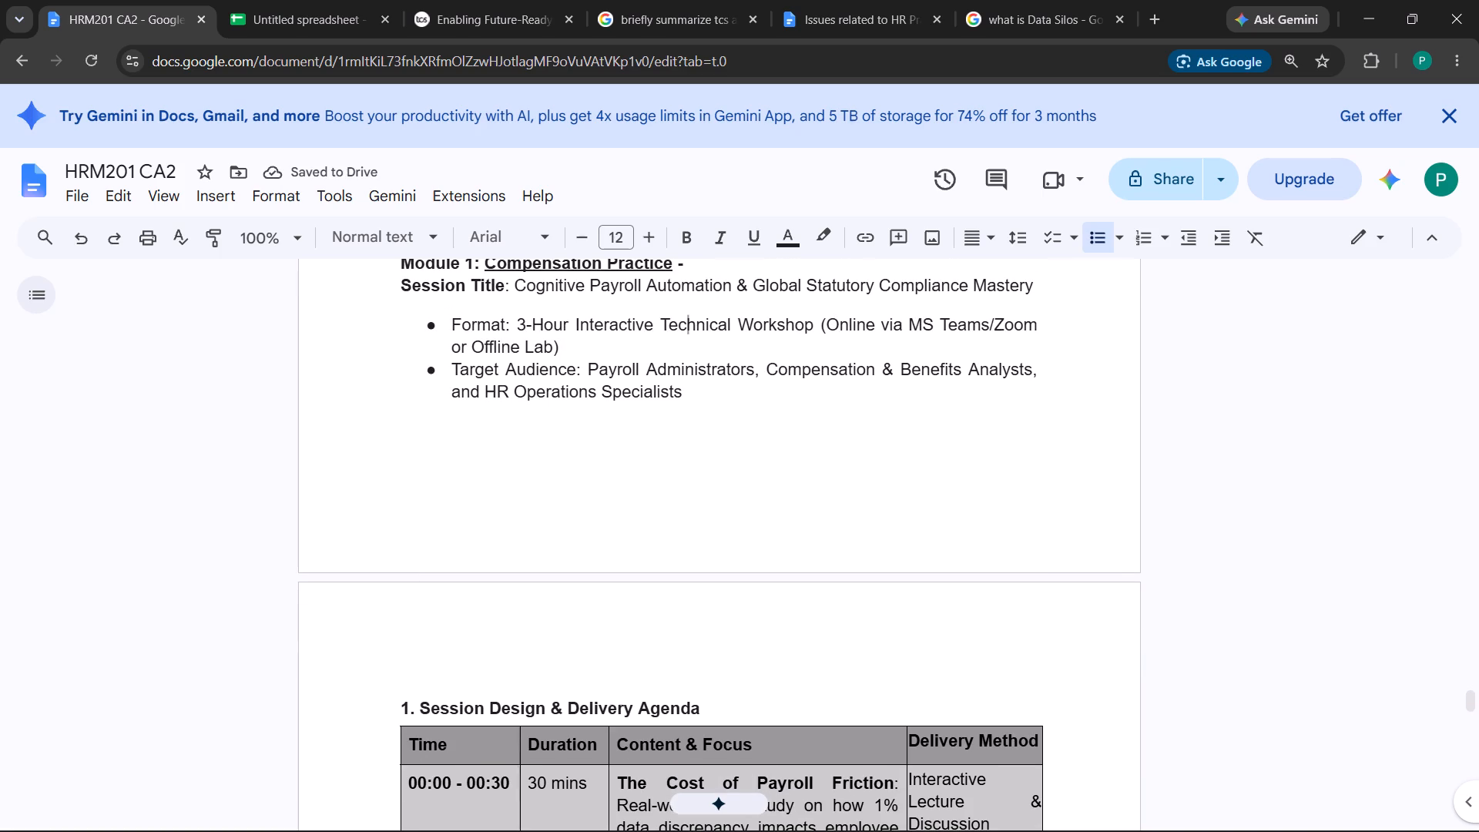
{"action": "double_click", "coordinate": [485, 326]}
{"action": "left_click", "coordinate": [702, 235]}
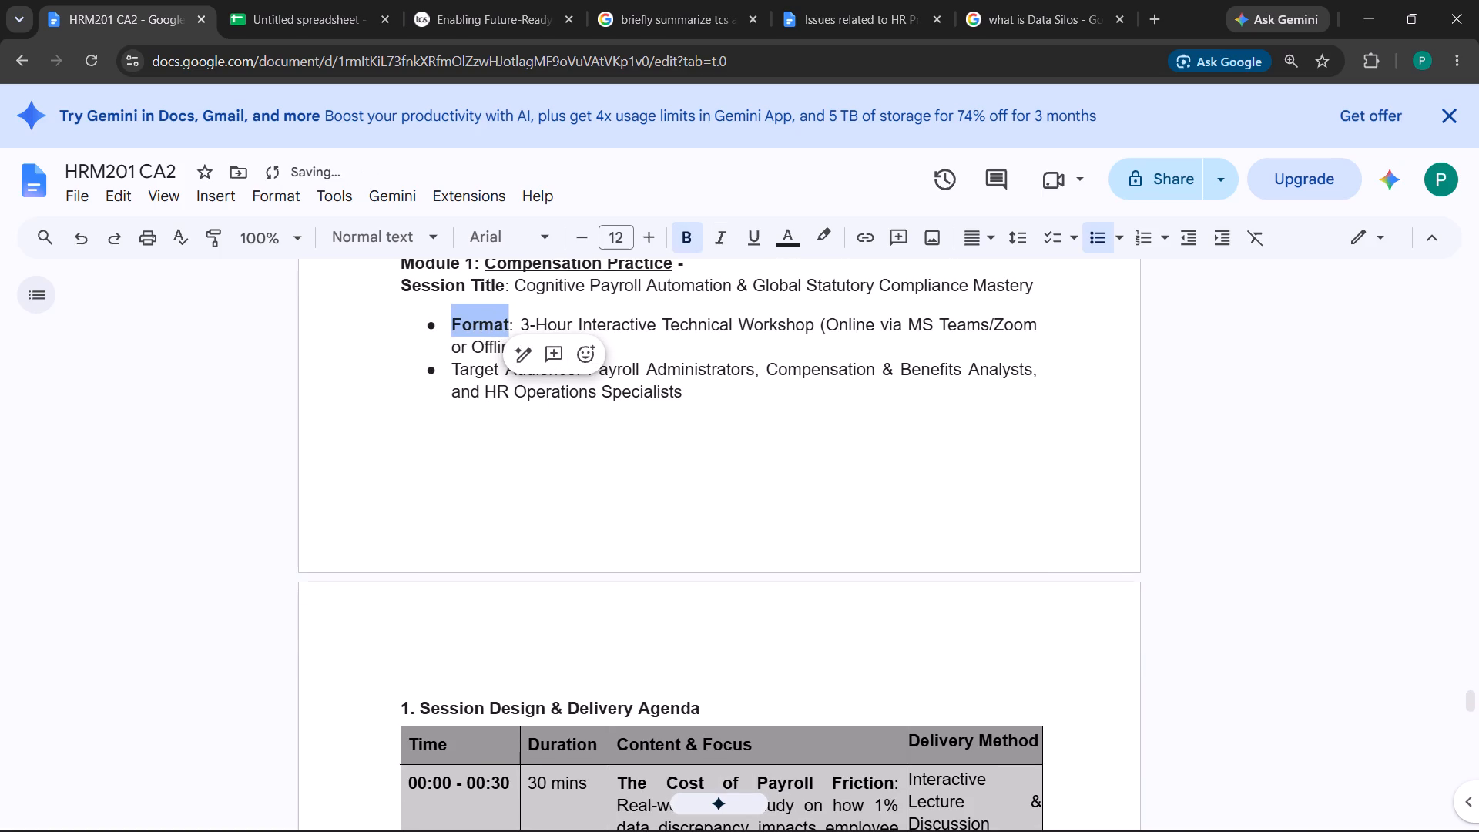
{"action": "left_click", "coordinate": [468, 371]}
{"action": "left_click_drag", "start_coordinate": [468, 371], "coordinate": [518, 371]}
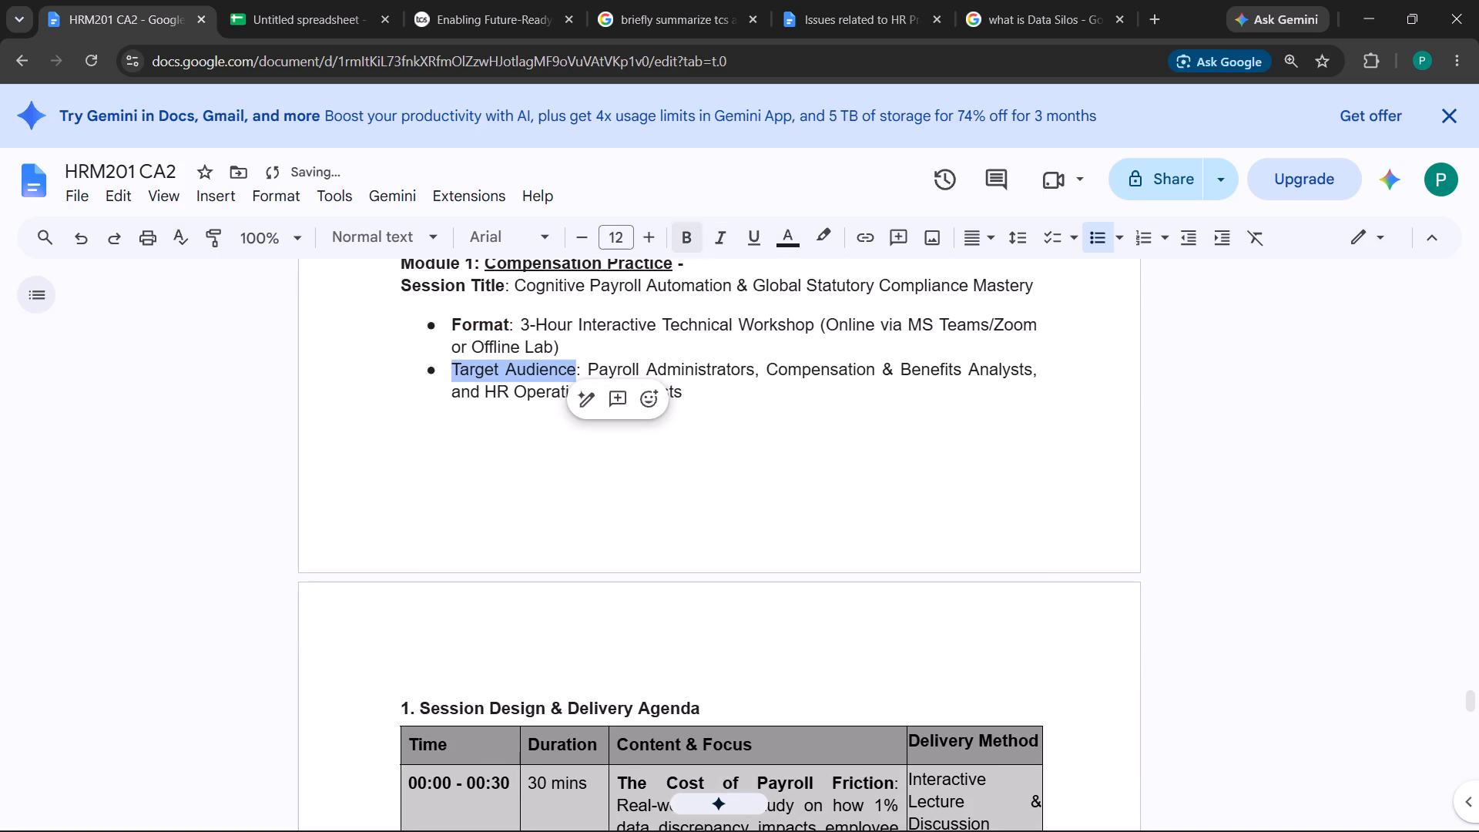
{"action": "left_click", "coordinate": [693, 231]}
{"action": "left_click", "coordinate": [726, 465]}
Bold the "Format" and "Target Audience" labels in the bullets under Module 2's session title.
{"action": "scroll", "coordinate": [726, 465], "scroll_direction": "down", "scroll_amount": 11}
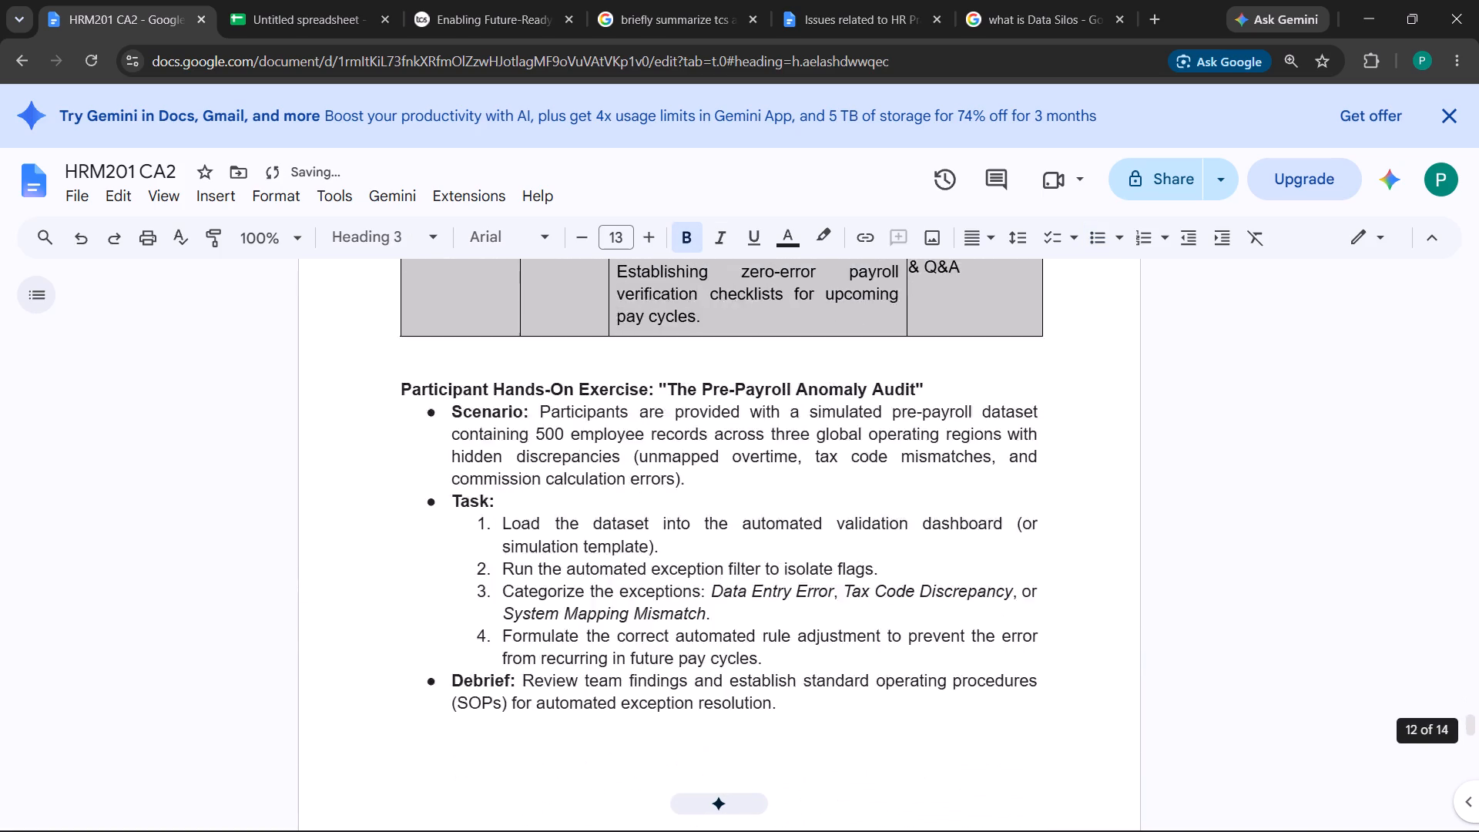
{"action": "scroll", "coordinate": [649, 440], "scroll_direction": "down", "scroll_amount": 4}
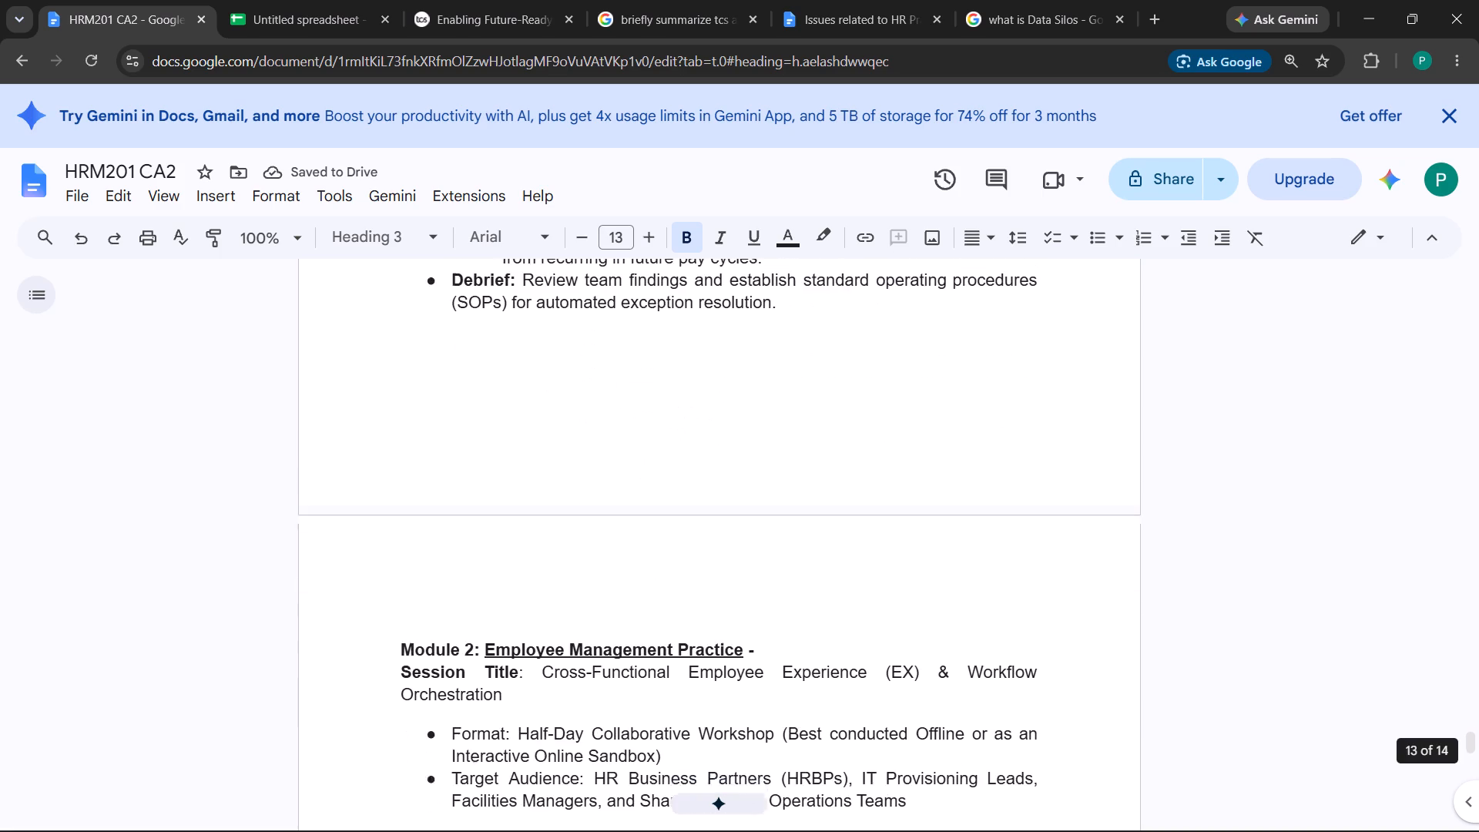
{"action": "scroll", "coordinate": [649, 443], "scroll_direction": "down", "scroll_amount": 1}
{"action": "double_click", "coordinate": [475, 465]}
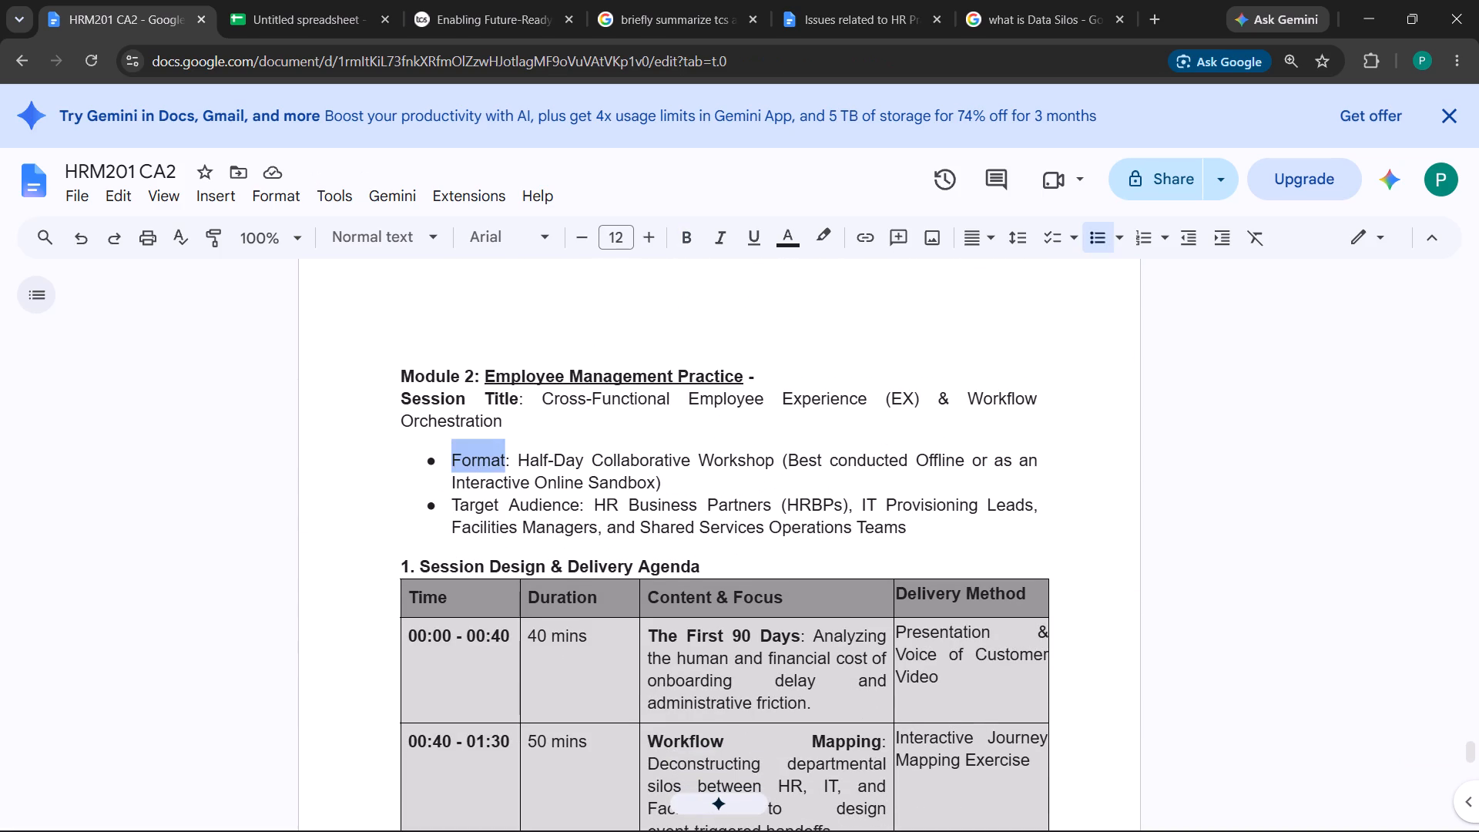
{"action": "left_click", "coordinate": [685, 241]}
{"action": "left_click", "coordinate": [473, 504]}
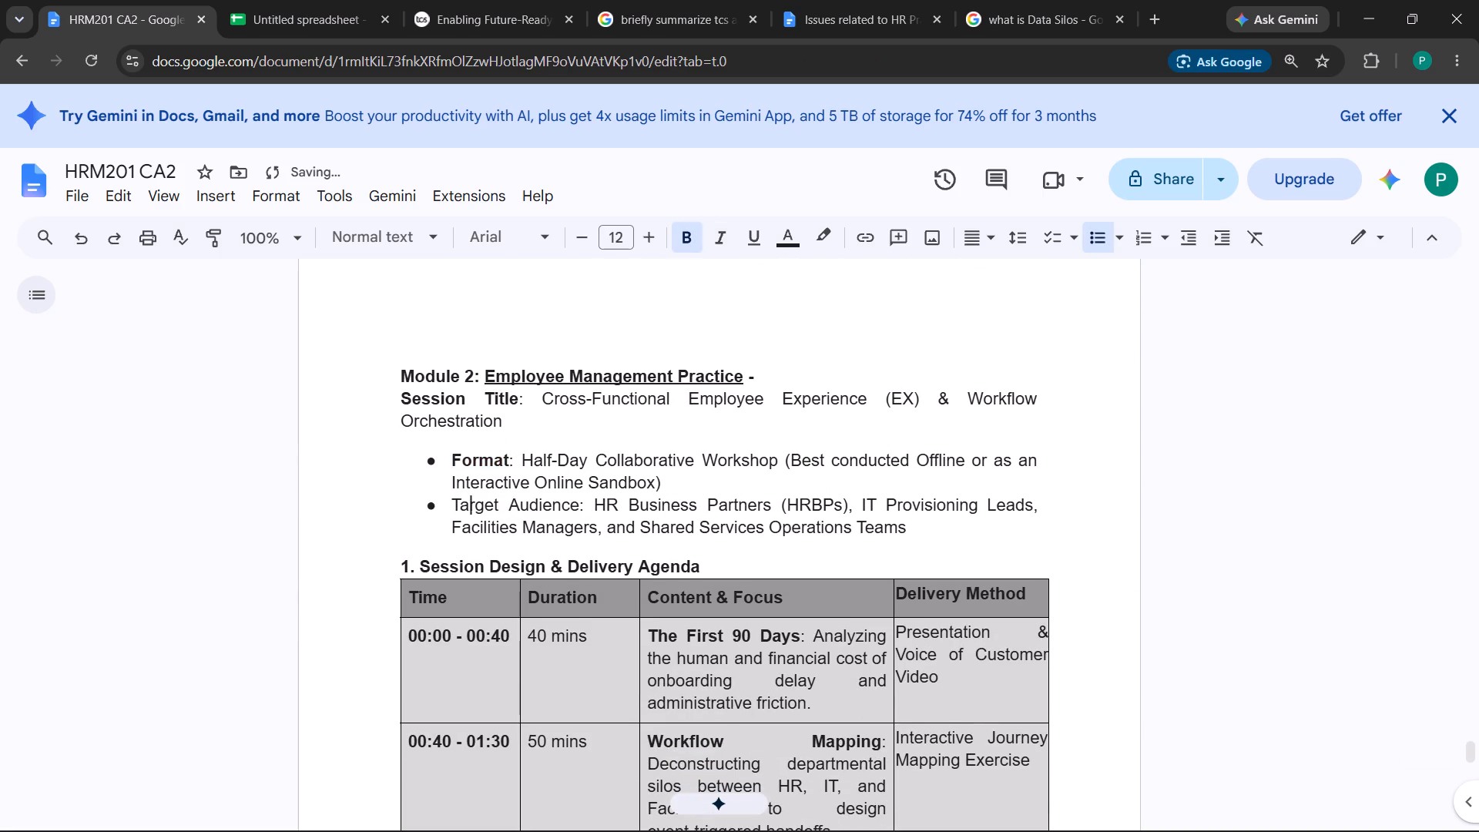
{"action": "left_click_drag", "start_coordinate": [474, 503], "coordinate": [524, 505]}
{"action": "left_click", "coordinate": [686, 229]}
{"action": "left_click", "coordinate": [746, 443]}
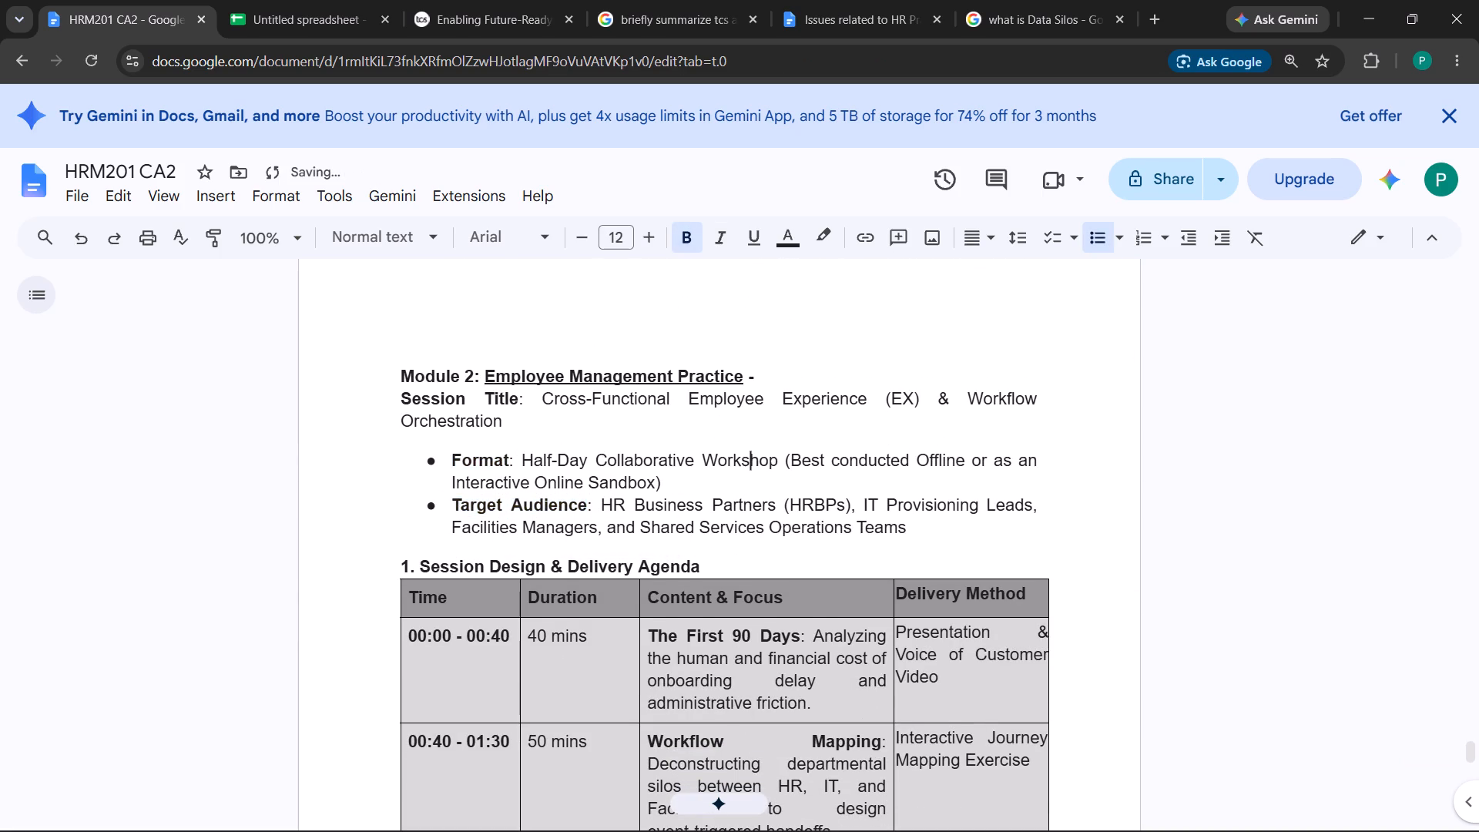
Review the layout of the Module 1 and Module 2 session agenda tables.
{"action": "scroll", "coordinate": [749, 447], "scroll_direction": "down", "scroll_amount": 3}
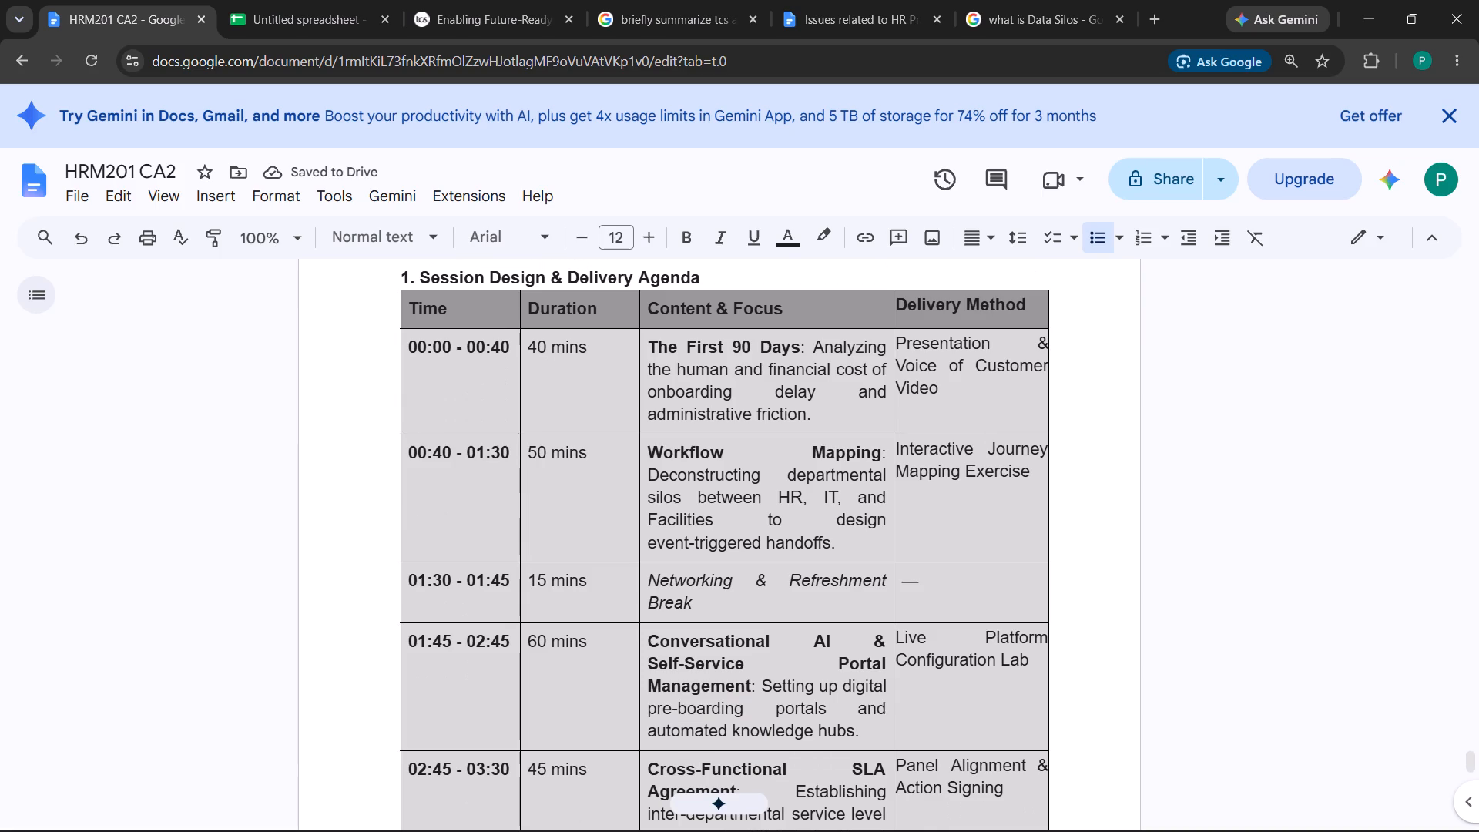
{"action": "scroll", "coordinate": [750, 448], "scroll_direction": "up", "scroll_amount": 5}
{"action": "scroll", "coordinate": [750, 448], "scroll_direction": "down", "scroll_amount": 1}
{"action": "scroll", "coordinate": [750, 448], "scroll_direction": "up", "scroll_amount": 13}
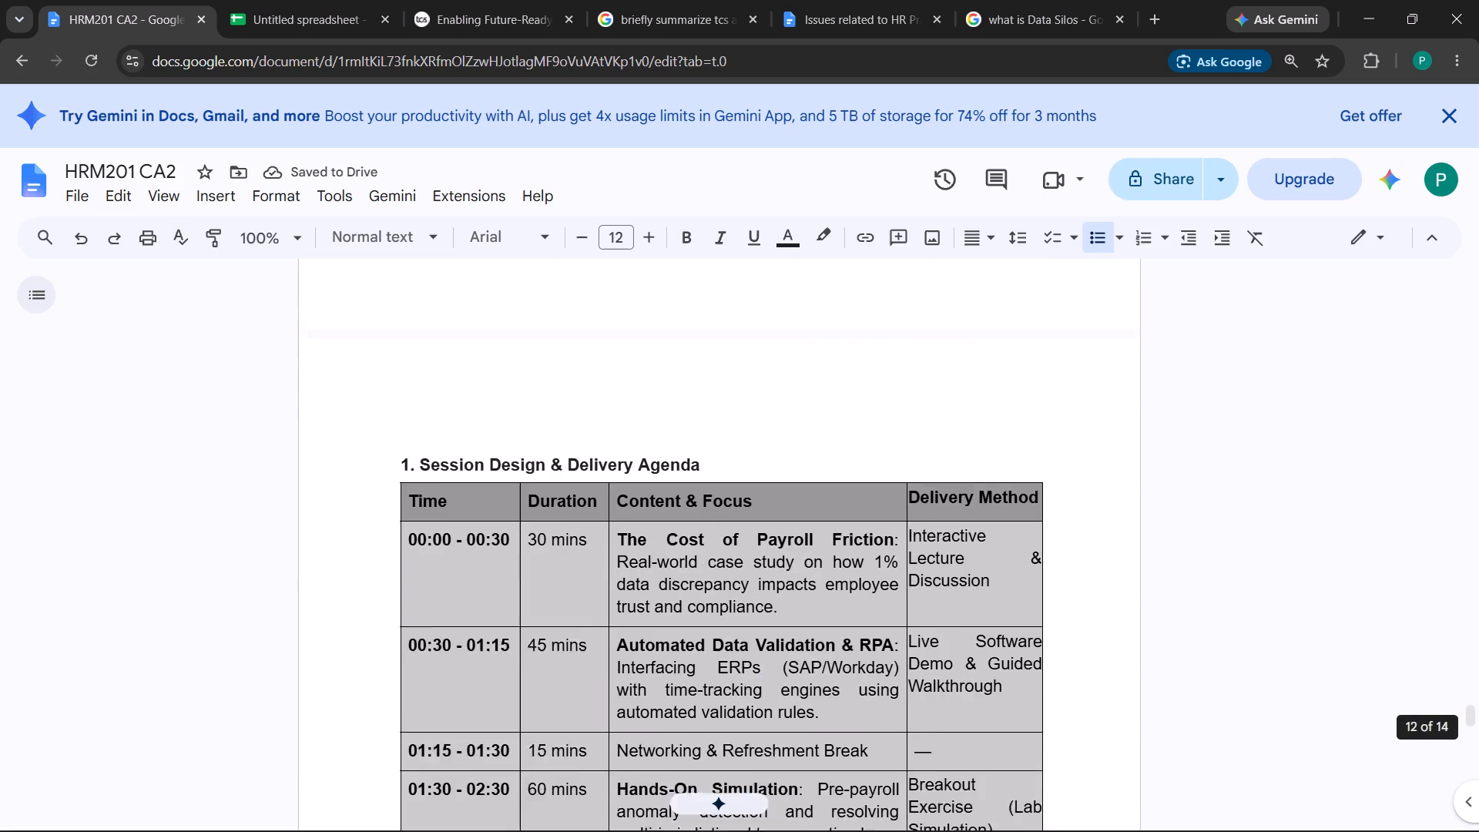
{"action": "scroll", "coordinate": [750, 448], "scroll_direction": "down", "scroll_amount": 18}
{"action": "scroll", "coordinate": [750, 448], "scroll_direction": "down", "scroll_amount": 4}
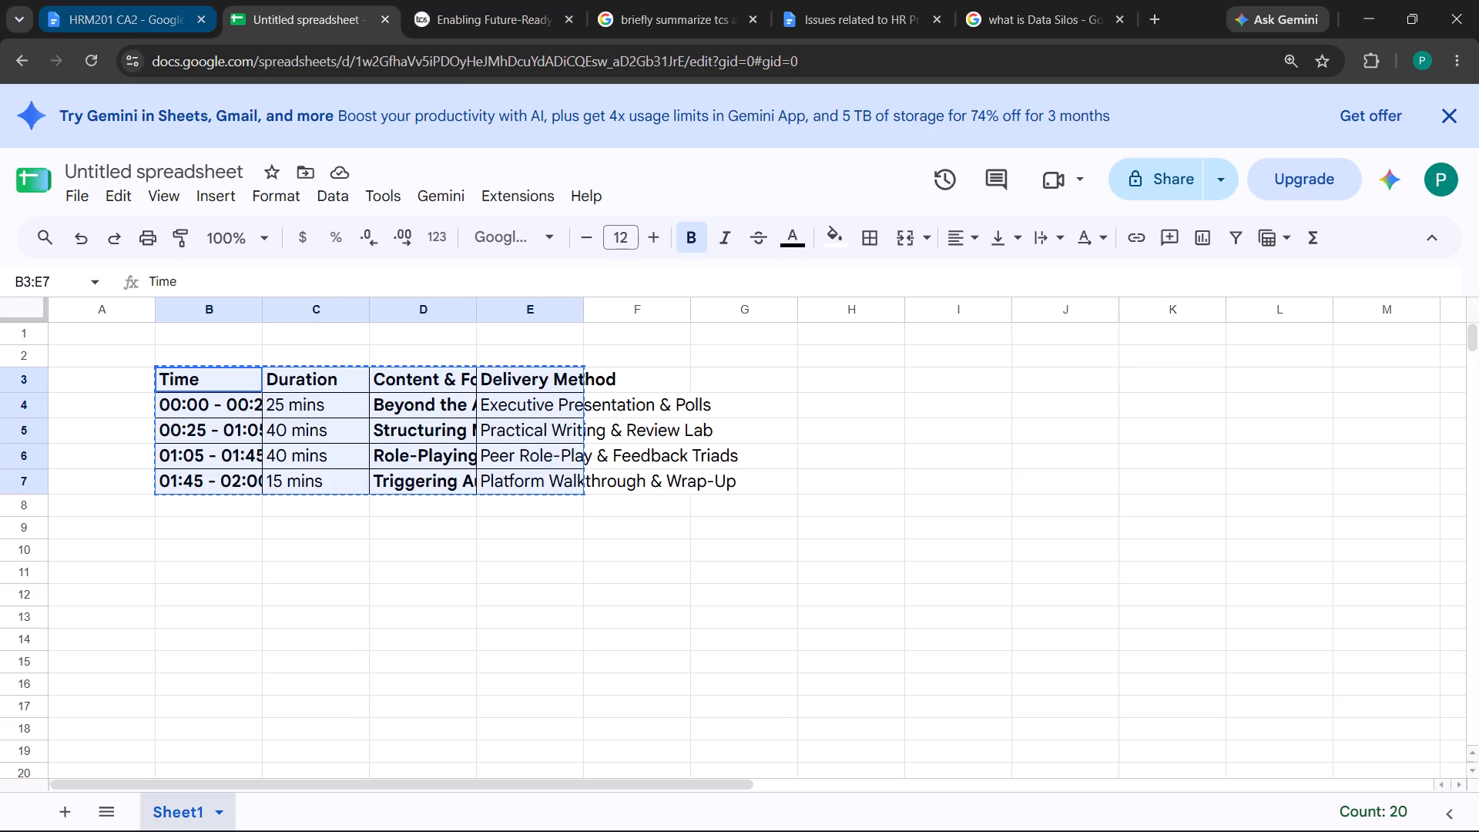
{"action": "left_click", "coordinate": [120, 2]}
{"action": "right_click", "coordinate": [469, 581]}
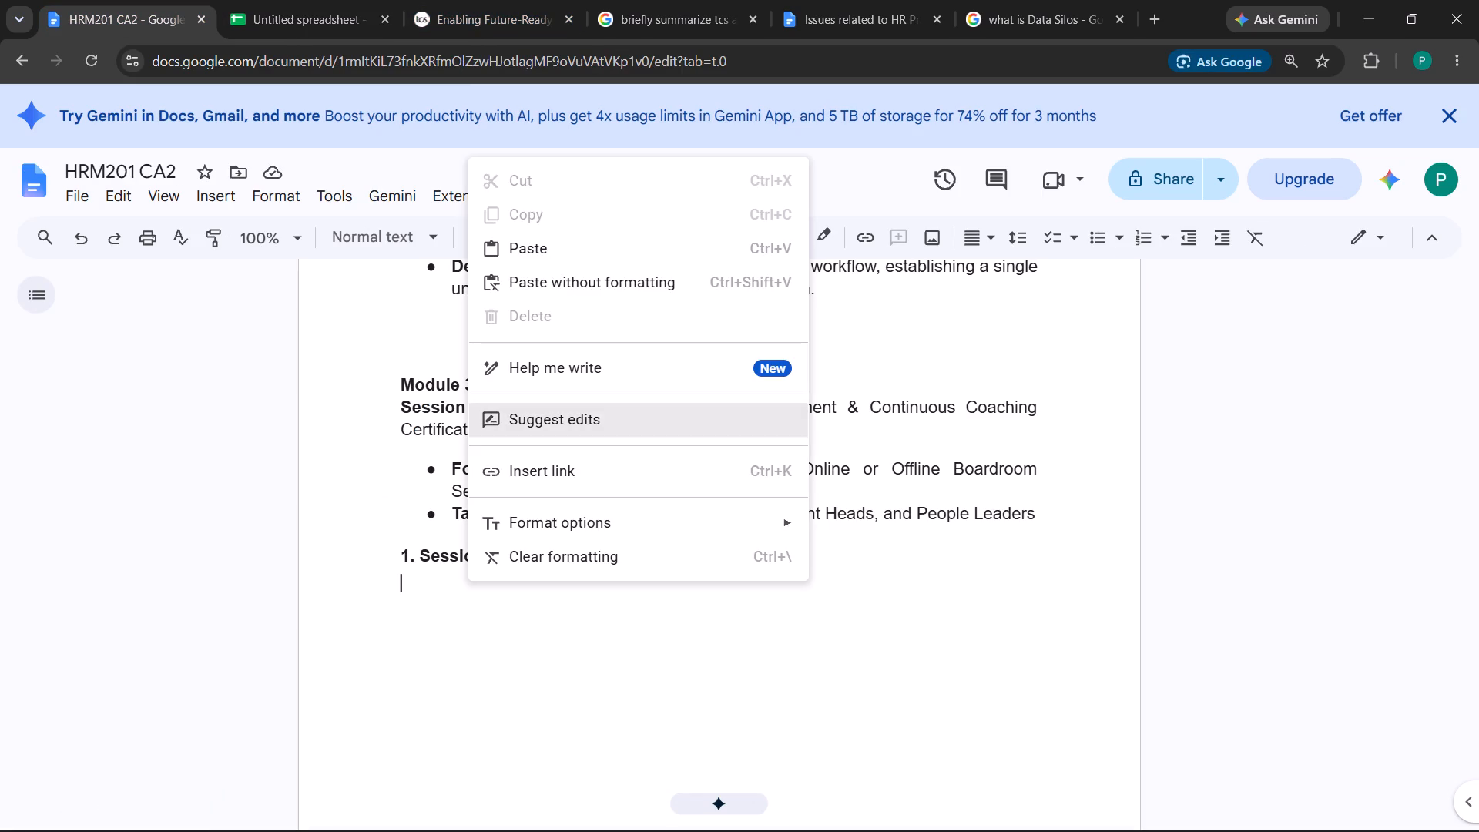
{"action": "left_click", "coordinate": [527, 254]}
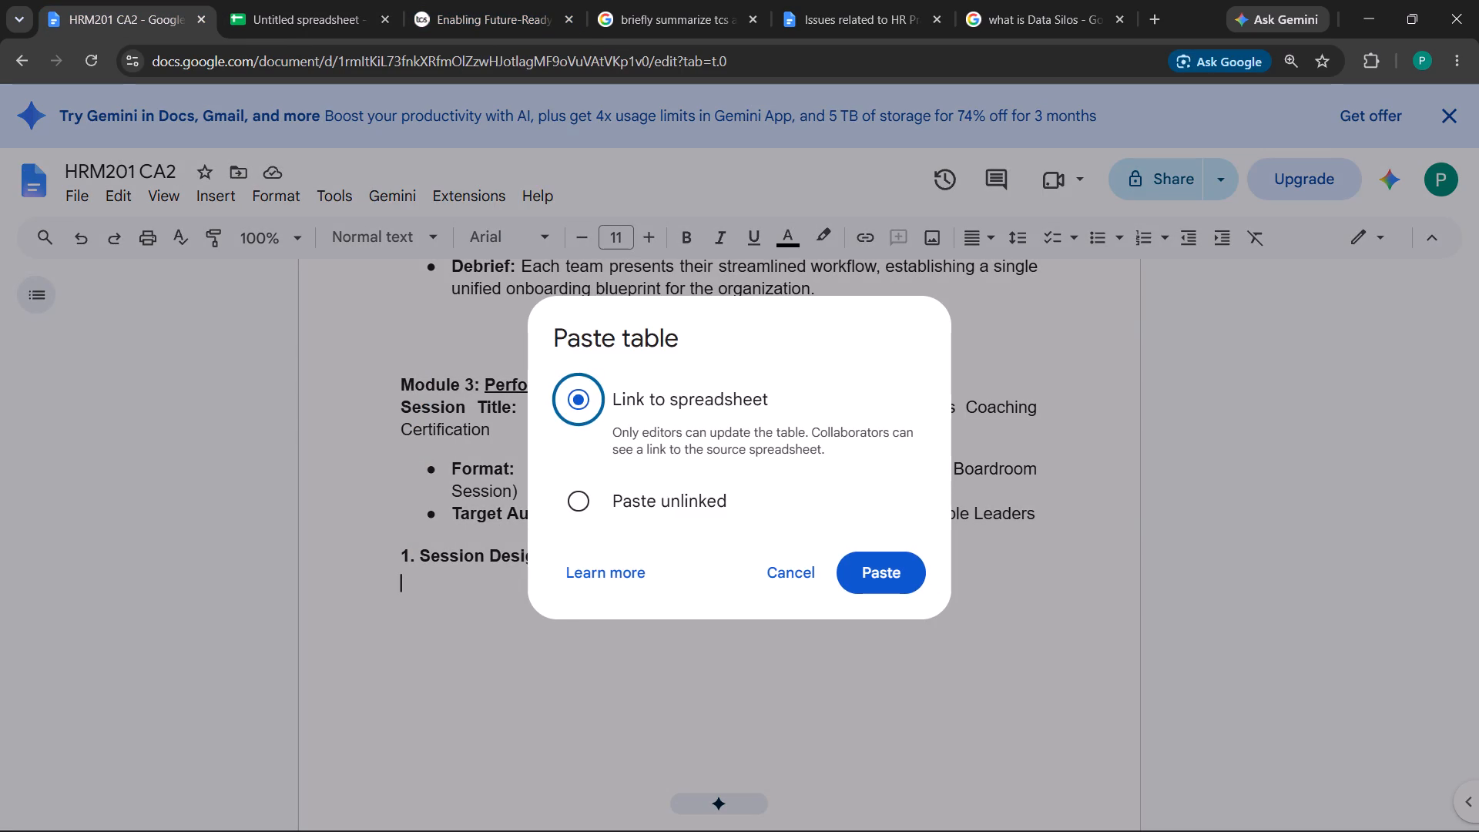
{"action": "left_click", "coordinate": [664, 500]}
{"action": "left_click", "coordinate": [882, 577]}
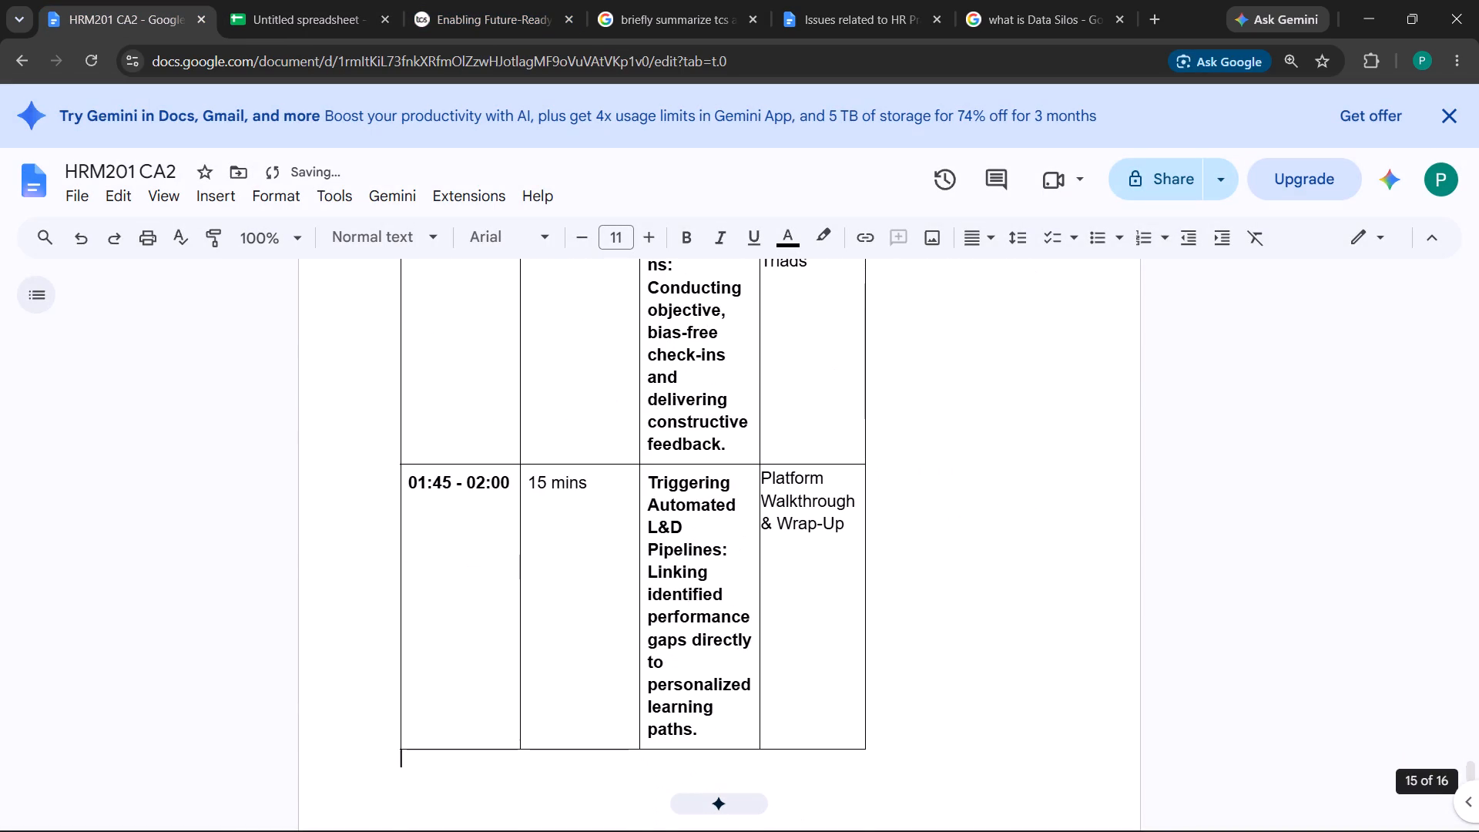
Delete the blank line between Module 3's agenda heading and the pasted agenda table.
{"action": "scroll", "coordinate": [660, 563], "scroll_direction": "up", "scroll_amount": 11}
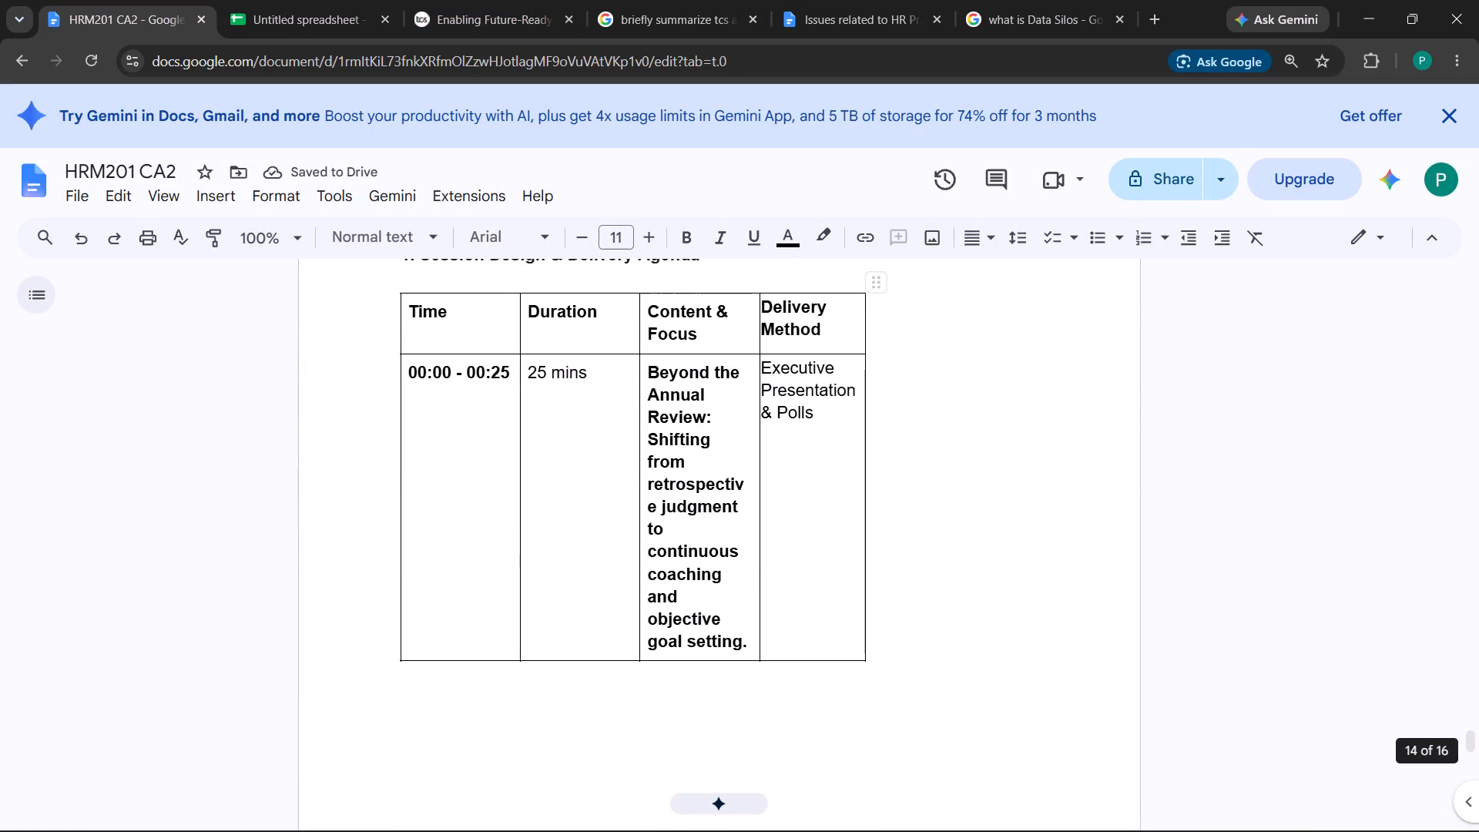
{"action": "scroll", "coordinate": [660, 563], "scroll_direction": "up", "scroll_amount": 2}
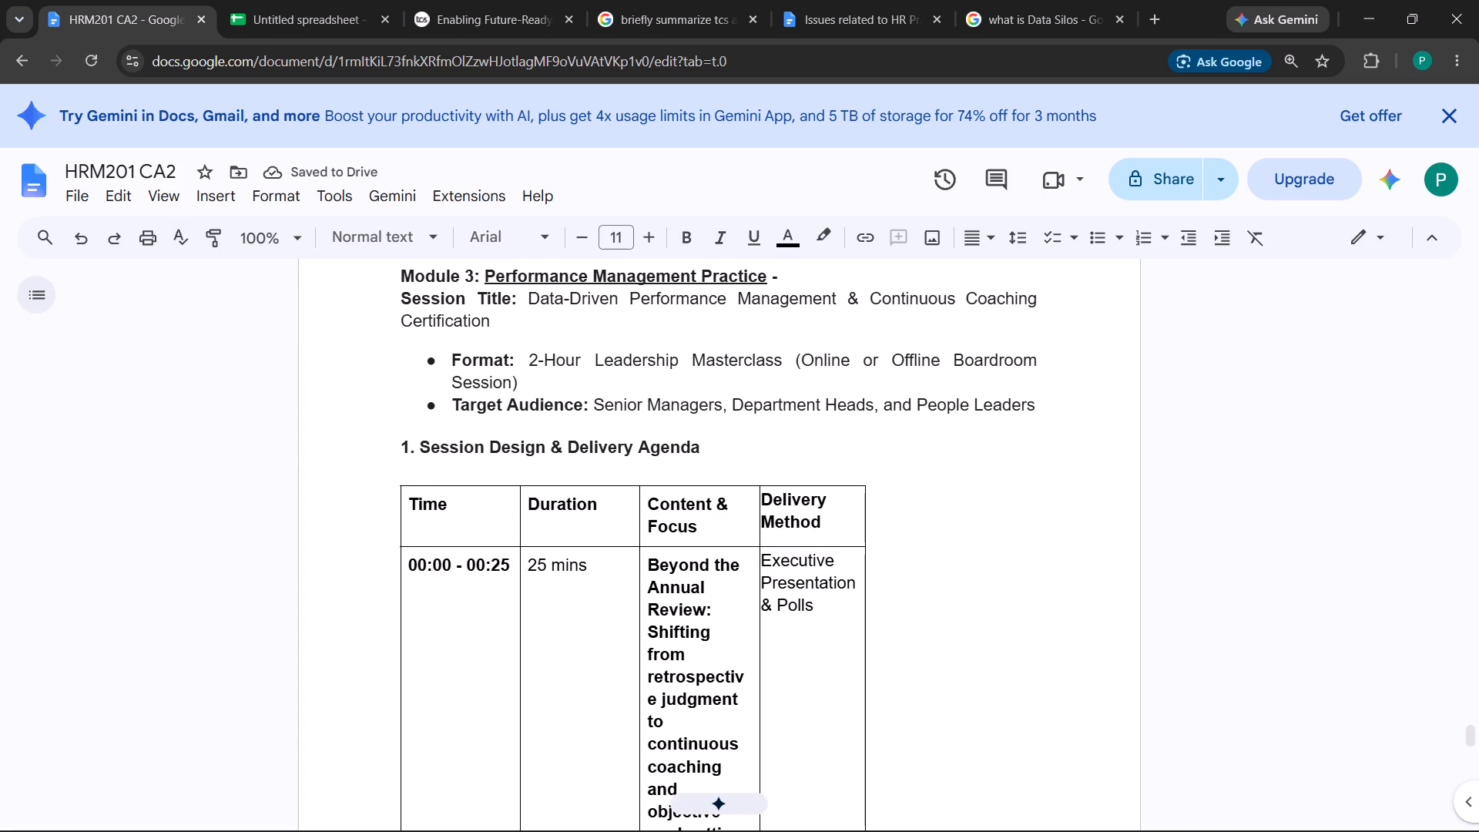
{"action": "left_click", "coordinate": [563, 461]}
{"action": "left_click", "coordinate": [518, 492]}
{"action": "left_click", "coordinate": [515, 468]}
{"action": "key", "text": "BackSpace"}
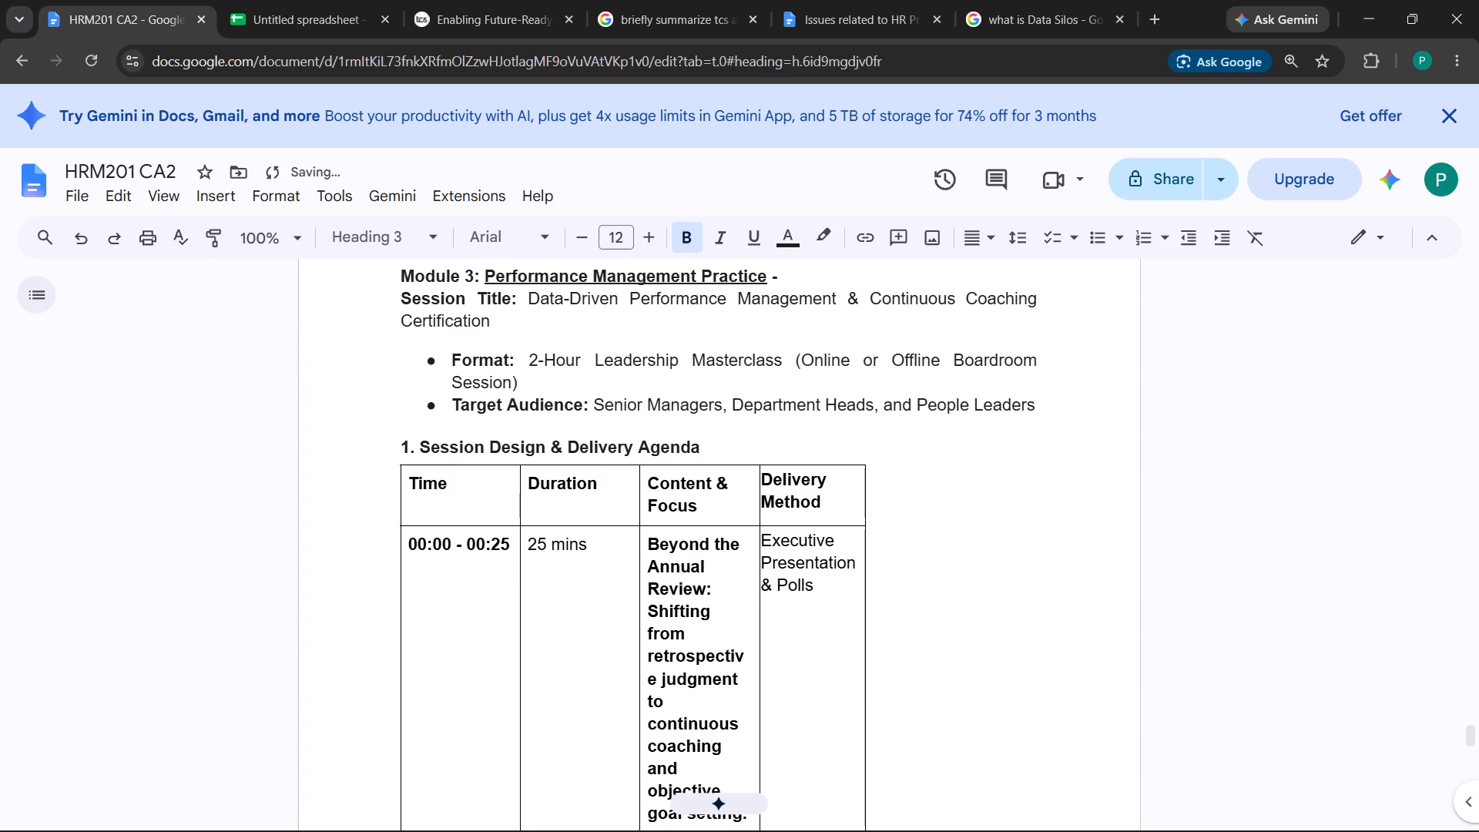
Undo the blank-line deletion and the table paste, and put the cursor at the end of Module 3's agenda heading.
{"action": "double_click", "coordinate": [860, 489]}
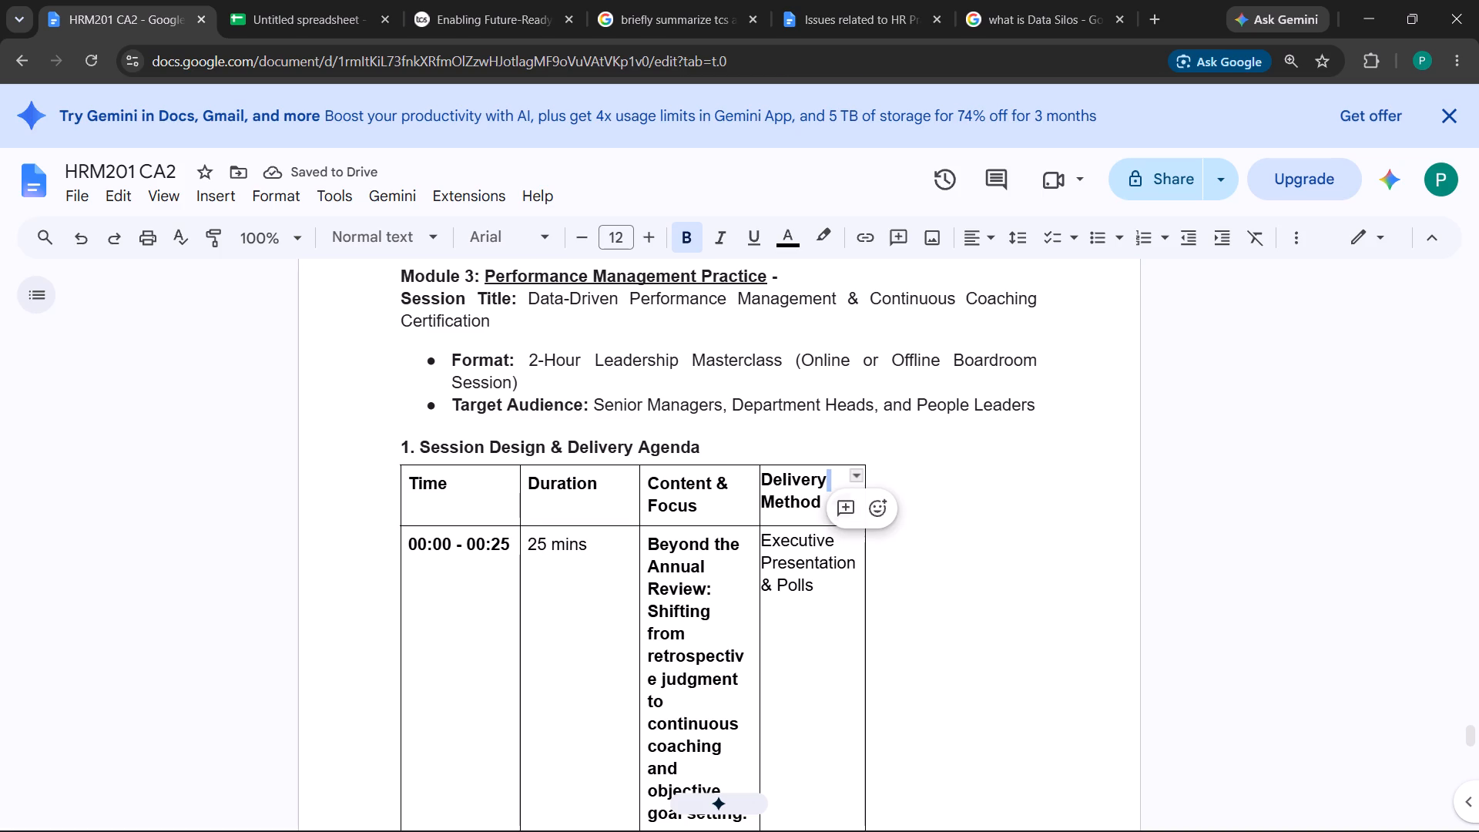
{"action": "key", "text": "ctrl+z"}
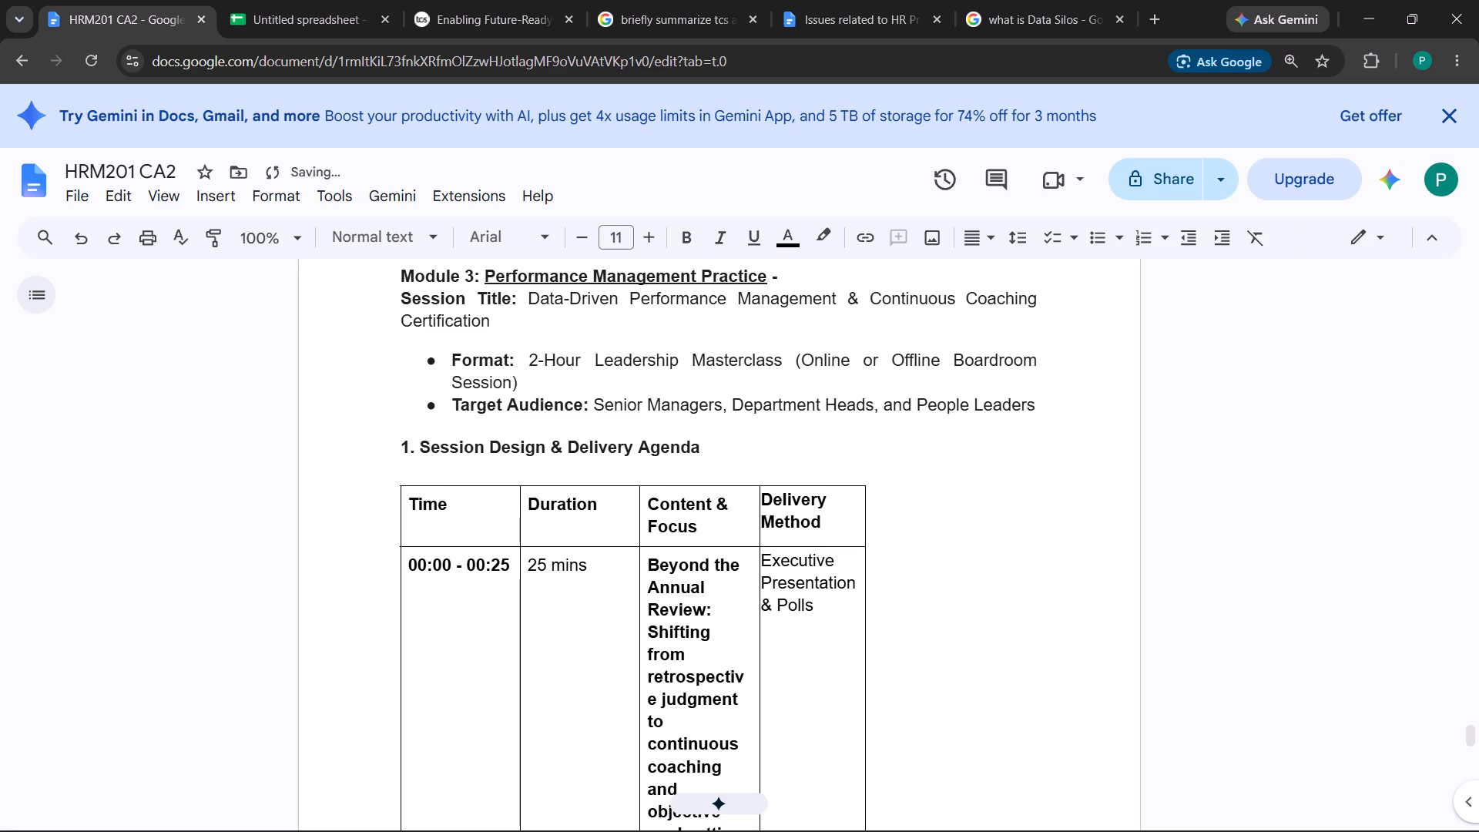
{"action": "key", "text": "ctrl+z"}
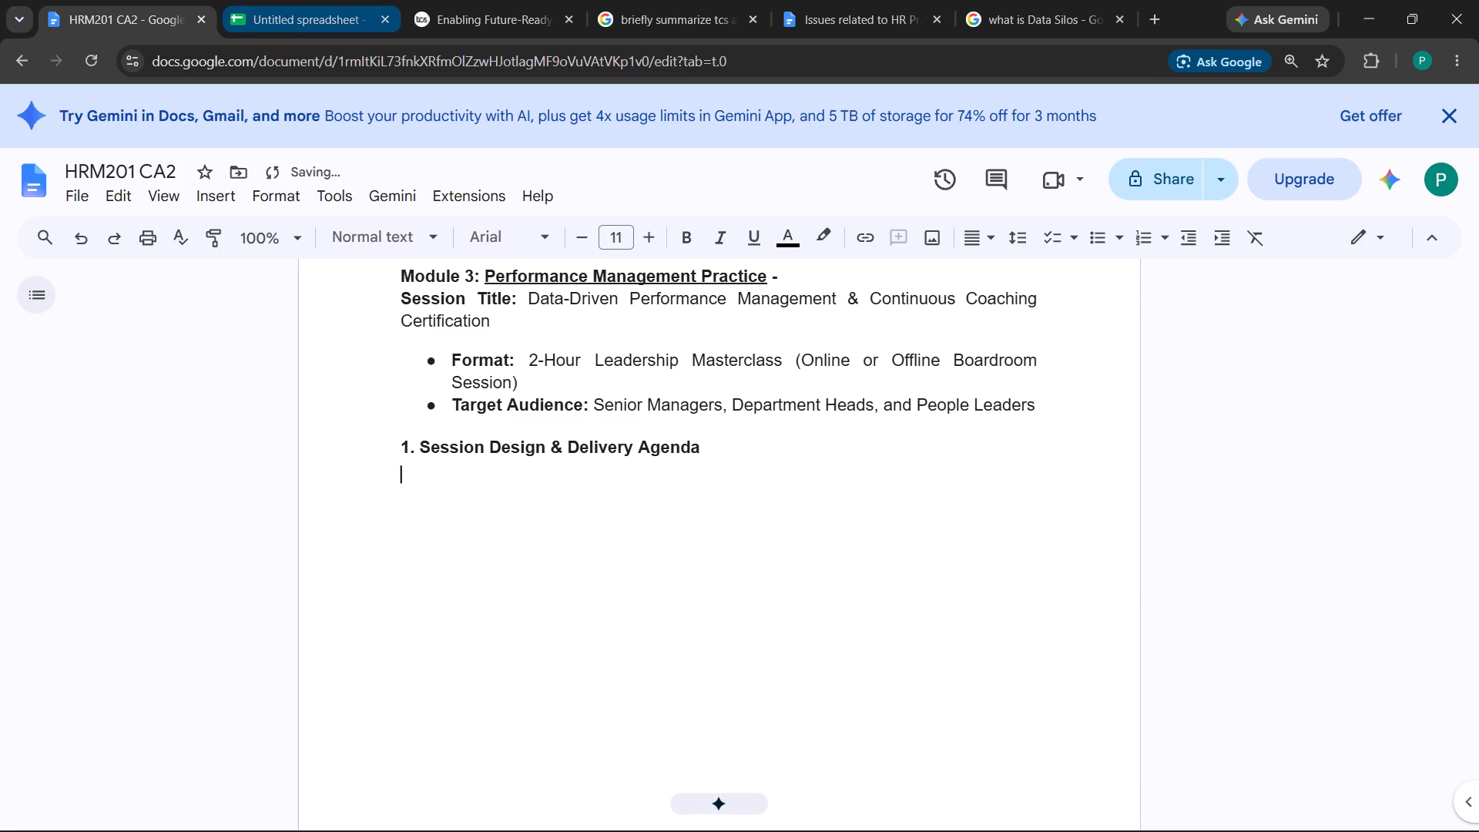
{"action": "left_click", "coordinate": [247, 0]}
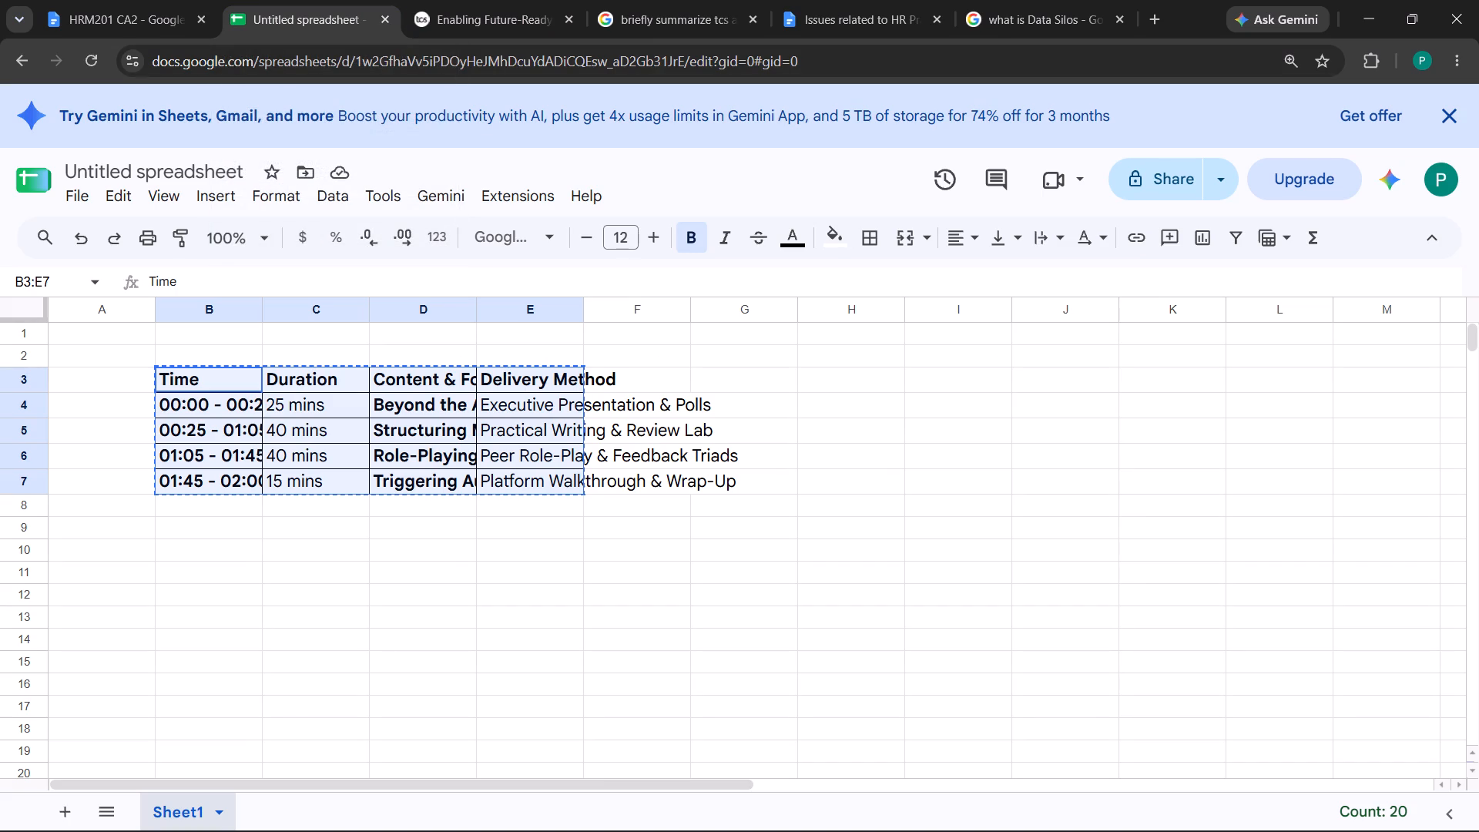
{"action": "left_click", "coordinate": [158, 4]}
{"action": "left_click", "coordinate": [780, 453]}
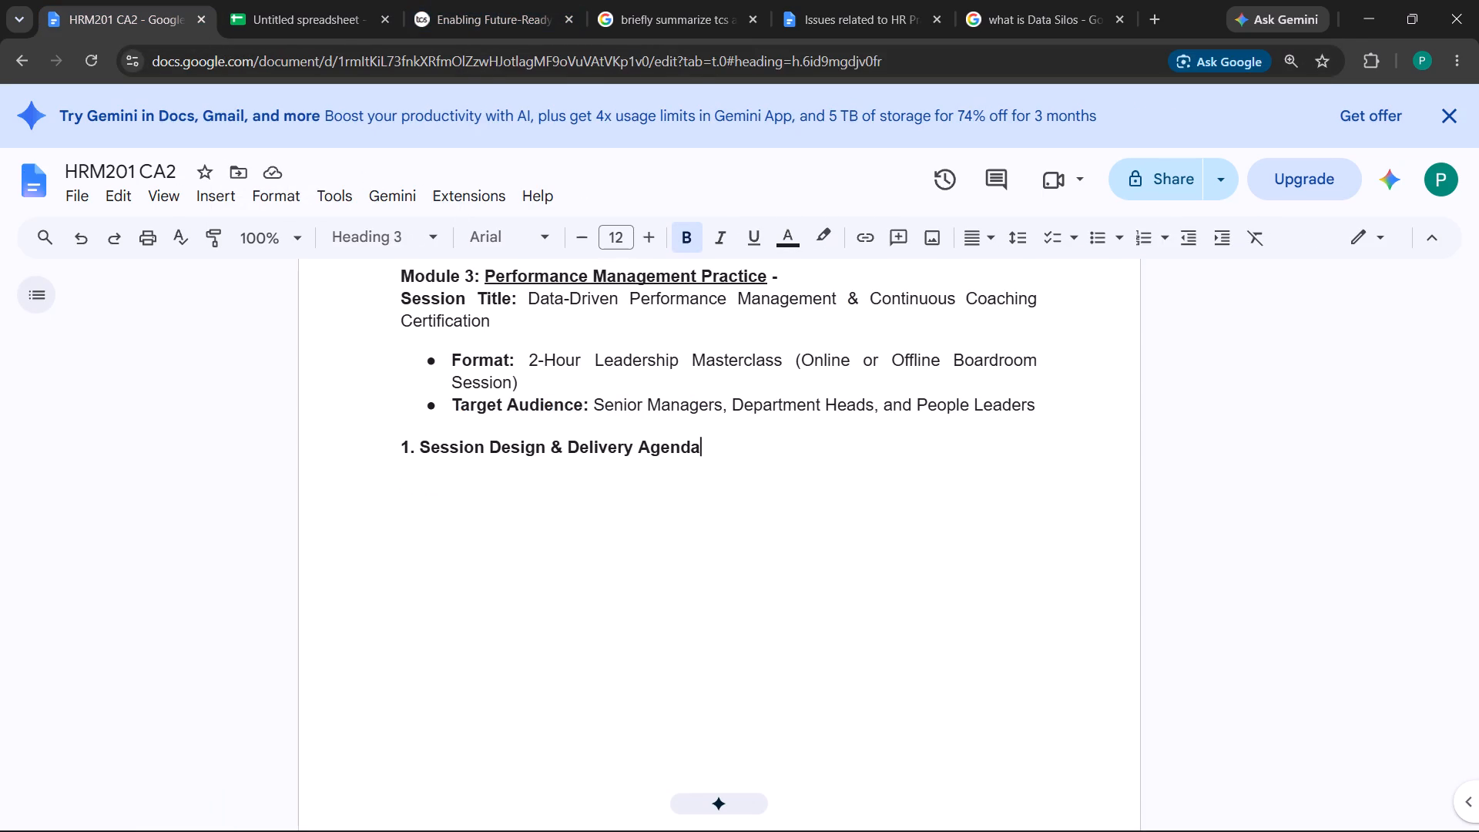
Switch to the untitled spreadsheet and fill the agenda table's header row B3:E3 with a medium-dark grey.
{"action": "left_click", "coordinate": [333, 0]}
{"action": "left_click_drag", "start_coordinate": [257, 379], "coordinate": [485, 379]}
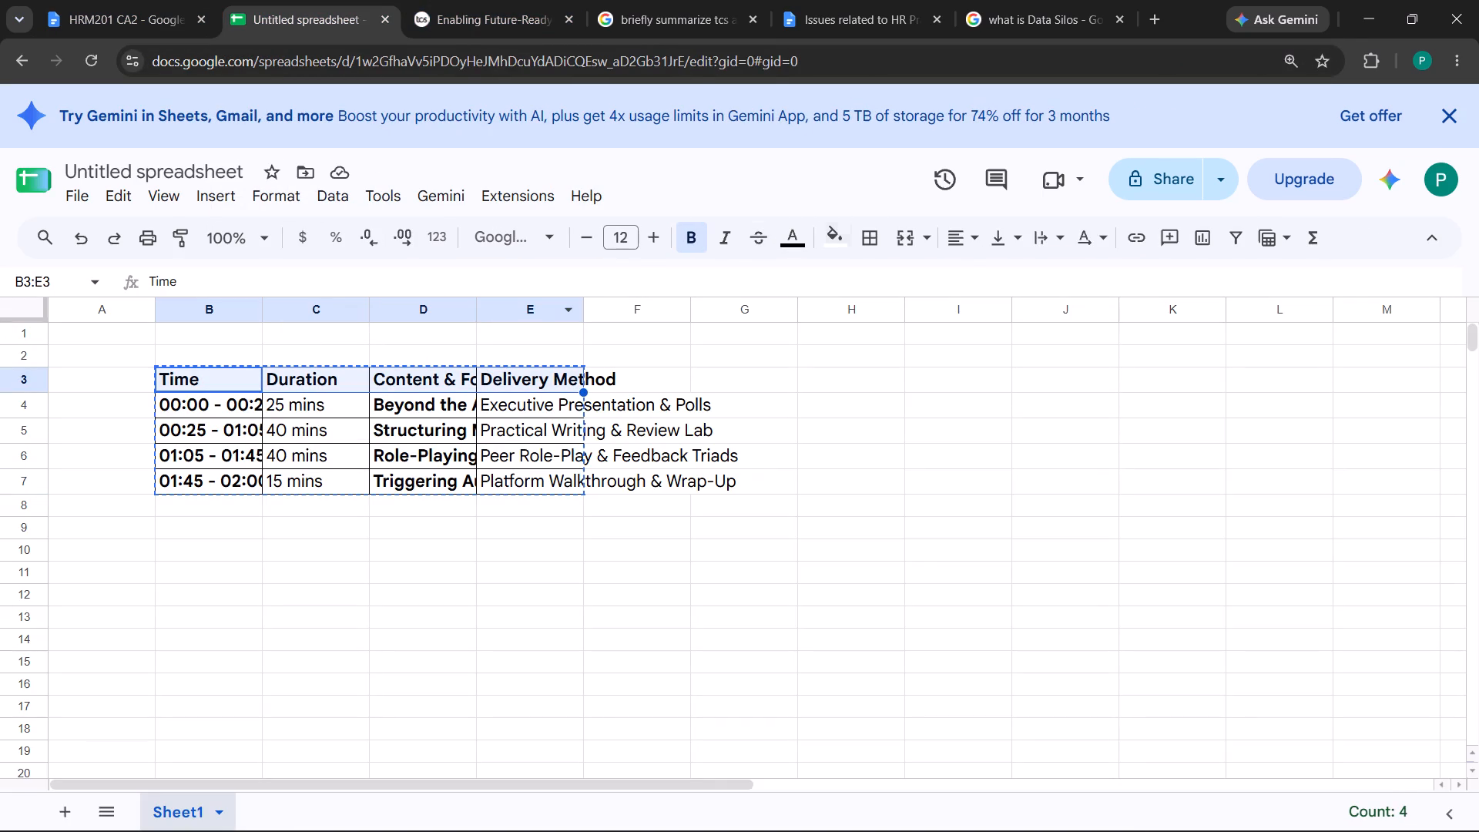
{"action": "left_click", "coordinate": [835, 243]}
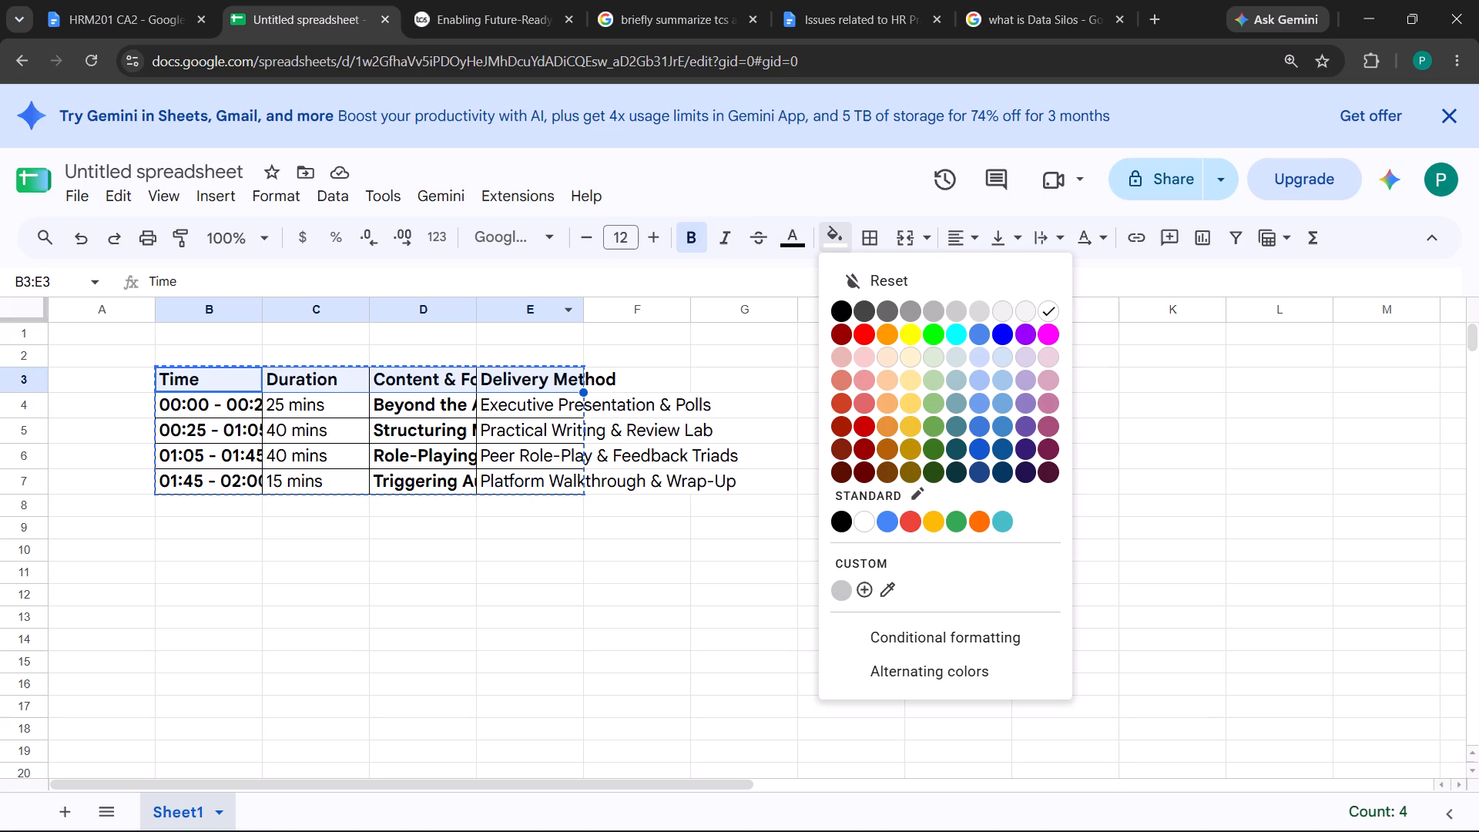
{"action": "left_click", "coordinate": [894, 310]}
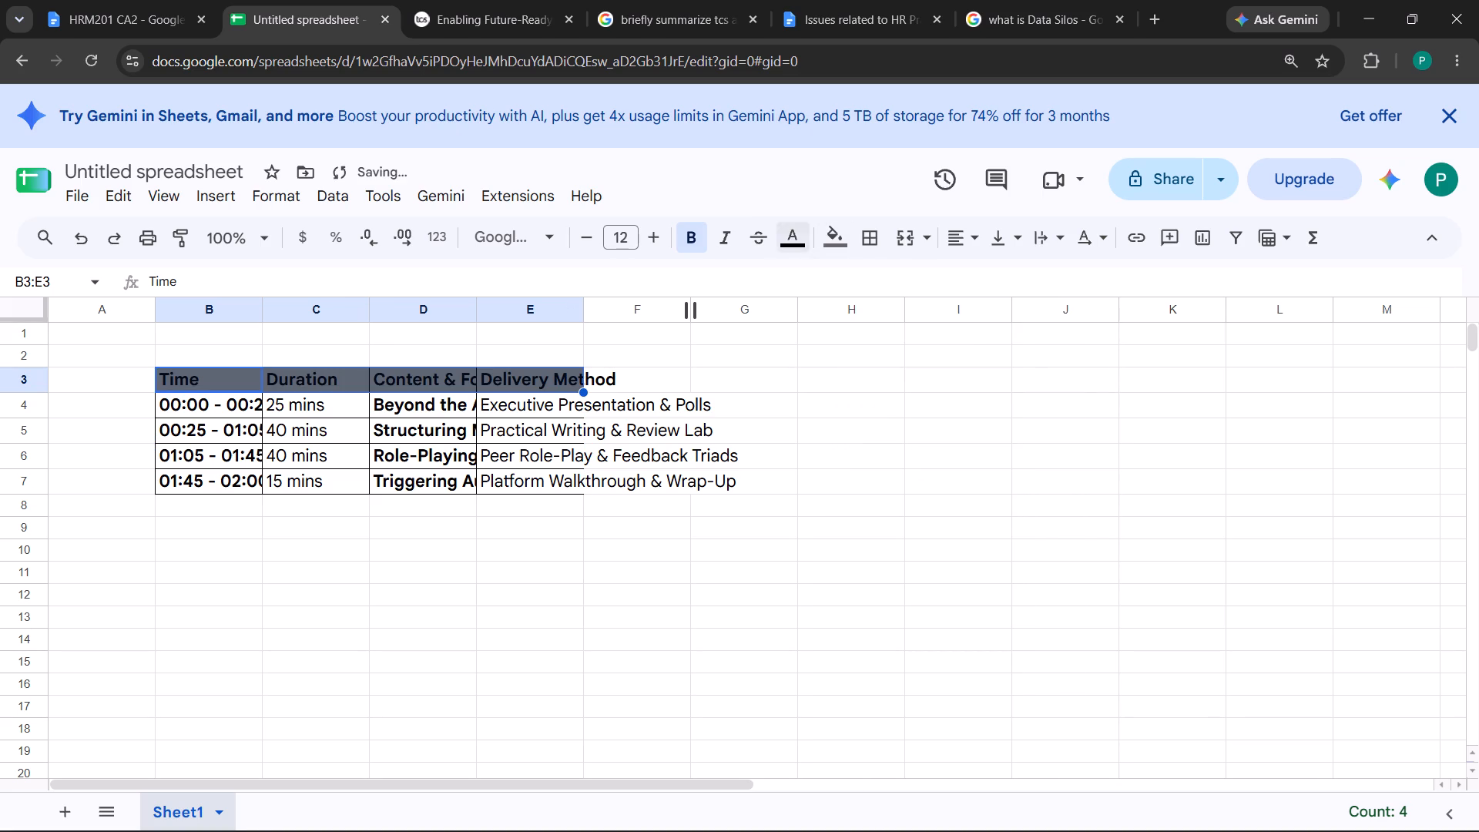
{"action": "left_click", "coordinate": [838, 242]}
{"action": "left_click", "coordinate": [910, 310]}
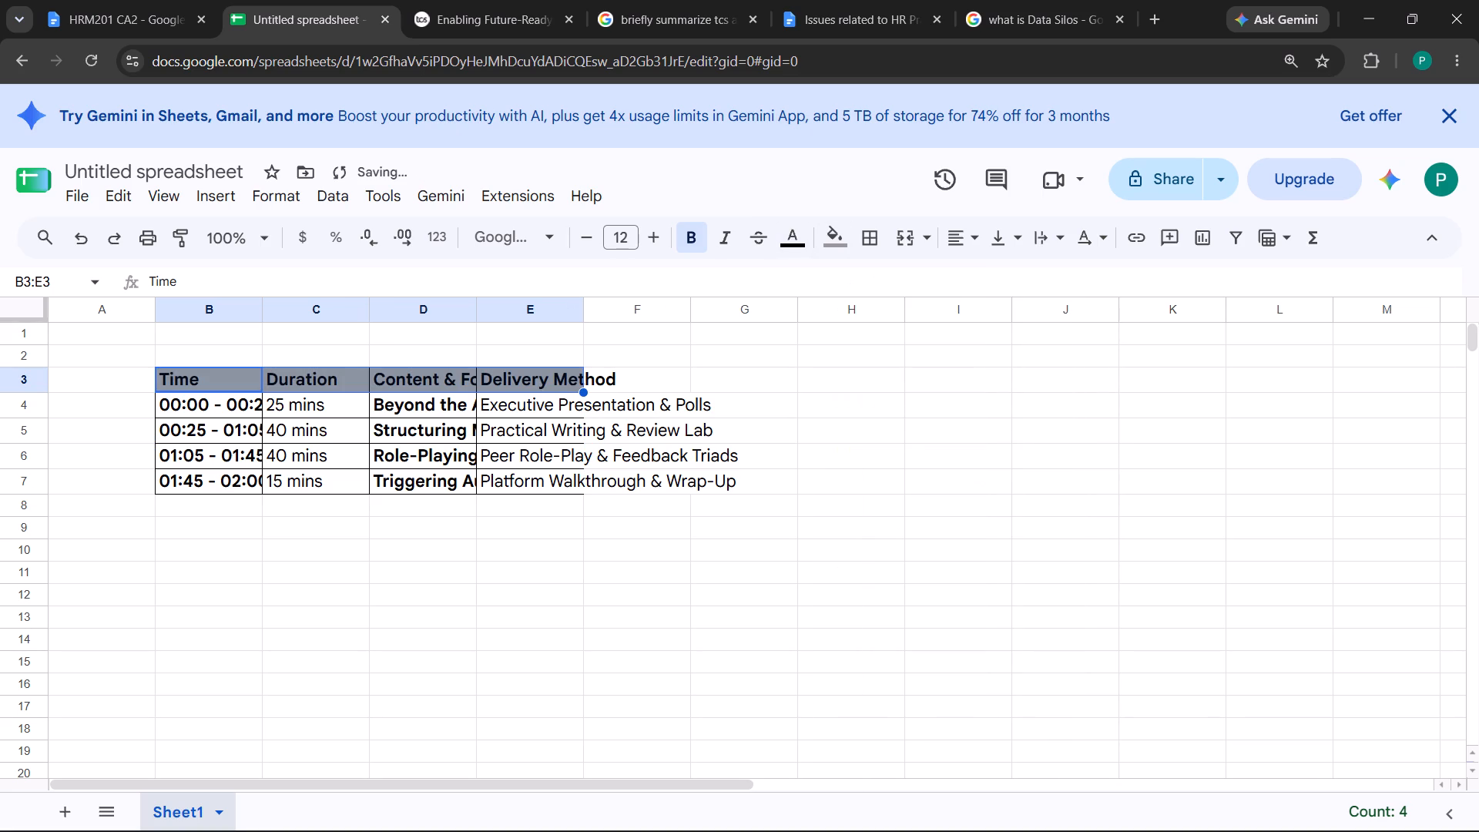
Fill the agenda table's body cells B4:E7 with a lighter grey than the header row.
{"action": "left_click_drag", "start_coordinate": [228, 410], "coordinate": [502, 485]}
{"action": "left_click", "coordinate": [843, 223]}
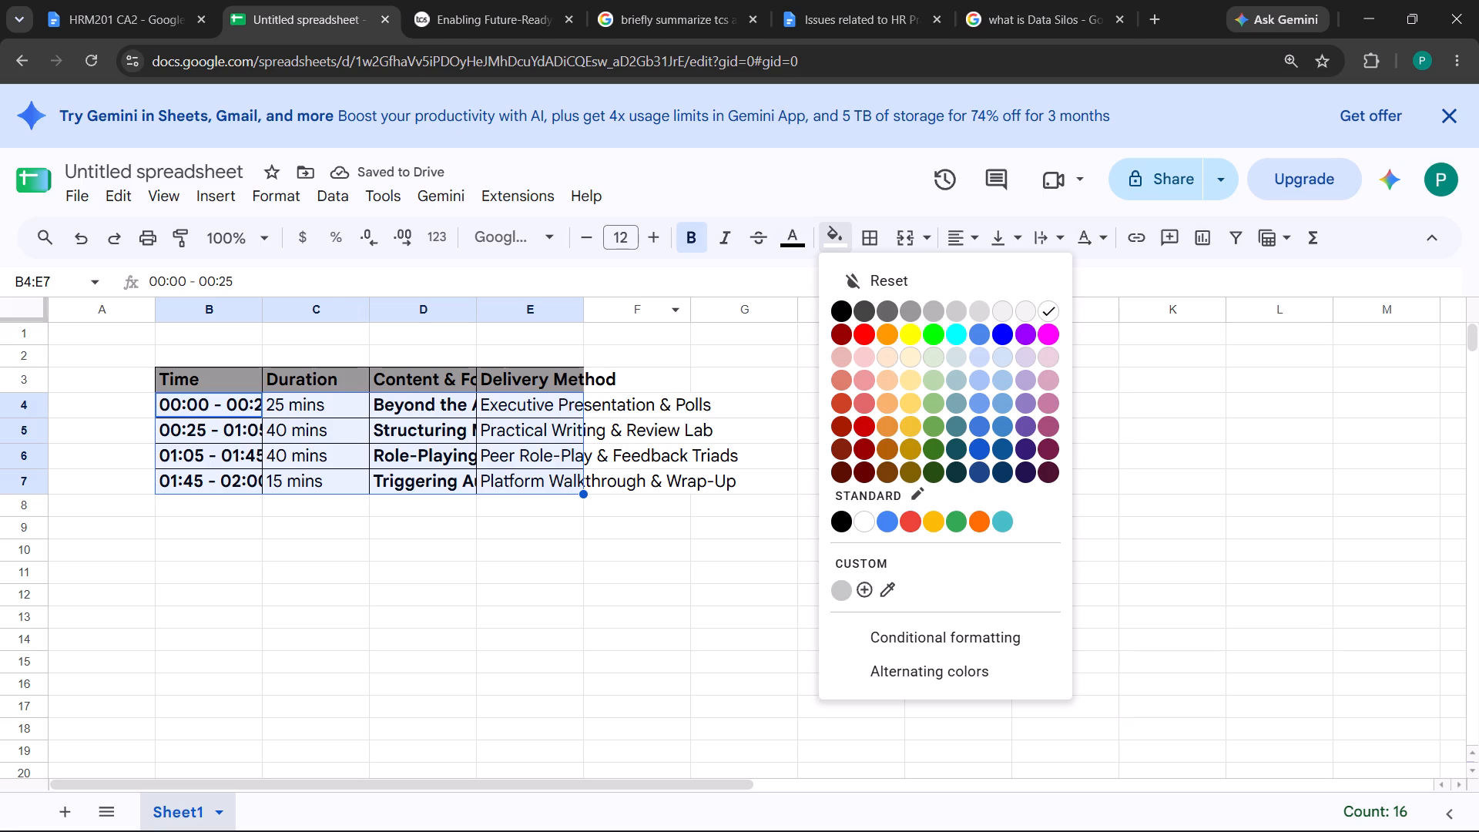
{"action": "left_click", "coordinate": [937, 309]}
{"action": "left_click", "coordinate": [833, 237]}
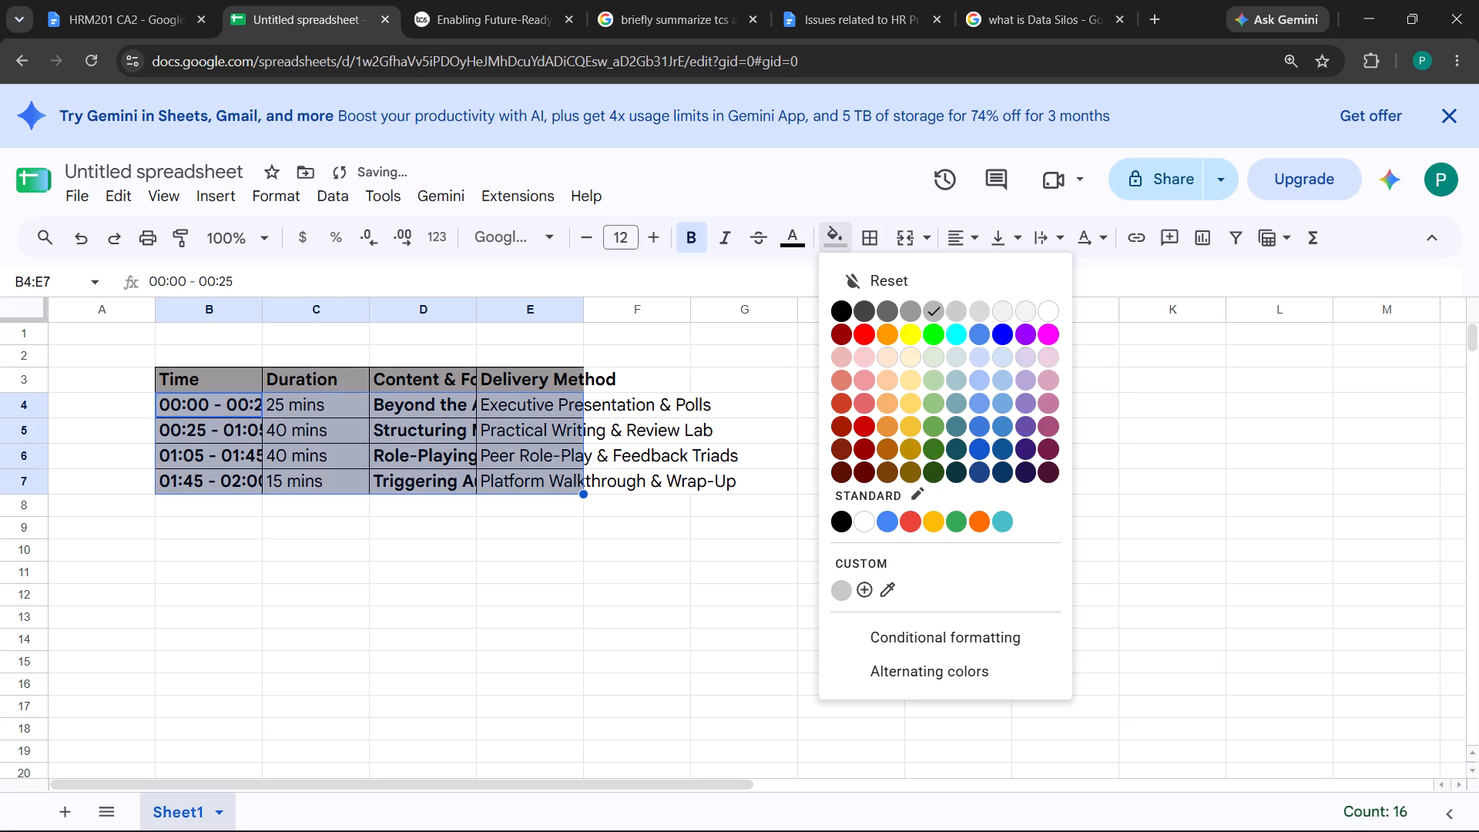
{"action": "left_click", "coordinate": [962, 310]}
{"action": "left_click", "coordinate": [776, 453]}
Copy the shaded agenda table B3:E7 into the HRM201 CA2 document after Module 3's agenda heading, pasted unlinked.
{"action": "left_click_drag", "start_coordinate": [206, 377], "coordinate": [211, 377]}
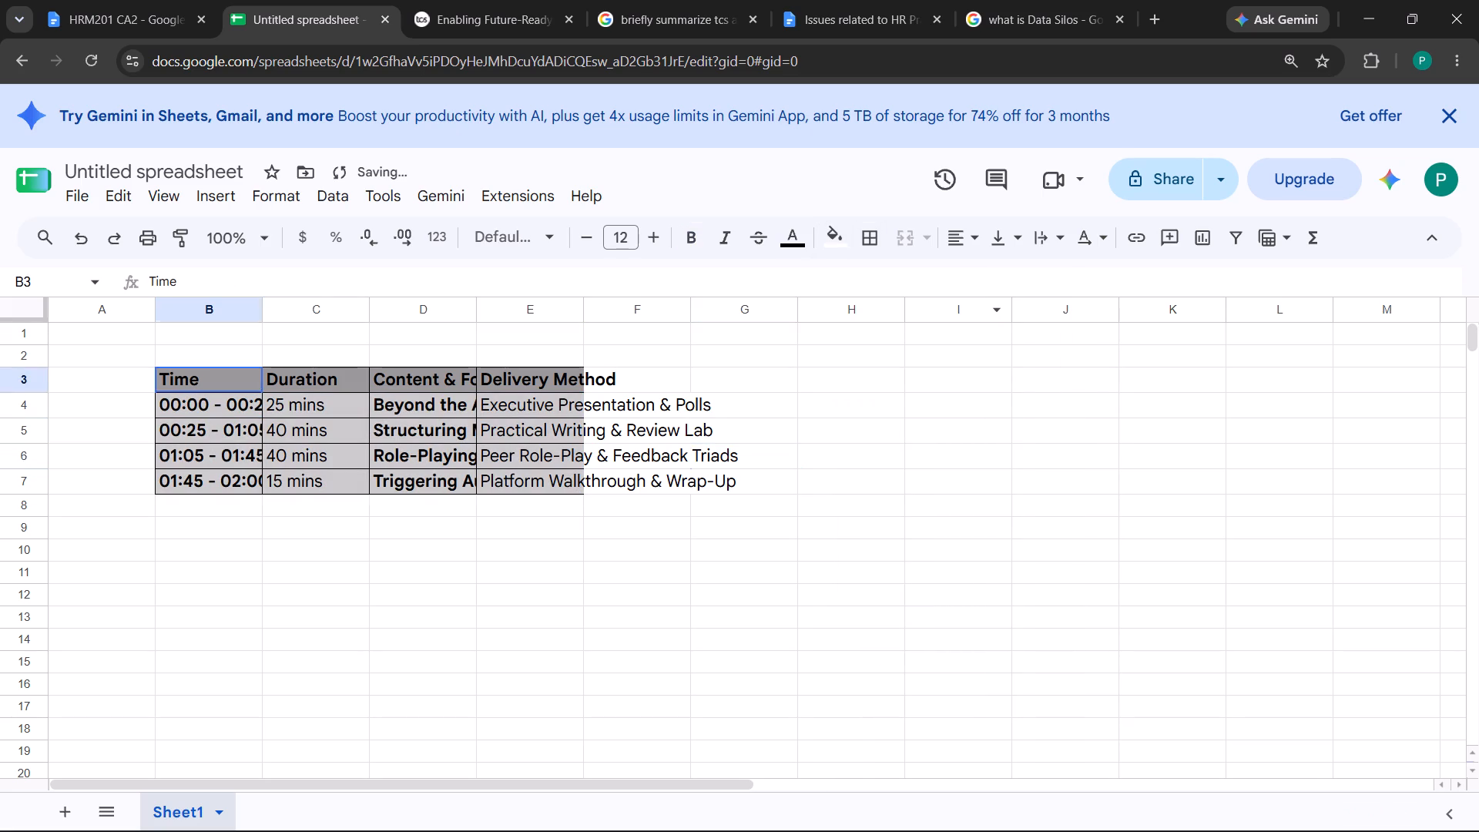
{"action": "left_click_drag", "start_coordinate": [211, 377], "coordinate": [499, 488]}
{"action": "right_click", "coordinate": [473, 438]}
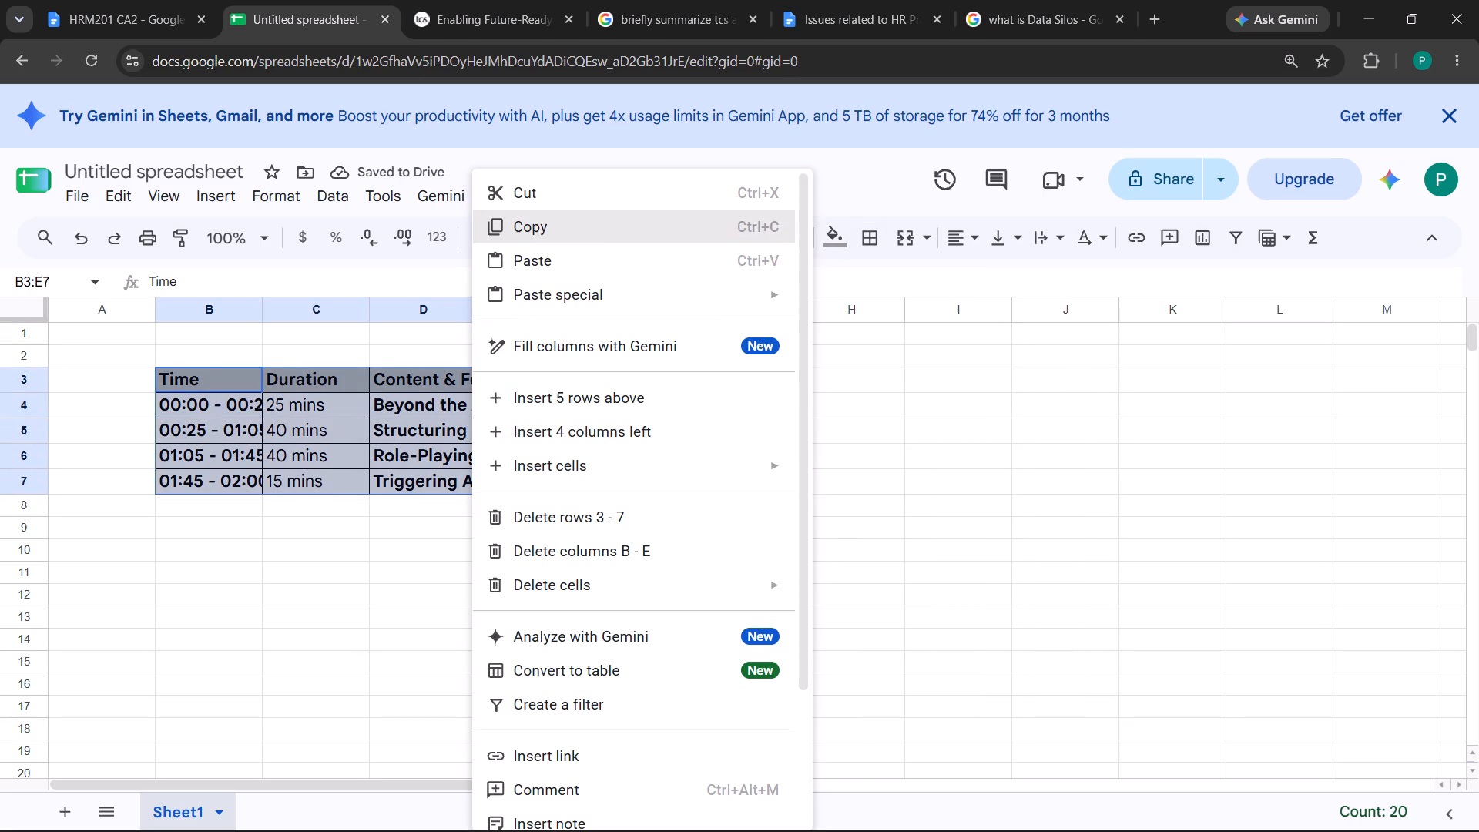
{"action": "left_click", "coordinate": [521, 229]}
{"action": "left_click", "coordinate": [134, 0]}
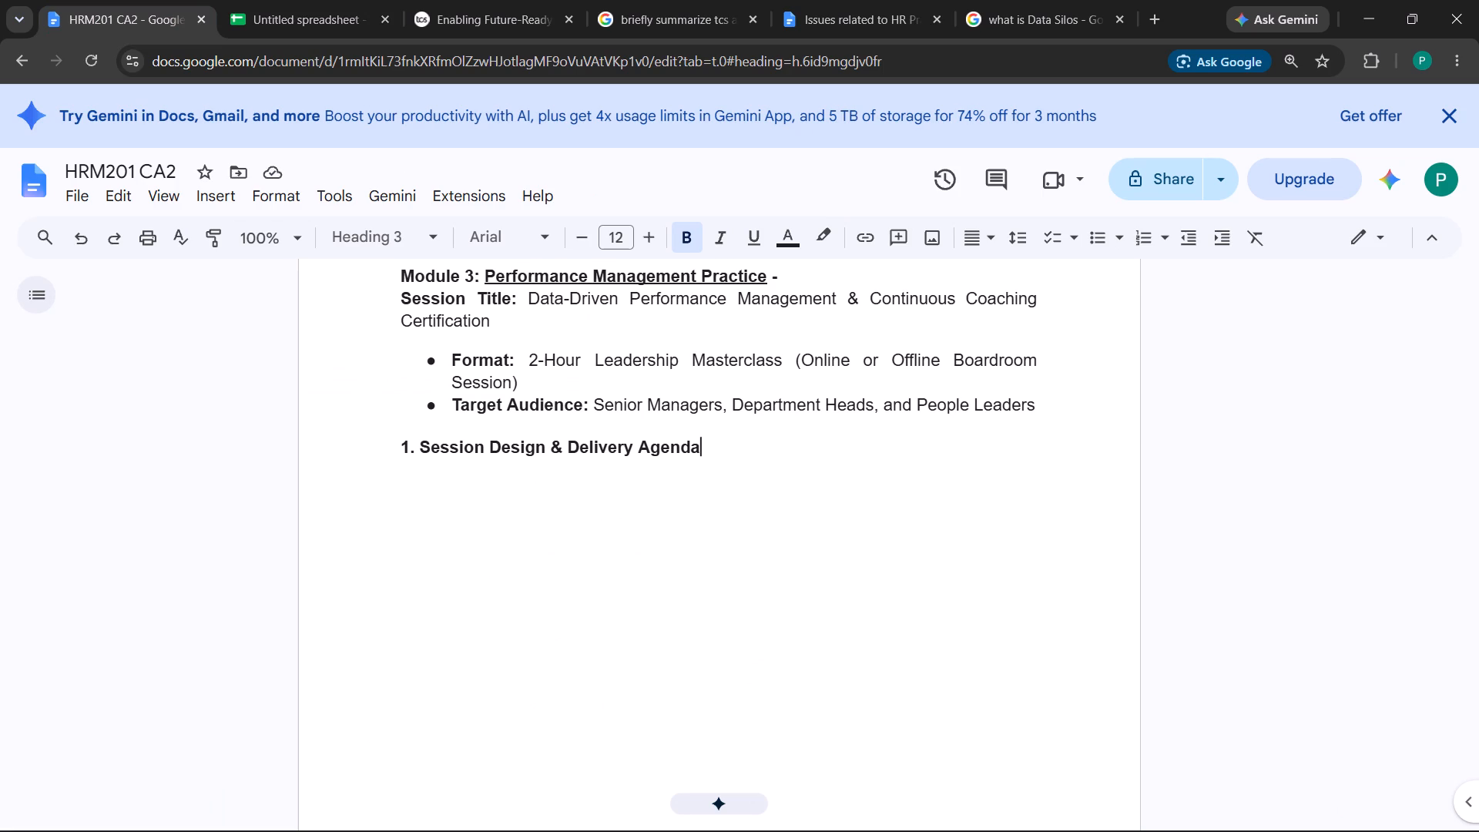
{"action": "key", "text": "ctrl+v"}
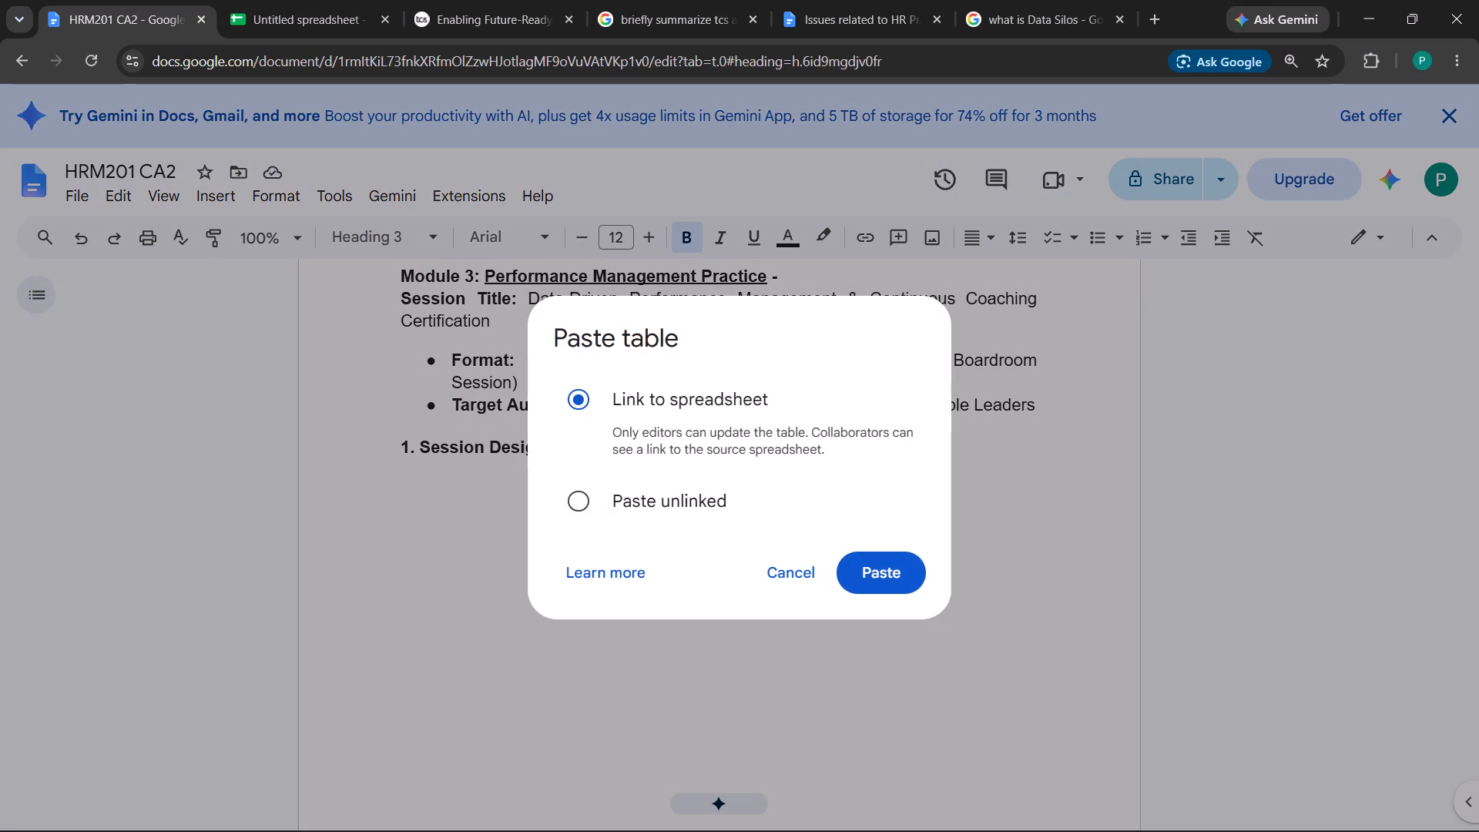
{"action": "left_click", "coordinate": [588, 498]}
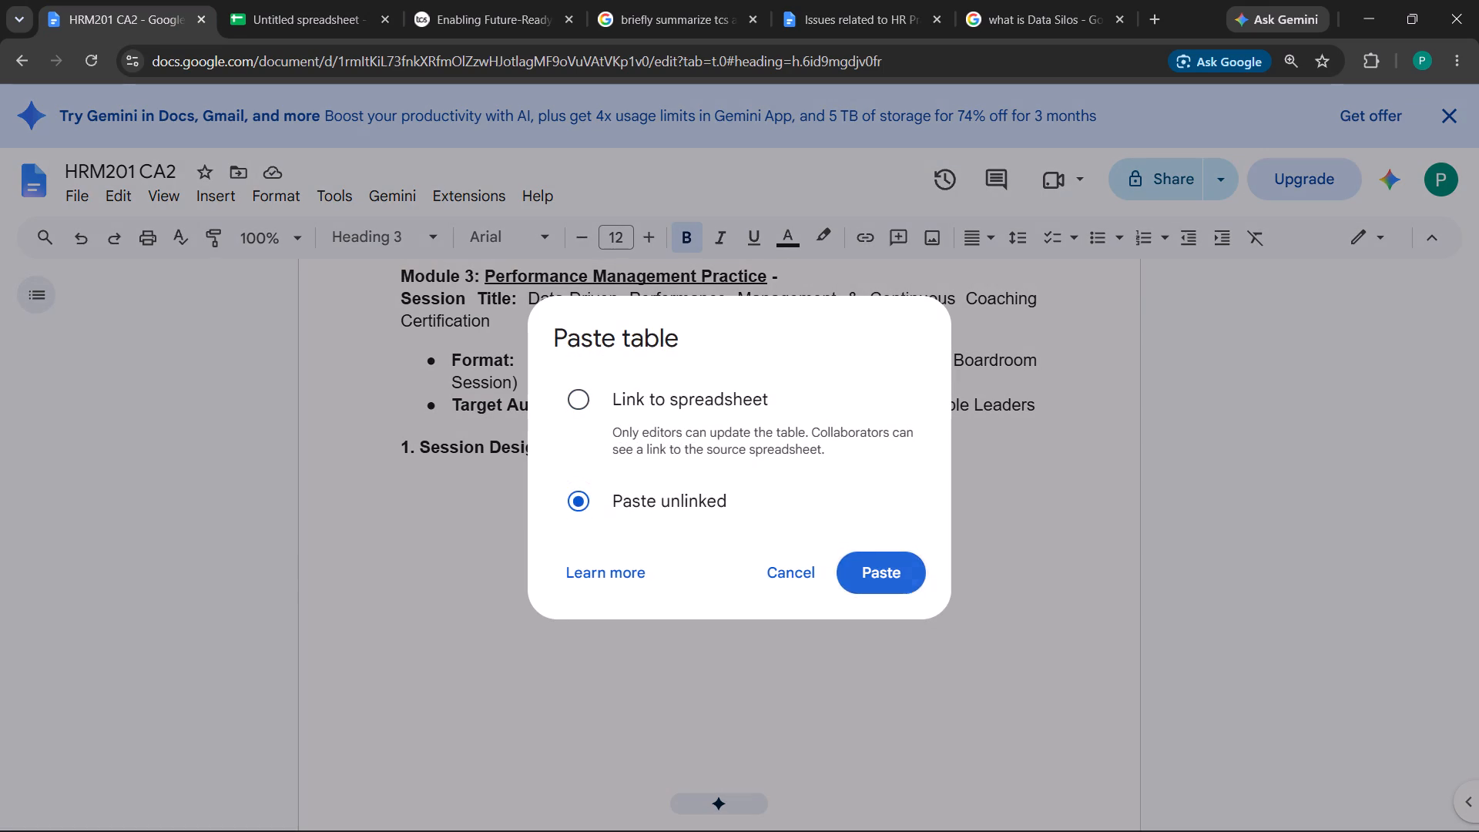
{"action": "left_click", "coordinate": [913, 574]}
Widen Module 3's agenda table to the page's right text margin and enlarge its Content & Focus column, narrowing Delivery Method.
{"action": "scroll", "coordinate": [843, 514], "scroll_direction": "up", "scroll_amount": 6}
{"action": "scroll", "coordinate": [843, 514], "scroll_direction": "down", "scroll_amount": 1}
{"action": "scroll", "coordinate": [843, 514], "scroll_direction": "up", "scroll_amount": 1}
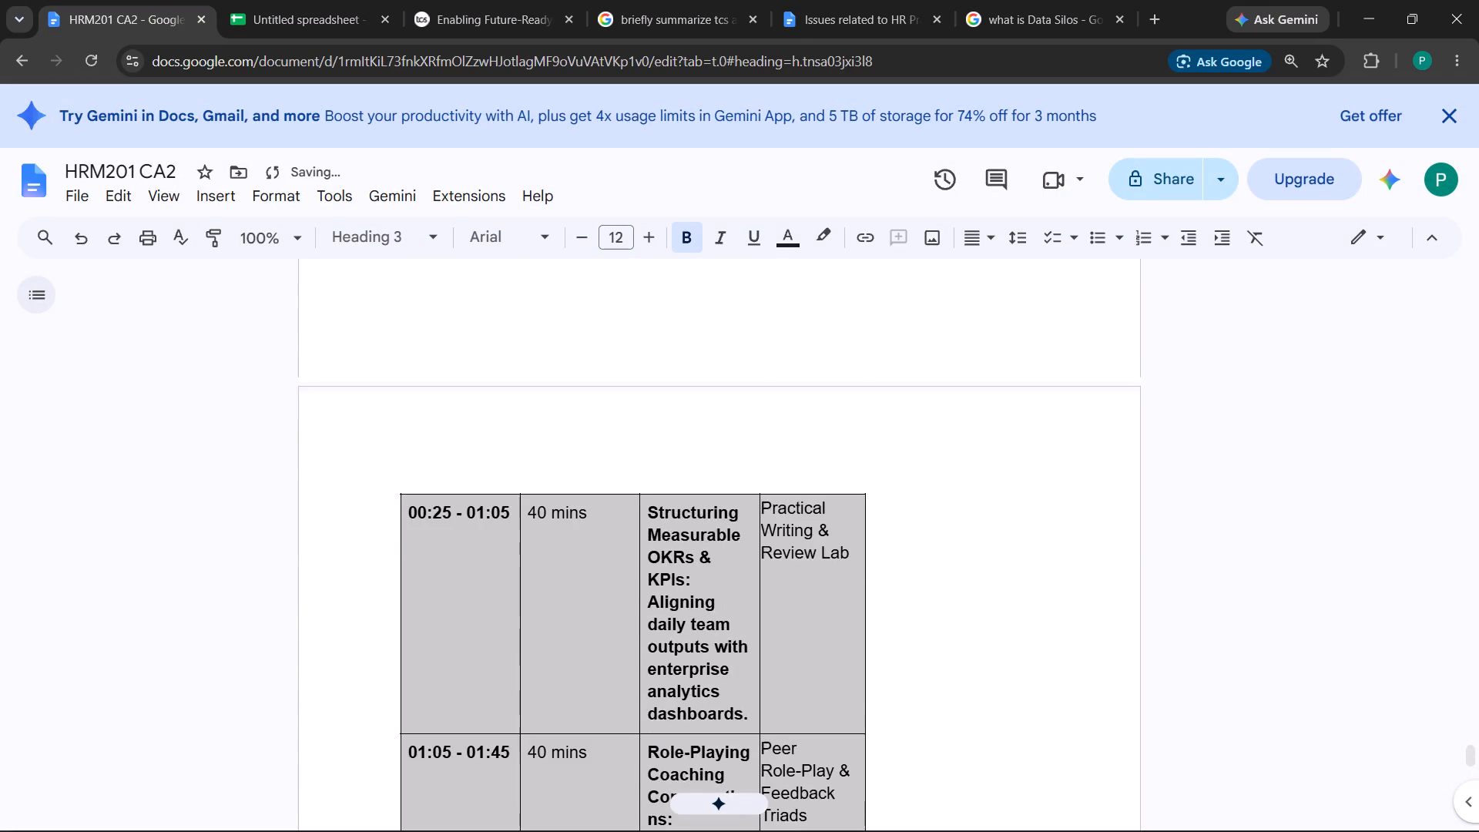
{"action": "scroll", "coordinate": [843, 514], "scroll_direction": "up", "scroll_amount": 11}
{"action": "scroll", "coordinate": [843, 512], "scroll_direction": "down", "scroll_amount": 4}
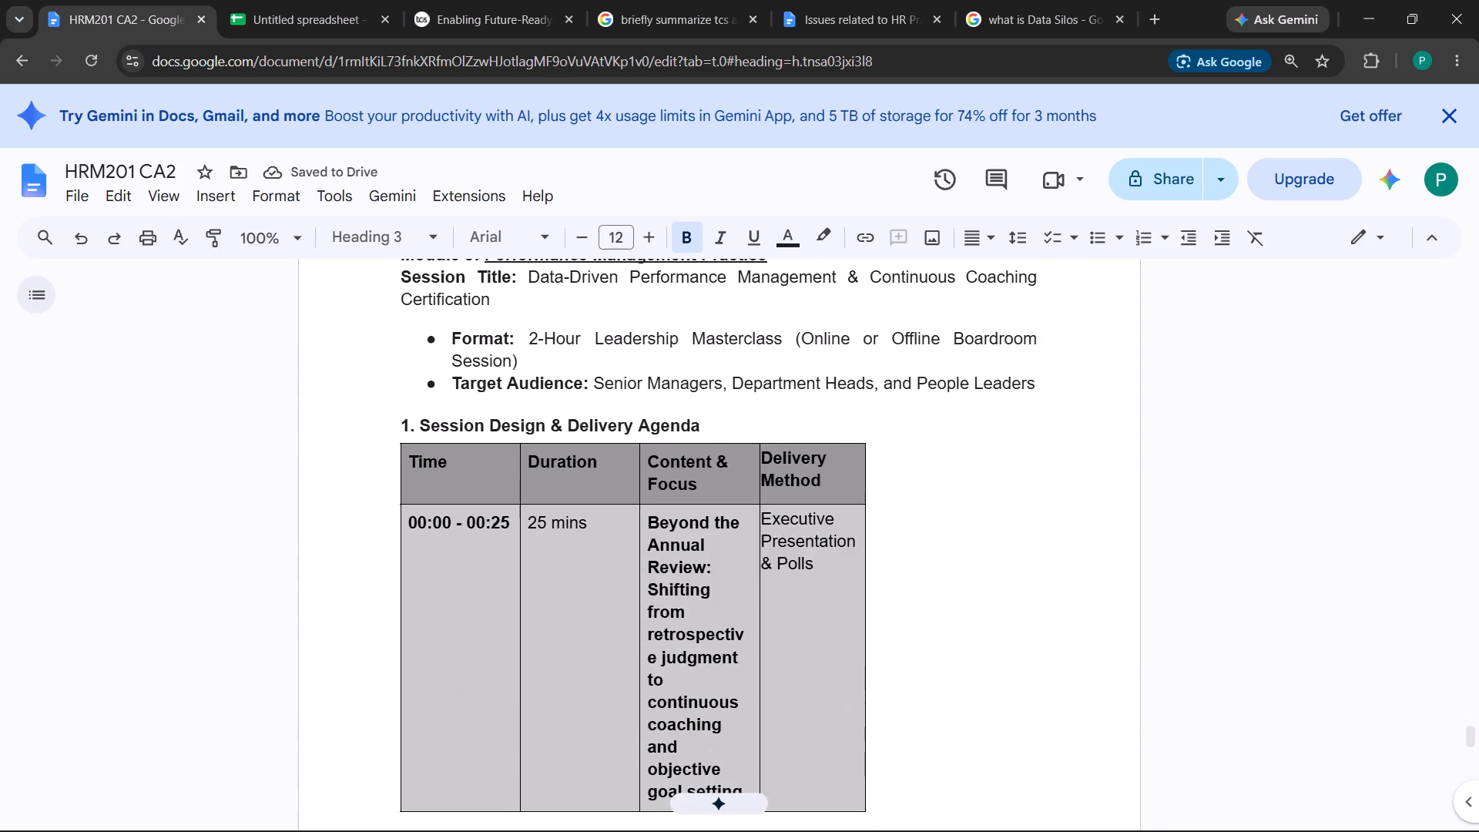
{"action": "left_click_drag", "start_coordinate": [867, 476], "coordinate": [1042, 501]}
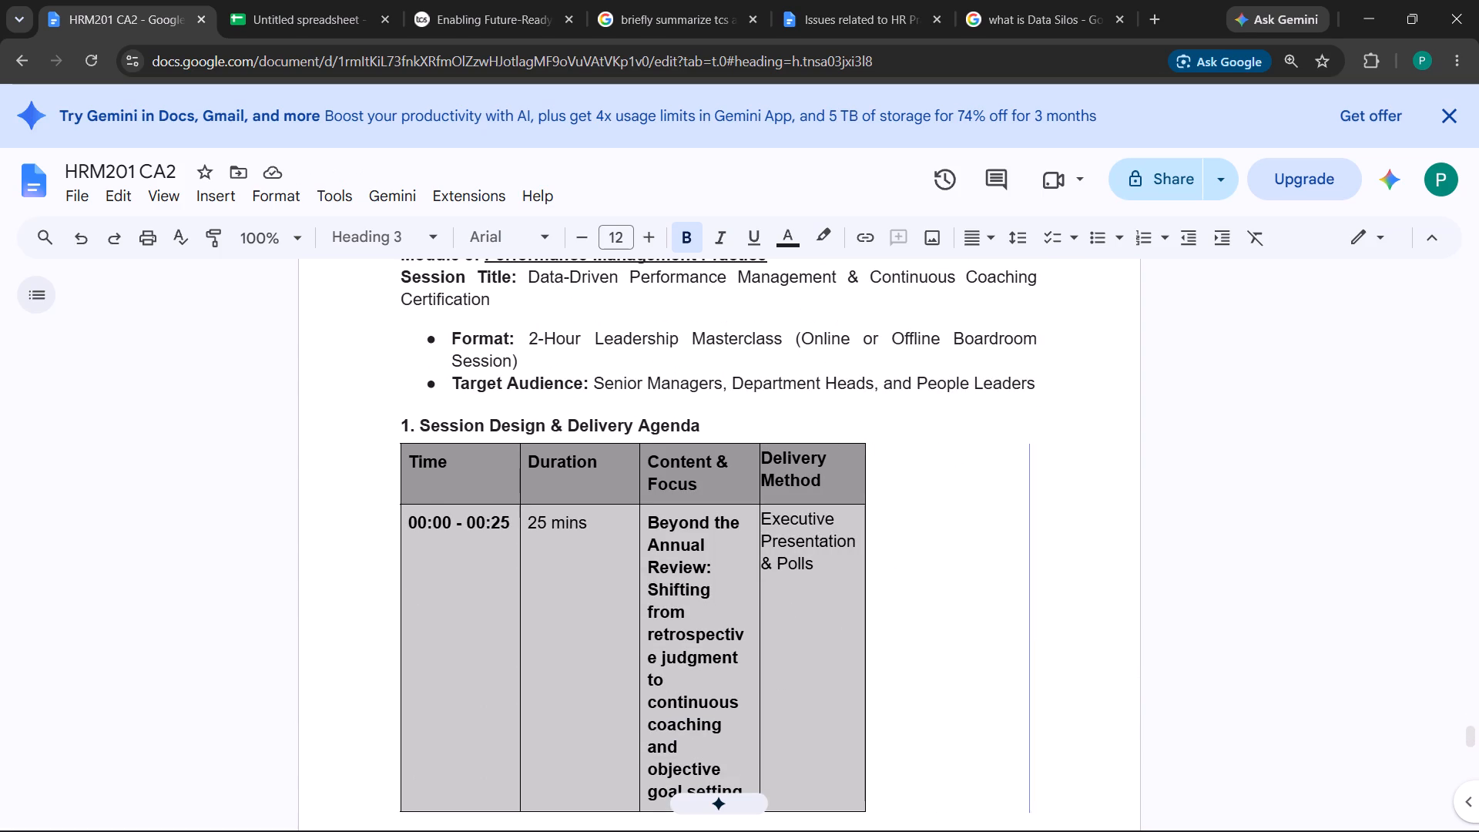
{"action": "left_click_drag", "start_coordinate": [1042, 501], "coordinate": [1044, 501]}
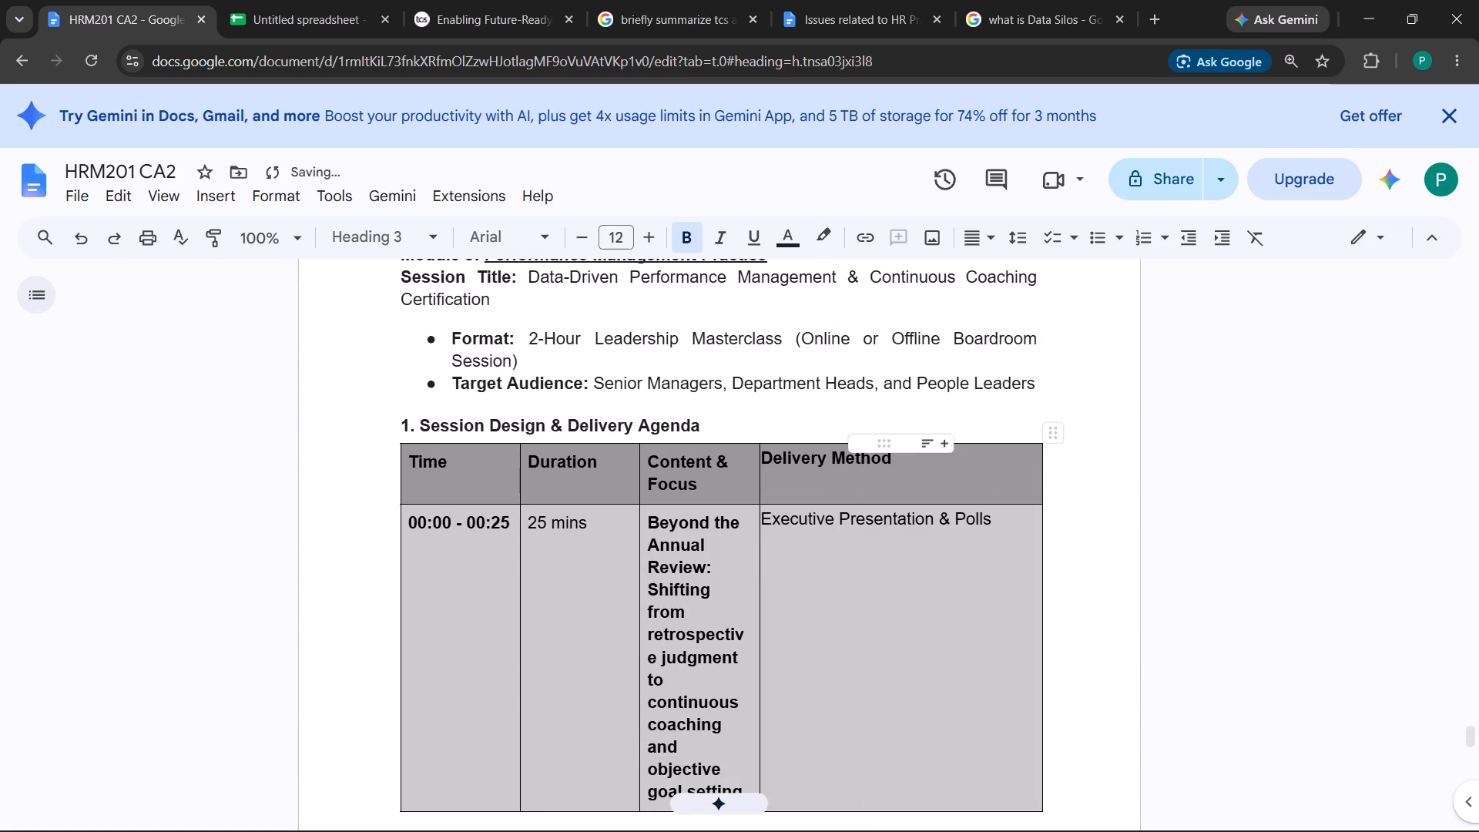
{"action": "left_click_drag", "start_coordinate": [759, 475], "coordinate": [934, 498]}
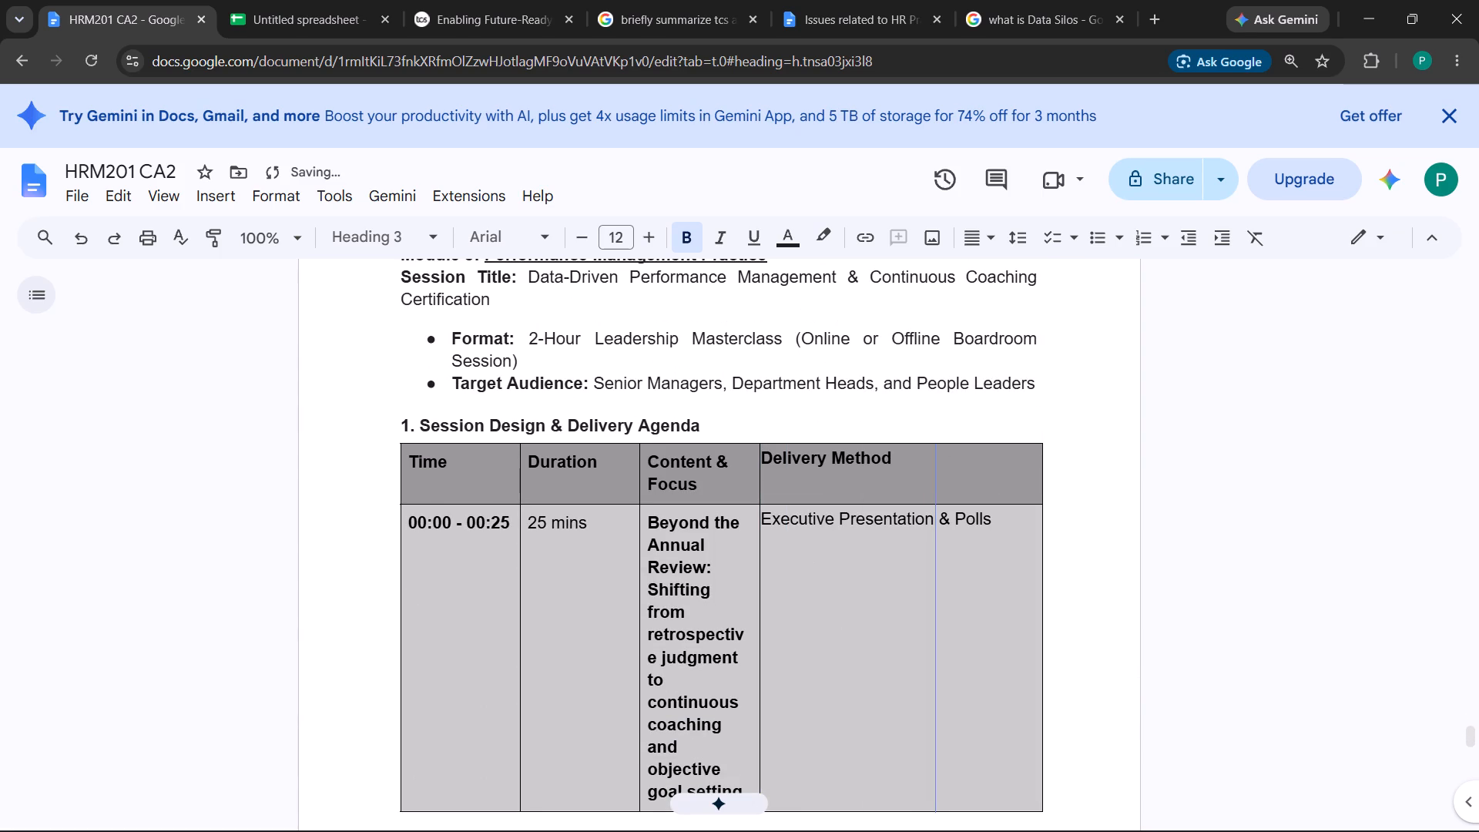
{"action": "left_click_drag", "start_coordinate": [934, 498], "coordinate": [886, 490]}
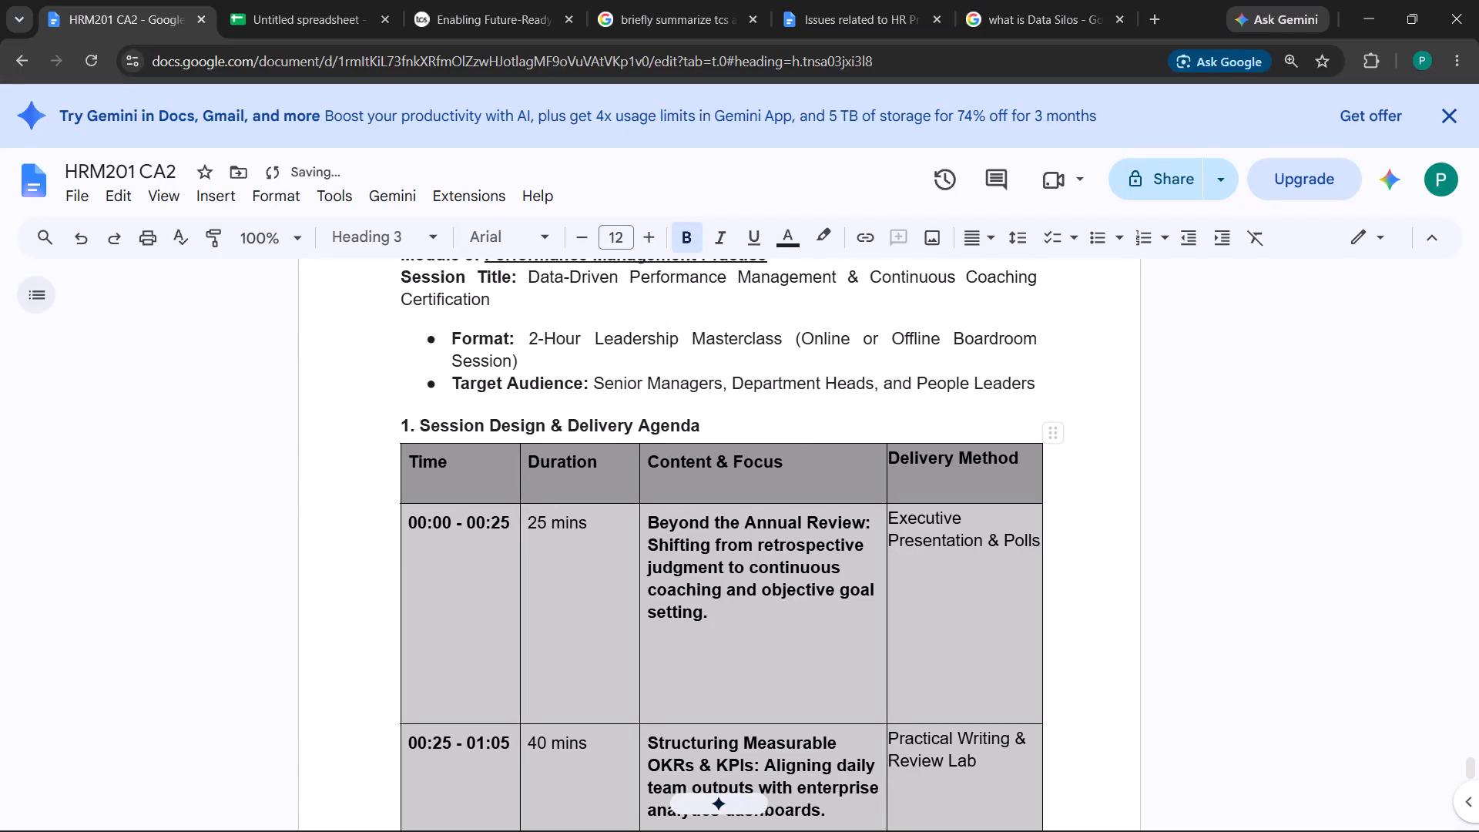
Remove bold from the description after "Beyond the Annual Review:" in the 00:00 - 00:25 row.
{"action": "left_click_drag", "start_coordinate": [649, 545], "coordinate": [726, 607]}
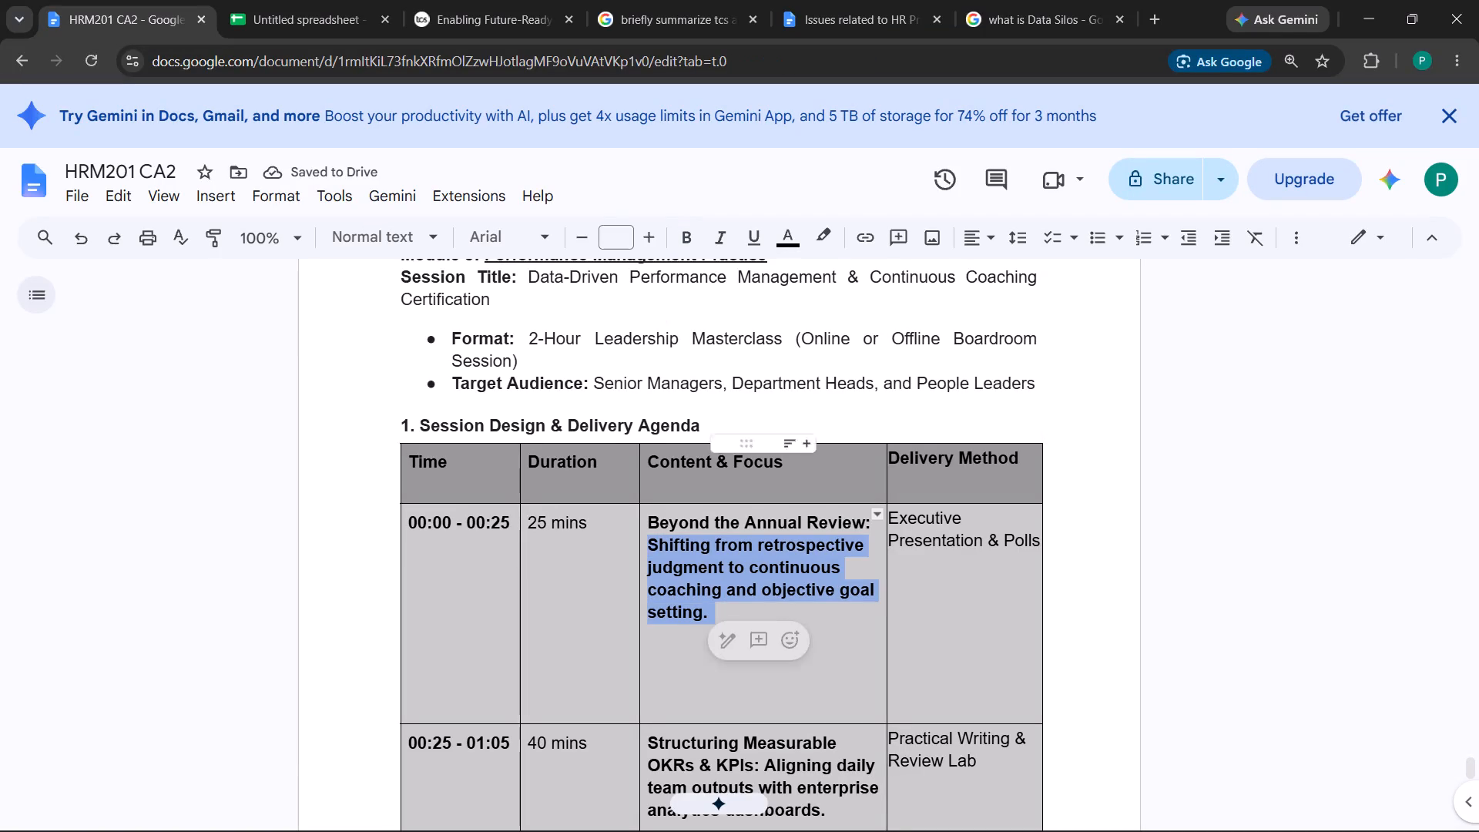
{"action": "left_click", "coordinate": [695, 233]}
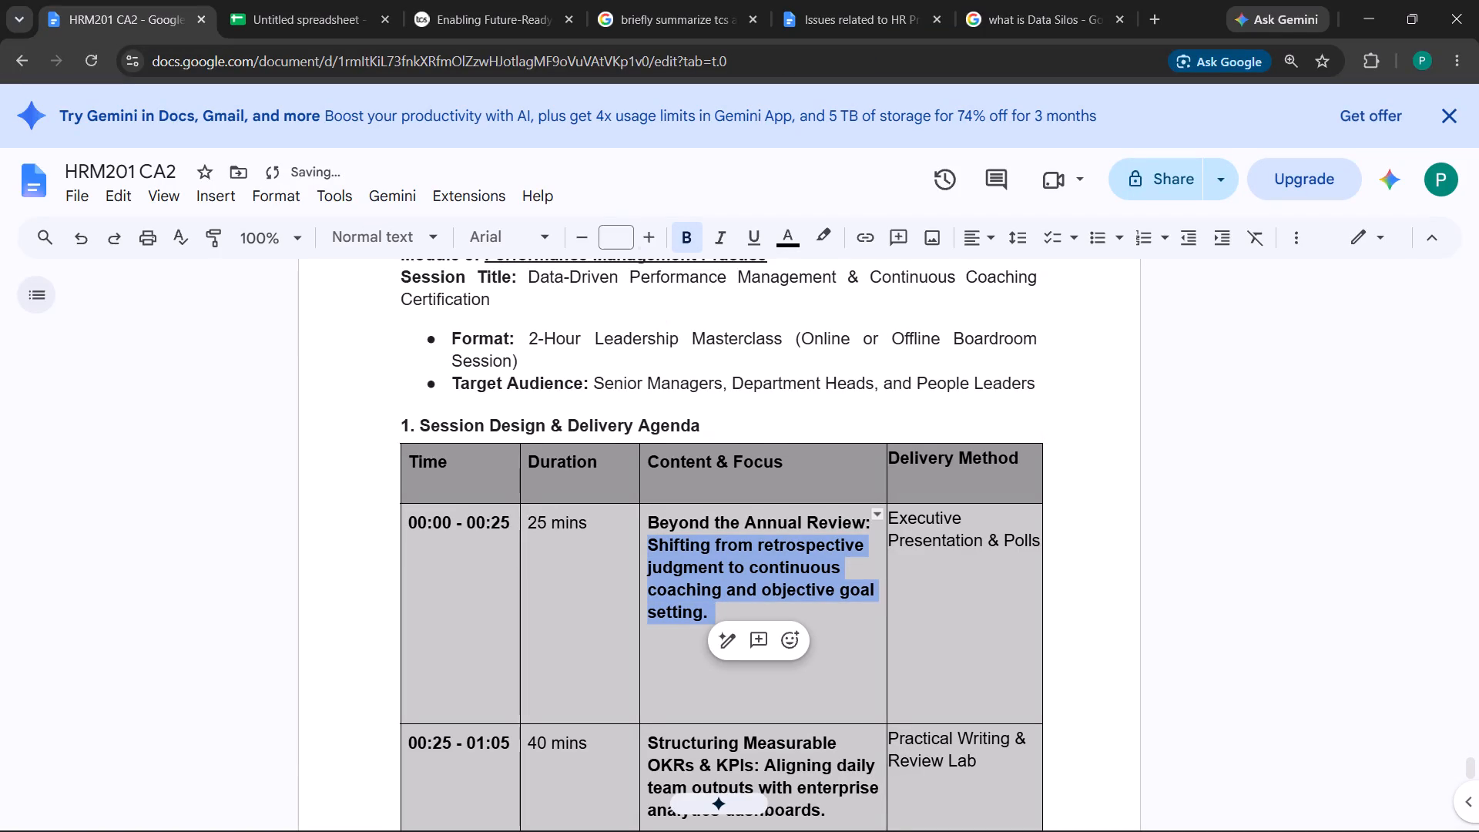
{"action": "left_click", "coordinate": [684, 237]}
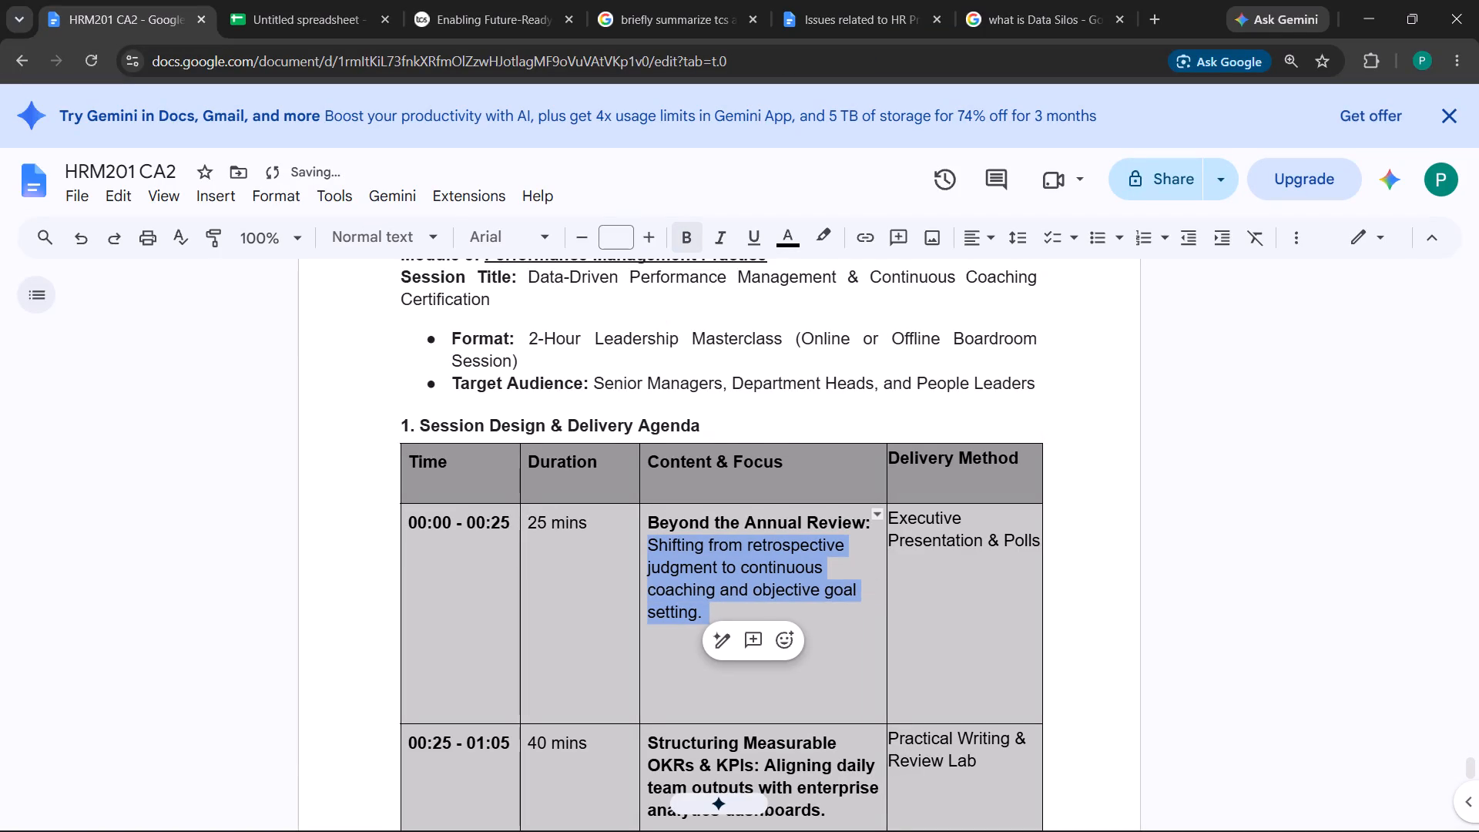
{"action": "left_click", "coordinate": [723, 535]}
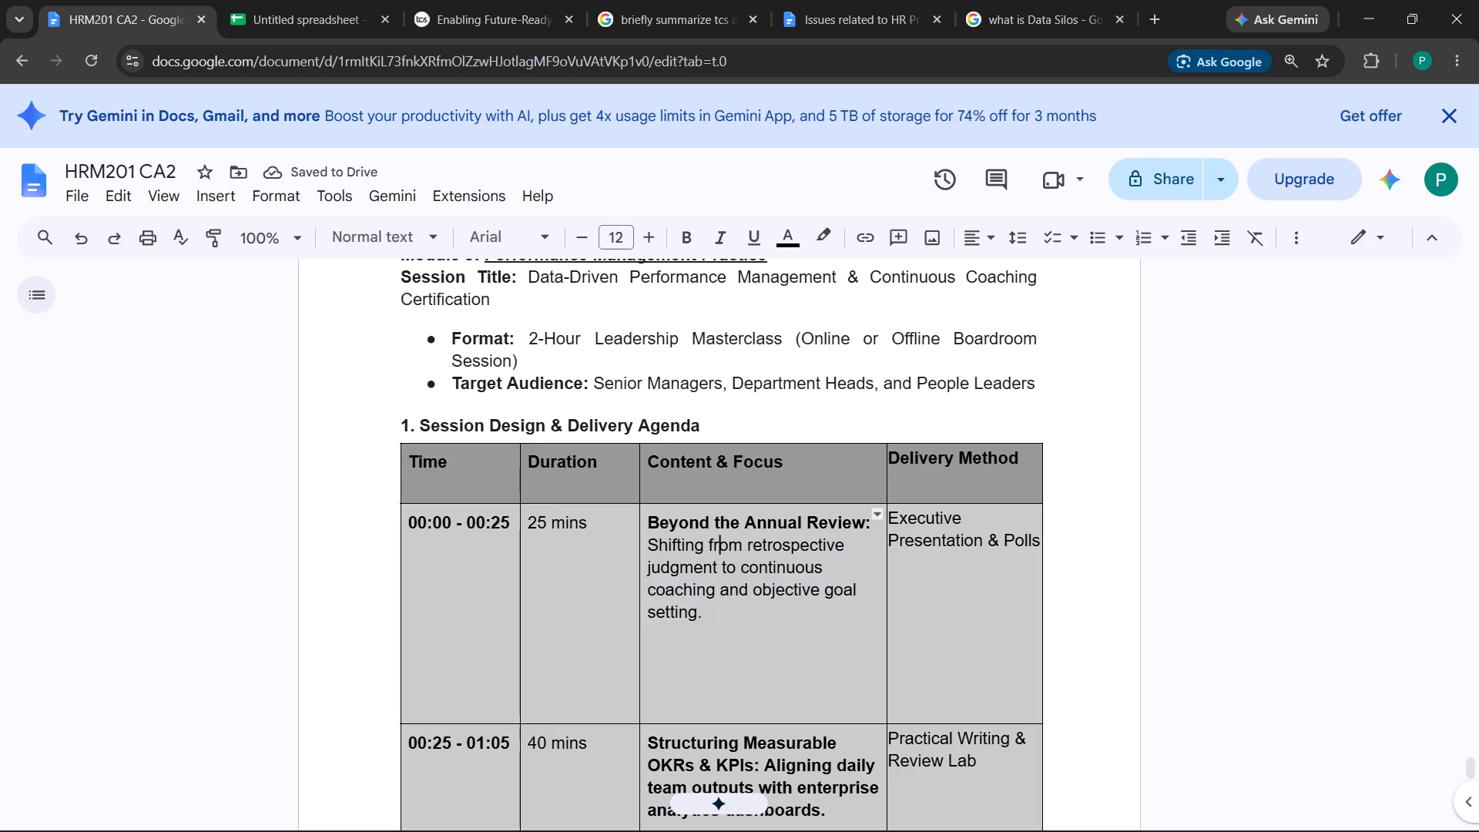
{"action": "left_click", "coordinate": [717, 525]}
{"action": "left_click", "coordinate": [720, 565]}
{"action": "left_click", "coordinate": [680, 351]}
Remove bold from "Aligning daily team outputs with enterprise analytics dashboards." in the 00:25 - 01:05 row.
{"action": "scroll", "coordinate": [726, 457], "scroll_direction": "down", "scroll_amount": 2}
{"action": "left_click_drag", "start_coordinate": [766, 573], "coordinate": [825, 627]}
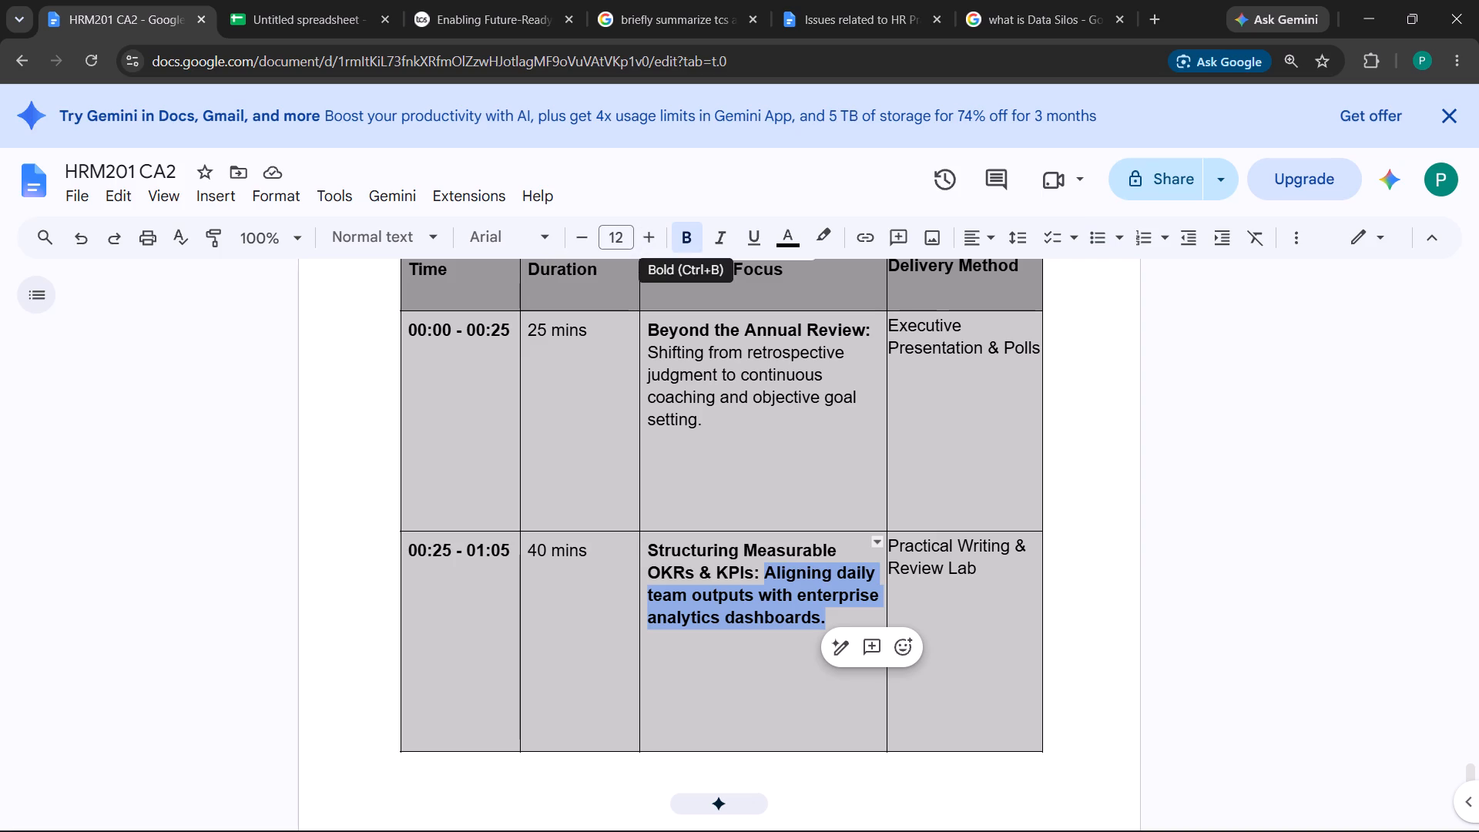
{"action": "left_click", "coordinate": [682, 240]}
Remove bold from "Conducting objective, bias-free check-ins and delivering constructive feedback." in the 01:05 - 01:45 row.
{"action": "scroll", "coordinate": [713, 348], "scroll_direction": "down", "scroll_amount": 6}
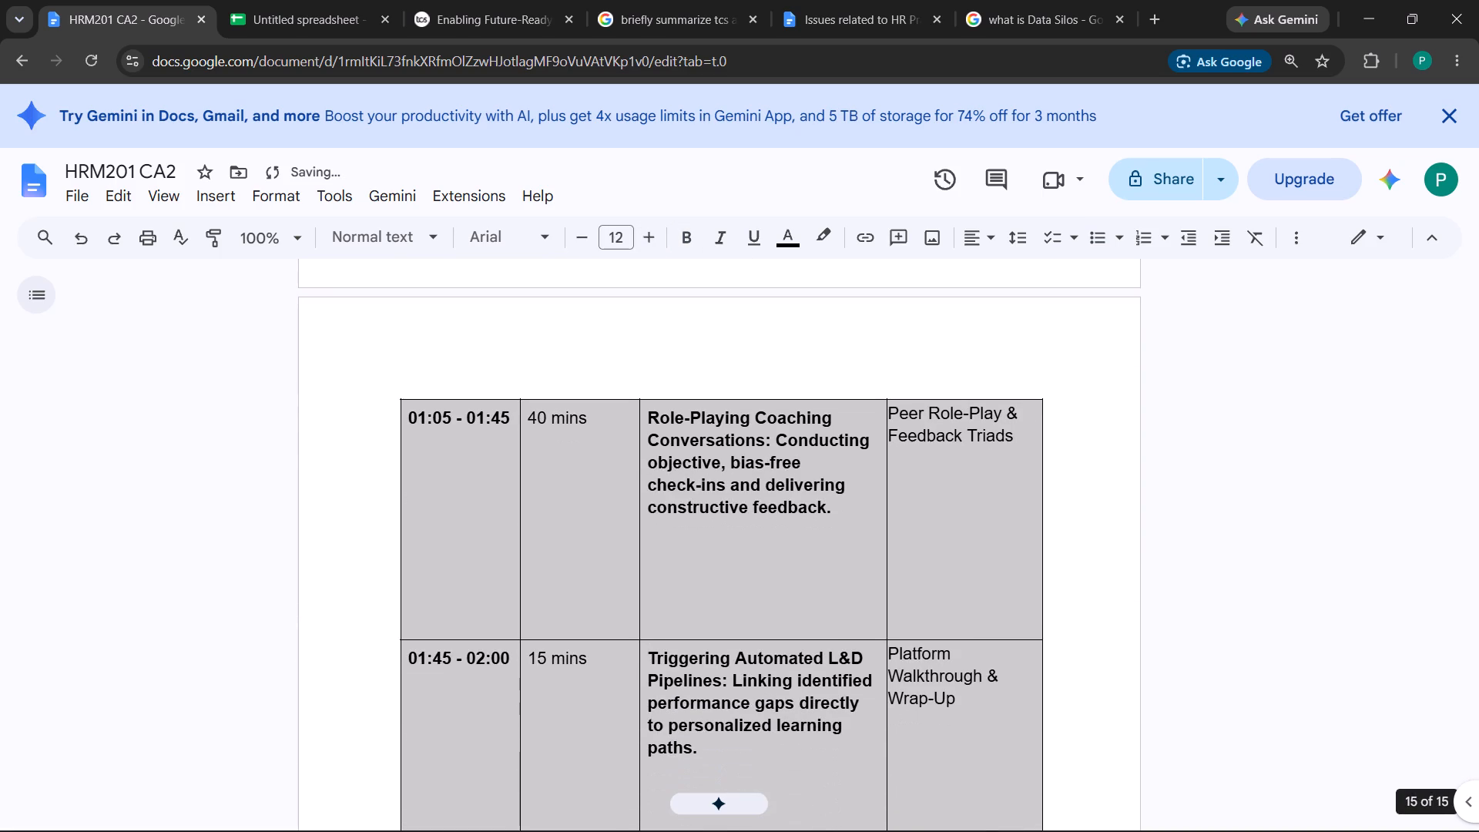
{"action": "left_click_drag", "start_coordinate": [785, 436], "coordinate": [824, 525]}
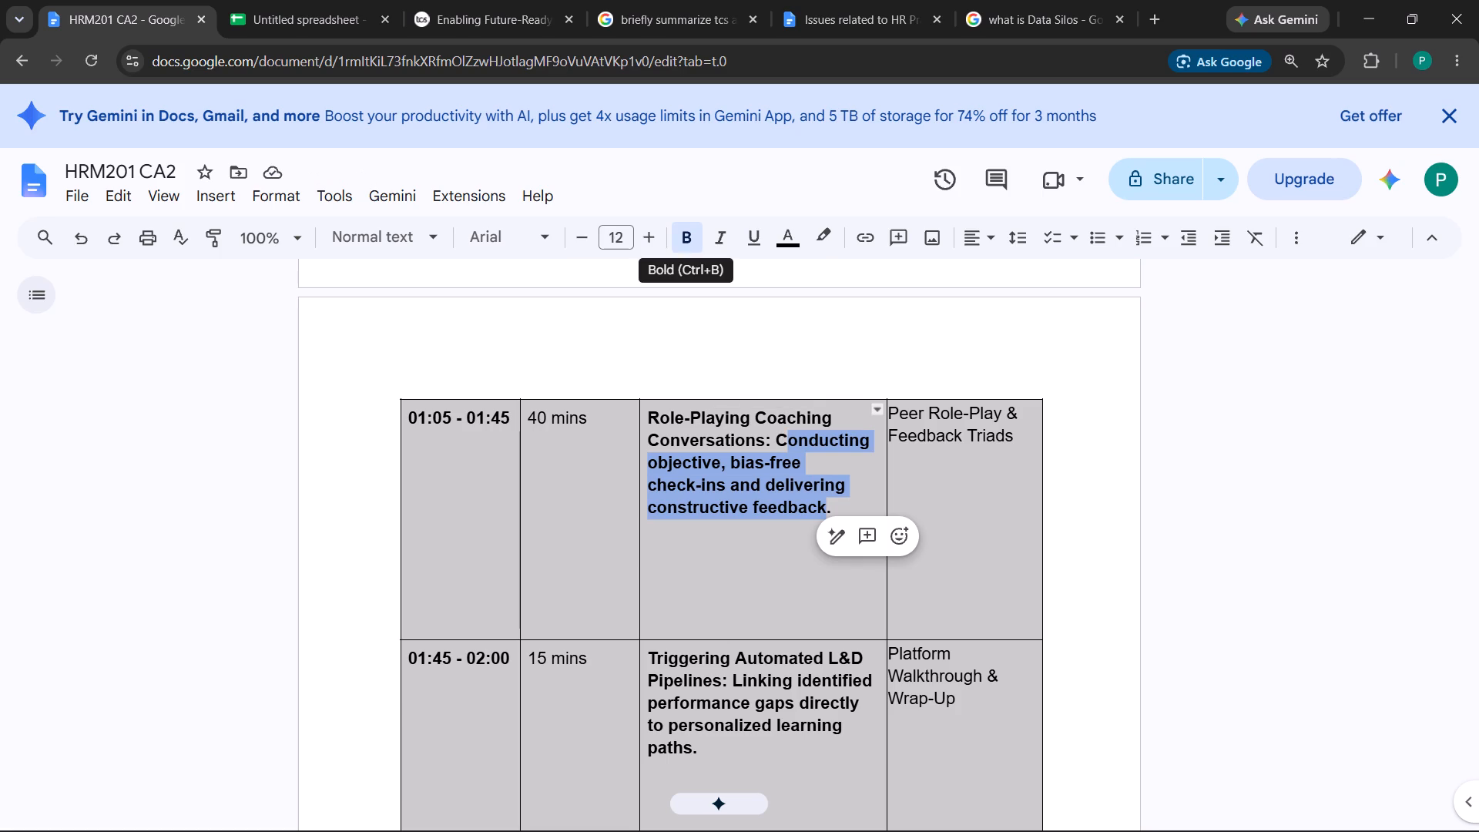
{"action": "left_click_drag", "start_coordinate": [780, 434], "coordinate": [808, 451]}
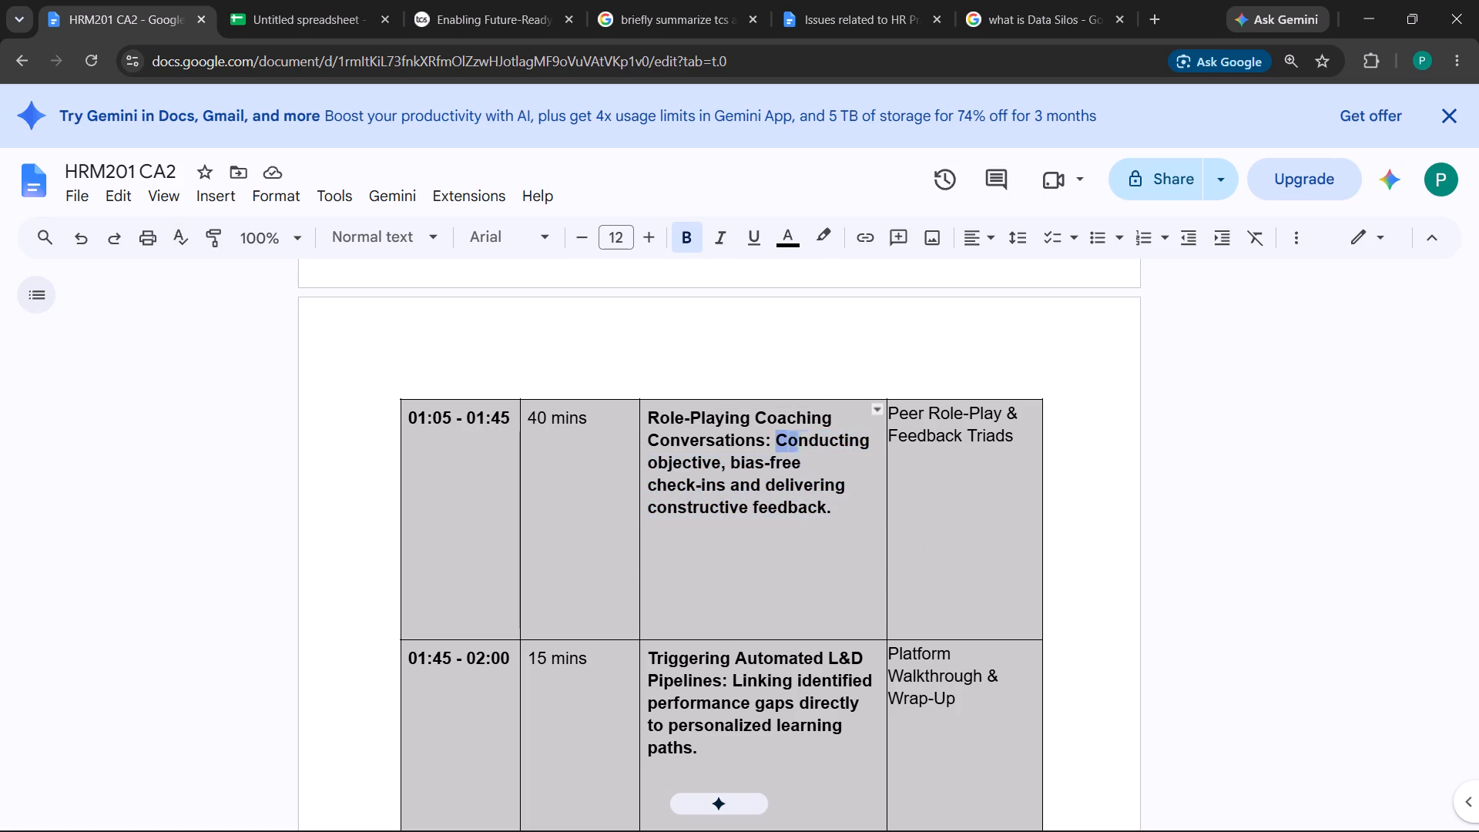
{"action": "left_click_drag", "start_coordinate": [808, 451], "coordinate": [846, 521]}
{"action": "left_click", "coordinate": [699, 240]}
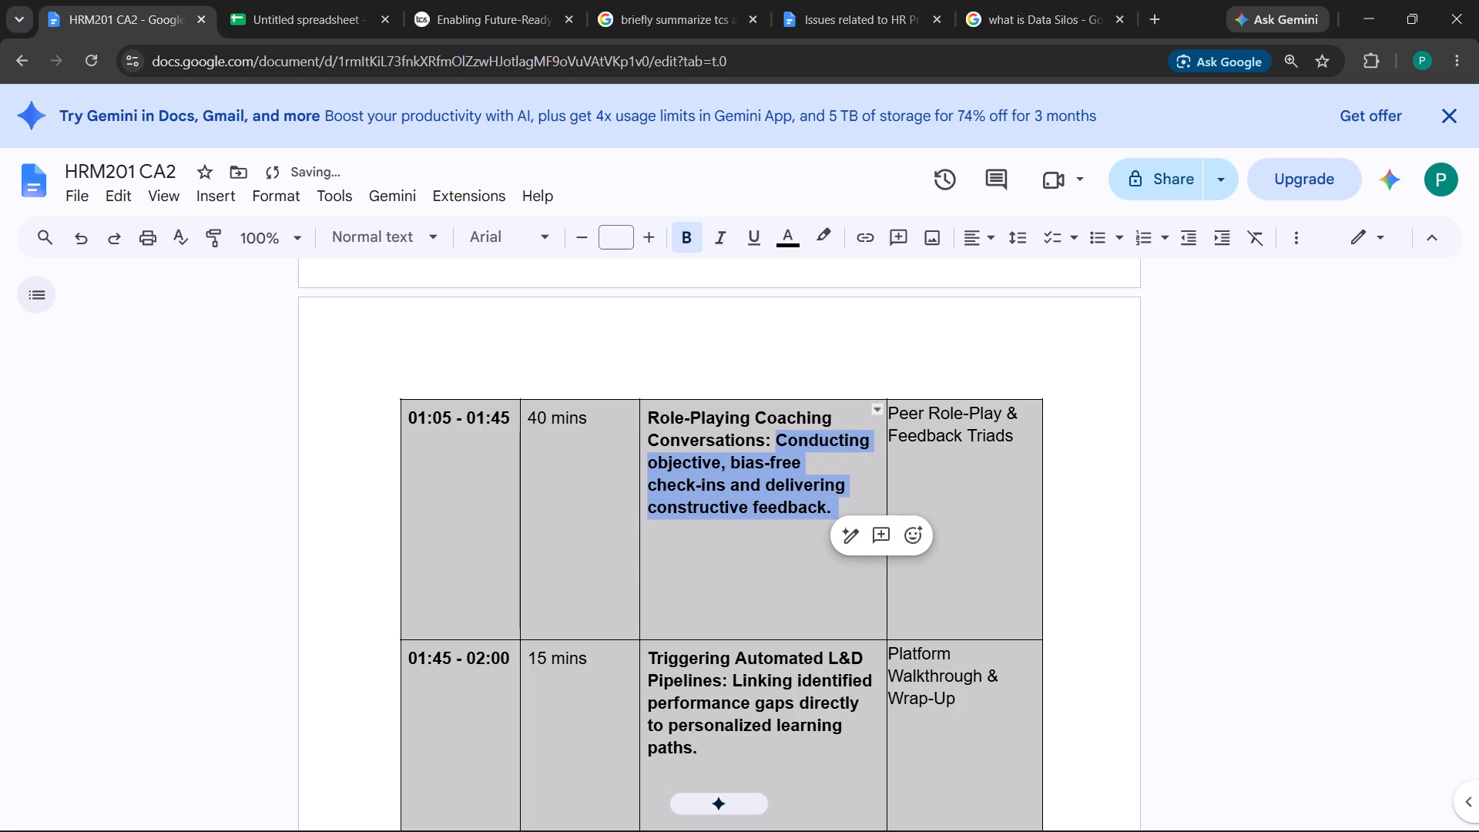
{"action": "left_click", "coordinate": [699, 240]}
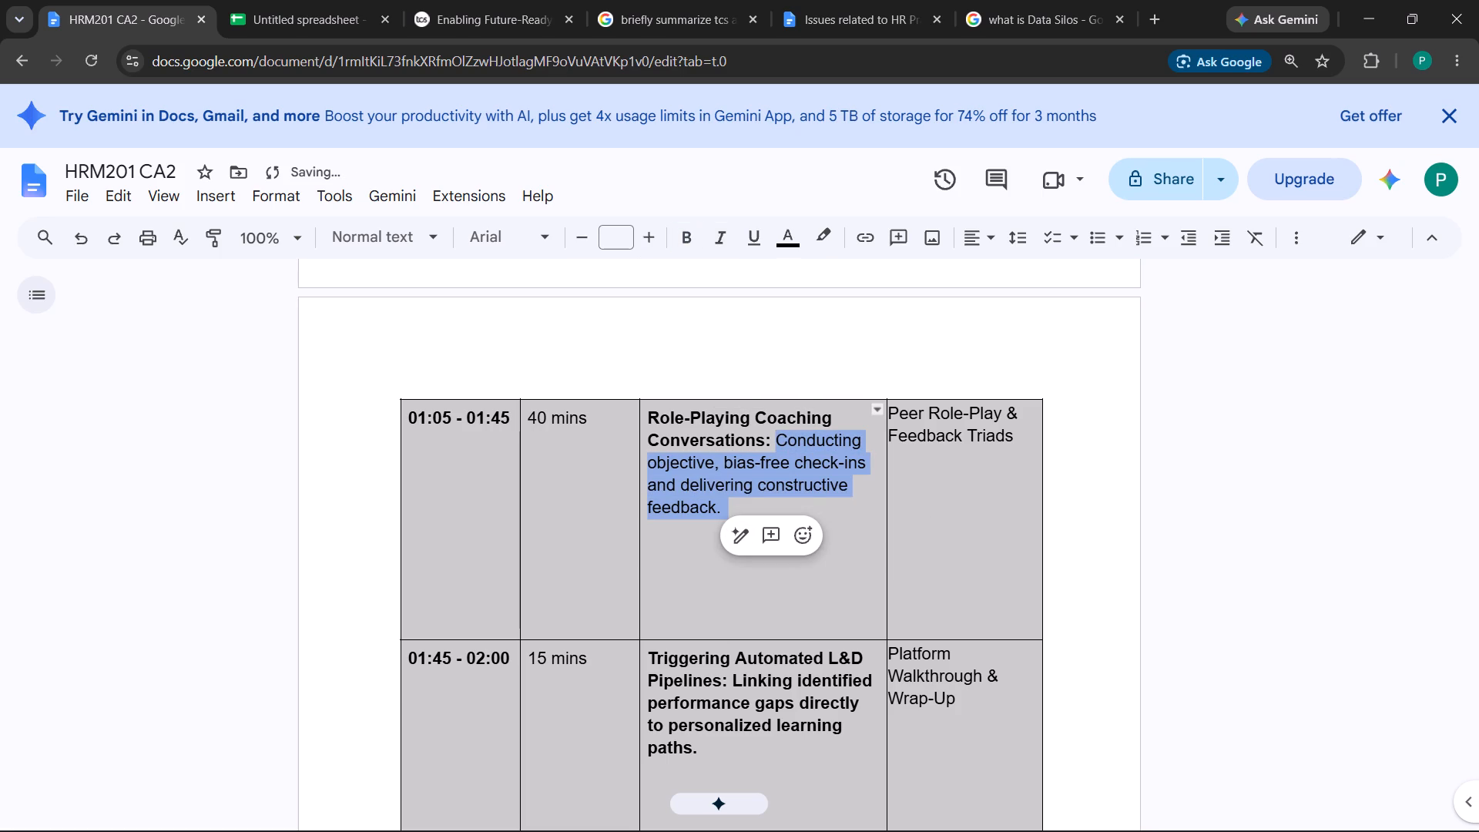
Remove bold from "Linking identified performance gaps directly to personalized learning paths." in the 01:45 - 02:00 row.
{"action": "left_click_drag", "start_coordinate": [732, 684], "coordinate": [695, 750]}
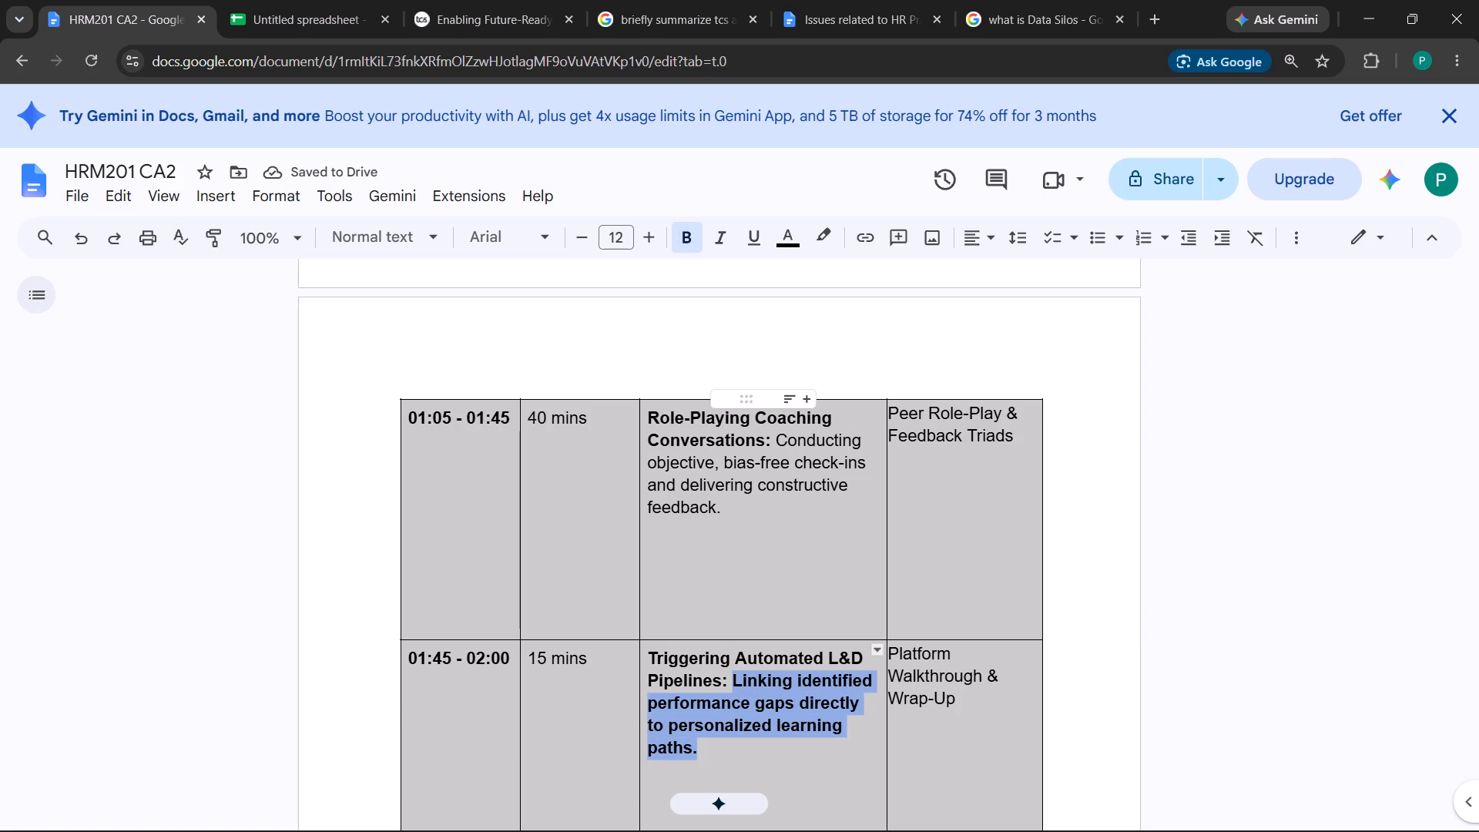
{"action": "left_click", "coordinate": [684, 234]}
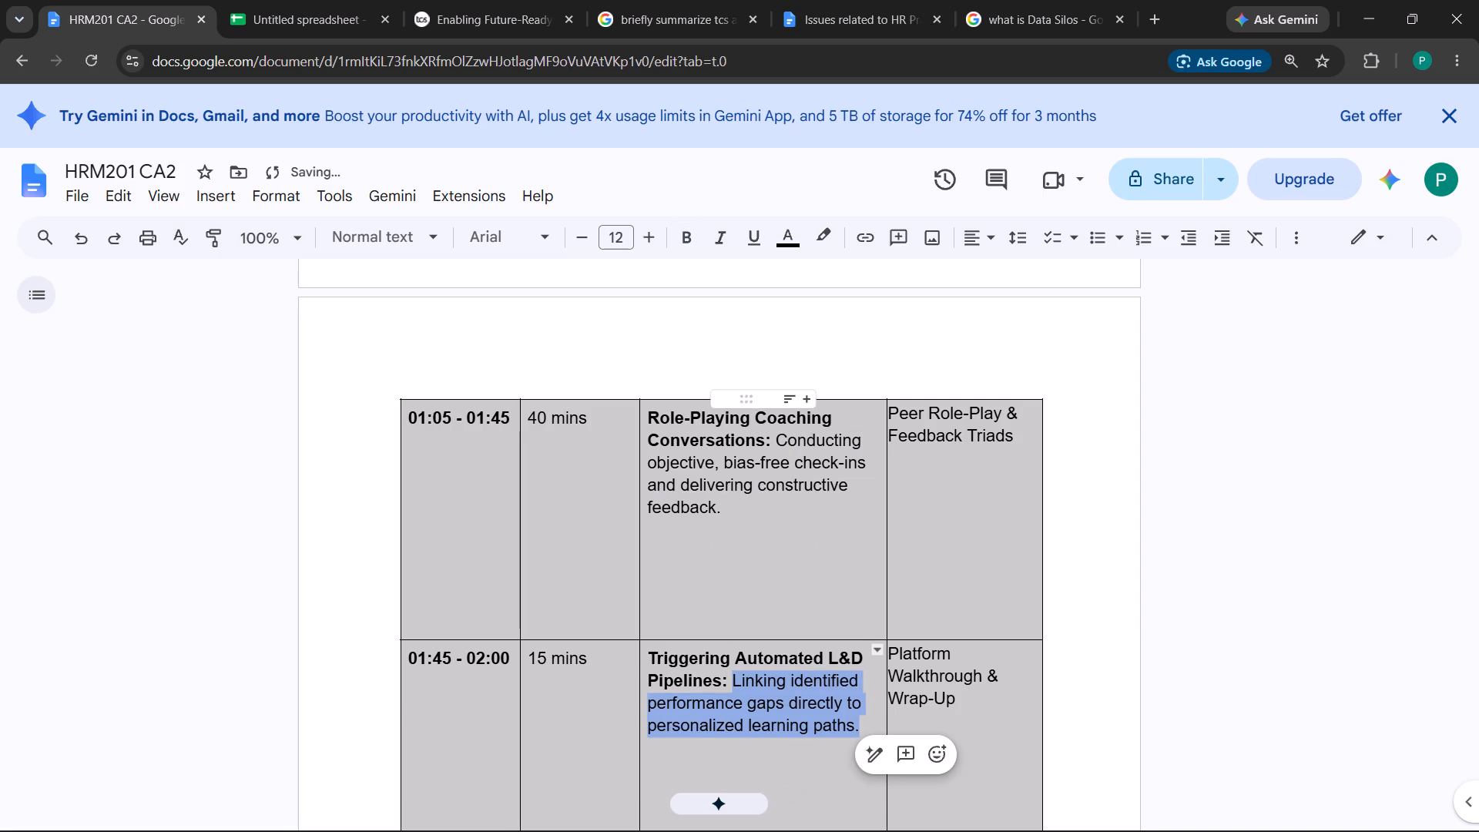
Change the font of the entire document's text to Times New Roman.
{"action": "scroll", "coordinate": [726, 465], "scroll_direction": "down", "scroll_amount": 3}
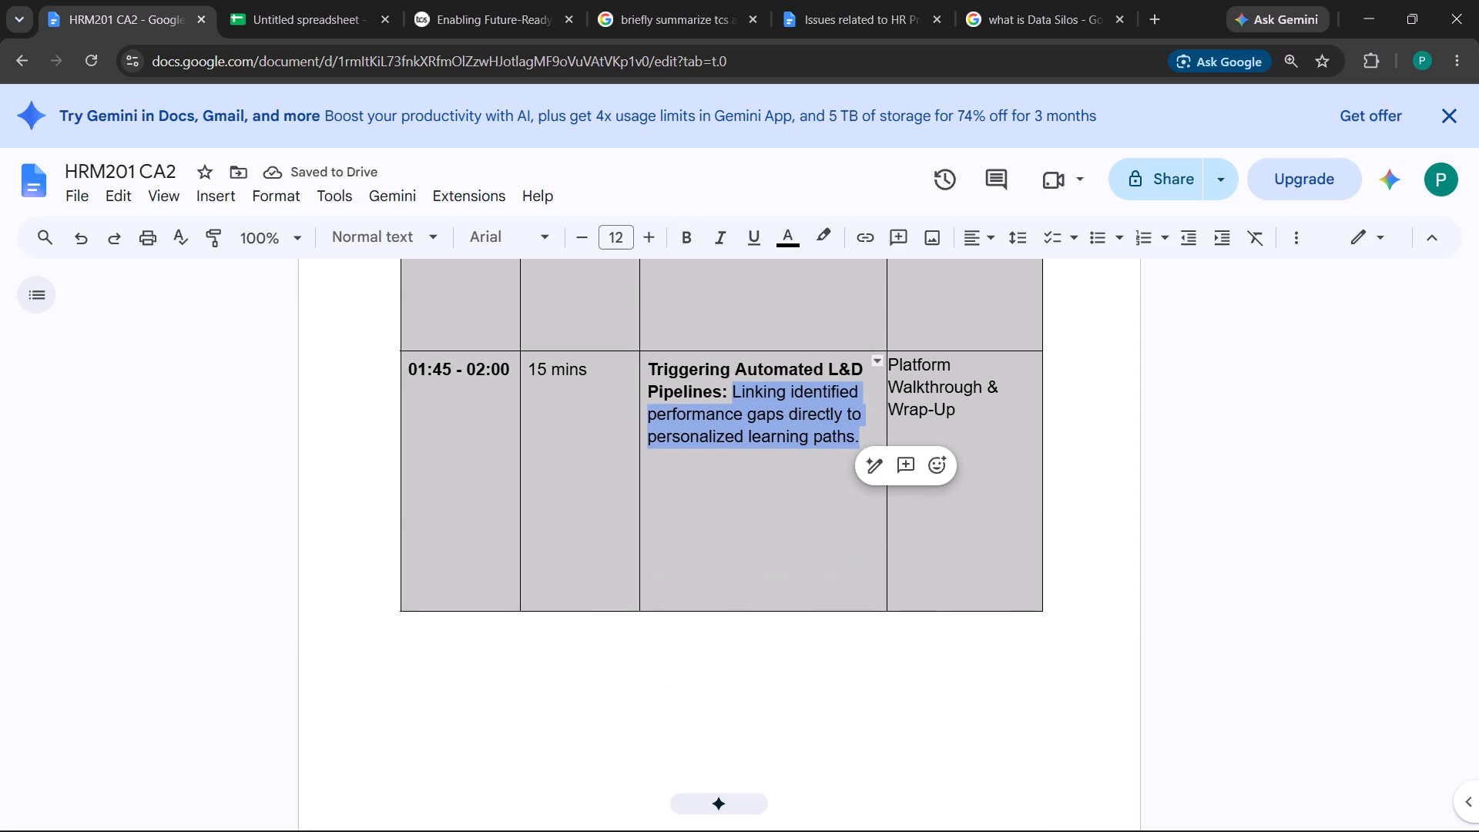
{"action": "scroll", "coordinate": [673, 414], "scroll_direction": "up", "scroll_amount": 11}
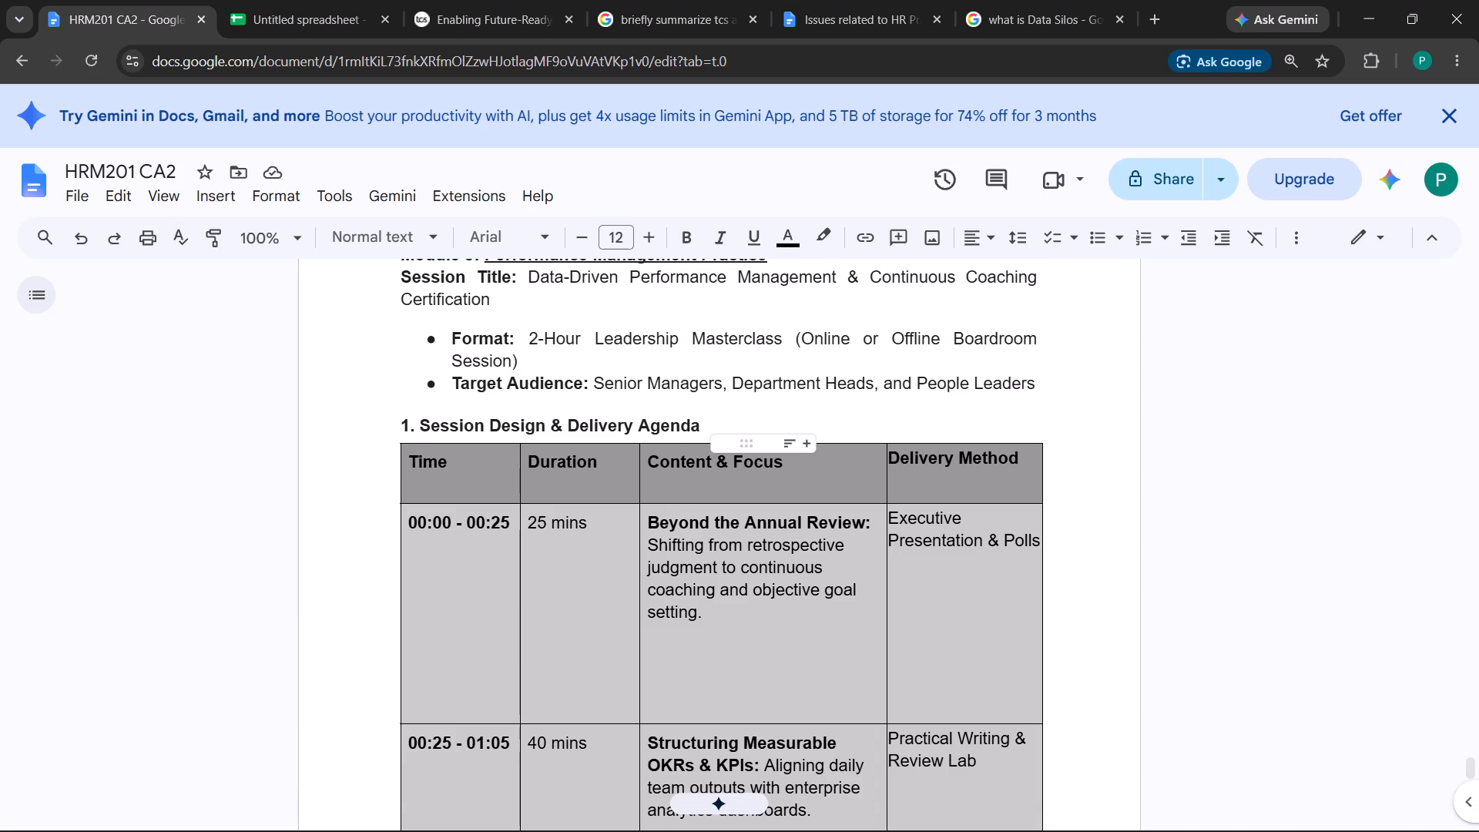
{"action": "key", "text": "ctrl+a"}
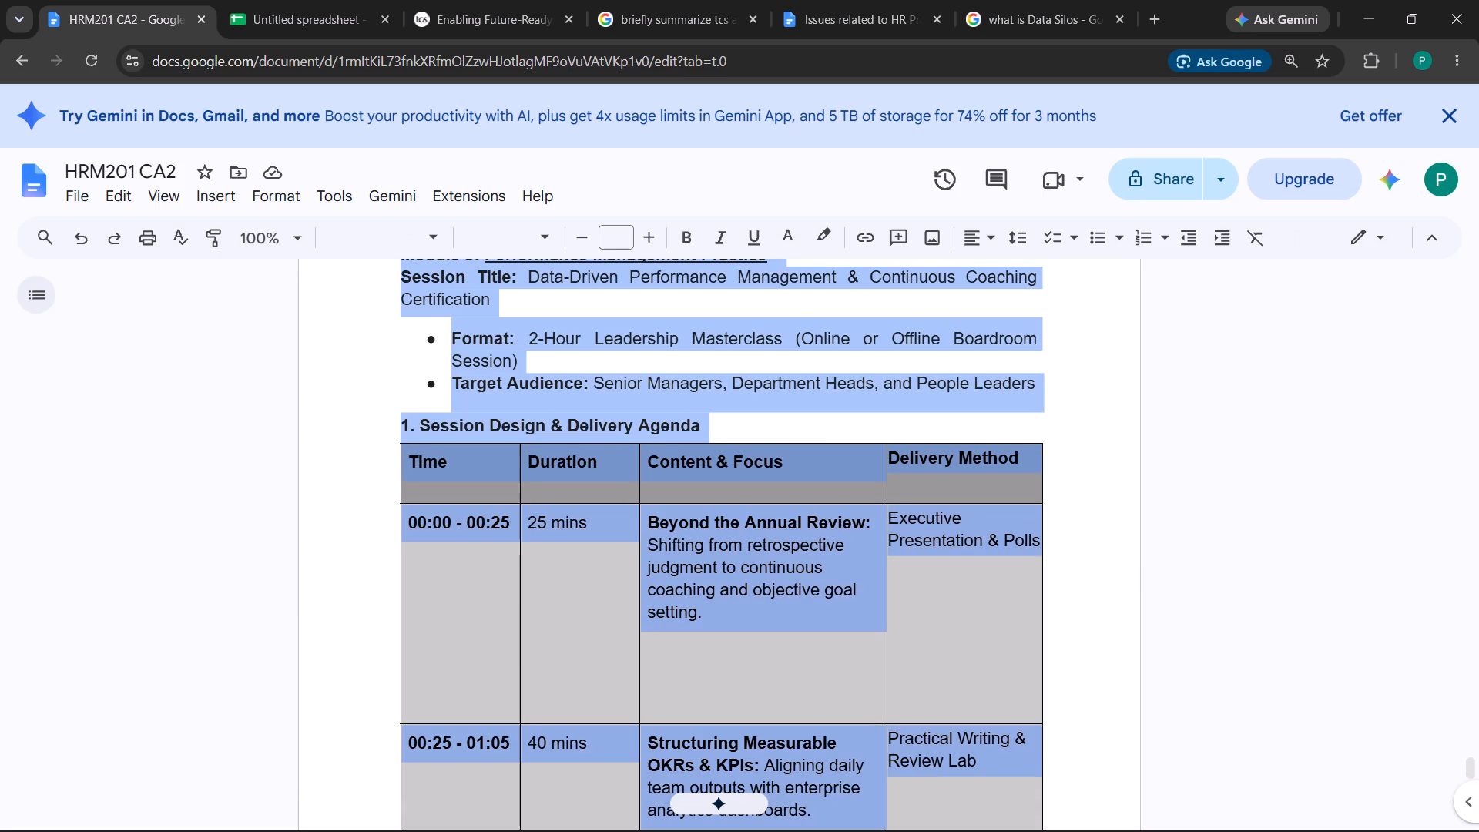
{"action": "left_click", "coordinate": [444, 242]}
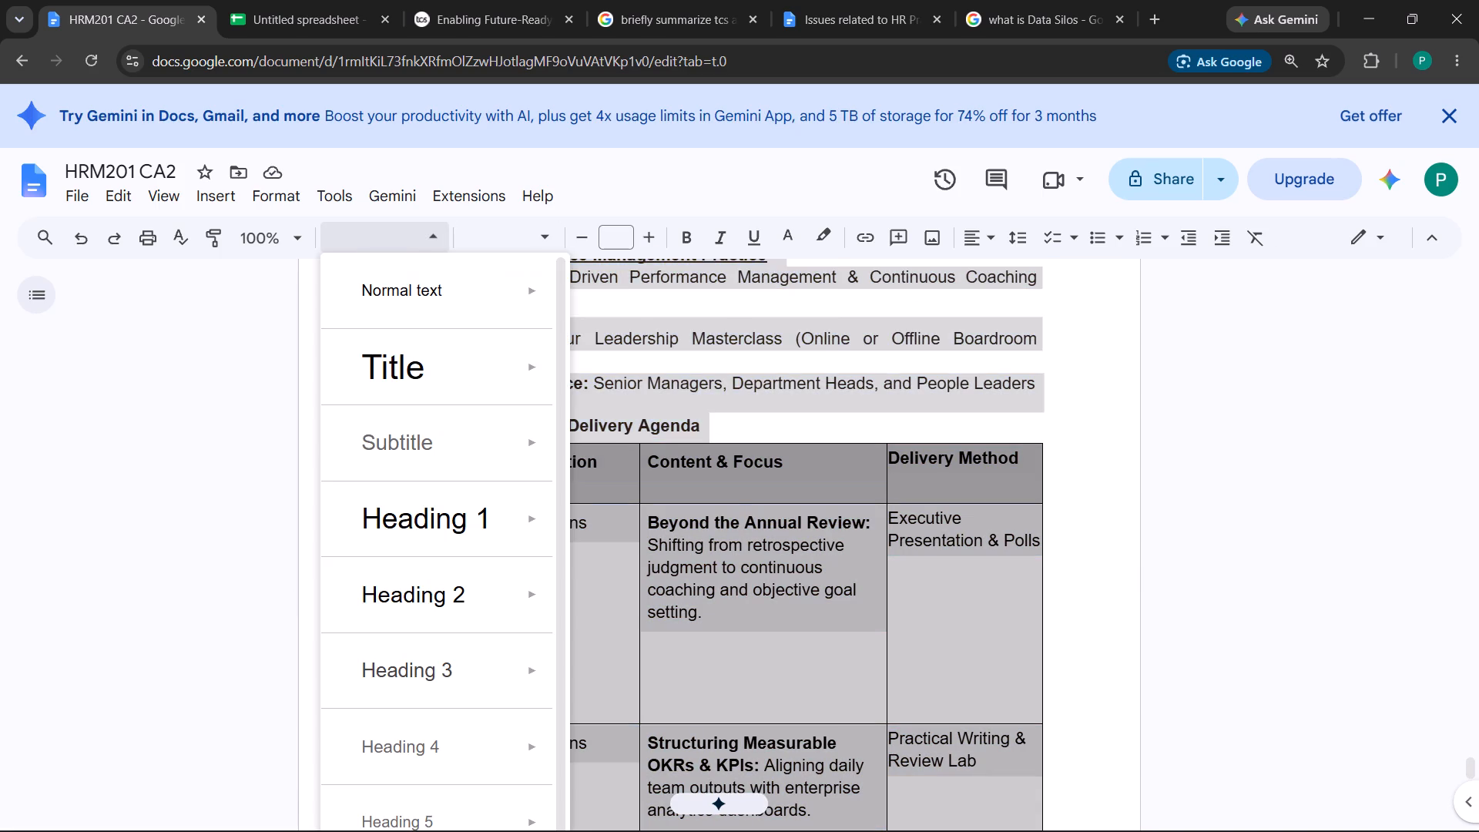
{"action": "left_click", "coordinate": [482, 233]}
{"action": "left_click", "coordinate": [555, 369]}
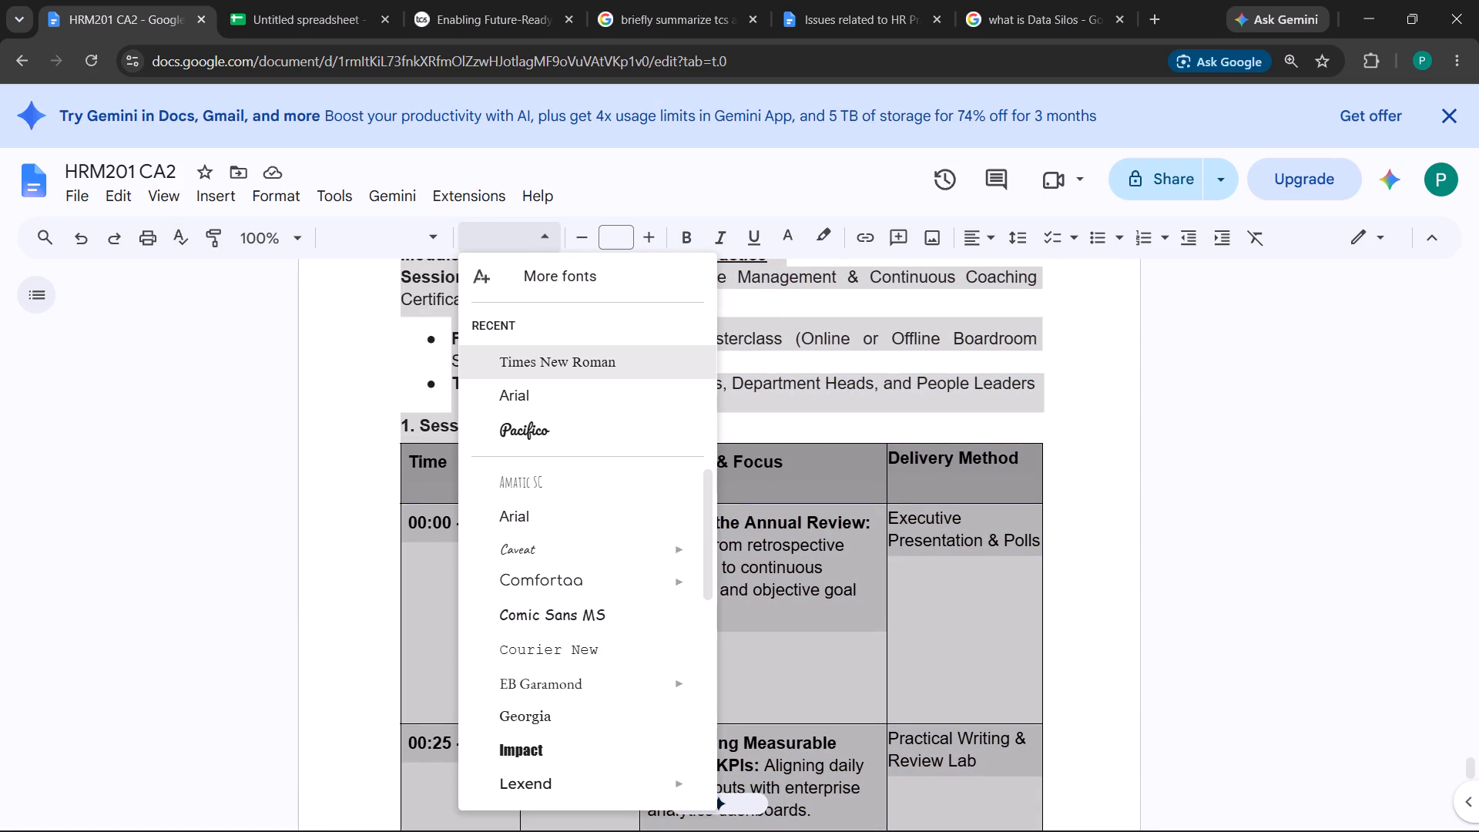
{"action": "left_click", "coordinate": [198, 447]}
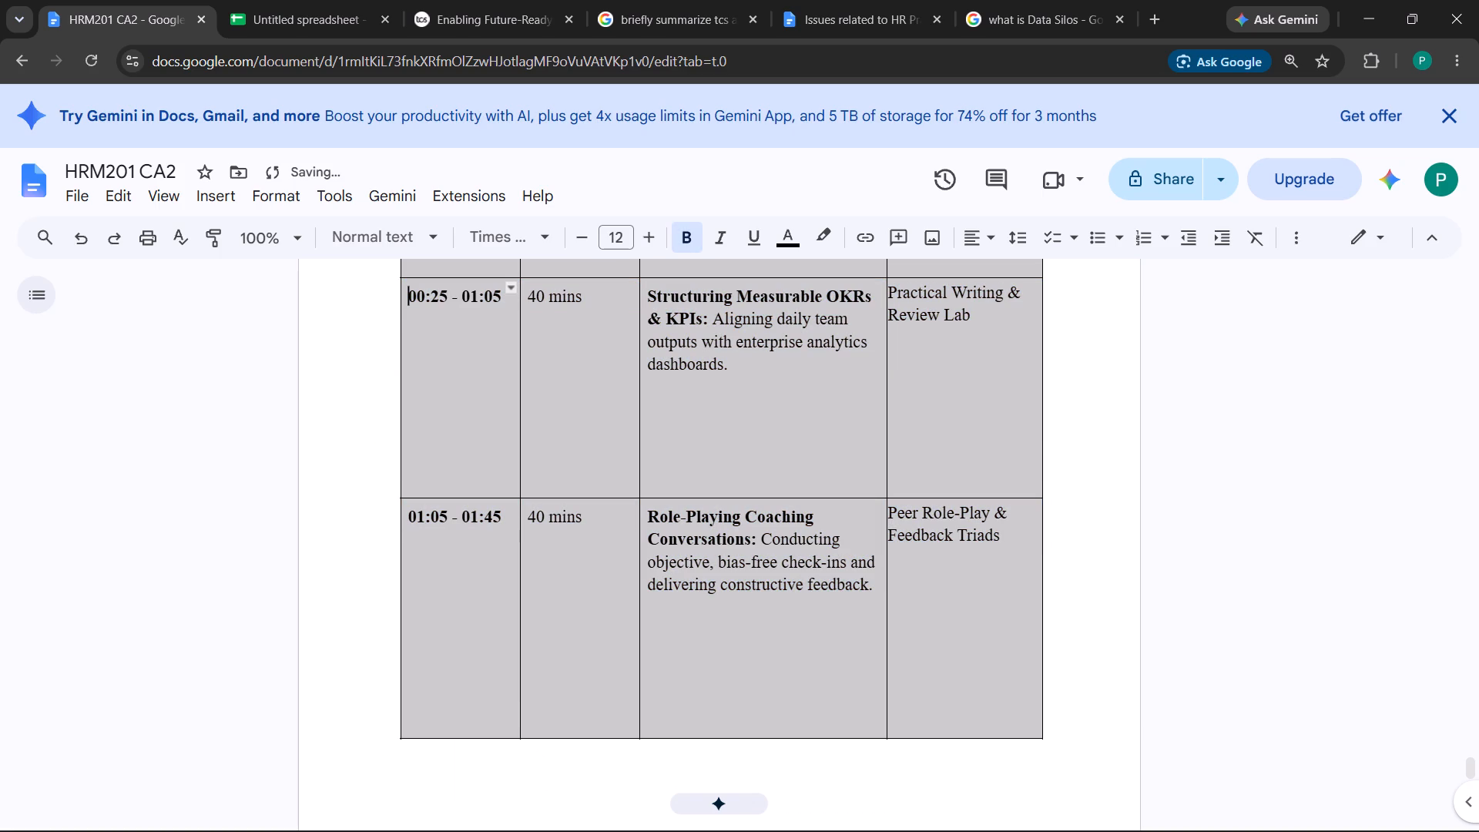
Shrink the header row and all four session rows of Module 3's agenda table to fit their text.
{"action": "scroll", "coordinate": [746, 575], "scroll_direction": "up", "scroll_amount": 7}
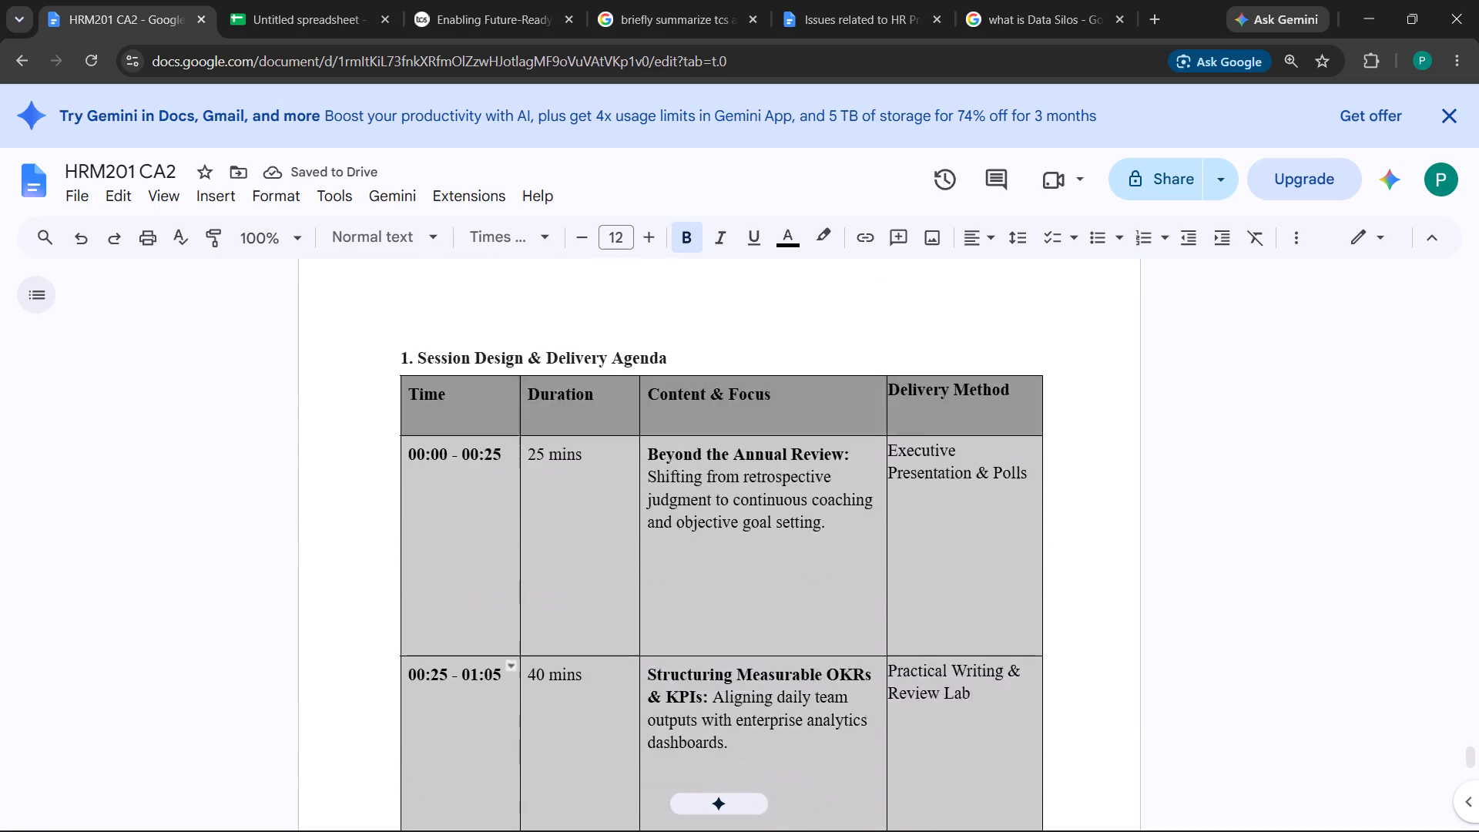
{"action": "scroll", "coordinate": [748, 572], "scroll_direction": "down", "scroll_amount": 5}
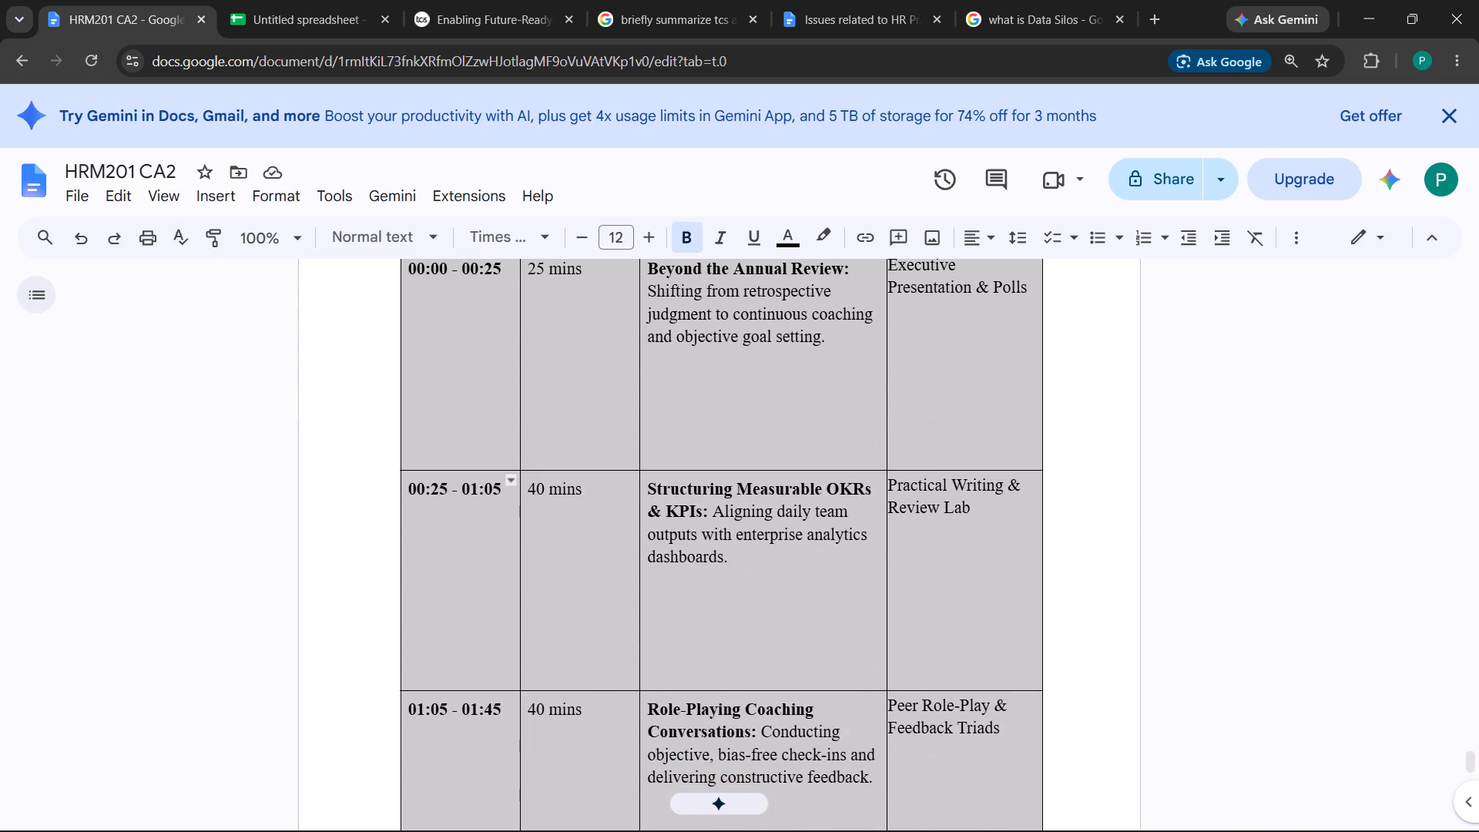
{"action": "left_click_drag", "start_coordinate": [728, 469], "coordinate": [709, 246]}
{"action": "scroll", "coordinate": [715, 352], "scroll_direction": "up", "scroll_amount": 2}
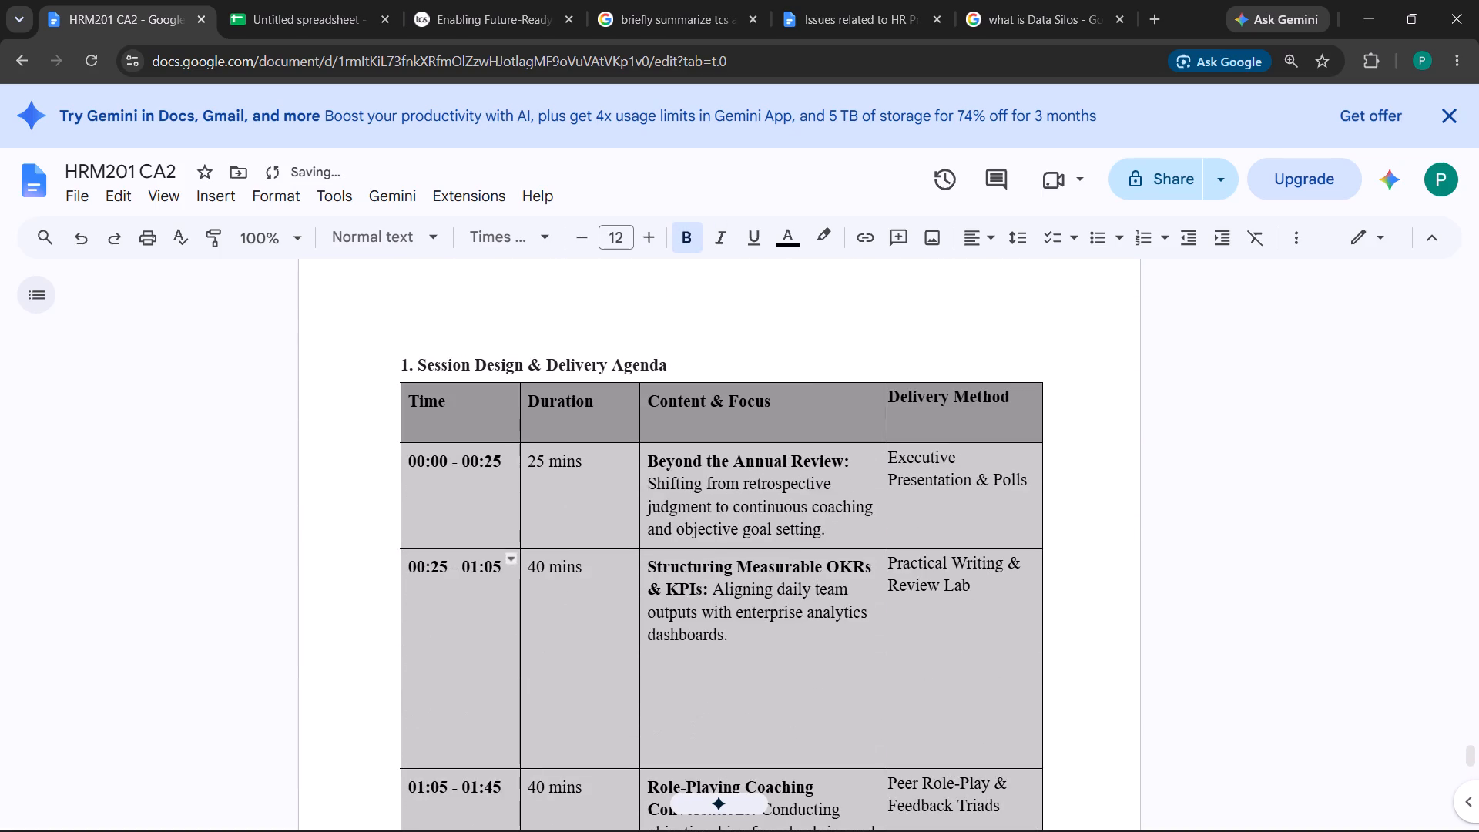
{"action": "left_click_drag", "start_coordinate": [727, 440], "coordinate": [726, 326]}
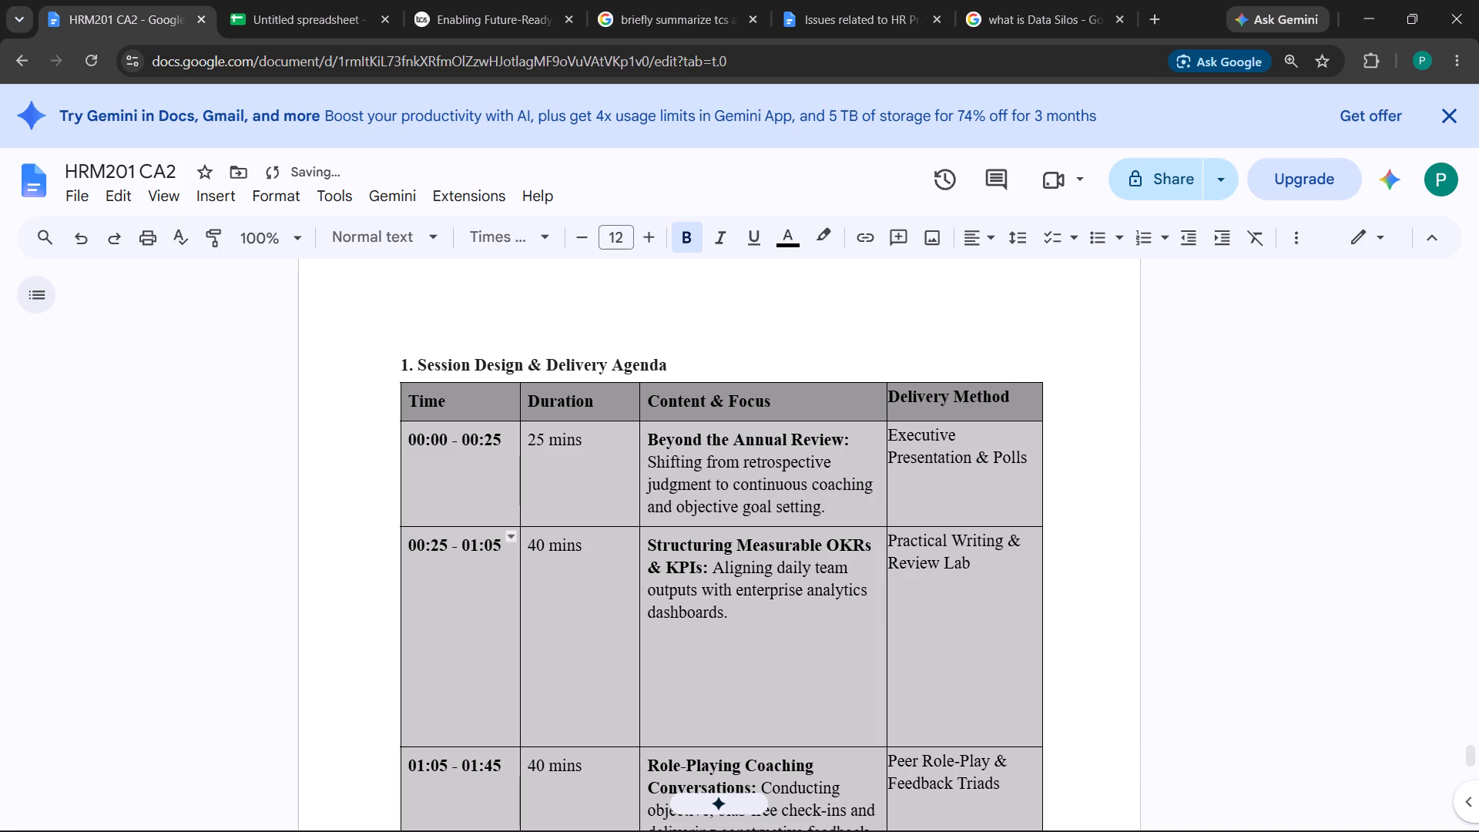
{"action": "left_click_drag", "start_coordinate": [780, 743], "coordinate": [790, 367]}
{"action": "scroll", "coordinate": [771, 711], "scroll_direction": "down", "scroll_amount": 4}
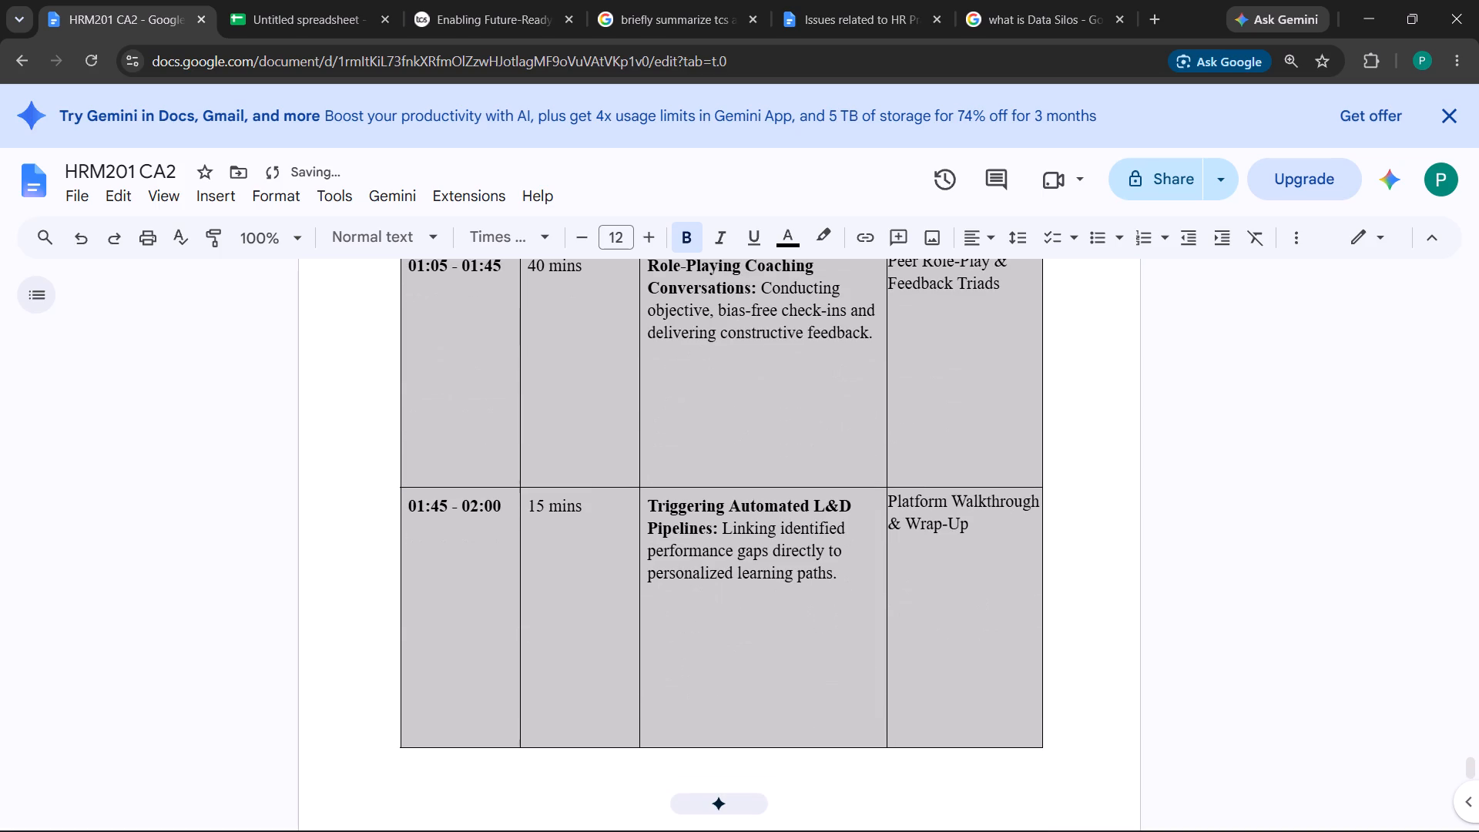
{"action": "left_click_drag", "start_coordinate": [731, 488], "coordinate": [709, 157]}
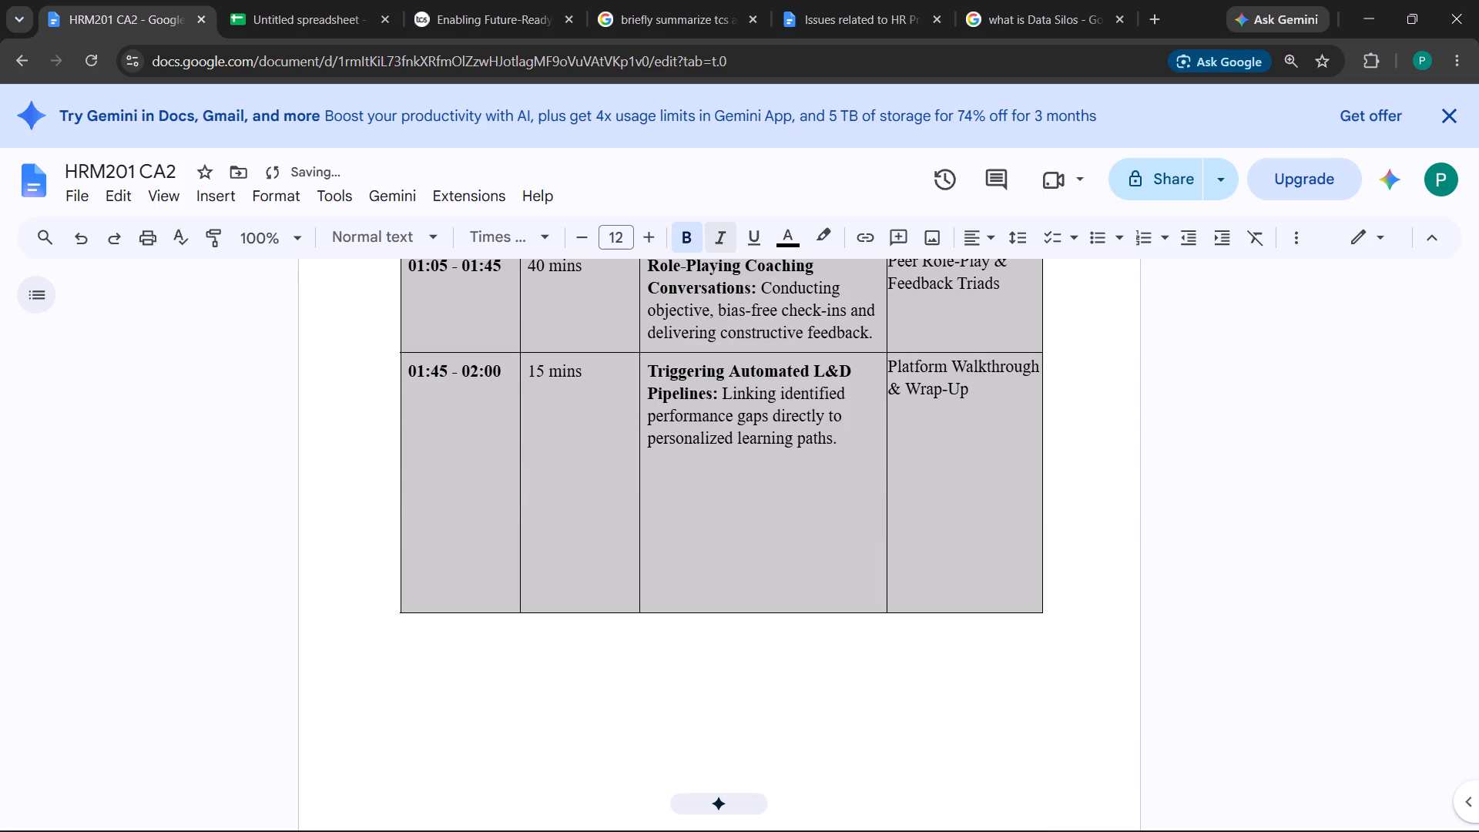
{"action": "left_click_drag", "start_coordinate": [720, 616], "coordinate": [737, 312]}
{"action": "scroll", "coordinate": [739, 562], "scroll_direction": "up", "scroll_amount": 3}
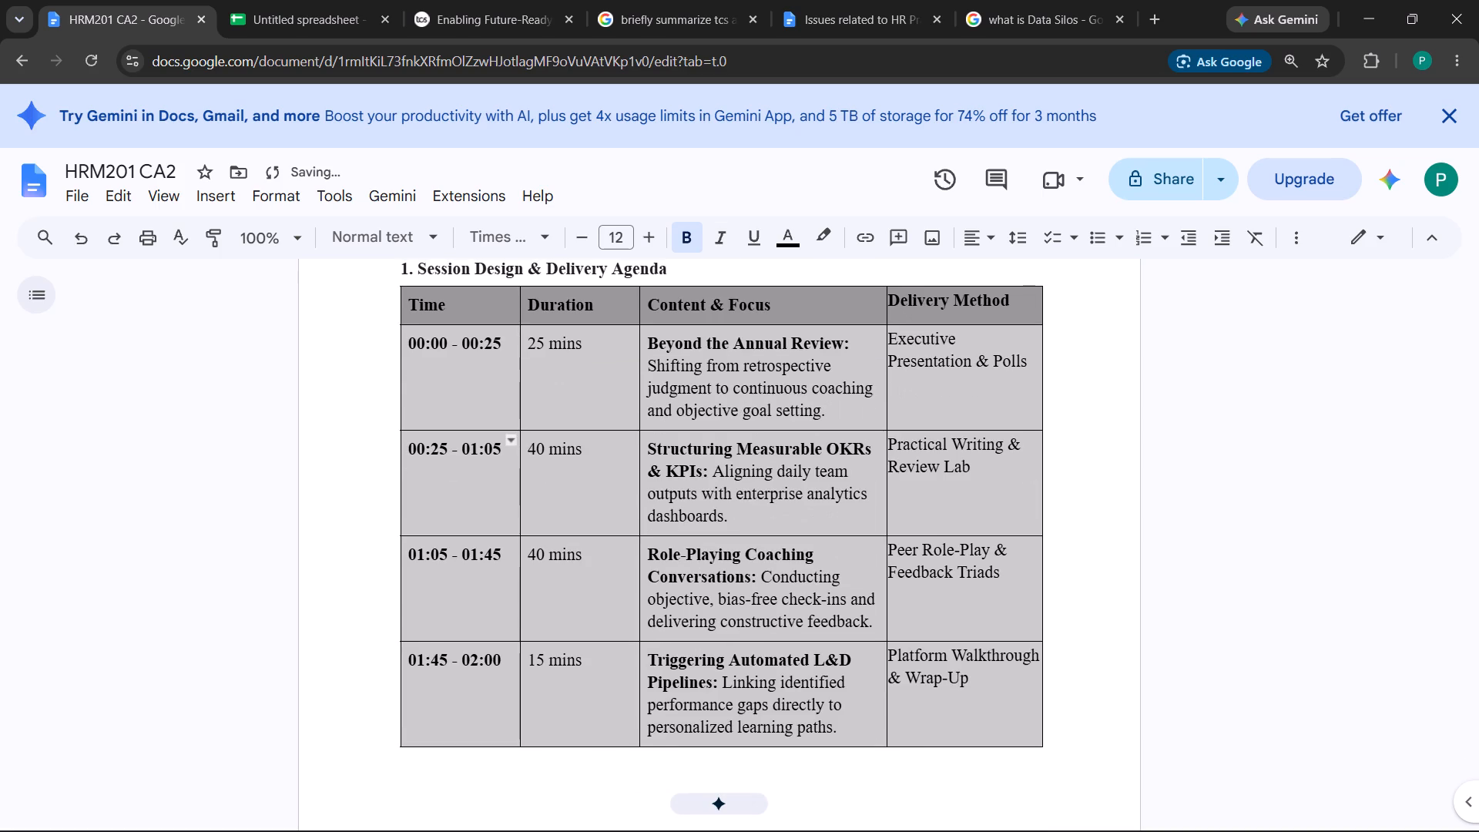
Increase Module 2's heading "Participant Hands-On Exercise: "The Frictionless Journey Mapping"" to font size 12.
{"action": "scroll", "coordinate": [742, 563], "scroll_direction": "up", "scroll_amount": 5}
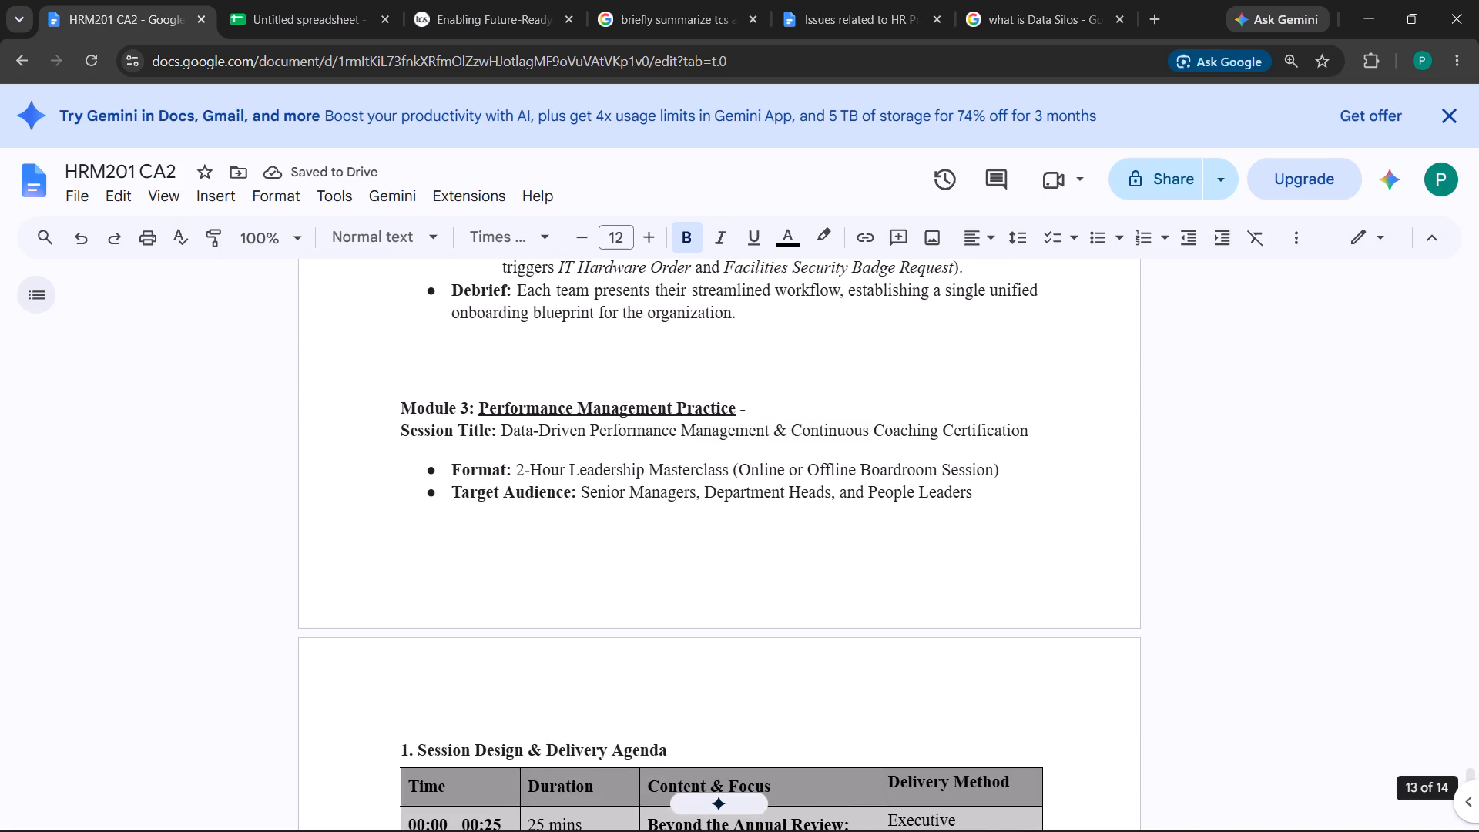
{"action": "scroll", "coordinate": [742, 563], "scroll_direction": "up", "scroll_amount": 3}
{"action": "scroll", "coordinate": [742, 563], "scroll_direction": "down", "scroll_amount": 1}
{"action": "scroll", "coordinate": [742, 563], "scroll_direction": "up", "scroll_amount": 3}
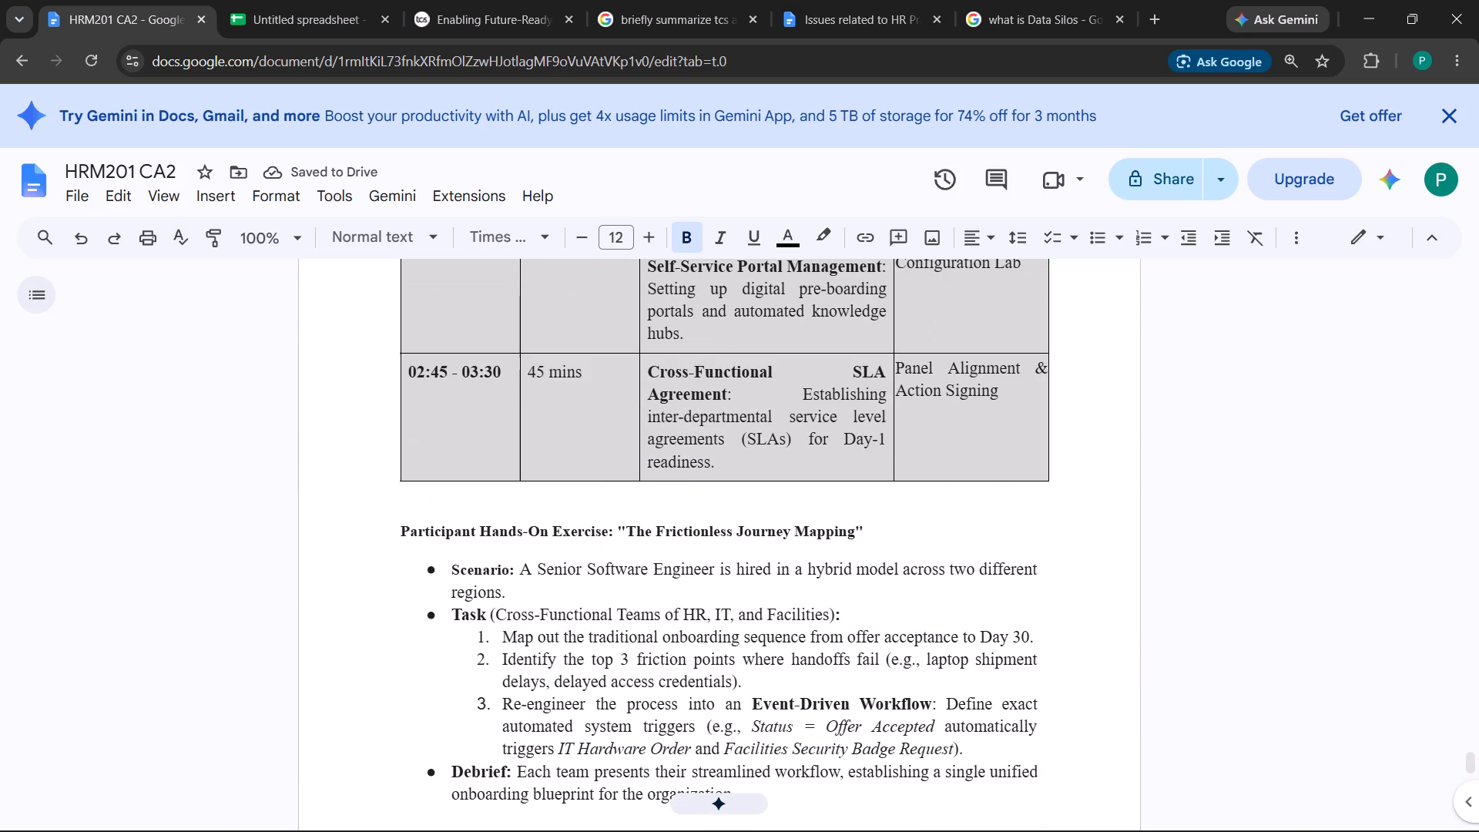
{"action": "left_click", "coordinate": [673, 510]}
{"action": "left_click", "coordinate": [675, 544]}
{"action": "triple_click", "coordinate": [673, 535]}
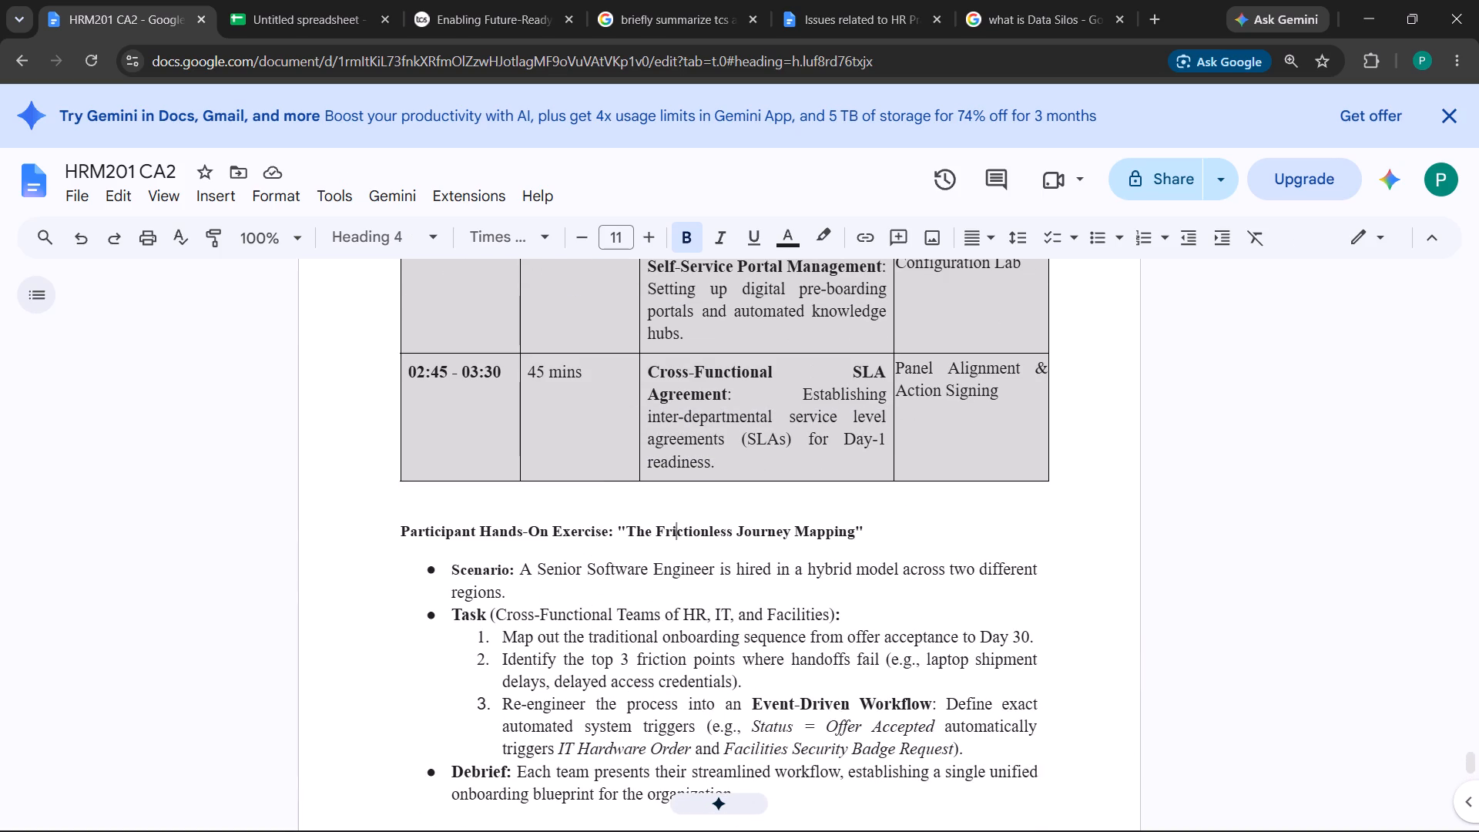
{"action": "left_click", "coordinate": [642, 236]}
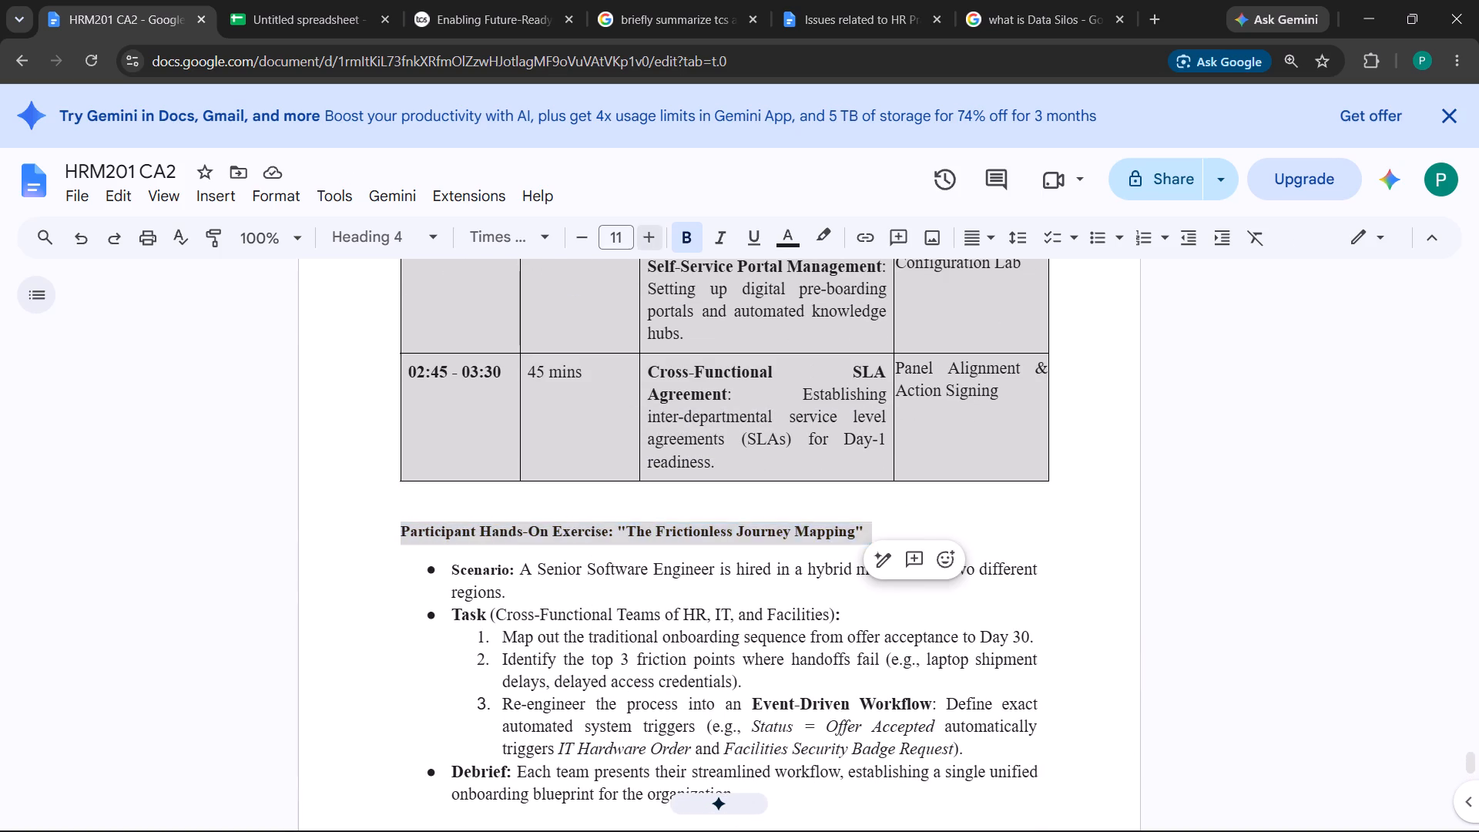
Increase the word "Scenario" in the first bullet of Module 2's exercise to font size 12.
{"action": "left_click", "coordinate": [588, 566]}
{"action": "double_click", "coordinate": [487, 573]}
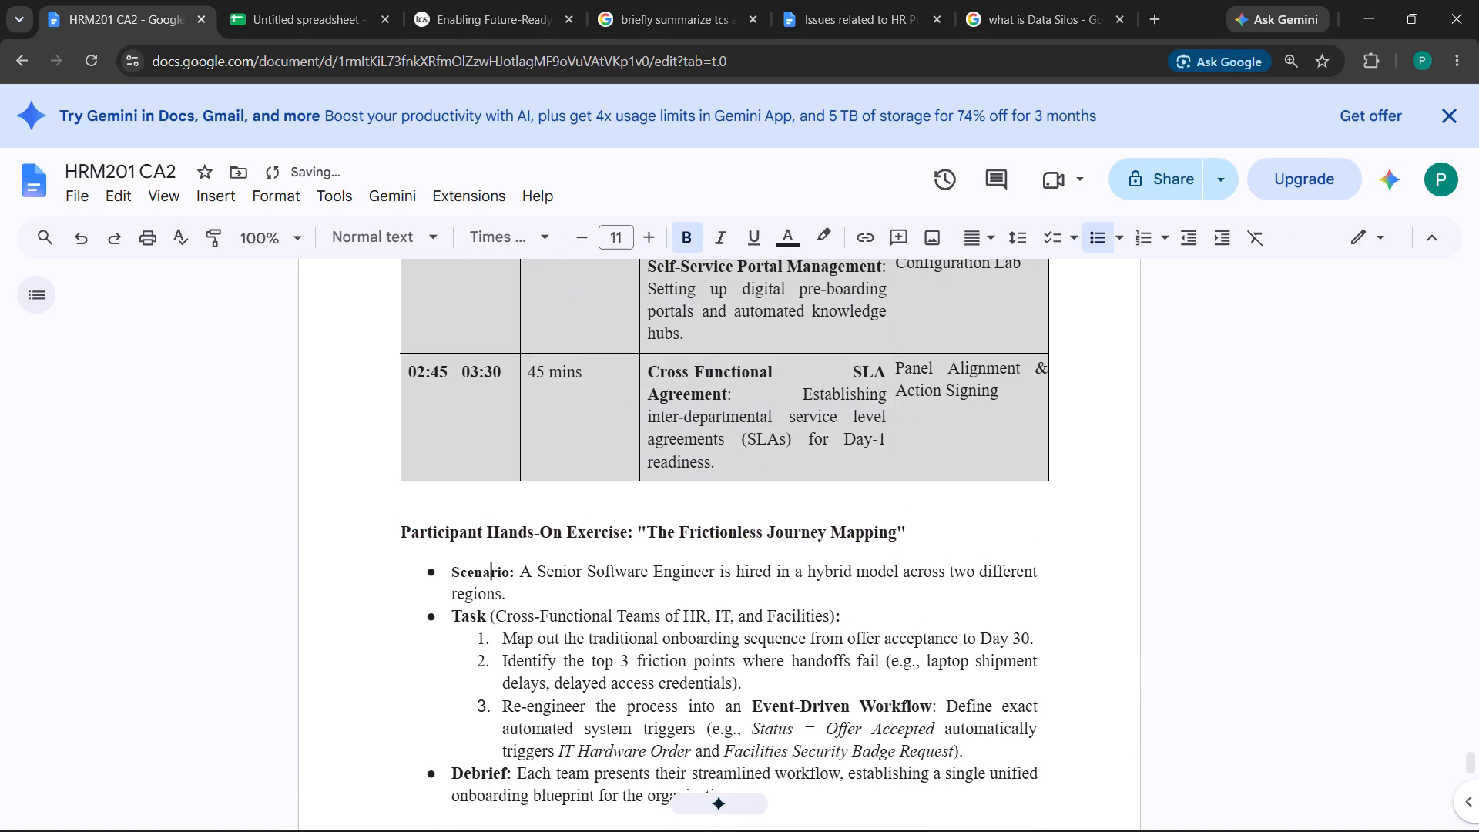
{"action": "left_click", "coordinate": [641, 239]}
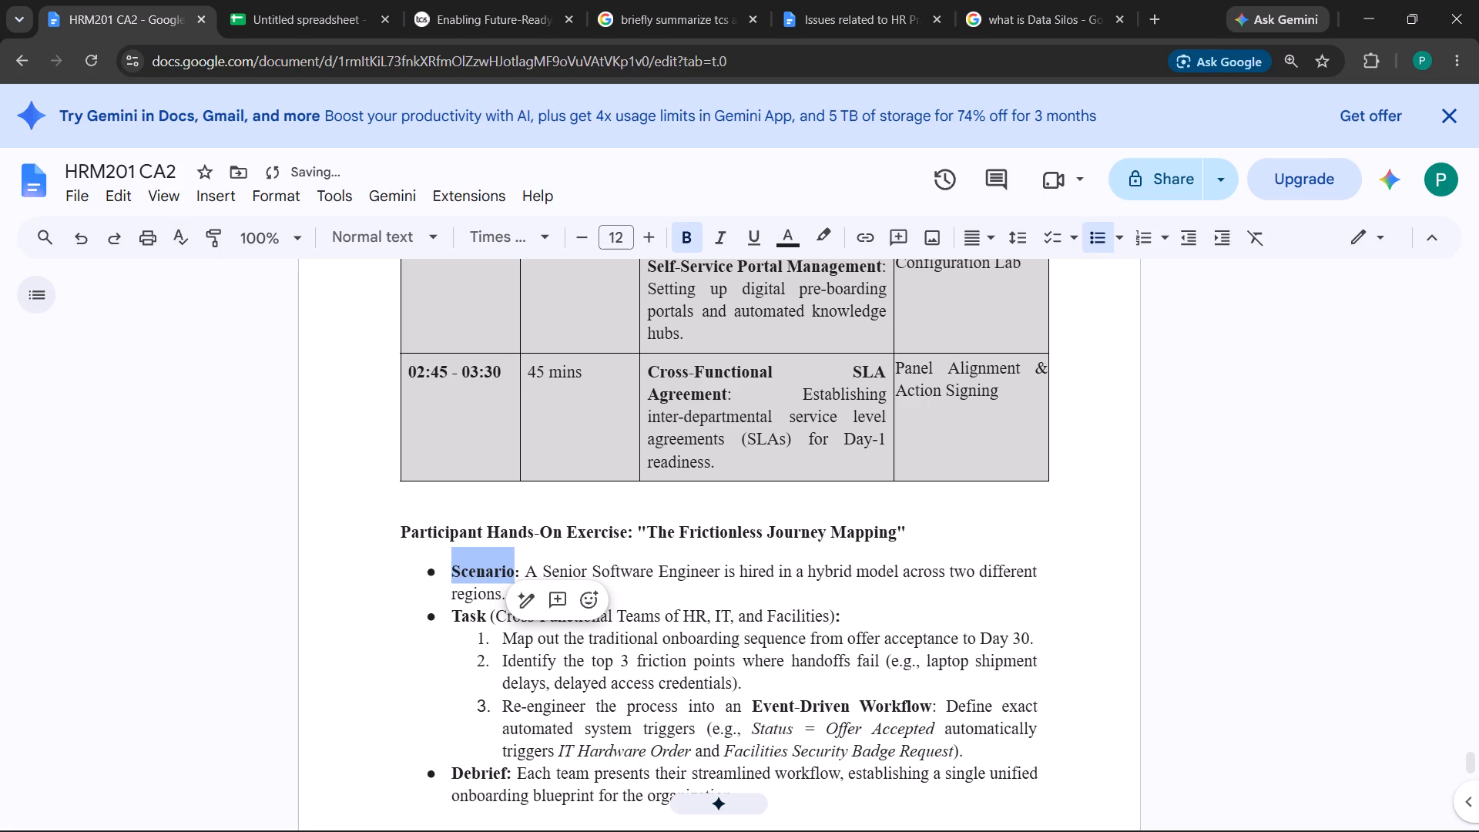
Remove the paragraph space before and after the Scenario bullet in Module 2's exercise.
{"action": "left_click", "coordinate": [1018, 240]}
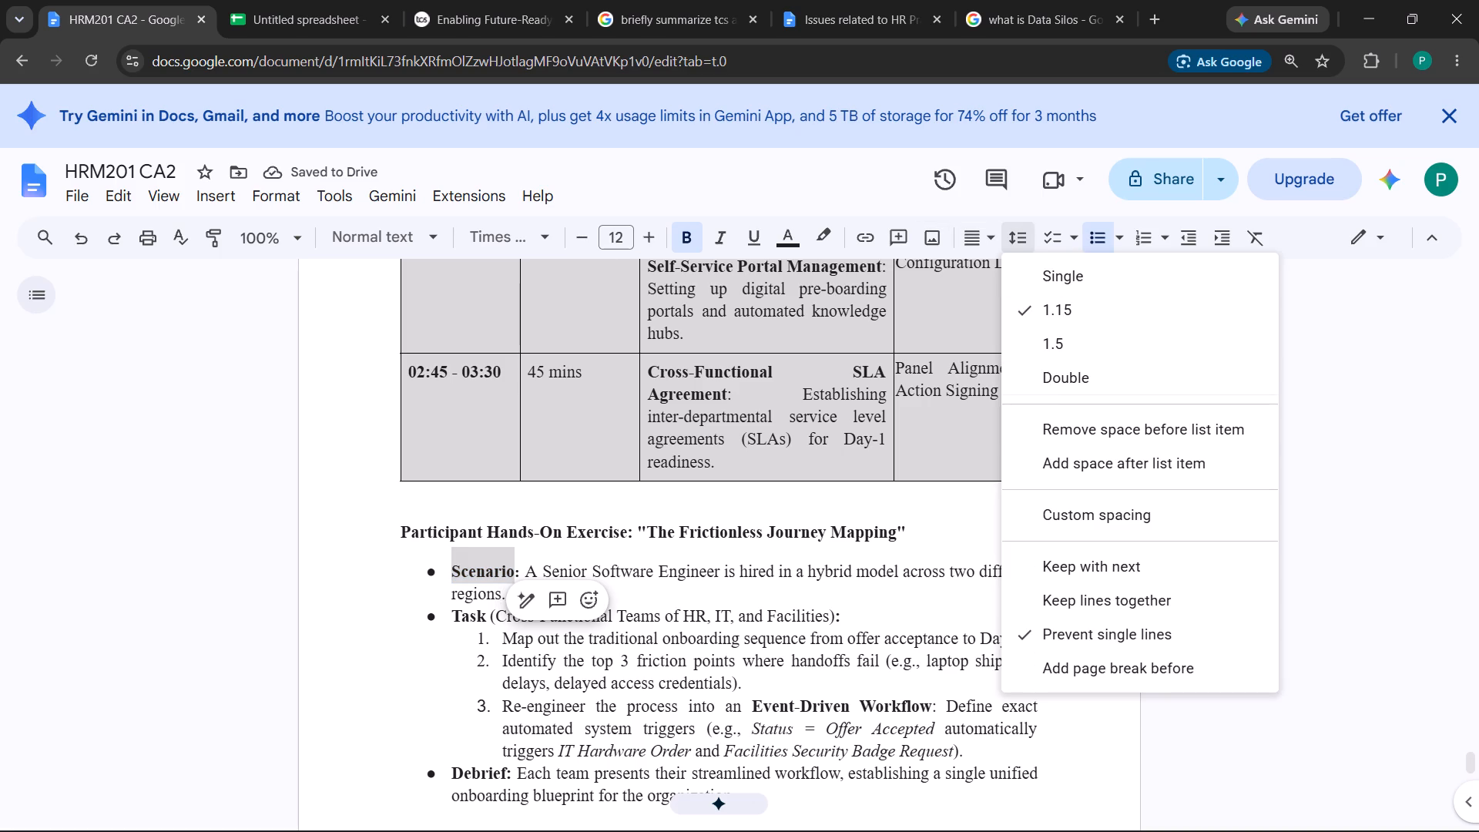
{"action": "left_click", "coordinate": [1062, 424]}
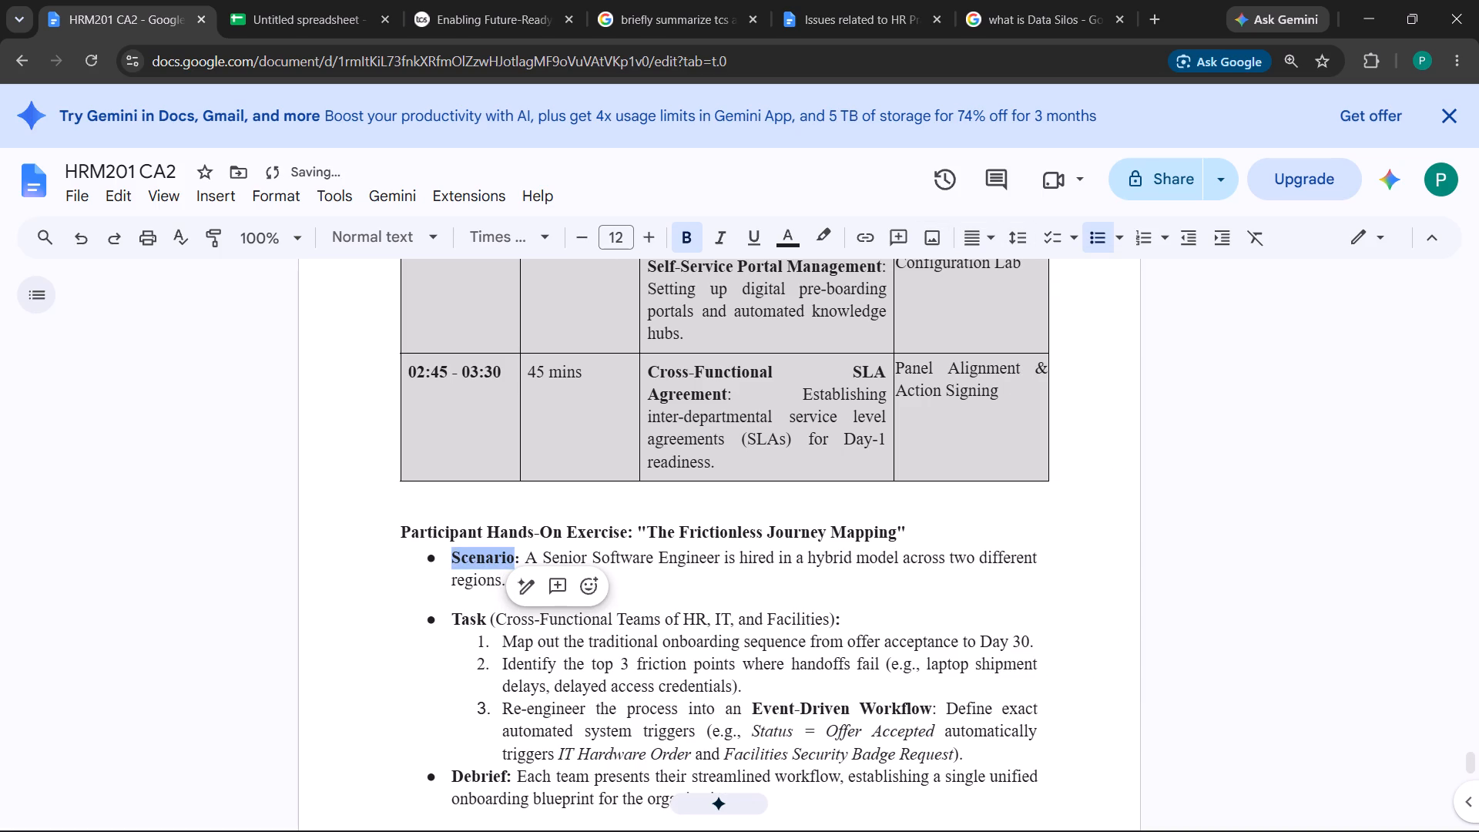
{"action": "left_click", "coordinate": [1022, 232]}
{"action": "left_click", "coordinate": [1096, 456]}
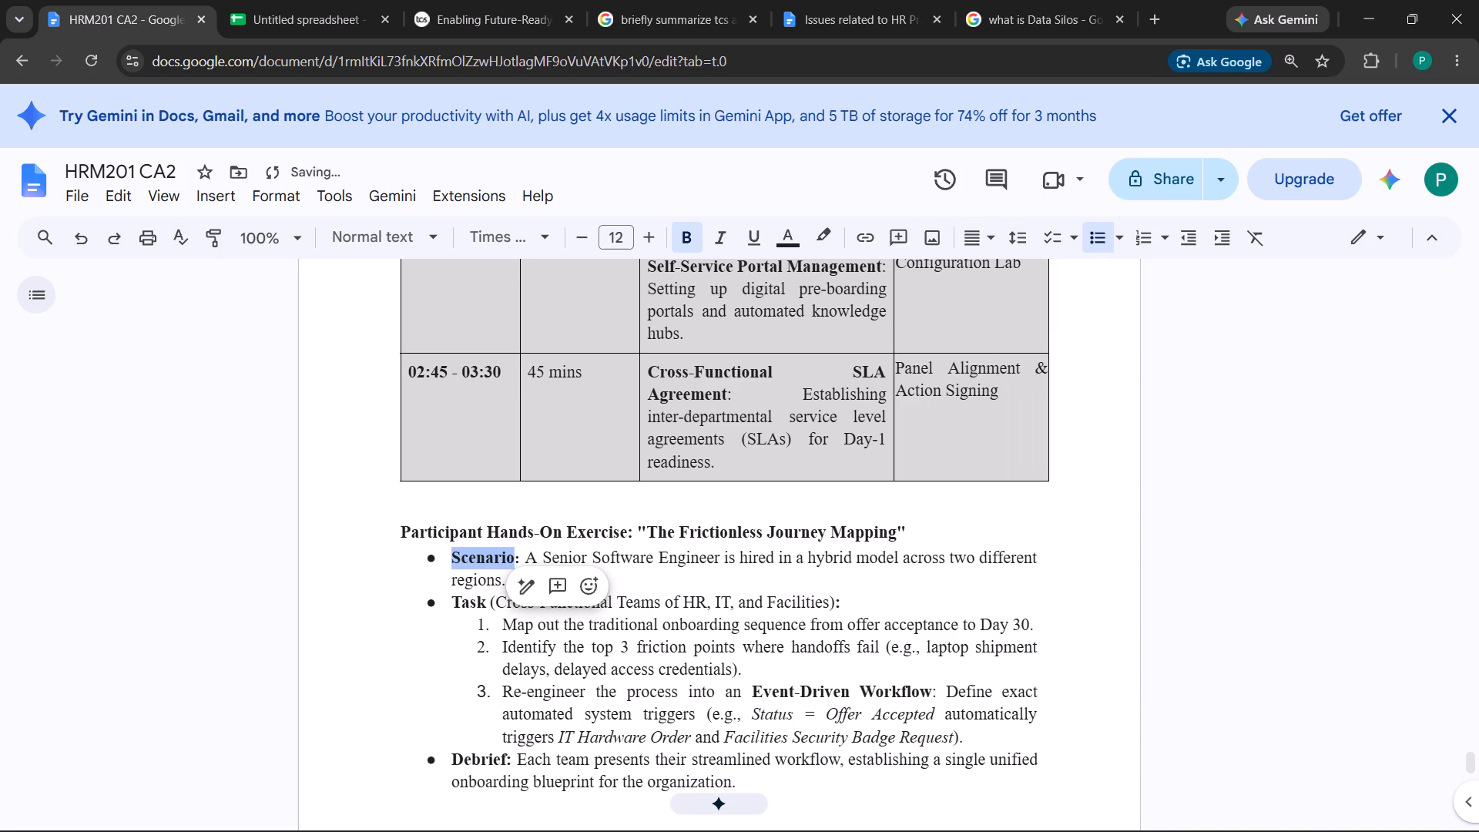
Review the formatting of Module 2 from its hands-on exercise back through the agenda table to the module heading.
{"action": "left_click", "coordinate": [473, 606]}
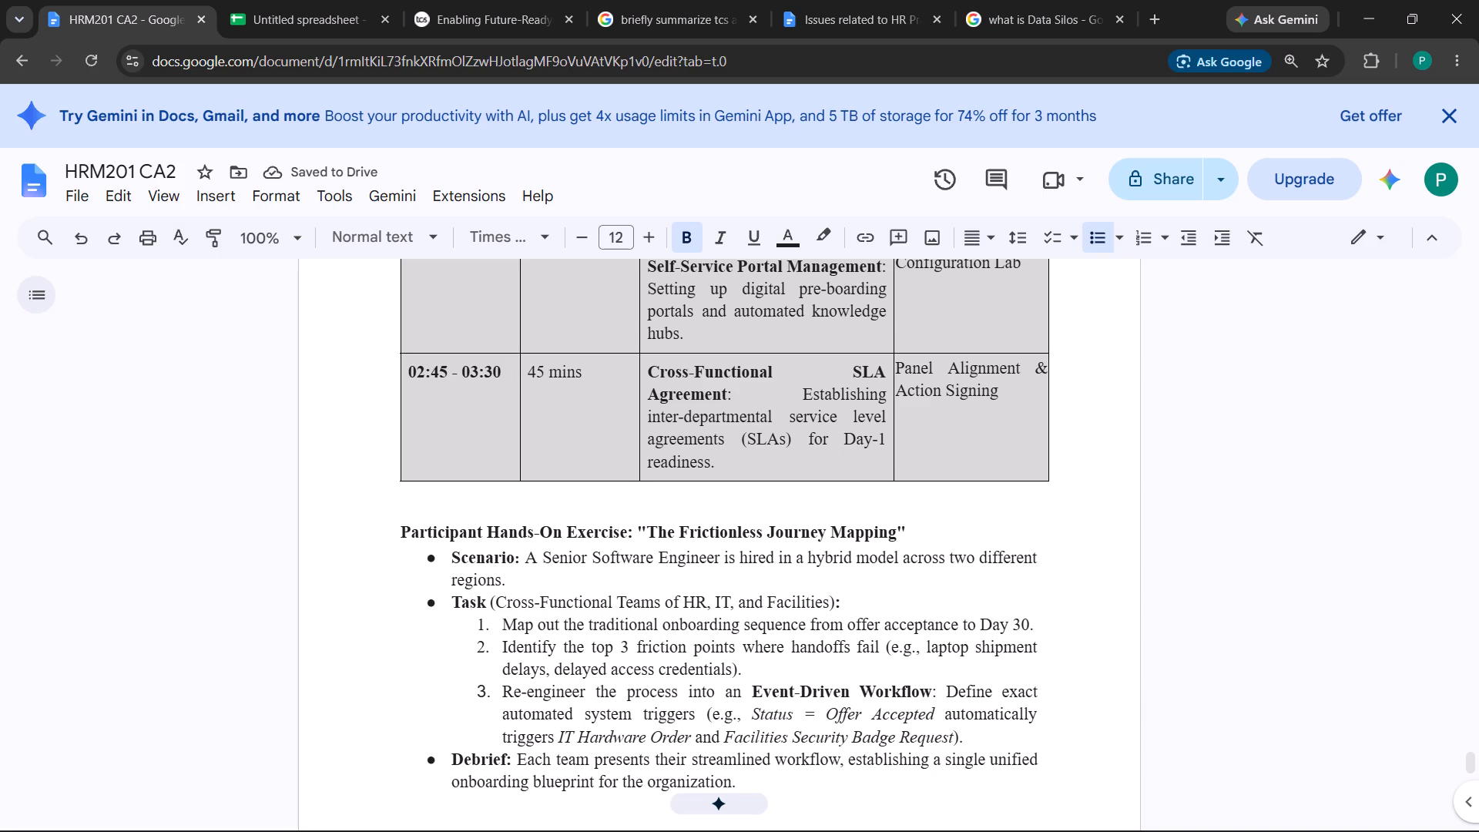
{"action": "scroll", "coordinate": [504, 604], "scroll_direction": "down", "scroll_amount": 2}
{"action": "left_click", "coordinate": [585, 543]}
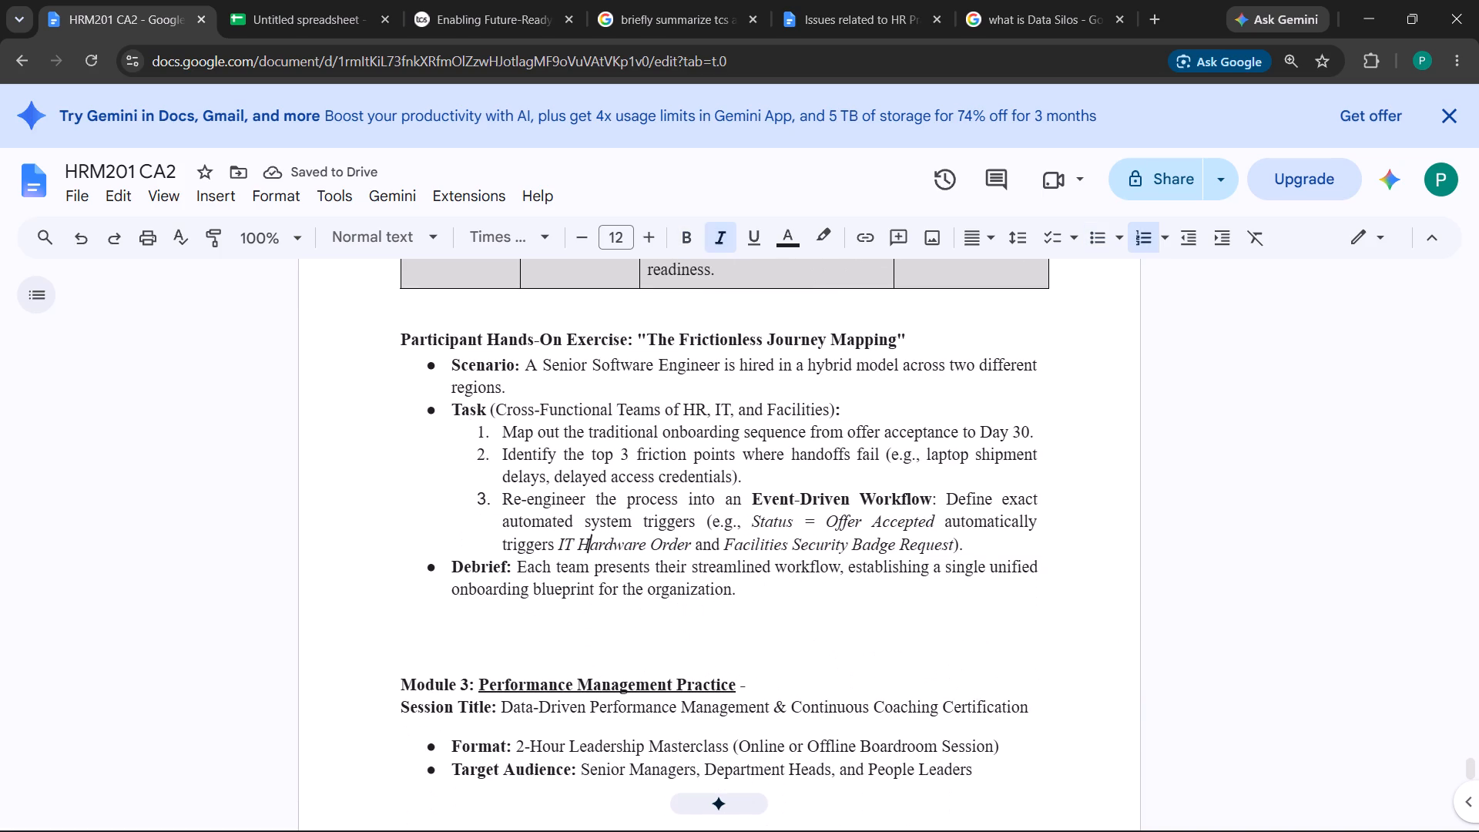
{"action": "scroll", "coordinate": [585, 543], "scroll_direction": "up", "scroll_amount": 3}
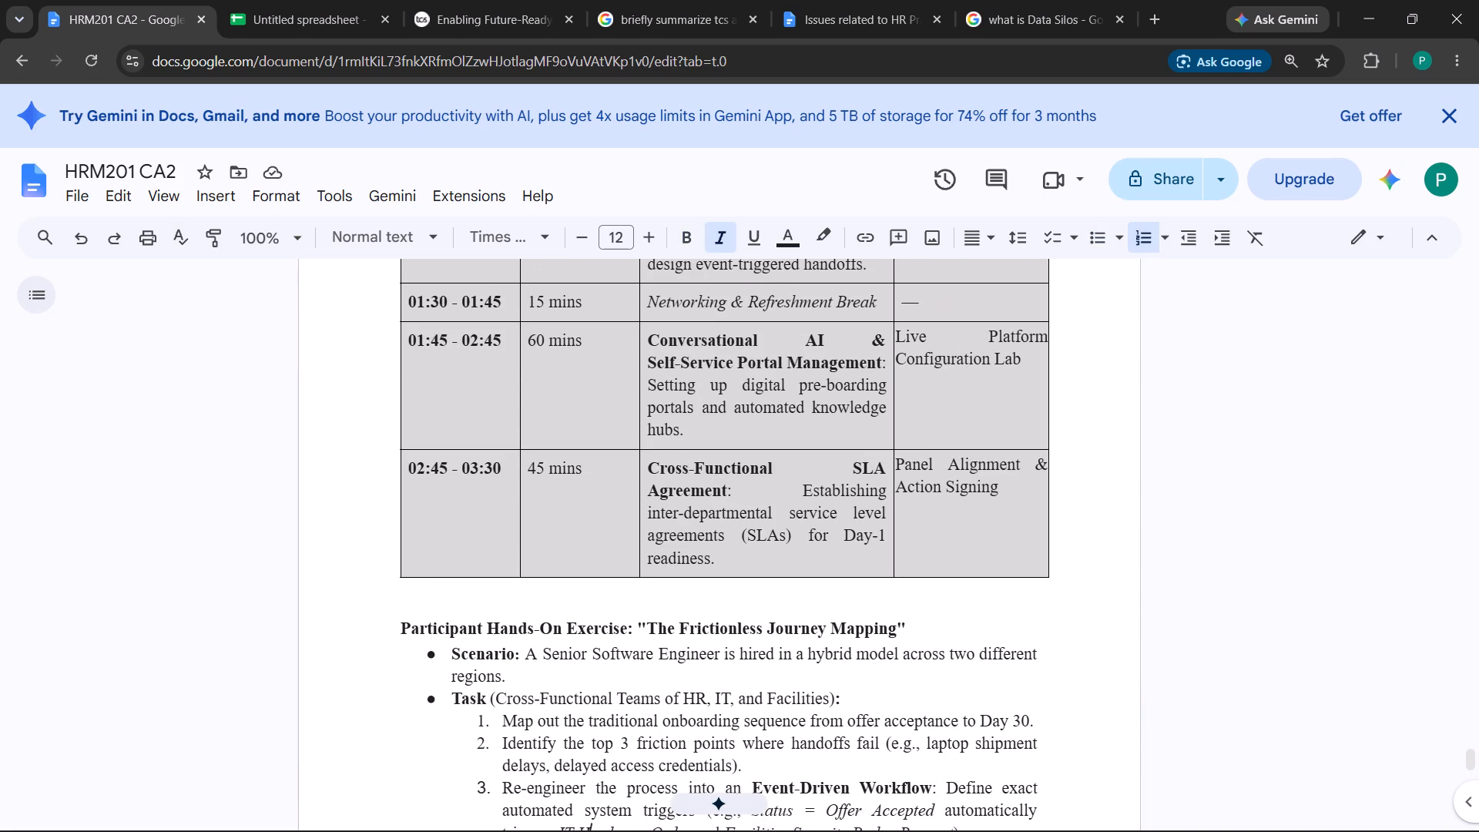
{"action": "left_click", "coordinate": [458, 670]}
{"action": "scroll", "coordinate": [662, 522], "scroll_direction": "up", "scroll_amount": 3}
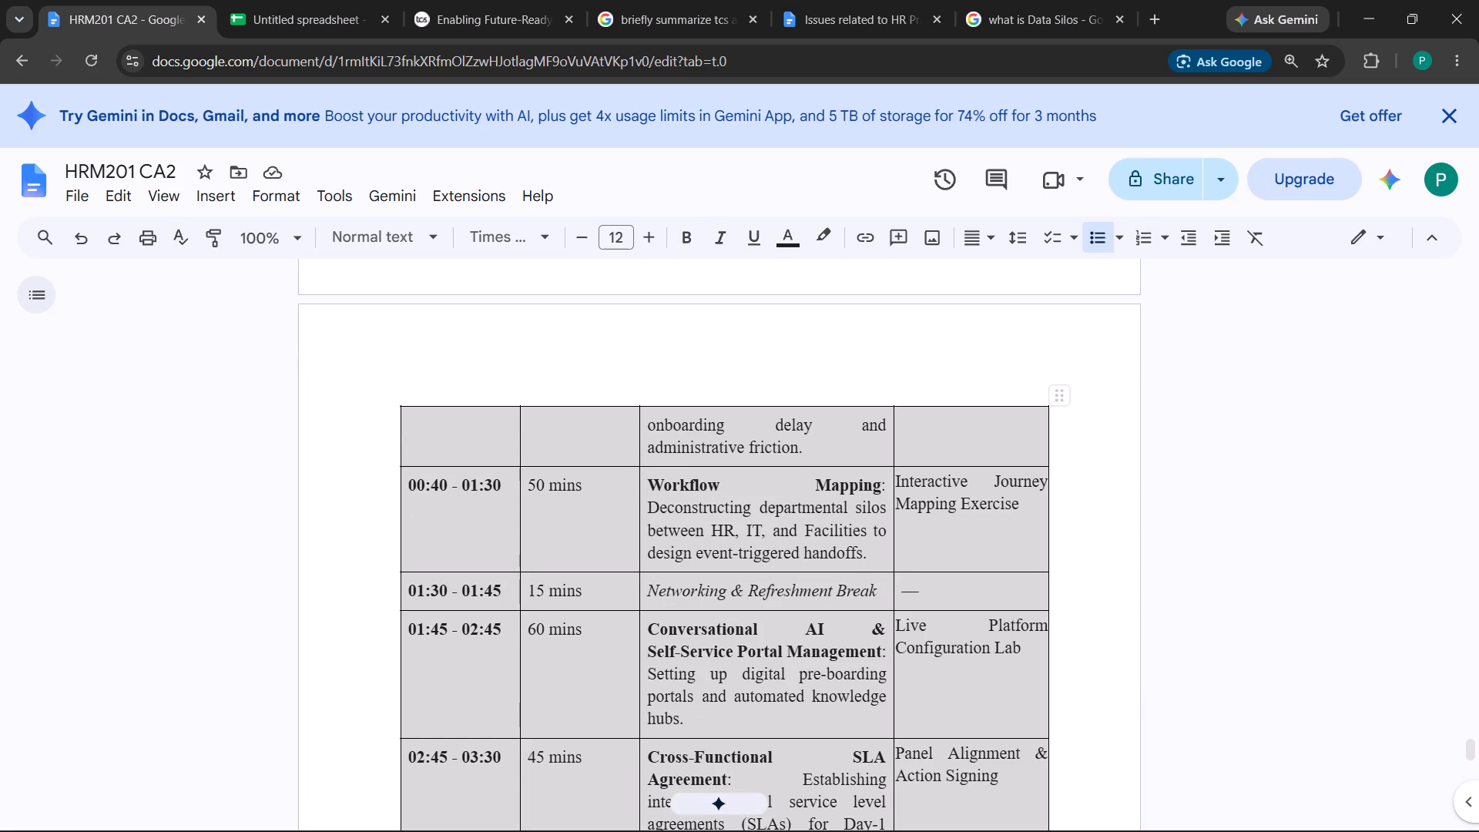
{"action": "left_click", "coordinate": [584, 486]}
{"action": "scroll", "coordinate": [609, 496], "scroll_direction": "up", "scroll_amount": 3}
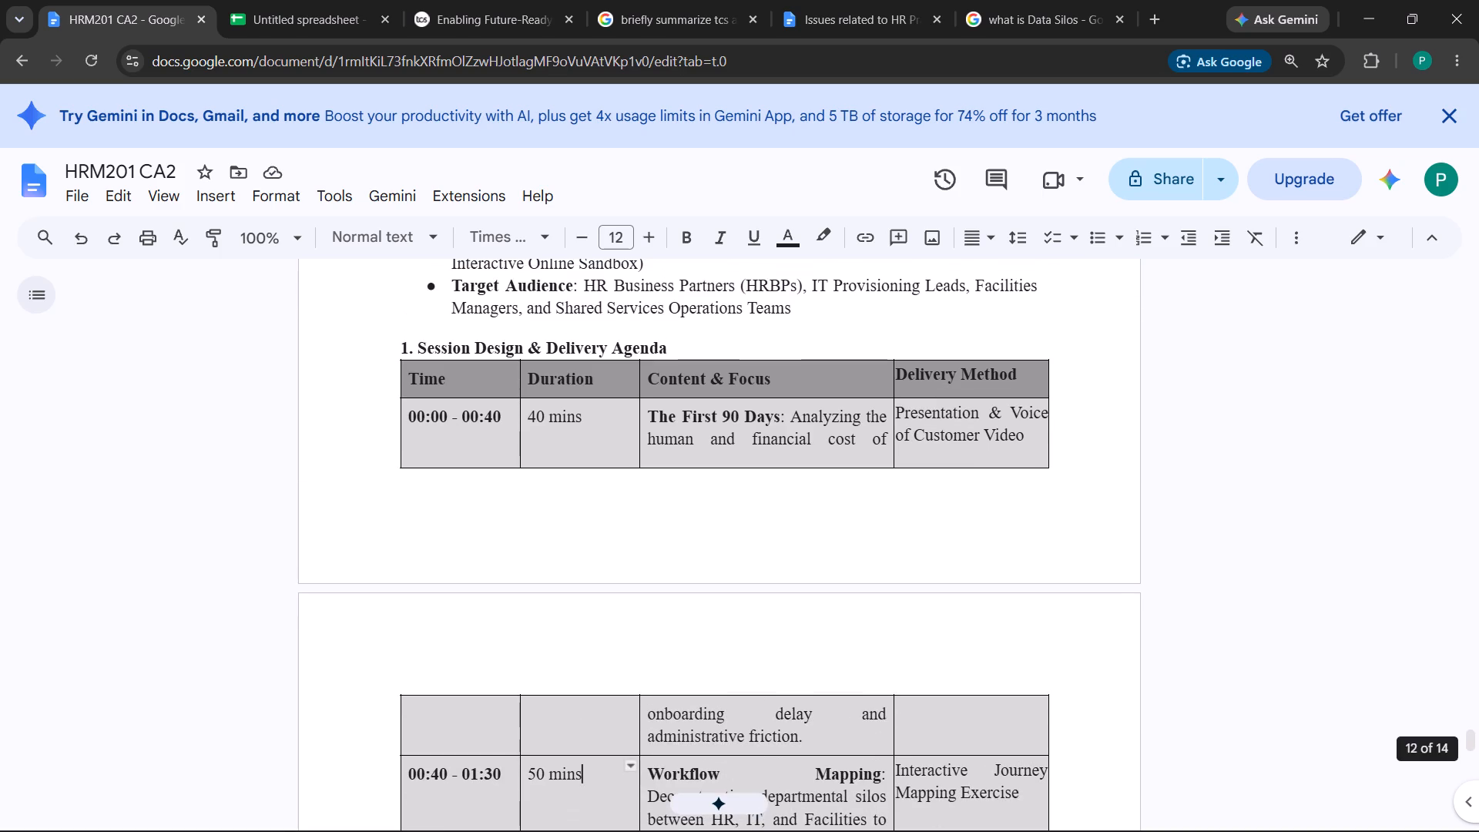
{"action": "scroll", "coordinate": [723, 460], "scroll_direction": "up", "scroll_amount": 3}
{"action": "scroll", "coordinate": [528, 508], "scroll_direction": "up", "scroll_amount": 3}
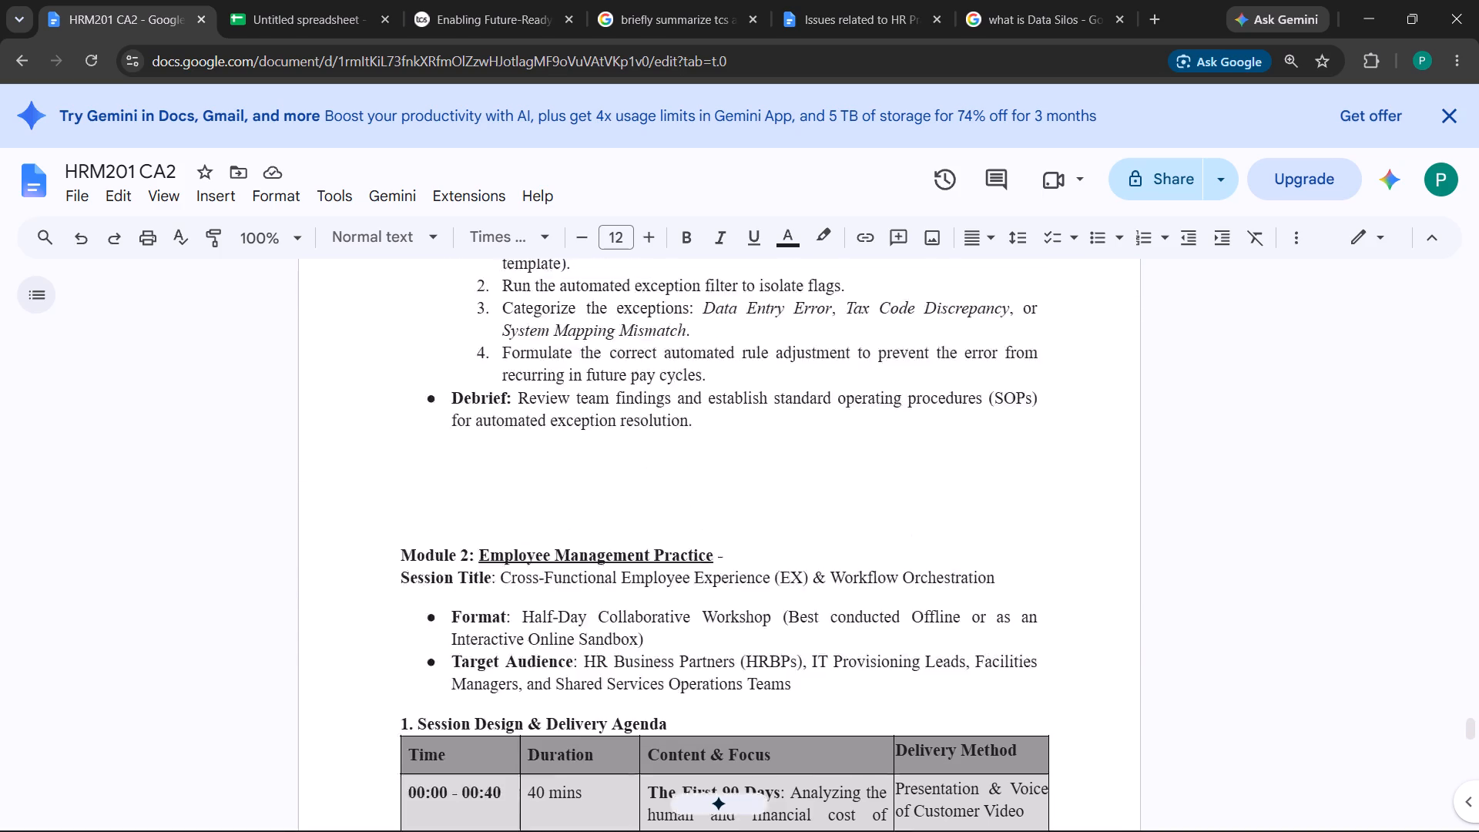
Review the document from Module 1's hands-on exercise through Module 2 to the end of the last module's agenda table.
{"action": "scroll", "coordinate": [528, 508], "scroll_direction": "up", "scroll_amount": 2}
{"action": "scroll", "coordinate": [526, 506], "scroll_direction": "down", "scroll_amount": 1}
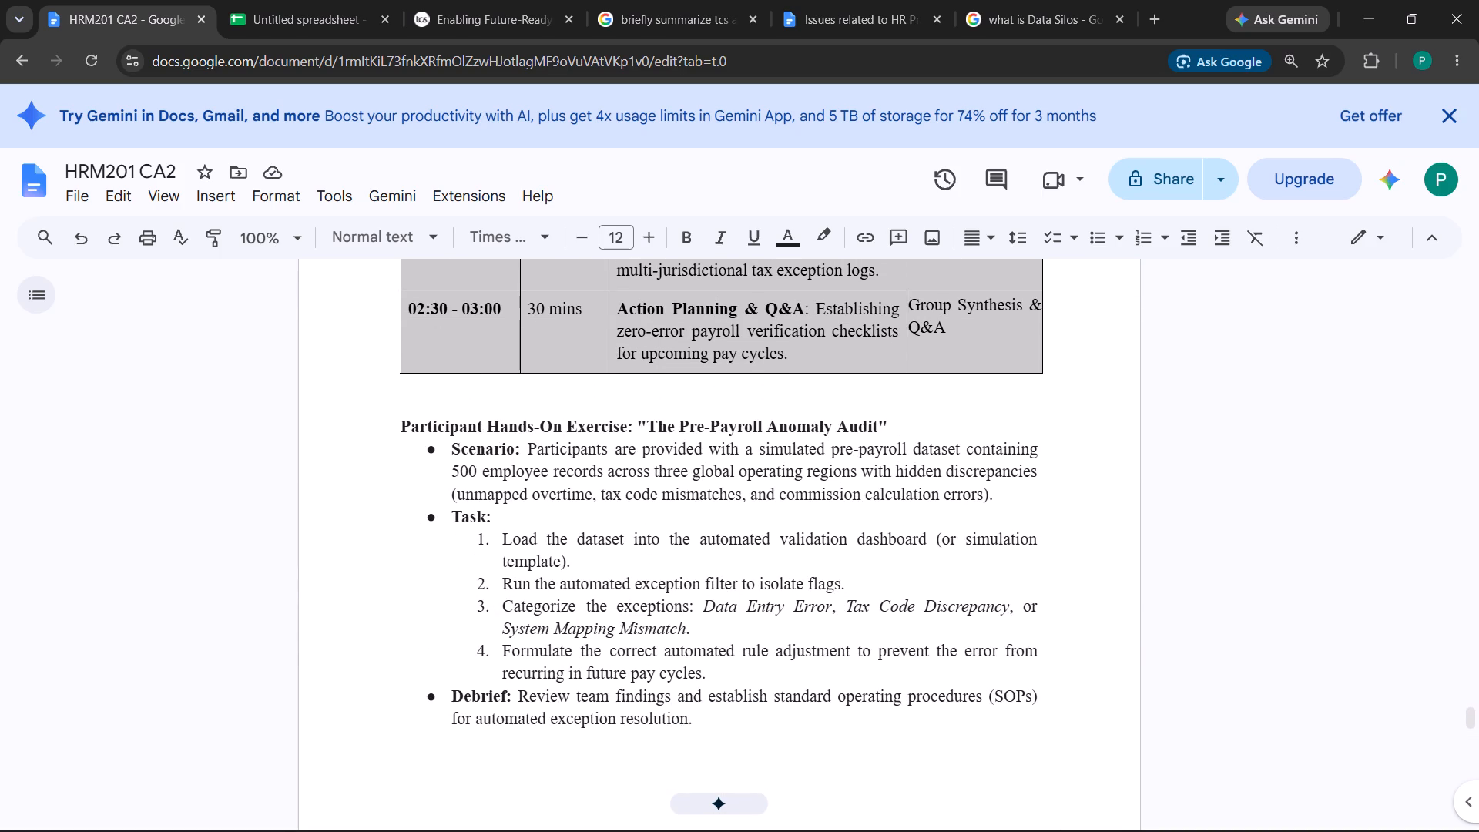
{"action": "left_click", "coordinate": [485, 454]}
{"action": "scroll", "coordinate": [542, 510], "scroll_direction": "down", "scroll_amount": 15}
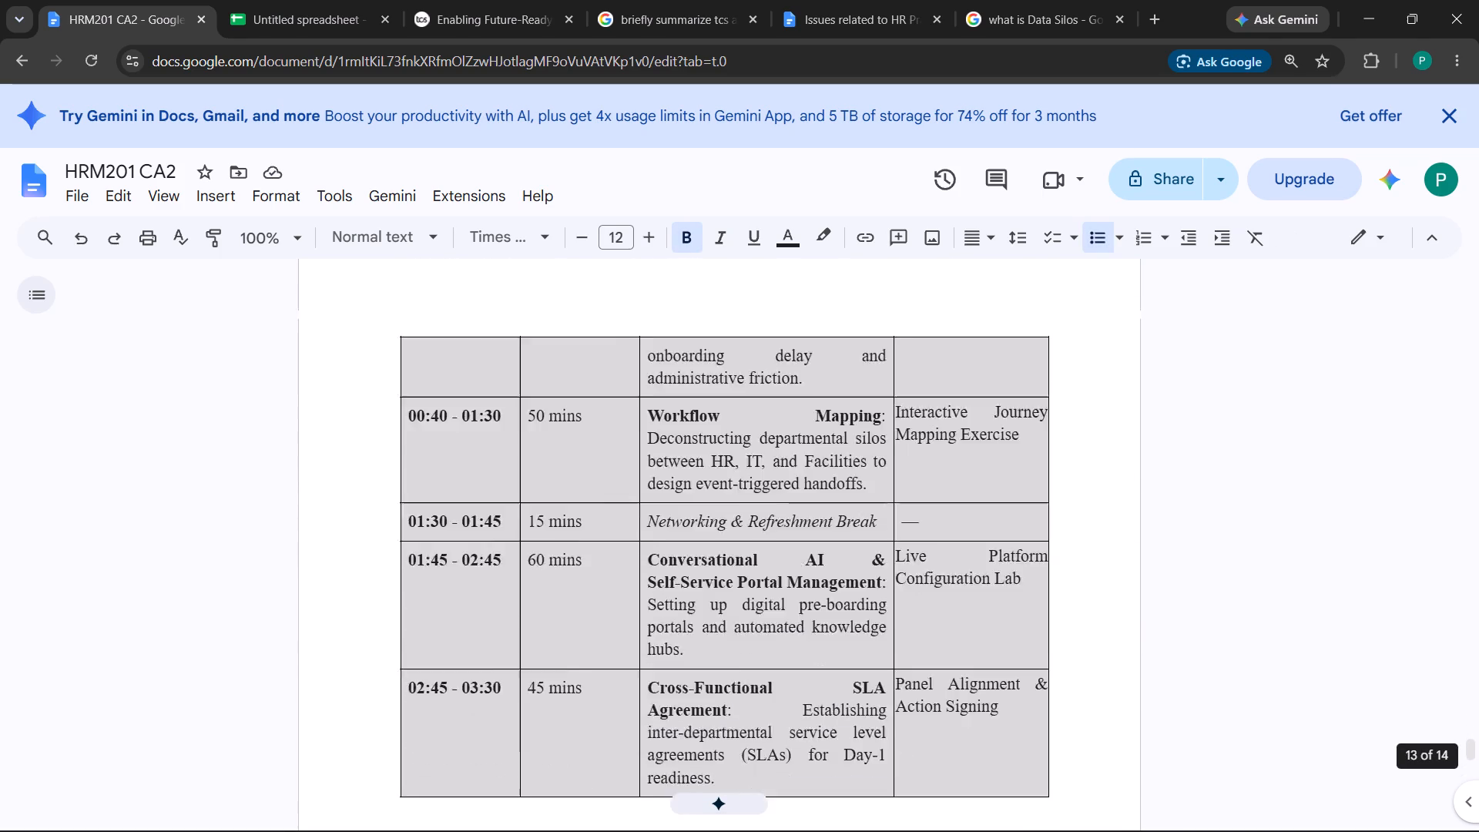
{"action": "scroll", "coordinate": [544, 512], "scroll_direction": "down", "scroll_amount": 2}
{"action": "scroll", "coordinate": [544, 512], "scroll_direction": "up", "scroll_amount": 1}
{"action": "scroll", "coordinate": [544, 512], "scroll_direction": "down", "scroll_amount": 10}
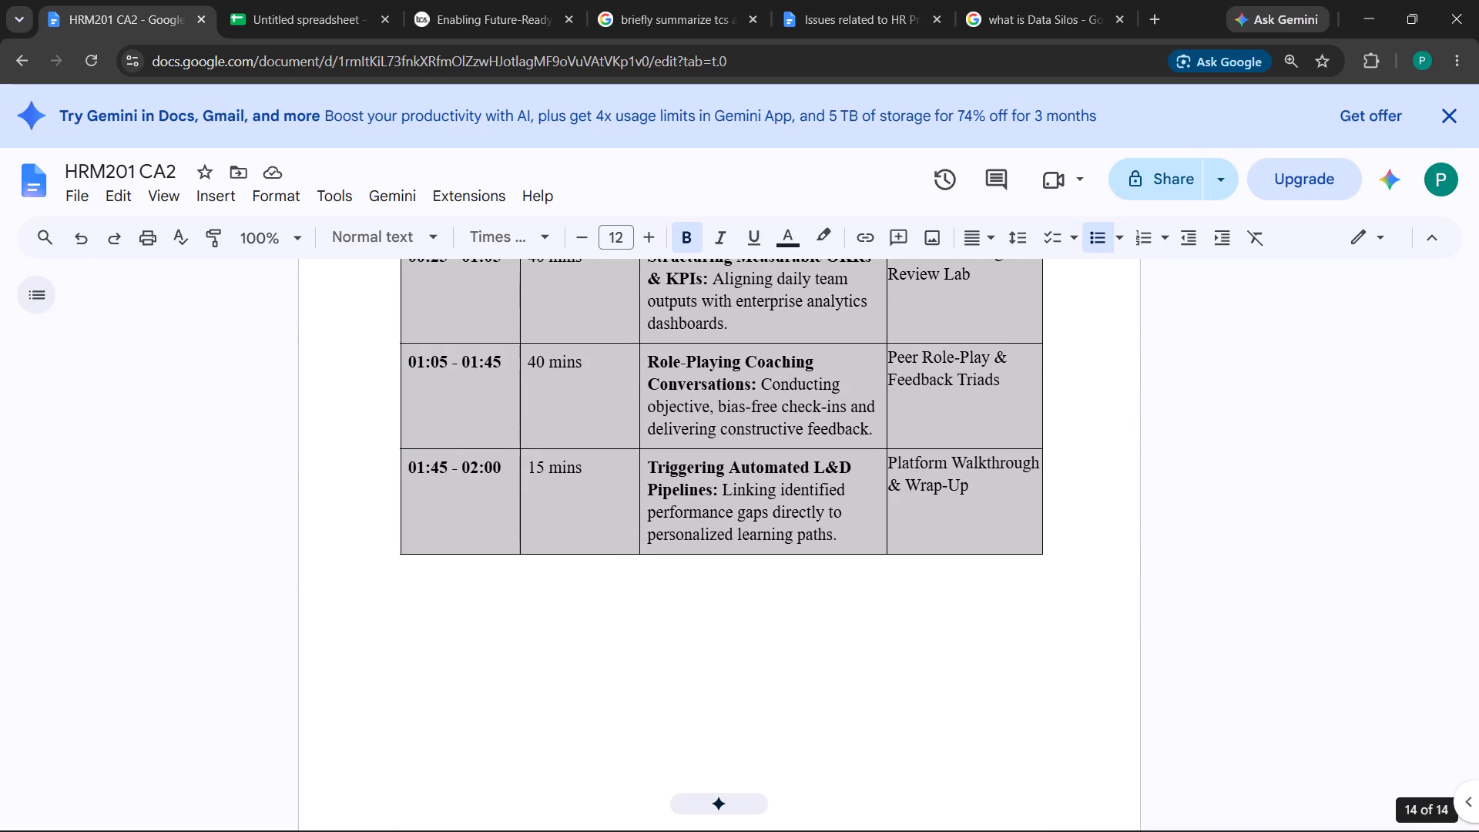
{"action": "scroll", "coordinate": [544, 512], "scroll_direction": "down", "scroll_amount": 2}
{"action": "scroll", "coordinate": [544, 512], "scroll_direction": "up", "scroll_amount": 1}
{"action": "scroll", "coordinate": [544, 512], "scroll_direction": "down", "scroll_amount": 1}
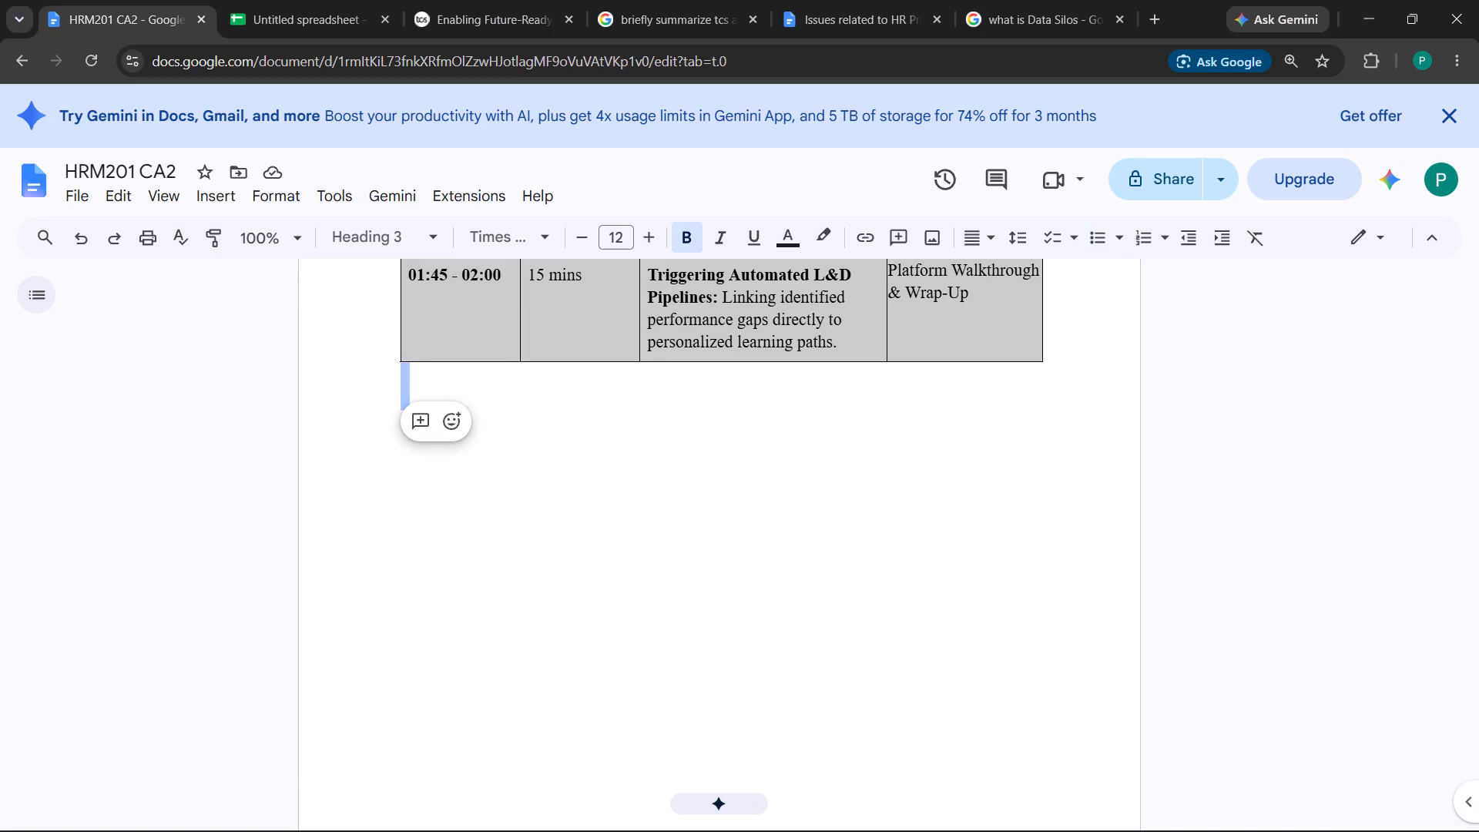
{"action": "left_click", "coordinate": [516, 386]}
{"action": "right_click", "coordinate": [507, 384]}
{"action": "left_click", "coordinate": [570, 462]}
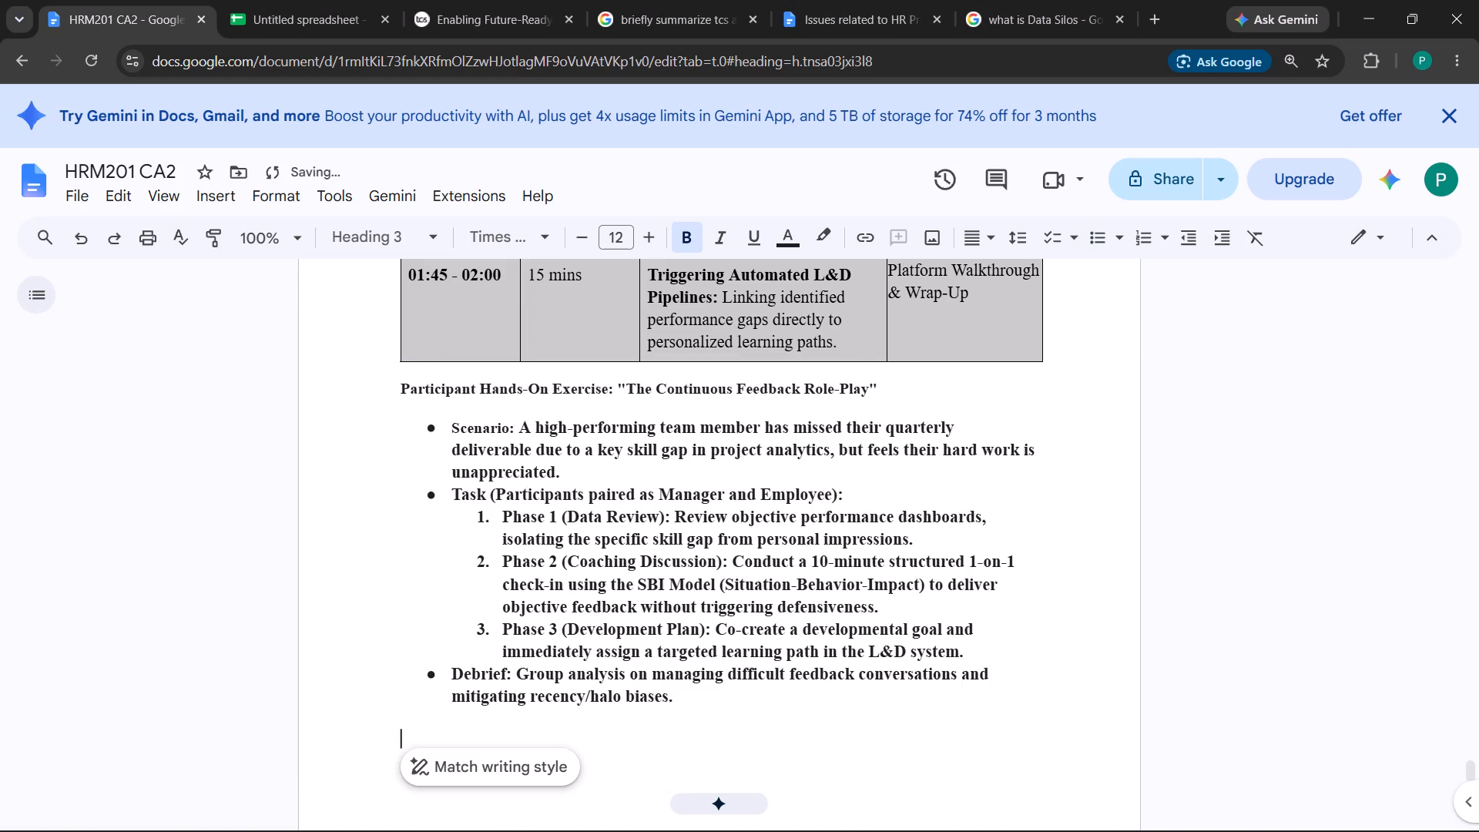
Compare the pasted exercise's formatting and spacing with Module 2's table and hands-on exercise.
{"action": "scroll", "coordinate": [576, 485], "scroll_direction": "up", "scroll_amount": 5}
{"action": "scroll", "coordinate": [576, 485], "scroll_direction": "down", "scroll_amount": 1}
{"action": "scroll", "coordinate": [576, 485], "scroll_direction": "up", "scroll_amount": 12}
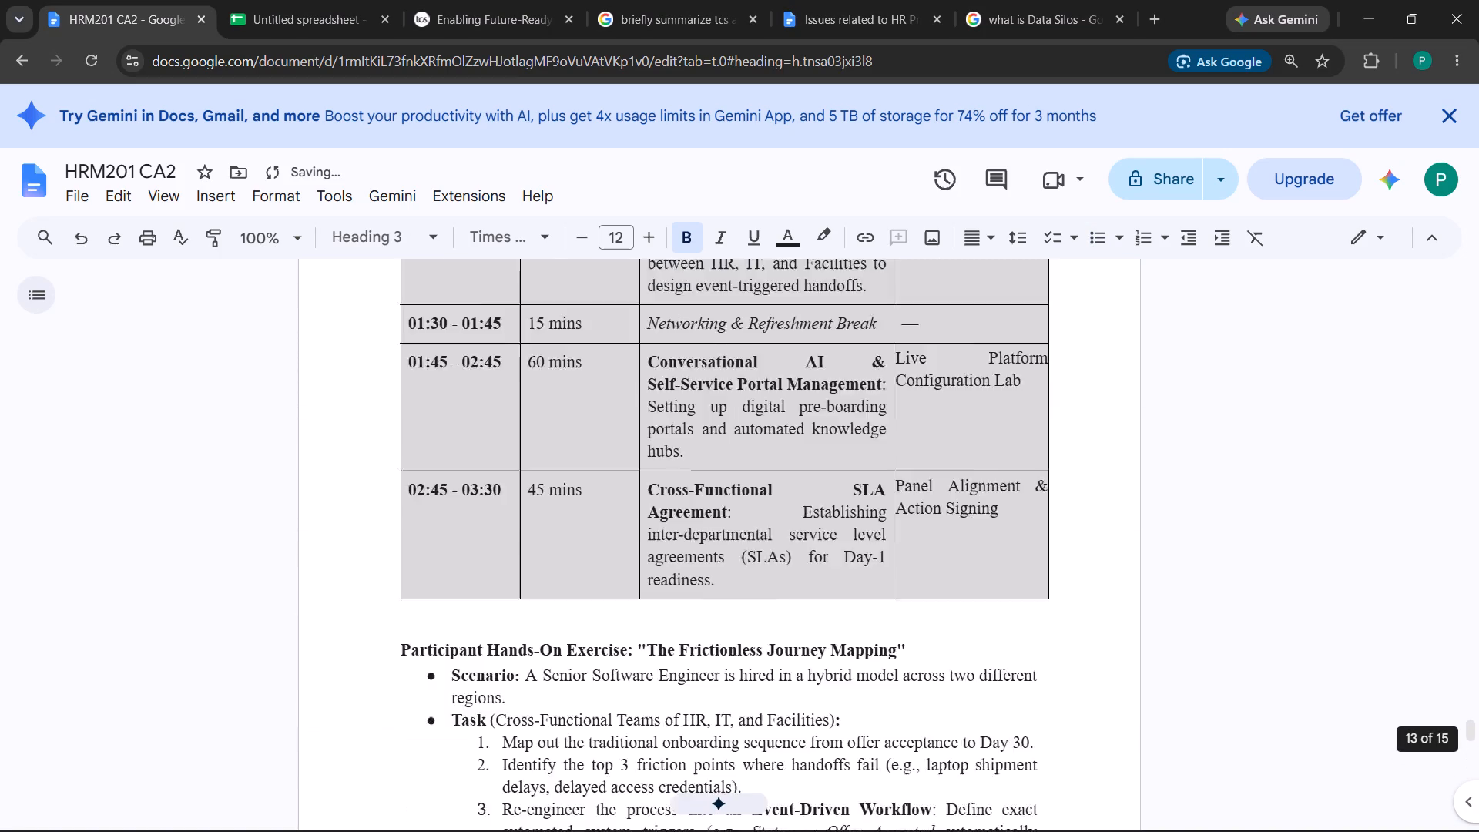
{"action": "scroll", "coordinate": [578, 487], "scroll_direction": "down", "scroll_amount": 9}
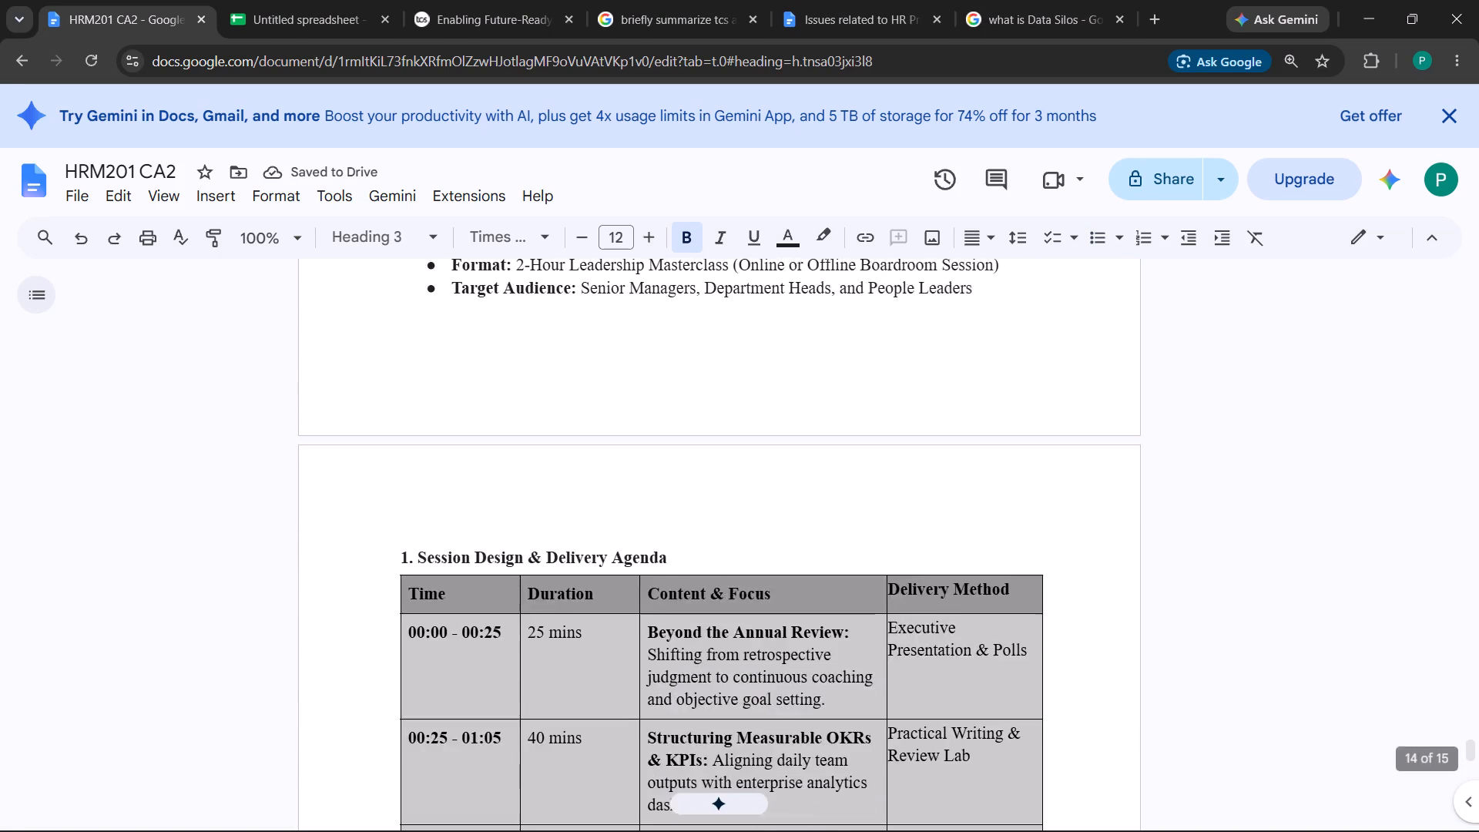
{"action": "scroll", "coordinate": [572, 453], "scroll_direction": "down", "scroll_amount": 7}
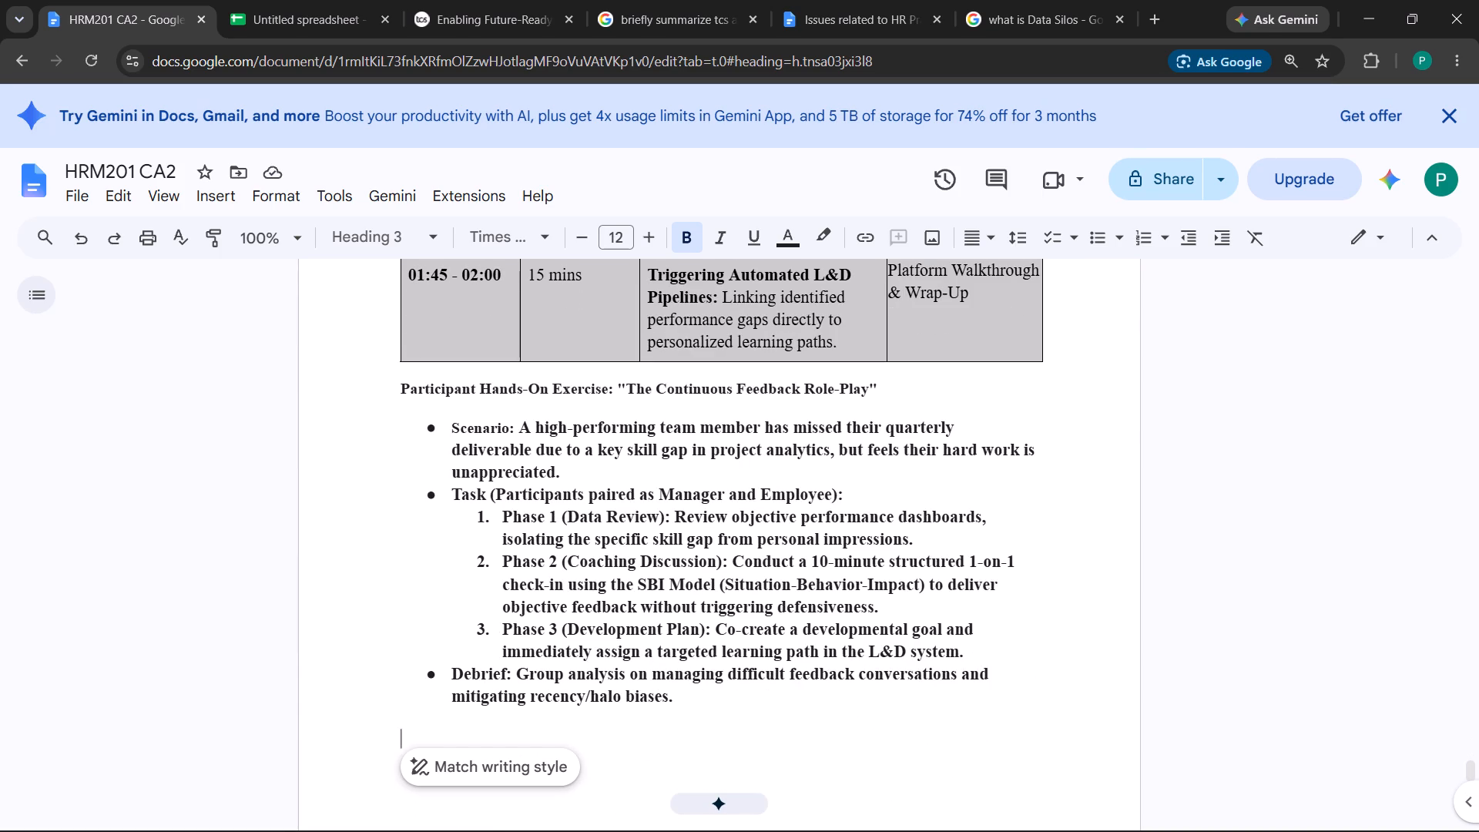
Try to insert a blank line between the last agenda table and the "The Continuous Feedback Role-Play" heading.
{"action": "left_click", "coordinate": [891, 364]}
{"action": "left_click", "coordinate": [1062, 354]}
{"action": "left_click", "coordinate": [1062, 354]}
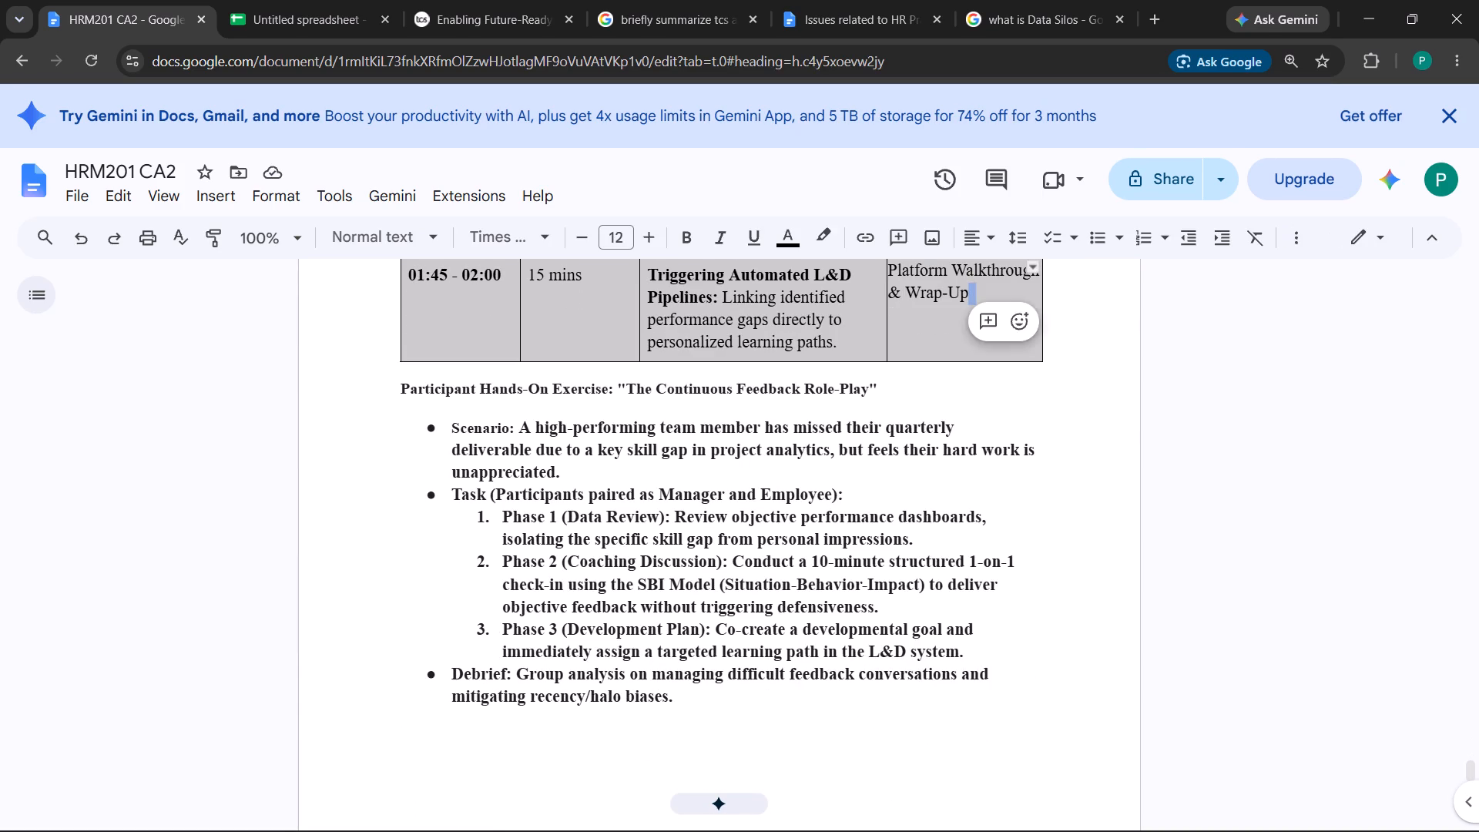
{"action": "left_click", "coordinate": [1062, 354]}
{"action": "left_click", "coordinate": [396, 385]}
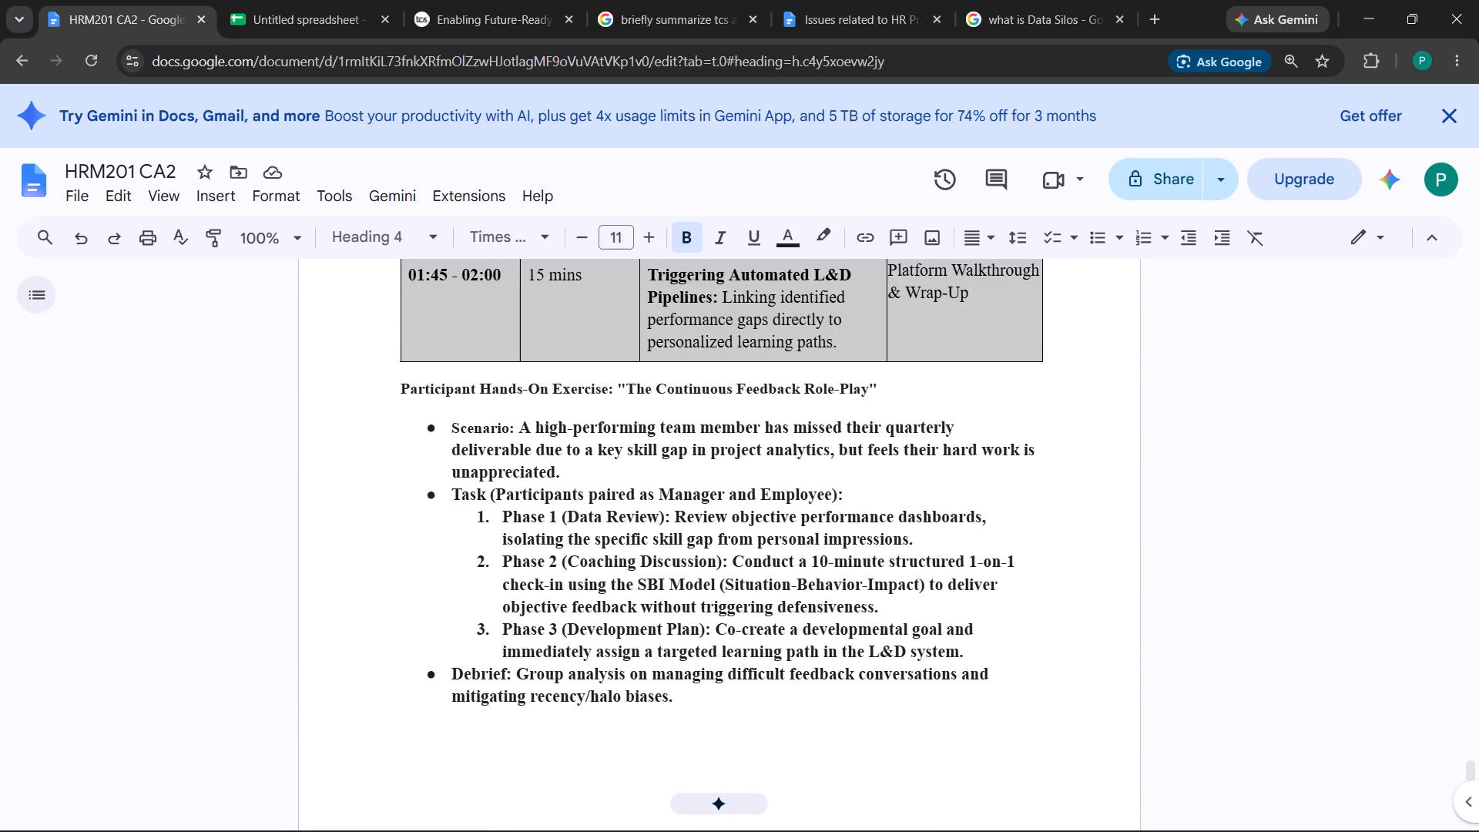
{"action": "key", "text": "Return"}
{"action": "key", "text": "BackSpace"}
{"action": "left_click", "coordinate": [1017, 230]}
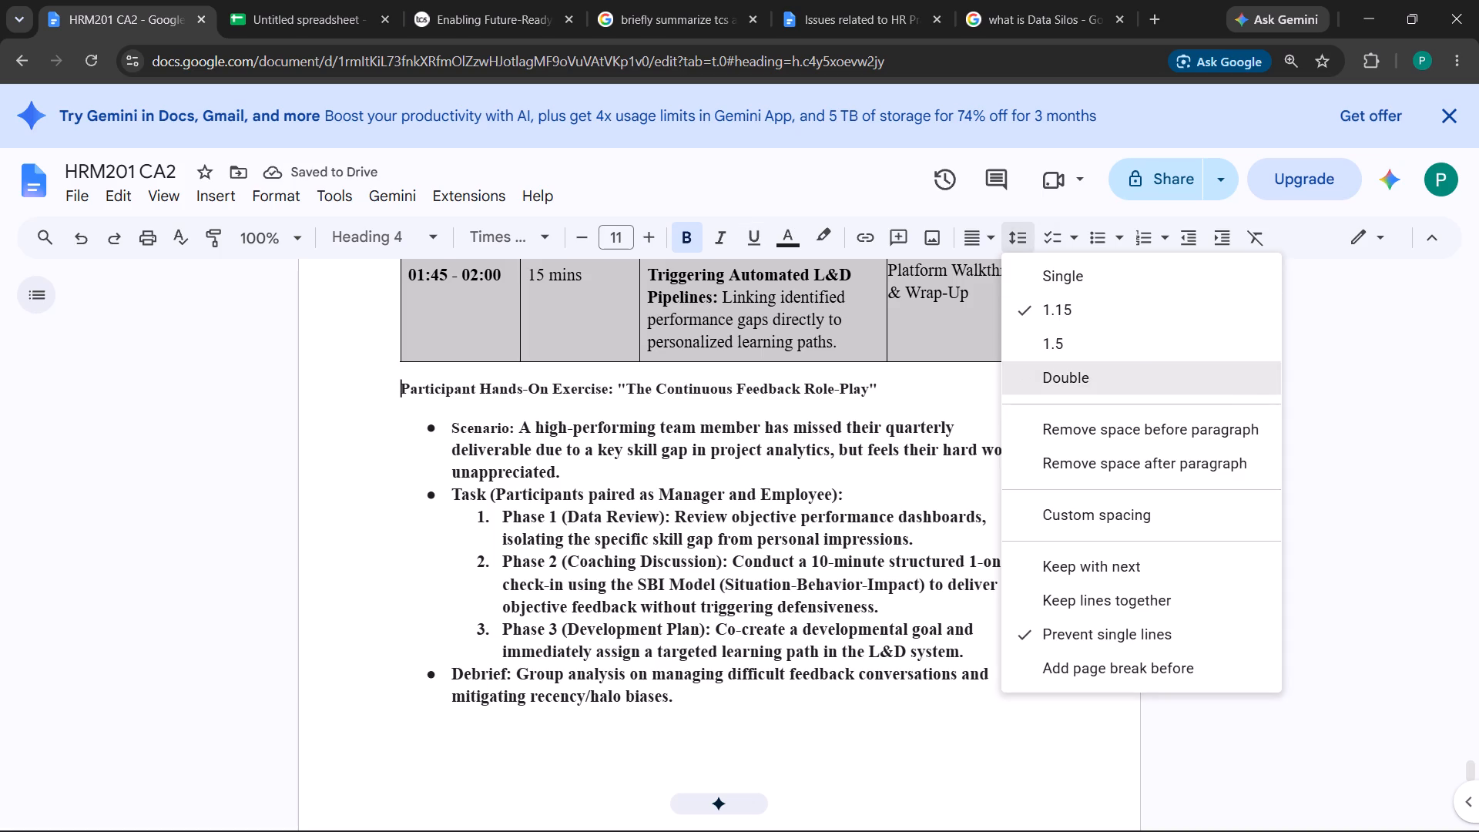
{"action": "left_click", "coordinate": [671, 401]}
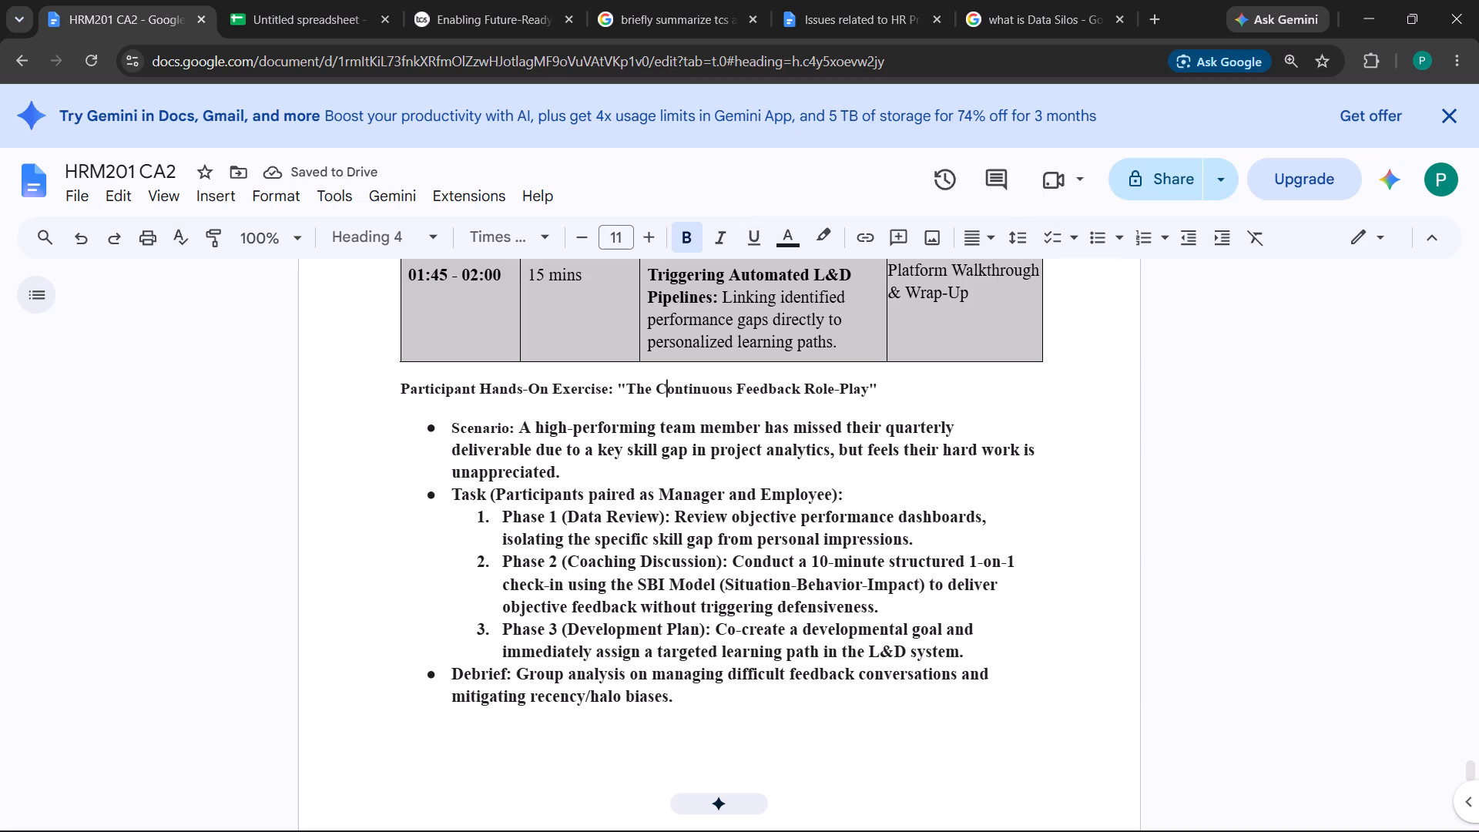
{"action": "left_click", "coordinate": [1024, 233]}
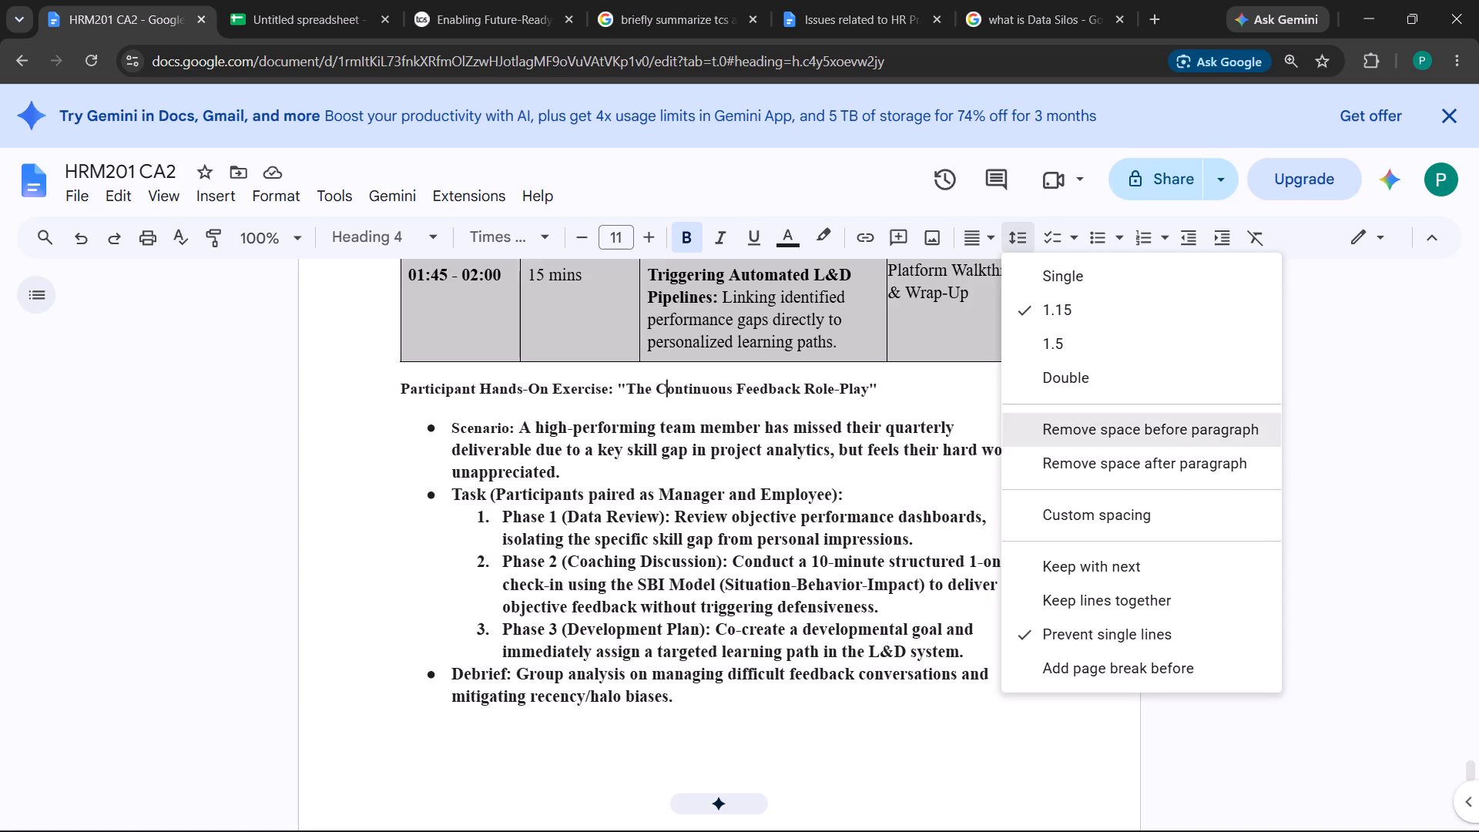
Increase the heading "Participant Hands-On Exercise: "The Continuous Feedback Role-Play"" to font size 12.
{"action": "triple_click", "coordinate": [412, 398]}
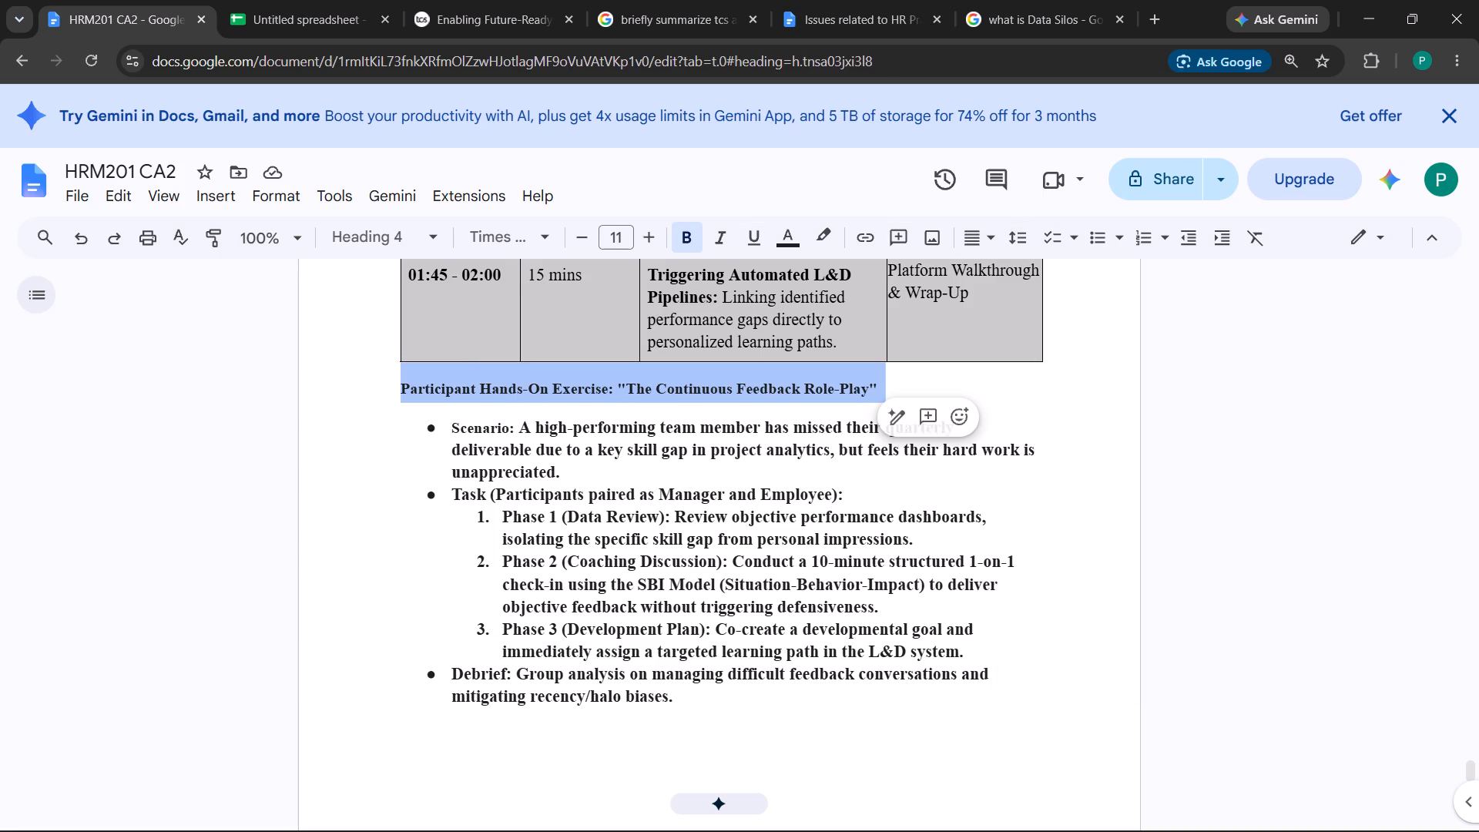
{"action": "left_click", "coordinate": [643, 242]}
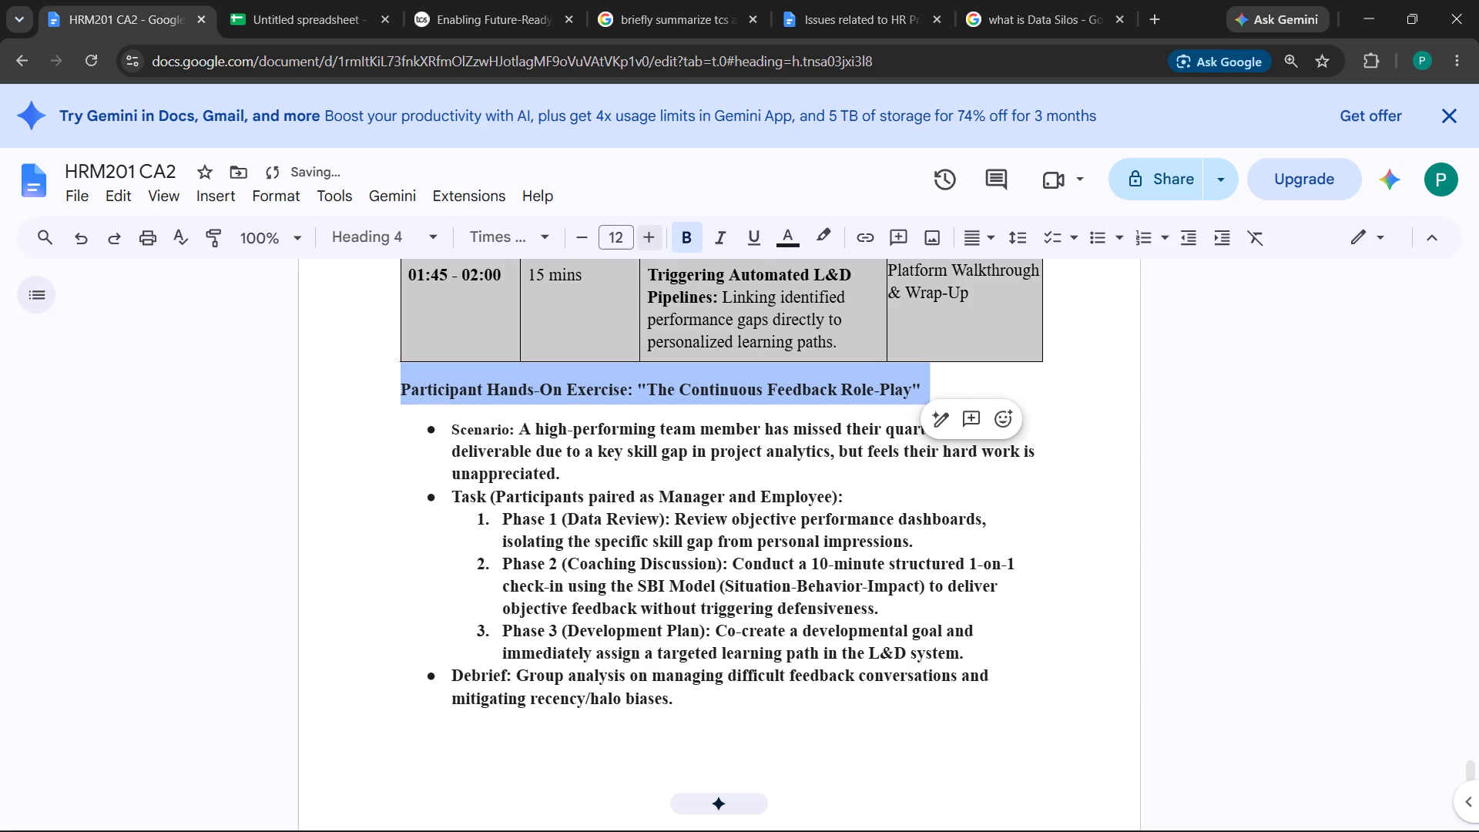
Increase the word "Scenario" in the first bullet of the Continuous Feedback Role-Play exercise to font size 12.
{"action": "double_click", "coordinate": [482, 430]}
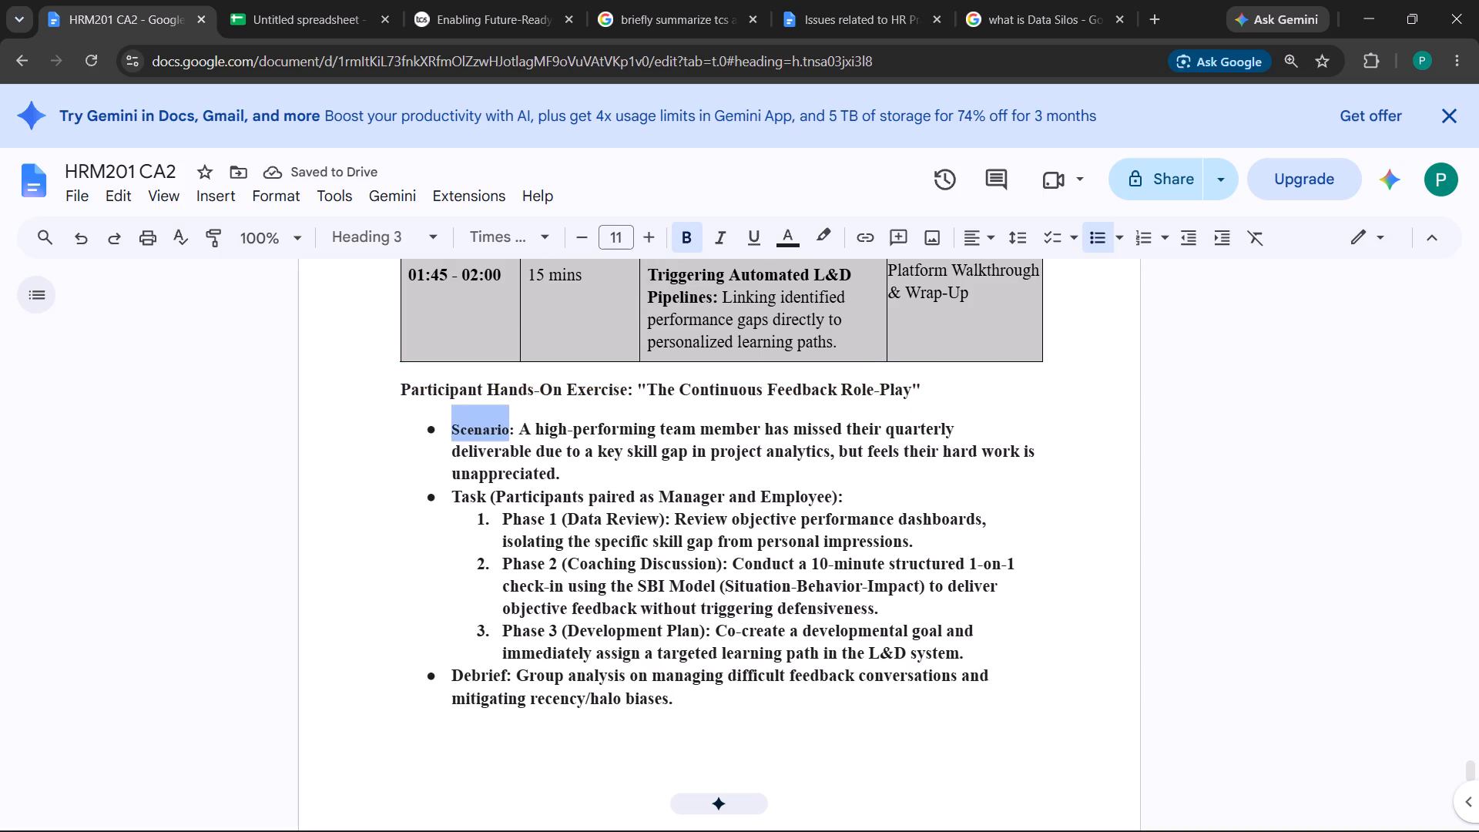
{"action": "left_click", "coordinate": [650, 238]}
Remove the space before and after the Scenario list item in the Continuous Feedback Role-Play exercise.
{"action": "scroll", "coordinate": [726, 457], "scroll_direction": "up", "scroll_amount": 2}
{"action": "scroll", "coordinate": [730, 461], "scroll_direction": "down", "scroll_amount": 1}
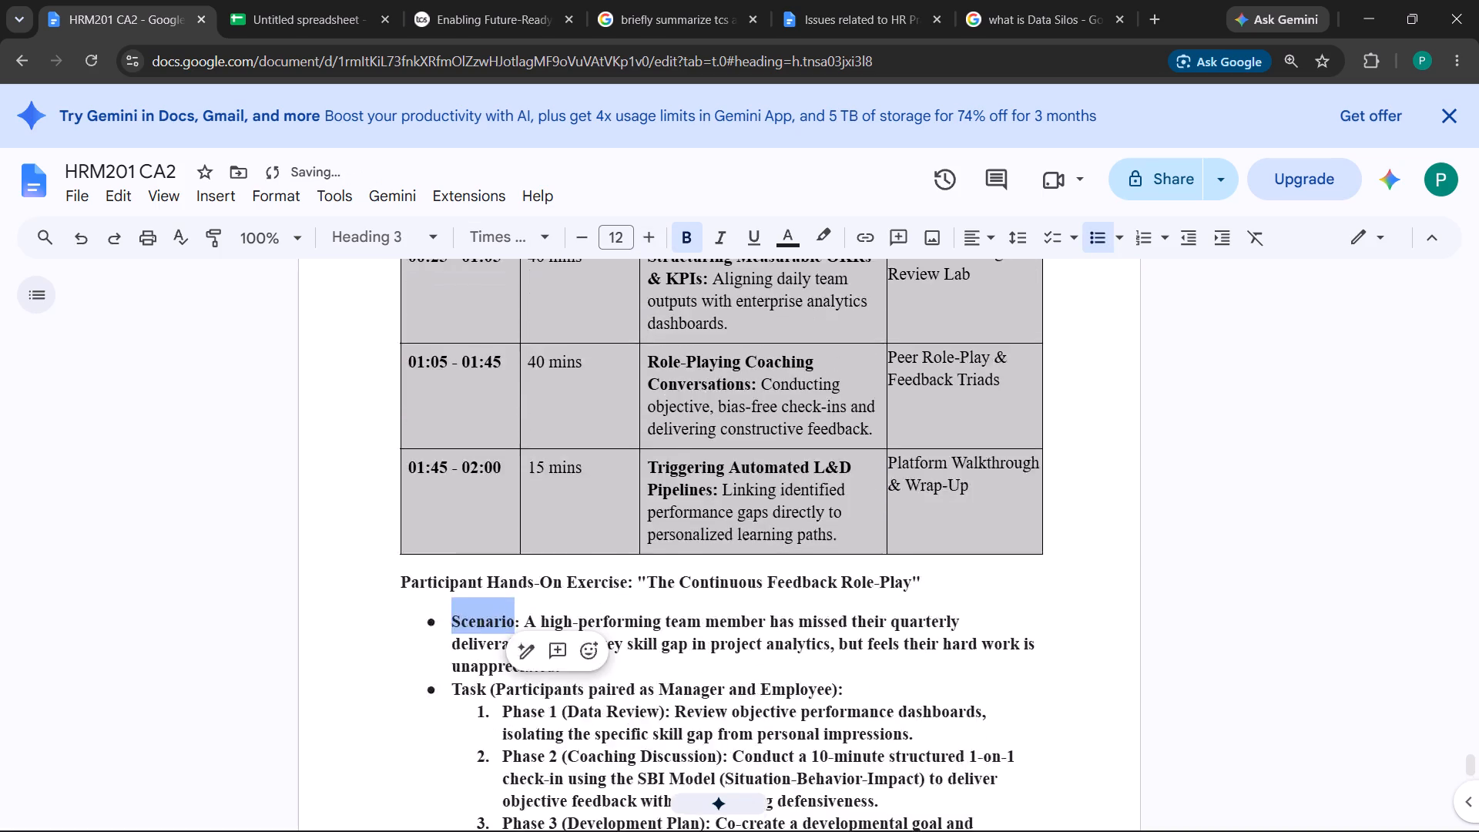
{"action": "scroll", "coordinate": [730, 461], "scroll_direction": "down", "scroll_amount": 2}
{"action": "left_click", "coordinate": [971, 248]}
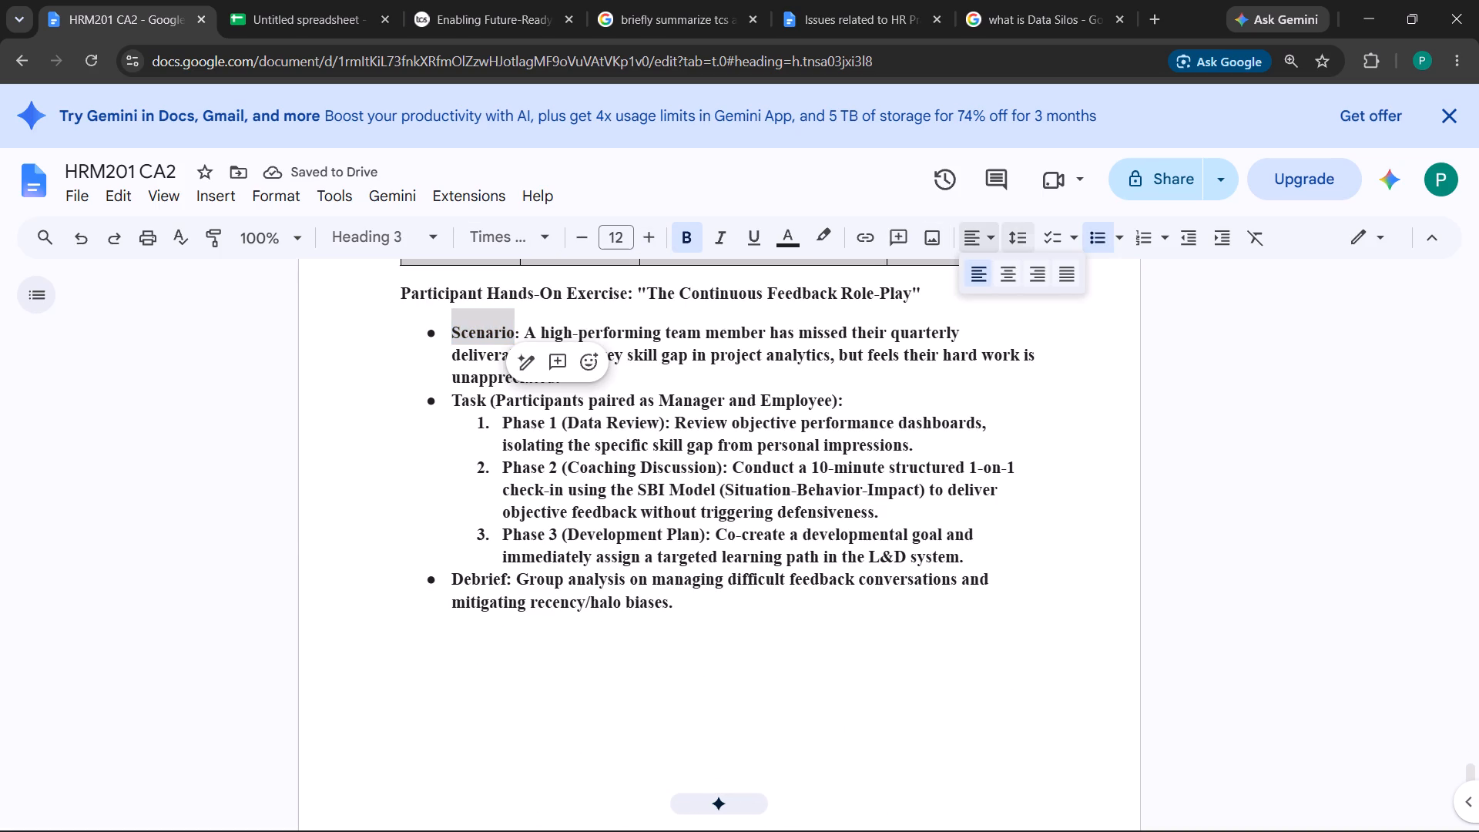
{"action": "left_click", "coordinate": [1016, 243]}
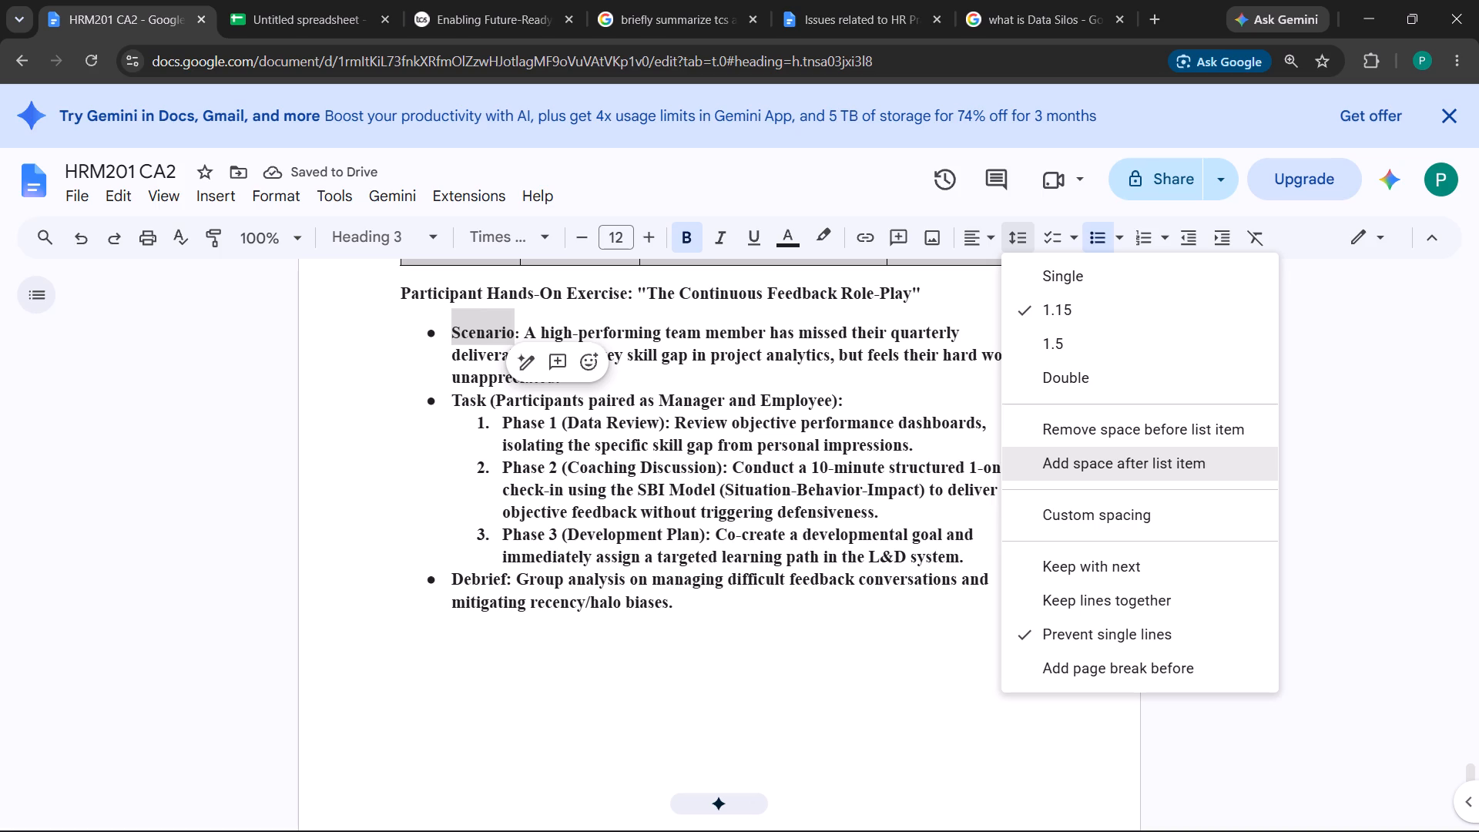
{"action": "left_click", "coordinate": [1067, 438]}
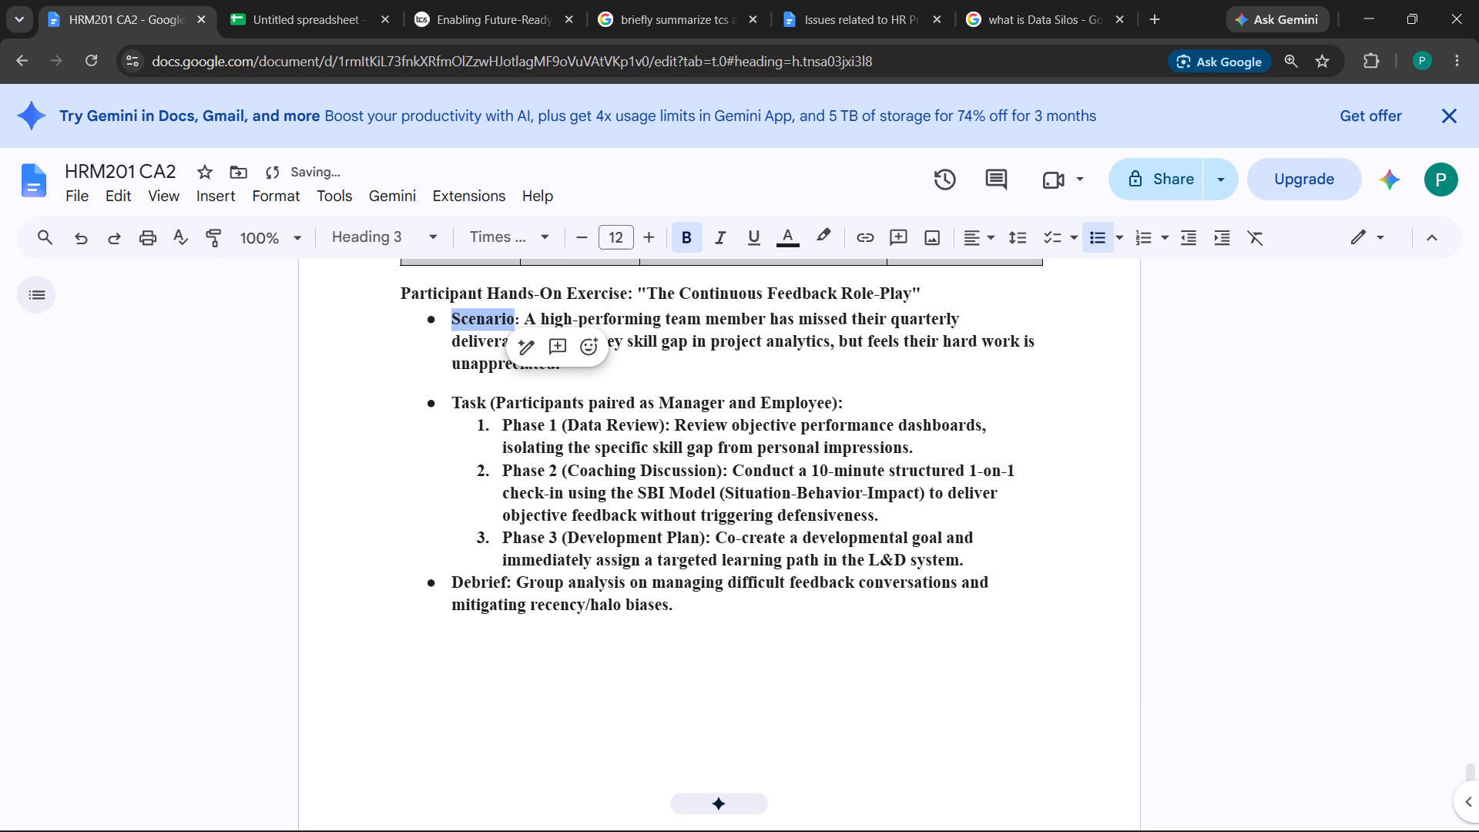
{"action": "left_click", "coordinate": [1021, 243]}
{"action": "left_click", "coordinate": [1082, 458]}
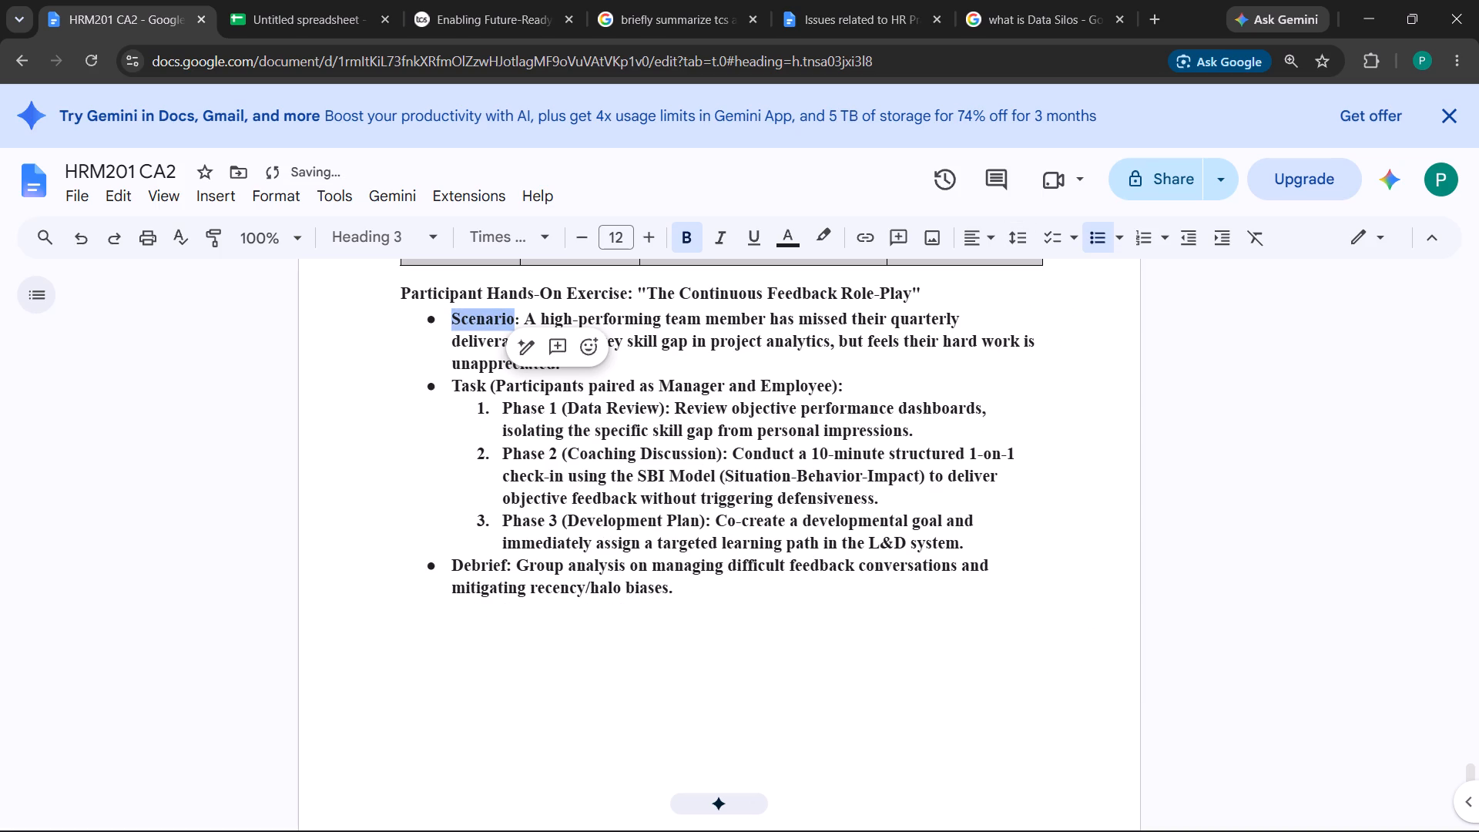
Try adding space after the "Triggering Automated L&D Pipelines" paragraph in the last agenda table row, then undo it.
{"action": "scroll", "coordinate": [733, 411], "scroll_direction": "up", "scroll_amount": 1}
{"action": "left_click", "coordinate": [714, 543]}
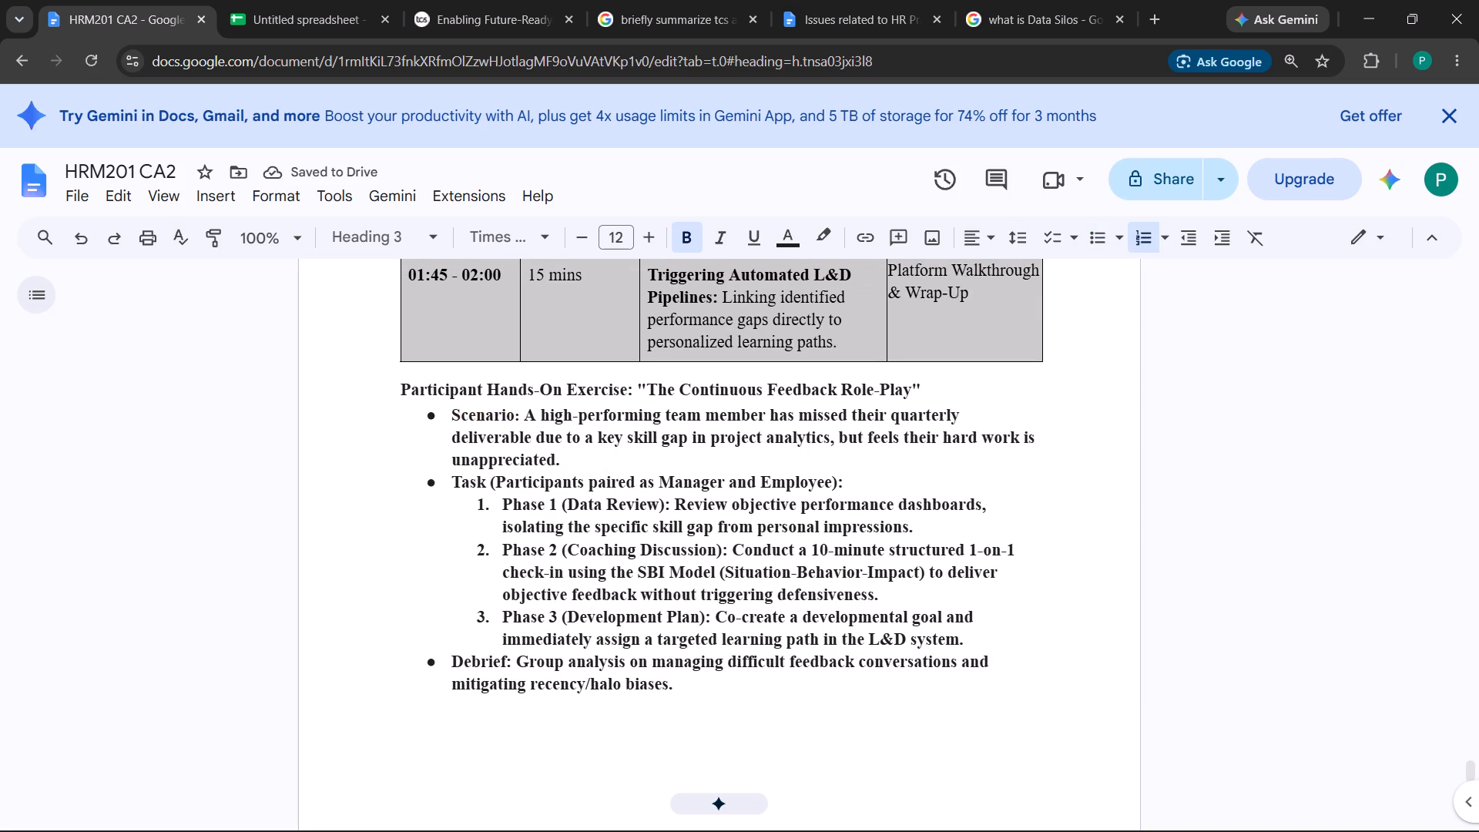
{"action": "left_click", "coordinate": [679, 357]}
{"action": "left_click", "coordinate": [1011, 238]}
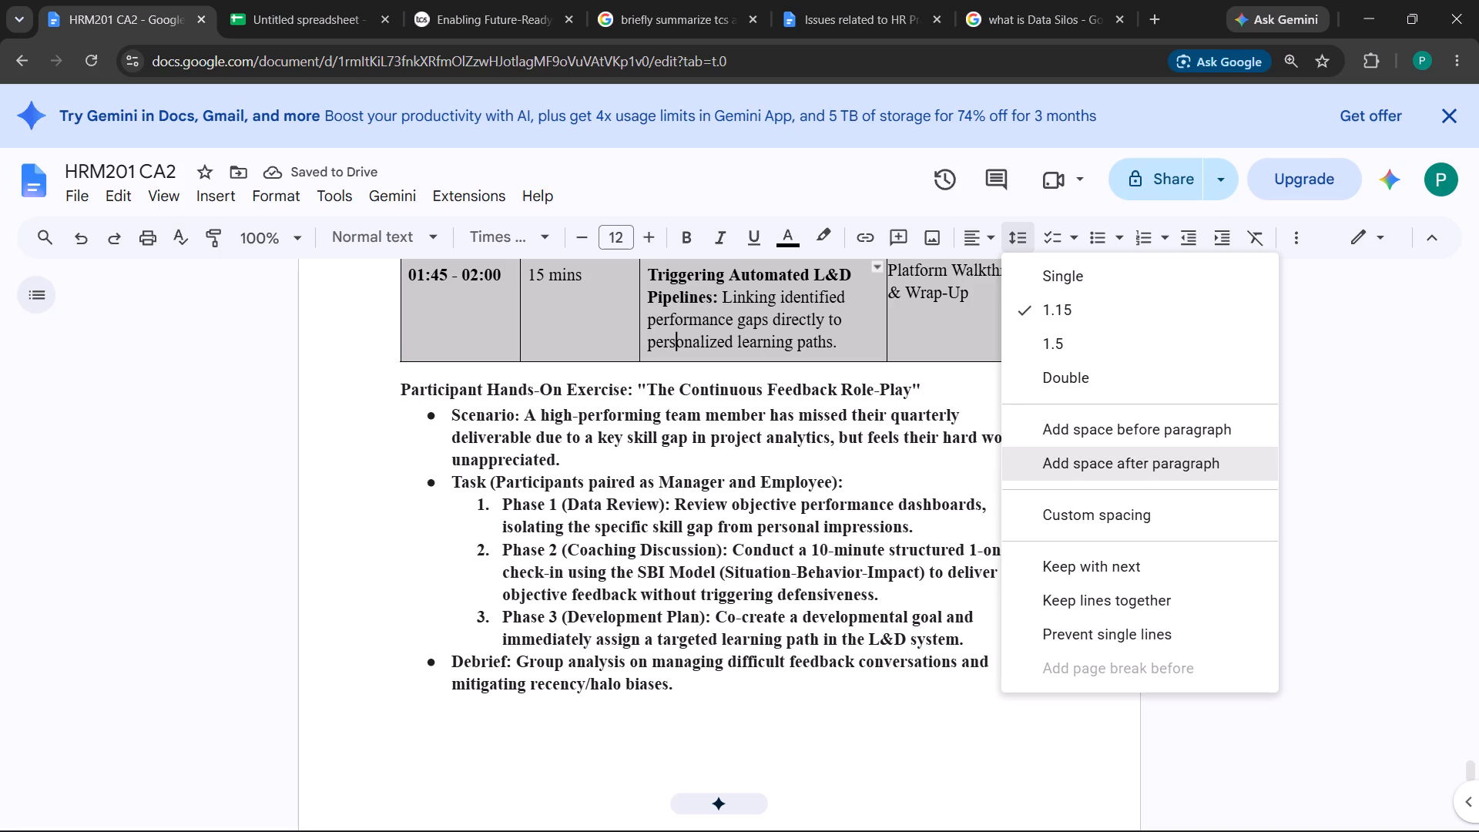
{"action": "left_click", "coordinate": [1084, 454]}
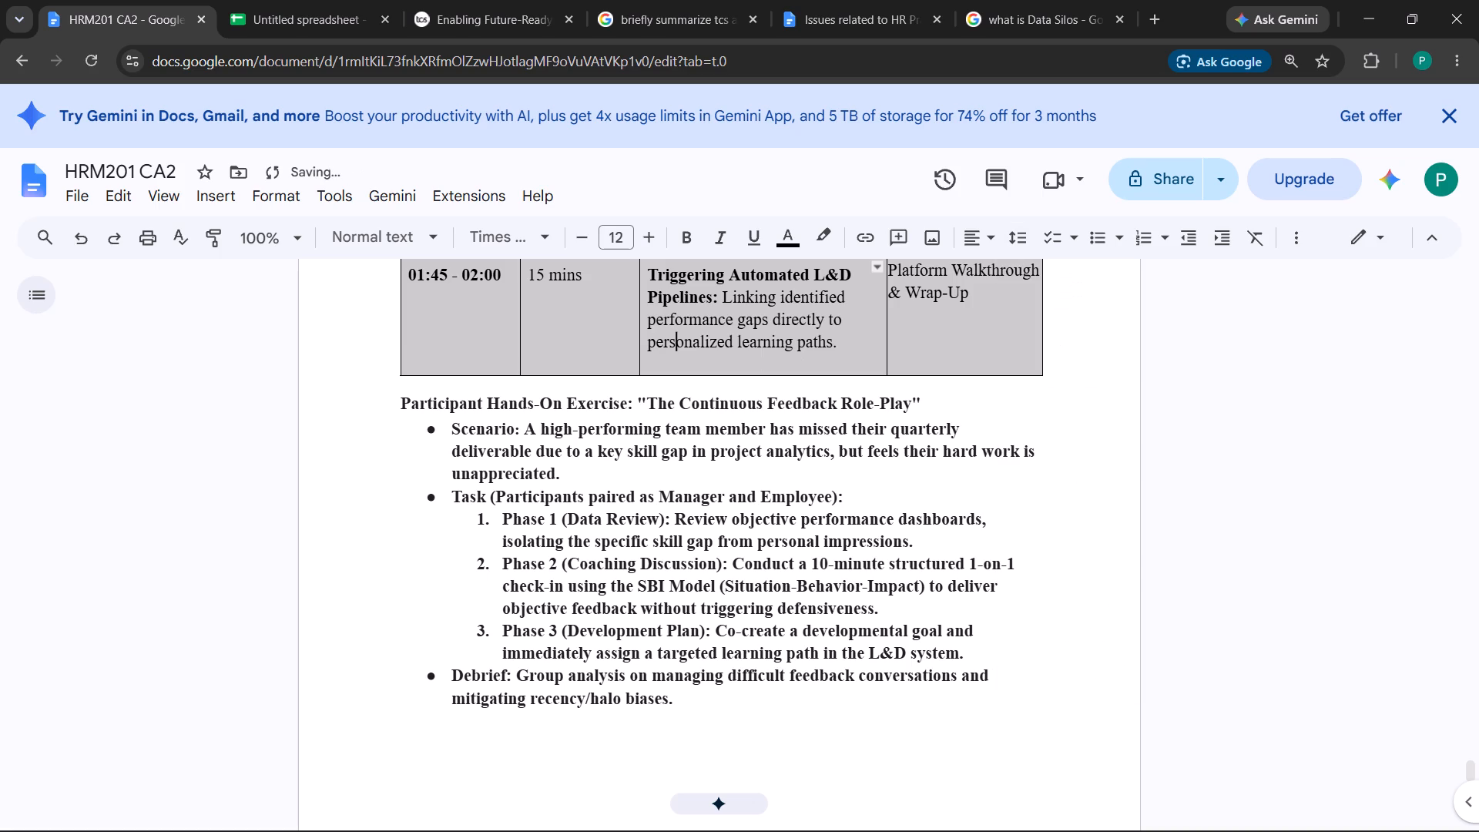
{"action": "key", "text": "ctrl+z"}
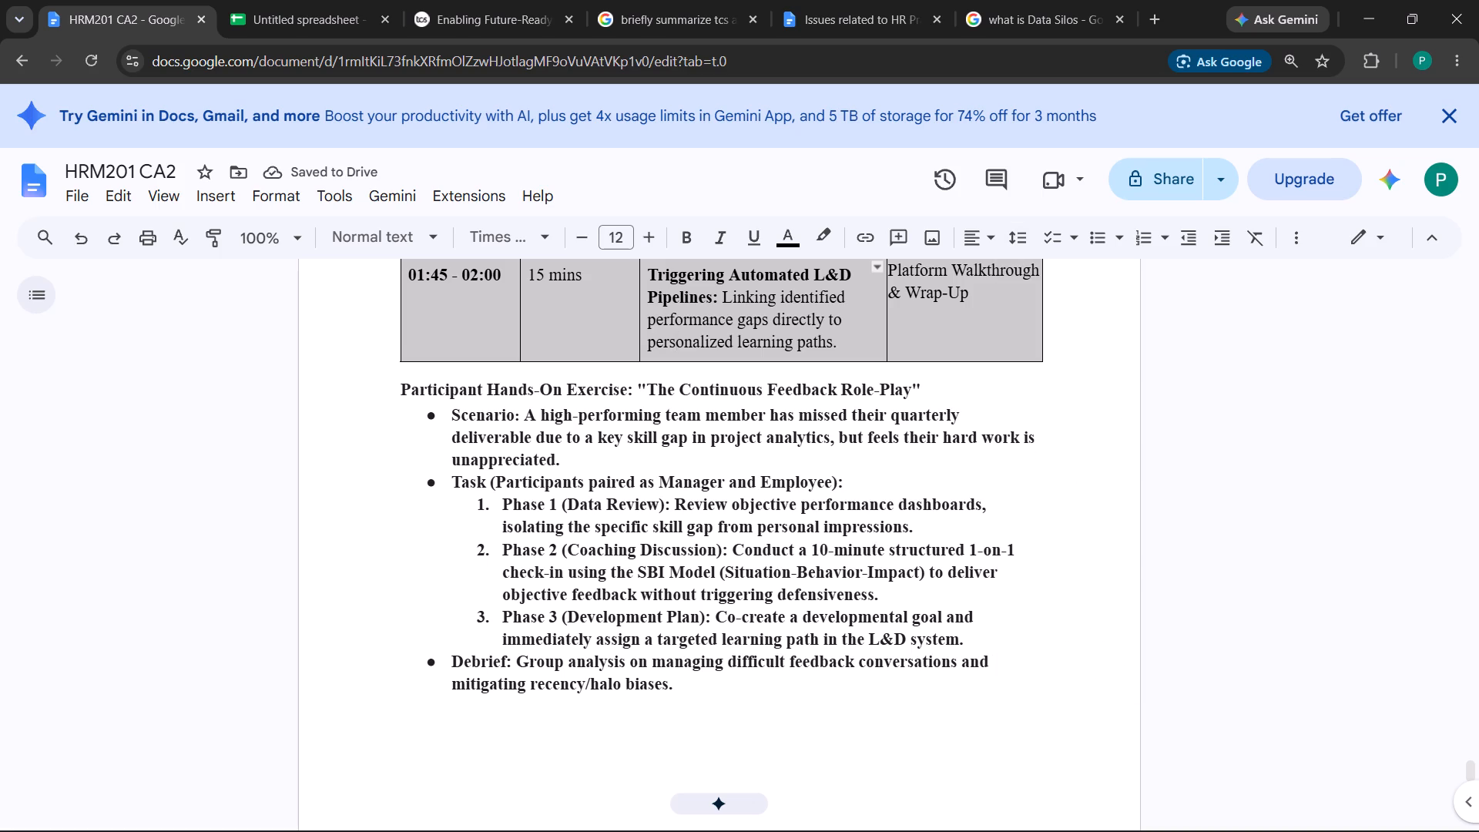
Remove bold from the Scenario bullet's description in the Continuous Feedback Role-Play exercise, keeping the "Scenario:" label bold.
{"action": "left_click_drag", "start_coordinate": [528, 418], "coordinate": [560, 469]}
{"action": "left_click", "coordinate": [681, 232]}
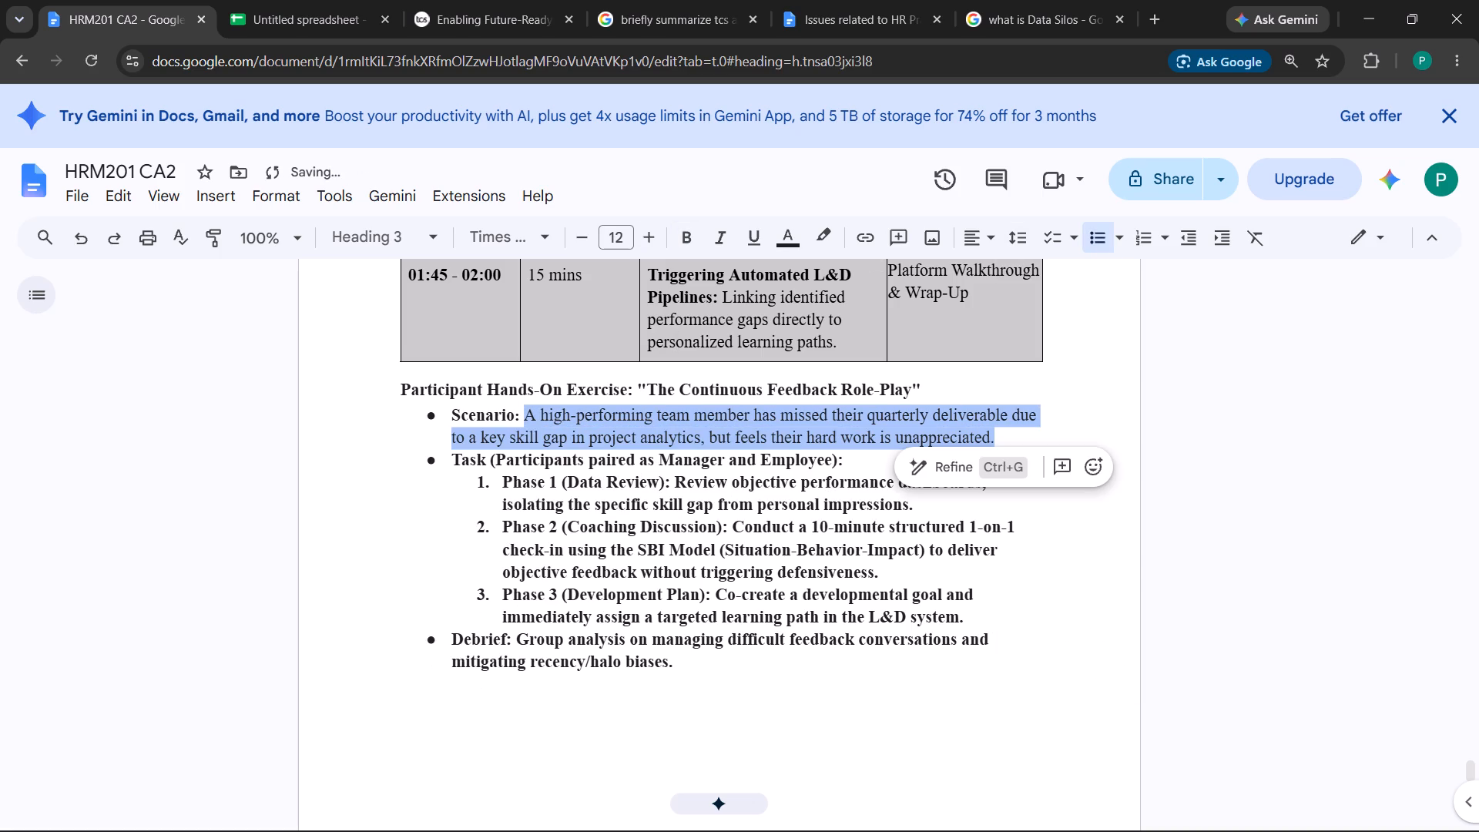
{"action": "scroll", "coordinate": [629, 414], "scroll_direction": "up", "scroll_amount": 2}
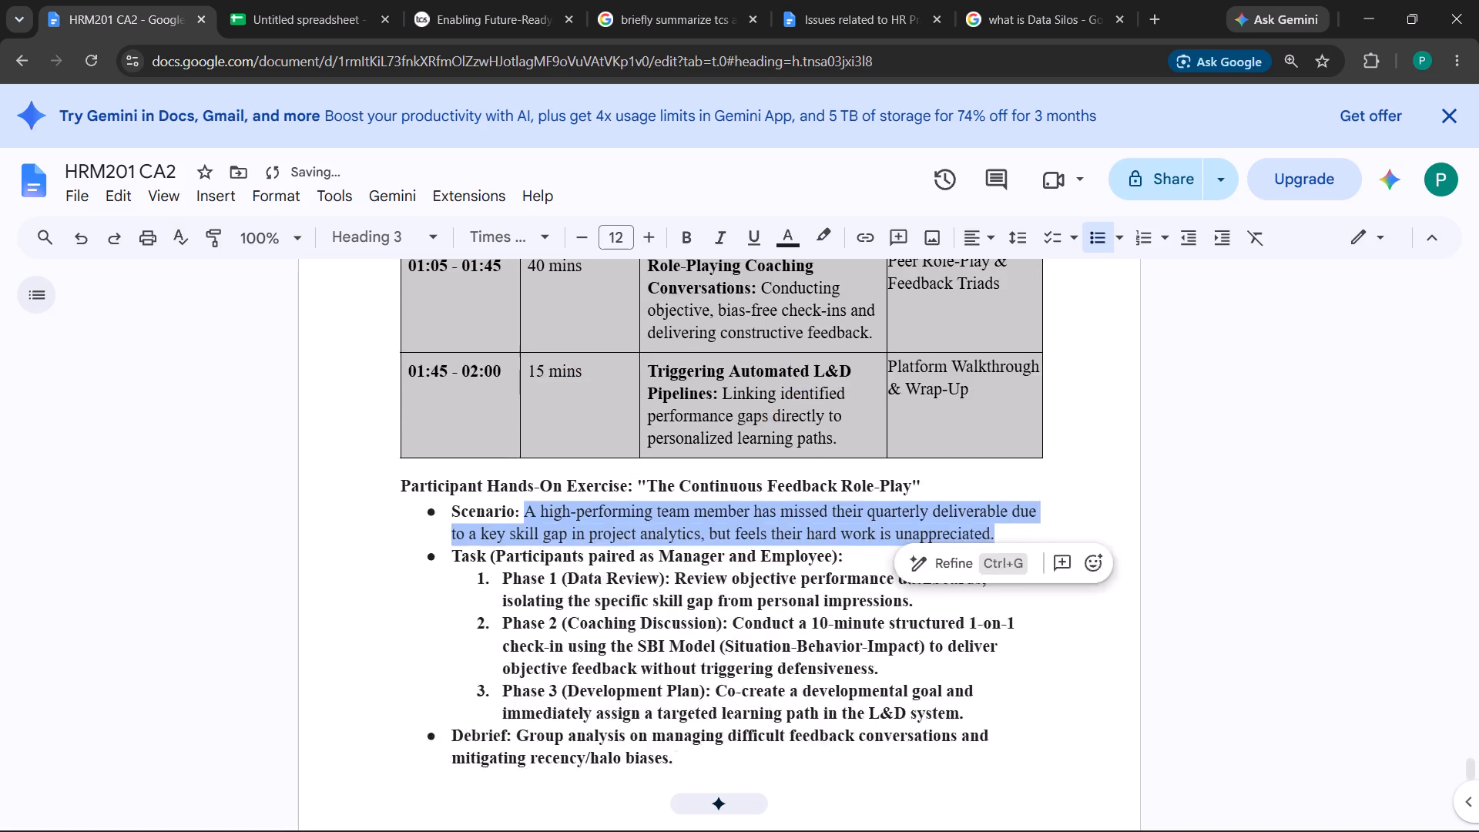
Review the formatting of the Module 1 and Module 2 hands-on exercises as a reference for the Continuous Feedback Role-Play exercise.
{"action": "scroll", "coordinate": [629, 414], "scroll_direction": "up", "scroll_amount": 11}
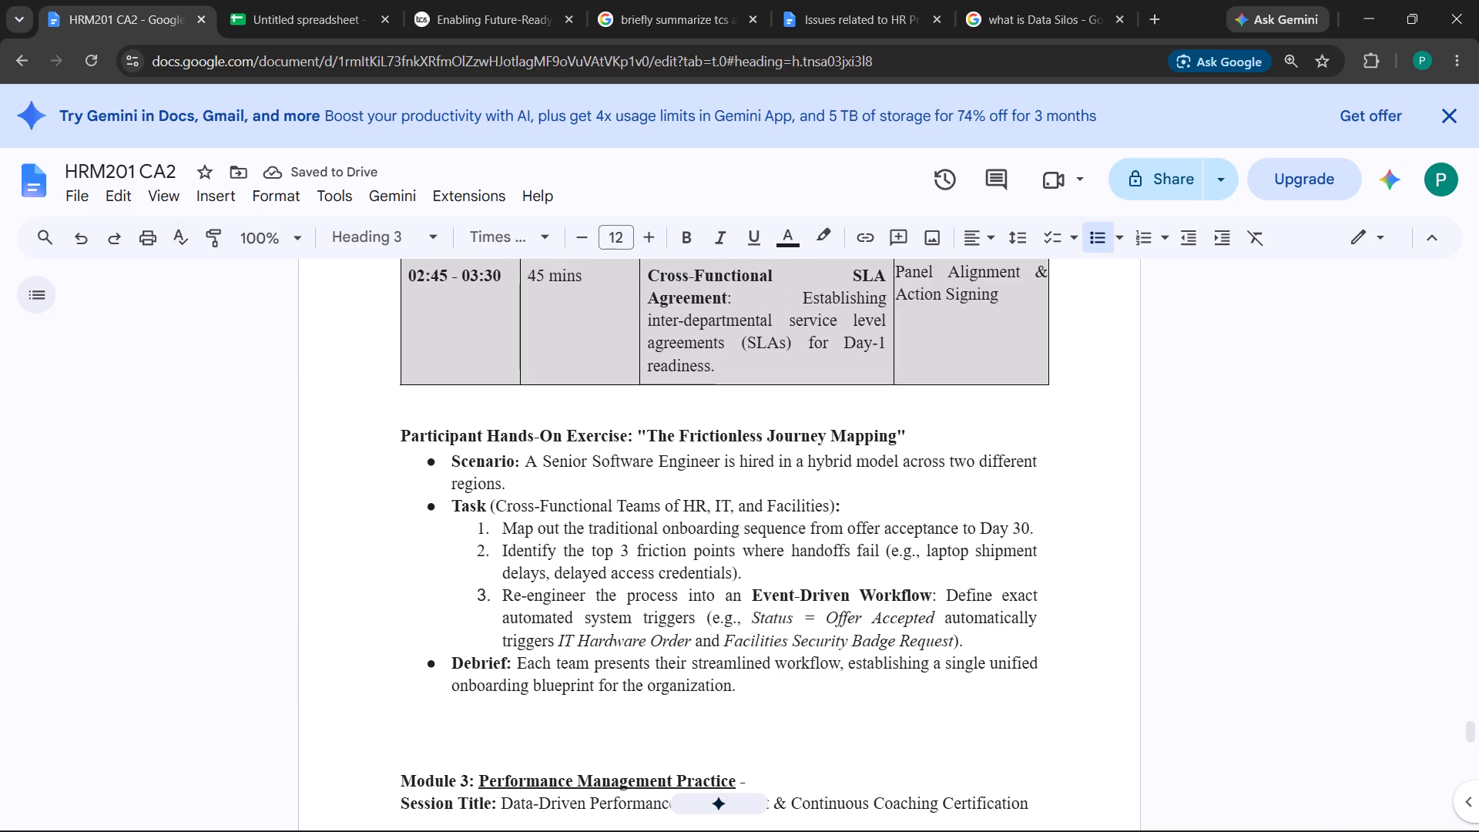
{"action": "scroll", "coordinate": [629, 414], "scroll_direction": "up", "scroll_amount": 8}
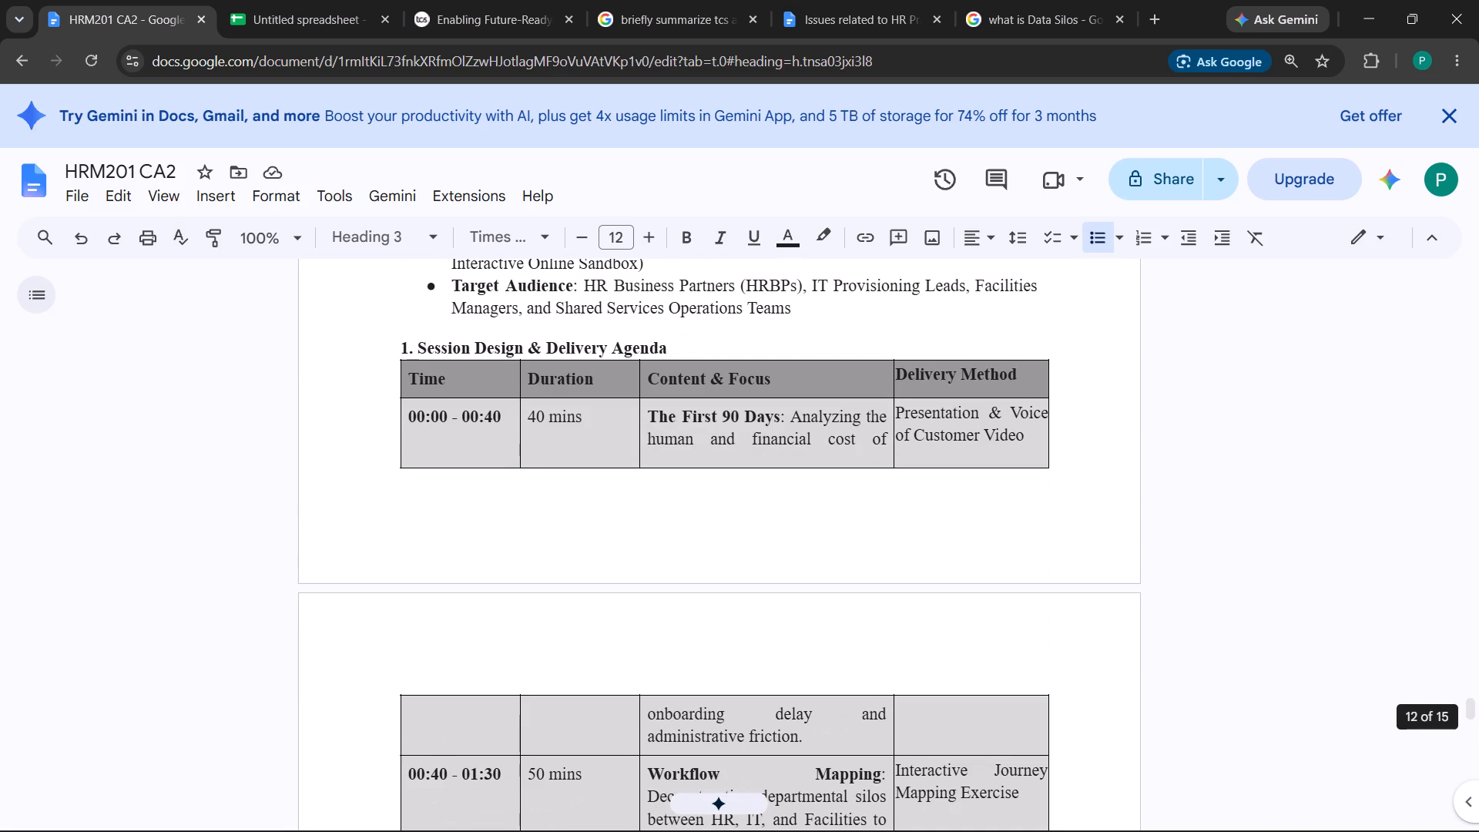
{"action": "scroll", "coordinate": [629, 414], "scroll_direction": "down", "scroll_amount": 6}
{"action": "scroll", "coordinate": [629, 414], "scroll_direction": "up", "scroll_amount": 4}
{"action": "scroll", "coordinate": [629, 414], "scroll_direction": "down", "scroll_amount": 1}
{"action": "scroll", "coordinate": [629, 414], "scroll_direction": "up", "scroll_amount": 3}
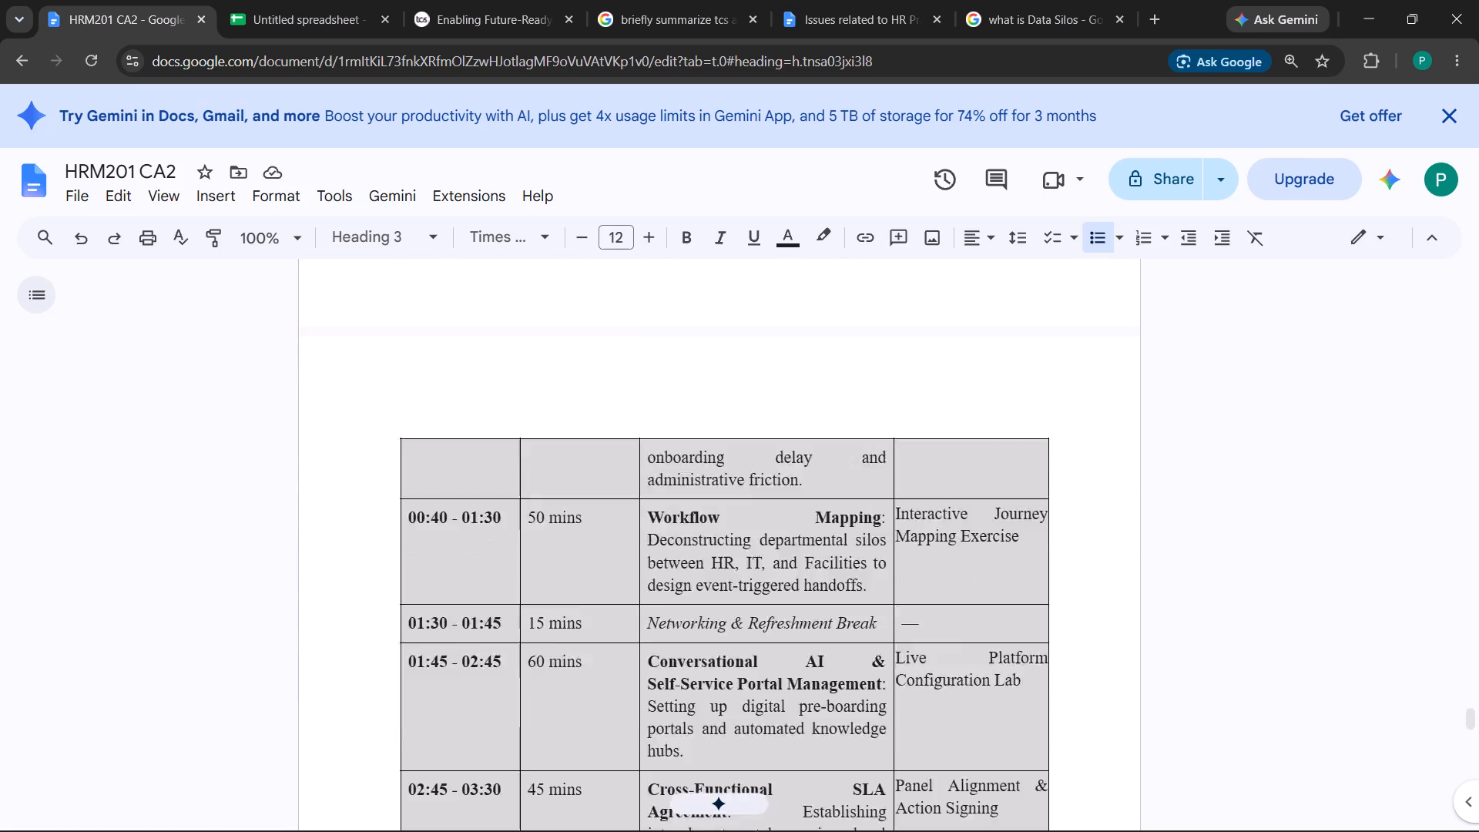
{"action": "scroll", "coordinate": [629, 414], "scroll_direction": "up", "scroll_amount": 6}
{"action": "scroll", "coordinate": [629, 414], "scroll_direction": "down", "scroll_amount": 1}
{"action": "scroll", "coordinate": [629, 414], "scroll_direction": "up", "scroll_amount": 4}
{"action": "scroll", "coordinate": [629, 414], "scroll_direction": "down", "scroll_amount": 1}
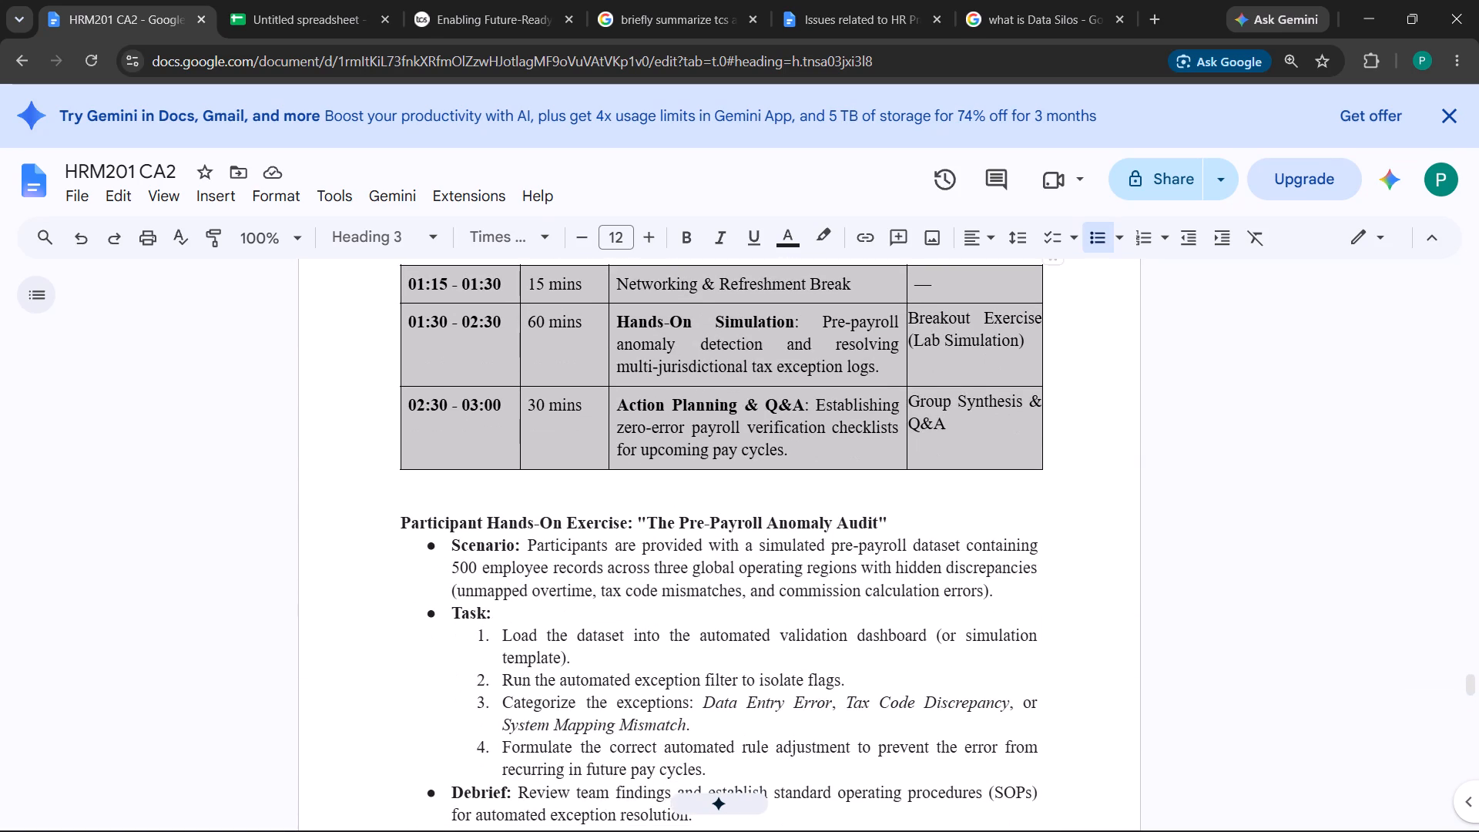
{"action": "scroll", "coordinate": [629, 414], "scroll_direction": "down", "scroll_amount": 4}
{"action": "scroll", "coordinate": [629, 414], "scroll_direction": "up", "scroll_amount": 1}
{"action": "scroll", "coordinate": [629, 414], "scroll_direction": "down", "scroll_amount": 6}
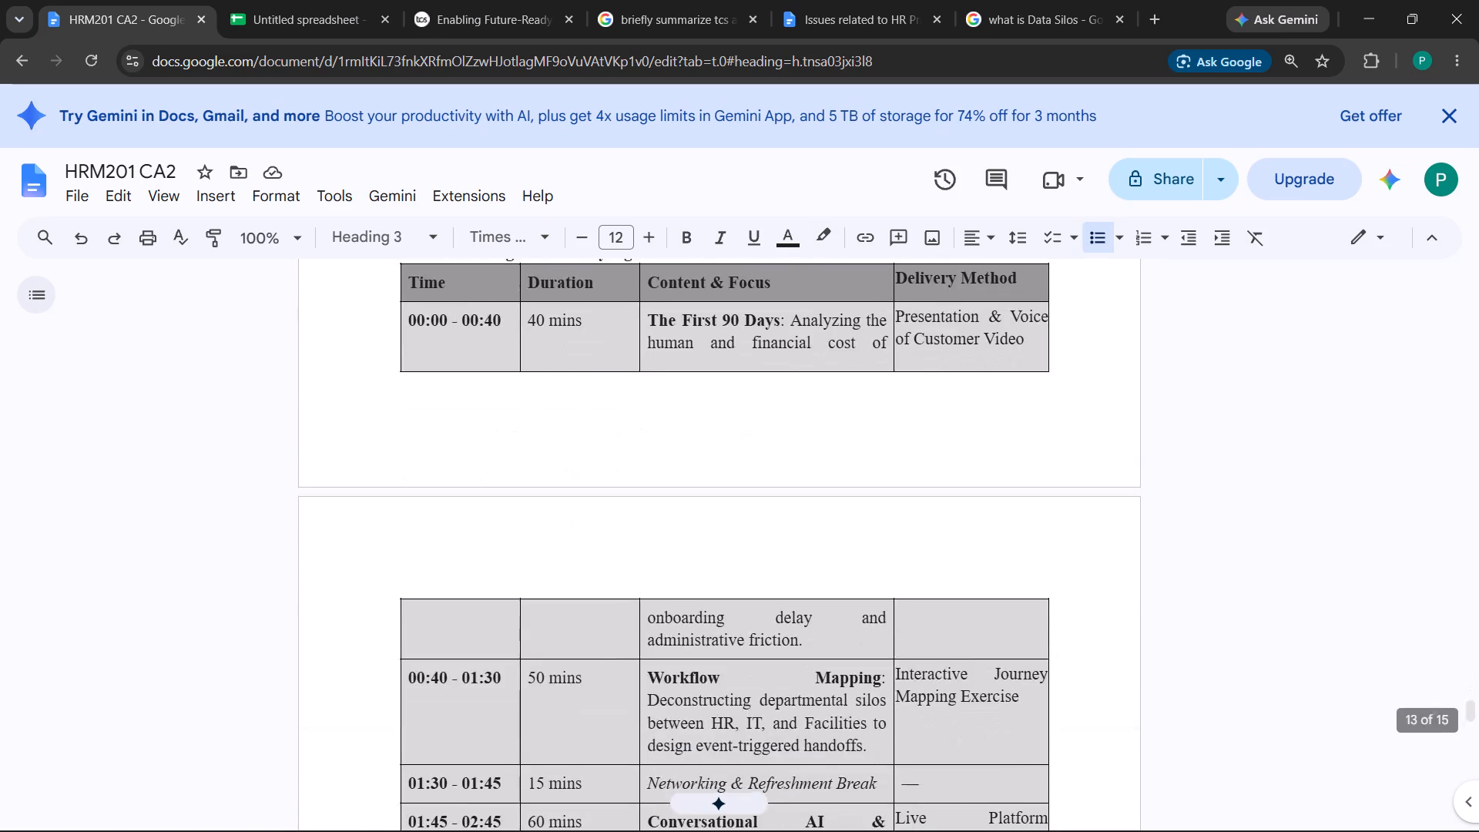
{"action": "scroll", "coordinate": [629, 414], "scroll_direction": "down", "scroll_amount": 17}
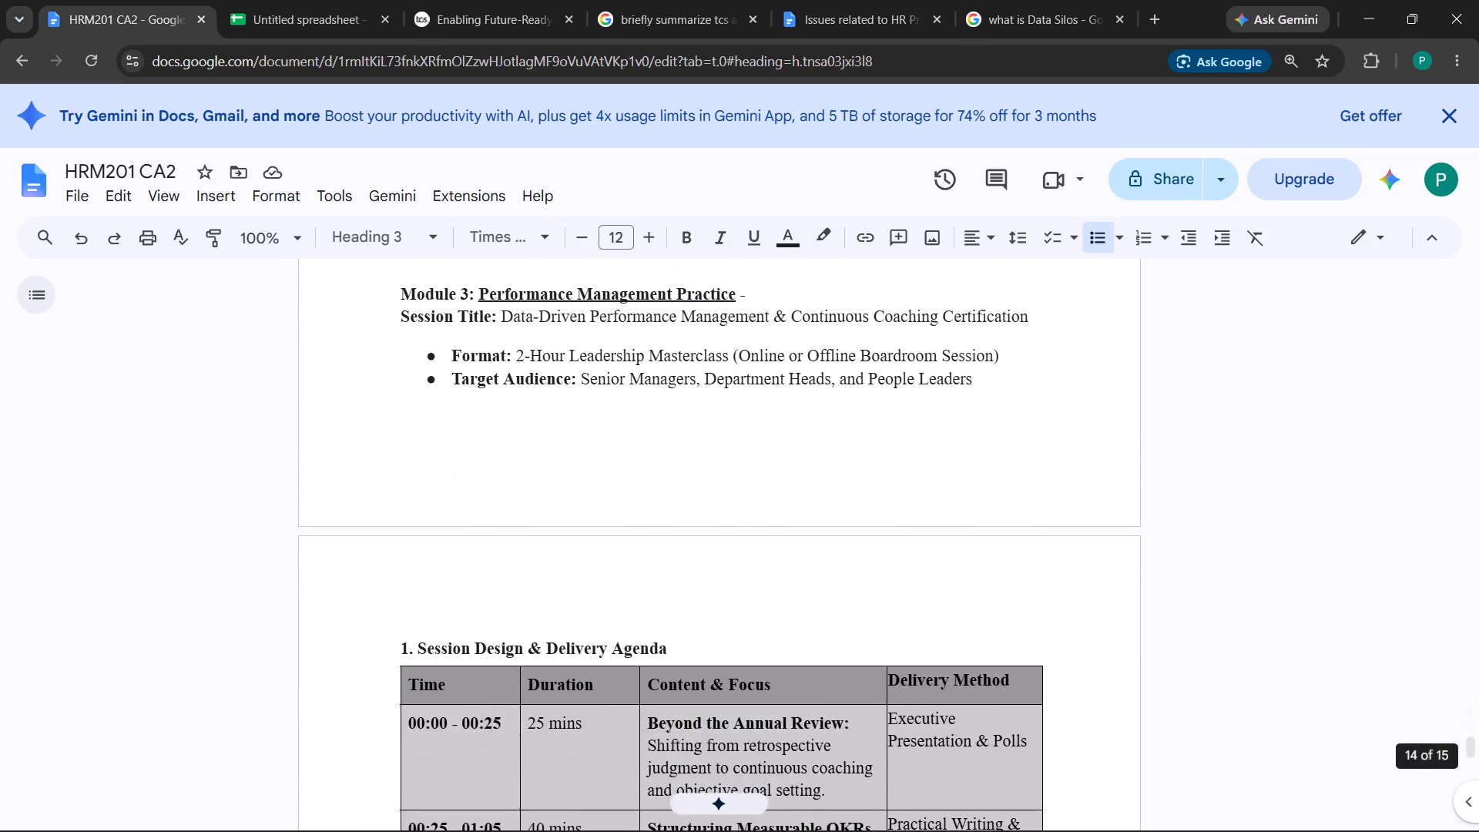
{"action": "scroll", "coordinate": [629, 414], "scroll_direction": "down", "scroll_amount": 4}
{"action": "scroll", "coordinate": [629, 414], "scroll_direction": "up", "scroll_amount": 2}
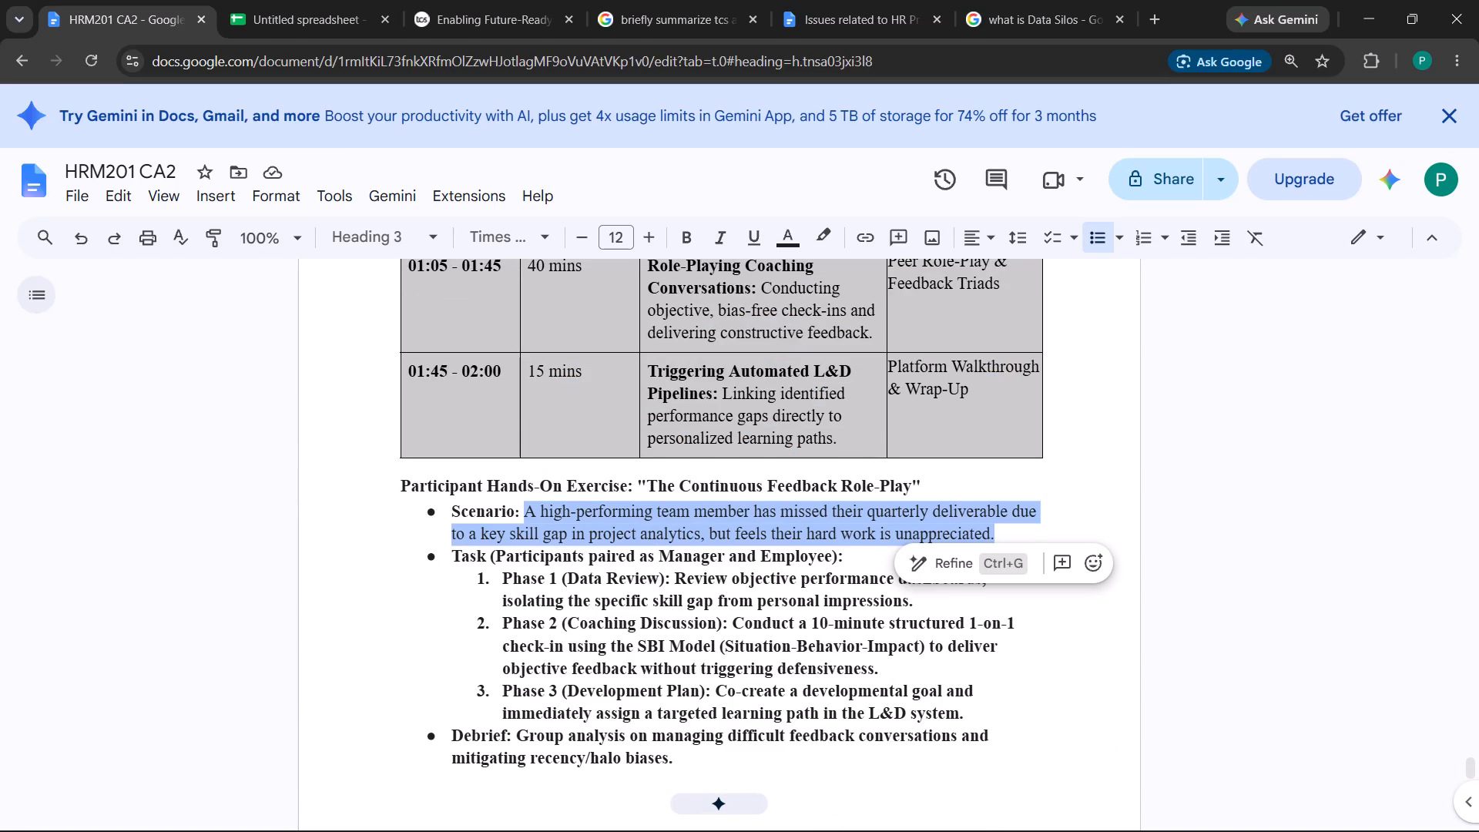
Remove bold from "(Participants paired as Manager and Employee)" in the Task bullet, keeping the word "Task" bold.
{"action": "left_click_drag", "start_coordinate": [489, 559], "coordinate": [836, 566]}
{"action": "left_click", "coordinate": [688, 237]}
Remove bold from the descriptions of Phases 1, 2 and 3 in the Task's numbered list, keeping the phase labels bold.
{"action": "scroll", "coordinate": [673, 549], "scroll_direction": "down", "scroll_amount": 1}
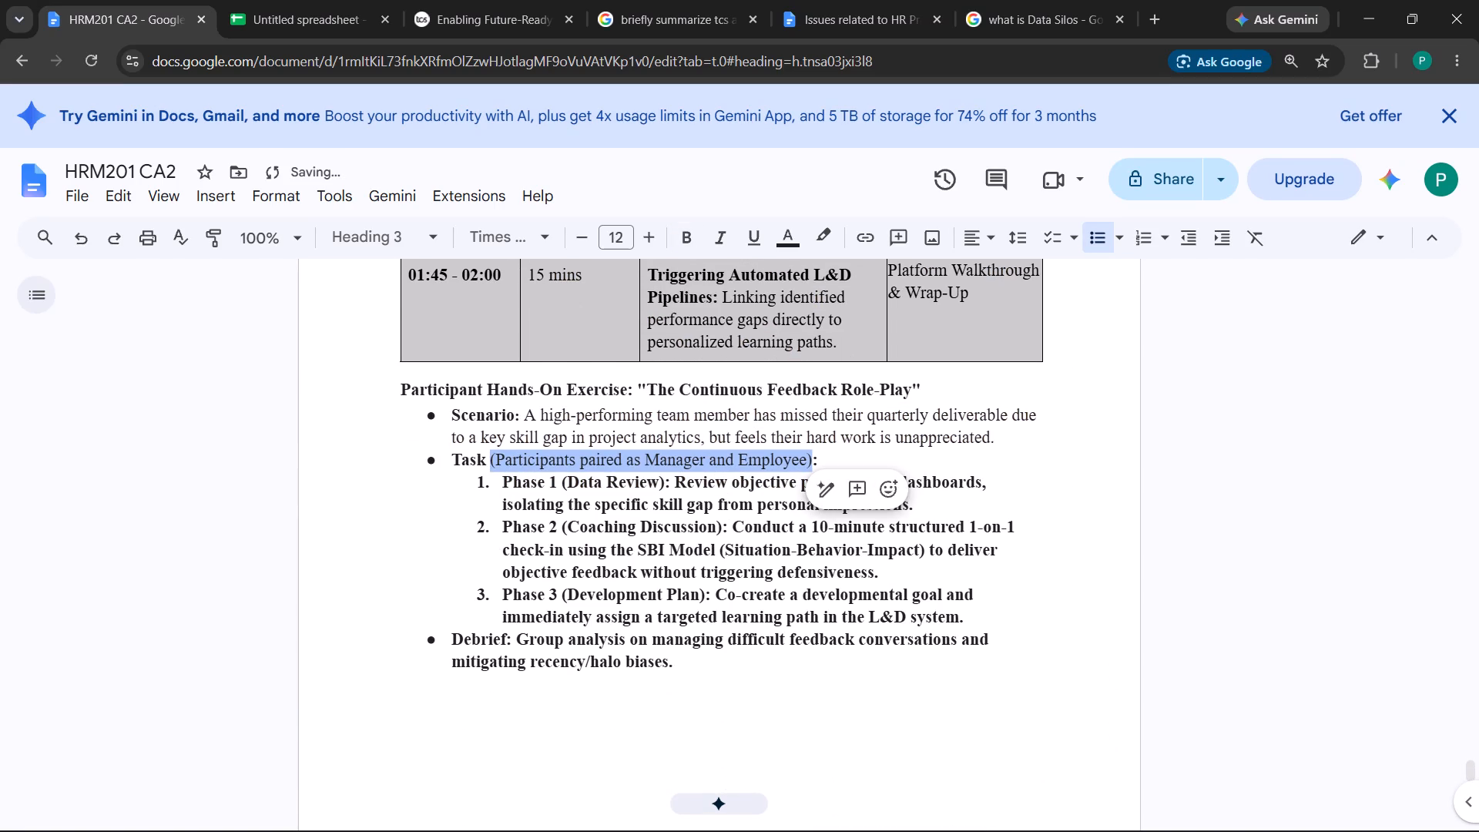
{"action": "left_click_drag", "start_coordinate": [676, 480], "coordinate": [855, 513]}
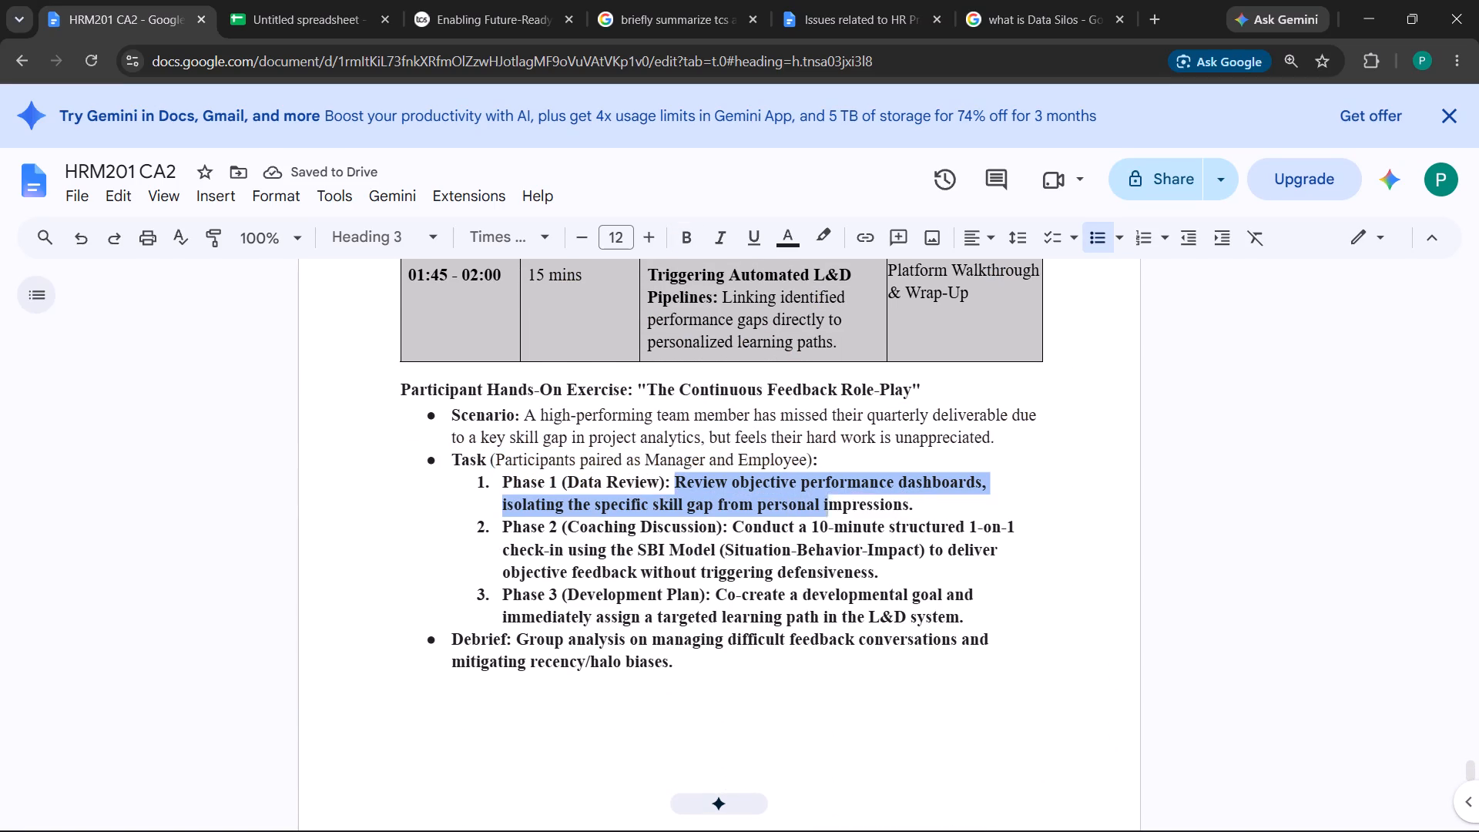
{"action": "left_click_drag", "start_coordinate": [855, 513], "coordinate": [917, 515]}
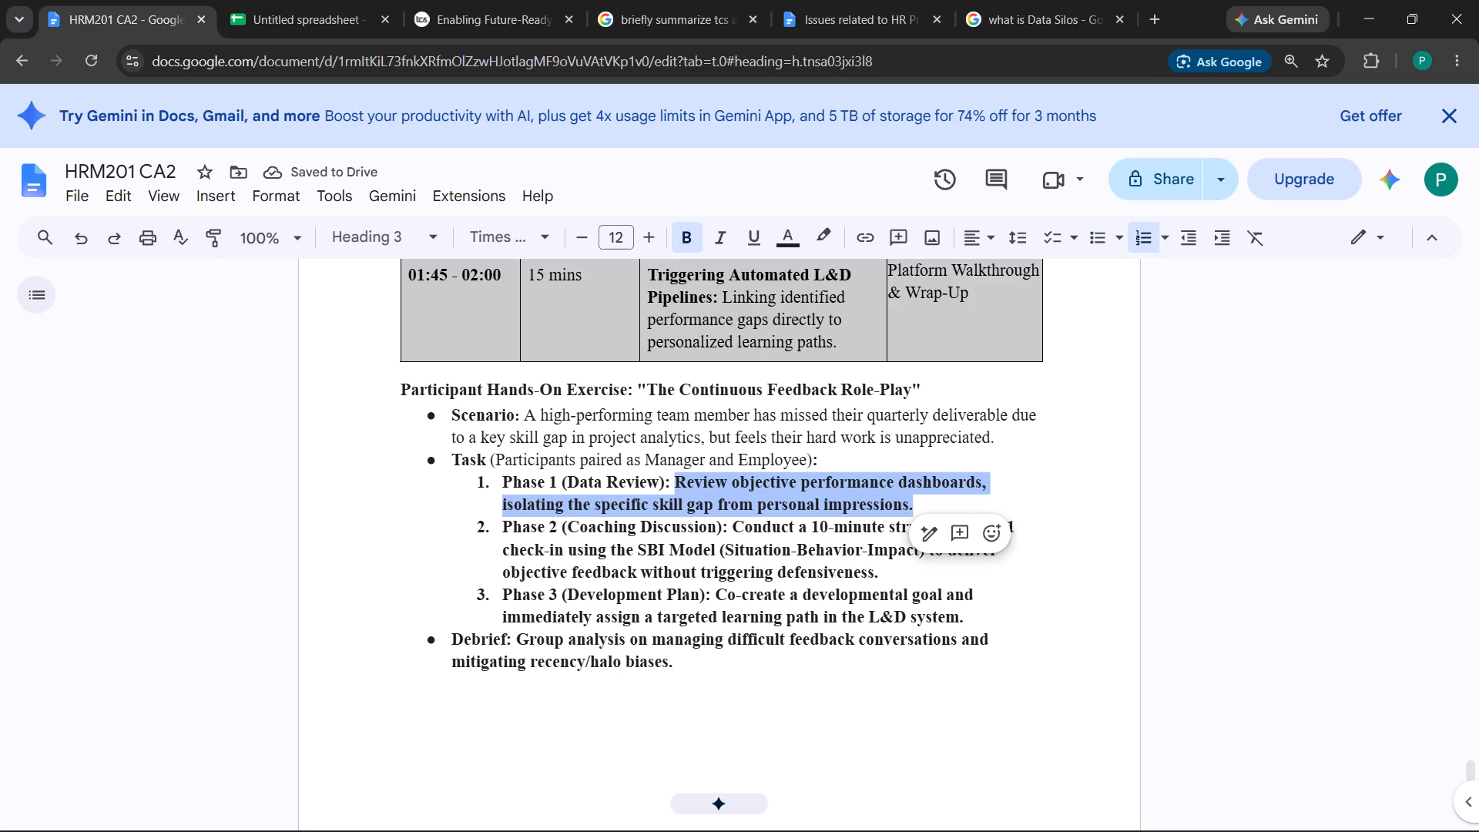
{"action": "left_click", "coordinate": [676, 228]}
{"action": "left_click_drag", "start_coordinate": [731, 530], "coordinate": [862, 549]}
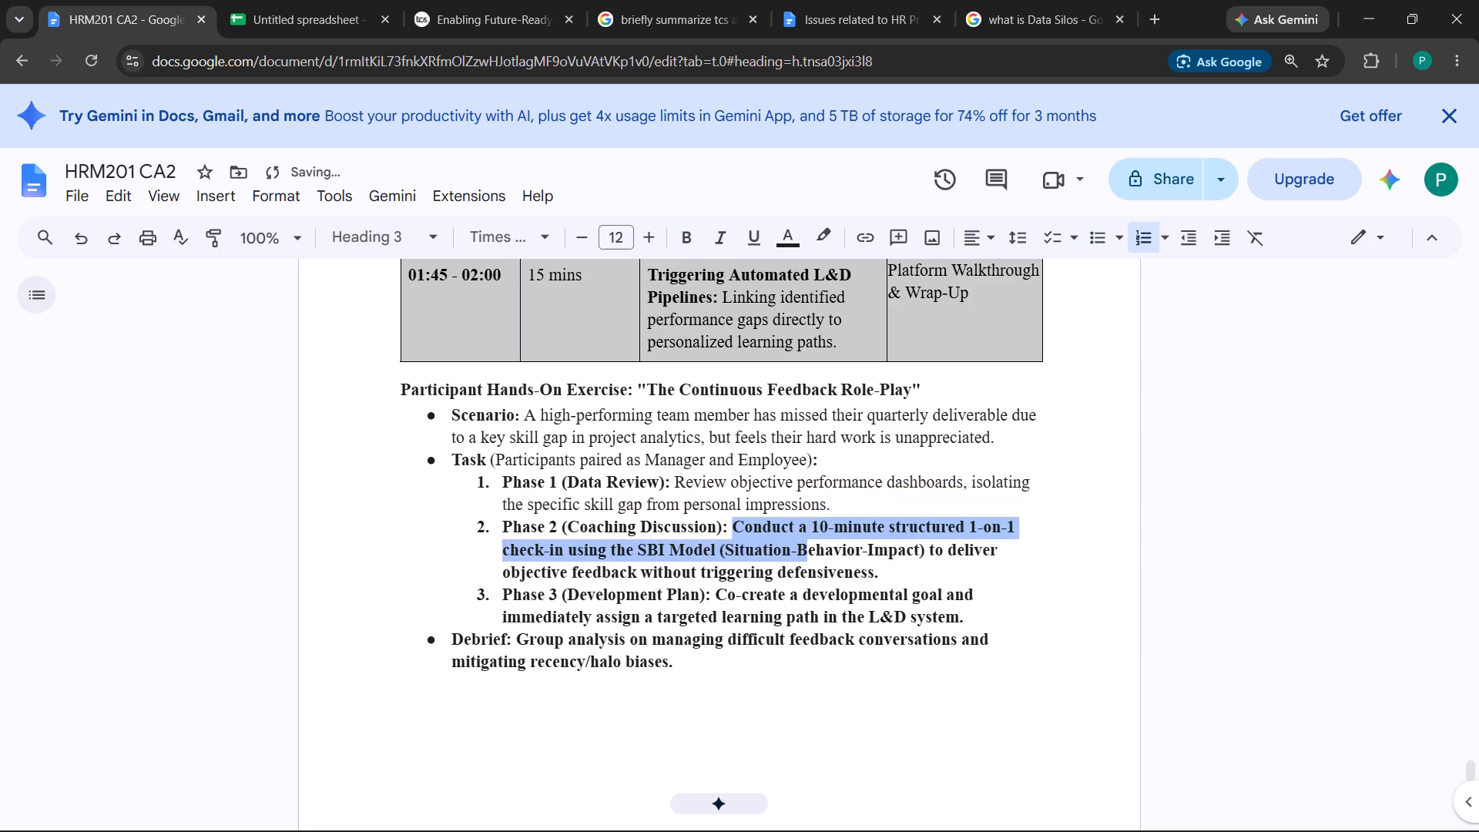
{"action": "left_click_drag", "start_coordinate": [862, 549], "coordinate": [910, 576]}
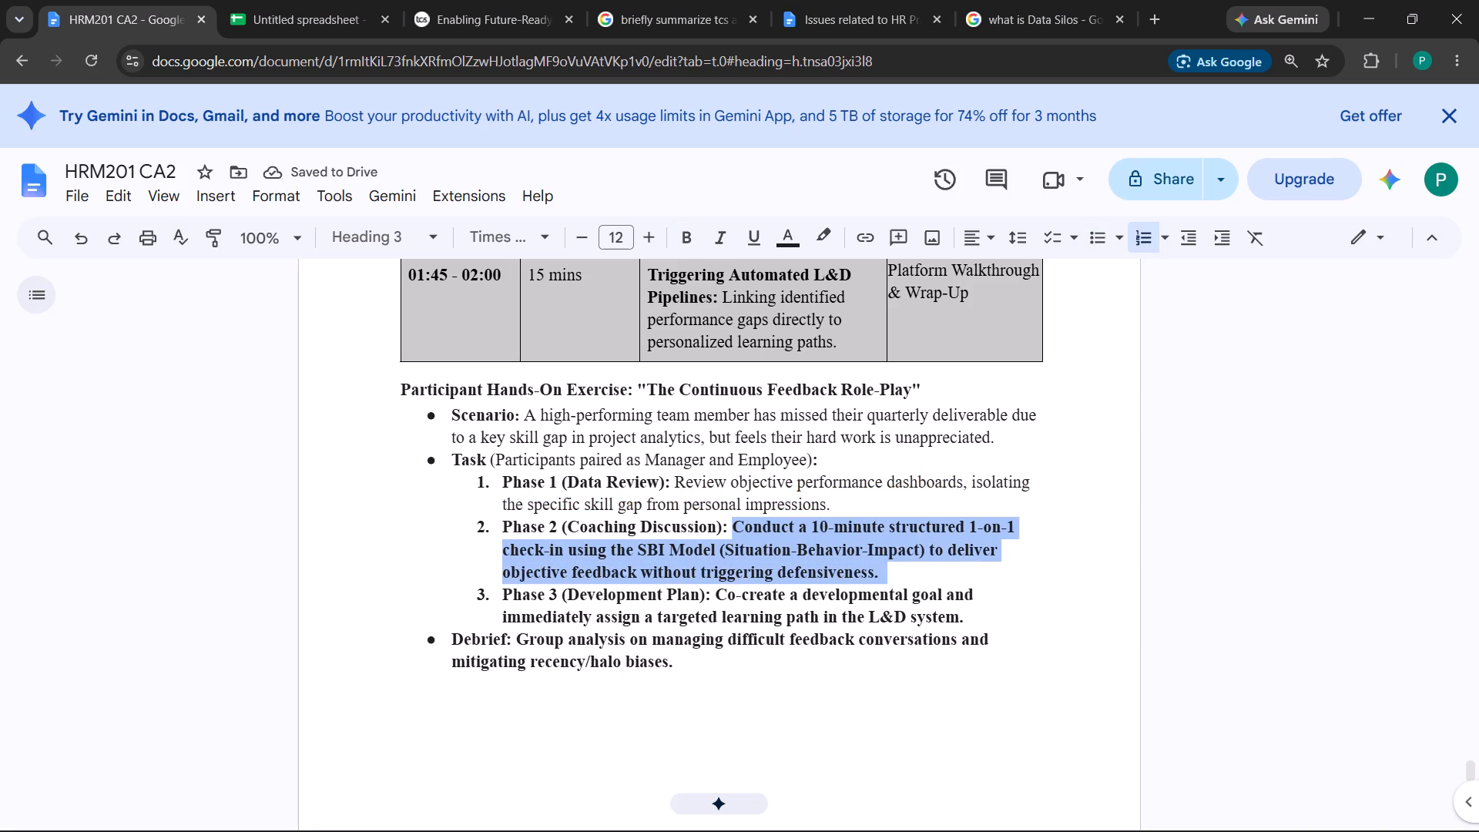
{"action": "left_click_drag", "start_coordinate": [910, 576], "coordinate": [880, 584]}
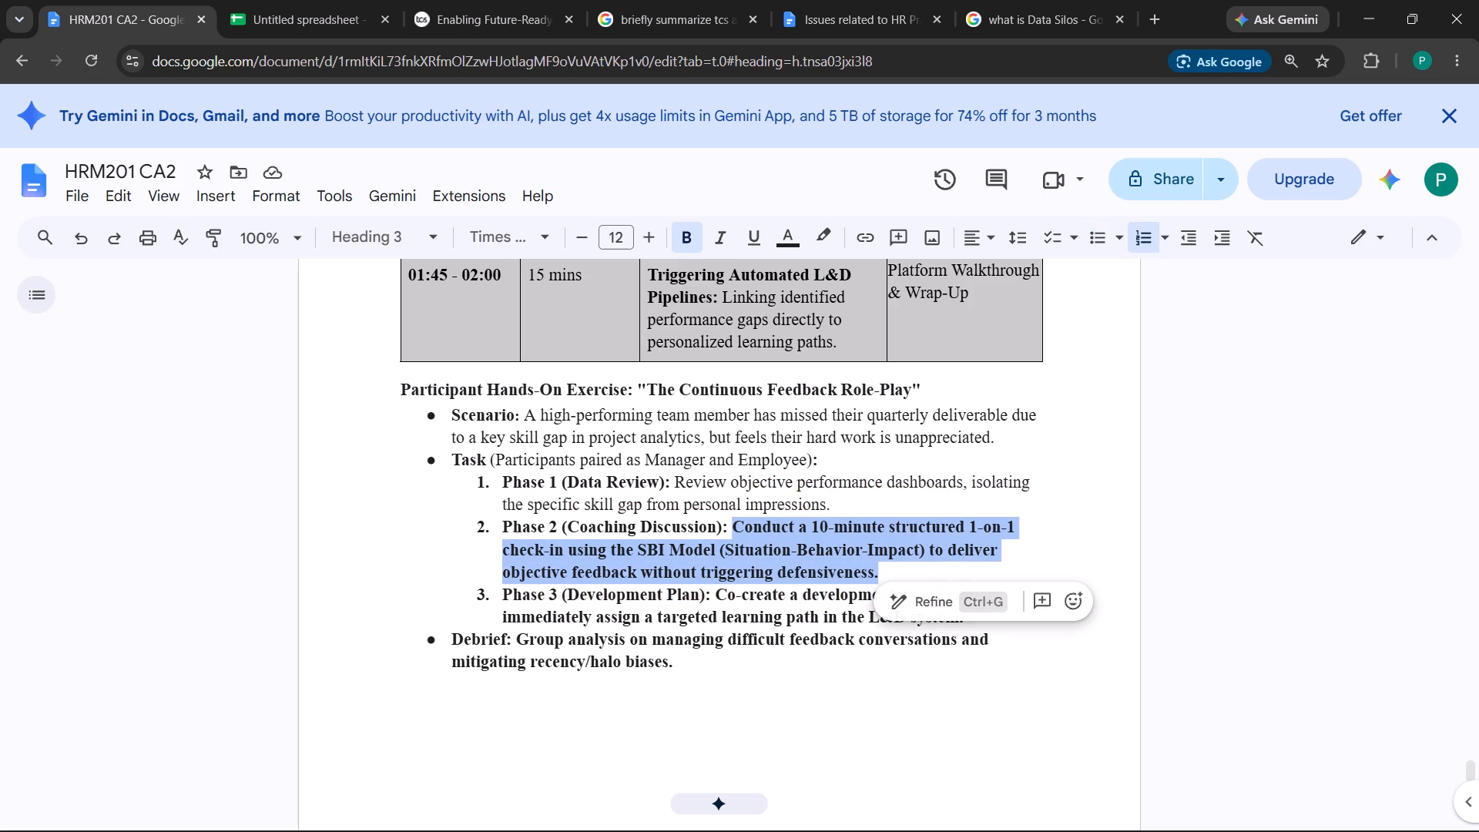
{"action": "left_click", "coordinate": [688, 235]}
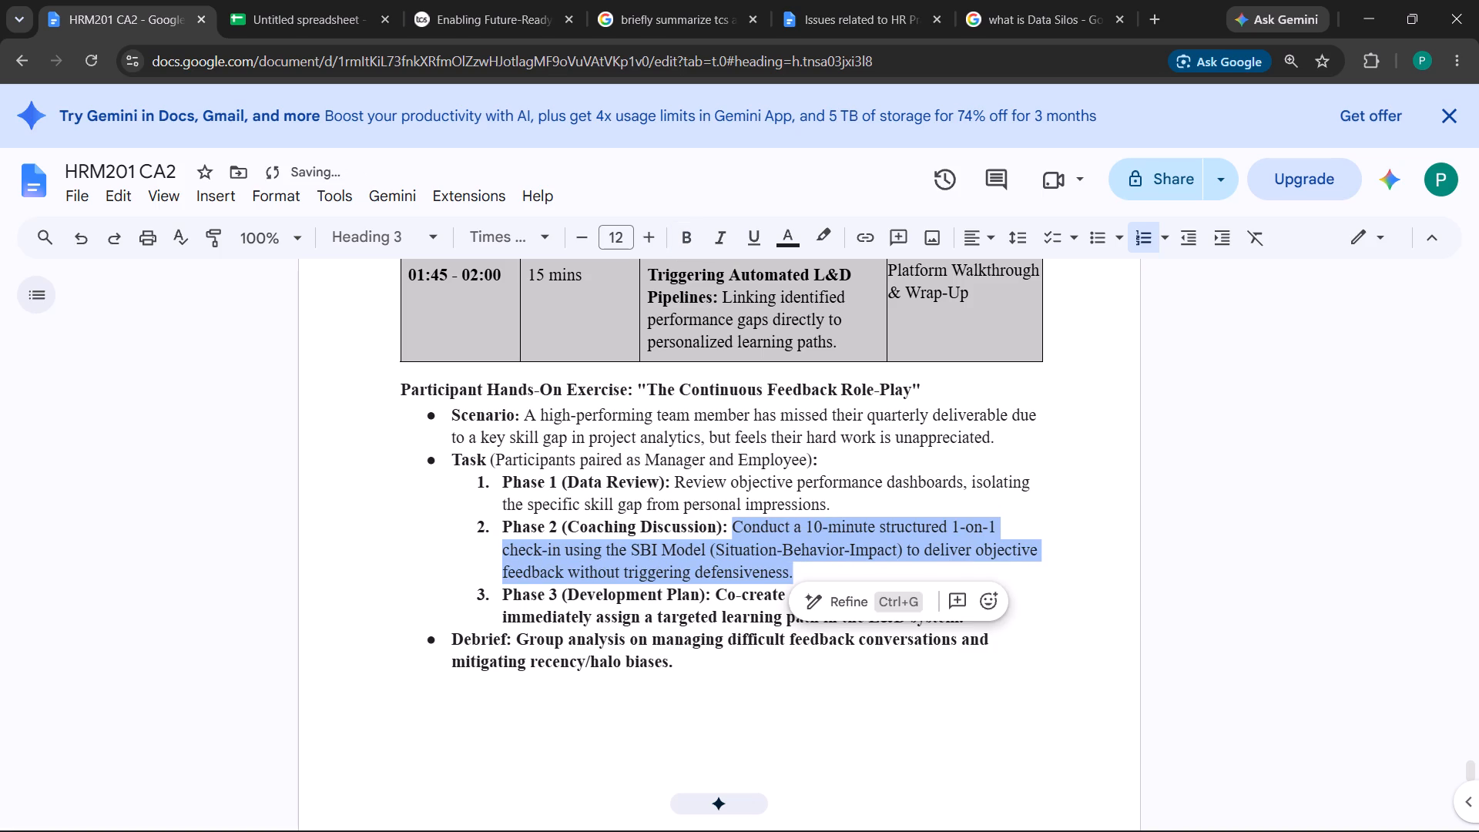
{"action": "left_click_drag", "start_coordinate": [714, 592], "coordinate": [850, 632]}
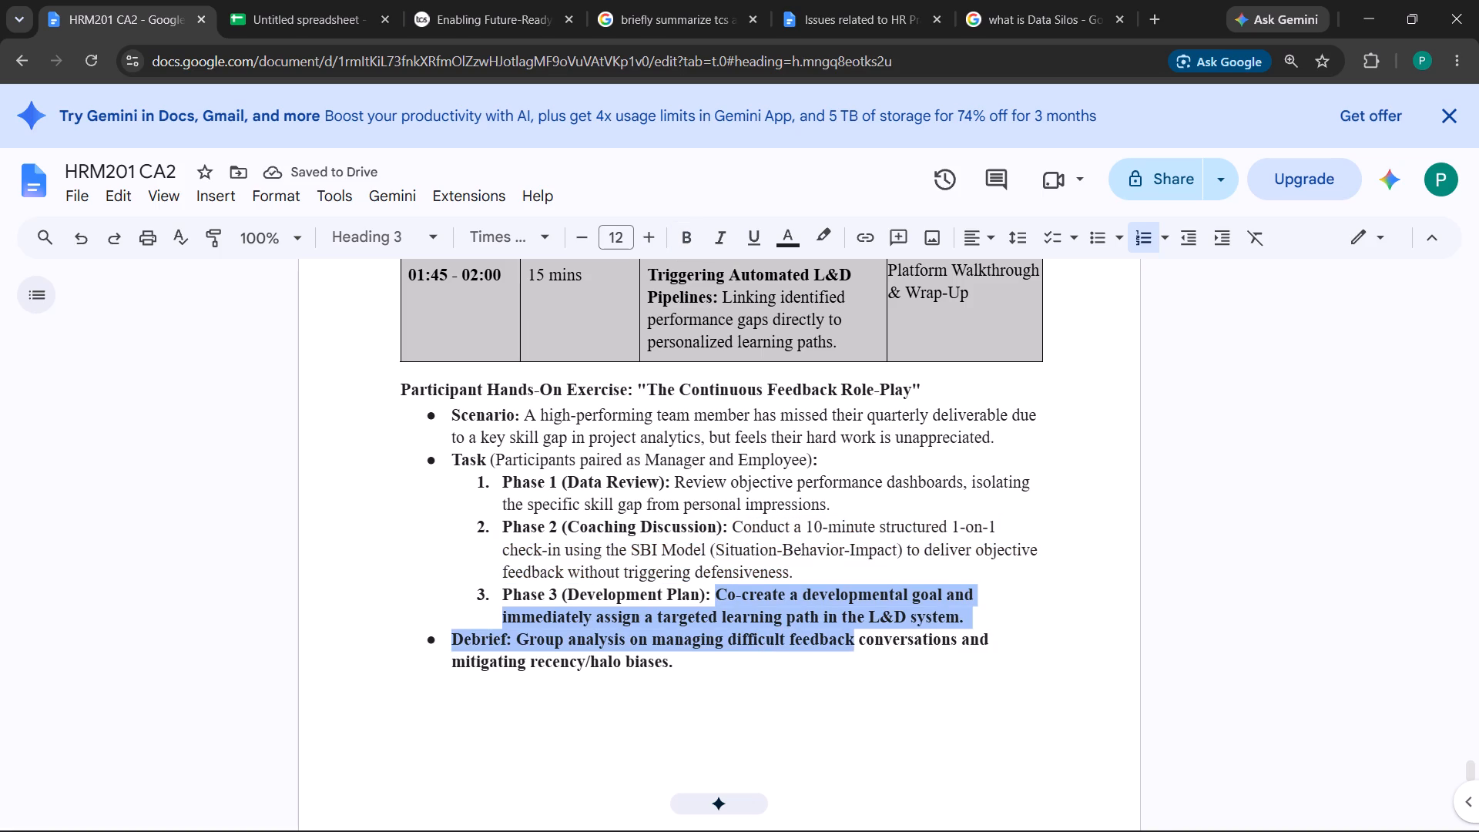
{"action": "left_click_drag", "start_coordinate": [850, 632], "coordinate": [966, 620]}
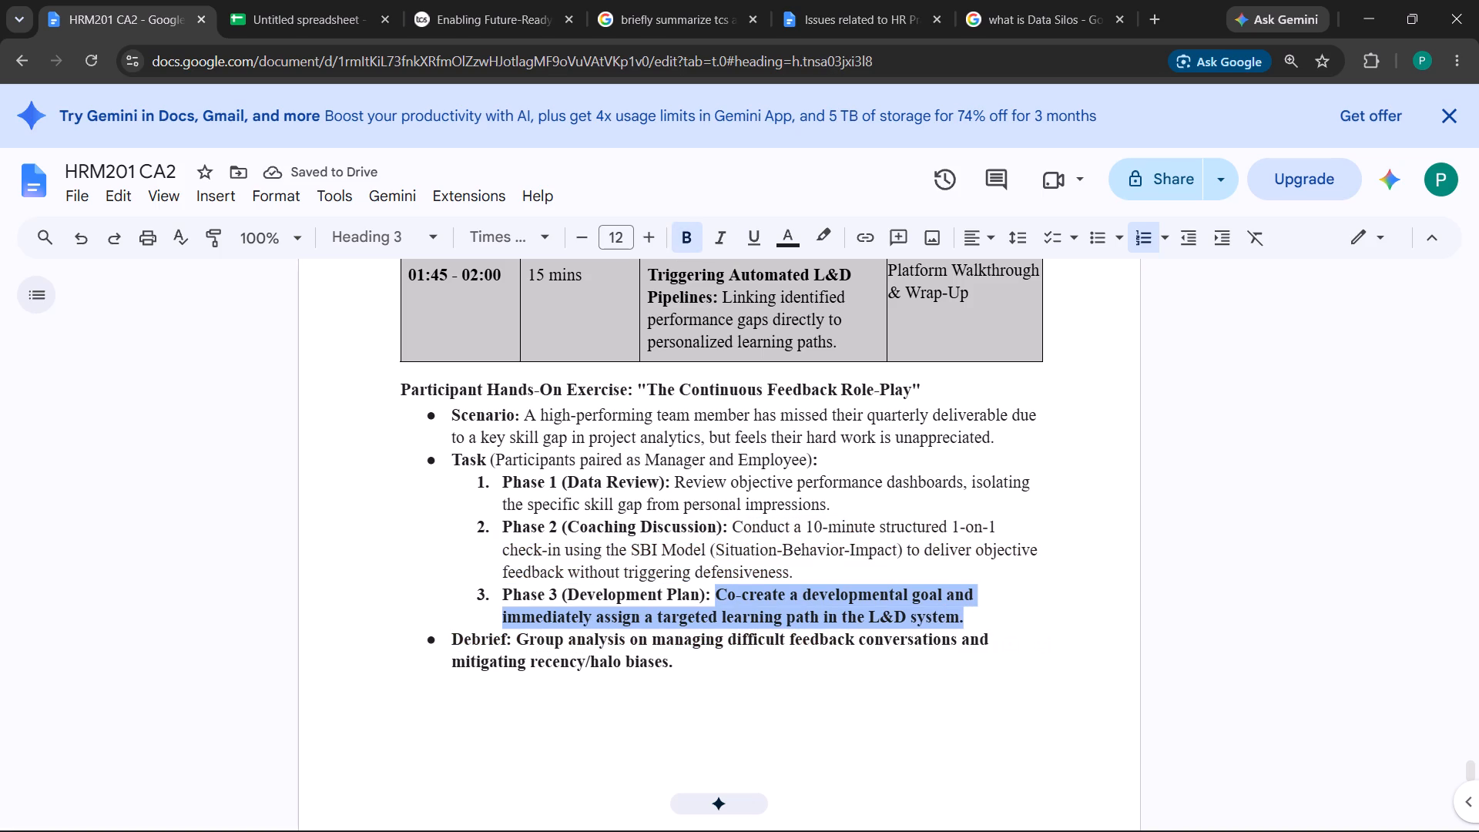
{"action": "left_click", "coordinate": [685, 247]}
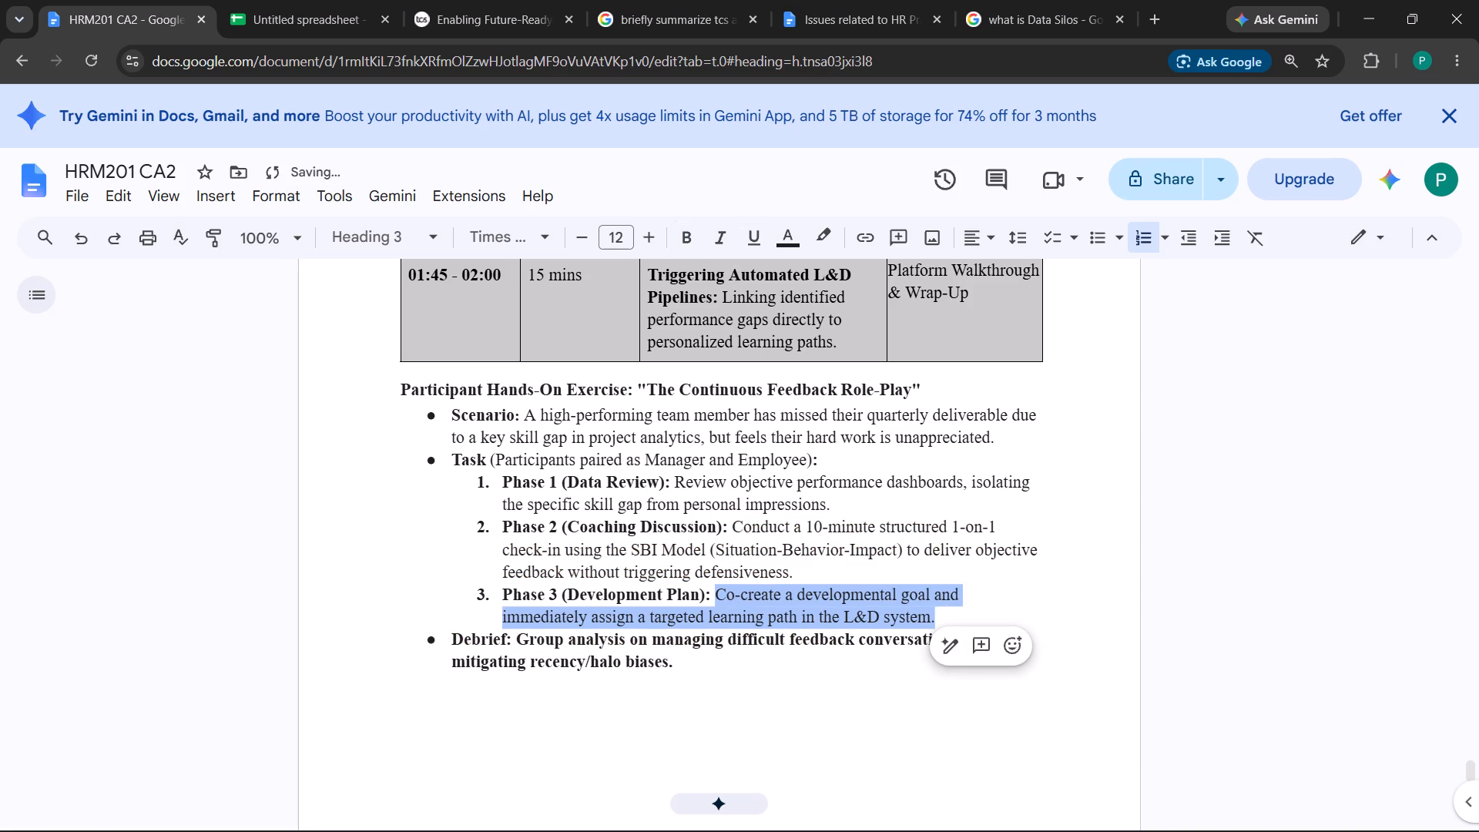
Remove bold from the Debrief bullet's description in the Continuous Feedback Role-Play exercise, keeping the "Debrief:" label bold.
{"action": "left_click_drag", "start_coordinate": [522, 638], "coordinate": [676, 673]}
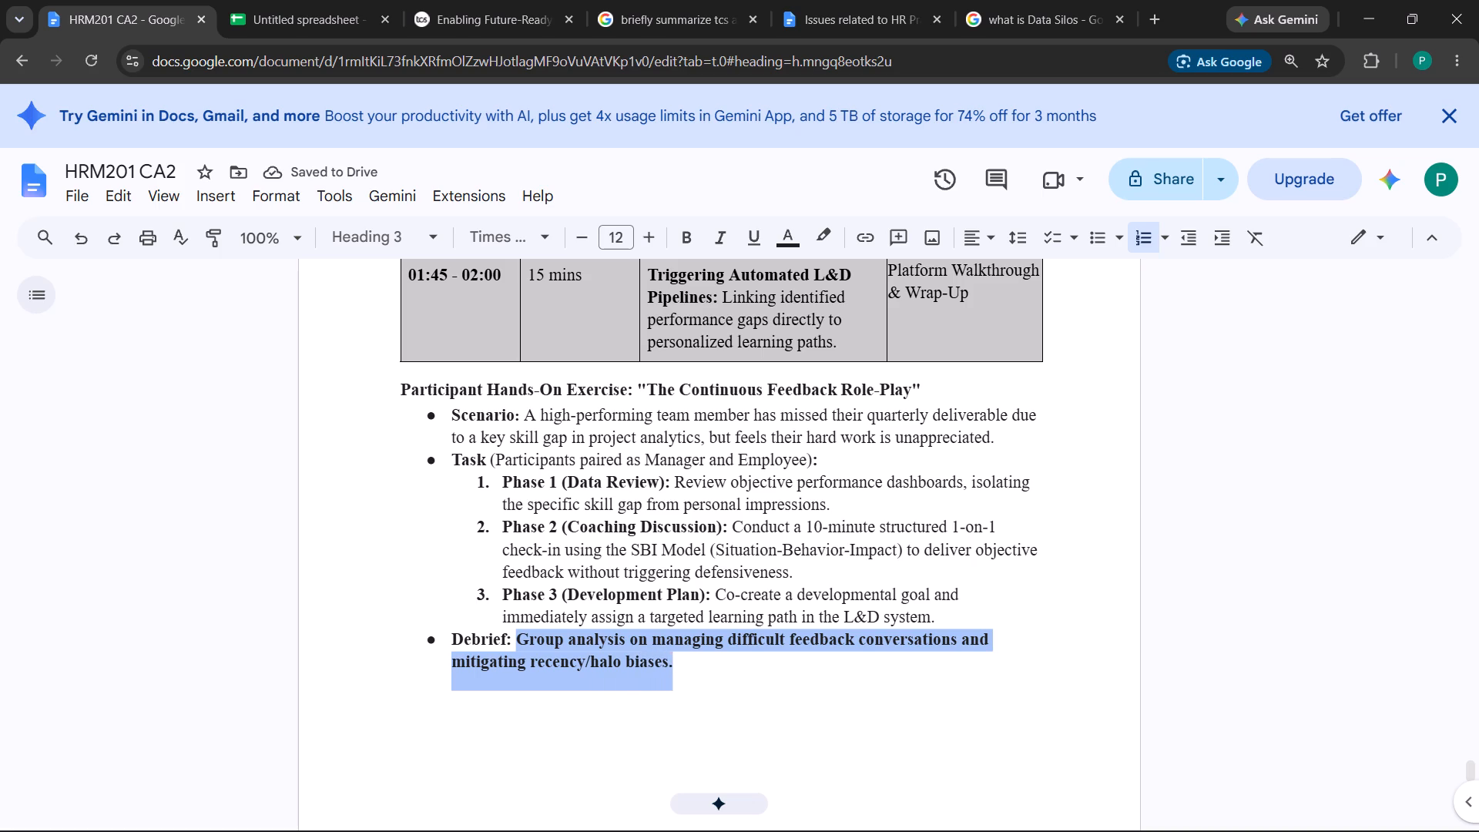
{"action": "left_click_drag", "start_coordinate": [676, 673], "coordinate": [676, 671]}
{"action": "left_click", "coordinate": [684, 227]}
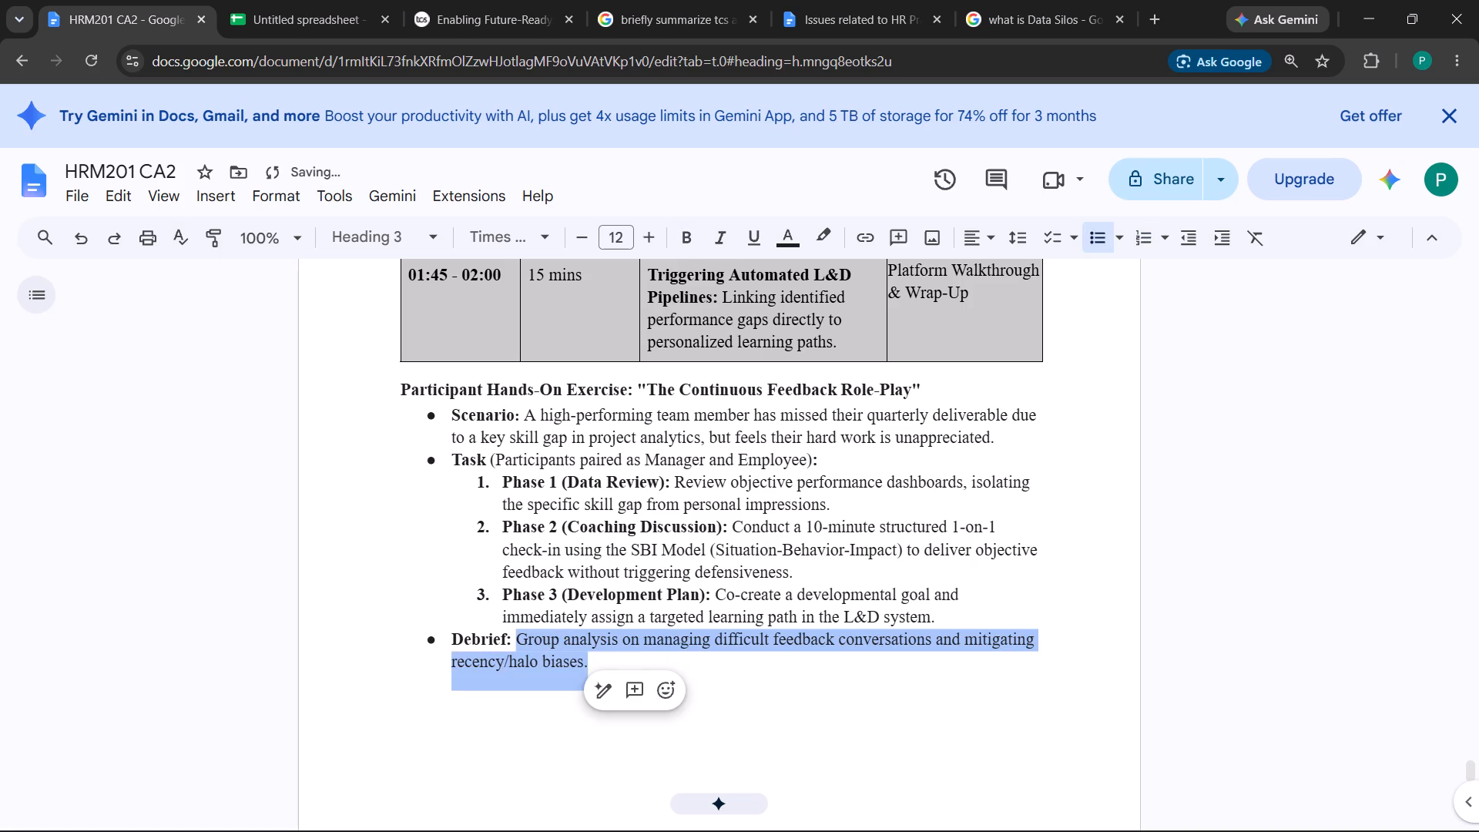
{"action": "left_click", "coordinate": [429, 523]}
{"action": "scroll", "coordinate": [619, 577], "scroll_direction": "down", "scroll_amount": 3}
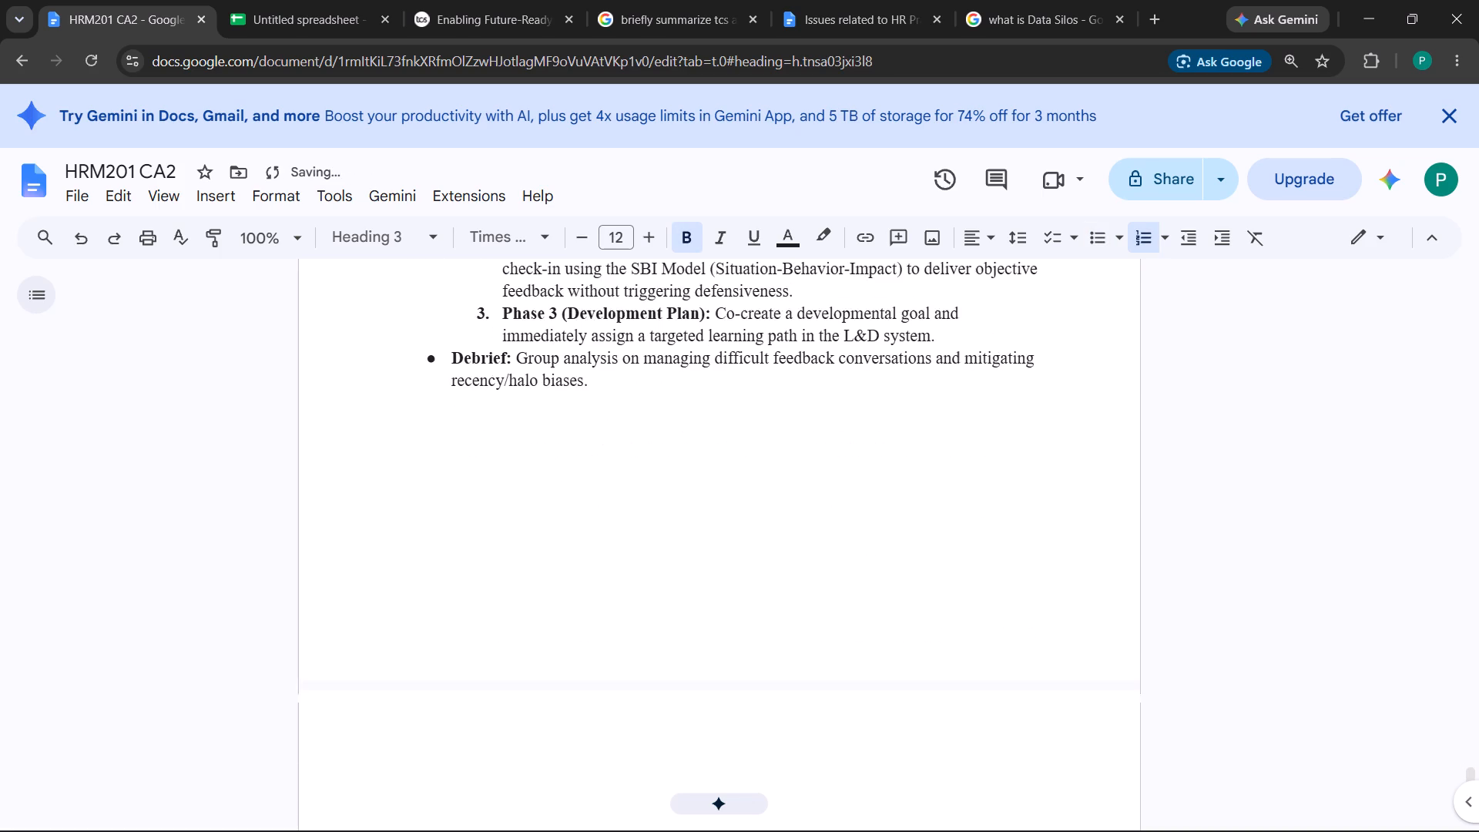
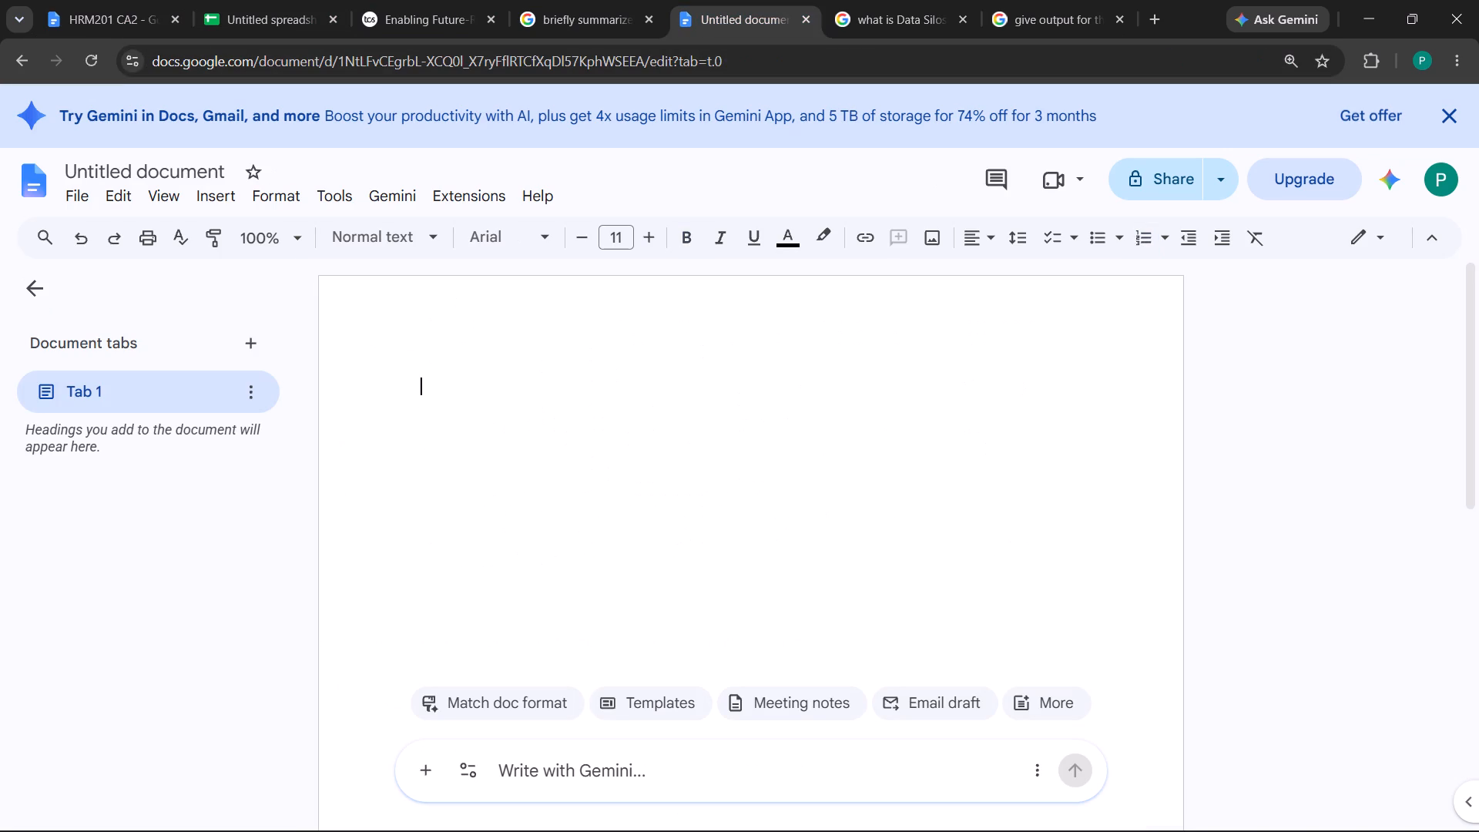
{"action": "right_click", "coordinate": [461, 384]}
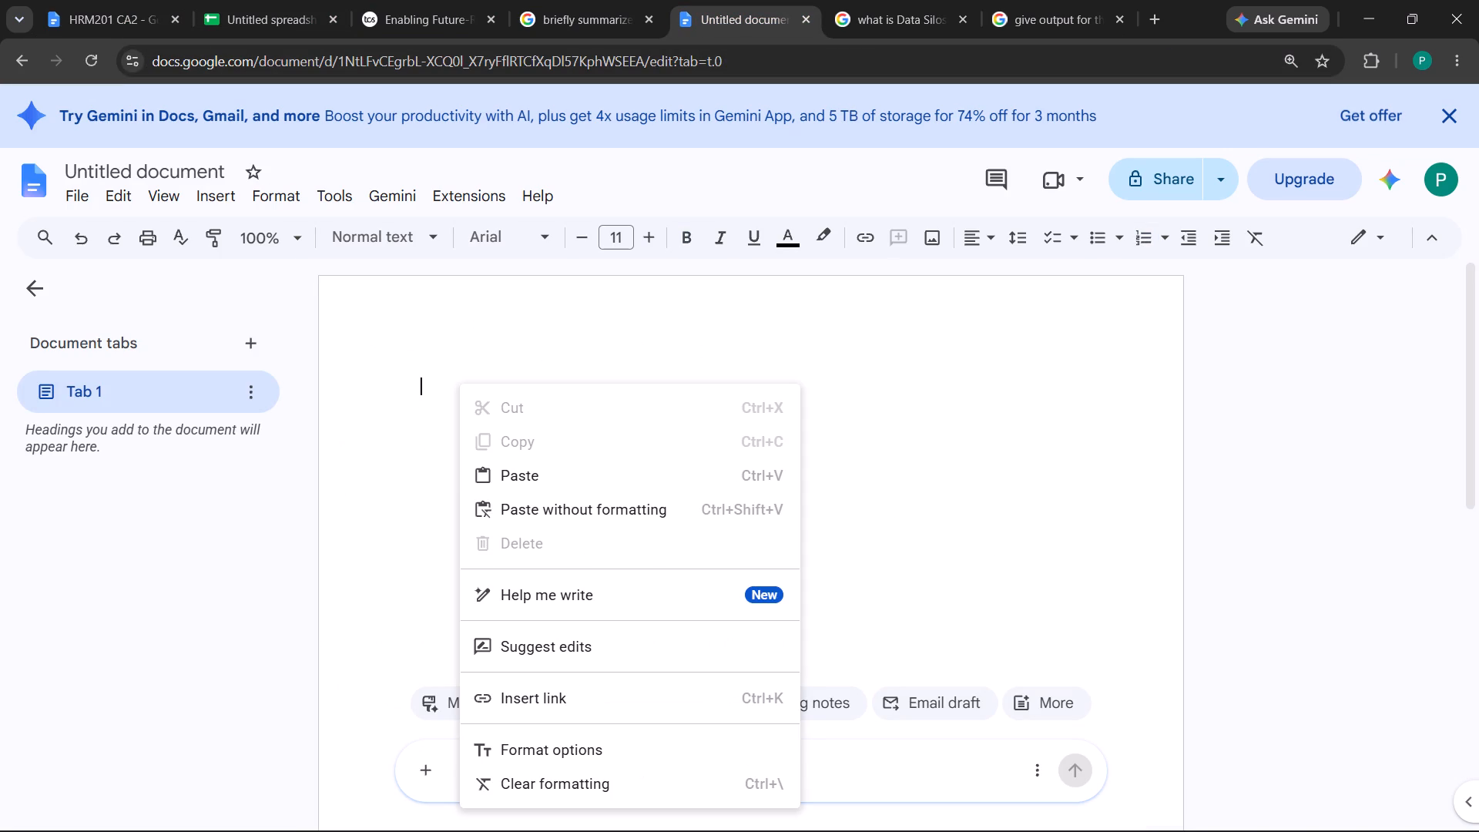
{"action": "left_click", "coordinate": [573, 461]}
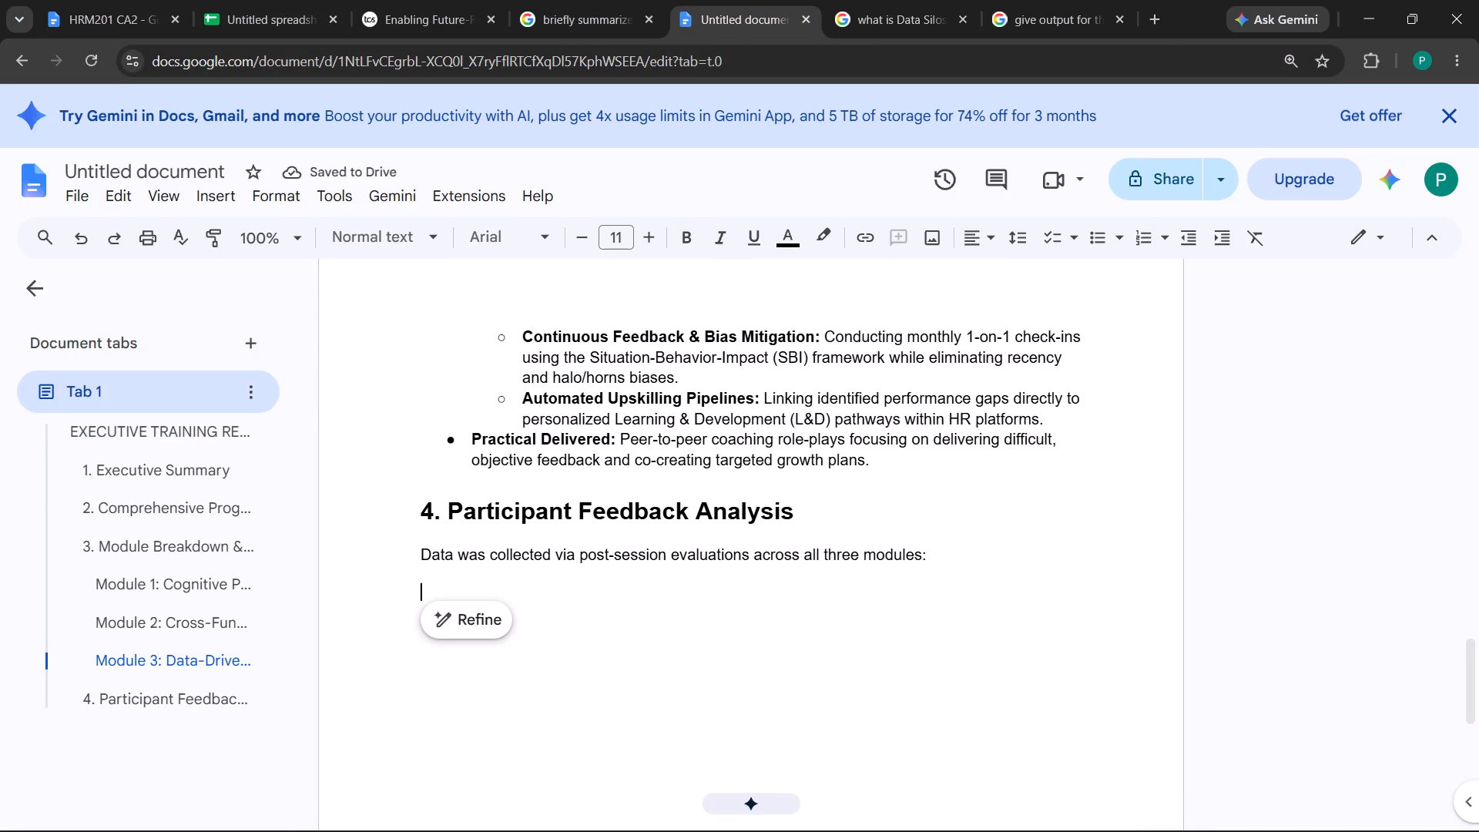
Set the font of the entire pasted report to Times New Roman.
{"action": "key", "text": "ctrl+a"}
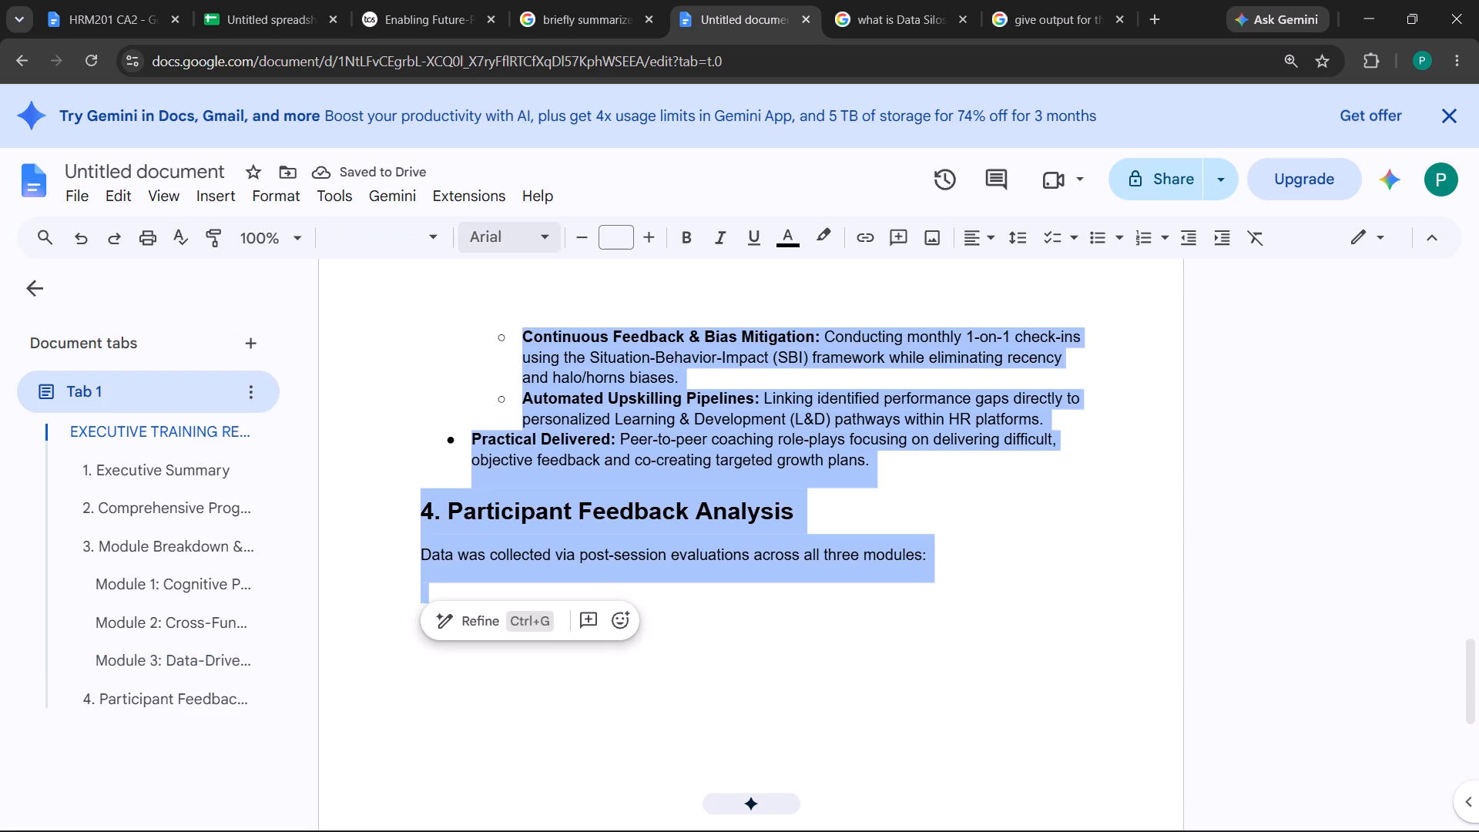
{"action": "left_click", "coordinate": [539, 239]}
{"action": "left_click", "coordinate": [575, 364]}
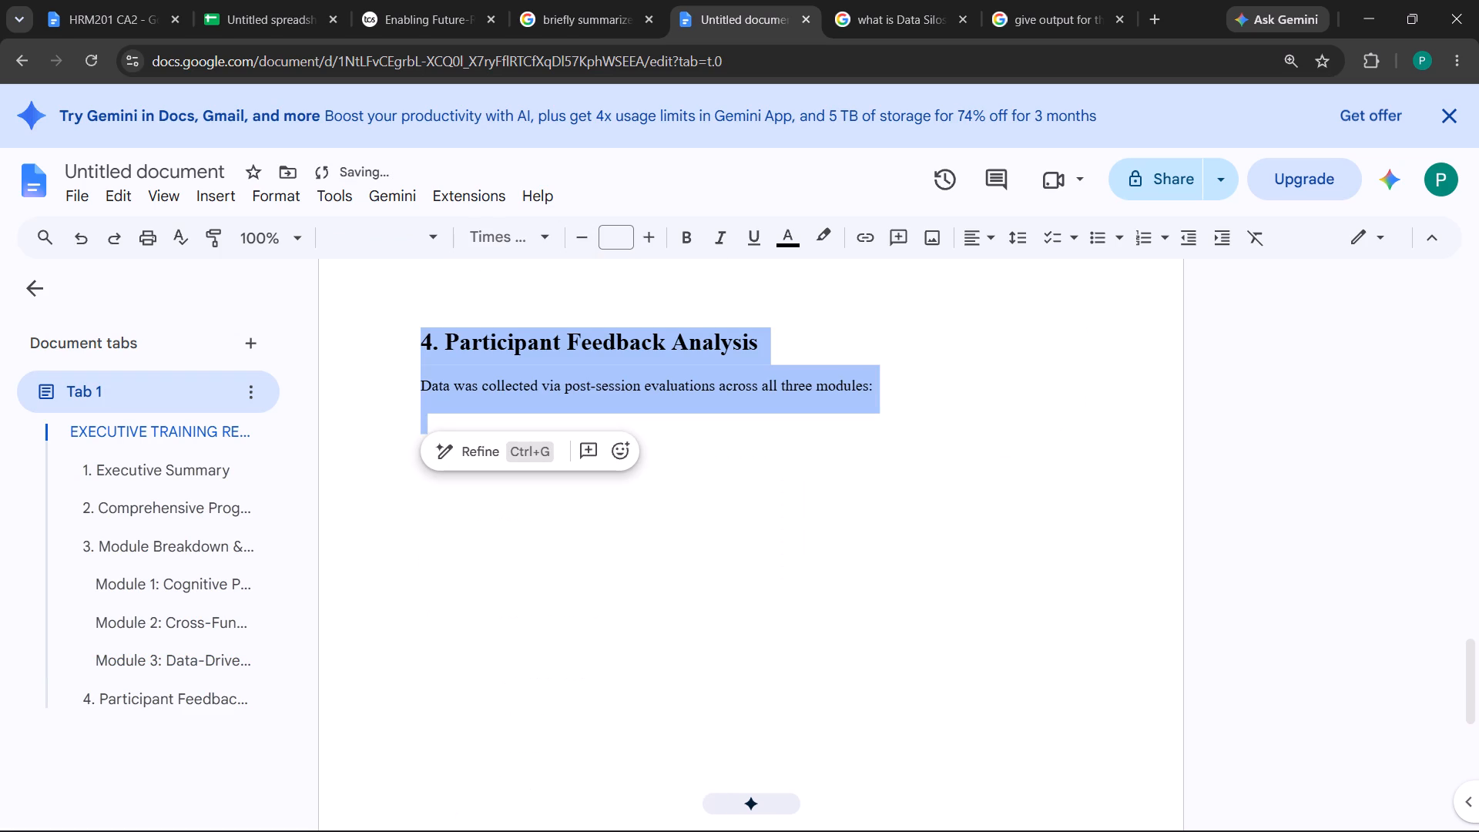
Reduce the "EXECUTIVE TRAINING REPORT" title at the start of the document to font size 14.
{"action": "scroll", "coordinate": [799, 485], "scroll_direction": "down", "scroll_amount": 1}
{"action": "scroll", "coordinate": [799, 485], "scroll_direction": "up", "scroll_amount": 18}
{"action": "scroll", "coordinate": [800, 485], "scroll_direction": "down", "scroll_amount": 1}
{"action": "scroll", "coordinate": [800, 485], "scroll_direction": "up", "scroll_amount": 4}
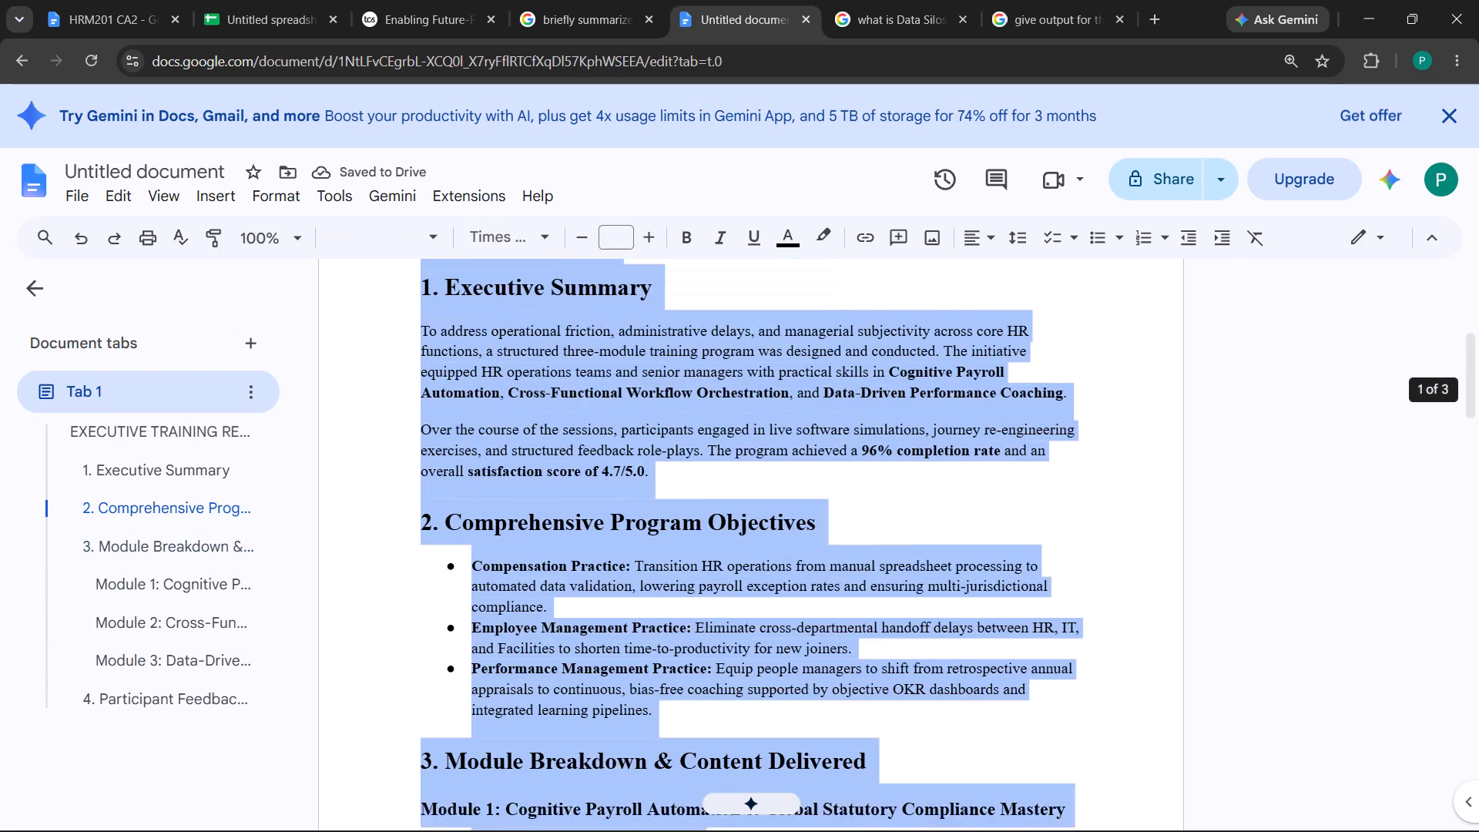
{"action": "scroll", "coordinate": [800, 485], "scroll_direction": "up", "scroll_amount": 2}
{"action": "scroll", "coordinate": [800, 485], "scroll_direction": "down", "scroll_amount": 1}
{"action": "scroll", "coordinate": [800, 485], "scroll_direction": "up", "scroll_amount": 3}
{"action": "triple_click", "coordinate": [773, 405]}
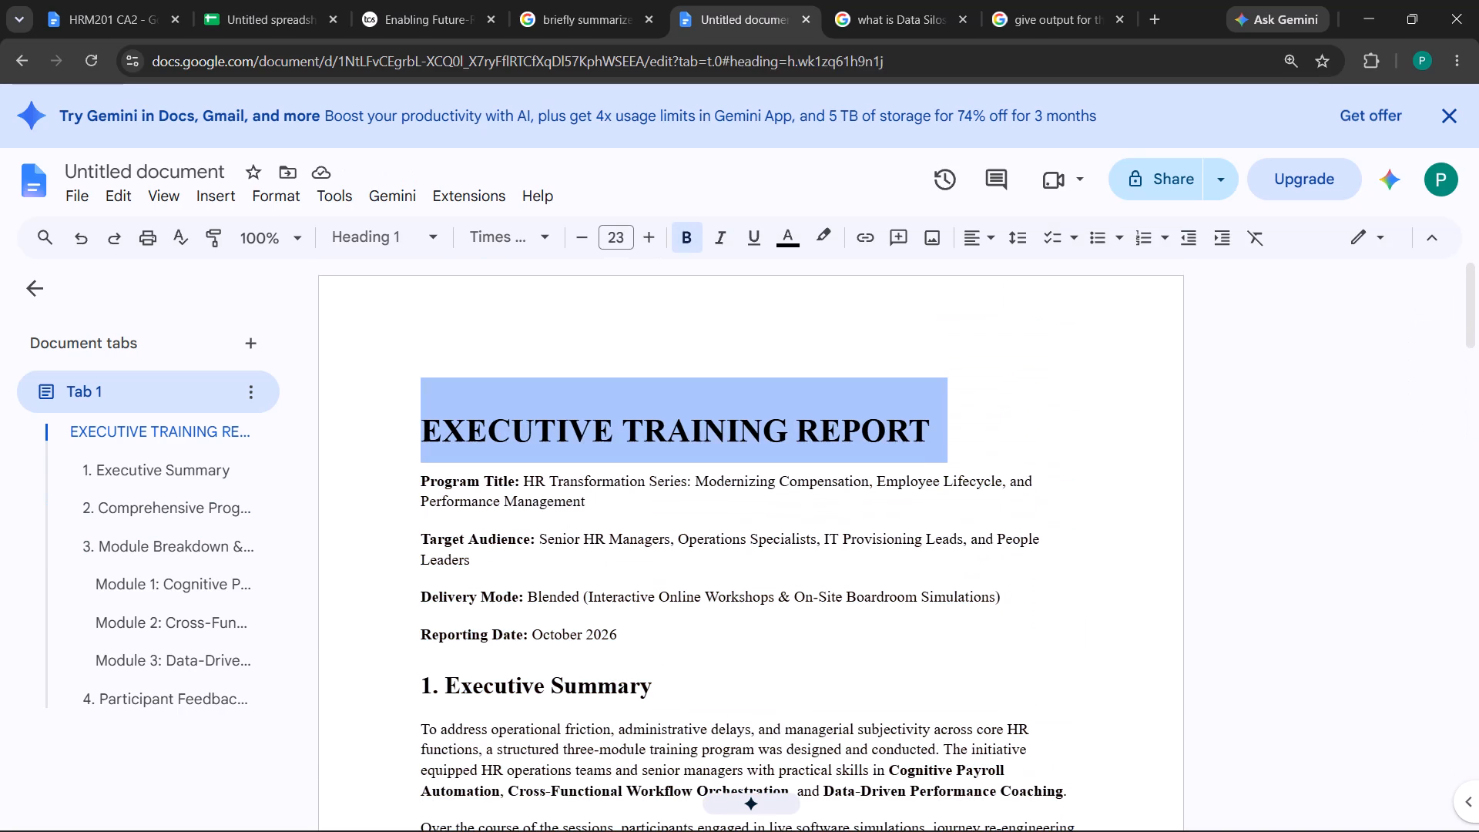
{"action": "triple_click", "coordinate": [585, 238]}
{"action": "triple_click", "coordinate": [585, 238]}
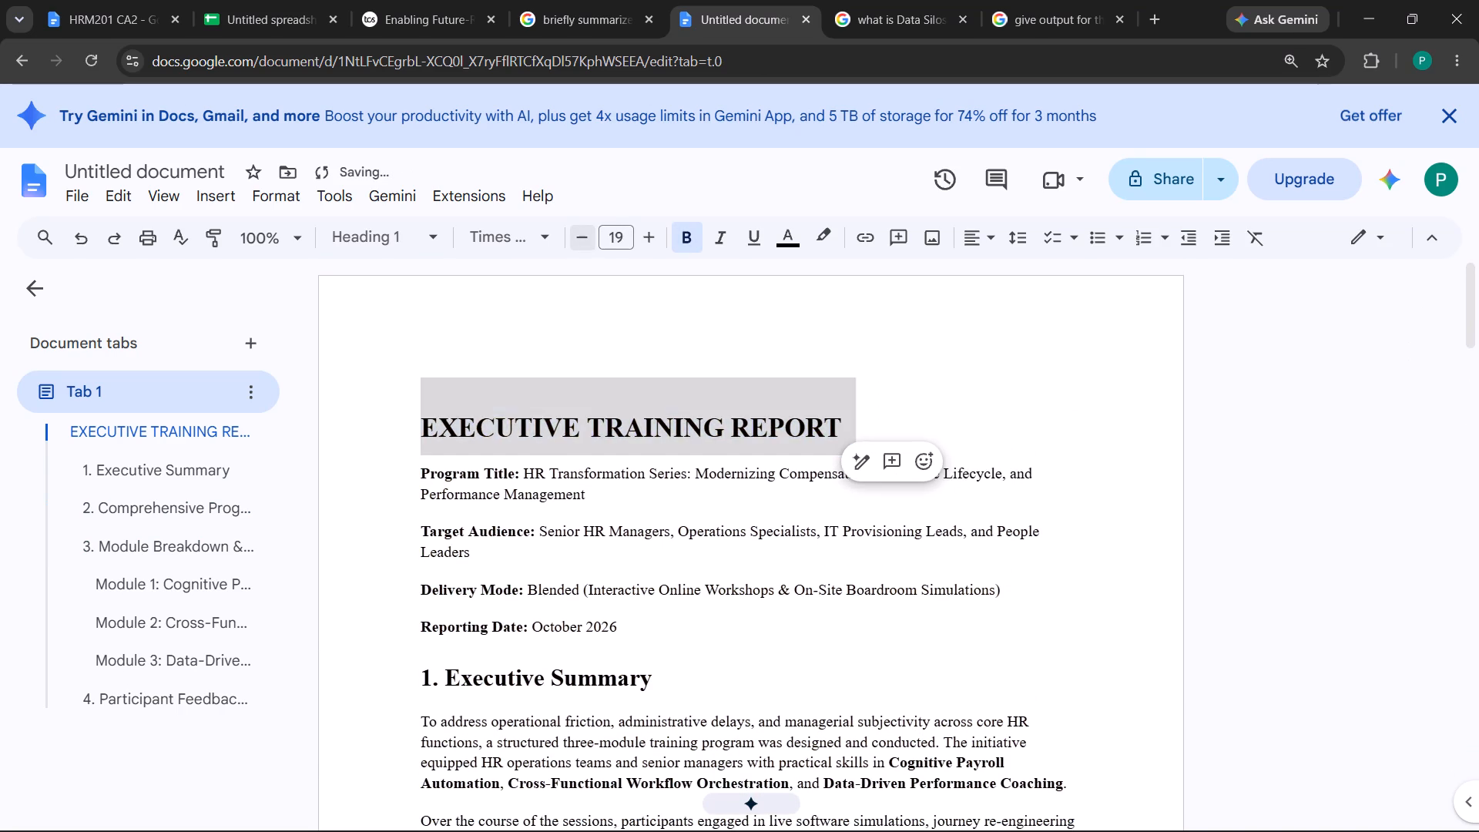
{"action": "left_click", "coordinate": [585, 238]}
{"action": "left_click", "coordinate": [585, 238]}
{"action": "left_click", "coordinate": [585, 238]}
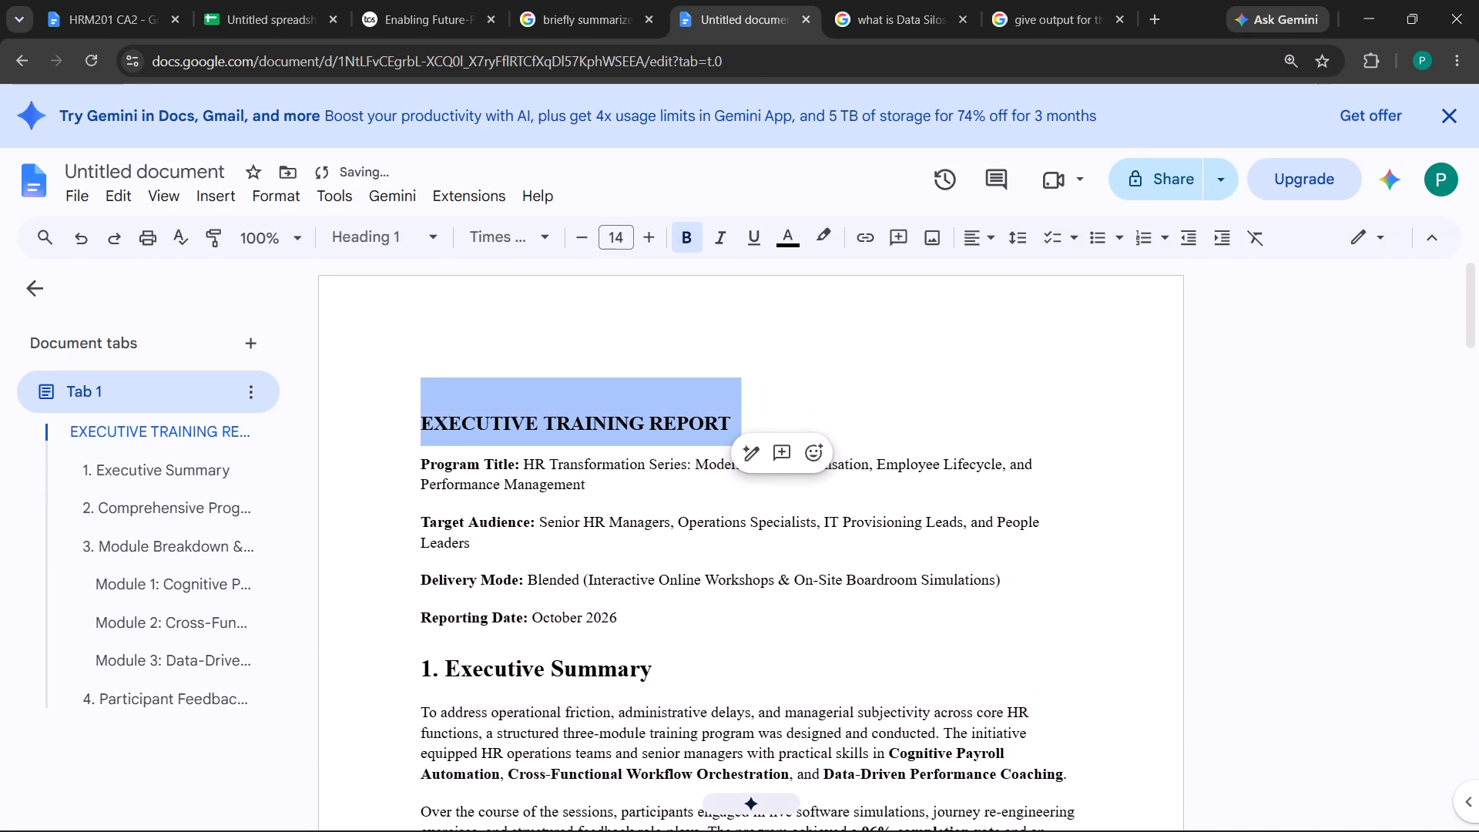
Set all text from the "Program Title" line through the end of section 4 to font size 12.
{"action": "left_click", "coordinate": [457, 467]}
{"action": "double_click", "coordinate": [457, 467]}
{"action": "left_click", "coordinate": [459, 460]}
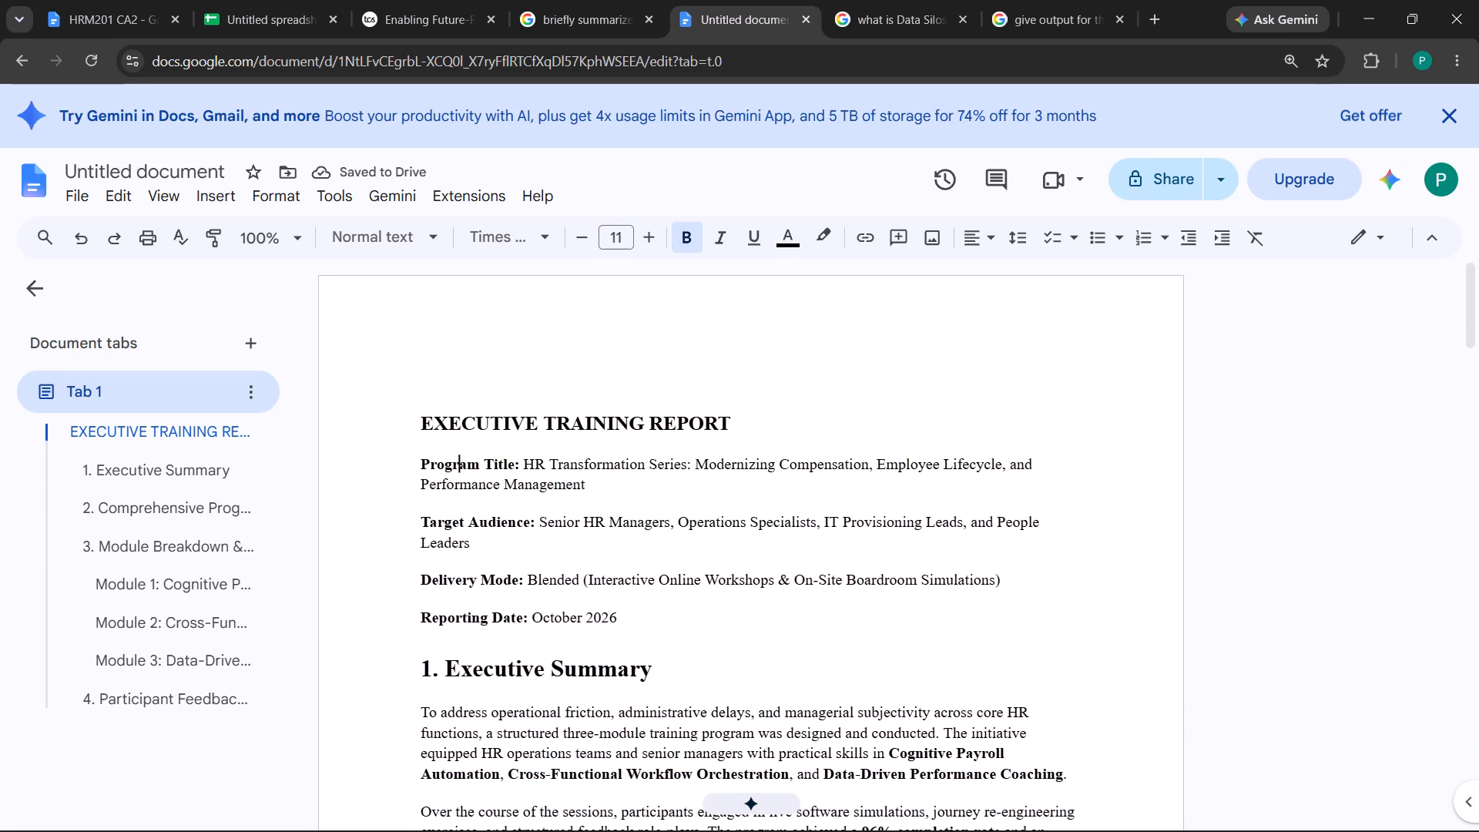
{"action": "left_click_drag", "start_coordinate": [406, 458], "coordinate": [761, 818]}
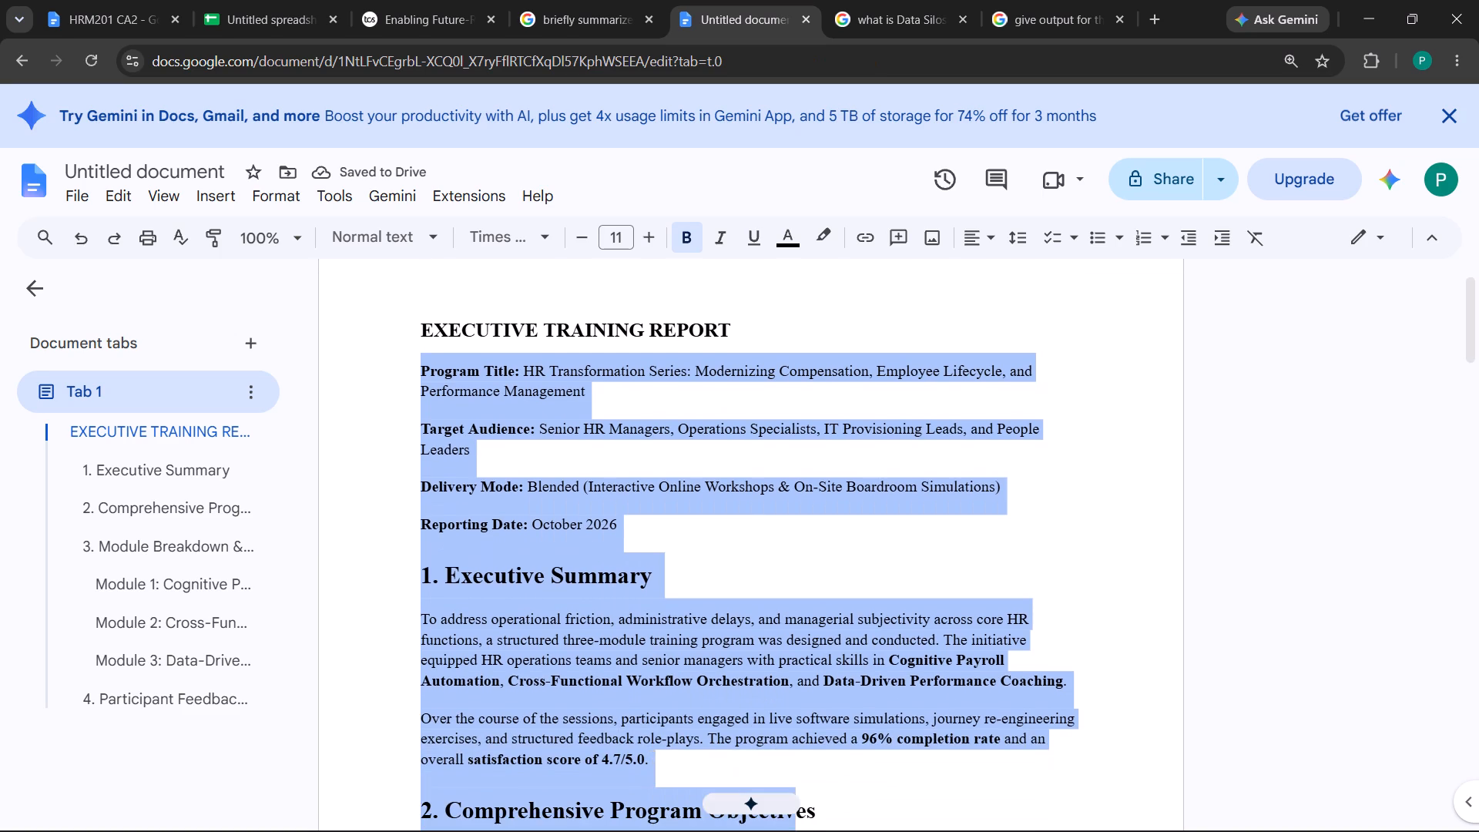
{"action": "left_click_drag", "start_coordinate": [761, 818], "coordinate": [880, 633]}
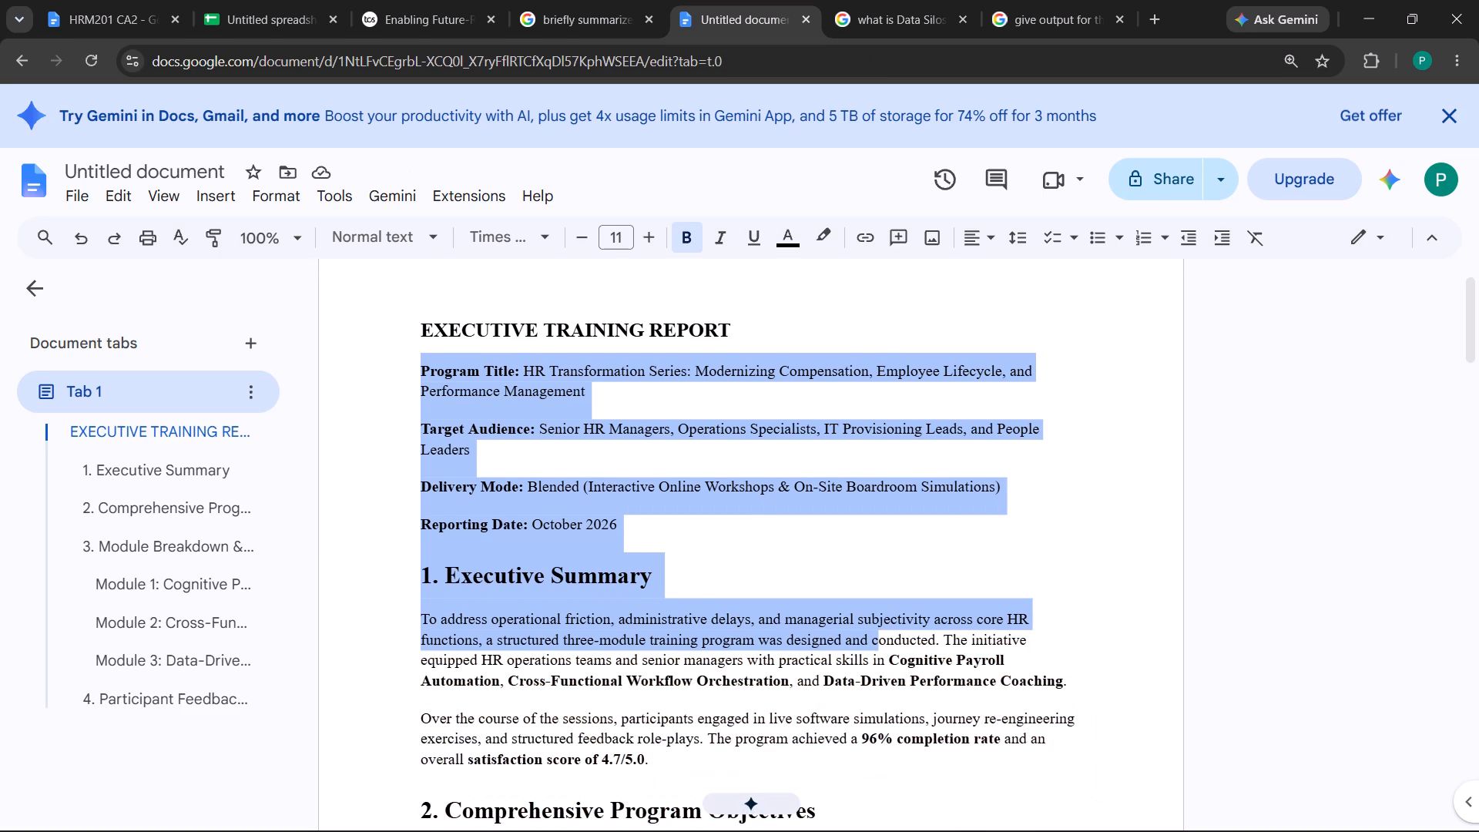
{"action": "left_click_drag", "start_coordinate": [880, 633], "coordinate": [840, 245]}
{"action": "scroll", "coordinate": [880, 633], "scroll_direction": "down", "scroll_amount": 7}
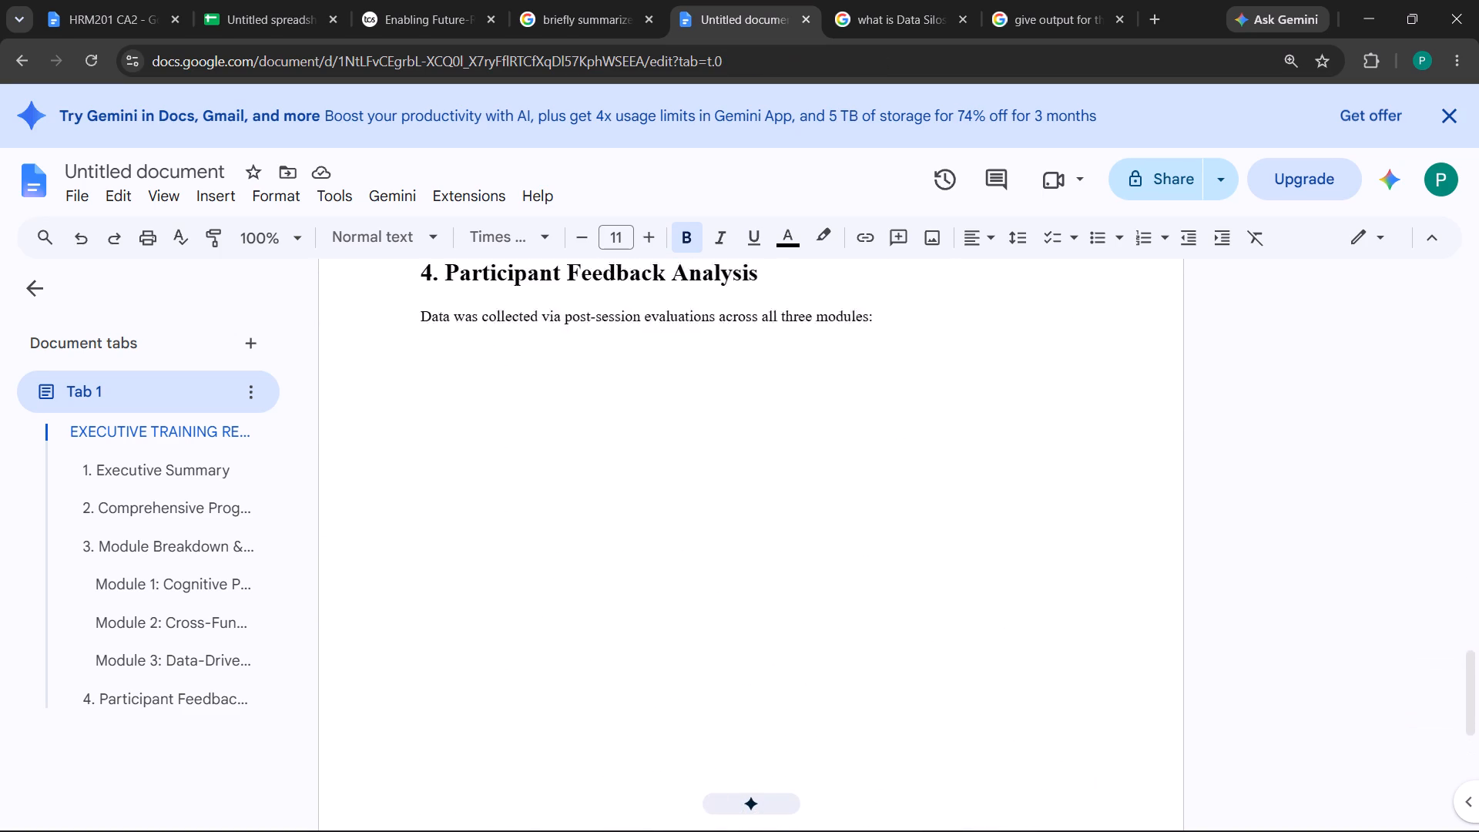
{"action": "left_click_drag", "start_coordinate": [840, 245], "coordinate": [847, 639]}
{"action": "scroll", "coordinate": [916, 831], "scroll_direction": "down", "scroll_amount": 3}
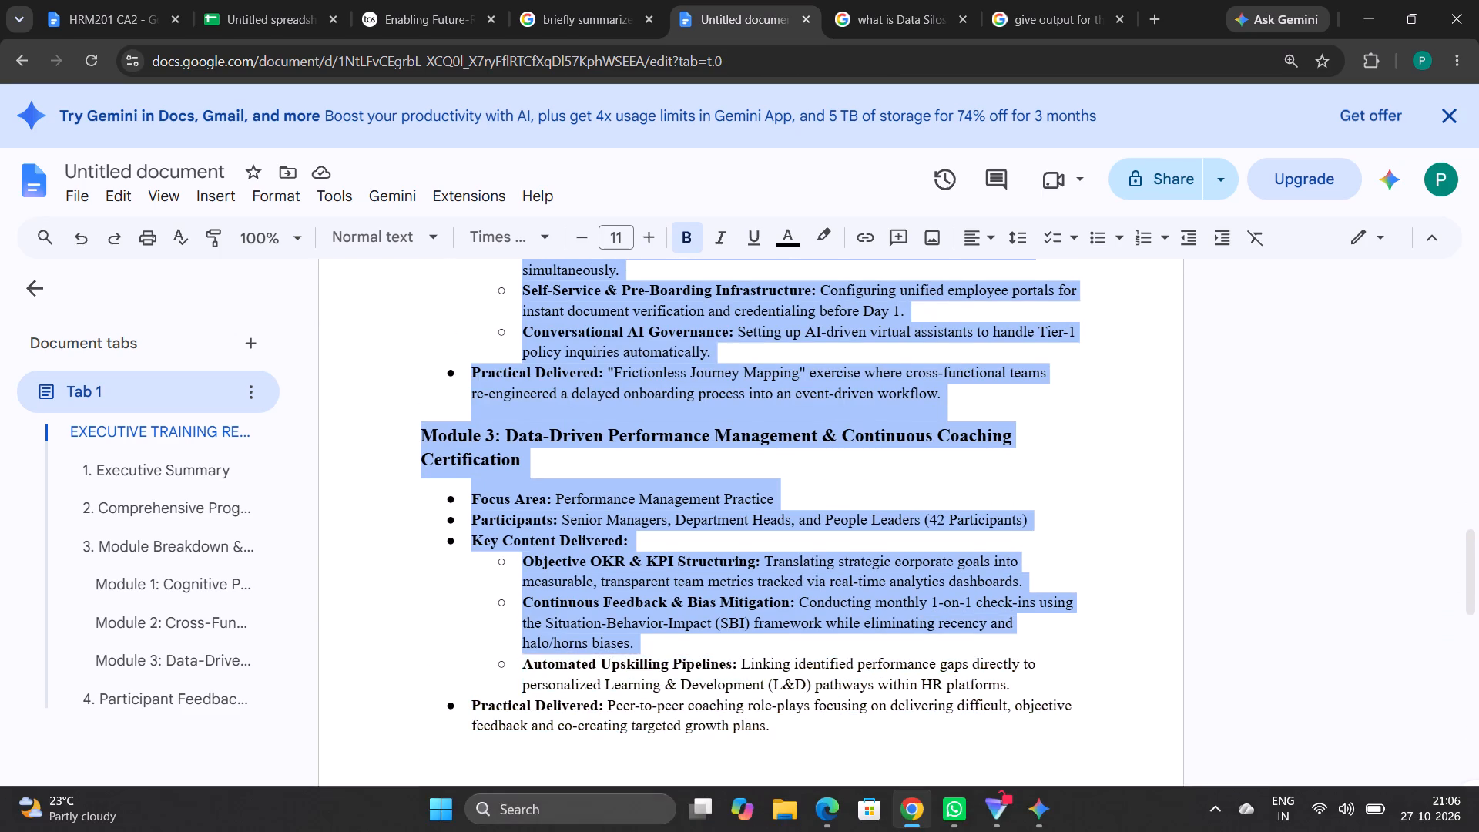
{"action": "left_click_drag", "start_coordinate": [847, 639], "coordinate": [877, 745]}
{"action": "scroll", "coordinate": [846, 636], "scroll_direction": "down", "scroll_amount": 3}
{"action": "left_click", "coordinate": [605, 243]}
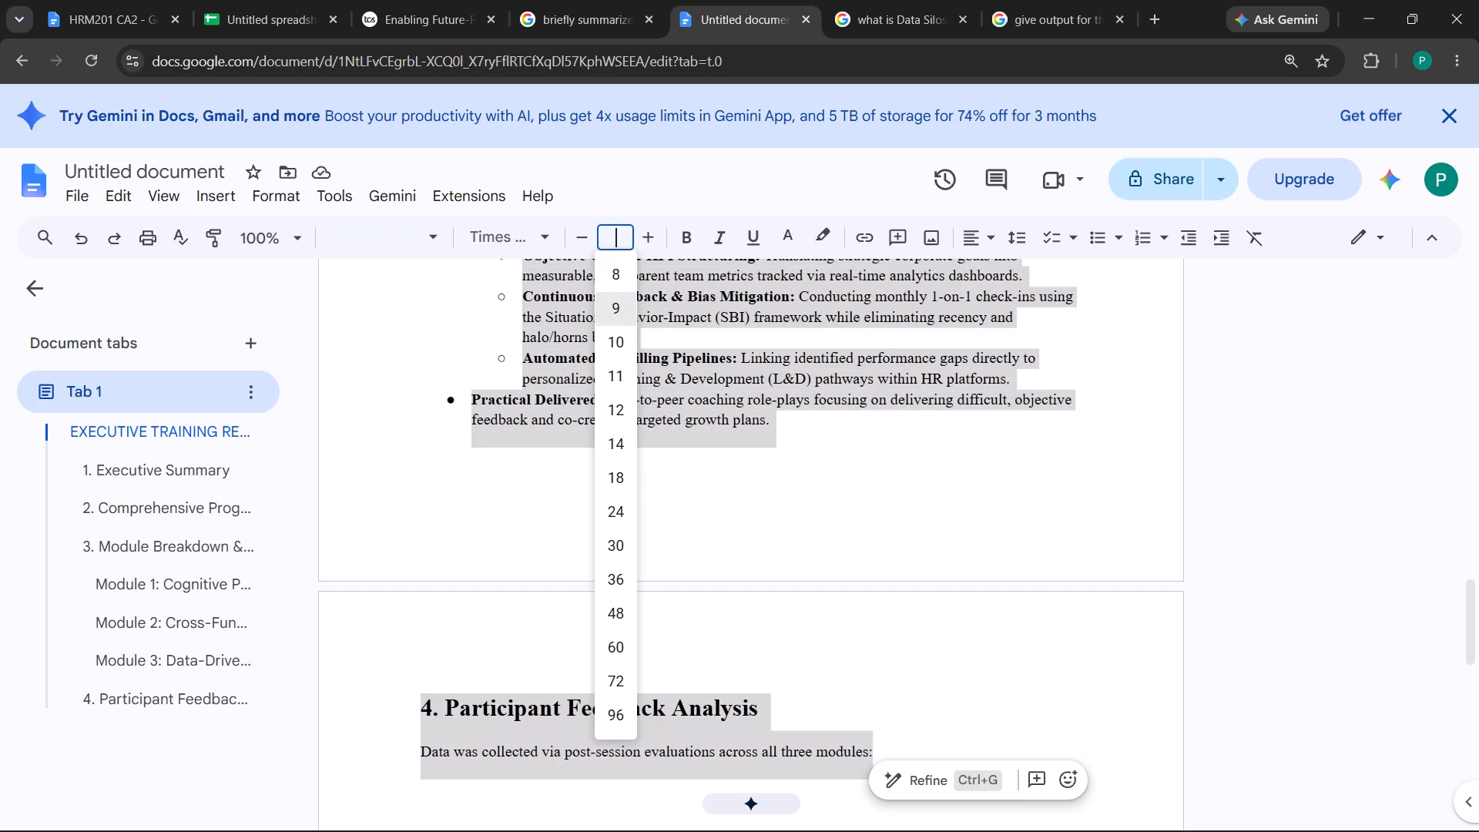
{"action": "left_click", "coordinate": [624, 393]}
{"action": "left_click", "coordinate": [617, 476]}
Remove the space after the Module 3 heading and the space before and after the "Focus Area" list item beneath it.
{"action": "scroll", "coordinate": [617, 476], "scroll_direction": "up", "scroll_amount": 4}
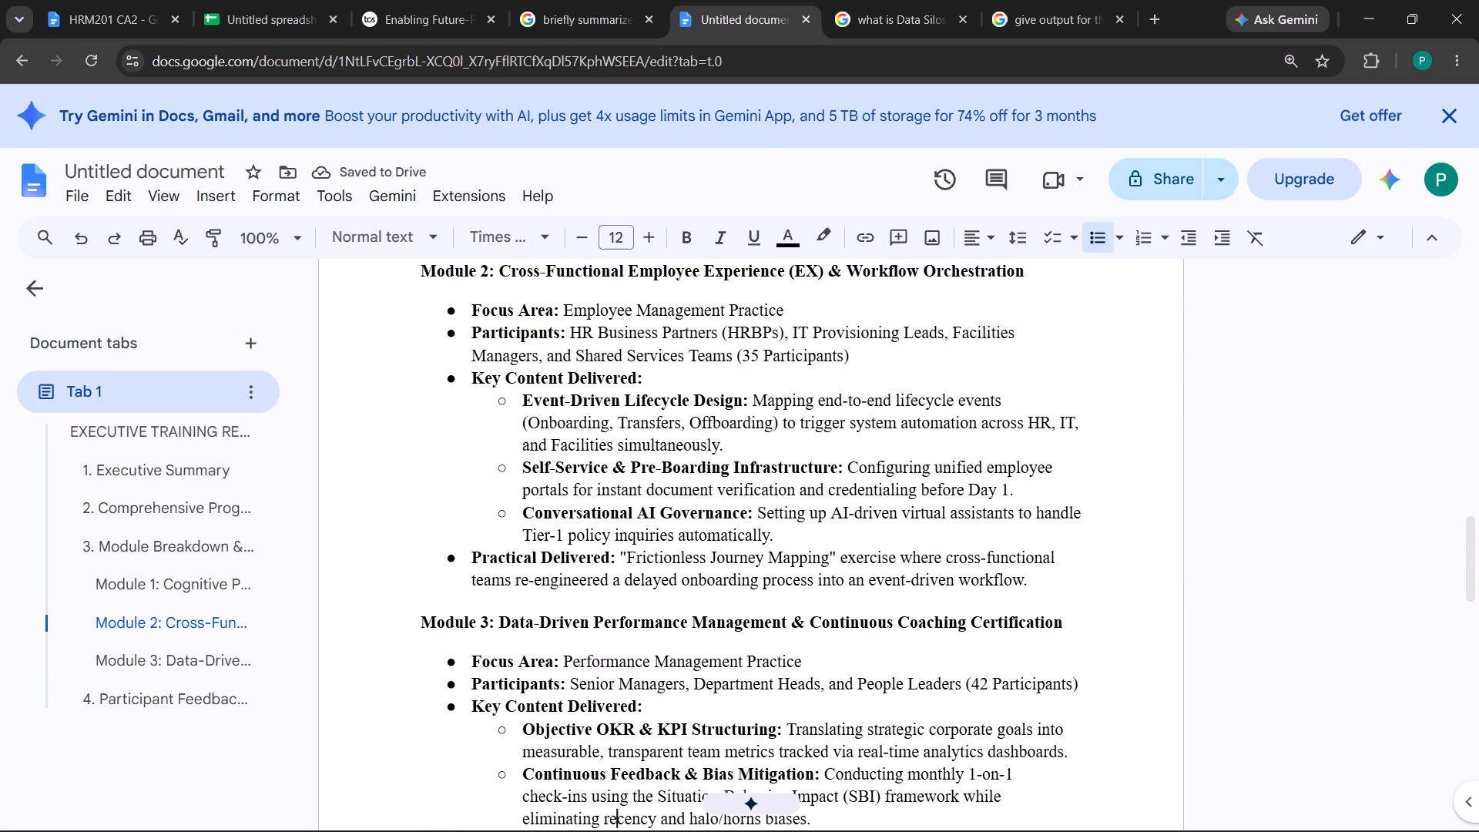
{"action": "left_click", "coordinate": [508, 632]}
{"action": "left_click", "coordinate": [520, 648]}
{"action": "left_click", "coordinate": [519, 632]}
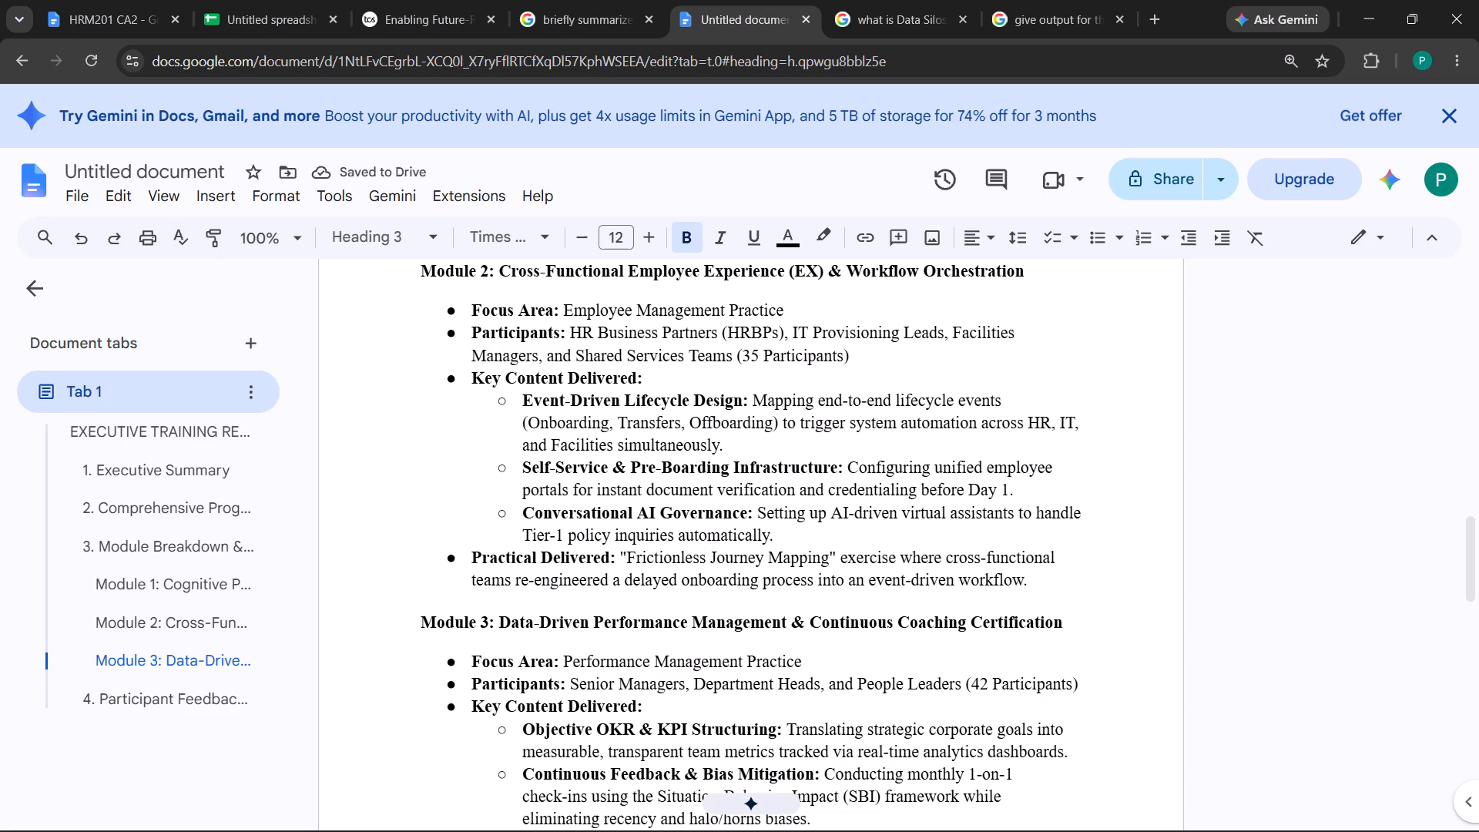
{"action": "left_click", "coordinate": [1020, 242]}
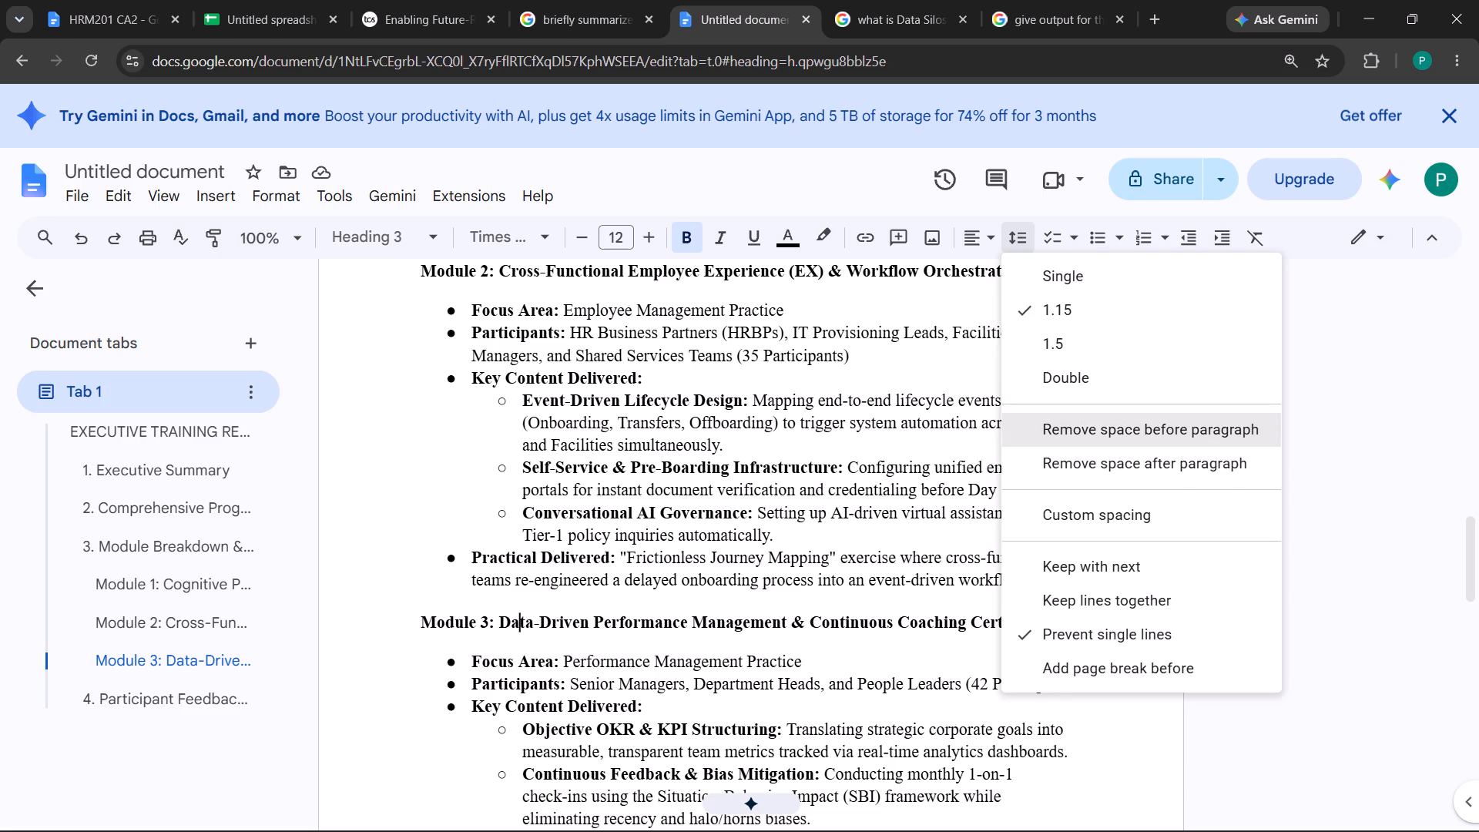
{"action": "left_click", "coordinate": [1068, 451]}
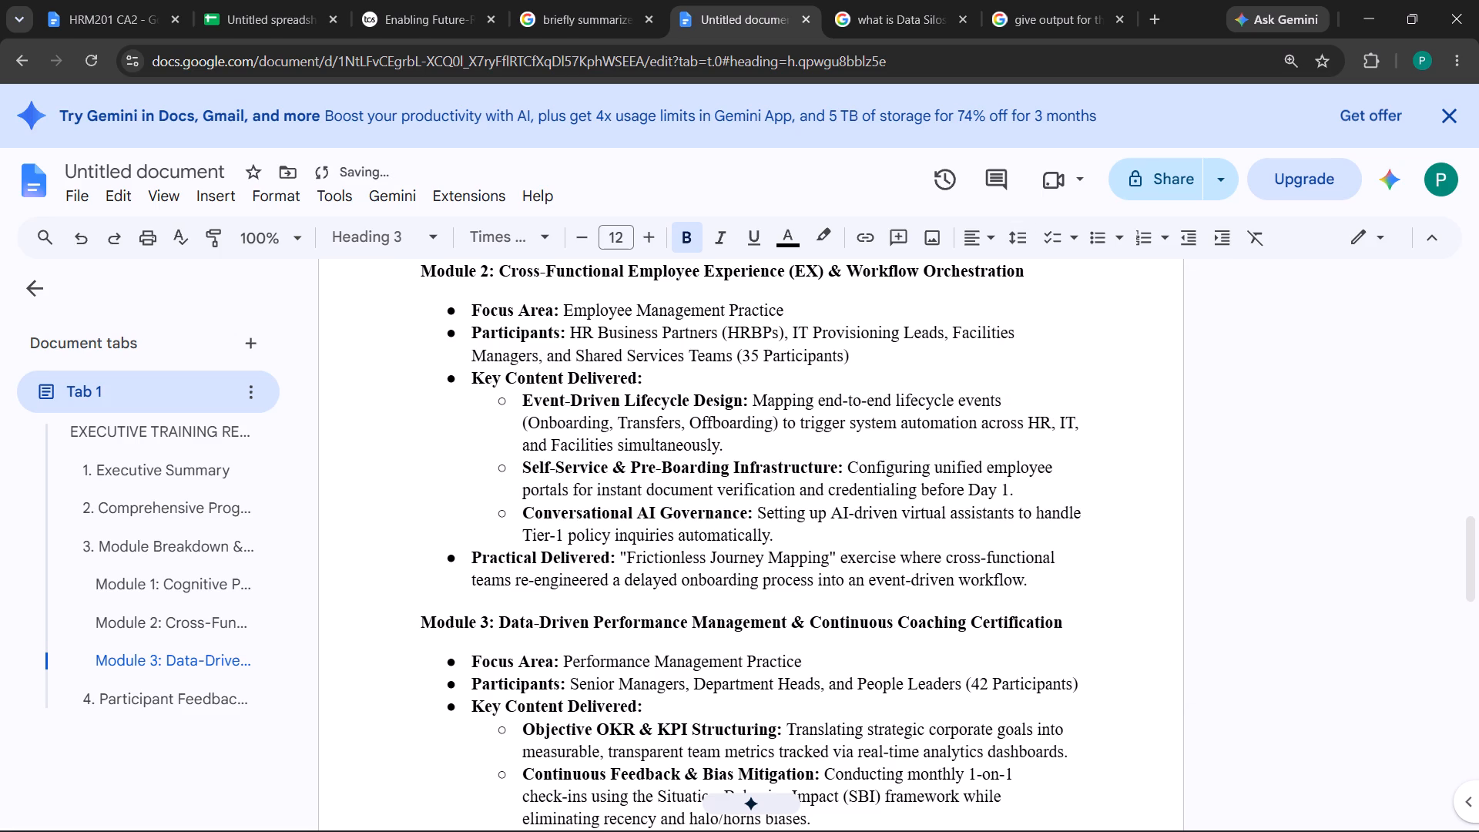
{"action": "left_click", "coordinate": [609, 663]}
{"action": "left_click", "coordinate": [1015, 236]}
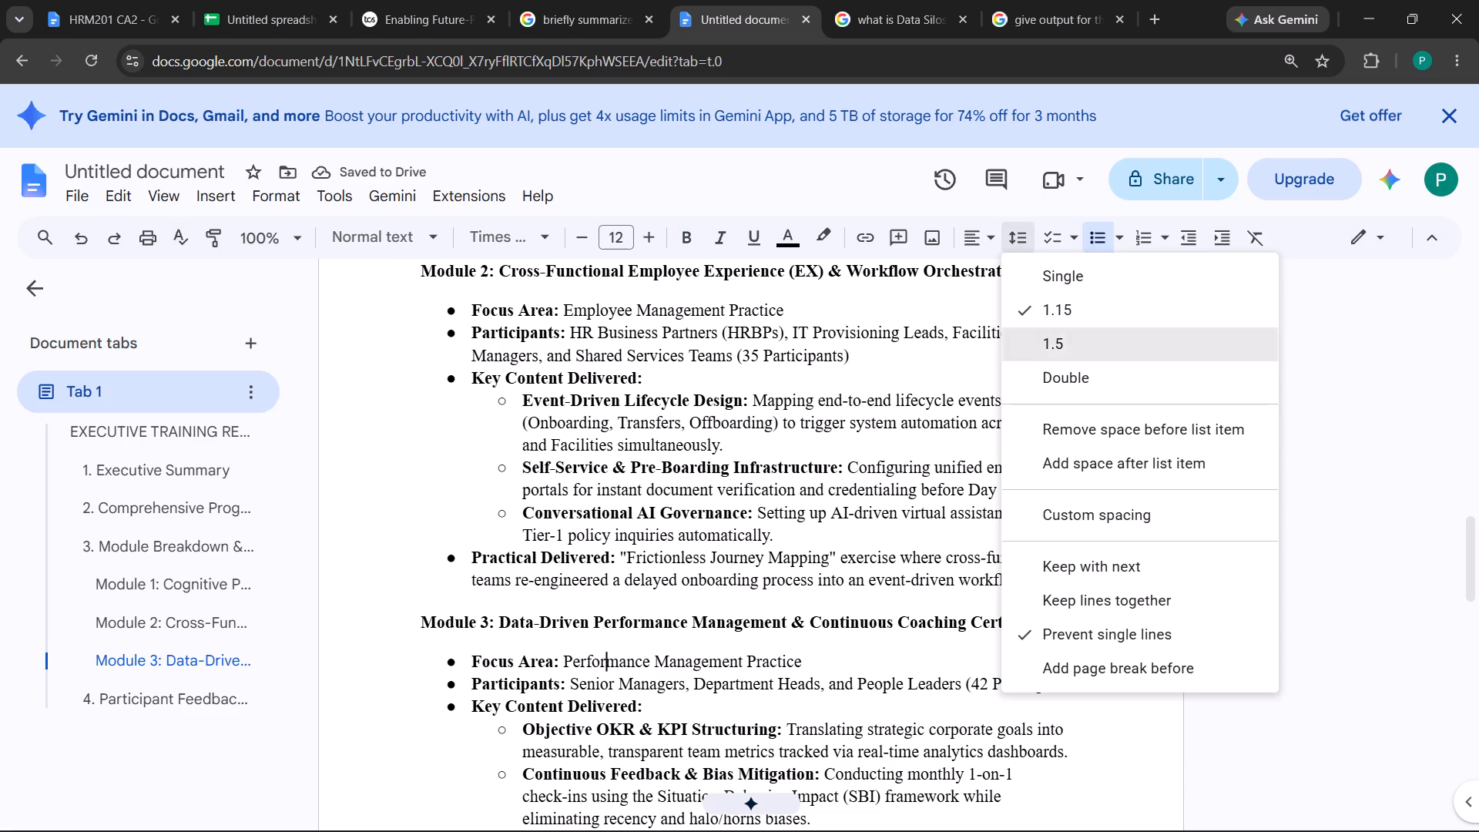
{"action": "left_click", "coordinate": [1048, 416]}
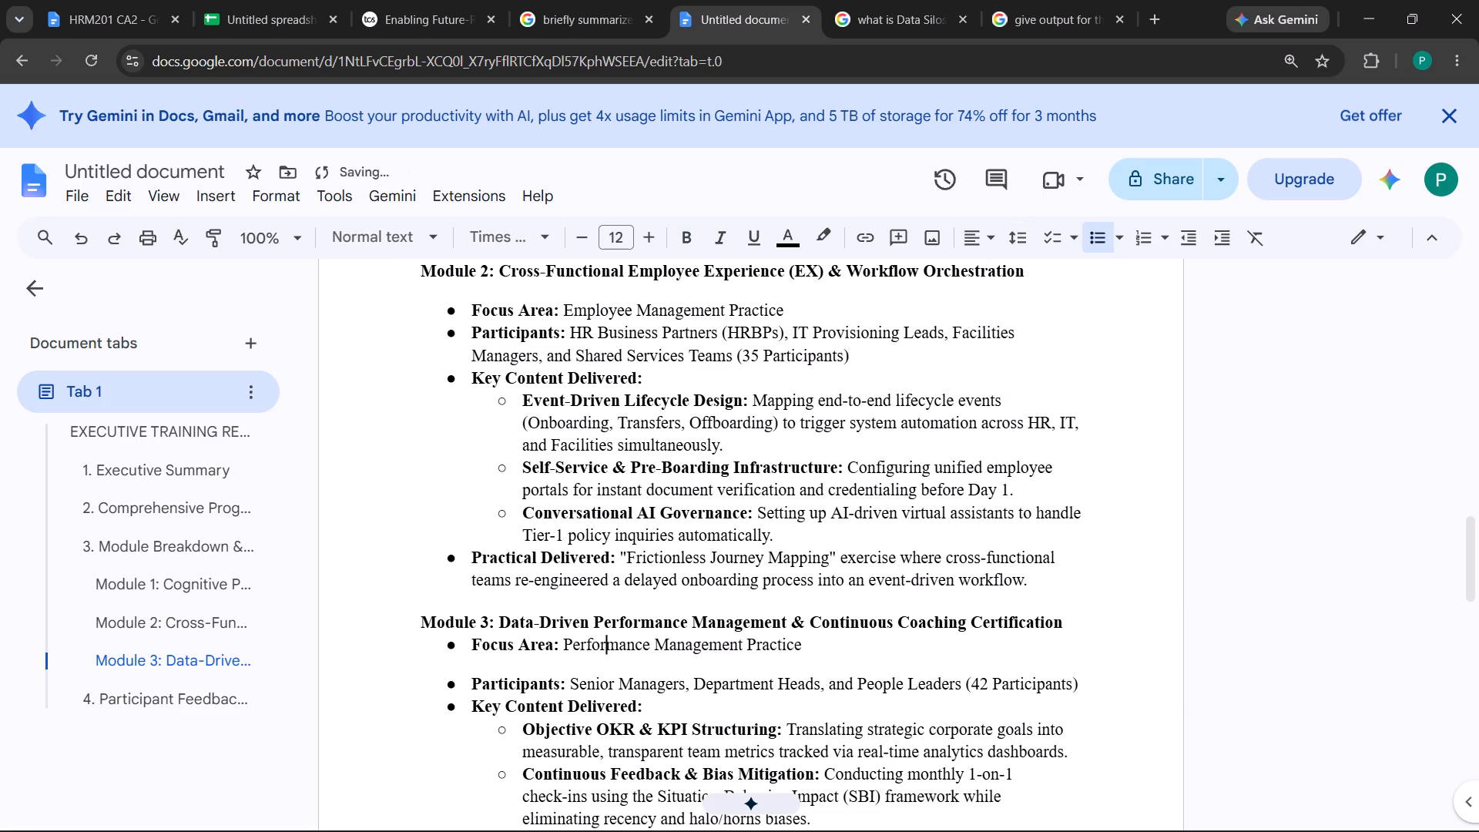
{"action": "left_click", "coordinate": [1018, 233]}
{"action": "left_click", "coordinate": [1069, 471]}
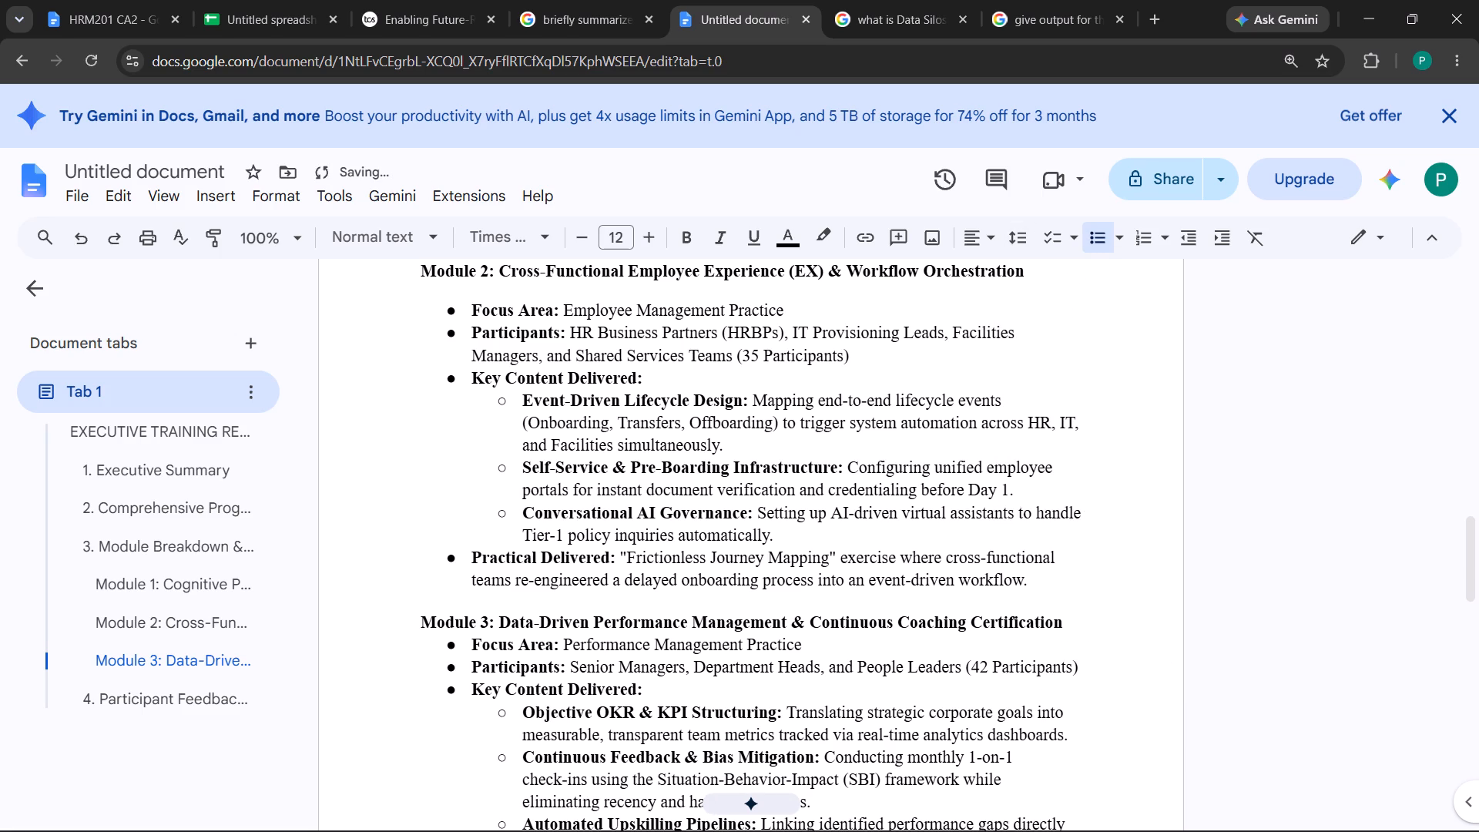
Remove the space before and after the "Focus Area" list item under Module 2 and the space after the Module 2 heading.
{"action": "scroll", "coordinate": [492, 391], "scroll_direction": "up", "scroll_amount": 1}
{"action": "left_click", "coordinate": [531, 401]}
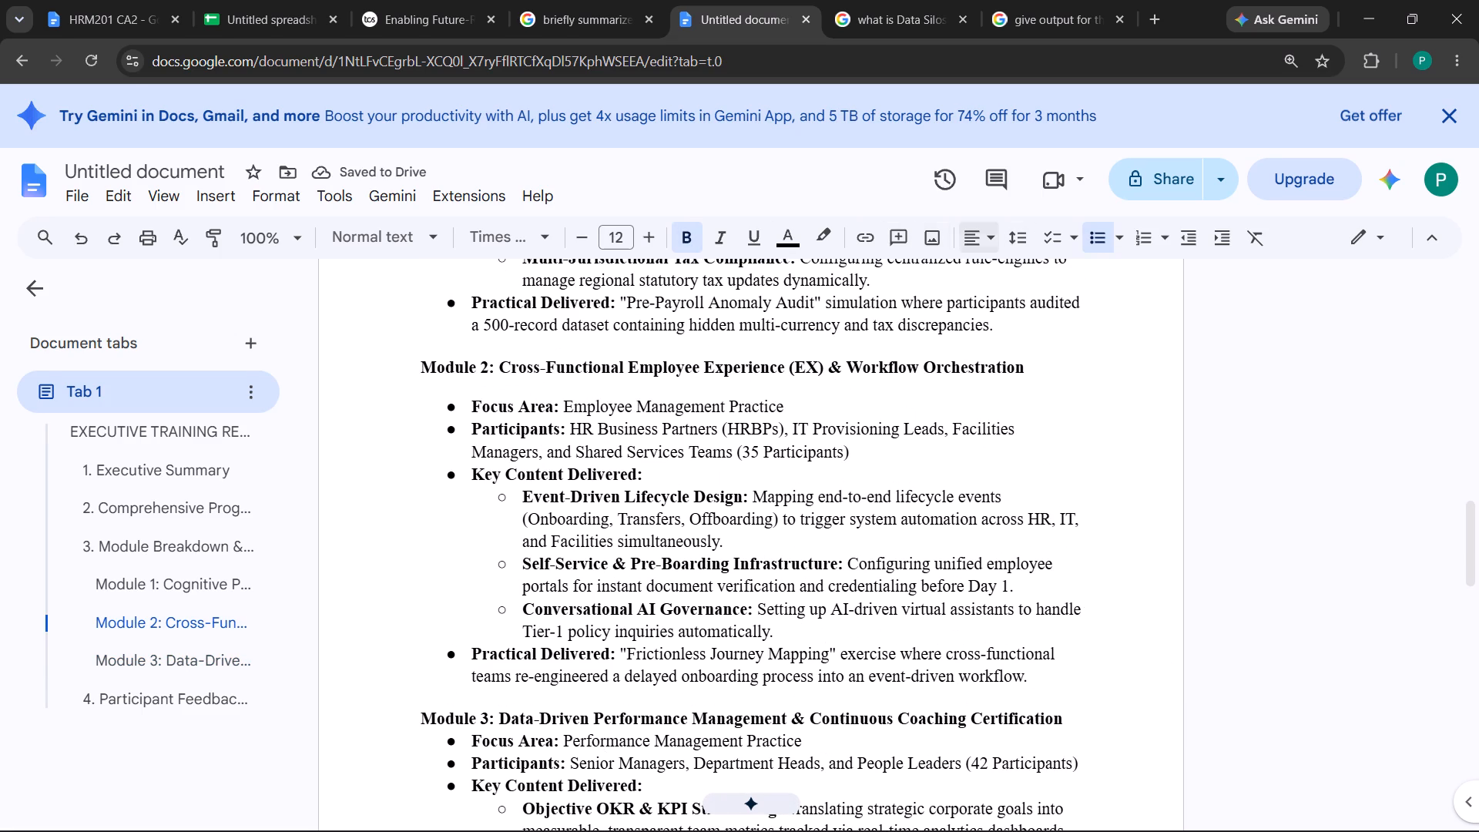
{"action": "left_click", "coordinate": [1011, 238]}
{"action": "left_click", "coordinate": [1057, 433]}
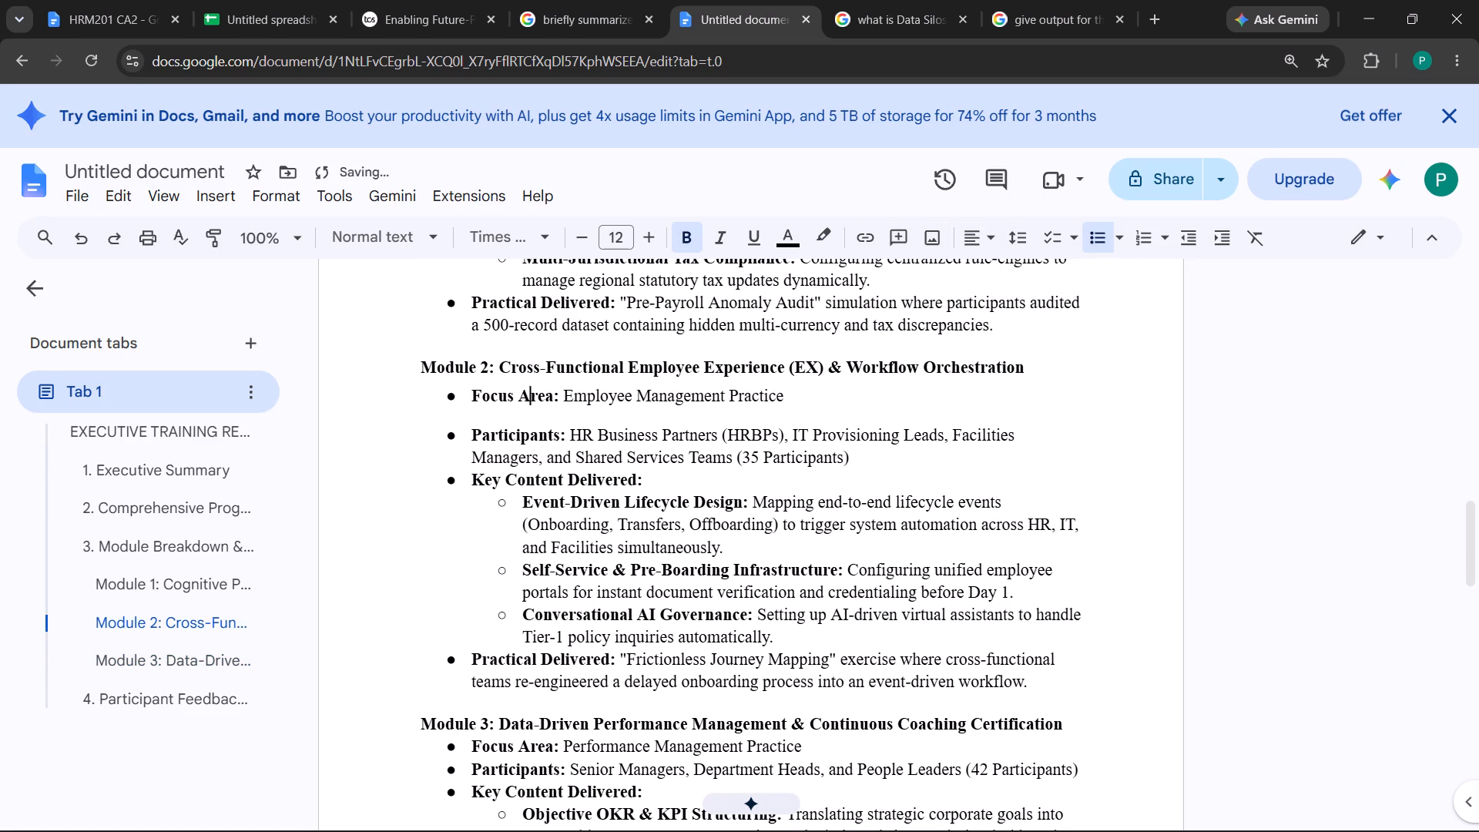
{"action": "left_click", "coordinate": [1021, 232]}
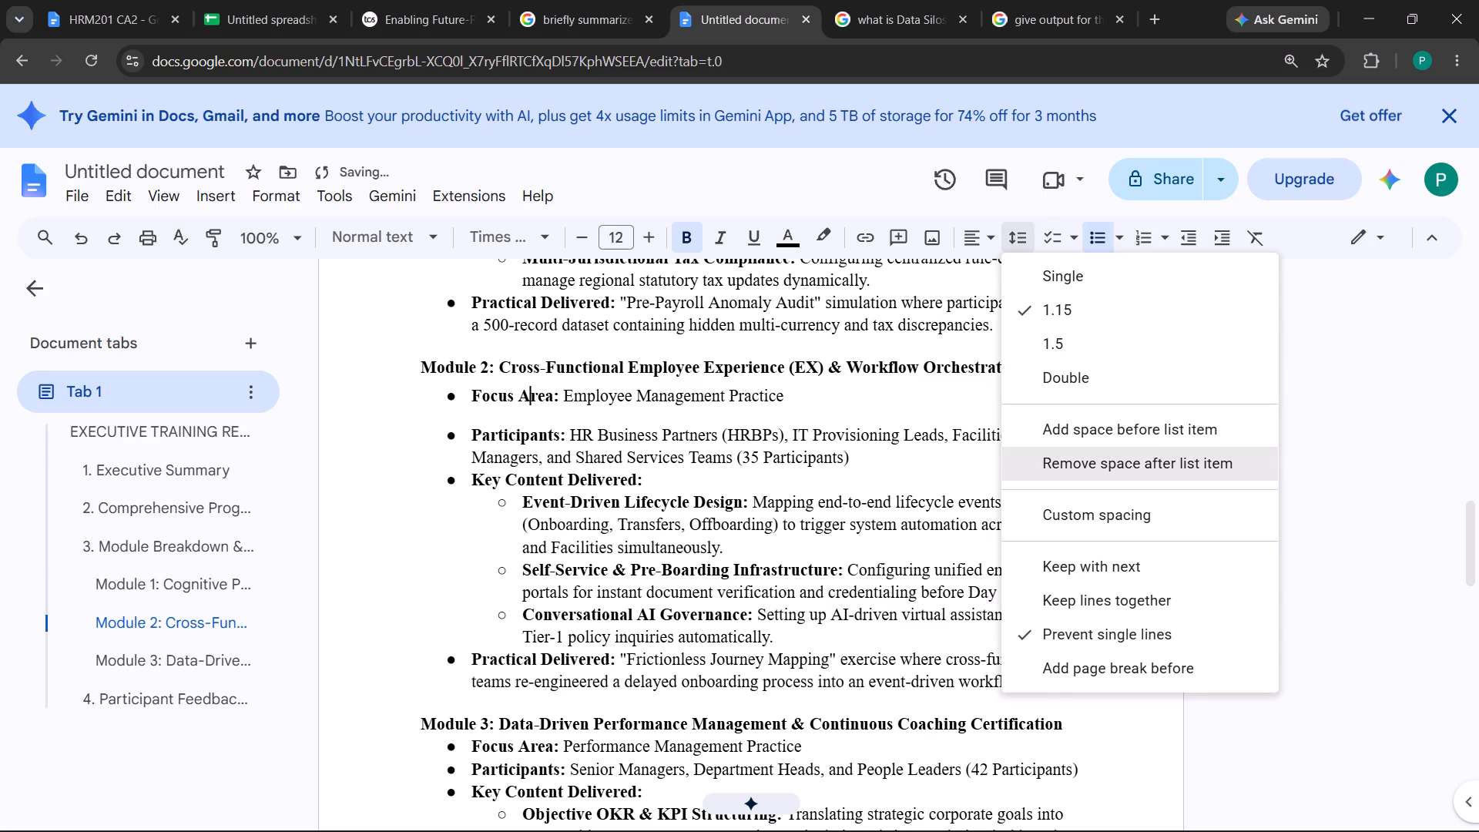
{"action": "left_click", "coordinate": [1090, 469]}
{"action": "left_click", "coordinate": [634, 374]}
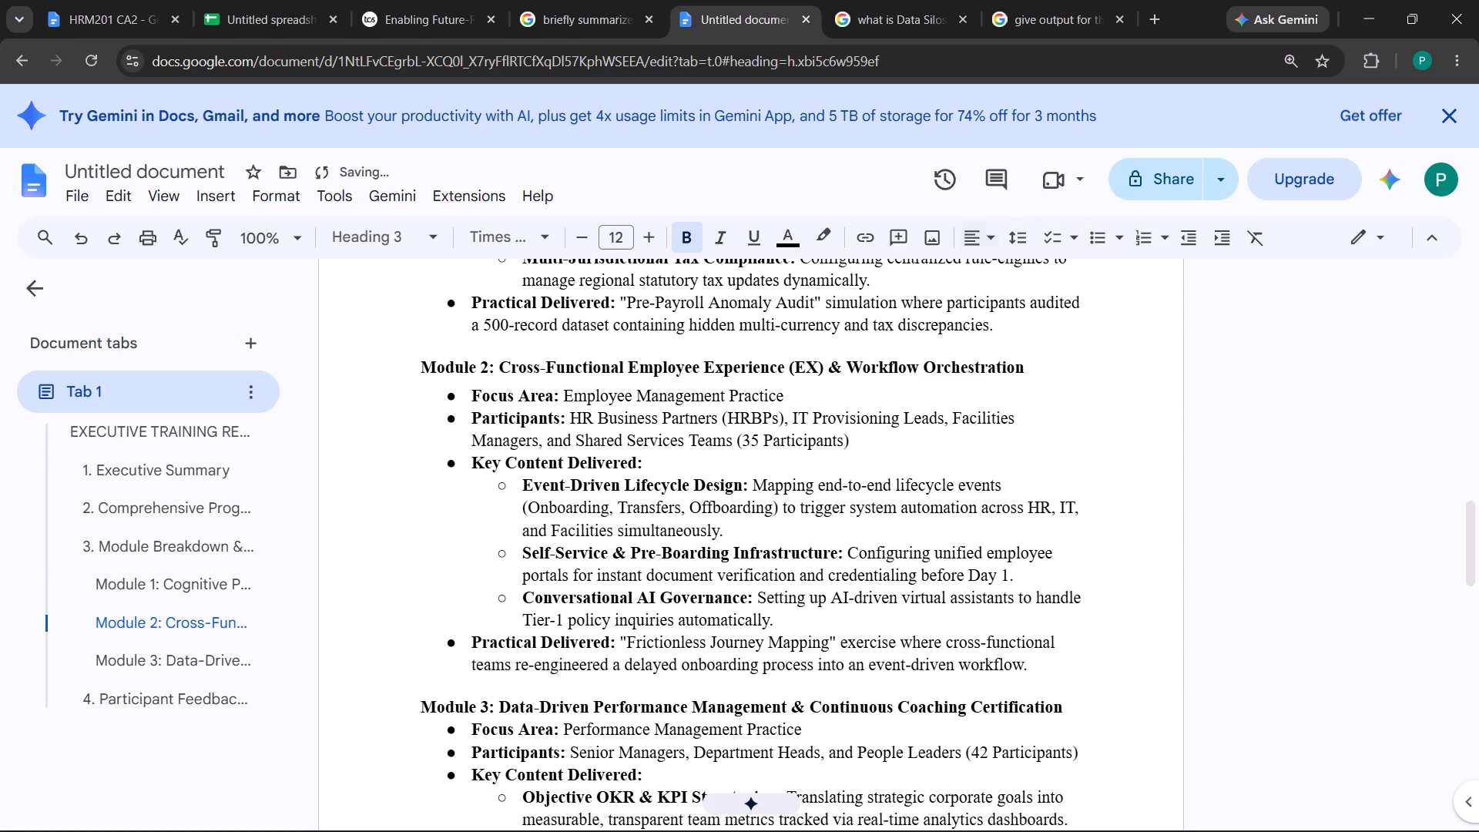
{"action": "left_click", "coordinate": [1017, 240]}
{"action": "left_click", "coordinate": [1077, 465]}
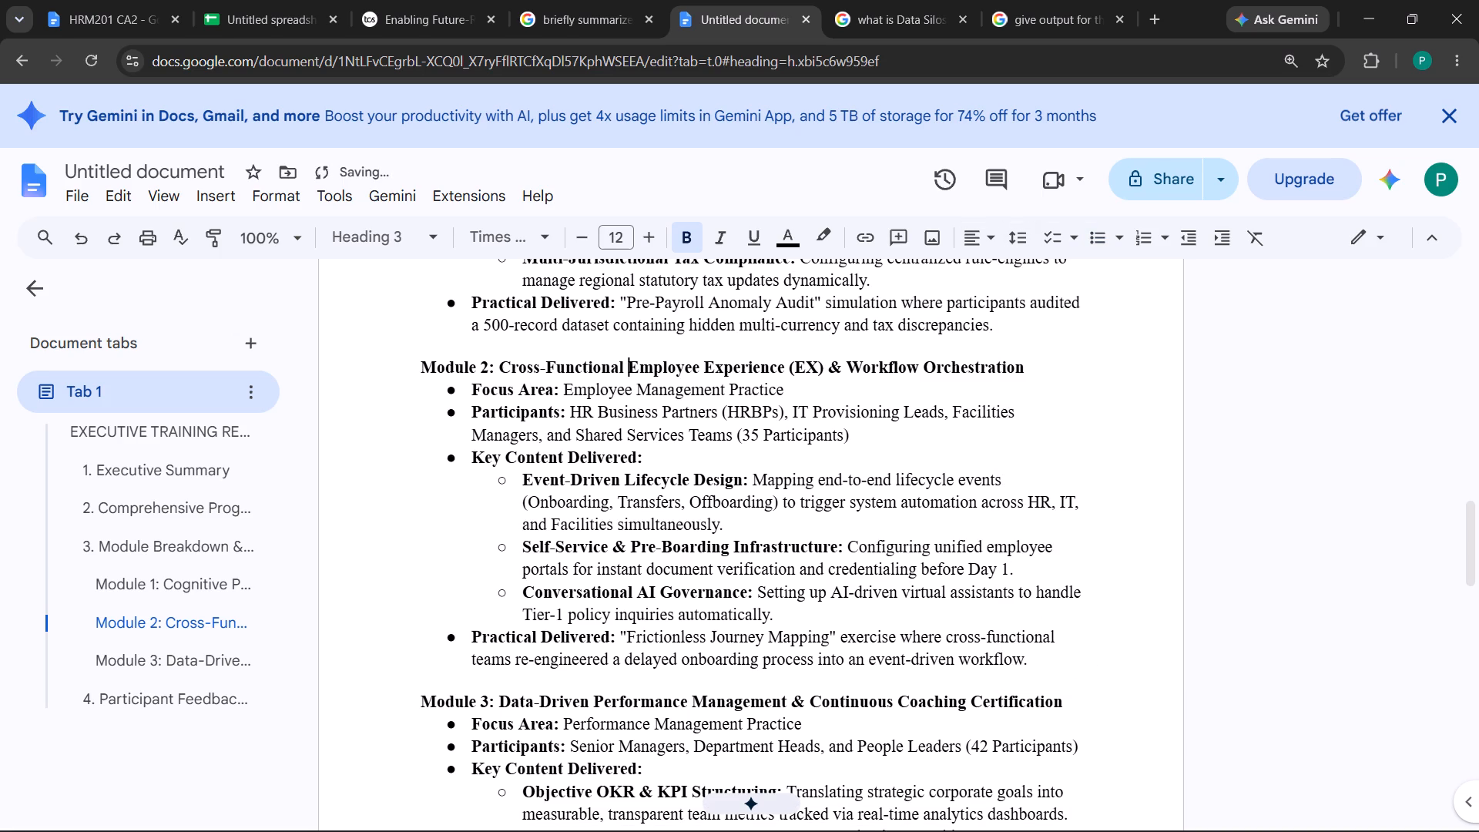
Underline "Cross-Functional Employee Experience (EX) & Workflow Orchestration" in the Module 2 heading.
{"action": "scroll", "coordinate": [771, 451], "scroll_direction": "up", "scroll_amount": 1}
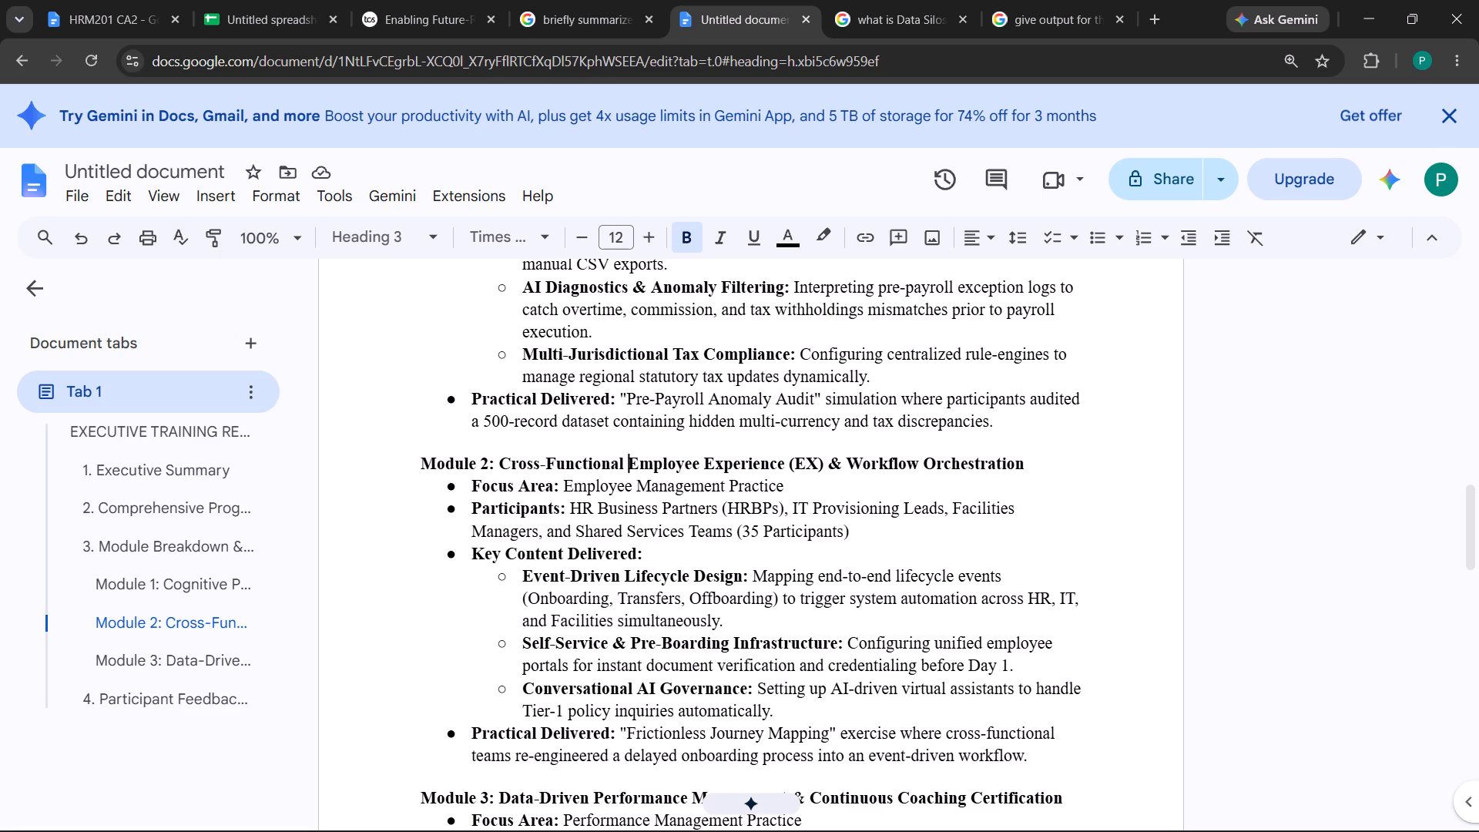
{"action": "left_click_drag", "start_coordinate": [501, 463], "coordinate": [1013, 469]}
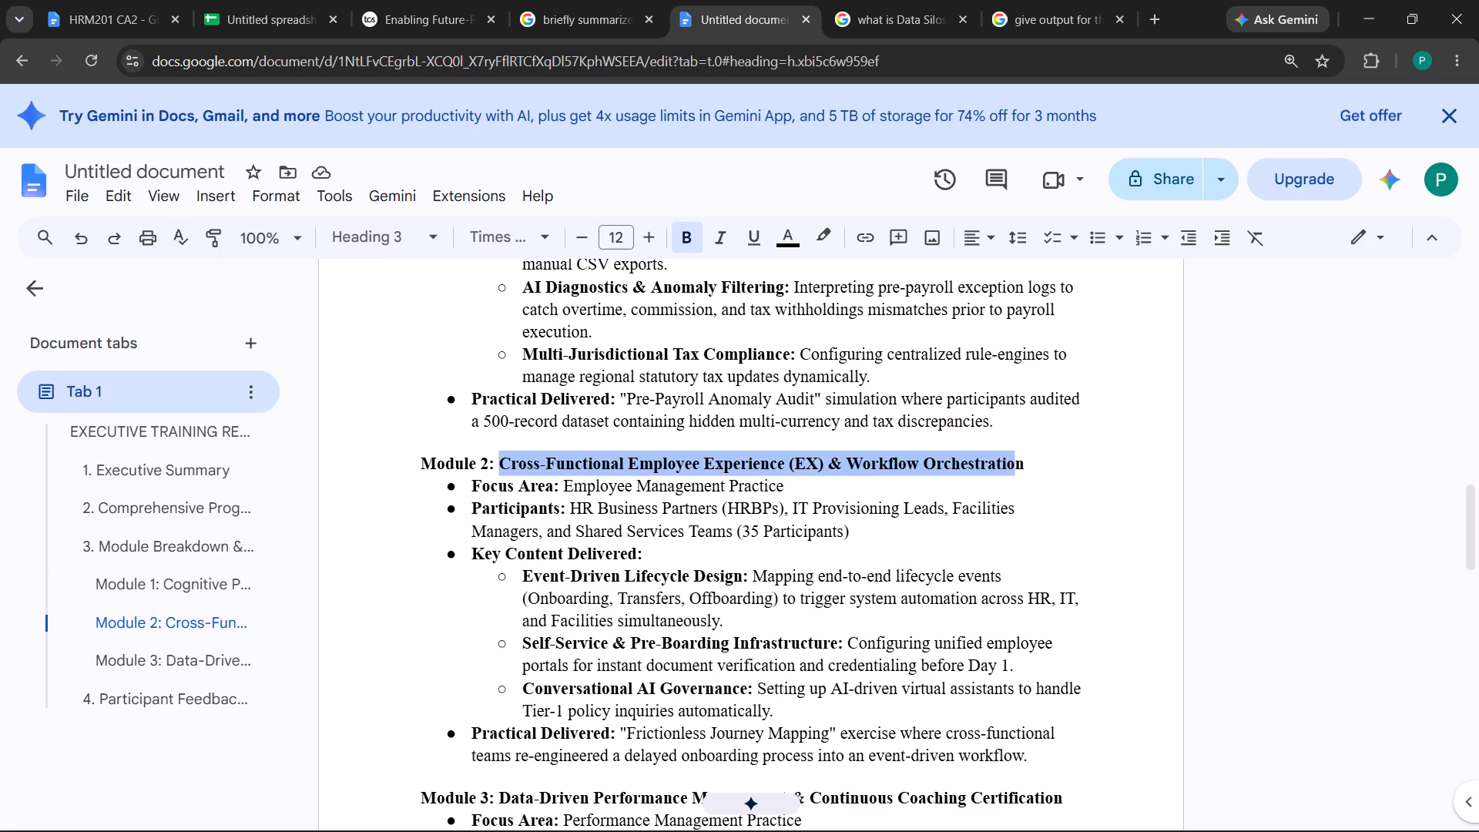
{"action": "left_click_drag", "start_coordinate": [1013, 469], "coordinate": [1022, 470]}
{"action": "left_click", "coordinate": [765, 244]}
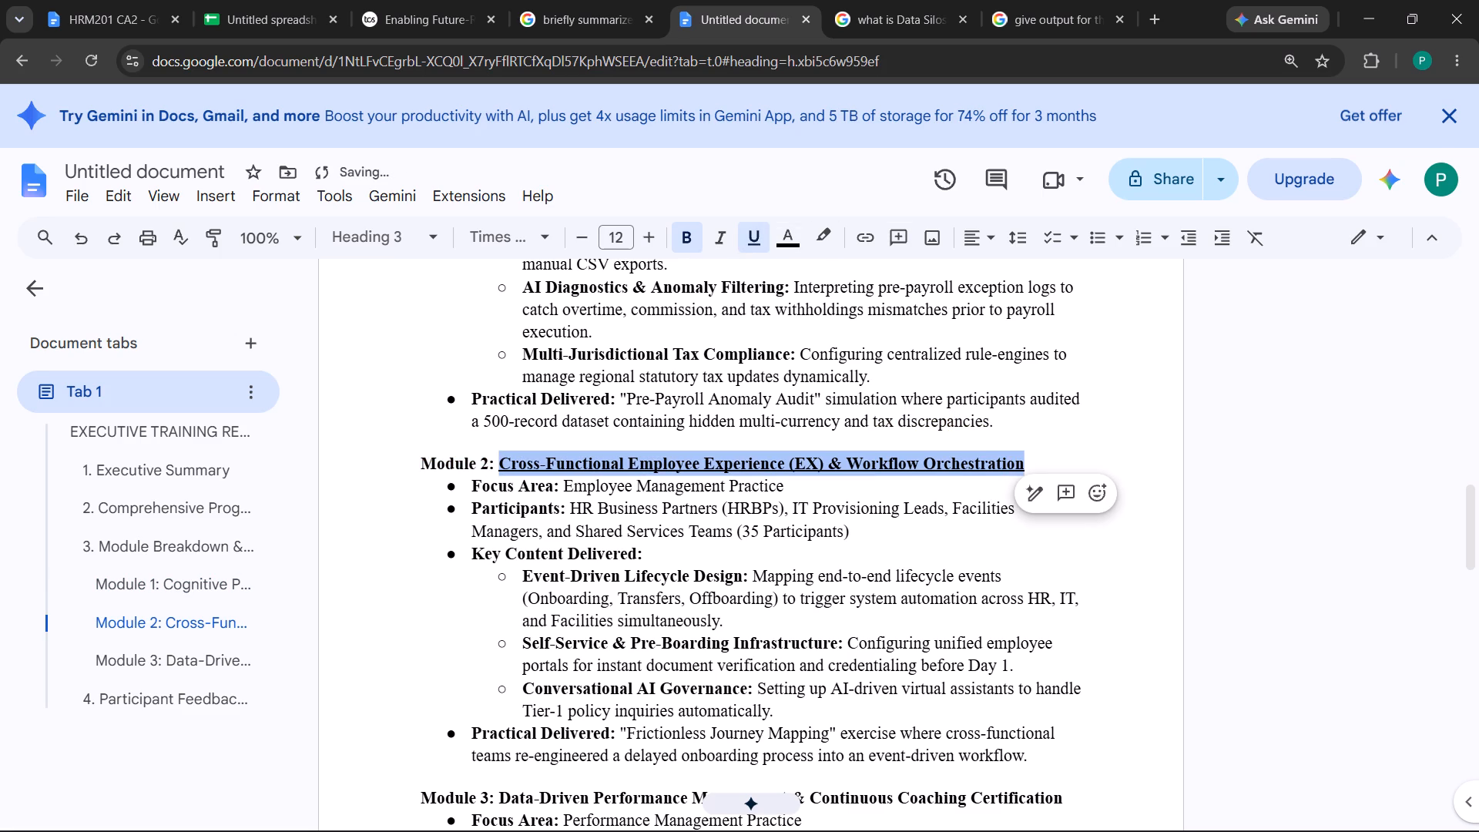
Underline "Cognitive Payroll Automation & Global Statutory Compliance Mastery" in the Module 1 heading.
{"action": "scroll", "coordinate": [401, 518], "scroll_direction": "up", "scroll_amount": 1}
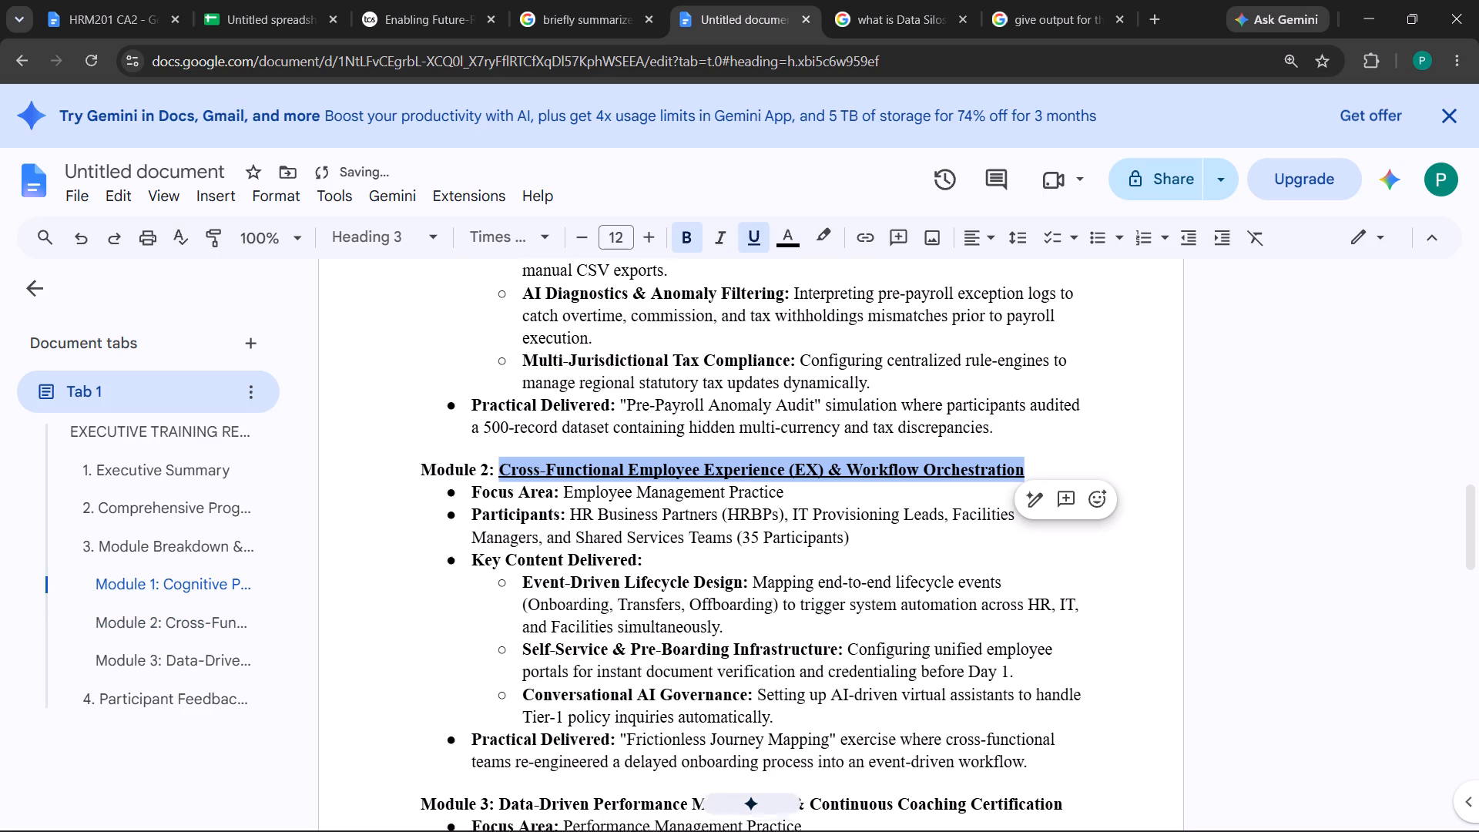
{"action": "scroll", "coordinate": [401, 518], "scroll_direction": "up", "scroll_amount": 2}
{"action": "scroll", "coordinate": [522, 500], "scroll_direction": "down", "scroll_amount": 2}
{"action": "scroll", "coordinate": [522, 500], "scroll_direction": "up", "scroll_amount": 5}
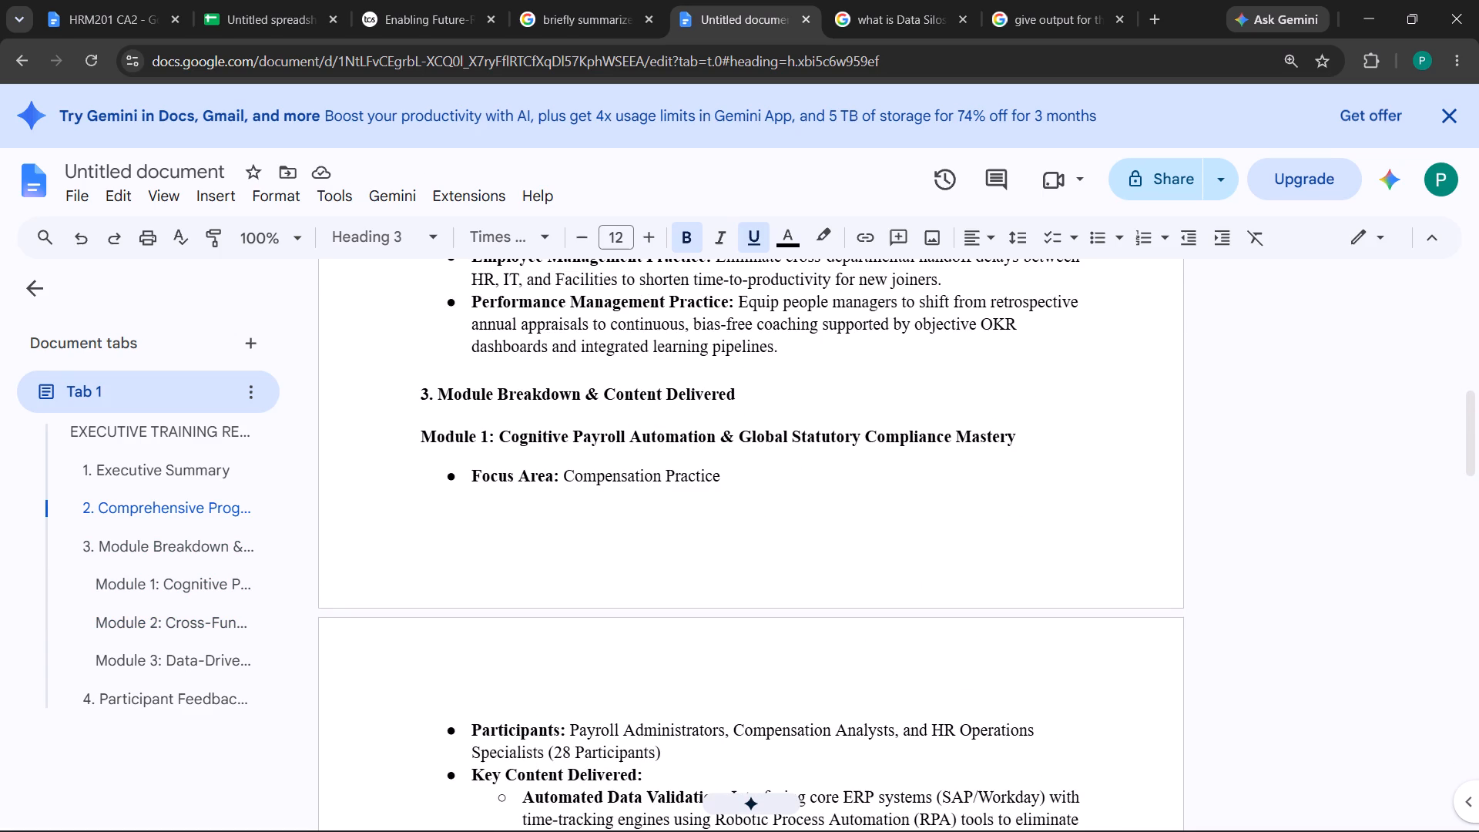
{"action": "left_click_drag", "start_coordinate": [506, 435], "coordinate": [666, 431]}
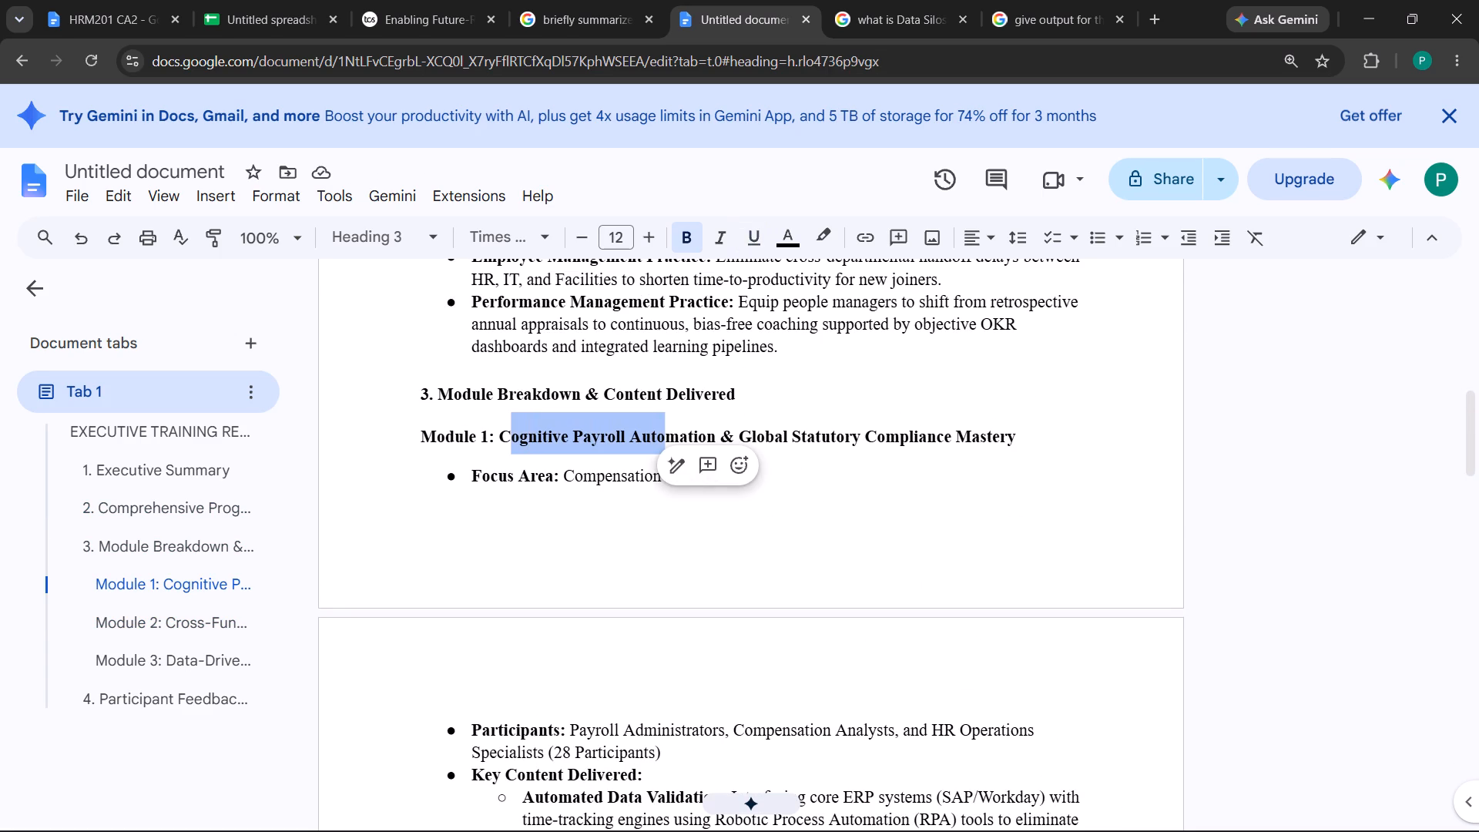
{"action": "double_click", "coordinate": [506, 434]}
{"action": "left_click", "coordinate": [506, 434]}
{"action": "left_click", "coordinate": [506, 434]}
{"action": "left_click_drag", "start_coordinate": [506, 434], "coordinate": [974, 422]}
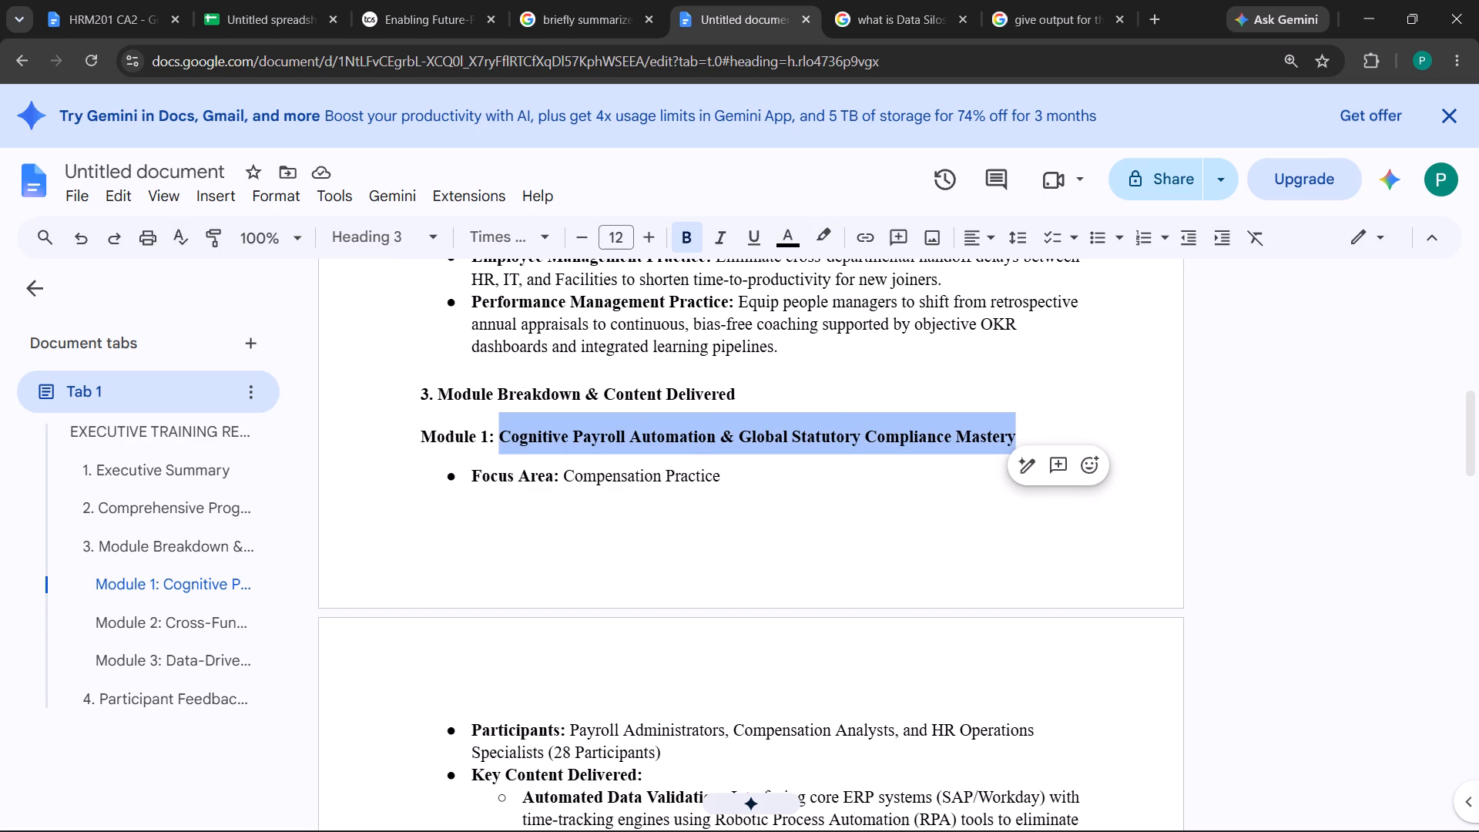
{"action": "left_click", "coordinate": [750, 226]}
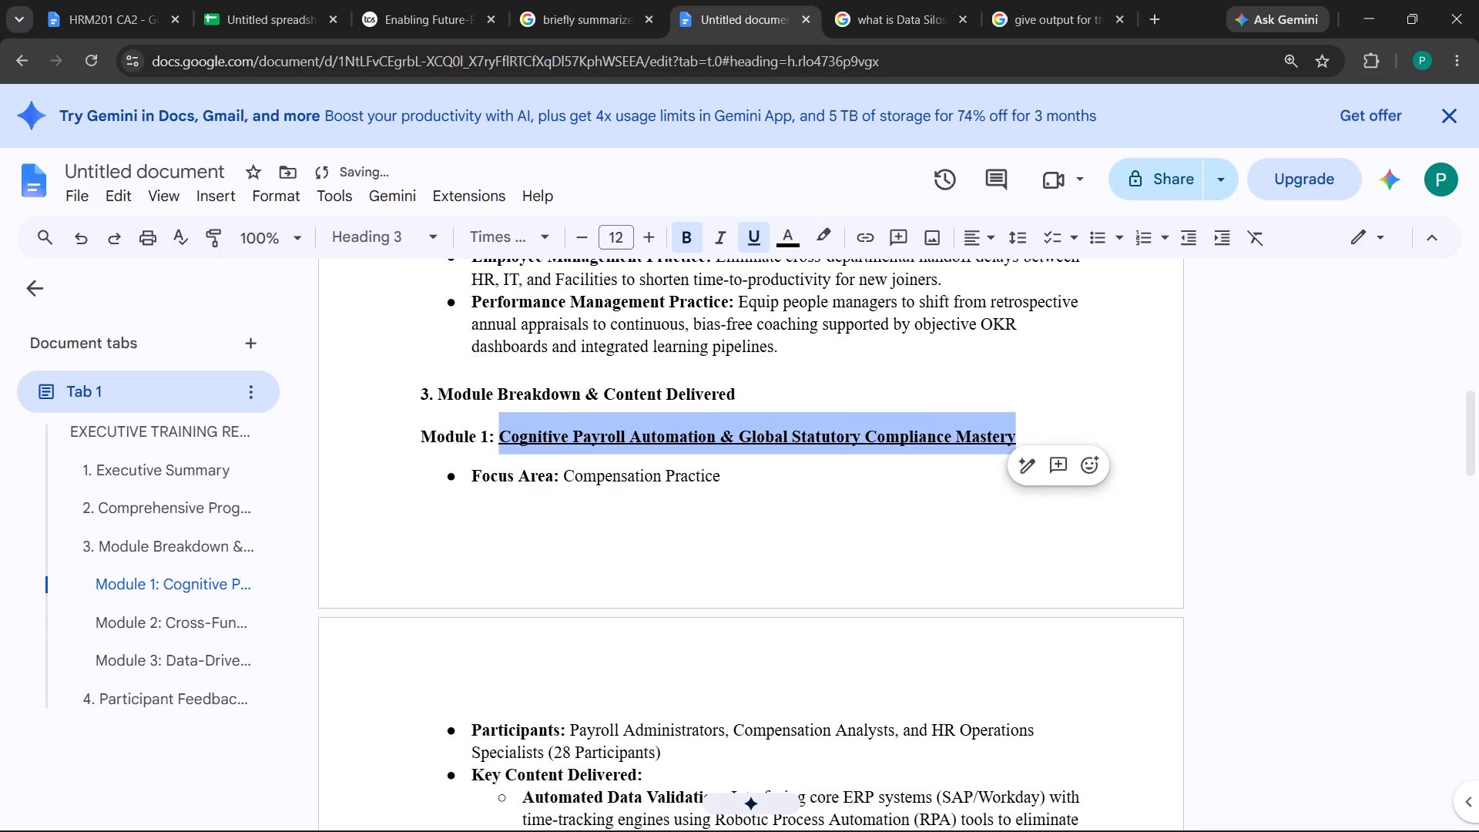
Remove the space after the Module 1 heading and the space before and after the "Focus Area" list item beneath it.
{"action": "left_click", "coordinate": [1015, 249]}
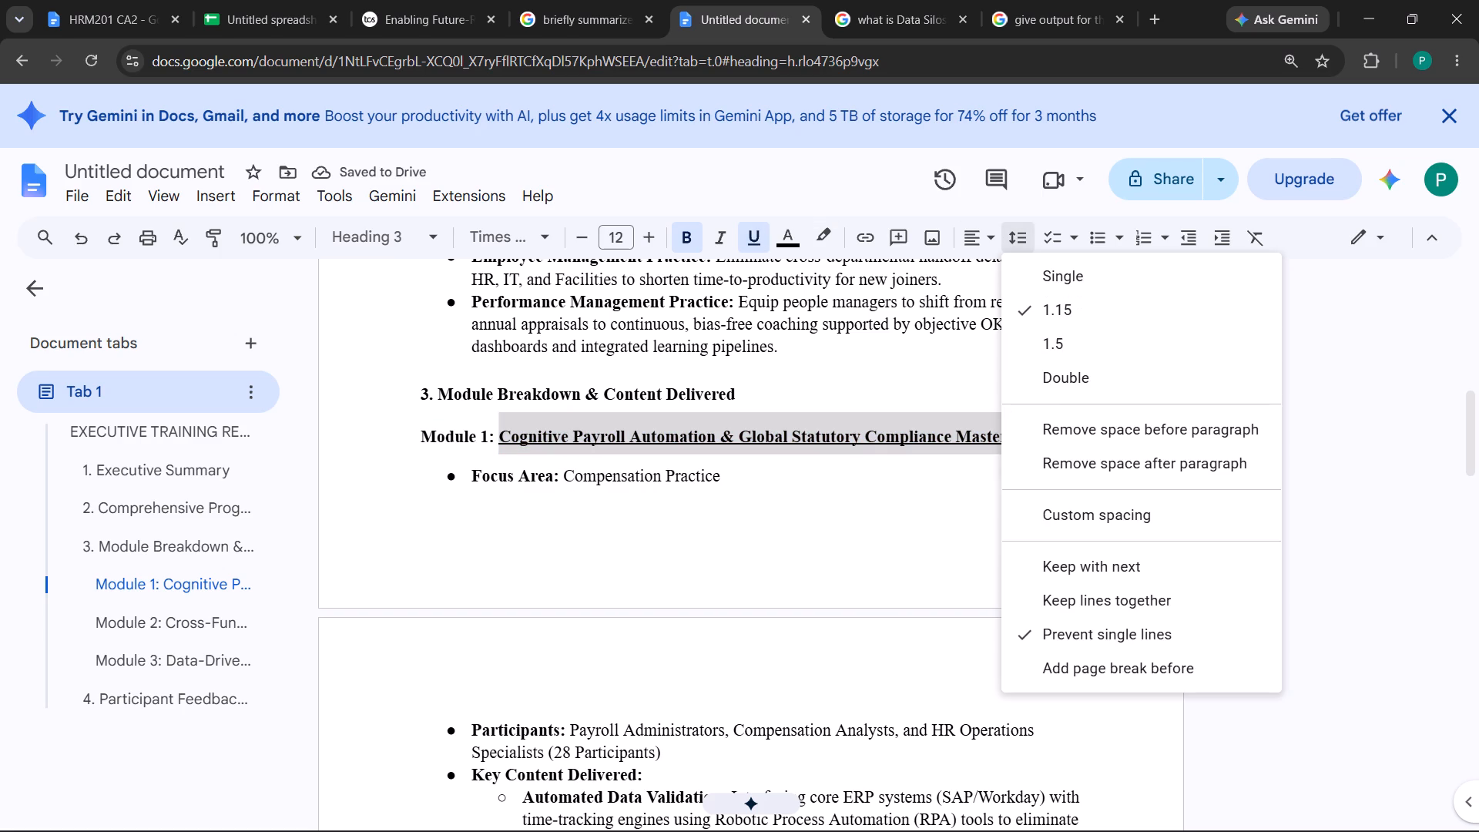
{"action": "left_click", "coordinate": [1078, 475]}
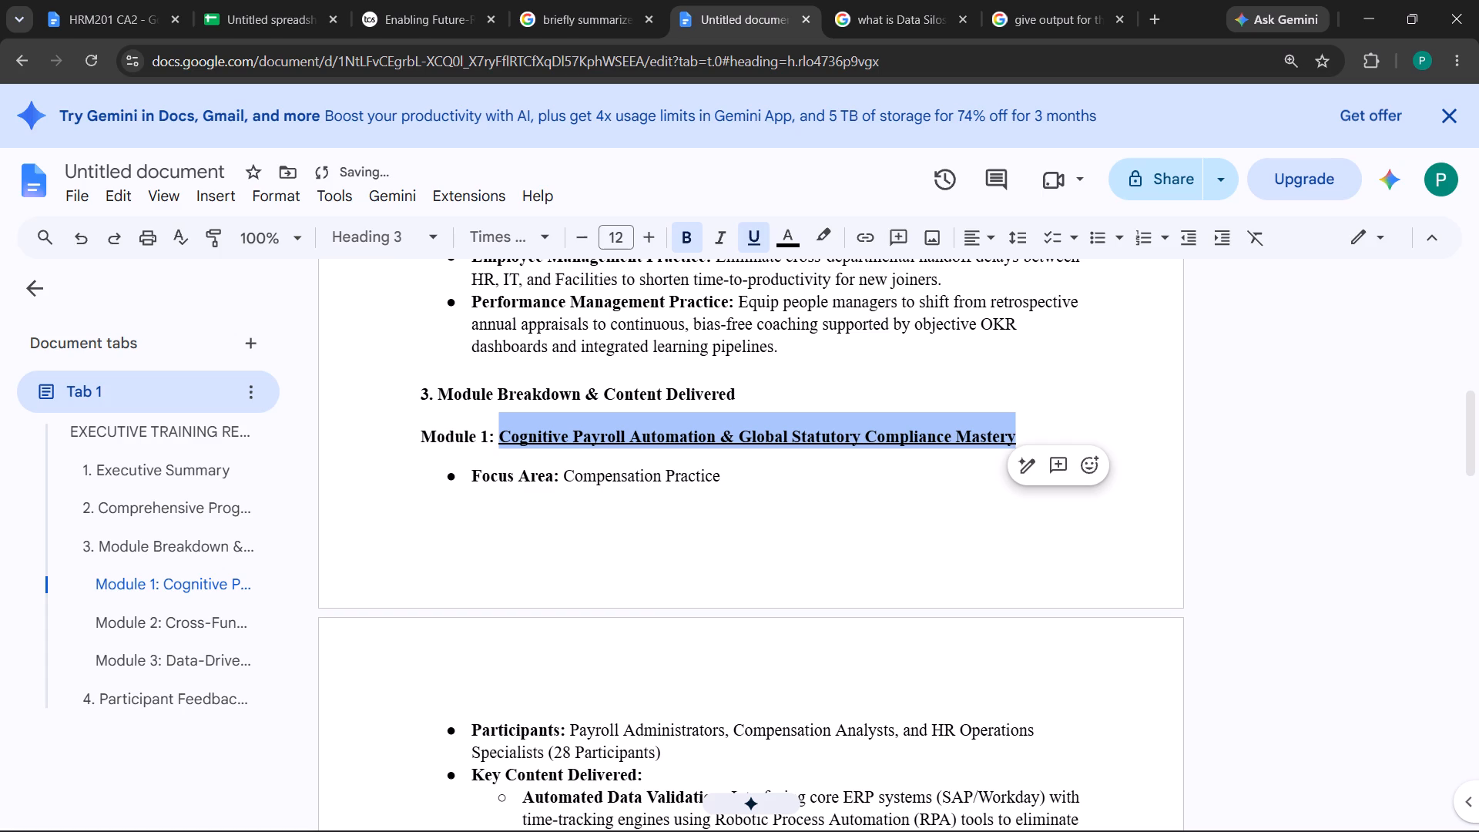
{"action": "left_click", "coordinate": [541, 478]}
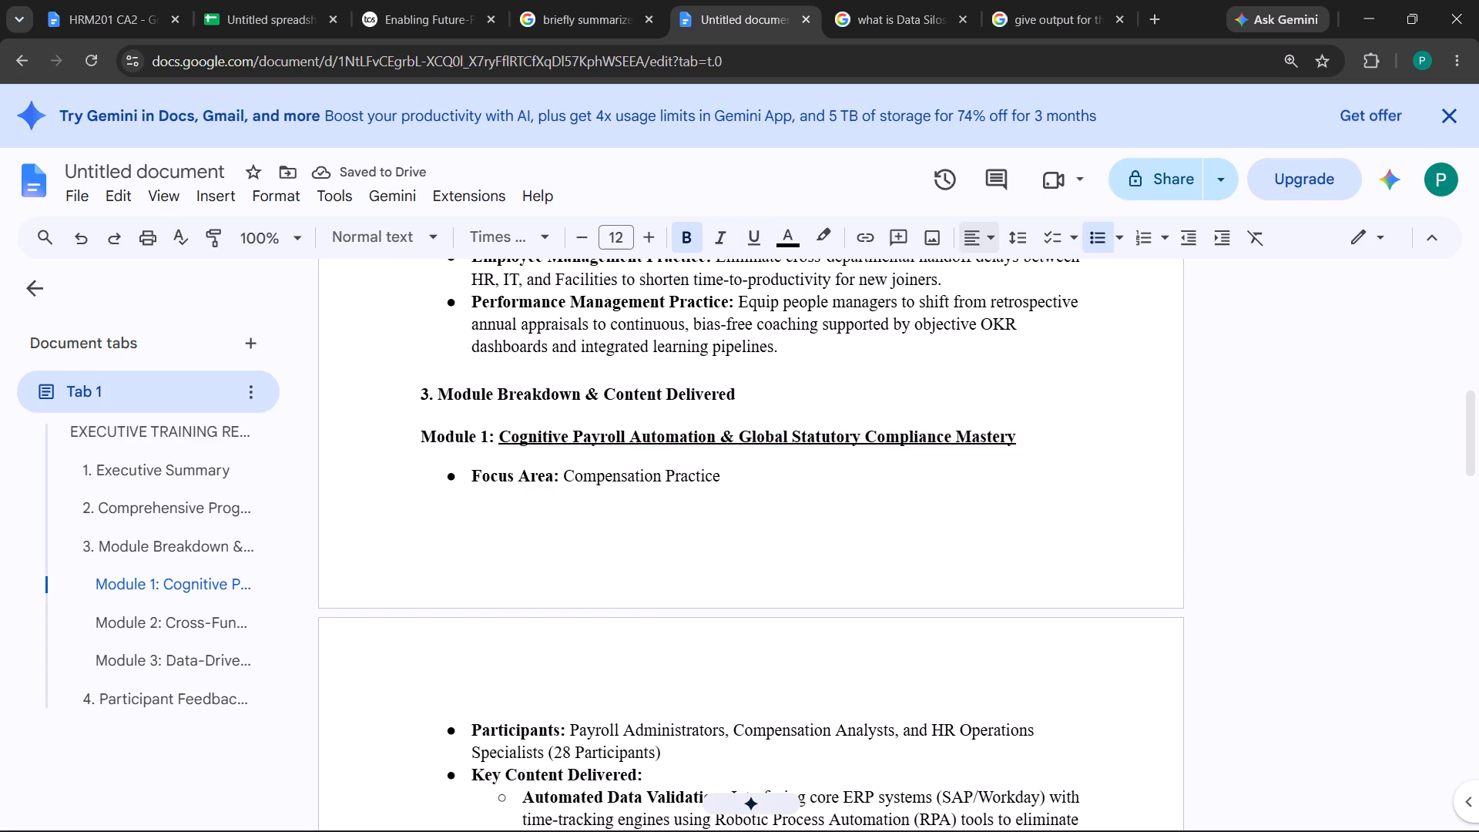
{"action": "left_click", "coordinate": [1023, 236]}
{"action": "left_click", "coordinate": [1077, 424]}
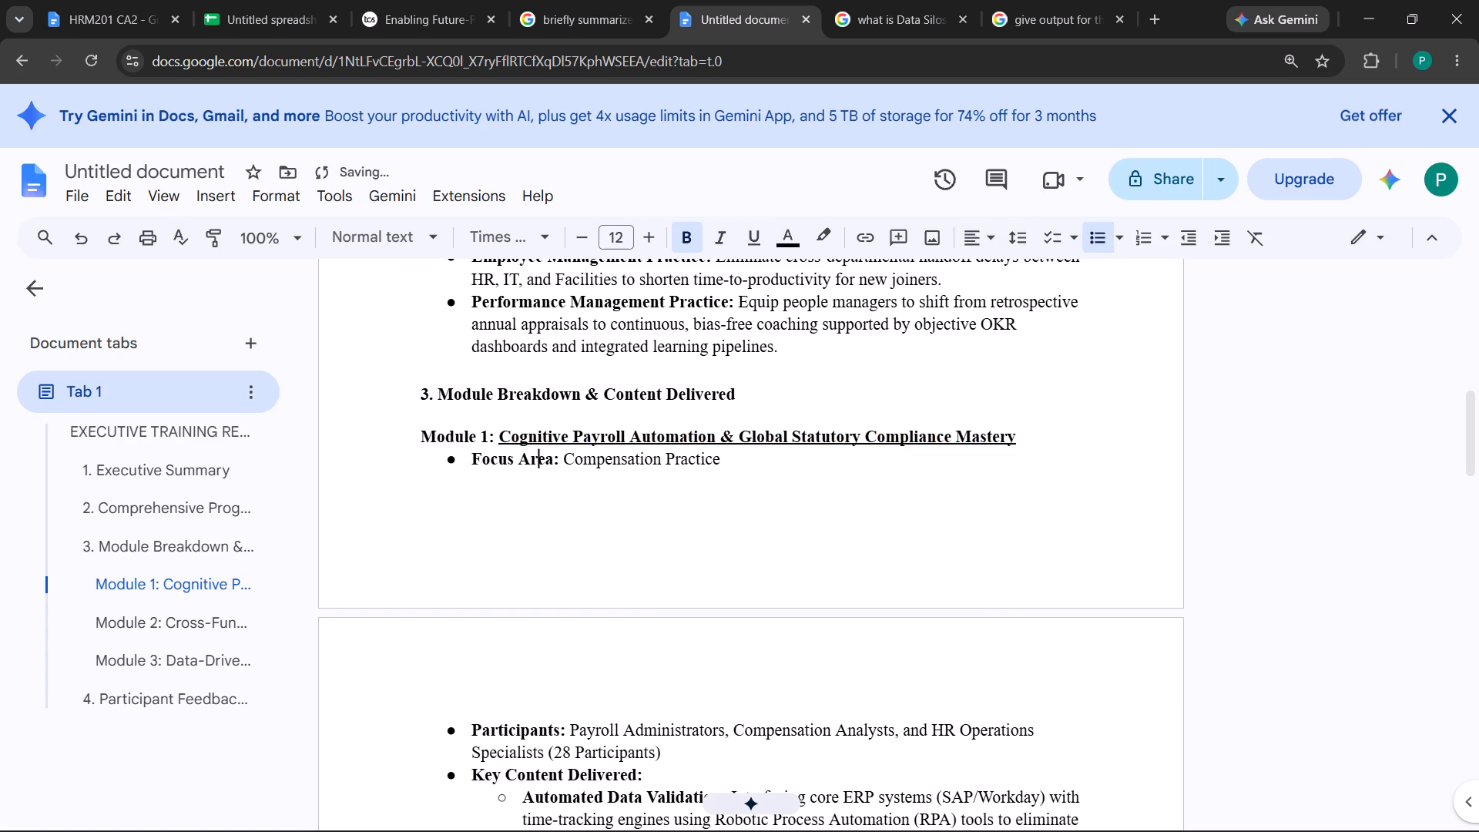
{"action": "left_click", "coordinate": [1018, 239]}
{"action": "left_click", "coordinate": [1085, 458]}
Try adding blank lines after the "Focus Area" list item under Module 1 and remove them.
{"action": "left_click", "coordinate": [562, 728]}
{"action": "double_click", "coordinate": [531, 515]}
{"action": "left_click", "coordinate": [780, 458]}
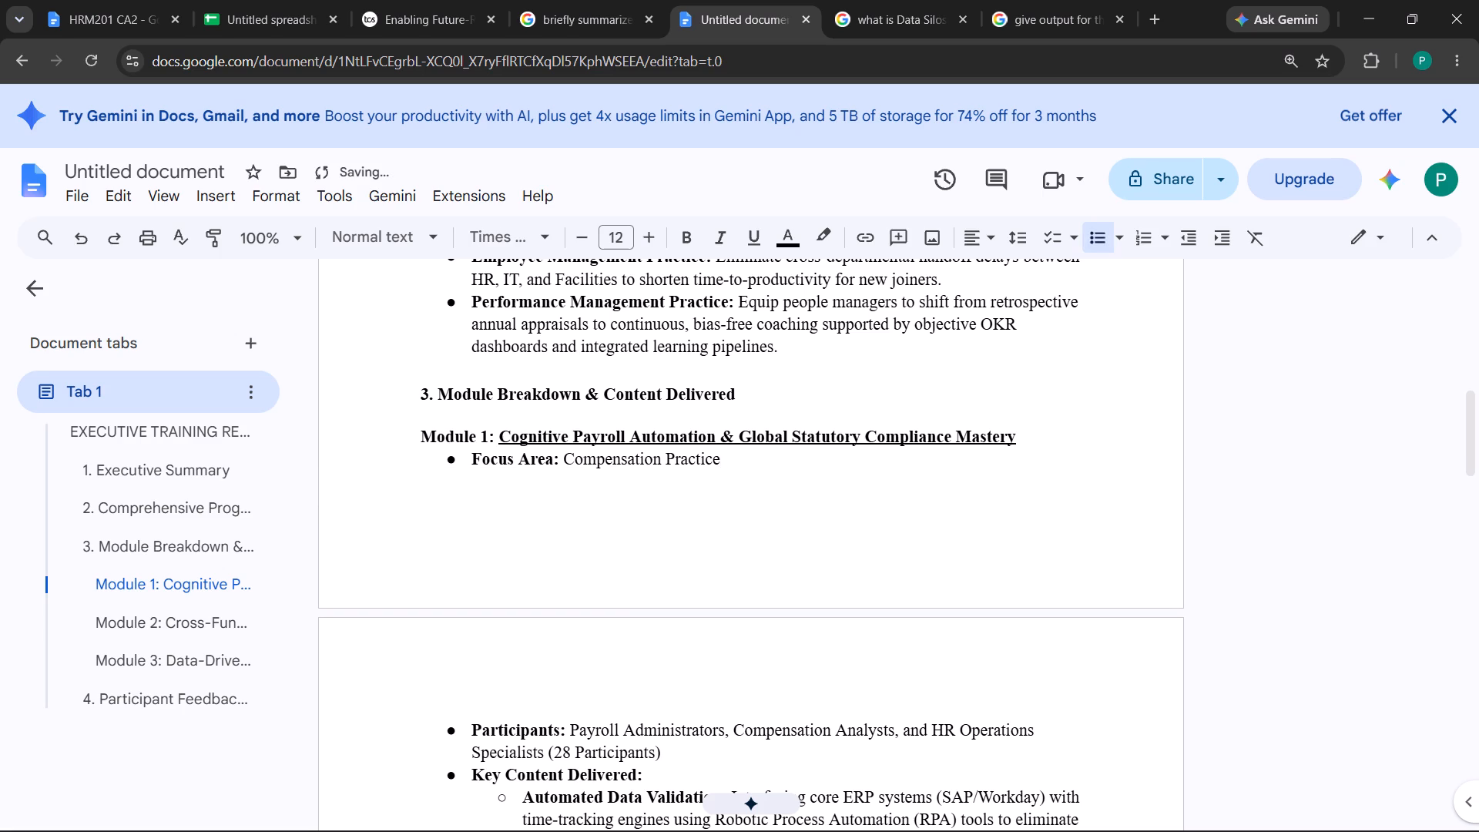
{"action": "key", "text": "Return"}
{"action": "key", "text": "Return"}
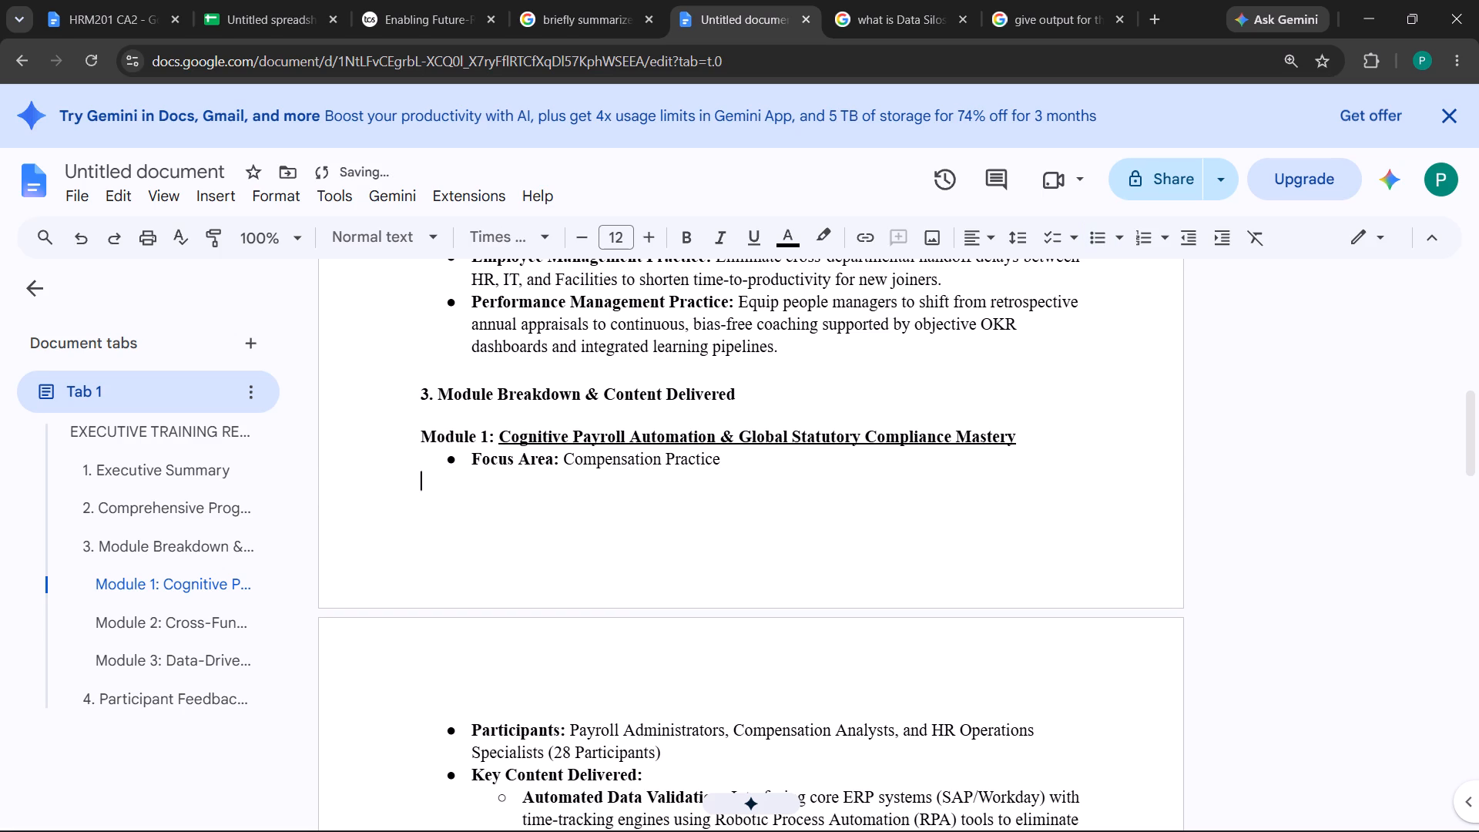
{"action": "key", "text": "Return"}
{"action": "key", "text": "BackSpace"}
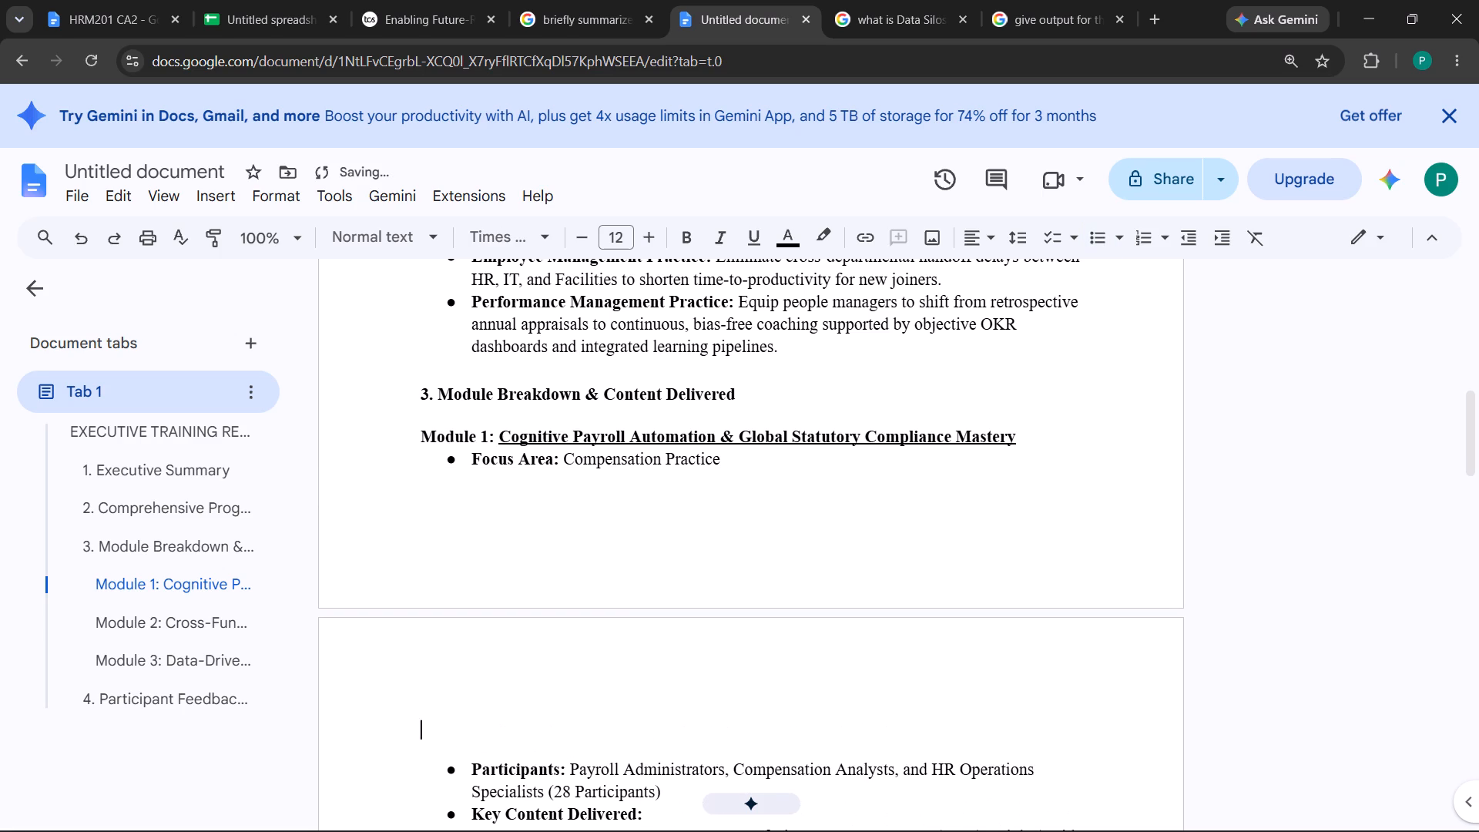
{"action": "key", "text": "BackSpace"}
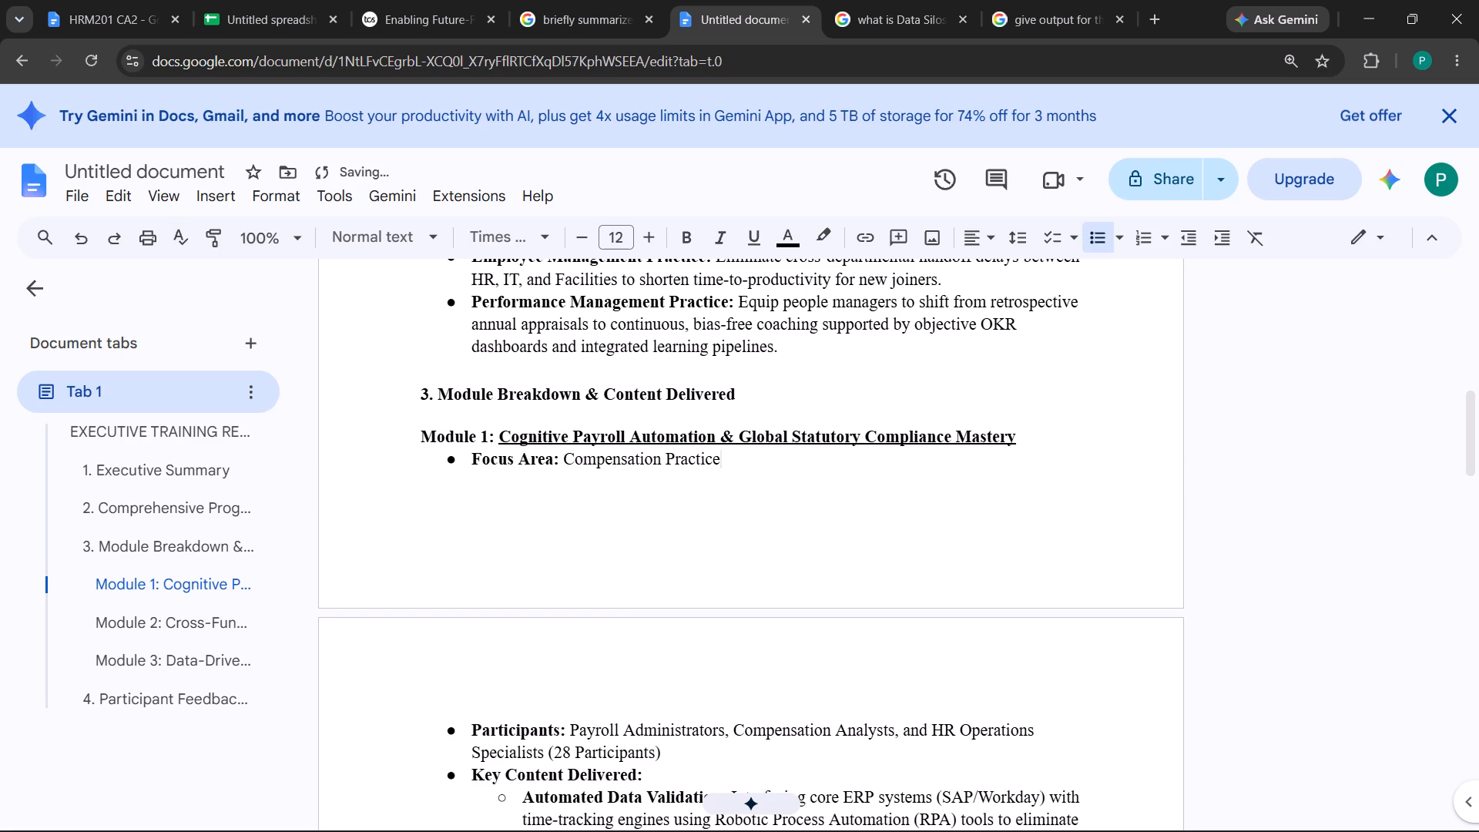
Append " -" to the end of the "3. Module Breakdown & Content Delivered" heading.
{"action": "scroll", "coordinate": [752, 440], "scroll_direction": "up", "scroll_amount": 1}
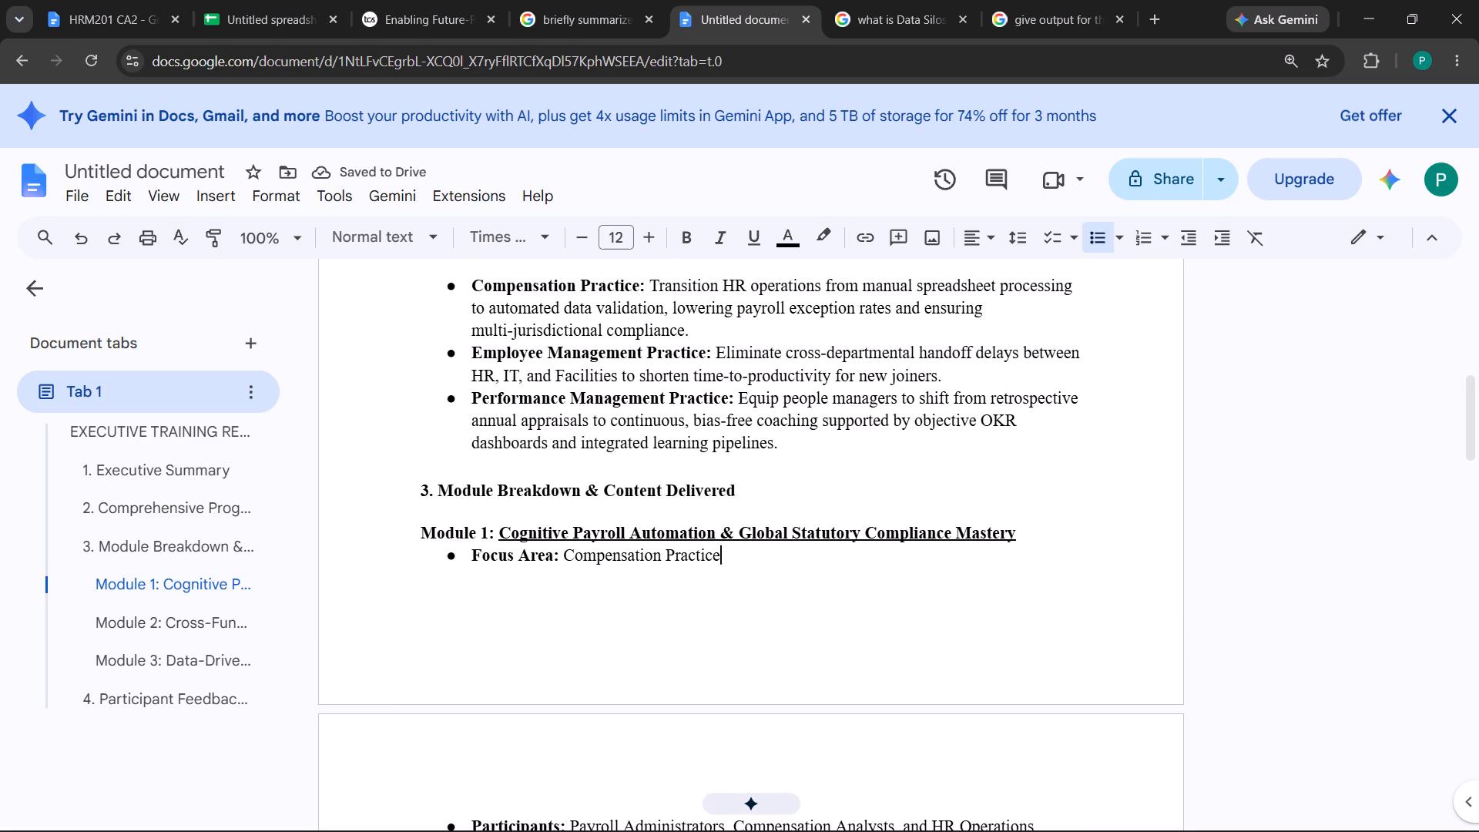
{"action": "left_click", "coordinate": [441, 486]}
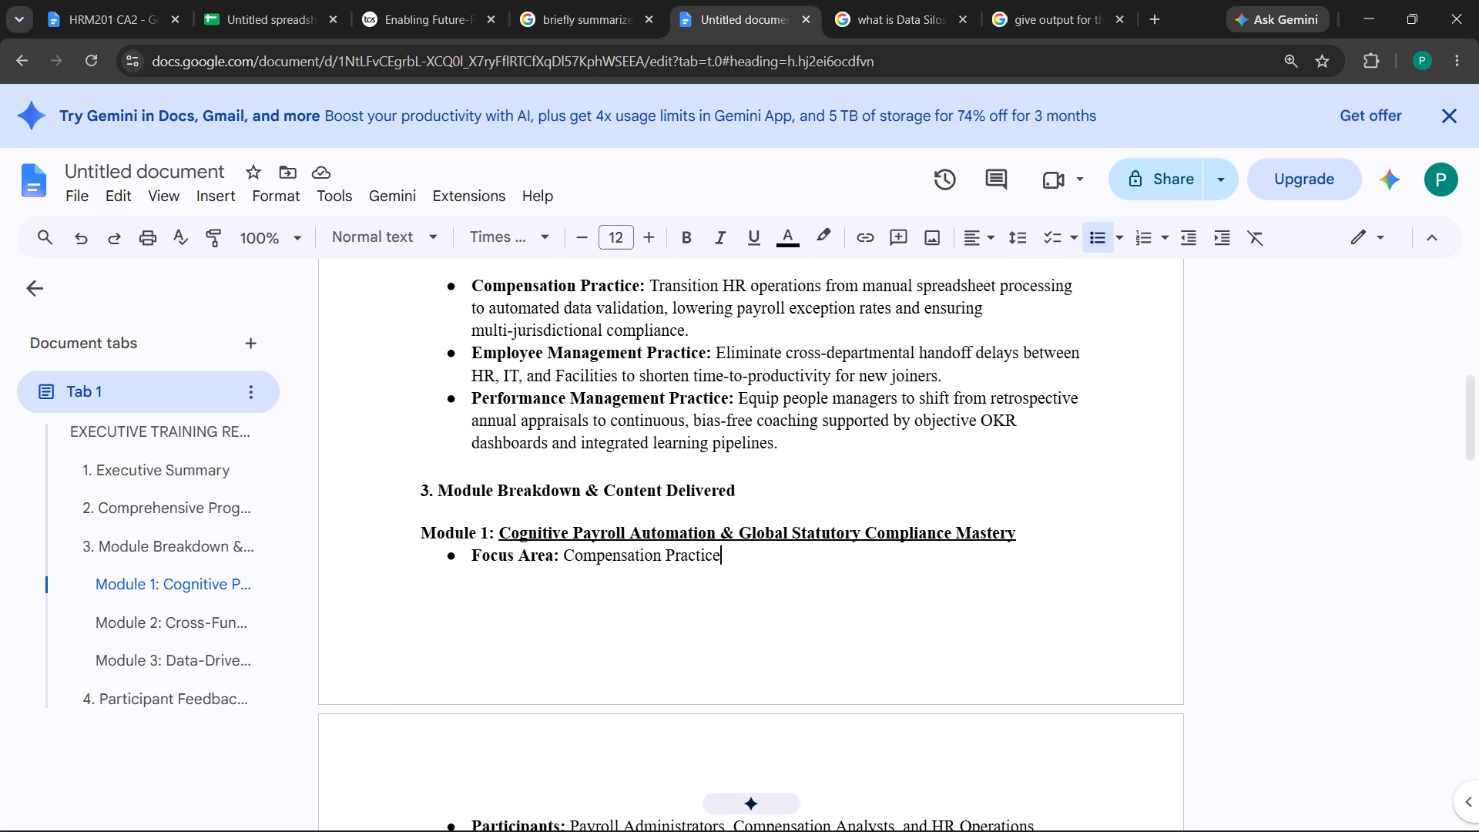
{"action": "left_click_drag", "start_coordinate": [441, 486], "coordinate": [735, 488]}
{"action": "left_click", "coordinate": [735, 488]}
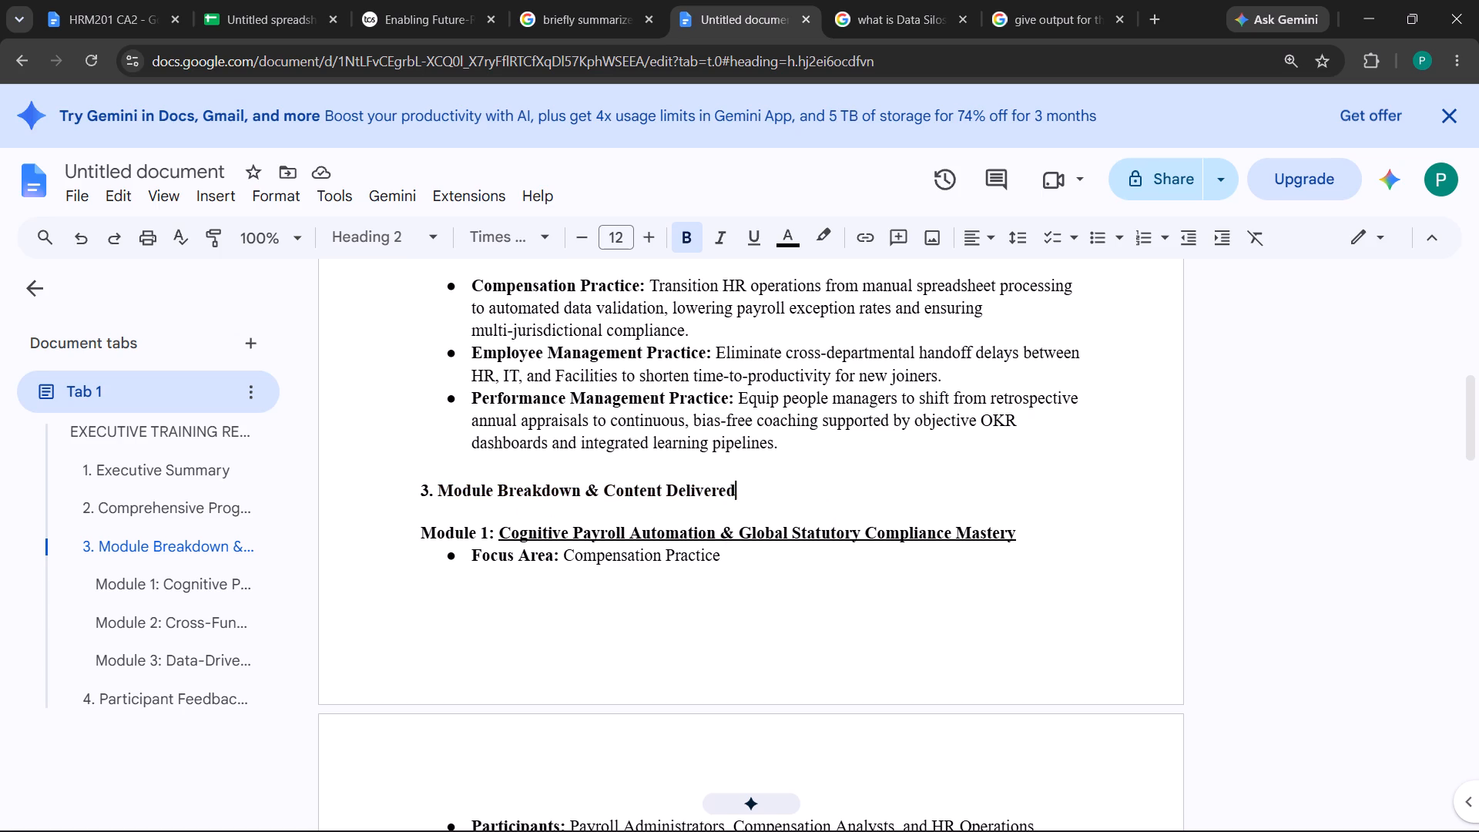
{"action": "scroll", "coordinate": [735, 488], "scroll_direction": "up", "scroll_amount": 1}
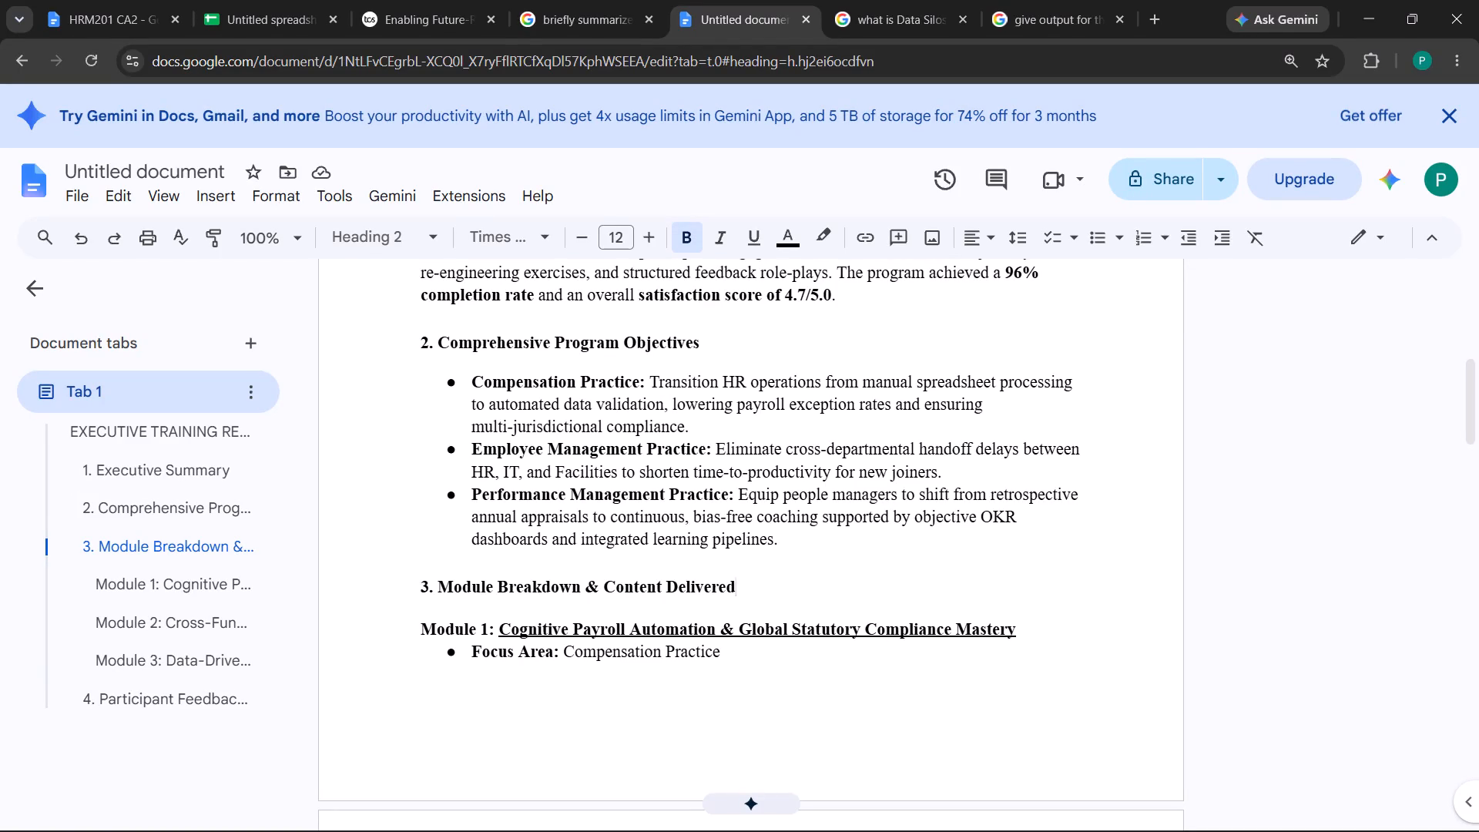
{"action": "key", "text": "space"}
{"action": "type", "text": "-"}
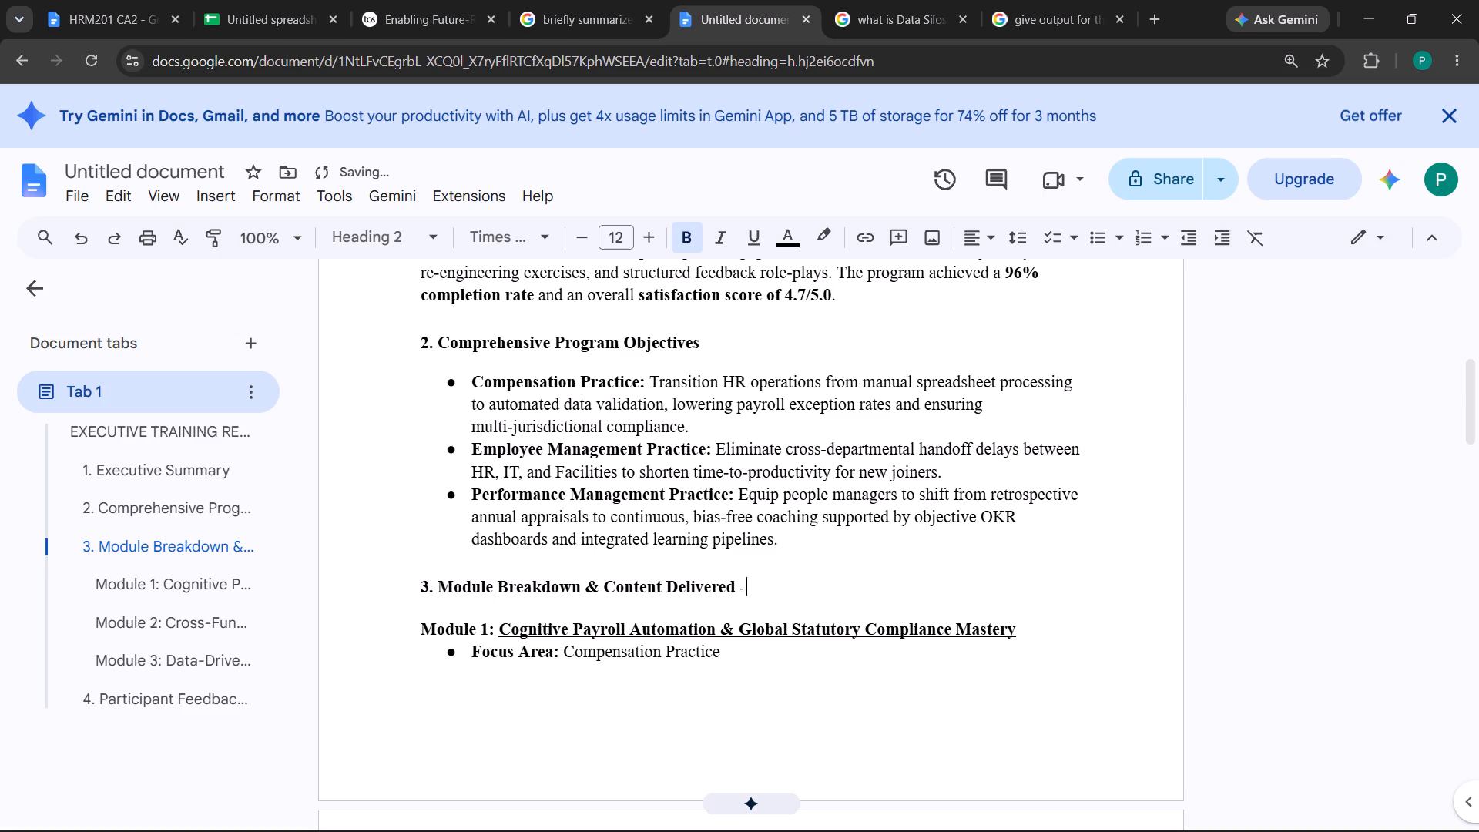
Append " -" to the ends of the "2. Comprehensive Program Objectives" and "1. Executive Summary" headings.
{"action": "scroll", "coordinate": [714, 592], "scroll_direction": "up", "scroll_amount": 3}
{"action": "left_click", "coordinate": [696, 632]}
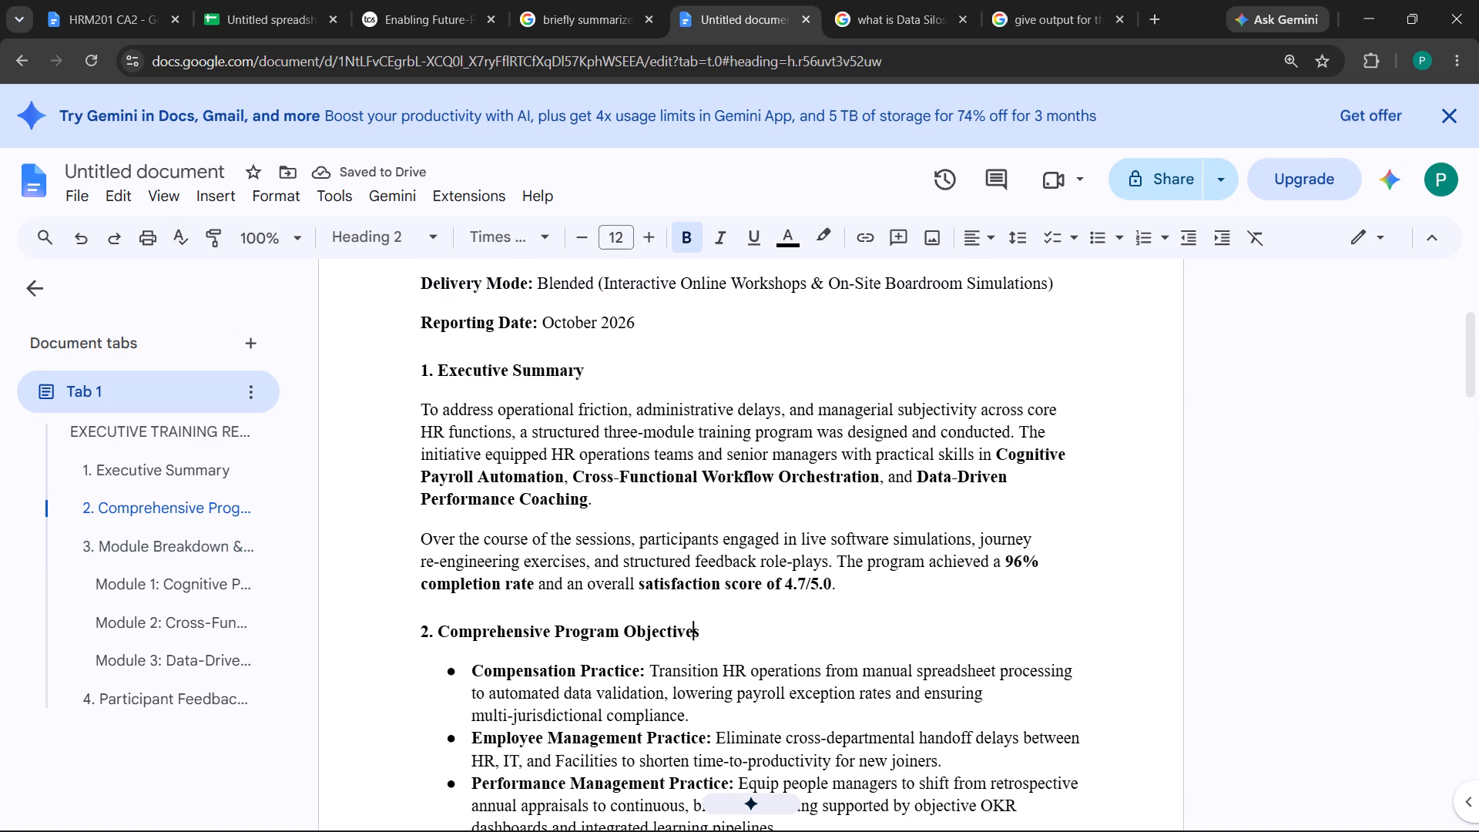
{"action": "left_click", "coordinate": [713, 630]}
{"action": "key", "text": "space"}
{"action": "type", "text": "-"}
{"action": "left_click", "coordinate": [591, 354]}
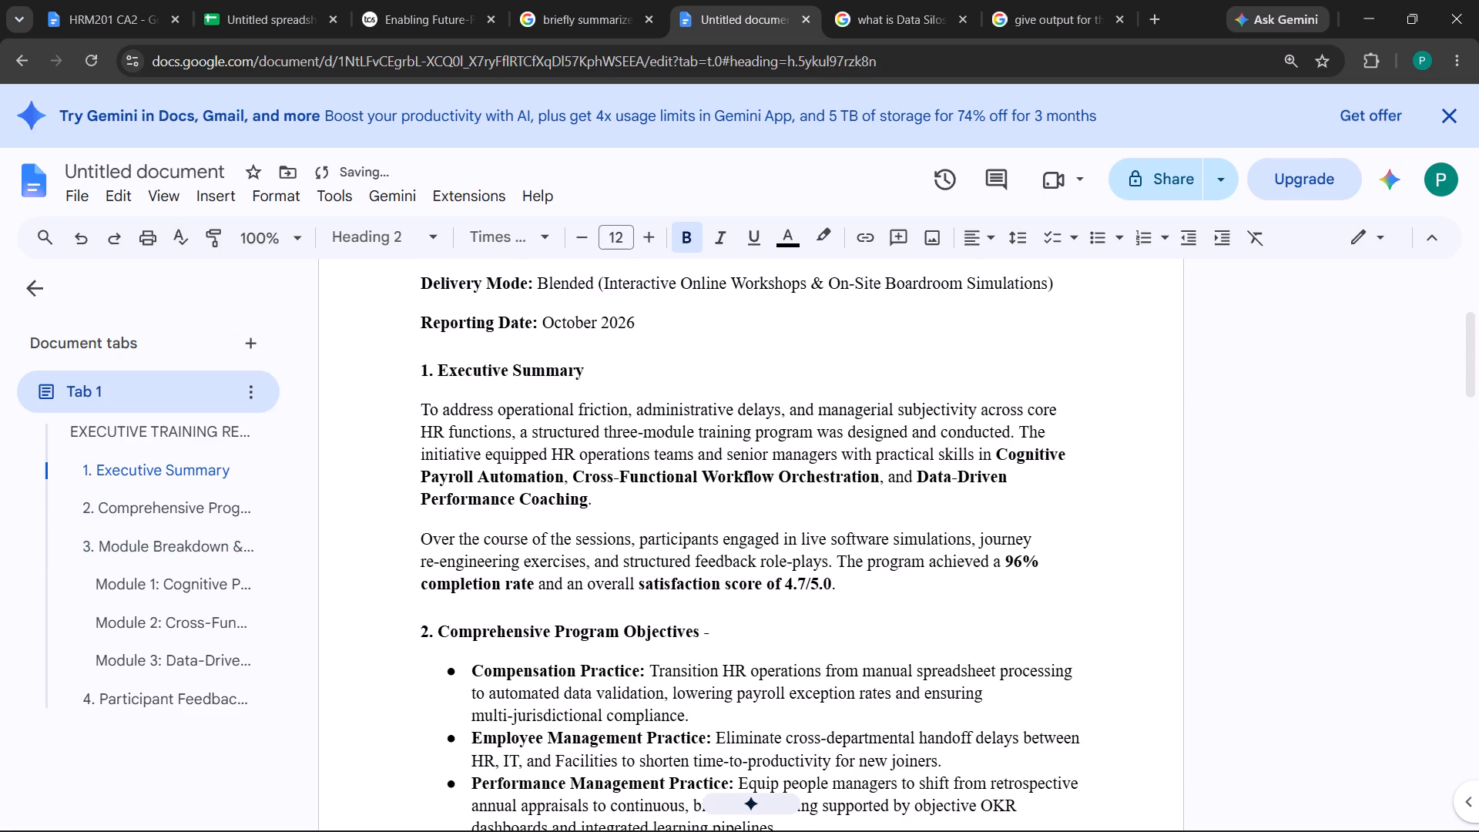
{"action": "key", "text": "space"}
{"action": "type", "text": "-"}
Delete the "Reporting Date: October 2026" line above the "1. Executive Summary" heading, including its leftover blank line.
{"action": "scroll", "coordinate": [632, 377], "scroll_direction": "up", "scroll_amount": 1}
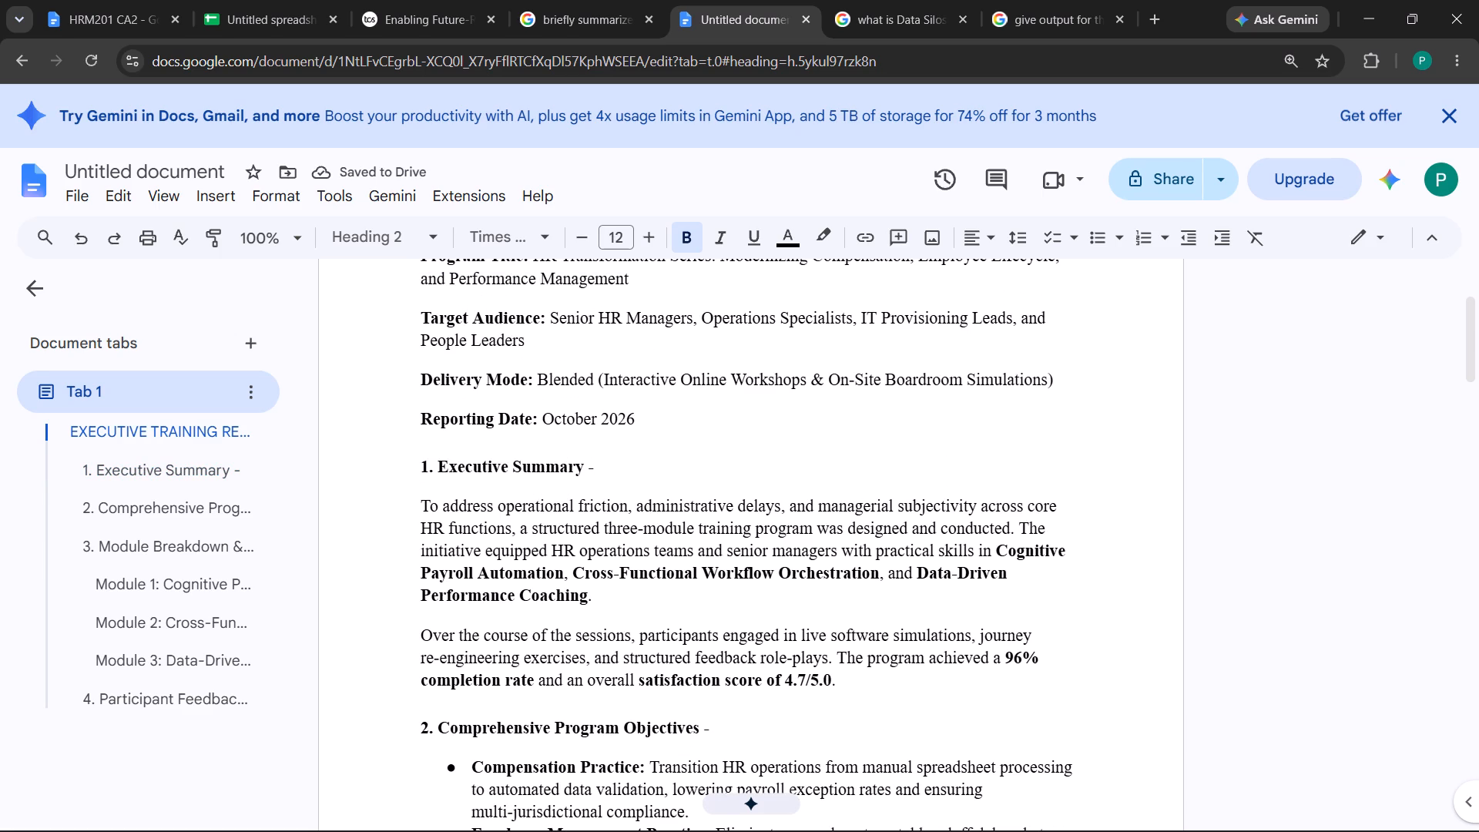
{"action": "scroll", "coordinate": [679, 498], "scroll_direction": "up", "scroll_amount": 1}
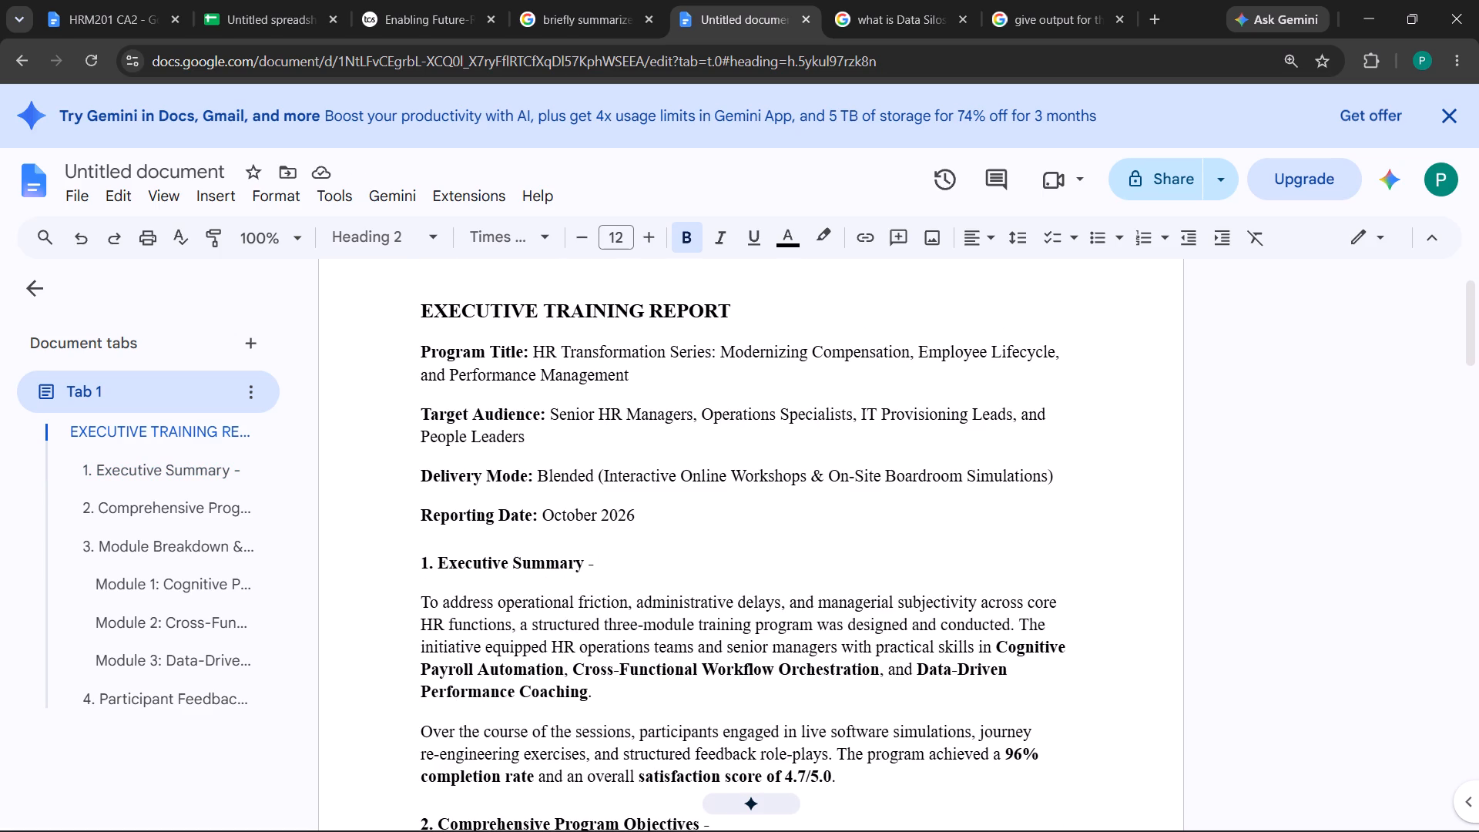
{"action": "left_click_drag", "start_coordinate": [636, 515], "coordinate": [398, 544]}
{"action": "key", "text": "BackSpace"}
{"action": "key", "text": "BackSpace"}
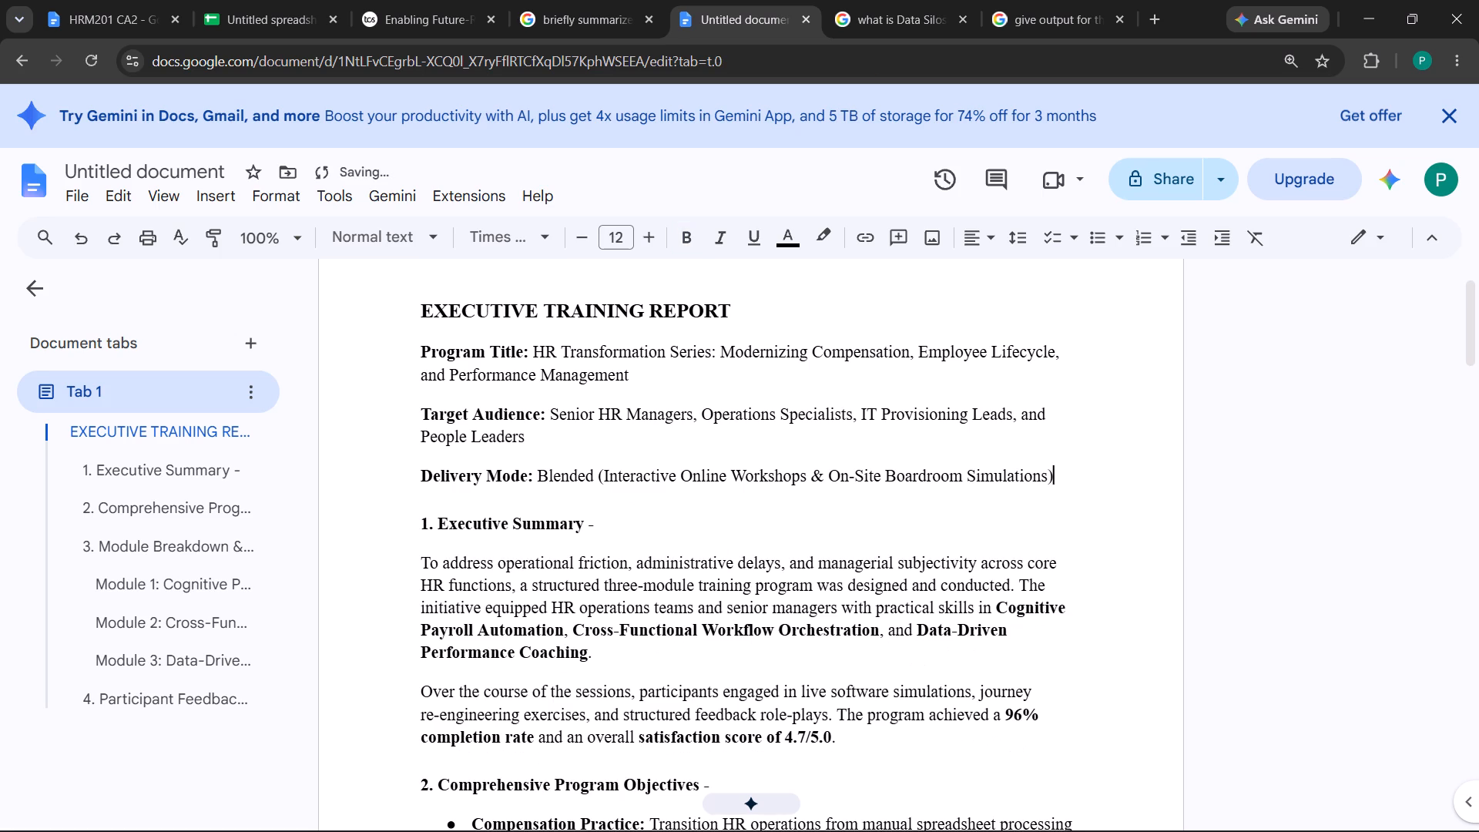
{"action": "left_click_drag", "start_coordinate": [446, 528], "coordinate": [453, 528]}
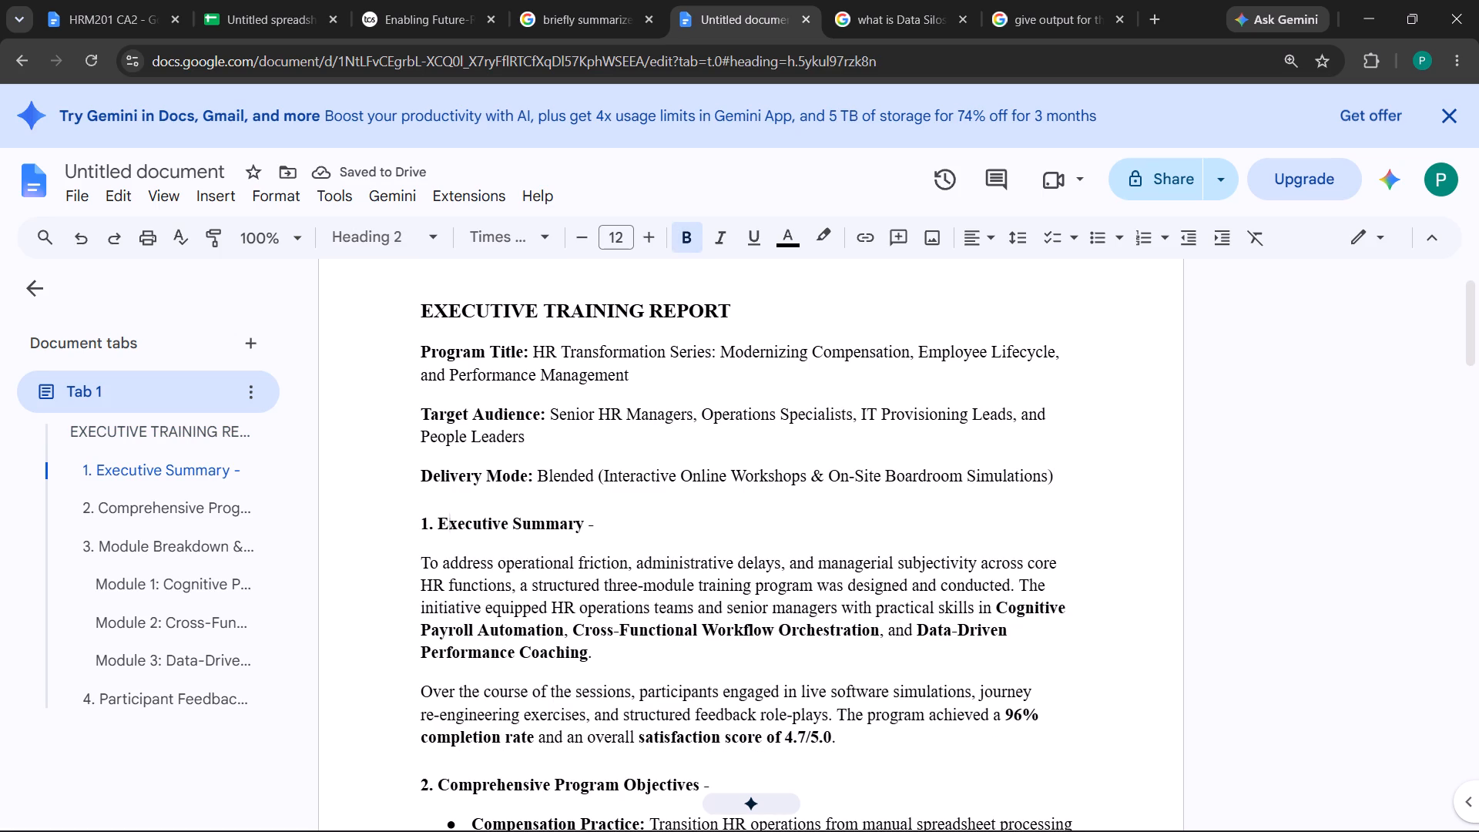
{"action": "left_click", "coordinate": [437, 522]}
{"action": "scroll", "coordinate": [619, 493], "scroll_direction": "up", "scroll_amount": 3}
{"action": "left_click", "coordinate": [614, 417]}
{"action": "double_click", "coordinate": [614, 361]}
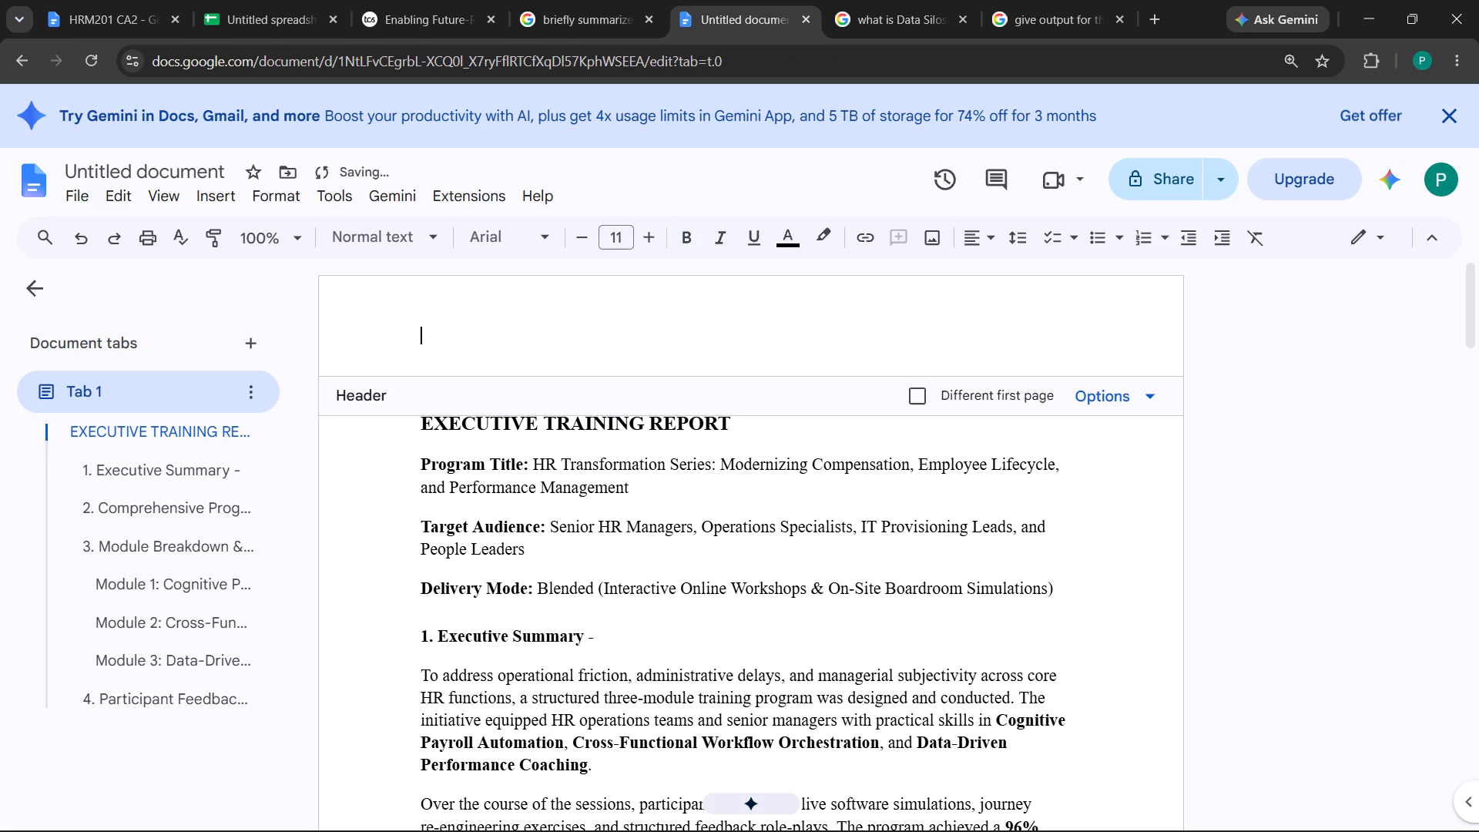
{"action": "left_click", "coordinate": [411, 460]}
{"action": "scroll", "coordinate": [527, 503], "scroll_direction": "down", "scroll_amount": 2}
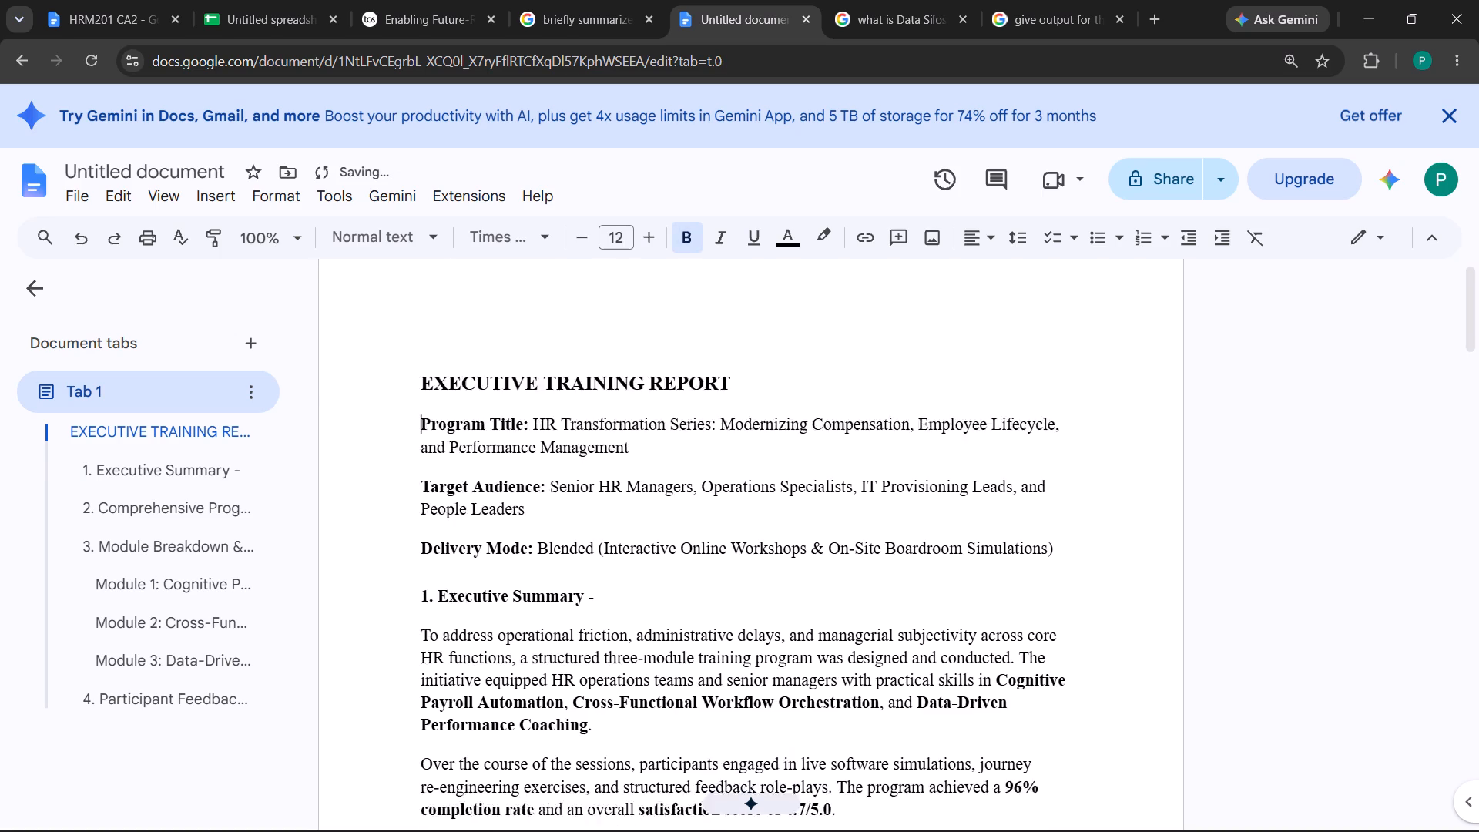
Remove the underline from "Cross-Functional Employee Experience (EX) & Workflow Orchestration" in the Module 2 heading.
{"action": "scroll", "coordinate": [527, 503], "scroll_direction": "down", "scroll_amount": 4}
{"action": "scroll", "coordinate": [527, 503], "scroll_direction": "up", "scroll_amount": 3}
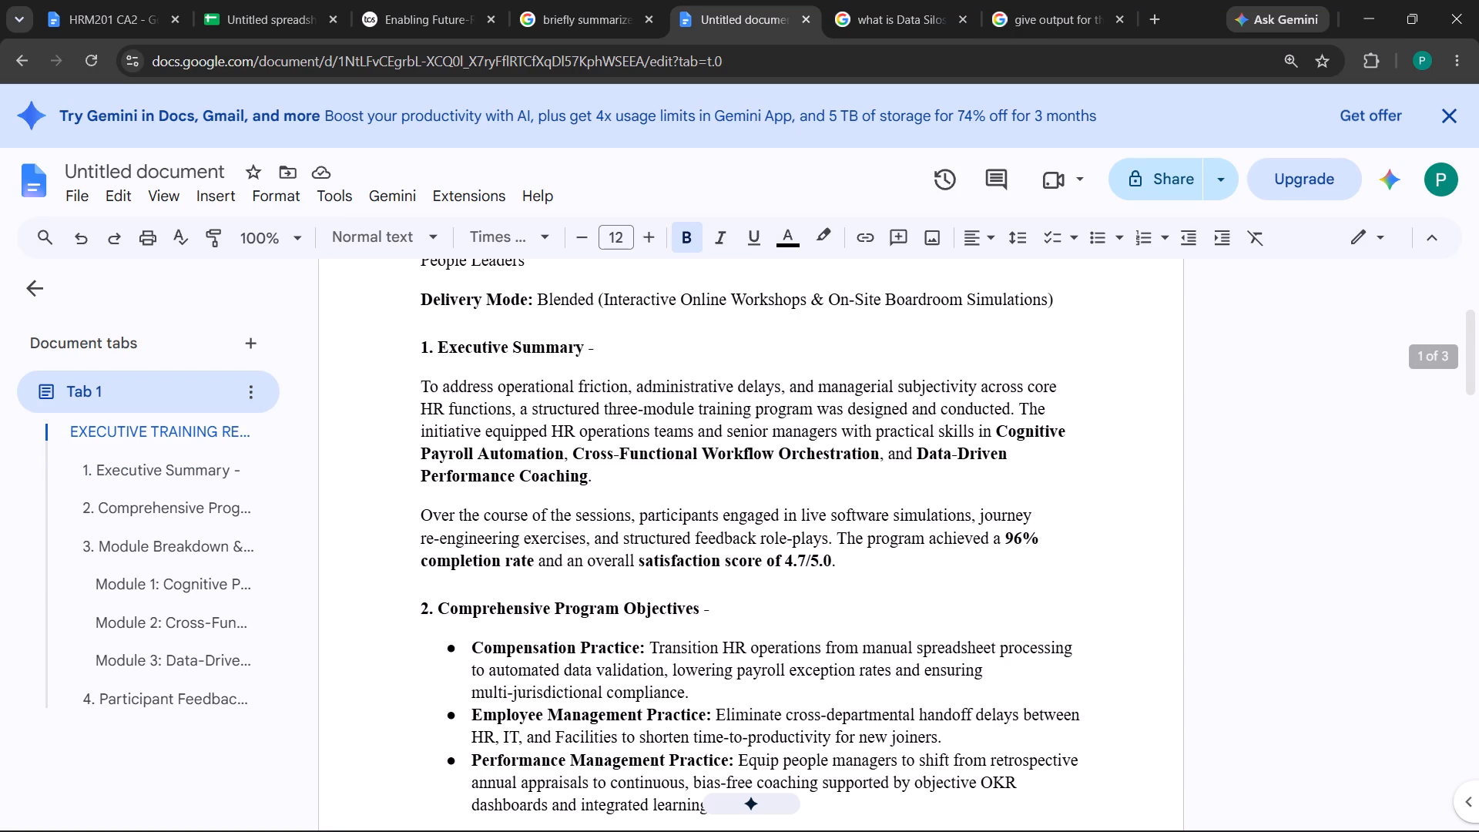
{"action": "scroll", "coordinate": [819, 575], "scroll_direction": "down", "scroll_amount": 1}
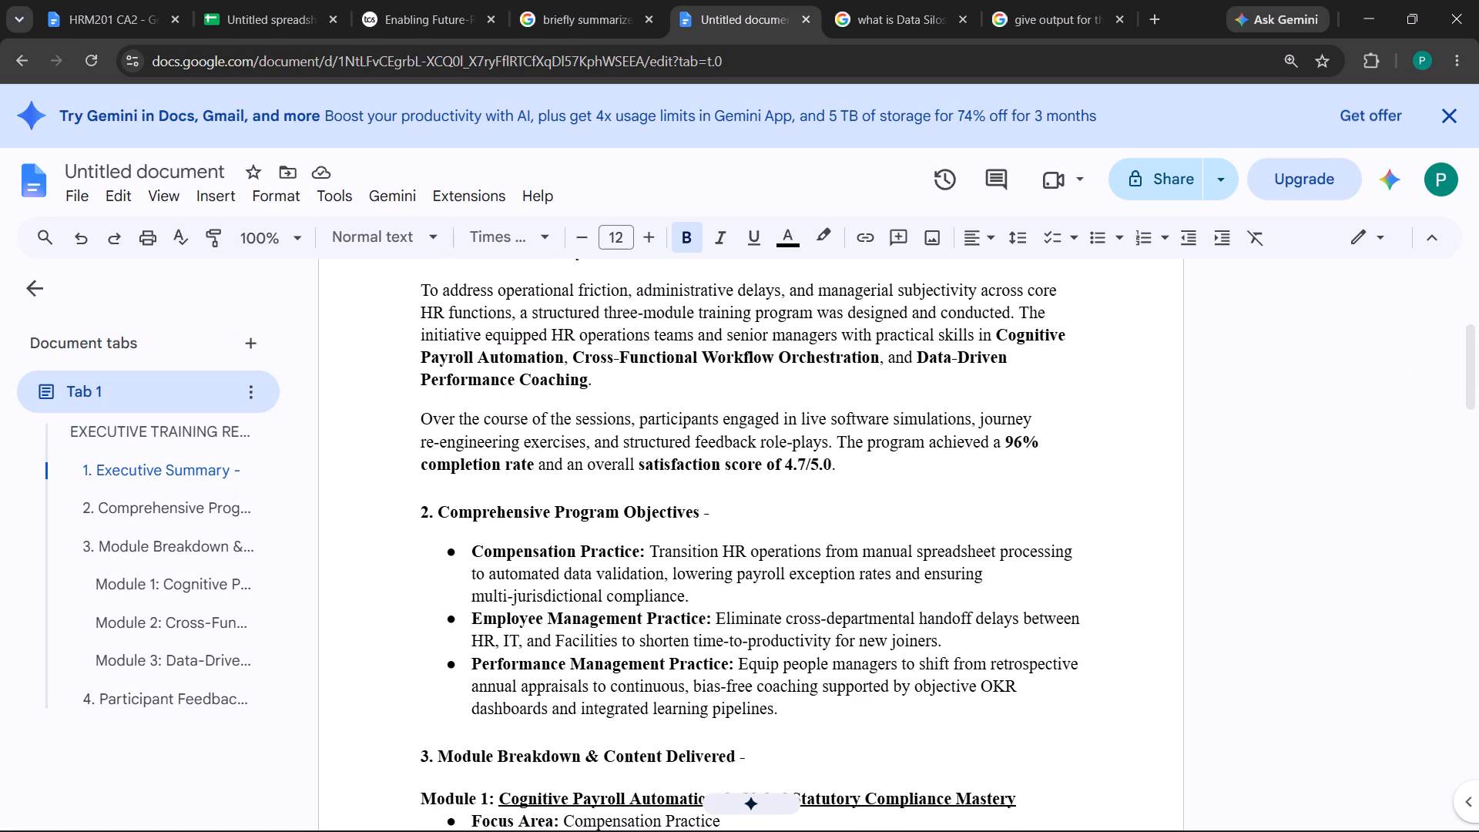
{"action": "scroll", "coordinate": [817, 575], "scroll_direction": "down", "scroll_amount": 3}
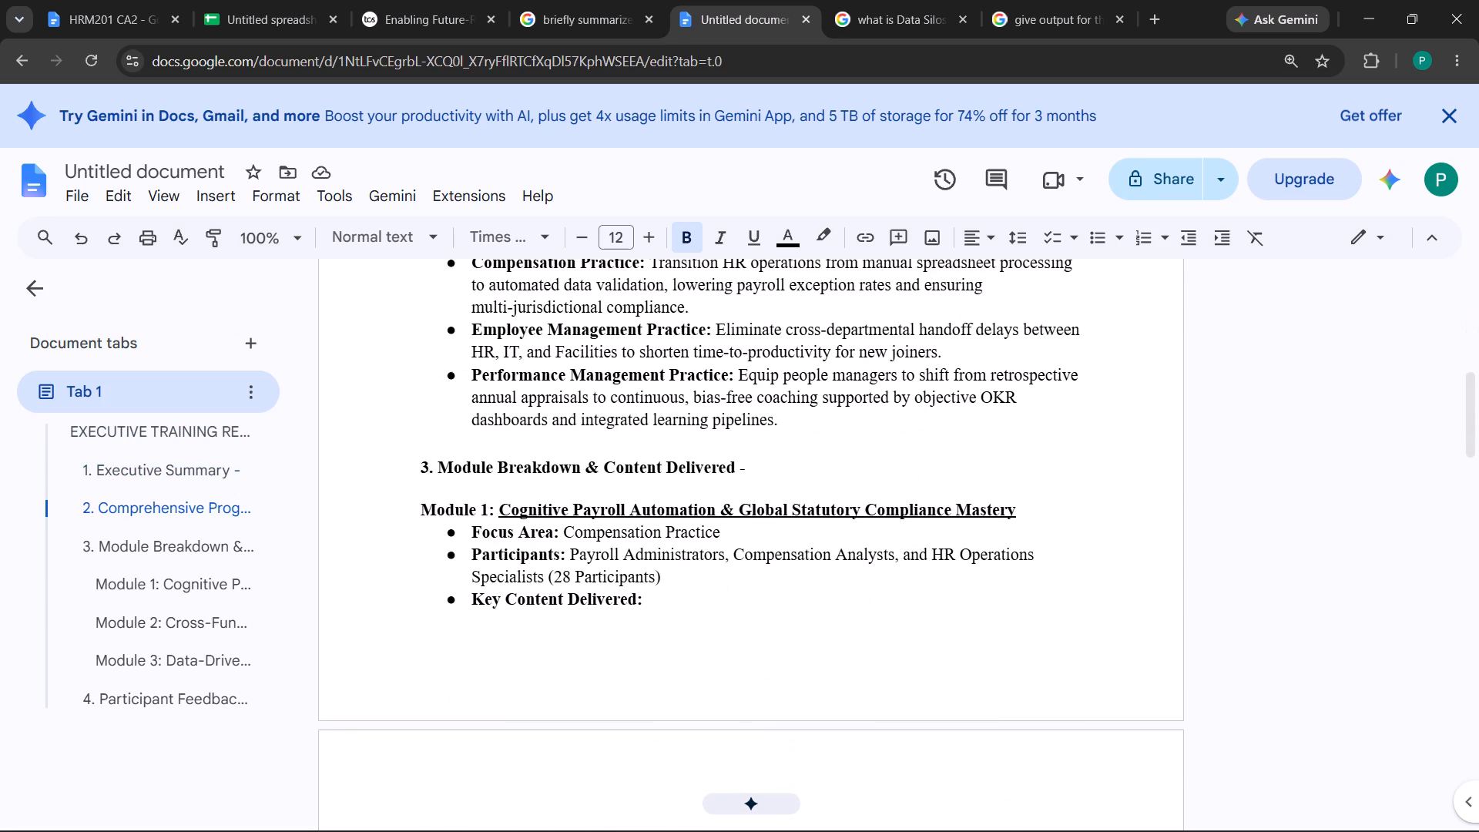
{"action": "scroll", "coordinate": [817, 575], "scroll_direction": "down", "scroll_amount": 5}
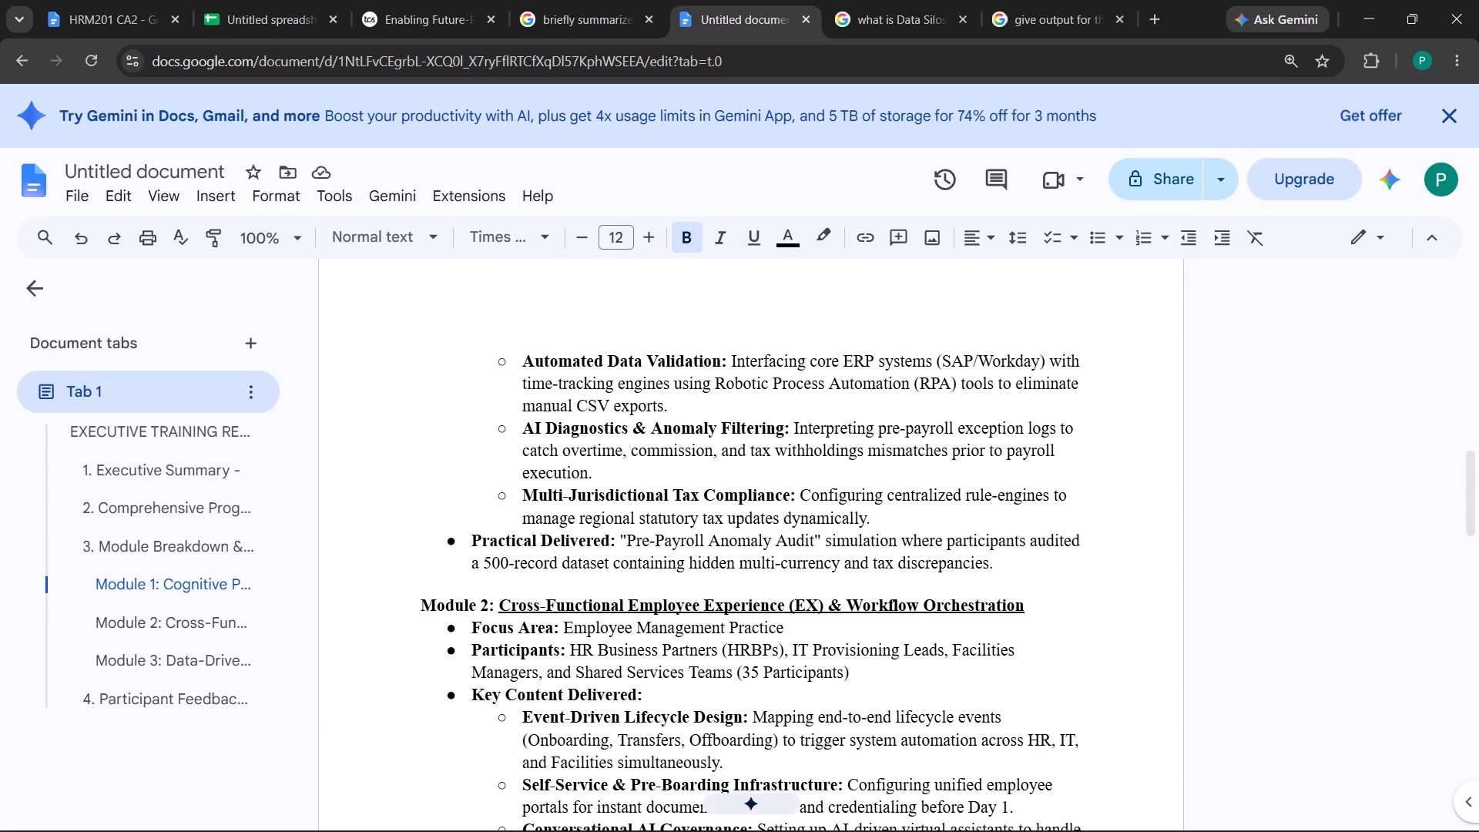
{"action": "scroll", "coordinate": [817, 575], "scroll_direction": "down", "scroll_amount": 4}
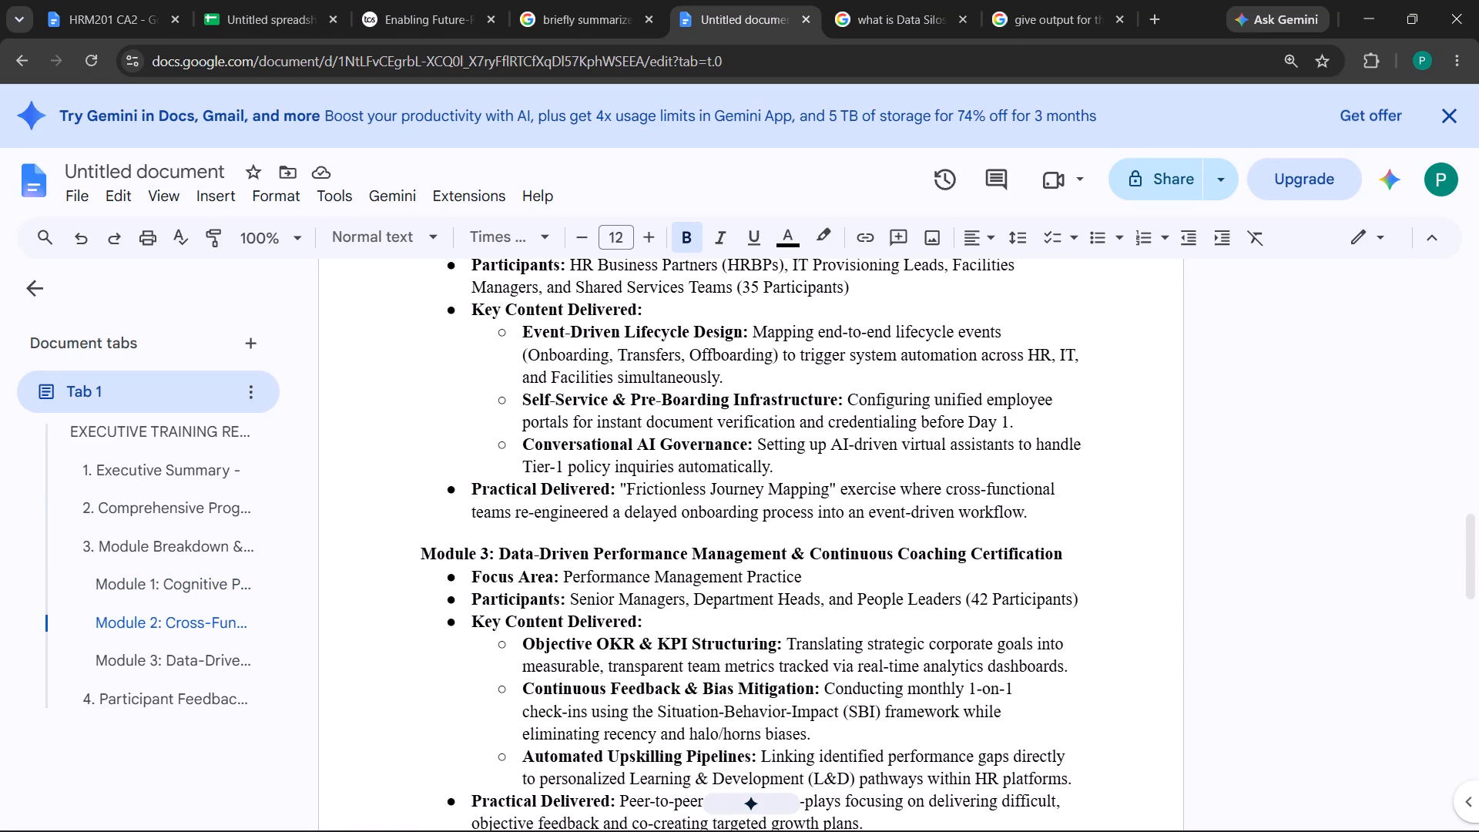
{"action": "scroll", "coordinate": [506, 549], "scroll_direction": "up", "scroll_amount": 2}
{"action": "left_click", "coordinate": [515, 411]}
{"action": "left_click_drag", "start_coordinate": [515, 411], "coordinate": [528, 411]}
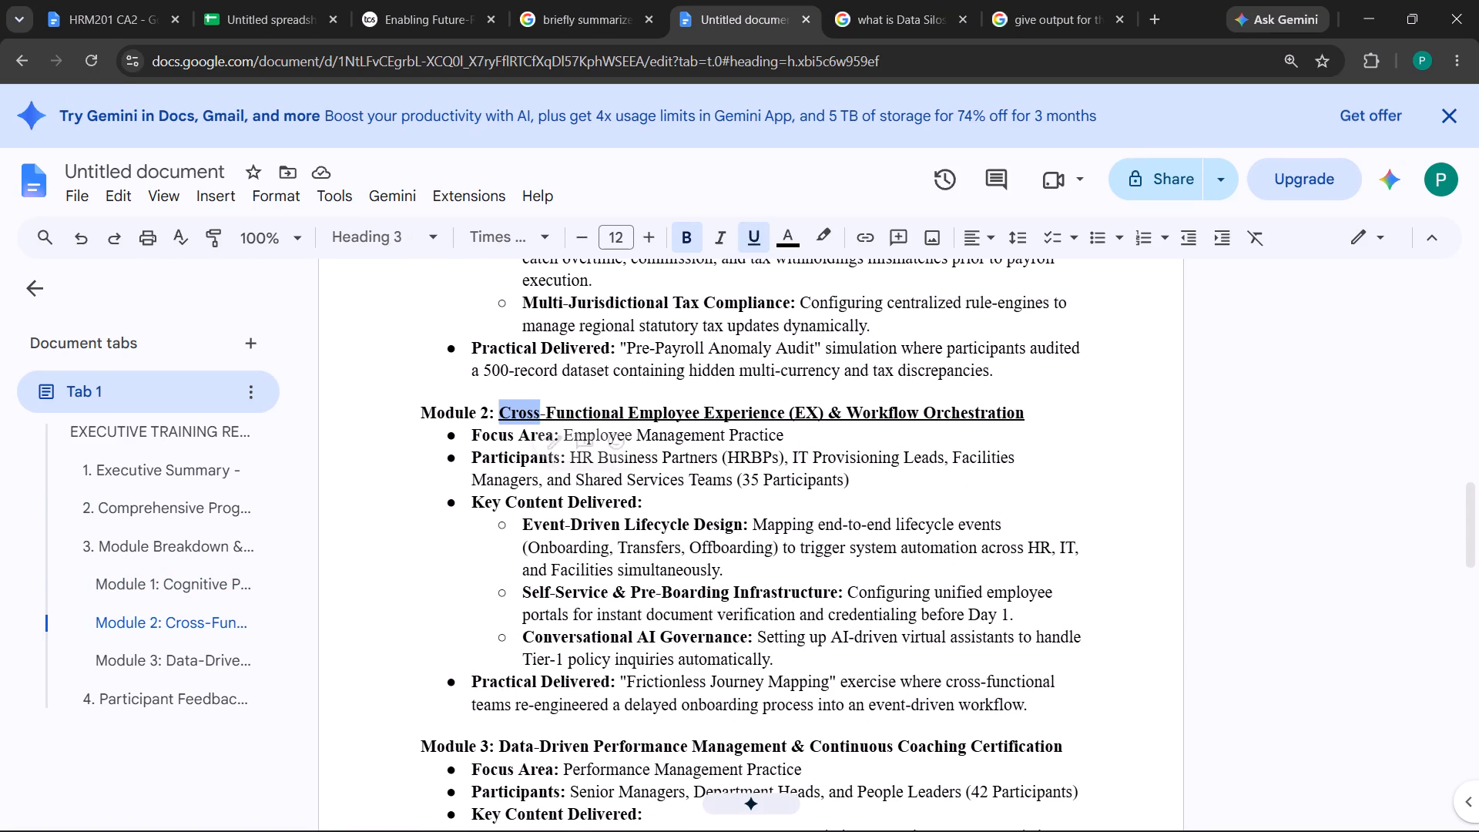
{"action": "left_click_drag", "start_coordinate": [528, 411], "coordinate": [986, 410]}
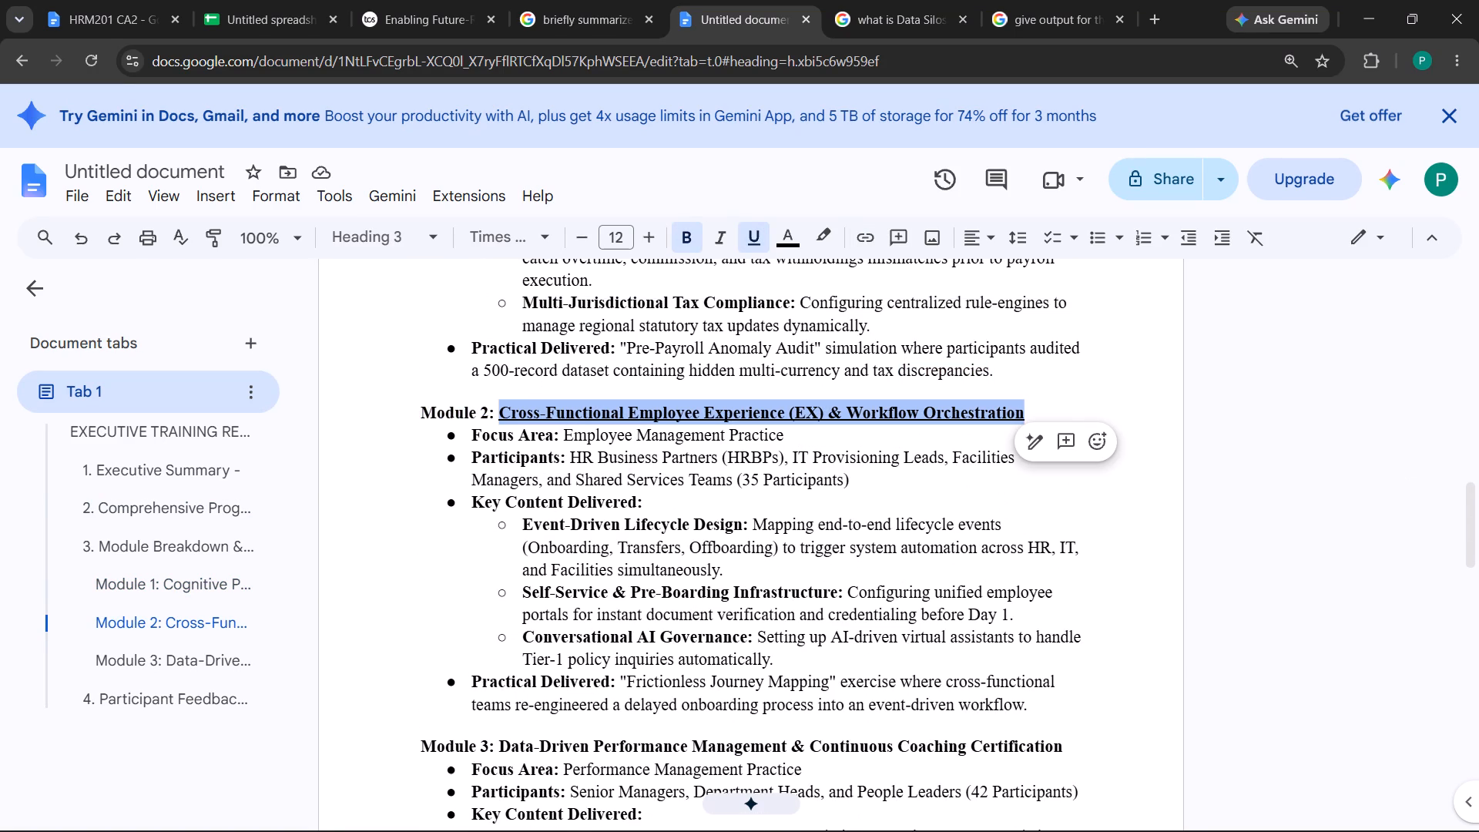
{"action": "left_click", "coordinate": [750, 239]}
Remove the underline from "Cognitive Payroll Automation & Global Statutory Compliance Mastery" in the Module 1 heading.
{"action": "scroll", "coordinate": [690, 412], "scroll_direction": "up", "scroll_amount": 3}
{"action": "scroll", "coordinate": [659, 468], "scroll_direction": "up", "scroll_amount": 2}
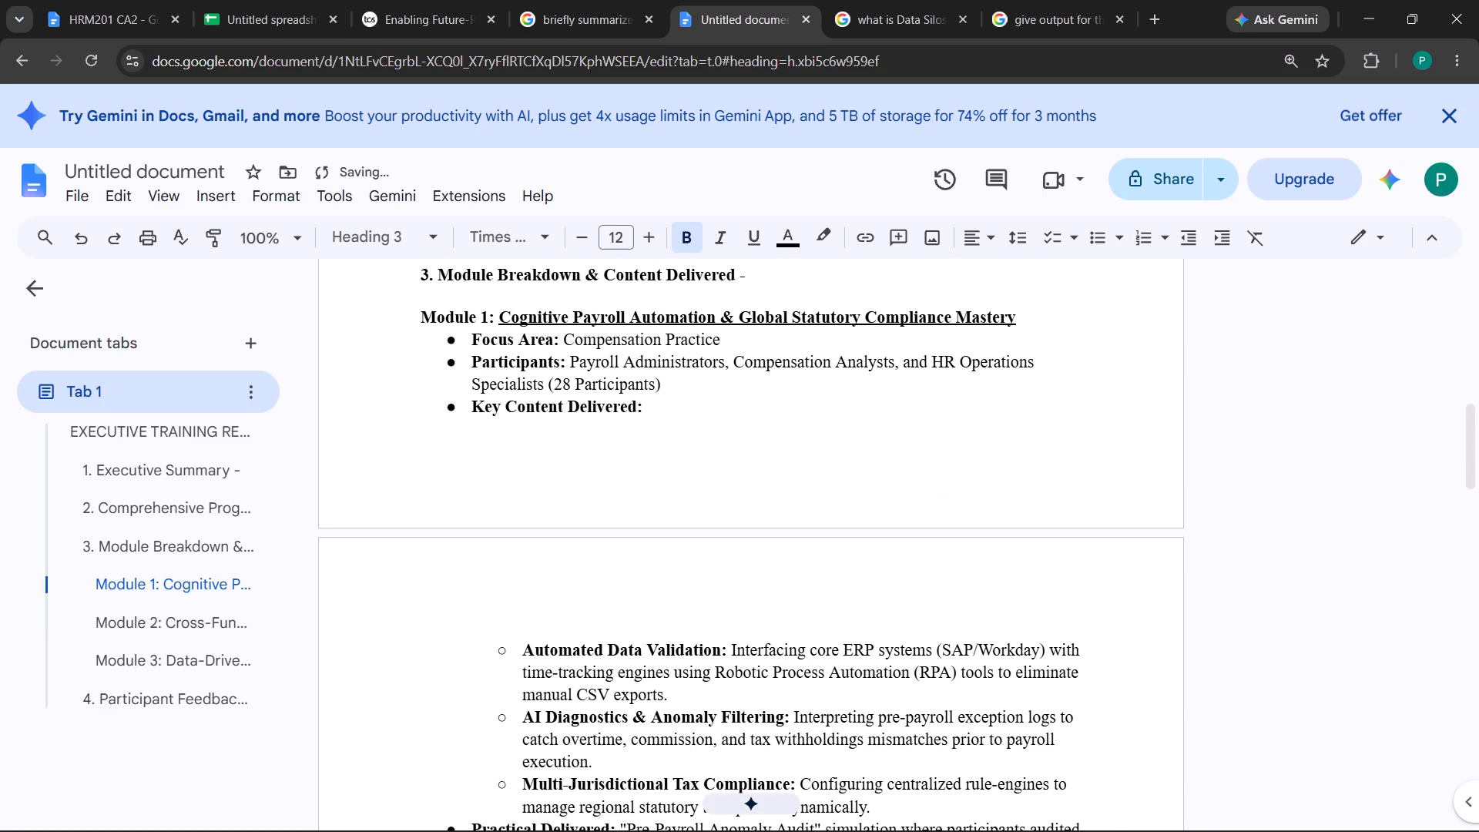
{"action": "left_click", "coordinate": [534, 316]}
{"action": "left_click_drag", "start_coordinate": [534, 314], "coordinate": [964, 320]}
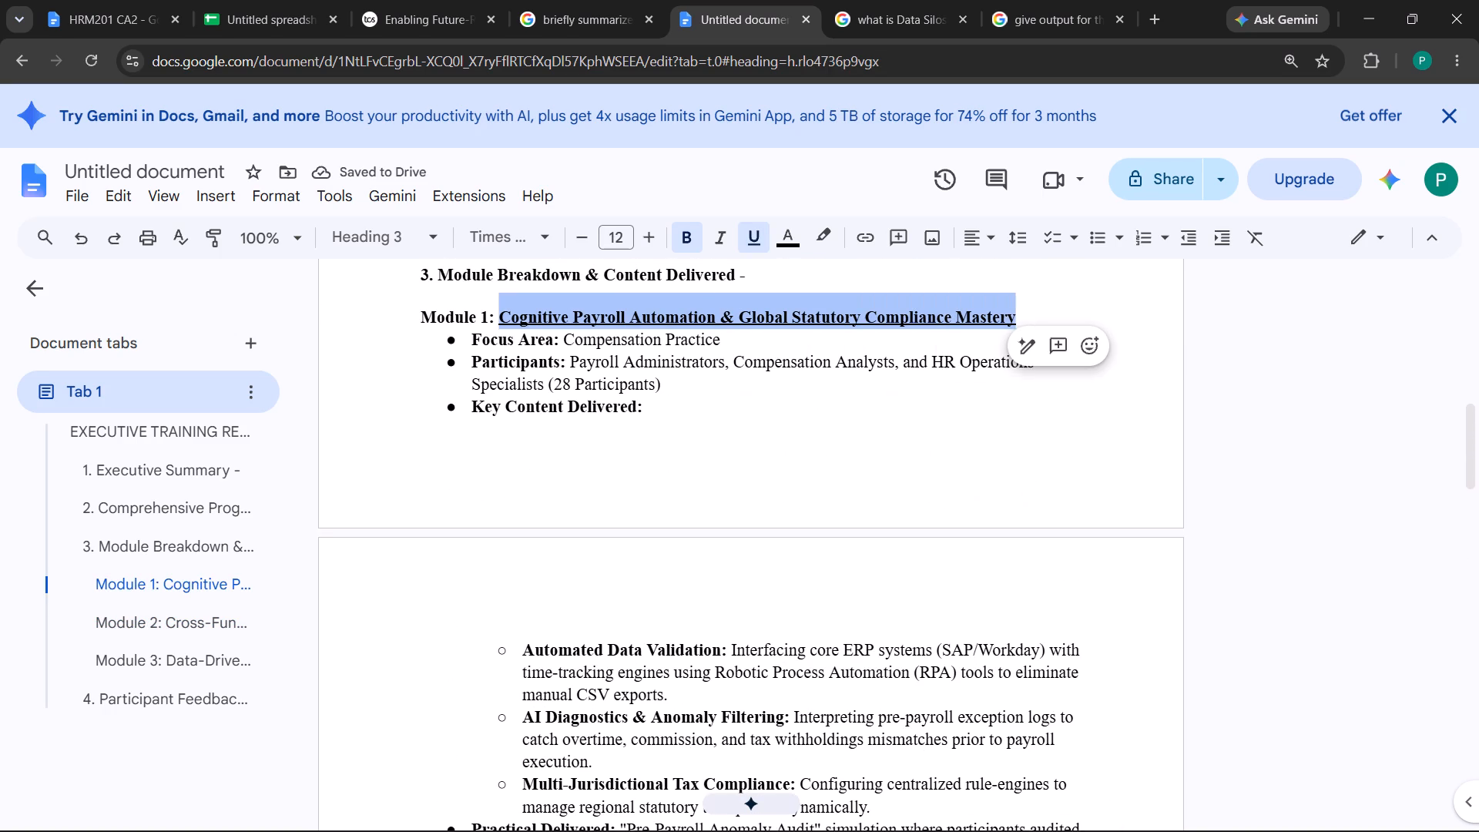
{"action": "left_click_drag", "start_coordinate": [964, 320], "coordinate": [972, 320]}
{"action": "left_click", "coordinate": [754, 223]}
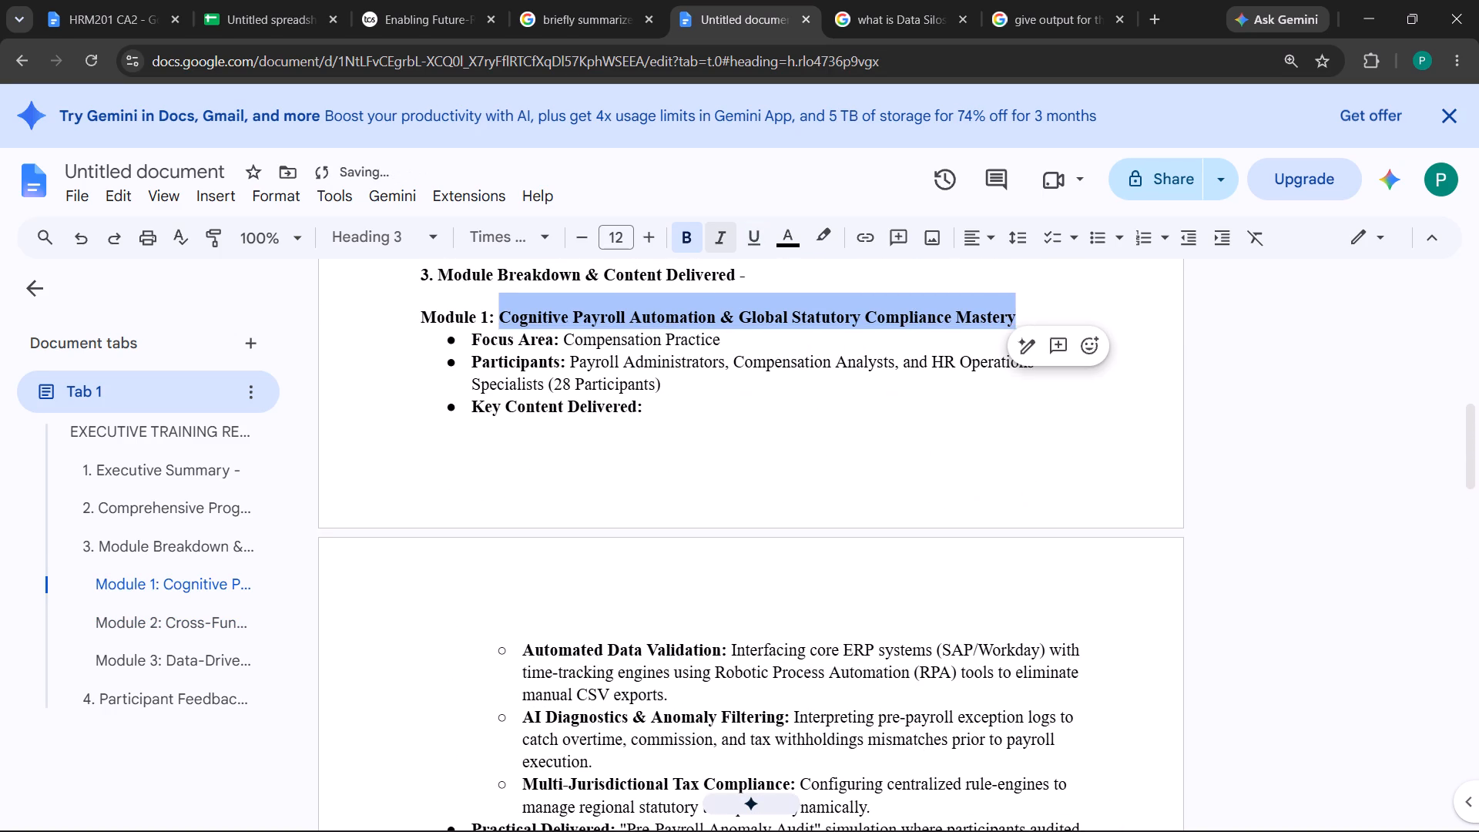
Underline "Module Breakdown & Content Delivered" in the section 3 heading and "Comprehensive Program Objectives" in the section 2 heading.
{"action": "left_click", "coordinate": [446, 280]}
{"action": "left_click_drag", "start_coordinate": [448, 280], "coordinate": [693, 270]}
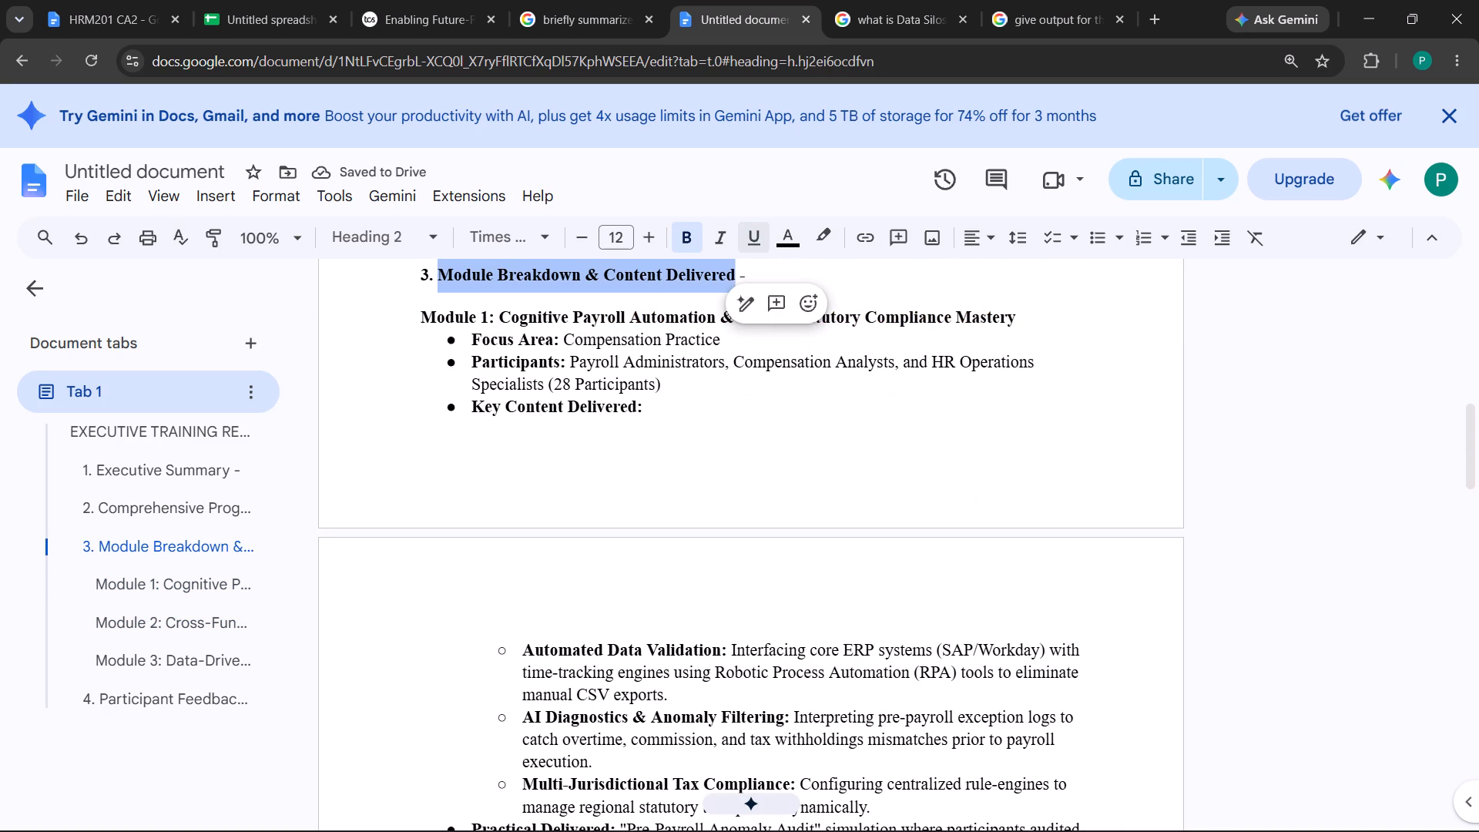
{"action": "left_click", "coordinate": [750, 235]}
{"action": "scroll", "coordinate": [716, 442], "scroll_direction": "up", "scroll_amount": 4}
{"action": "scroll", "coordinate": [582, 423], "scroll_direction": "up", "scroll_amount": 2}
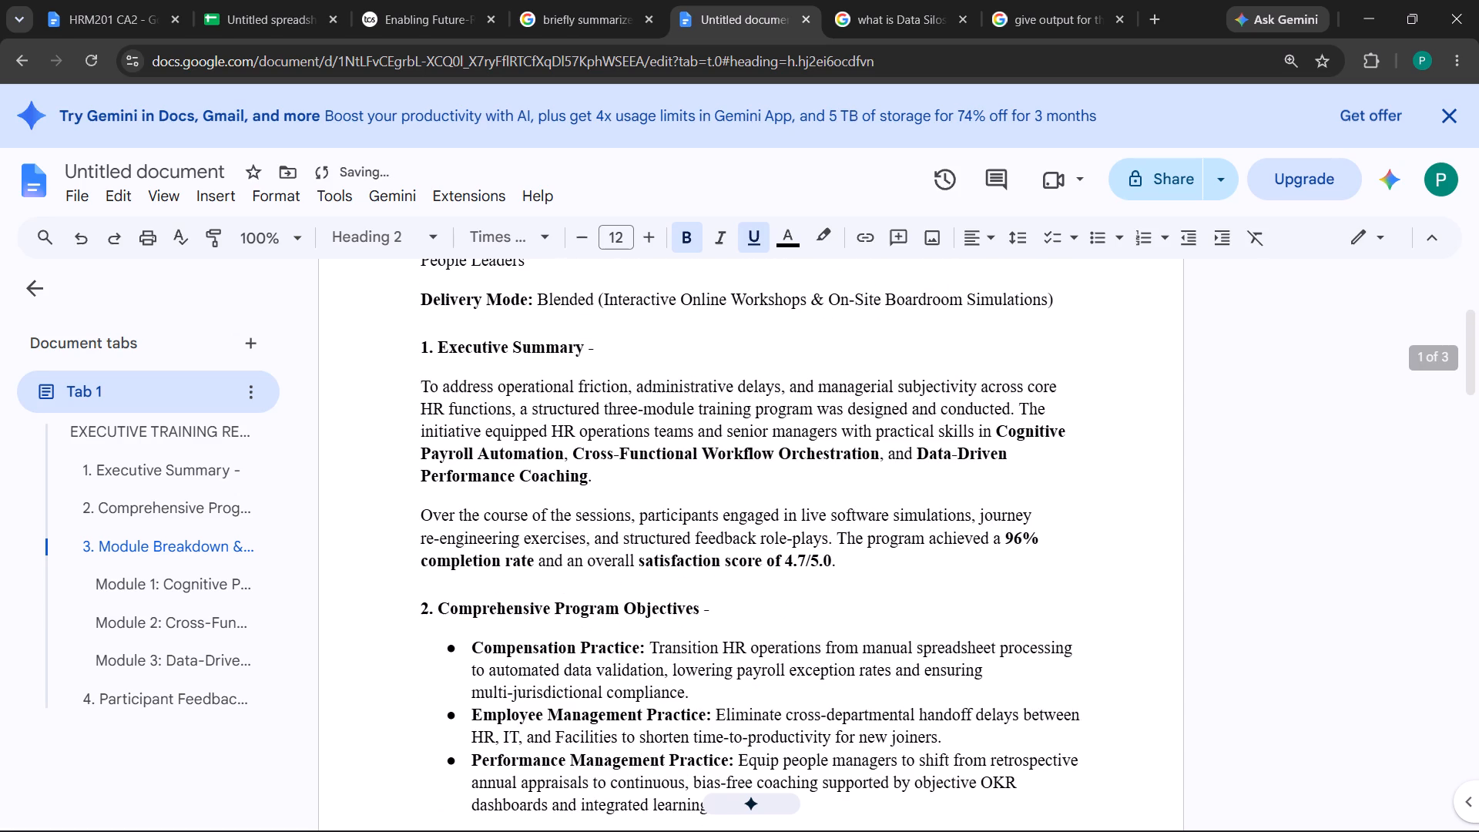
{"action": "left_click", "coordinate": [491, 608]}
{"action": "left_click_drag", "start_coordinate": [491, 608], "coordinate": [652, 608]}
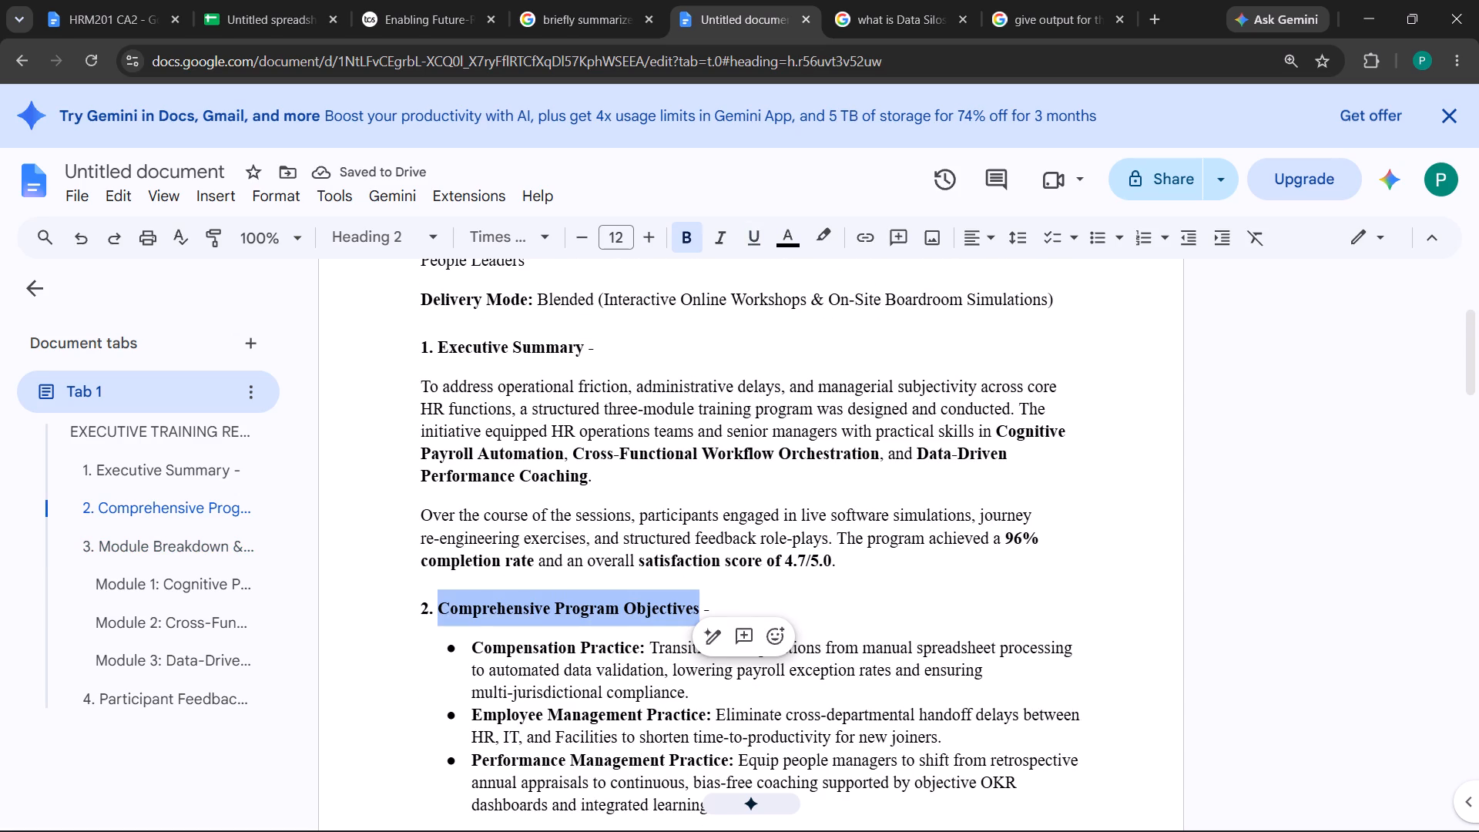
{"action": "left_click", "coordinate": [755, 235]}
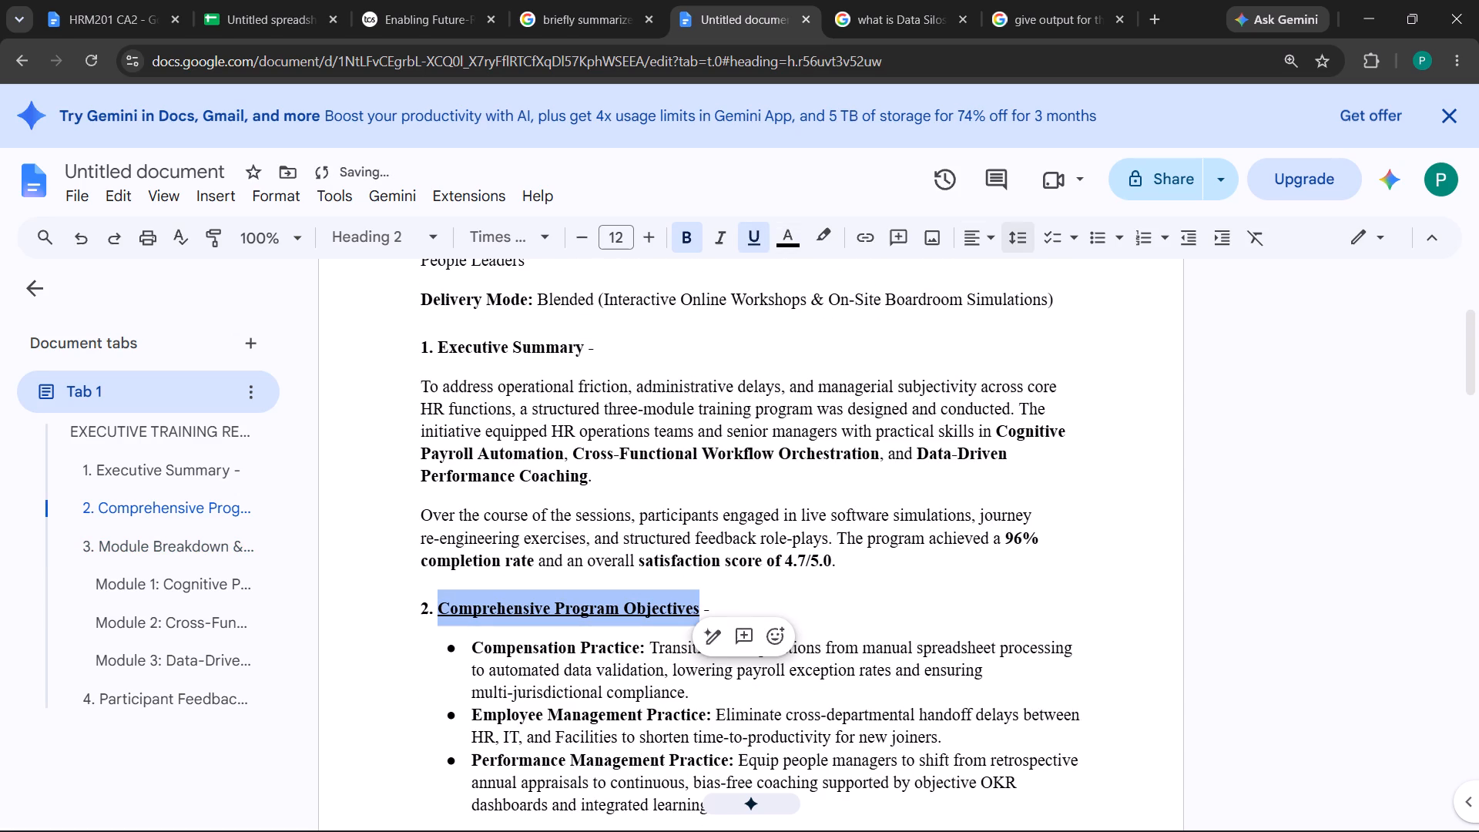
Remove the space between the section 2 heading and the "Compensation Practice" list item, and add space after that item.
{"action": "left_click", "coordinate": [1025, 239]}
{"action": "left_click", "coordinate": [1092, 465]}
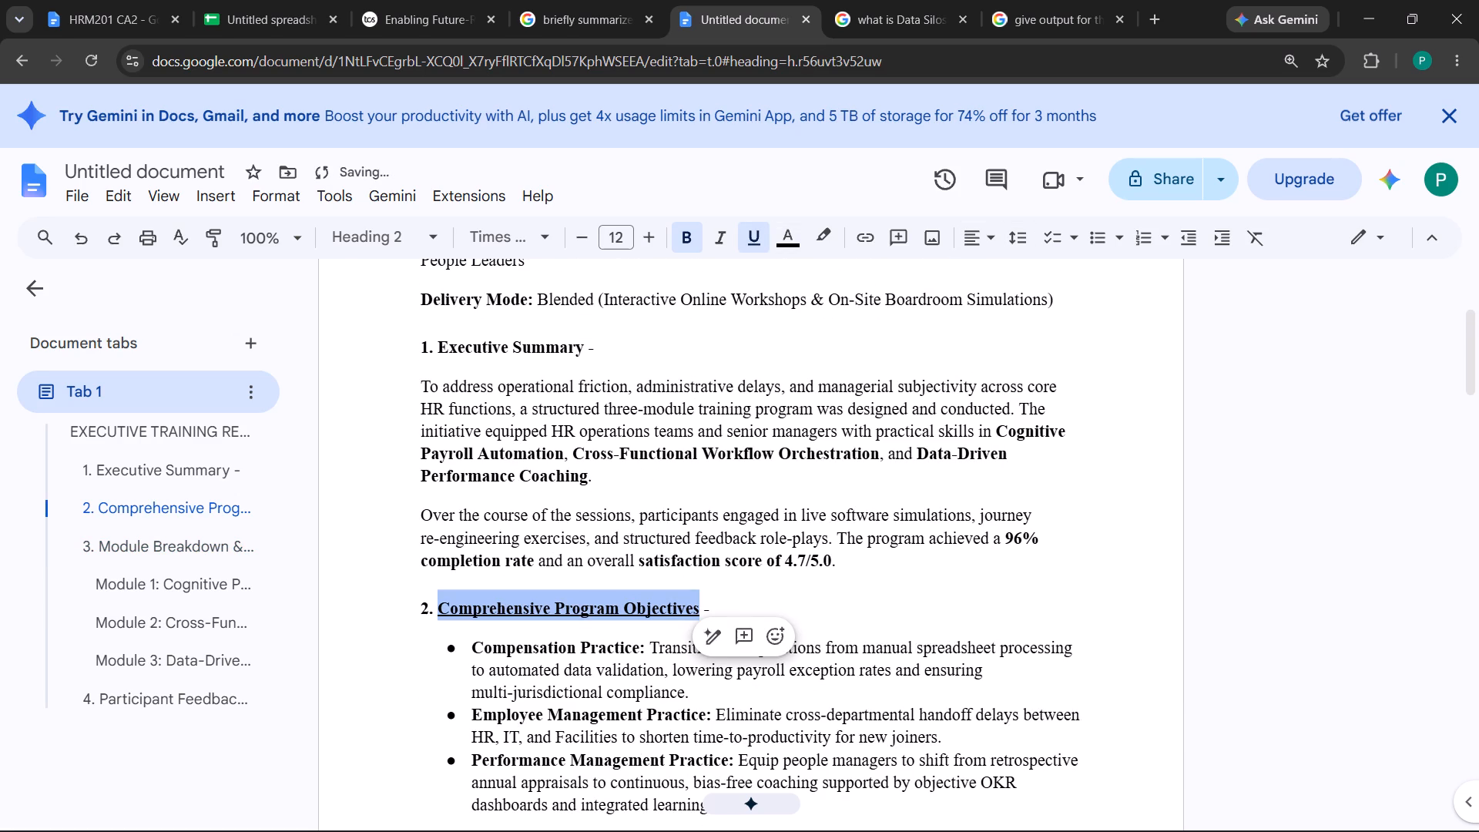
{"action": "left_click", "coordinate": [585, 639]}
{"action": "left_click", "coordinate": [1024, 230]}
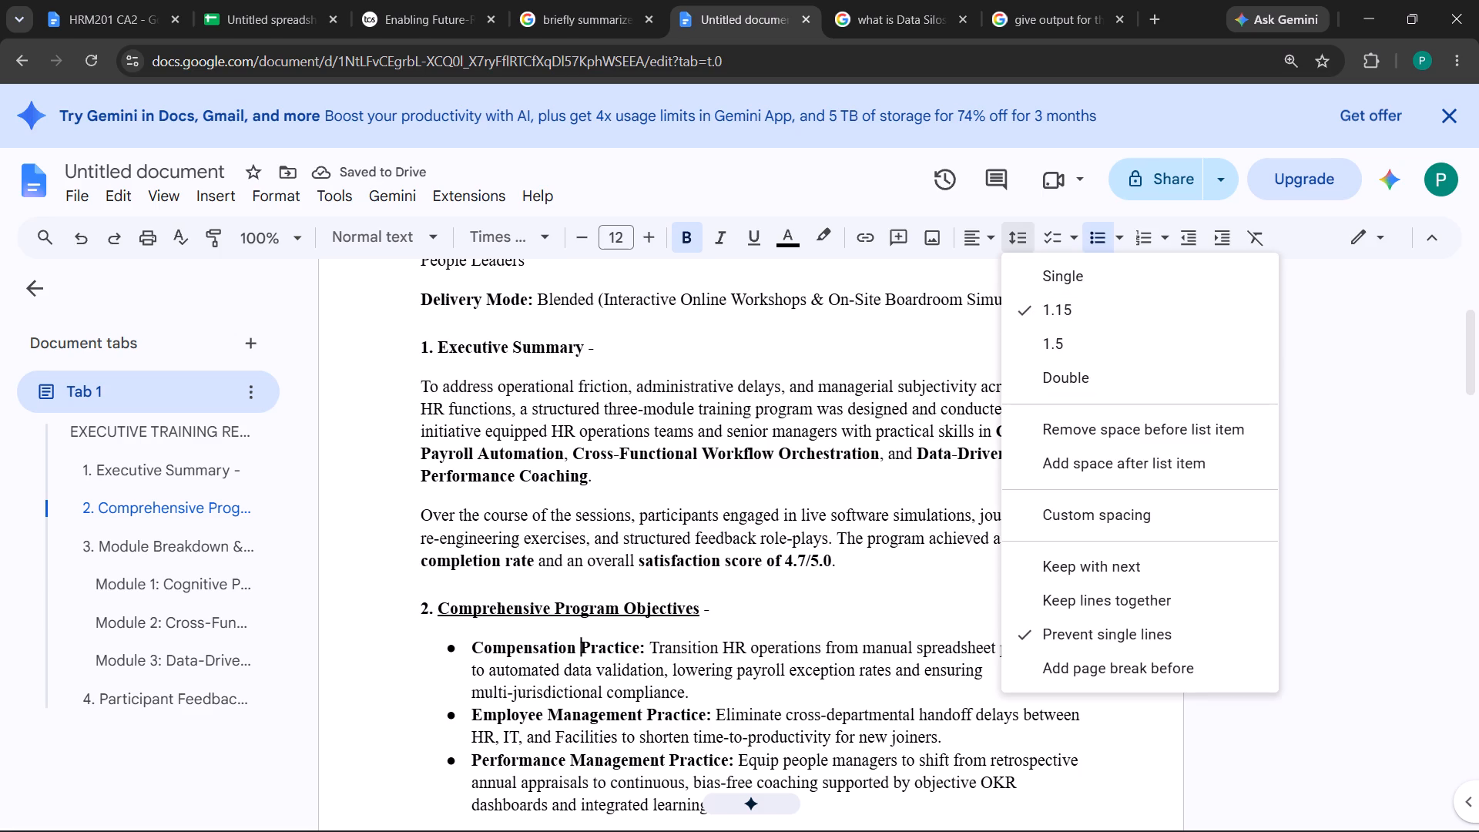
{"action": "left_click", "coordinate": [1092, 424]}
{"action": "left_click", "coordinate": [1024, 240]}
{"action": "left_click", "coordinate": [1075, 460]}
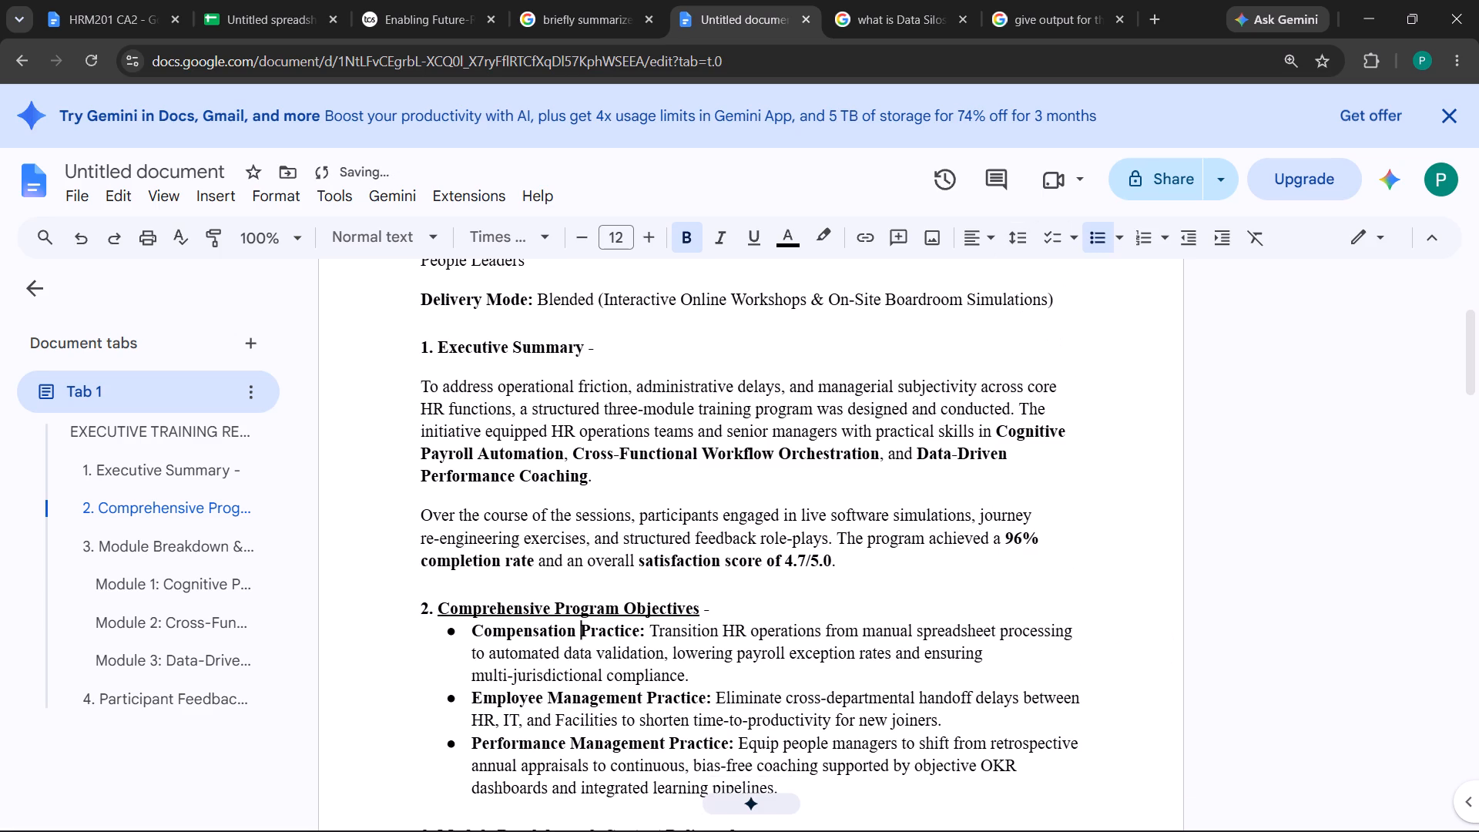
Underline "Executive Summary" in the section 1 heading, leaving out the number and the trailing dash.
{"action": "triple_click", "coordinate": [454, 348]}
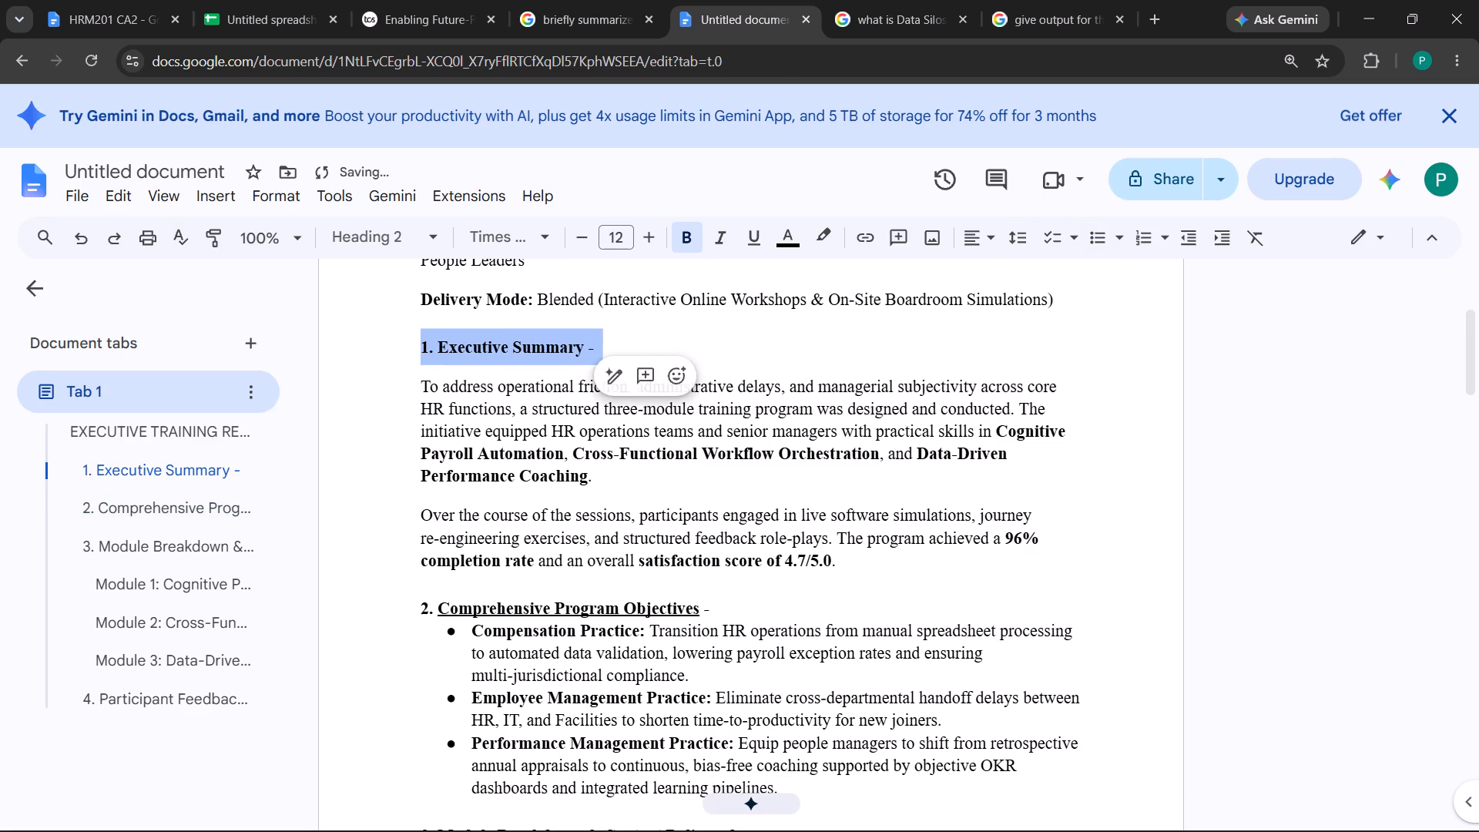
{"action": "triple_click", "coordinate": [454, 348]}
{"action": "left_click", "coordinate": [454, 348]}
{"action": "left_click_drag", "start_coordinate": [454, 348], "coordinate": [548, 357]}
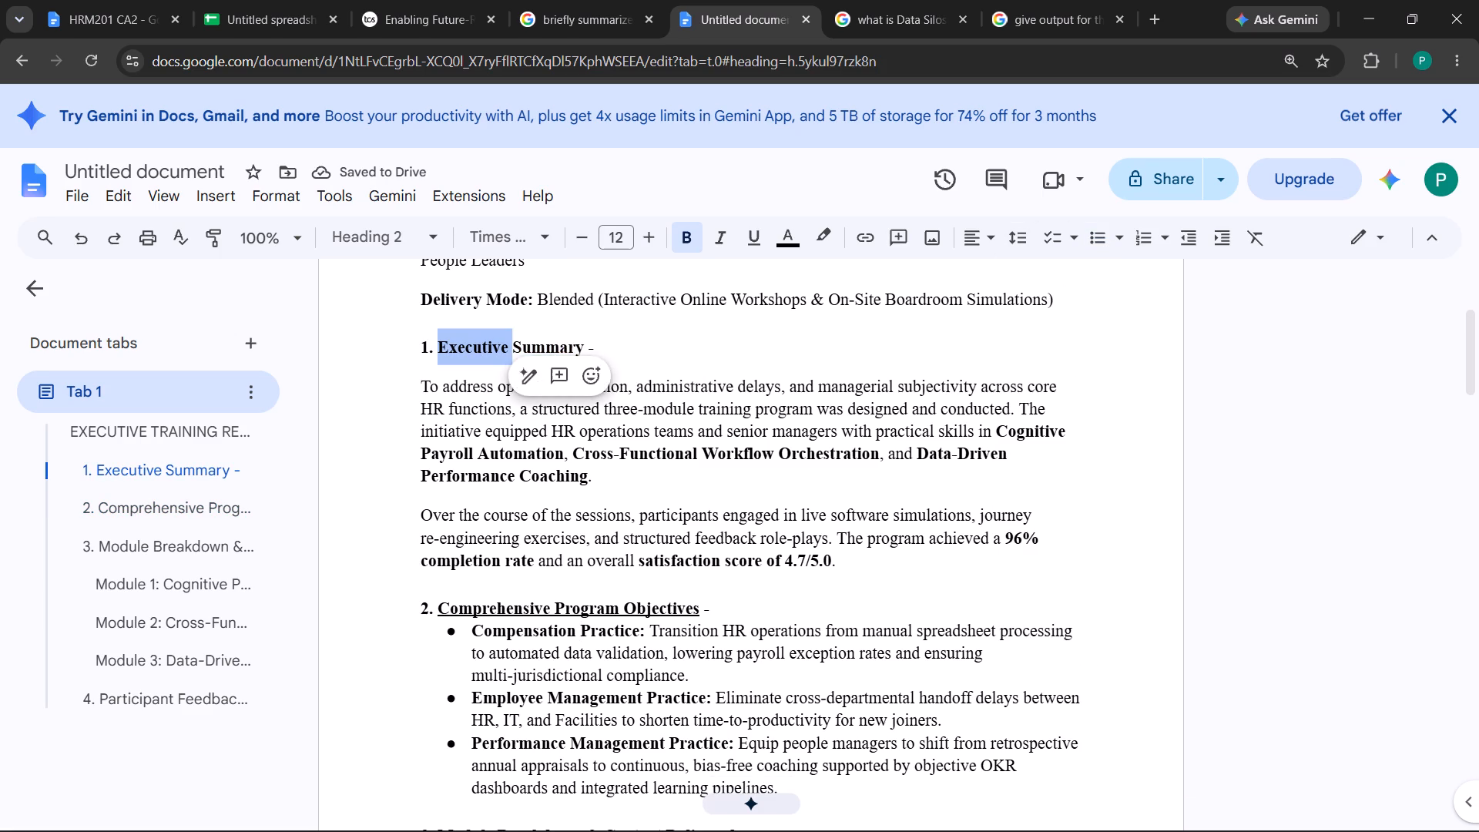
{"action": "left_click_drag", "start_coordinate": [548, 357], "coordinate": [553, 358]}
{"action": "left_click", "coordinate": [553, 358]}
{"action": "left_click", "coordinate": [532, 341]}
{"action": "left_click_drag", "start_coordinate": [532, 341], "coordinate": [486, 341]}
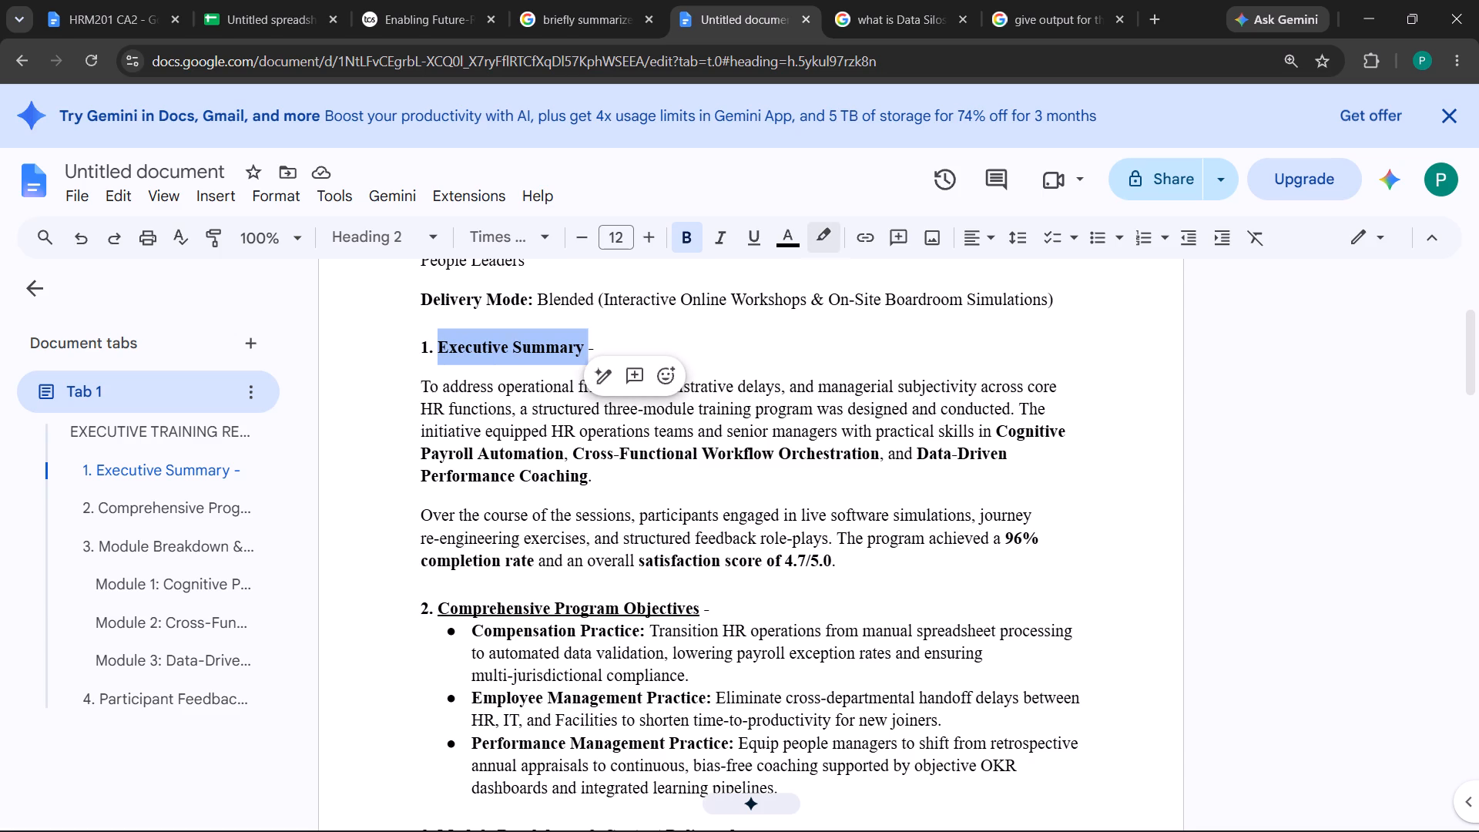
{"action": "left_click", "coordinate": [765, 232]}
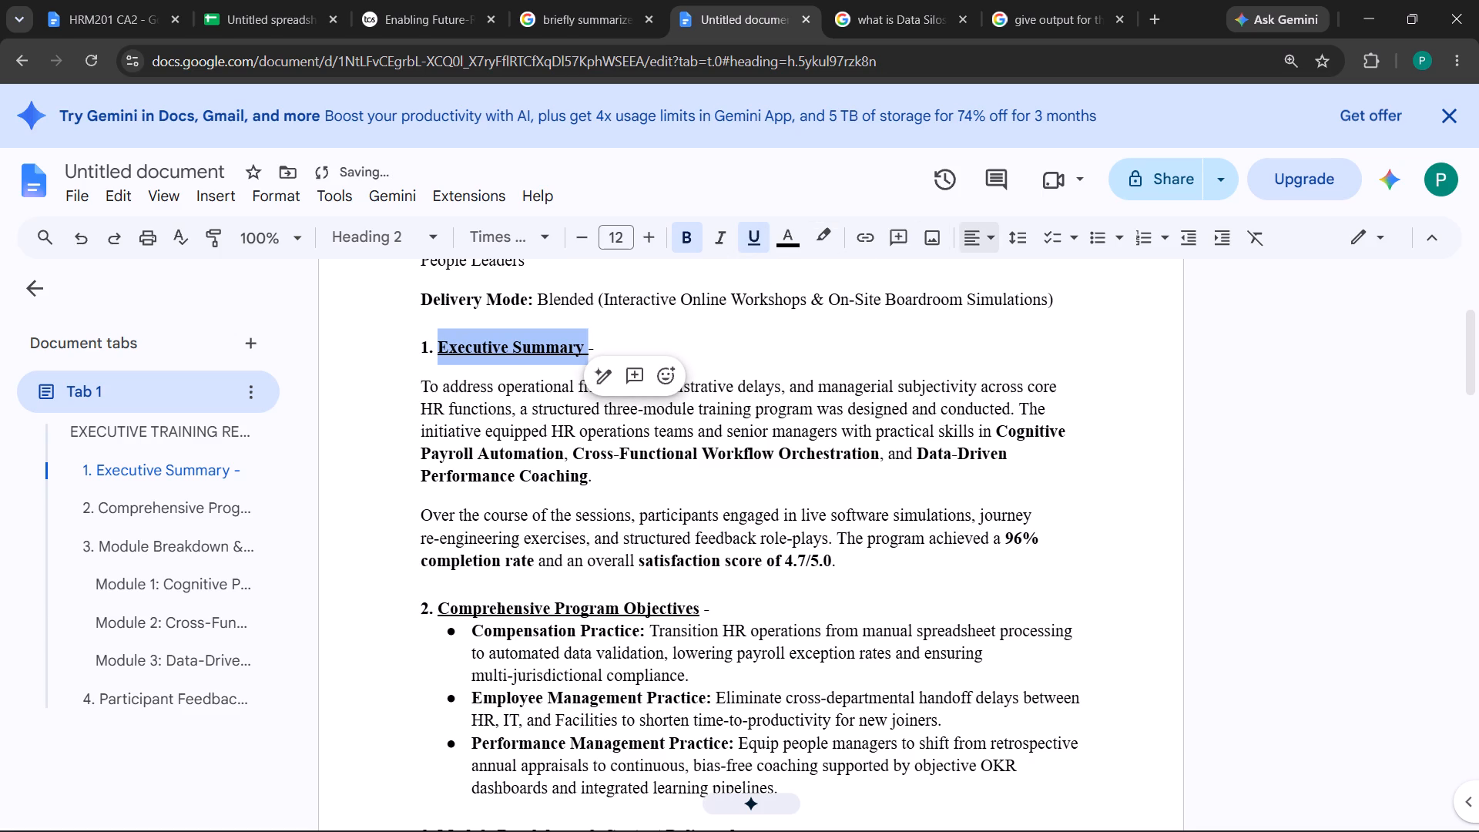
Remove the space between the "Executive Summary" heading and the first paragraph beneath it.
{"action": "left_click", "coordinate": [1014, 235]}
{"action": "left_click", "coordinate": [1091, 465]}
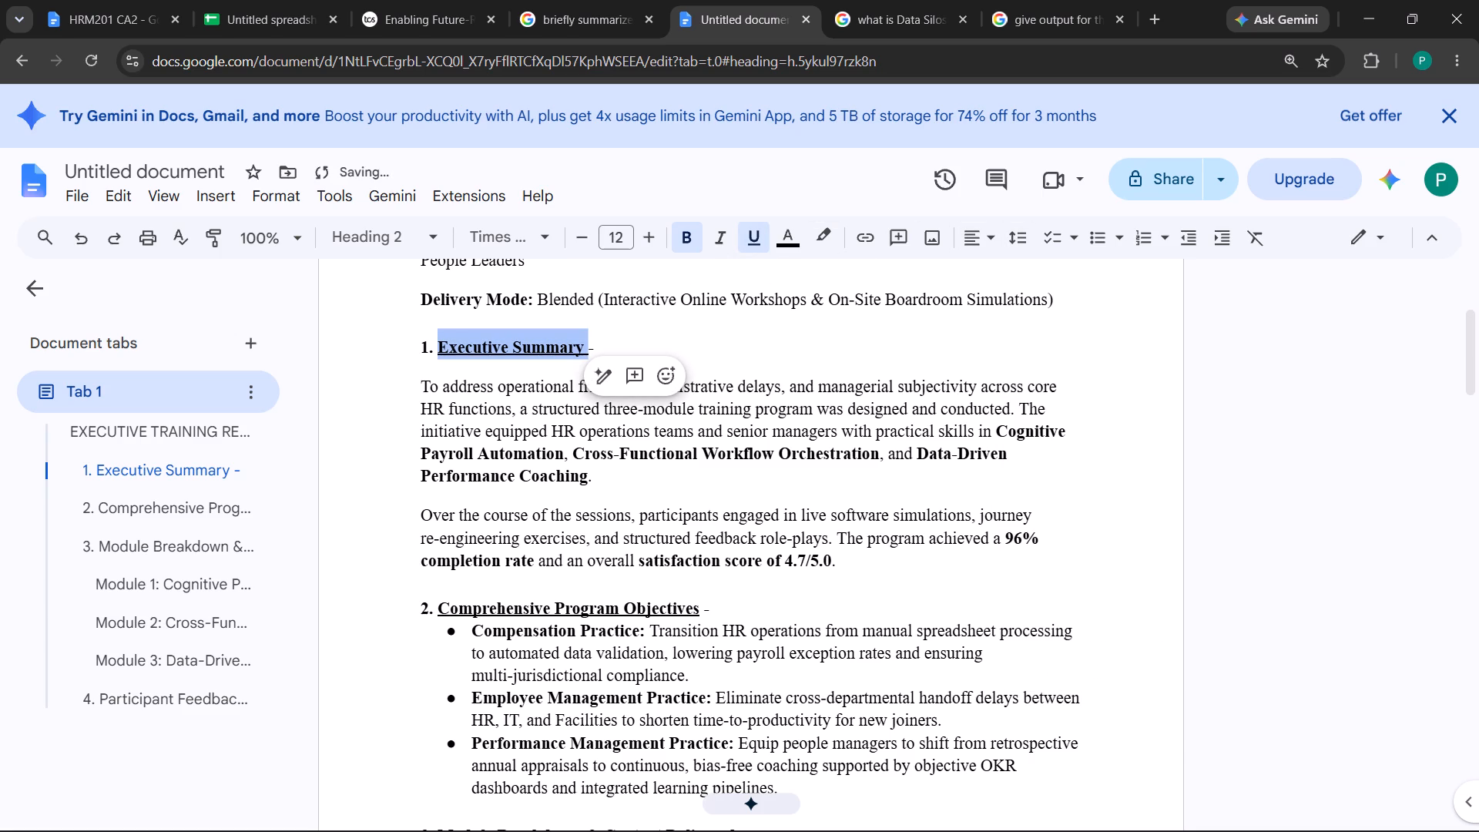
{"action": "left_click", "coordinate": [746, 377]}
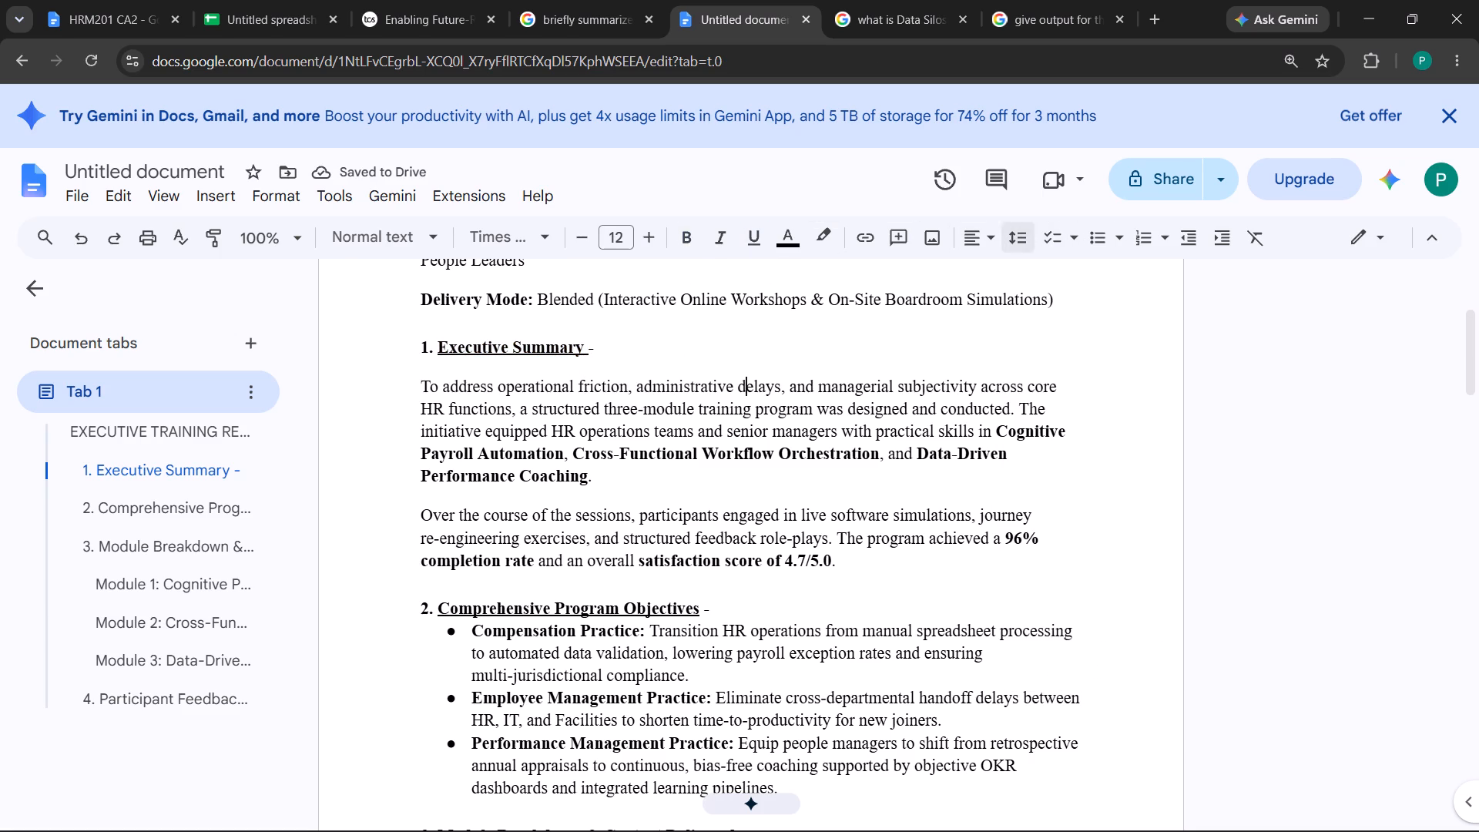
{"action": "left_click", "coordinate": [1017, 245]}
{"action": "left_click", "coordinate": [1089, 427]}
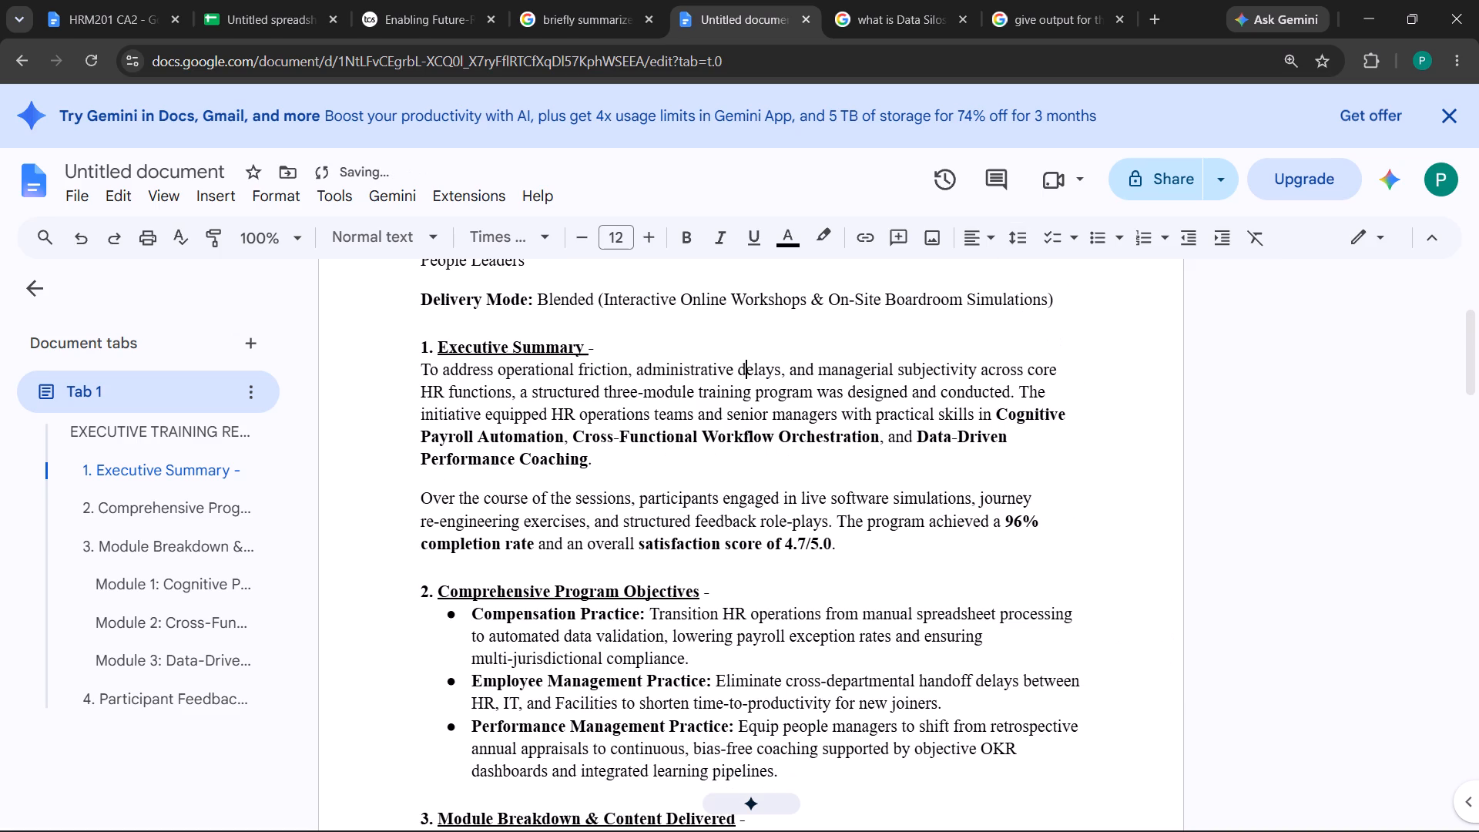
Remove the space between the first and second paragraphs of the Executive Summary section.
{"action": "left_click", "coordinate": [1001, 240]}
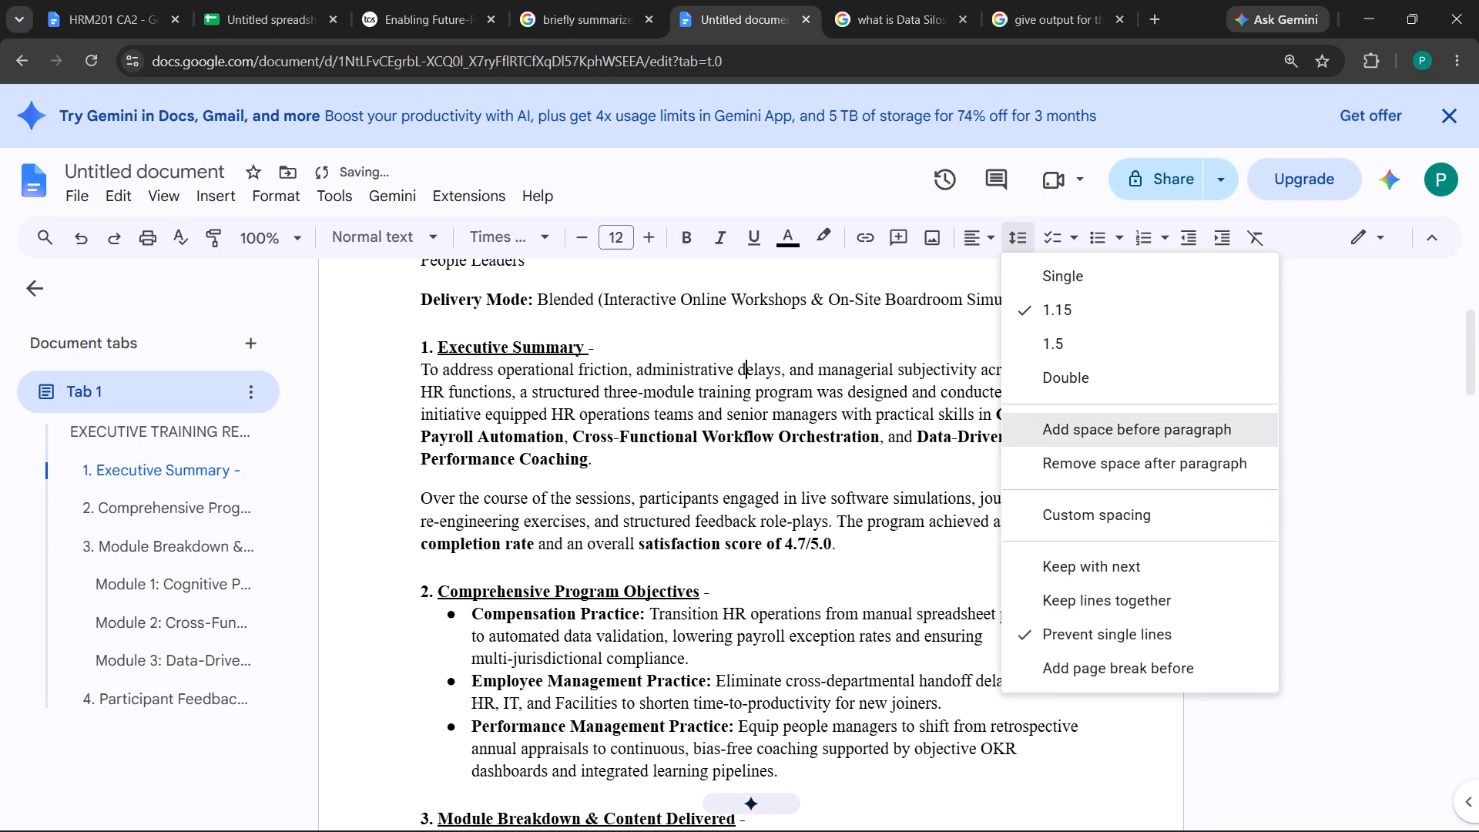
{"action": "left_click", "coordinate": [1081, 453]}
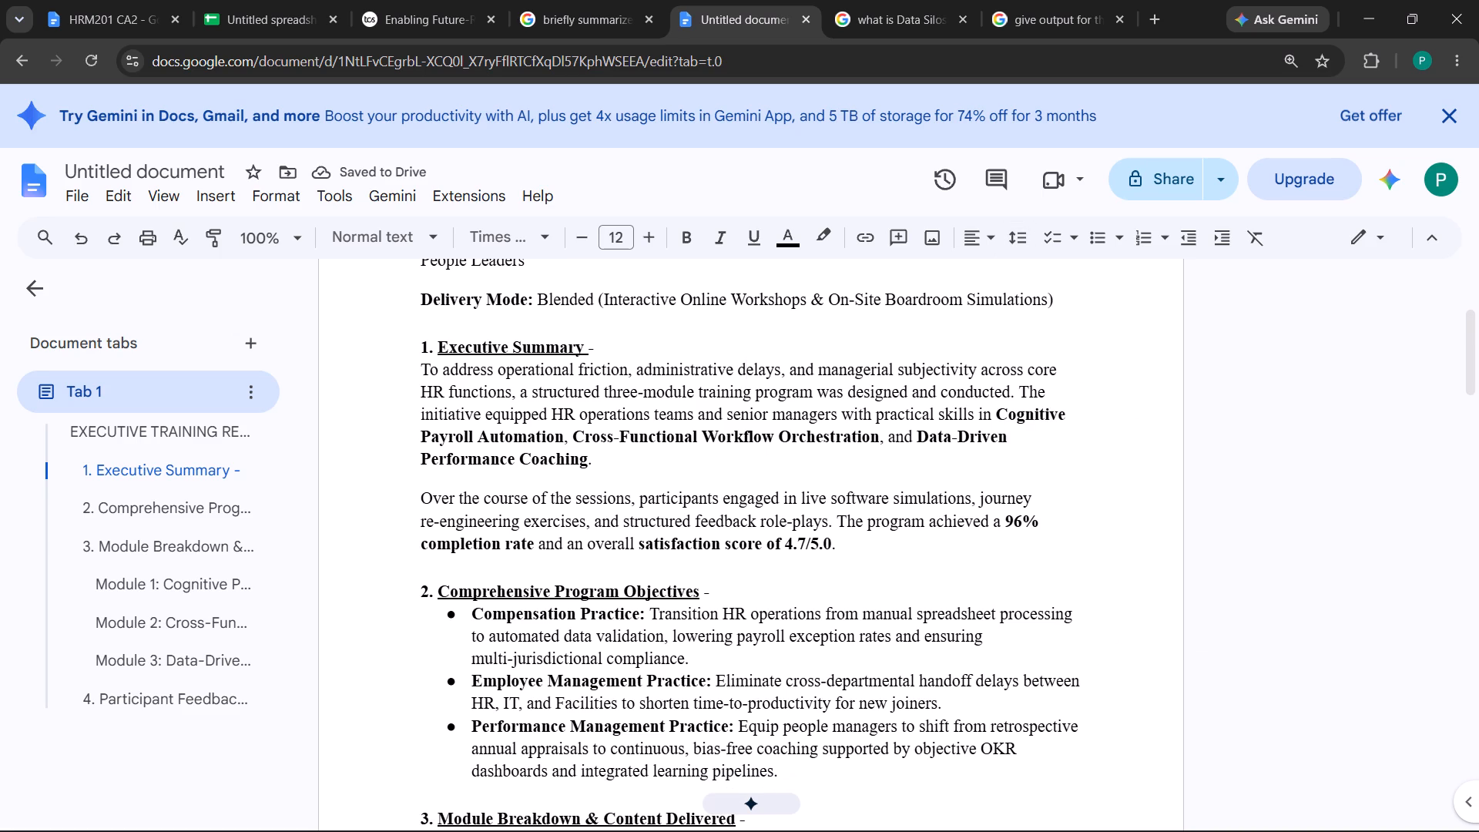
{"action": "left_click", "coordinate": [522, 490]}
{"action": "left_click", "coordinate": [495, 481]}
{"action": "left_click", "coordinate": [1018, 237]}
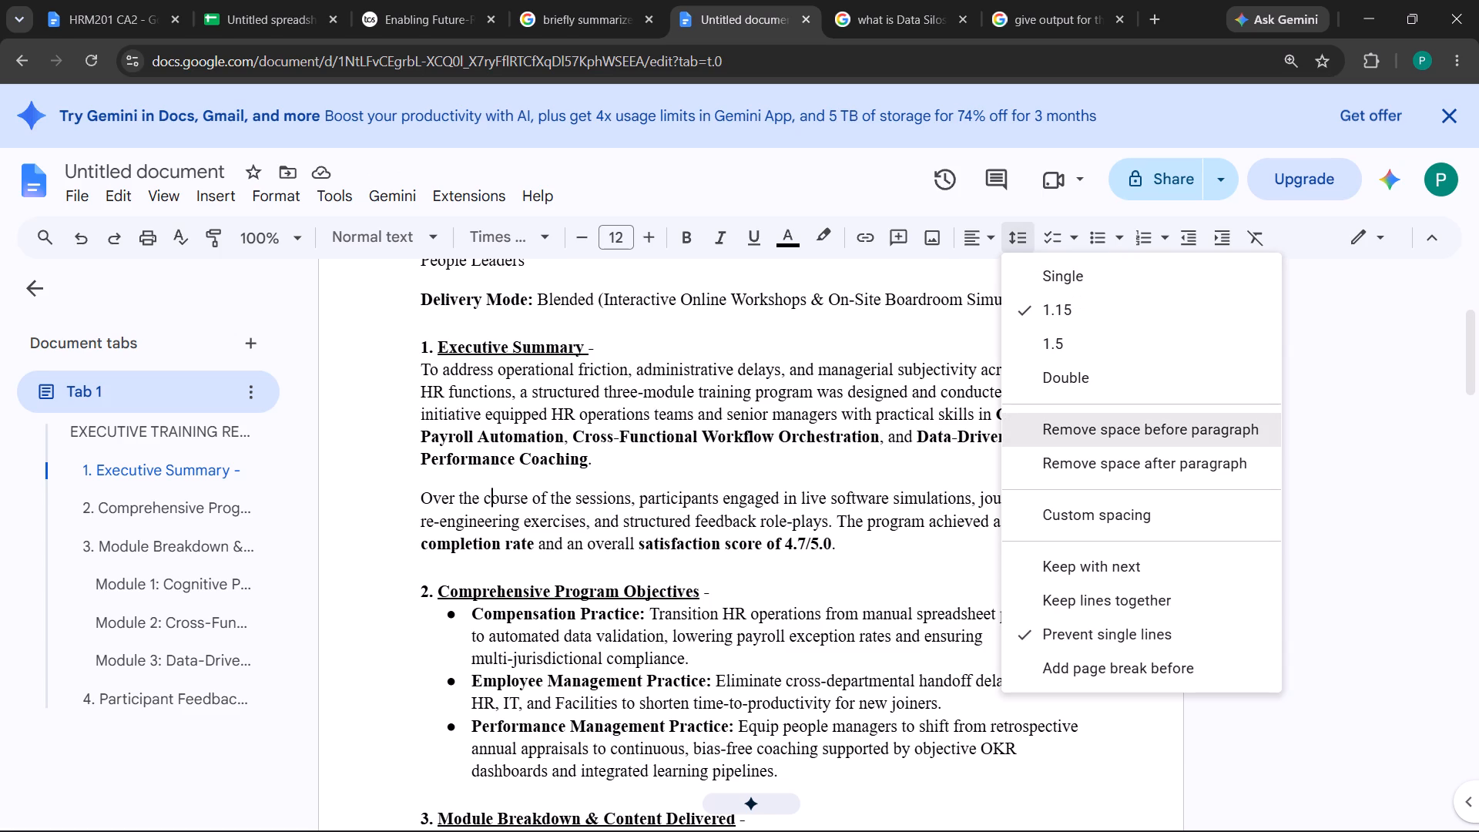
{"action": "left_click", "coordinate": [1066, 413]}
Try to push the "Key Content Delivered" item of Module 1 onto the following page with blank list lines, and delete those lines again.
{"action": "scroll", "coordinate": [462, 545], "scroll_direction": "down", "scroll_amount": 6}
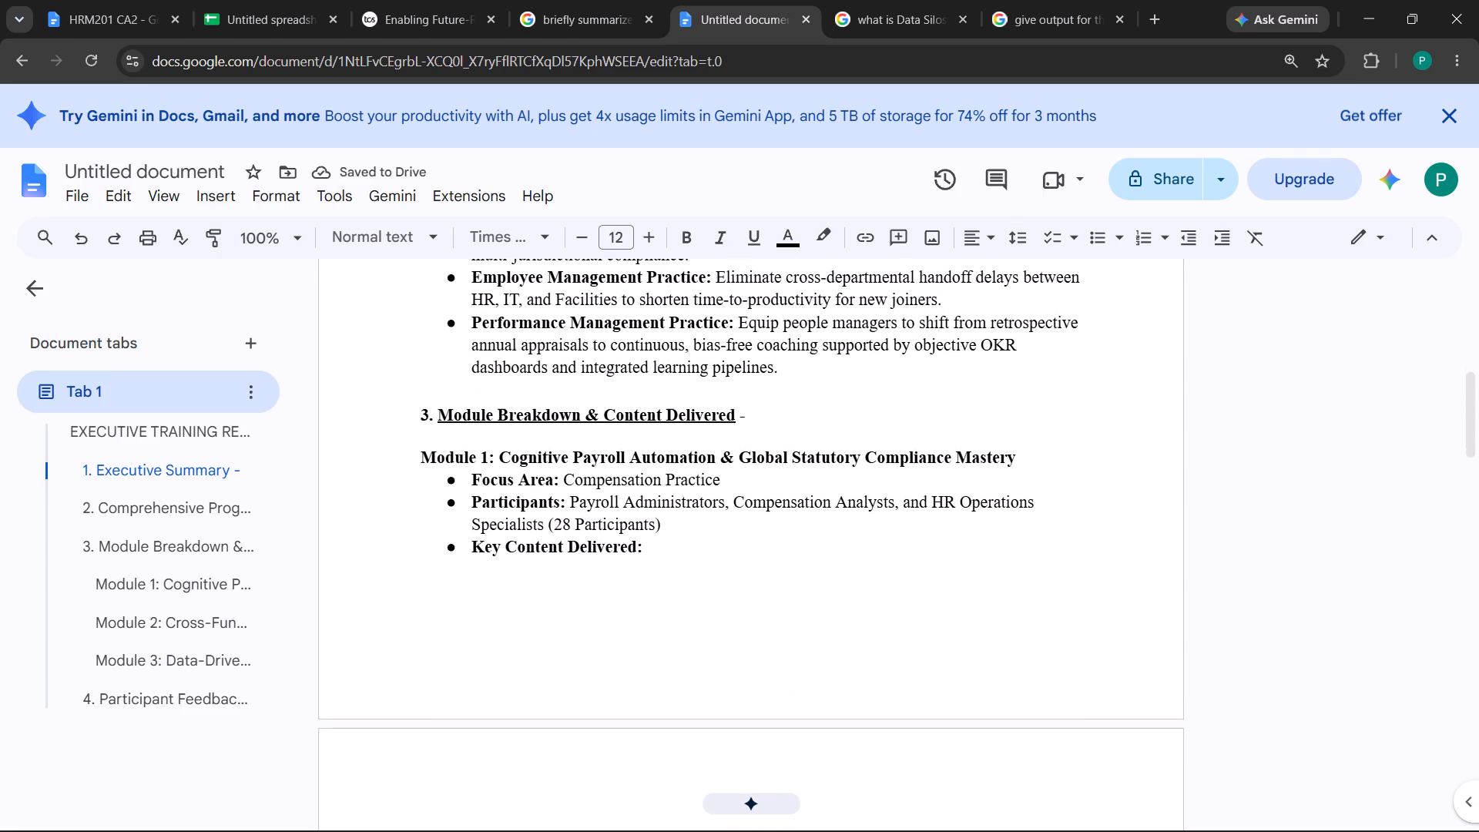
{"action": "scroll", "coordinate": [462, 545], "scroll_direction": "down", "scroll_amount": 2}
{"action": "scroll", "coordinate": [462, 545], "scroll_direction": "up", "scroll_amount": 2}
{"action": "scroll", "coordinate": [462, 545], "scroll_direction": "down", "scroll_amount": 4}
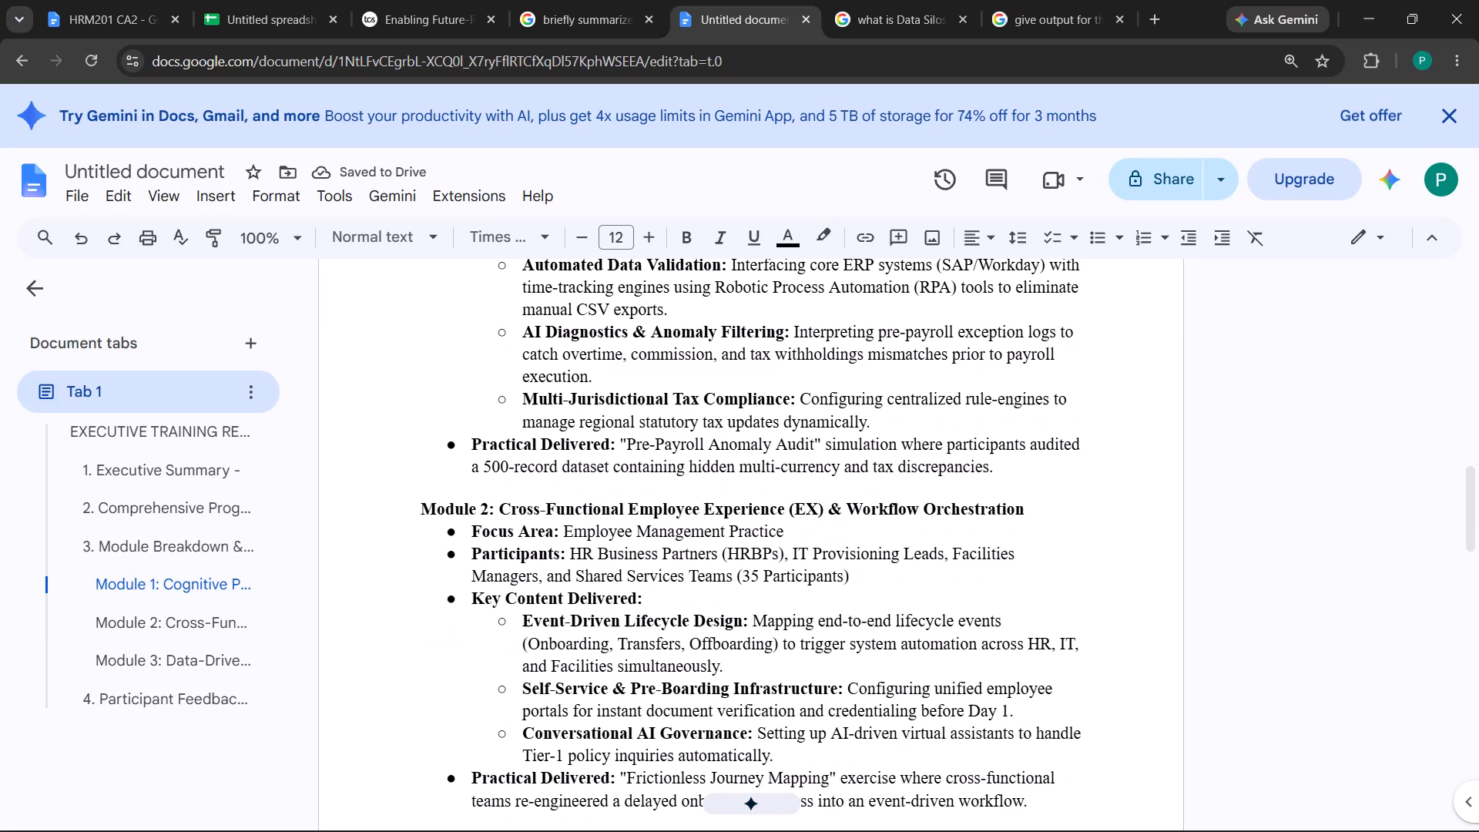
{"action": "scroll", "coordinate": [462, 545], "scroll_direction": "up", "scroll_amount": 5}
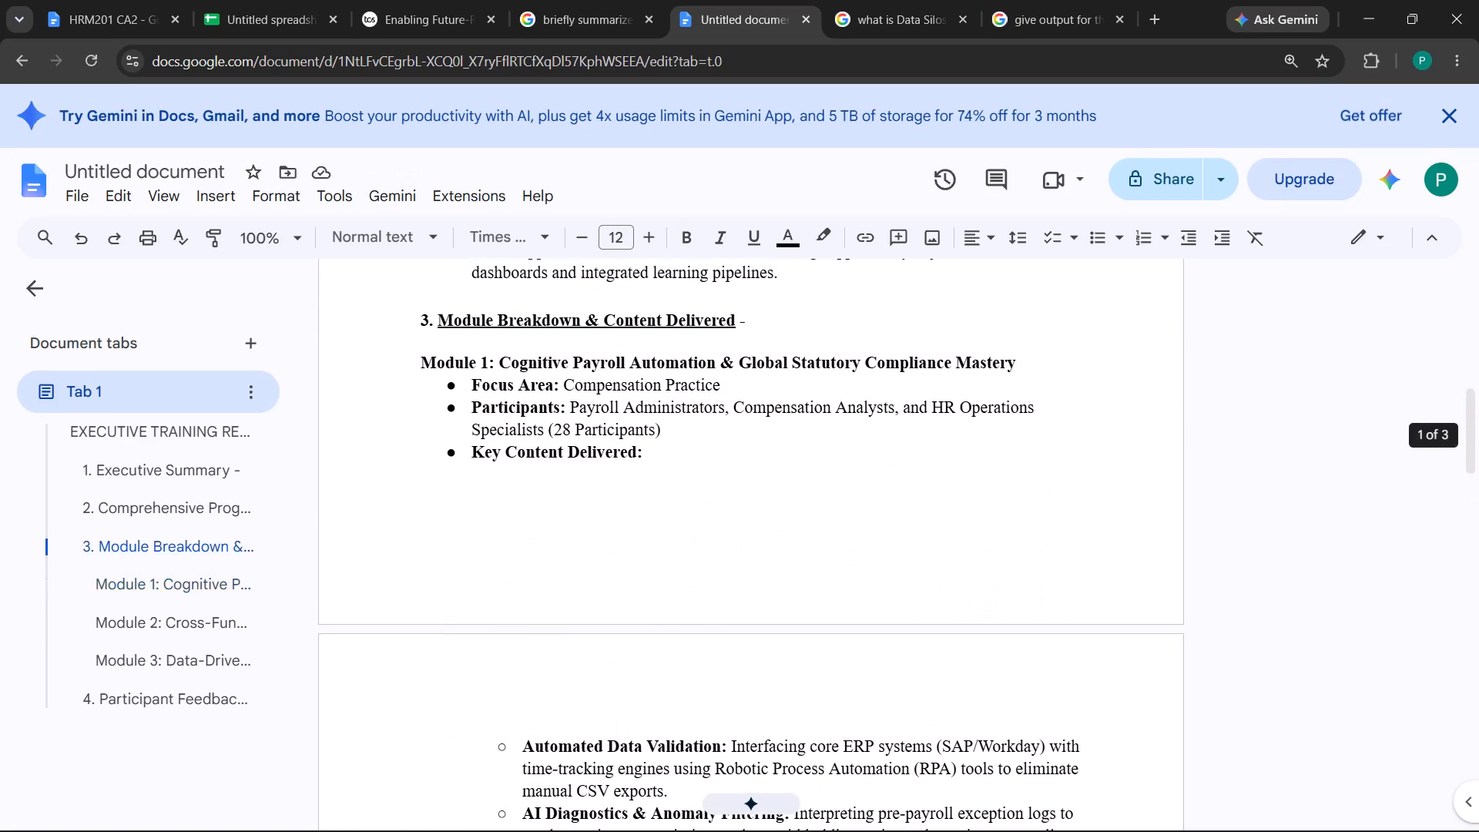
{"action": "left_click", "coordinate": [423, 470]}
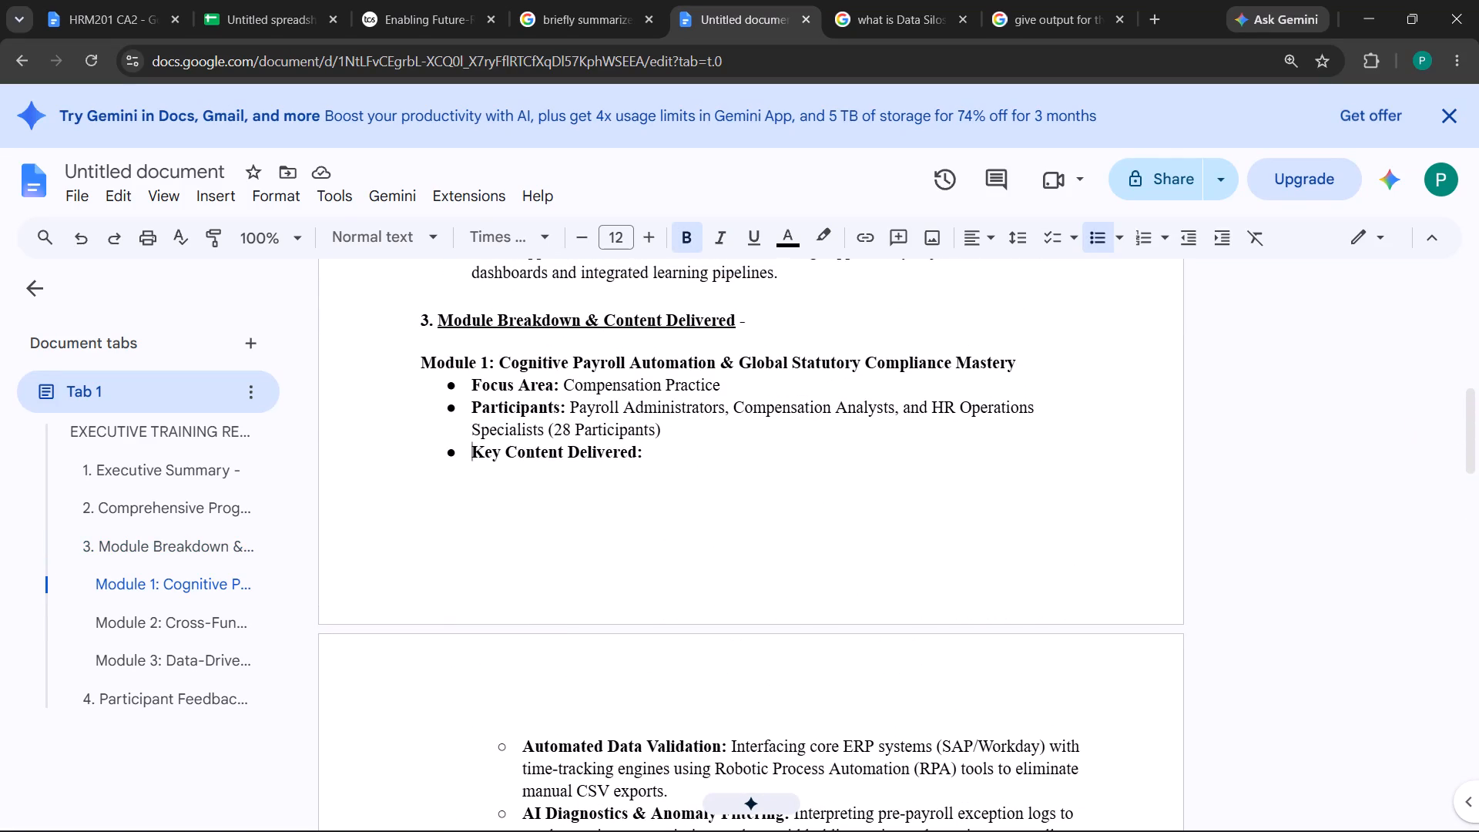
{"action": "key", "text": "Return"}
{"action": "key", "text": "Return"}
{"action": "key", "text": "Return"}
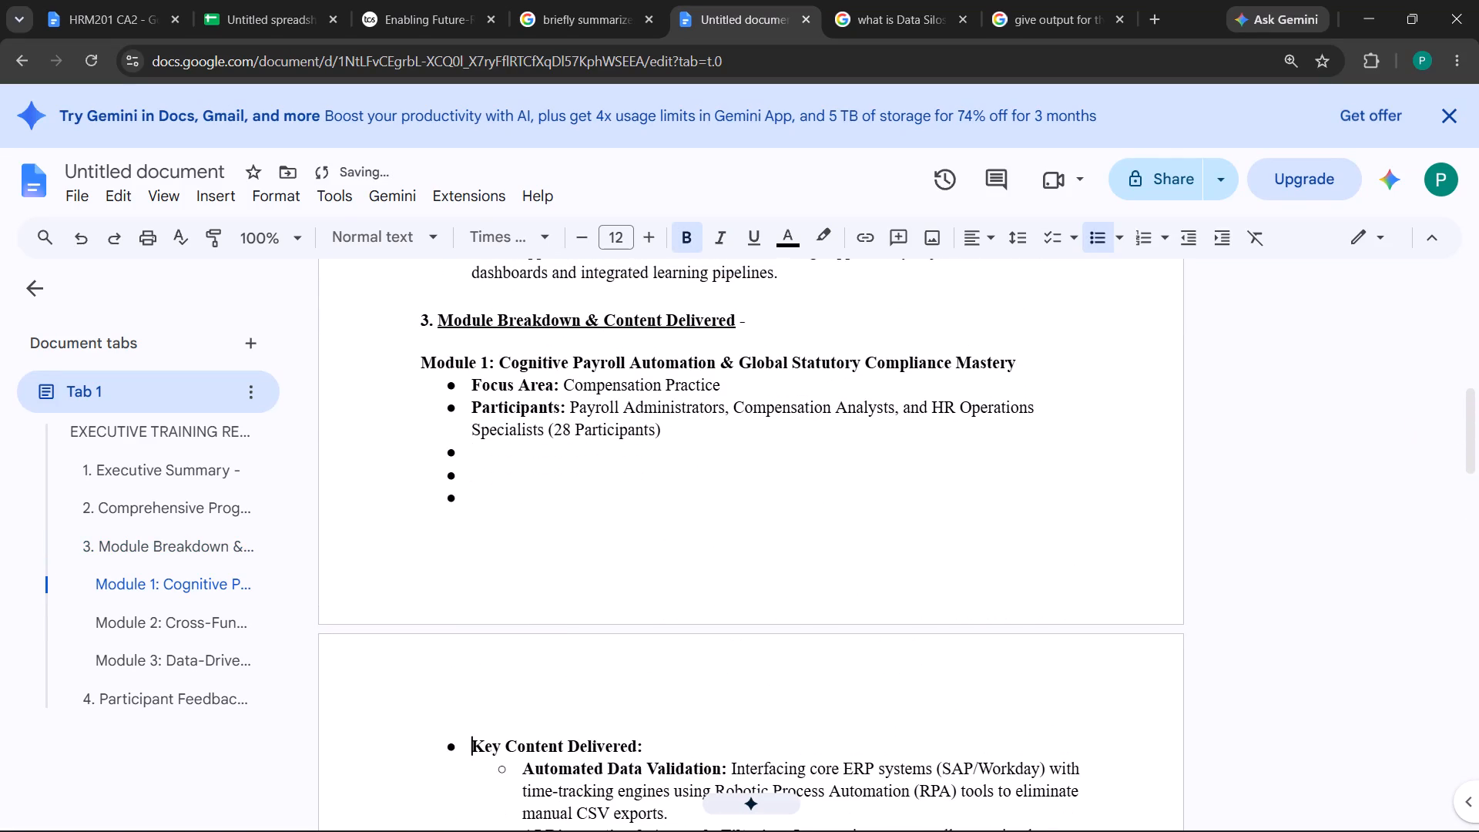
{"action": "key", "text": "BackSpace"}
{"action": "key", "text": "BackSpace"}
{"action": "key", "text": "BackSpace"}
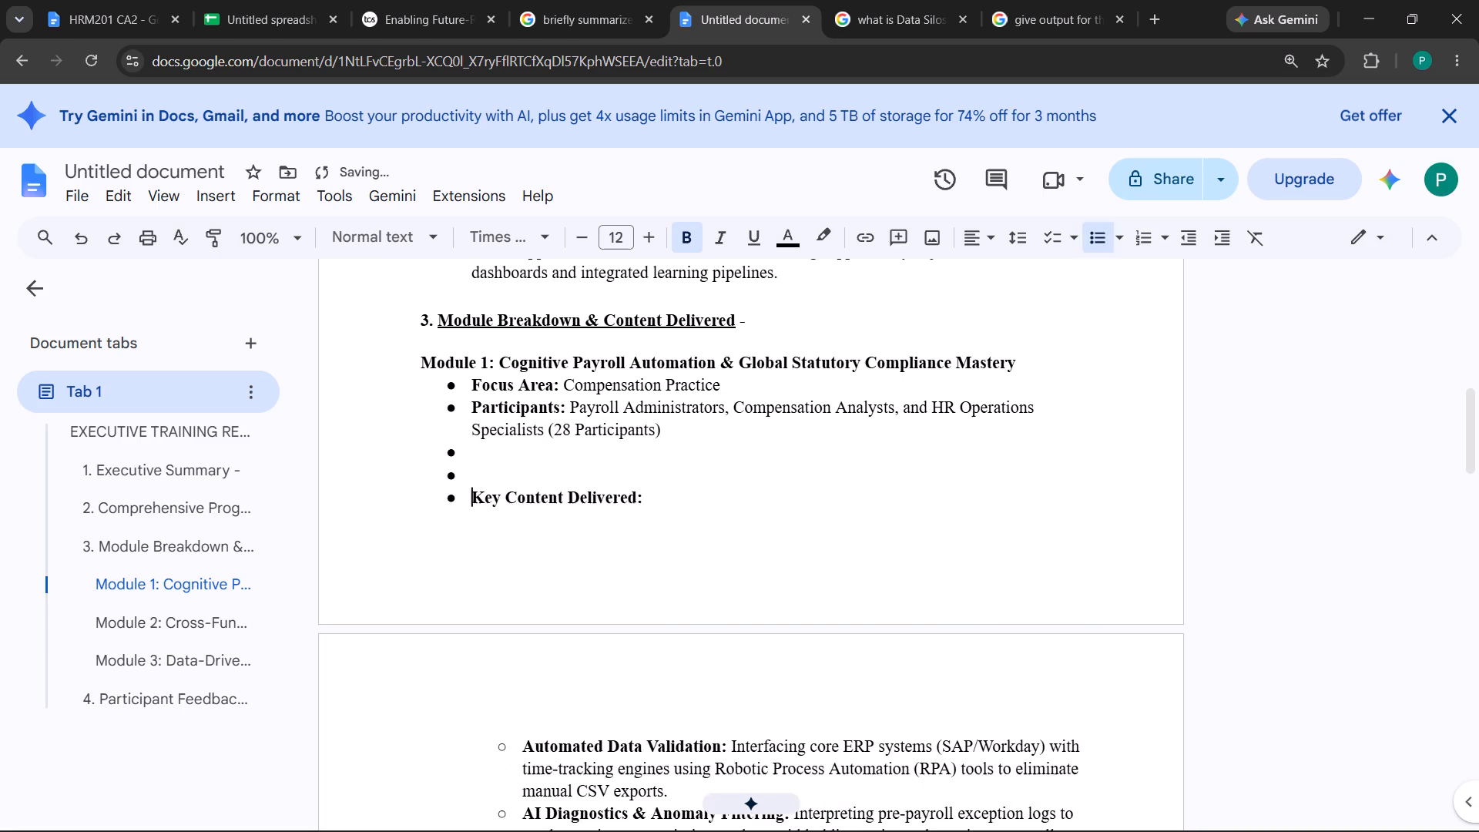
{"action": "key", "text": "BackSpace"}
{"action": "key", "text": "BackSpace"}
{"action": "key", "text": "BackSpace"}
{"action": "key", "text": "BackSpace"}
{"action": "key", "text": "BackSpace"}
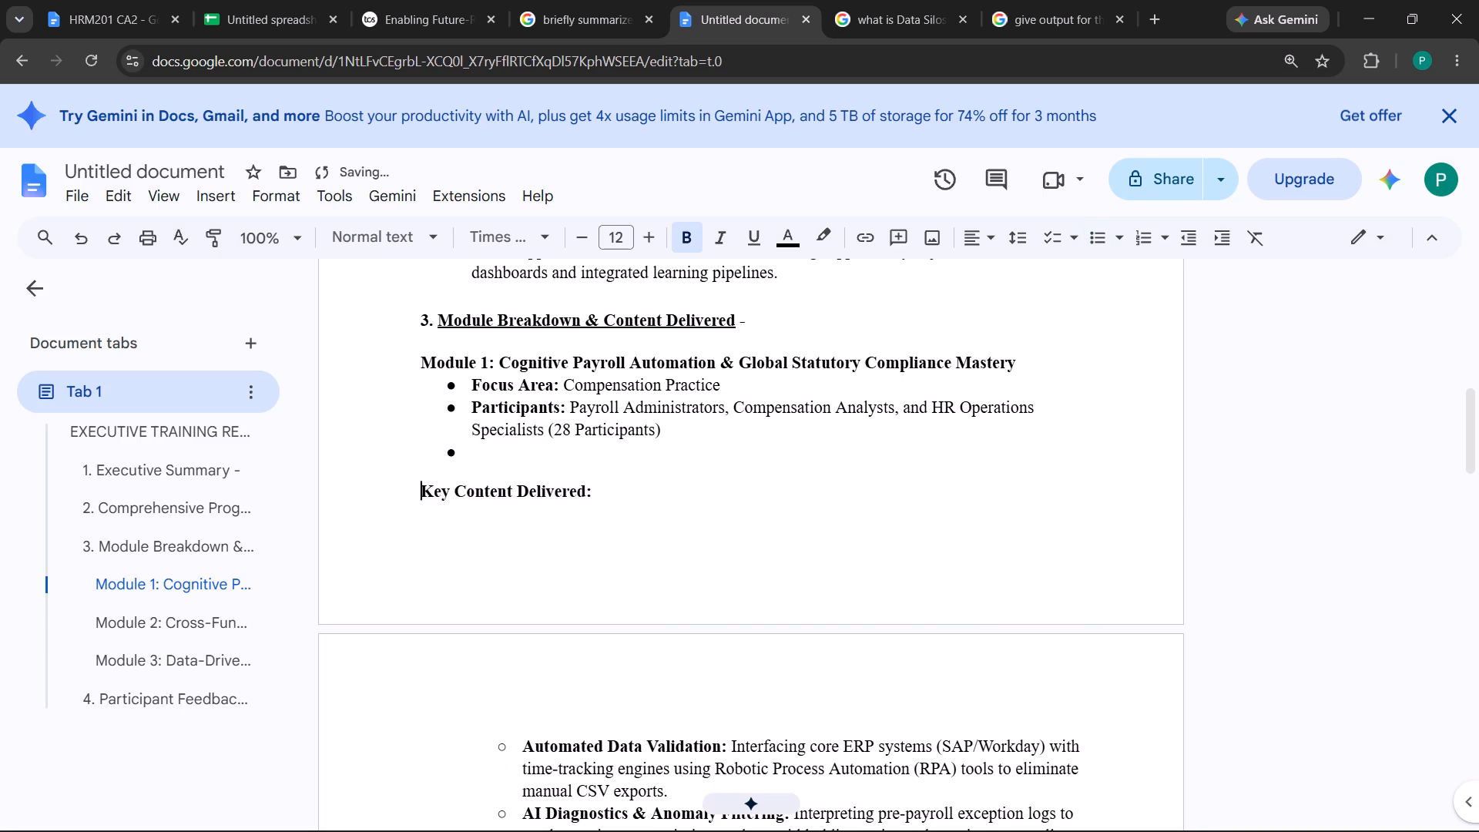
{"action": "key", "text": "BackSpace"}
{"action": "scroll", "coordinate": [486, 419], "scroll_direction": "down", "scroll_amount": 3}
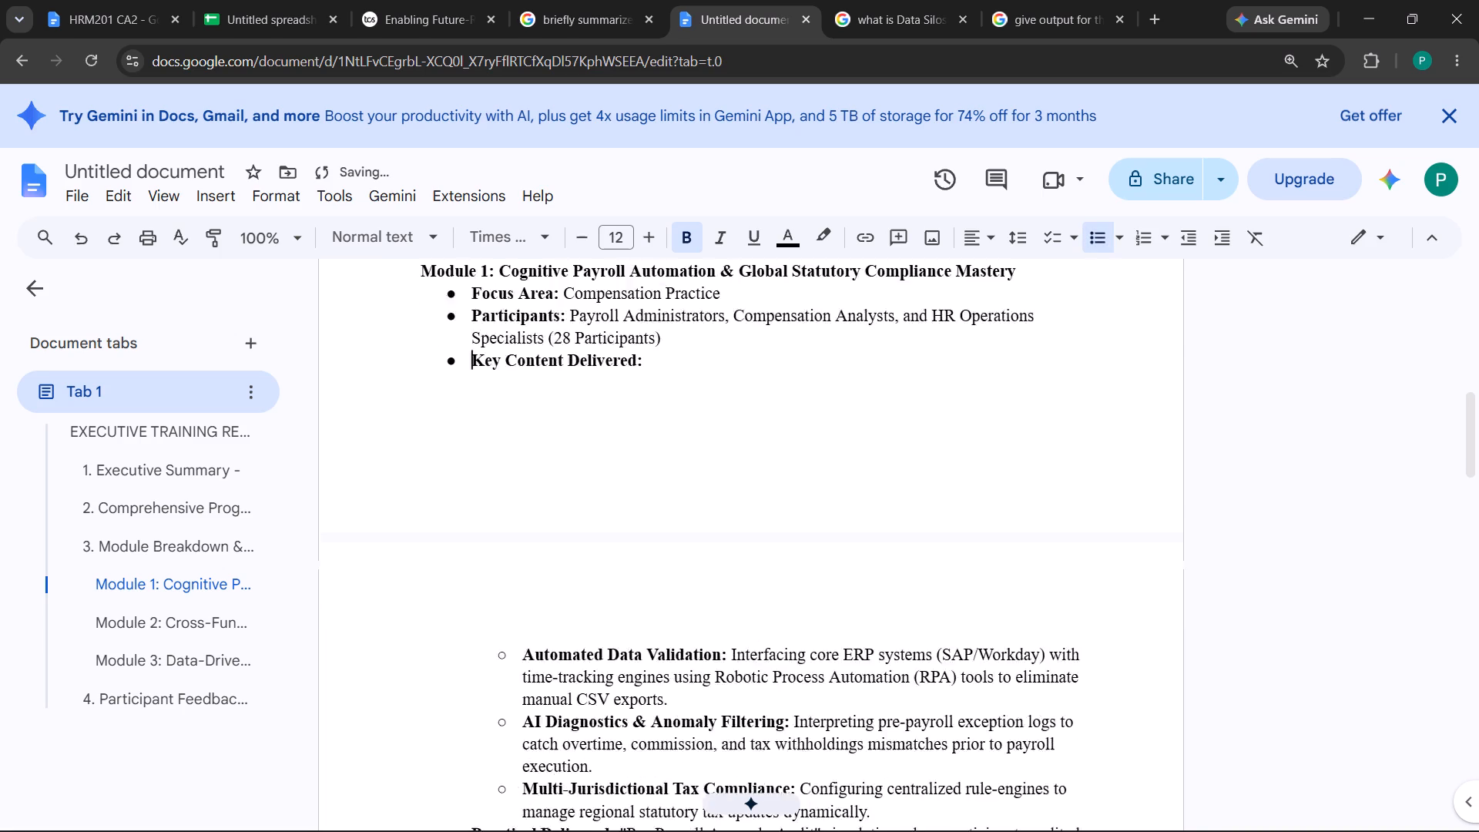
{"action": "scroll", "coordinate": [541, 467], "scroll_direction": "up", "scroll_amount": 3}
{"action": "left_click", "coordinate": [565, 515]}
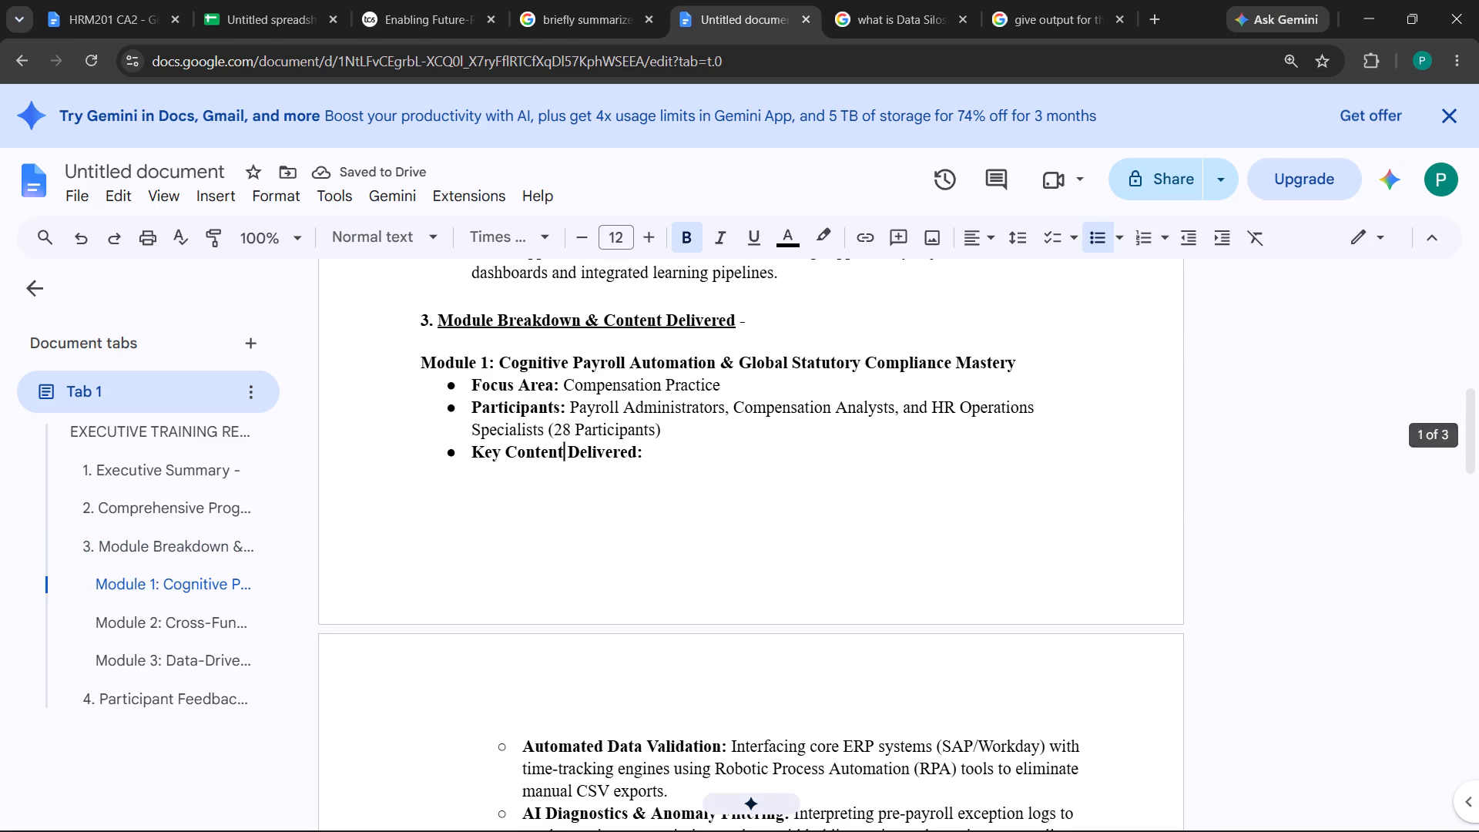
Remove the space before the section 3 "Module Breakdown & Content Delivered" heading and before the Module 1 heading beneath it.
{"action": "scroll", "coordinate": [669, 486], "scroll_direction": "up", "scroll_amount": 2}
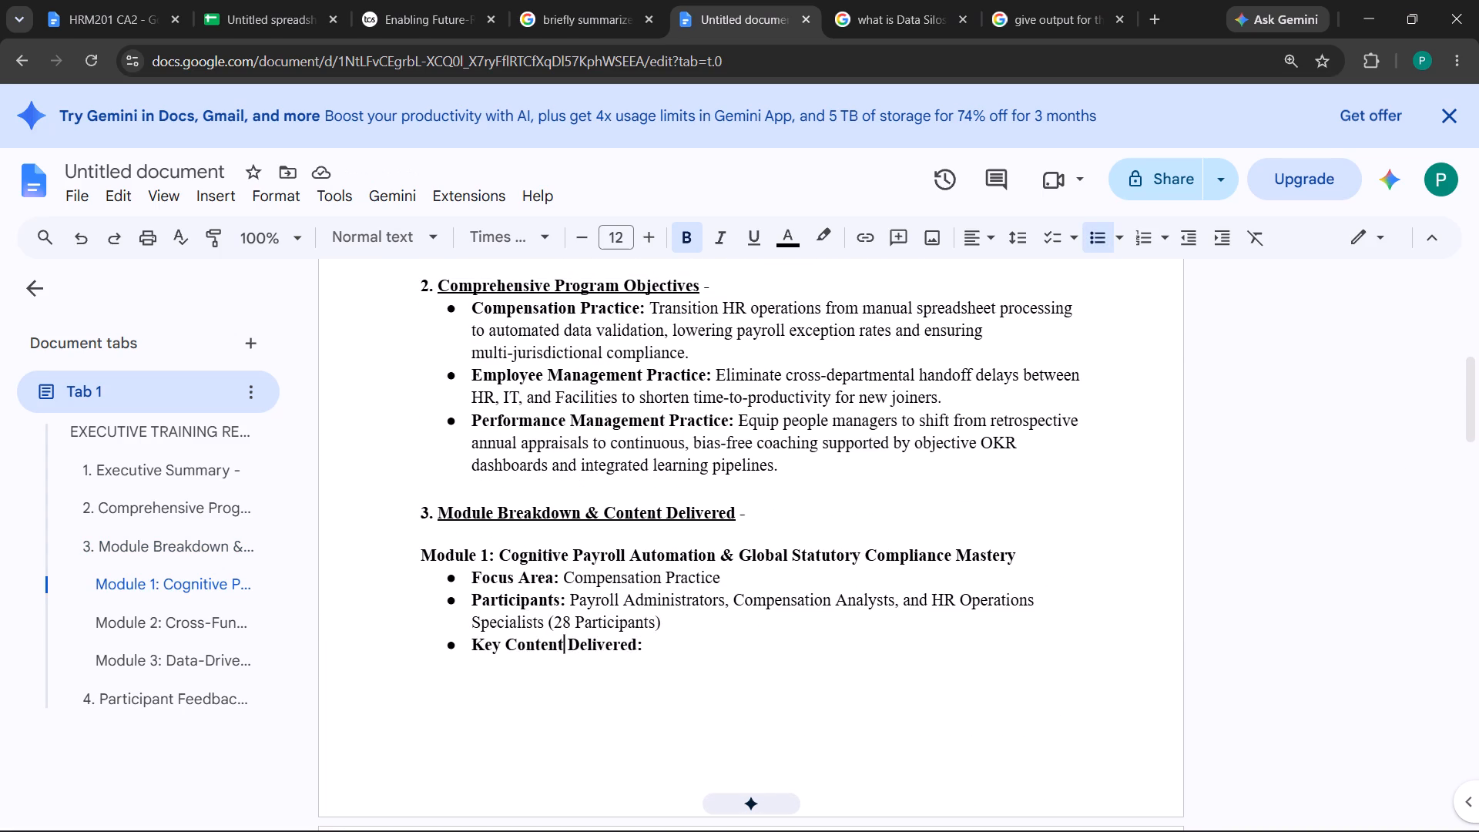
{"action": "scroll", "coordinate": [592, 527], "scroll_direction": "up", "scroll_amount": 1}
{"action": "left_click", "coordinate": [615, 619]}
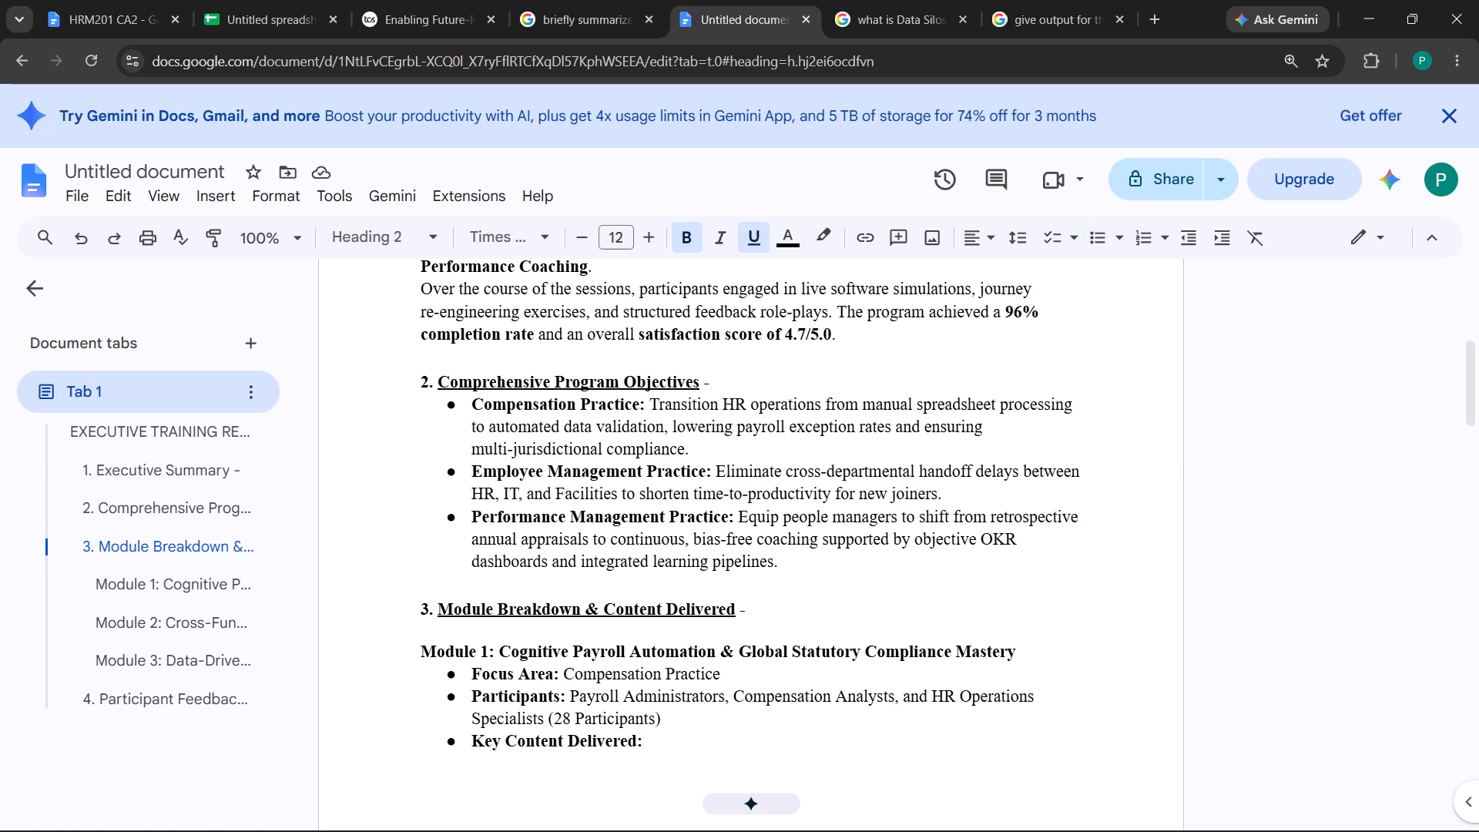
{"action": "left_click", "coordinate": [1029, 242]}
{"action": "left_click", "coordinate": [1071, 435]}
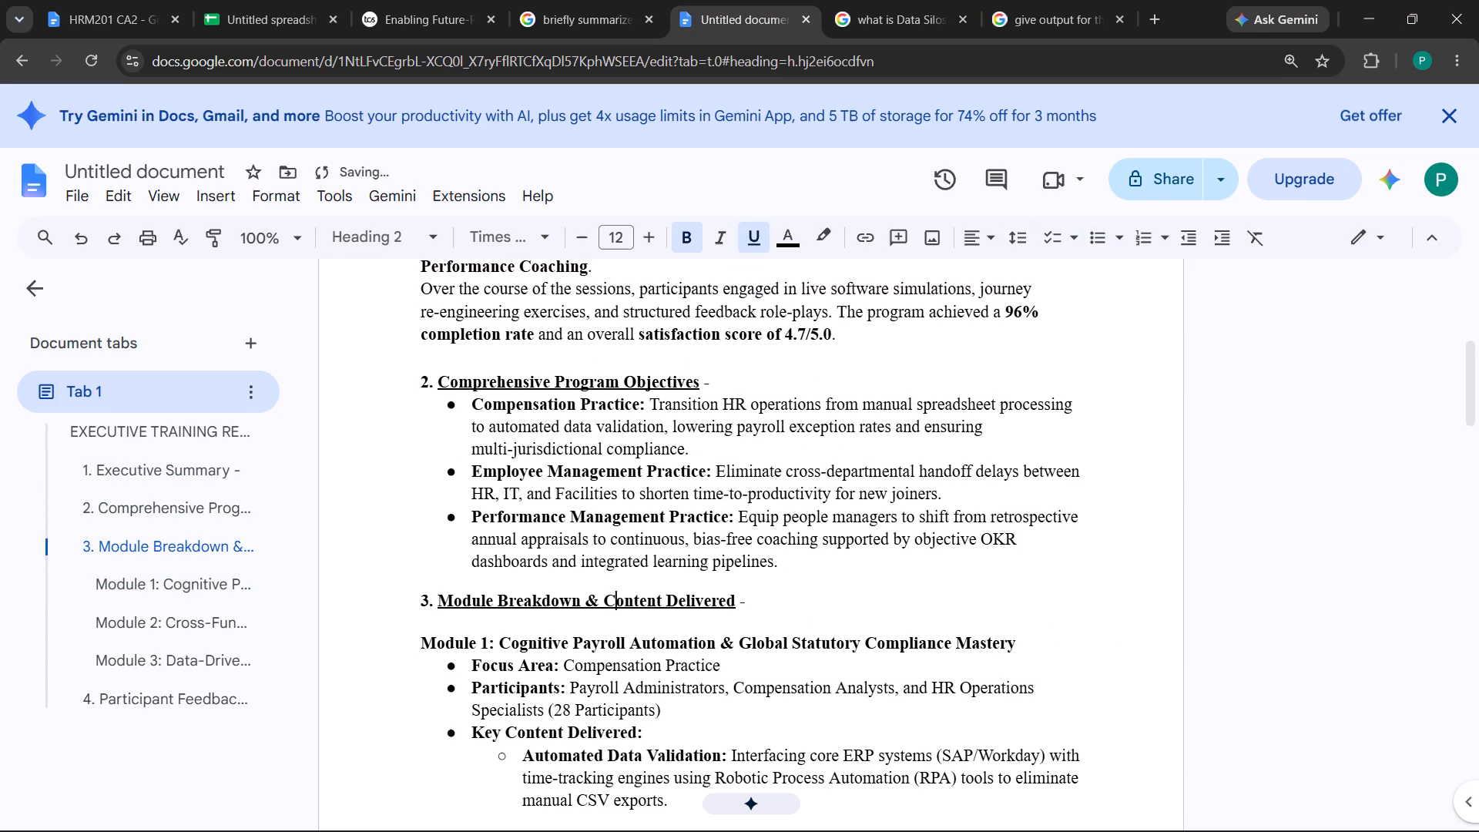
{"action": "left_click", "coordinate": [639, 632]}
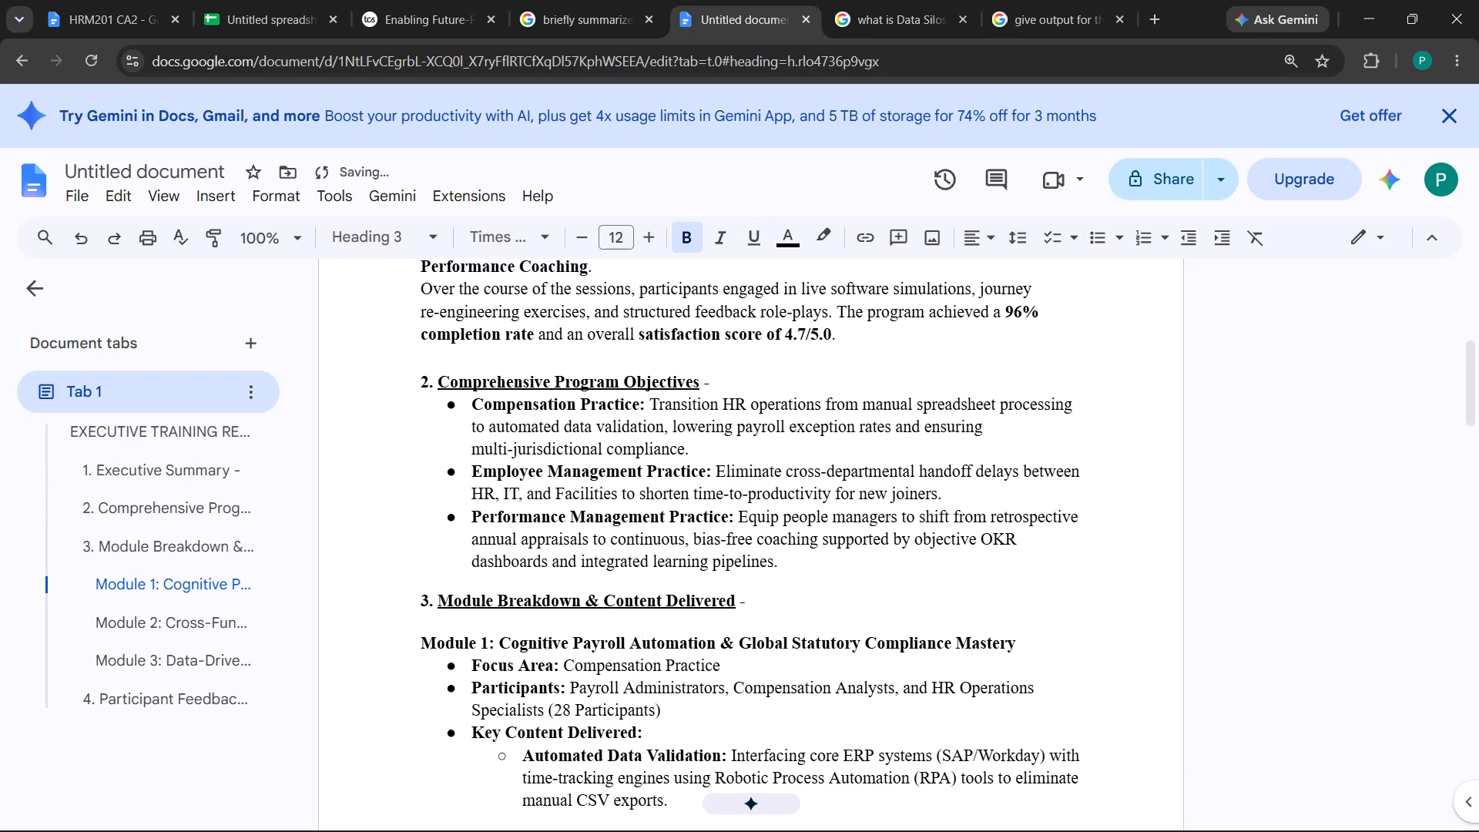
{"action": "left_click", "coordinate": [1007, 242]}
{"action": "left_click", "coordinate": [1052, 431]}
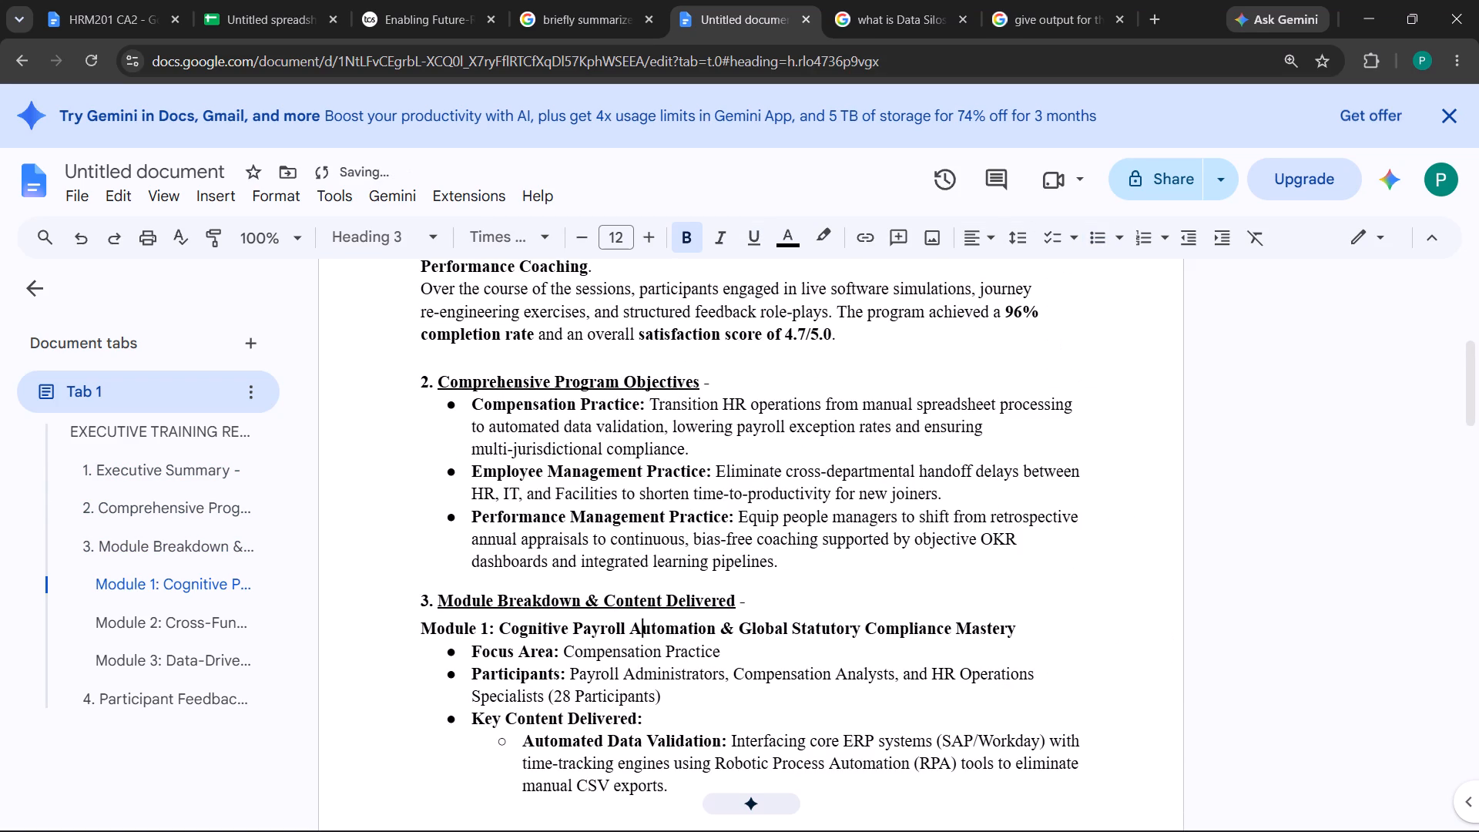
{"action": "left_click", "coordinate": [1020, 237]}
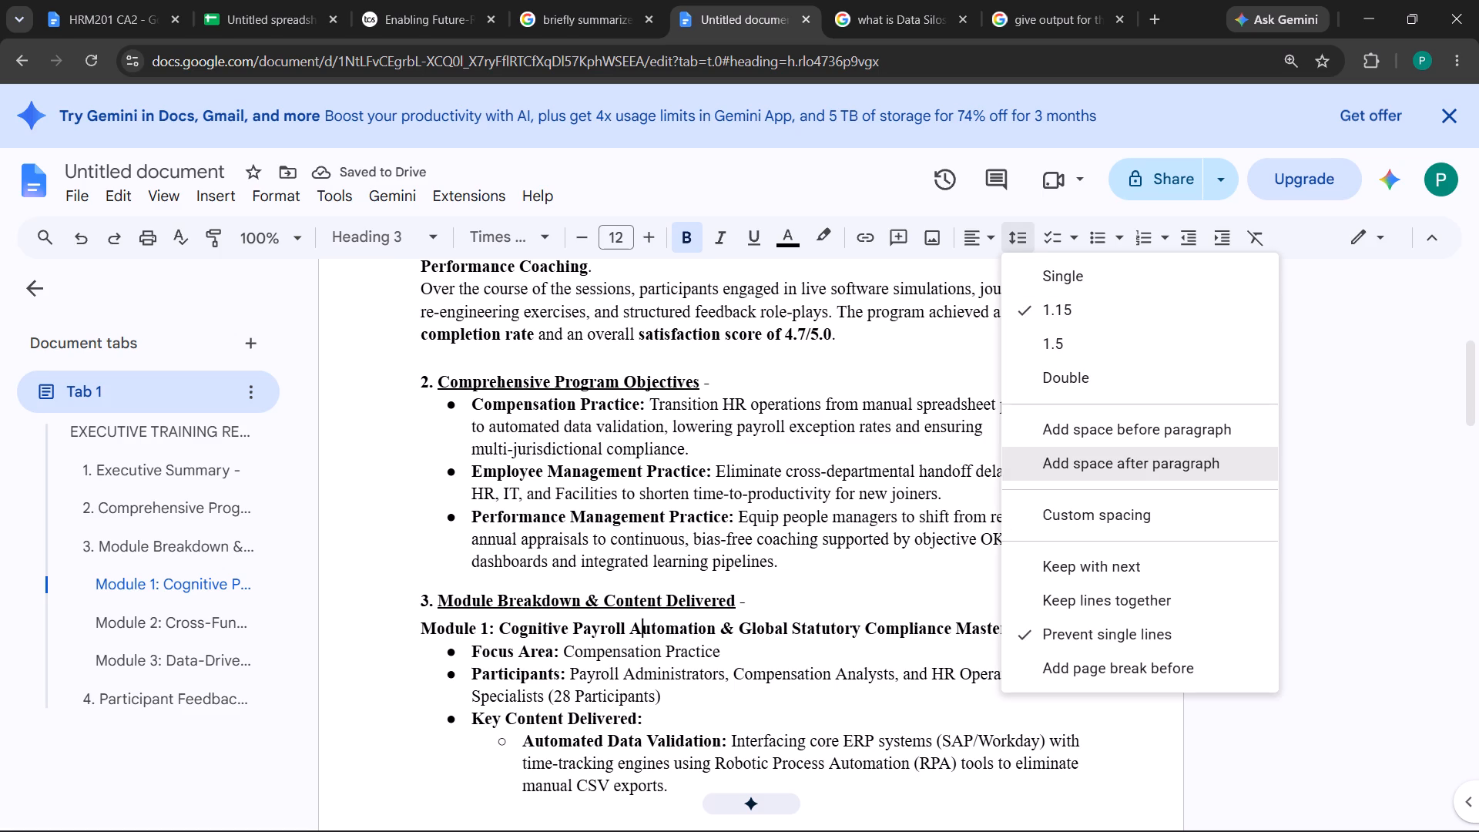
{"action": "scroll", "coordinate": [713, 575], "scroll_direction": "down", "scroll_amount": 1}
{"action": "left_click", "coordinate": [699, 674]}
Underline "Participant Feedback Analysis" in the section 4 heading, leaving out the number.
{"action": "scroll", "coordinate": [699, 674], "scroll_direction": "down", "scroll_amount": 5}
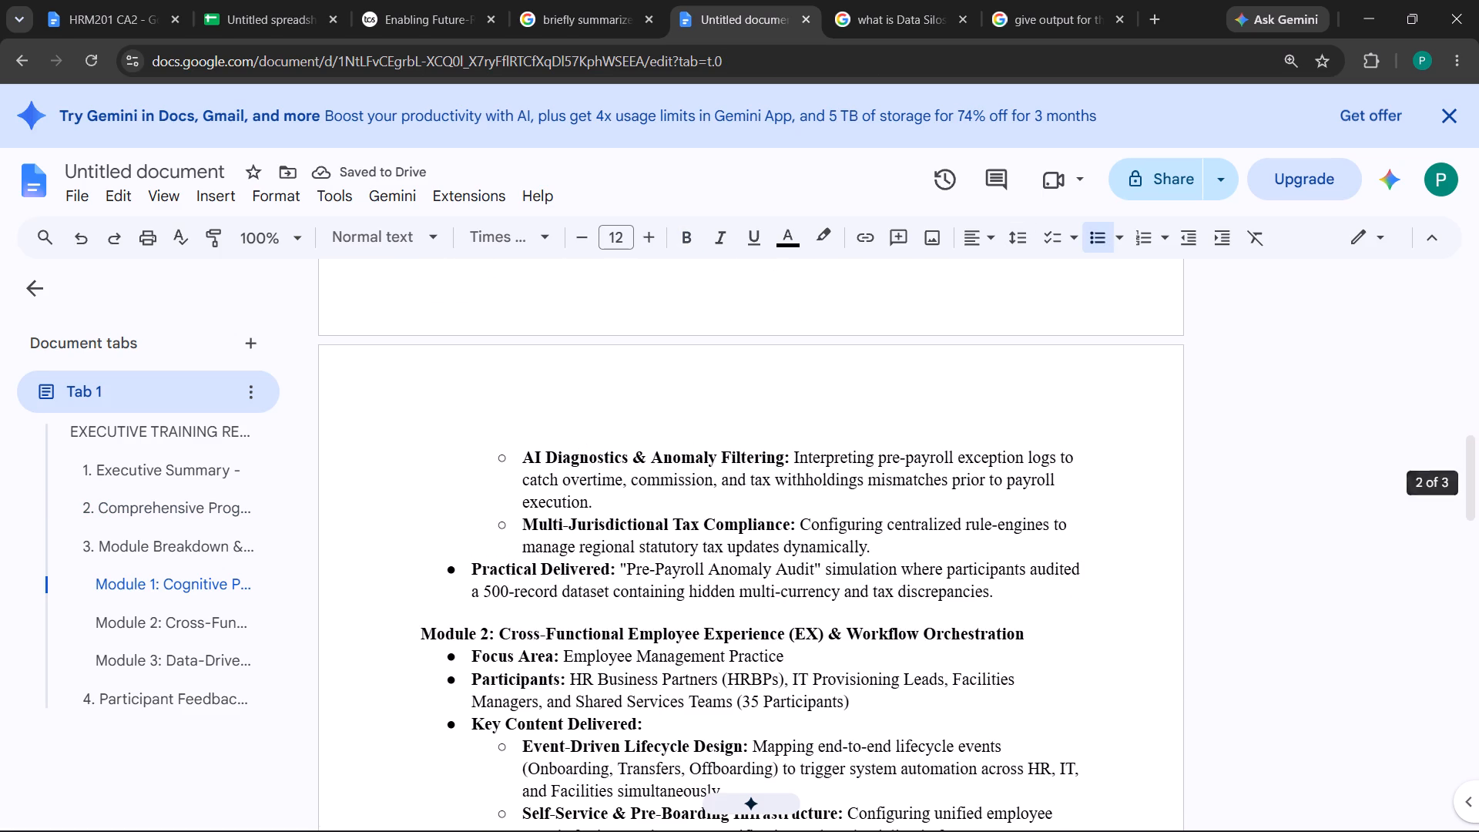
{"action": "scroll", "coordinate": [645, 549], "scroll_direction": "down", "scroll_amount": 4}
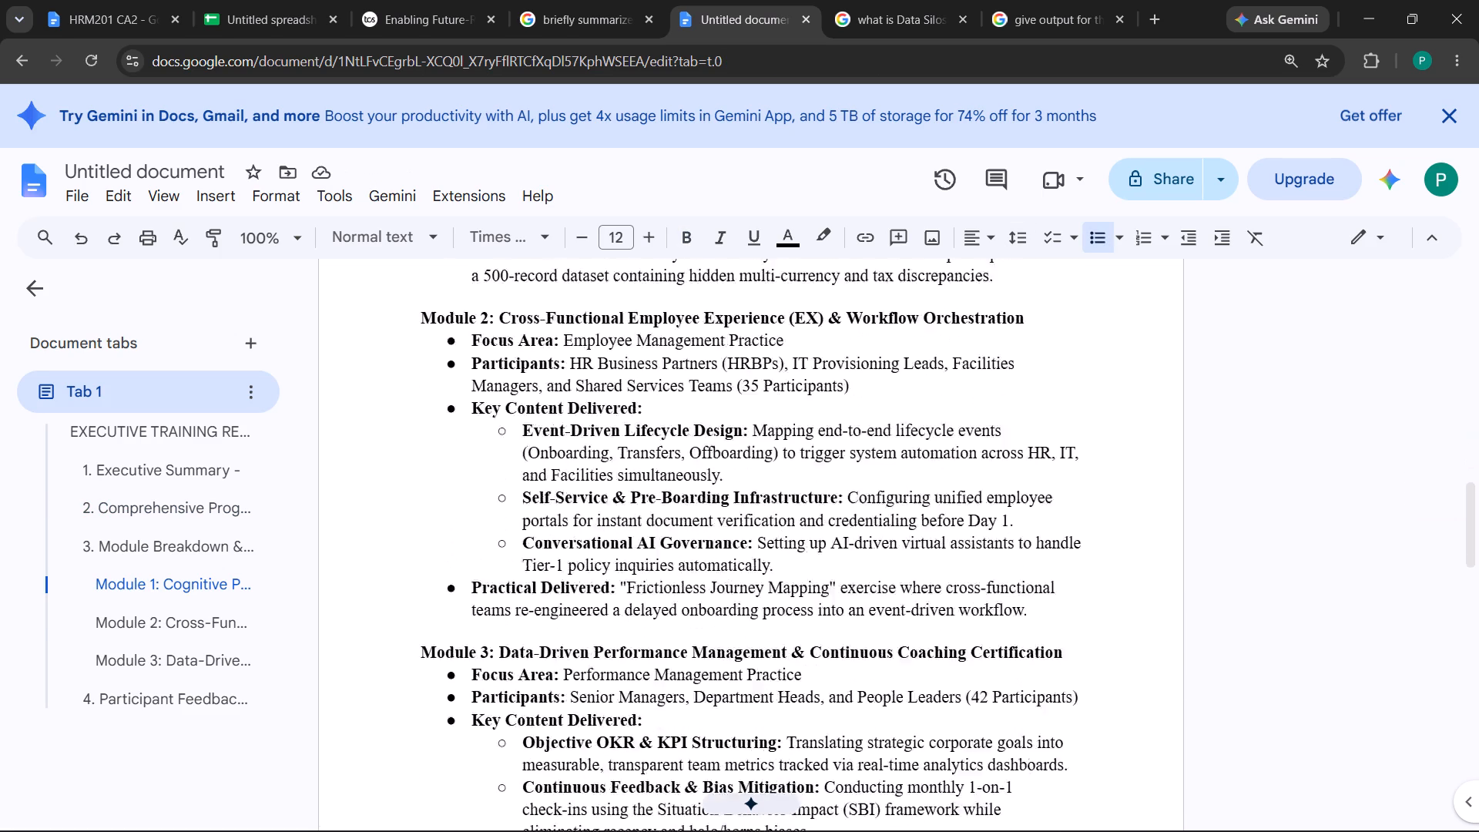
{"action": "scroll", "coordinate": [645, 552], "scroll_direction": "down", "scroll_amount": 3}
{"action": "scroll", "coordinate": [559, 619], "scroll_direction": "down", "scroll_amount": 2}
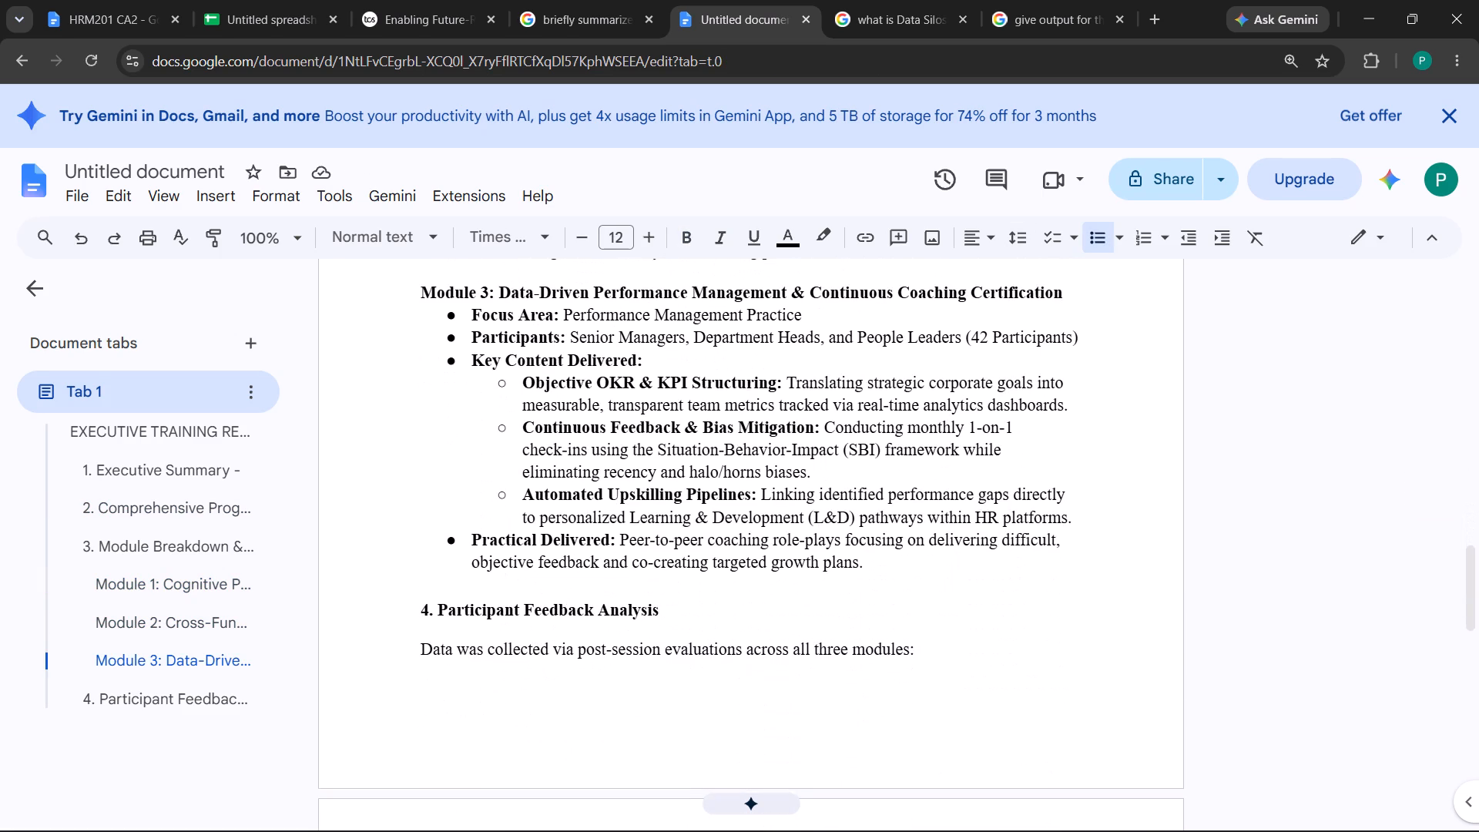
{"action": "left_click_drag", "start_coordinate": [459, 421], "coordinate": [628, 428]}
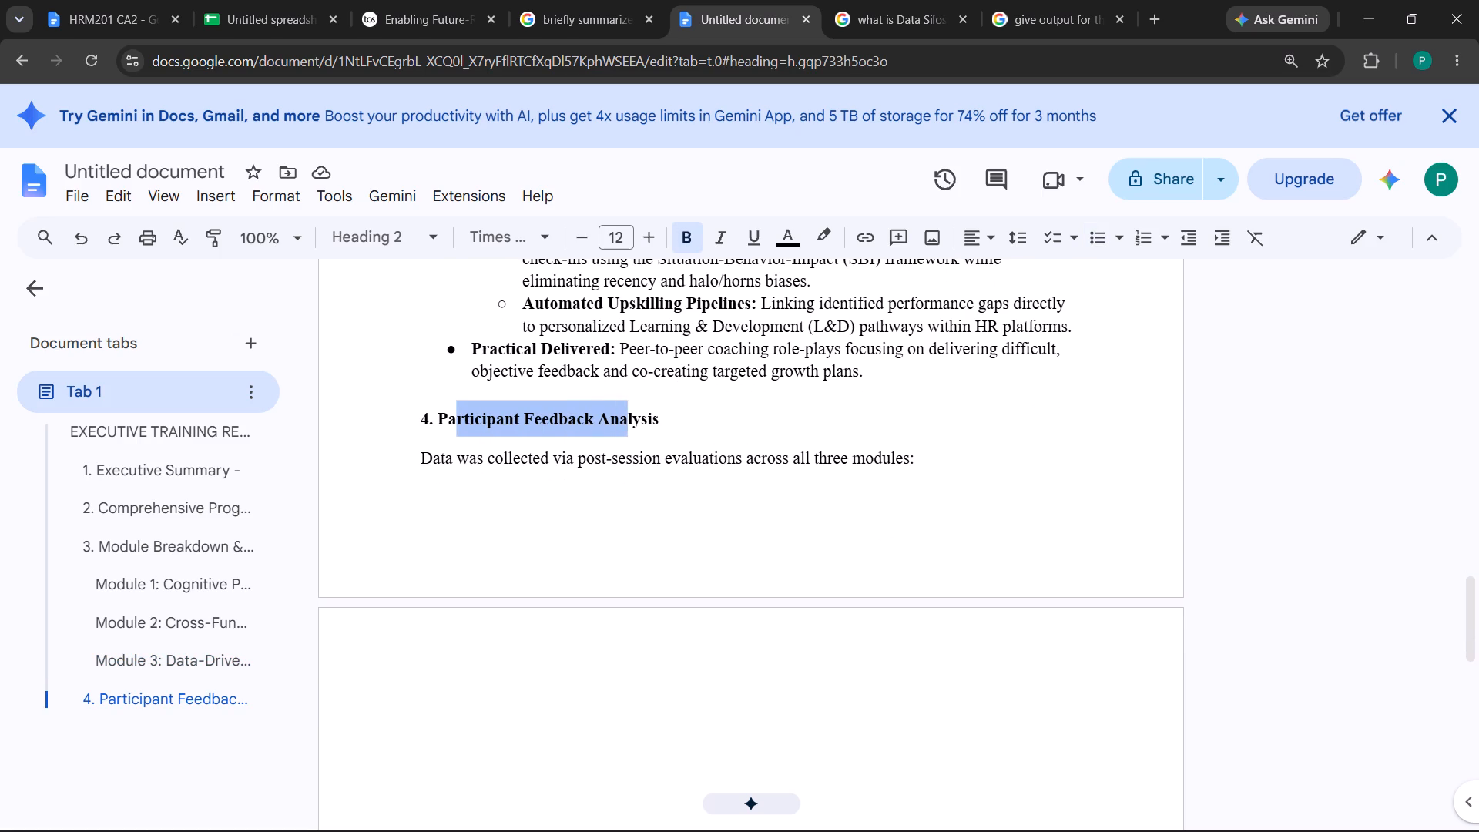
{"action": "left_click", "coordinate": [486, 426]}
{"action": "left_click_drag", "start_coordinate": [486, 426], "coordinate": [613, 421]}
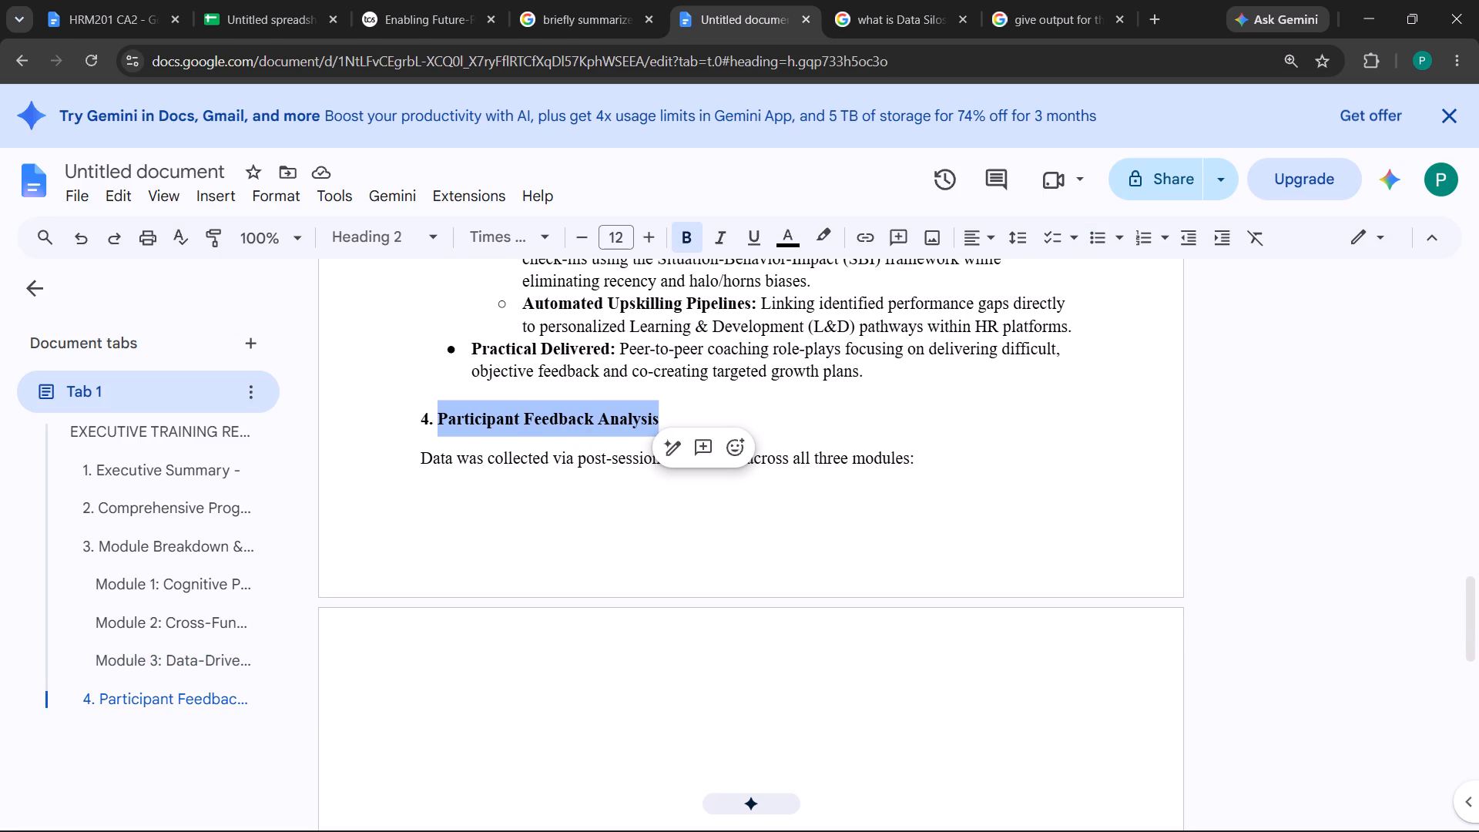
{"action": "left_click", "coordinate": [748, 234]}
{"action": "left_click", "coordinate": [756, 397]}
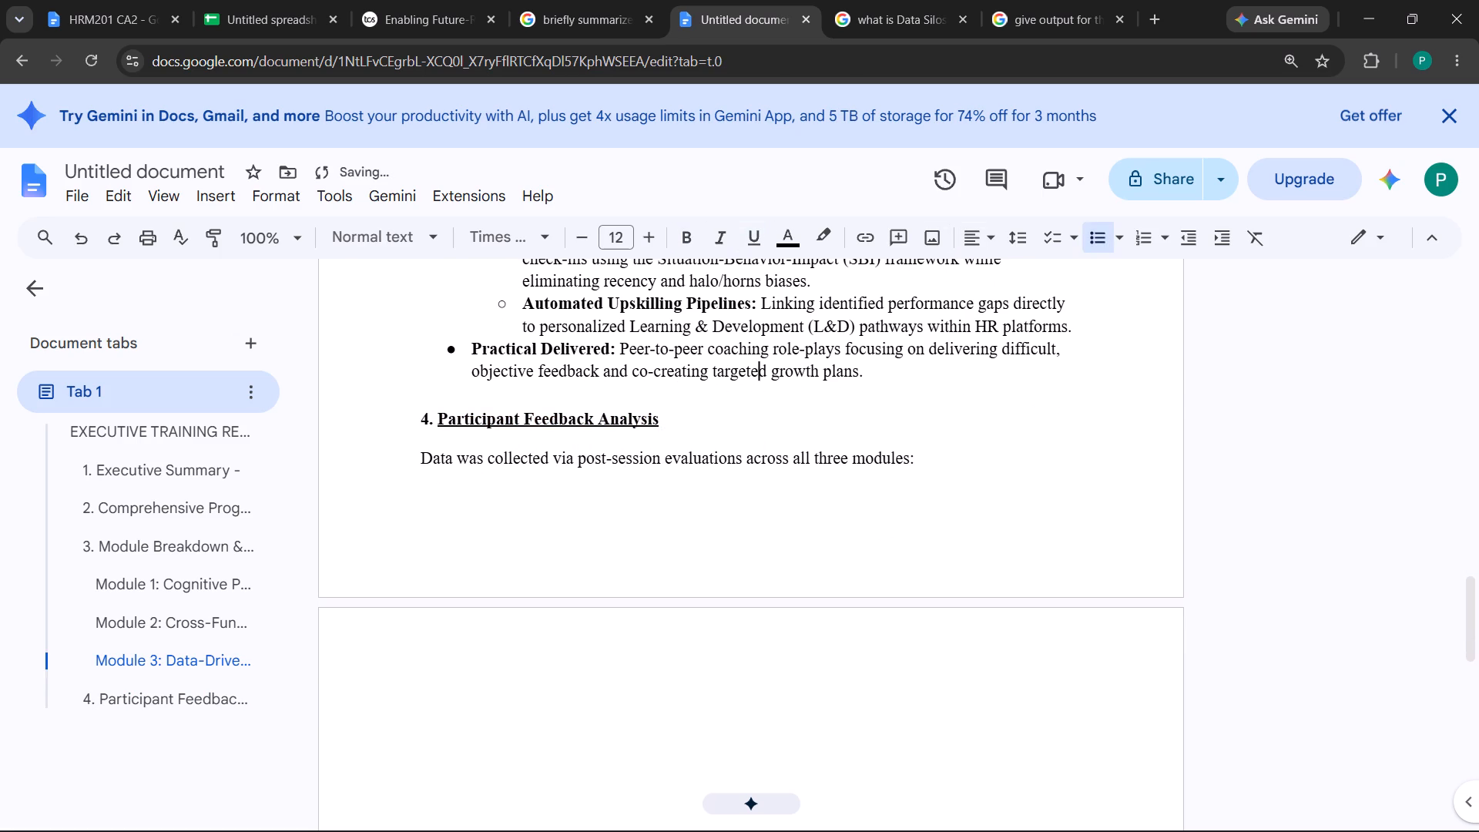
{"action": "left_click", "coordinate": [678, 441]}
{"action": "left_click", "coordinate": [691, 394]}
{"action": "left_click", "coordinate": [665, 426]}
{"action": "key", "text": "space"}
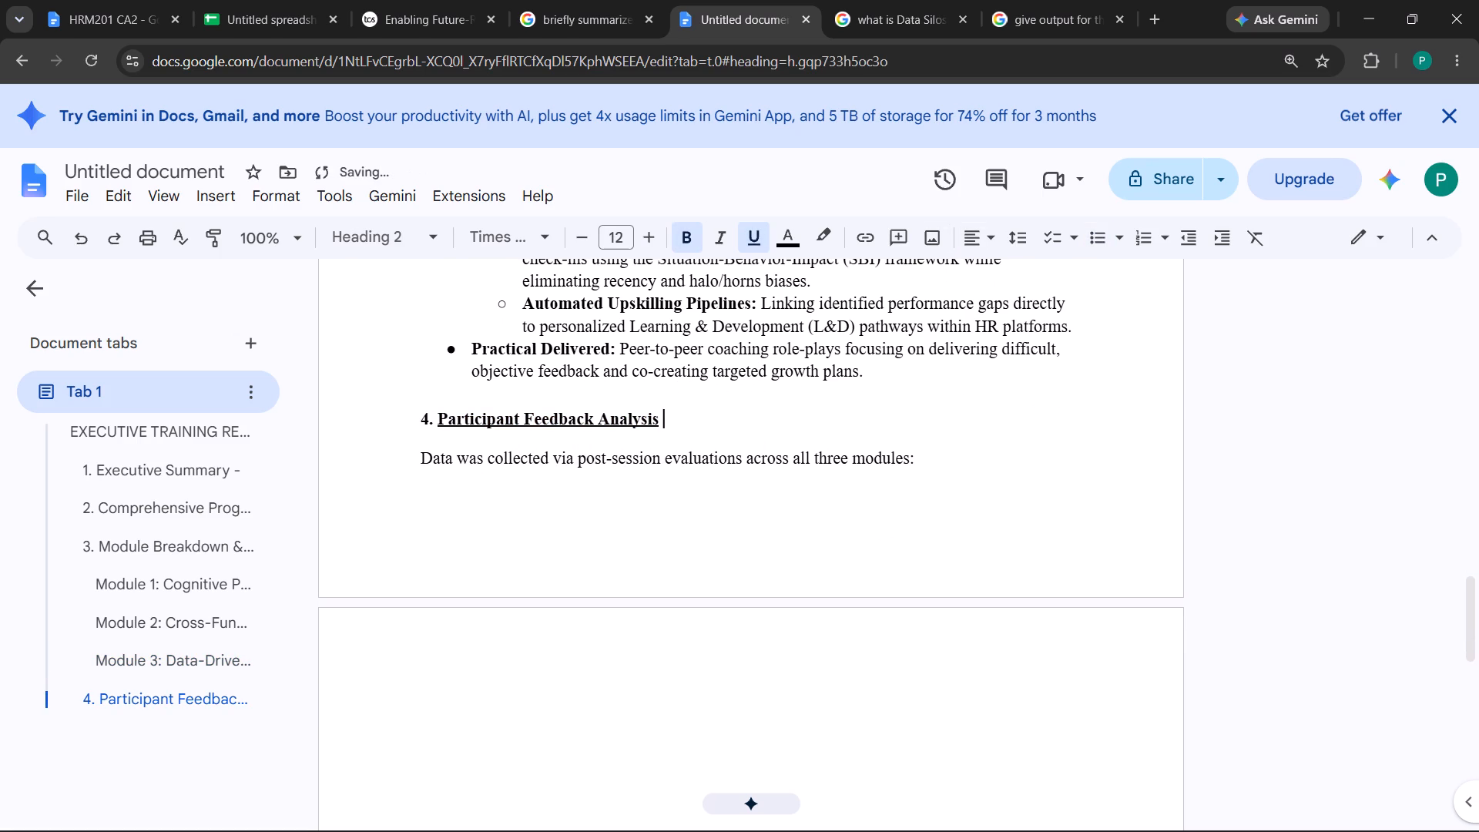
{"action": "left_click", "coordinate": [748, 237]}
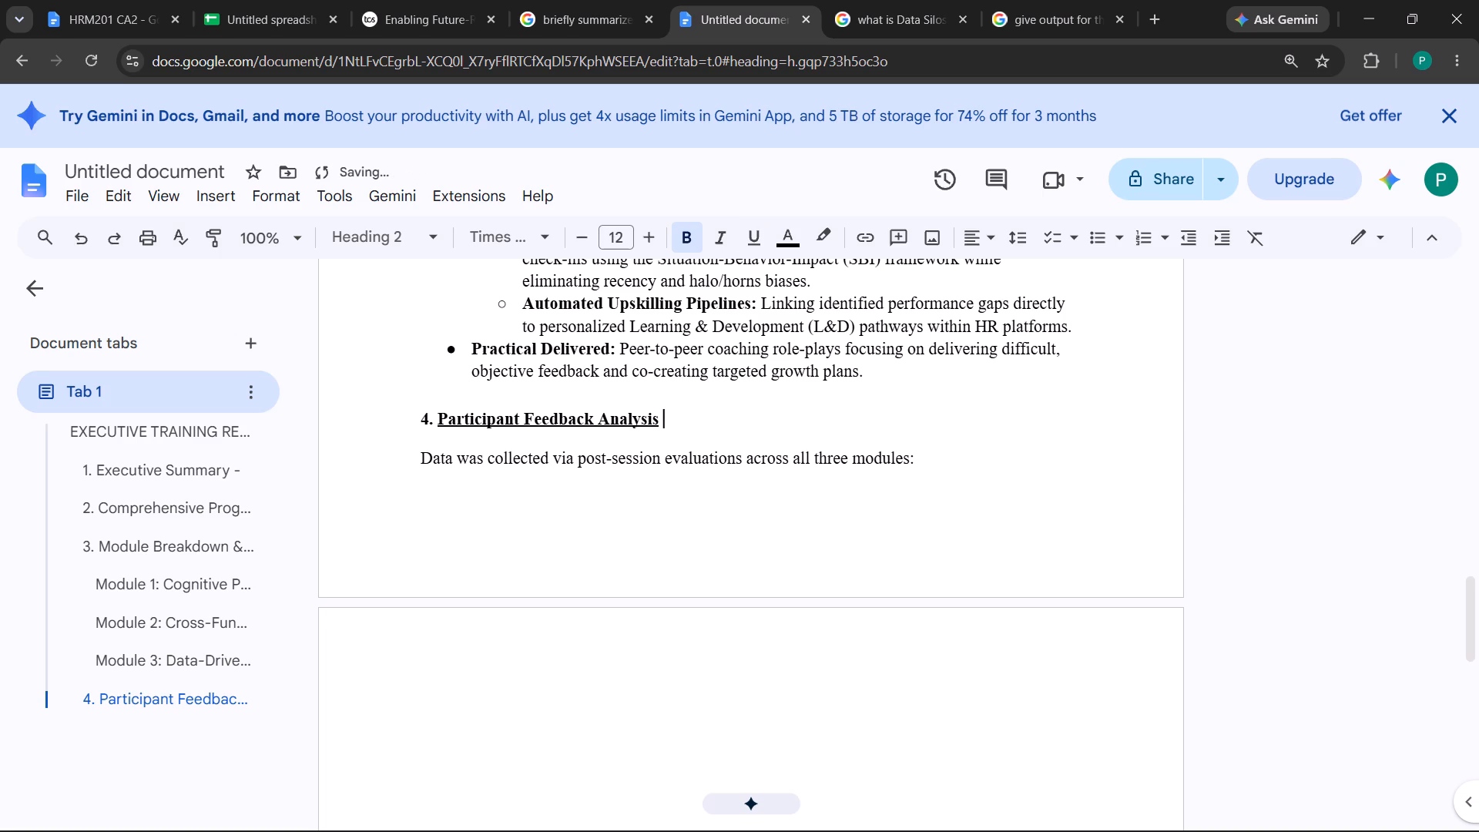
{"action": "key", "text": "minus"}
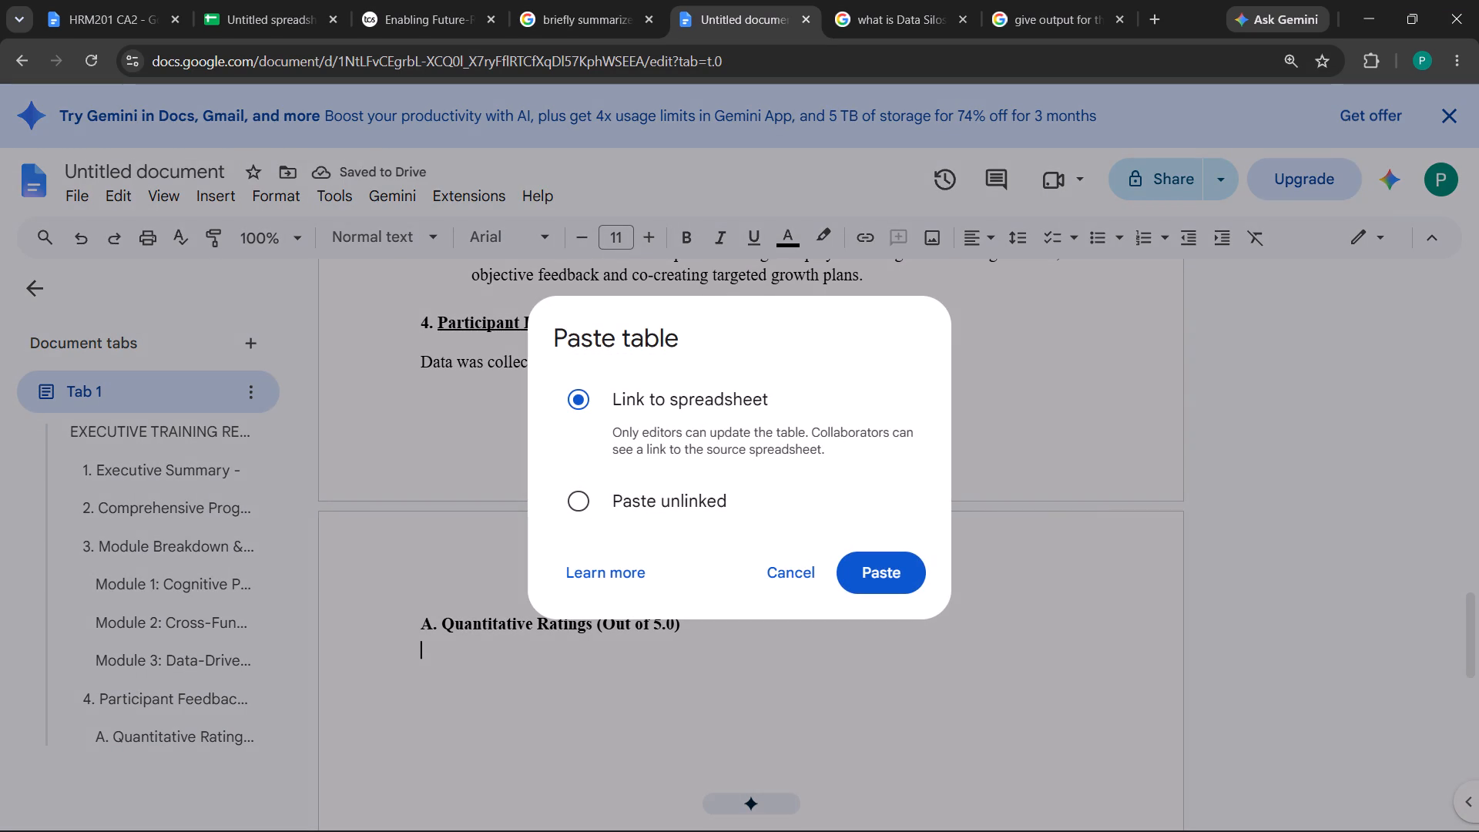
{"action": "left_click", "coordinate": [666, 505]}
{"action": "left_click", "coordinate": [850, 580]}
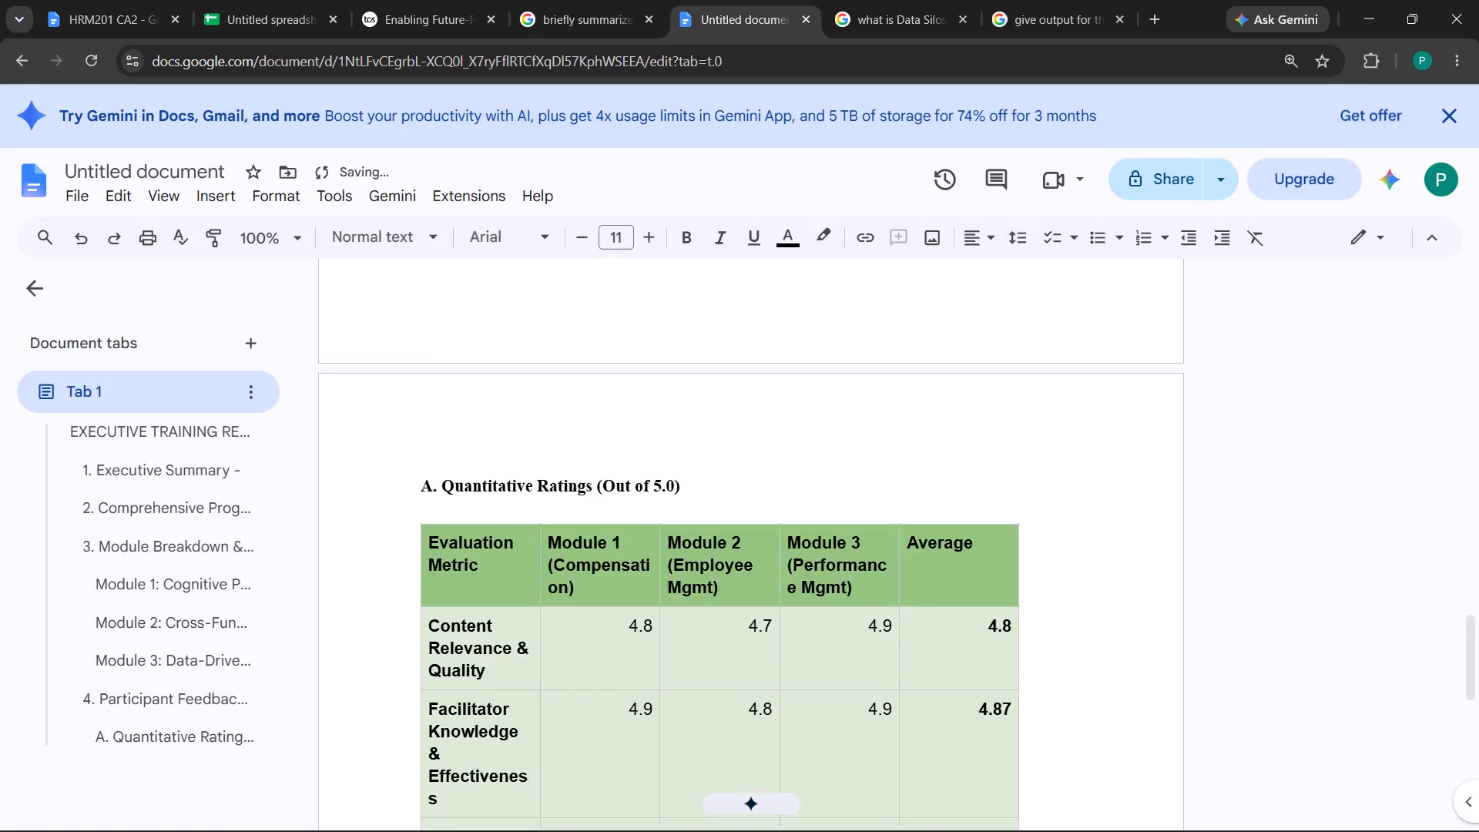
Remove the blank line between the "A. Quantitative Ratings (Out of 5.0)" heading and the ratings table.
{"action": "scroll", "coordinate": [525, 571], "scroll_direction": "up", "scroll_amount": 2}
{"action": "left_click", "coordinate": [509, 468]}
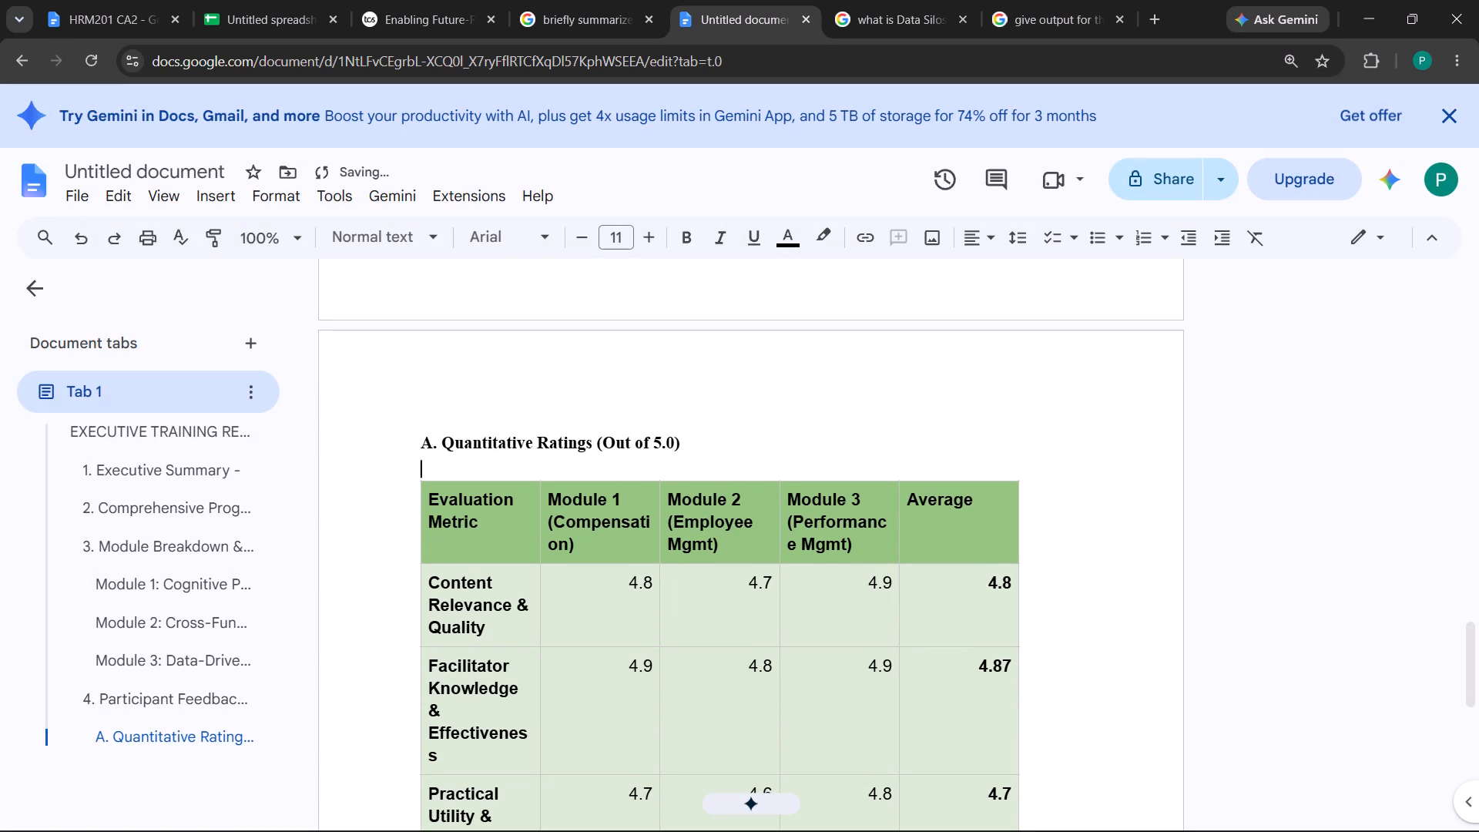
{"action": "key", "text": "BackSpace"}
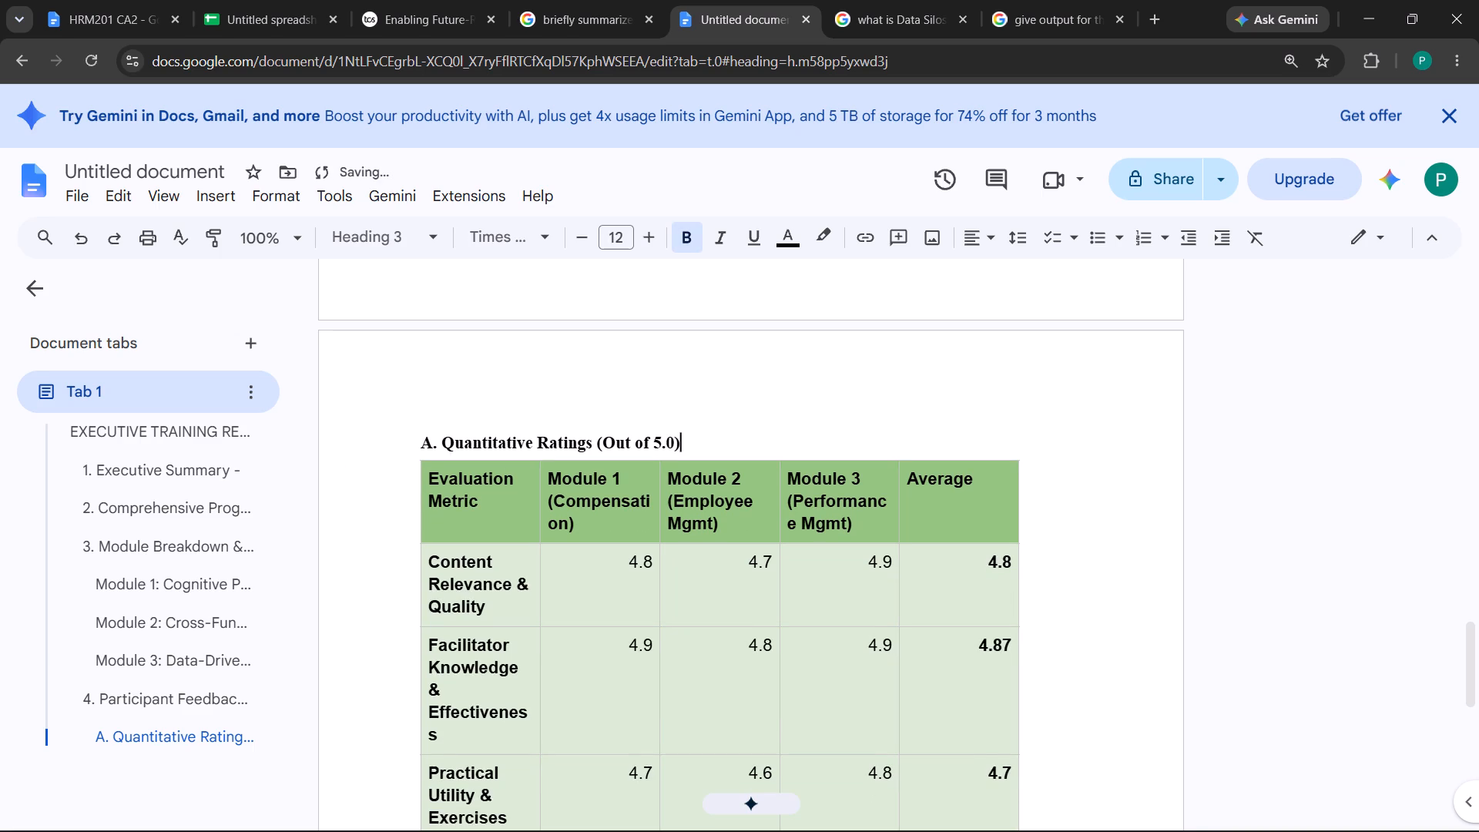
Widen the ratings table by extending the outer edge of its Average column out to about the page's text margin.
{"action": "left_click_drag", "start_coordinate": [1020, 501], "coordinate": [1092, 502]}
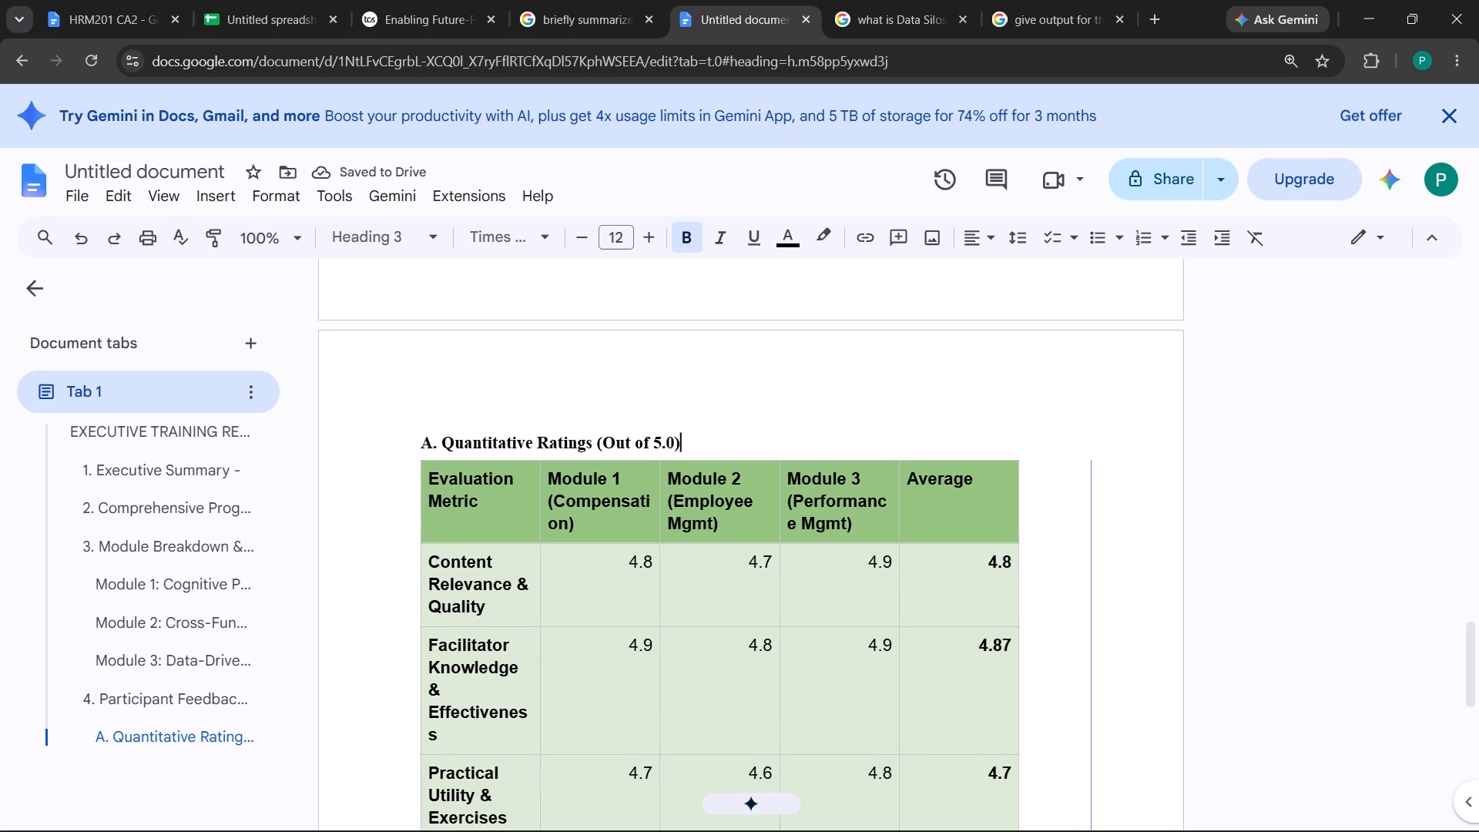
{"action": "left_click_drag", "start_coordinate": [1092, 502], "coordinate": [1091, 501]}
{"action": "scroll", "coordinate": [1088, 498], "scroll_direction": "up", "scroll_amount": 3}
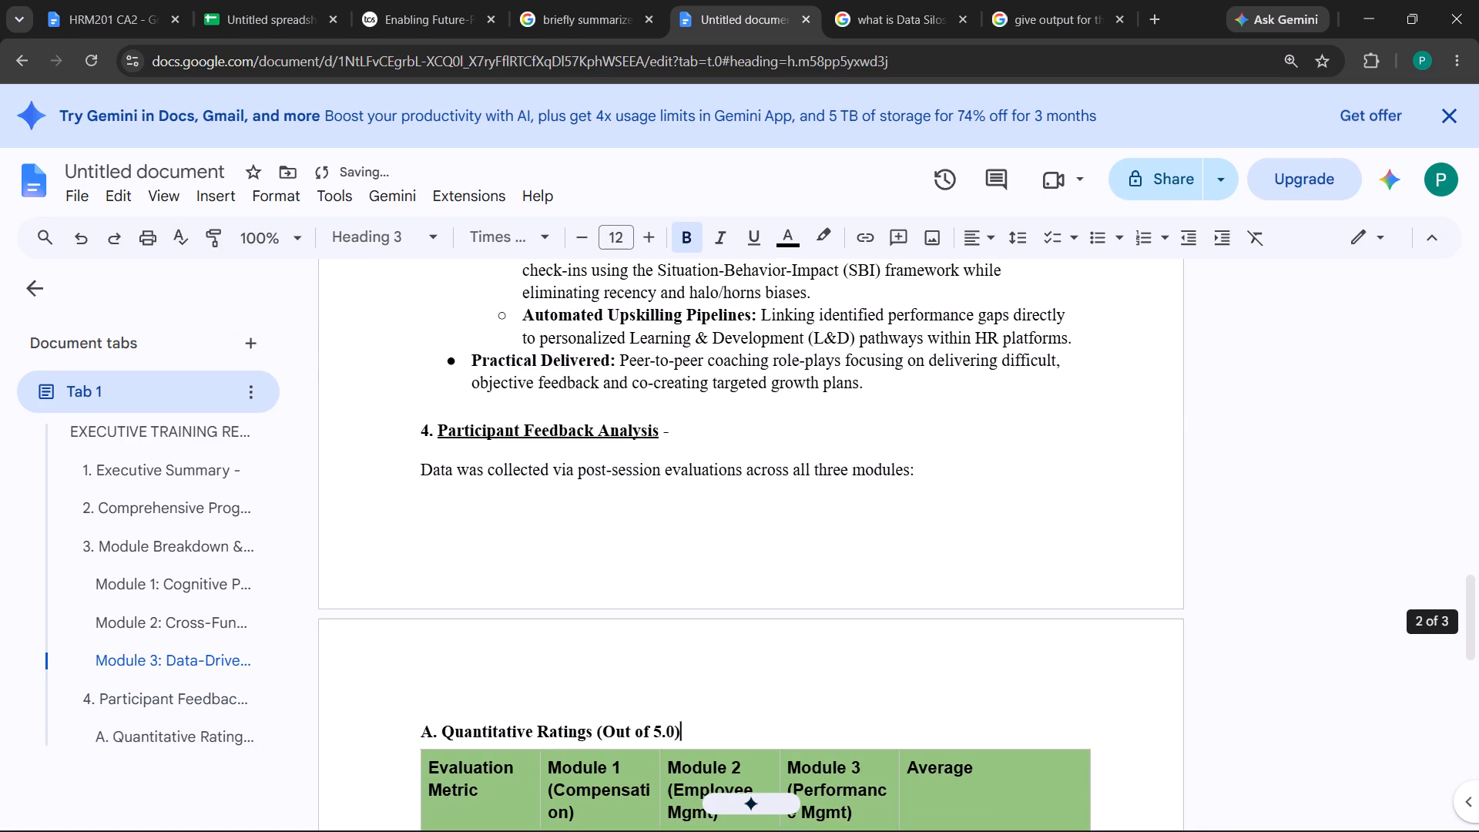
{"action": "scroll", "coordinate": [1088, 498], "scroll_direction": "down", "scroll_amount": 1}
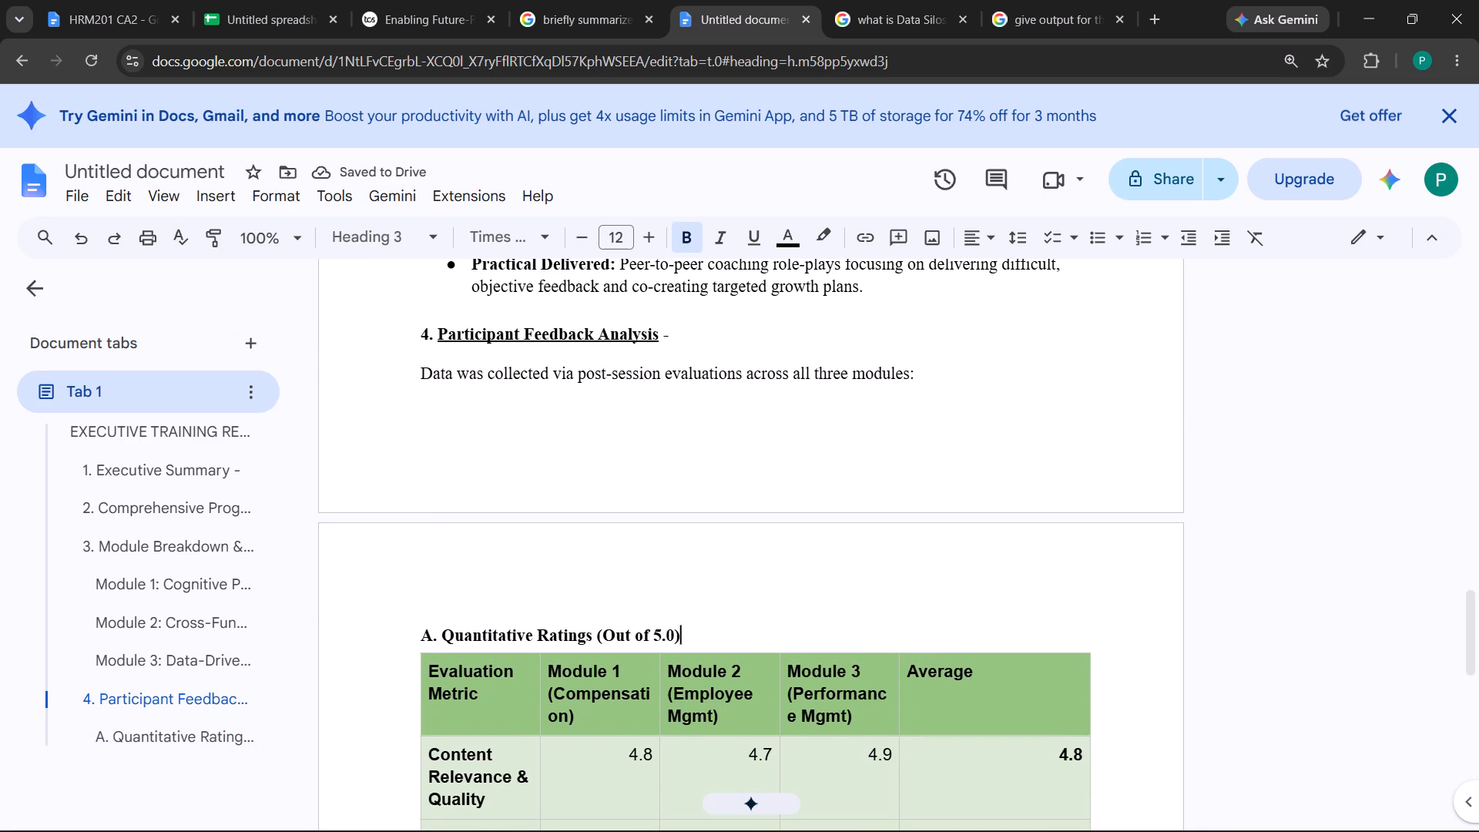
{"action": "left_click", "coordinate": [1093, 669]}
Redistribute the ratings table's column widths, narrowing Average and shifting the module columns over to make the Evaluation Metric column wider.
{"action": "scroll", "coordinate": [975, 673], "scroll_direction": "down", "scroll_amount": 2}
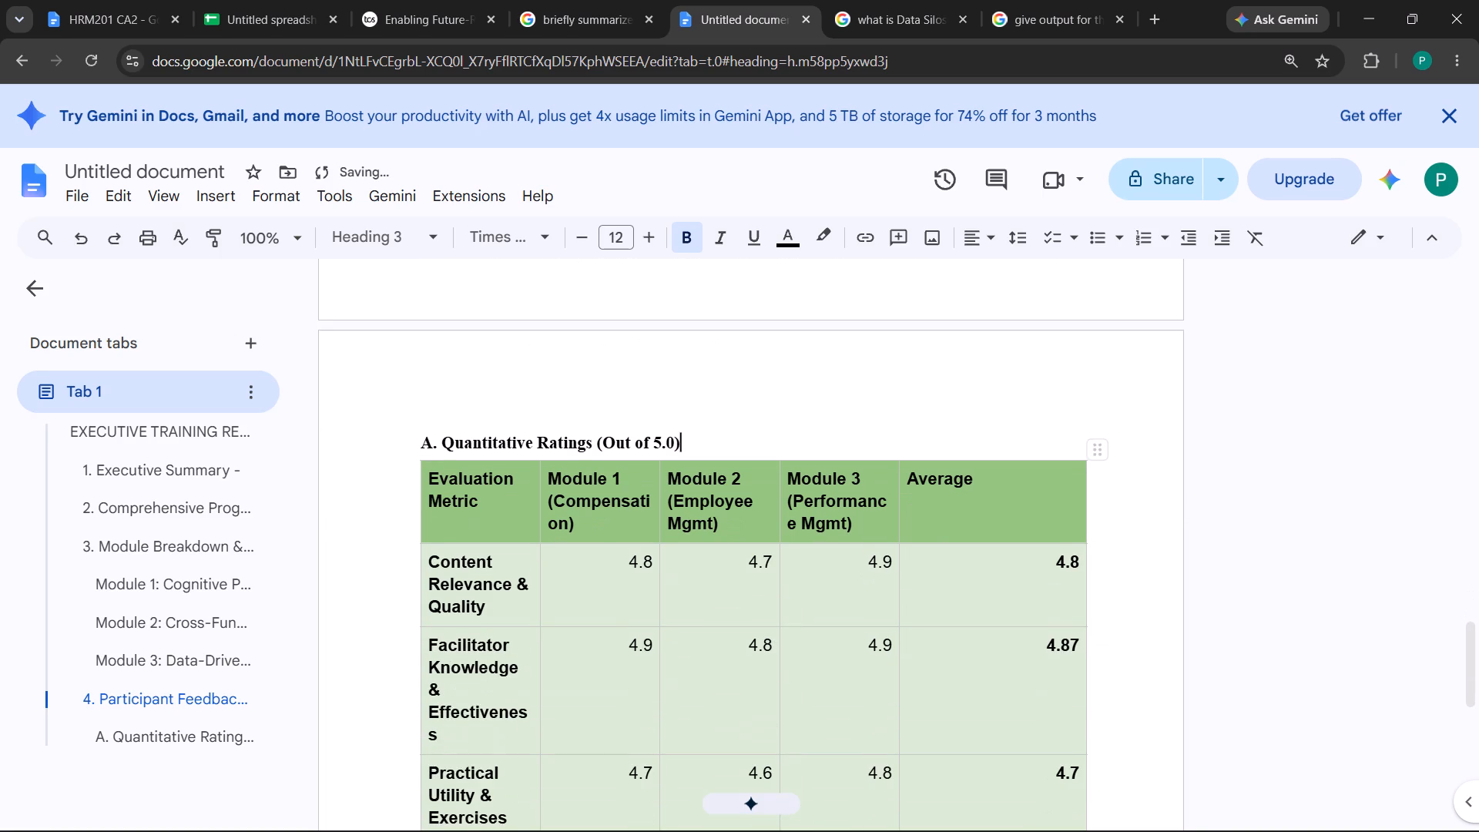
{"action": "left_click_drag", "start_coordinate": [895, 512], "coordinate": [942, 517]}
{"action": "left_click", "coordinate": [937, 514]}
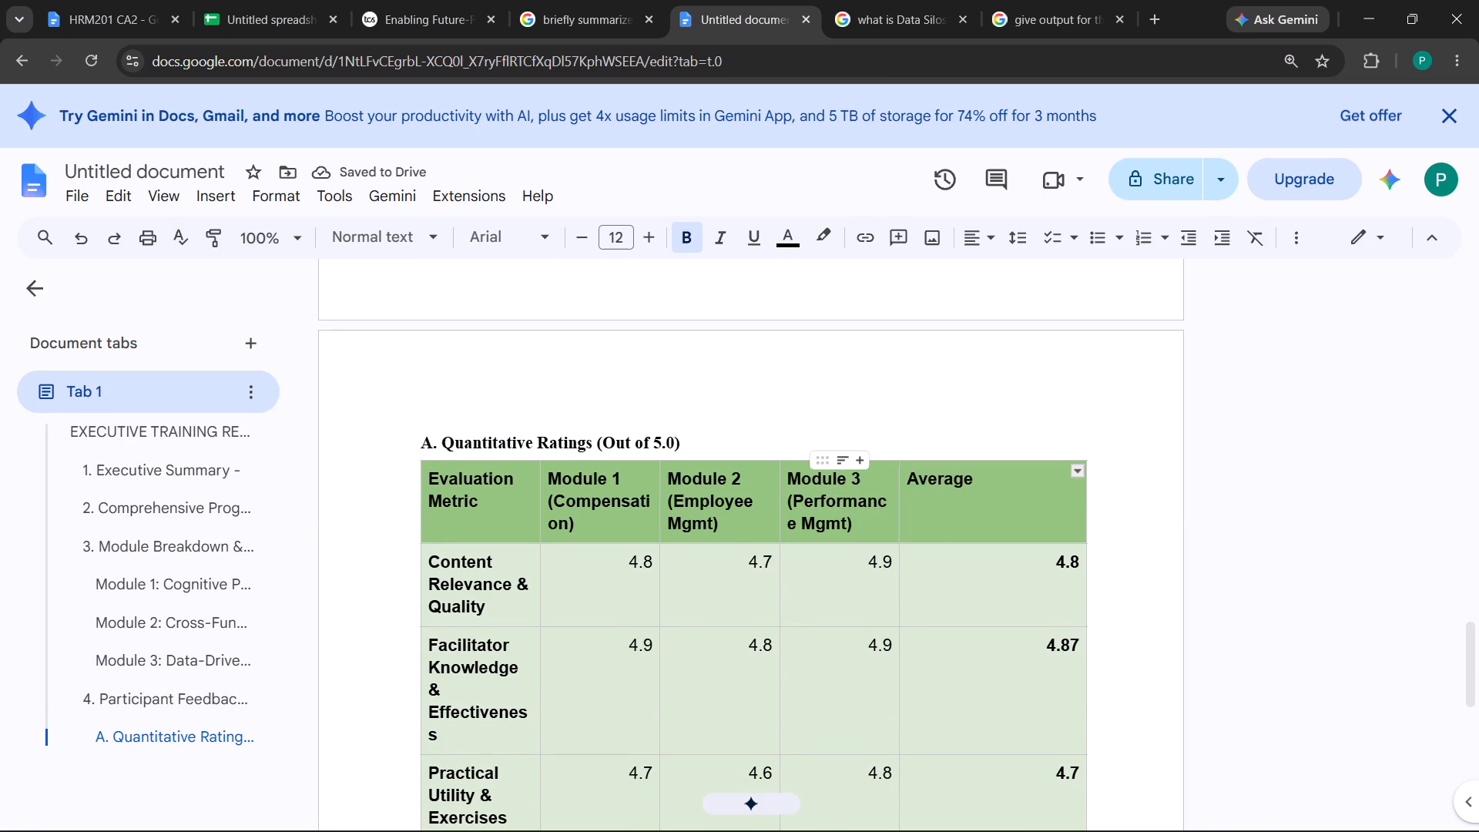
{"action": "left_click_drag", "start_coordinate": [900, 514], "coordinate": [964, 515]}
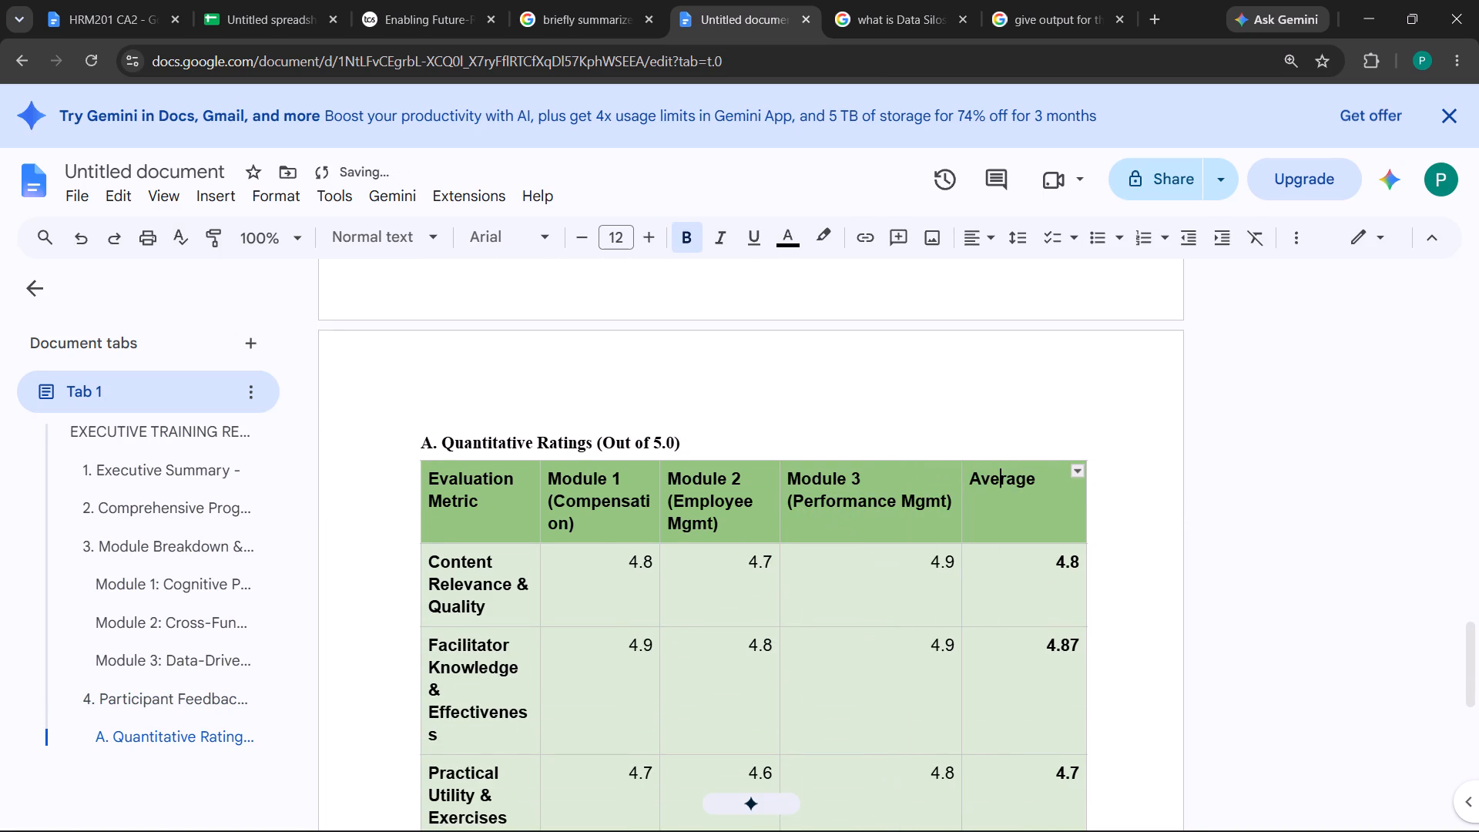
{"action": "left_click_drag", "start_coordinate": [781, 498], "coordinate": [816, 508]}
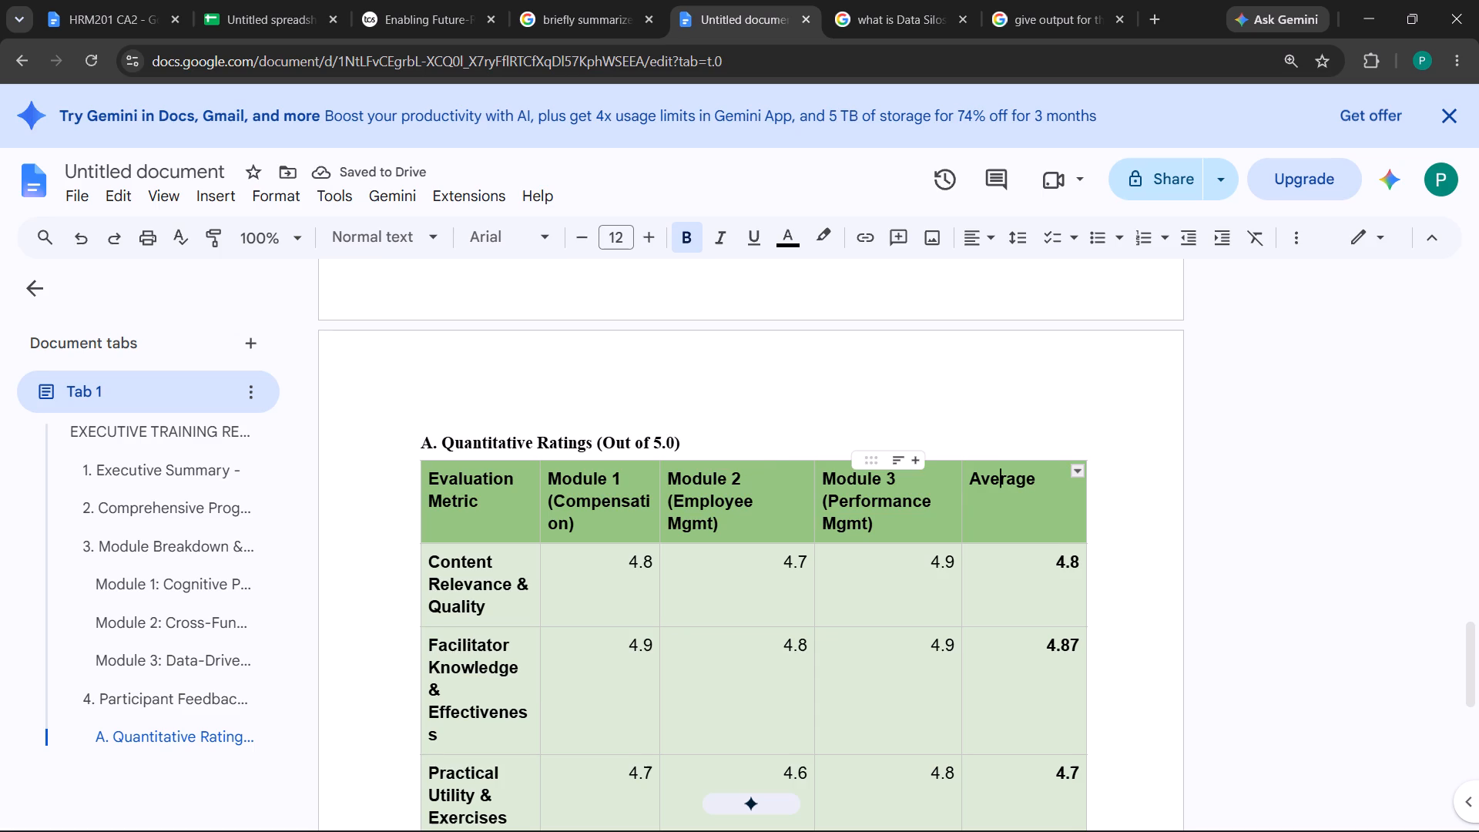
{"action": "scroll", "coordinate": [825, 505], "scroll_direction": "down", "scroll_amount": 1}
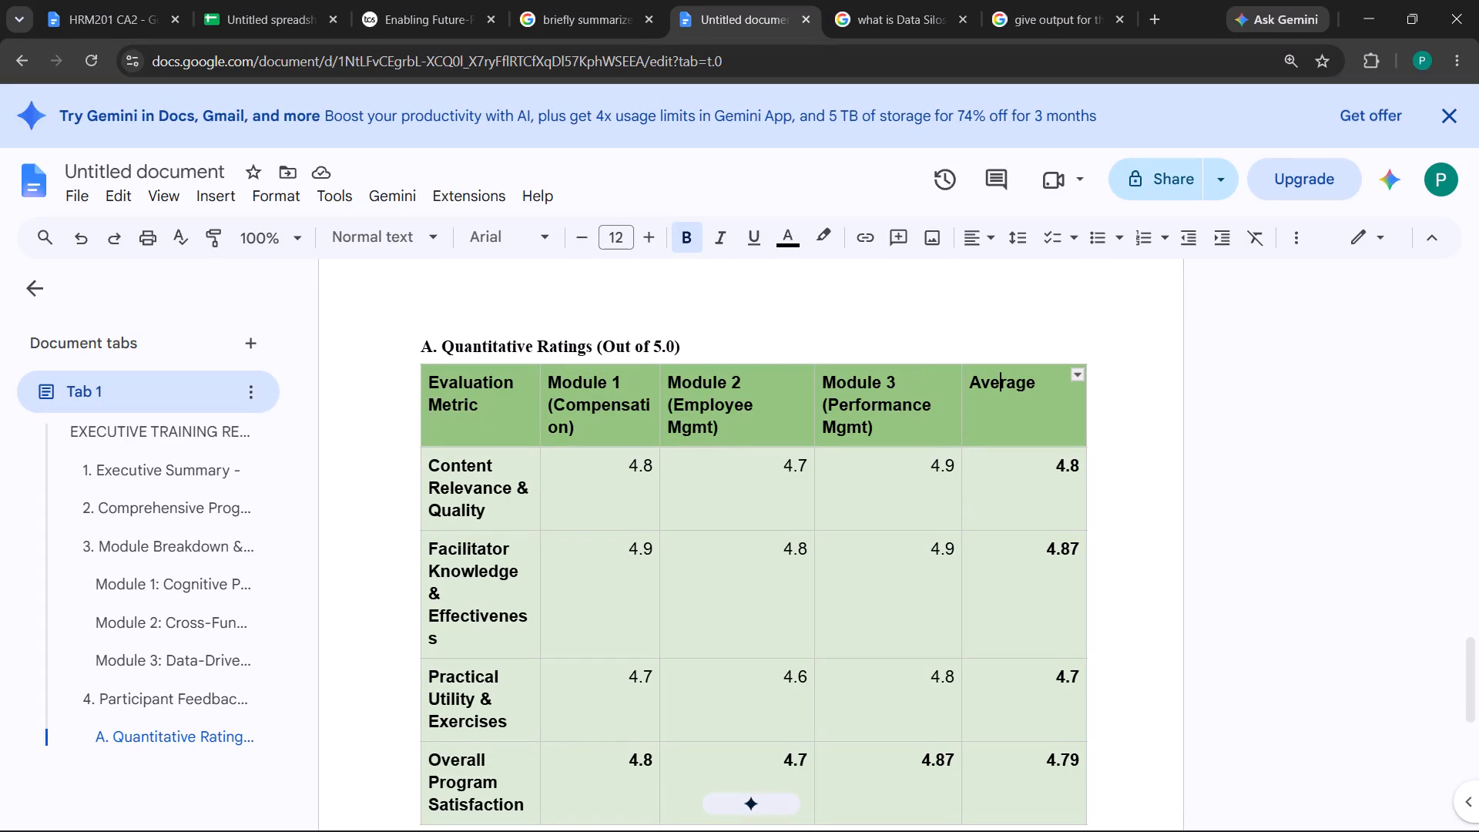
{"action": "left_click_drag", "start_coordinate": [961, 399], "coordinate": [979, 399]}
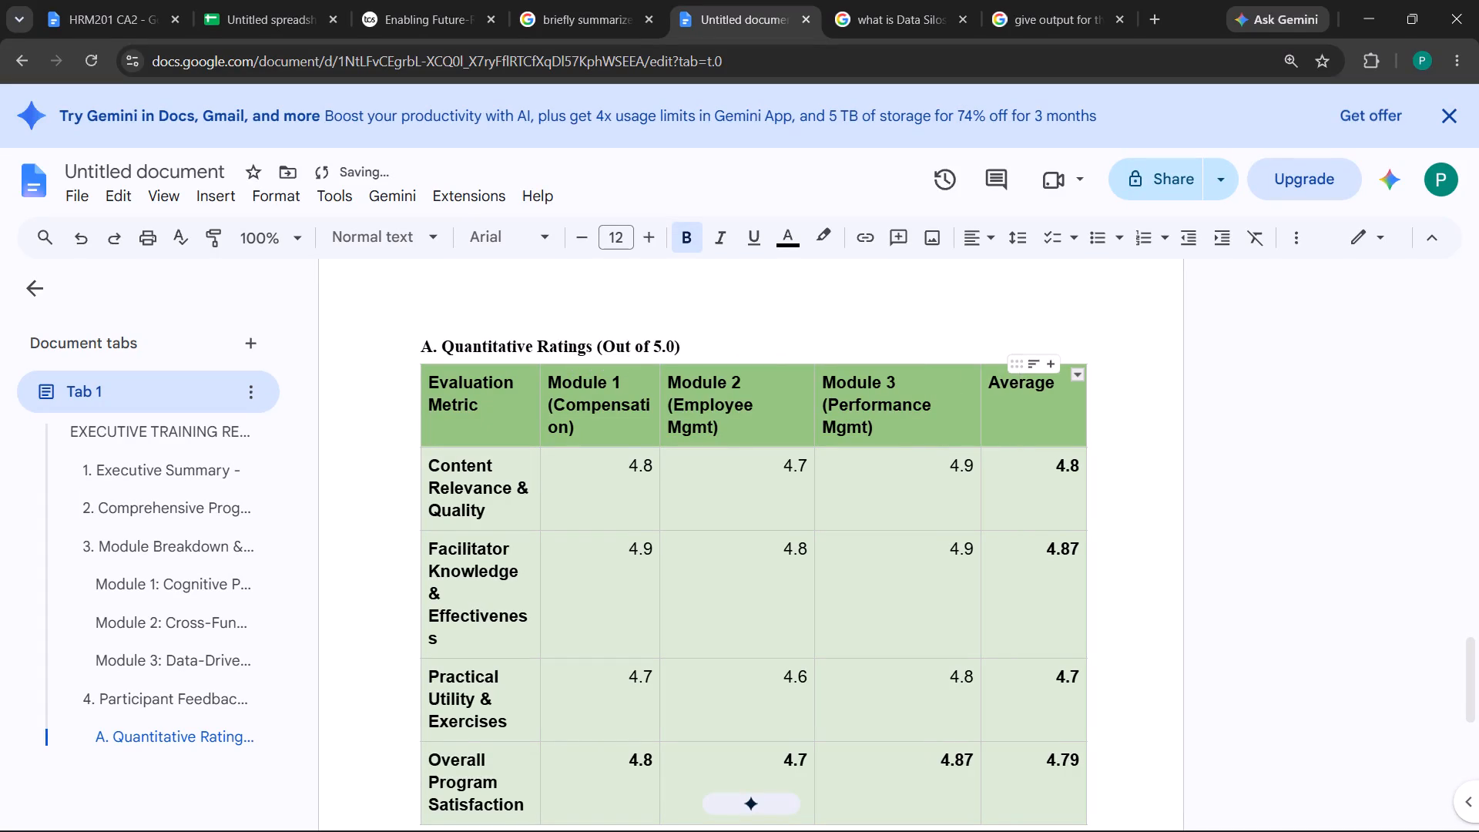
{"action": "left_click_drag", "start_coordinate": [816, 401], "coordinate": [832, 404]}
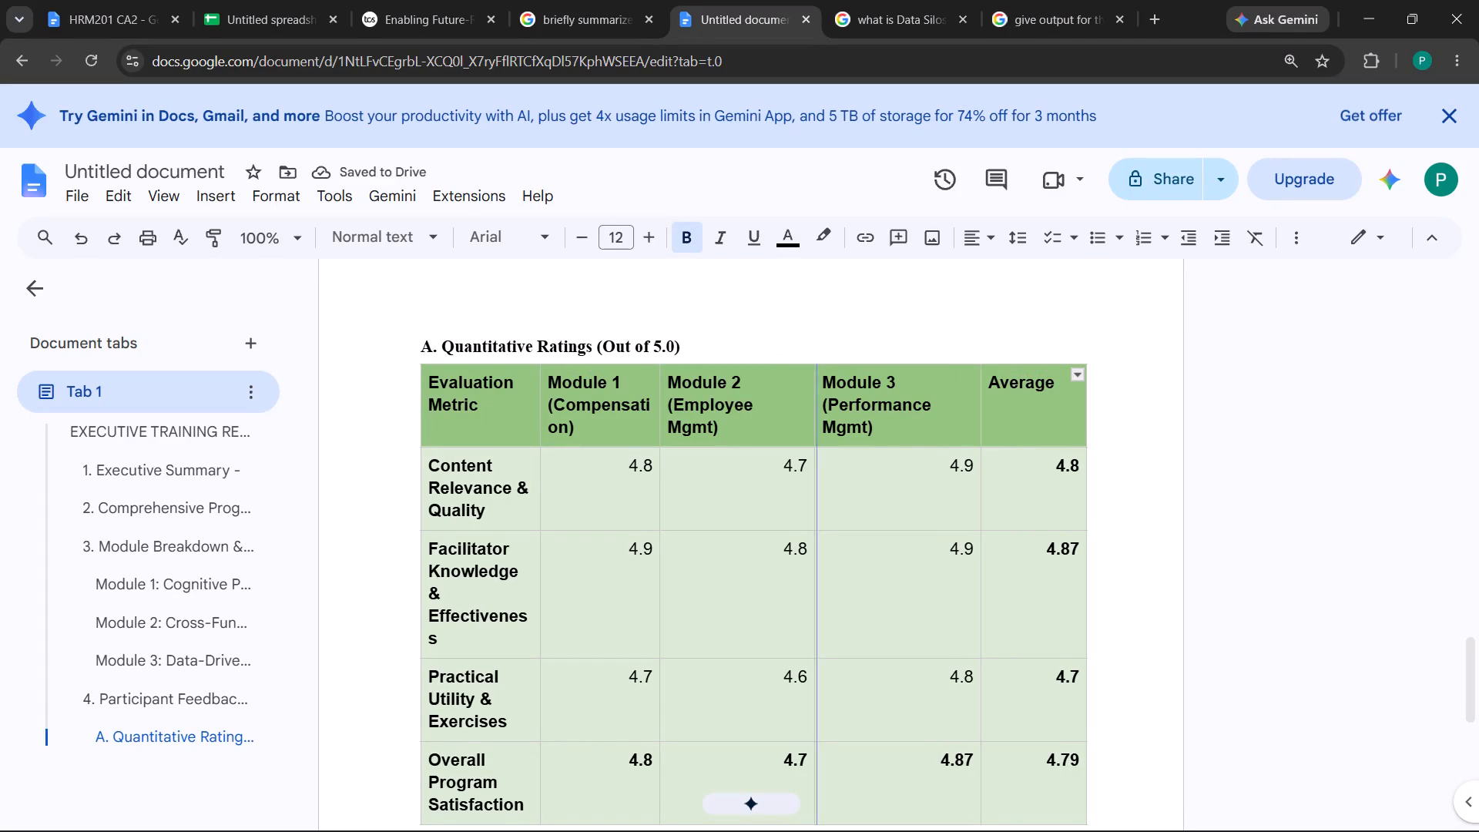
{"action": "left_click_drag", "start_coordinate": [832, 404], "coordinate": [869, 405]}
{"action": "left_click_drag", "start_coordinate": [660, 414], "coordinate": [728, 418]}
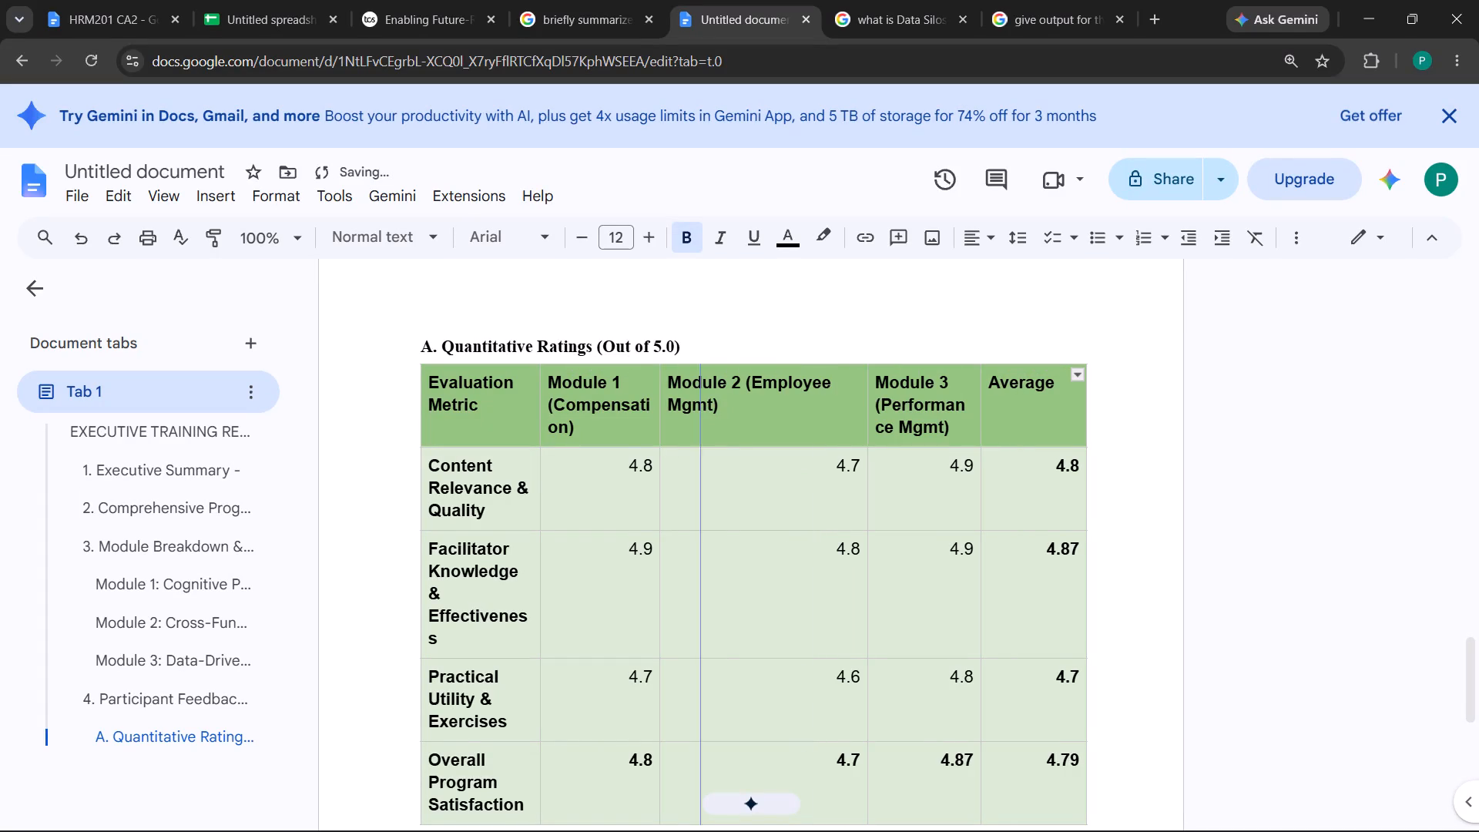
{"action": "left_click_drag", "start_coordinate": [728, 418], "coordinate": [748, 422]}
{"action": "left_click_drag", "start_coordinate": [538, 414], "coordinate": [614, 423]}
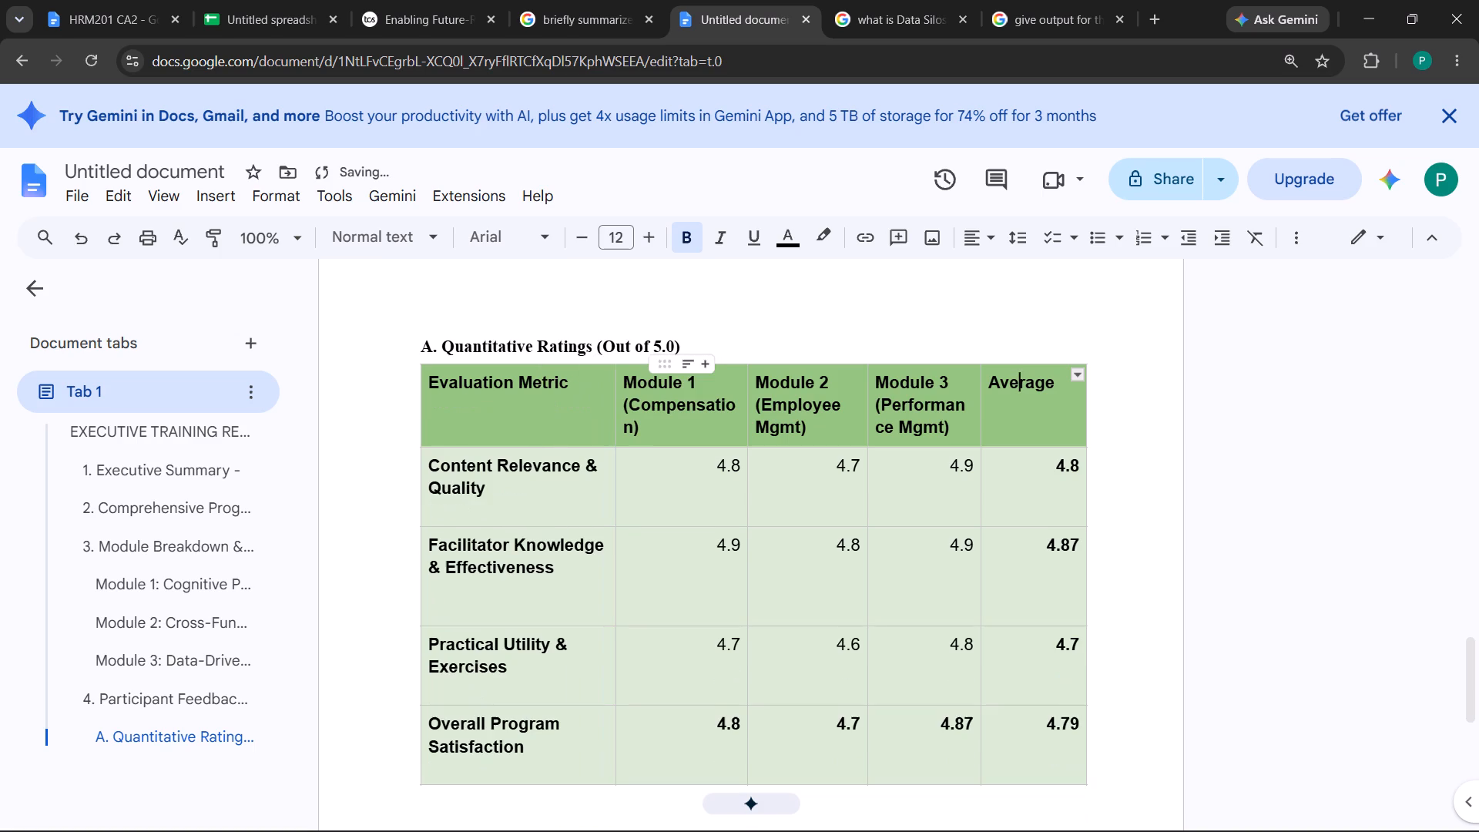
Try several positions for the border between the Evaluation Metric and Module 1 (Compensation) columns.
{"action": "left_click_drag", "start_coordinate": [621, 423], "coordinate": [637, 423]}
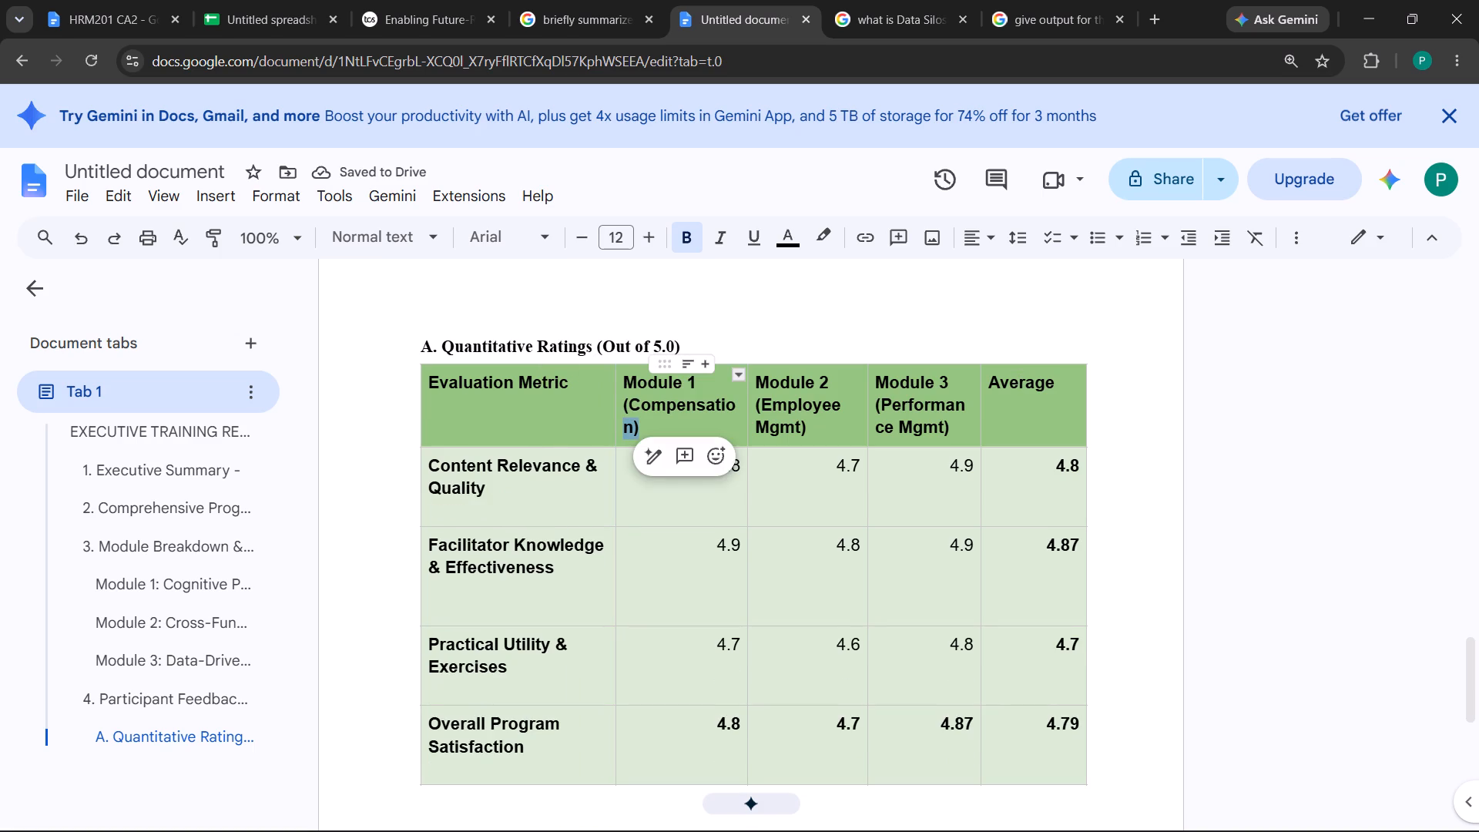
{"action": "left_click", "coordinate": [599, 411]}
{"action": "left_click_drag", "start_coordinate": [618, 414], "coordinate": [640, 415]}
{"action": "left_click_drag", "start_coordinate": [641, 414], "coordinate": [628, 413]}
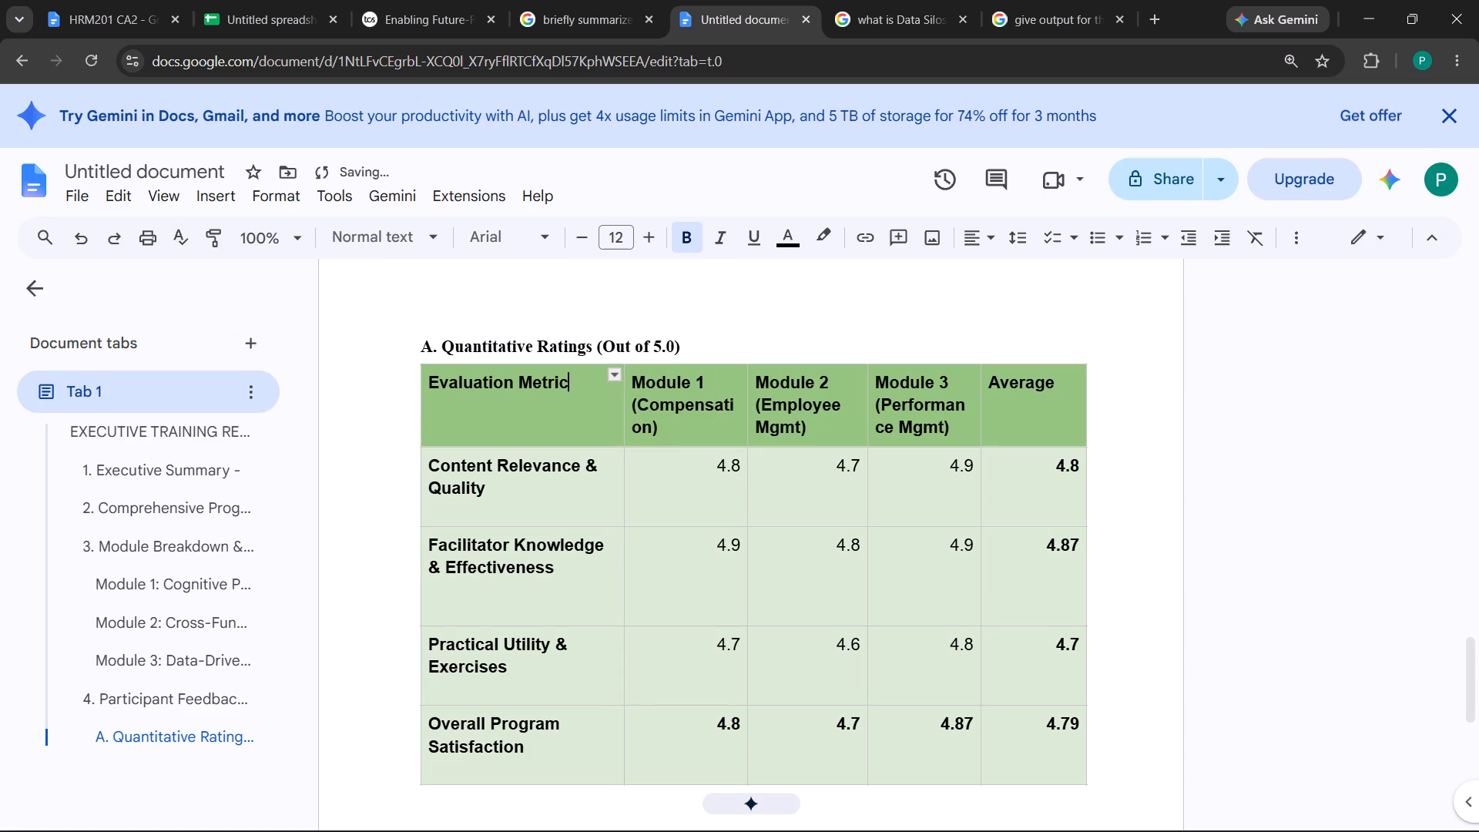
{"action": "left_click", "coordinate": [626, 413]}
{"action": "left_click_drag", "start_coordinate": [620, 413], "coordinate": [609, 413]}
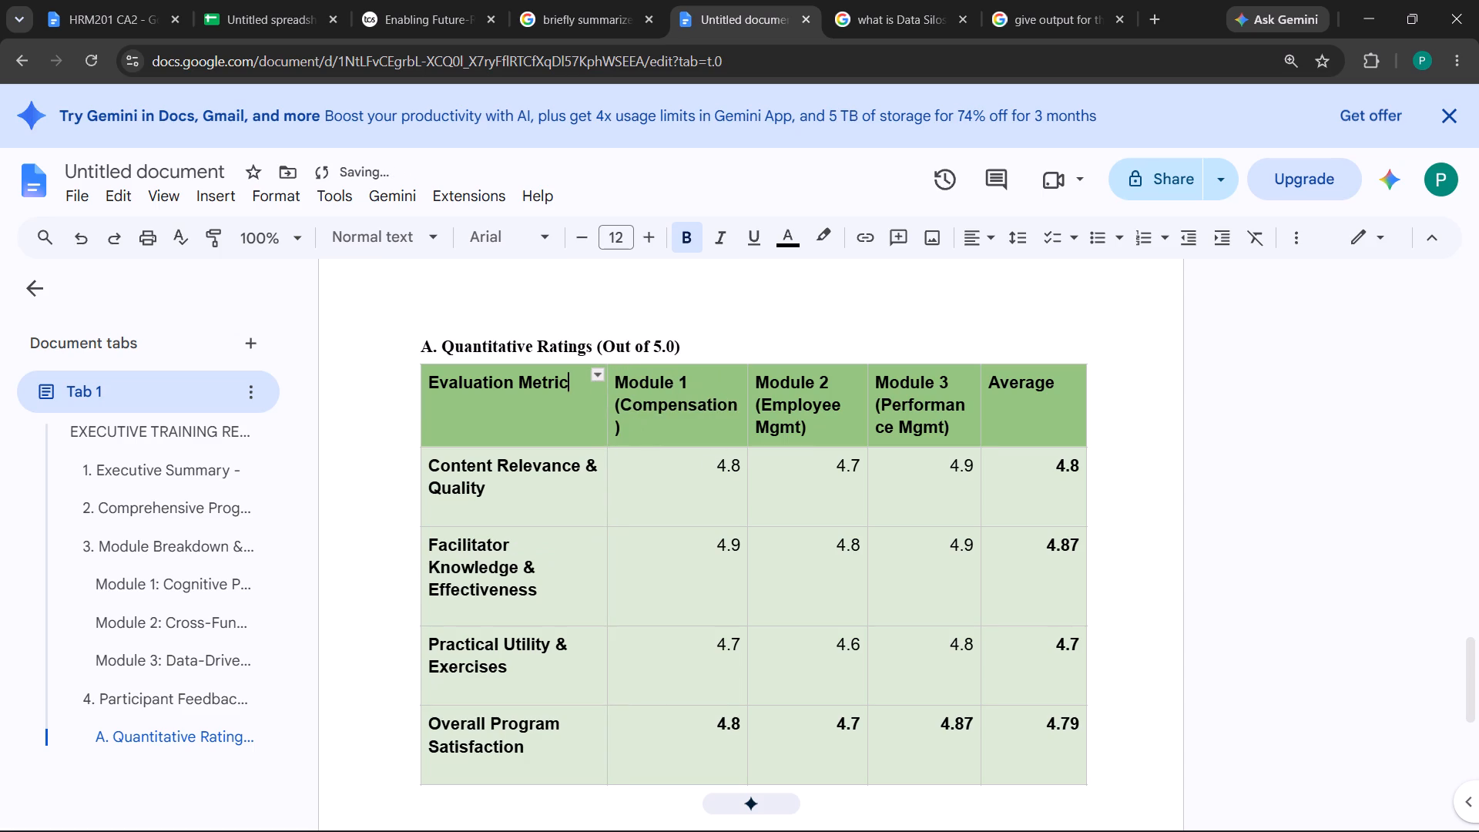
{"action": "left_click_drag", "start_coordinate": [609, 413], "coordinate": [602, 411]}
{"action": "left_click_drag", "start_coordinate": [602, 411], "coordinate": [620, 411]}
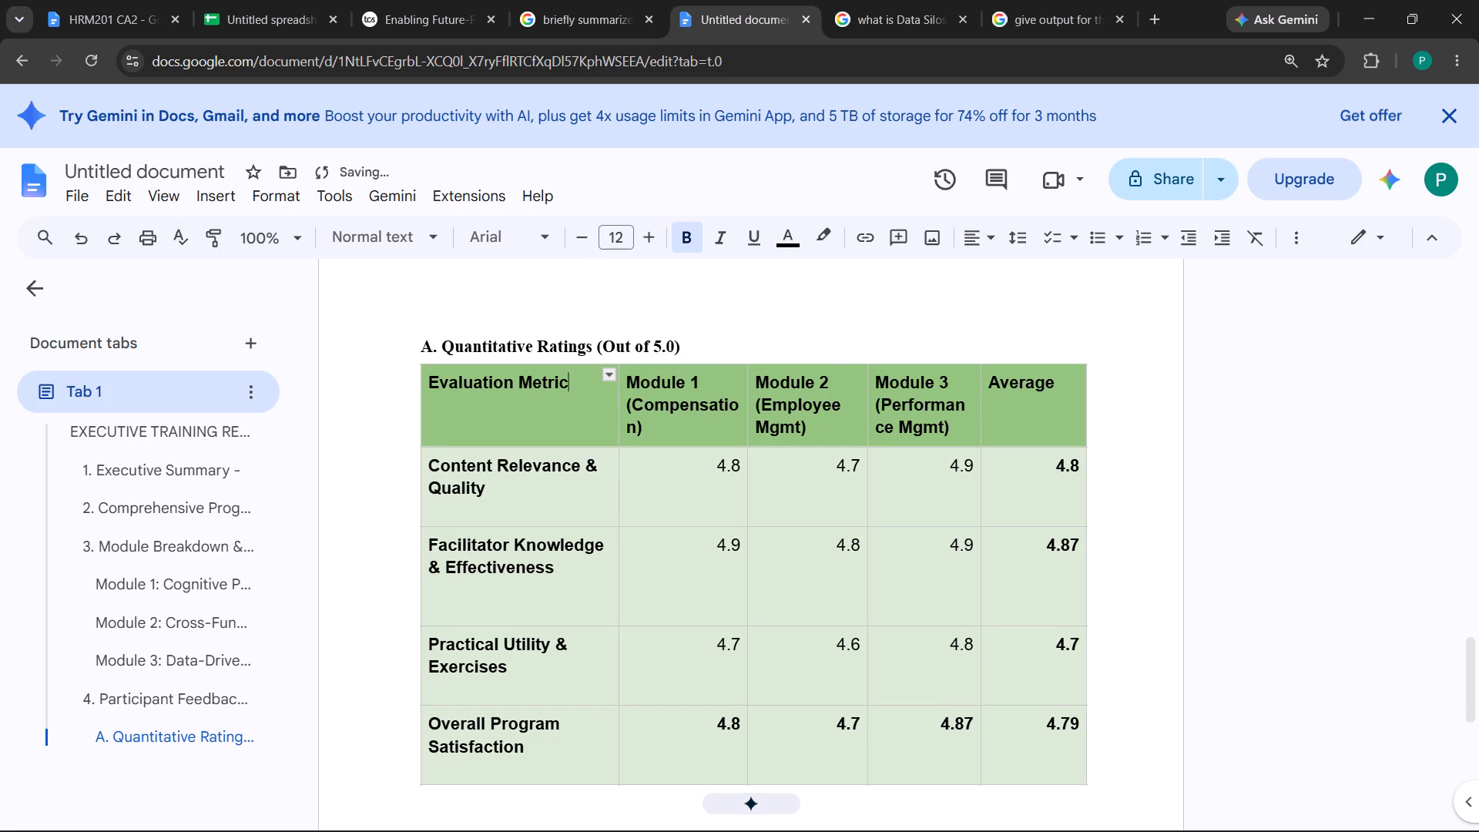
Widen the Module 3 column at the expense of Module 2 so that "(Performance" fits on one line.
{"action": "left_click_drag", "start_coordinate": [866, 403], "coordinate": [858, 402]}
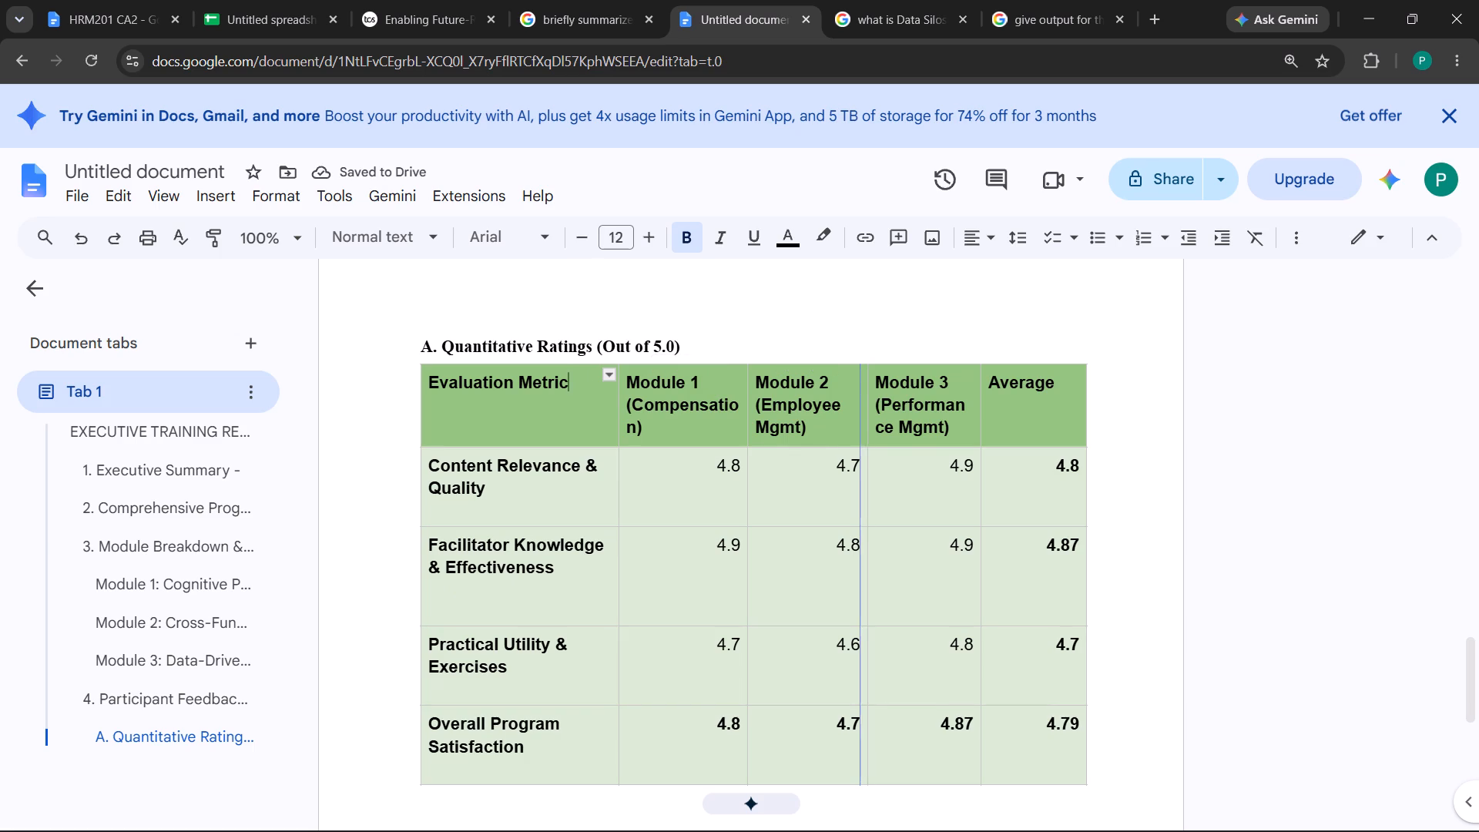
{"action": "left_click_drag", "start_coordinate": [858, 402], "coordinate": [850, 401]}
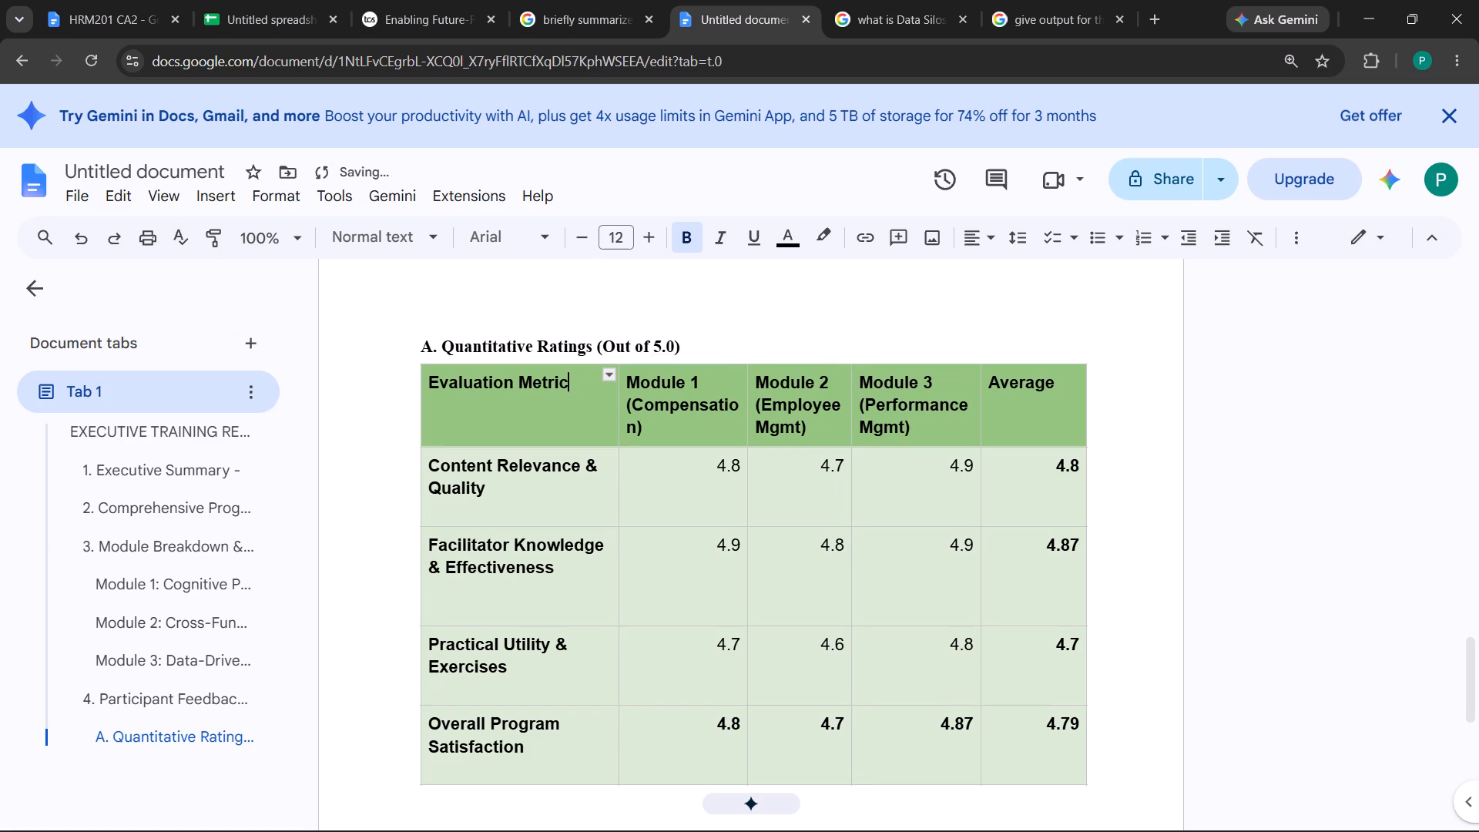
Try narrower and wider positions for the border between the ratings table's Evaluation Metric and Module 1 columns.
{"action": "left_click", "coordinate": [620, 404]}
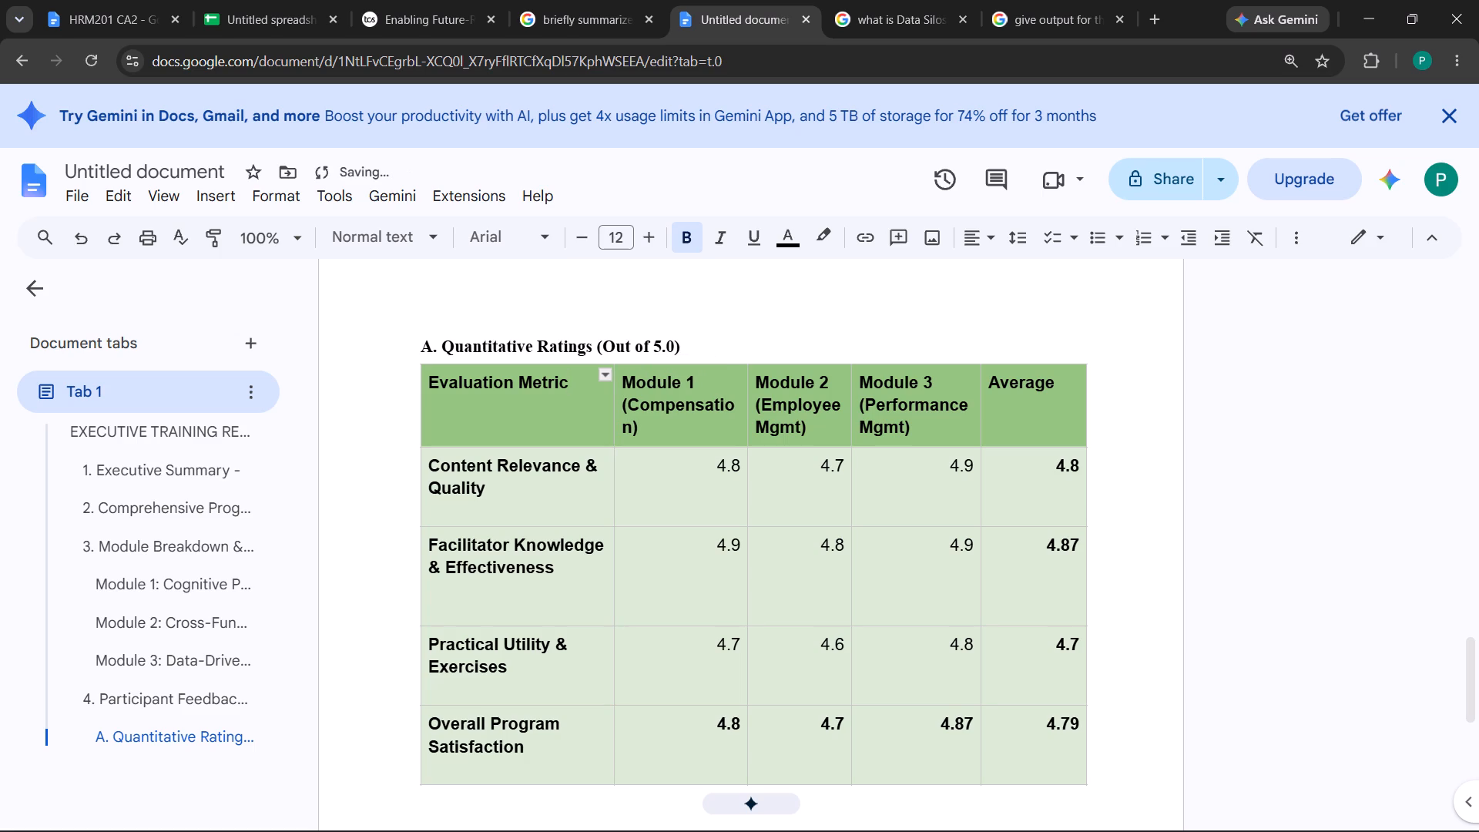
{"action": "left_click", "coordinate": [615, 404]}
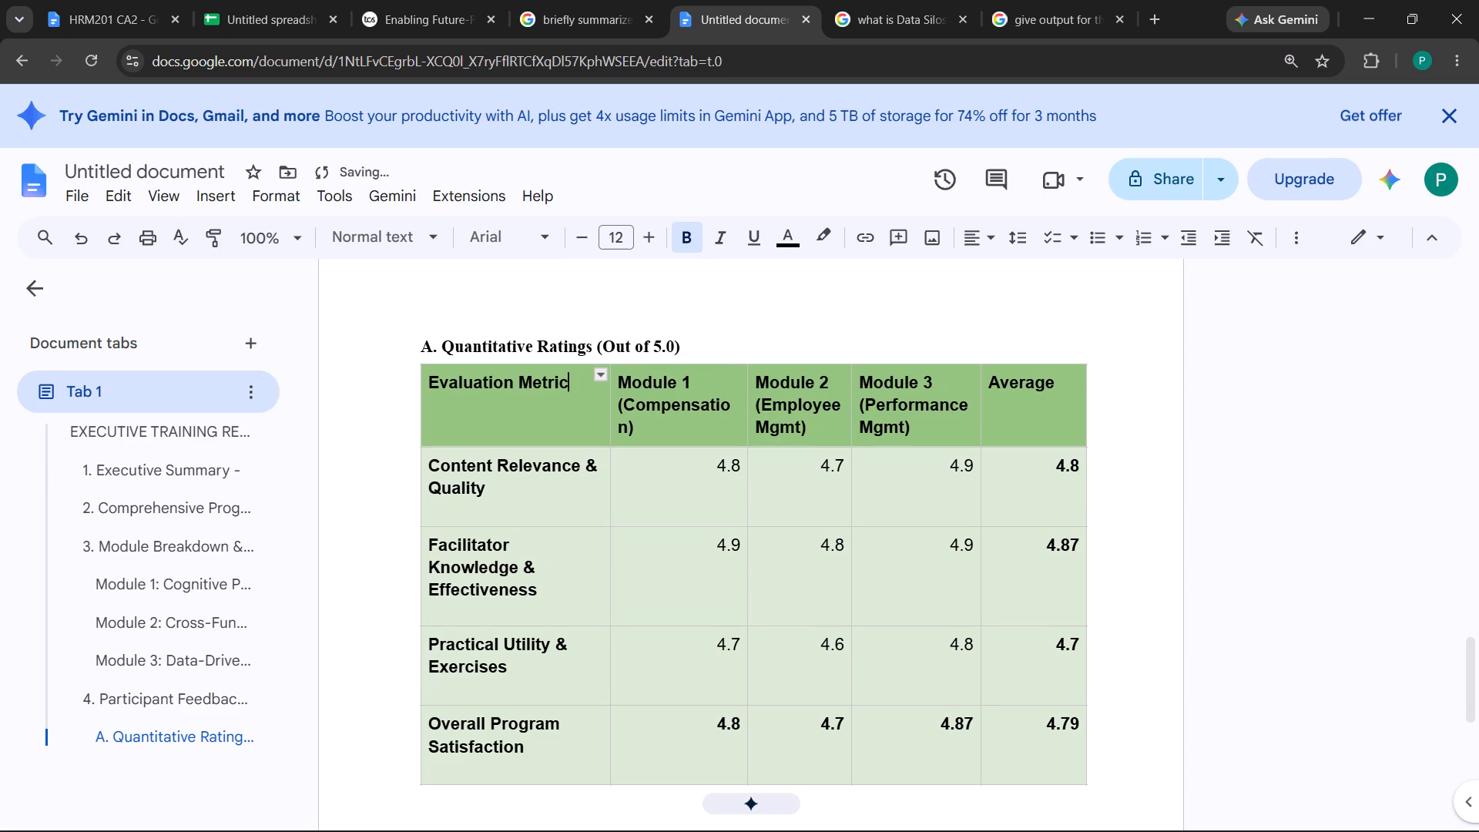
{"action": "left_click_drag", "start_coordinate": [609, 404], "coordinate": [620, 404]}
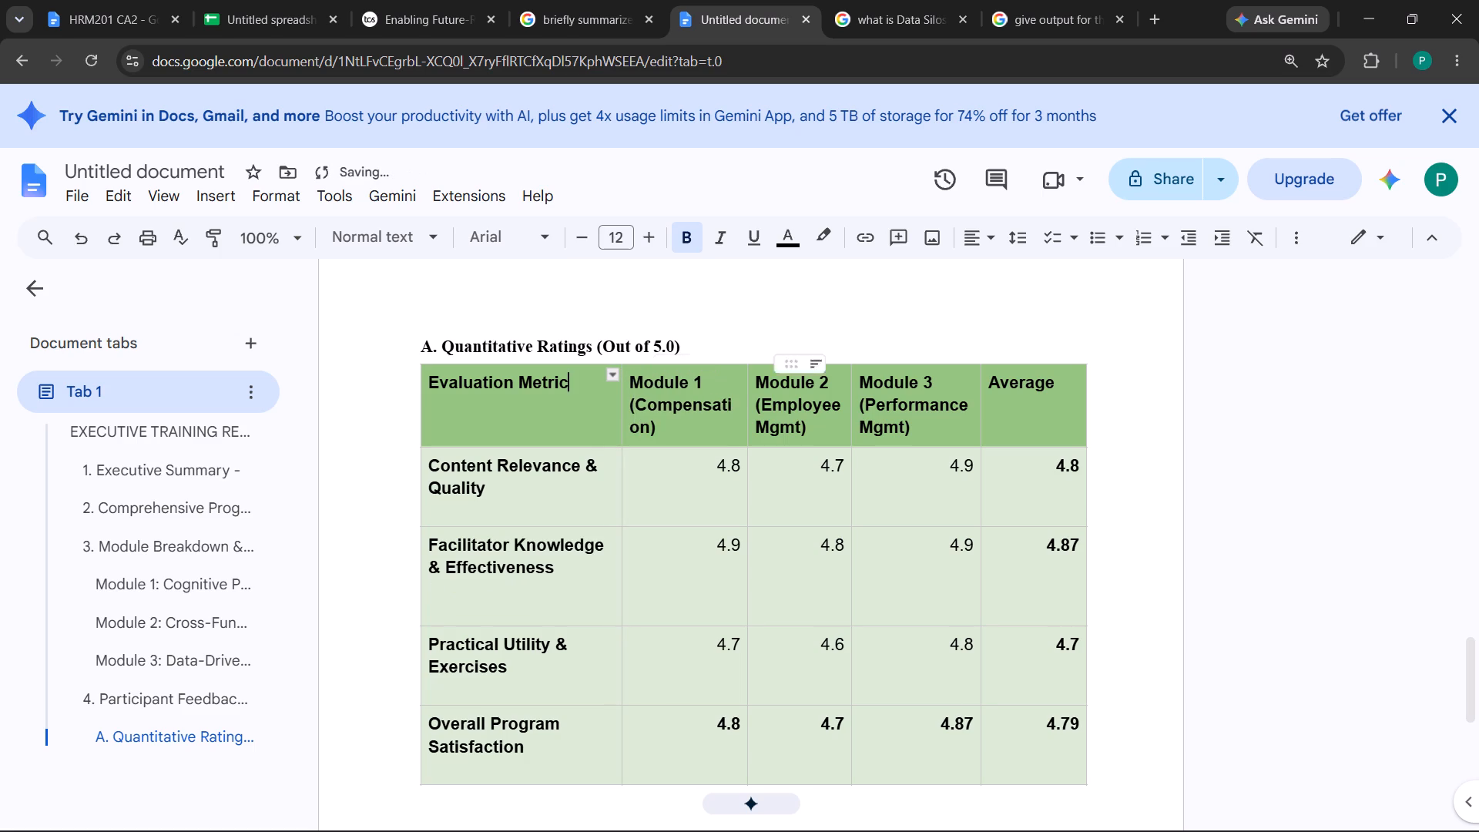
Narrow the Average column and shift the Module 2–Module 3 border to widen Module 2, keeping "(Performance" on one line.
{"action": "left_click_drag", "start_coordinate": [981, 406], "coordinate": [1001, 410]}
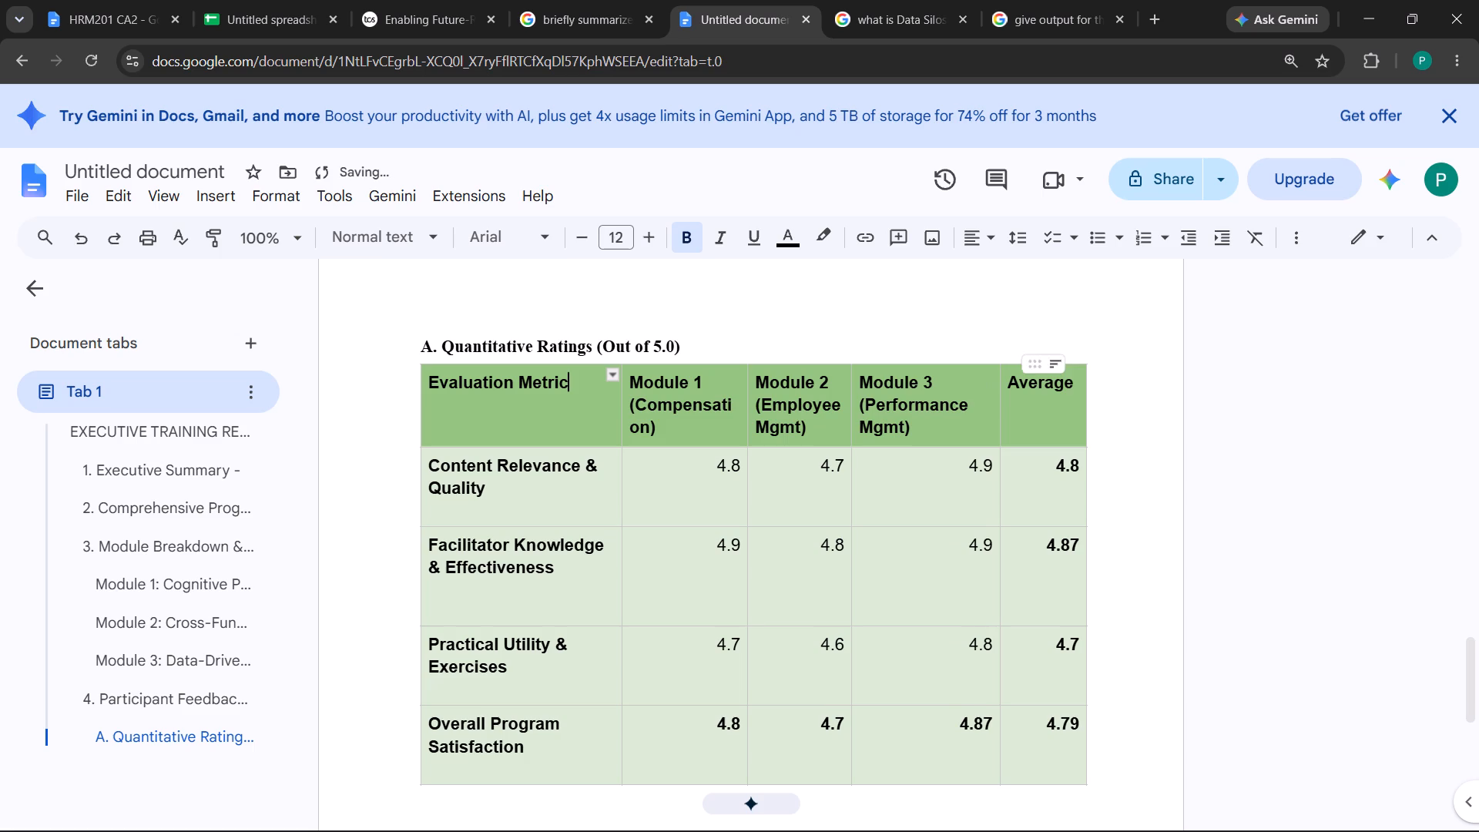
{"action": "left_click_drag", "start_coordinate": [853, 399], "coordinate": [870, 401]}
{"action": "left_click", "coordinate": [870, 401]}
{"action": "left_click_drag", "start_coordinate": [876, 402], "coordinate": [884, 404]}
{"action": "left_click", "coordinate": [885, 404]}
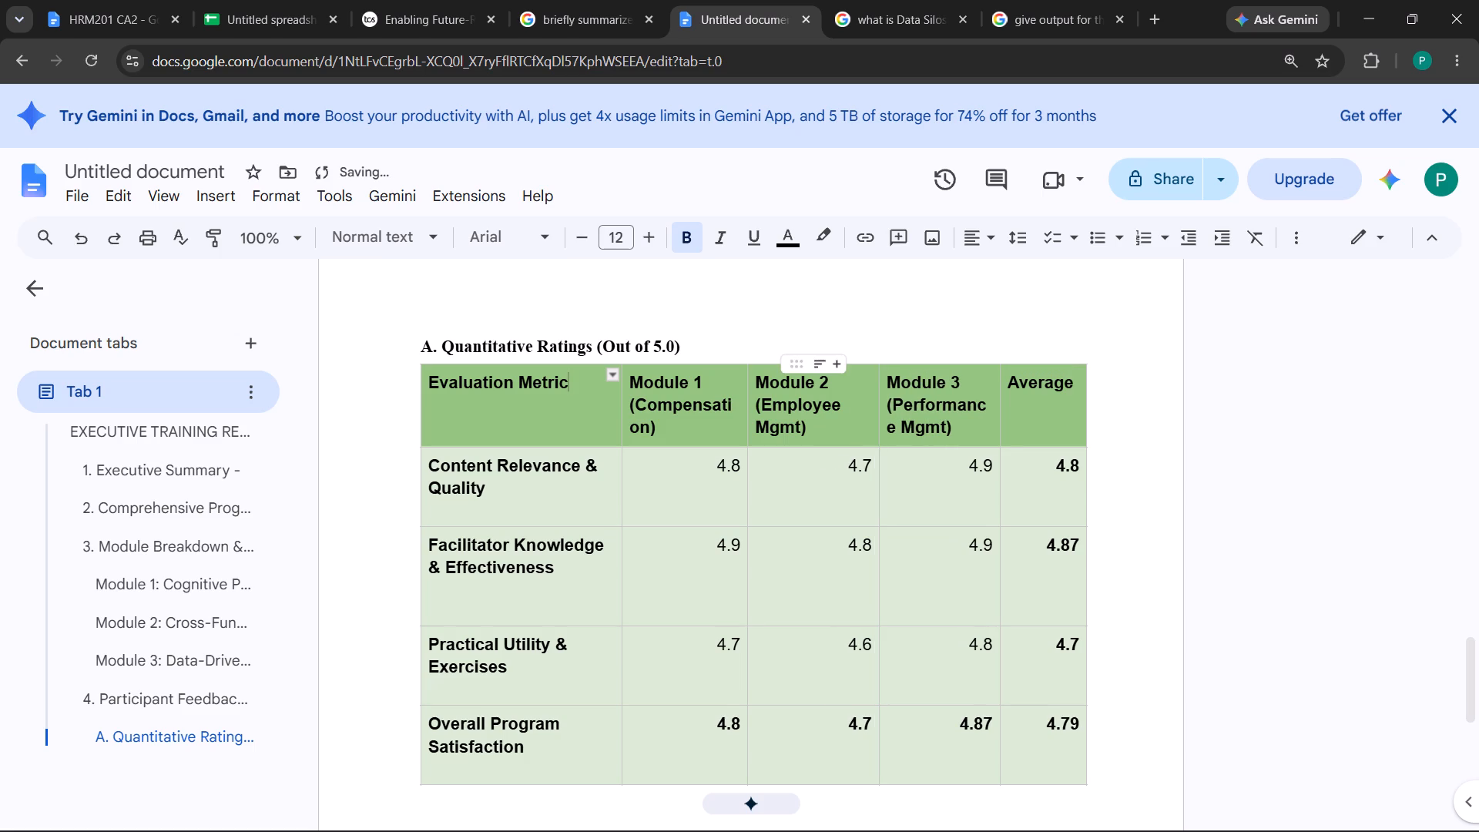
{"action": "left_click", "coordinate": [876, 410]}
{"action": "left_click", "coordinate": [882, 409]}
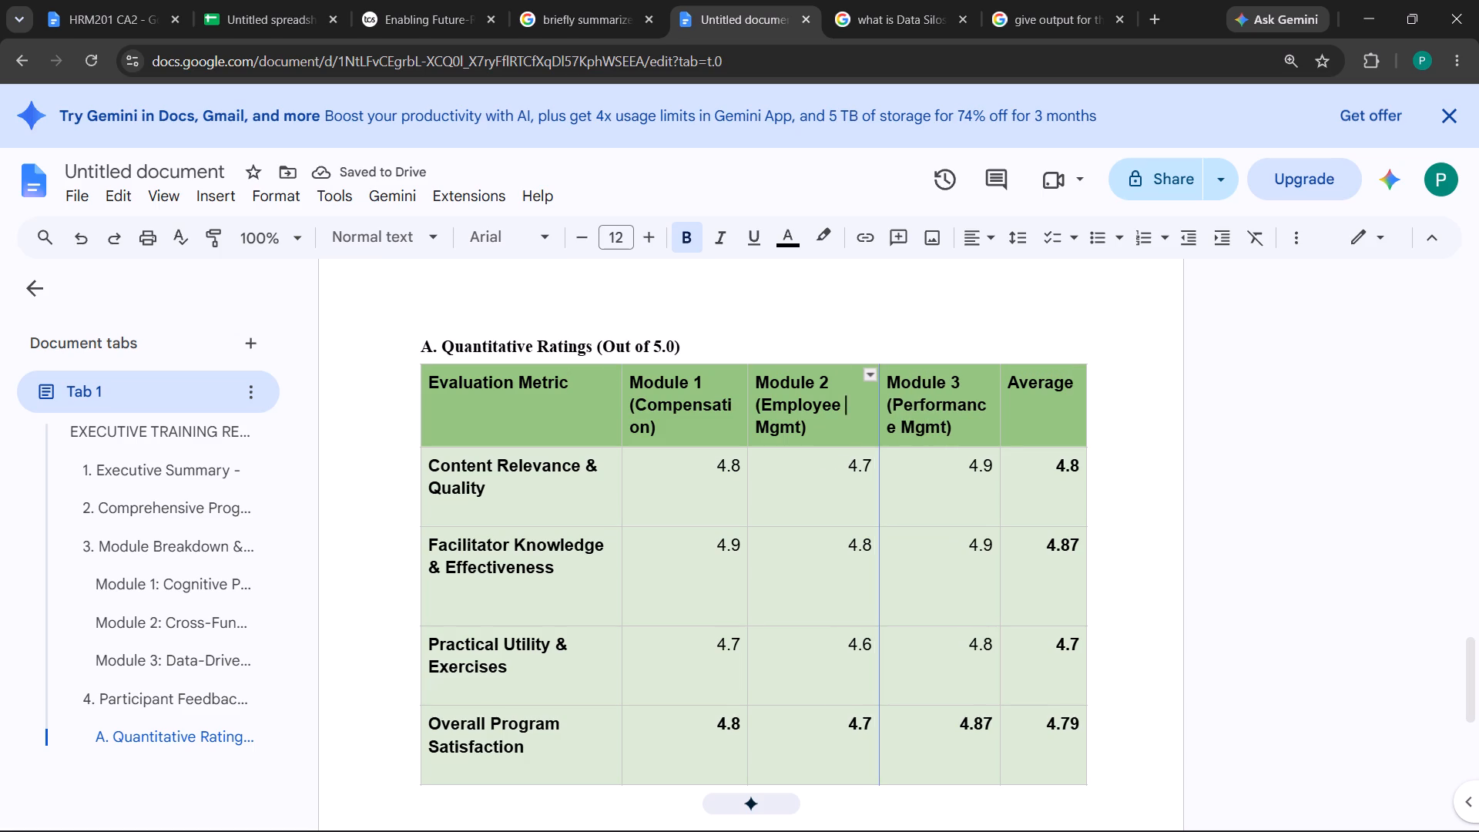
{"action": "left_click", "coordinate": [880, 407]}
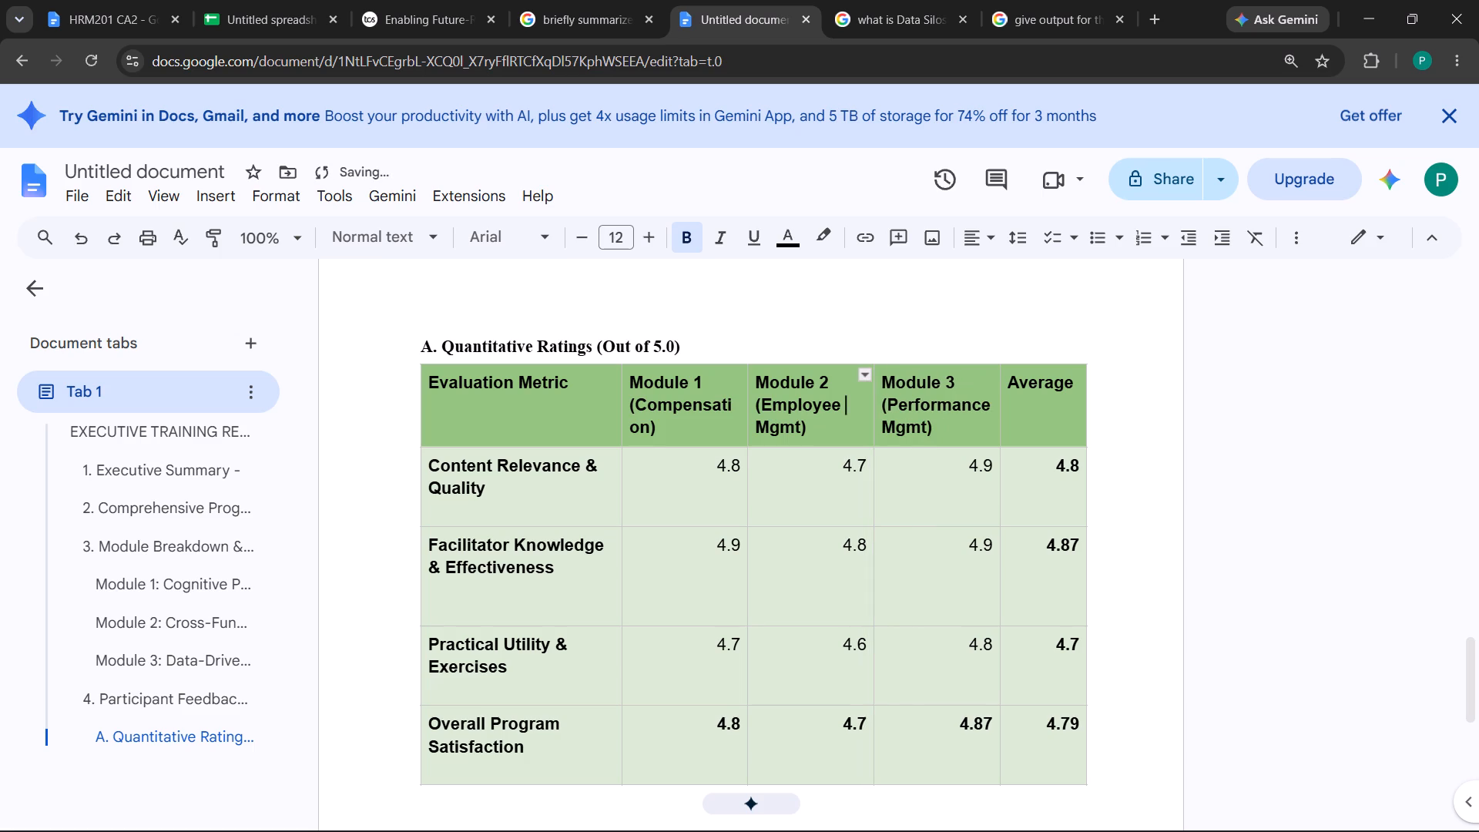
Widen the Module 1 column into Module 2 and fine-tune its Evaluation Metric border so "(Compensation)" fits on one line.
{"action": "left_click_drag", "start_coordinate": [749, 400], "coordinate": [763, 402]}
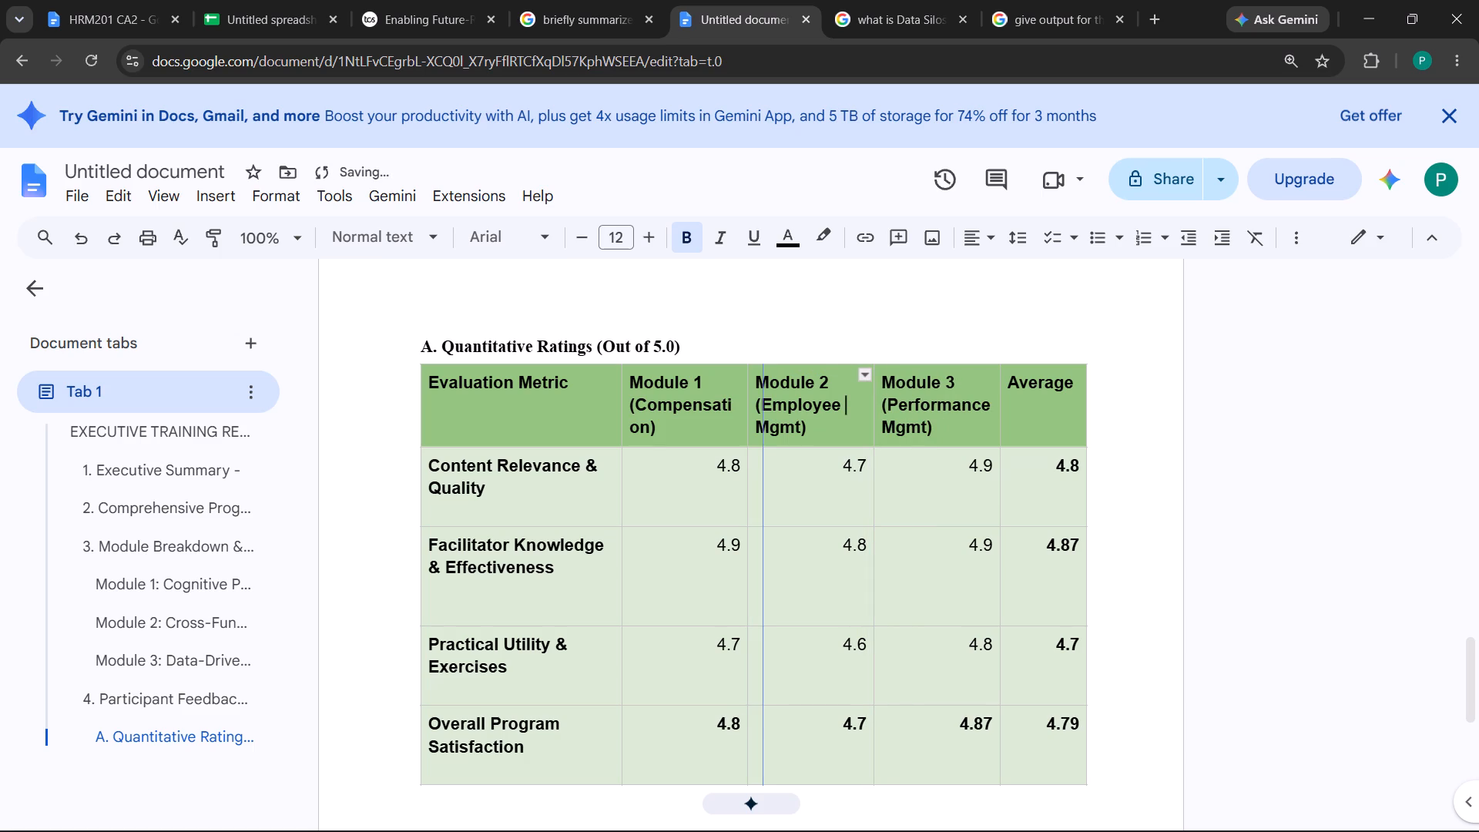
{"action": "left_click", "coordinate": [763, 402]}
{"action": "left_click", "coordinate": [769, 404]}
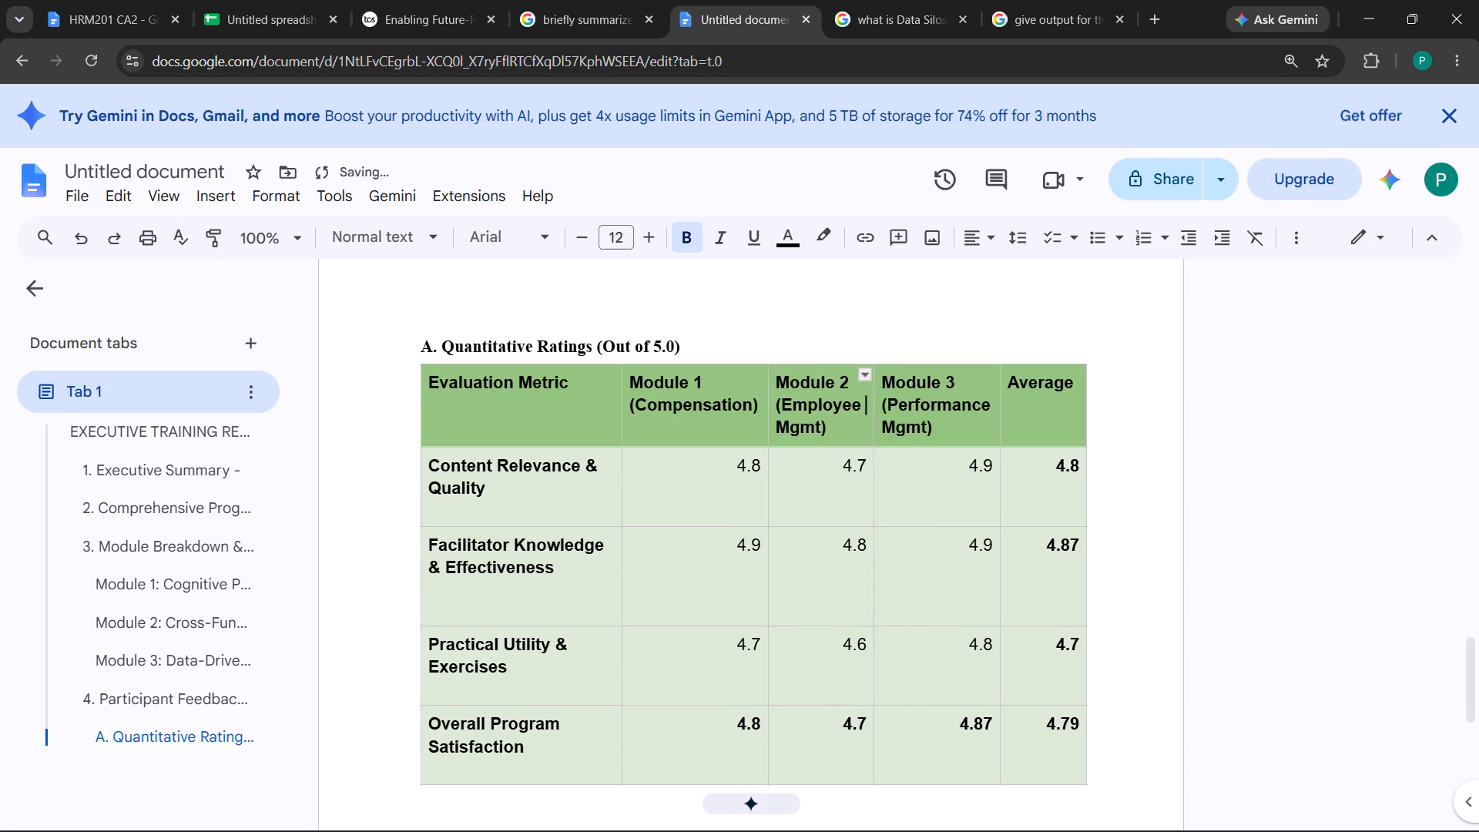
{"action": "left_click", "coordinate": [775, 404]}
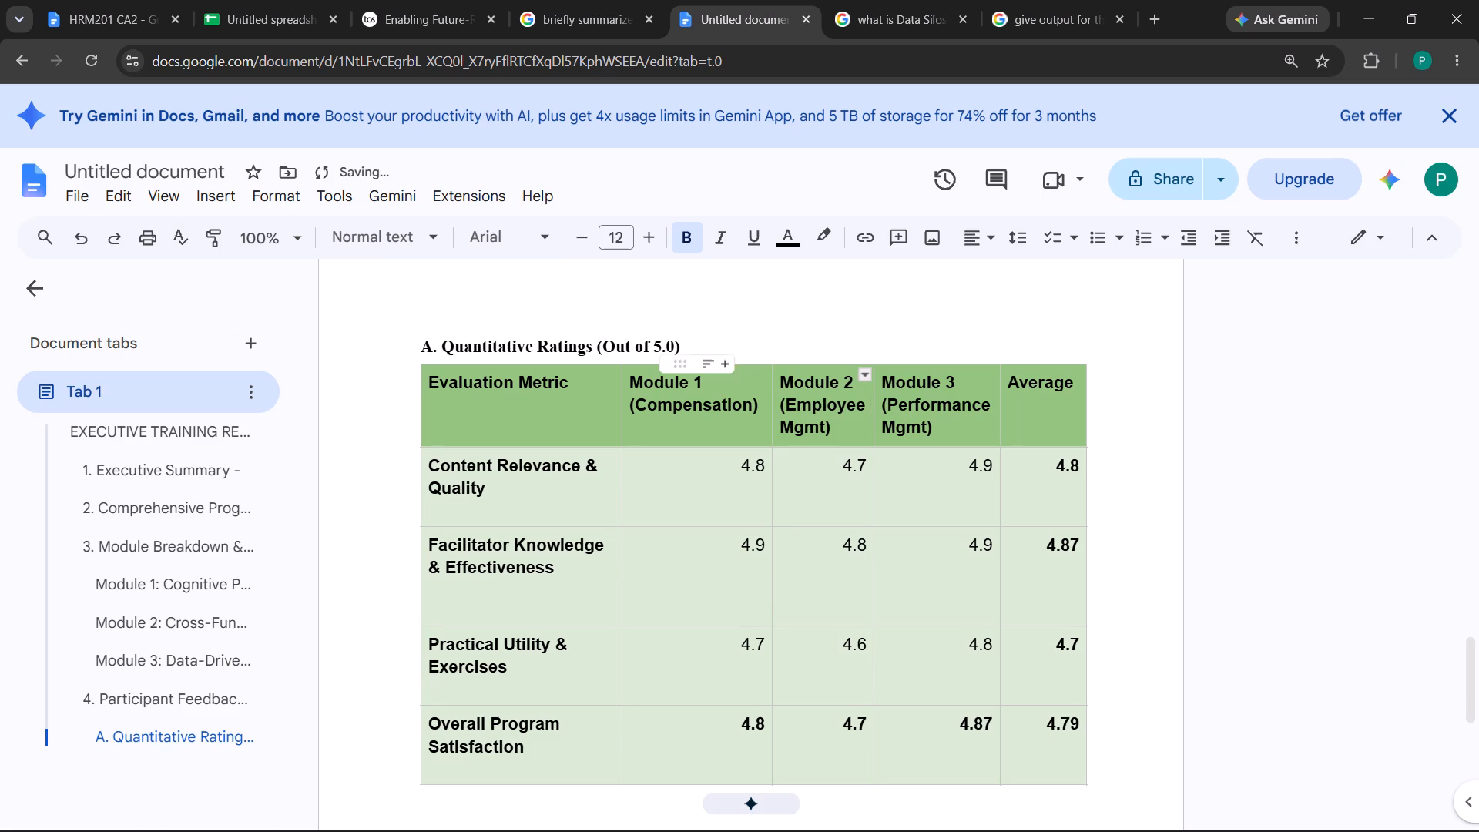
{"action": "left_click_drag", "start_coordinate": [624, 397], "coordinate": [632, 397]}
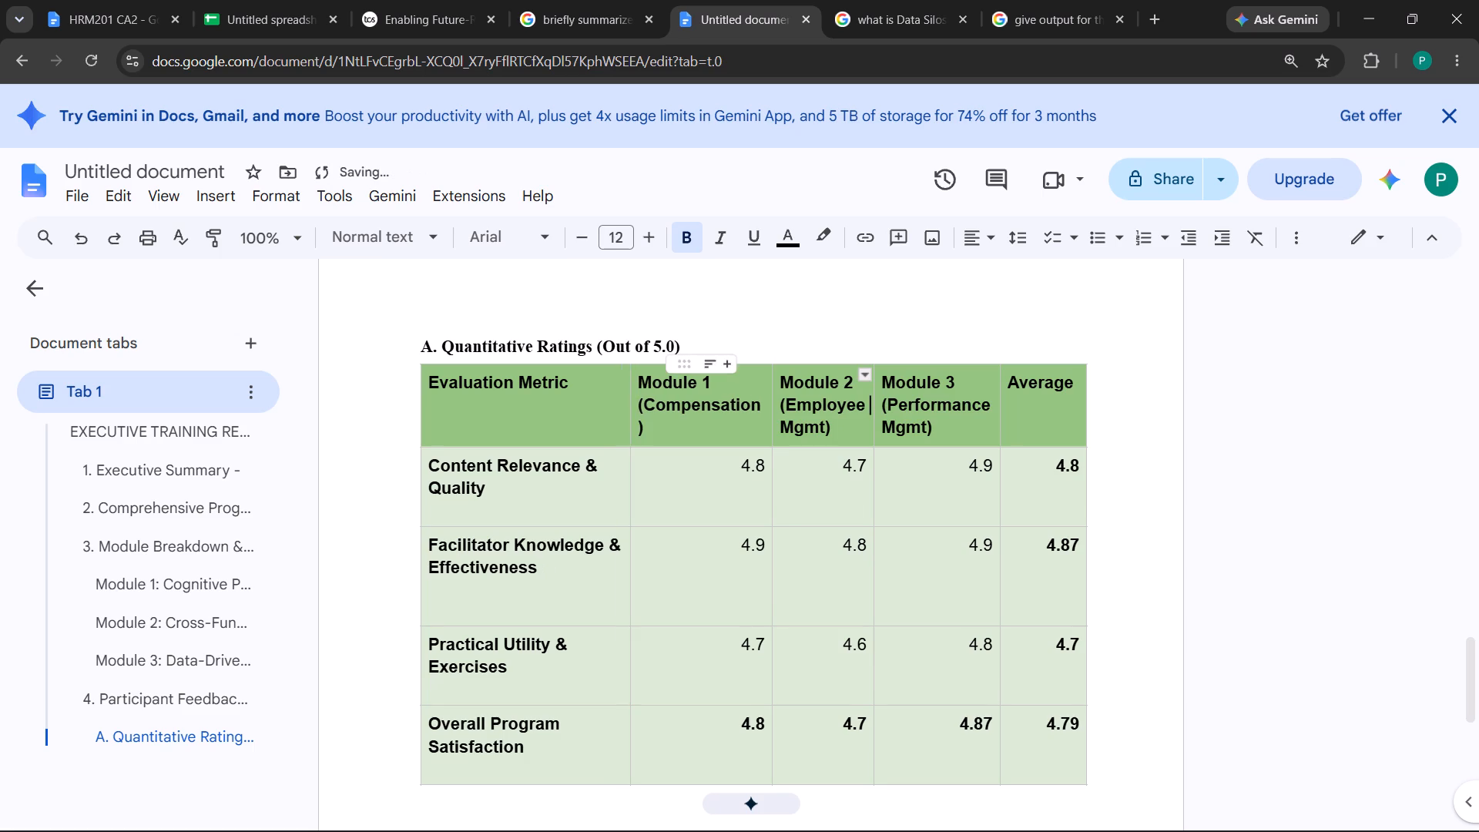
{"action": "left_click", "coordinate": [628, 397]}
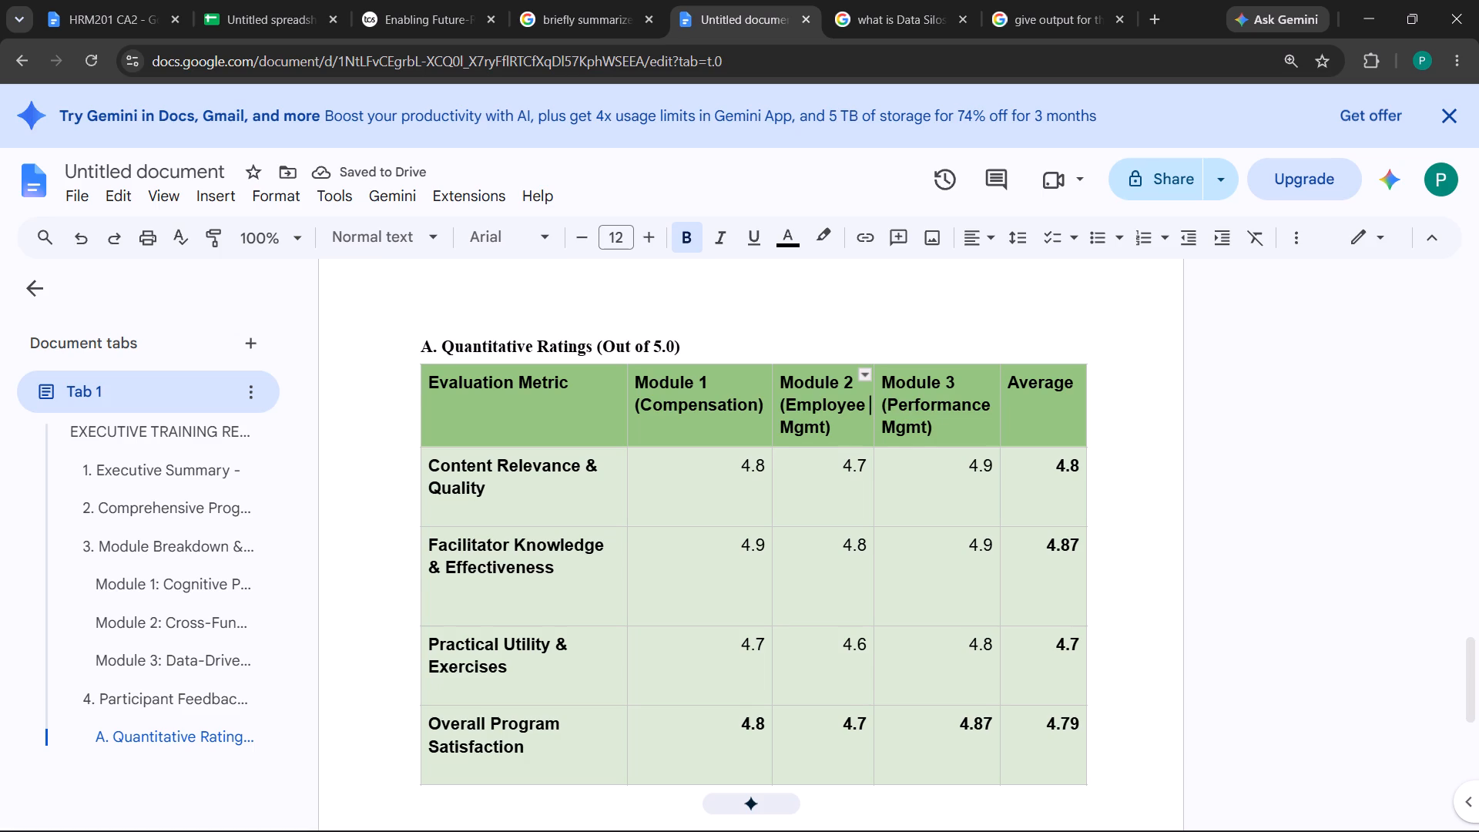
Reduce the heights of the ratings table's four metric rows to fit their two lines of text.
{"action": "scroll", "coordinate": [777, 557], "scroll_direction": "down", "scroll_amount": 1}
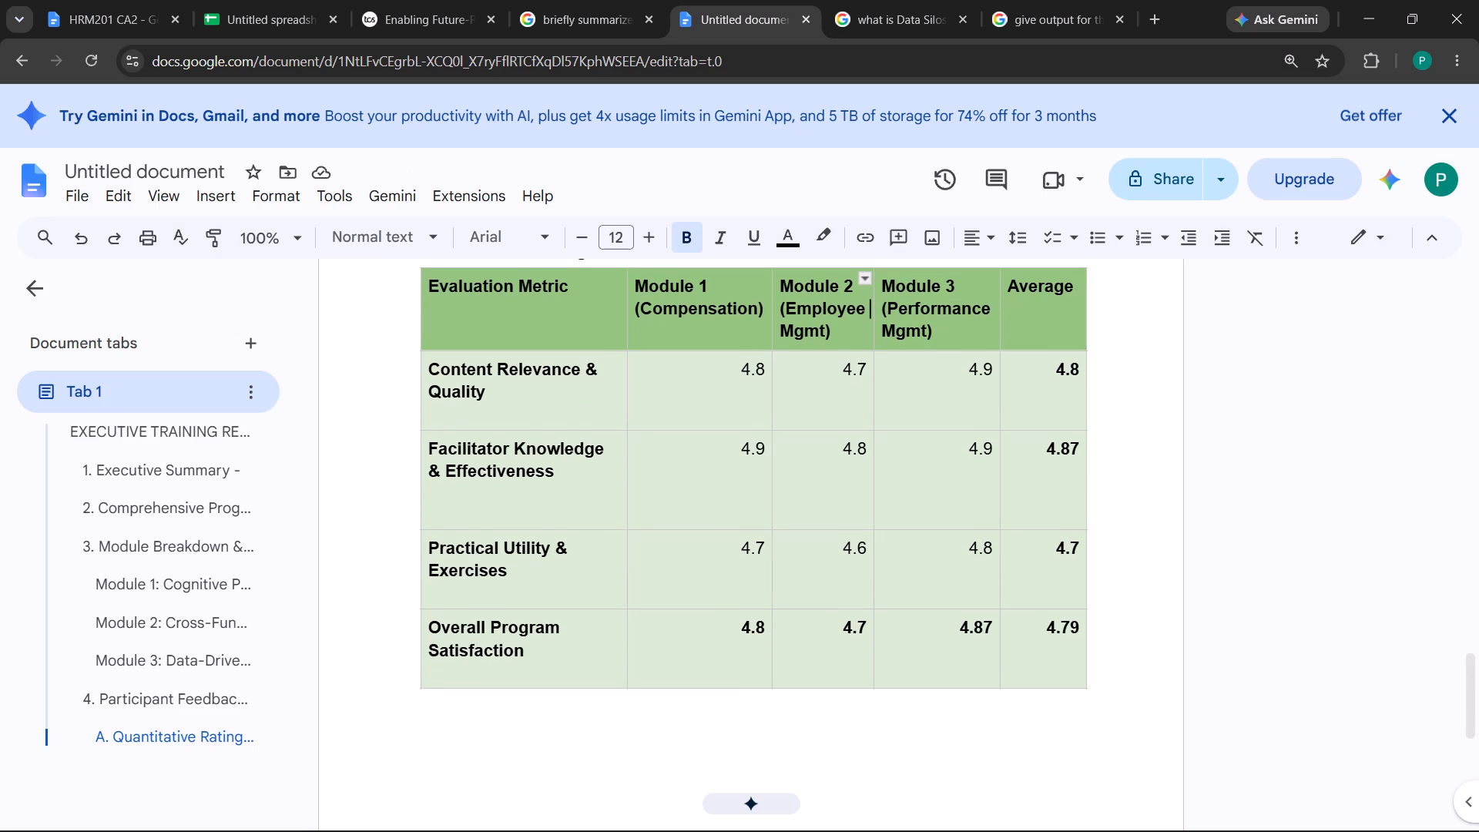
{"action": "left_click_drag", "start_coordinate": [705, 691], "coordinate": [691, 625]}
{"action": "left_click_drag", "start_coordinate": [694, 606], "coordinate": [699, 540]}
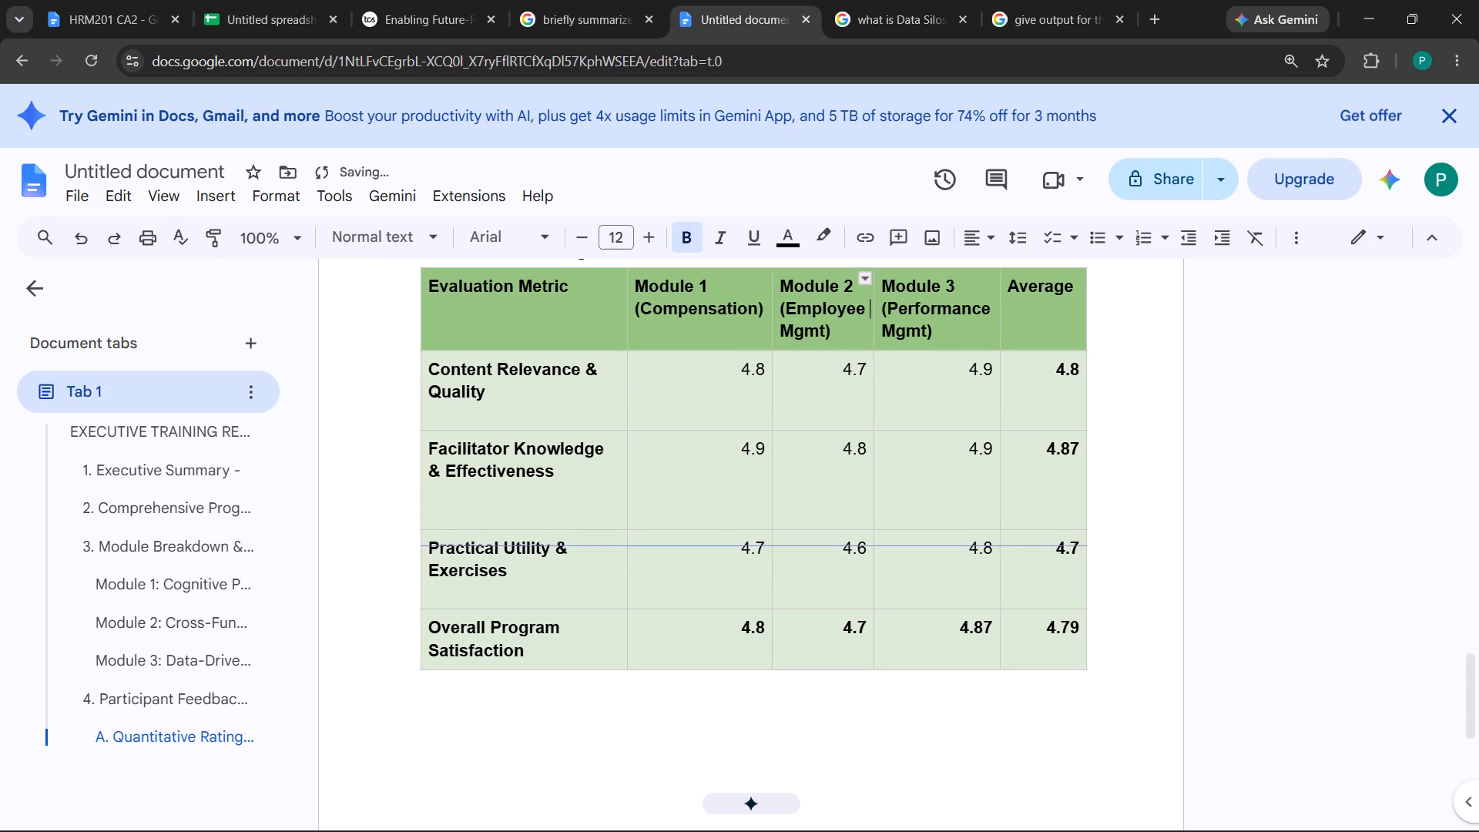
{"action": "left_click_drag", "start_coordinate": [699, 528], "coordinate": [701, 436]}
{"action": "left_click_drag", "start_coordinate": [703, 431], "coordinate": [701, 407]}
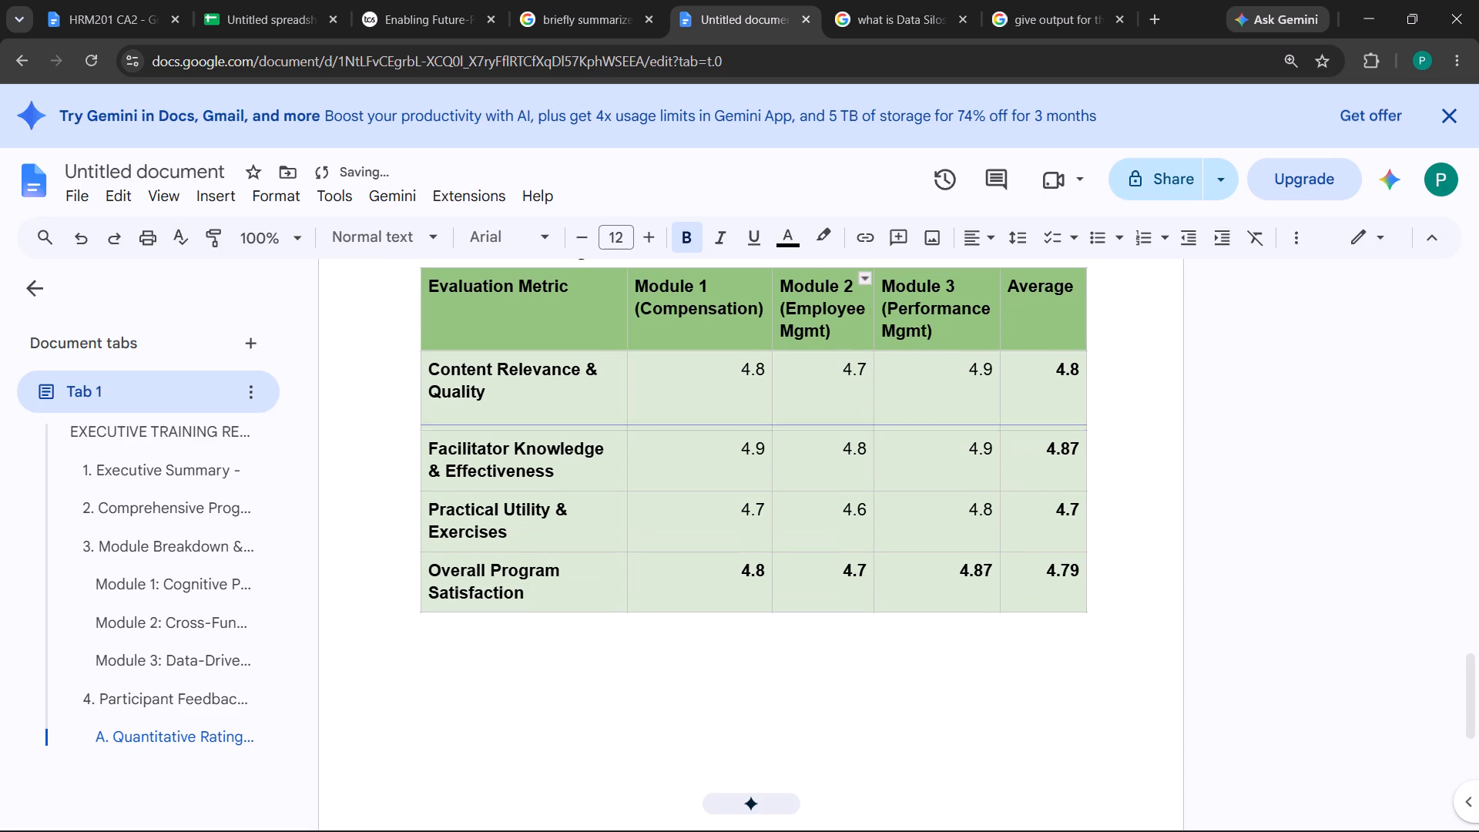
{"action": "left_click_drag", "start_coordinate": [701, 407], "coordinate": [700, 333]}
{"action": "left_click_drag", "start_coordinate": [706, 351], "coordinate": [706, 314]}
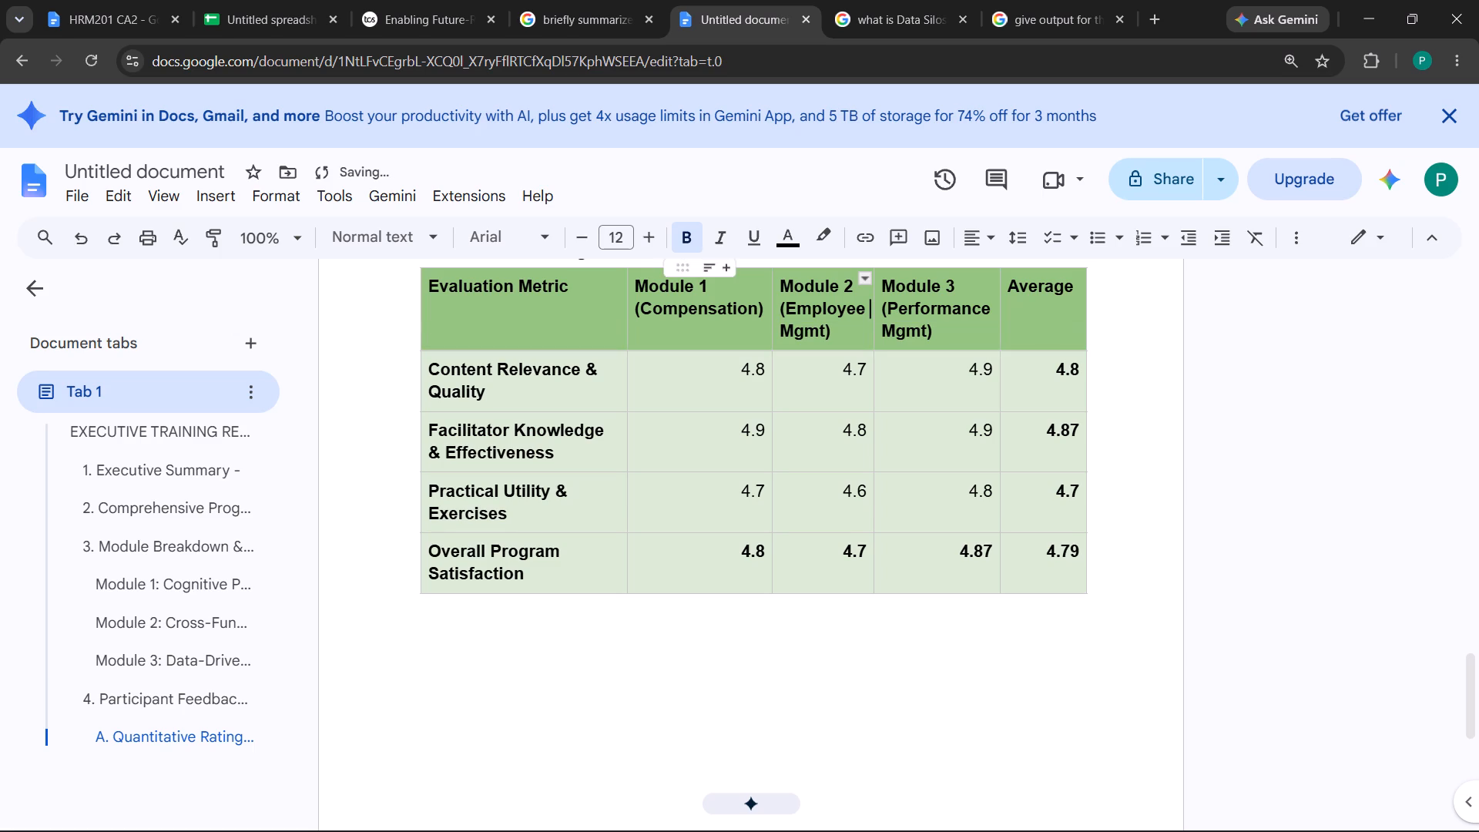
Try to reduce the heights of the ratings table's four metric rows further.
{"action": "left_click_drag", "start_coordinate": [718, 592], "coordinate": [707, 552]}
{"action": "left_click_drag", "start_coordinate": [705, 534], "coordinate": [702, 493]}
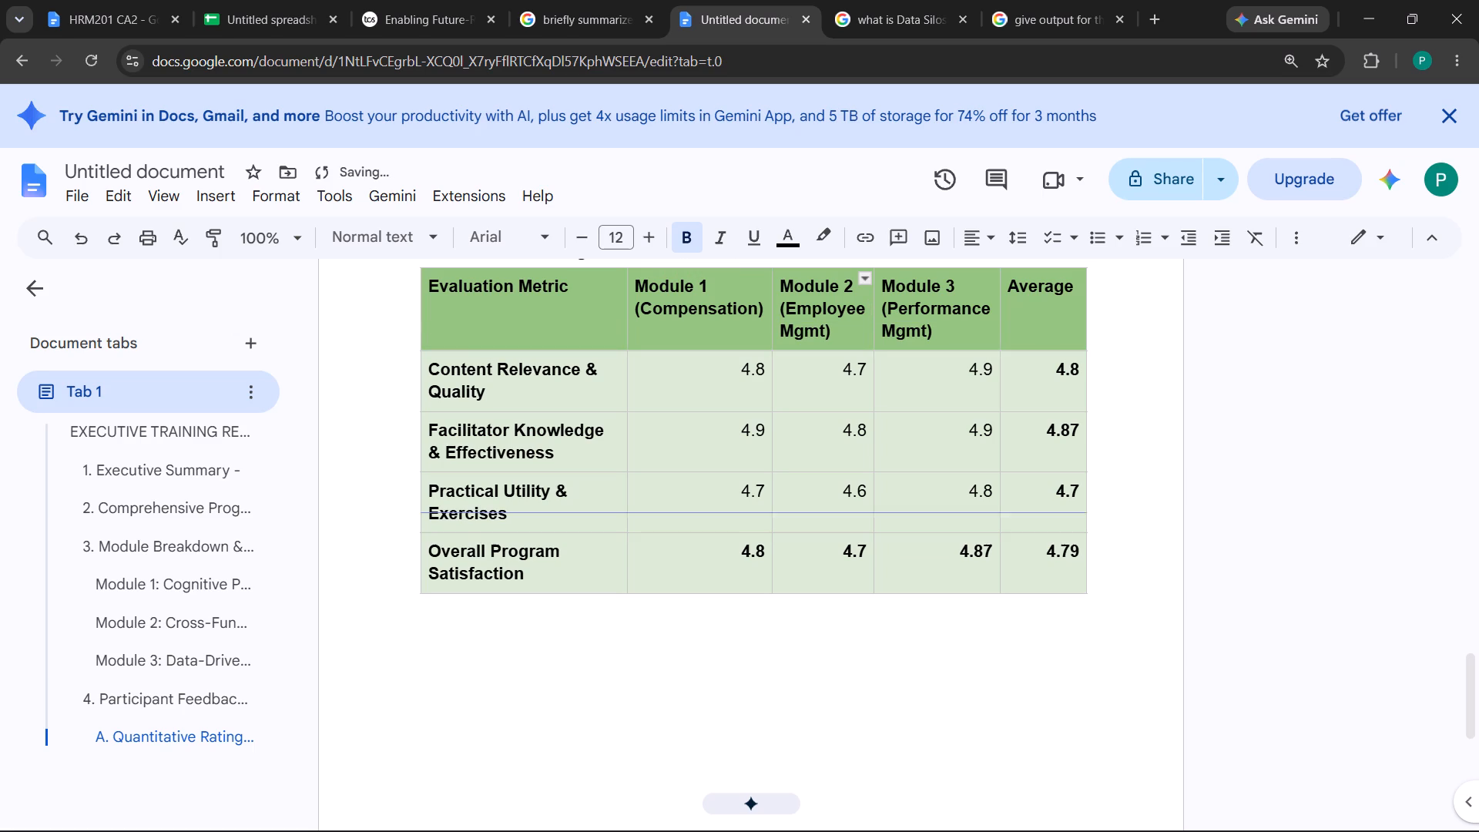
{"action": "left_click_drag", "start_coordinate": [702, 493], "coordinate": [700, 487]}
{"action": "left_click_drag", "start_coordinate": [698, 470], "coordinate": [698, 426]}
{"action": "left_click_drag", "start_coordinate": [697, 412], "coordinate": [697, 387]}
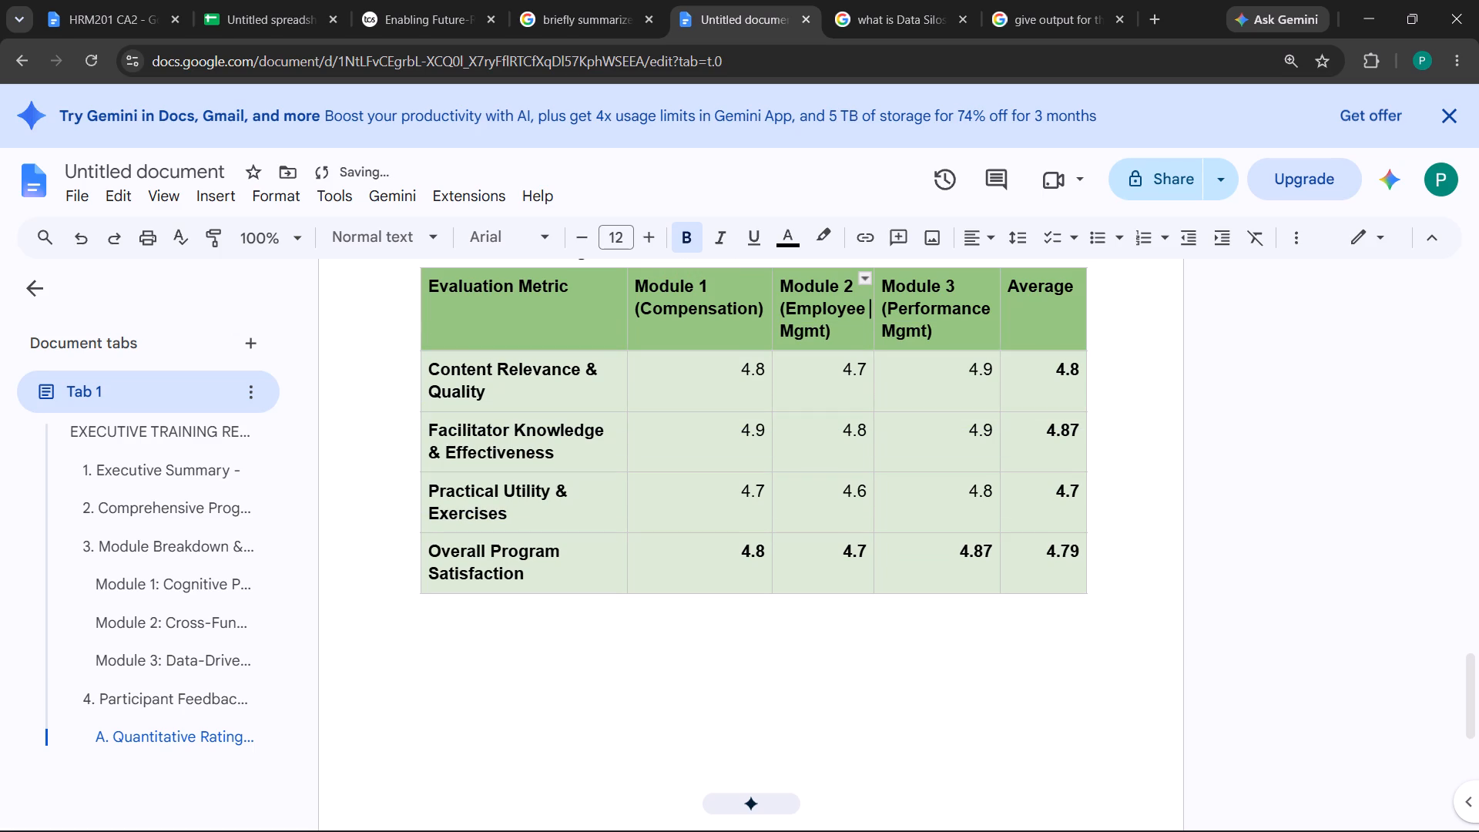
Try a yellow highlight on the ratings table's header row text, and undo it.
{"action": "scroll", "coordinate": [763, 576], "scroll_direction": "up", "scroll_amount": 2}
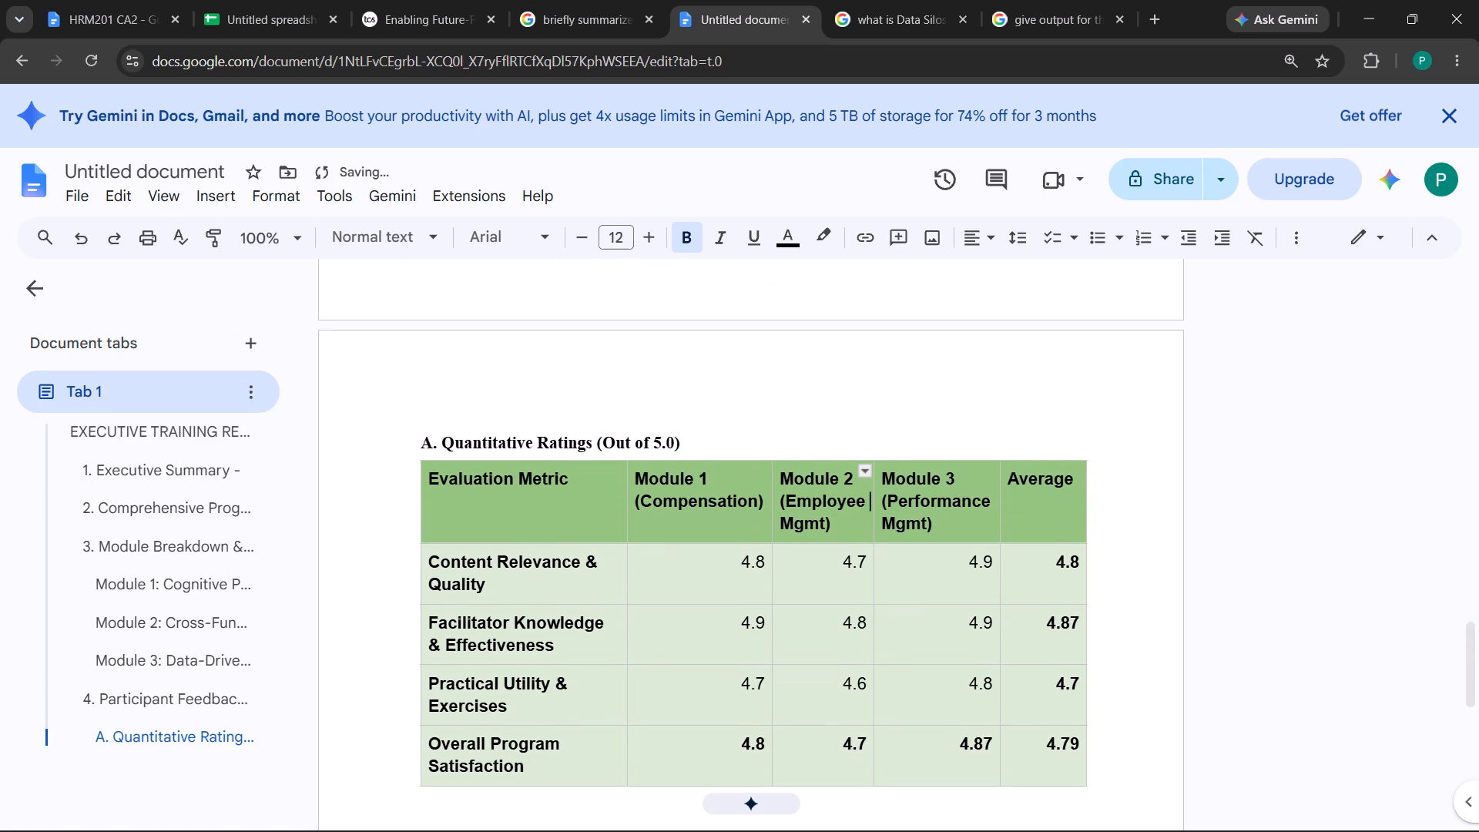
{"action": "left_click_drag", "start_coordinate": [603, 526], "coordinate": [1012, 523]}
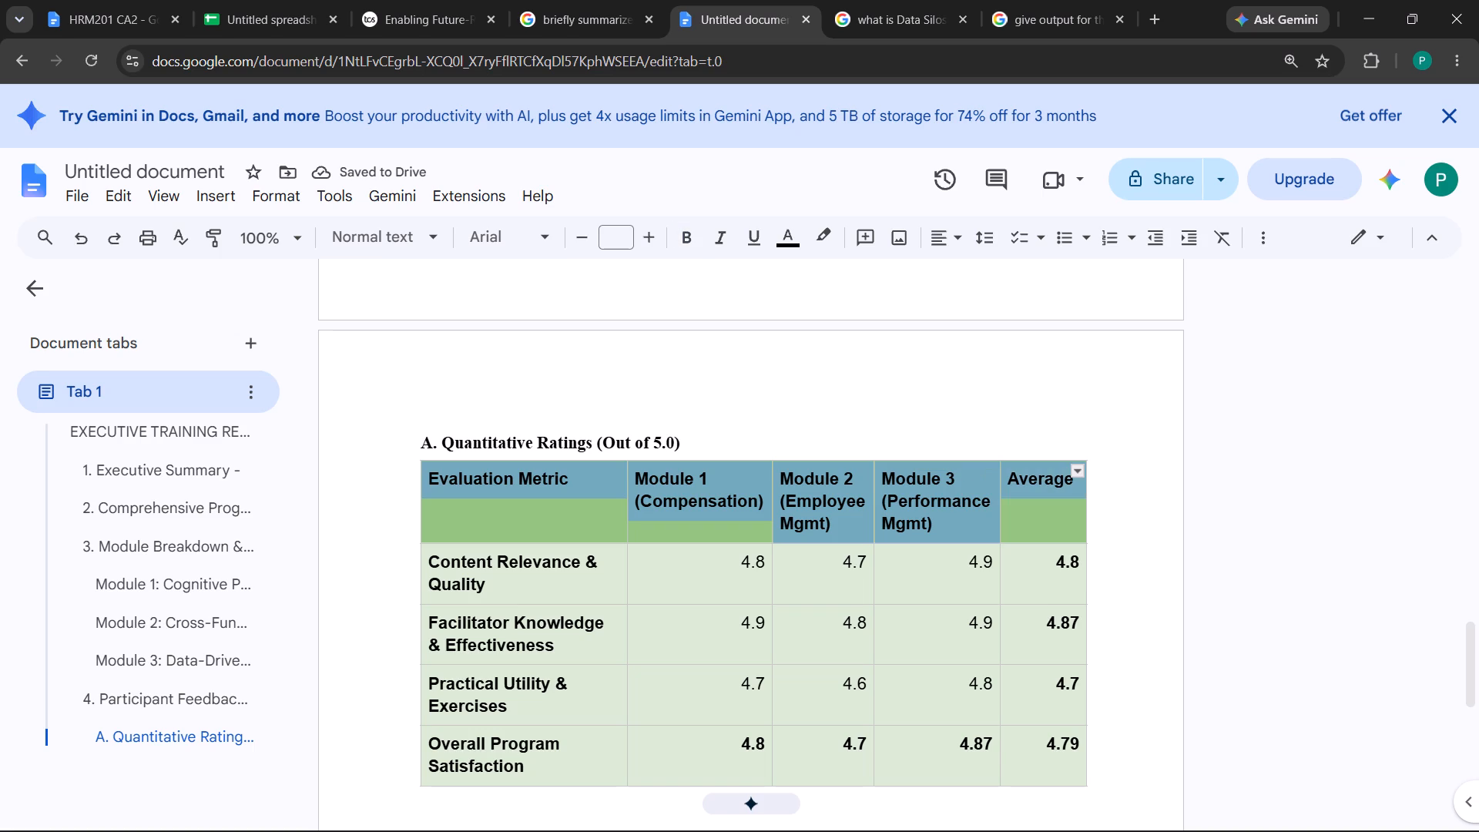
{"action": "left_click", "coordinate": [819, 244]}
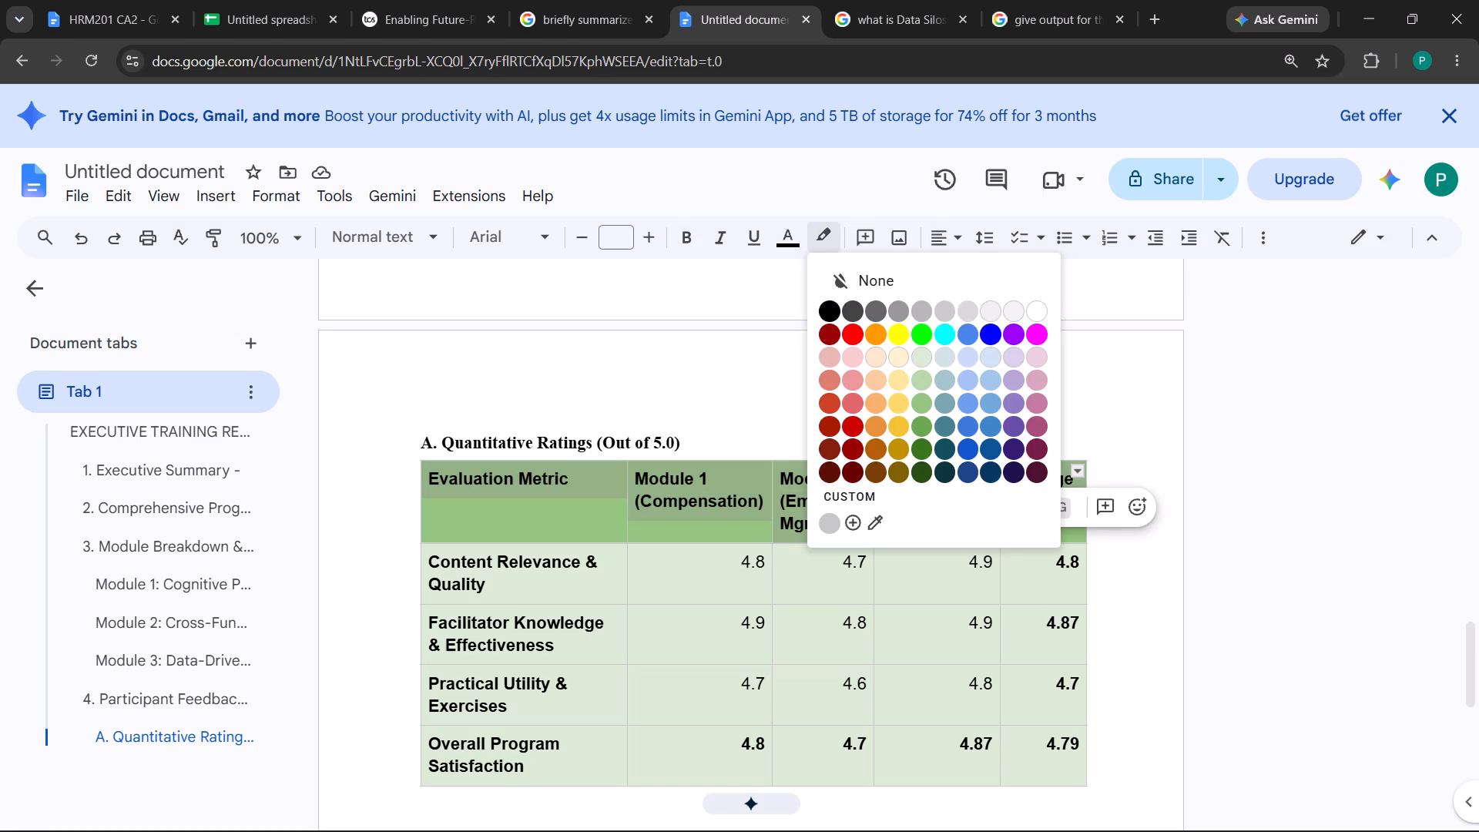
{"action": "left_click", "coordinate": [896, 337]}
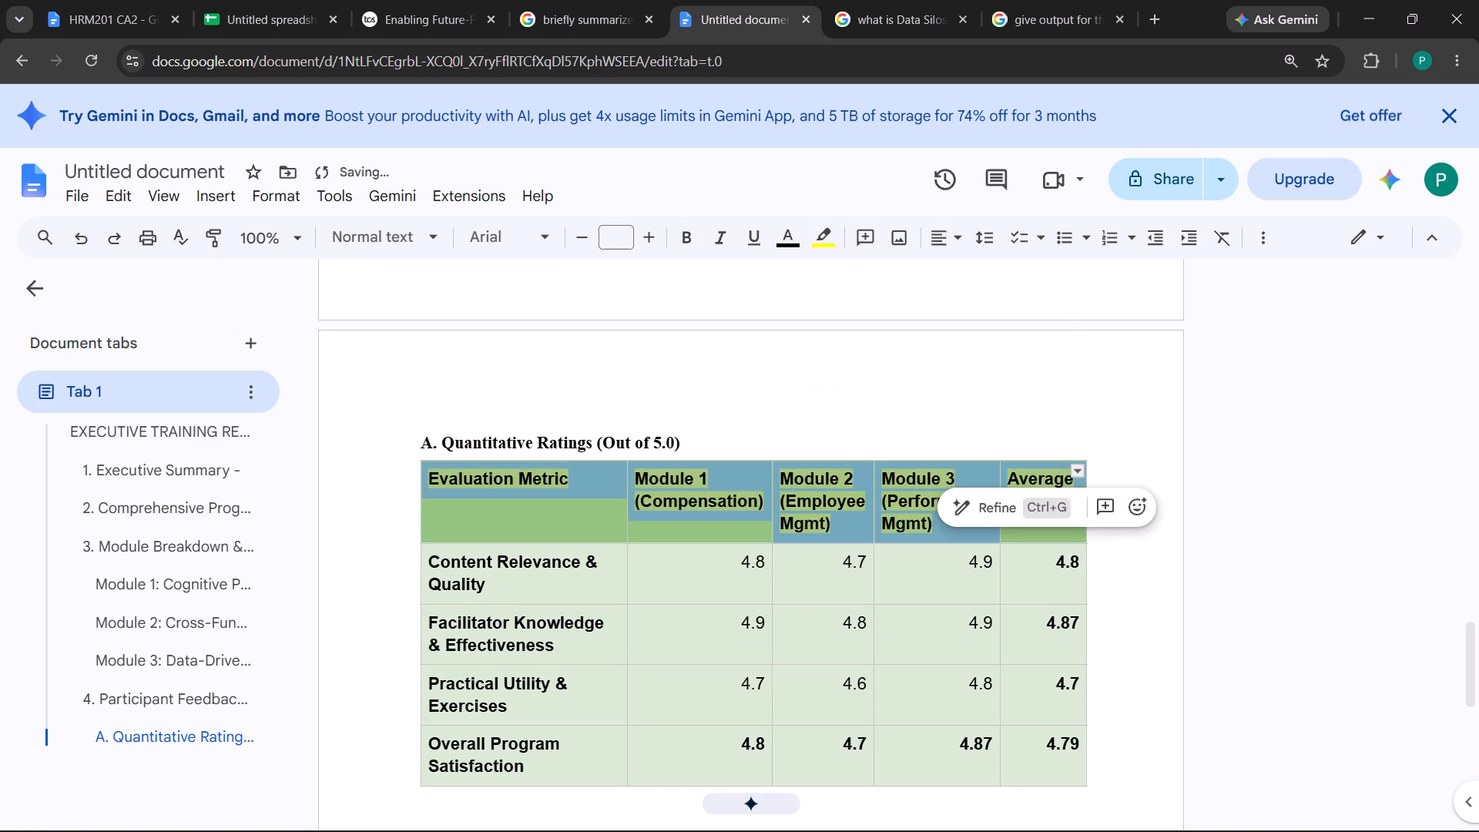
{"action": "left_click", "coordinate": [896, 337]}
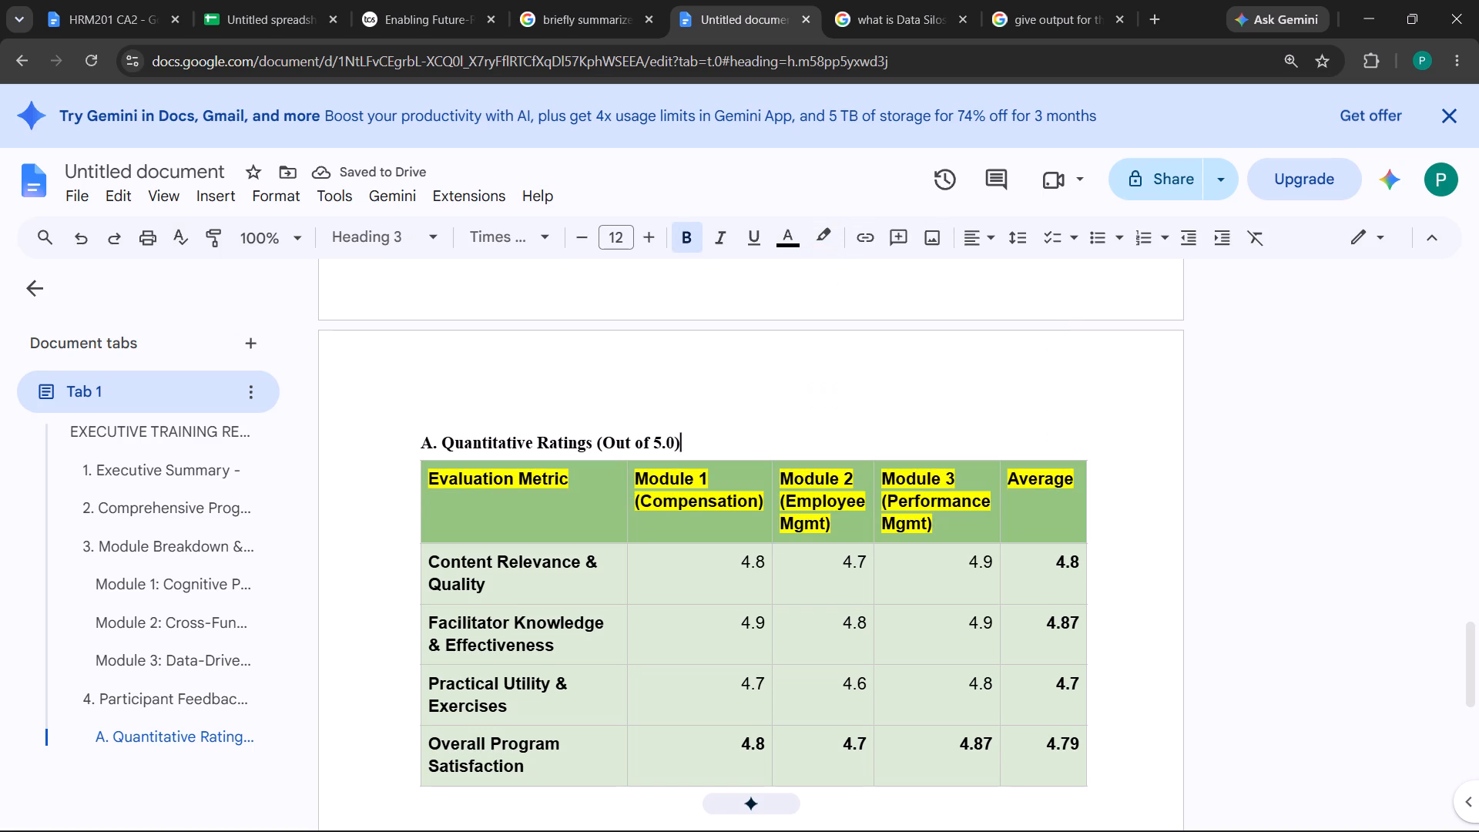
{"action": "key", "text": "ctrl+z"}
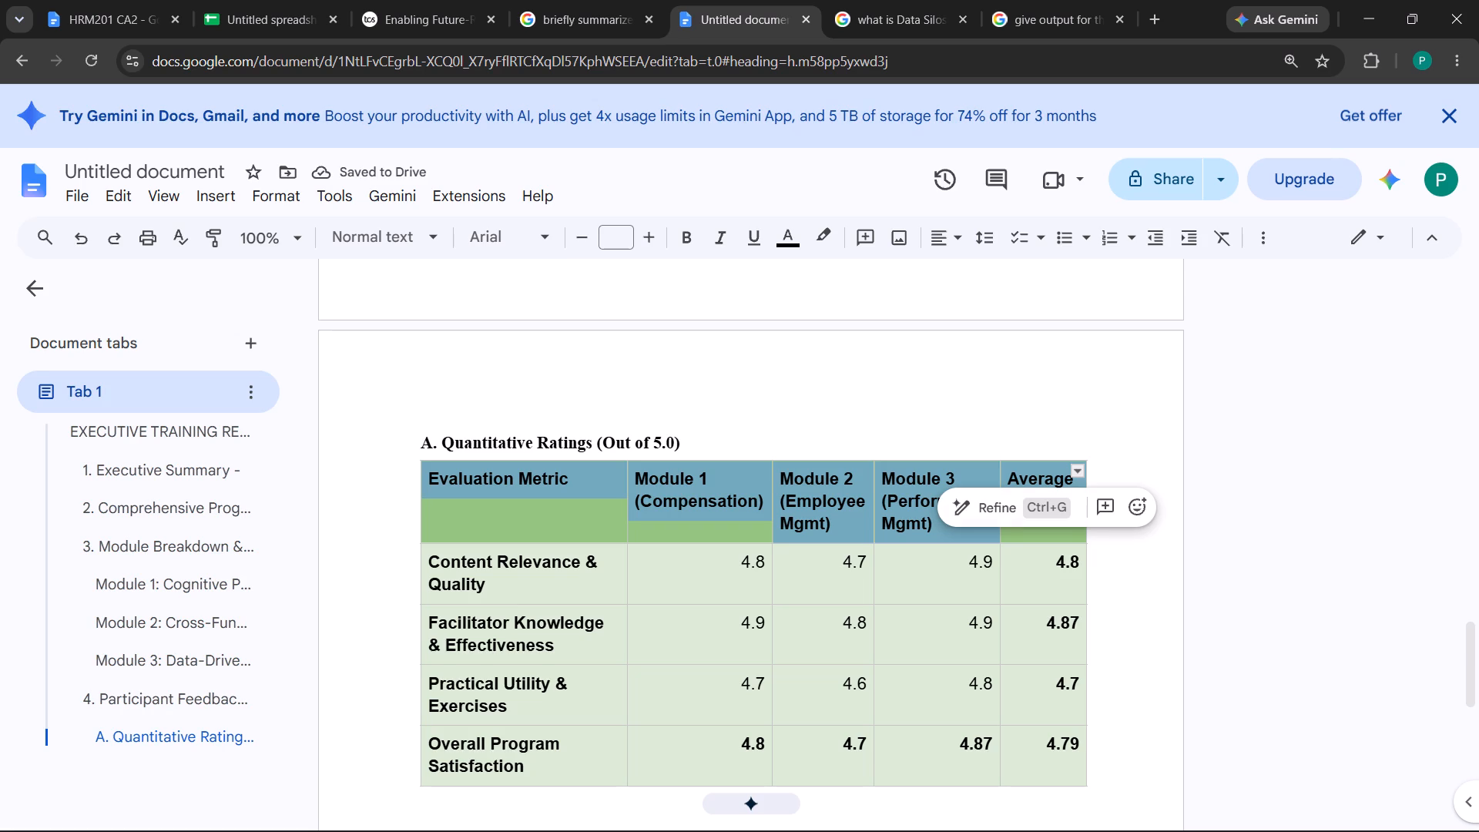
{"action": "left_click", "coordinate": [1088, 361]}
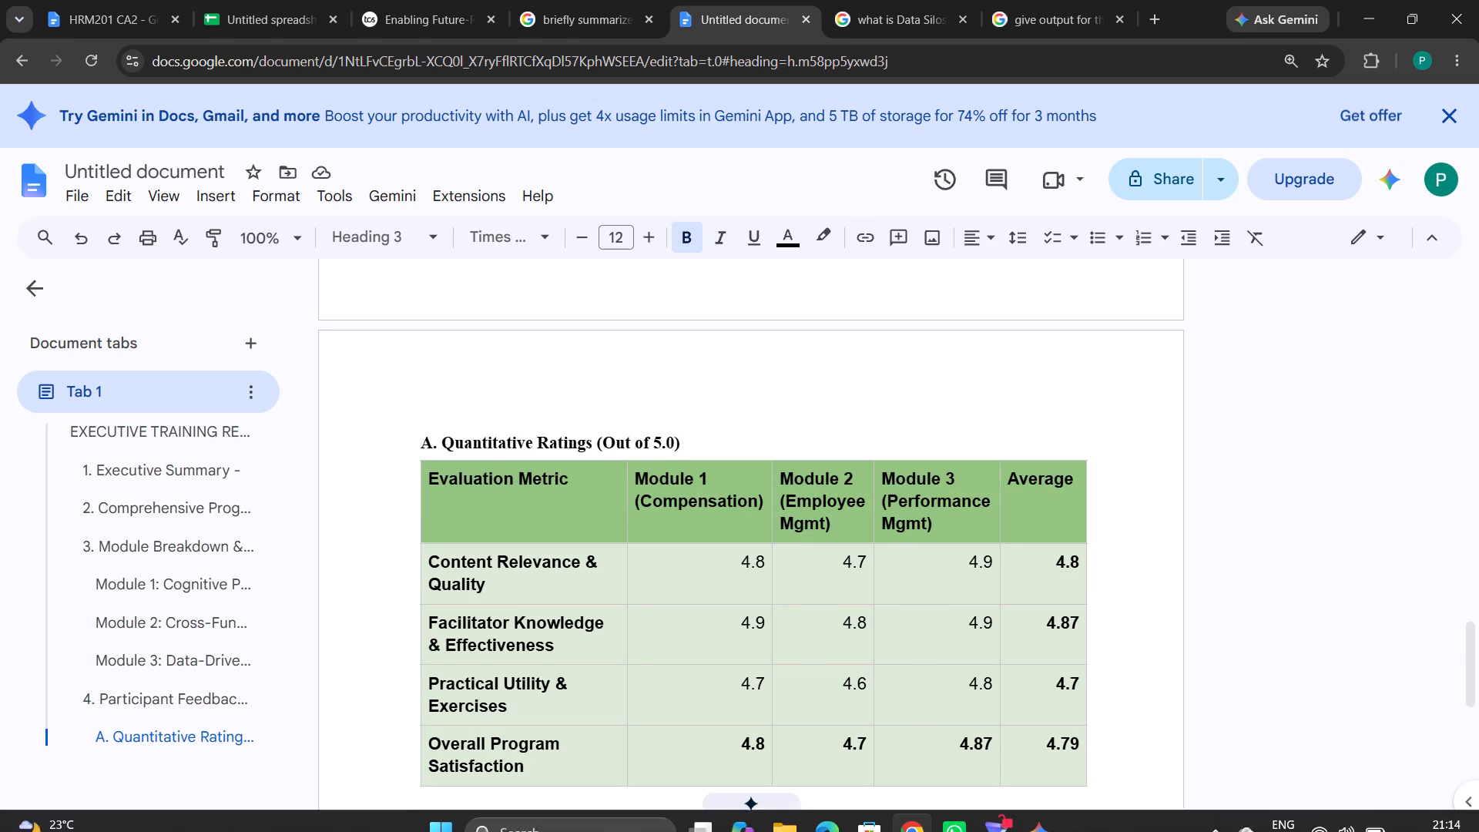
{"action": "scroll", "coordinate": [681, 512], "scroll_direction": "up", "scroll_amount": 1}
{"action": "scroll", "coordinate": [682, 512], "scroll_direction": "down", "scroll_amount": 2}
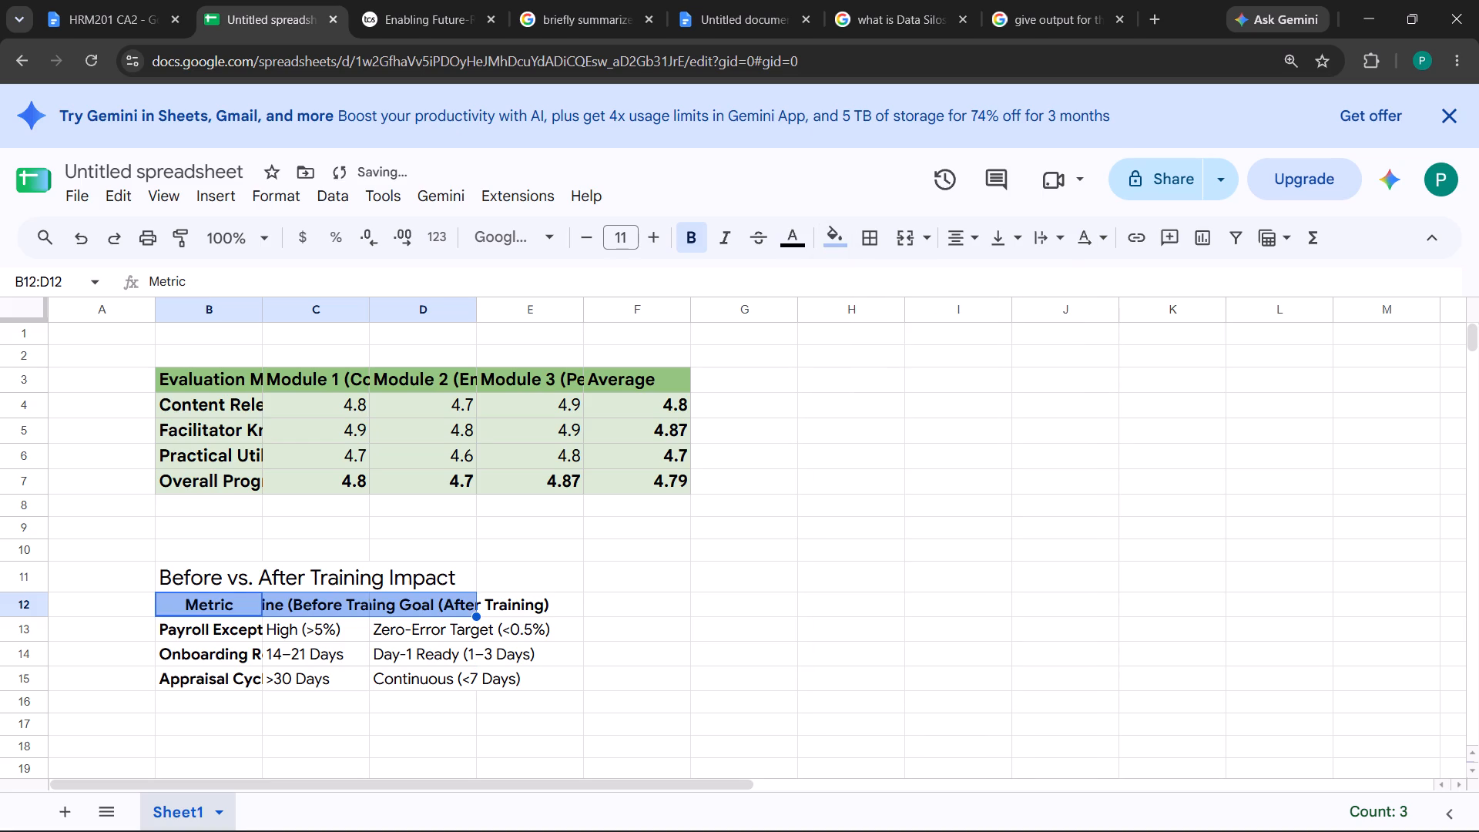
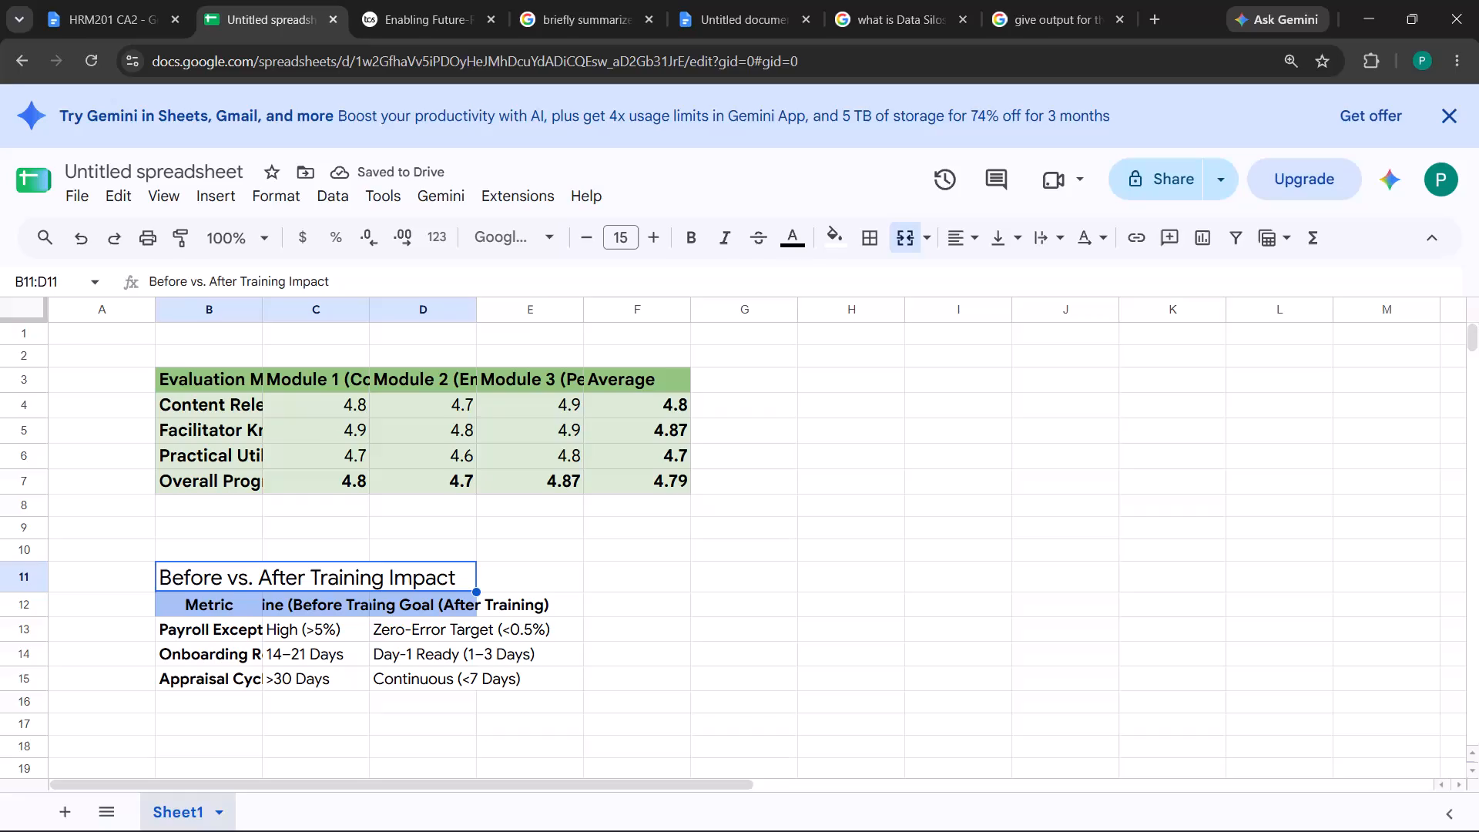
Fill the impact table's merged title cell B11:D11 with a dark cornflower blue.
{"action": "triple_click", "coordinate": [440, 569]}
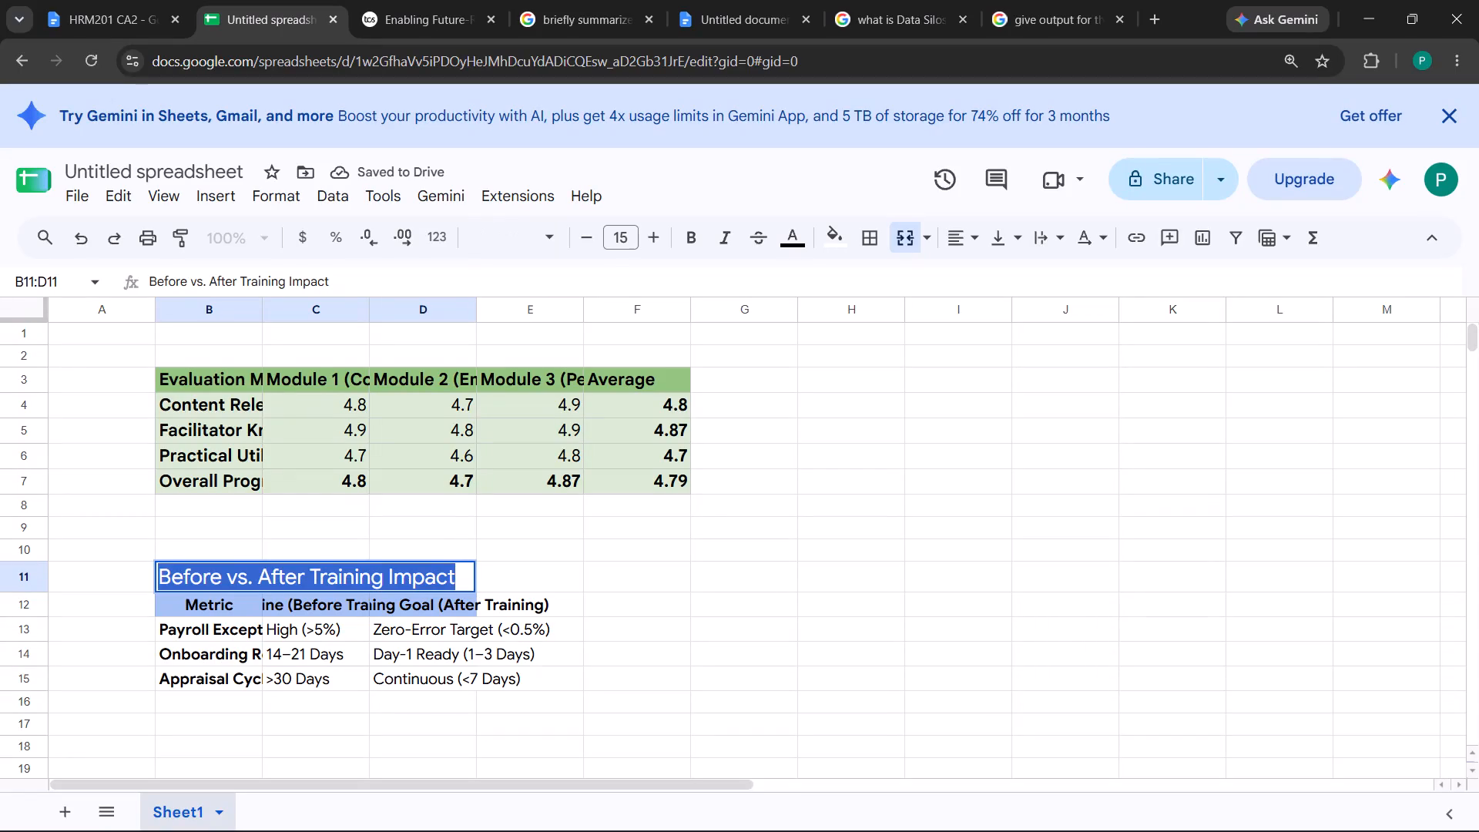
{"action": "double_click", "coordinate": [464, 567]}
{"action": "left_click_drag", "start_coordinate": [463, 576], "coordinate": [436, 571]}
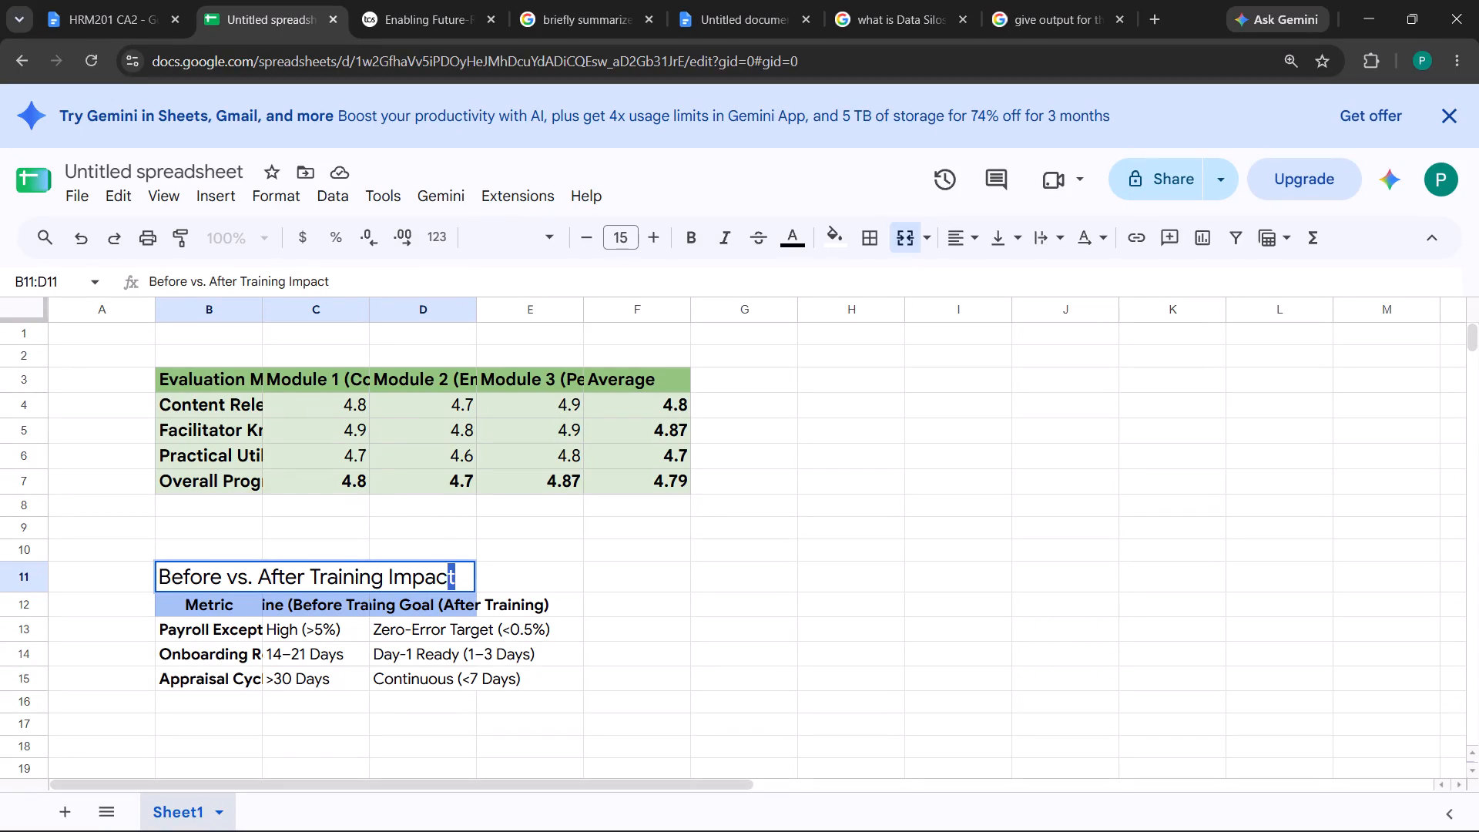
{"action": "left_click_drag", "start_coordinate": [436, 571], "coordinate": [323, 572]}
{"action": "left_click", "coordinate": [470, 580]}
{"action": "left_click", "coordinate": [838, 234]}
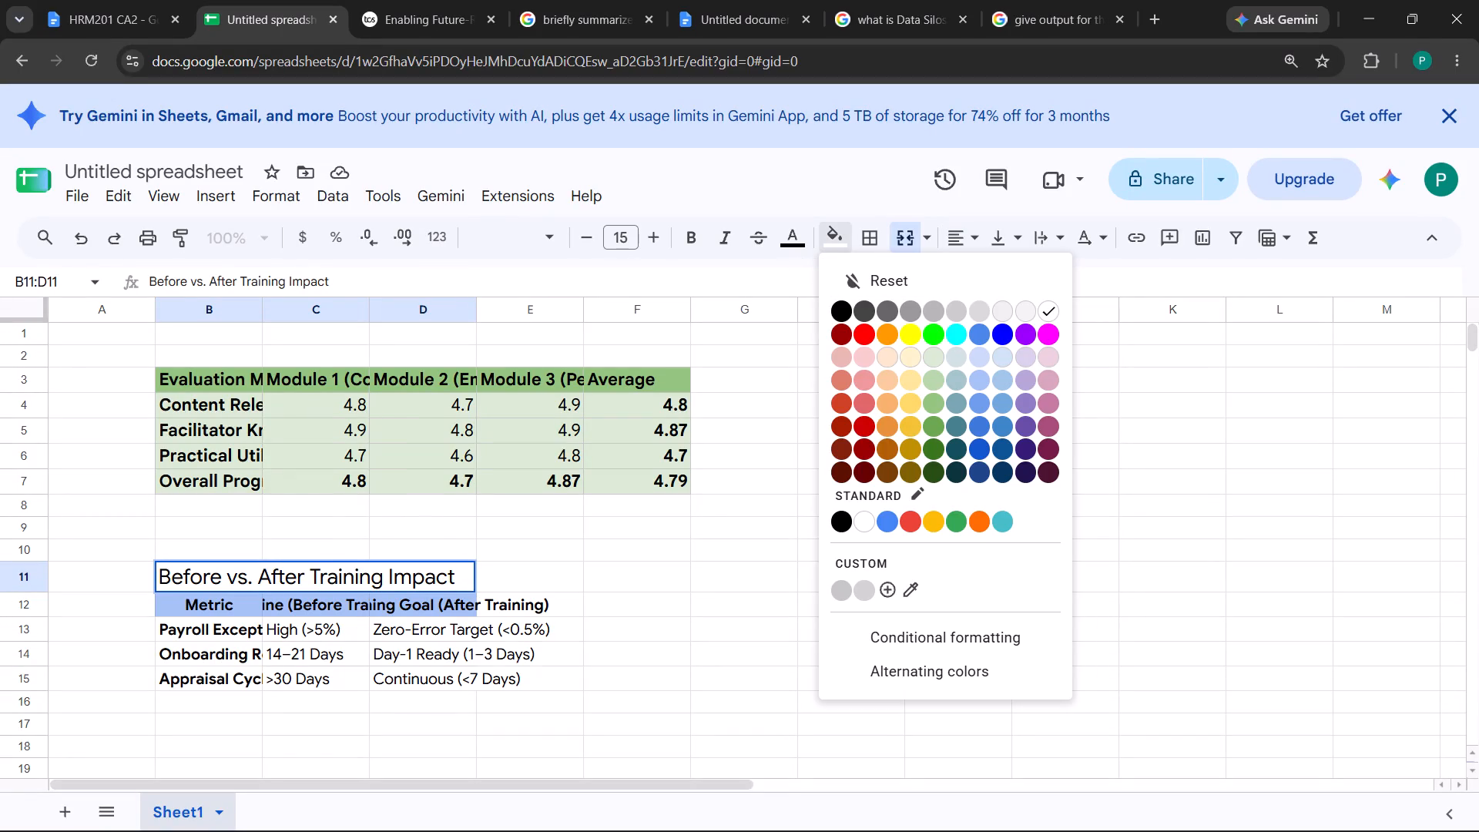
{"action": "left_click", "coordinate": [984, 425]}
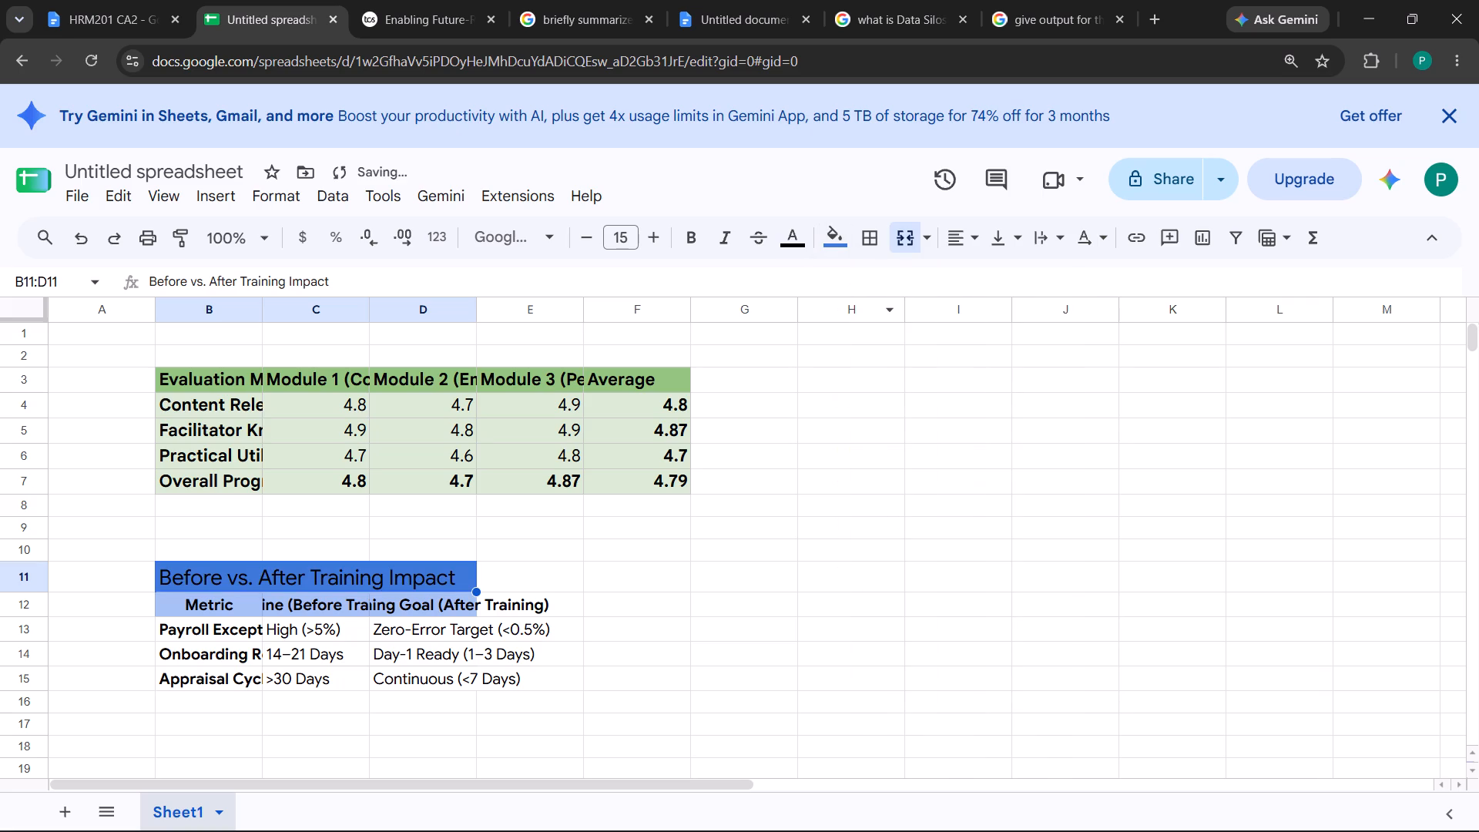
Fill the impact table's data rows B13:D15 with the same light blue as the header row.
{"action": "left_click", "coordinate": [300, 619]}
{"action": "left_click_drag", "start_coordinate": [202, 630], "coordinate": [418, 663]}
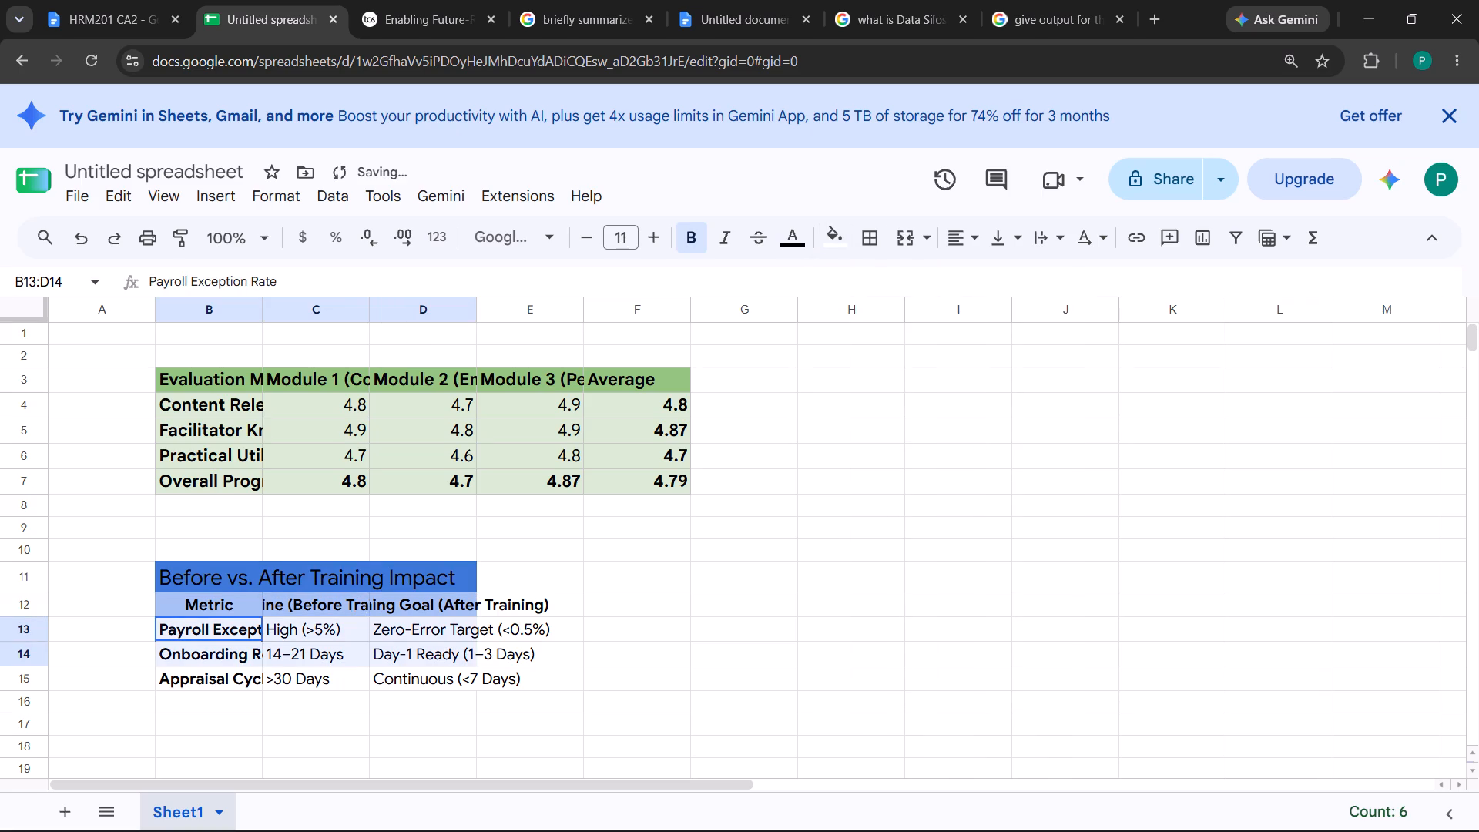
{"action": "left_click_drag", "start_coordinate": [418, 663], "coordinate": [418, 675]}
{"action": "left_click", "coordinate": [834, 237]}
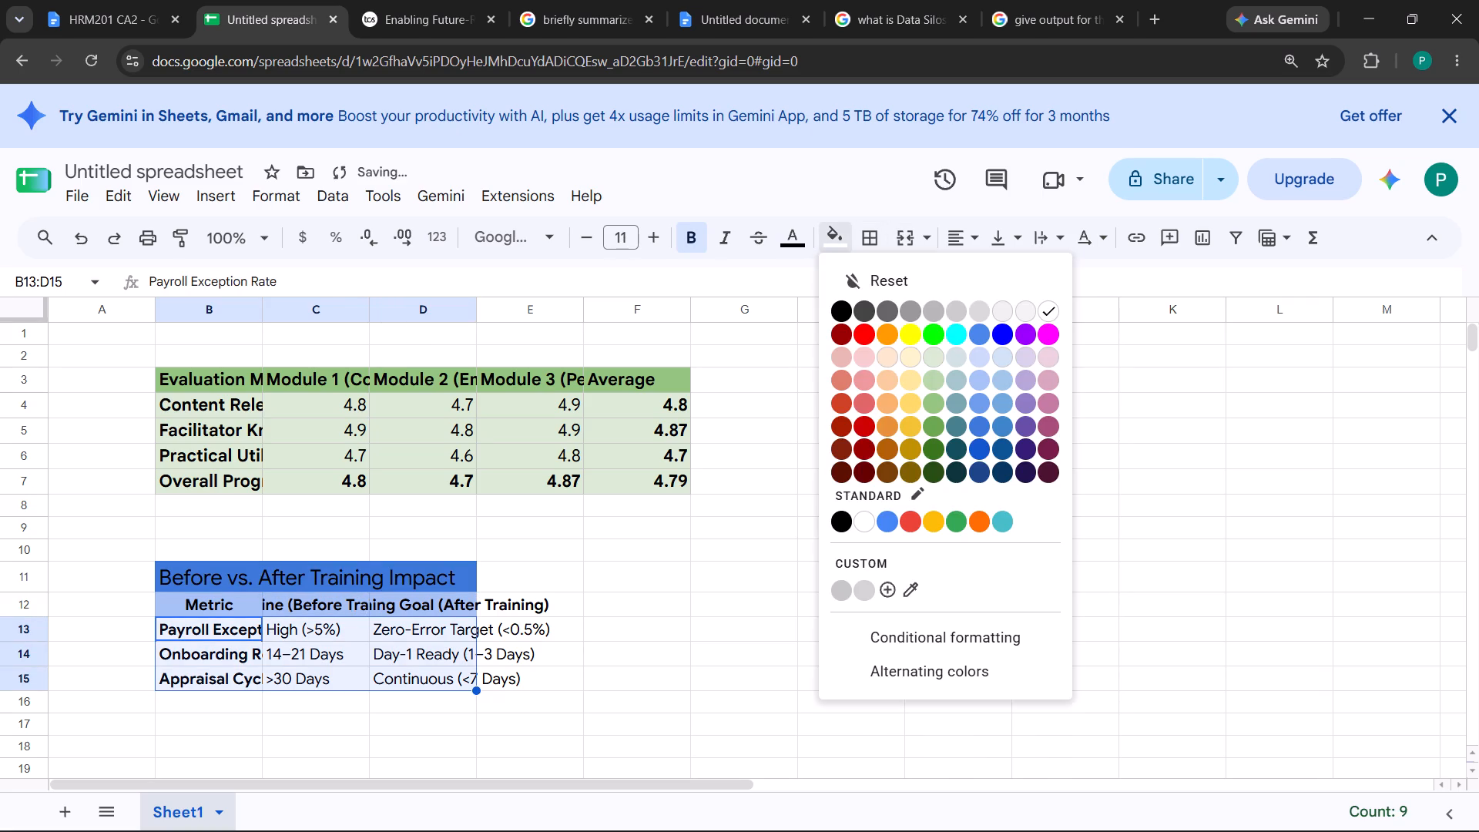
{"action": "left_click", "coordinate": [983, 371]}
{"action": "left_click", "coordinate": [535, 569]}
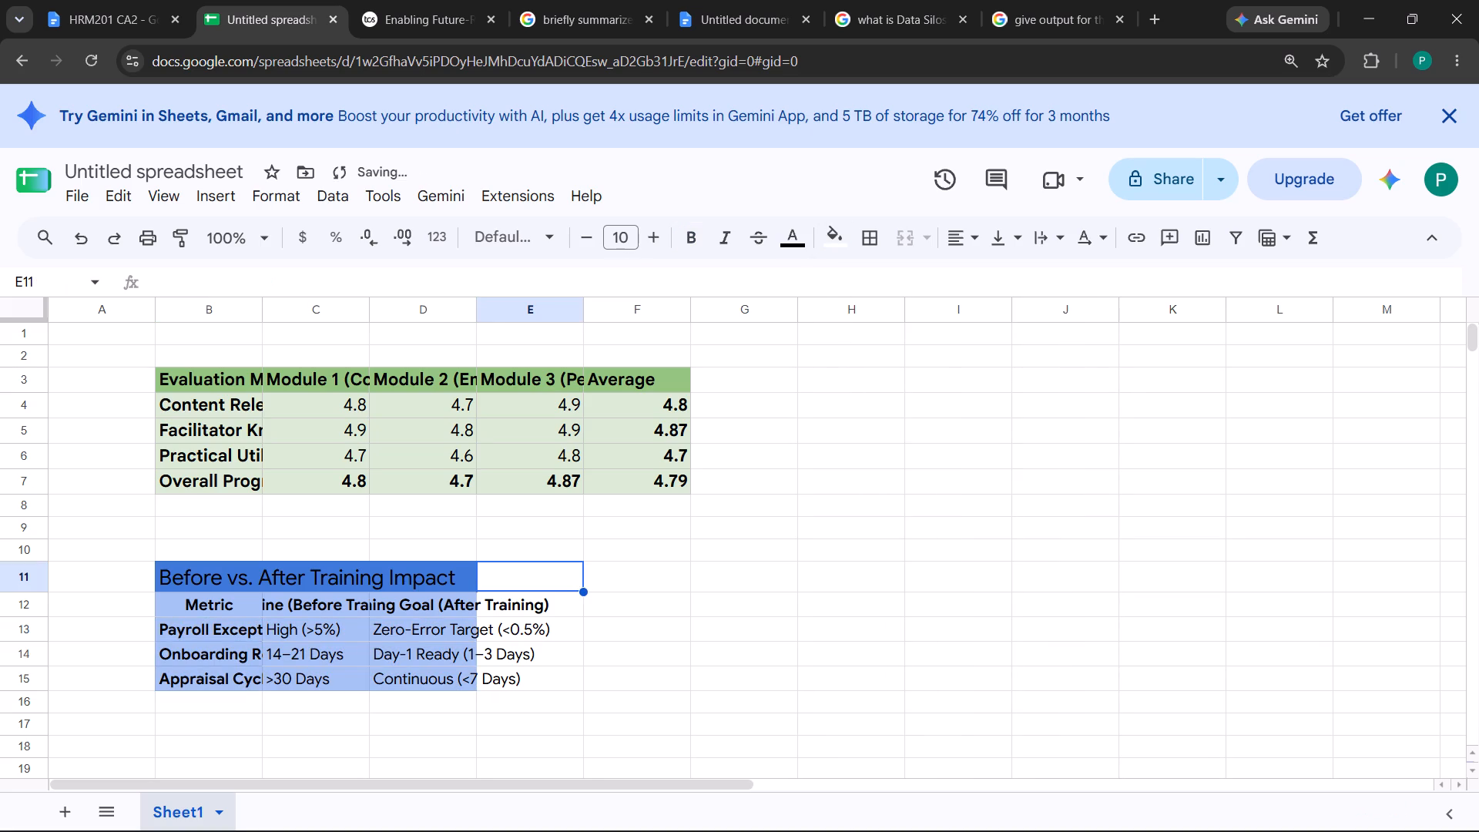
Fill the data rows B13:D15 with light cornflower blue 3, one shade paler than the header row.
{"action": "left_click_drag", "start_coordinate": [206, 622], "coordinate": [434, 673]}
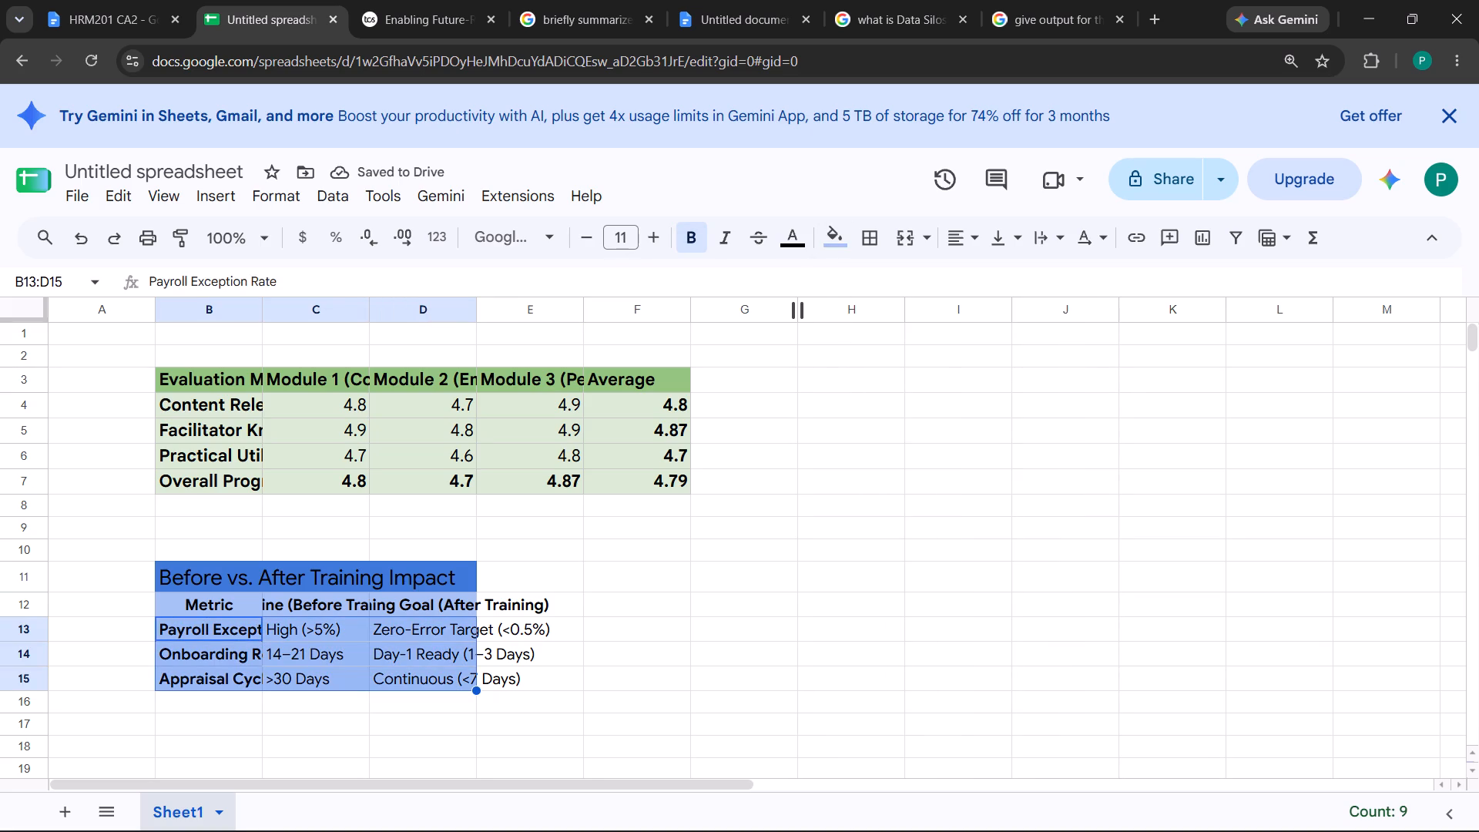
{"action": "left_click", "coordinate": [840, 236]}
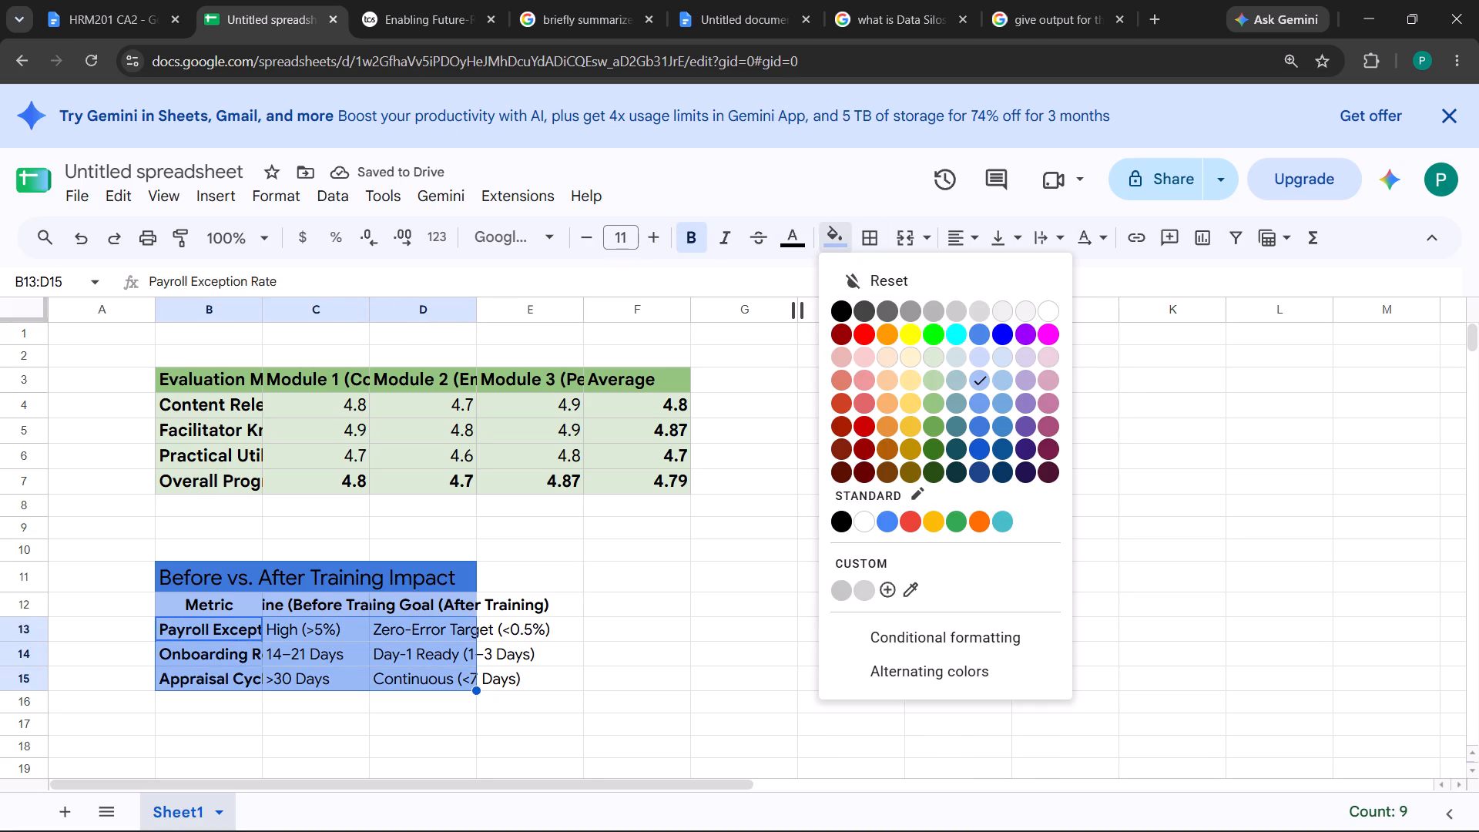
{"action": "left_click", "coordinate": [981, 354]}
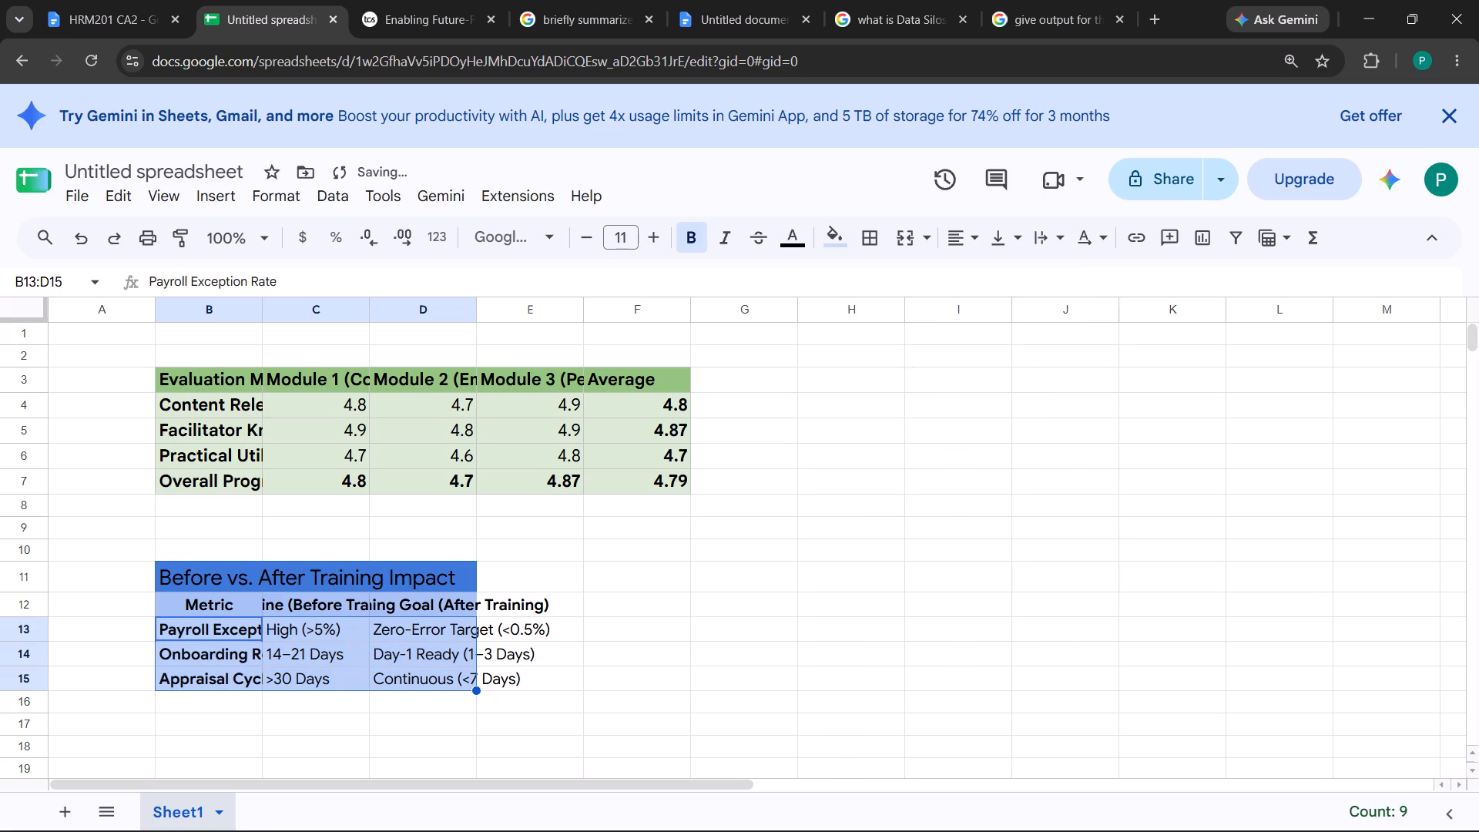
Fill the title cell B11:D11 with light cornflower blue 1, one shade darker than the header row.
{"action": "left_click", "coordinate": [265, 570]}
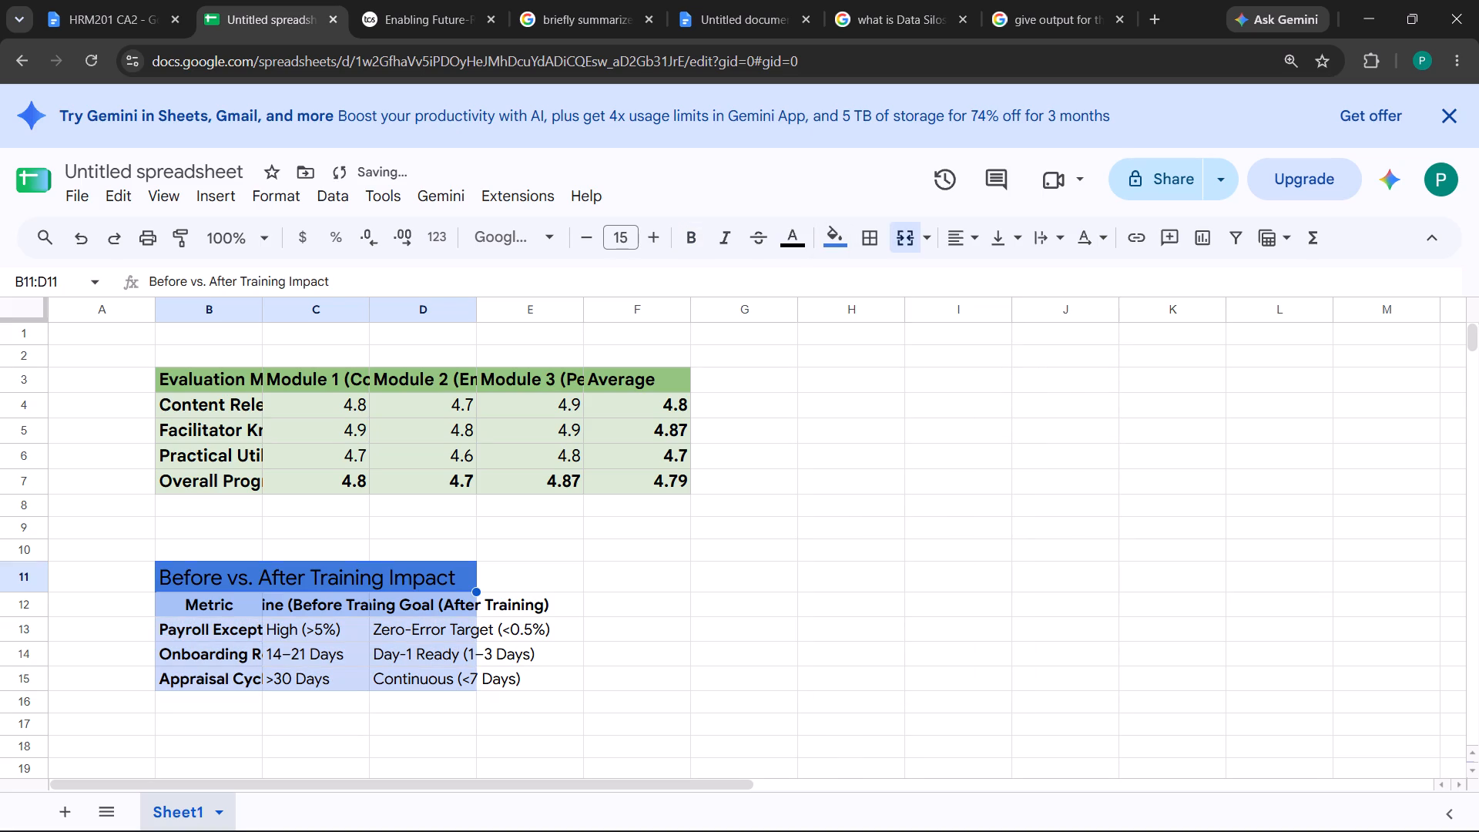
{"action": "left_click_drag", "start_coordinate": [217, 569], "coordinate": [406, 570]}
{"action": "left_click", "coordinate": [845, 237]}
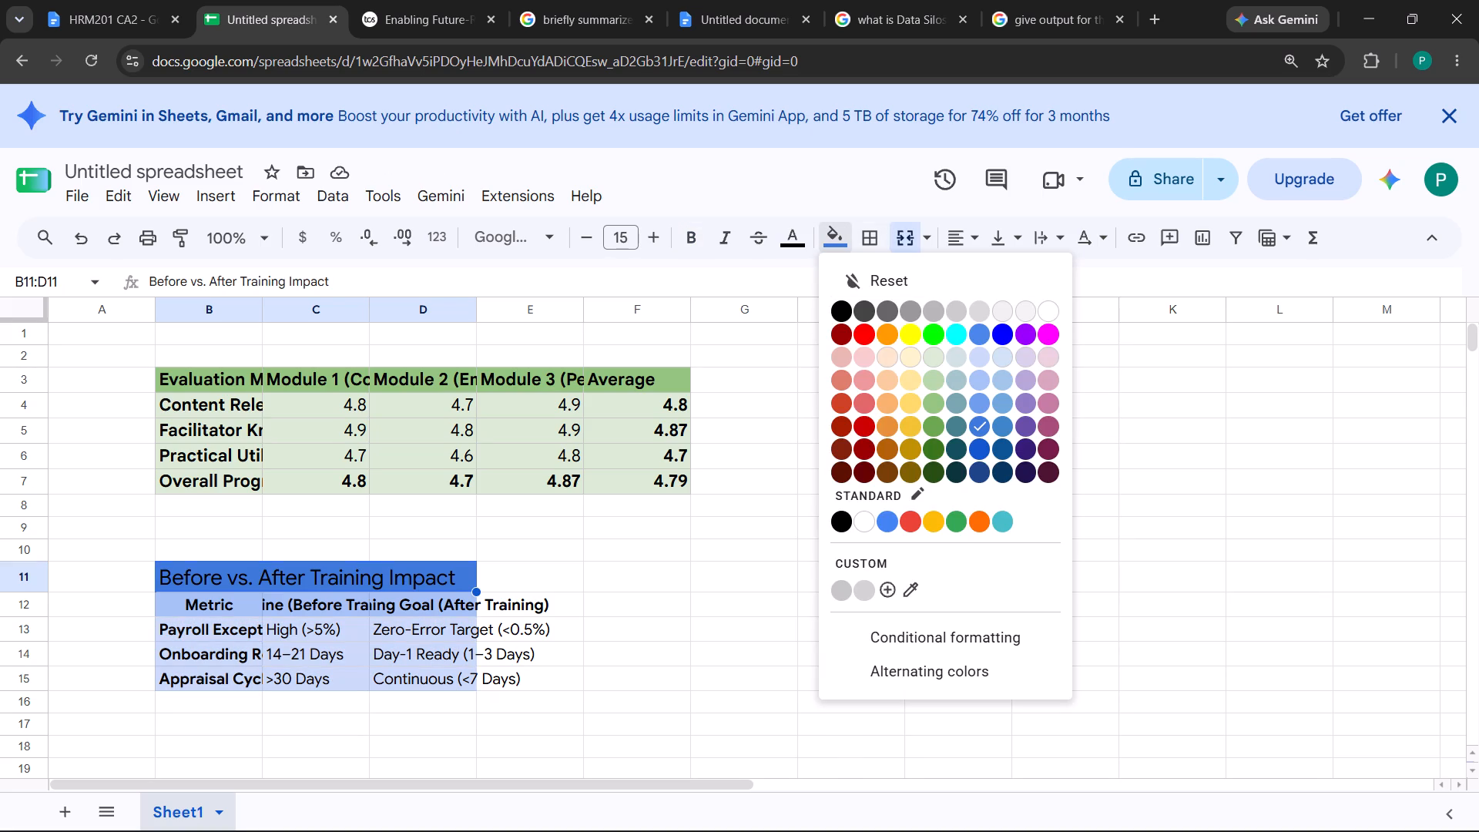
{"action": "left_click", "coordinate": [976, 399]}
{"action": "left_click", "coordinate": [753, 626]}
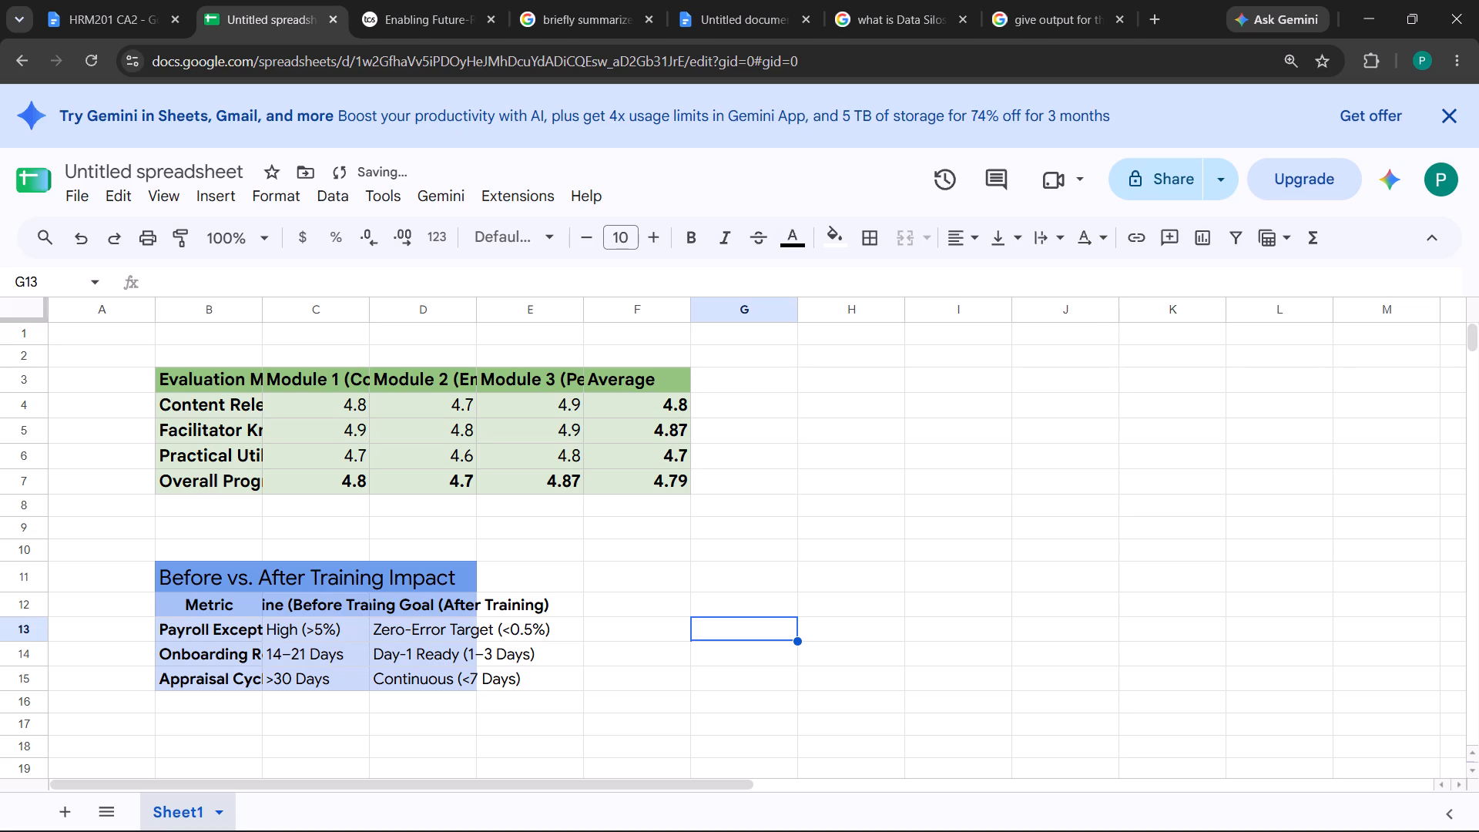
Set the font size of the whole impact table B11:D15 to 12.
{"action": "left_click", "coordinate": [187, 569]}
{"action": "left_click_drag", "start_coordinate": [183, 579], "coordinate": [281, 616]}
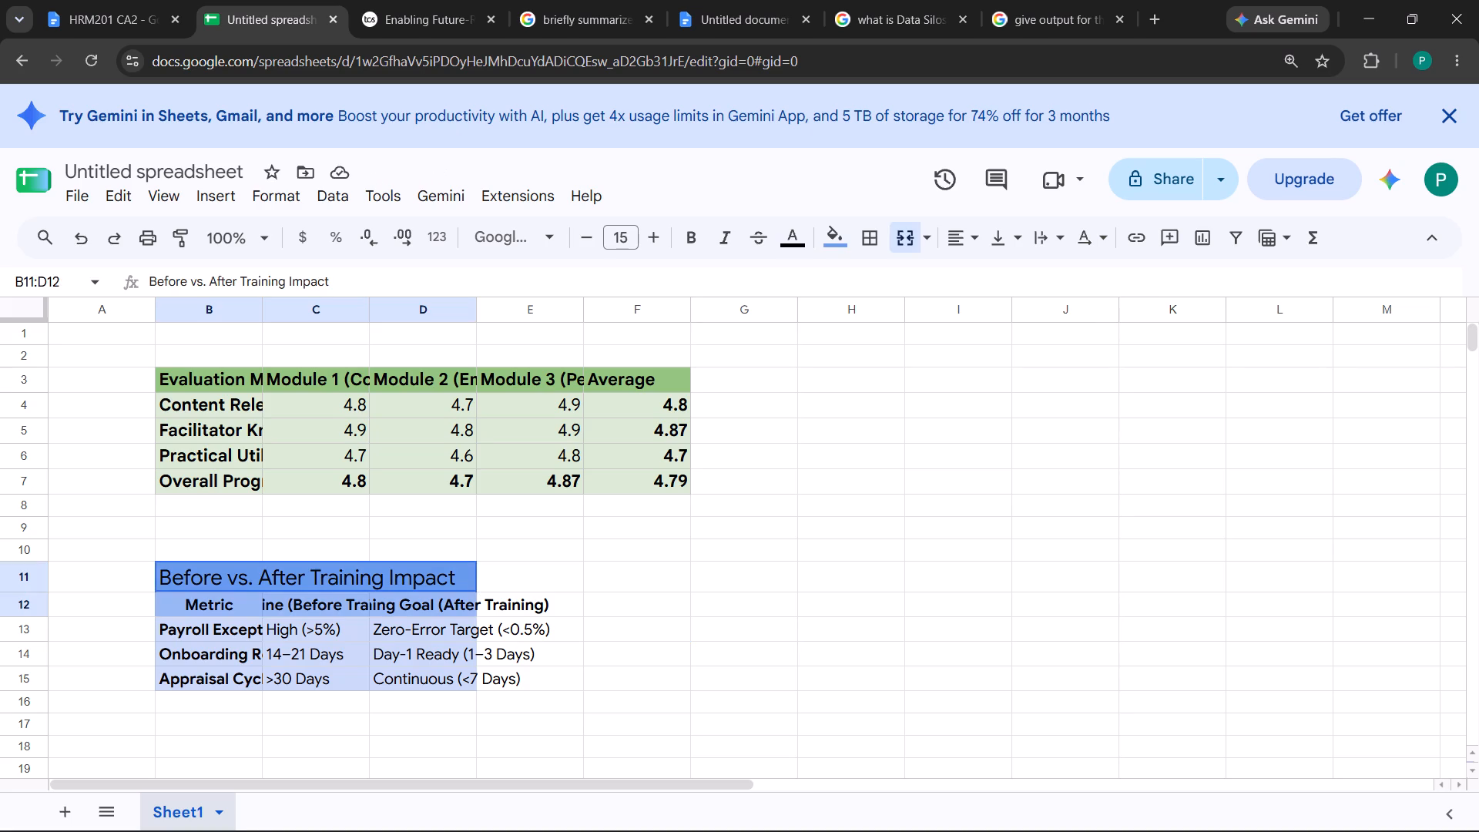
{"action": "left_click_drag", "start_coordinate": [281, 616], "coordinate": [414, 674]}
{"action": "left_click", "coordinate": [623, 233]}
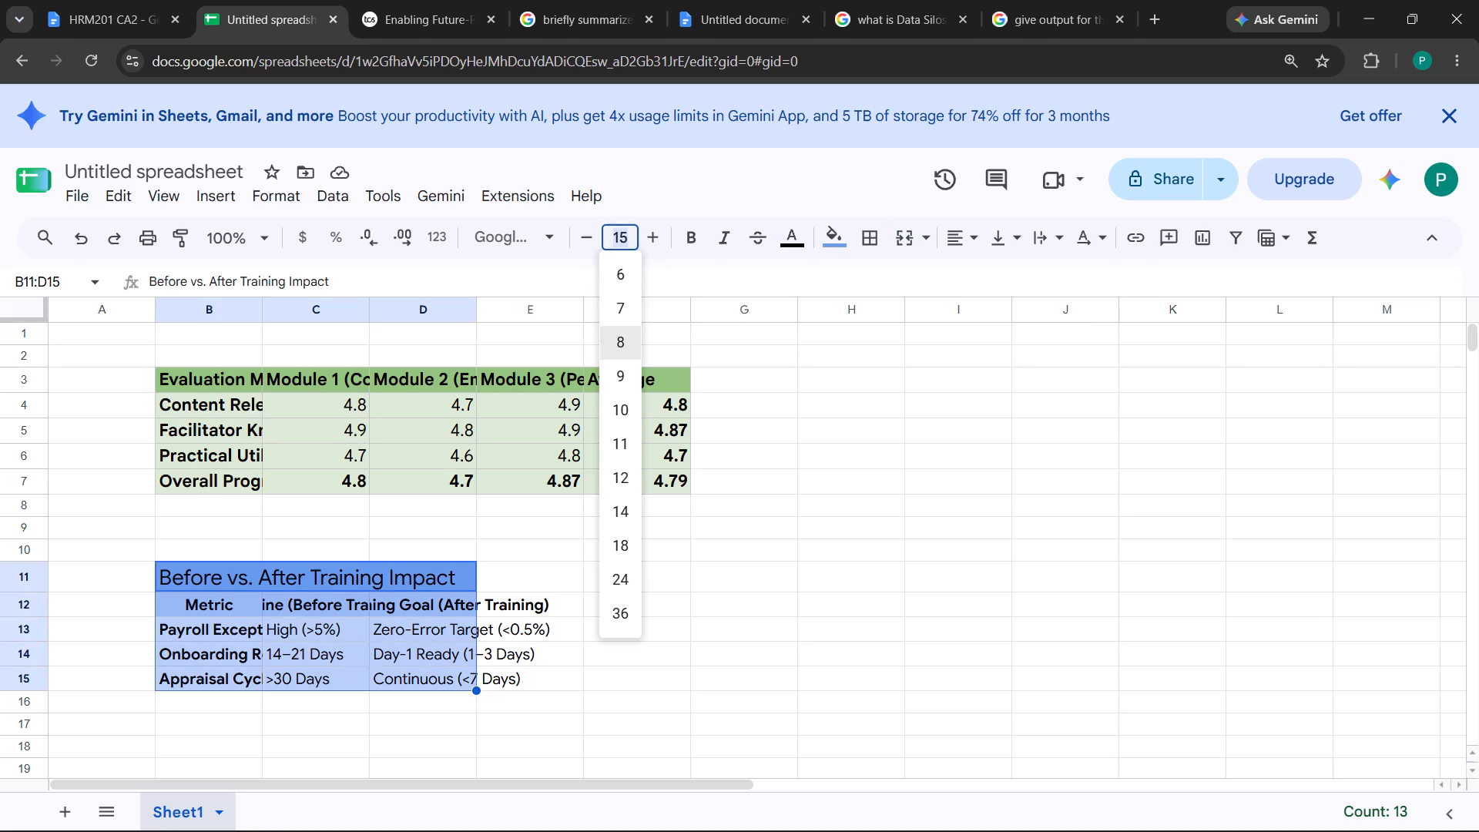
{"action": "left_click", "coordinate": [628, 475]}
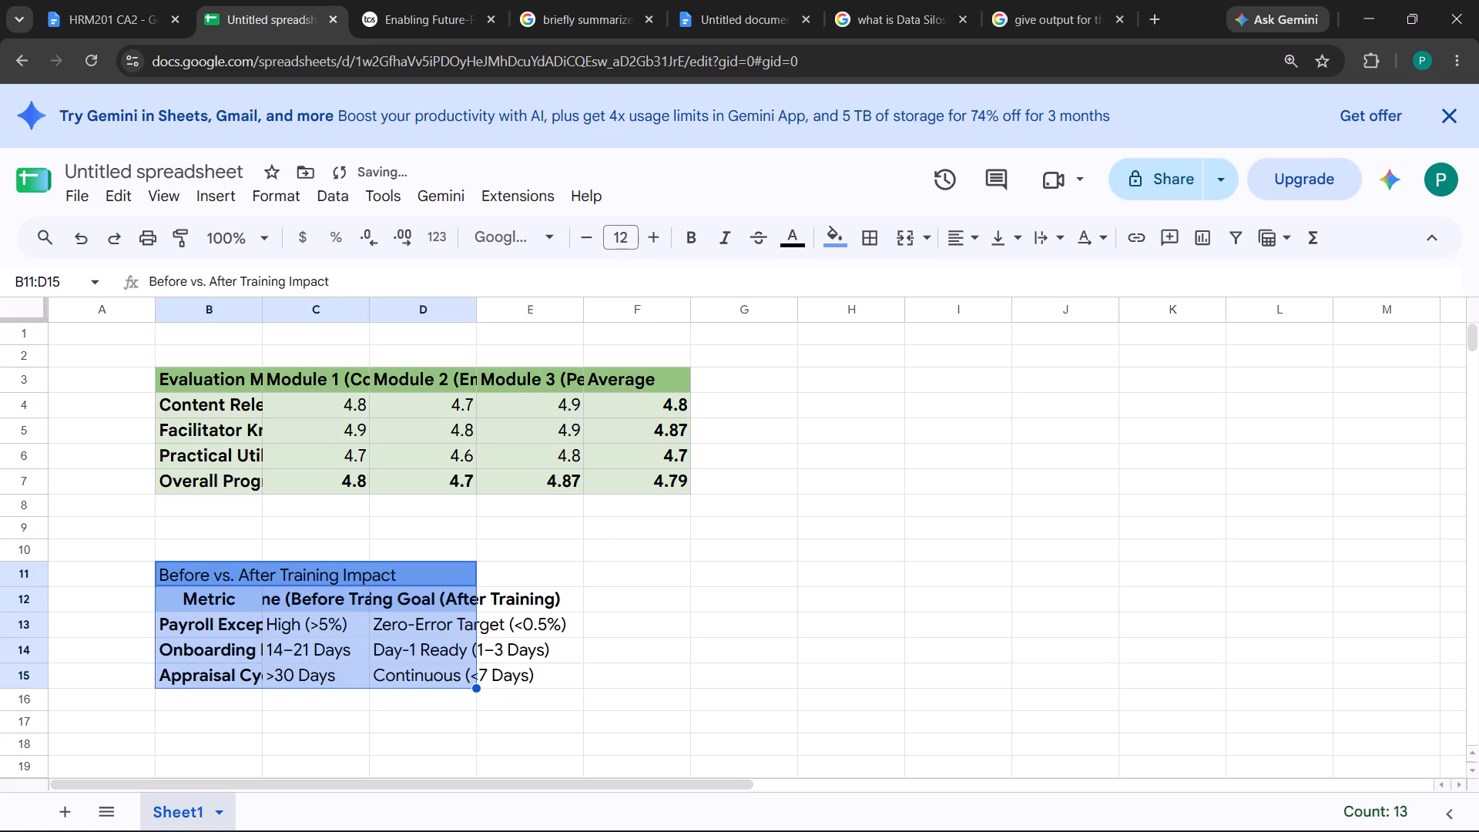
Make the title Before vs. After Training Impact in B11:D11 bold.
{"action": "left_click", "coordinate": [263, 613]}
{"action": "left_click_drag", "start_coordinate": [182, 572], "coordinate": [213, 572]}
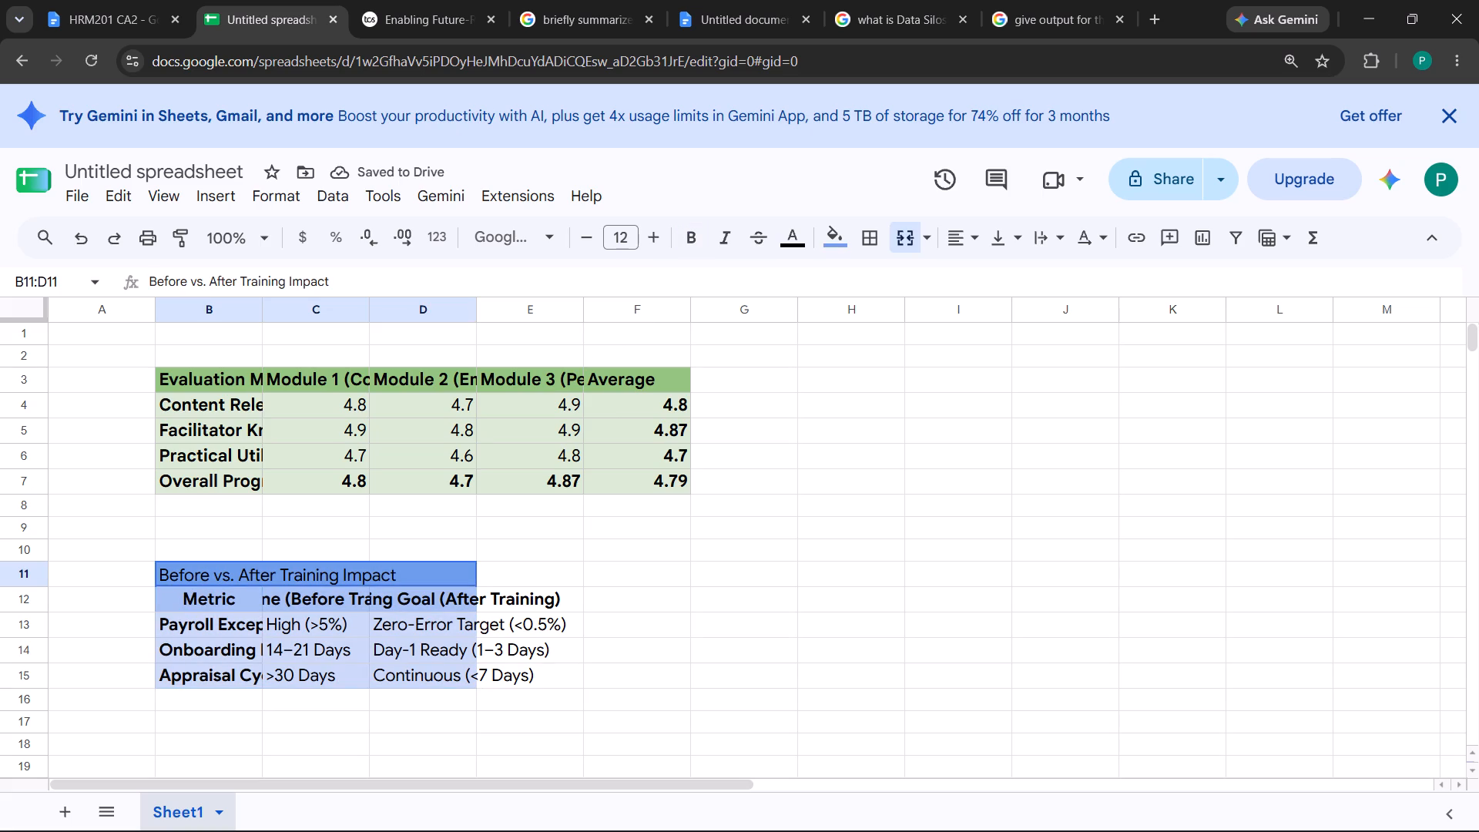
{"action": "left_click_drag", "start_coordinate": [213, 572], "coordinate": [226, 573]}
{"action": "left_click", "coordinate": [691, 232]}
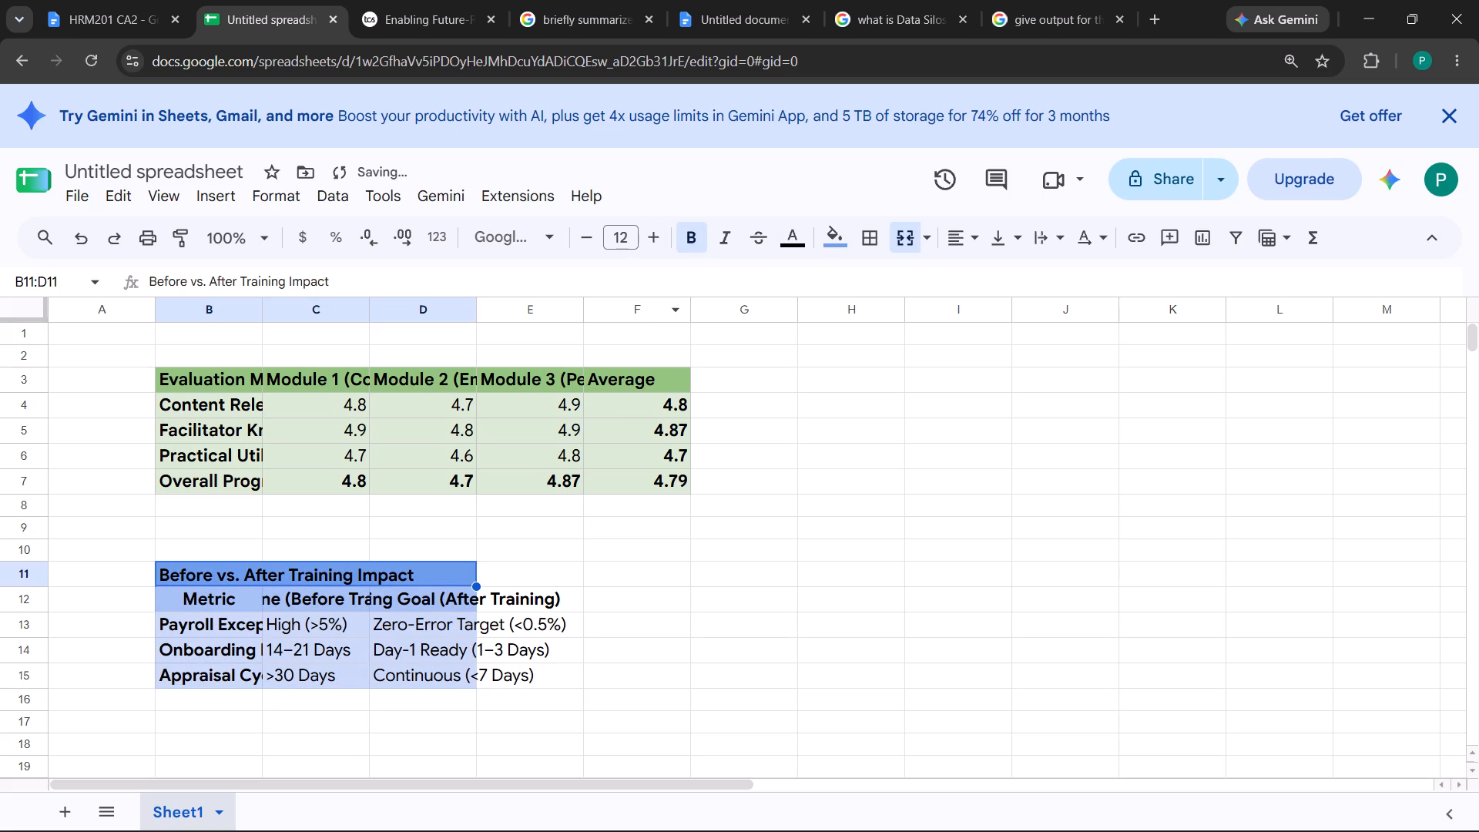
Copy the impact table B11:D15 and paste it unlinked after the report's Key Outcomes & Measurable Impact heading.
{"action": "left_click_drag", "start_coordinate": [196, 570], "coordinate": [398, 678]}
{"action": "right_click_drag", "start_coordinate": [387, 621], "coordinate": [381, 621]}
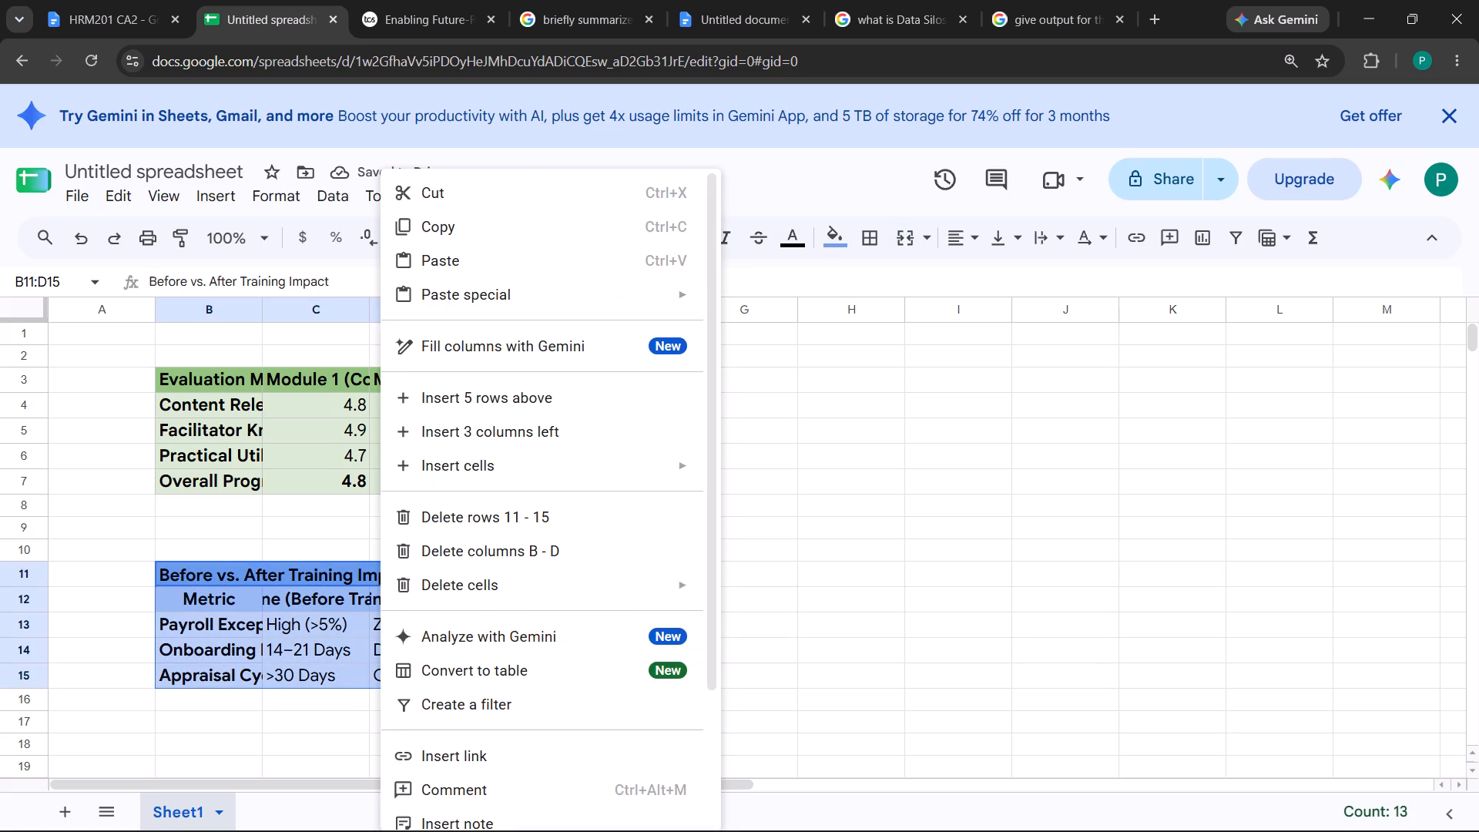
{"action": "left_click", "coordinate": [473, 225]}
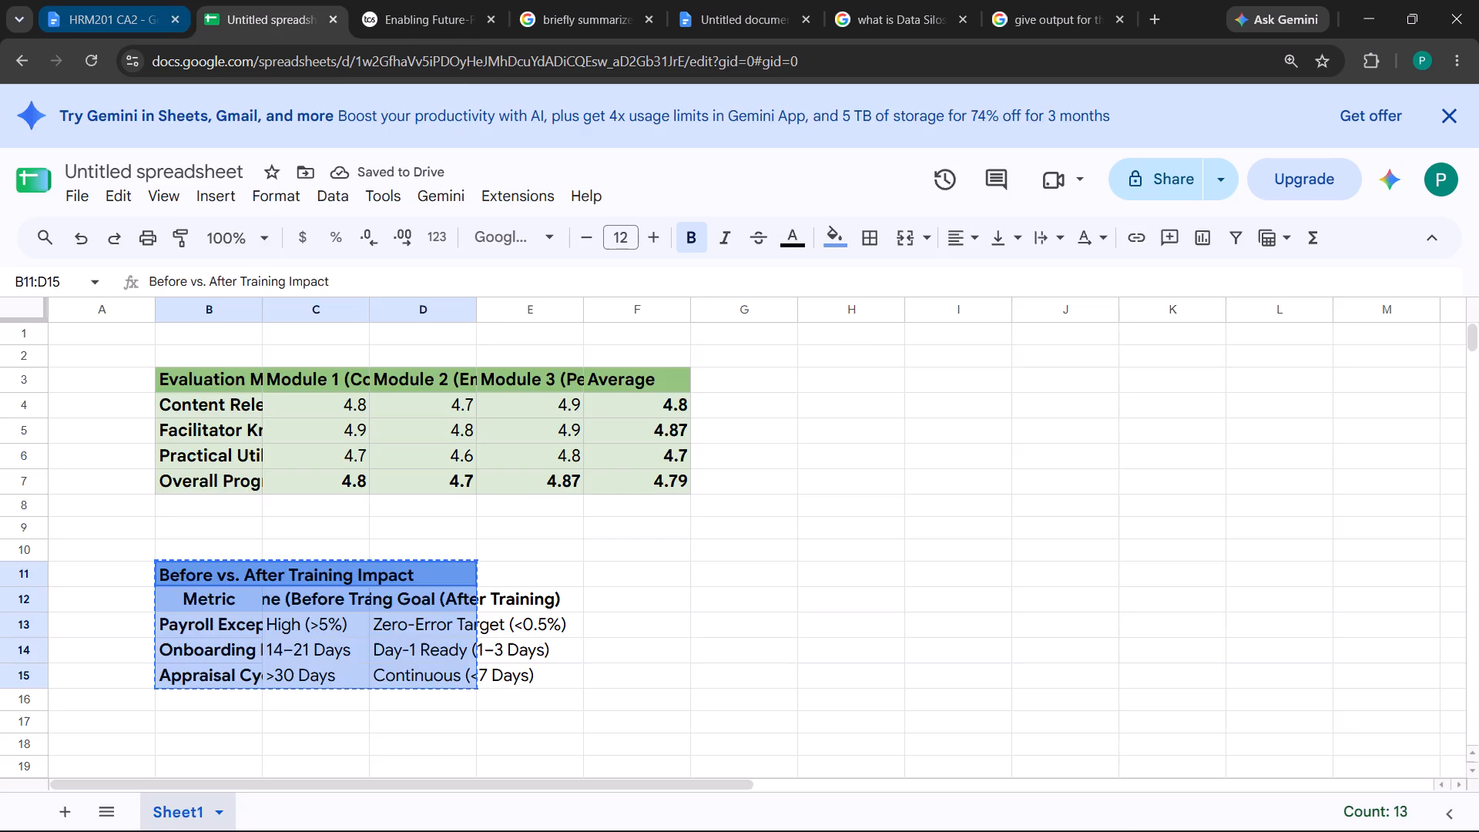
{"action": "left_click", "coordinate": [149, 0]}
{"action": "left_click", "coordinate": [723, 2]}
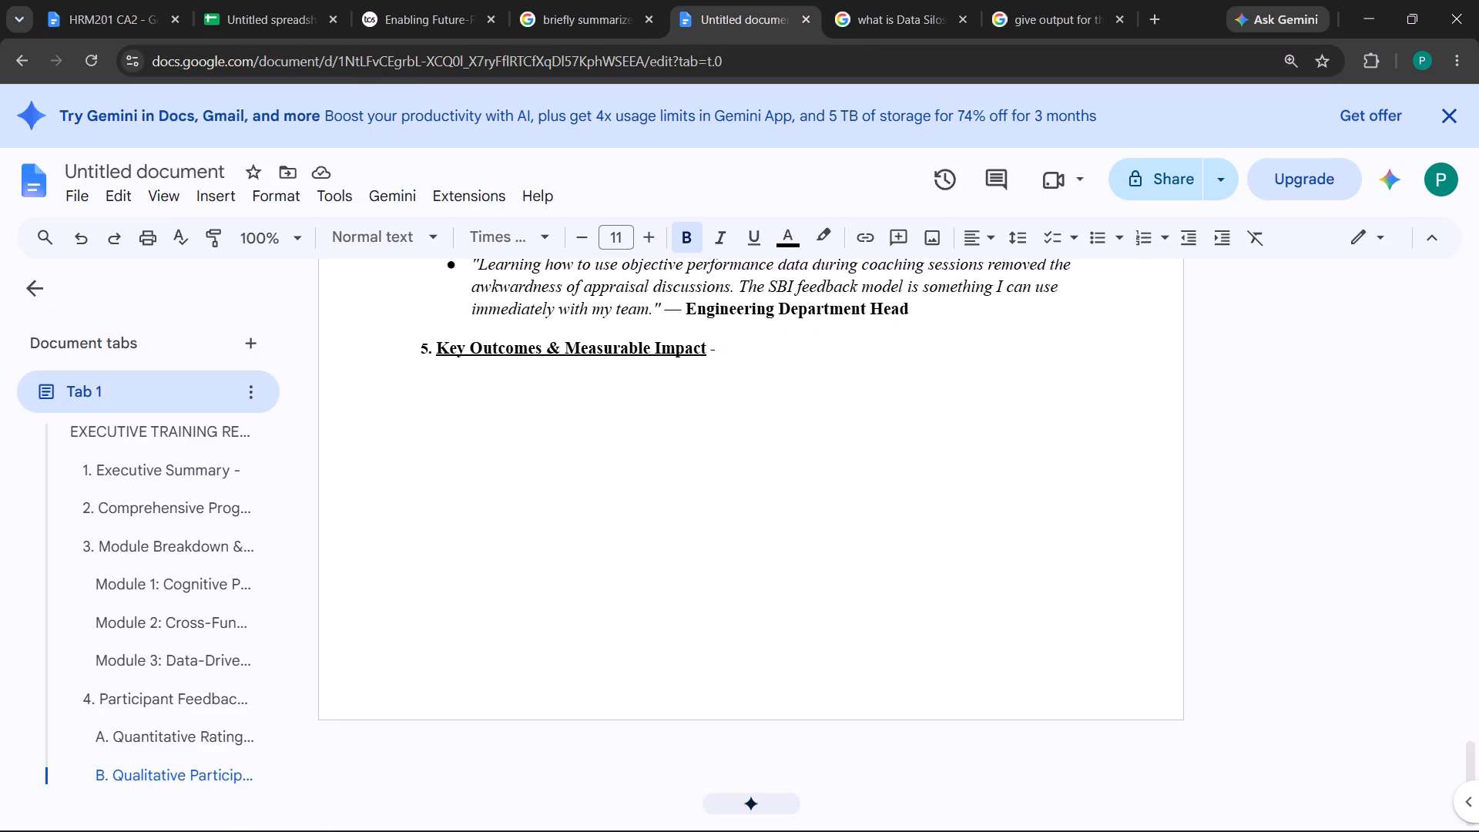
{"action": "left_click", "coordinate": [139, 0]}
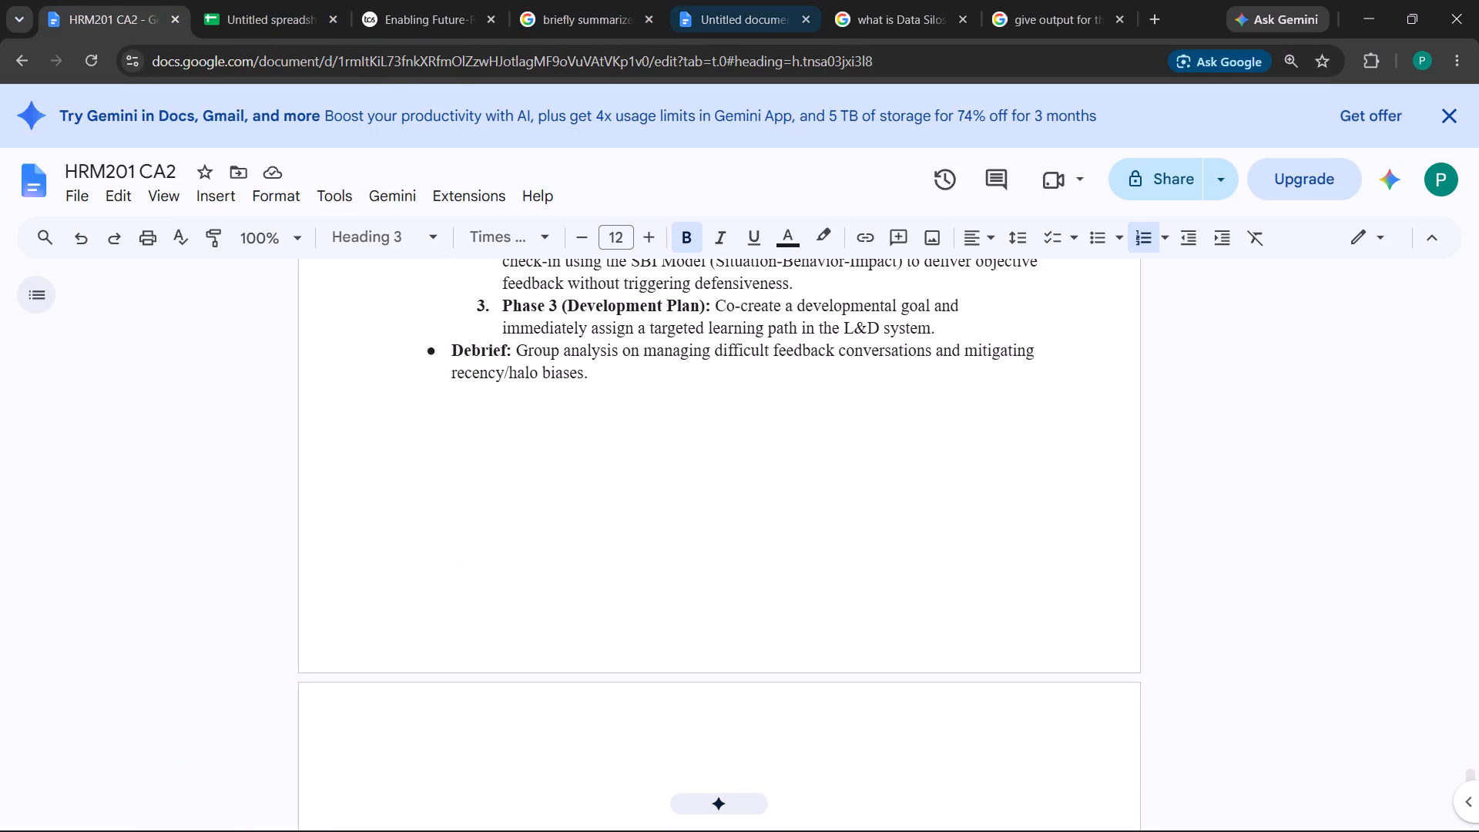
{"action": "left_click", "coordinate": [726, 2]}
{"action": "right_click", "coordinate": [739, 353]}
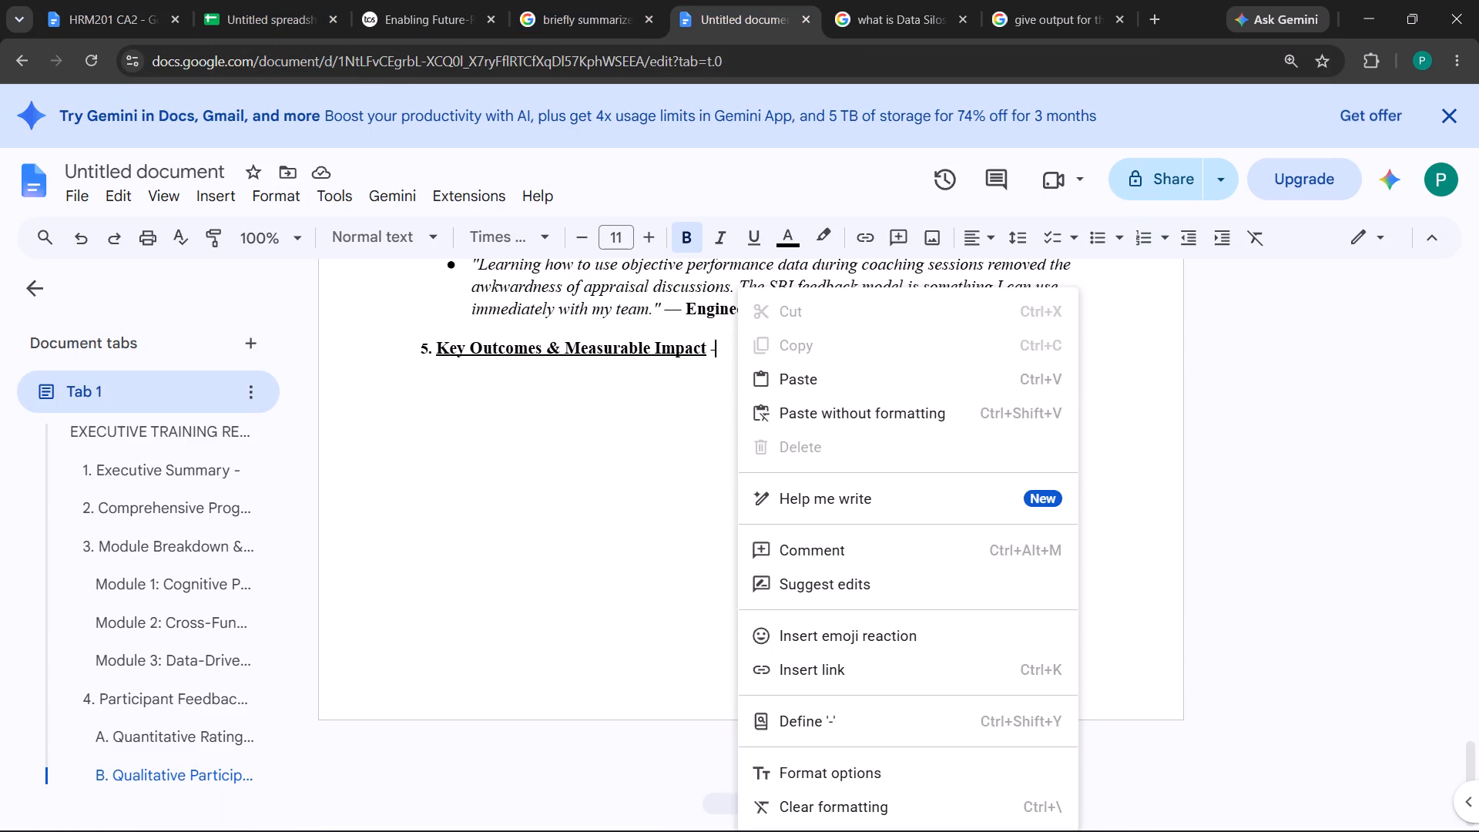
{"action": "left_click", "coordinate": [783, 383]}
{"action": "left_click", "coordinate": [670, 502]}
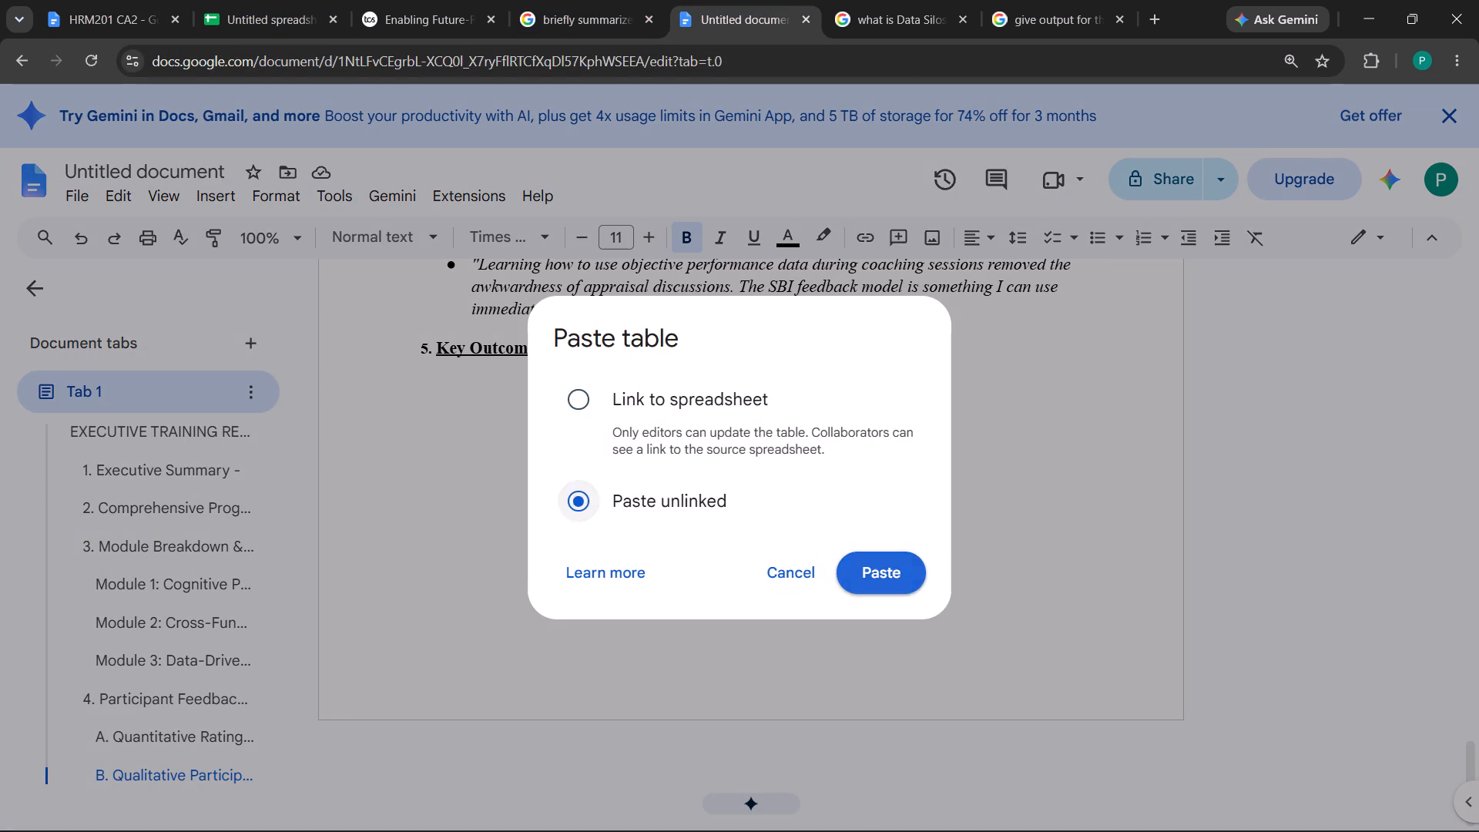
{"action": "left_click", "coordinate": [878, 585]}
Center the Before vs. After Training Impact title in the pasted table's top row.
{"action": "scroll", "coordinate": [703, 518], "scroll_direction": "up", "scroll_amount": 3}
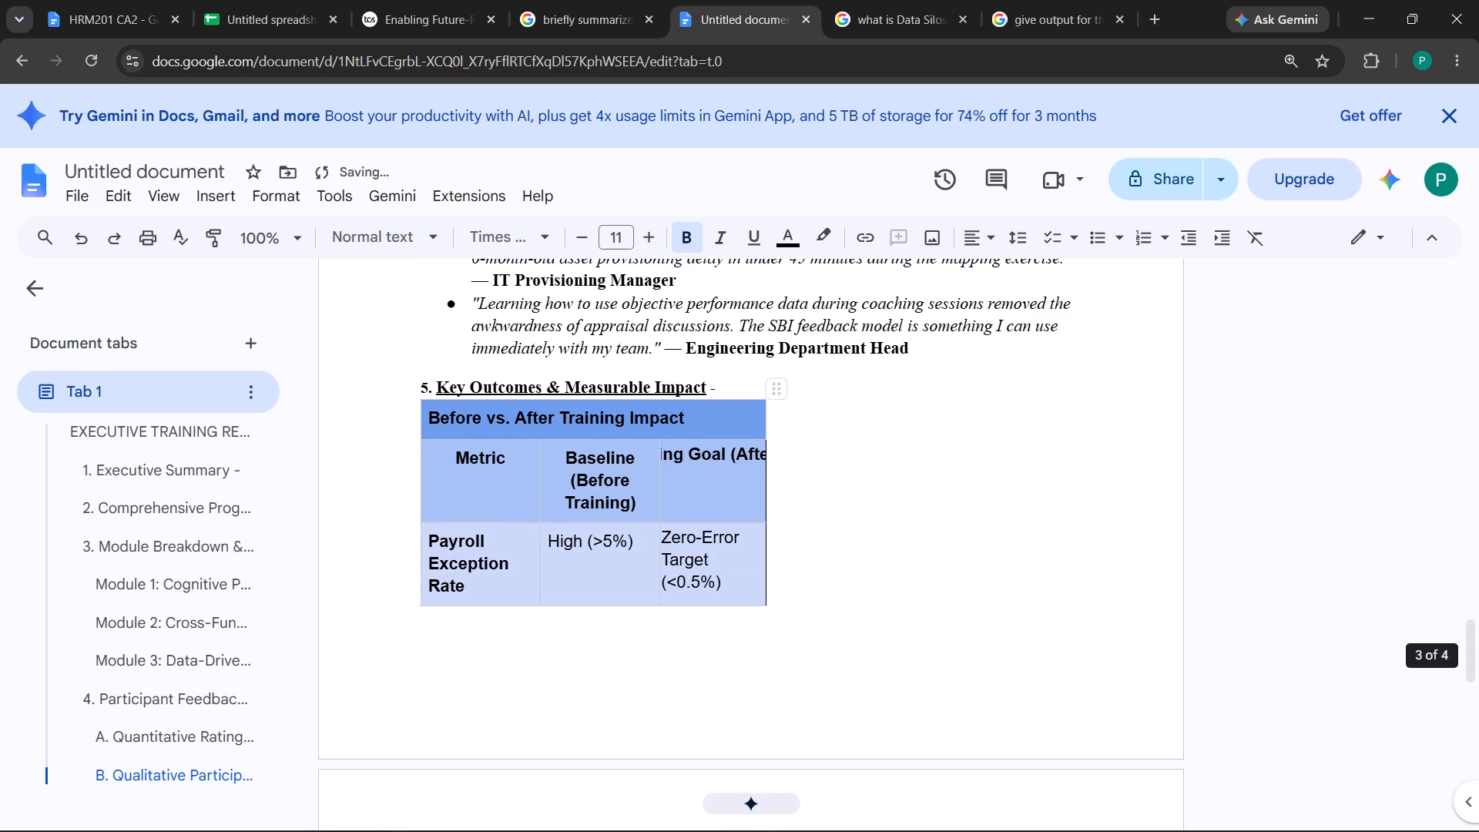
{"action": "left_click", "coordinate": [726, 414]}
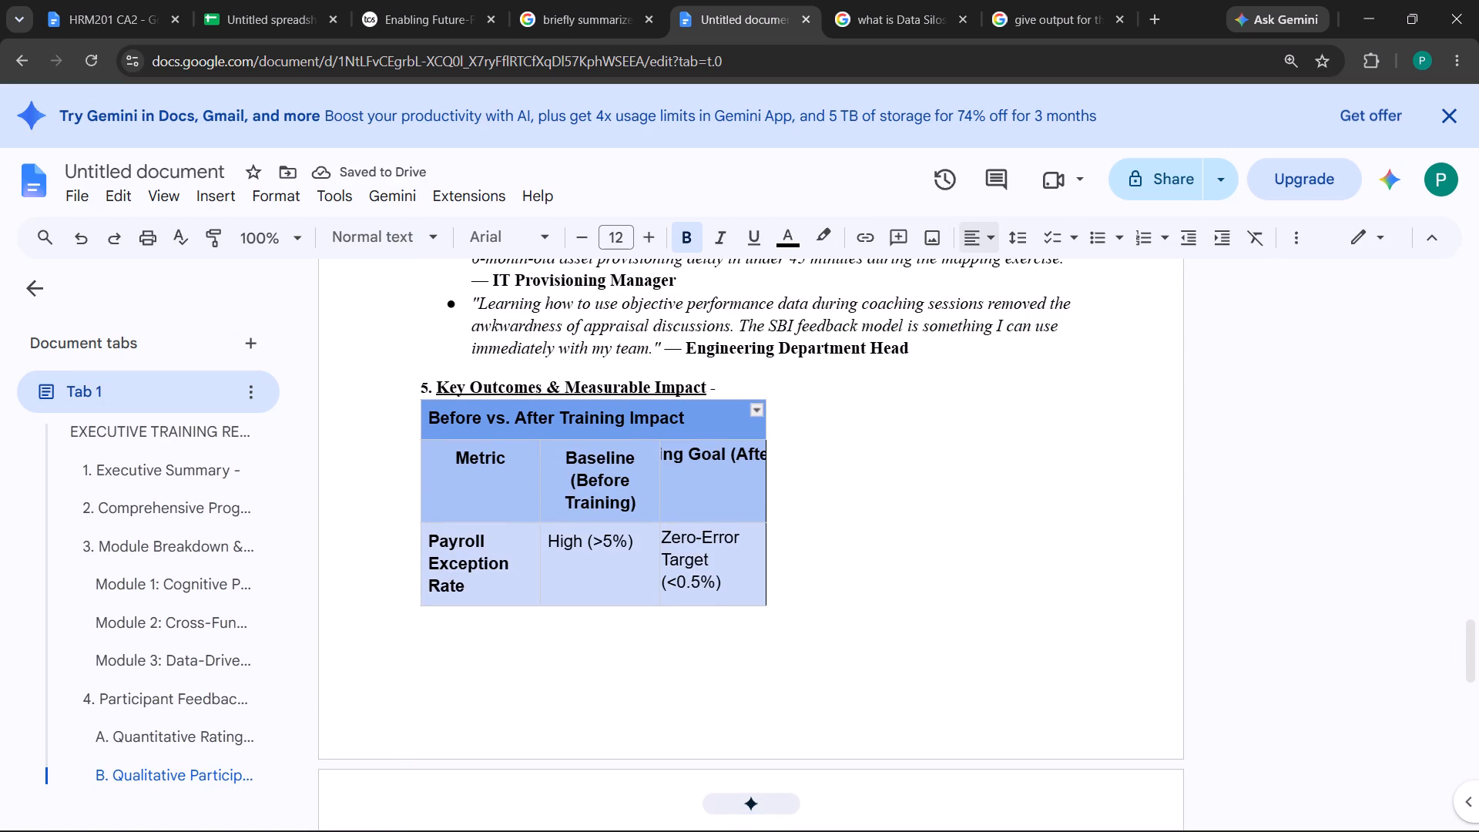
{"action": "left_click", "coordinate": [984, 231]}
{"action": "left_click", "coordinate": [1018, 275]}
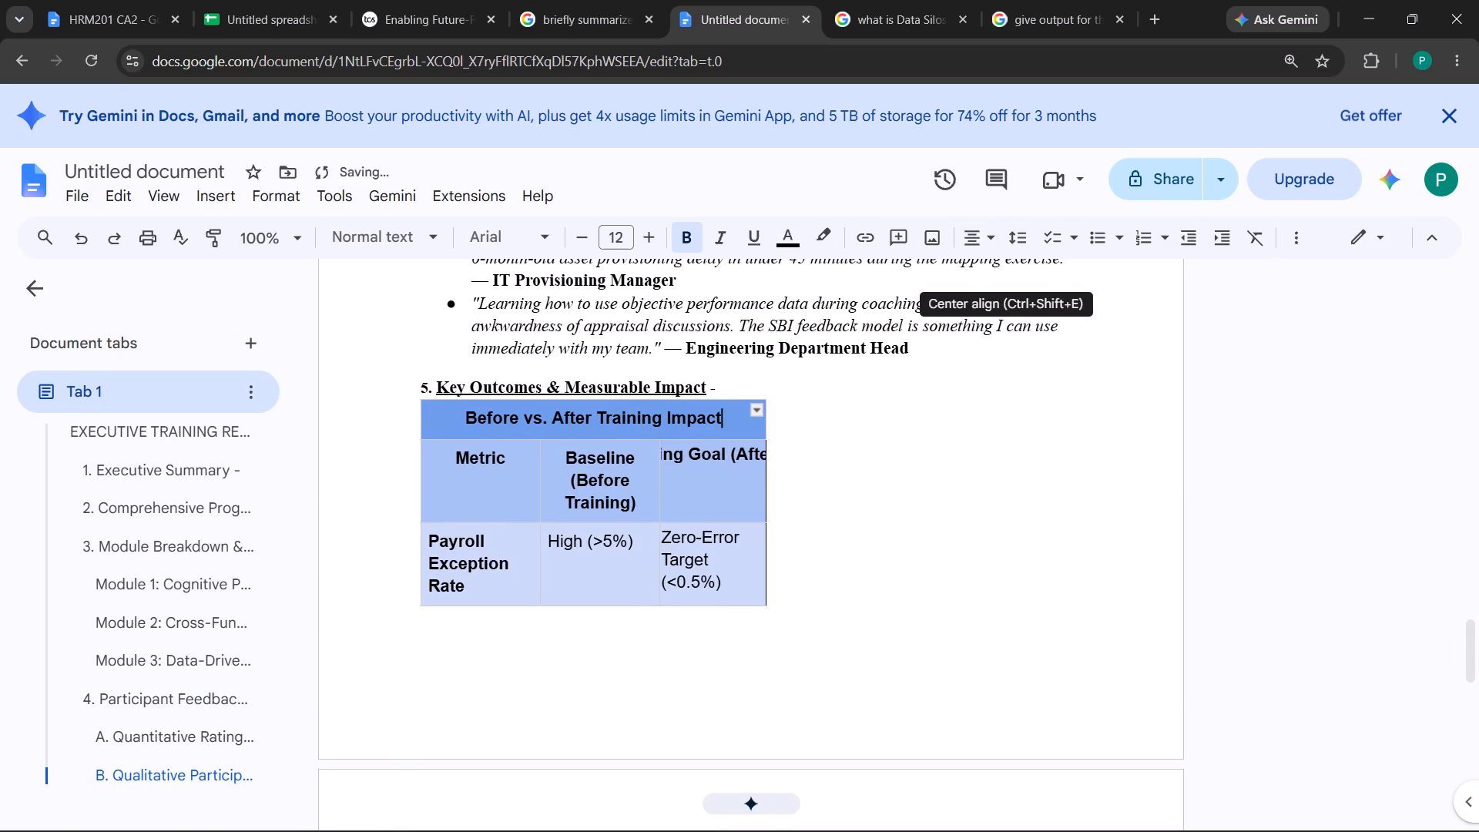
Widen the impact table's Post-Training Goal column until the table spans the report's text width.
{"action": "left_click_drag", "start_coordinate": [766, 420], "coordinate": [1028, 436]}
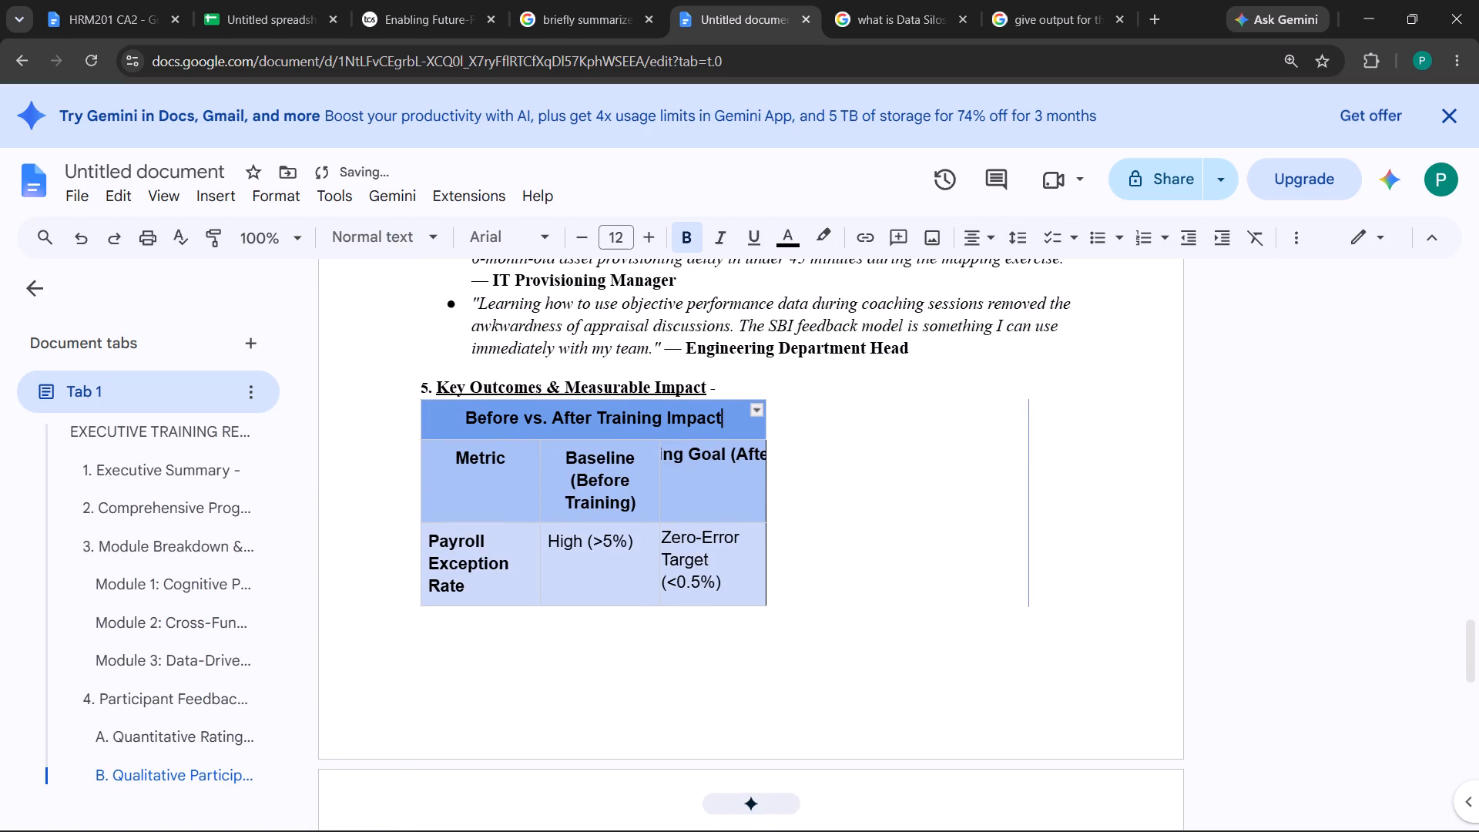
{"action": "left_click_drag", "start_coordinate": [1028, 436], "coordinate": [1071, 437]}
{"action": "scroll", "coordinate": [1073, 437], "scroll_direction": "up", "scroll_amount": 2}
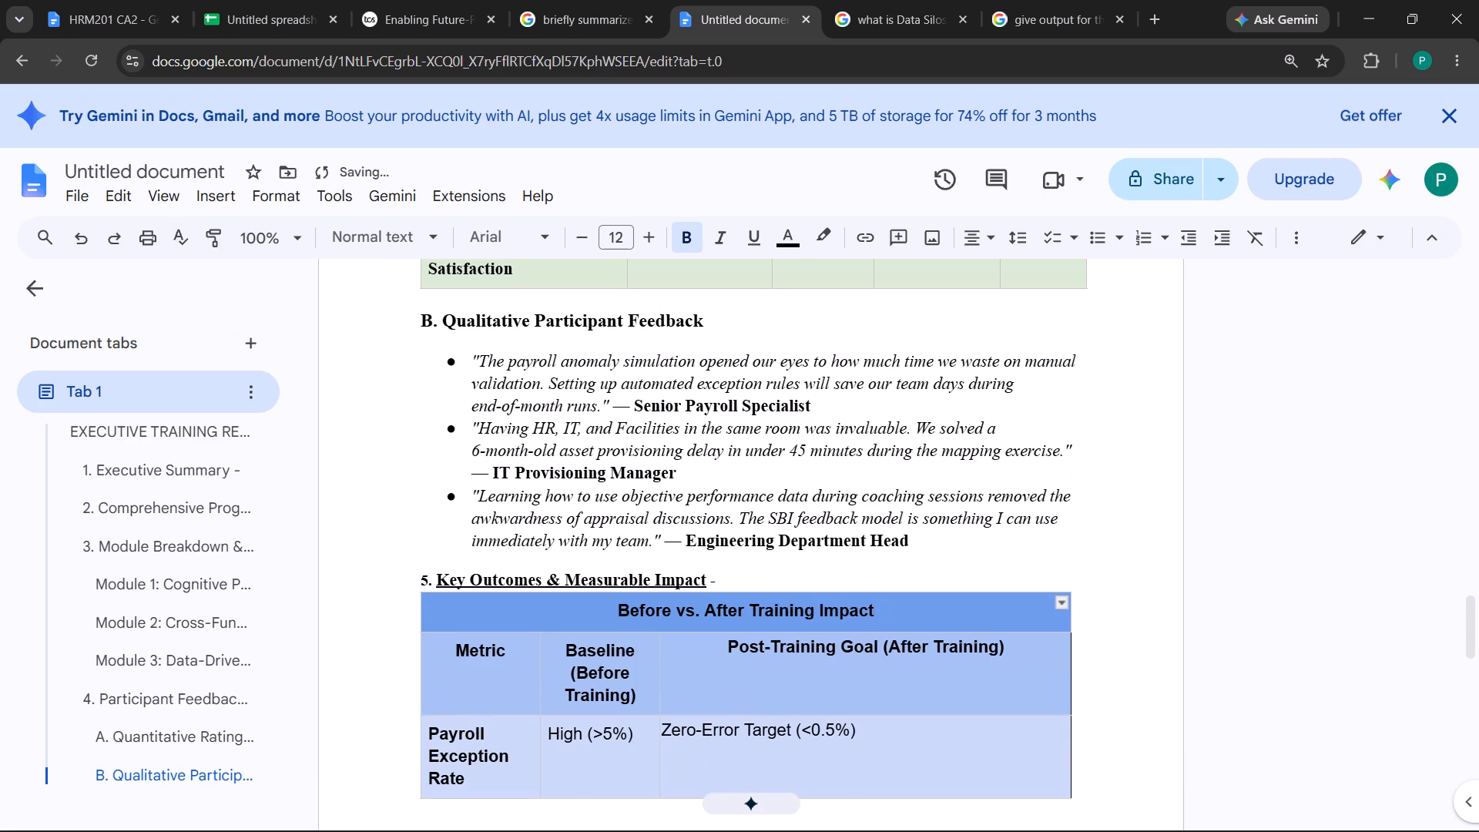
{"action": "scroll", "coordinate": [652, 645], "scroll_direction": "down", "scroll_amount": 1}
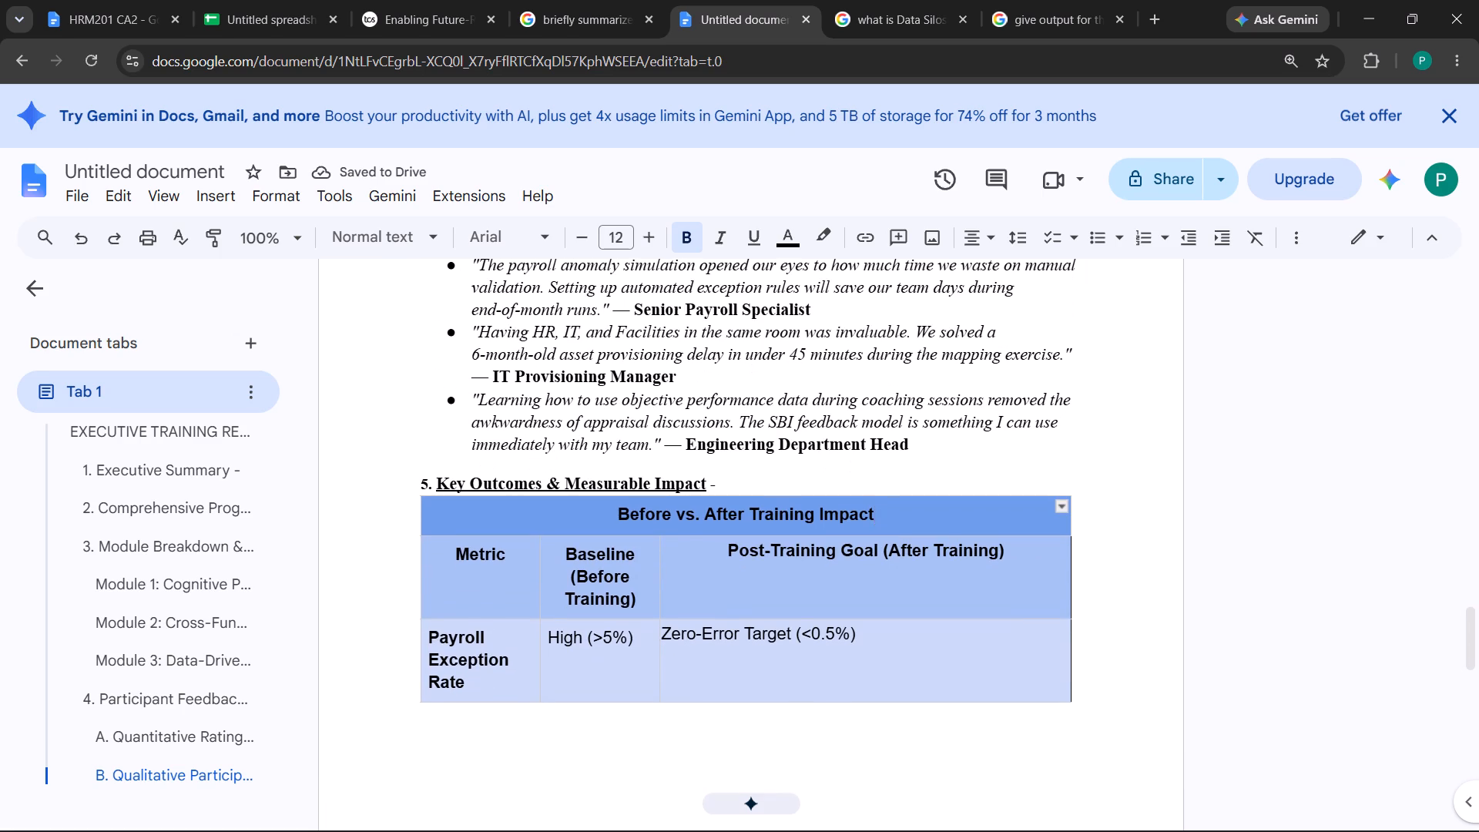
Widen the impact table's Metric and Baseline (Before Training) columns, narrowing the Post-Training Goal column within the same table width.
{"action": "left_click_drag", "start_coordinate": [662, 575], "coordinate": [776, 572]}
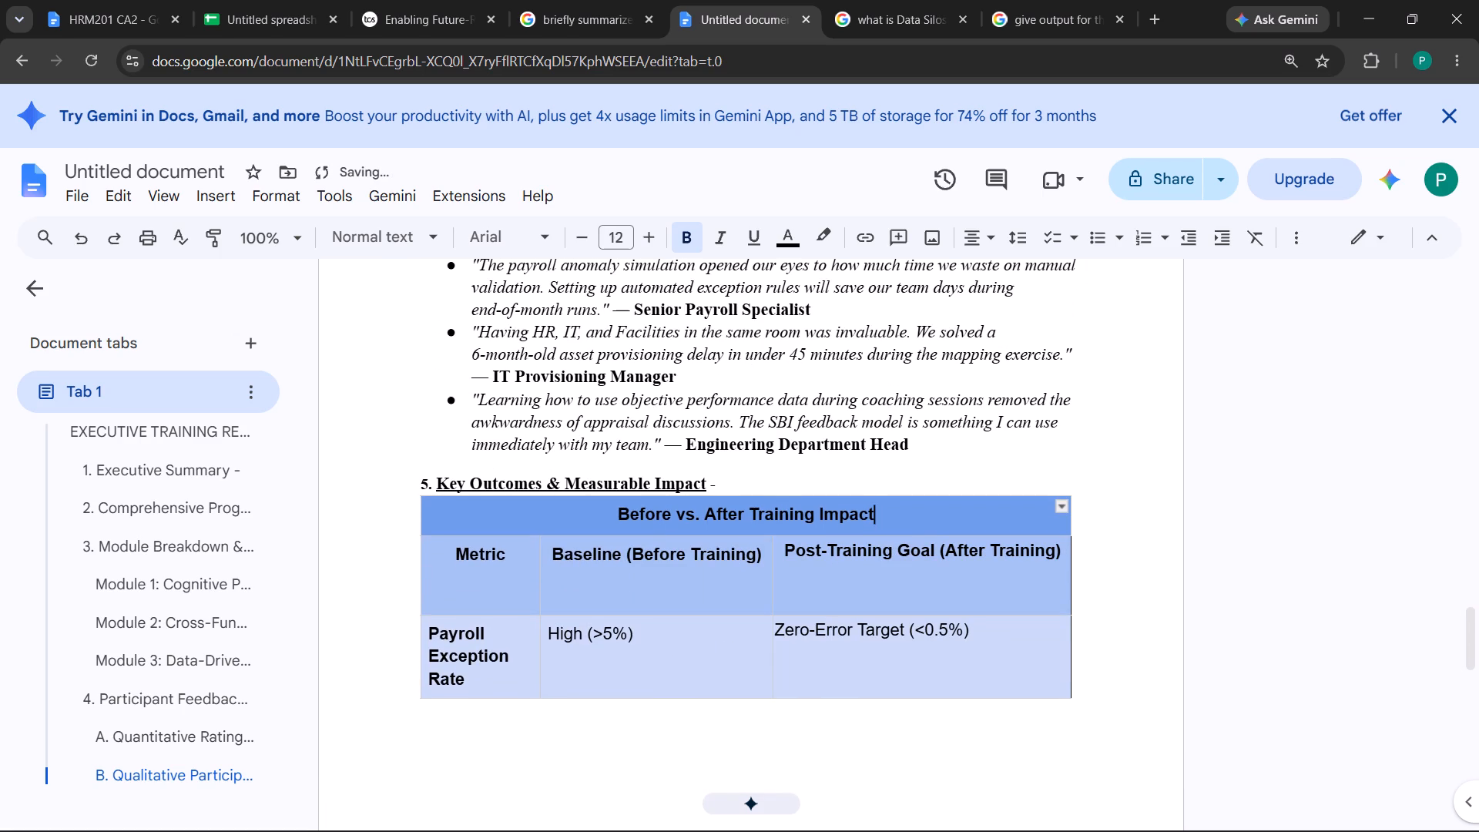
{"action": "left_click_drag", "start_coordinate": [773, 568], "coordinate": [842, 568]}
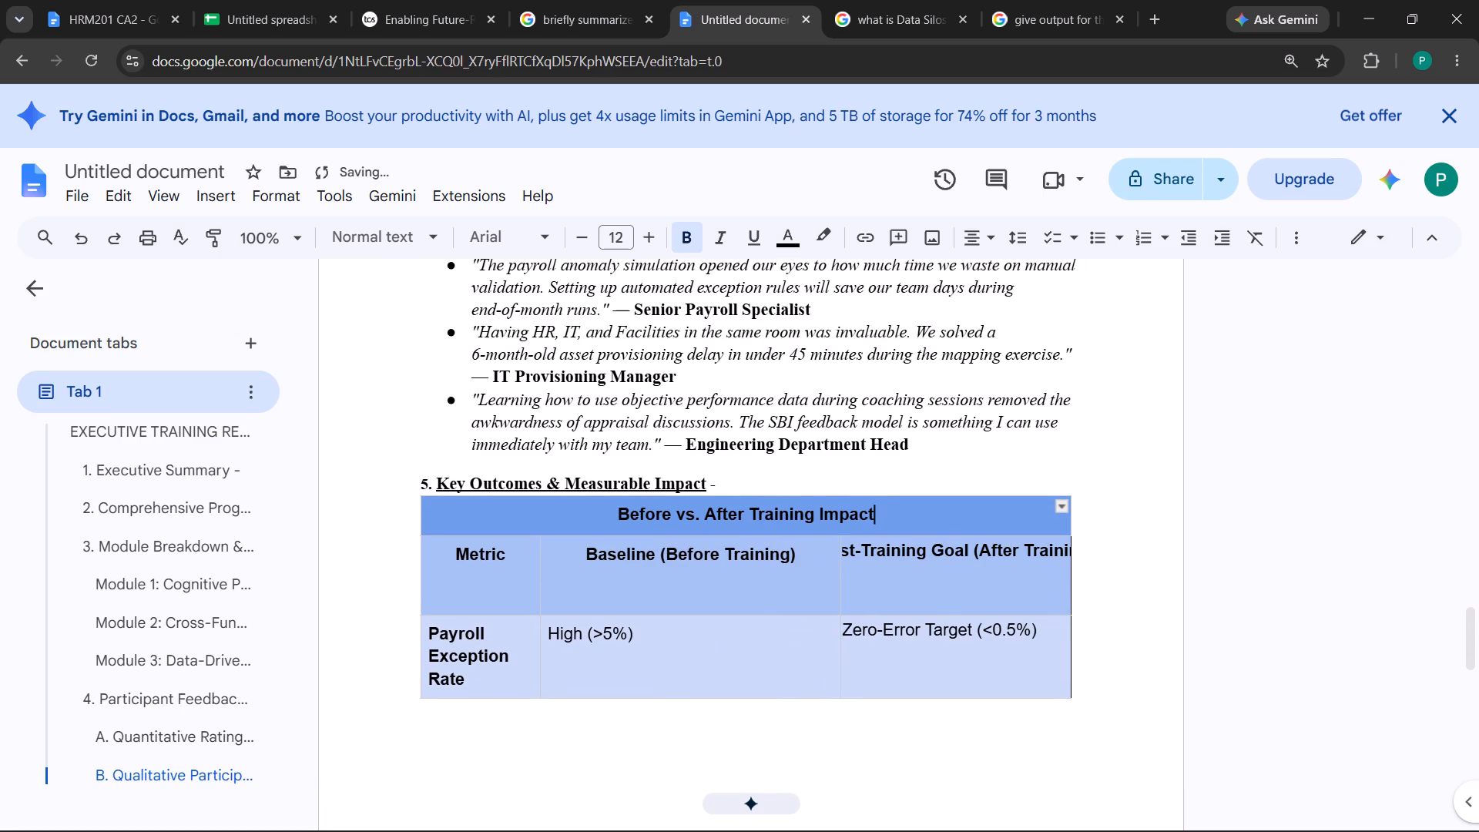
{"action": "left_click_drag", "start_coordinate": [539, 562], "coordinate": [600, 570]}
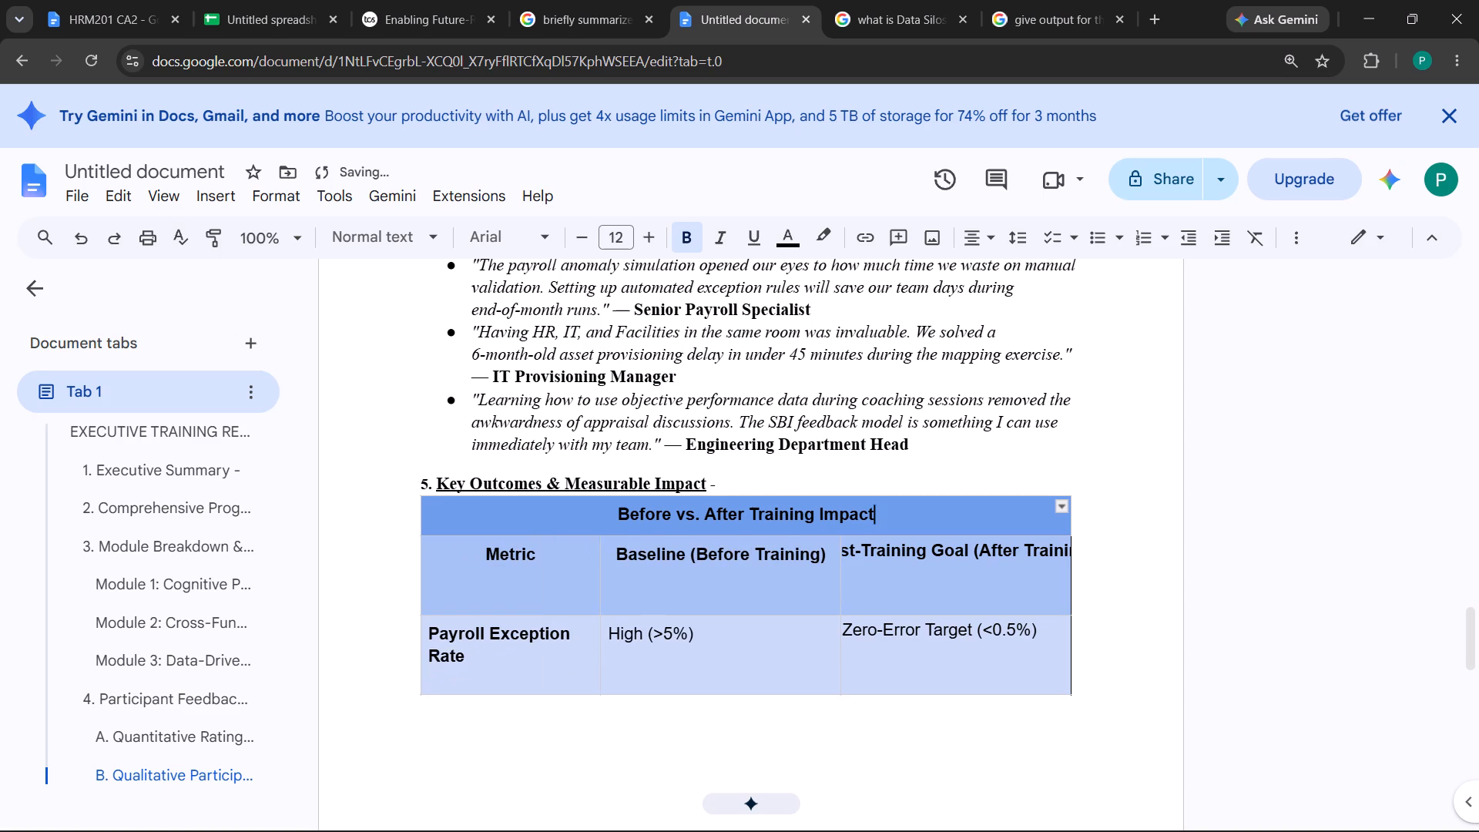
Shrink the heights of the column-heading row and the three metric rows in the impact table to fit their text.
{"action": "scroll", "coordinate": [626, 579], "scroll_direction": "down", "scroll_amount": 6}
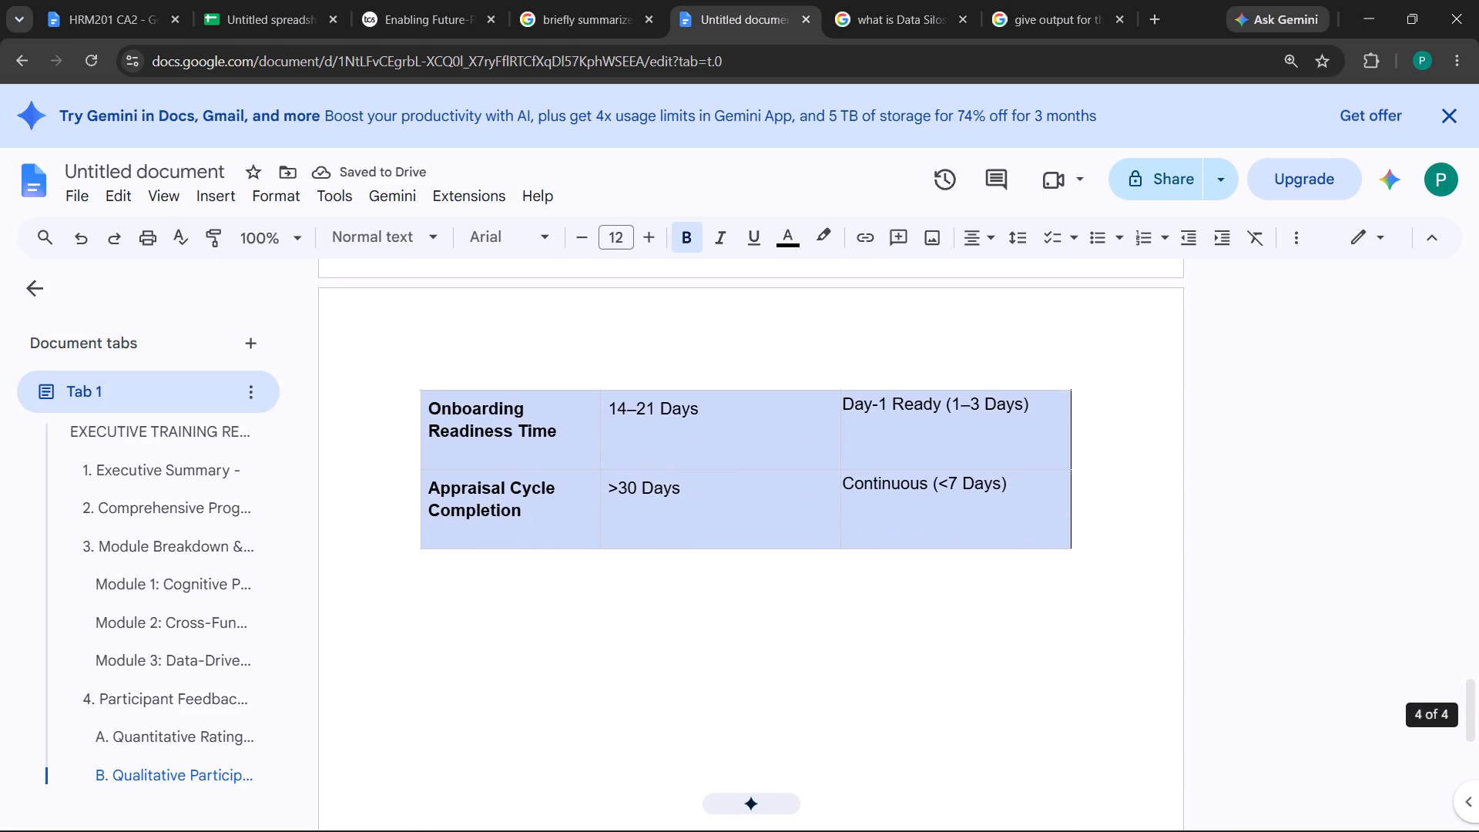
{"action": "left_click_drag", "start_coordinate": [655, 549], "coordinate": [662, 342]}
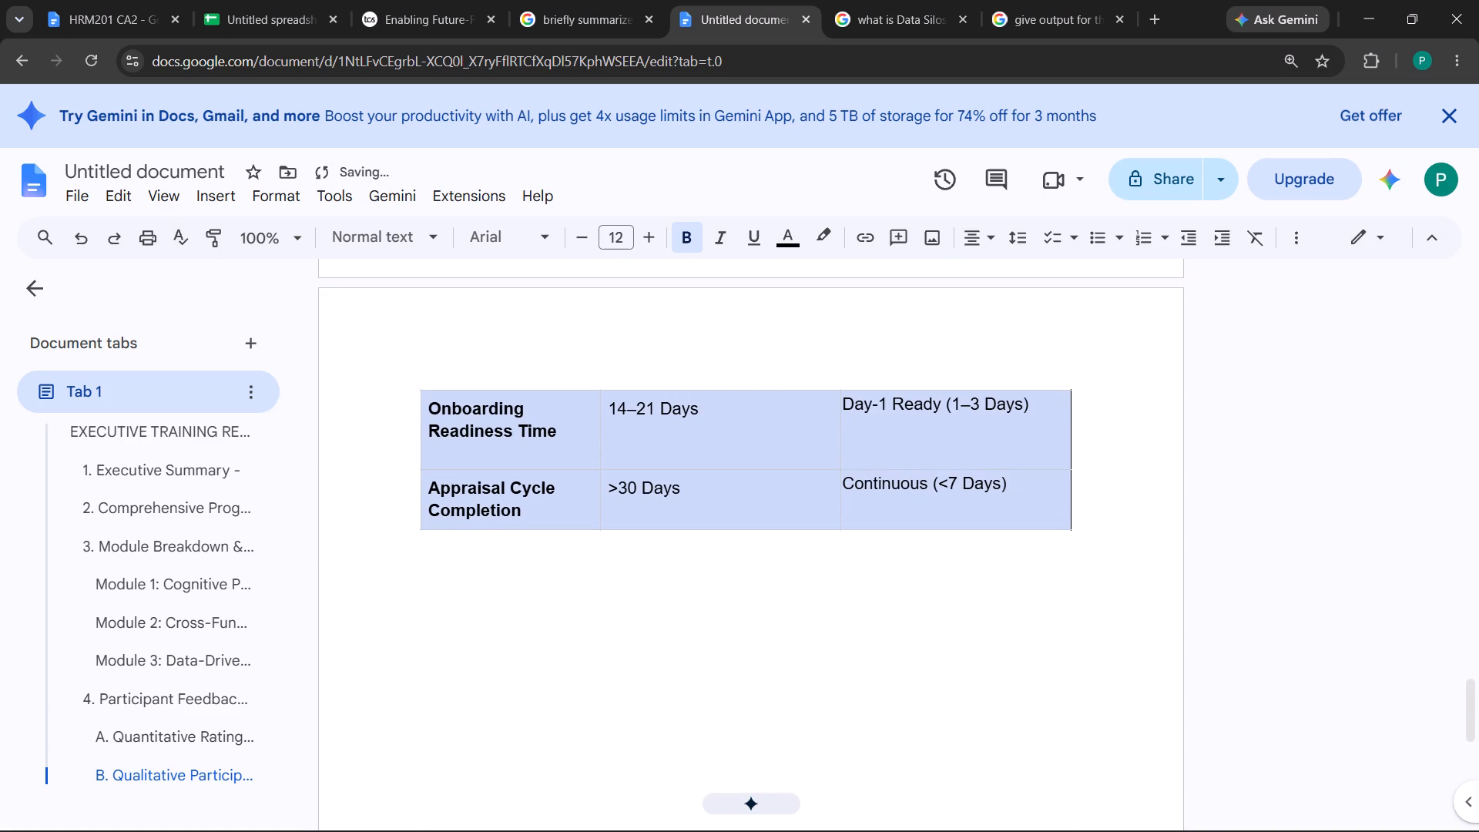
{"action": "left_click_drag", "start_coordinate": [703, 471], "coordinate": [690, 365]}
{"action": "scroll", "coordinate": [689, 453], "scroll_direction": "up", "scroll_amount": 2}
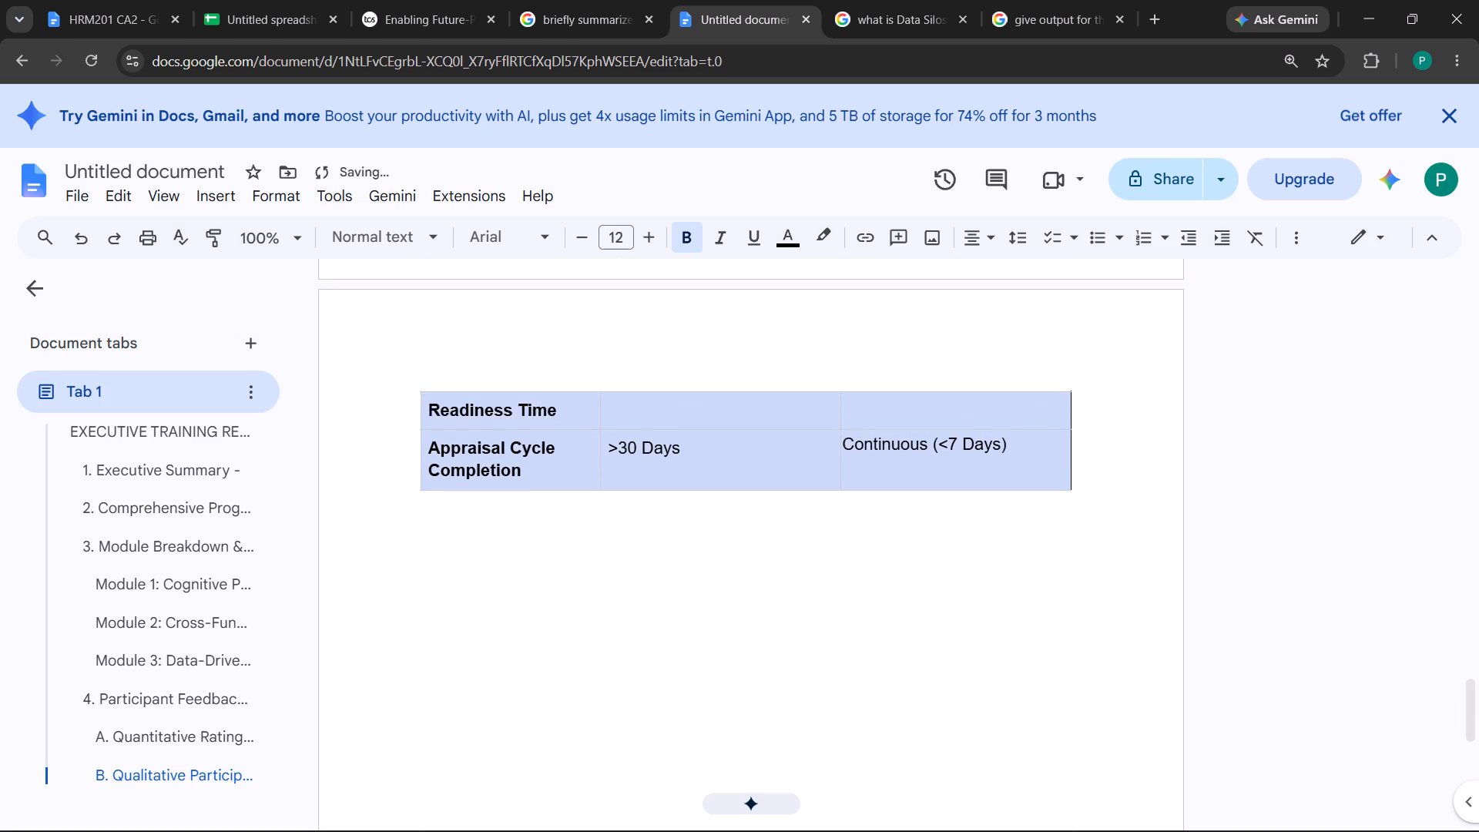
{"action": "scroll", "coordinate": [689, 455], "scroll_direction": "up", "scroll_amount": 2}
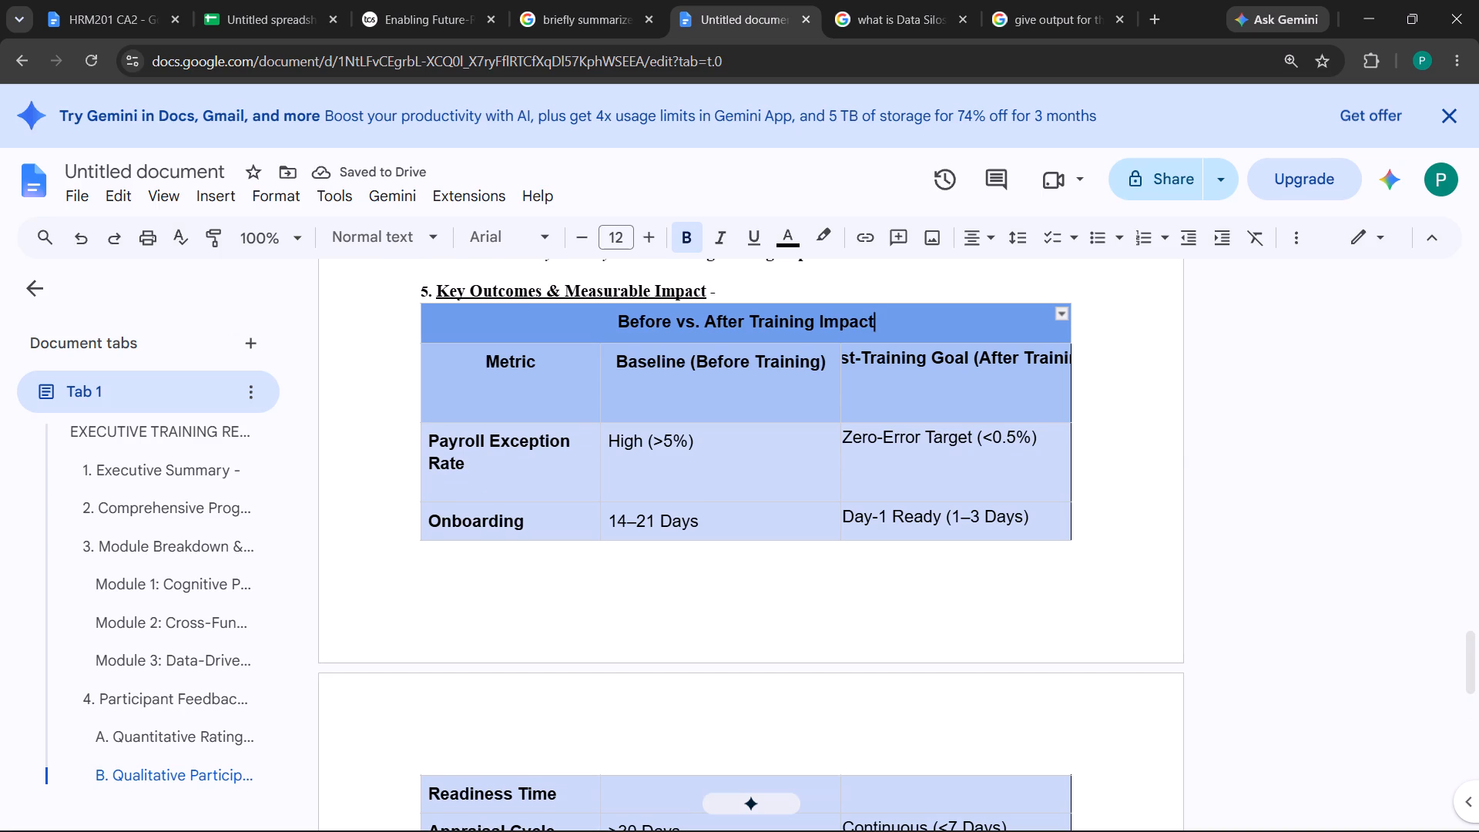
{"action": "left_click_drag", "start_coordinate": [706, 499], "coordinate": [694, 357]}
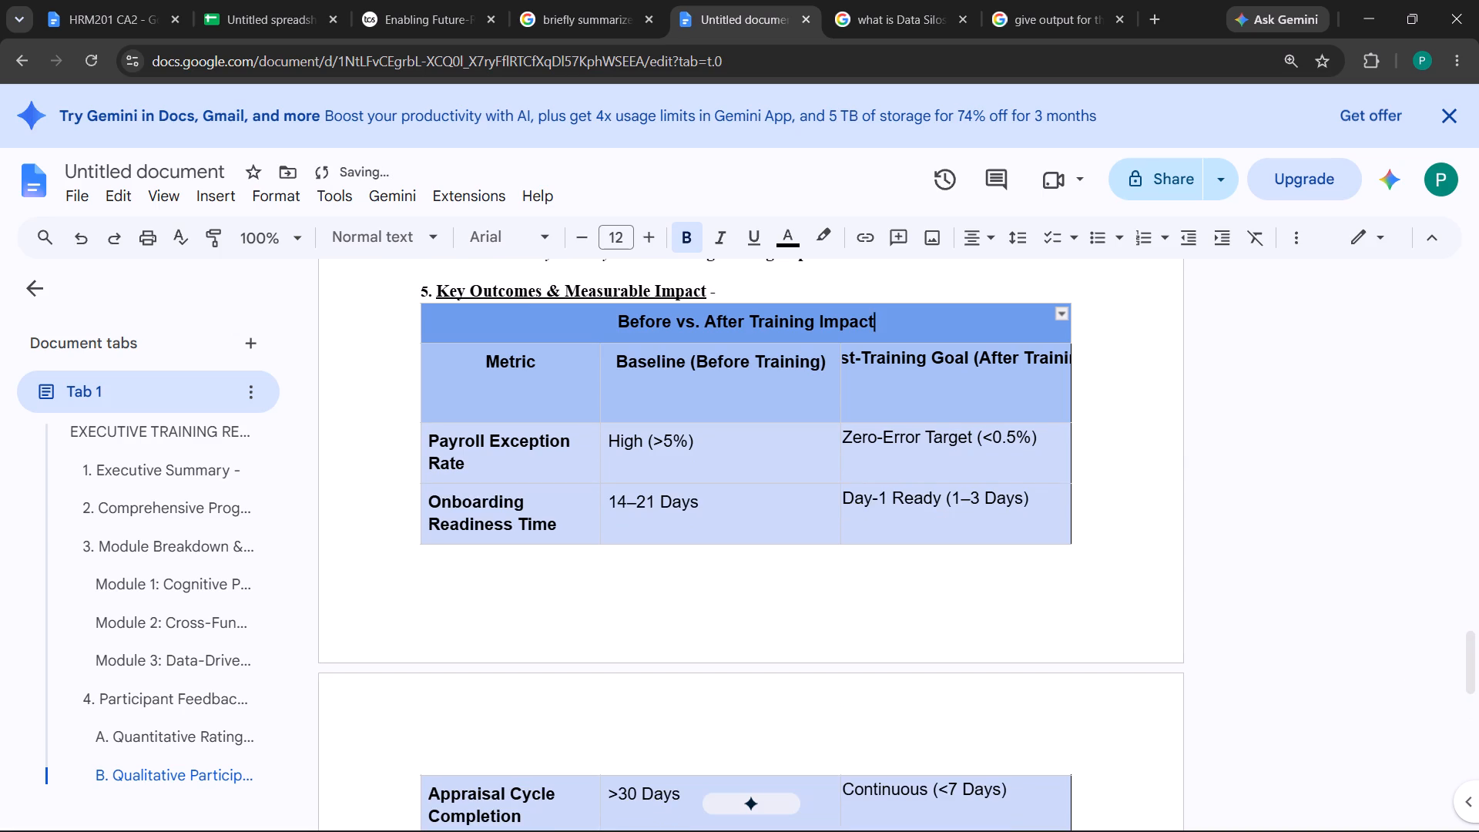
{"action": "left_click_drag", "start_coordinate": [708, 425], "coordinate": [705, 262]}
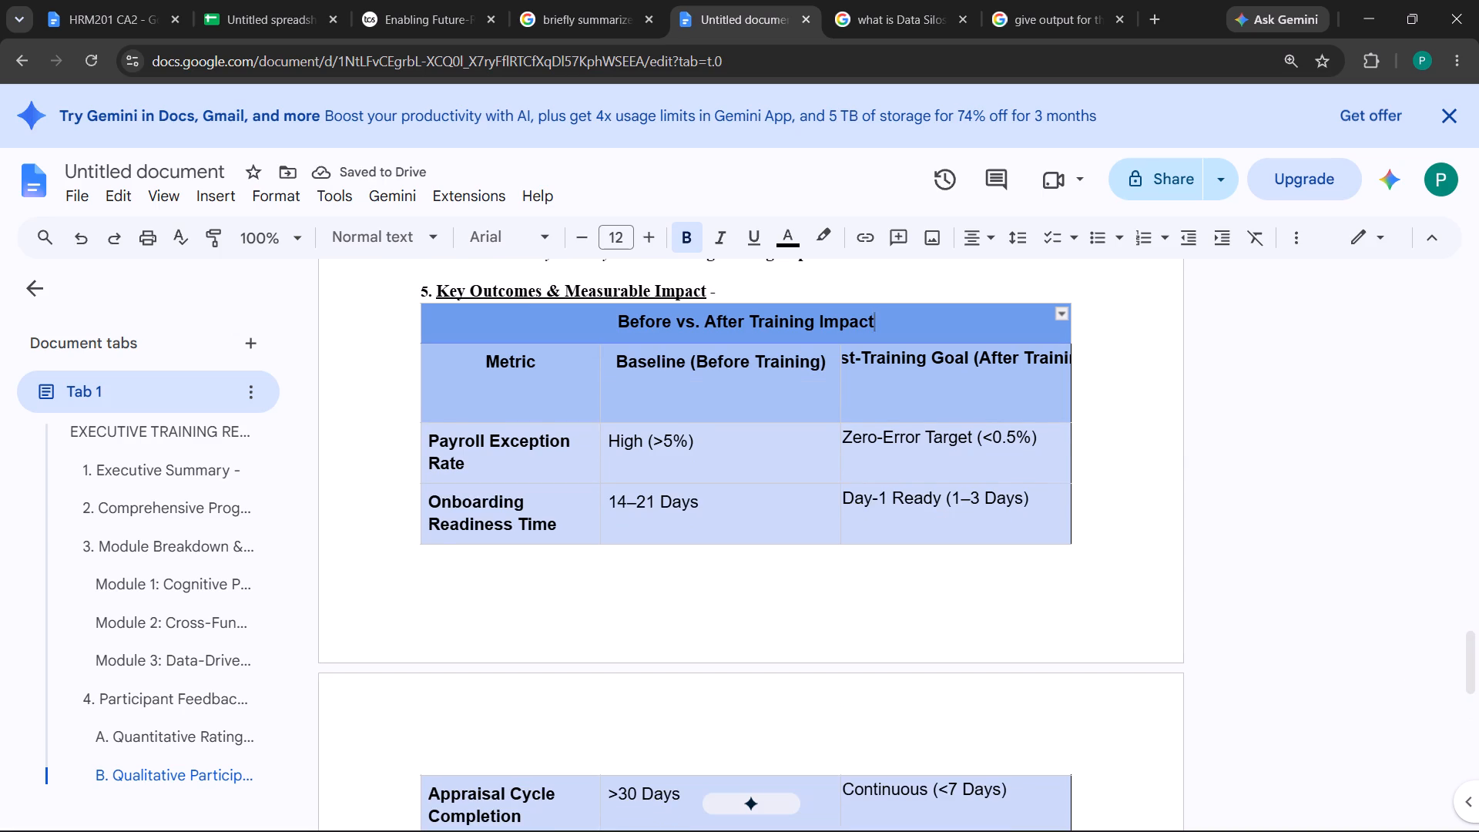
{"action": "scroll", "coordinate": [670, 397], "scroll_direction": "down", "scroll_amount": 2}
{"action": "scroll", "coordinate": [670, 397], "scroll_direction": "up", "scroll_amount": 1}
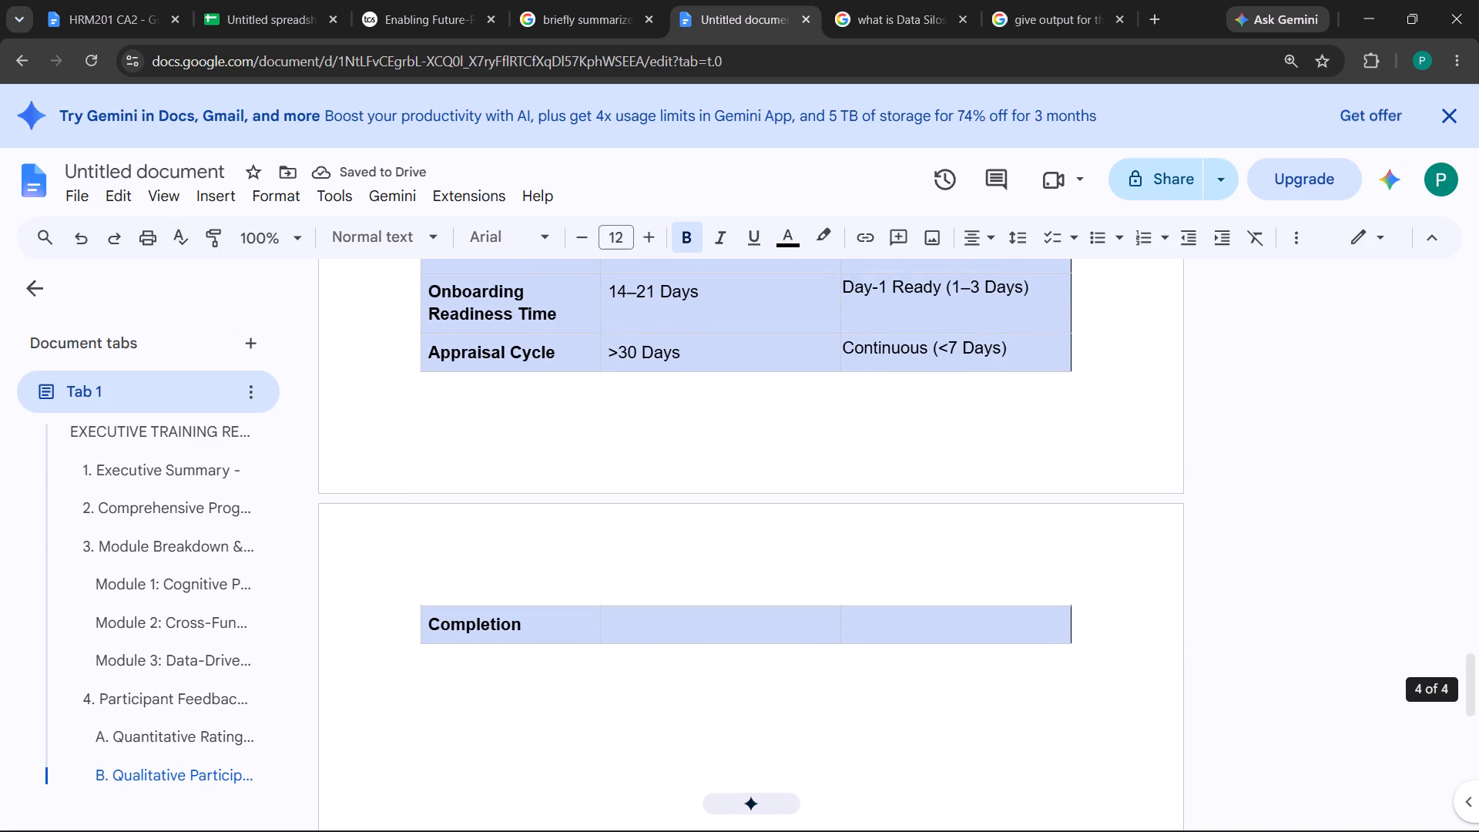
{"action": "scroll", "coordinate": [670, 397], "scroll_direction": "up", "scroll_amount": 1}
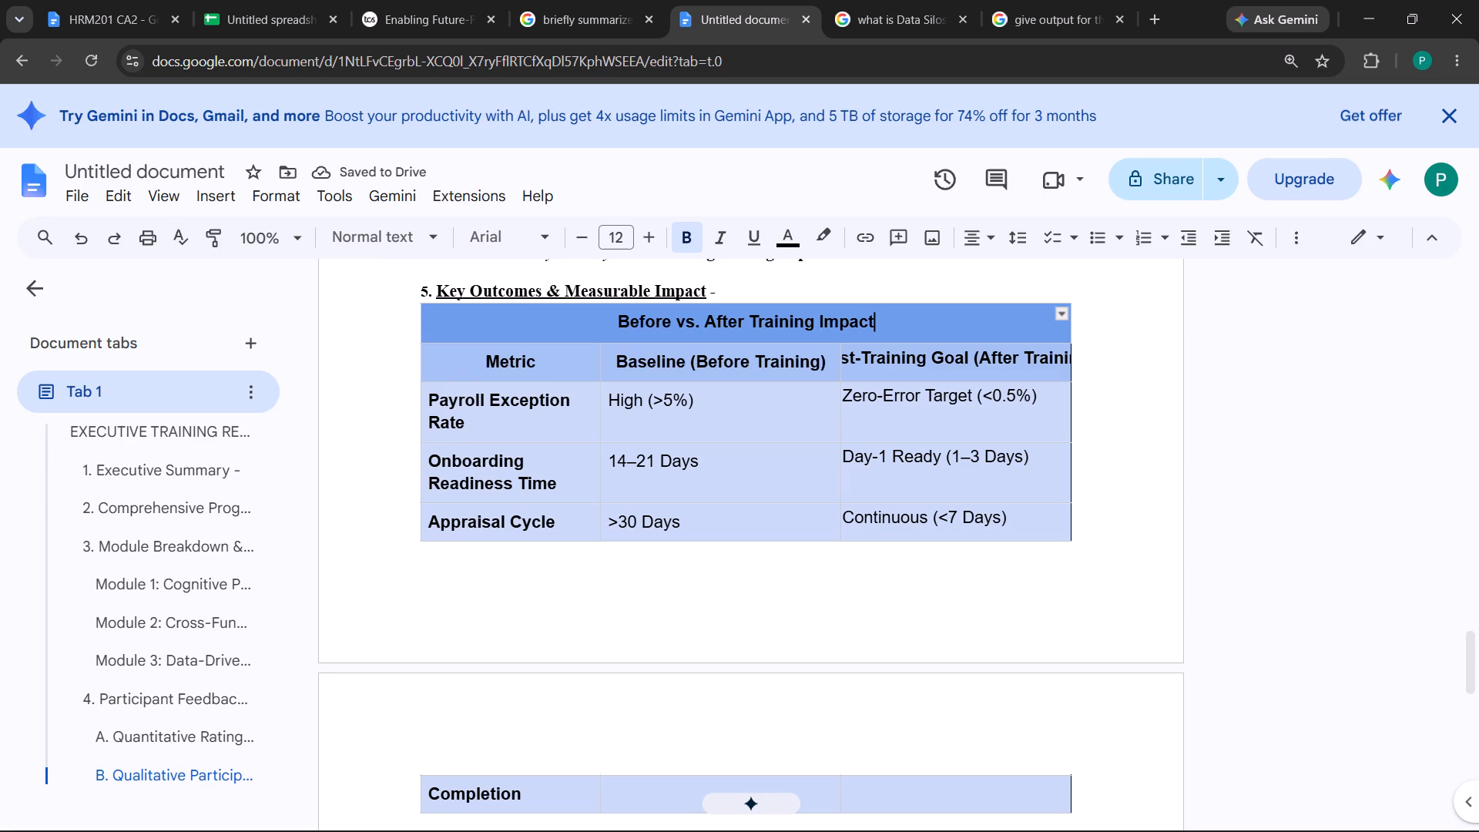
Adjust the inner column borders so Payroll Exception Rate and Baseline (Before Training) each fit on one line.
{"action": "left_click_drag", "start_coordinate": [603, 359], "coordinate": [630, 362]}
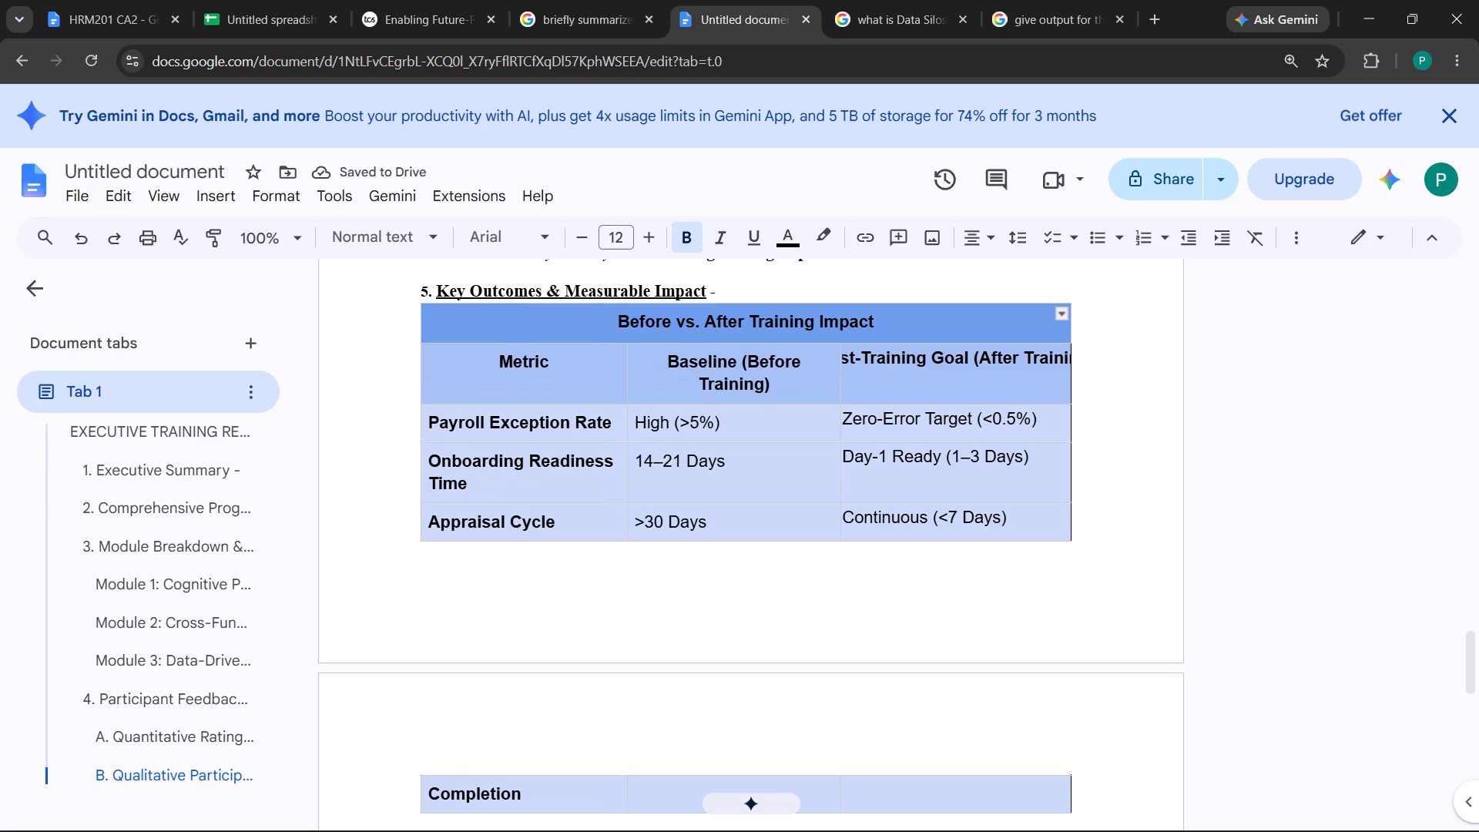
{"action": "left_click_drag", "start_coordinate": [624, 362], "coordinate": [655, 371]}
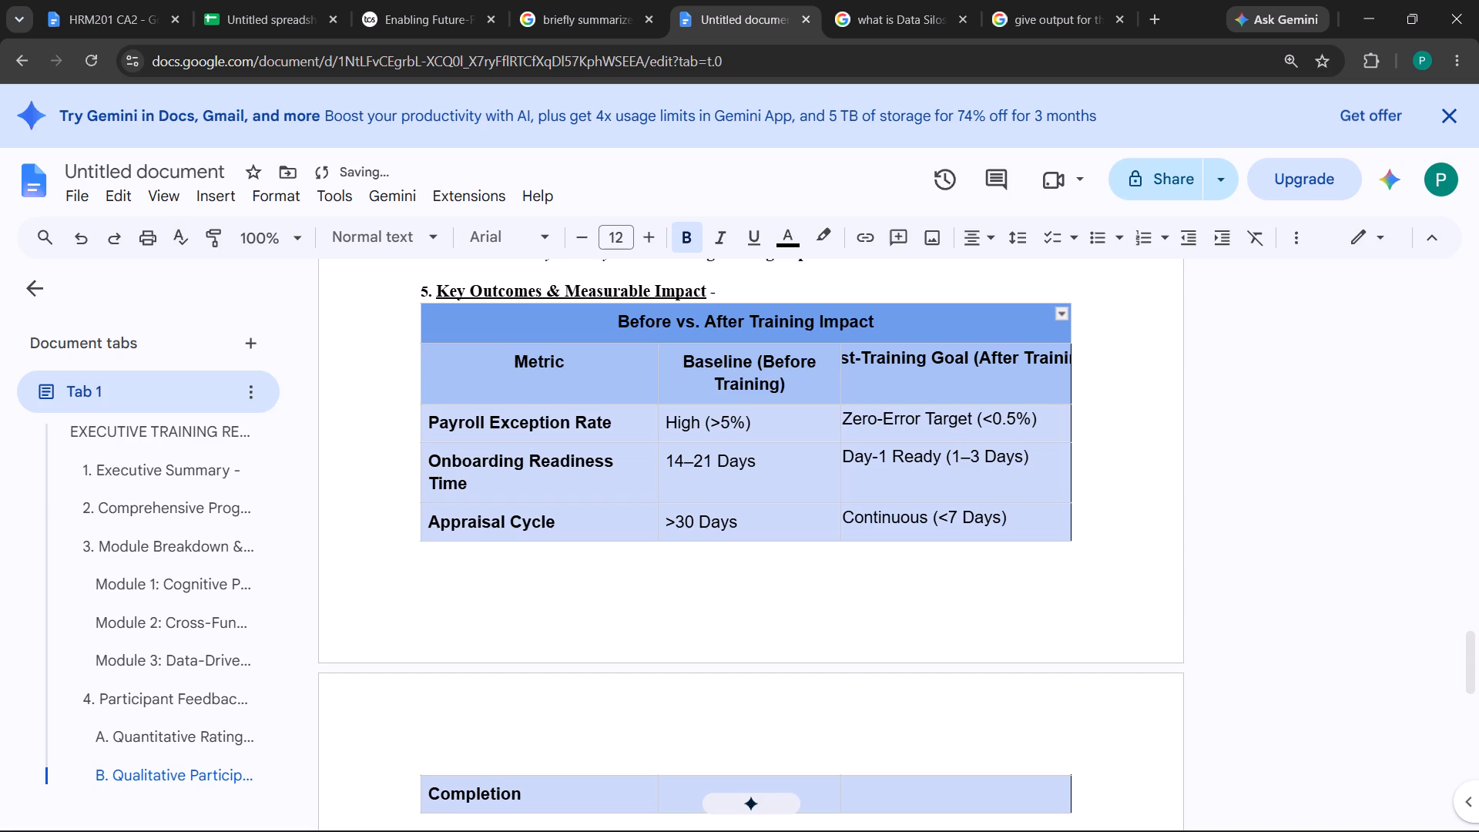
{"action": "left_click_drag", "start_coordinate": [659, 374], "coordinate": [632, 374]}
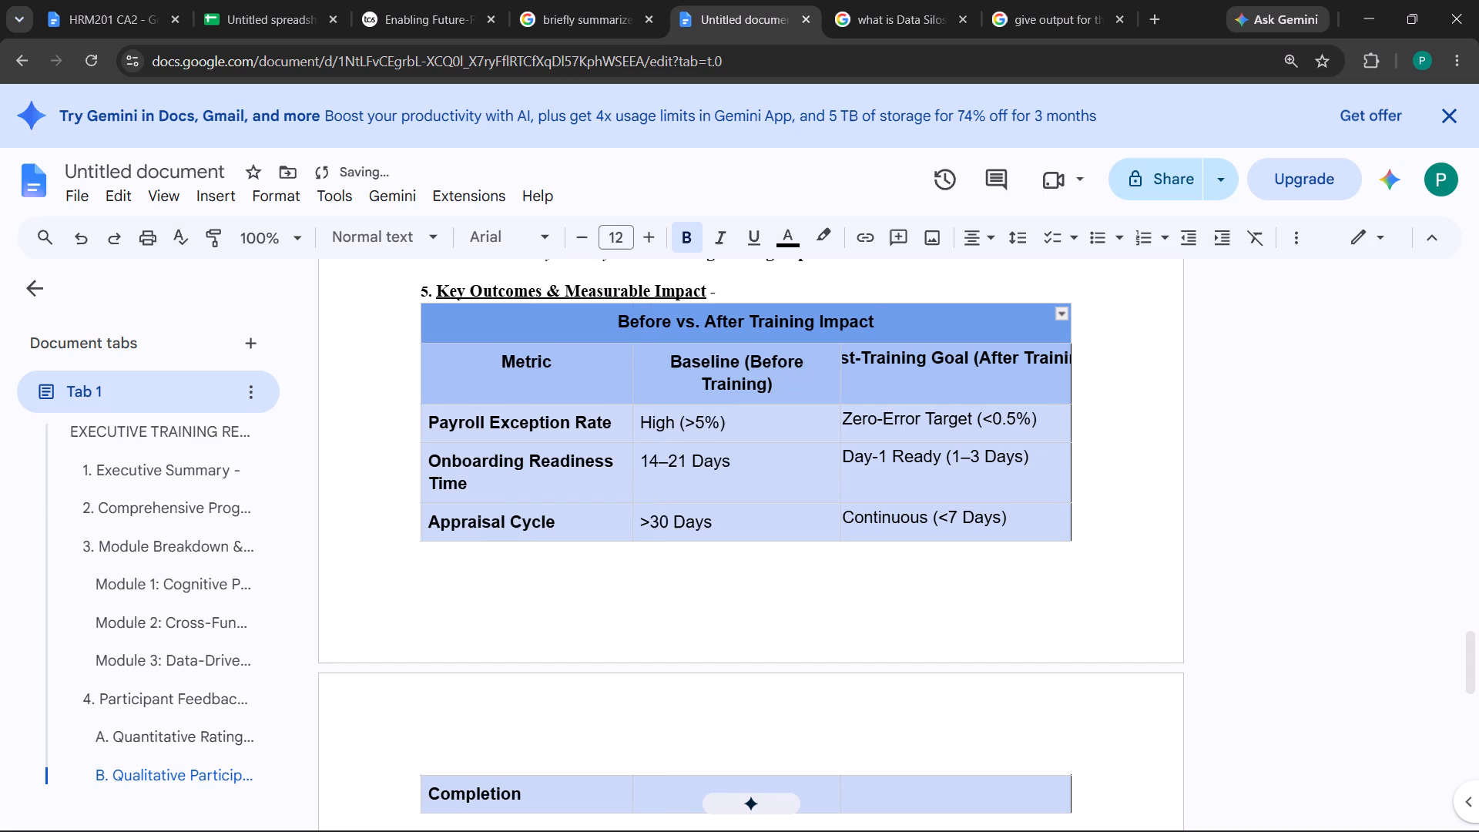
{"action": "left_click_drag", "start_coordinate": [840, 366], "coordinate": [875, 366]}
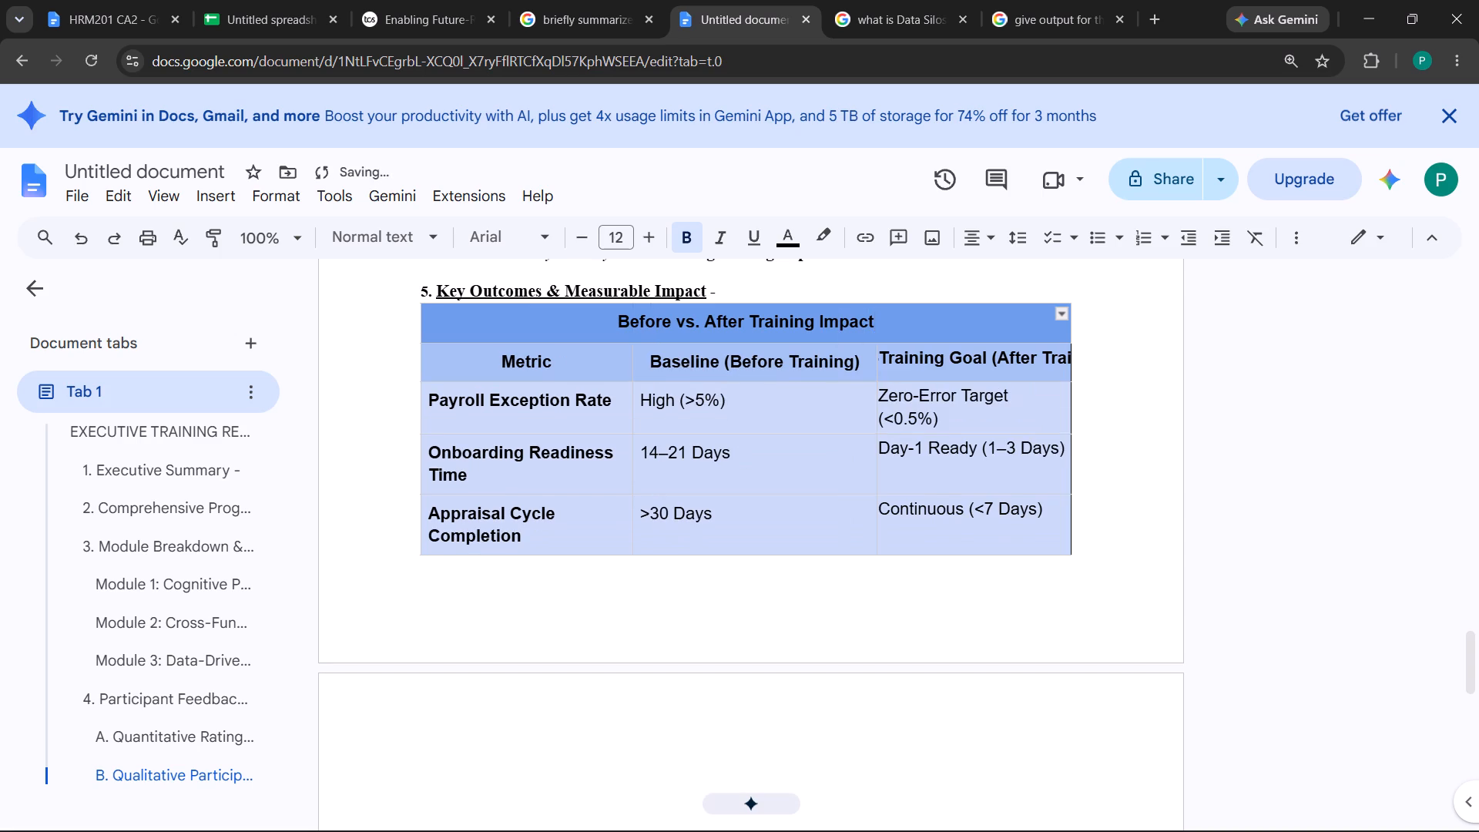
{"action": "scroll", "coordinate": [849, 454], "scroll_direction": "up", "scroll_amount": 1}
{"action": "left_click", "coordinate": [927, 452]}
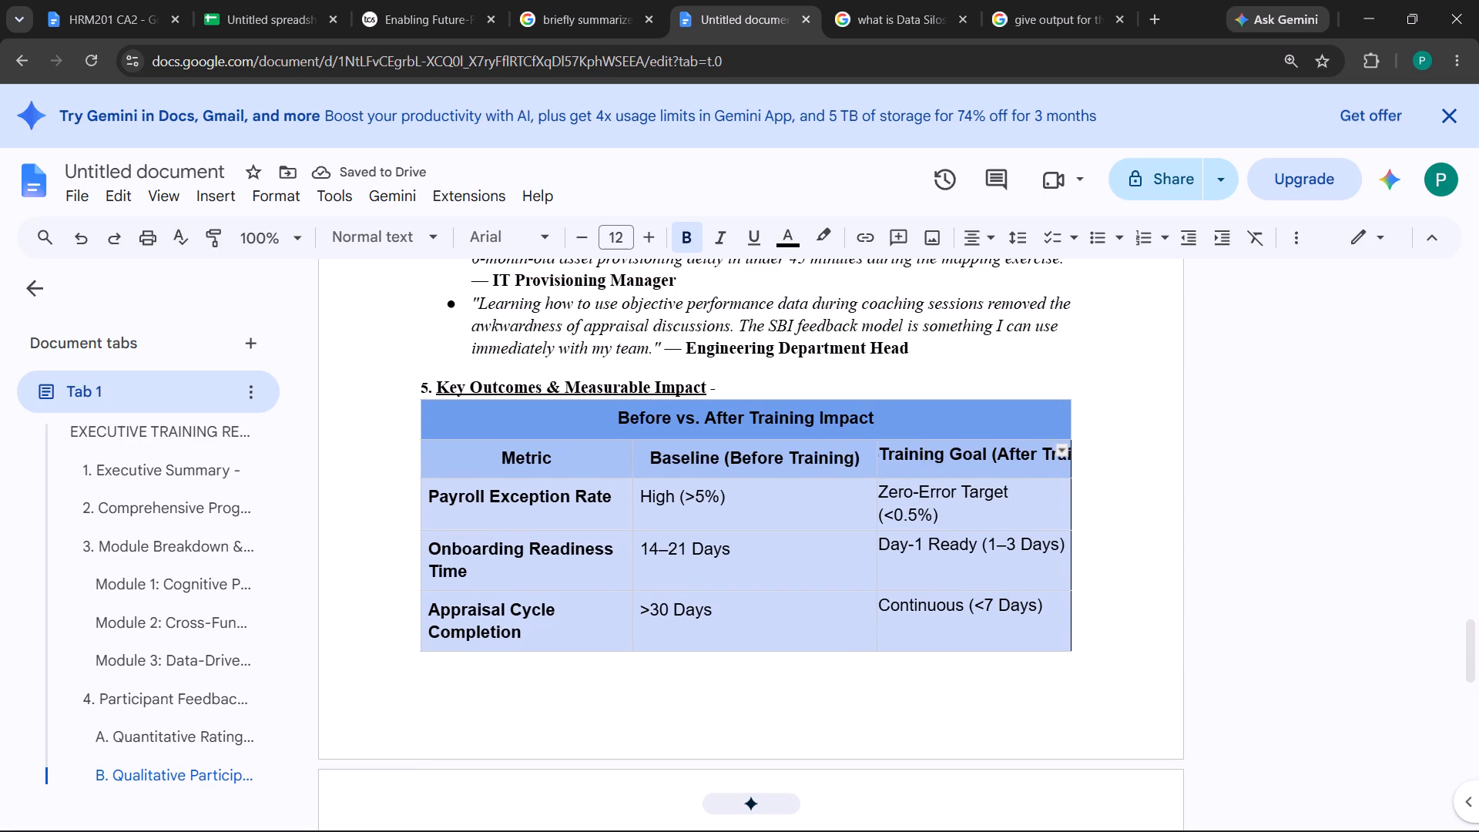
{"action": "left_click", "coordinate": [877, 456]}
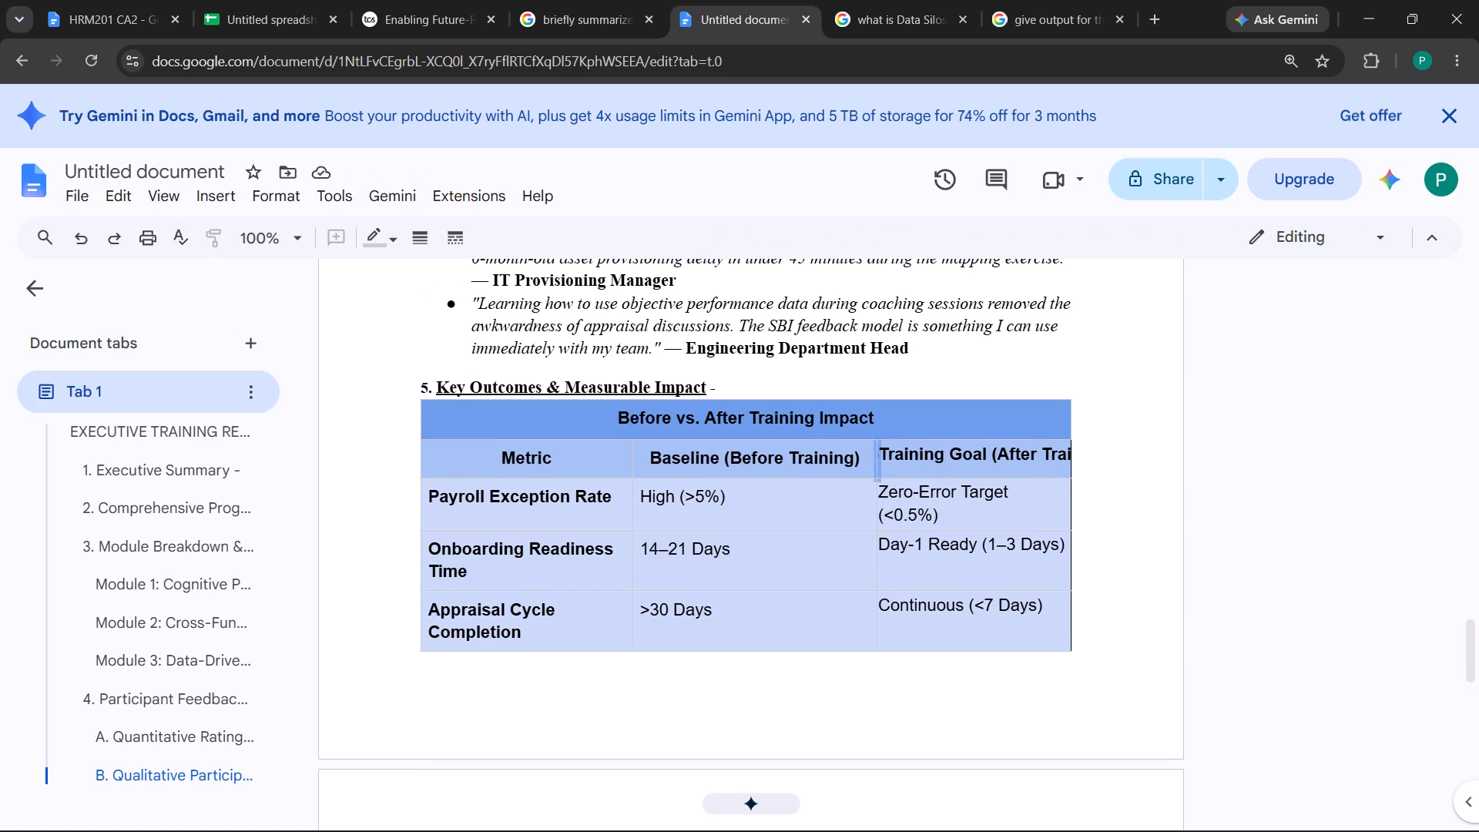
{"action": "left_click", "coordinate": [877, 456]}
{"action": "left_click_drag", "start_coordinate": [877, 456], "coordinate": [861, 451]}
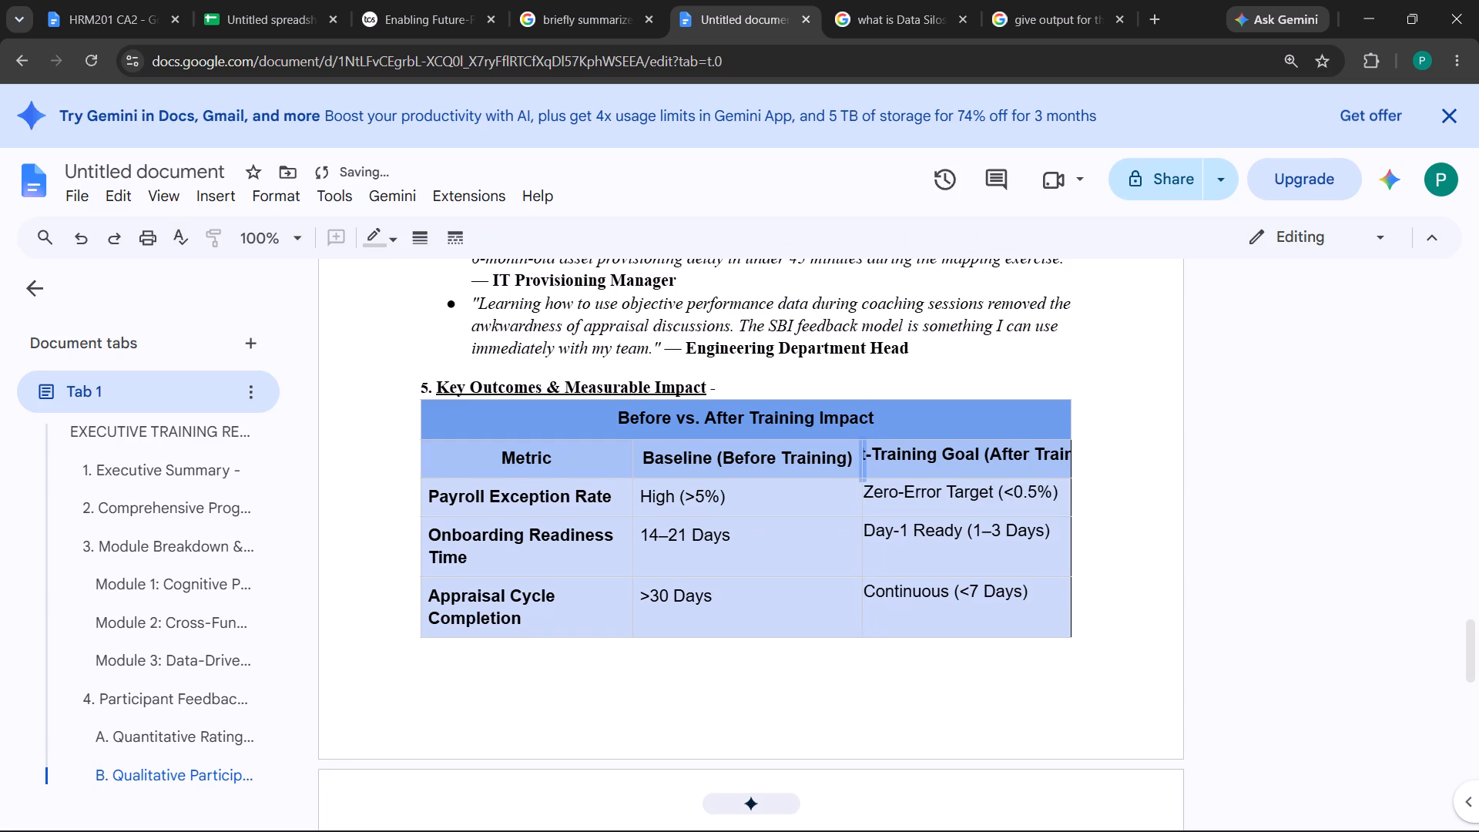
{"action": "left_click_drag", "start_coordinate": [861, 451], "coordinate": [851, 448]}
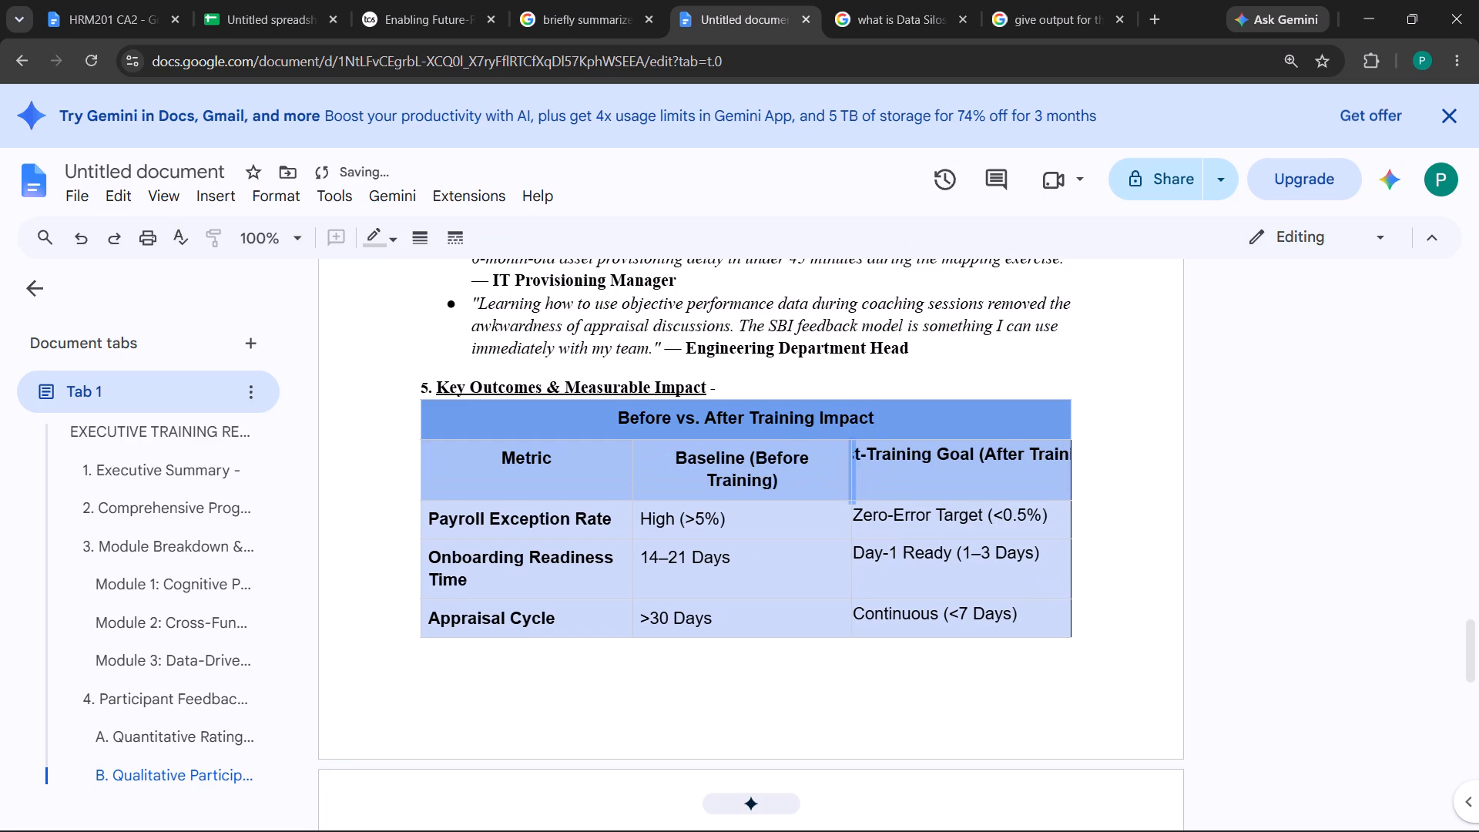
{"action": "left_click_drag", "start_coordinate": [850, 447], "coordinate": [857, 447]}
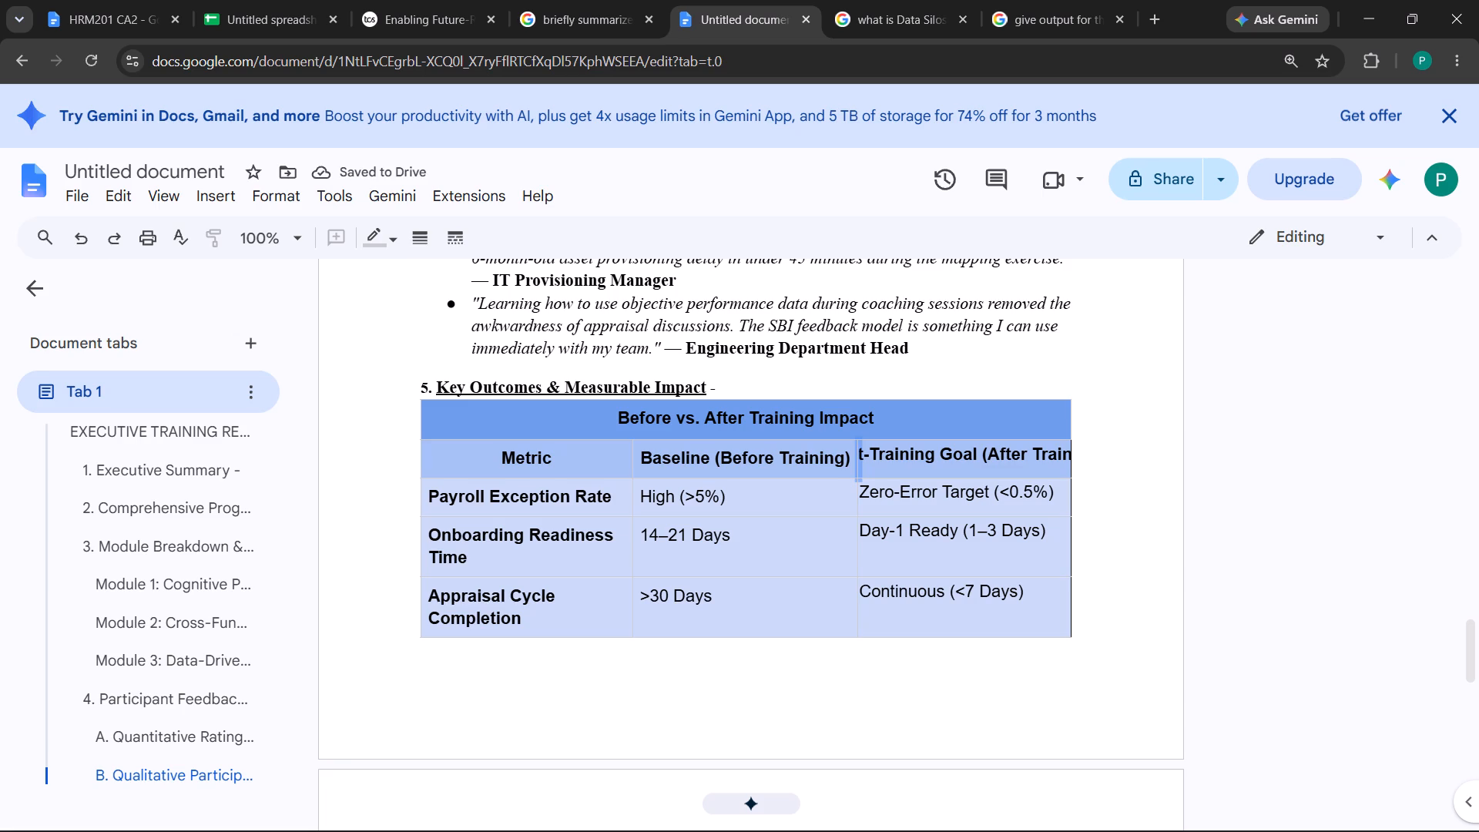
Extend the impact table's outer edge slightly past the text margin and narrow the Metric column, keeping Payroll Exception Rate on one line.
{"action": "left_click", "coordinate": [1034, 445]}
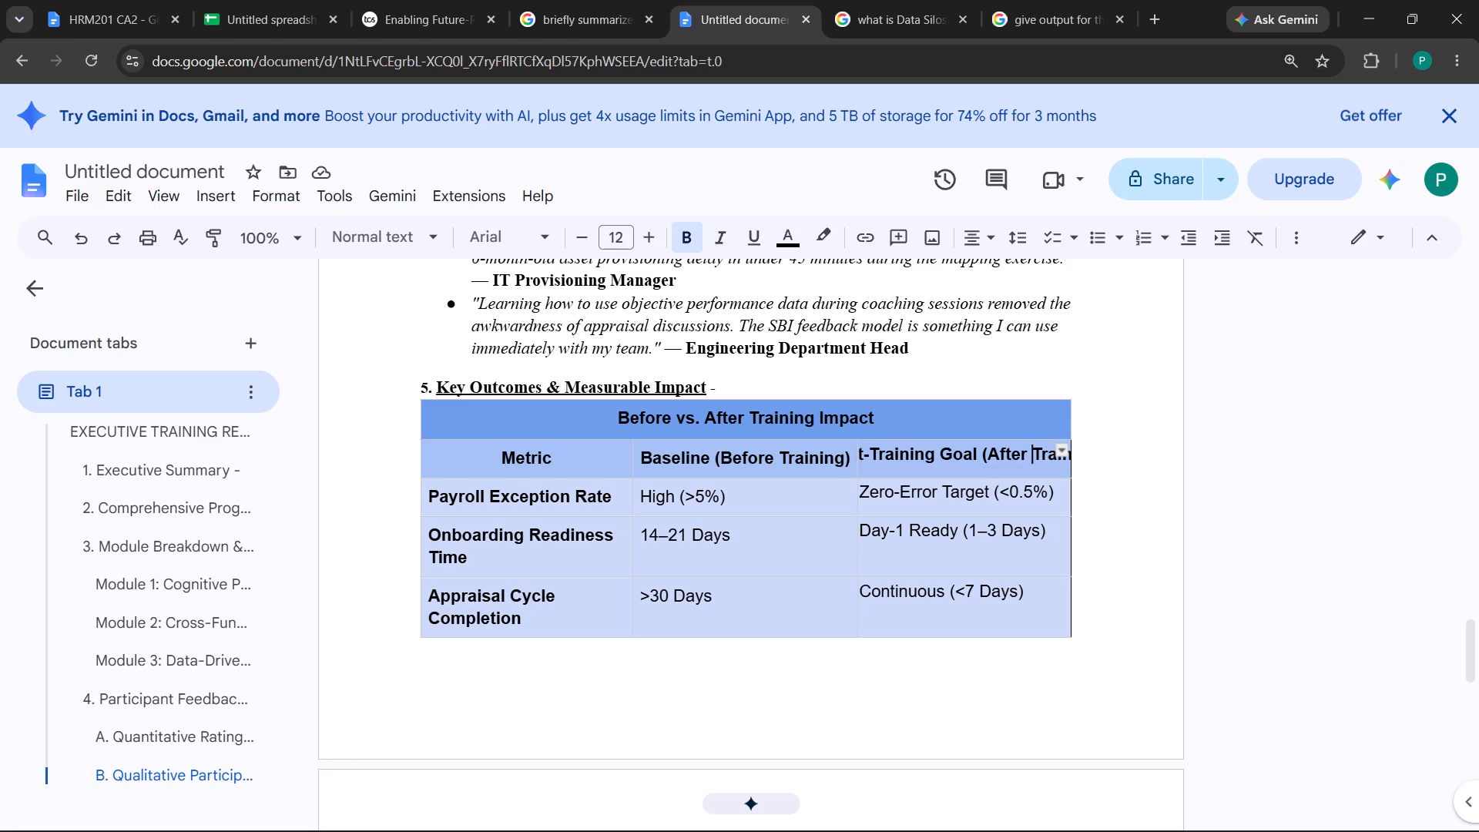
{"action": "left_click_drag", "start_coordinate": [1068, 411], "coordinate": [1090, 414]}
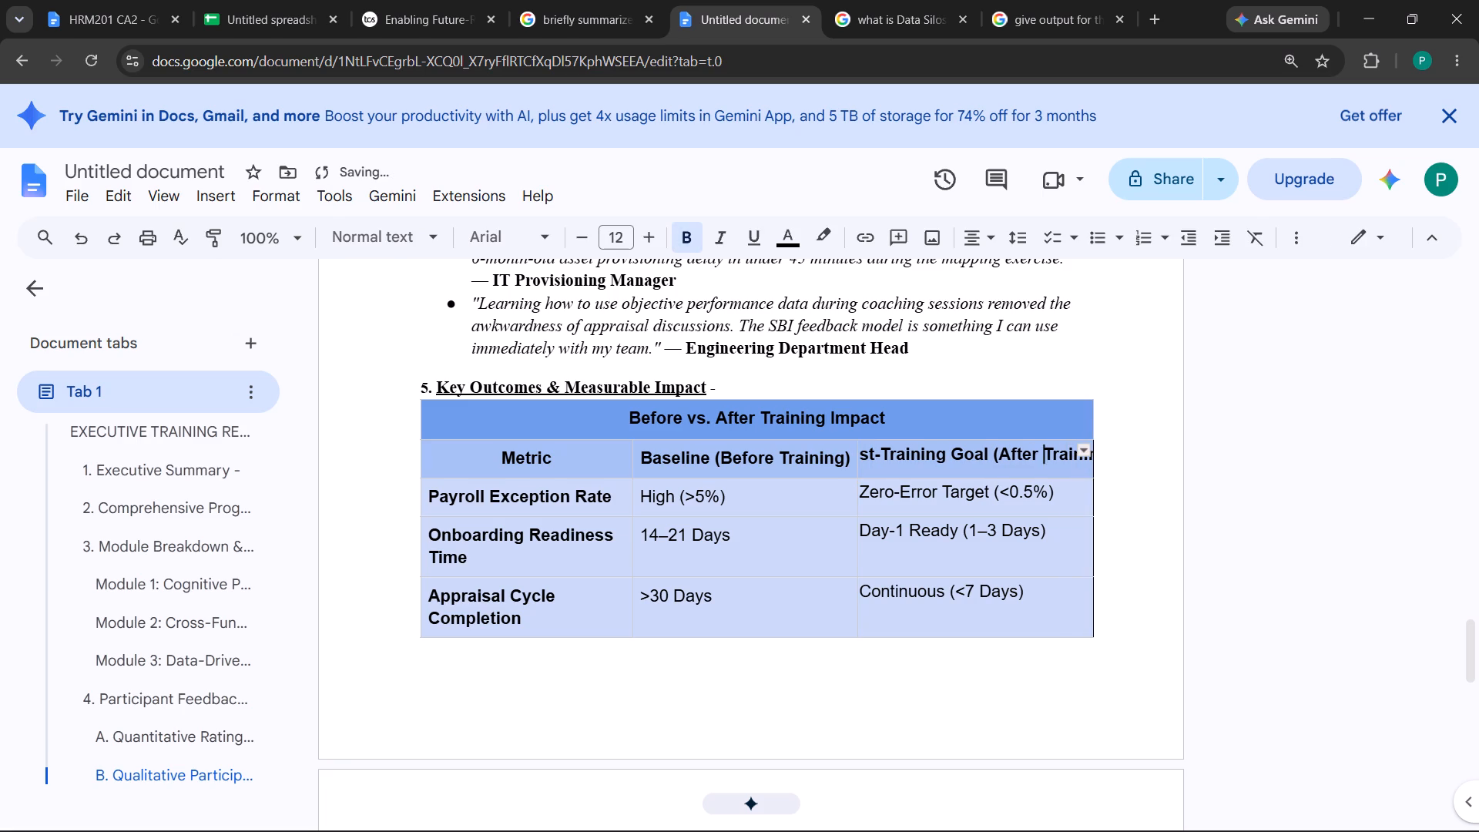
{"action": "left_click_drag", "start_coordinate": [1090, 414], "coordinate": [1080, 414]}
{"action": "left_click_drag", "start_coordinate": [1080, 414], "coordinate": [1095, 414]}
{"action": "left_click_drag", "start_coordinate": [1095, 414], "coordinate": [1077, 410]}
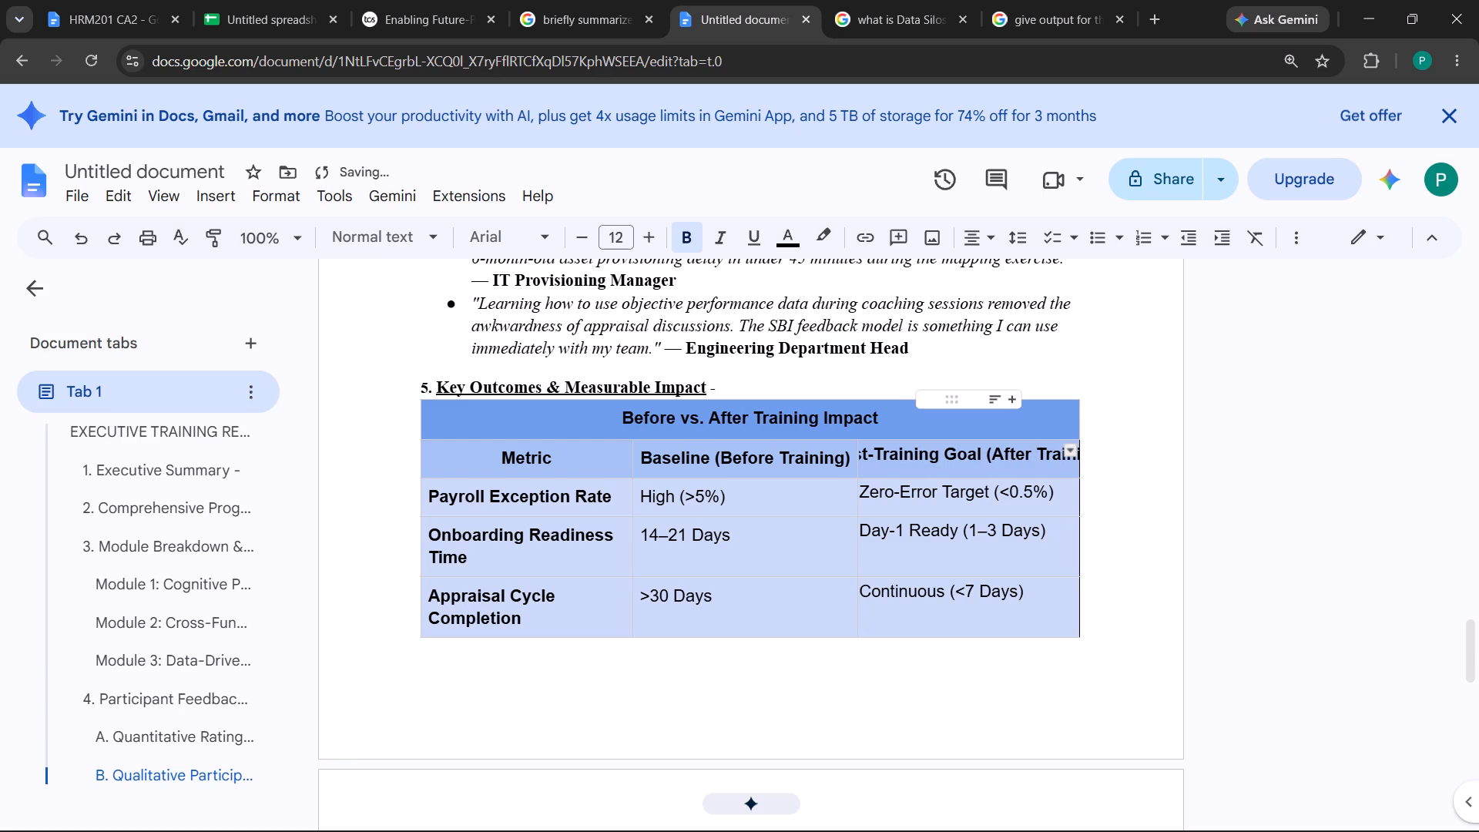
{"action": "left_click_drag", "start_coordinate": [632, 448], "coordinate": [614, 446]}
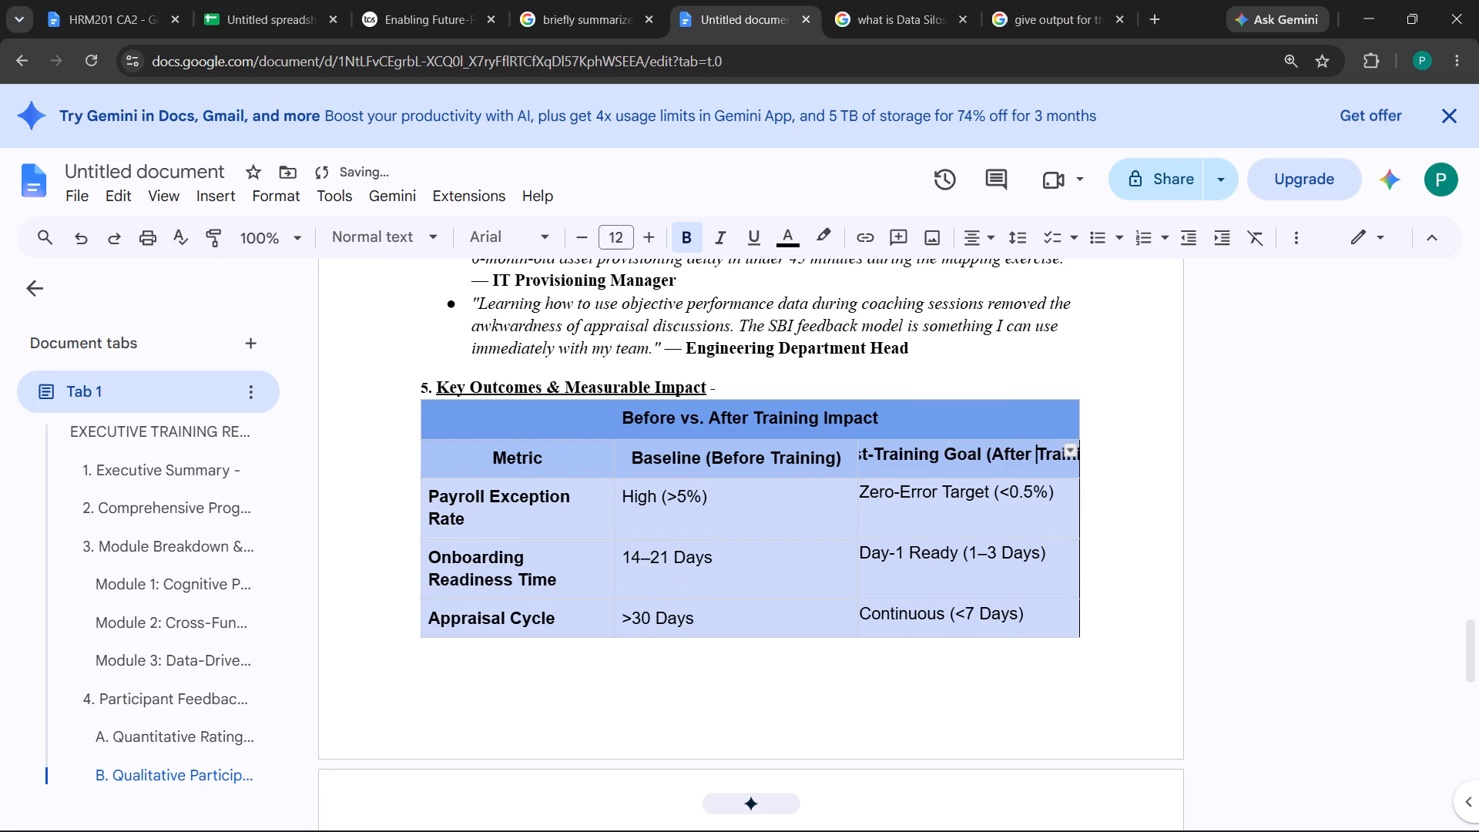
{"action": "left_click_drag", "start_coordinate": [612, 446], "coordinate": [622, 451]}
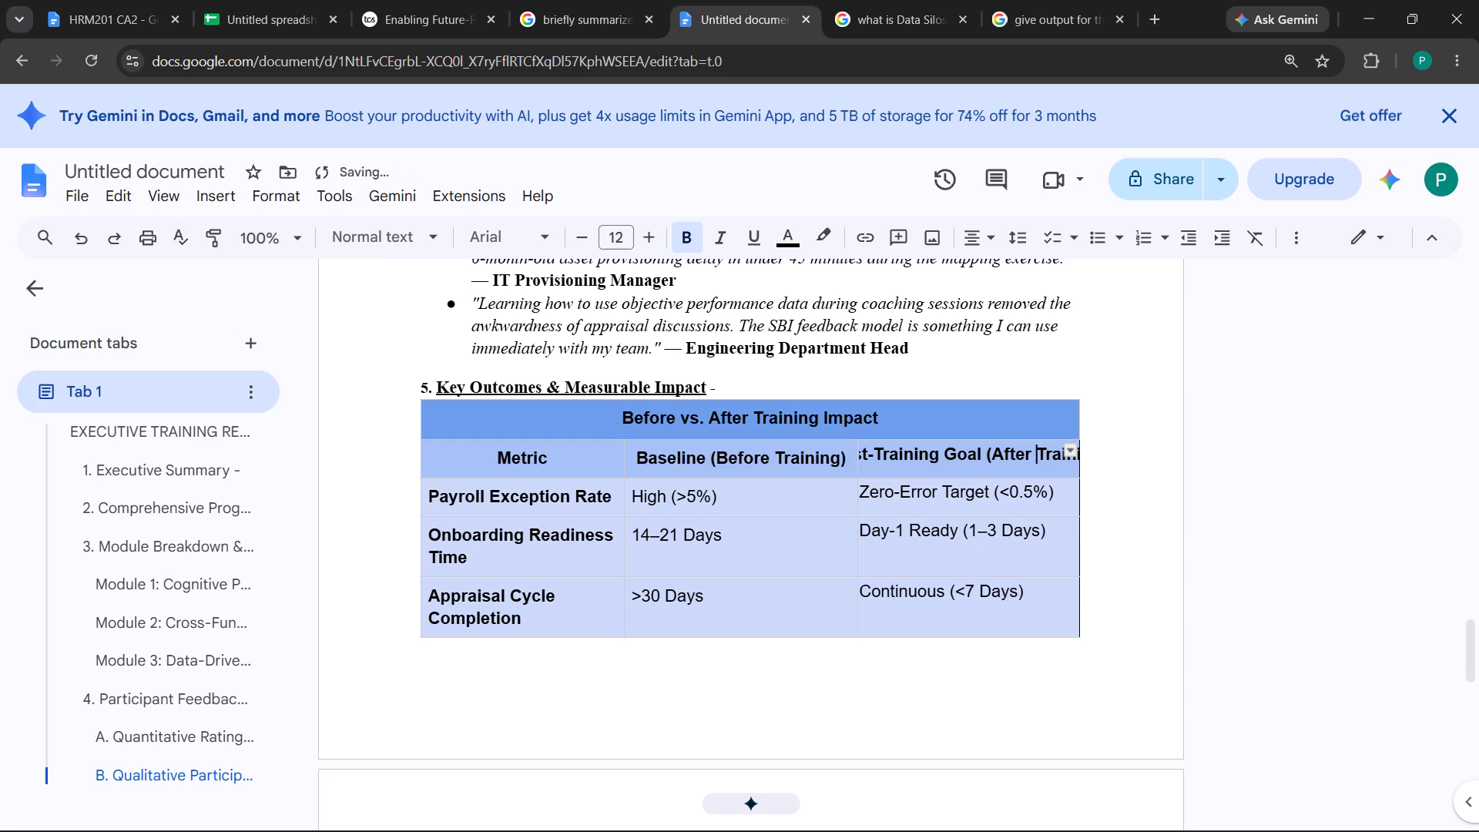
Delete the word Goal from the Post-Training Goal (After Training) column heading.
{"action": "double_click", "coordinate": [909, 455]}
{"action": "left_click", "coordinate": [909, 455]}
{"action": "left_click", "coordinate": [1015, 668]}
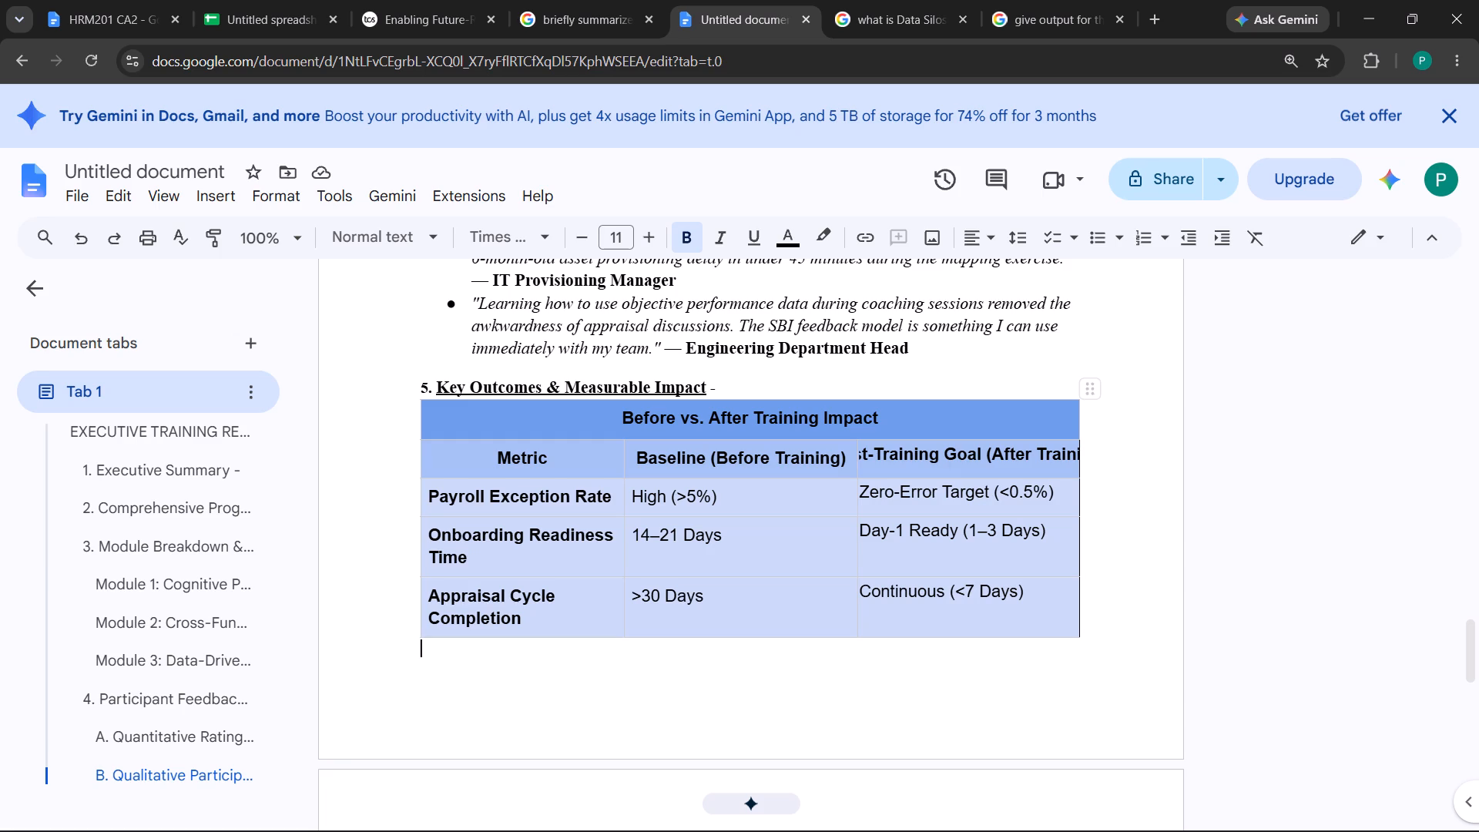
{"action": "left_click_drag", "start_coordinate": [982, 454], "coordinate": [947, 448]}
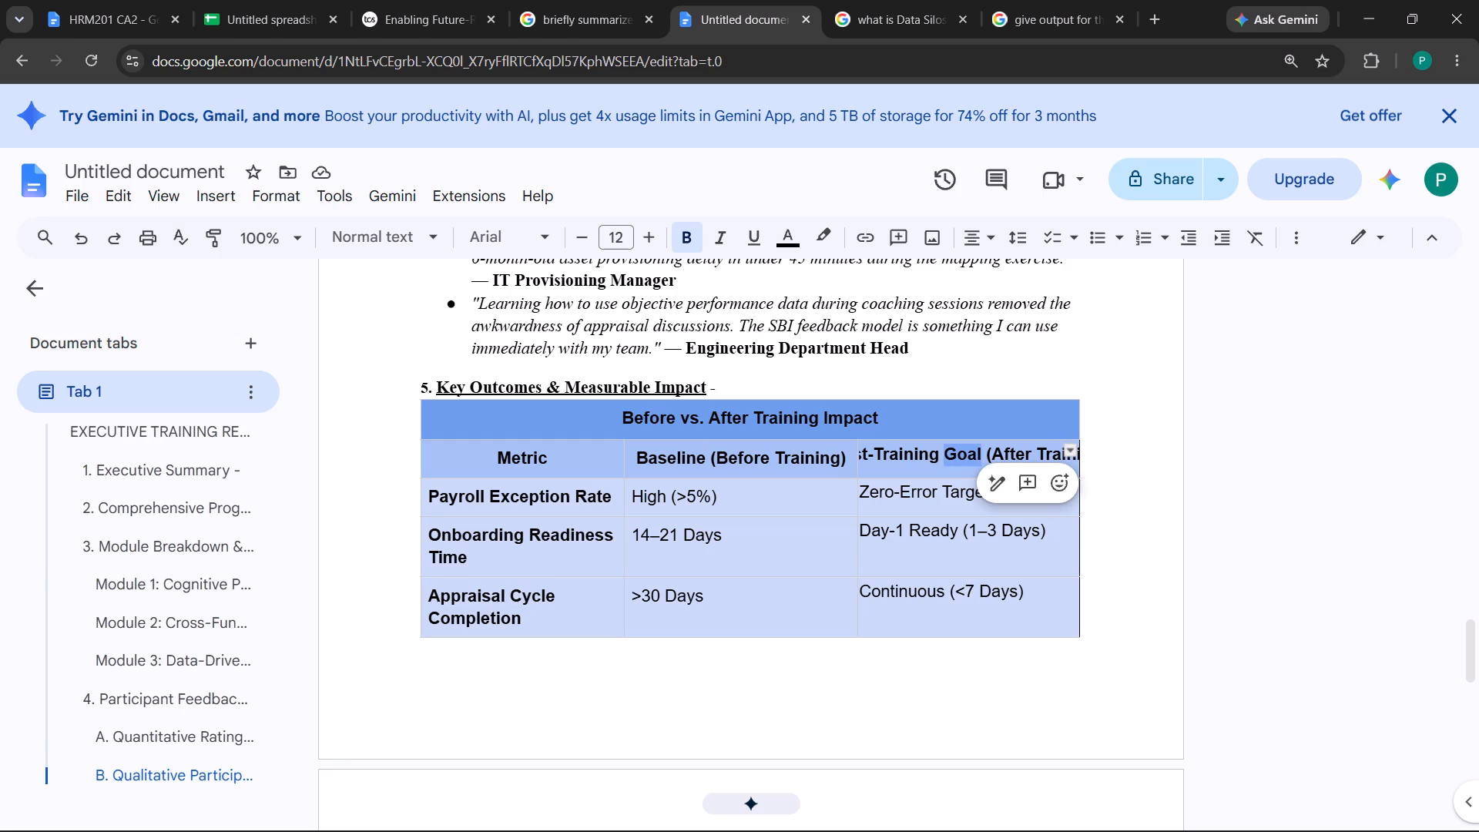
{"action": "key", "text": "BackSpace"}
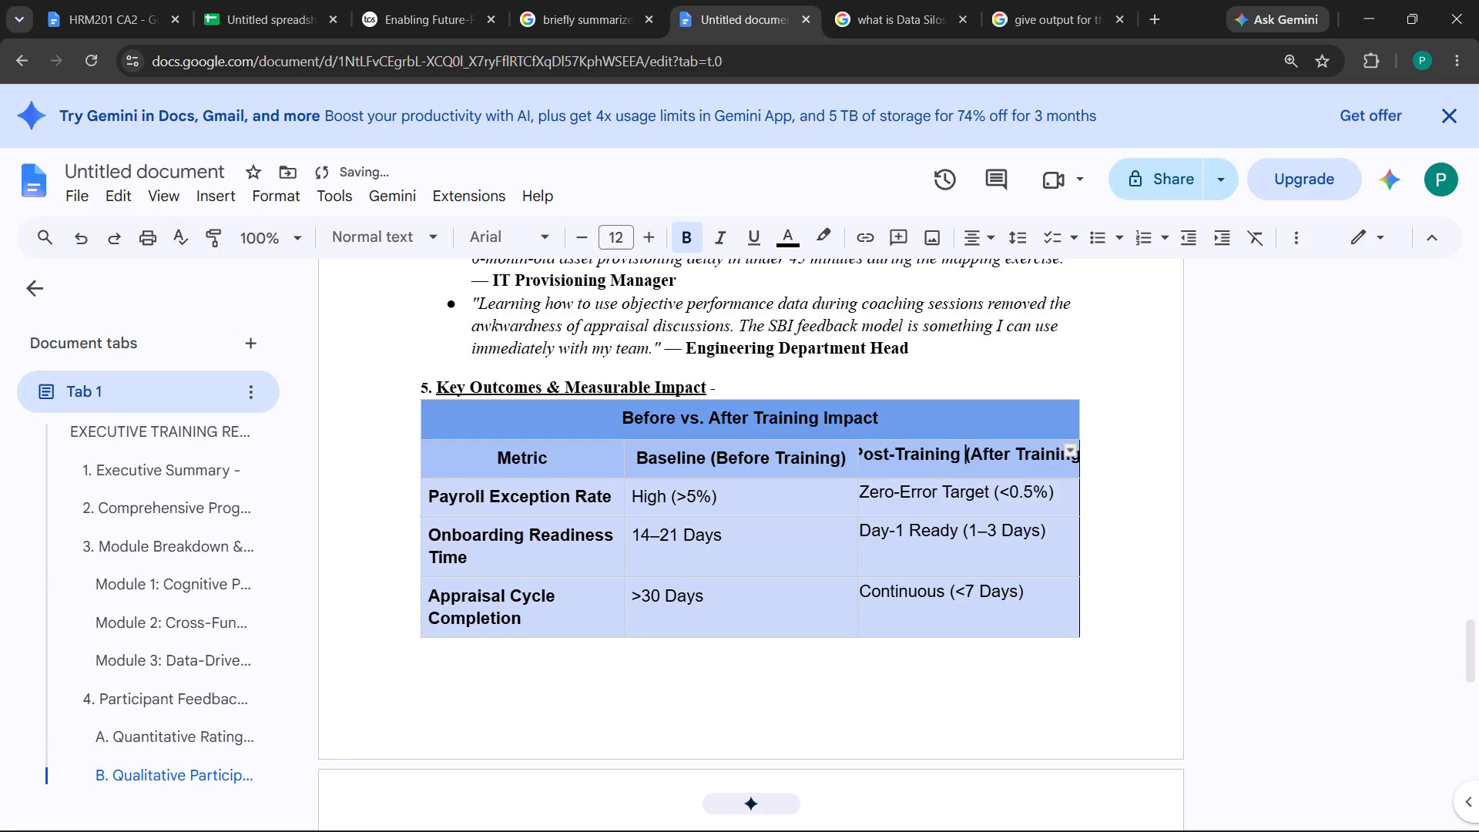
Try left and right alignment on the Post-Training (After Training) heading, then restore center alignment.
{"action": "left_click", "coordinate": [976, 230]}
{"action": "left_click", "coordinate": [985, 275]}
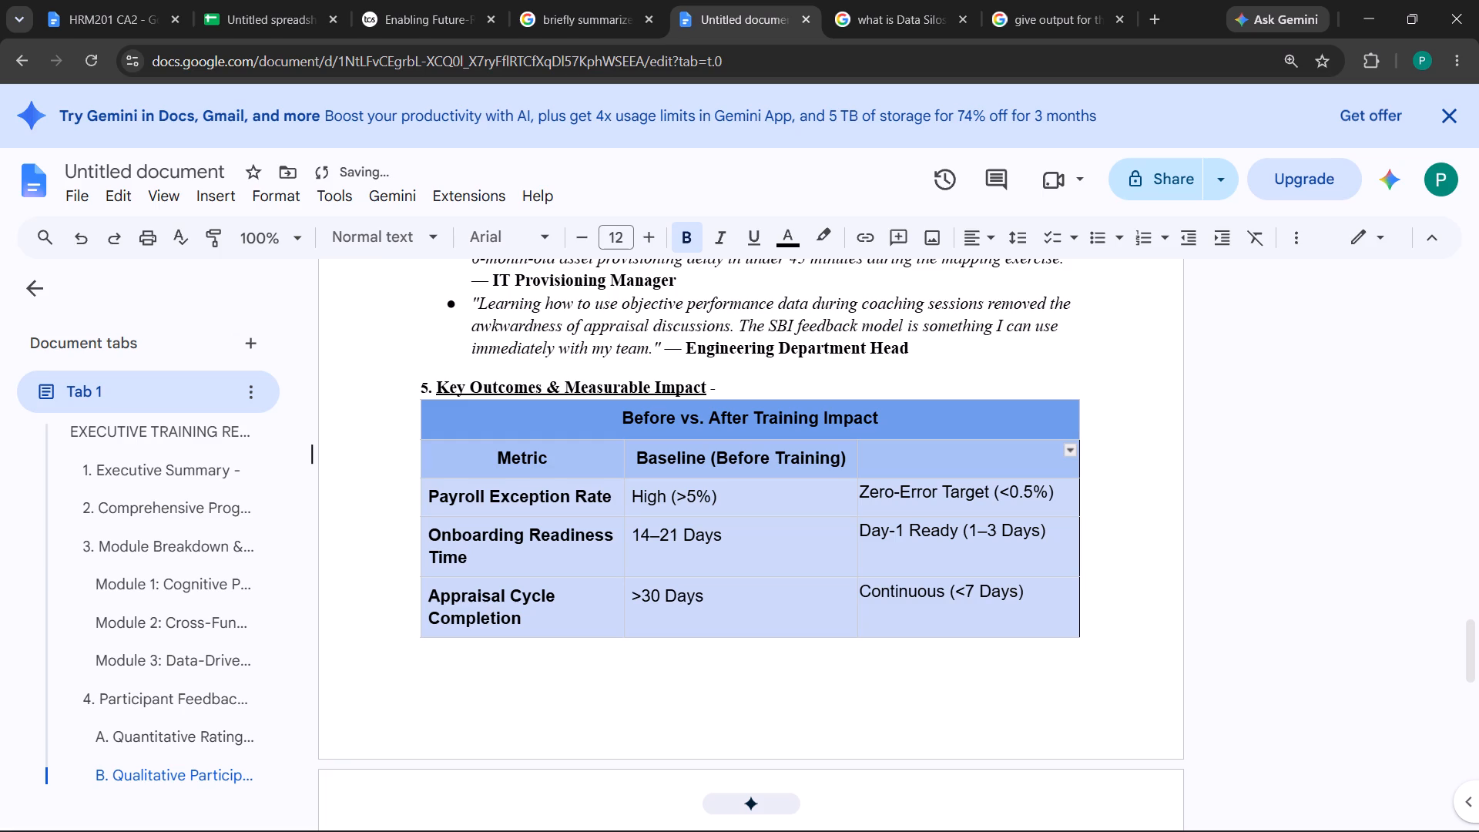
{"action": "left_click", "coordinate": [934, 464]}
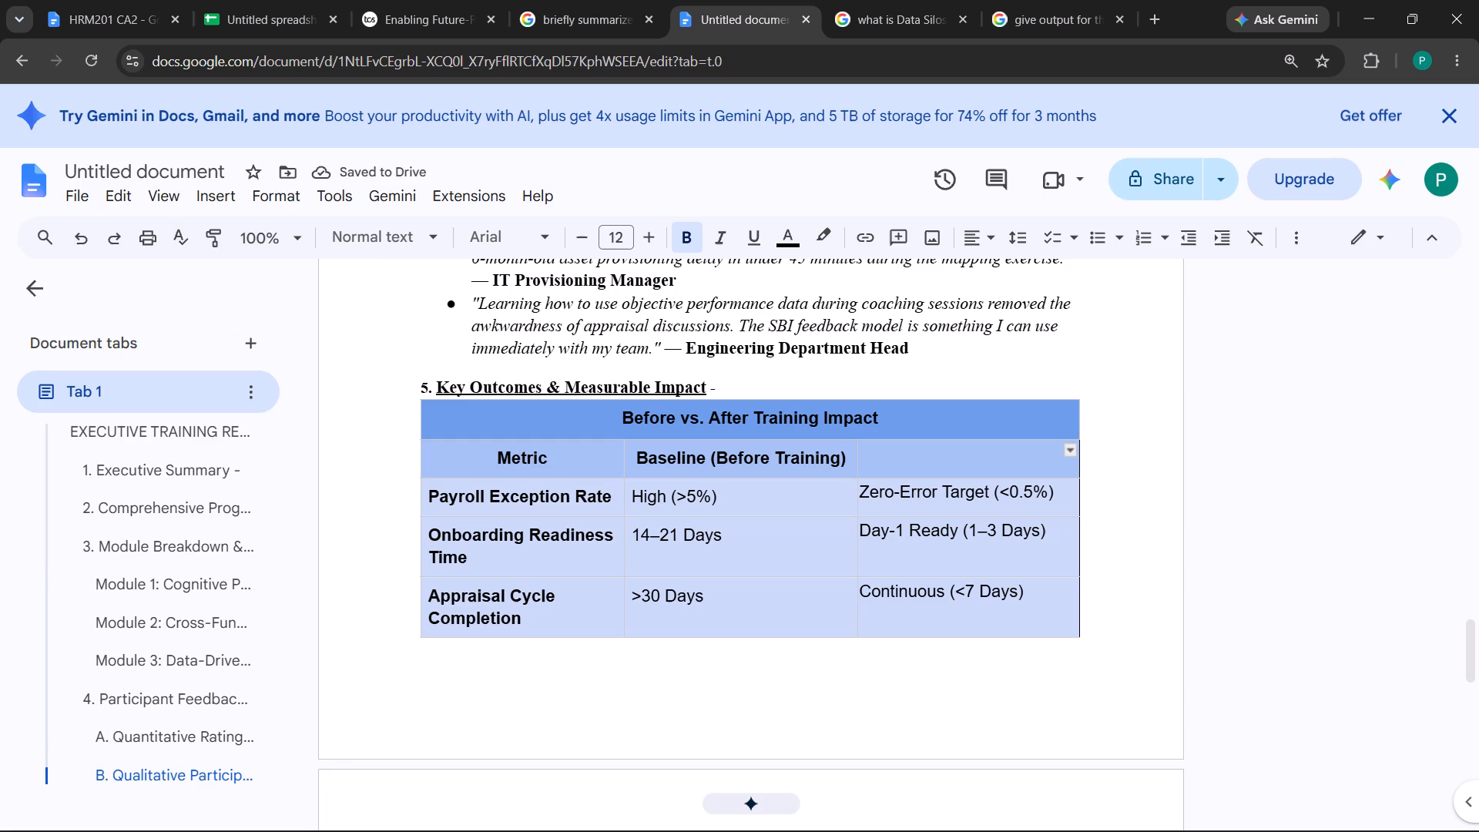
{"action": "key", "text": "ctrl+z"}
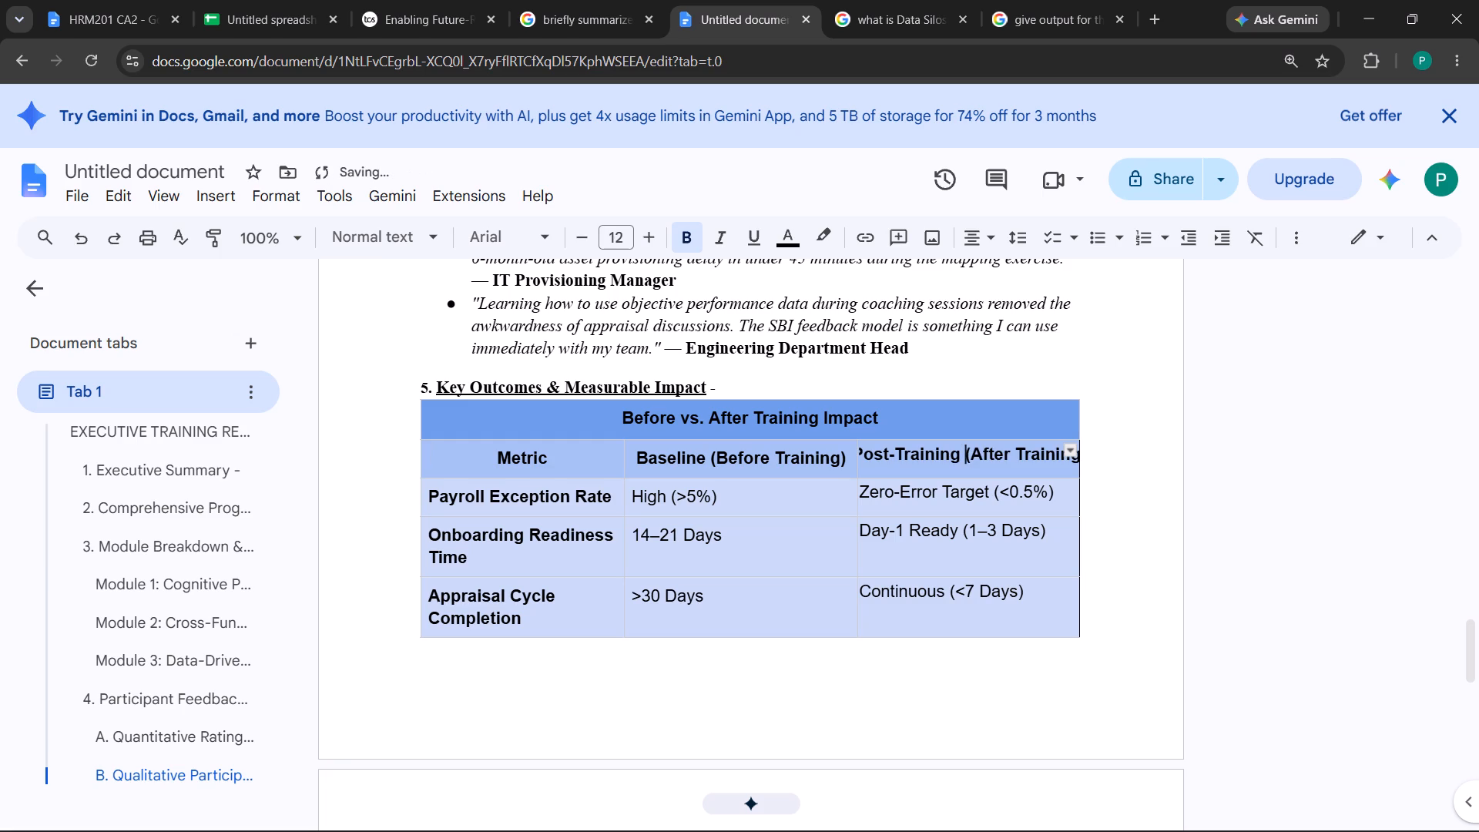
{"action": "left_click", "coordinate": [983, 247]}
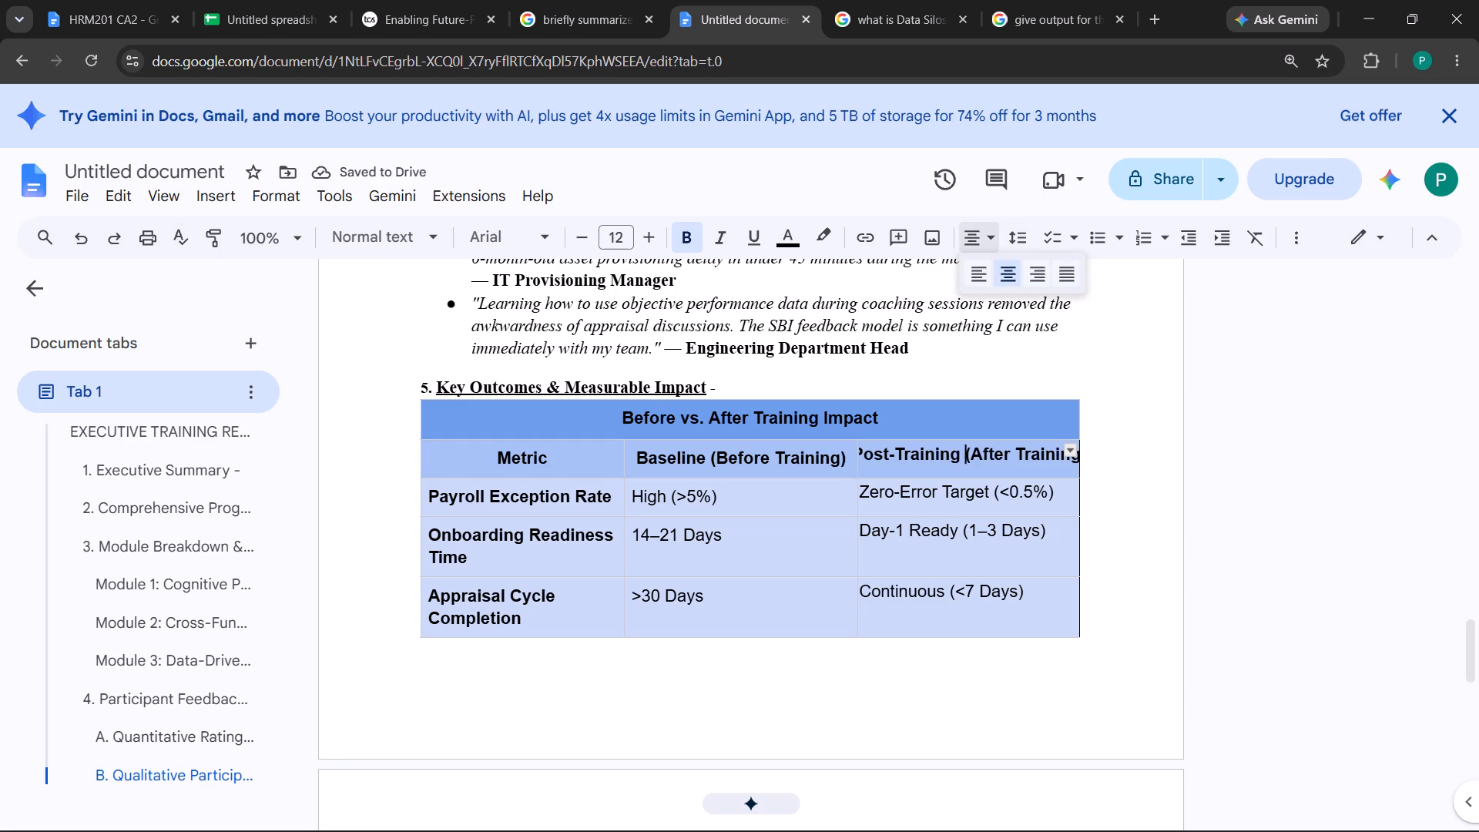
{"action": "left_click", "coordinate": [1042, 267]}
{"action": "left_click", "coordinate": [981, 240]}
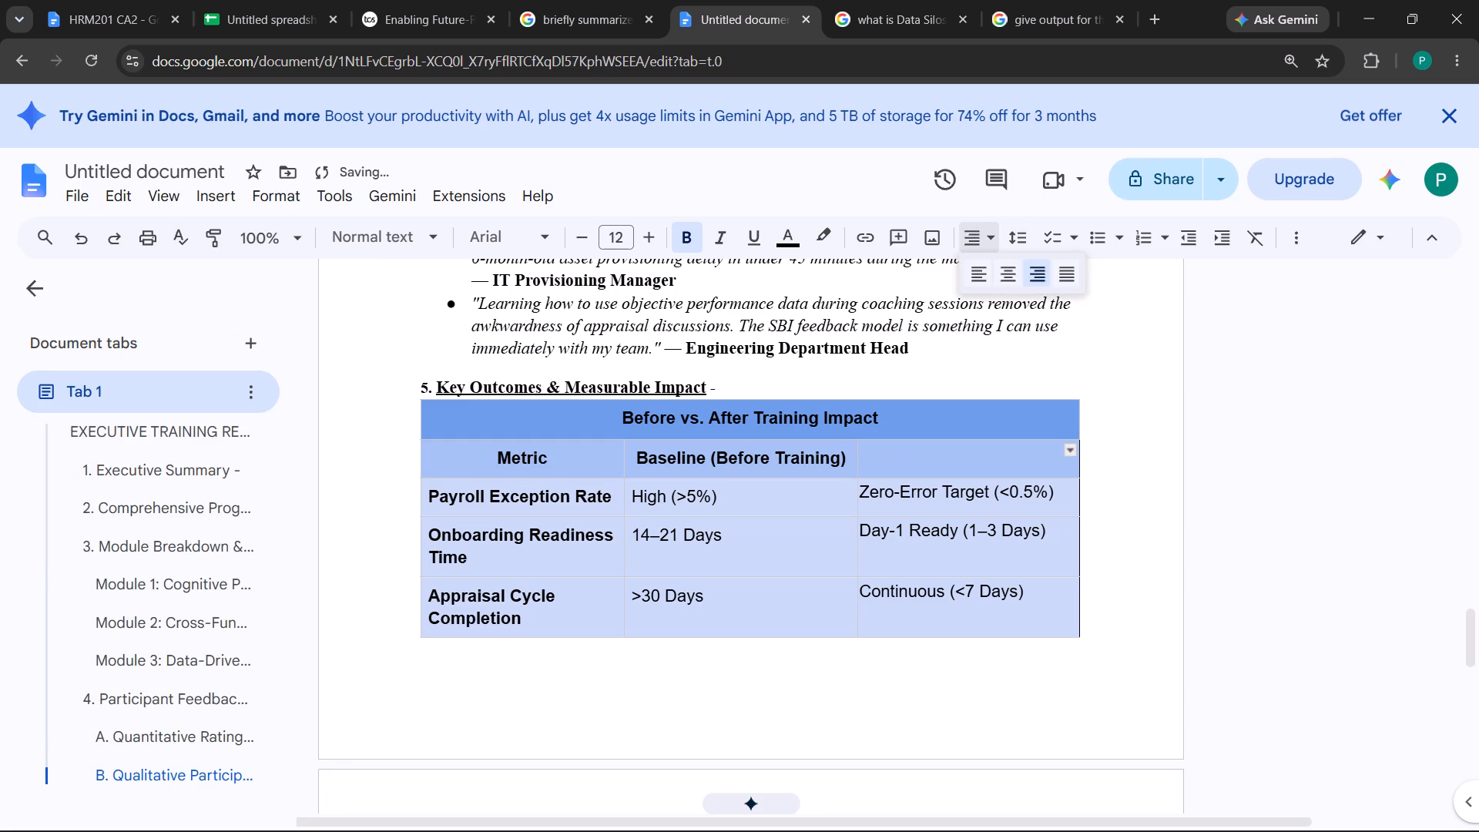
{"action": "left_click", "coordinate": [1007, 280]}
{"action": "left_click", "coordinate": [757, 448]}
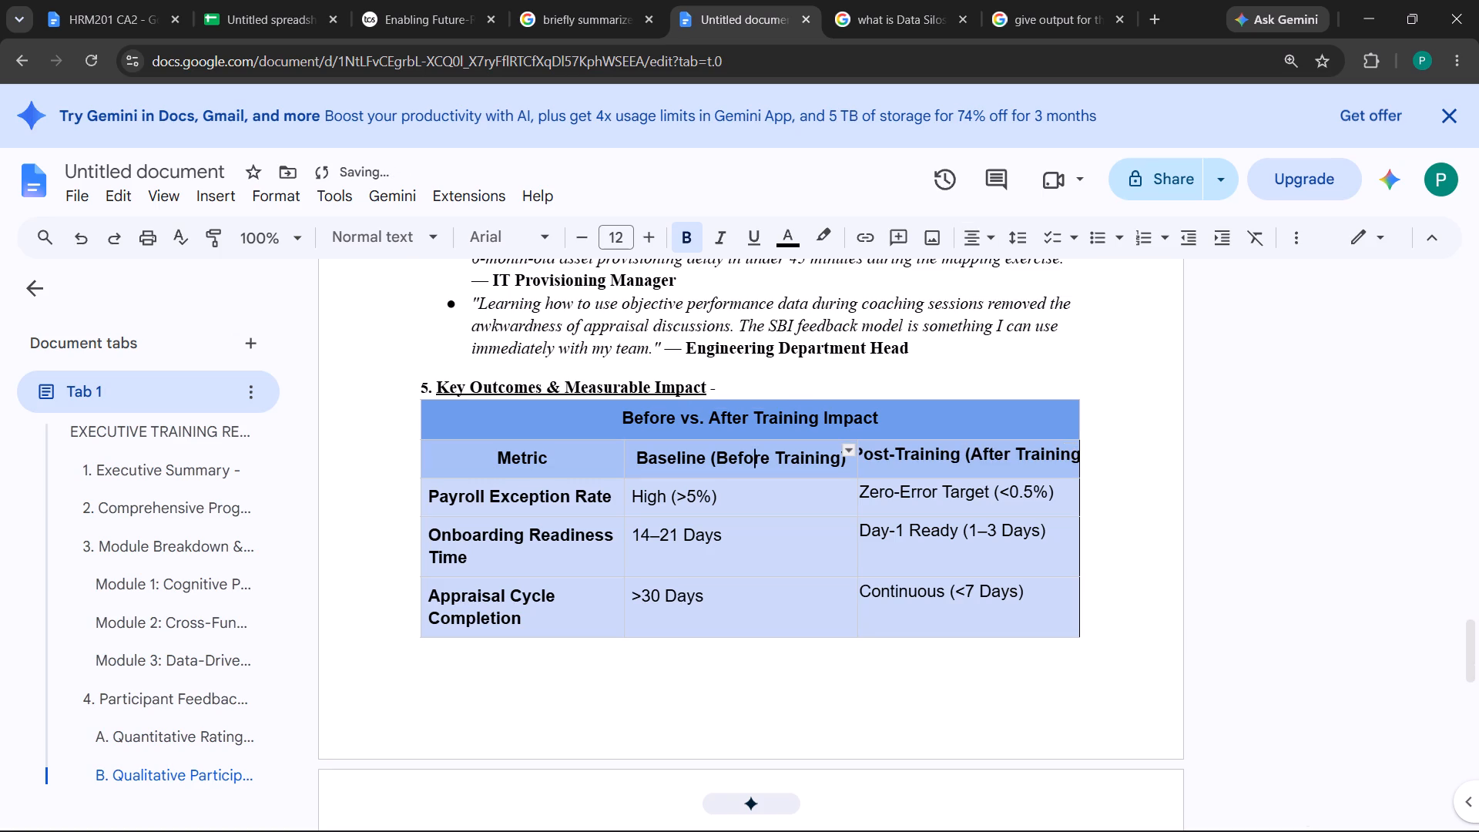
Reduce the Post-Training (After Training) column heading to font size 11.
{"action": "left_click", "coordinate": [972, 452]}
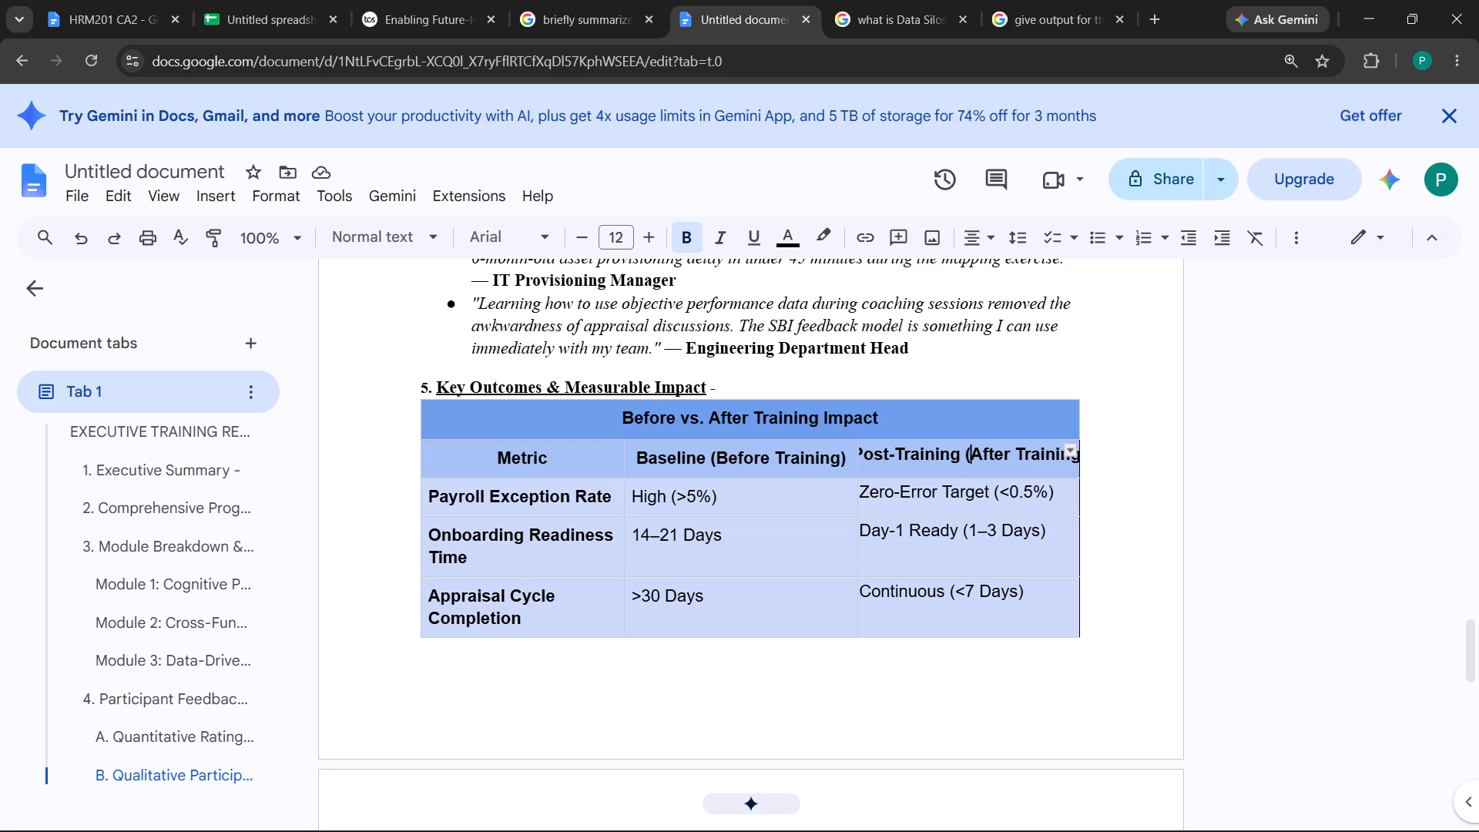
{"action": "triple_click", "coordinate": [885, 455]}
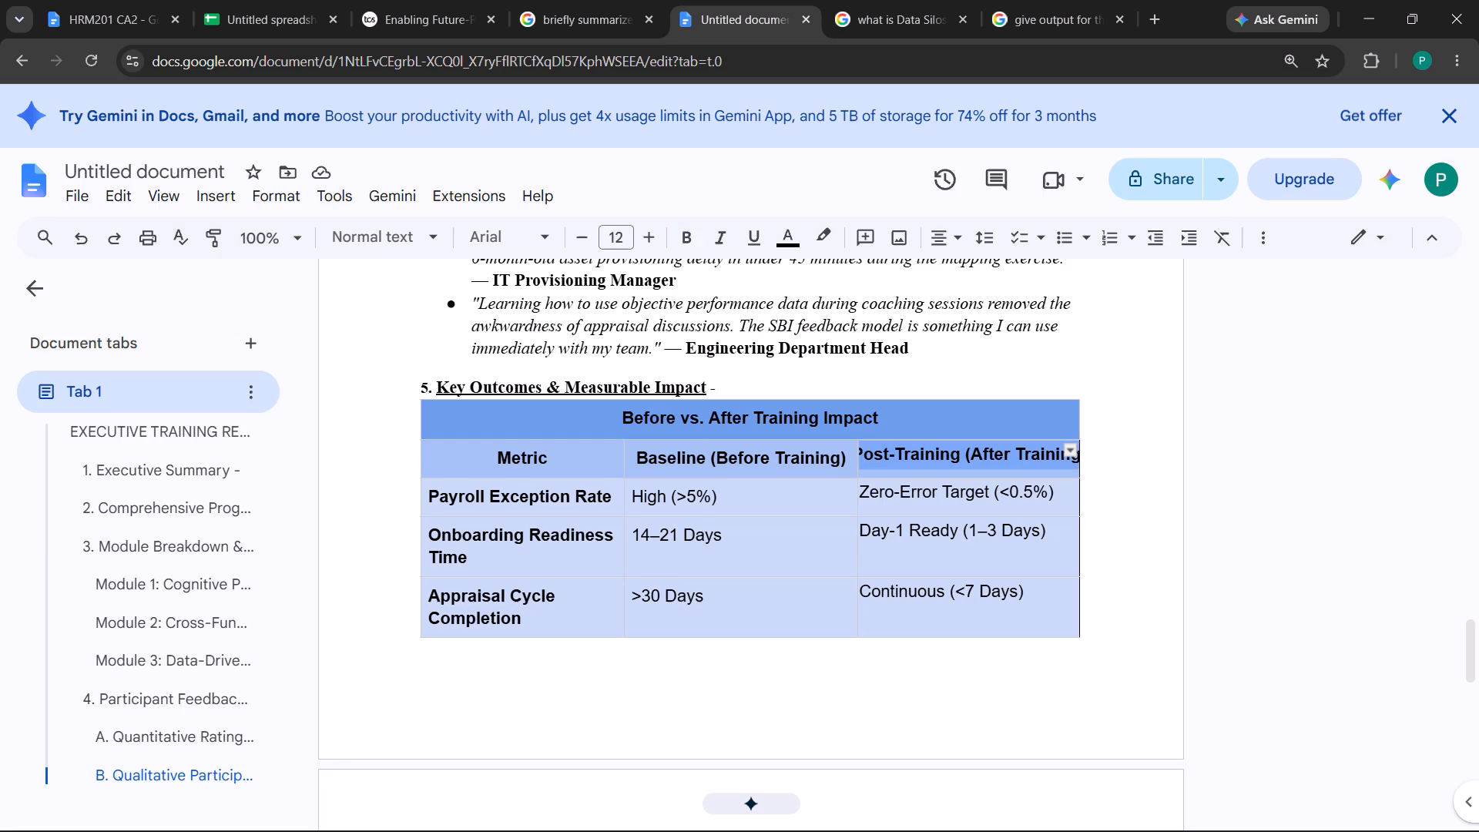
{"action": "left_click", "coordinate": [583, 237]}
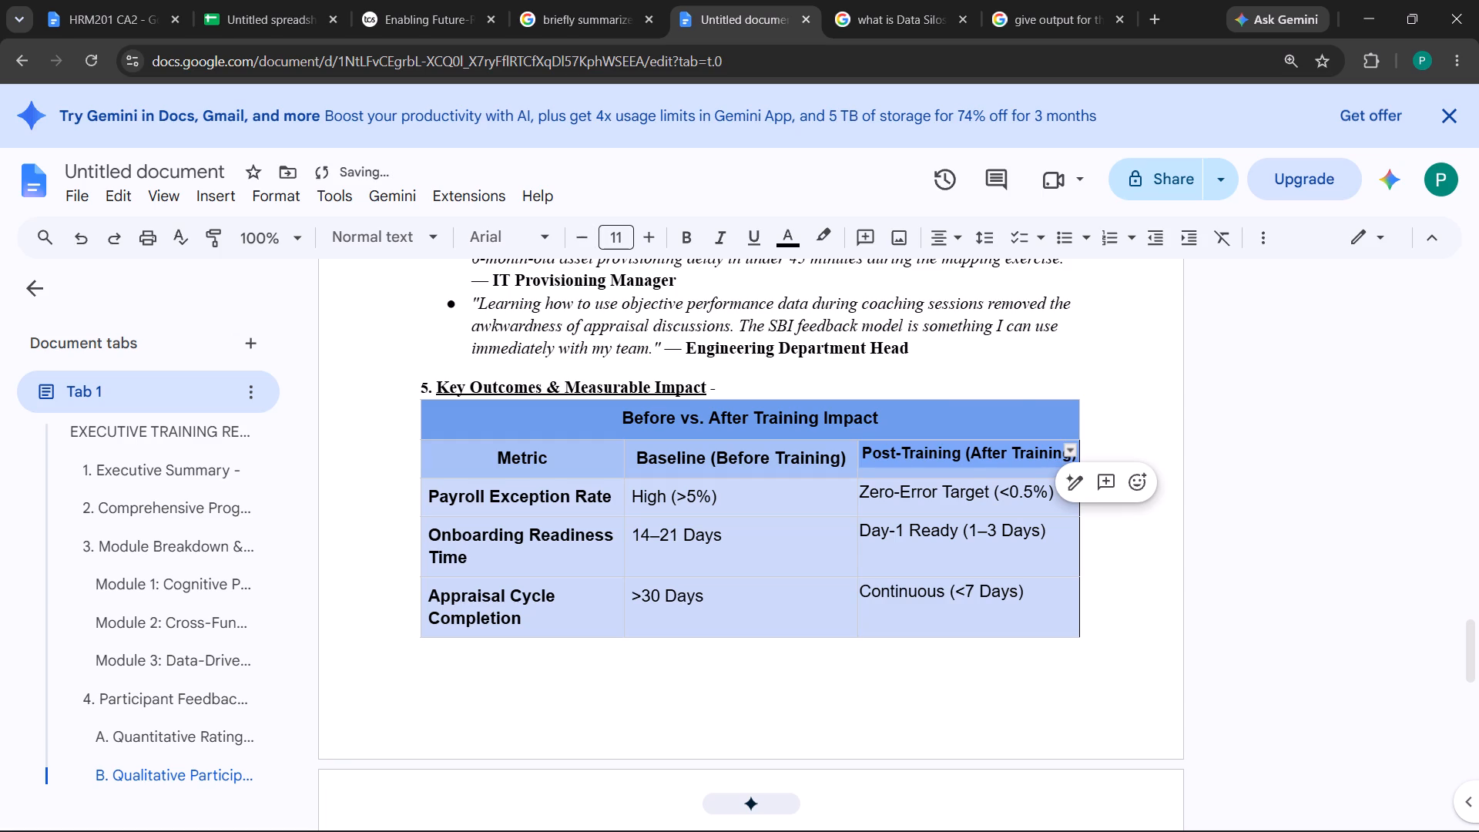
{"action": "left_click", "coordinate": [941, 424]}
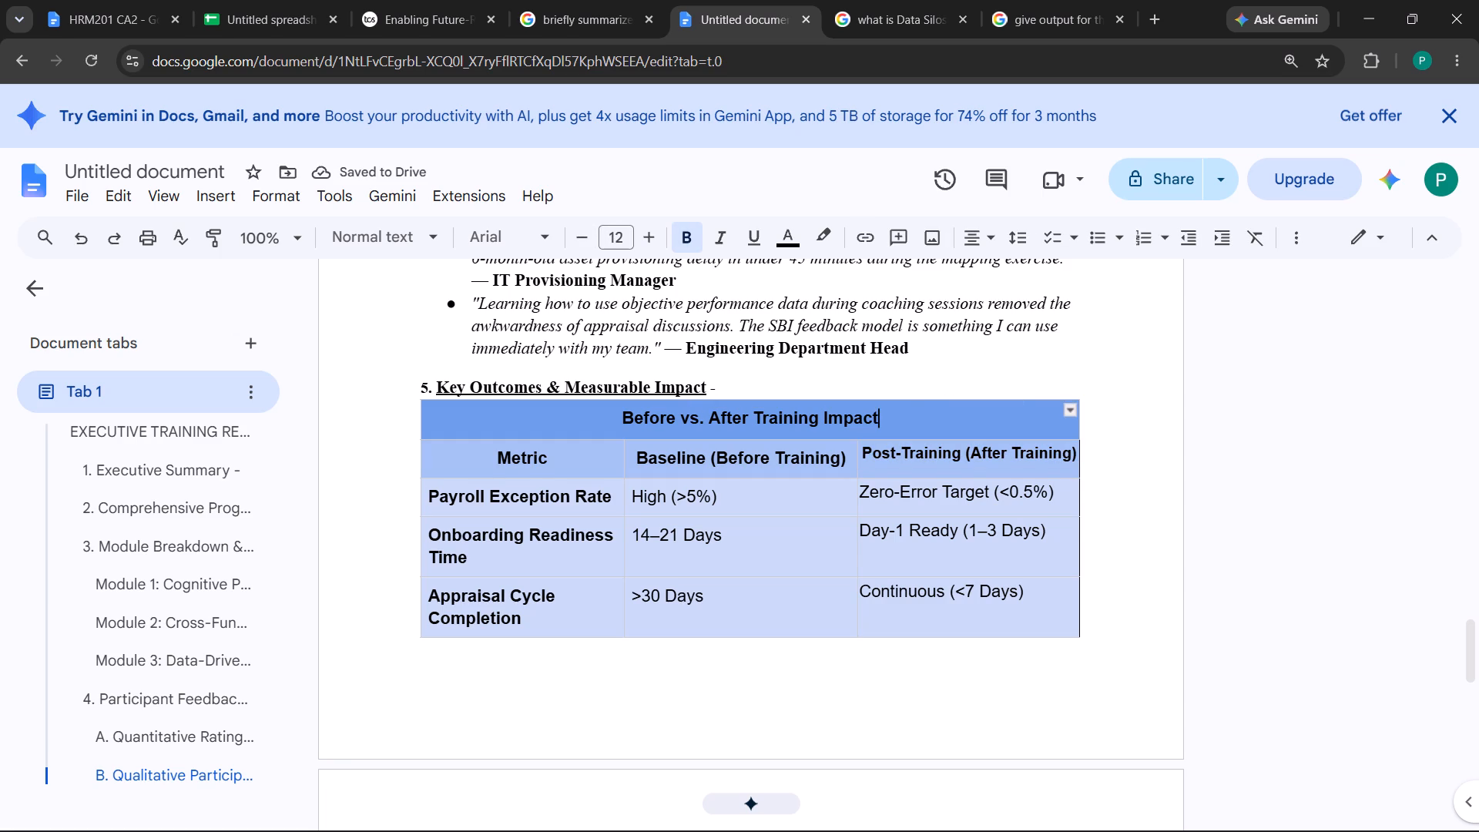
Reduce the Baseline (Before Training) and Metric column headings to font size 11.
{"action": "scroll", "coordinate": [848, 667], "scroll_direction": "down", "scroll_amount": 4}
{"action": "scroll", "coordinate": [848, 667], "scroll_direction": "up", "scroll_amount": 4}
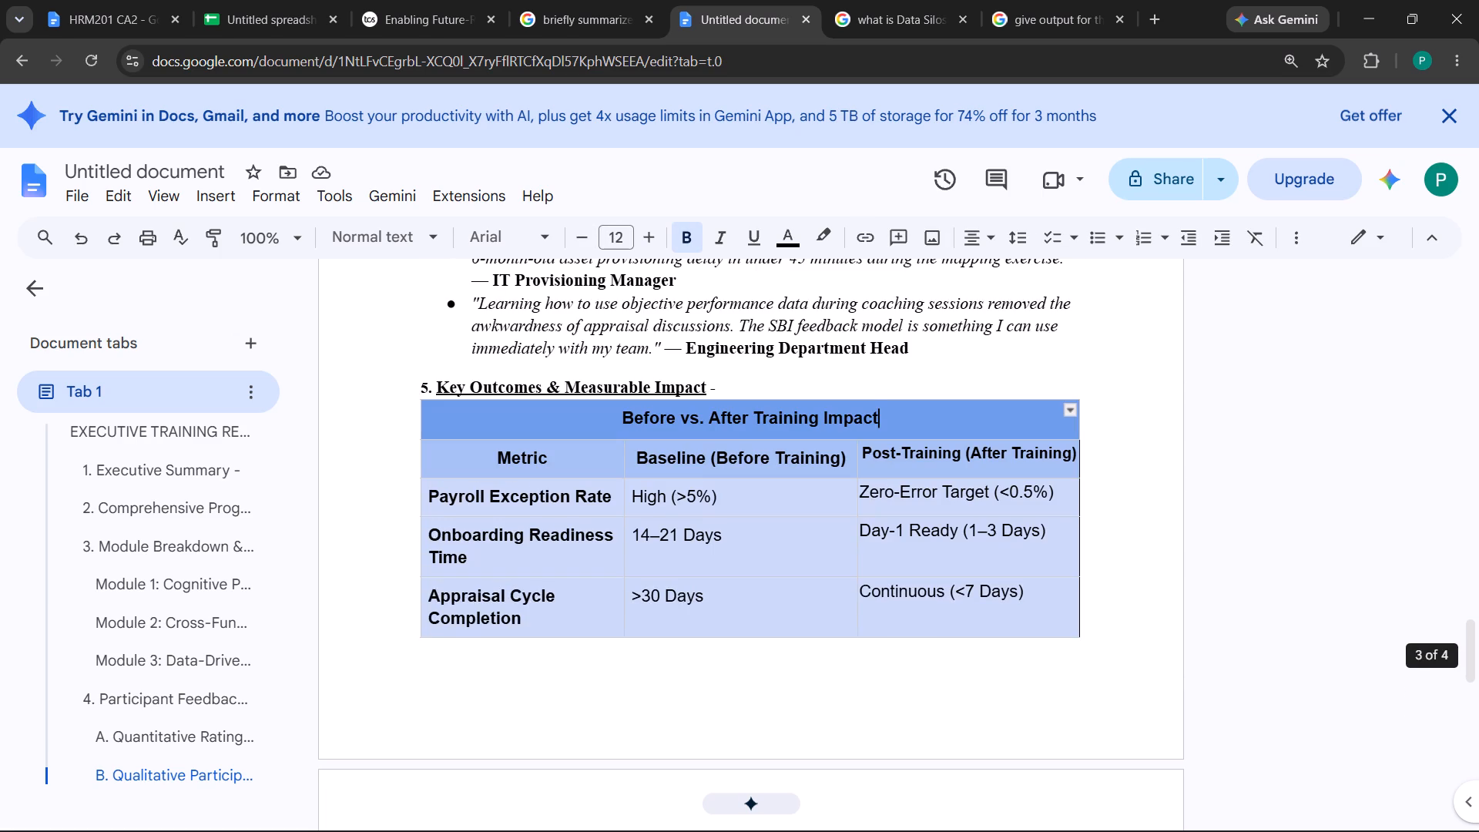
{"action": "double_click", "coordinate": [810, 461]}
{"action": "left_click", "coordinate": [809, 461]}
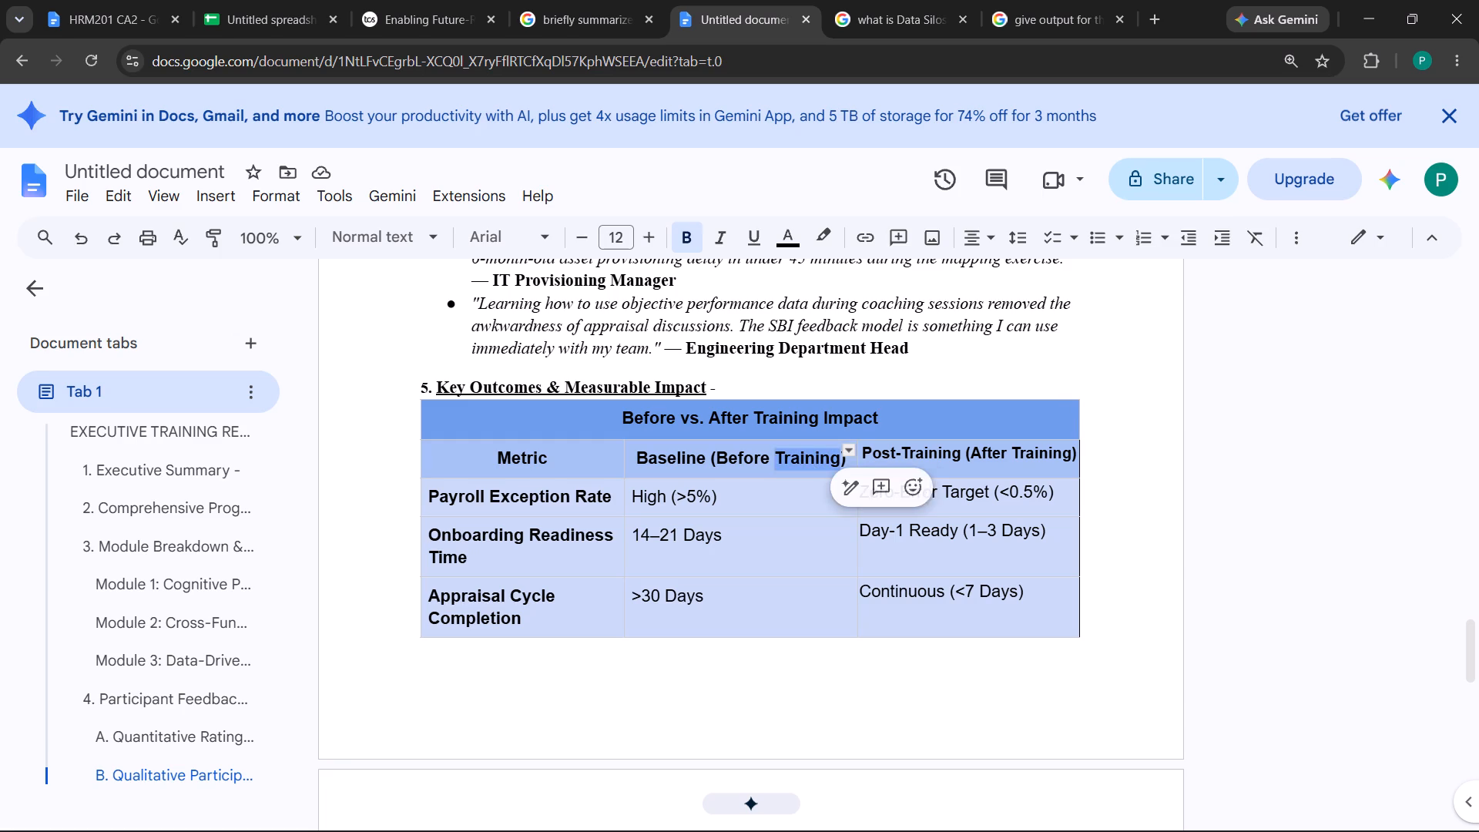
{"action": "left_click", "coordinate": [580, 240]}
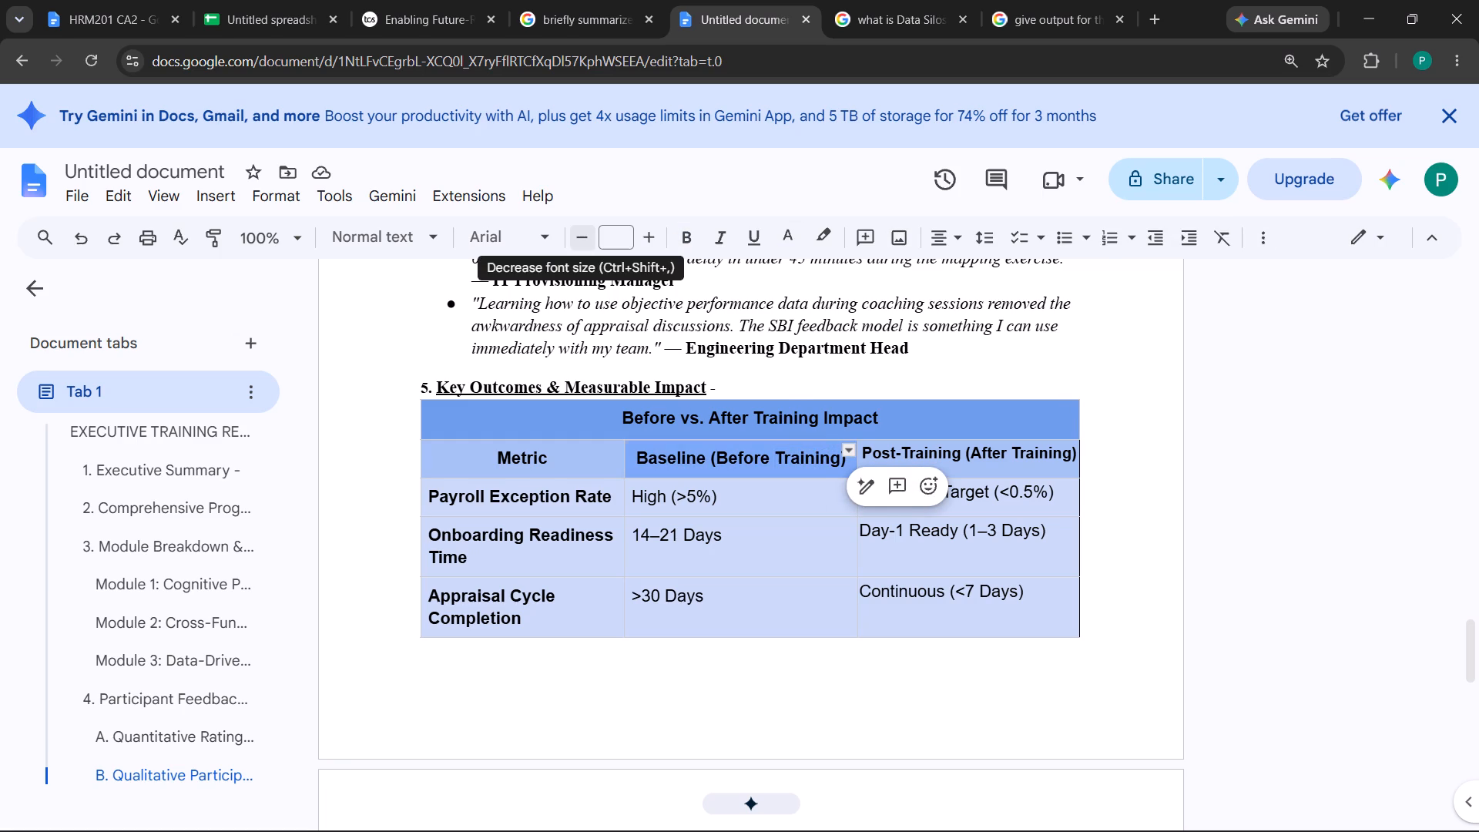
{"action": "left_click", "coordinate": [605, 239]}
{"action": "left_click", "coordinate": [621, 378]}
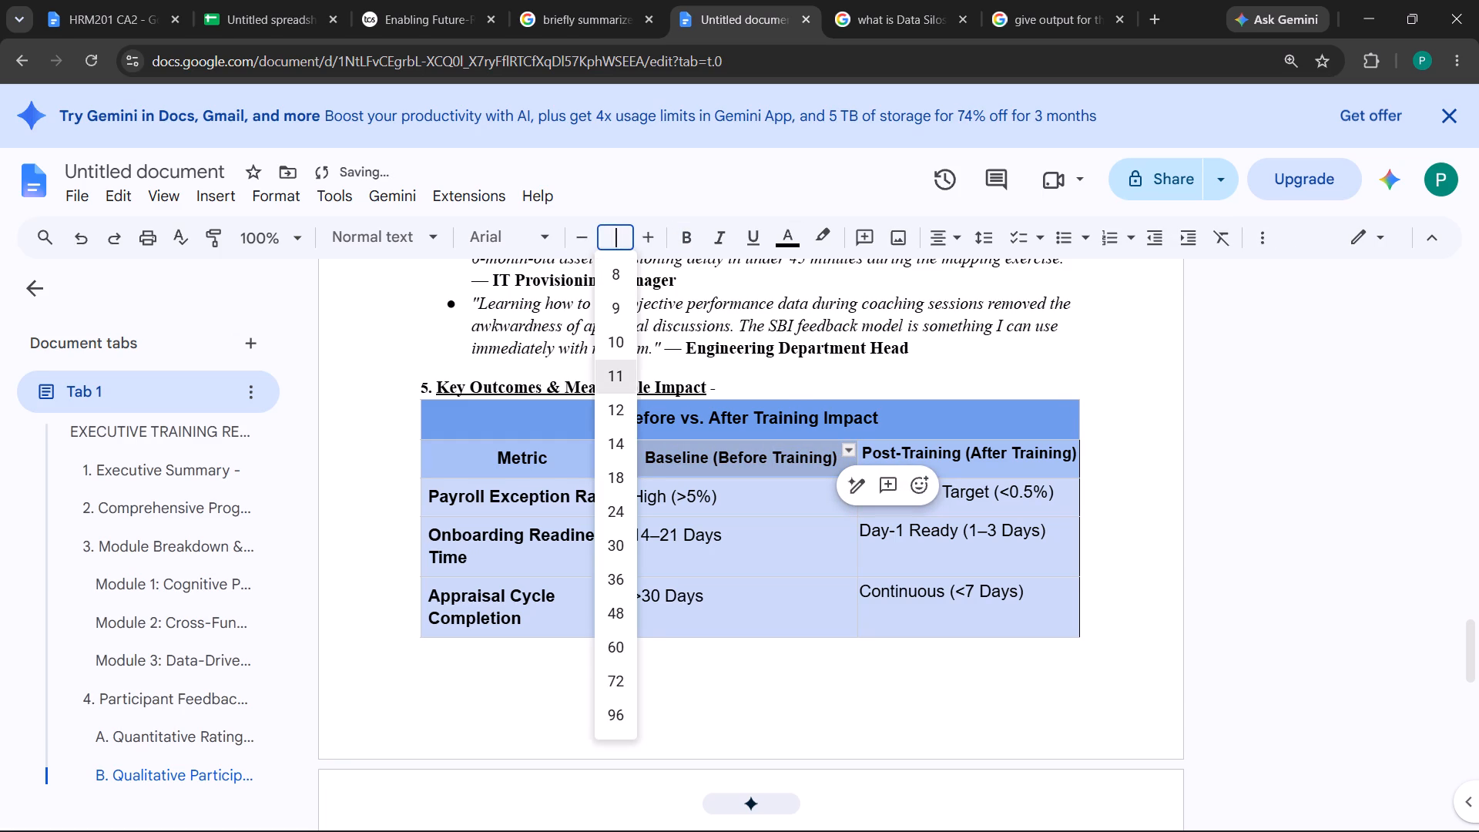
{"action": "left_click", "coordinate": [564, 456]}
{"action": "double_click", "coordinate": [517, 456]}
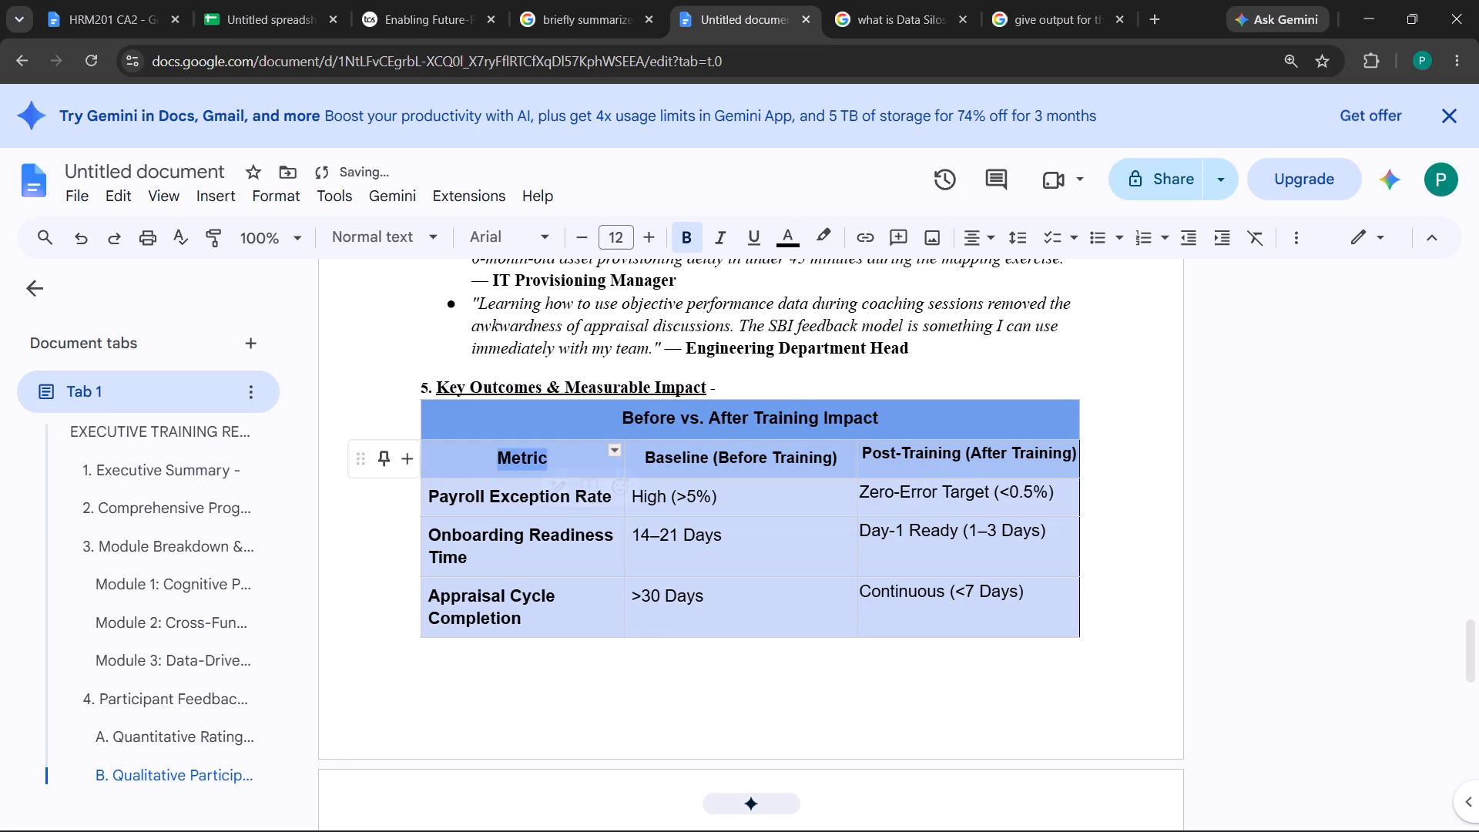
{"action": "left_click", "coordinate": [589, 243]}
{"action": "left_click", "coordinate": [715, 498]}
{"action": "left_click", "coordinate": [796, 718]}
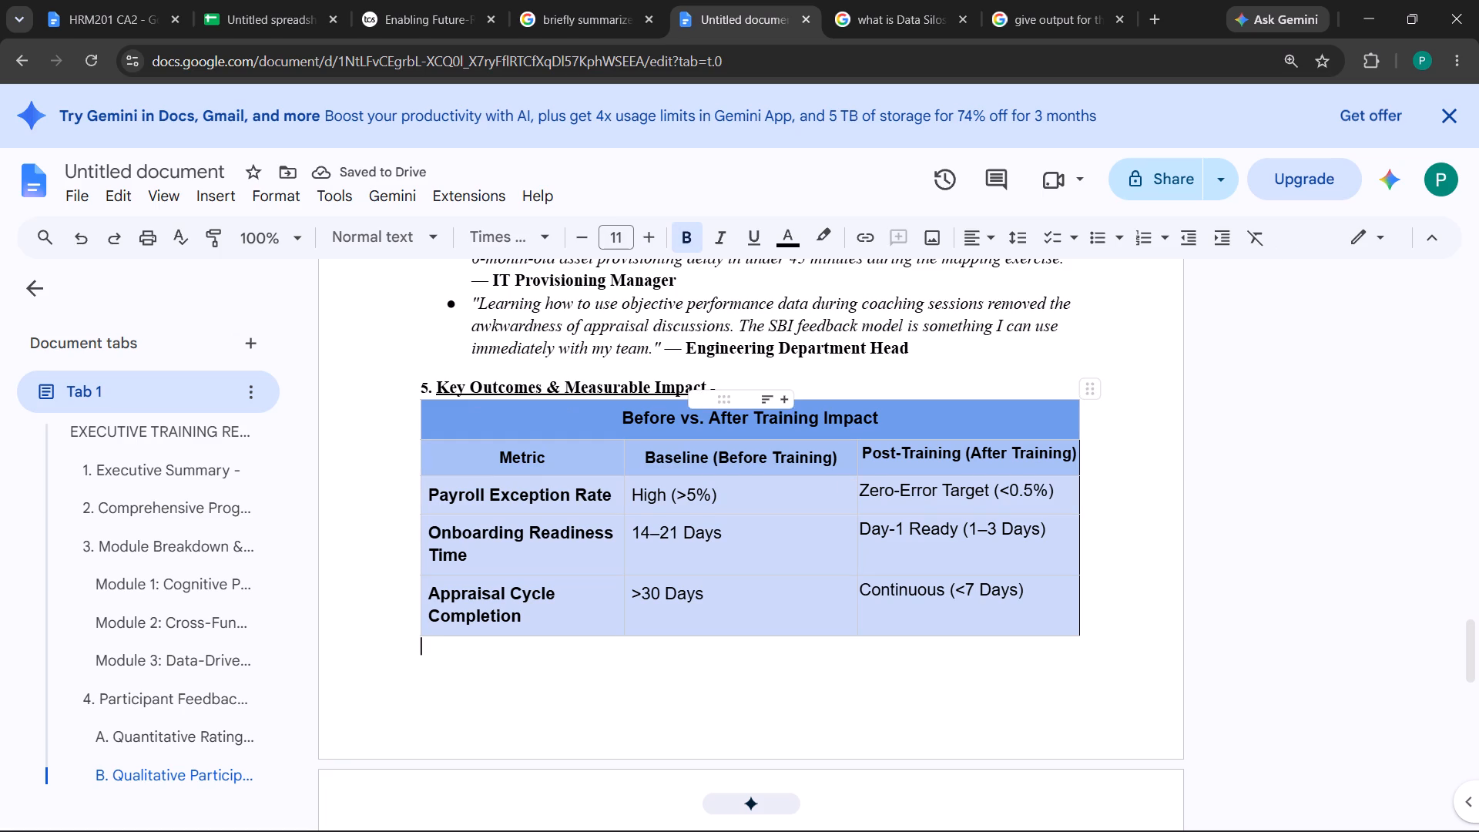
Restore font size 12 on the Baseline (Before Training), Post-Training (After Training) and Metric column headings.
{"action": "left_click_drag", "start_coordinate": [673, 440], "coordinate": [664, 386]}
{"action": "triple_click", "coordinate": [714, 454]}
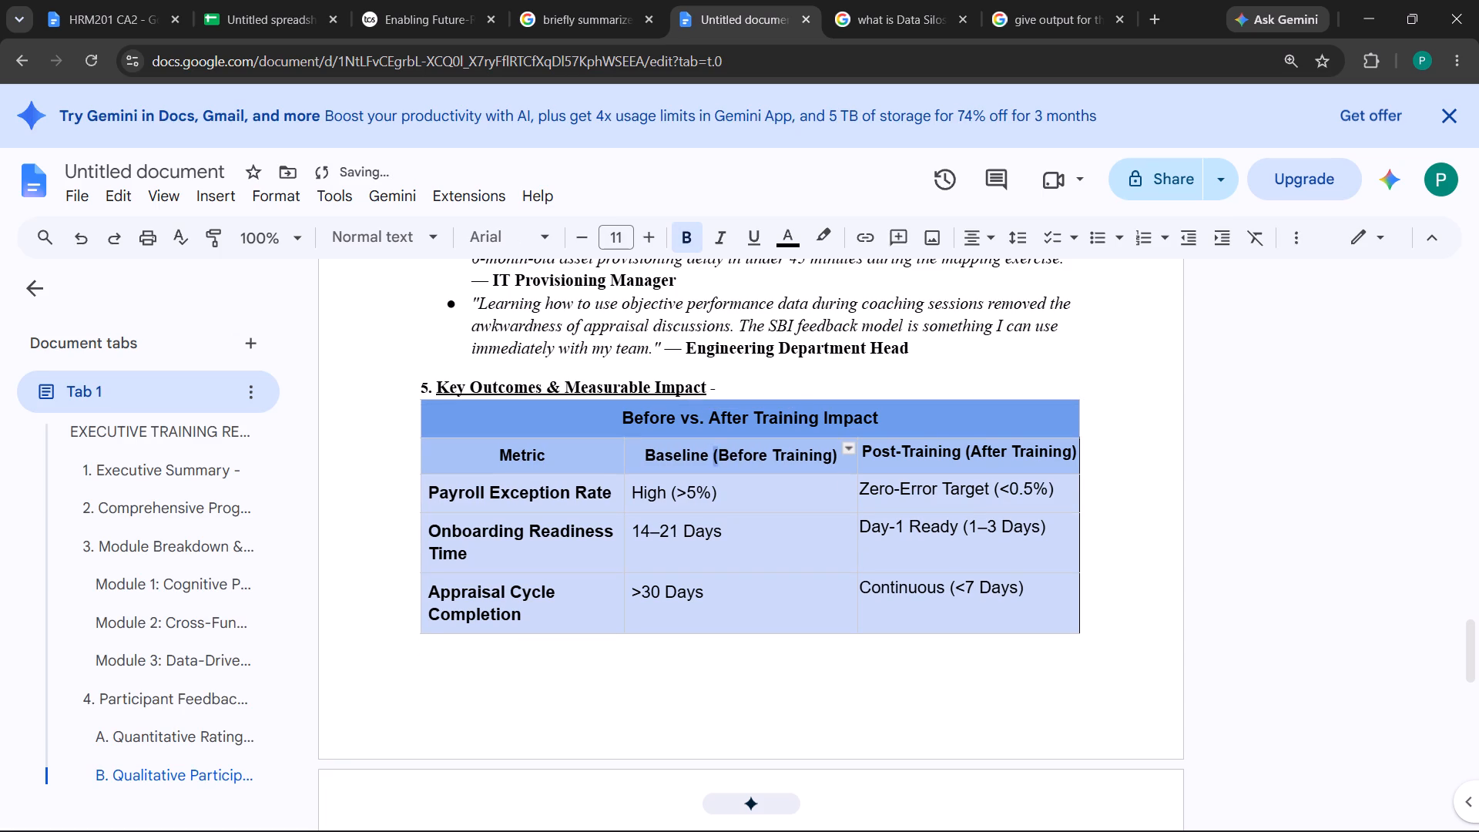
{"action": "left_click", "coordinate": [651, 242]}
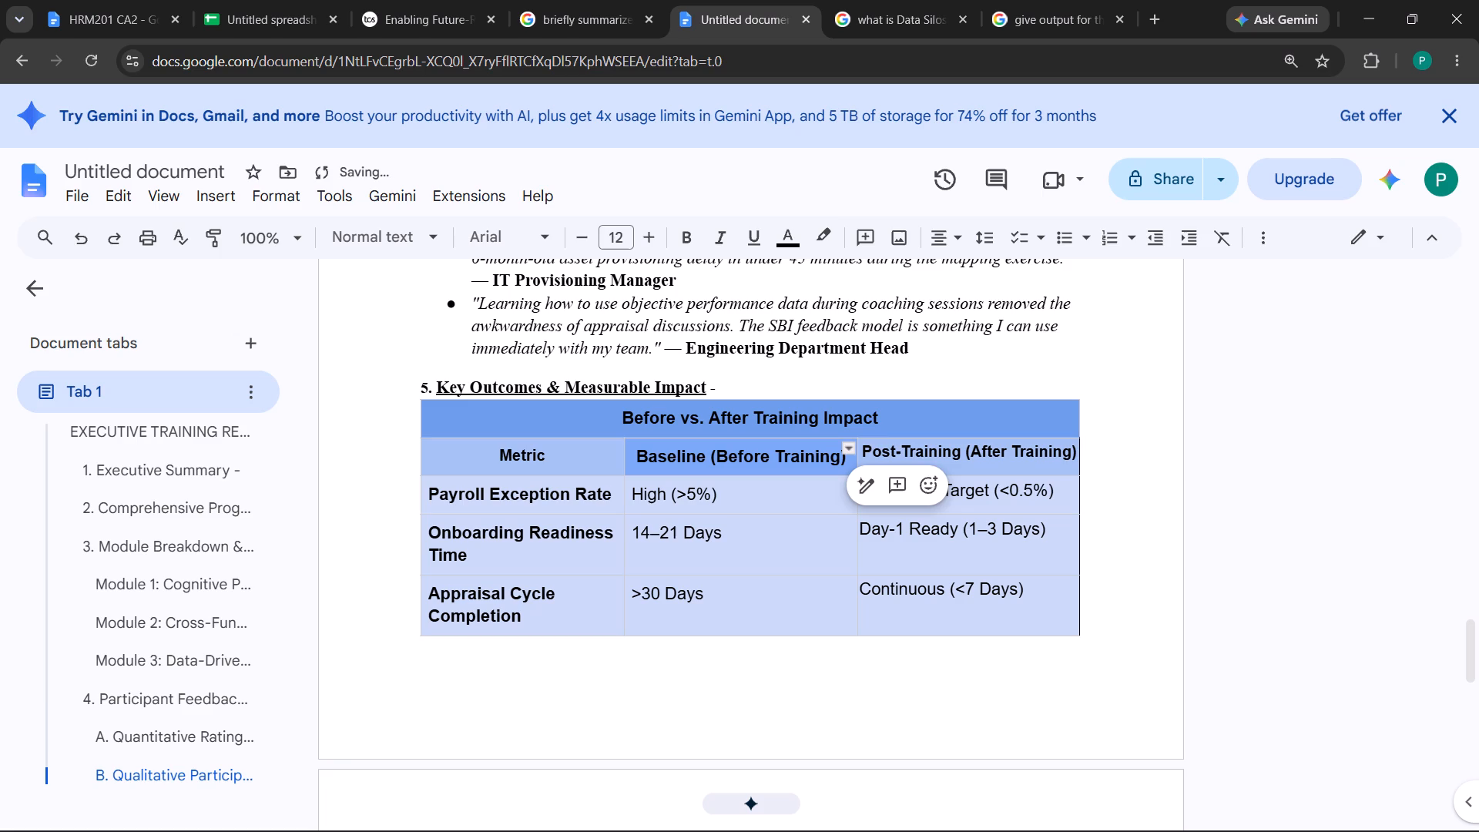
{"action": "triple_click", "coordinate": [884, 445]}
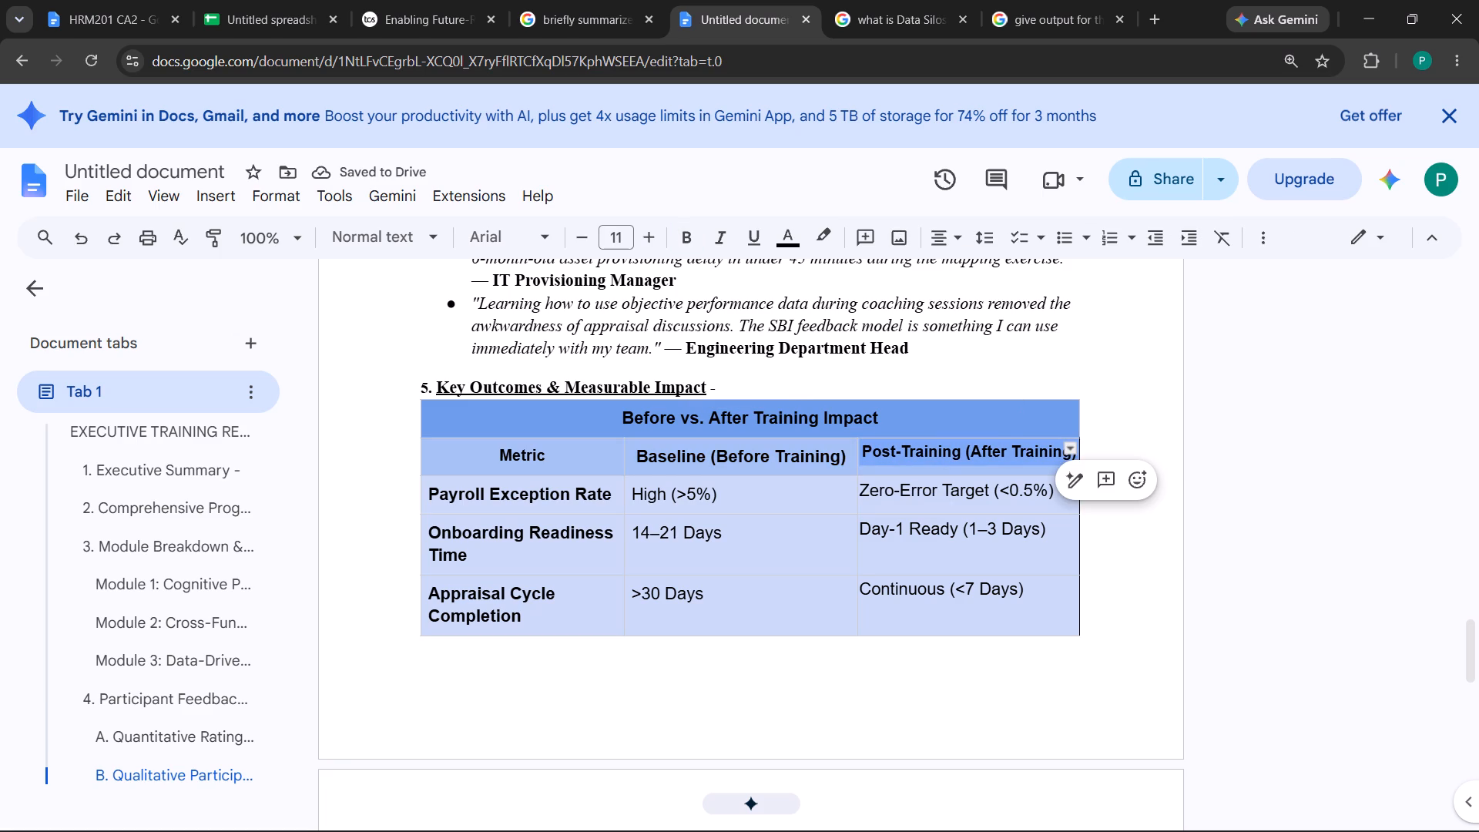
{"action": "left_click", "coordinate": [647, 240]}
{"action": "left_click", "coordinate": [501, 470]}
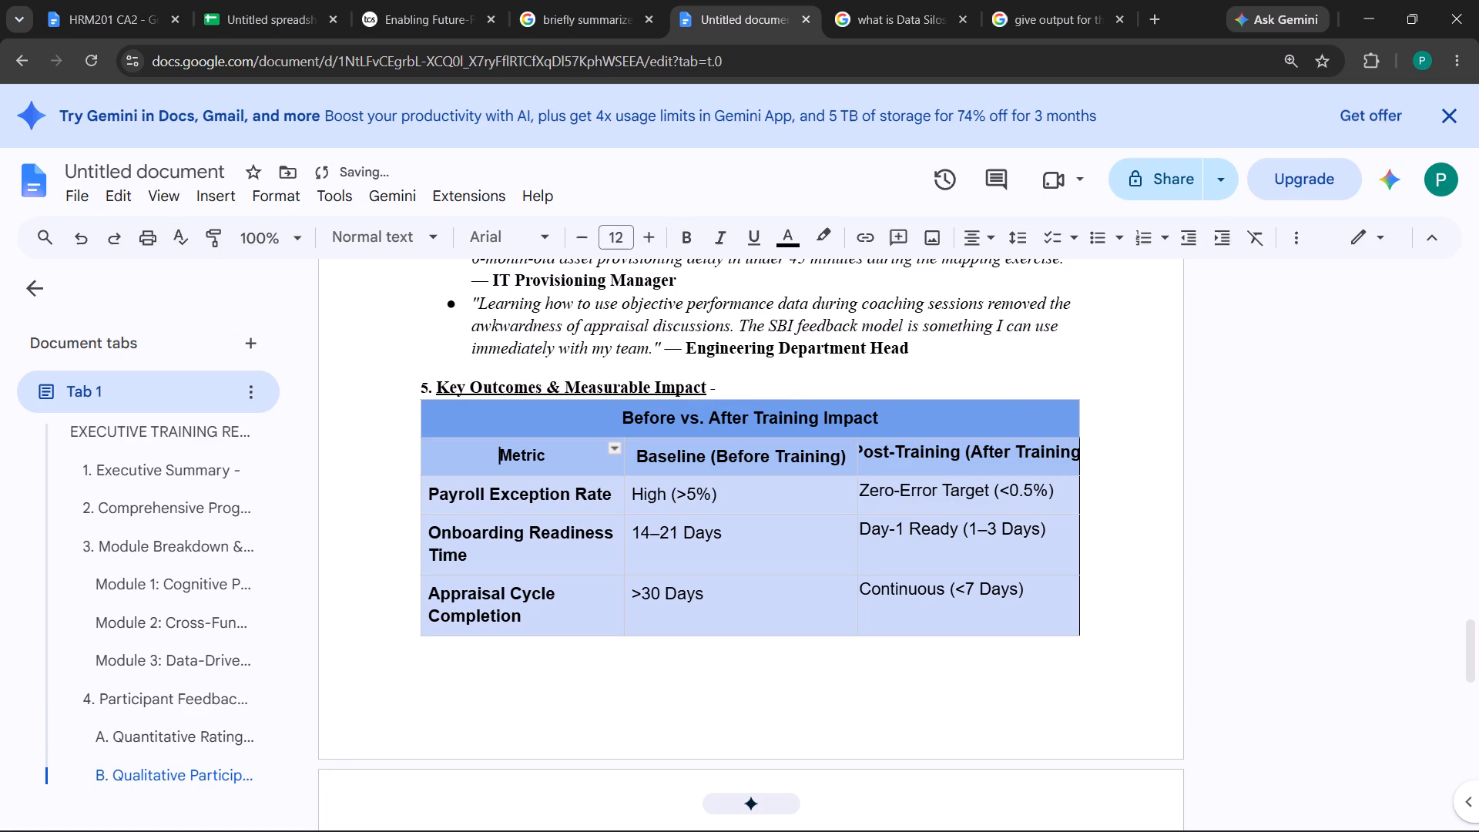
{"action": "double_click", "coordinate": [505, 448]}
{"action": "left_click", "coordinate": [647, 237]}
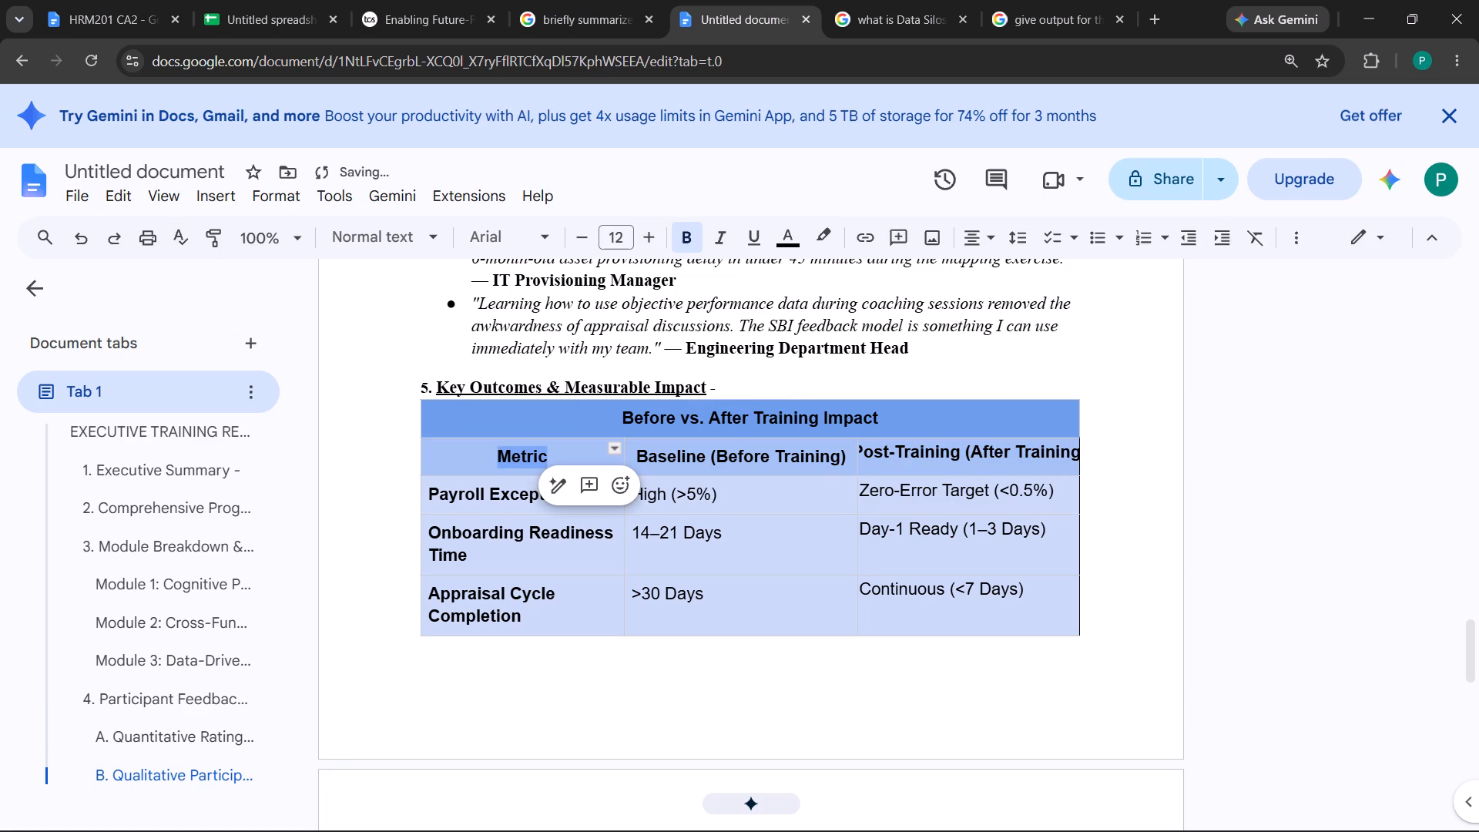
Shift the inner column borders to widen the Post-Training column until its heading fits on one line.
{"action": "left_click_drag", "start_coordinate": [629, 453], "coordinate": [617, 450]}
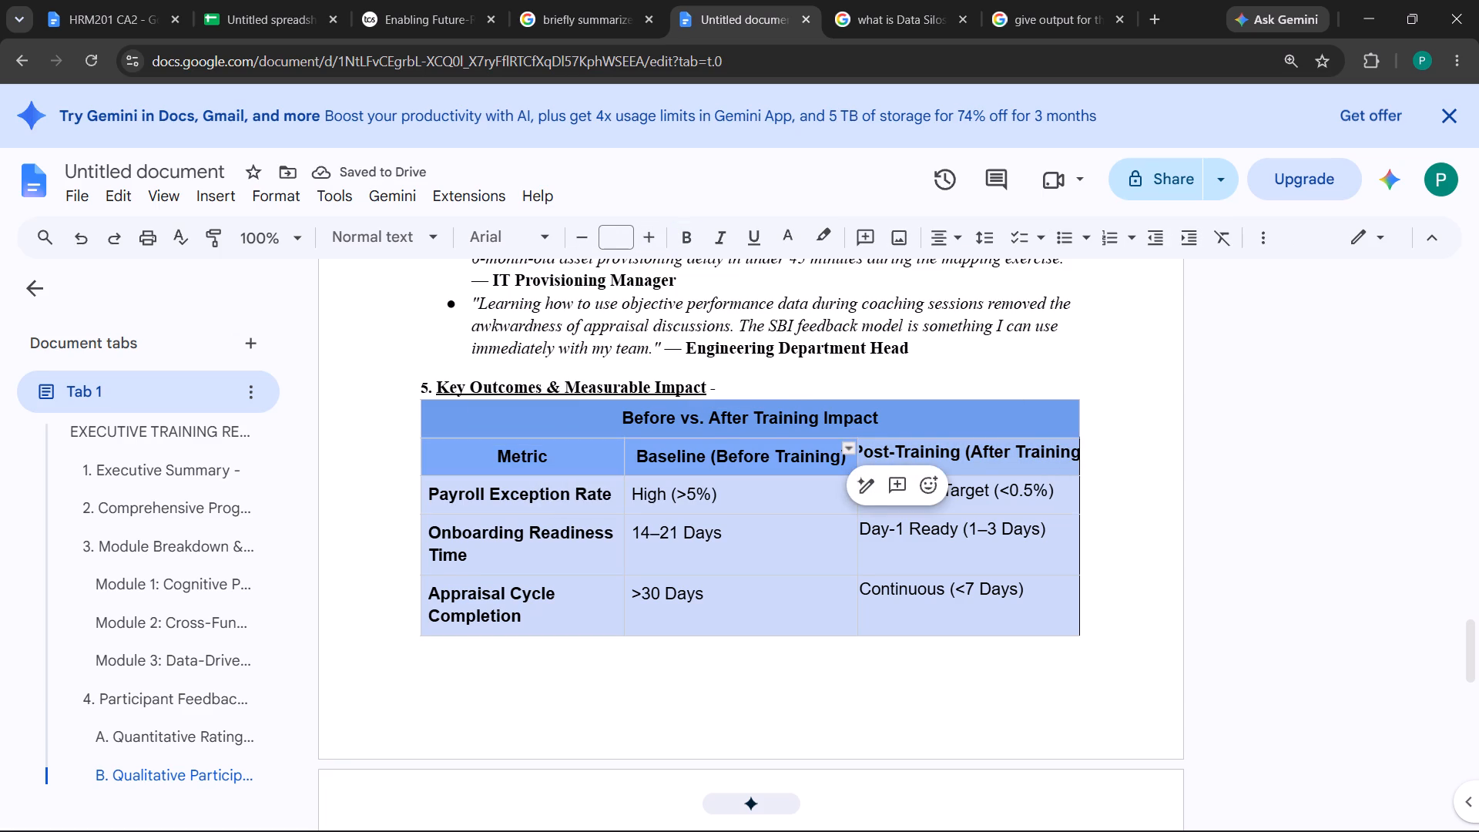
{"action": "left_click_drag", "start_coordinate": [625, 453], "coordinate": [613, 449]}
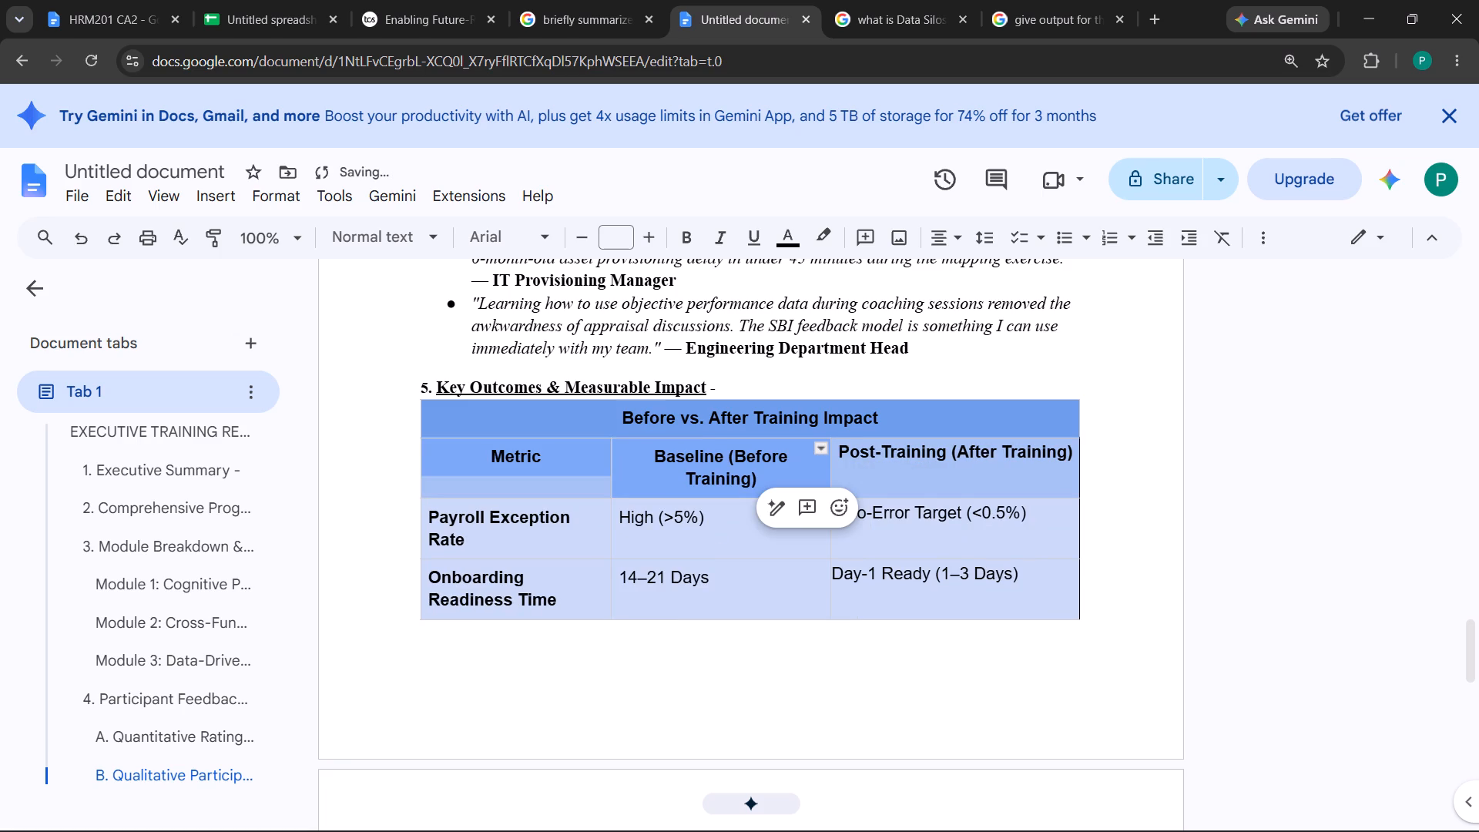
{"action": "left_click_drag", "start_coordinate": [829, 468], "coordinate": [840, 468]}
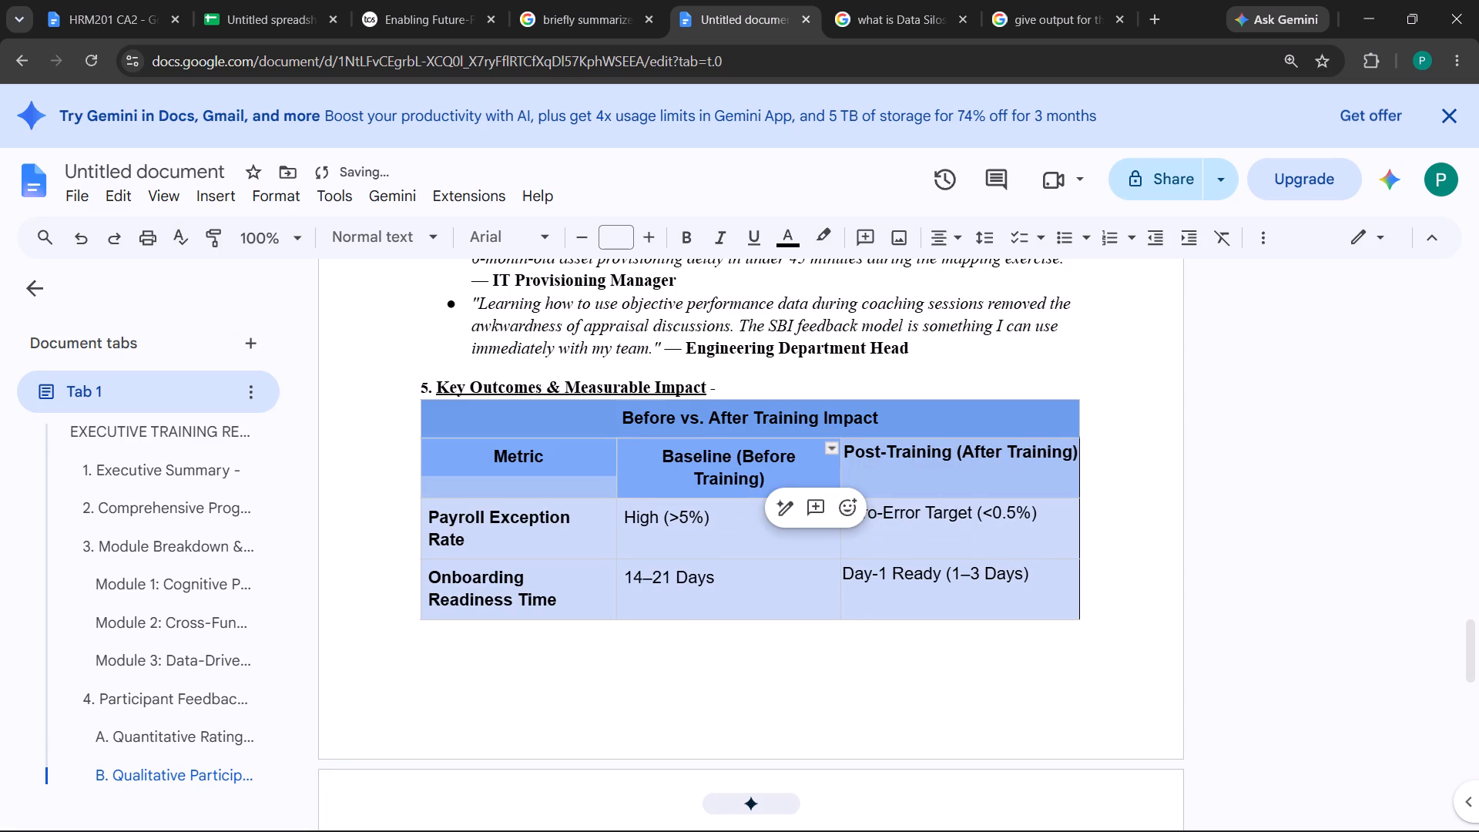
Break the Post-Training (After Training) heading onto a second line before the word Training.
{"action": "left_click", "coordinate": [978, 452]}
{"action": "left_click", "coordinate": [1018, 441]}
{"action": "left_click", "coordinate": [1011, 446]}
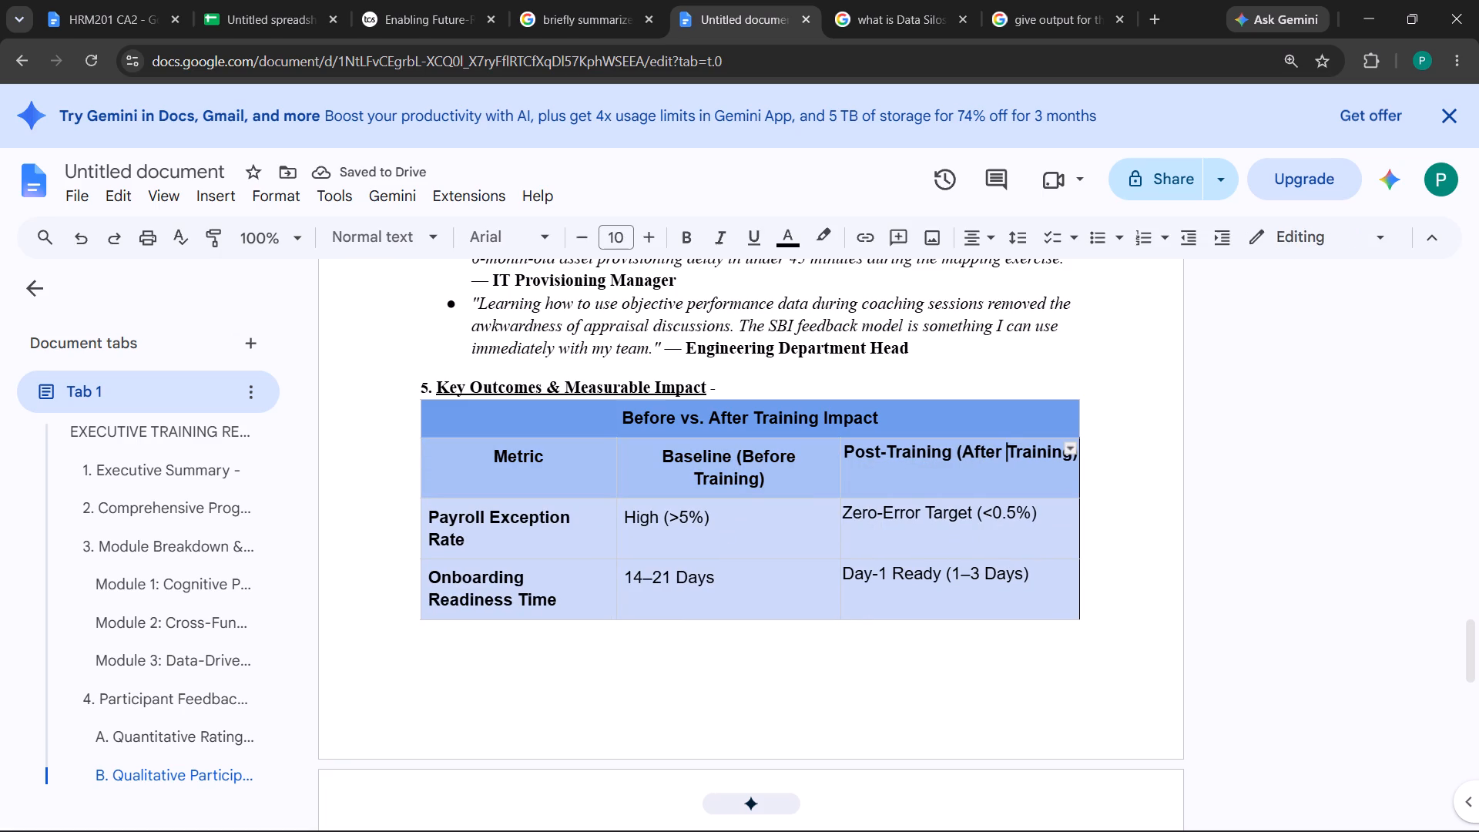
{"action": "key", "text": "Return"}
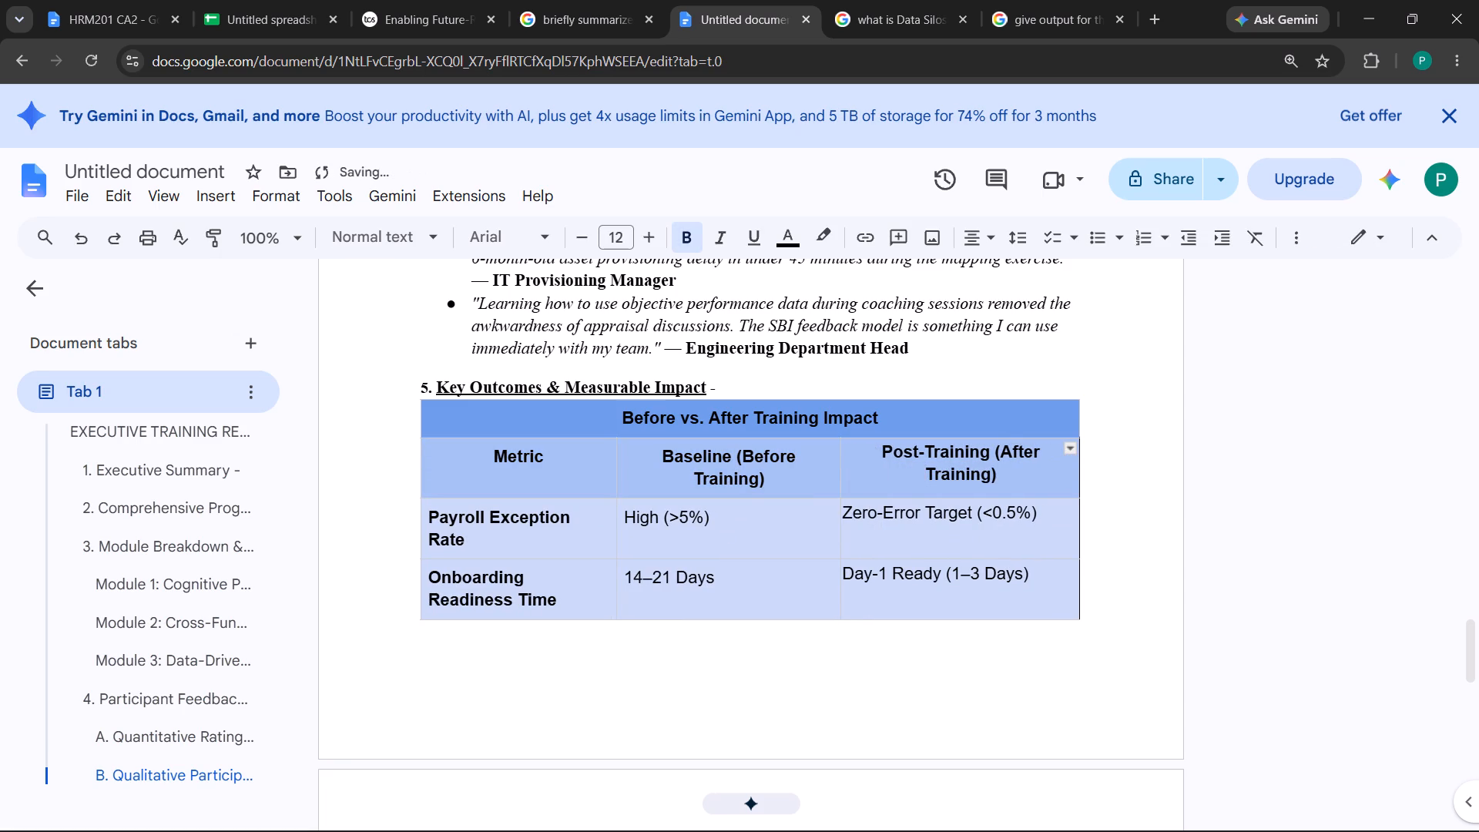
Widen the Metric column at the Baseline column's expense until Appraisal Cycle Completion fits on one line.
{"action": "left_click_drag", "start_coordinate": [832, 478], "coordinate": [841, 478]}
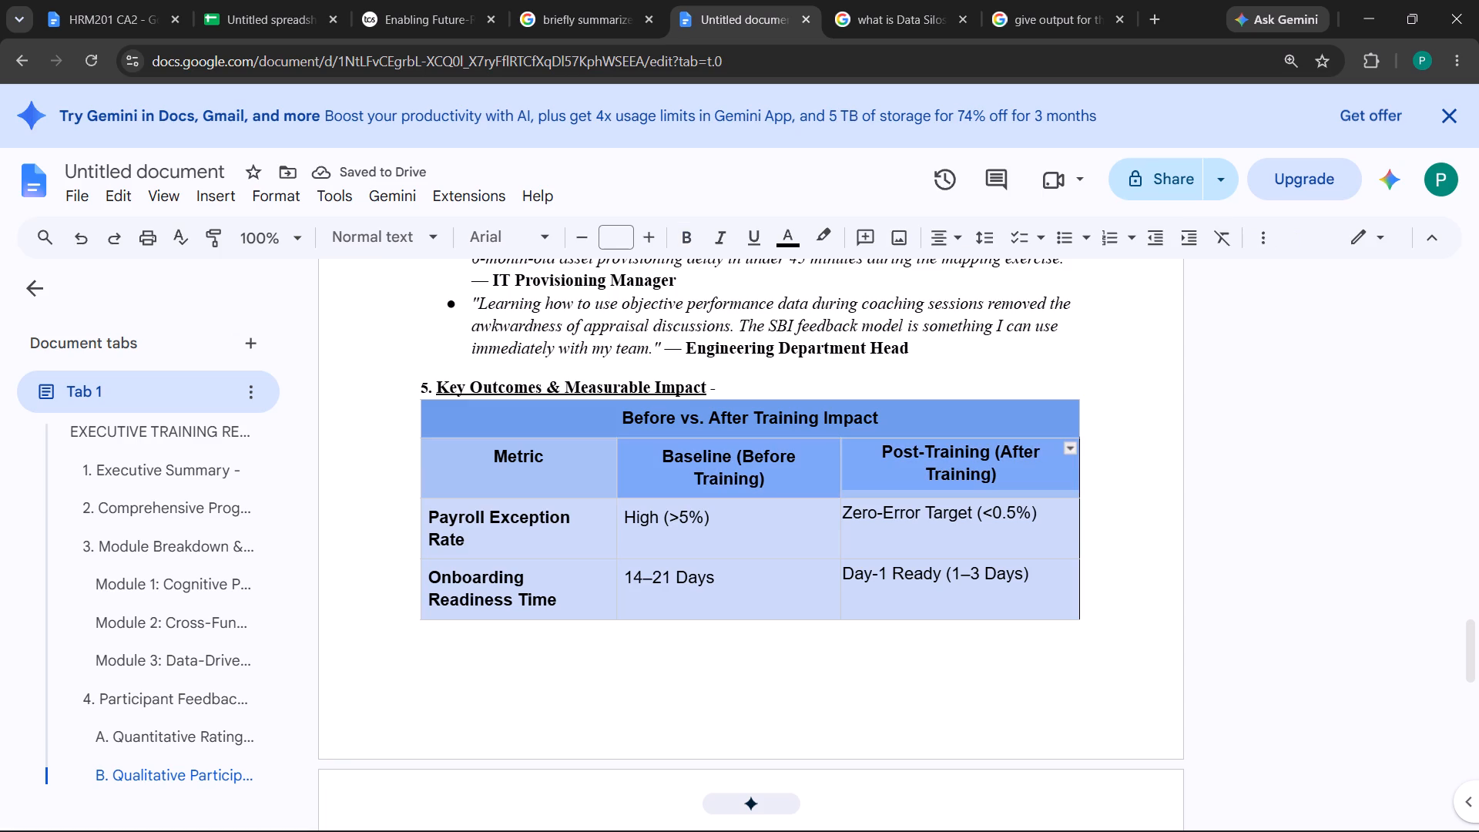
{"action": "left_click", "coordinate": [832, 471]}
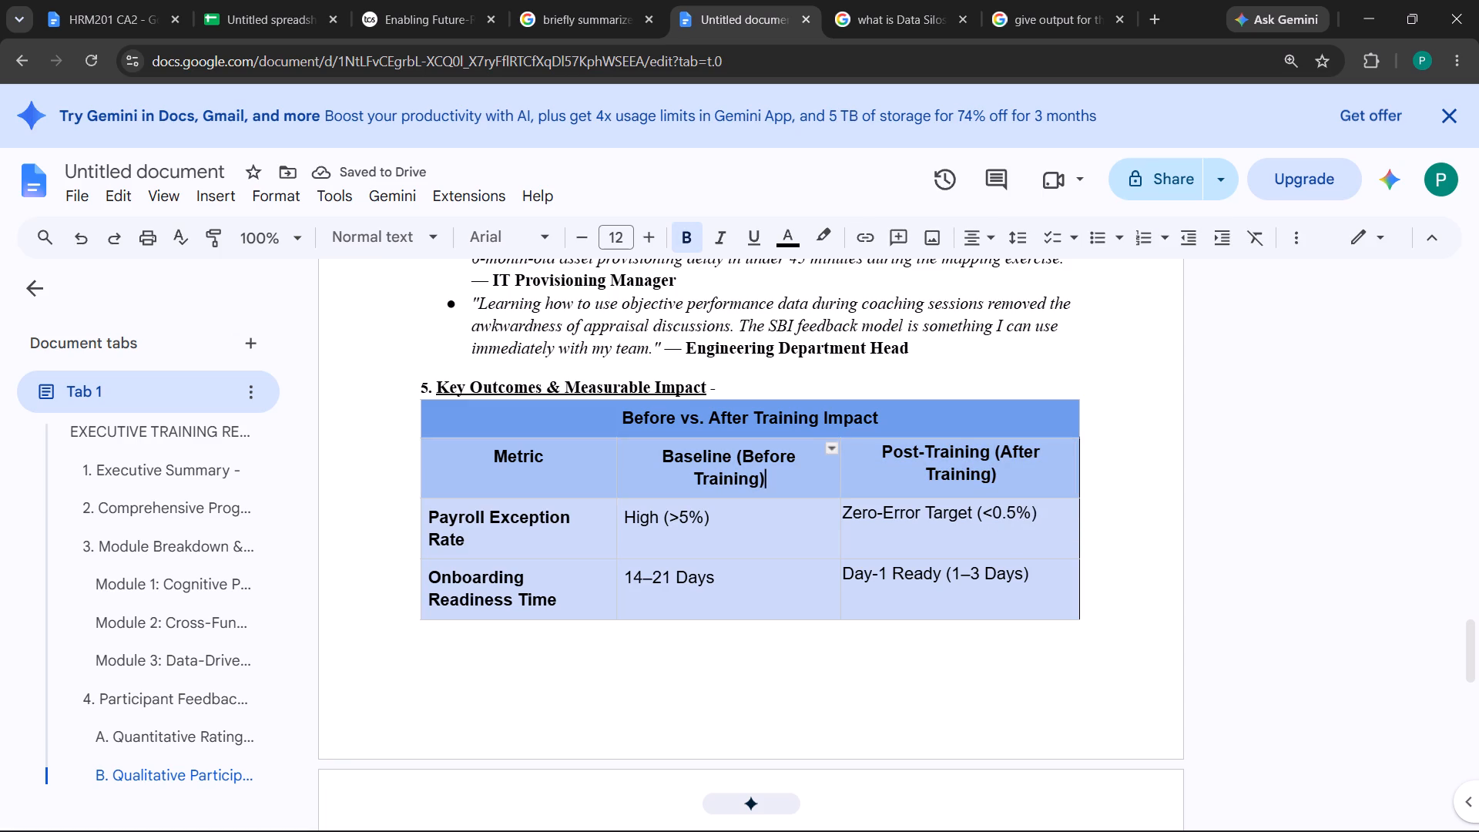
{"action": "left_click_drag", "start_coordinate": [614, 468], "coordinate": [637, 468]}
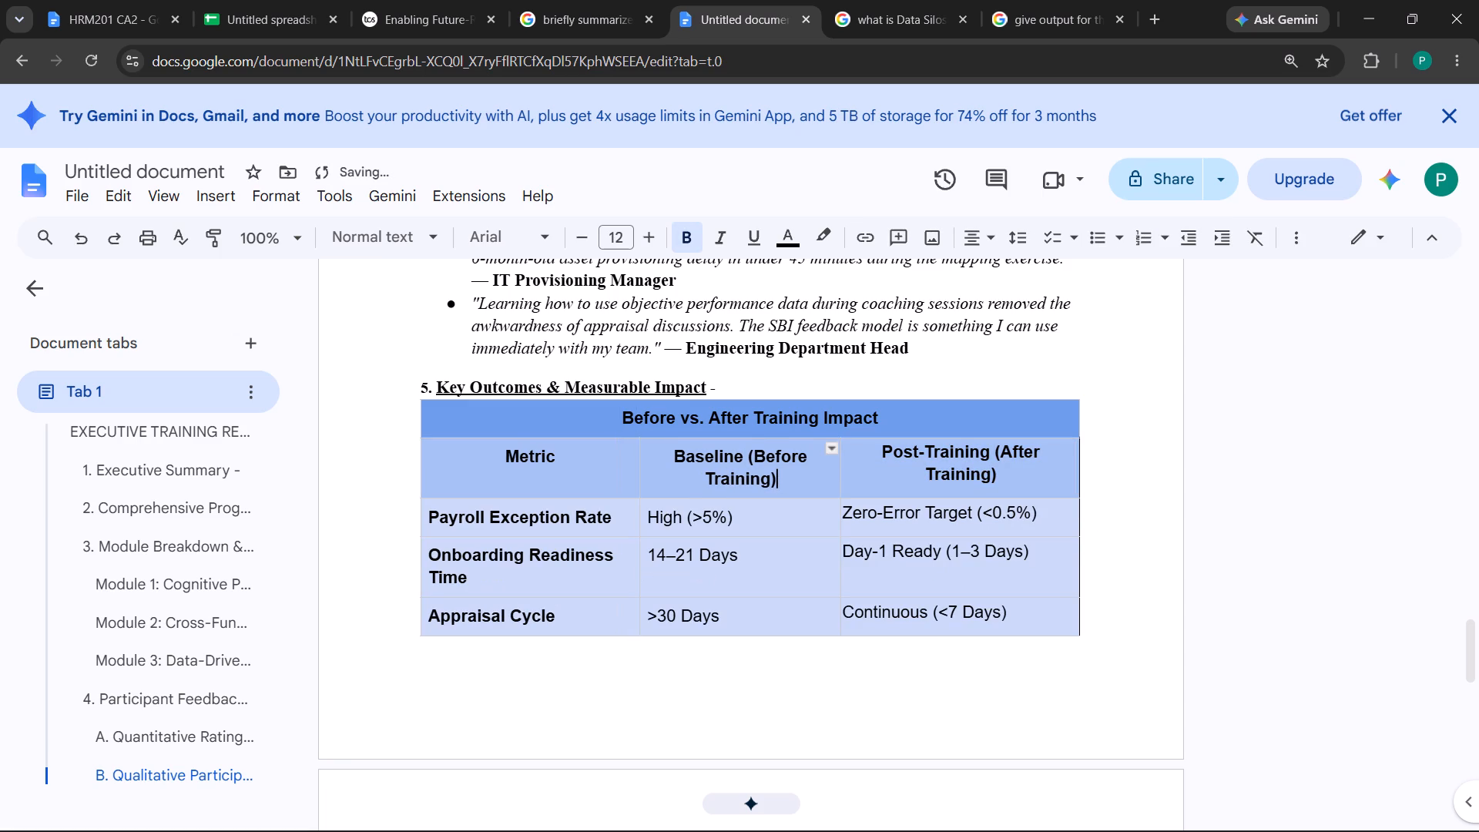
{"action": "left_click_drag", "start_coordinate": [639, 468], "coordinate": [652, 471]}
{"action": "left_click_drag", "start_coordinate": [652, 471], "coordinate": [662, 474]}
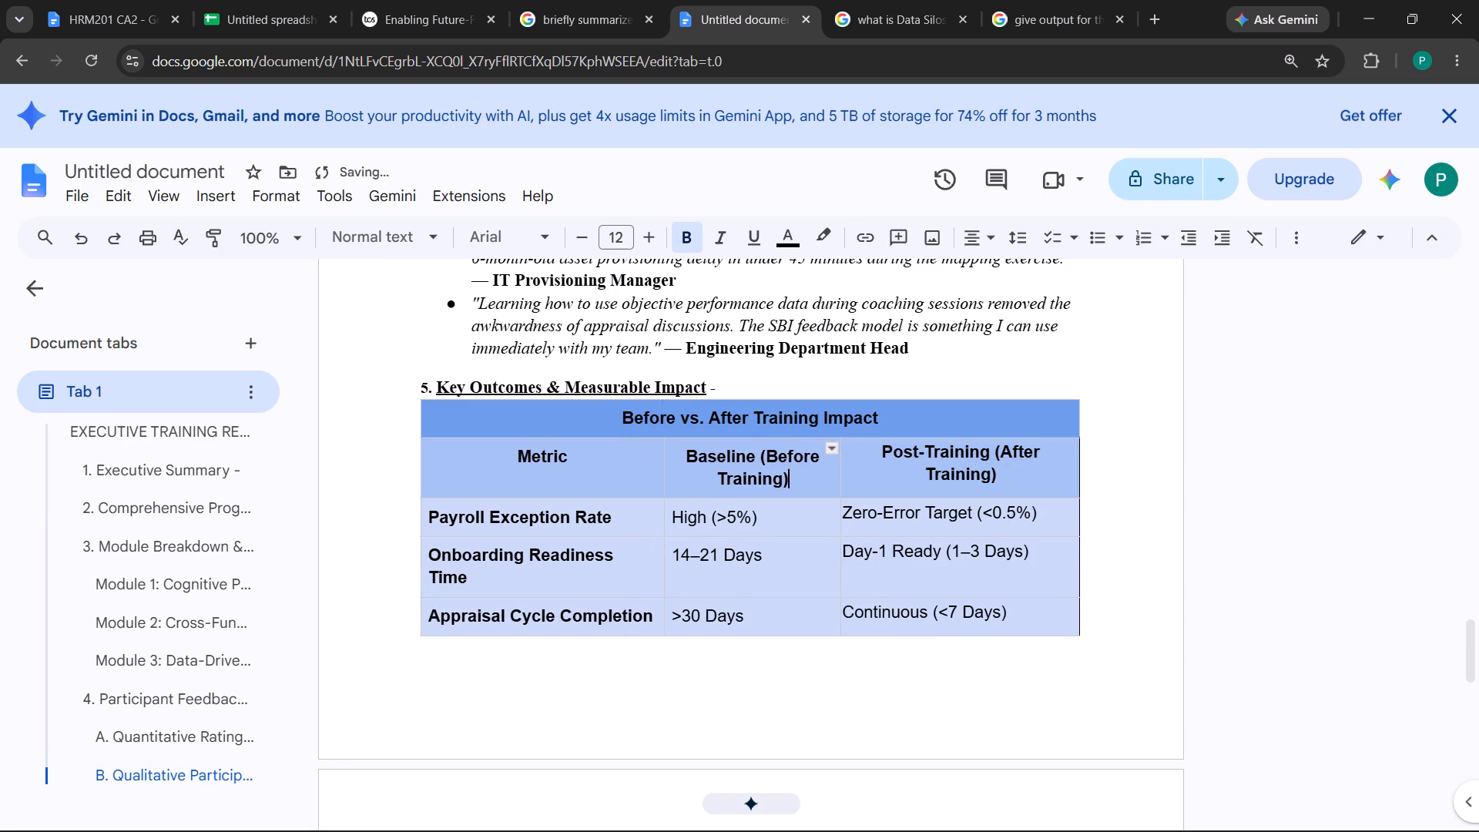
{"action": "left_click", "coordinate": [768, 686]}
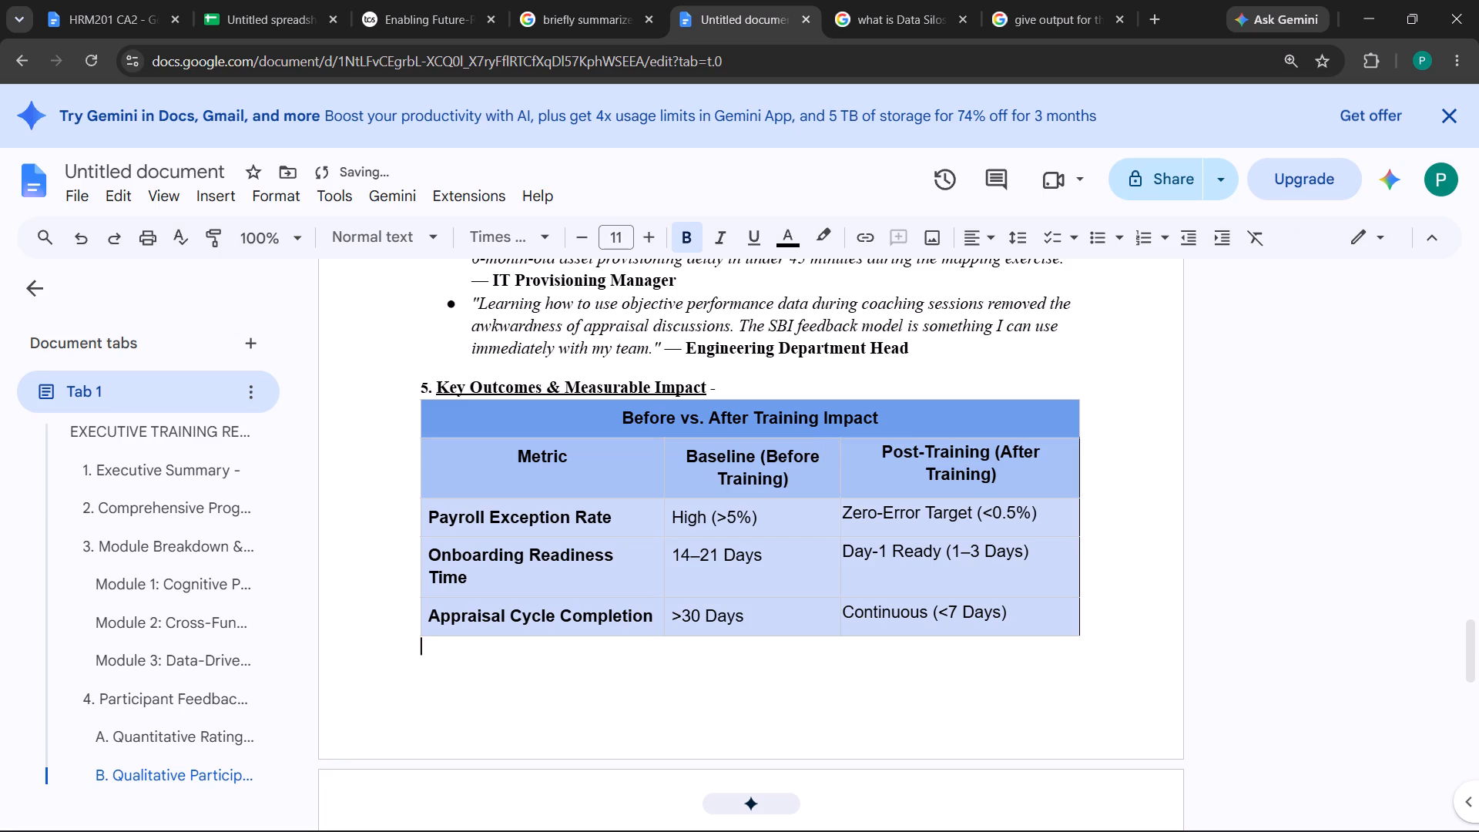
Select the whole impact table and give all its cell borders a 2.25 pt width and black color.
{"action": "scroll", "coordinate": [942, 639], "scroll_direction": "down", "scroll_amount": 2}
{"action": "scroll", "coordinate": [942, 639], "scroll_direction": "up", "scroll_amount": 1}
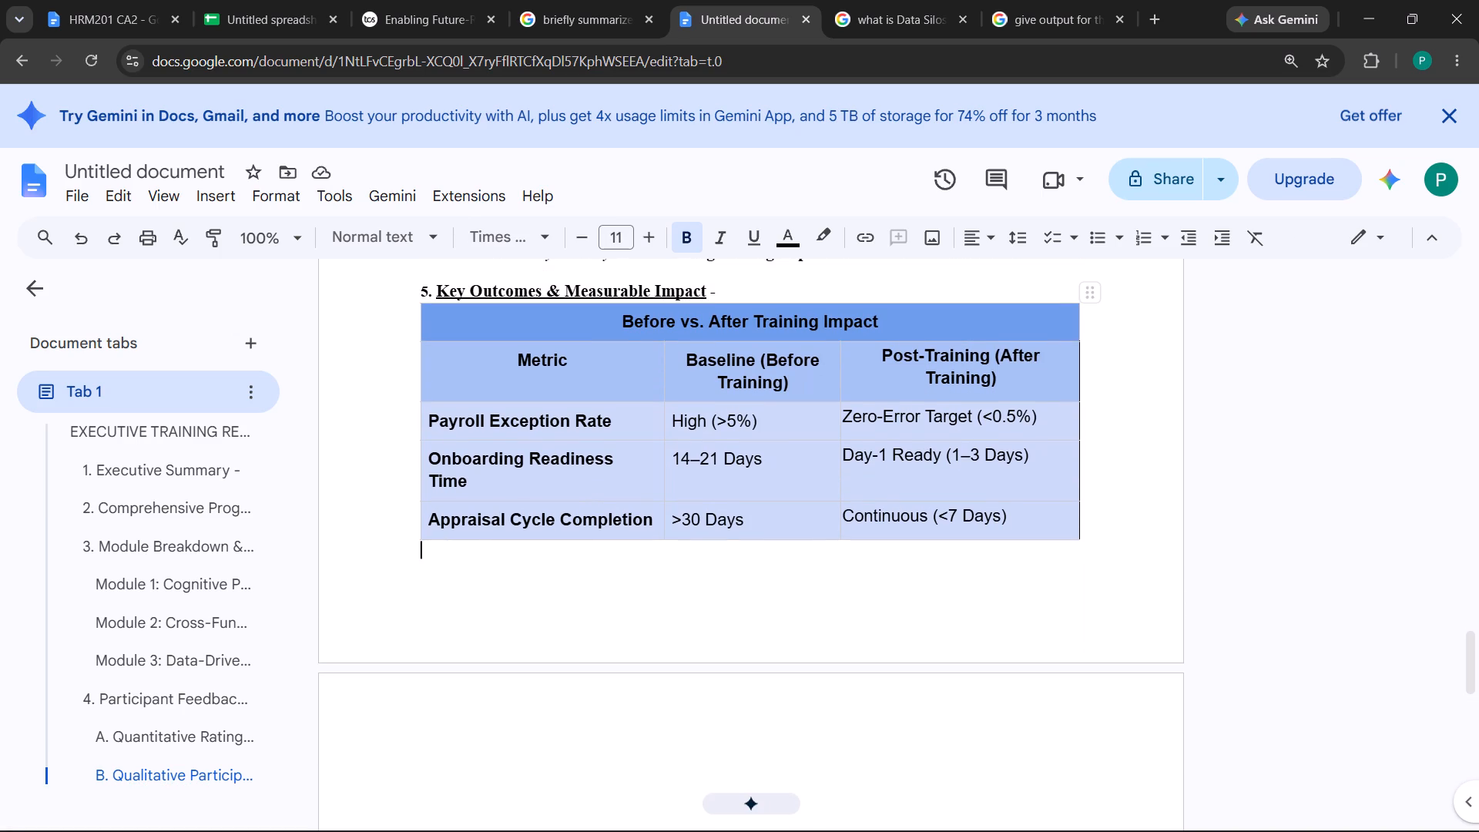
{"action": "left_click", "coordinate": [594, 590]}
{"action": "left_click_drag", "start_coordinate": [432, 314], "coordinate": [917, 509]}
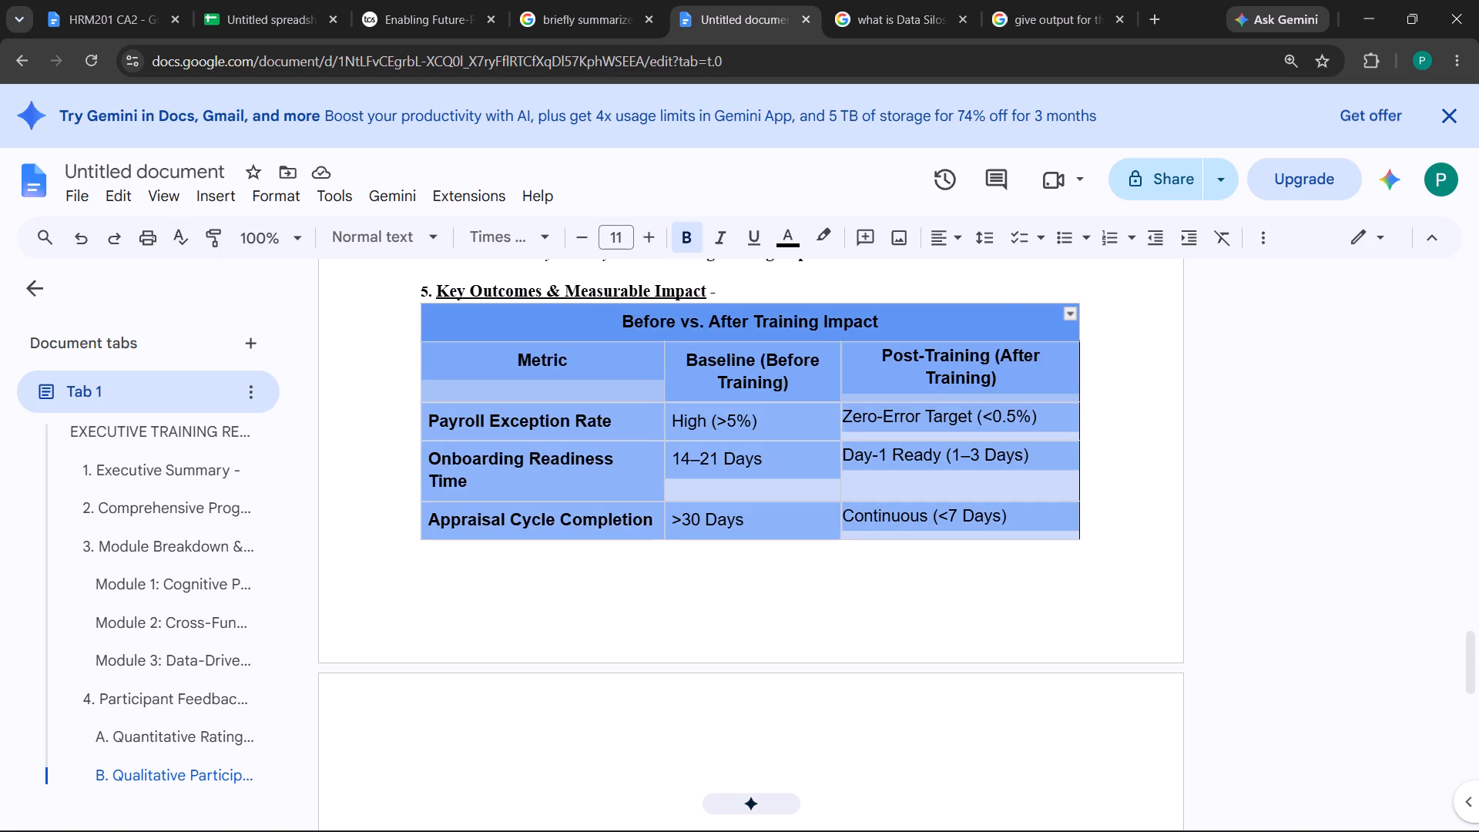
{"action": "left_click", "coordinate": [1258, 242]}
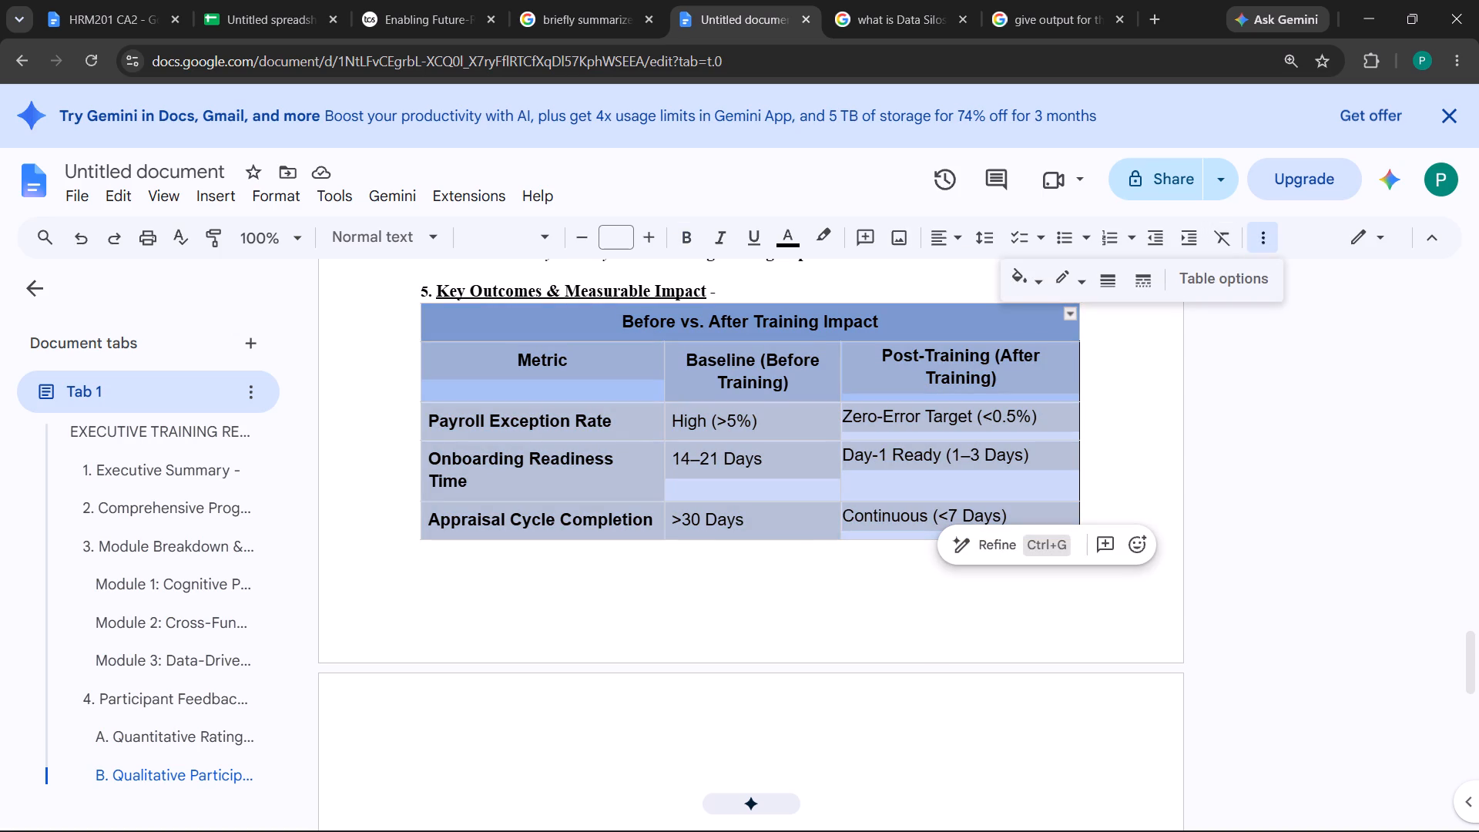
{"action": "left_click", "coordinate": [1108, 277]}
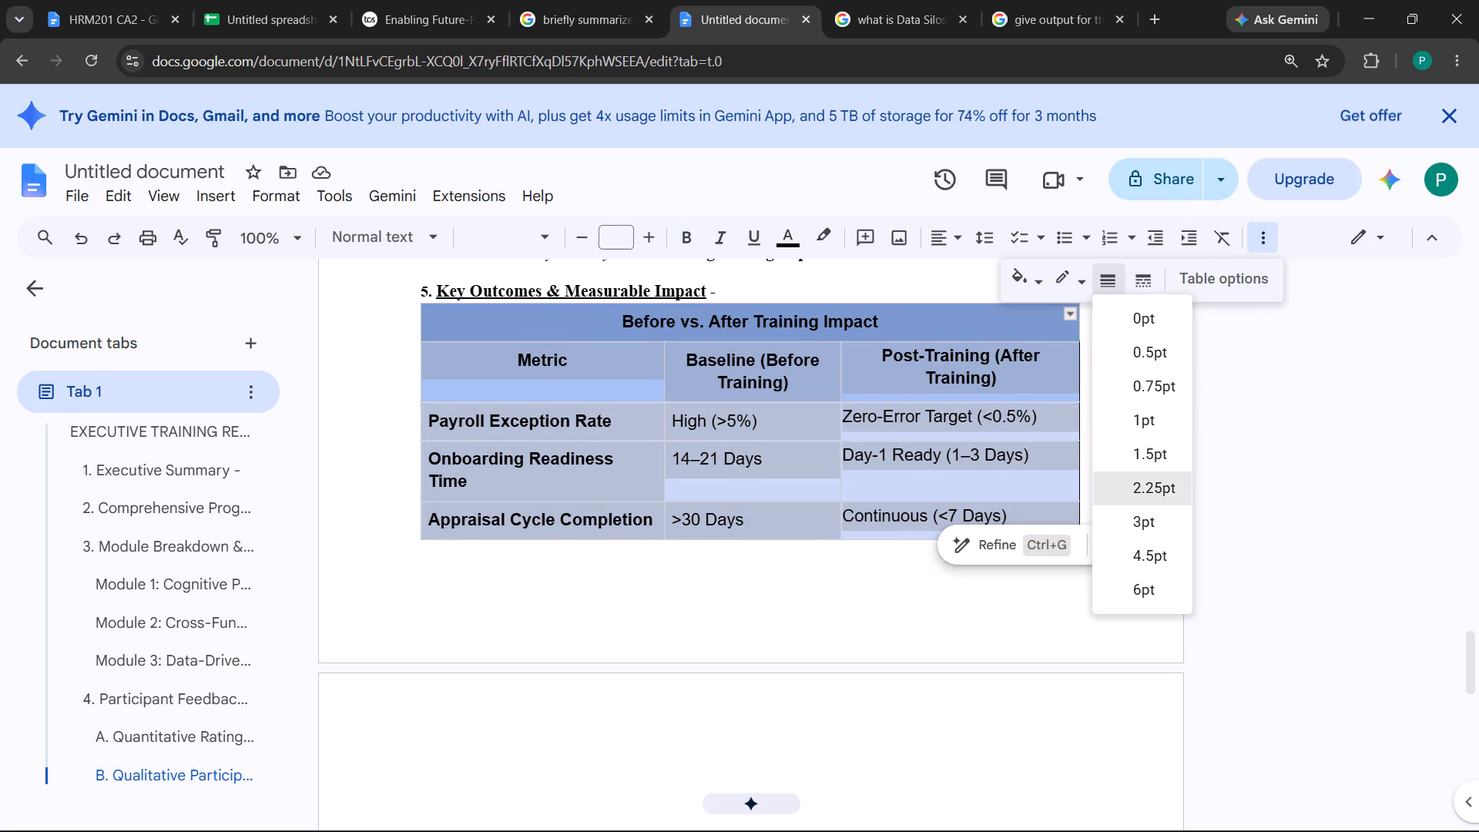
{"action": "left_click", "coordinate": [1157, 475]}
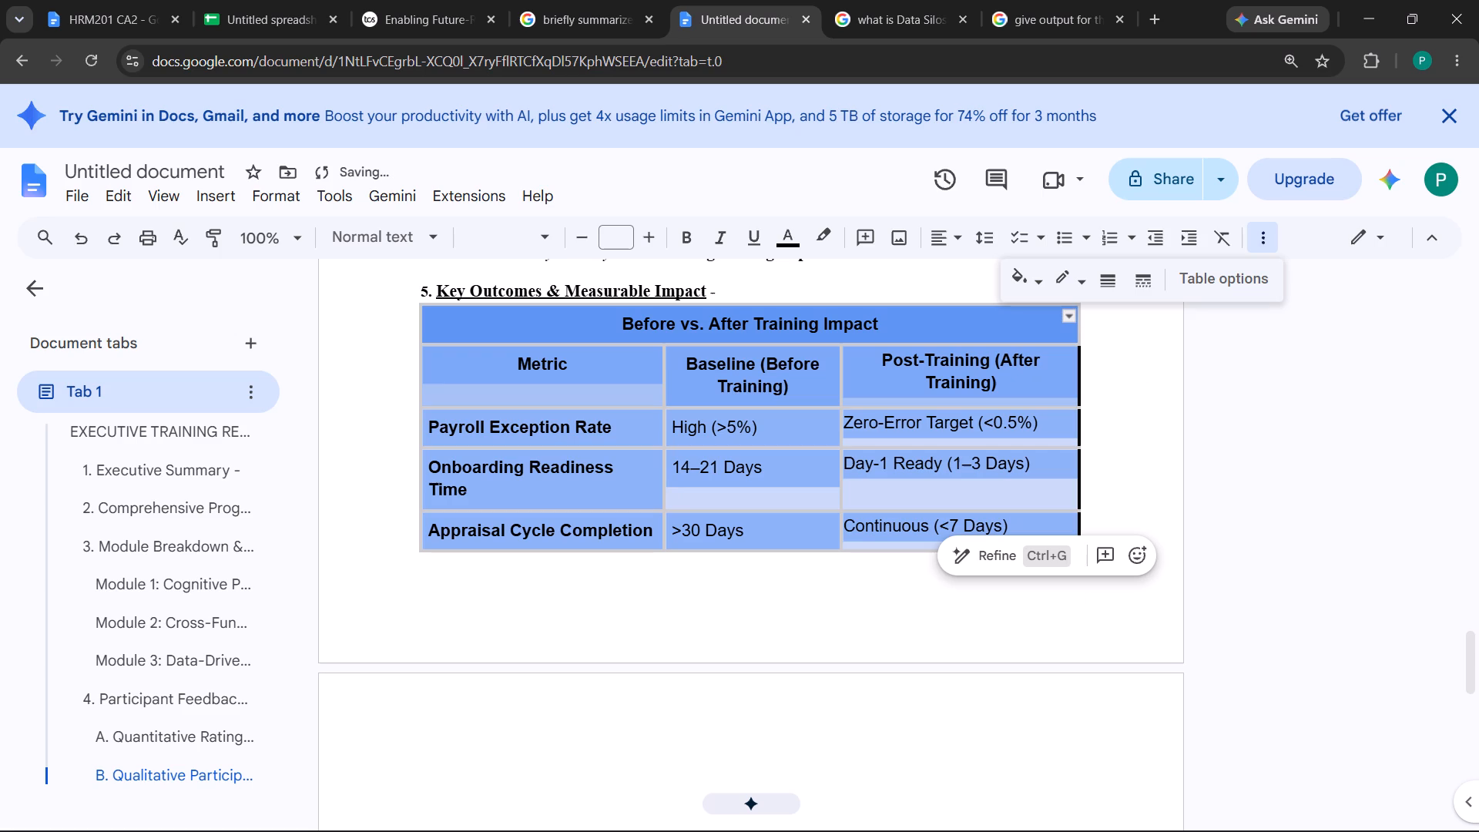
{"action": "left_click", "coordinate": [1082, 276]}
{"action": "left_click", "coordinate": [1078, 318]}
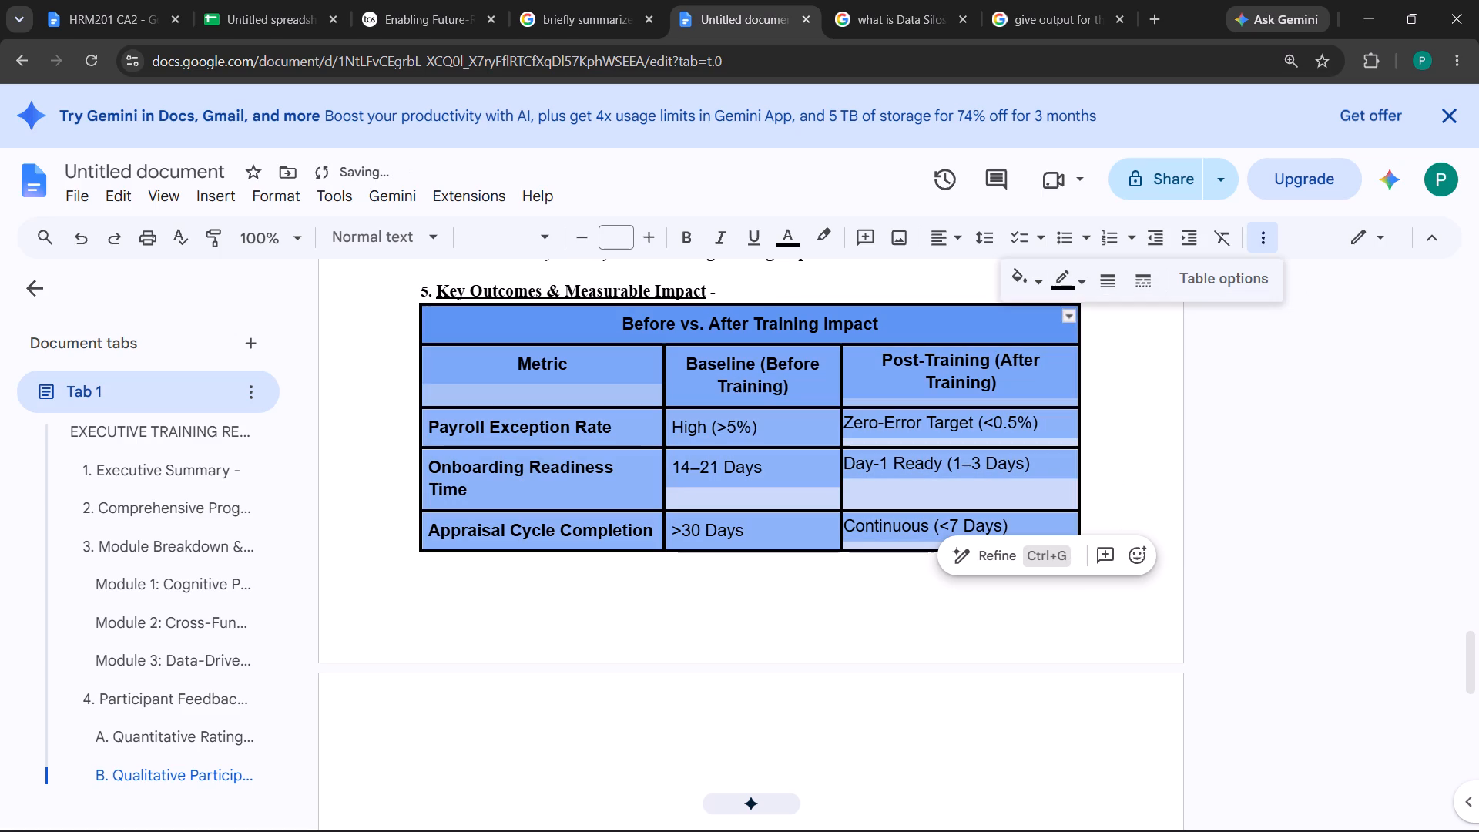
Set the impact table's border width to 1 pt.
{"action": "left_click", "coordinate": [1098, 287]}
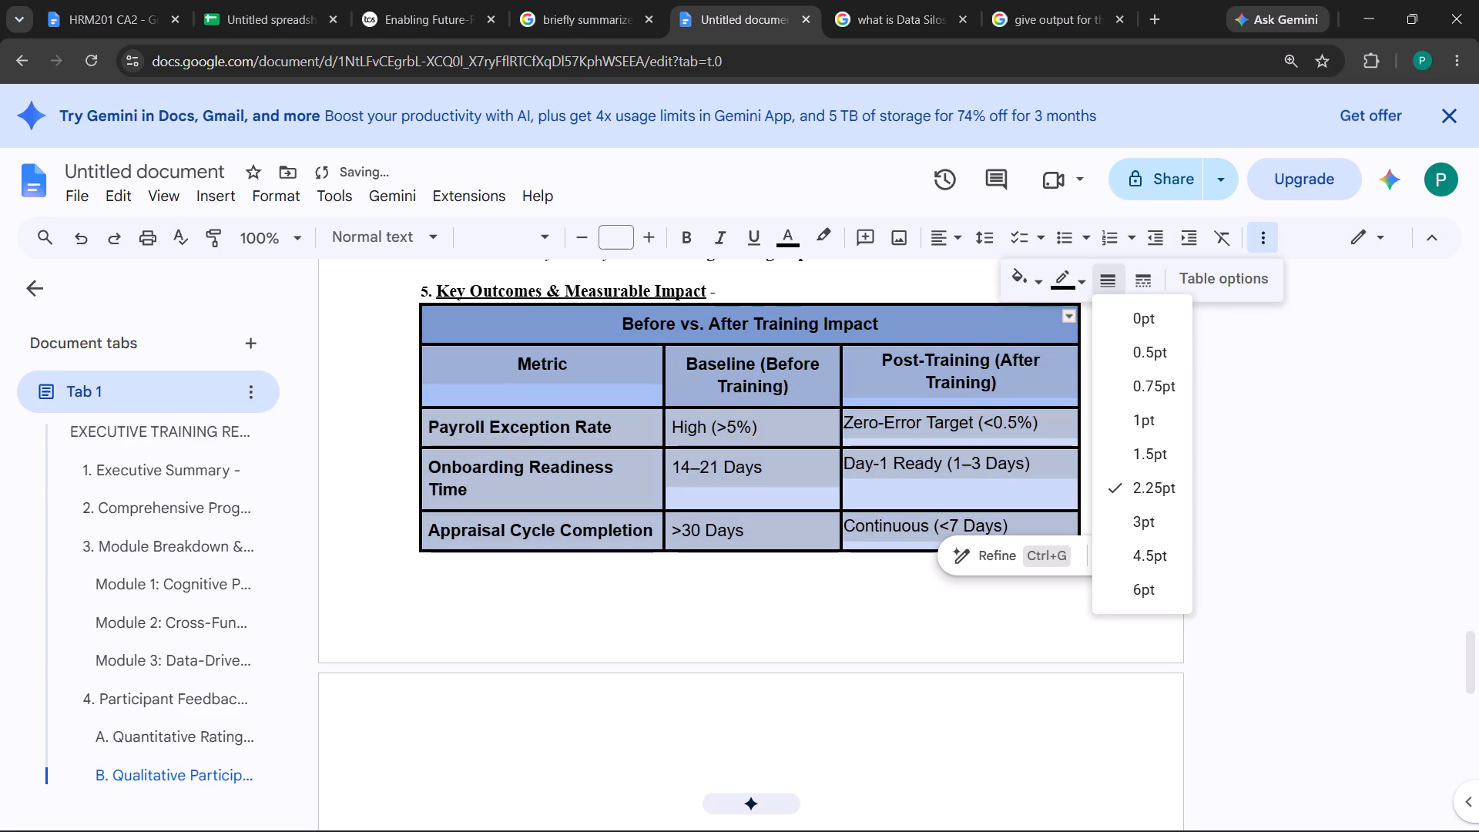
{"action": "left_click", "coordinate": [1151, 430]}
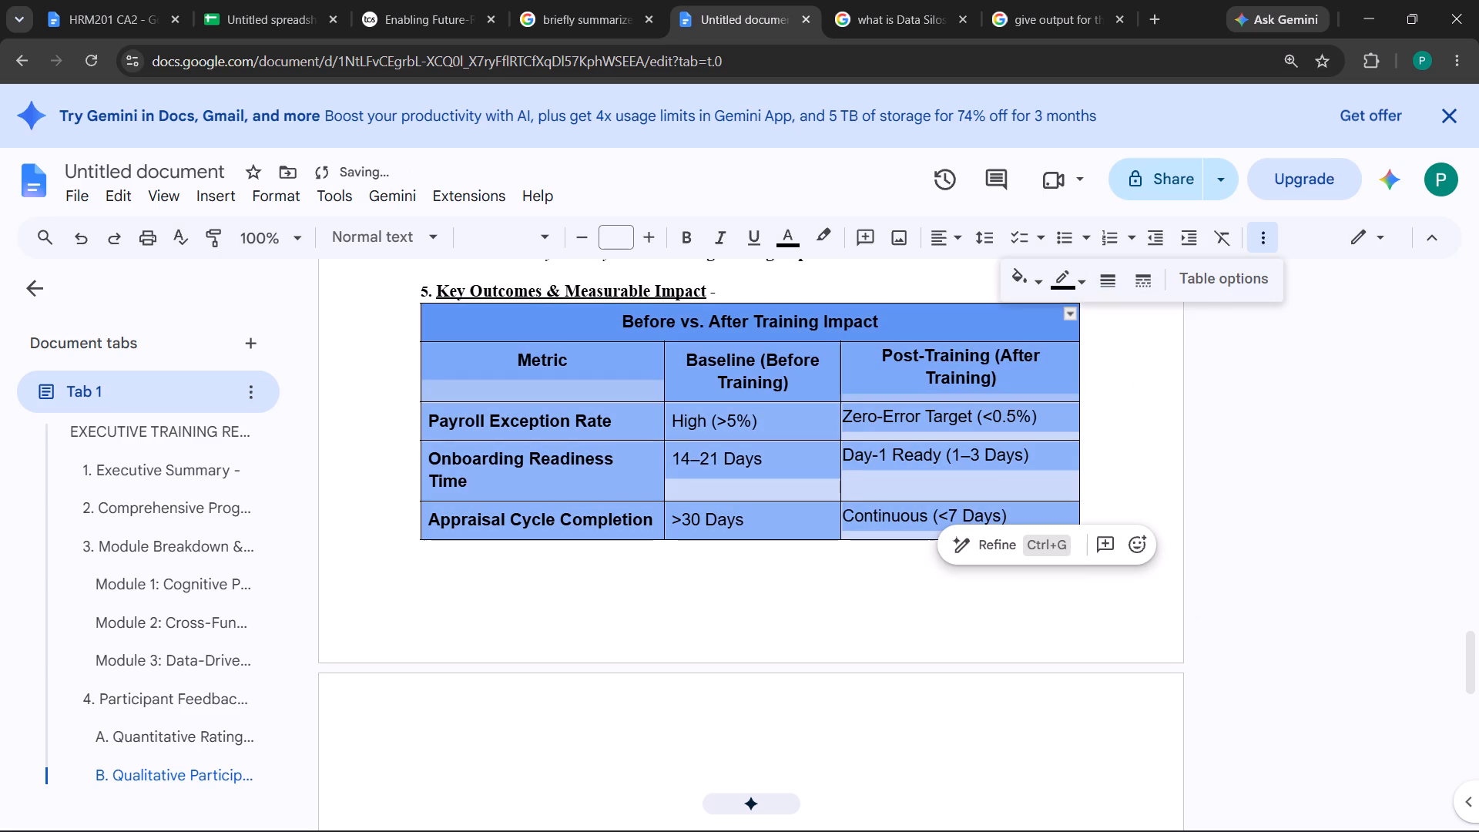
Set the impact table's border width to 1.5 pt.
{"action": "left_click", "coordinate": [1115, 283]}
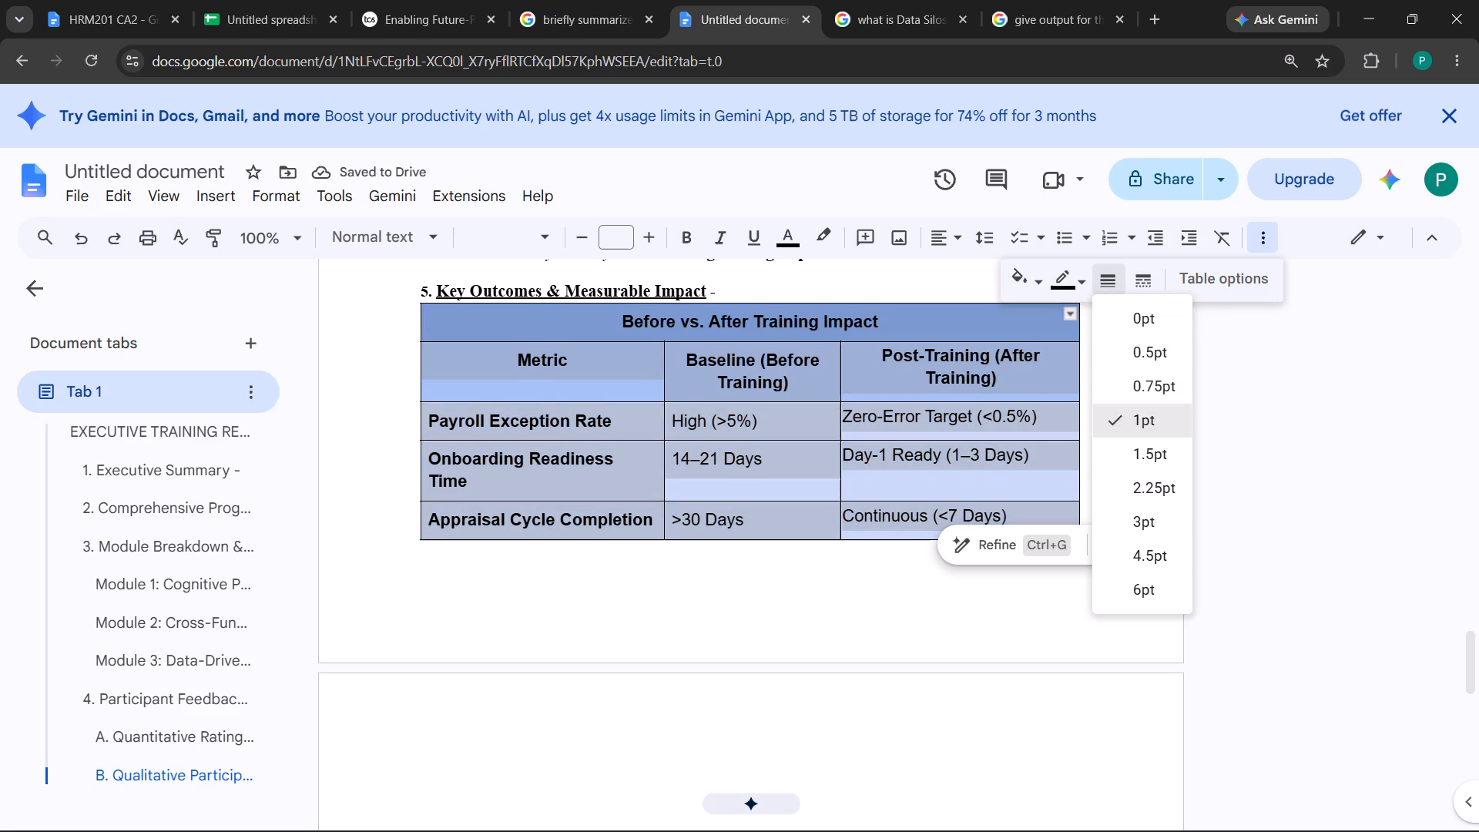
{"action": "left_click", "coordinate": [1158, 452]}
{"action": "left_click", "coordinate": [1124, 431]}
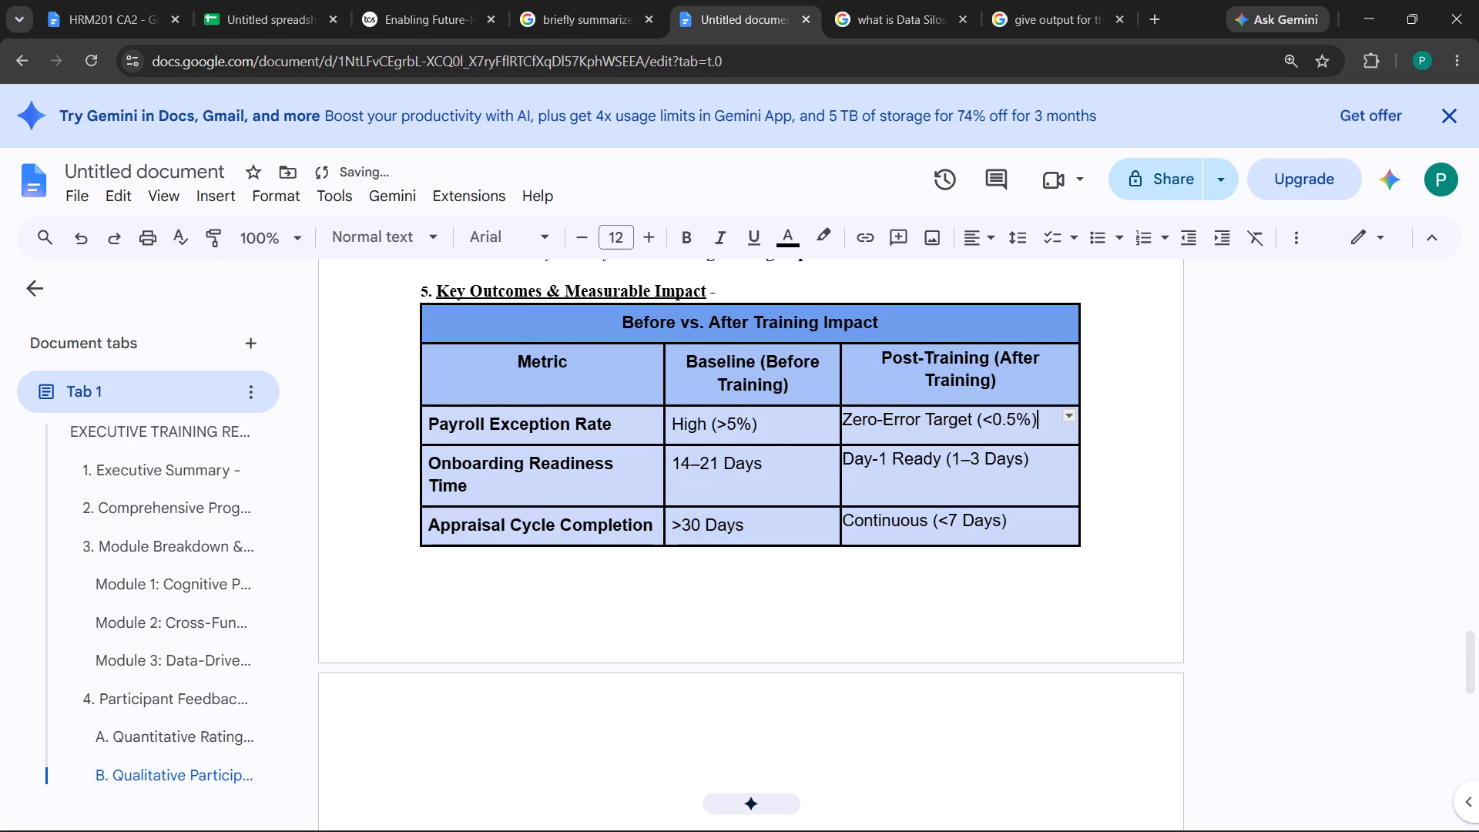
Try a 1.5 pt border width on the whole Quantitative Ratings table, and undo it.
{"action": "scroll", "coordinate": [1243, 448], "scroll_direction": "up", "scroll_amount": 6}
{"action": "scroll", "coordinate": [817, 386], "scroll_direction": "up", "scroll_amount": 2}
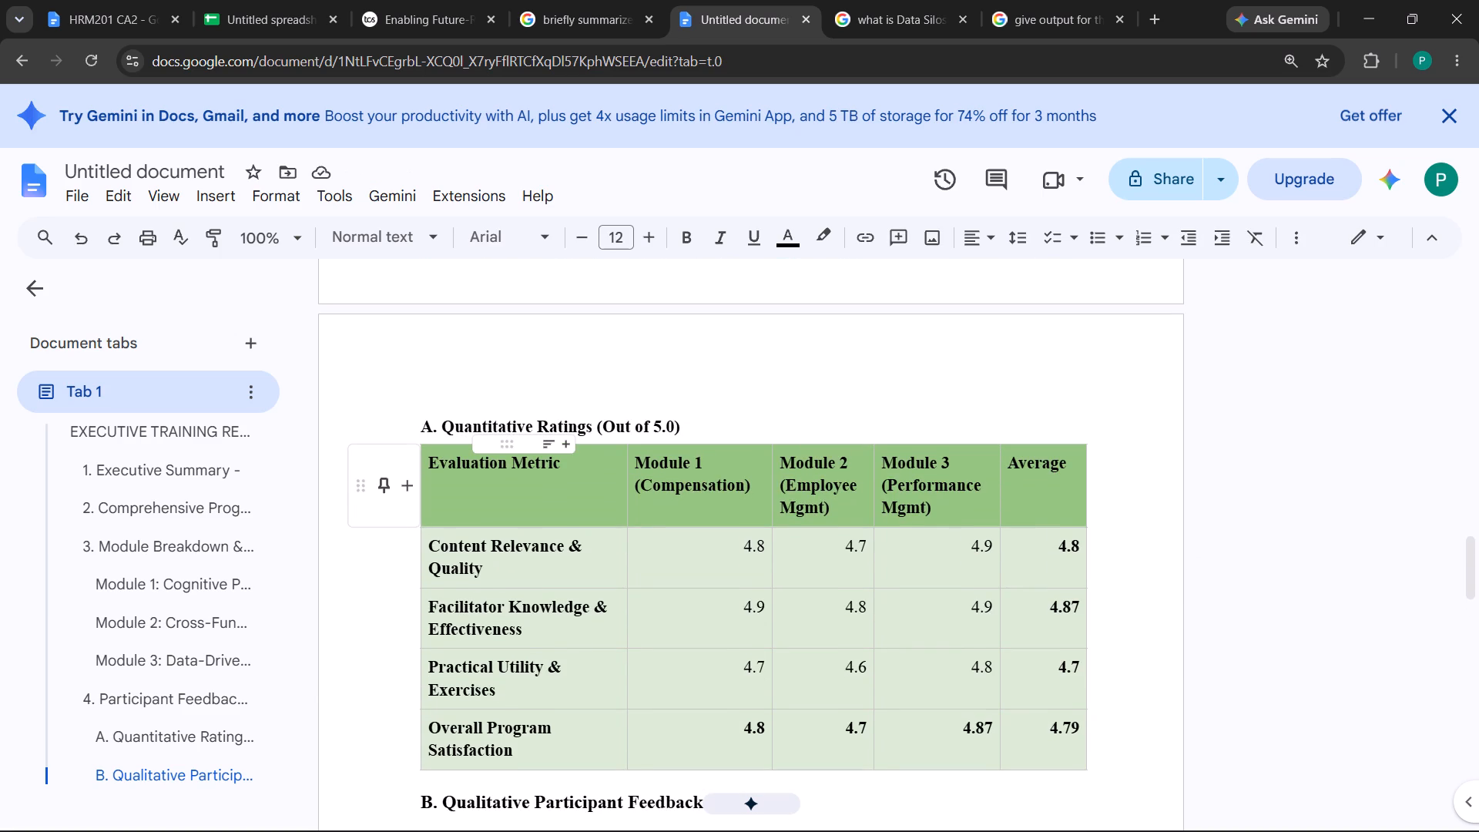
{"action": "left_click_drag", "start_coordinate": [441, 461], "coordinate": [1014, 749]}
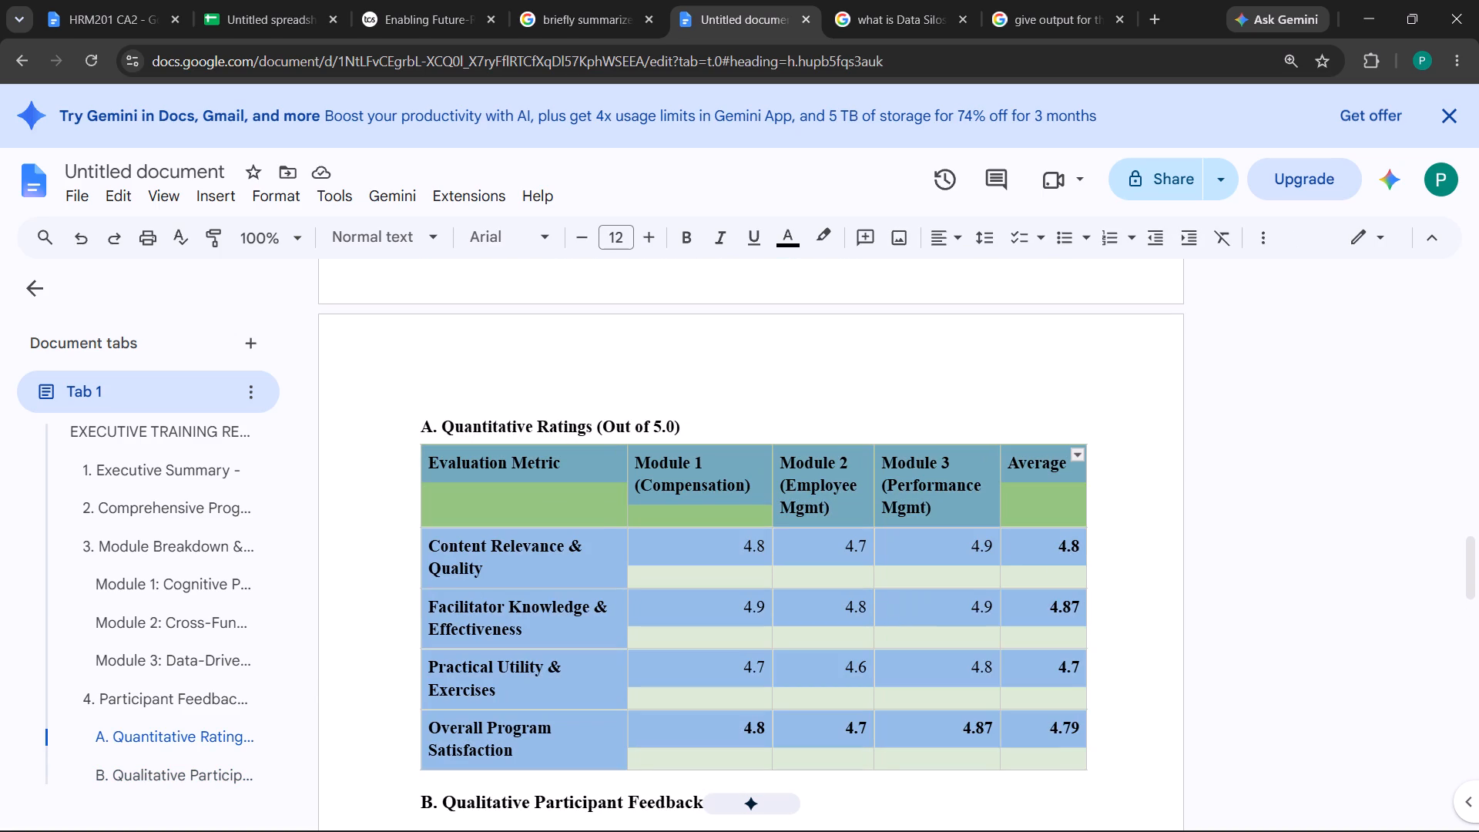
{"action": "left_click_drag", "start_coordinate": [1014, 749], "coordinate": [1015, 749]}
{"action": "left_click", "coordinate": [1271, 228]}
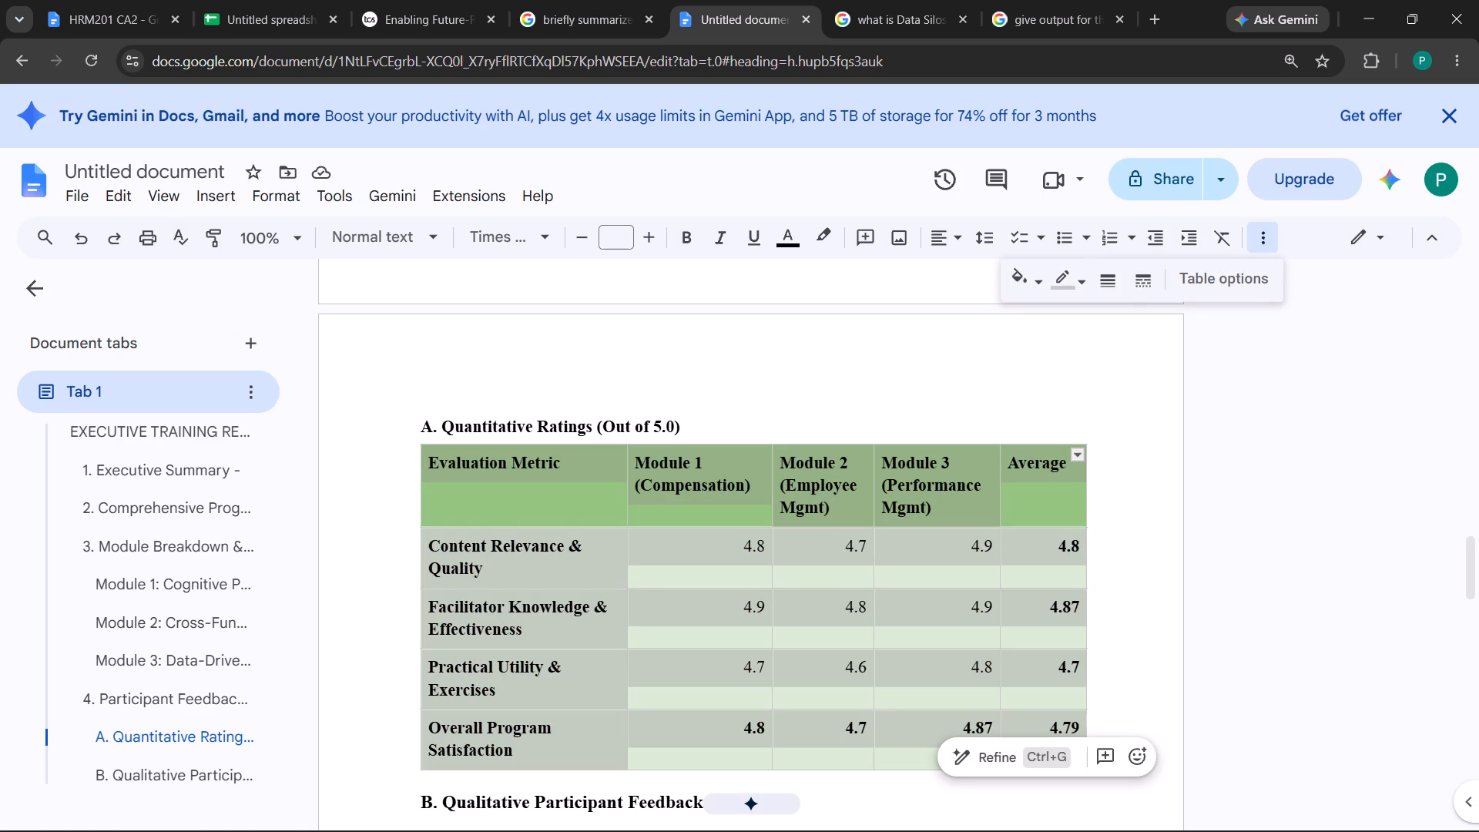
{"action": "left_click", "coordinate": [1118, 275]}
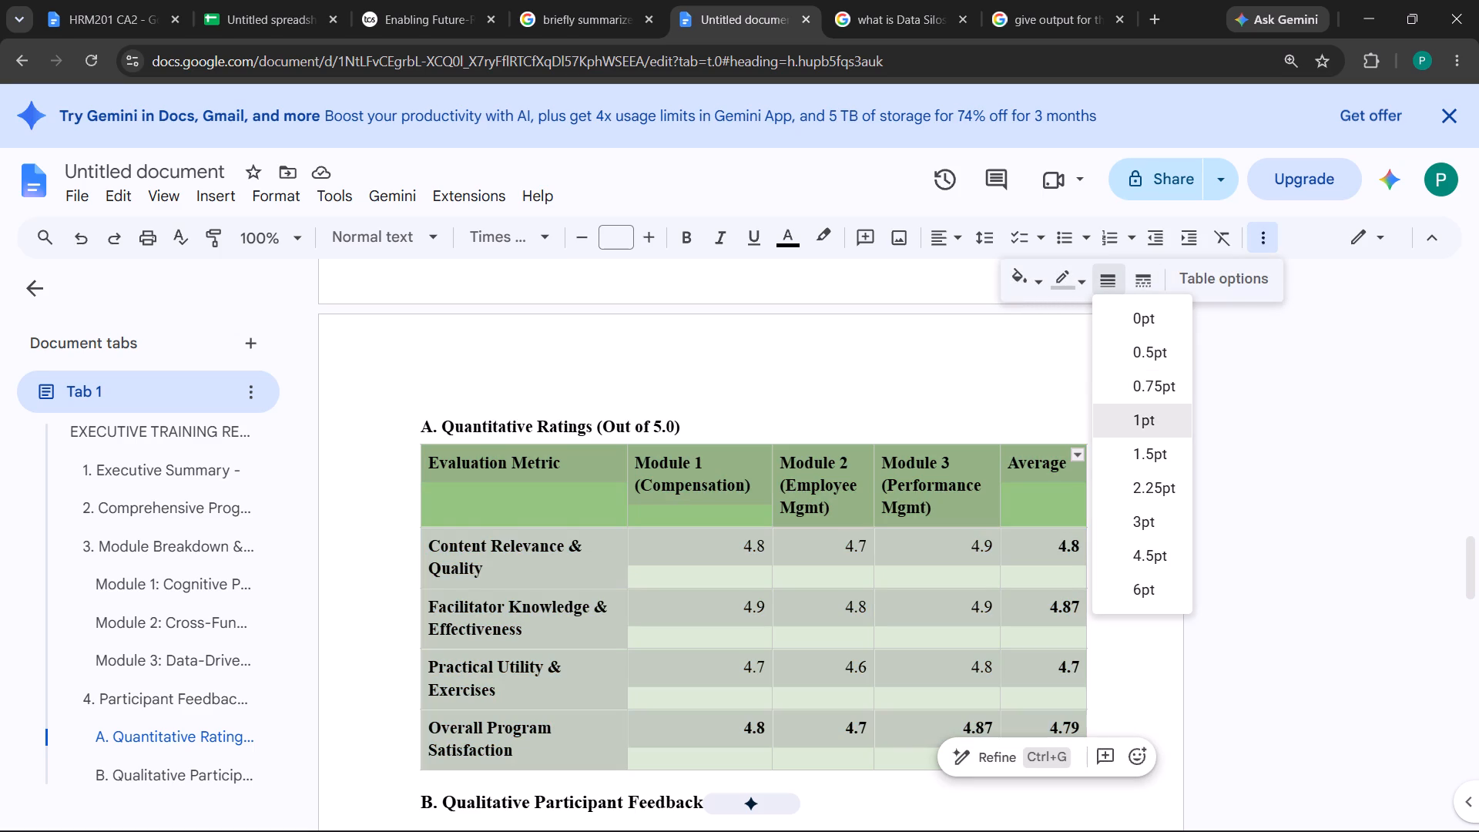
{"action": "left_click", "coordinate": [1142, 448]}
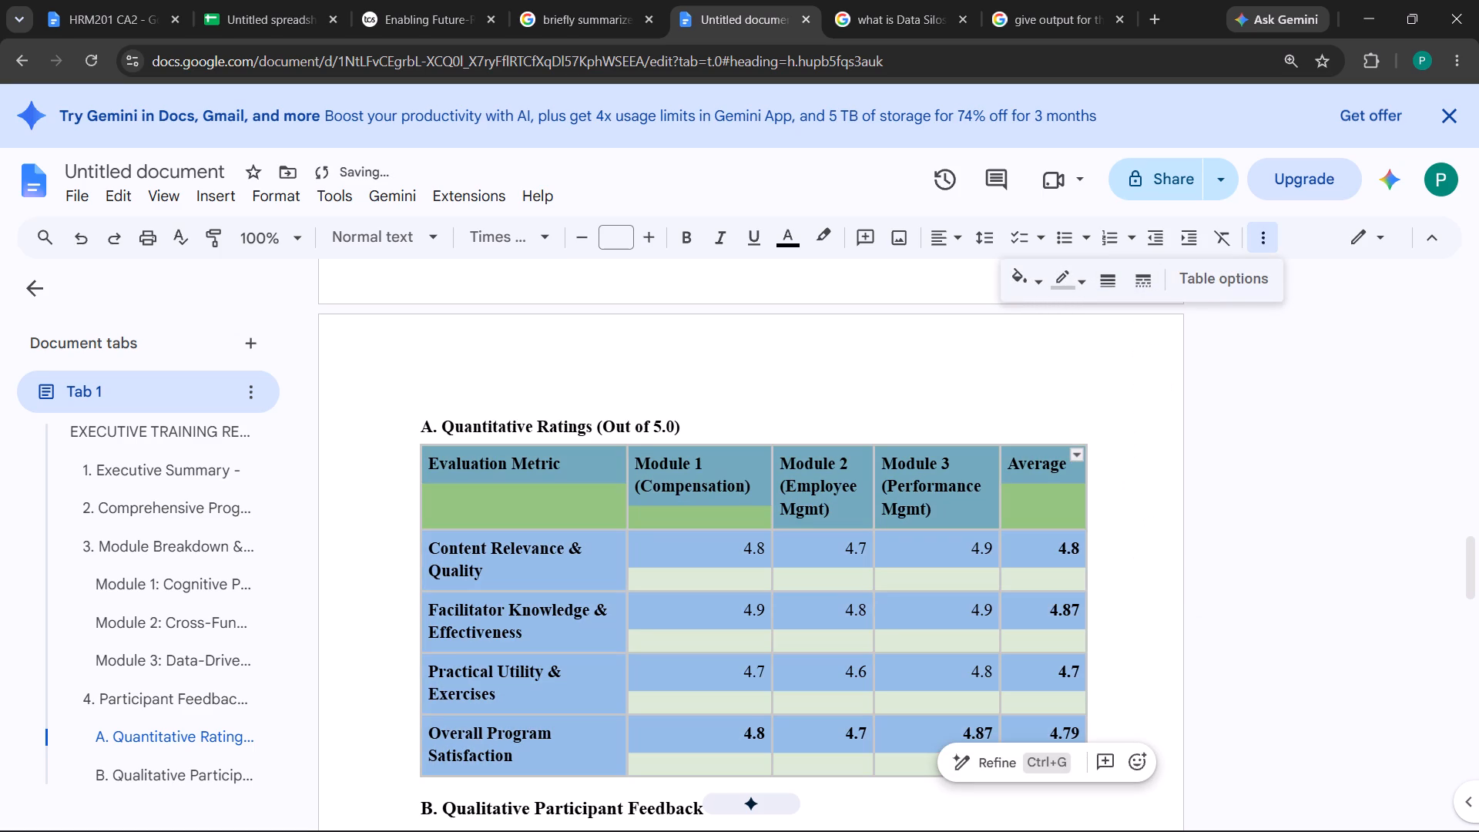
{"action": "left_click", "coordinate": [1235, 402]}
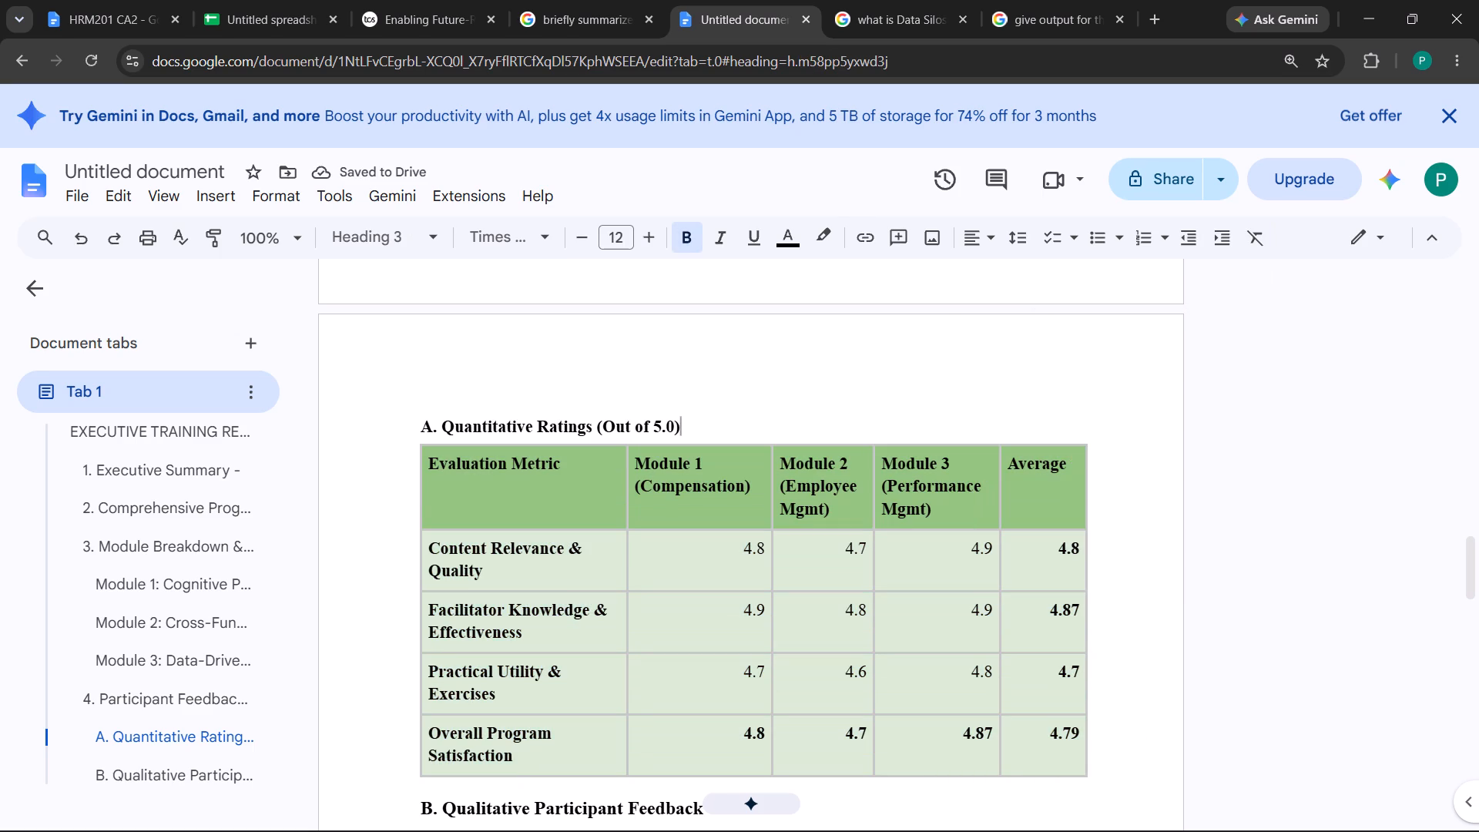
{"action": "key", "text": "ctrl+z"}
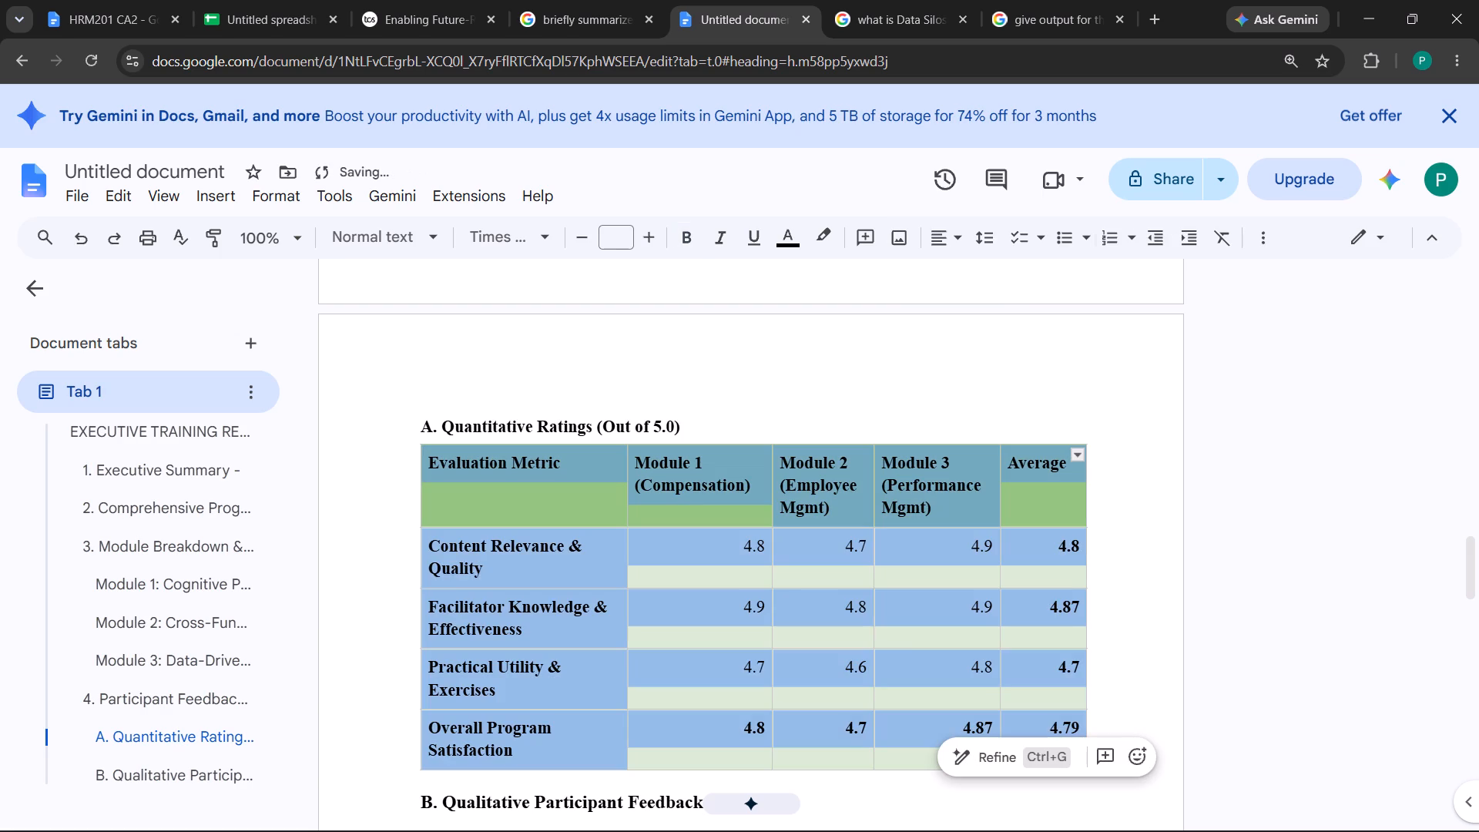
Give all borders of the Quantitative Ratings table a 1.5 pt width and a dark gray color.
{"action": "left_click", "coordinate": [1252, 244]}
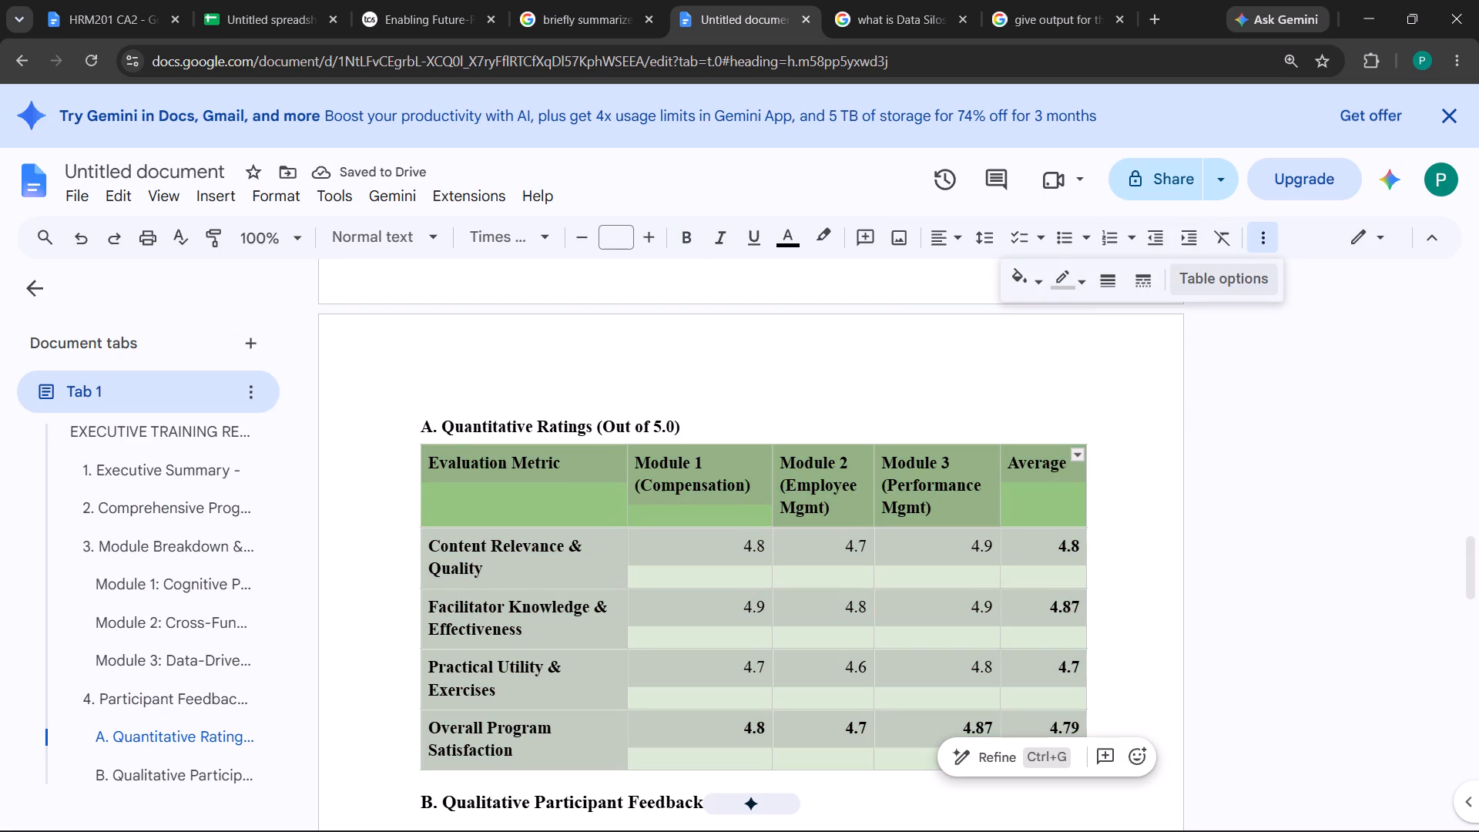
{"action": "left_click", "coordinate": [1149, 275]}
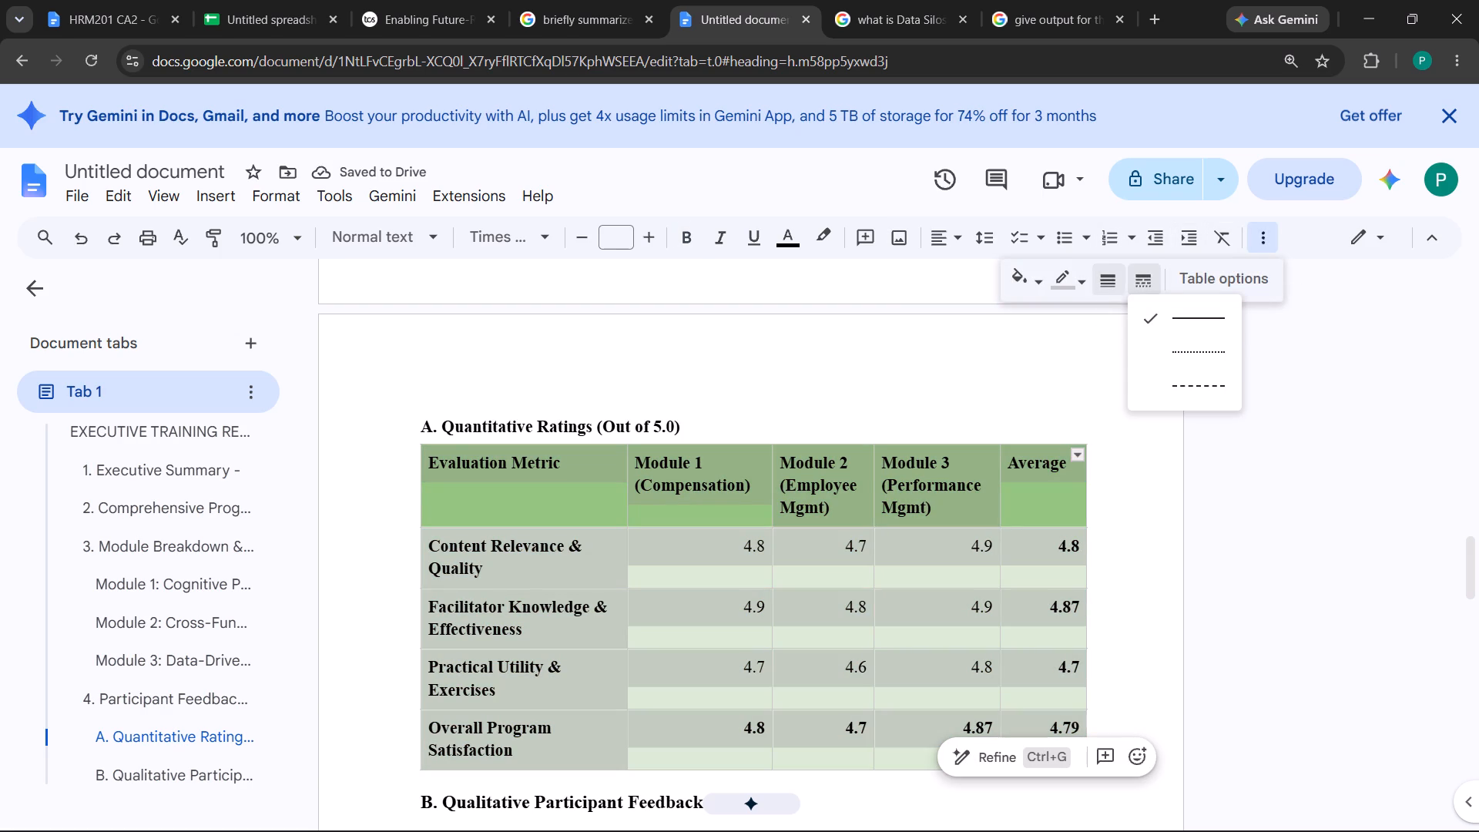
{"action": "left_click", "coordinate": [1115, 283]}
{"action": "left_click", "coordinate": [1162, 455]}
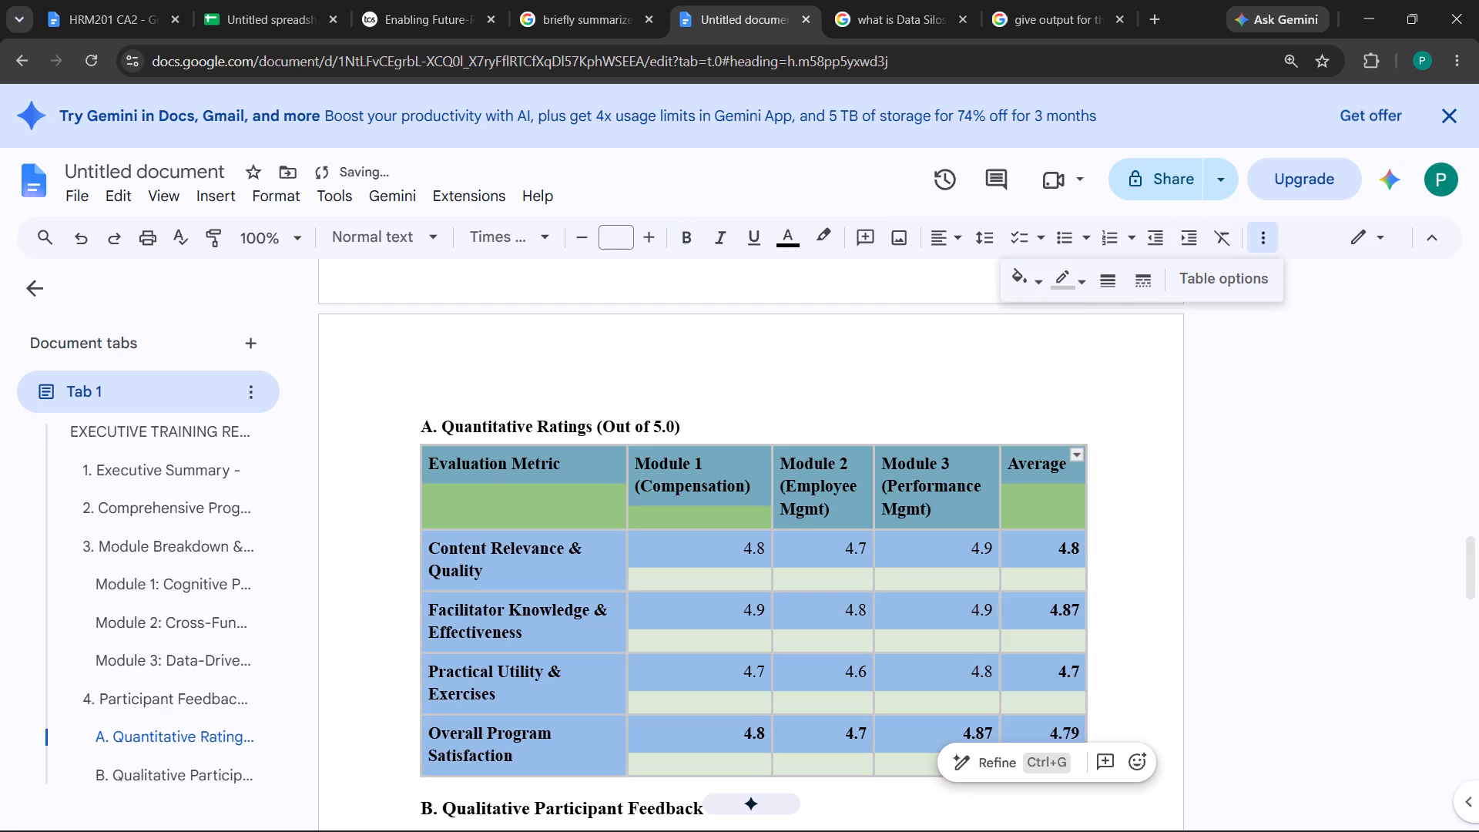
{"action": "left_click", "coordinate": [1082, 291]}
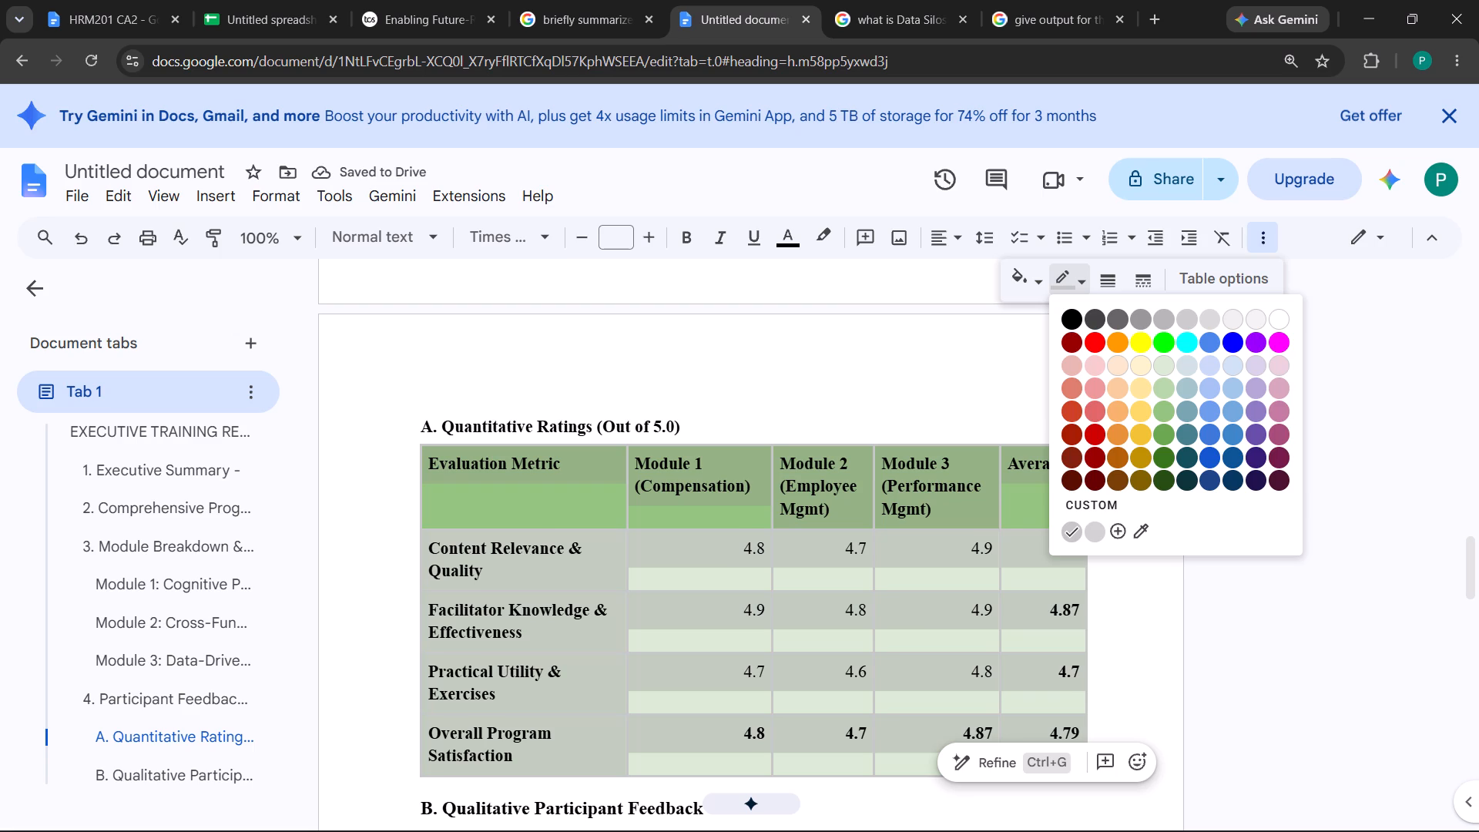
{"action": "left_click", "coordinate": [1123, 323]}
{"action": "left_click", "coordinate": [1201, 424]}
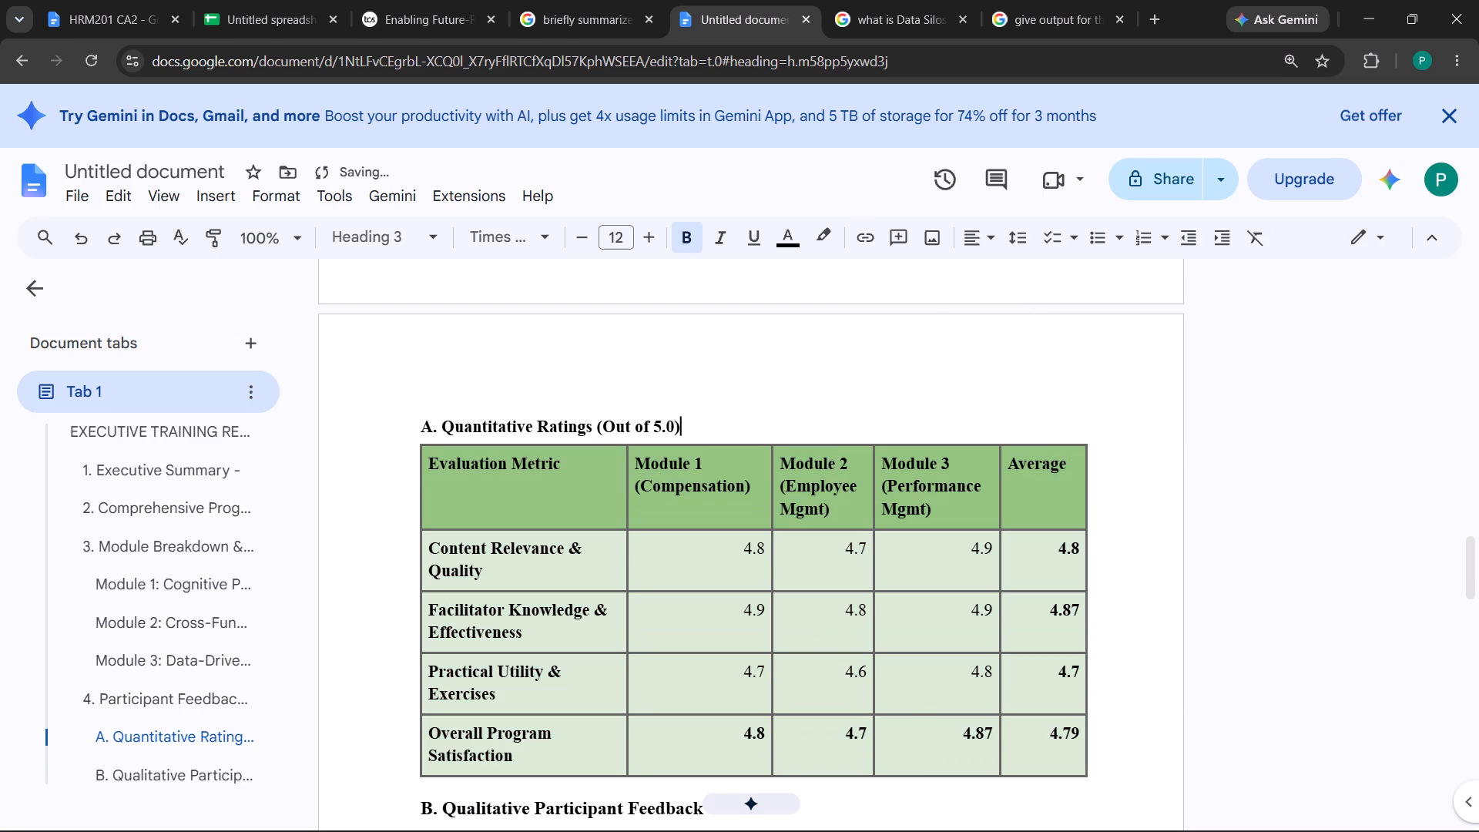
Select the whole Before vs. After Training Impact table and set its border color to the same dark gray.
{"action": "scroll", "coordinate": [1202, 426], "scroll_direction": "down", "scroll_amount": 6}
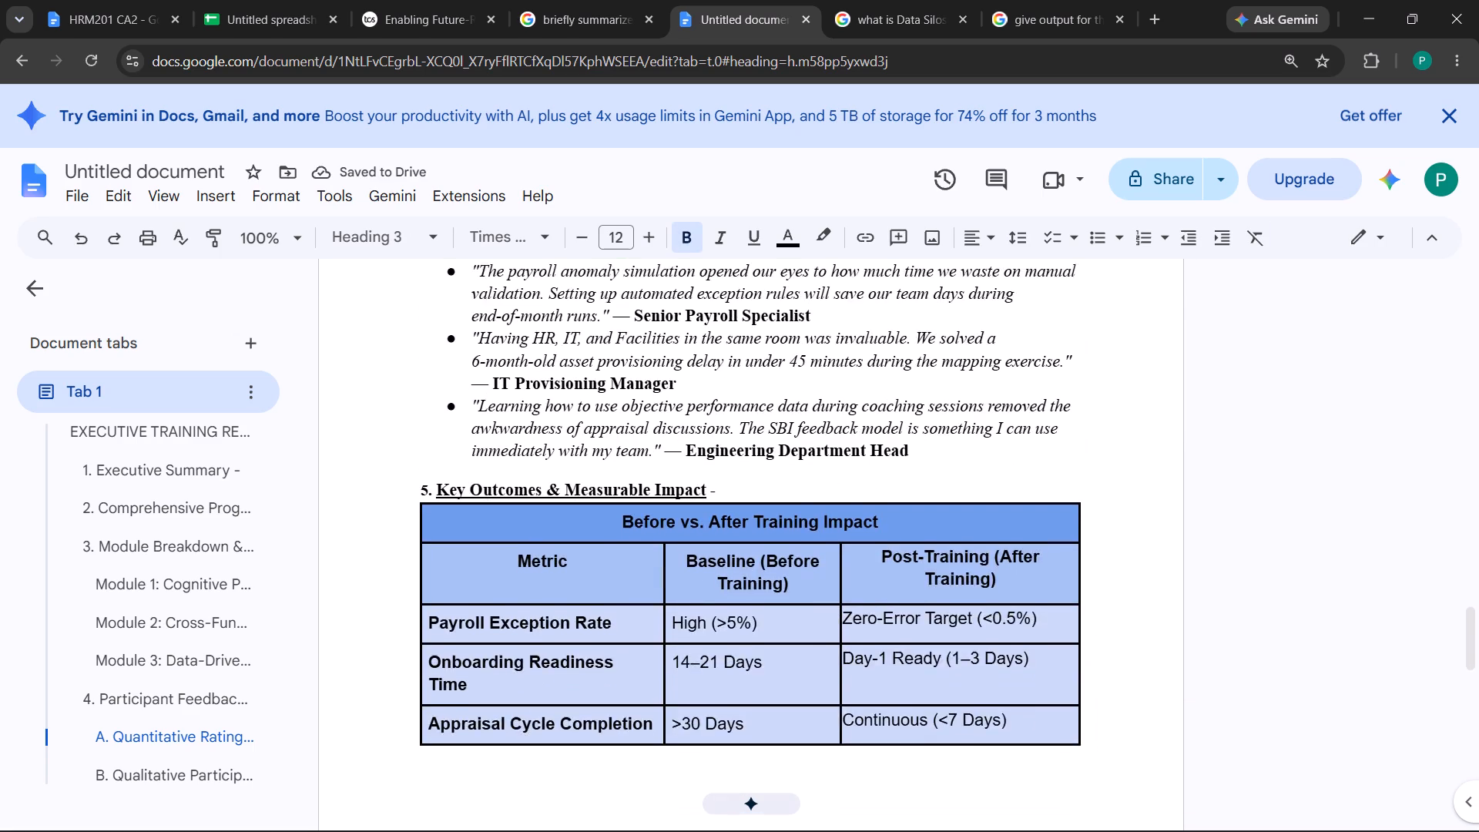
{"action": "scroll", "coordinate": [1202, 429], "scroll_direction": "down", "scroll_amount": 1}
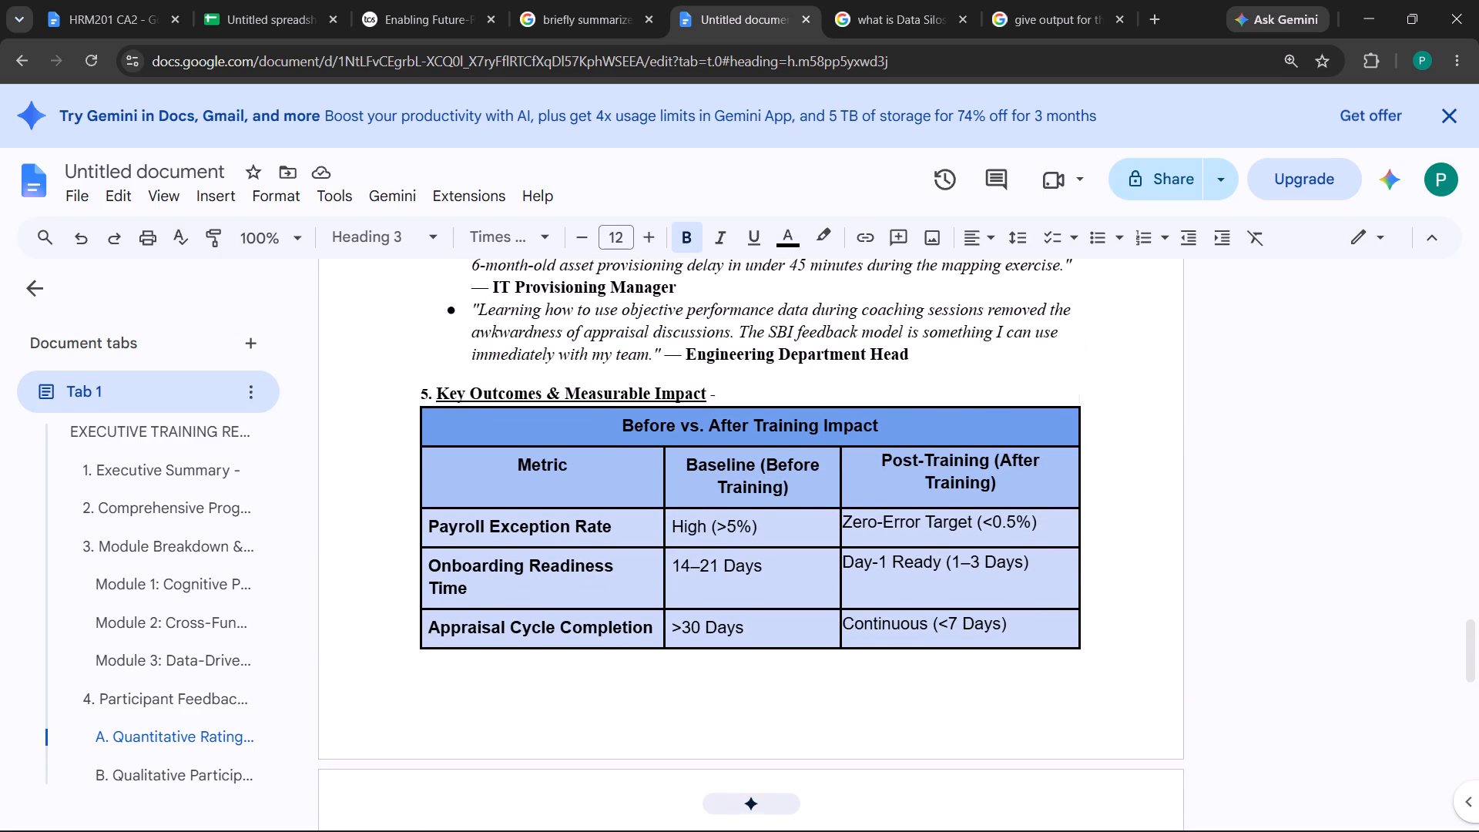
{"action": "left_click_drag", "start_coordinate": [562, 427], "coordinate": [921, 616]}
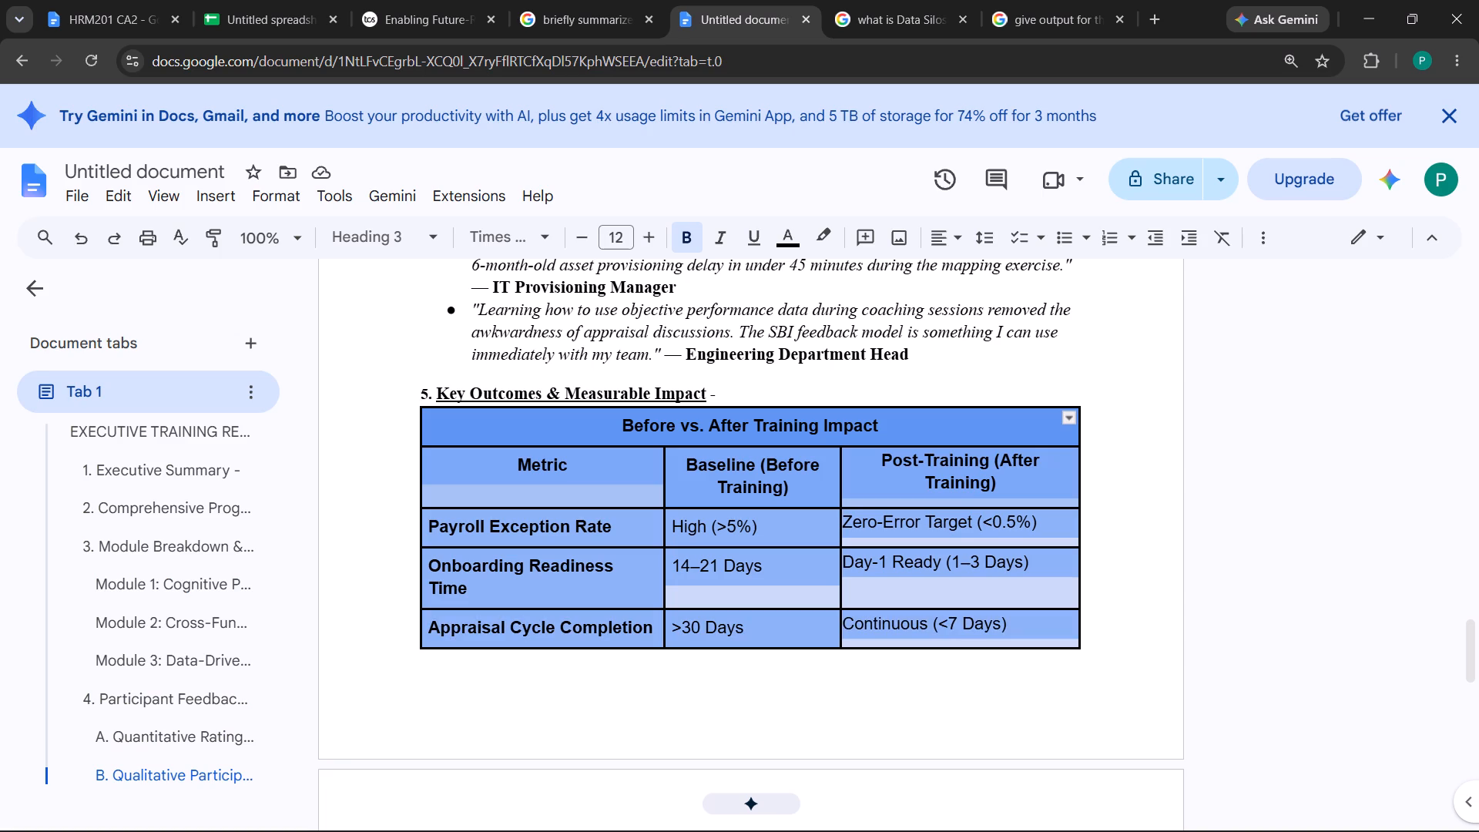
{"action": "left_click_drag", "start_coordinate": [921, 616], "coordinate": [924, 626]}
{"action": "left_click", "coordinate": [1275, 240]}
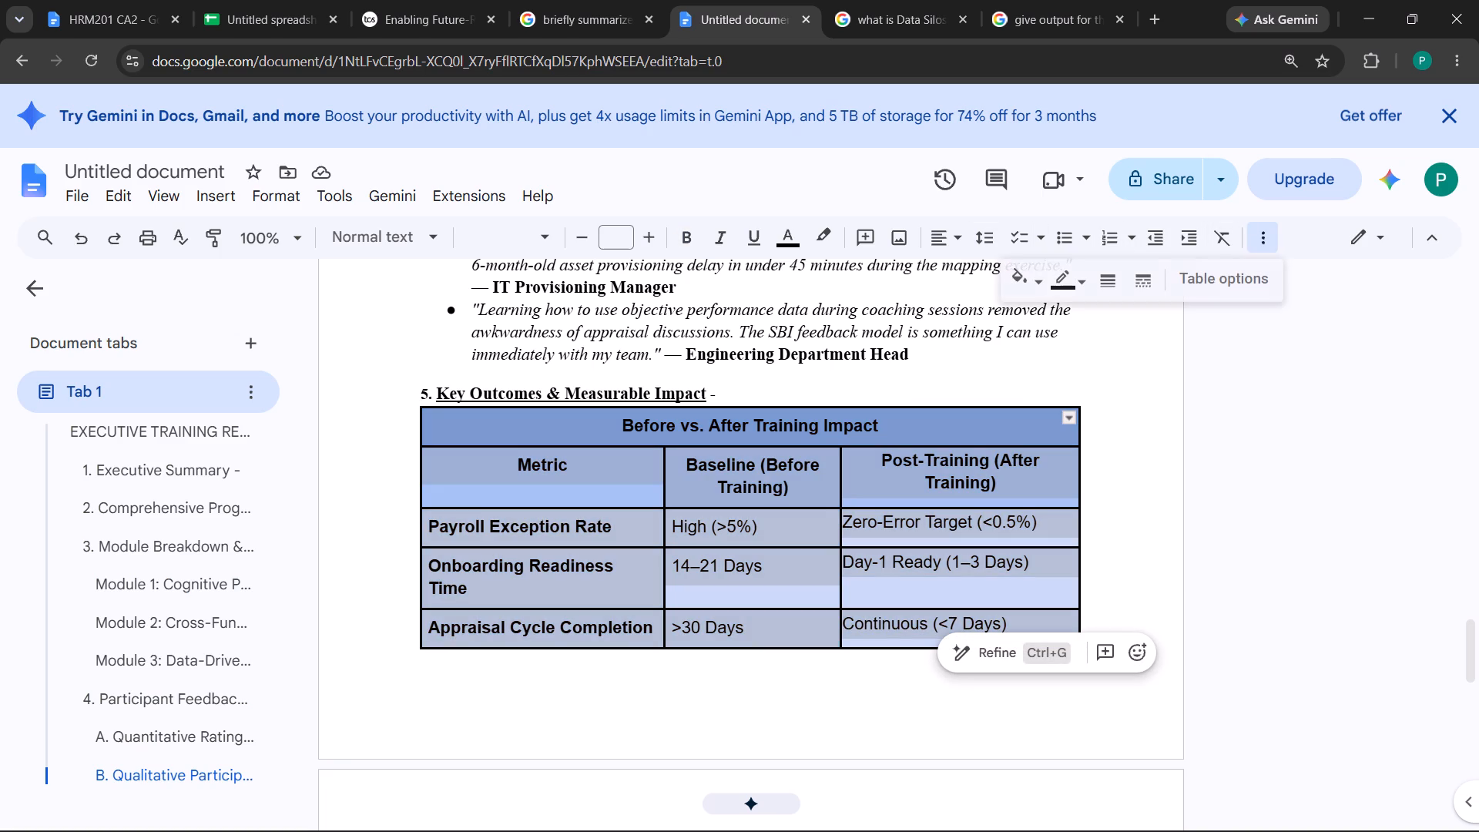
{"action": "left_click", "coordinate": [1078, 286]}
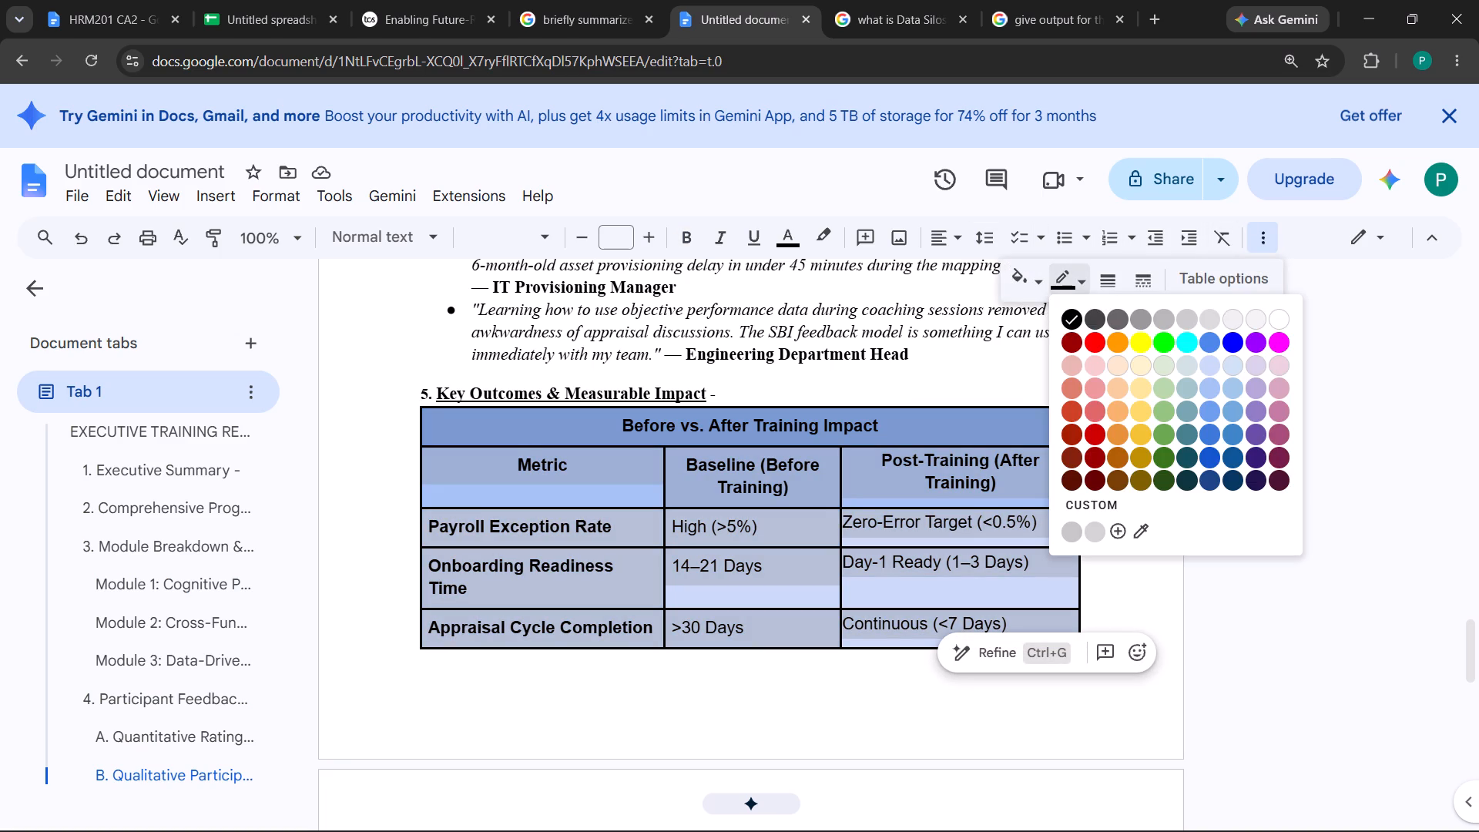
{"action": "left_click", "coordinate": [1116, 316]}
{"action": "left_click", "coordinate": [1217, 384]}
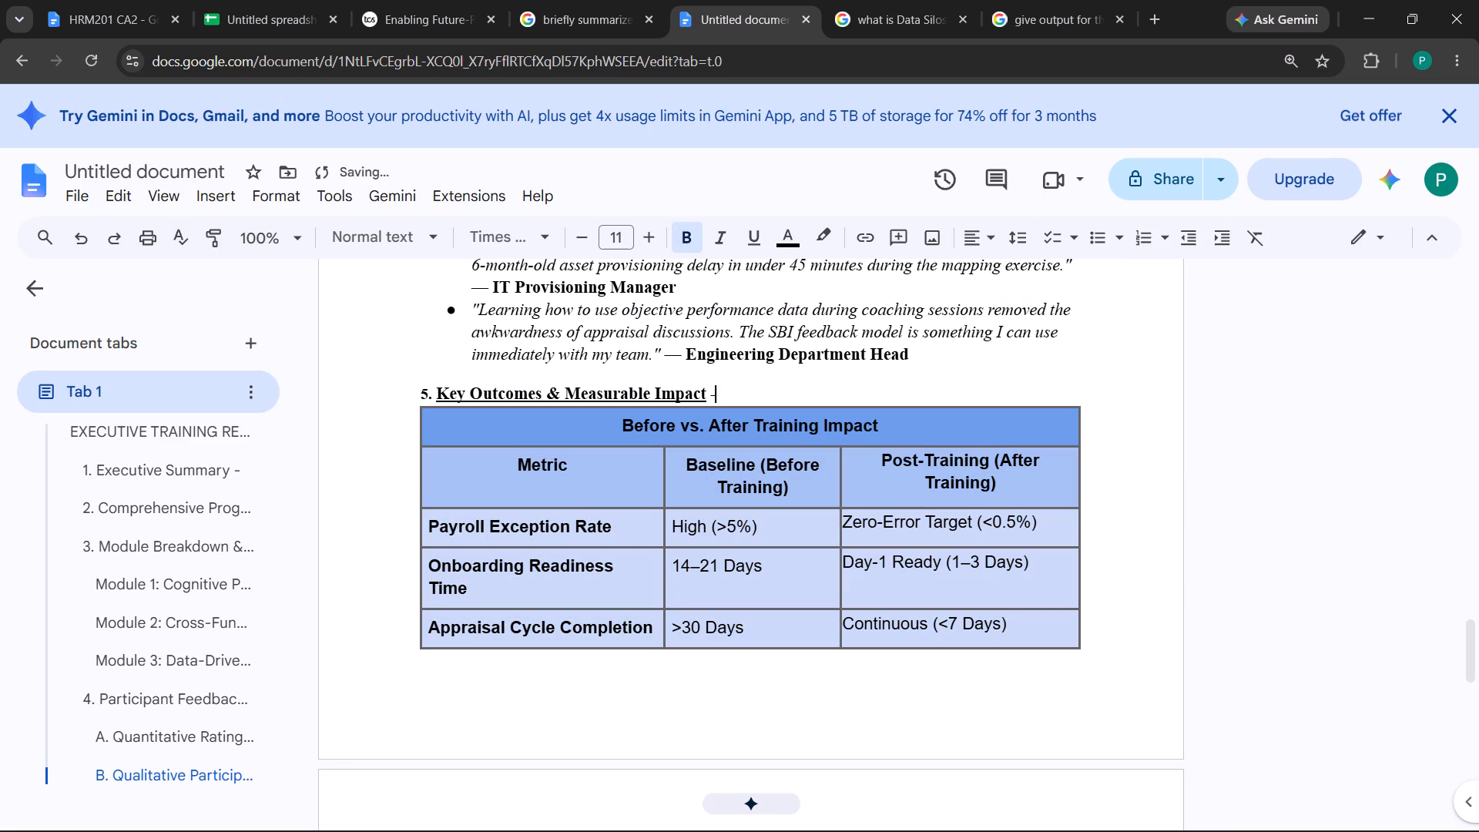
{"action": "scroll", "coordinate": [1226, 544], "scroll_direction": "up", "scroll_amount": 2}
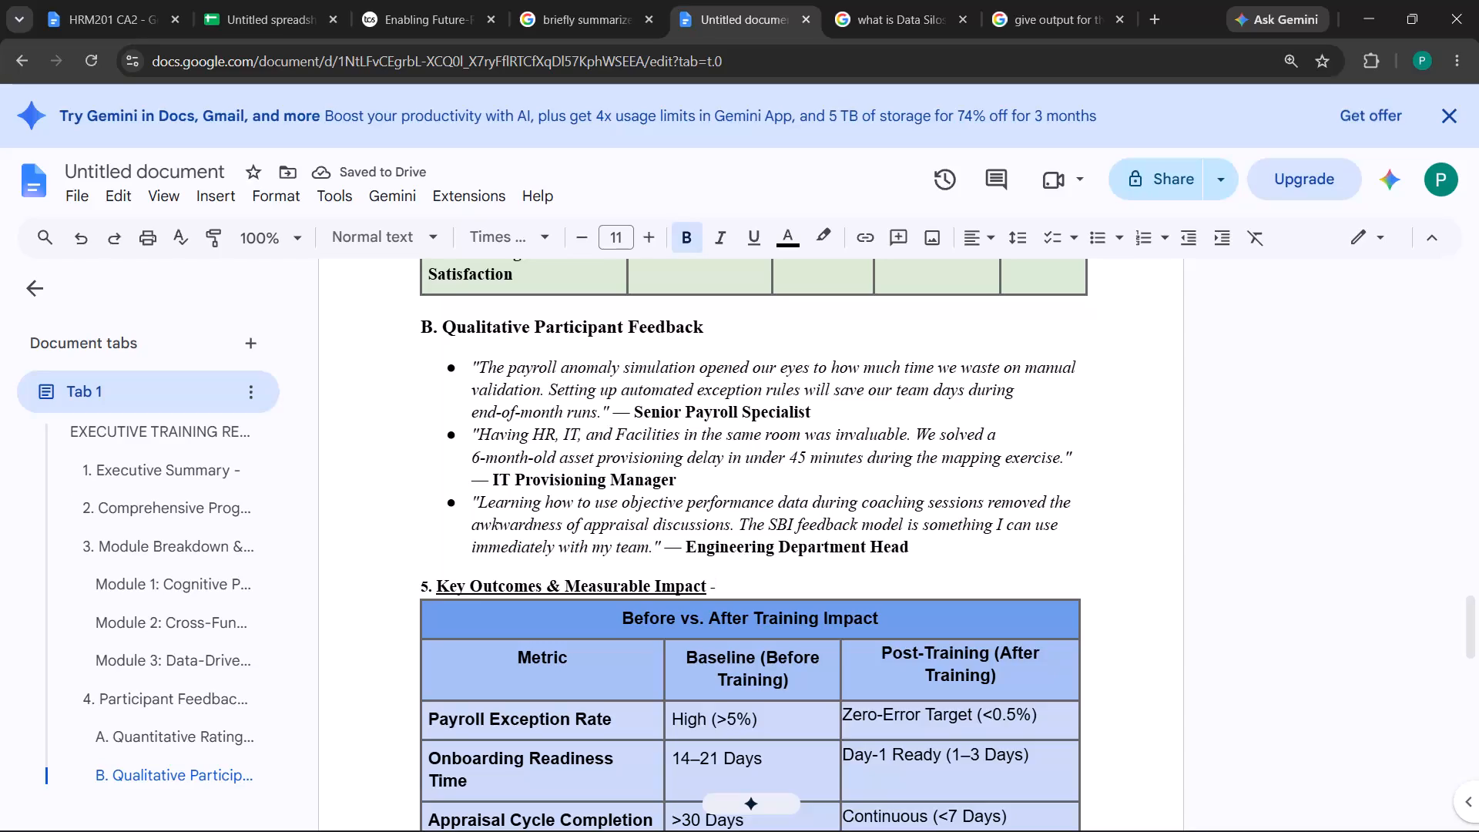
{"action": "scroll", "coordinate": [1226, 544], "scroll_direction": "up", "scroll_amount": 12}
{"action": "scroll", "coordinate": [1228, 544], "scroll_direction": "down", "scroll_amount": 4}
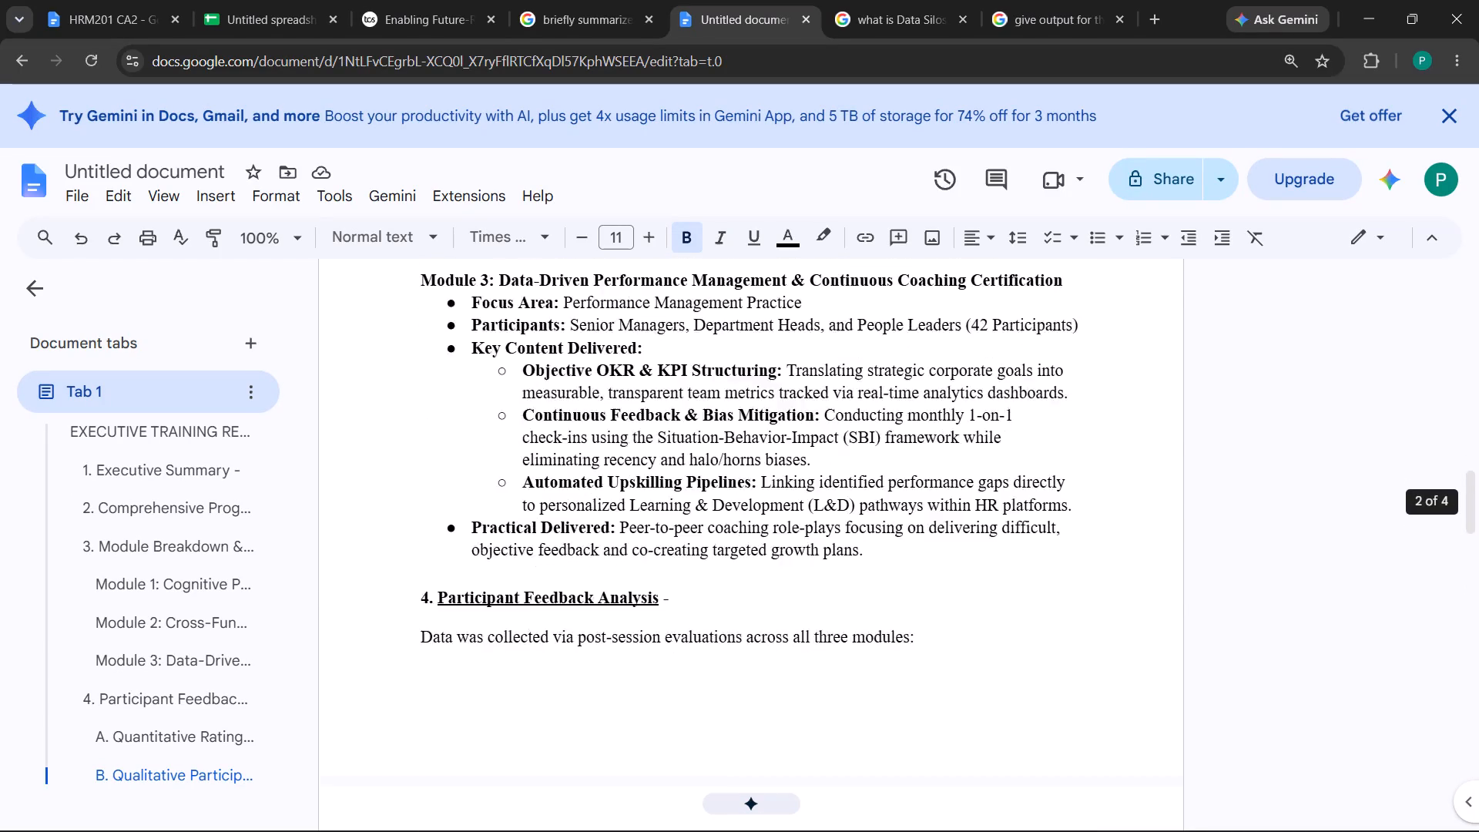
{"action": "scroll", "coordinate": [1228, 544], "scroll_direction": "down", "scroll_amount": 11}
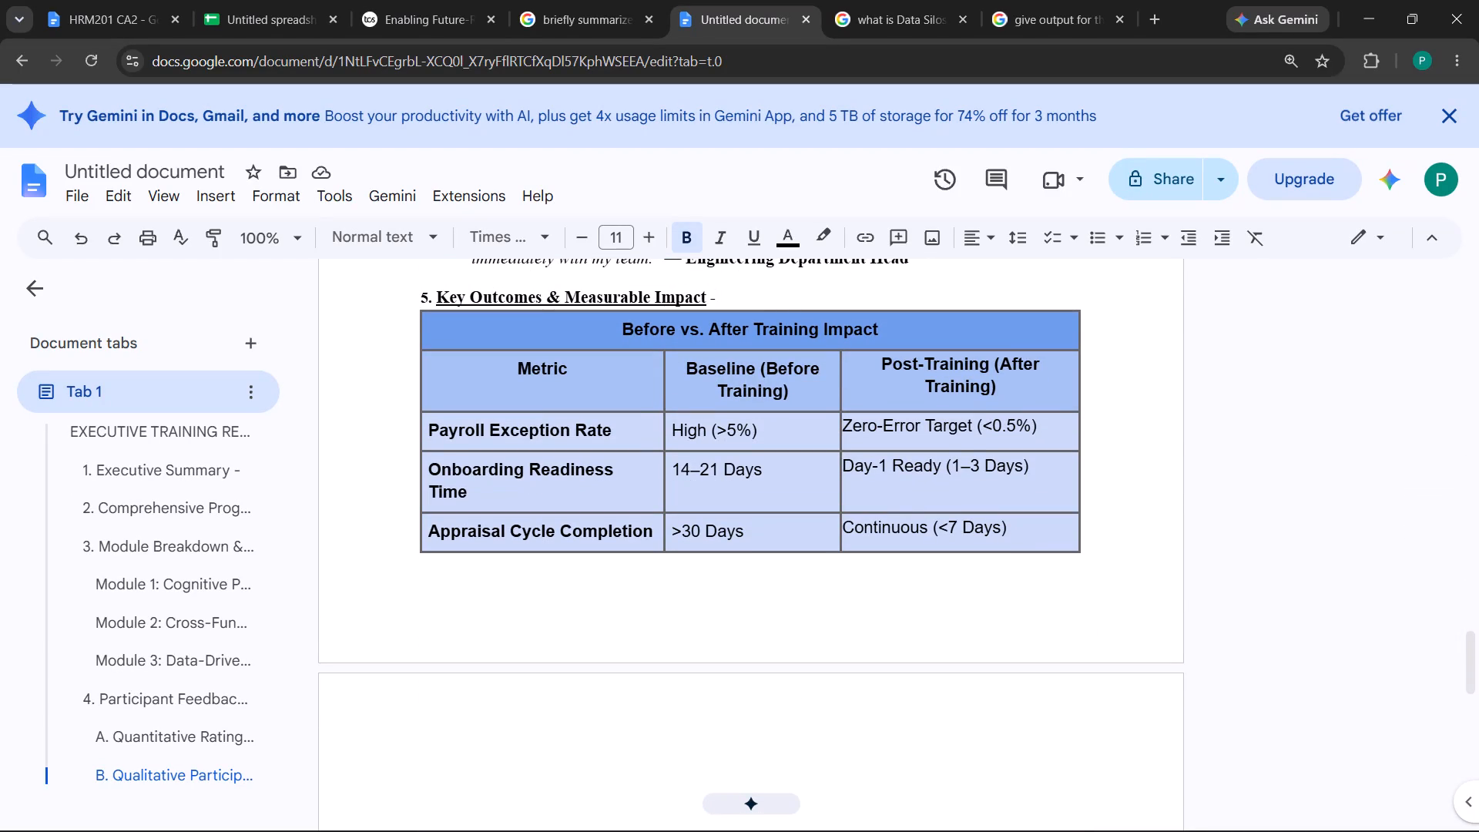
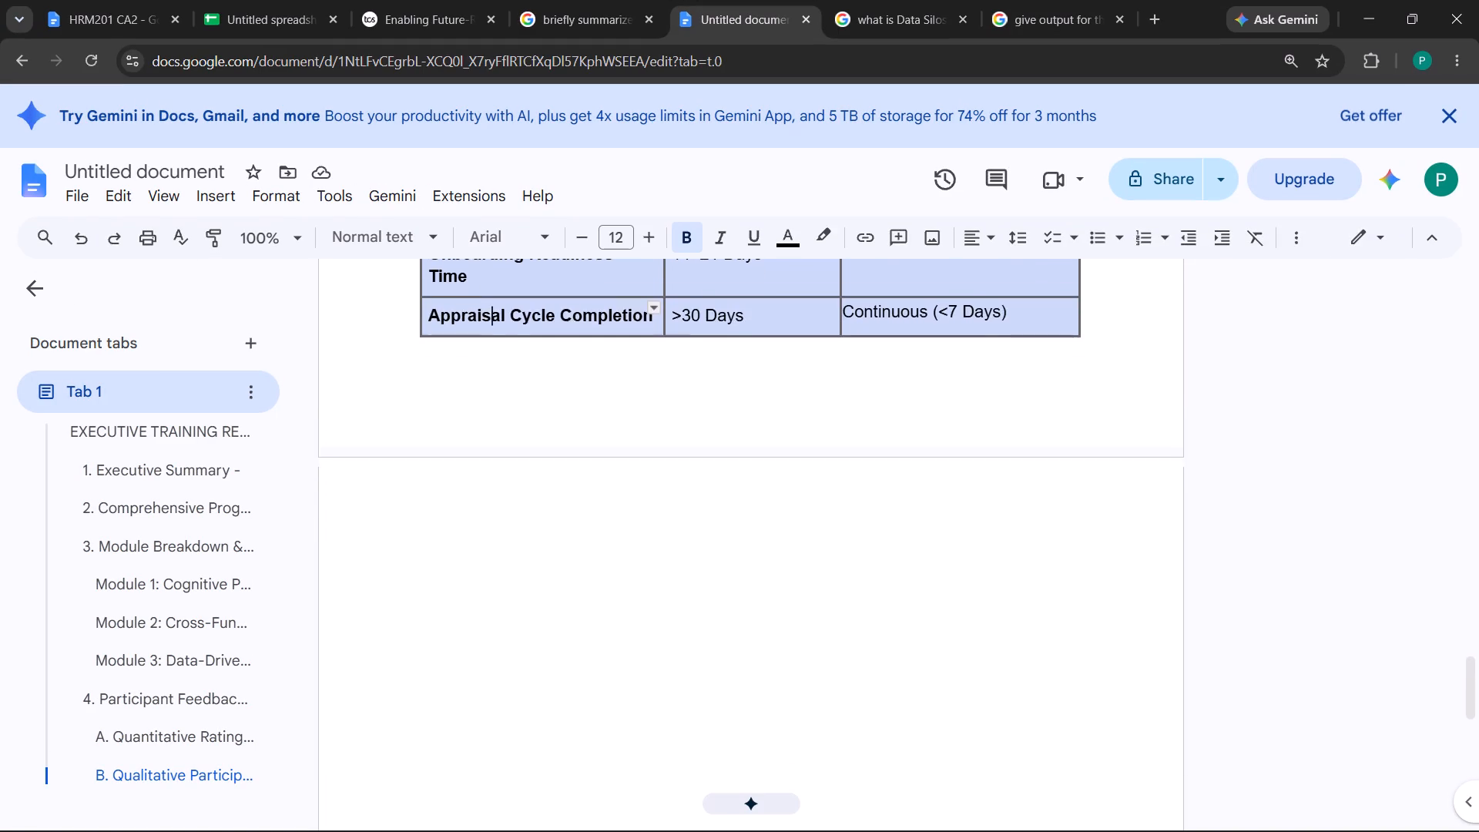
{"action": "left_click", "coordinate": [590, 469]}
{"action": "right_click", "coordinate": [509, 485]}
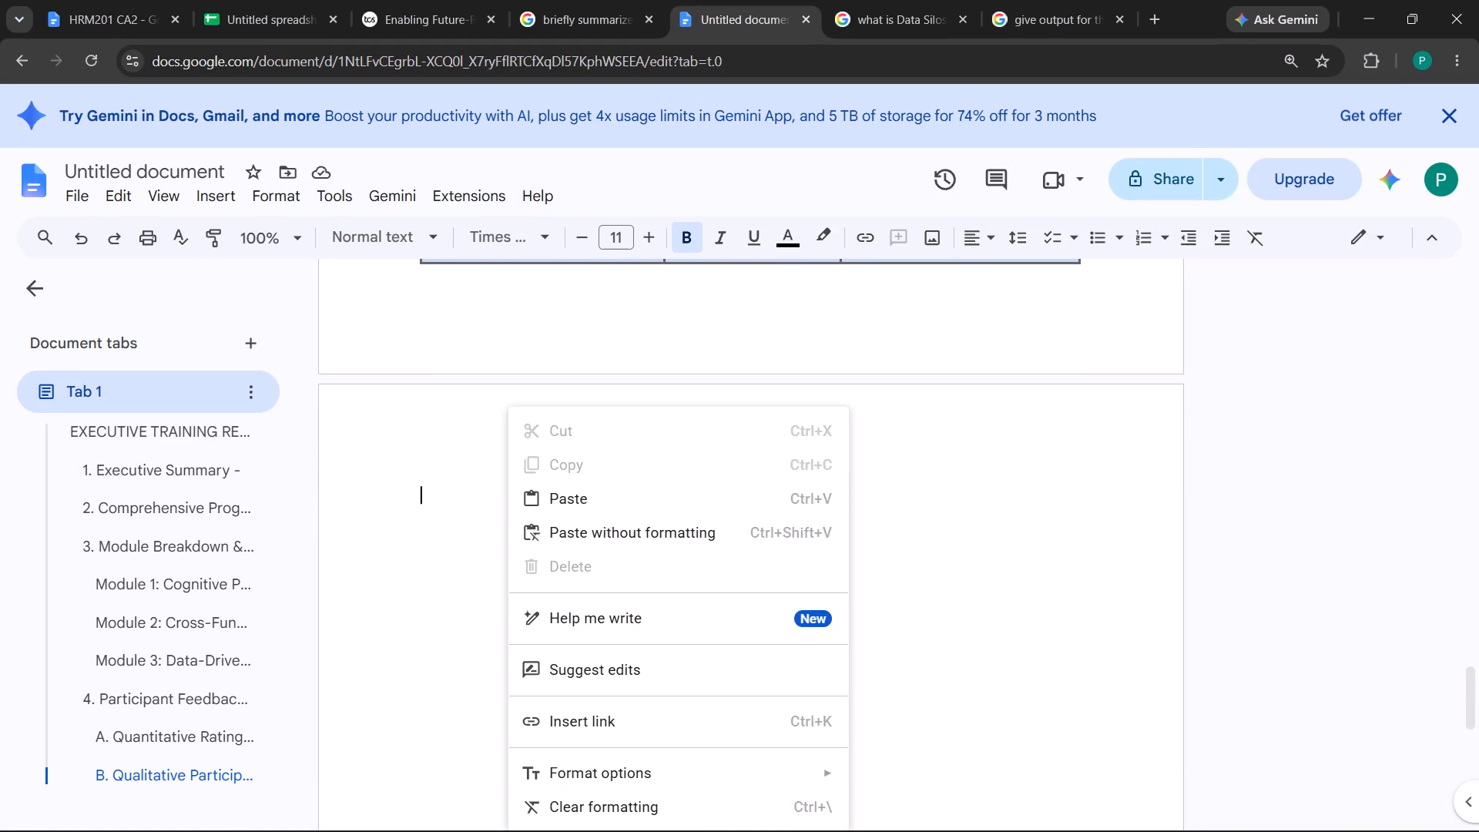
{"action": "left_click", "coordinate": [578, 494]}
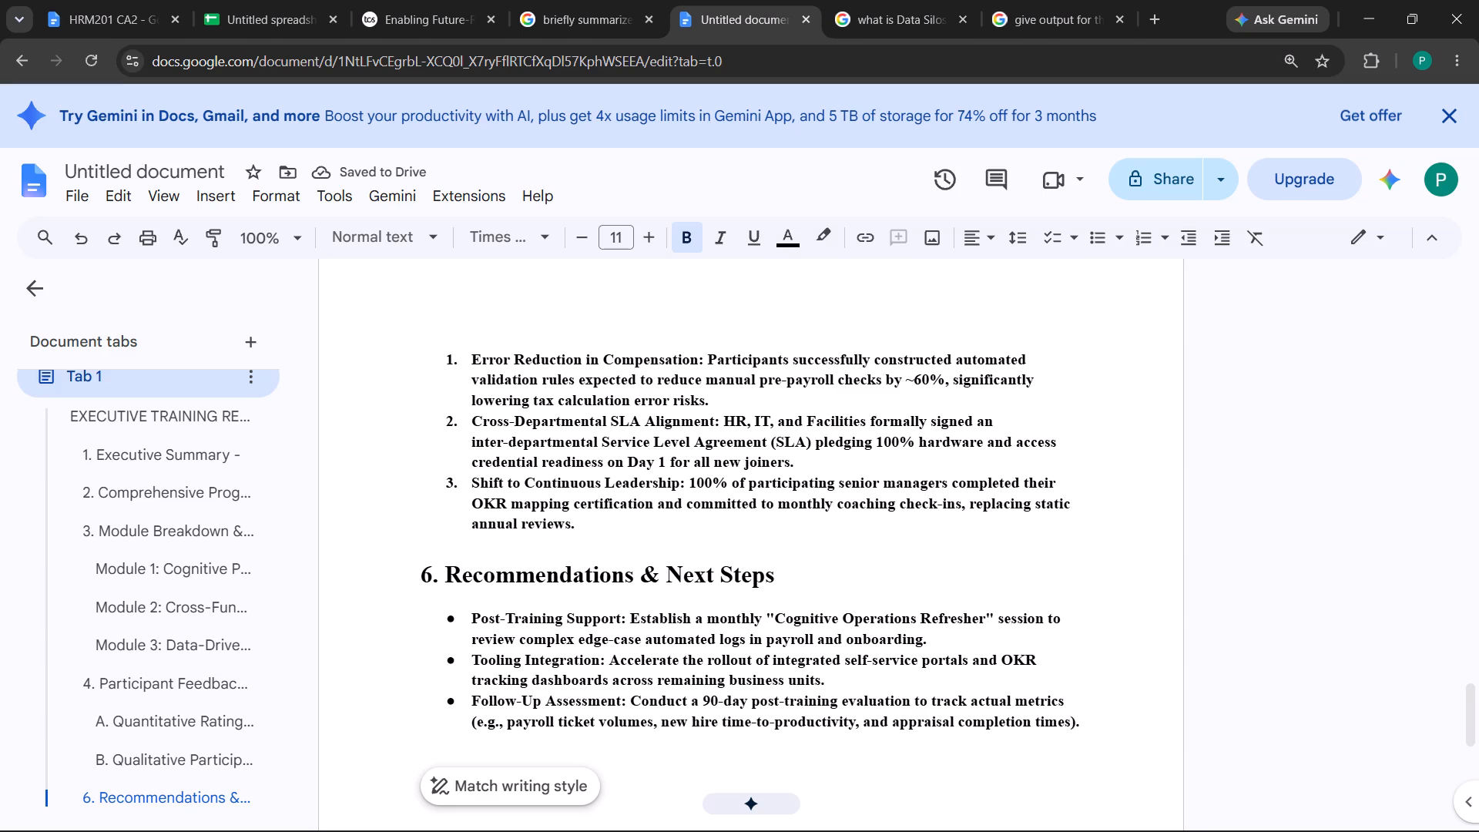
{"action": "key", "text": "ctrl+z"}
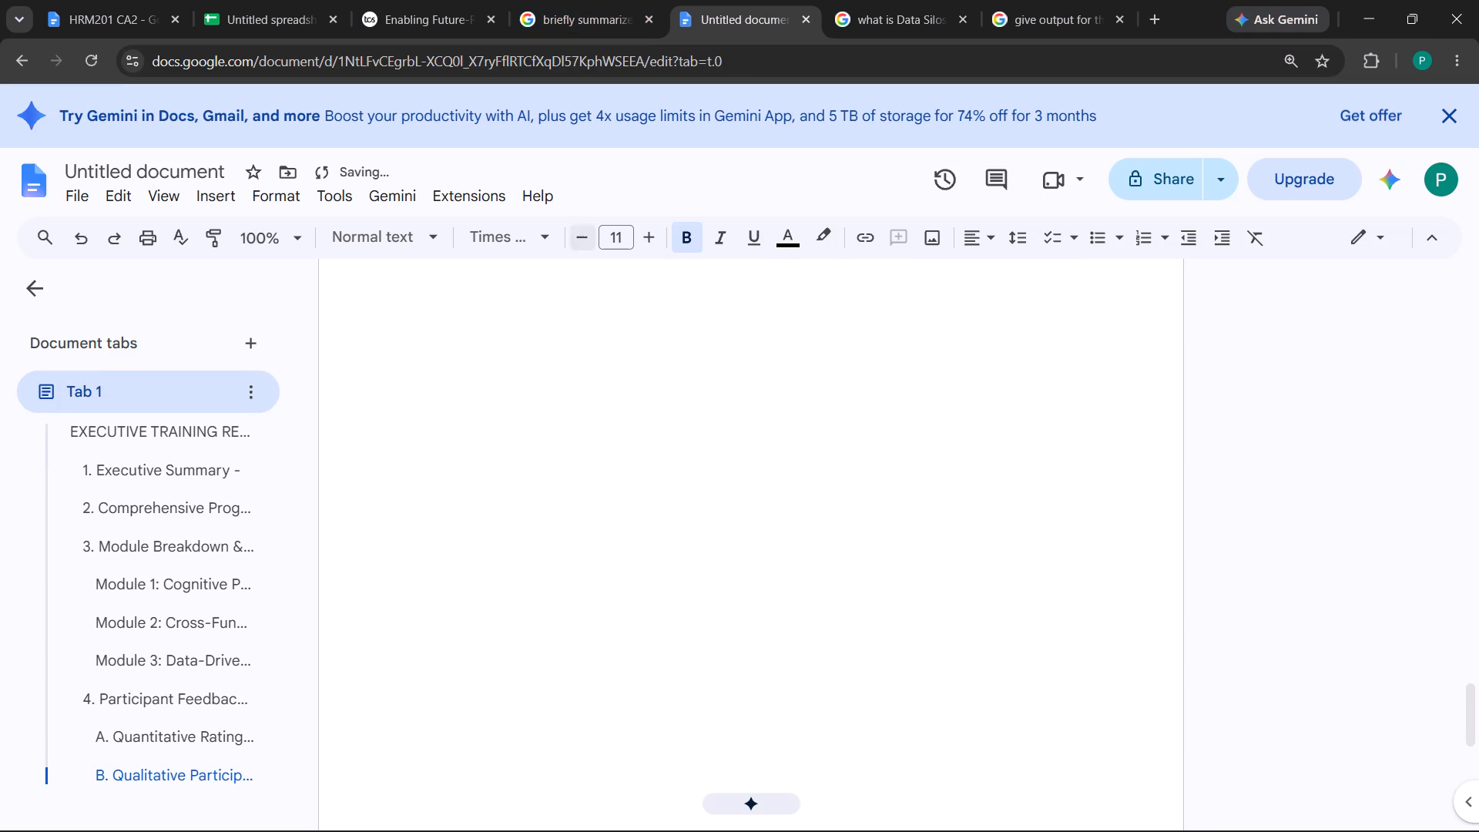
Paste the copied text below the impact table with bold turned off, justified alignment and font size 12.
{"action": "left_click", "coordinate": [698, 236]}
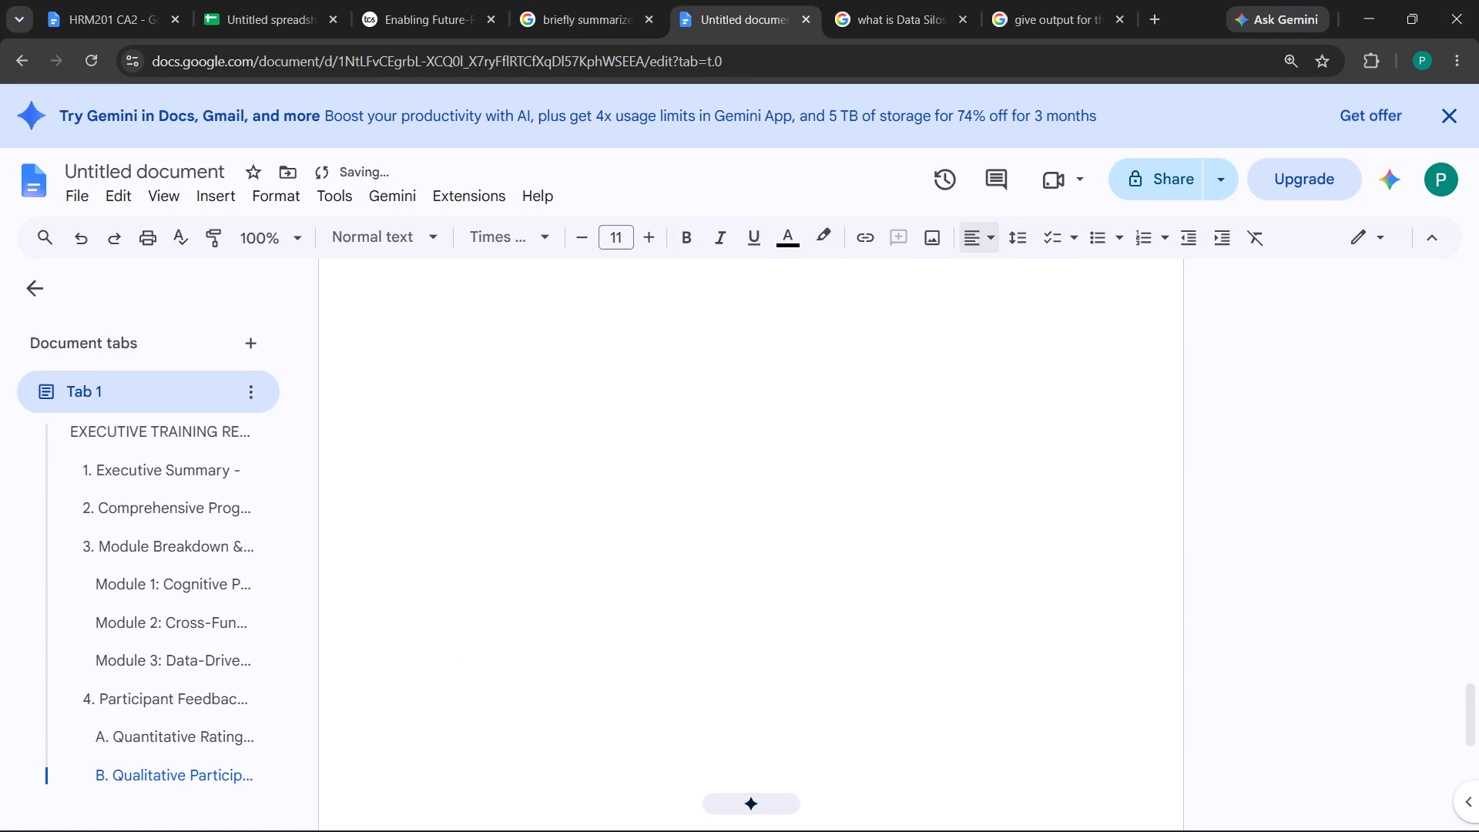
{"action": "left_click", "coordinate": [989, 238]}
{"action": "left_click", "coordinate": [1056, 275]}
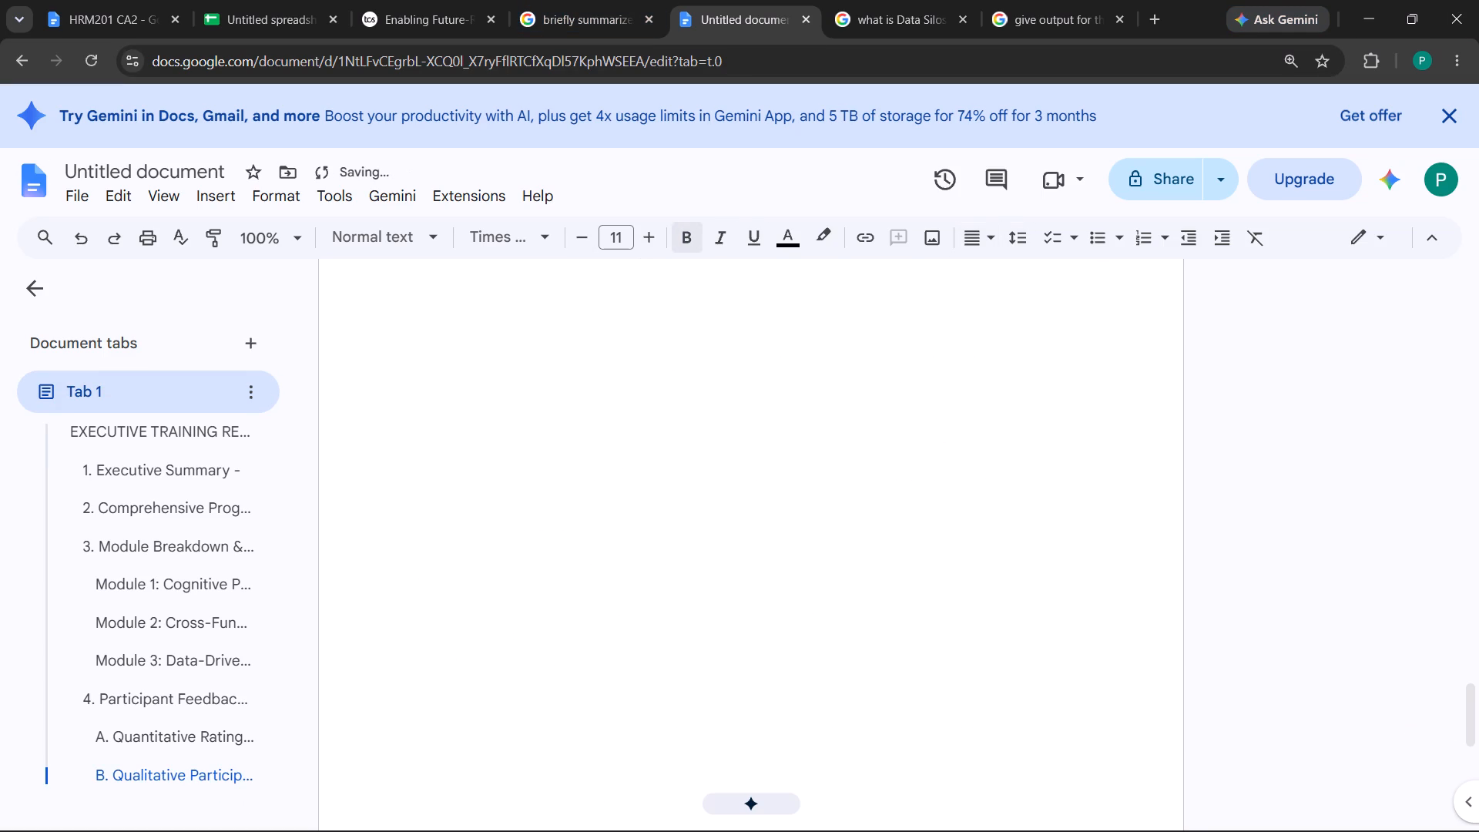
{"action": "left_click", "coordinate": [642, 243]}
{"action": "right_click", "coordinate": [452, 346]}
{"action": "left_click", "coordinate": [528, 434]}
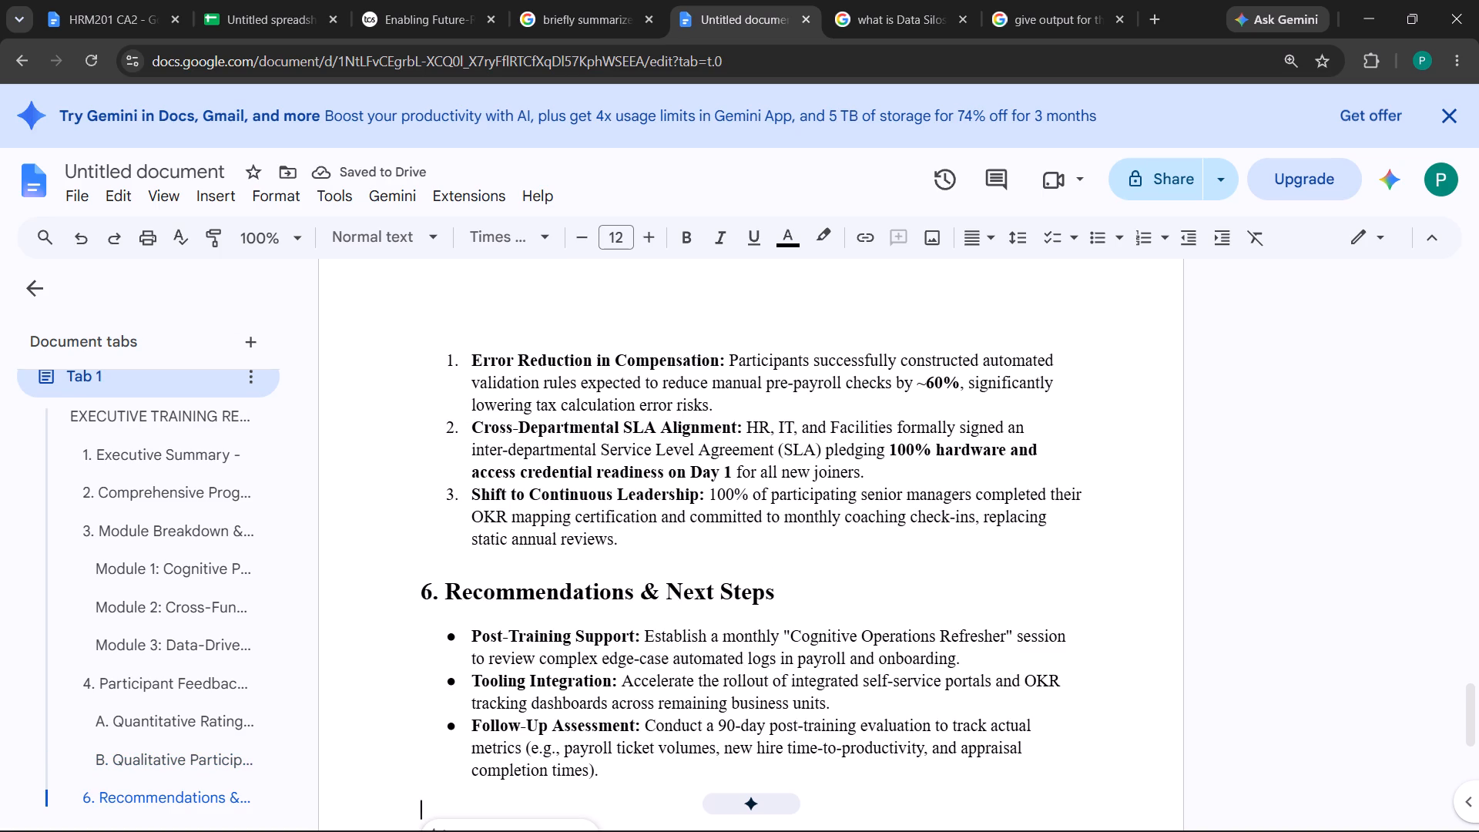
Reduce the "6. Recommendations & Next Steps" heading to font size 12.
{"action": "triple_click", "coordinate": [570, 595]}
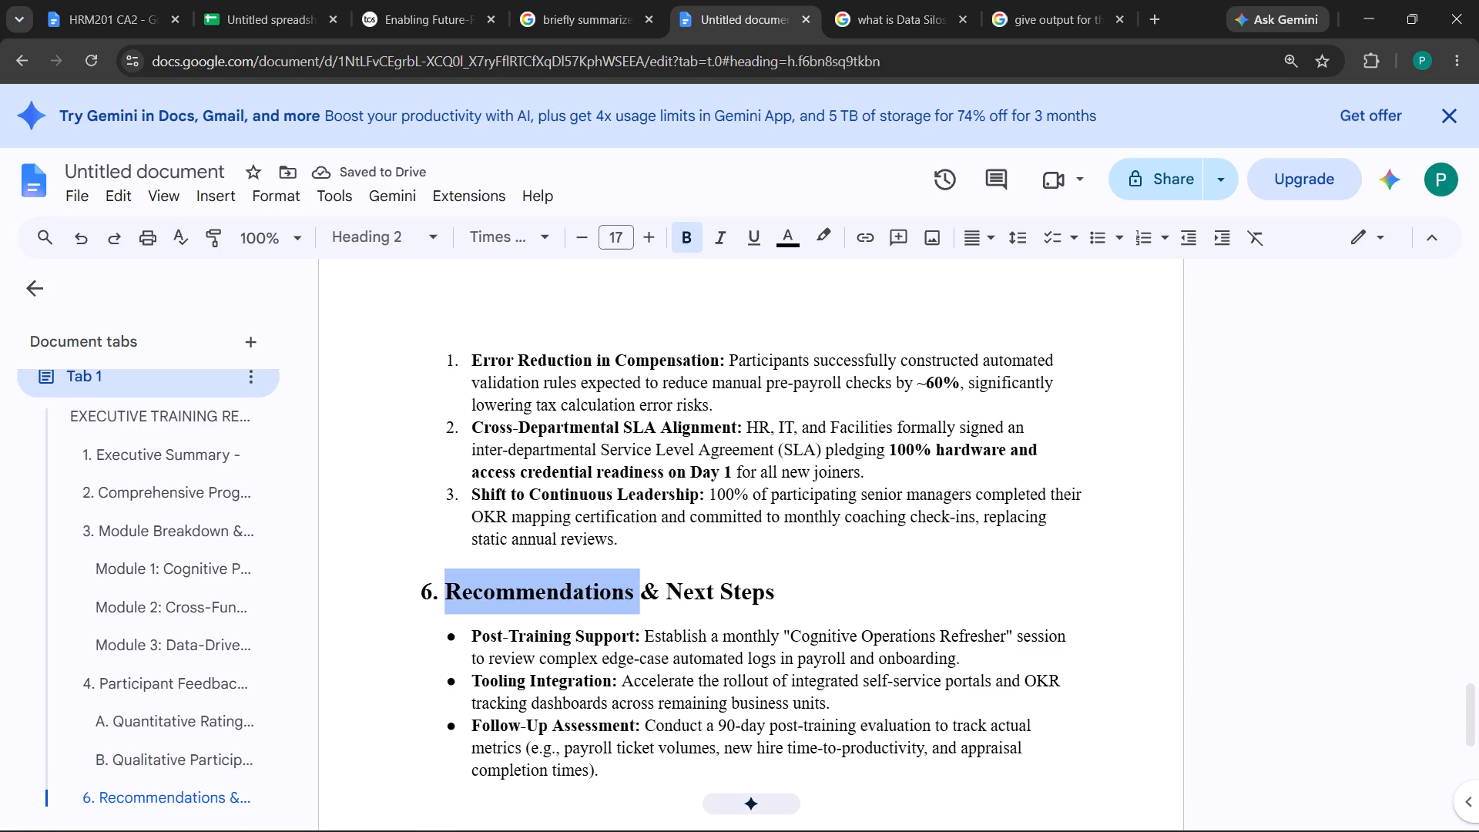
{"action": "double_click", "coordinate": [588, 236]}
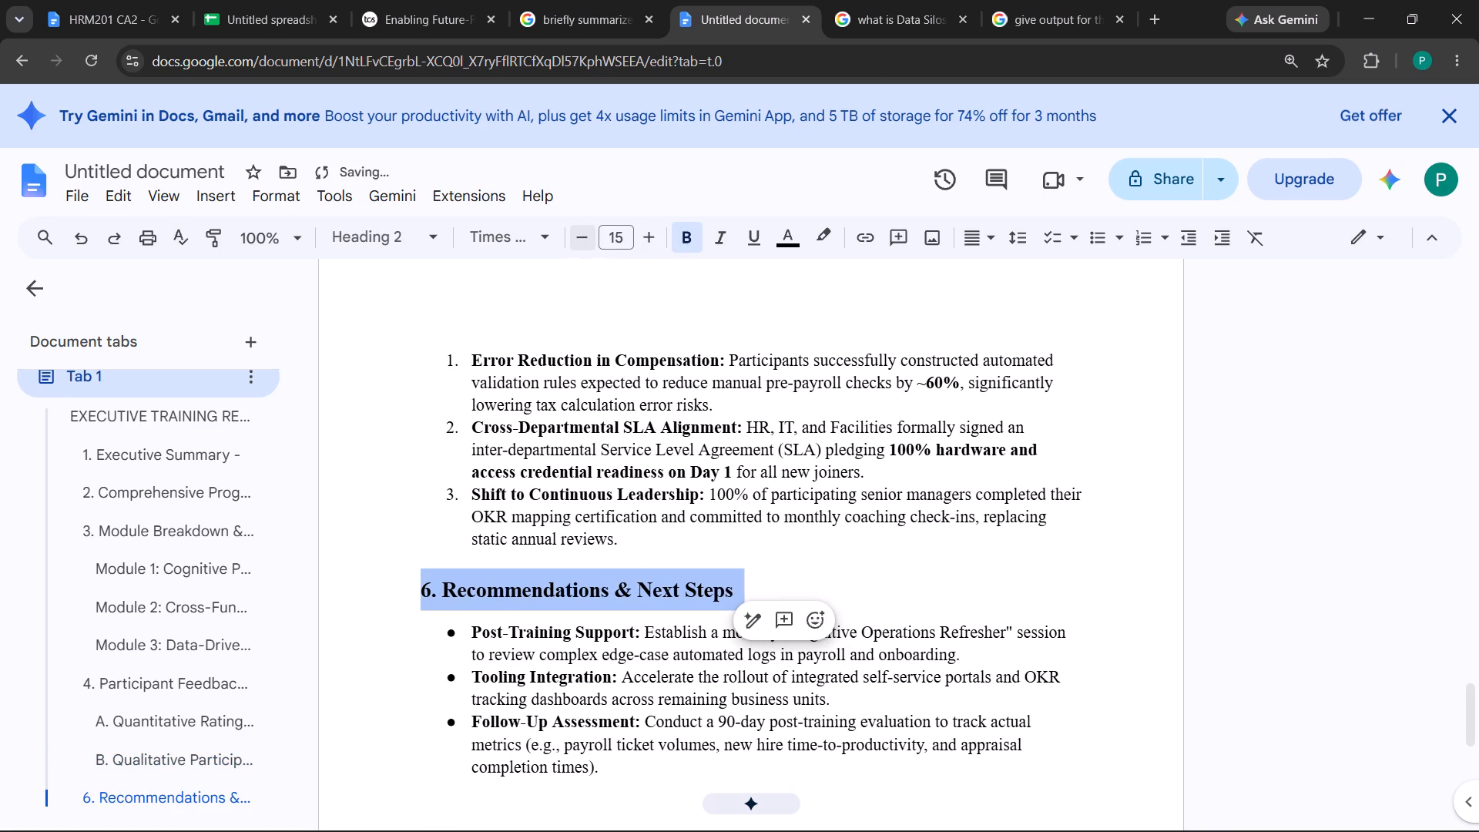
{"action": "left_click", "coordinate": [586, 234]}
{"action": "double_click", "coordinate": [586, 234]}
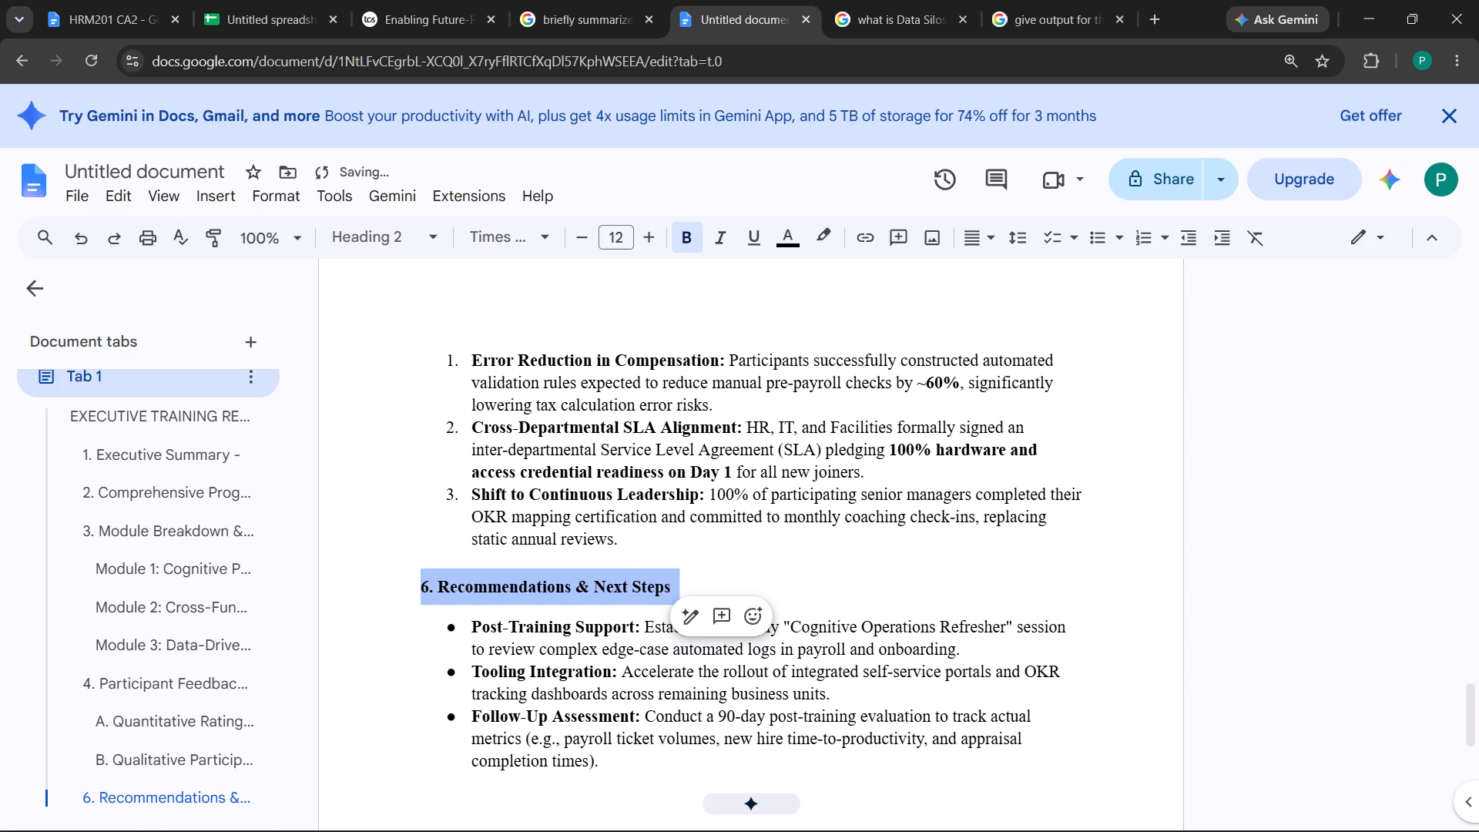
Underline "Recommendations & Next Steps" without its number, and append a space and a hyphen that are not underlined.
{"action": "left_click", "coordinate": [518, 564]}
{"action": "left_click_drag", "start_coordinate": [440, 582], "coordinate": [665, 586]}
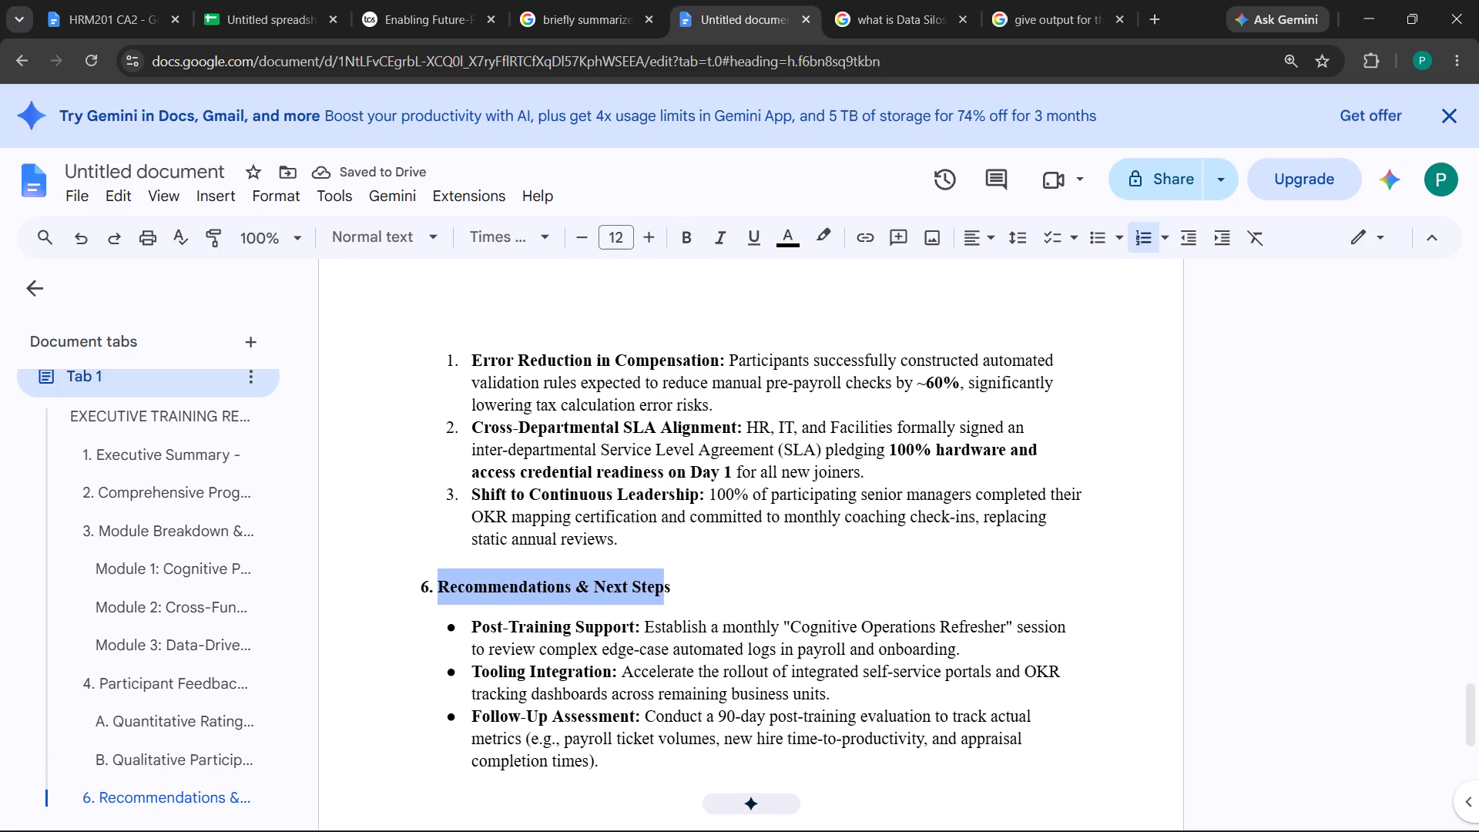
{"action": "left_click_drag", "start_coordinate": [665, 586], "coordinate": [672, 586]}
{"action": "left_click", "coordinate": [748, 242]}
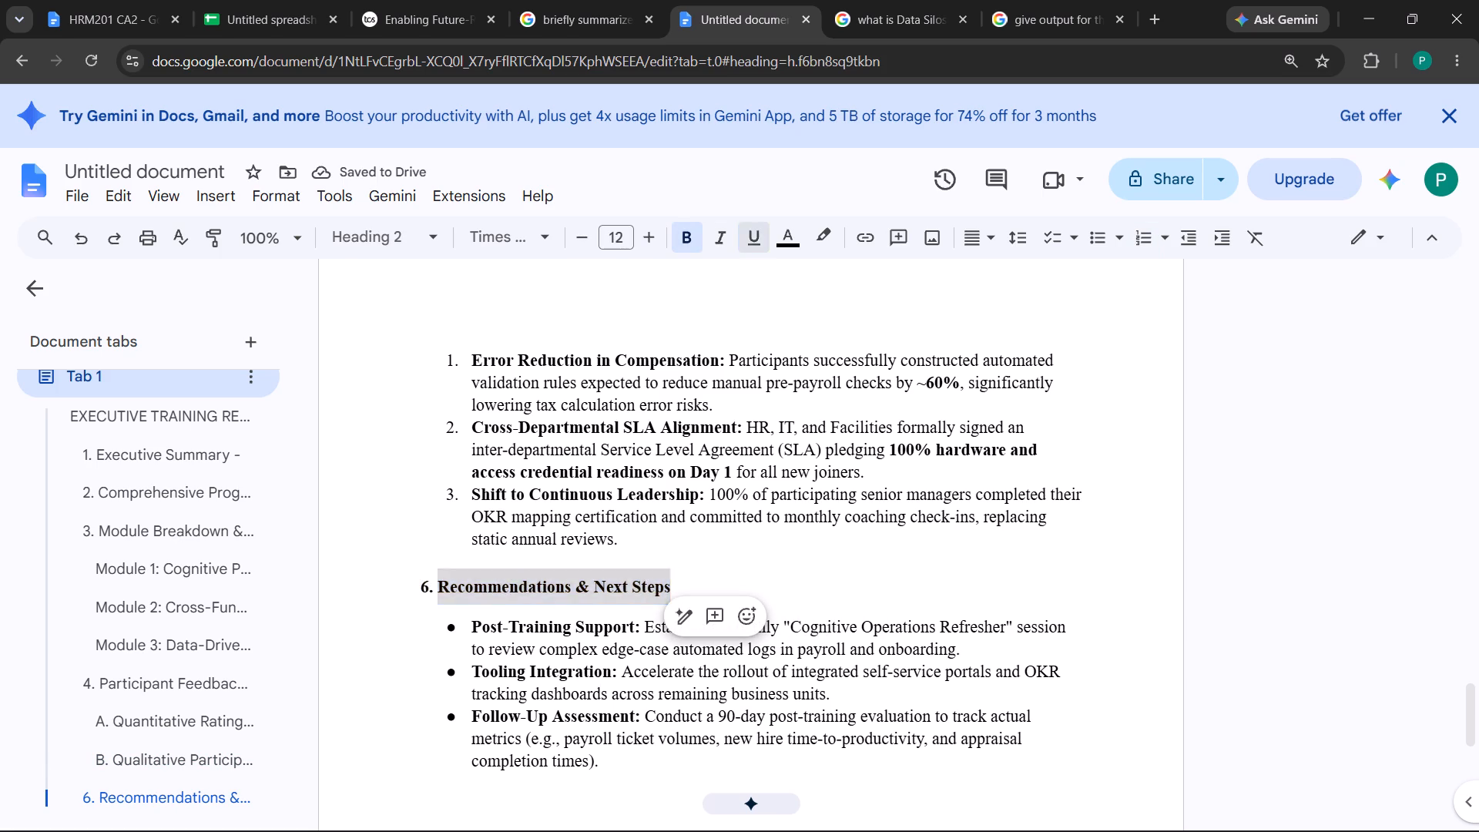
{"action": "left_click", "coordinate": [685, 558]}
{"action": "left_click", "coordinate": [692, 586]}
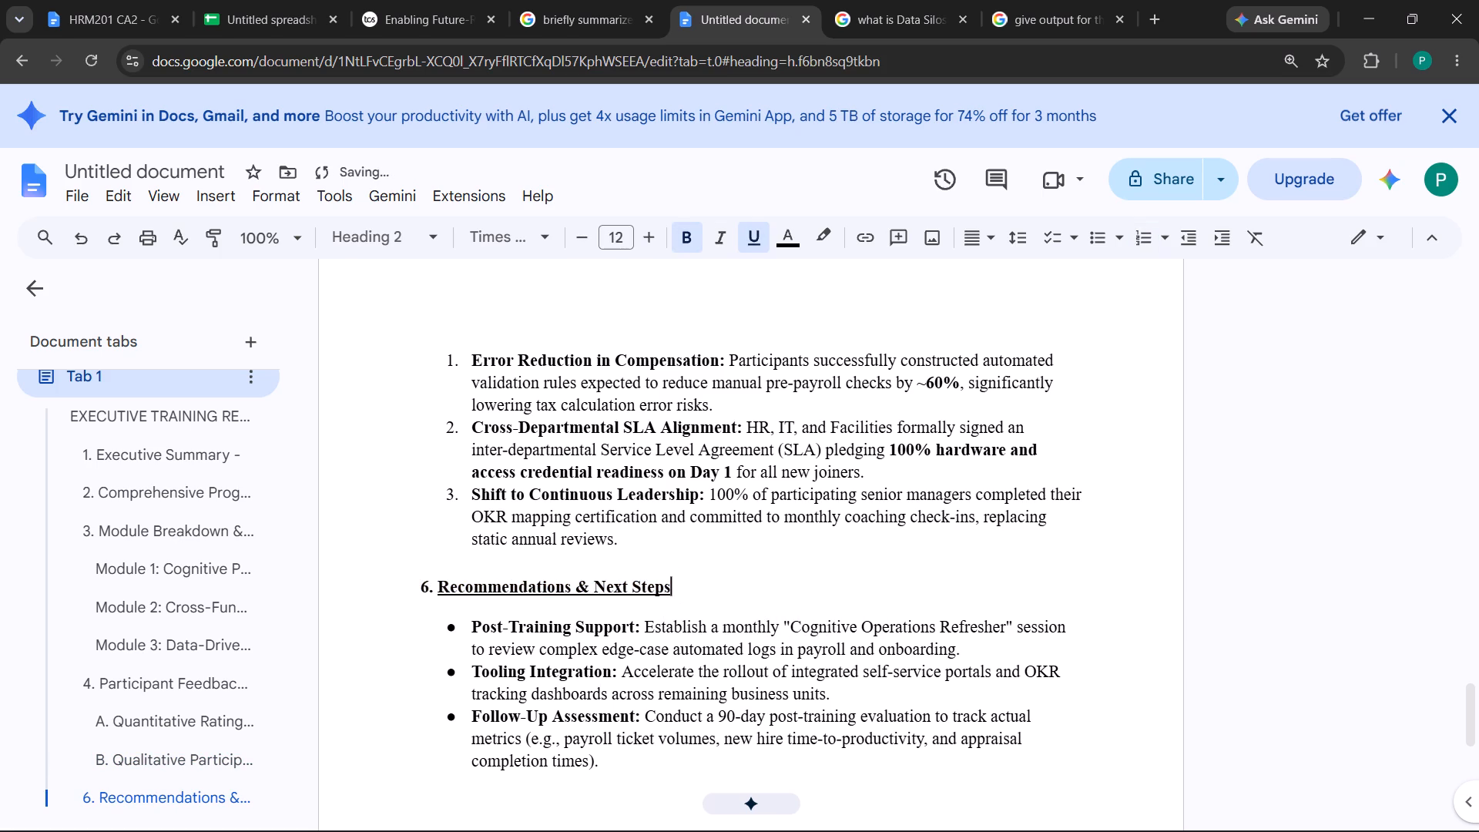
{"action": "left_click", "coordinate": [756, 240]}
{"action": "key", "text": "space"}
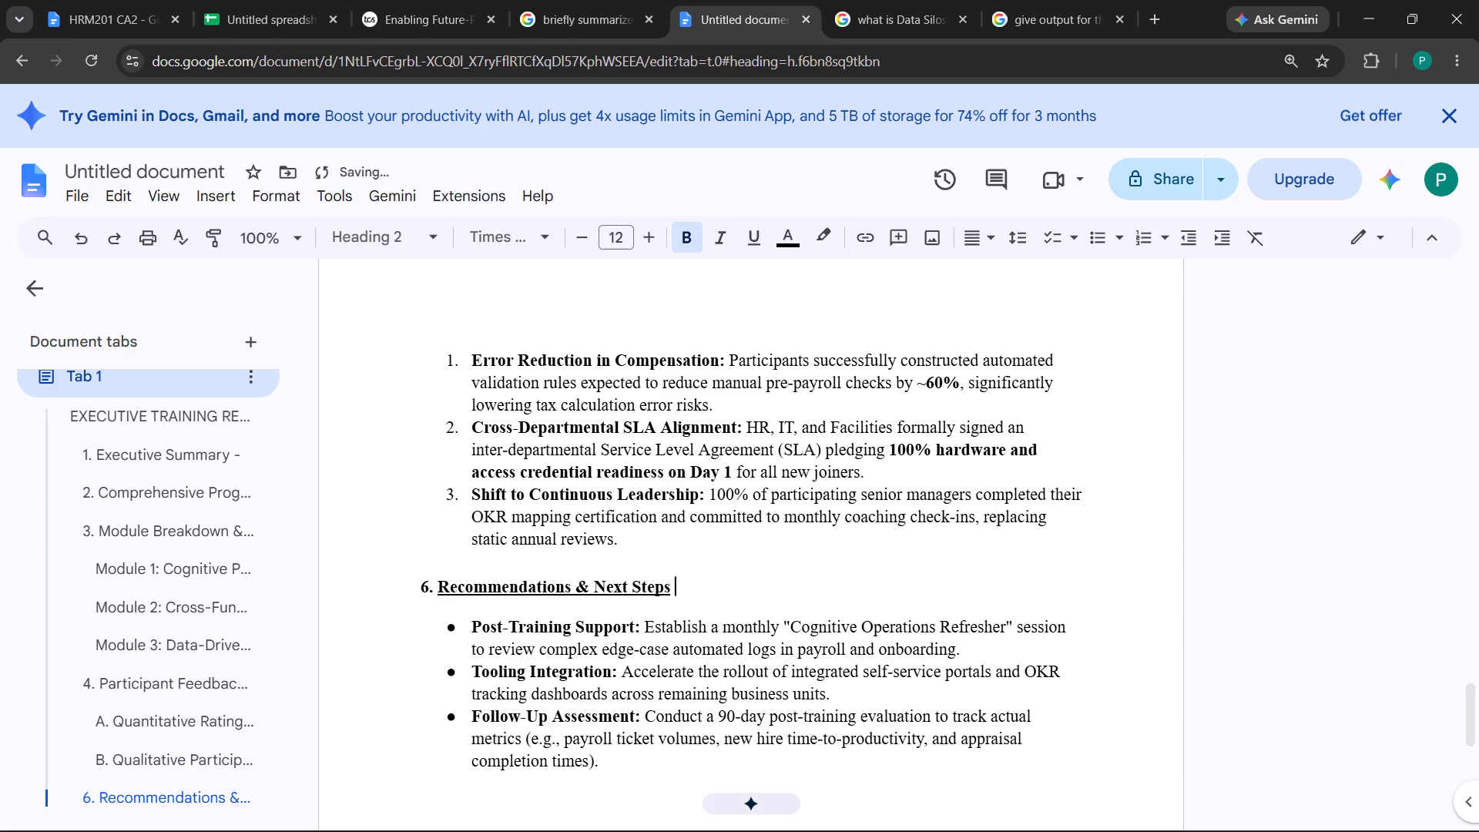
{"action": "key", "text": "minus"}
Check the spacing of the earlier sections and remove the space after the Recommendations & Next Steps heading.
{"action": "scroll", "coordinate": [739, 387], "scroll_direction": "up", "scroll_amount": 2}
{"action": "scroll", "coordinate": [741, 437], "scroll_direction": "down", "scroll_amount": 1}
{"action": "scroll", "coordinate": [744, 465], "scroll_direction": "up", "scroll_amount": 13}
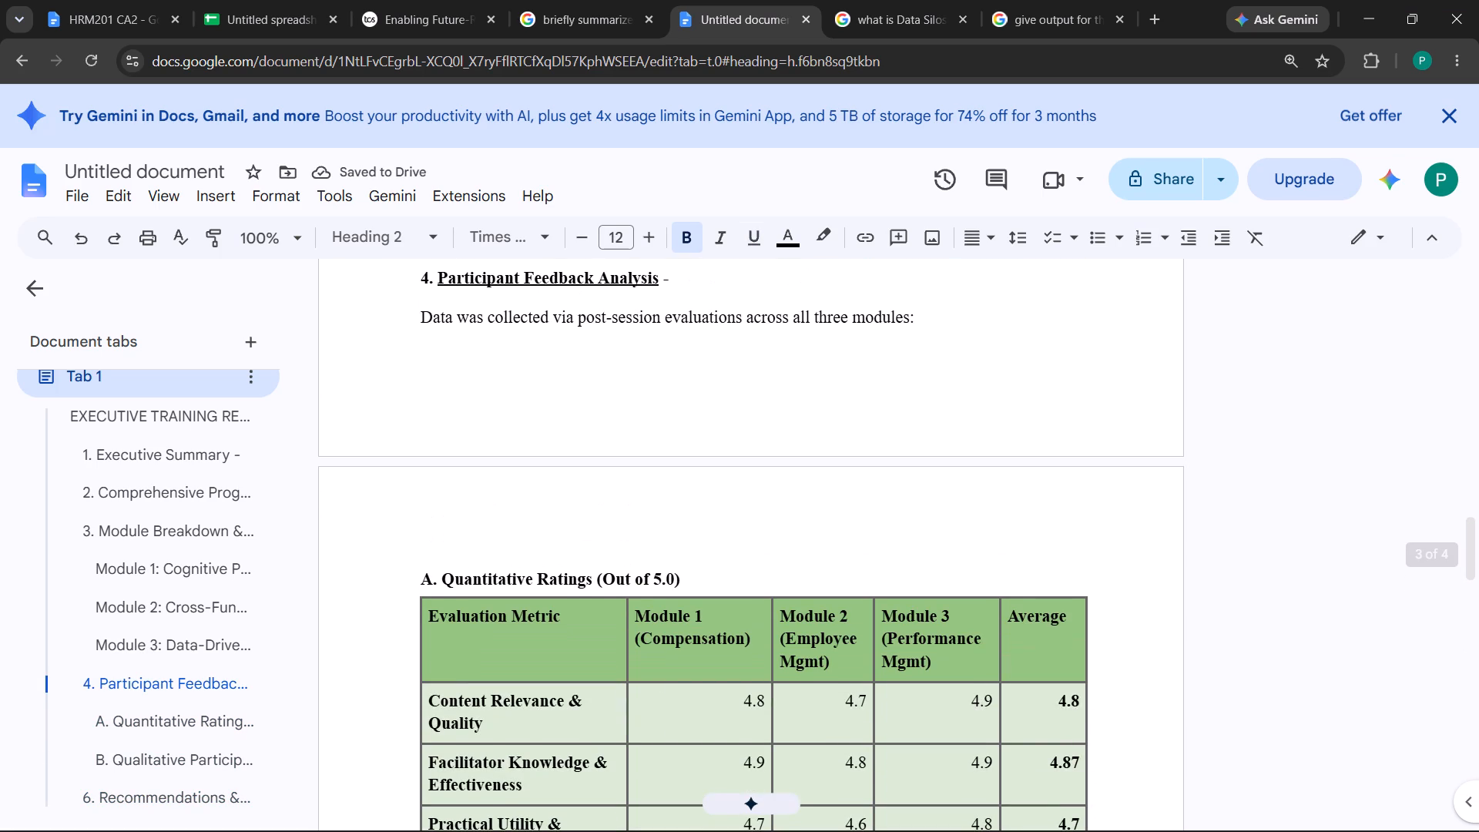
{"action": "scroll", "coordinate": [747, 482], "scroll_direction": "down", "scroll_amount": 3}
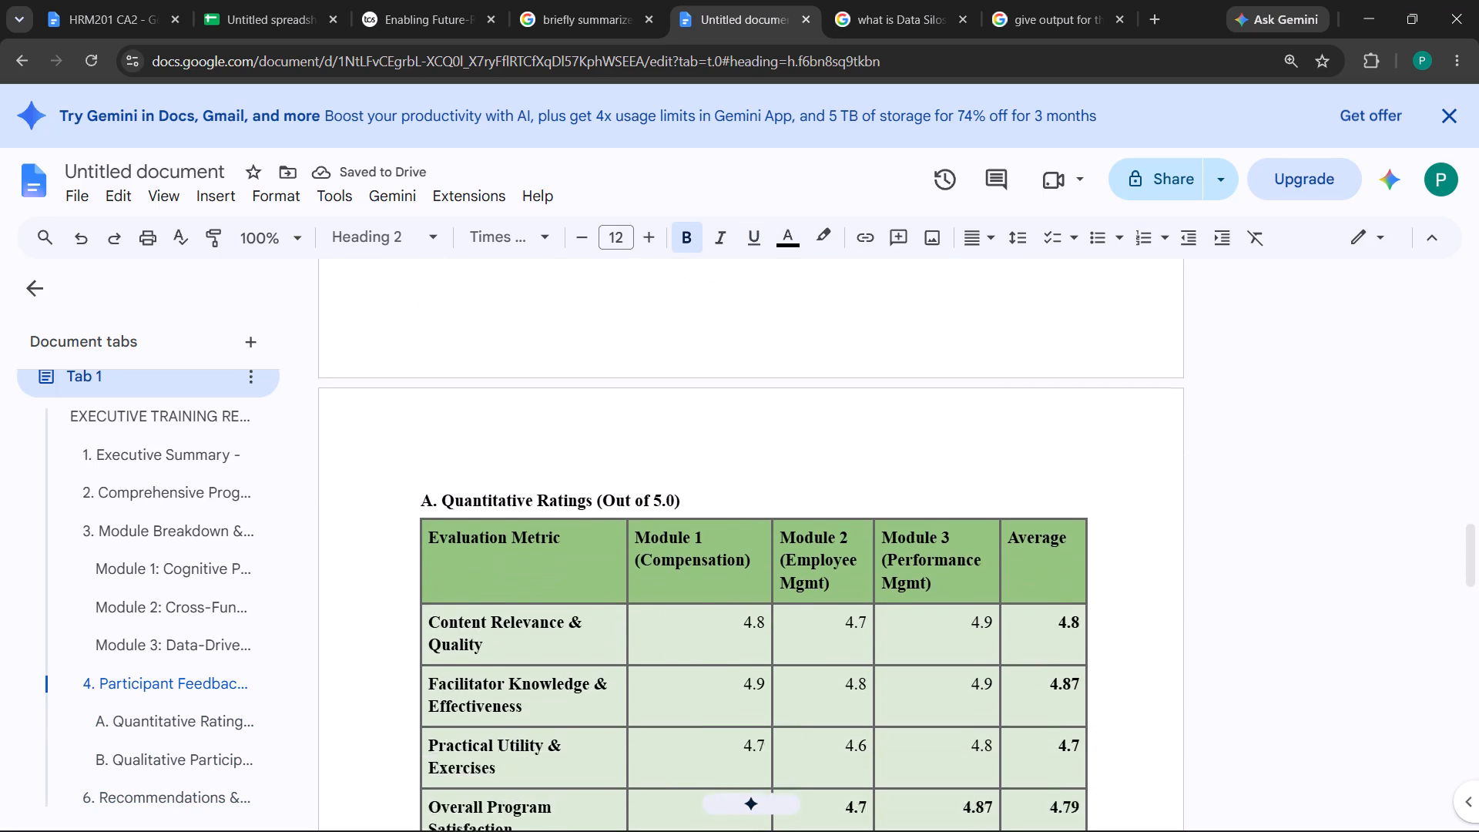
{"action": "scroll", "coordinate": [747, 482], "scroll_direction": "down", "scroll_amount": 7}
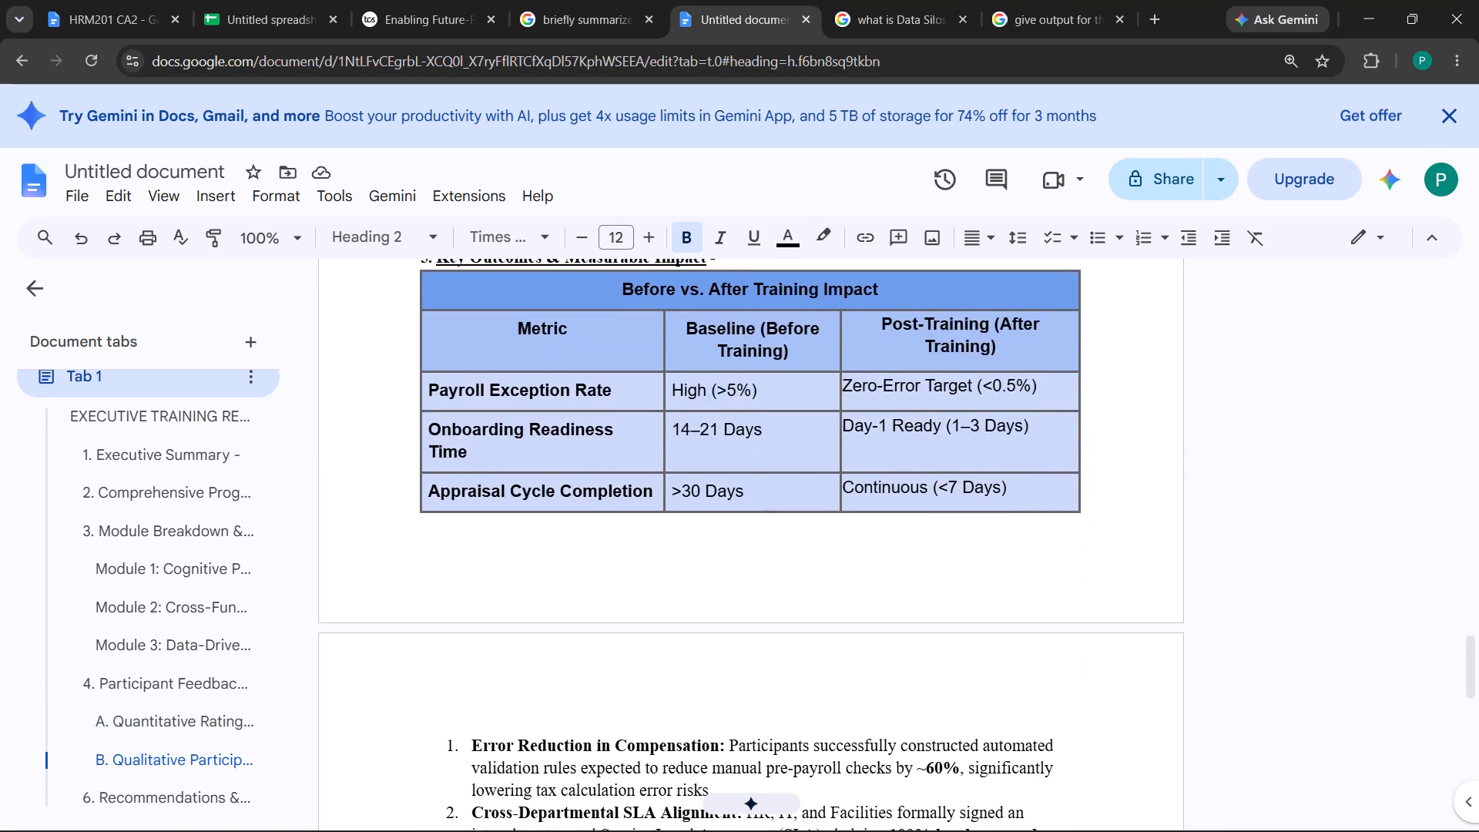
{"action": "scroll", "coordinate": [747, 482], "scroll_direction": "down", "scroll_amount": 2}
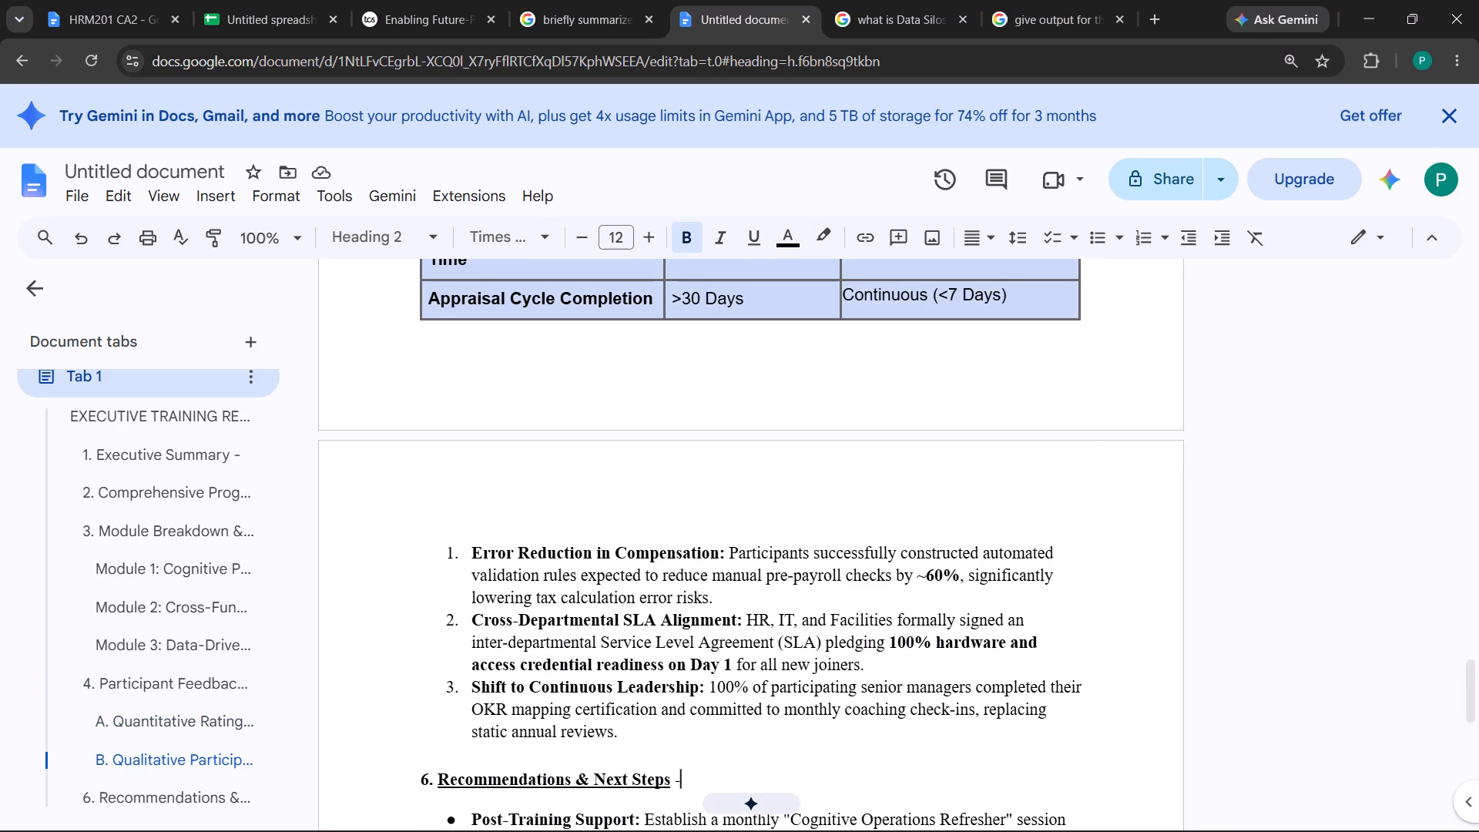
{"action": "left_click", "coordinate": [1018, 235]}
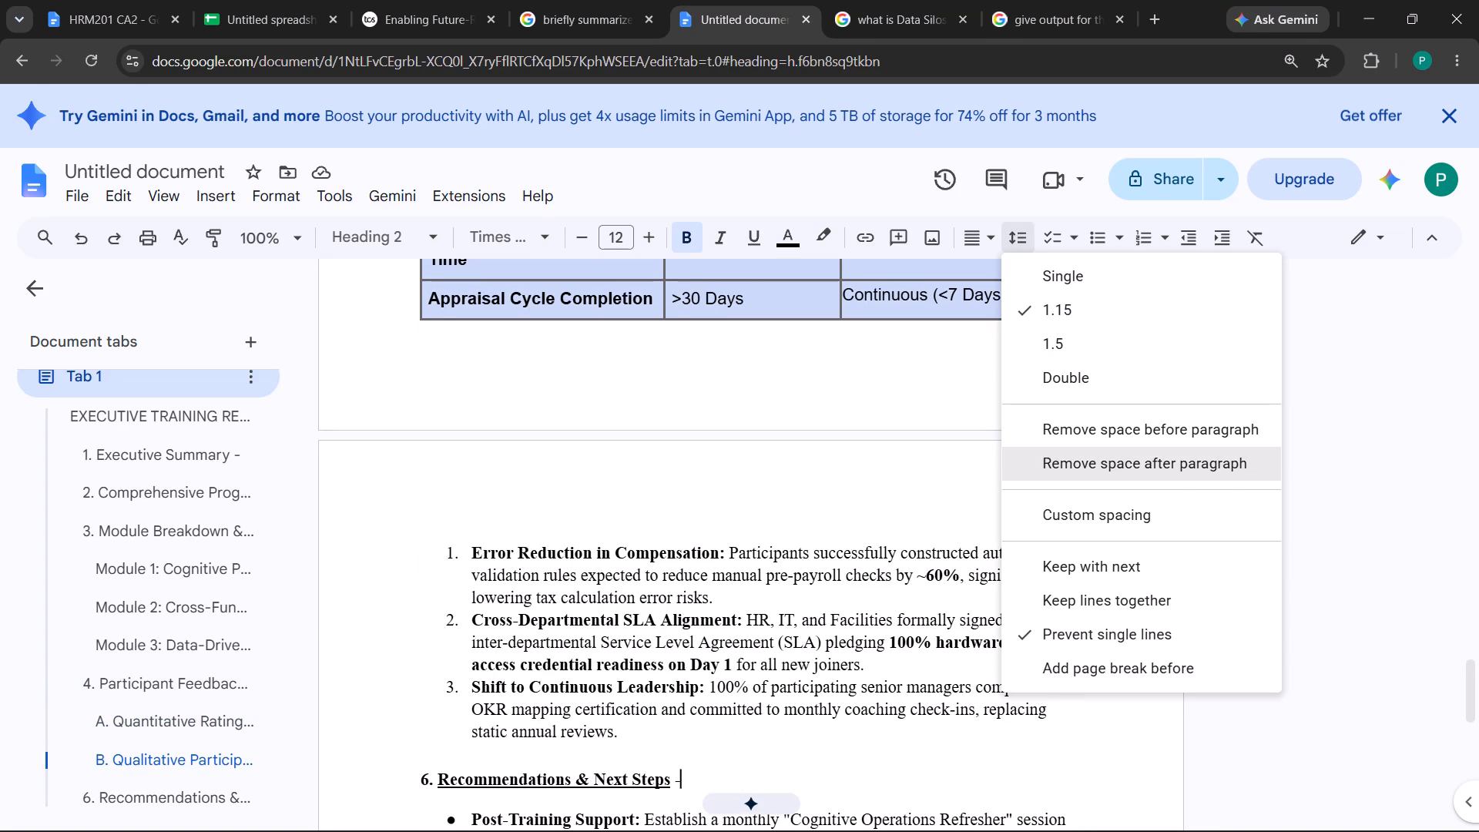
{"action": "left_click", "coordinate": [1048, 468]}
Remove the space before and after the Post-Training Support bullet so it matches the surrounding lines.
{"action": "scroll", "coordinate": [691, 793], "scroll_direction": "down", "scroll_amount": 2}
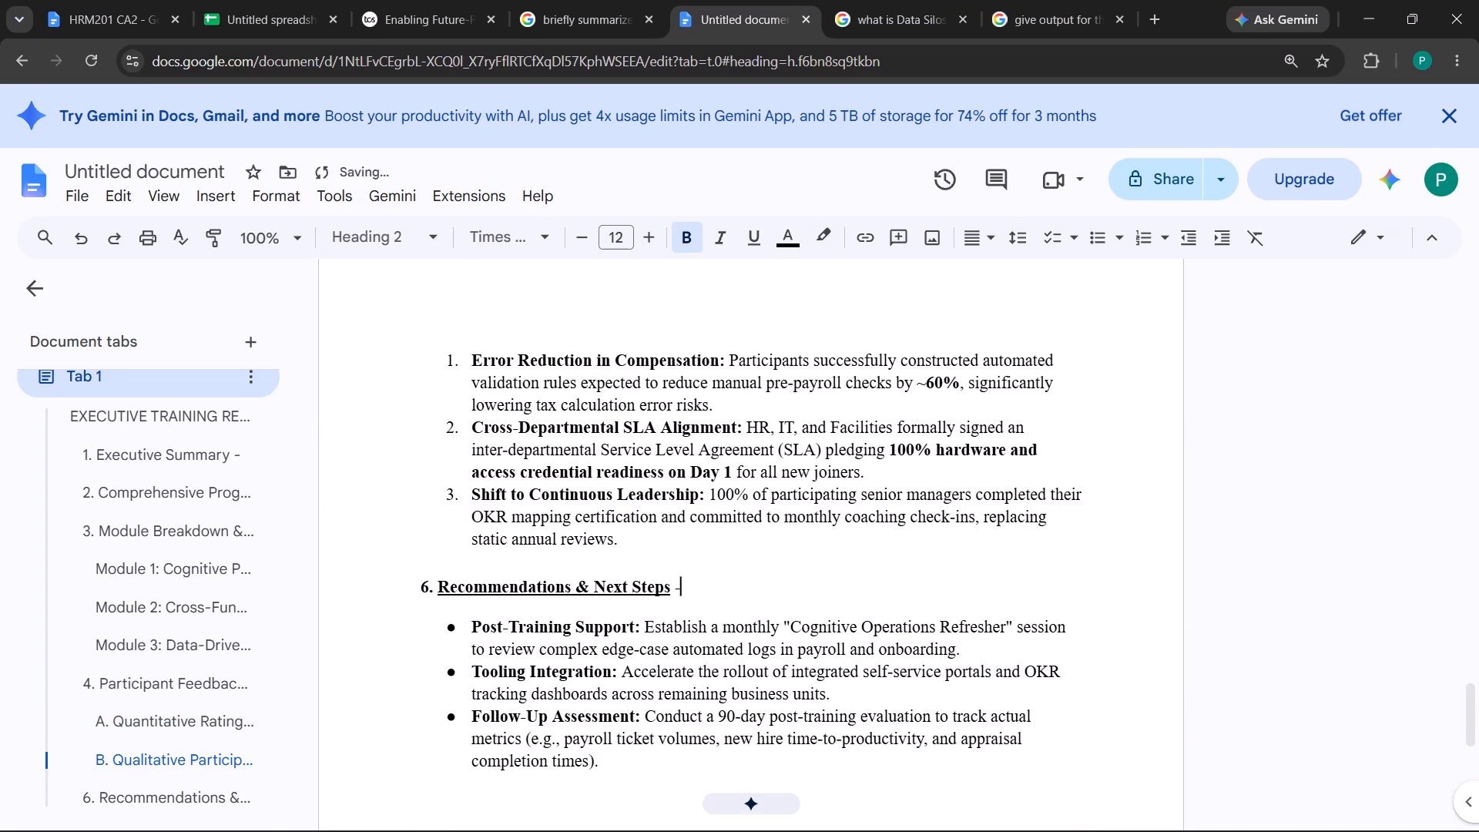
{"action": "left_click", "coordinate": [594, 634]}
{"action": "left_click", "coordinate": [1019, 238]}
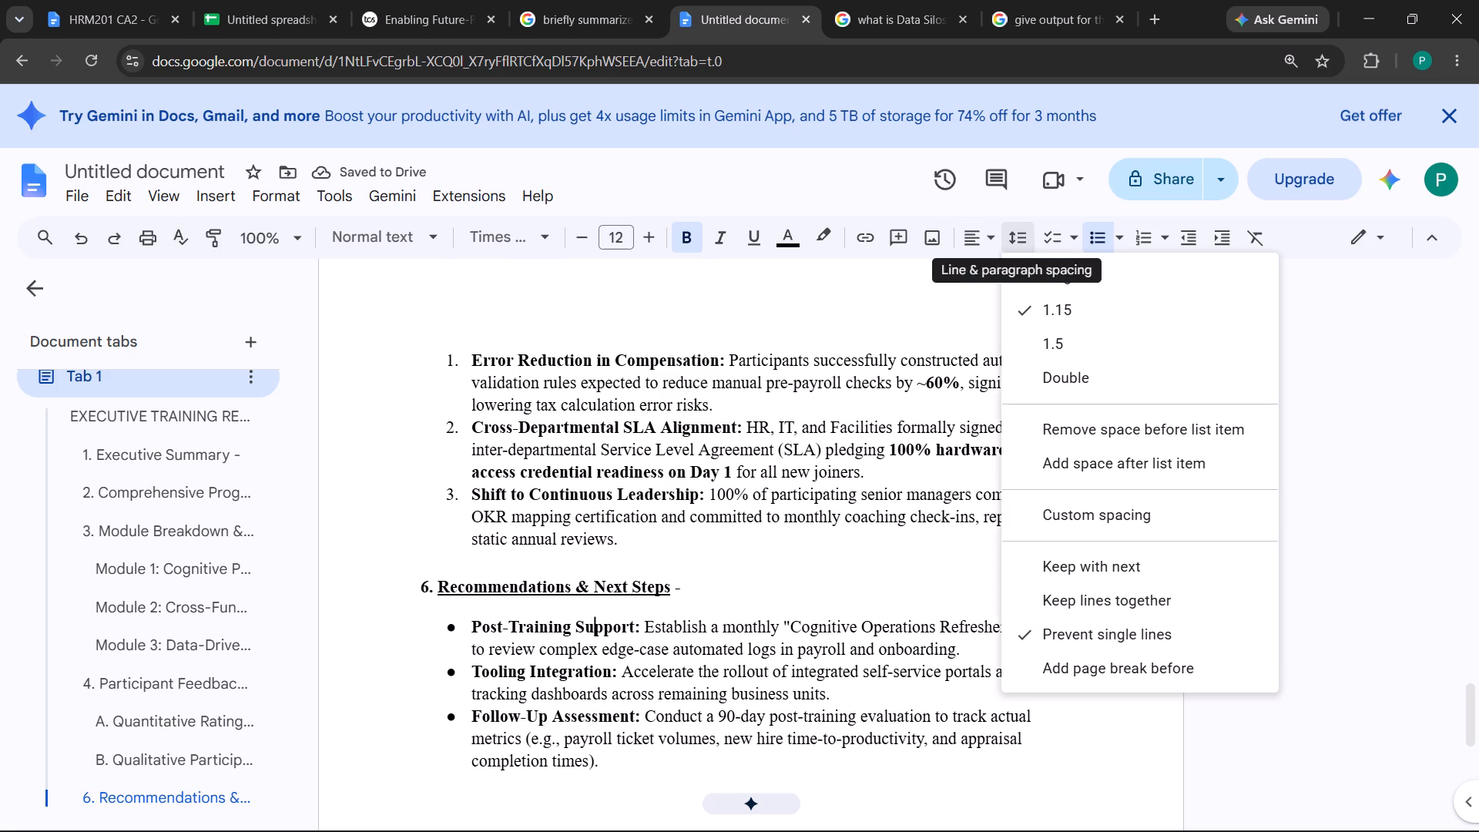
{"action": "left_click", "coordinate": [1068, 424]}
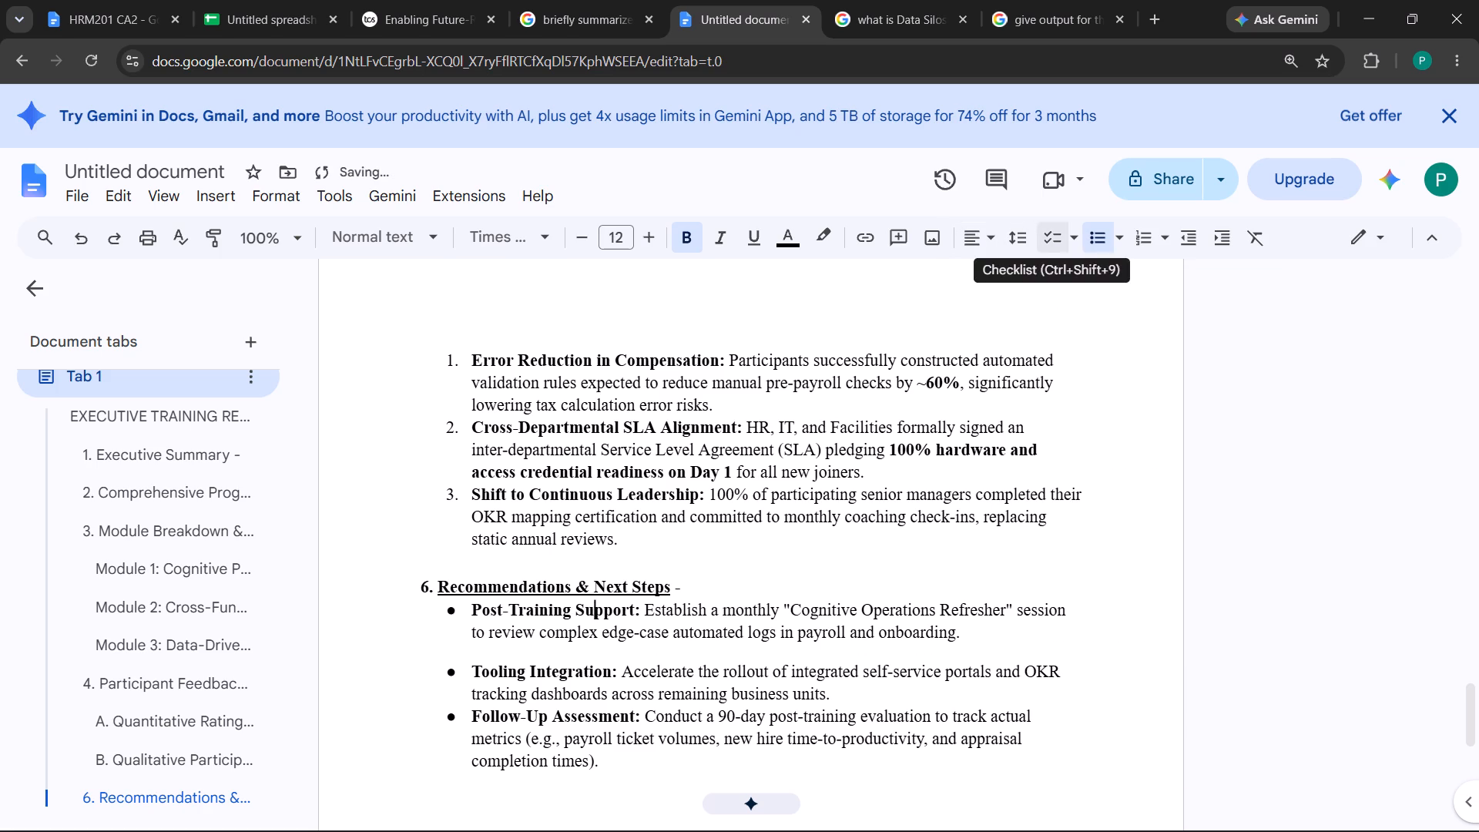
{"action": "left_click", "coordinate": [1025, 239]}
{"action": "left_click", "coordinate": [1098, 454]}
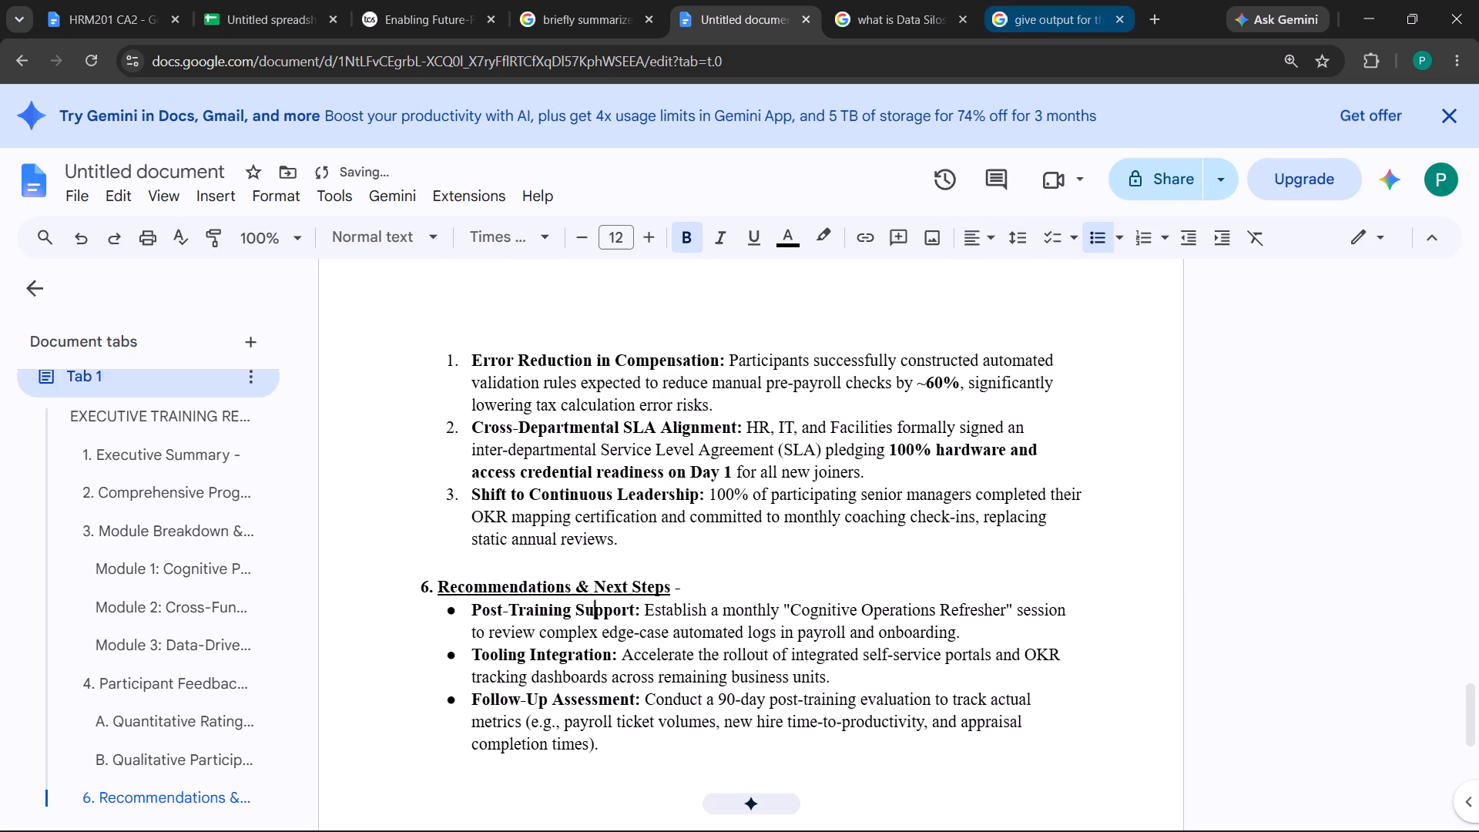
Justify the whole report, from the end of the Follow-Up Assessment bullet up to the EXECUTIVE TRAINING REPORT title.
{"action": "left_click", "coordinate": [1035, 720]}
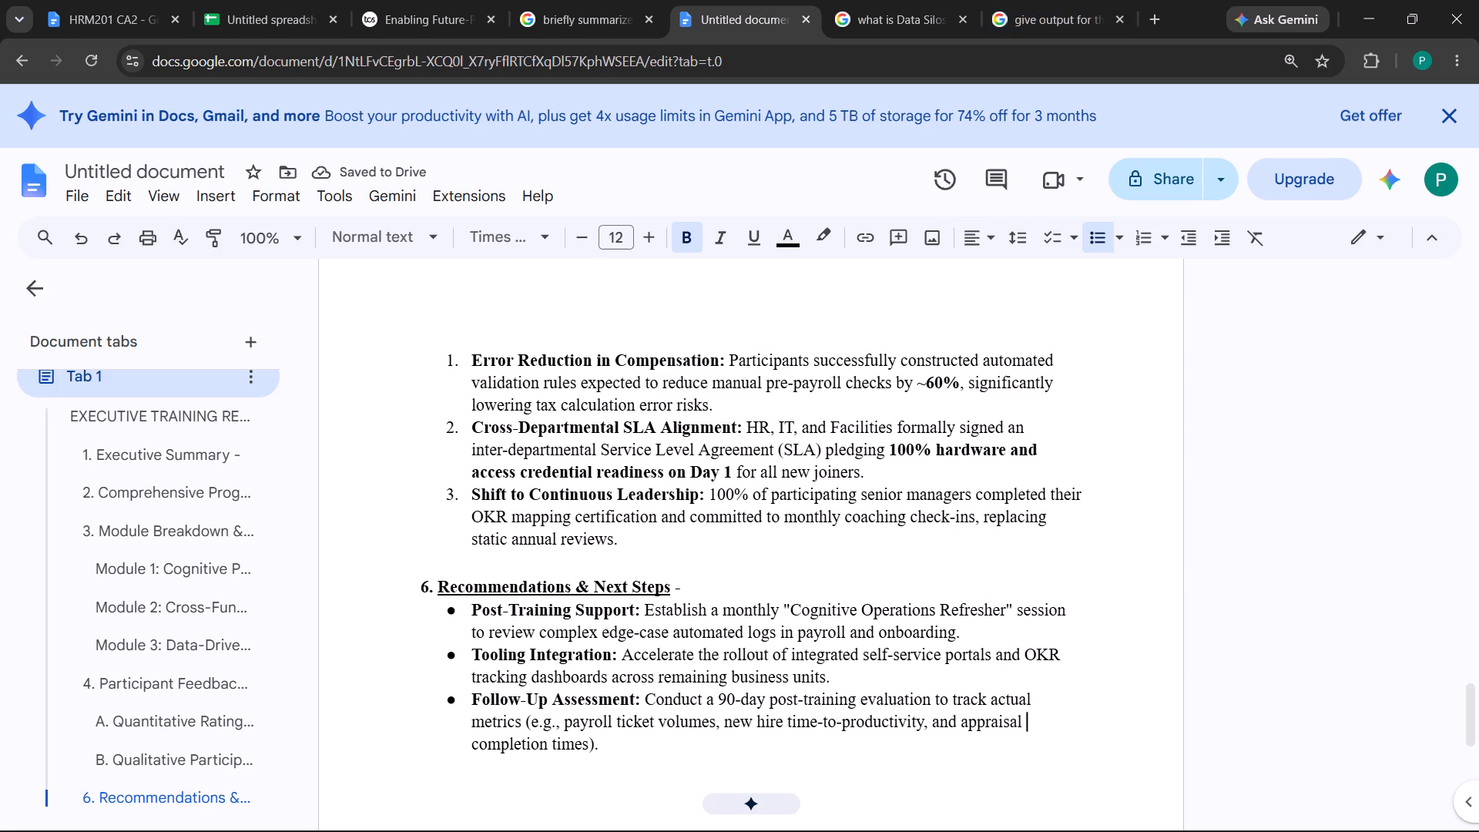
{"action": "left_click_drag", "start_coordinate": [987, 764], "coordinate": [662, 180]}
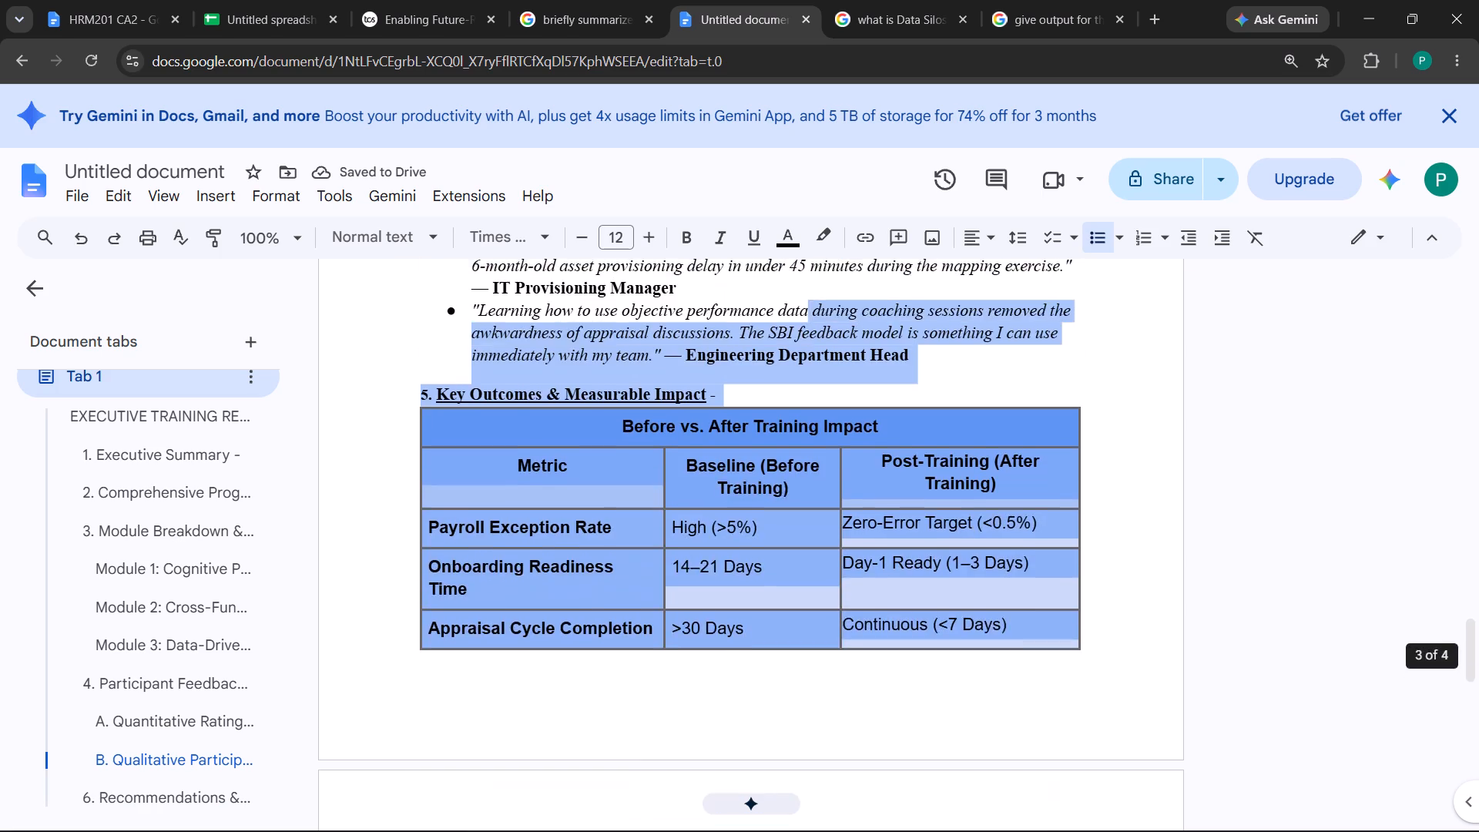
{"action": "left_click_drag", "start_coordinate": [662, 180], "coordinate": [593, 291]}
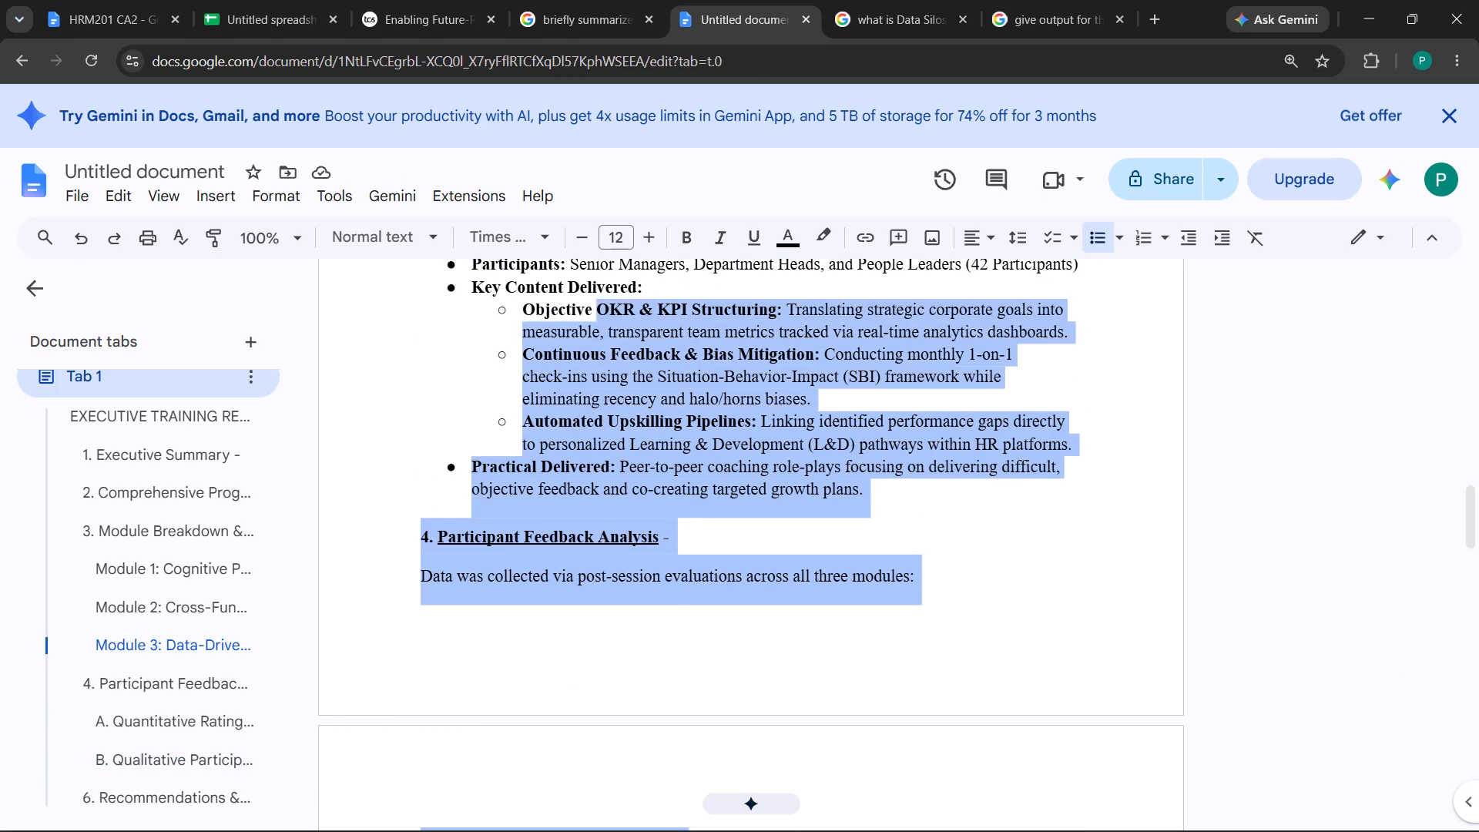
{"action": "left_click_drag", "start_coordinate": [593, 291], "coordinate": [519, 213]}
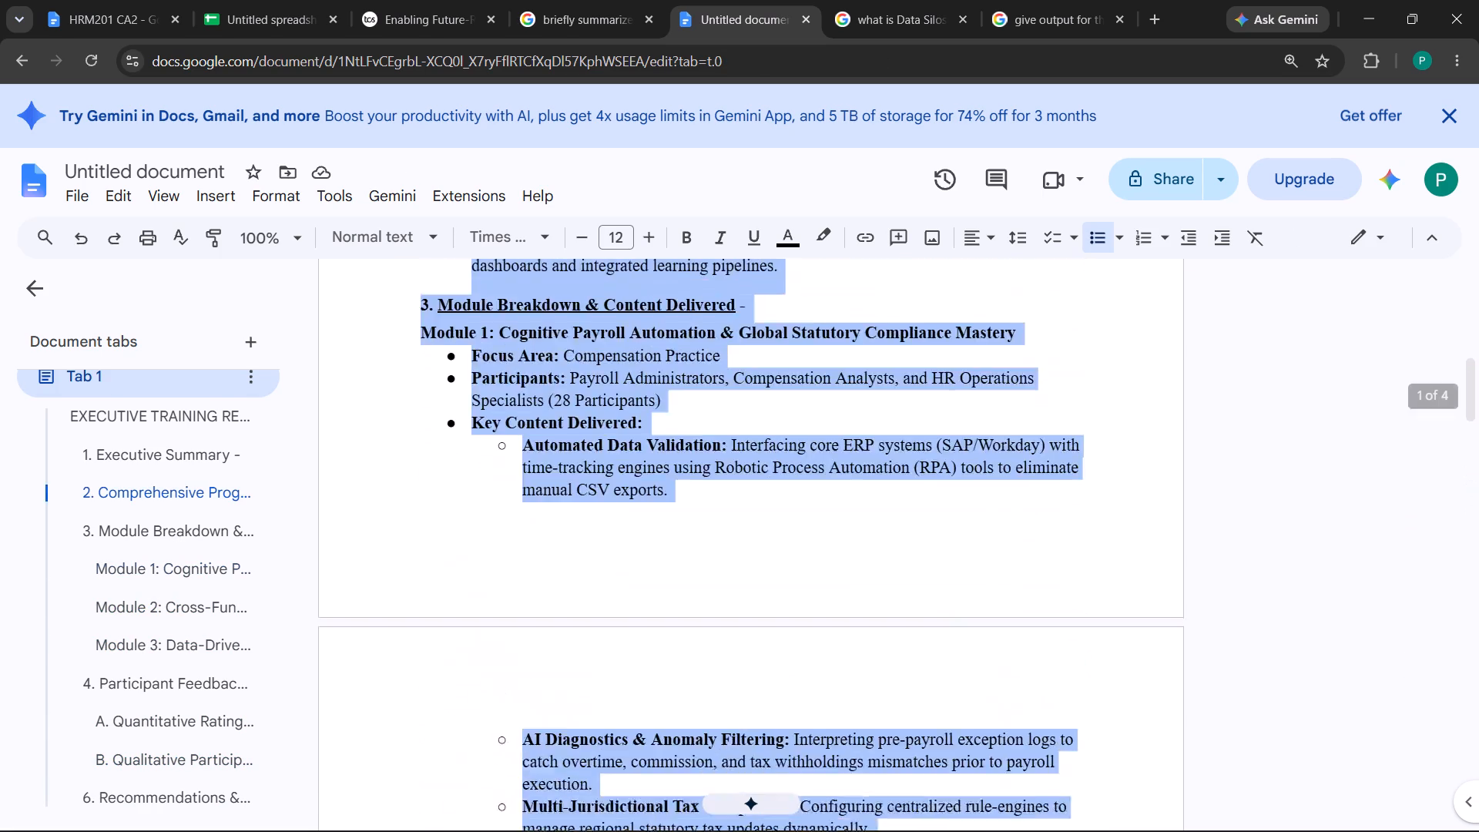
{"action": "left_click_drag", "start_coordinate": [519, 213], "coordinate": [485, 311]}
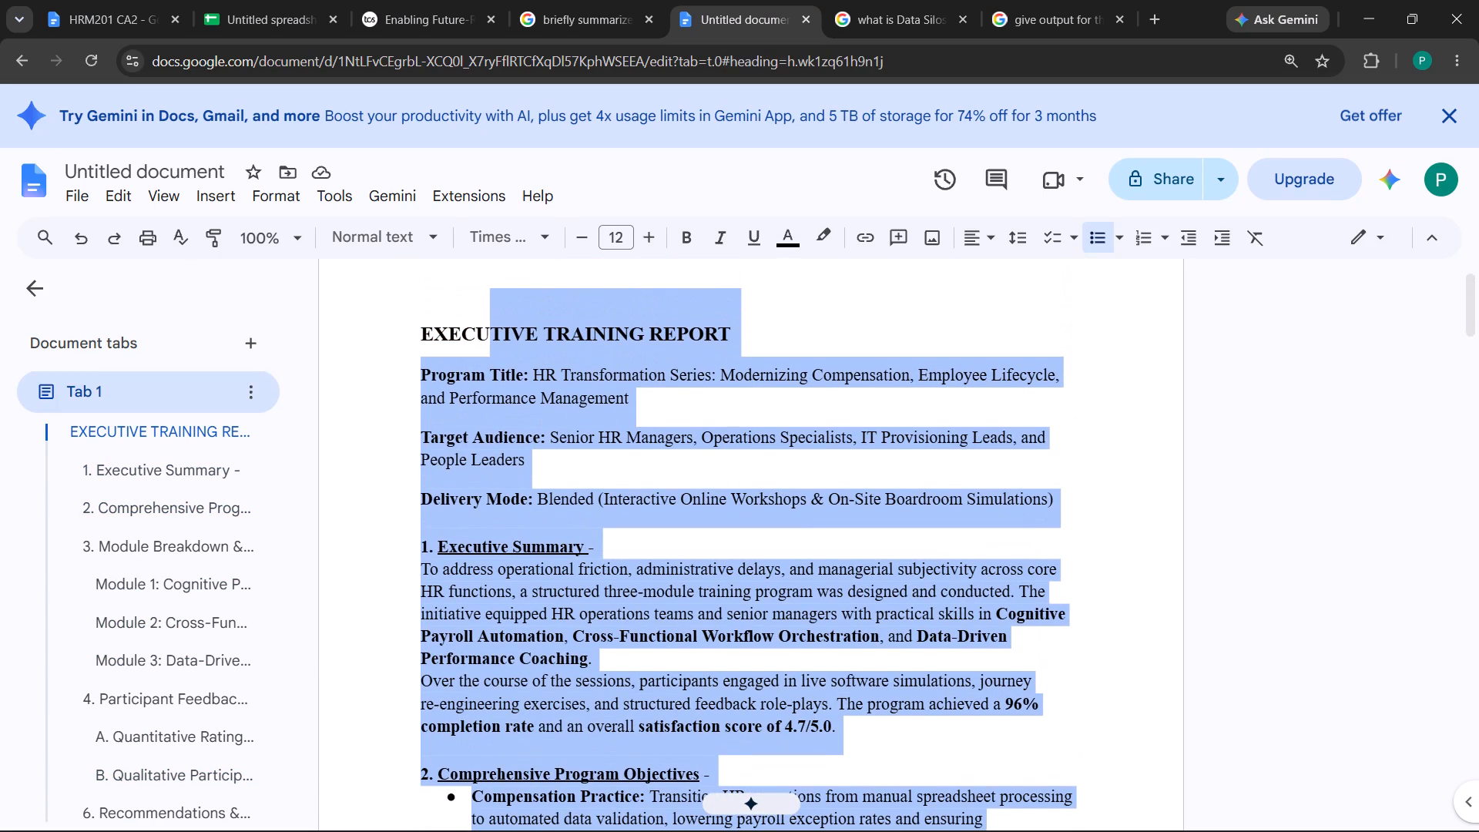
{"action": "left_click_drag", "start_coordinate": [485, 311], "coordinate": [405, 318]}
{"action": "left_click", "coordinate": [991, 237]}
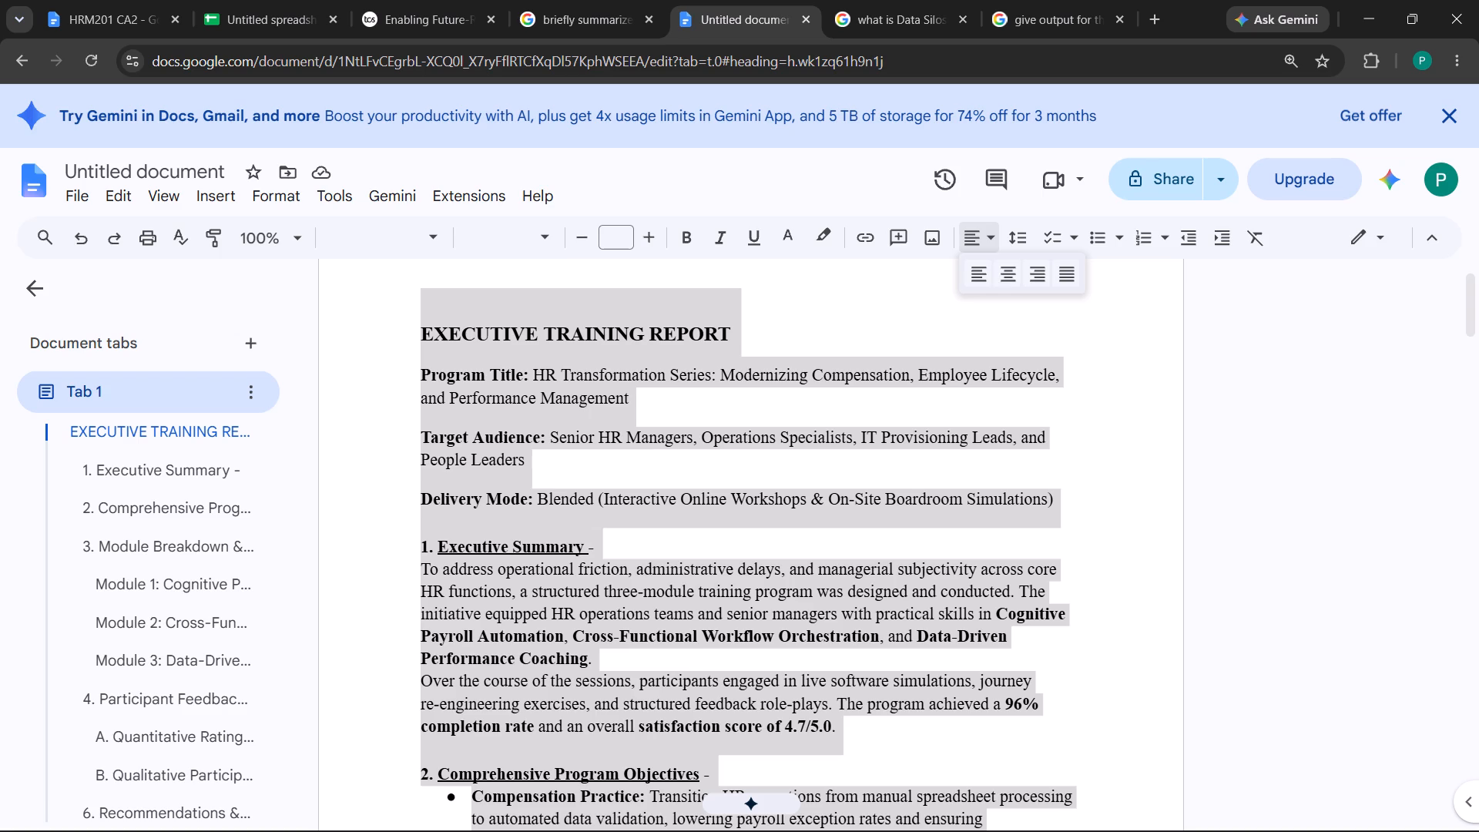
{"action": "left_click", "coordinate": [1078, 282]}
{"action": "left_click", "coordinate": [1163, 449]}
{"action": "scroll", "coordinate": [1156, 455], "scroll_direction": "down", "scroll_amount": 2}
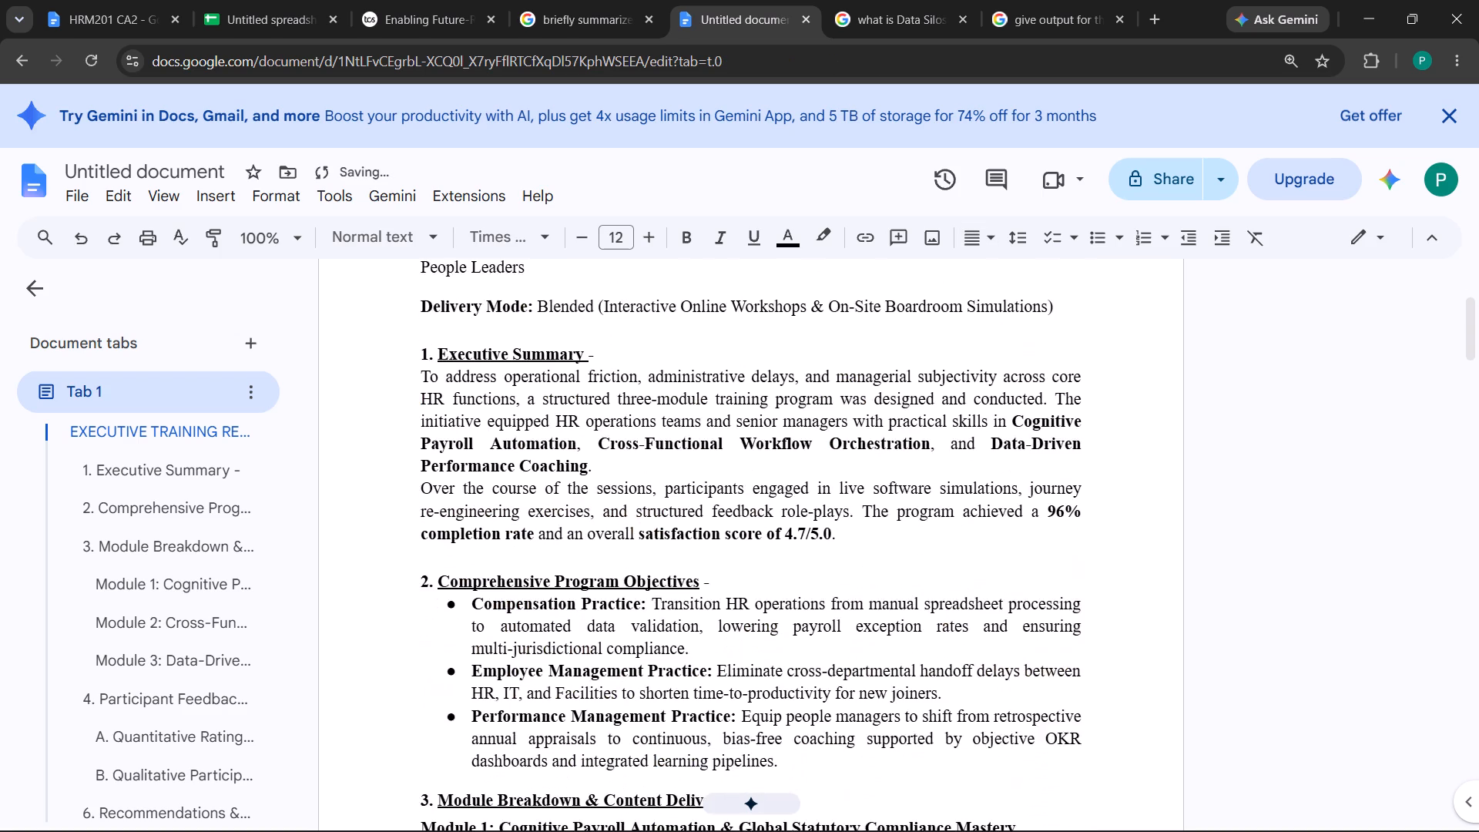
Check how justification affects the report's tables, and undo the whole-report justification.
{"action": "scroll", "coordinate": [1154, 459], "scroll_direction": "down", "scroll_amount": 6}
{"action": "scroll", "coordinate": [1154, 460], "scroll_direction": "up", "scroll_amount": 1}
{"action": "scroll", "coordinate": [1154, 460], "scroll_direction": "down", "scroll_amount": 14}
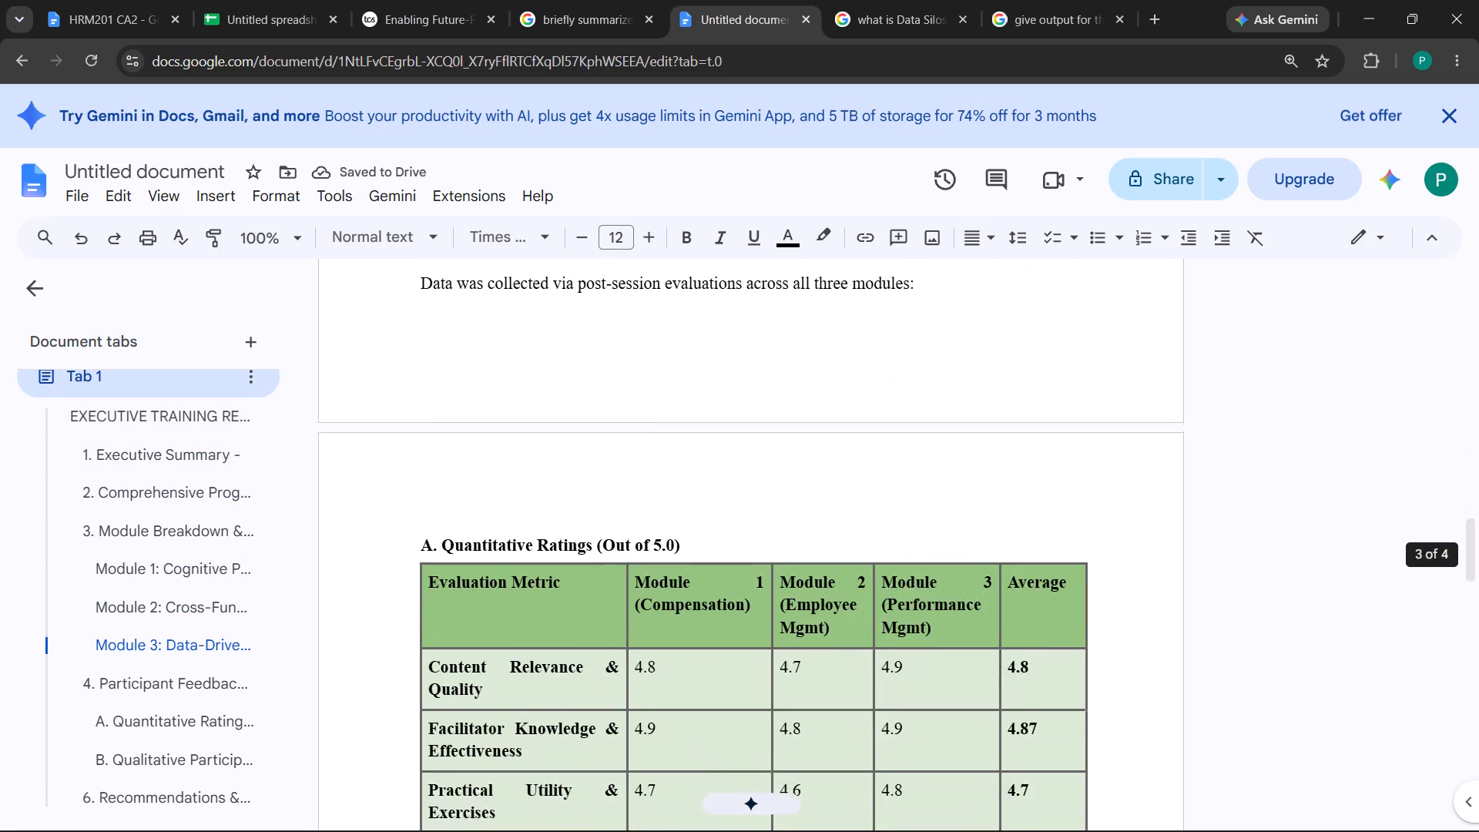
{"action": "scroll", "coordinate": [1154, 461], "scroll_direction": "down", "scroll_amount": 9}
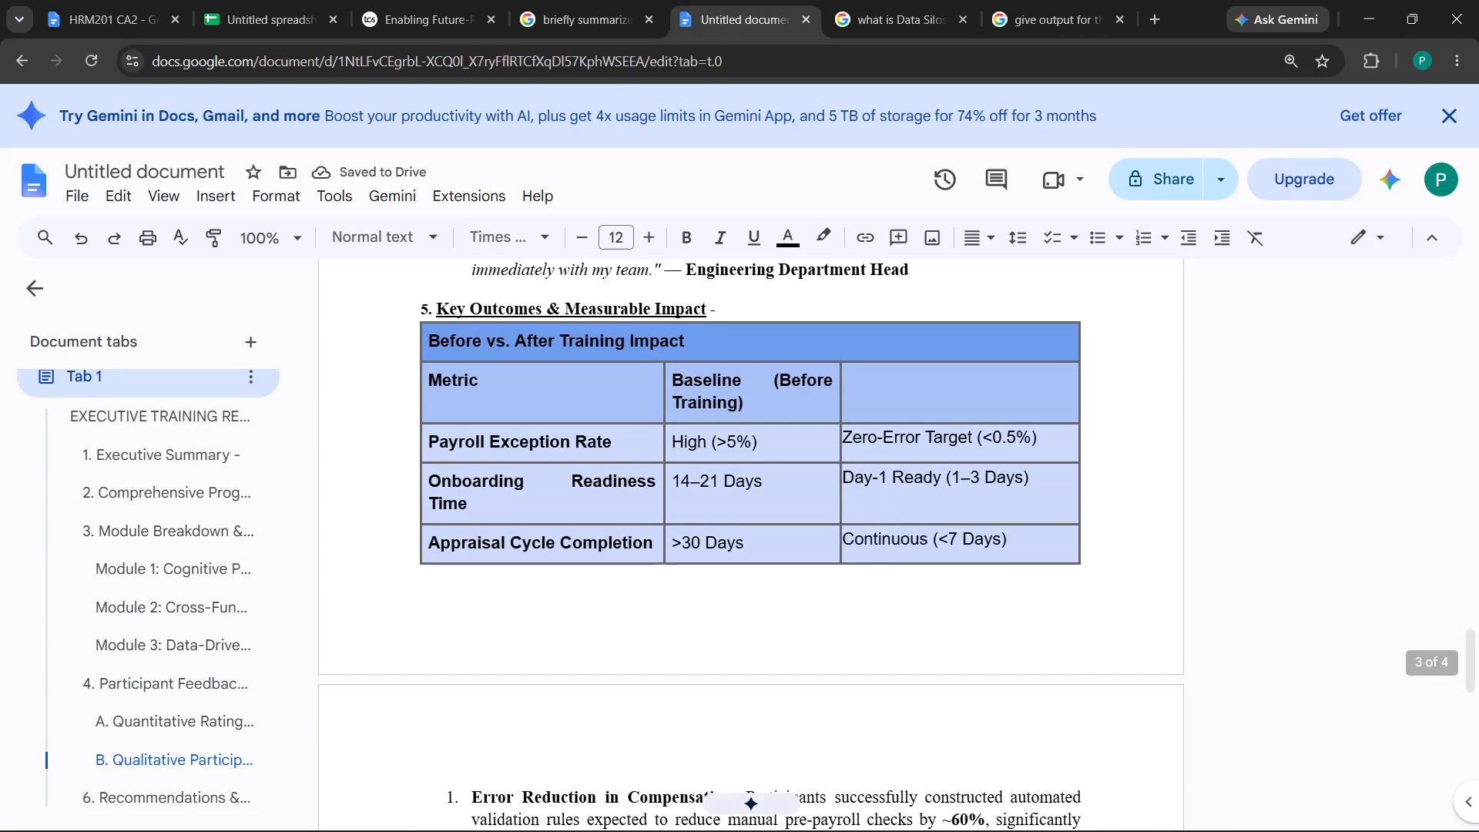
{"action": "triple_click", "coordinate": [924, 390]}
{"action": "double_click", "coordinate": [924, 390]}
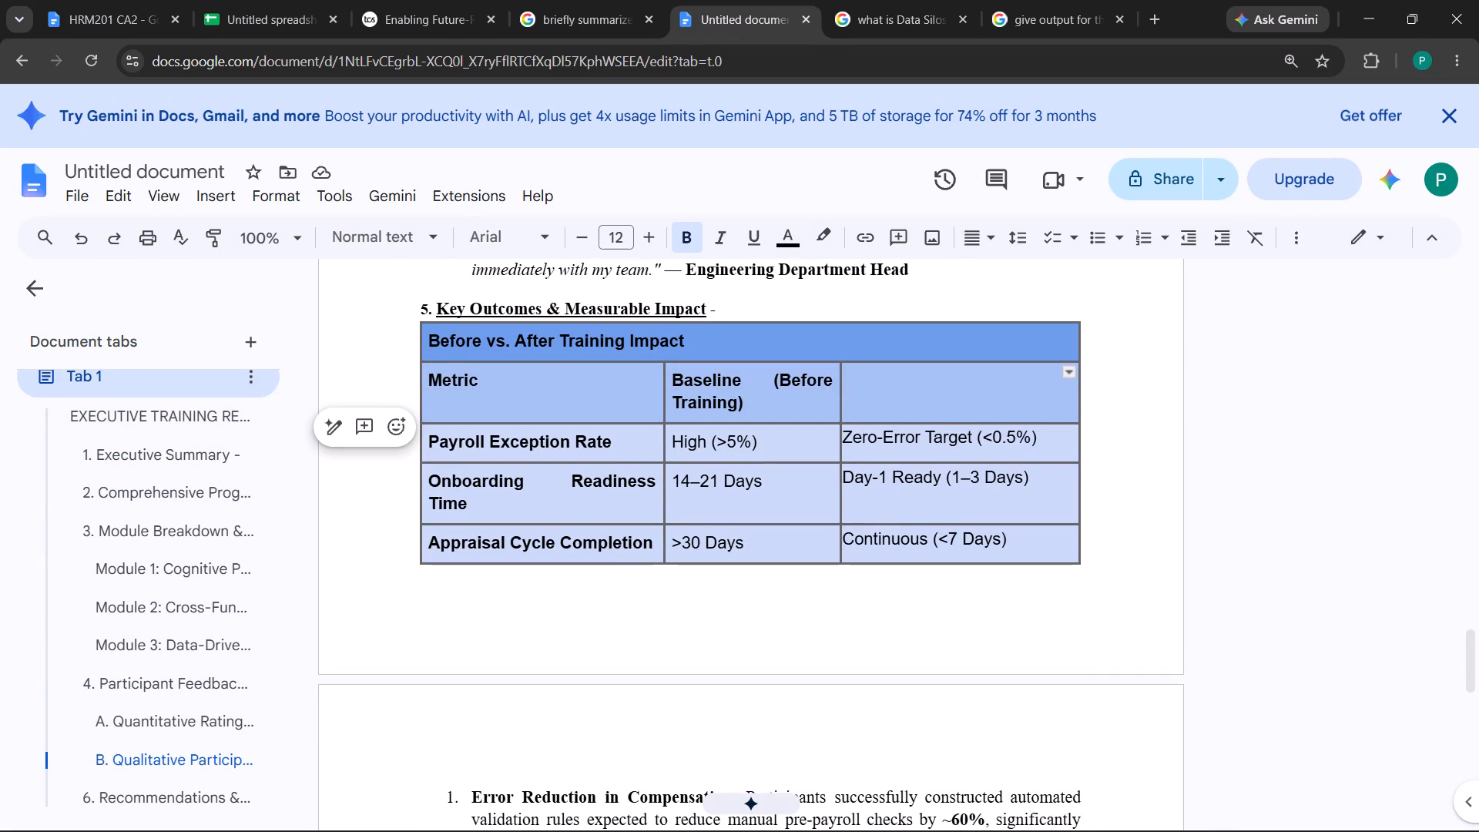
{"action": "key", "text": "ctrl+z"}
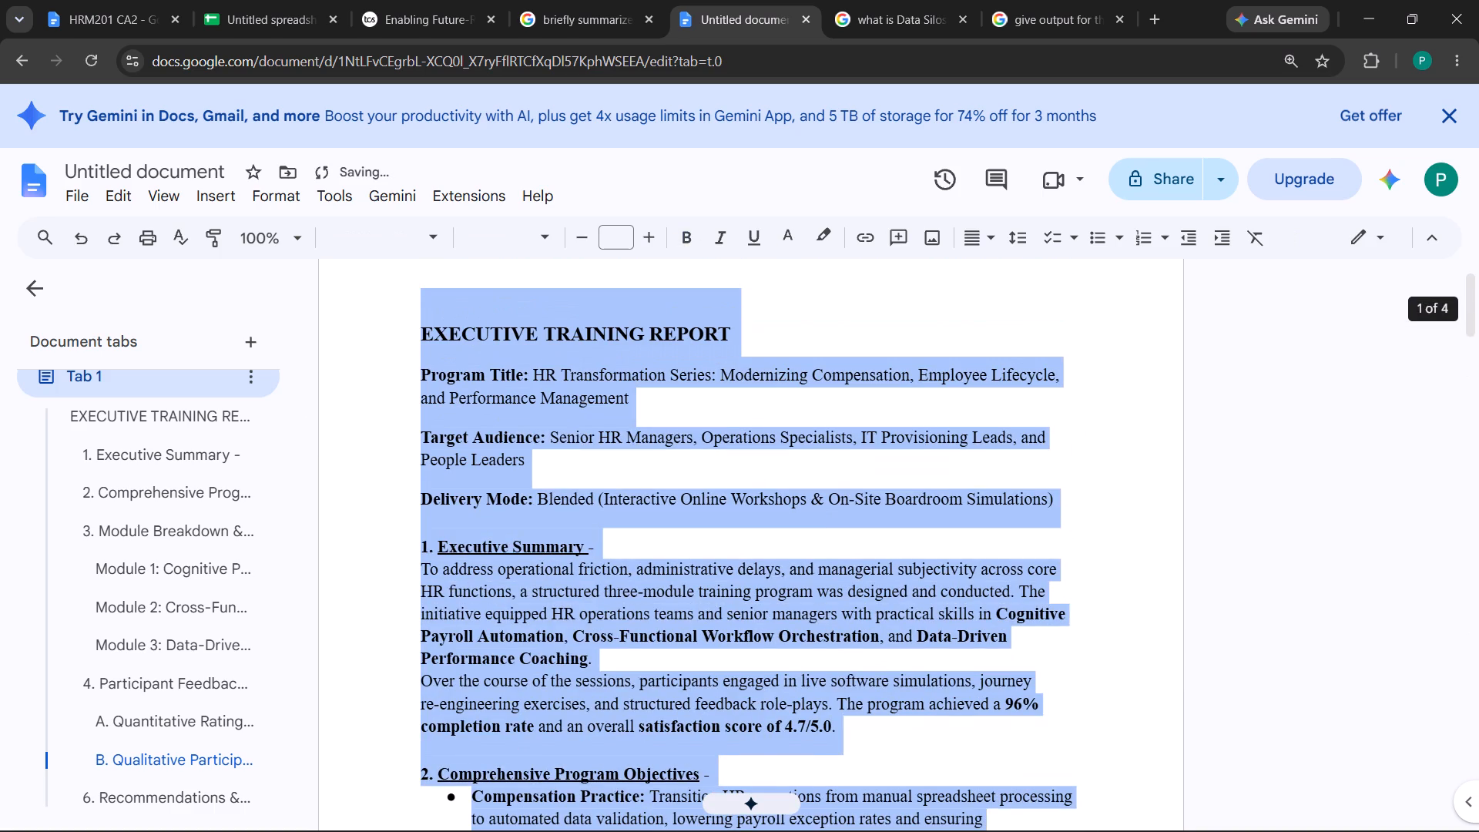
{"action": "left_click", "coordinate": [953, 405]}
Justify the report from the end of the Qualitative Participant Feedback quotes up to the EXECUTIVE TRAINING REPORT title, excluding the Key Outcomes table.
{"action": "scroll", "coordinate": [953, 405], "scroll_direction": "down", "scroll_amount": 13}
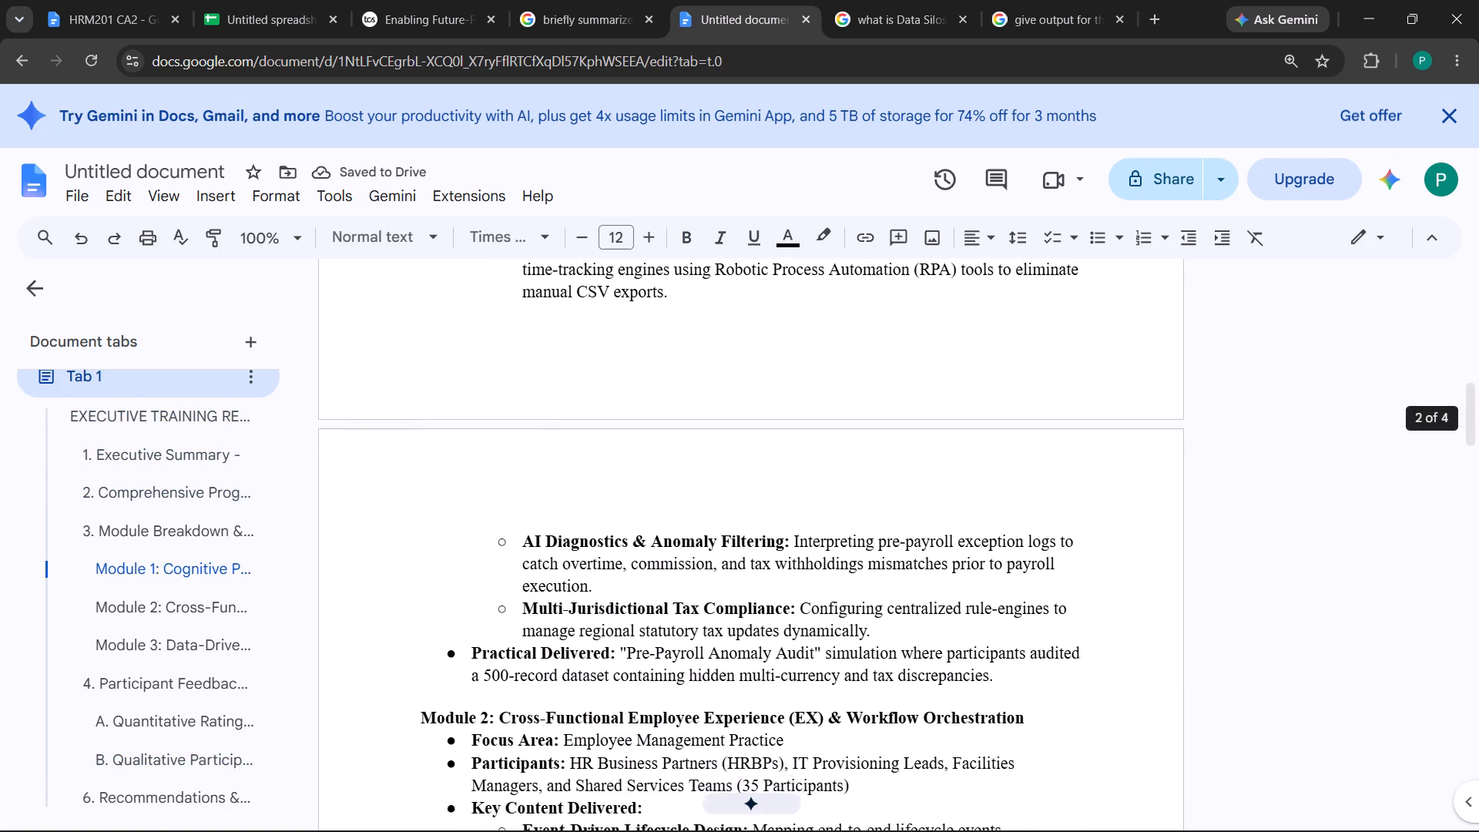
{"action": "scroll", "coordinate": [965, 400], "scroll_direction": "down", "scroll_amount": 15}
{"action": "scroll", "coordinate": [968, 400], "scroll_direction": "up", "scroll_amount": 1}
{"action": "scroll", "coordinate": [968, 400], "scroll_direction": "down", "scroll_amount": 3}
{"action": "scroll", "coordinate": [968, 400], "scroll_direction": "up", "scroll_amount": 2}
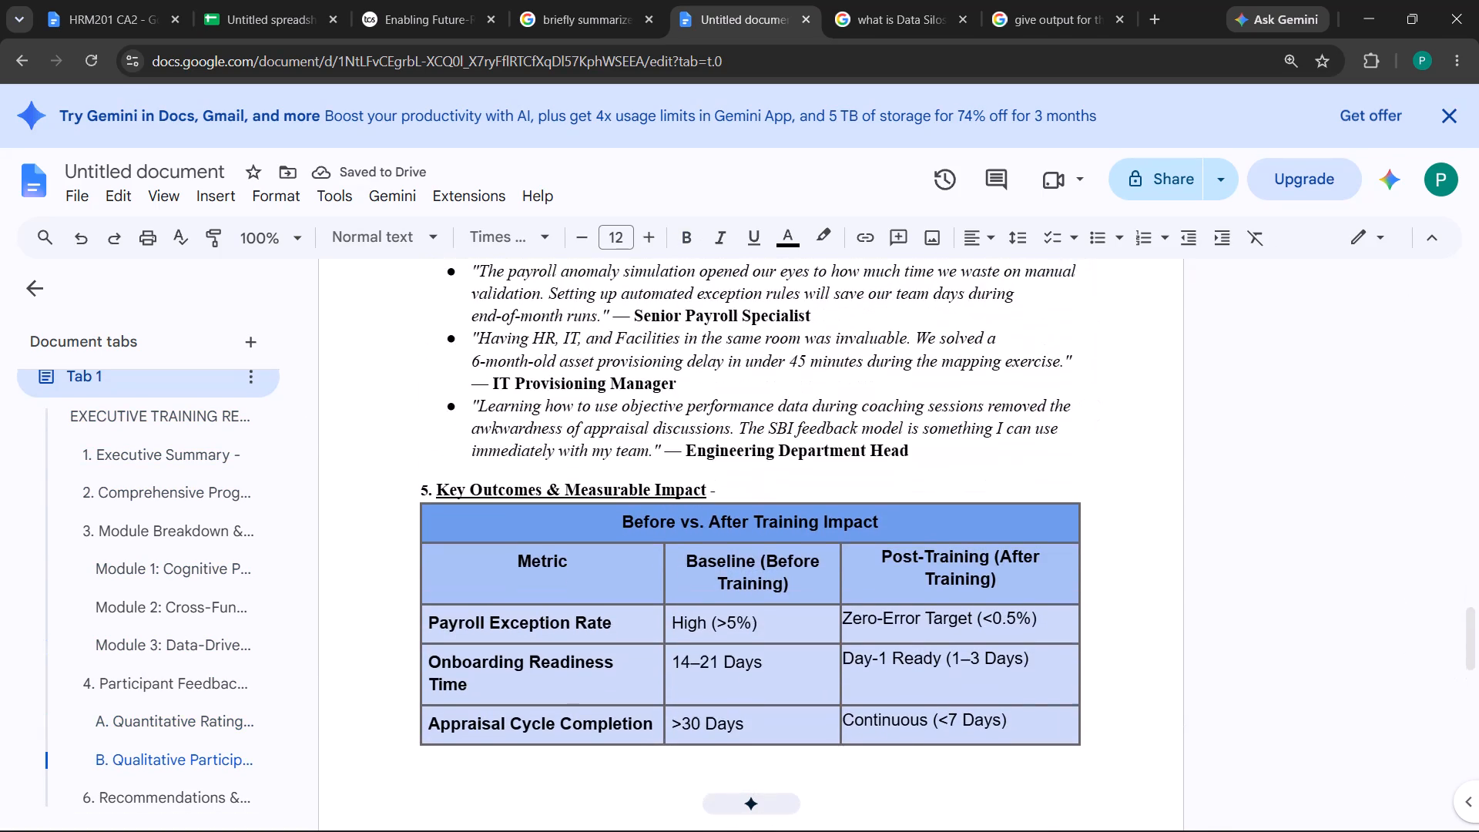
{"action": "left_click_drag", "start_coordinate": [947, 471], "coordinate": [786, 0]}
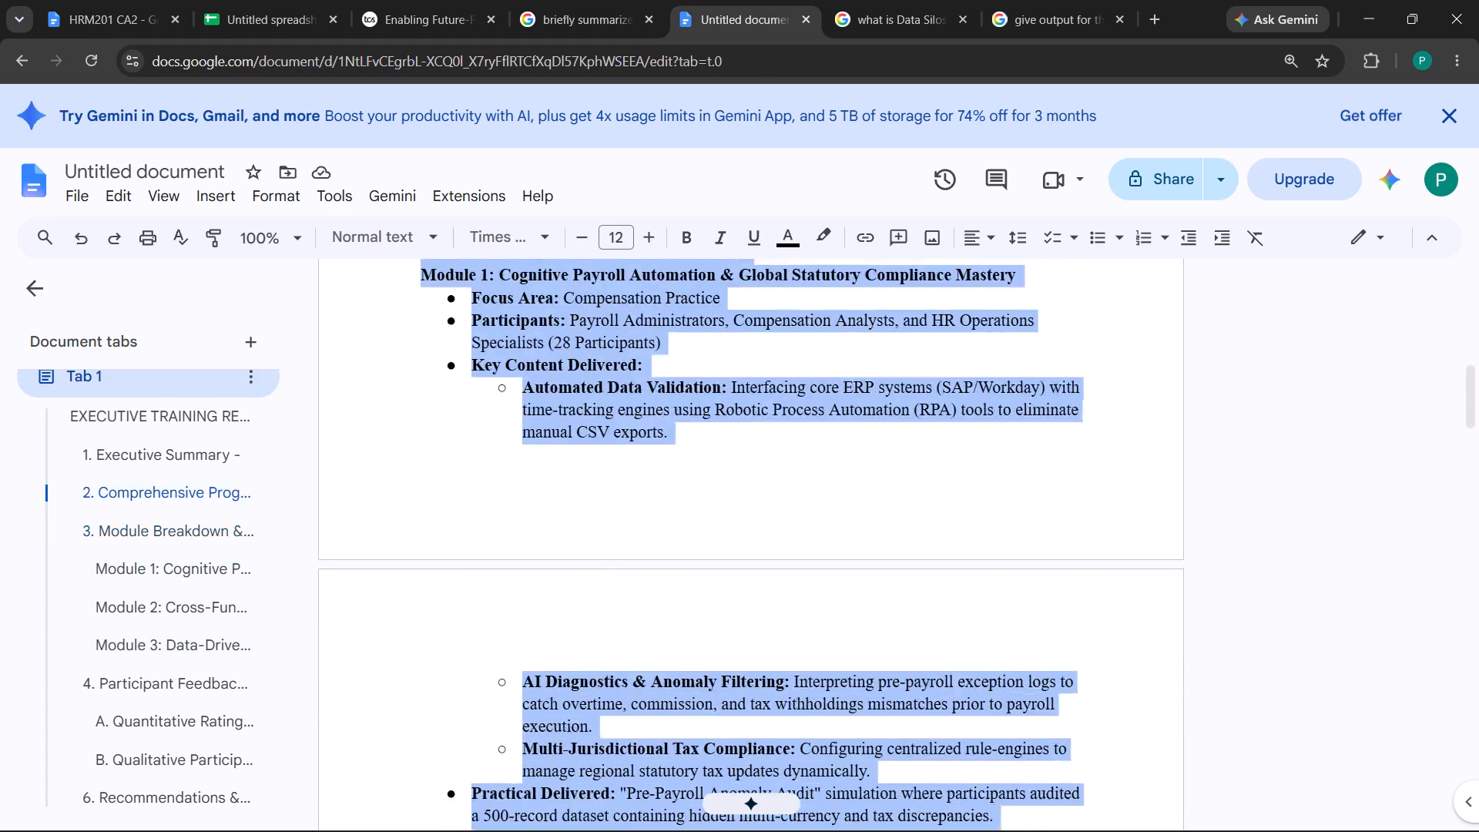
{"action": "left_click_drag", "start_coordinate": [786, 0], "coordinate": [744, 127]}
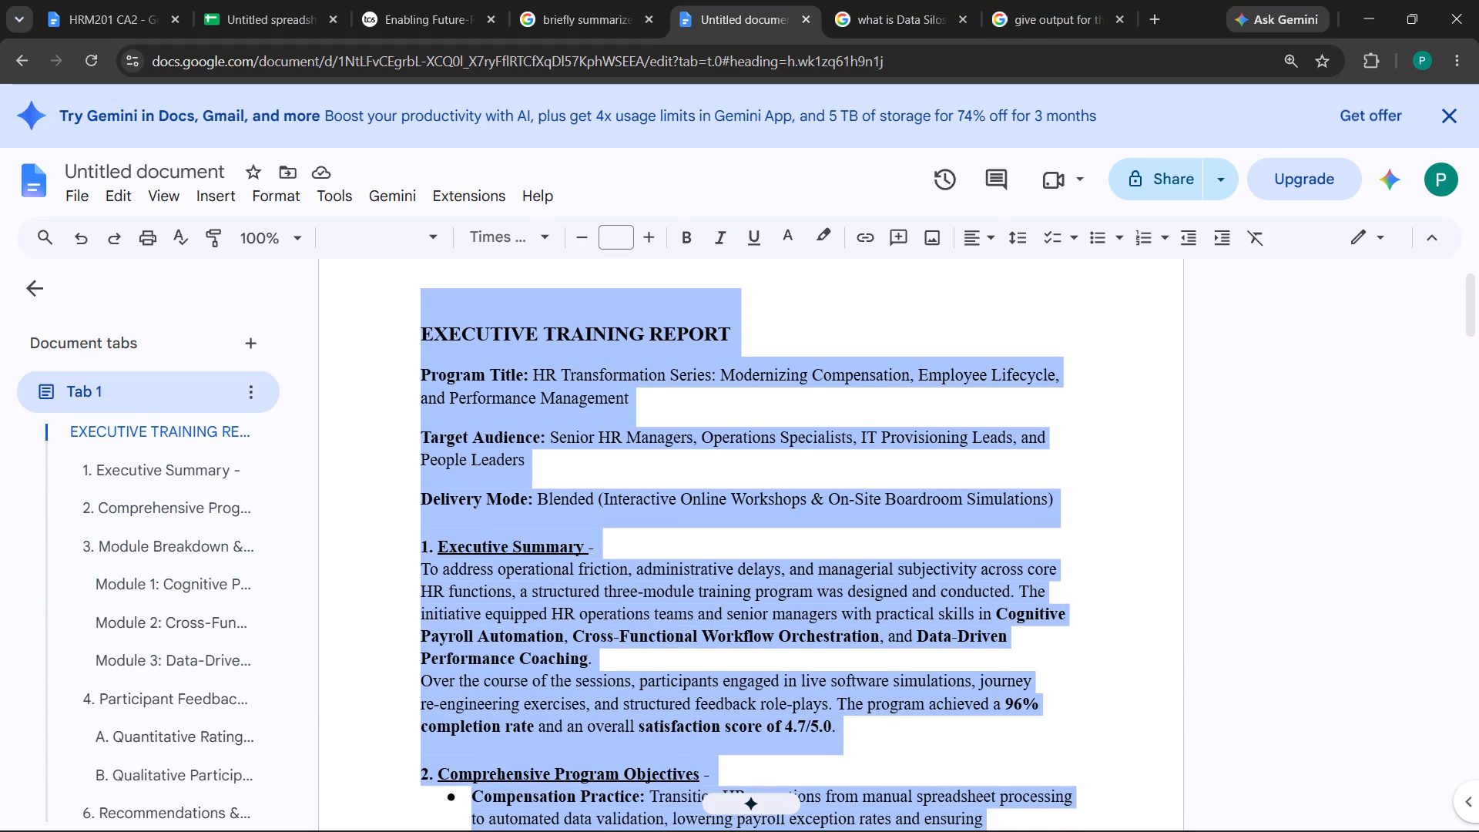
{"action": "left_click", "coordinate": [988, 232]}
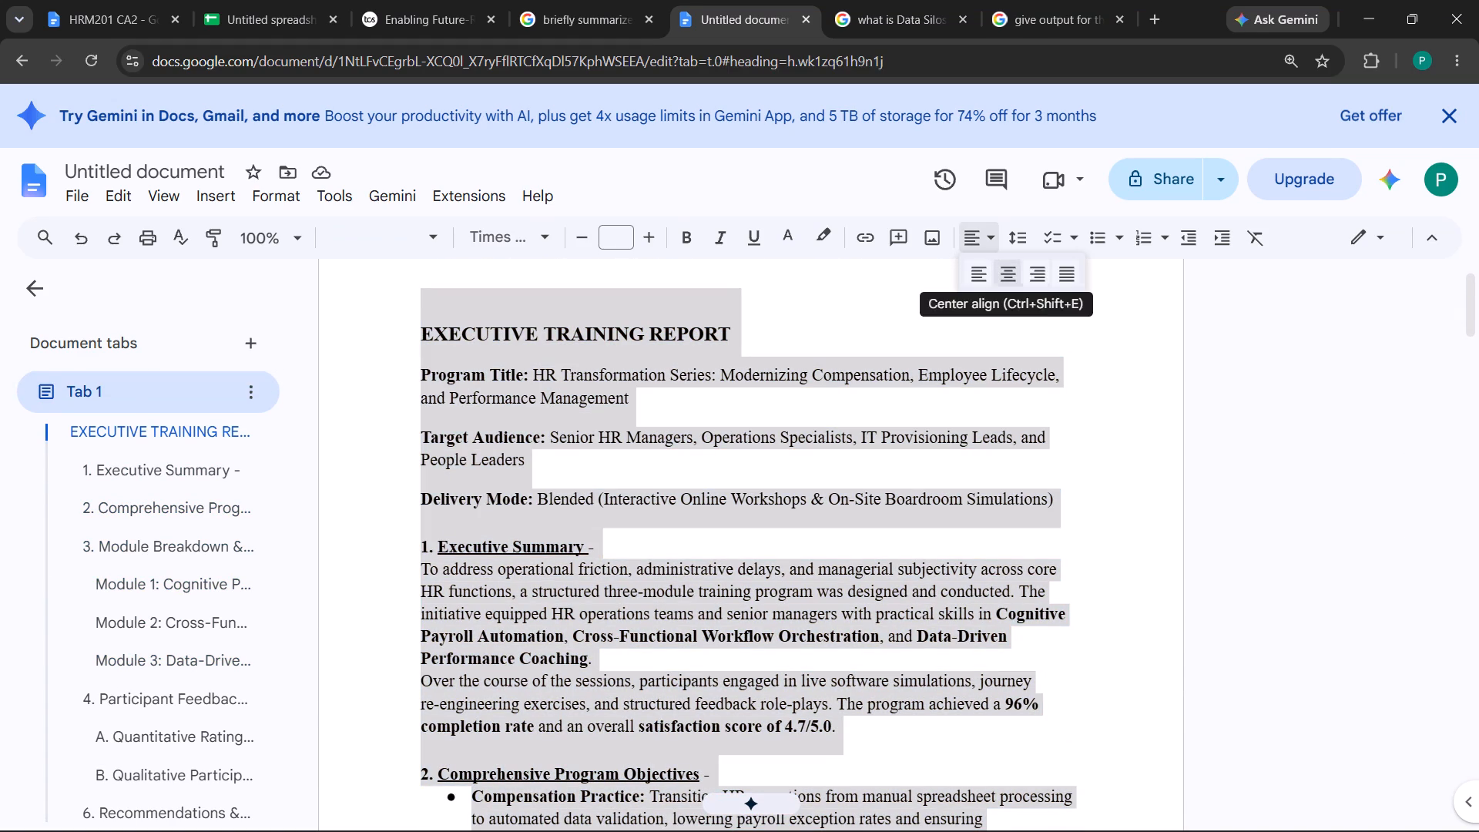
{"action": "left_click", "coordinate": [1065, 274]}
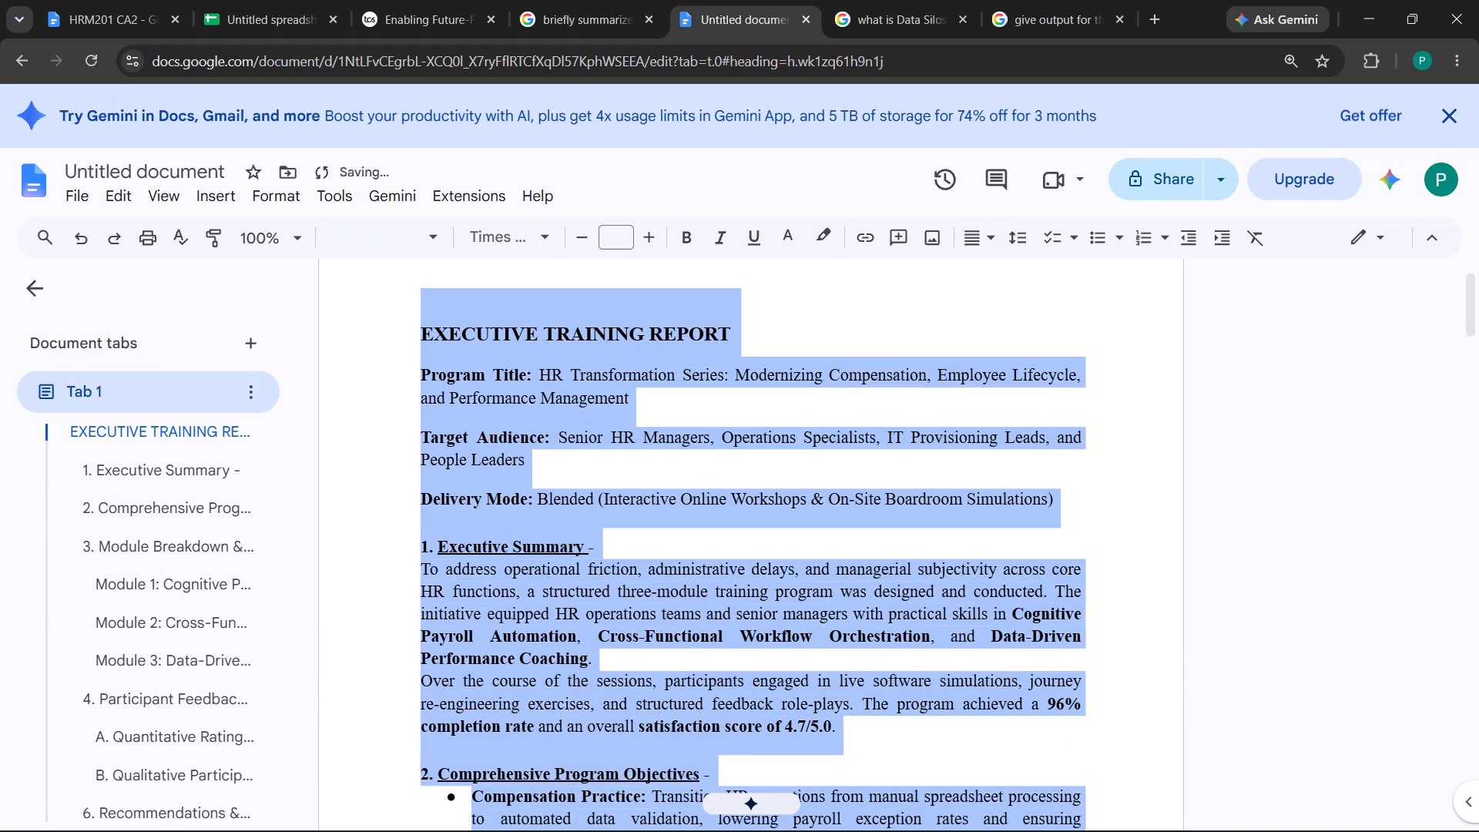
{"action": "left_click", "coordinate": [1012, 301]}
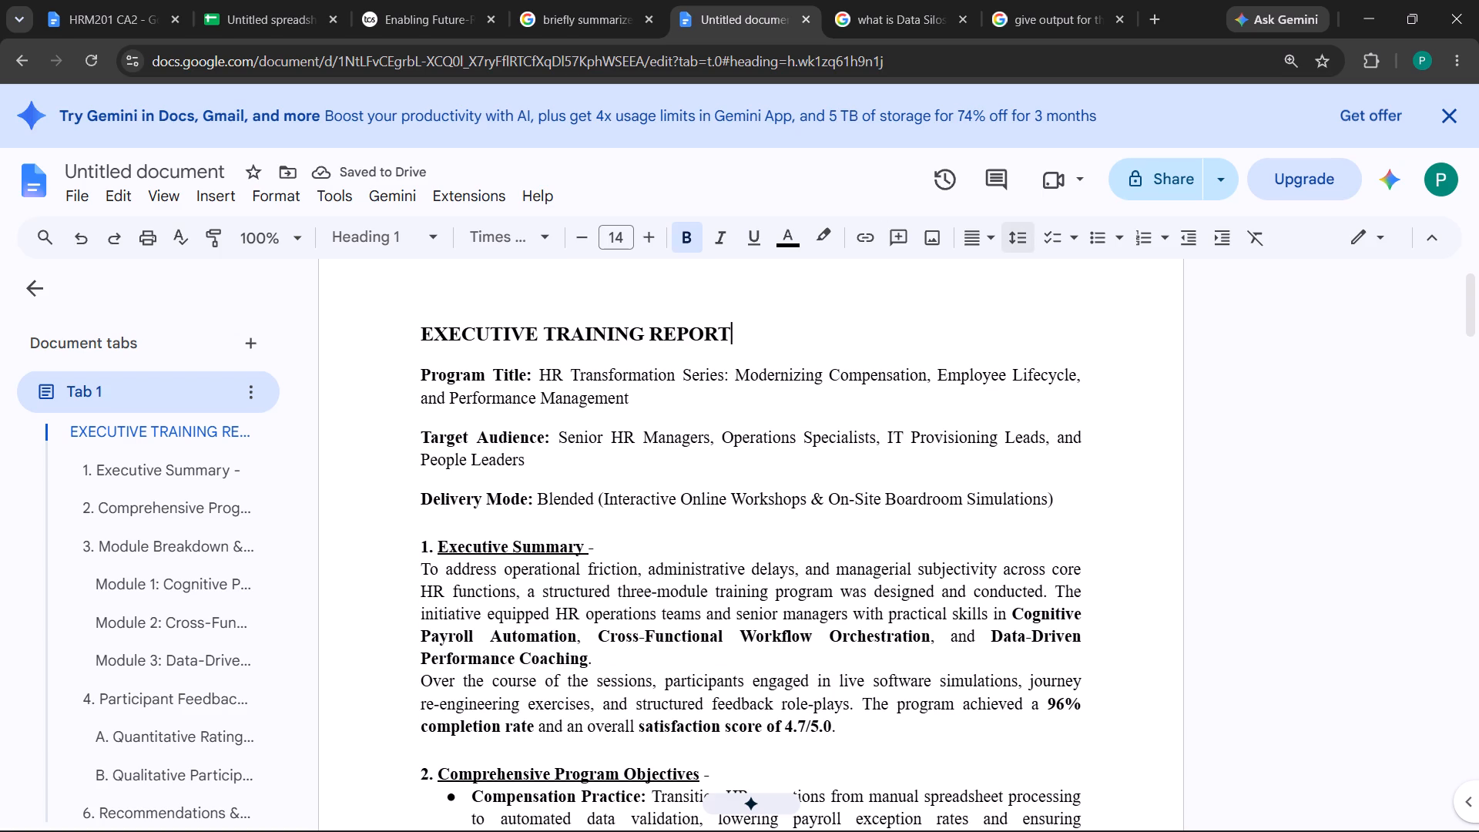
Center the EXECUTIVE TRAINING REPORT title.
{"action": "left_click", "coordinate": [1007, 242]}
{"action": "left_click", "coordinate": [988, 241]}
{"action": "left_click", "coordinate": [1004, 280]}
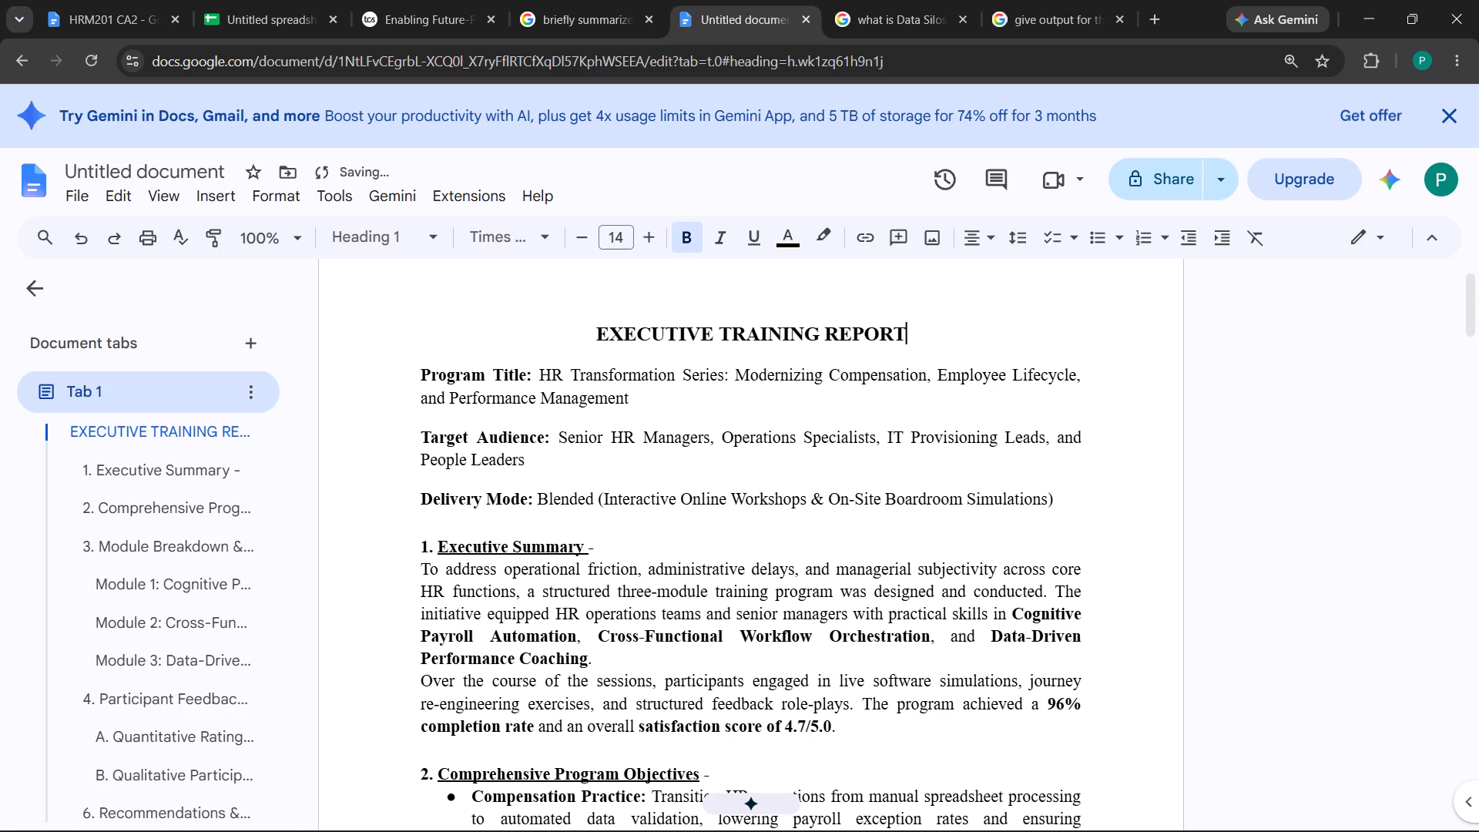
{"action": "left_click", "coordinate": [810, 273]}
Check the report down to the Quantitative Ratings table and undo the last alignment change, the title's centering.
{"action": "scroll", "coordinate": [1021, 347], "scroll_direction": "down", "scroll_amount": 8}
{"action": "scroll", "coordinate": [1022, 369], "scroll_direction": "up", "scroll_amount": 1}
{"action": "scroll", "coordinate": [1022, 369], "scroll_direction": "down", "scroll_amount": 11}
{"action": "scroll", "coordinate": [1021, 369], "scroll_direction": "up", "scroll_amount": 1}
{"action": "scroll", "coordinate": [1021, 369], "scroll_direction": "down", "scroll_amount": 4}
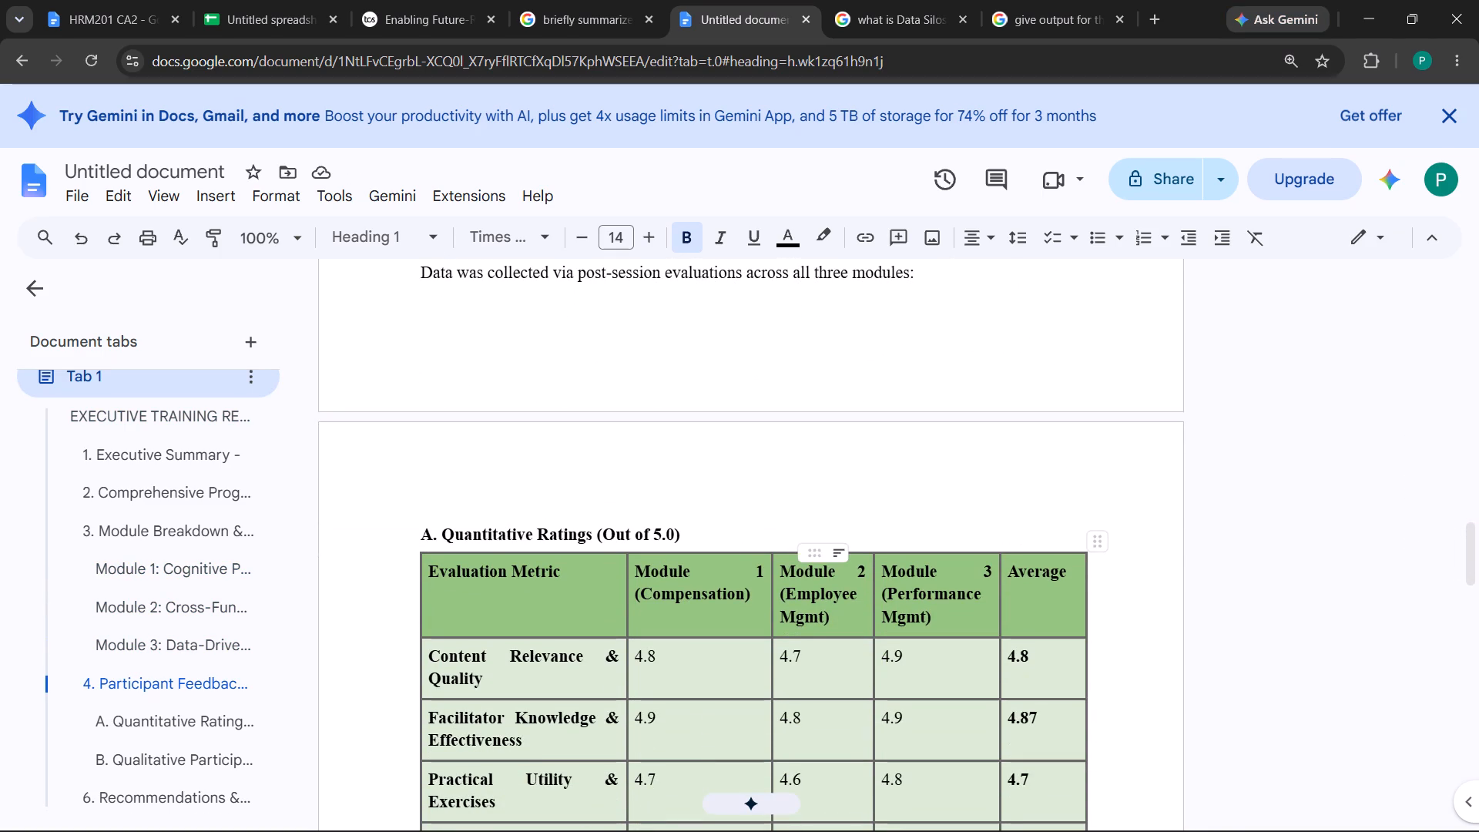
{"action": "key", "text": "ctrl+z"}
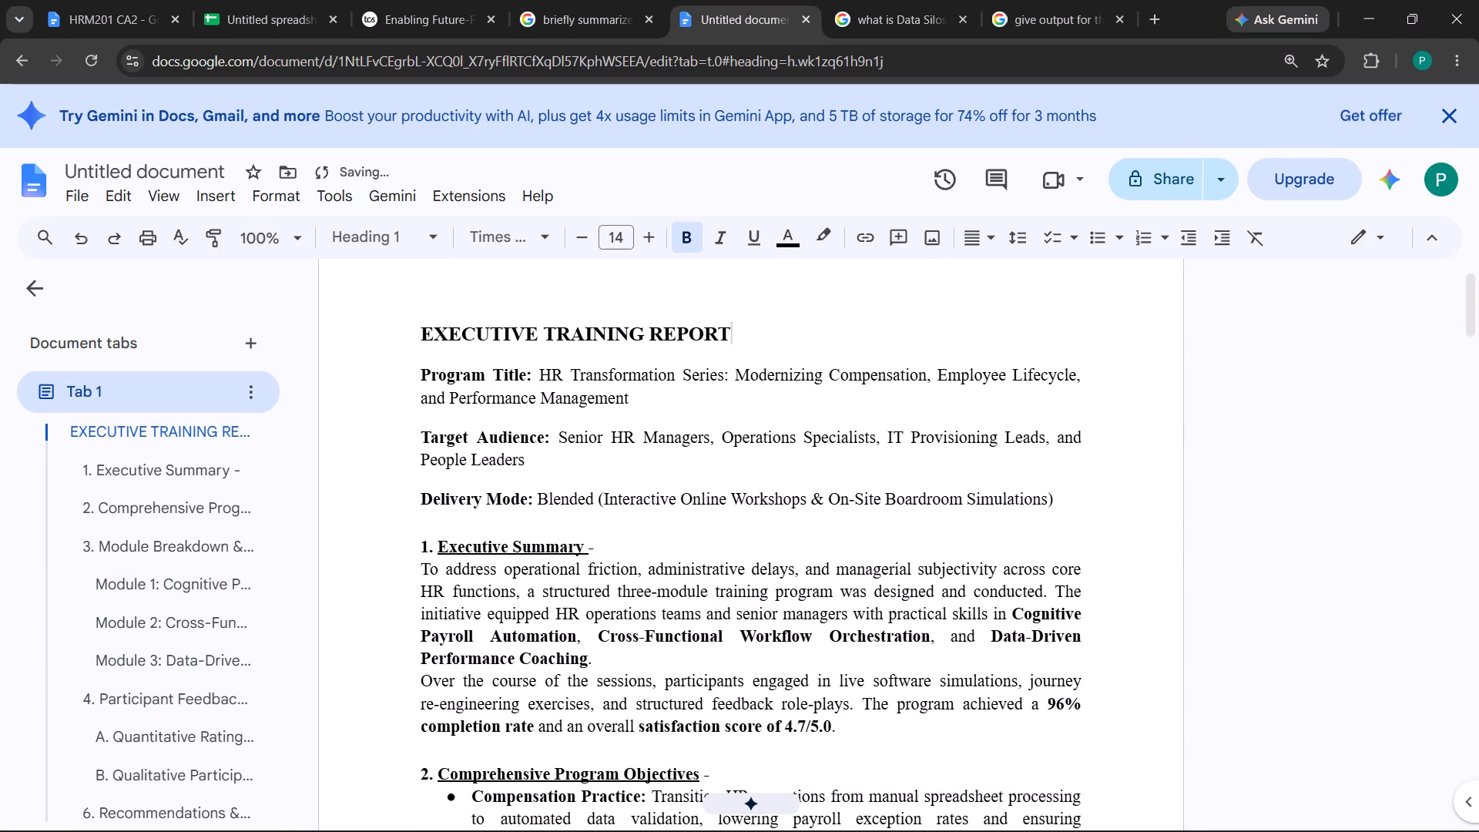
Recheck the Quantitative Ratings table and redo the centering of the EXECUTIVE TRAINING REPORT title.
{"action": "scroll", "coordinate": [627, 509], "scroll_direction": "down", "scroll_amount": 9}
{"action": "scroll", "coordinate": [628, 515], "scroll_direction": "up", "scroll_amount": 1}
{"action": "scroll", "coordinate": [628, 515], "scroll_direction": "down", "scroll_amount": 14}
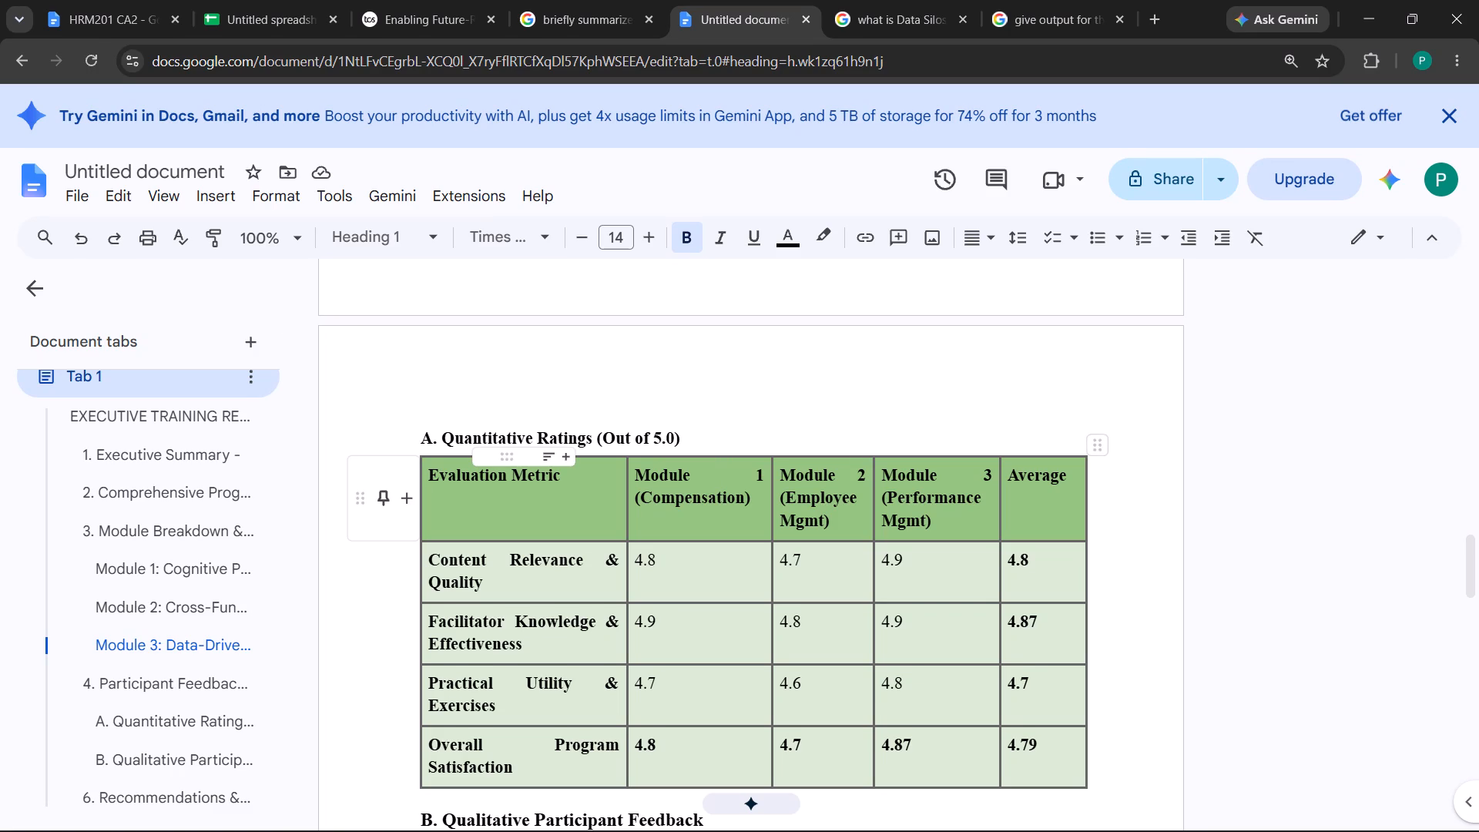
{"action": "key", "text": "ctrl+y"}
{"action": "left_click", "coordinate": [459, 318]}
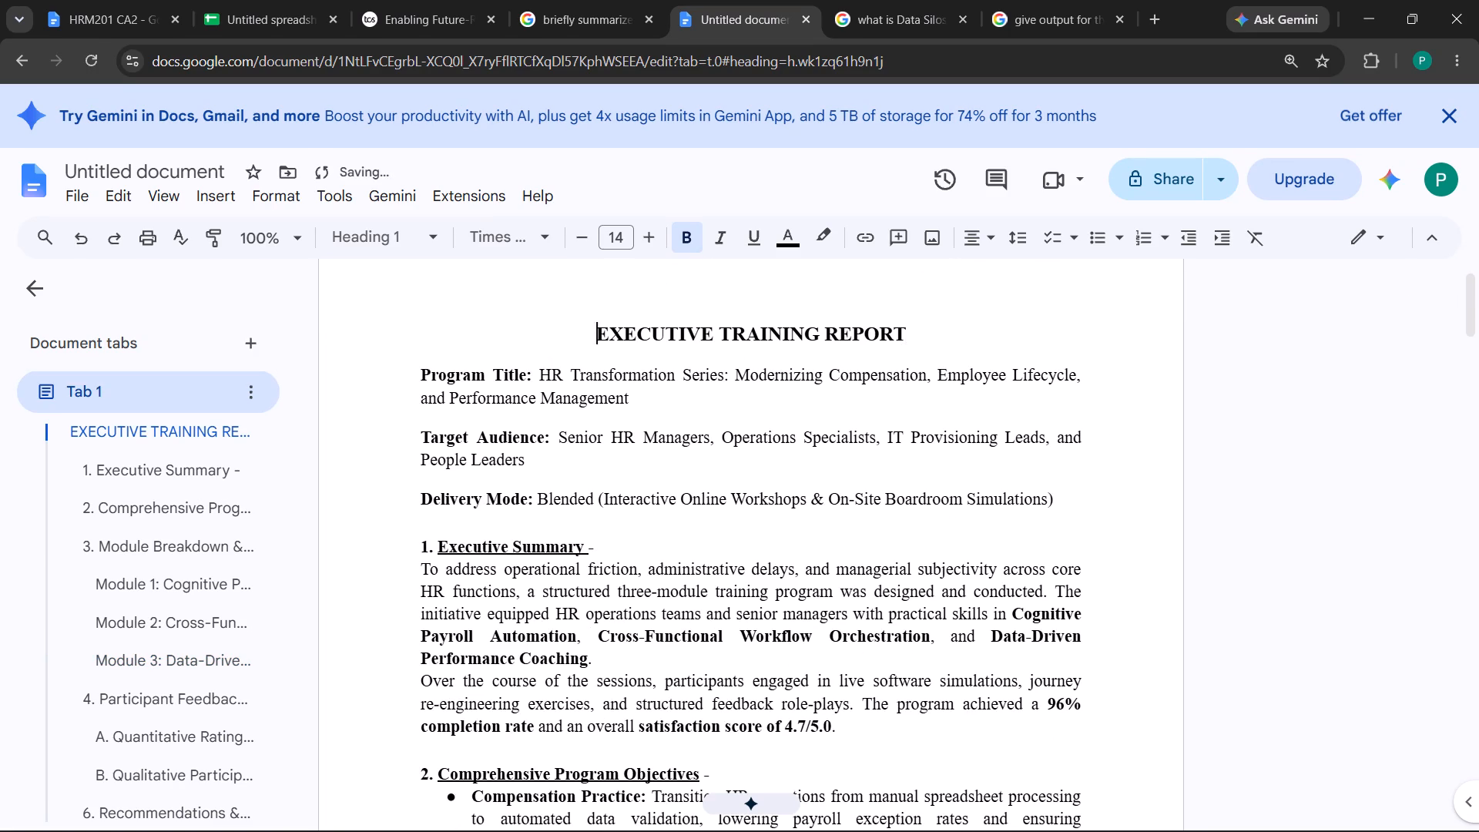
Left-align the text in all cells of the Quantitative Ratings table.
{"action": "scroll", "coordinate": [506, 415], "scroll_direction": "down", "scroll_amount": 1}
{"action": "scroll", "coordinate": [508, 421], "scroll_direction": "up", "scroll_amount": 1}
{"action": "scroll", "coordinate": [508, 425], "scroll_direction": "down", "scroll_amount": 20}
{"action": "scroll", "coordinate": [515, 456], "scroll_direction": "down", "scroll_amount": 5}
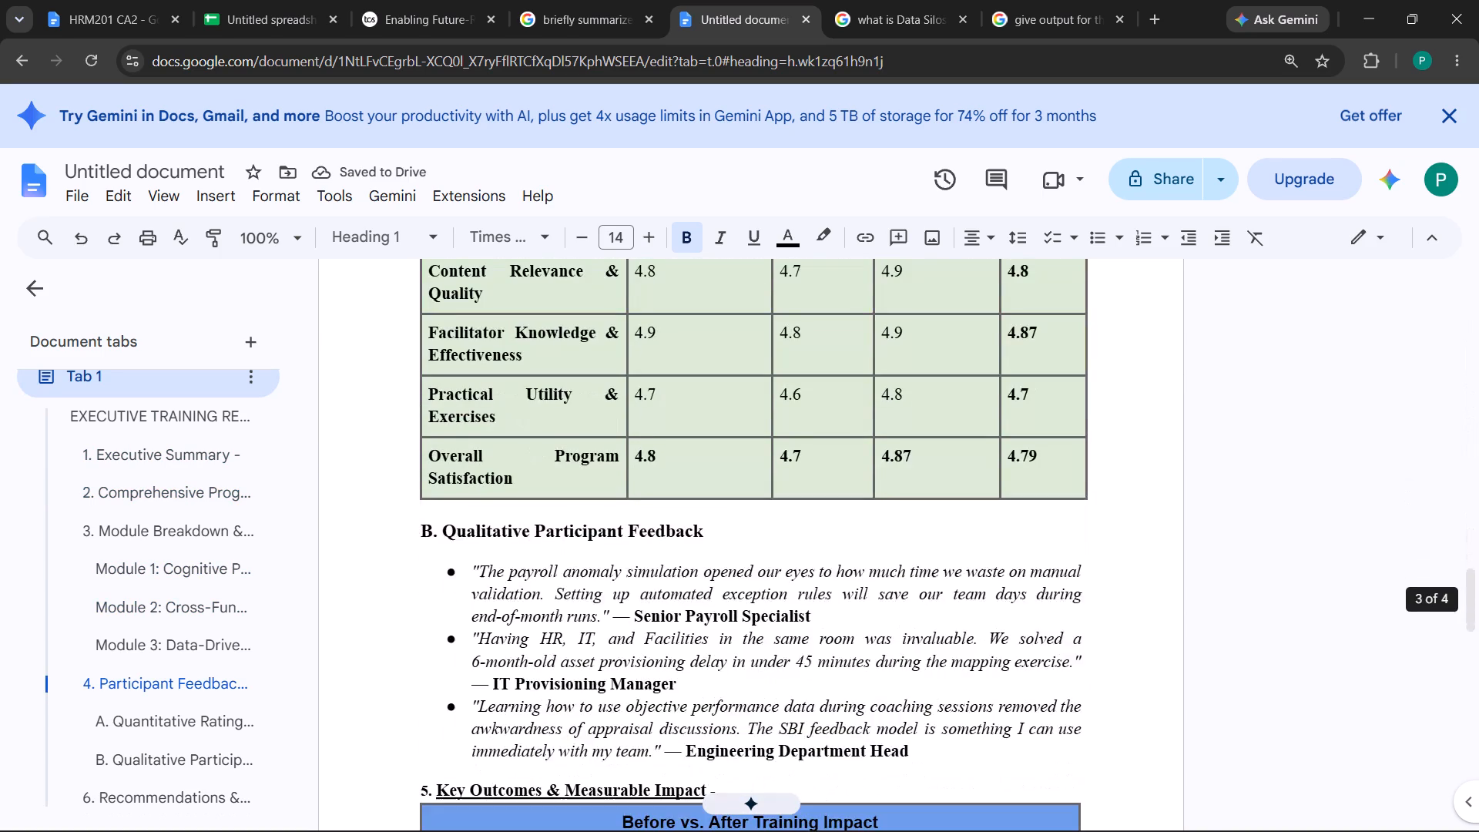
{"action": "scroll", "coordinate": [515, 456], "scroll_direction": "up", "scroll_amount": 3}
{"action": "left_click_drag", "start_coordinate": [429, 473], "coordinate": [624, 639]}
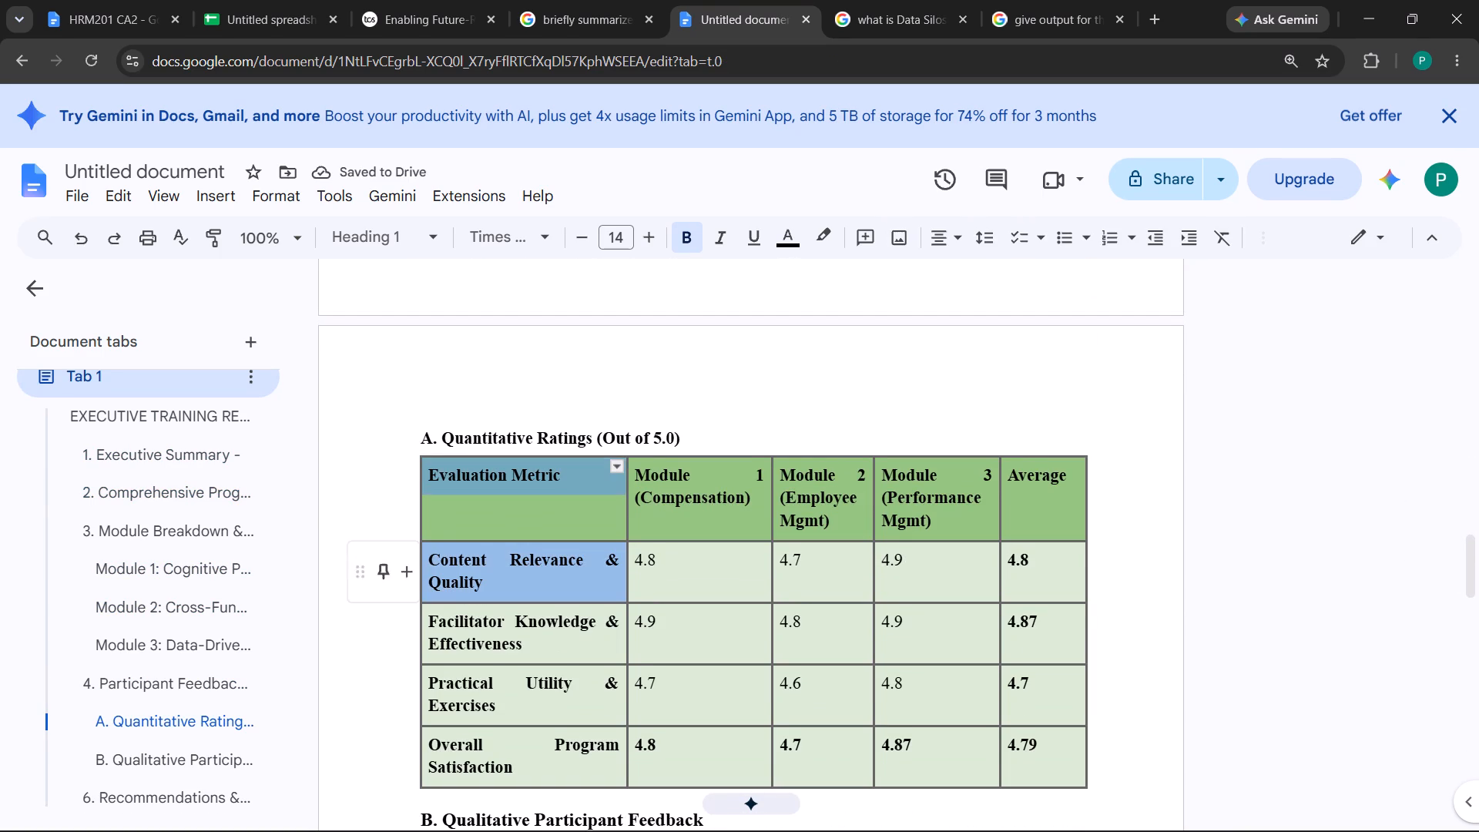
{"action": "left_click_drag", "start_coordinate": [624, 639], "coordinate": [1015, 766]}
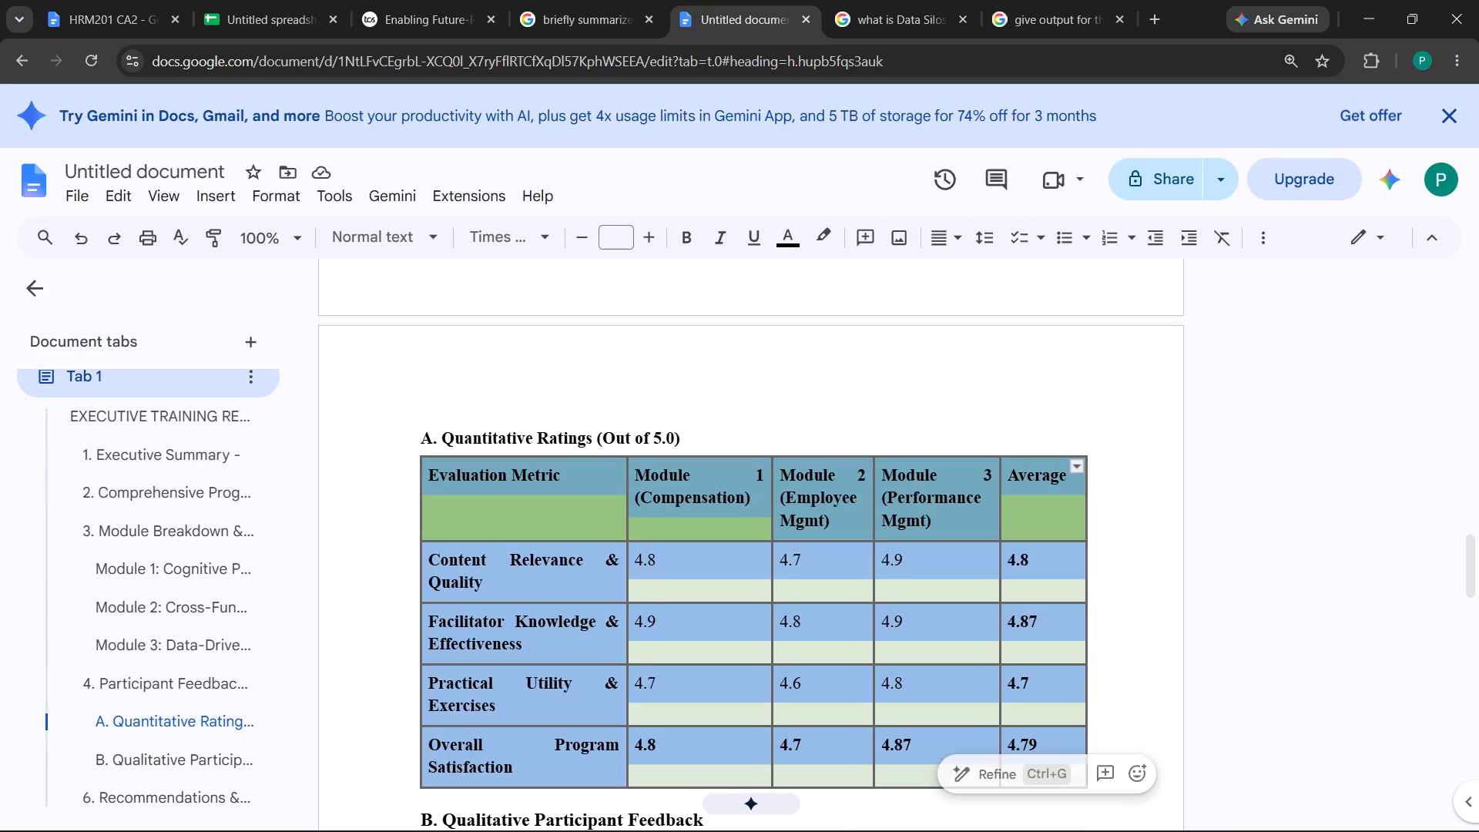
{"action": "left_click", "coordinate": [963, 235]}
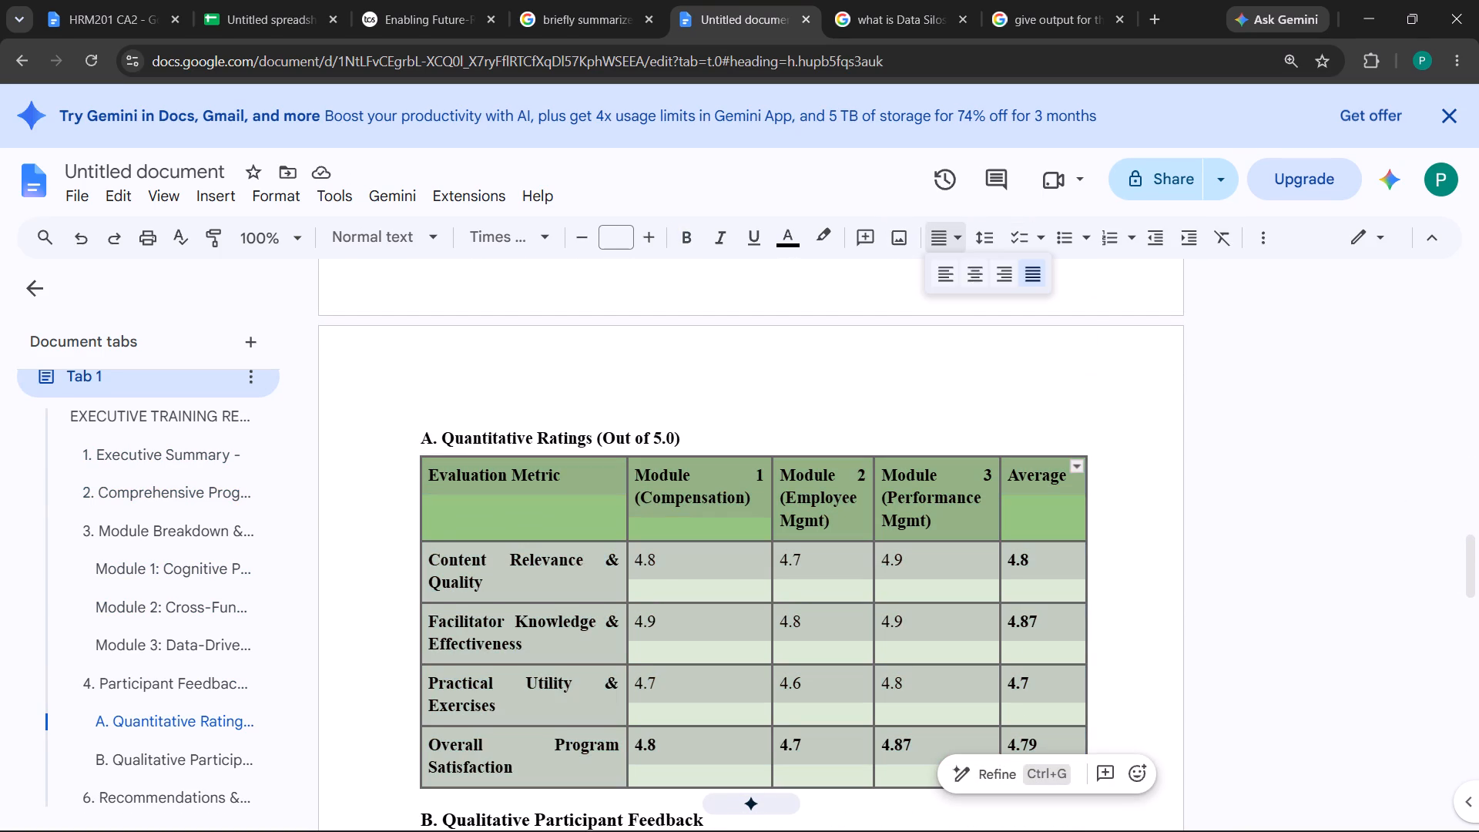
{"action": "left_click", "coordinate": [947, 273]}
{"action": "left_click", "coordinate": [927, 366]}
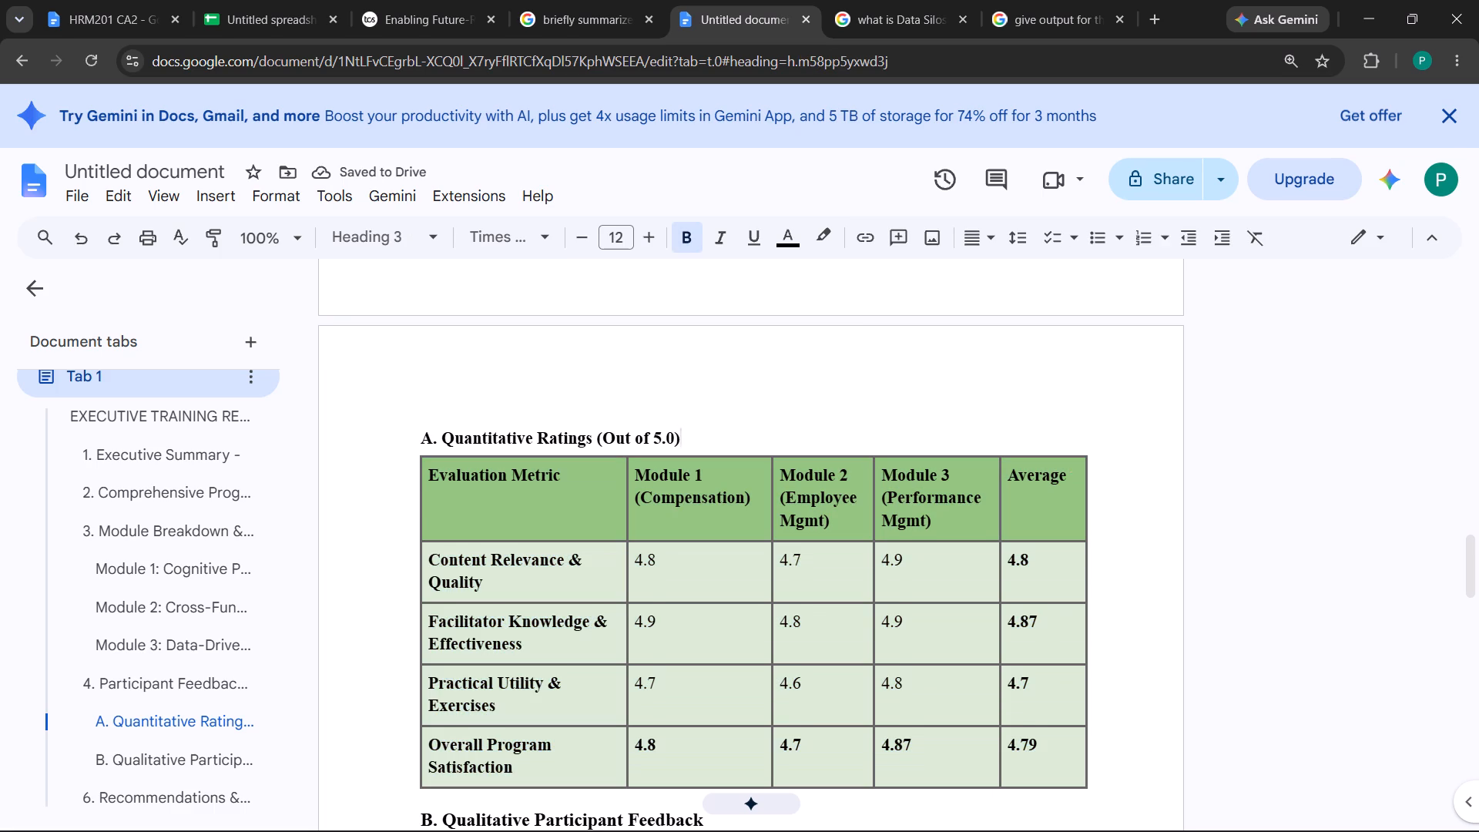
{"action": "scroll", "coordinate": [808, 414], "scroll_direction": "down", "scroll_amount": 5}
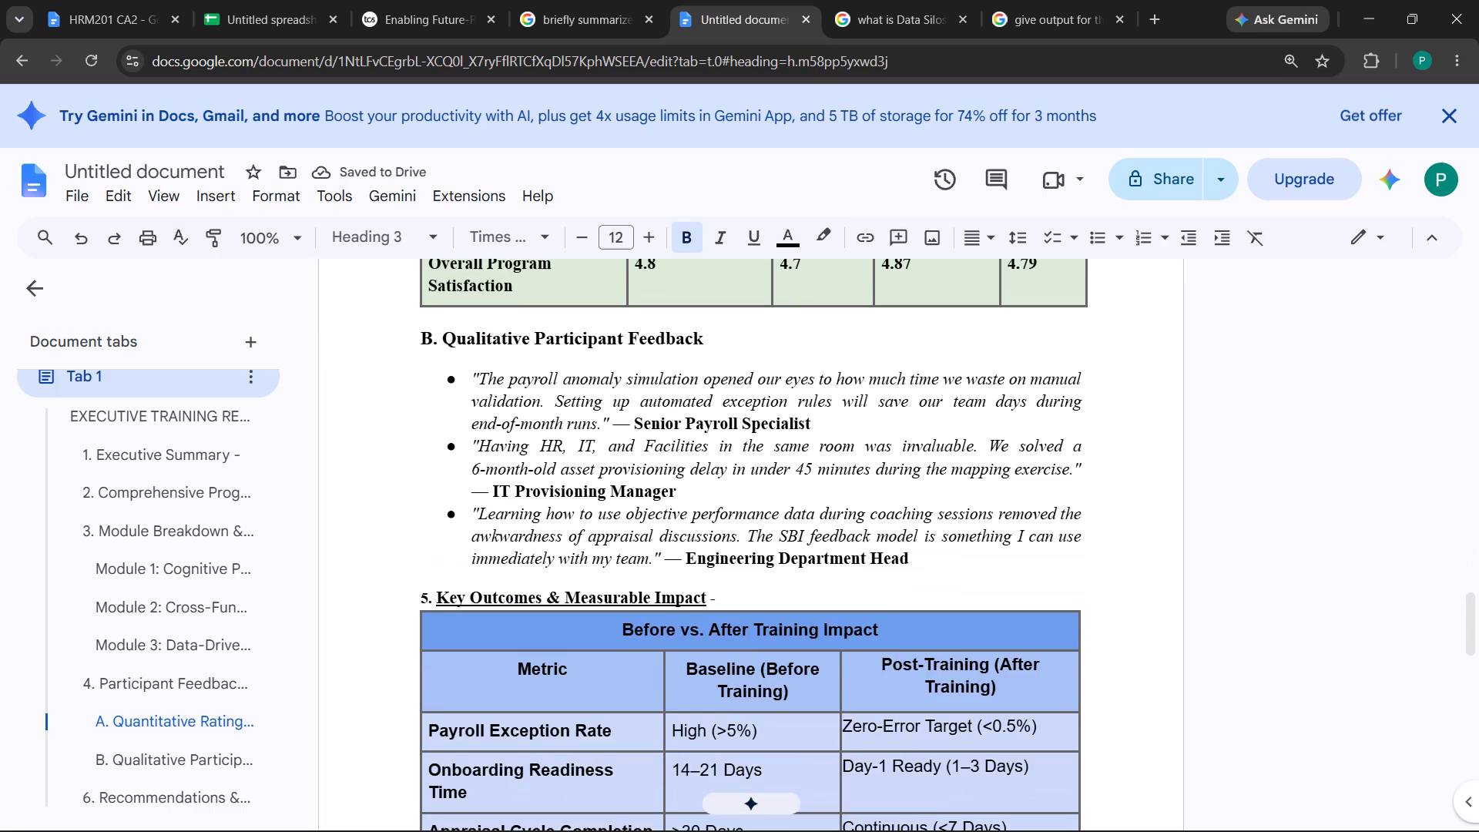
{"action": "scroll", "coordinate": [745, 425], "scroll_direction": "down", "scroll_amount": 2}
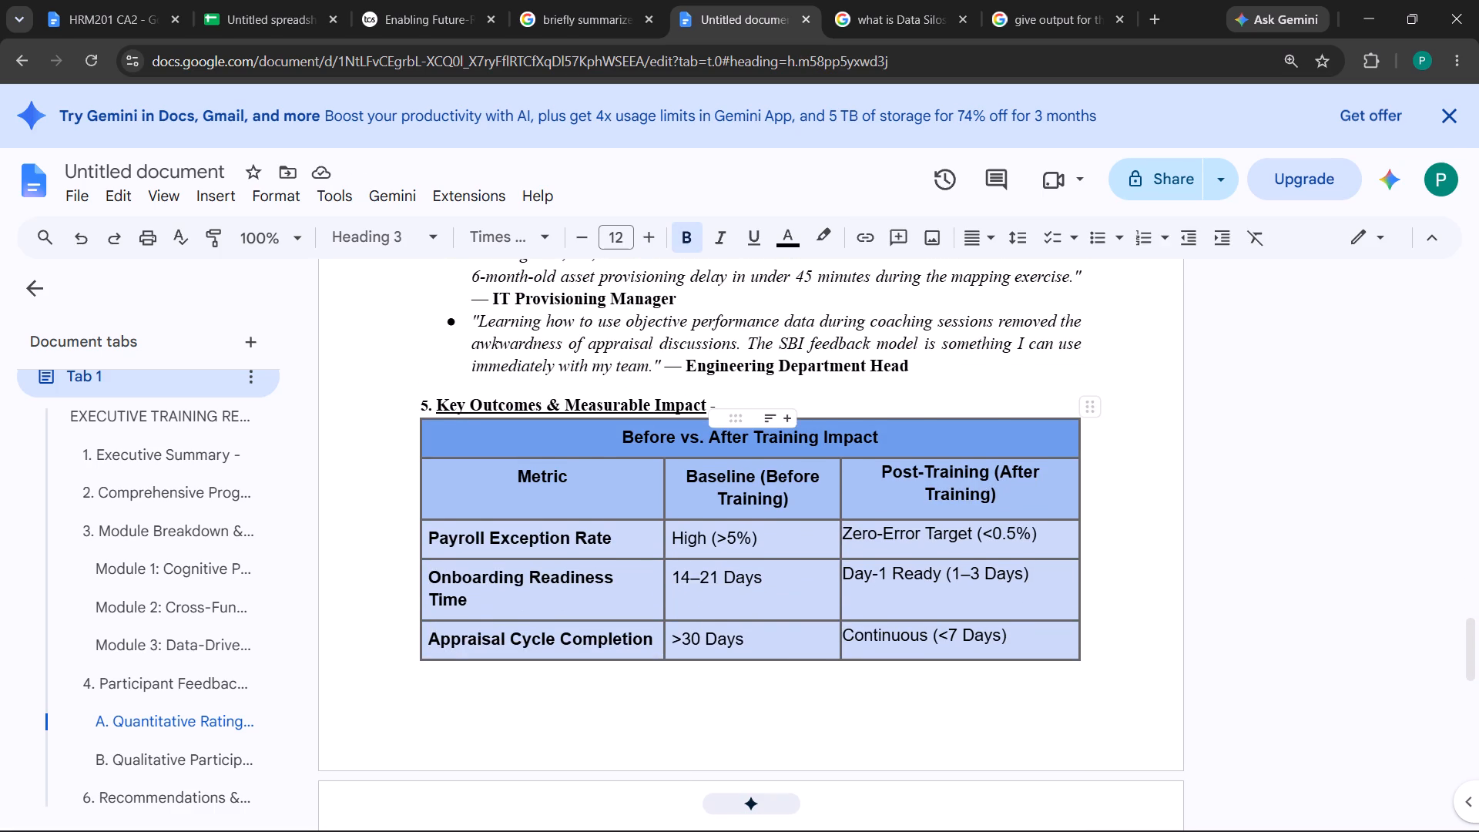
{"action": "scroll", "coordinate": [743, 428], "scroll_direction": "up", "scroll_amount": 2}
{"action": "scroll", "coordinate": [743, 428], "scroll_direction": "down", "scroll_amount": 7}
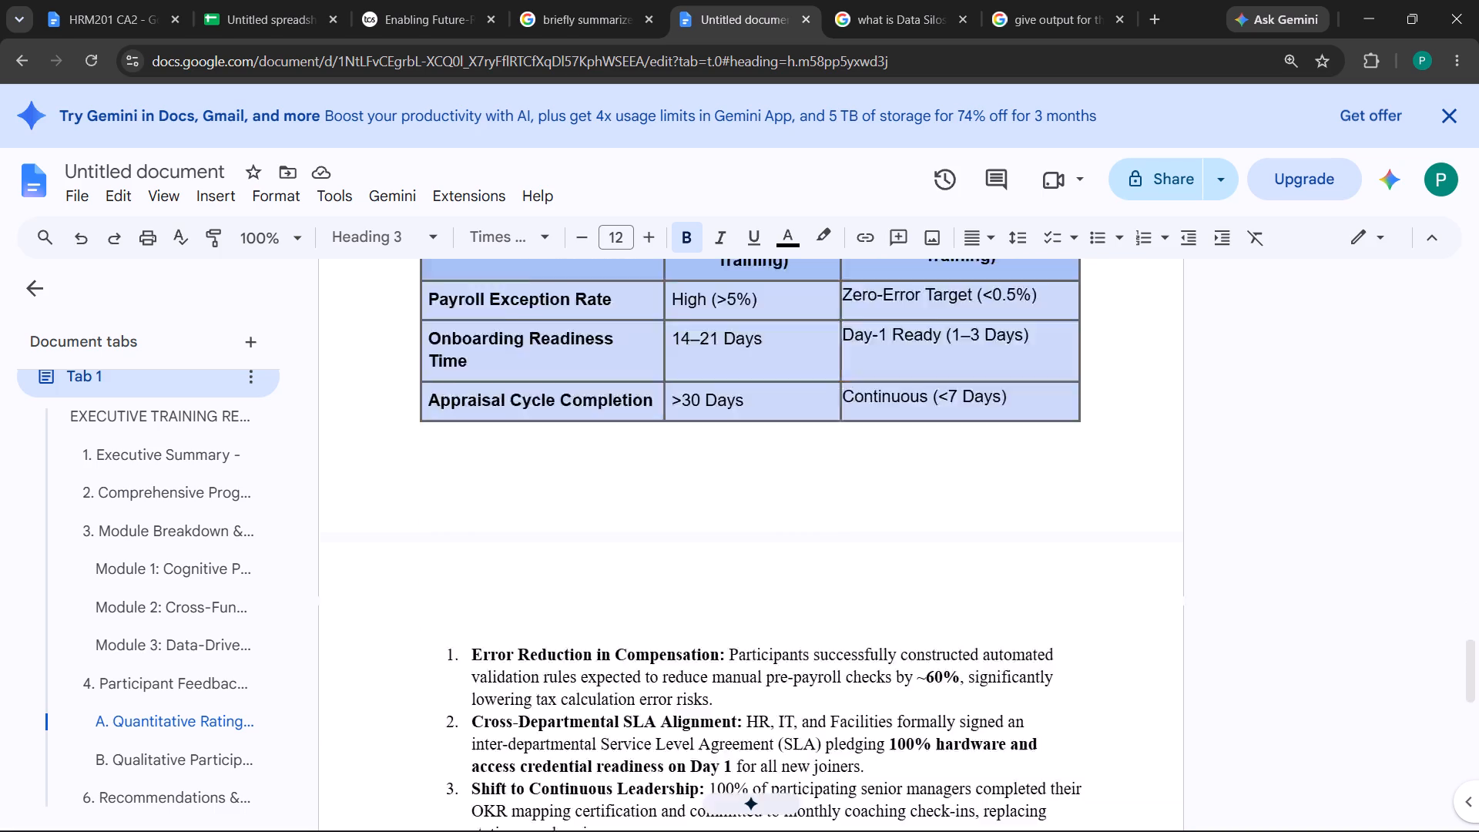
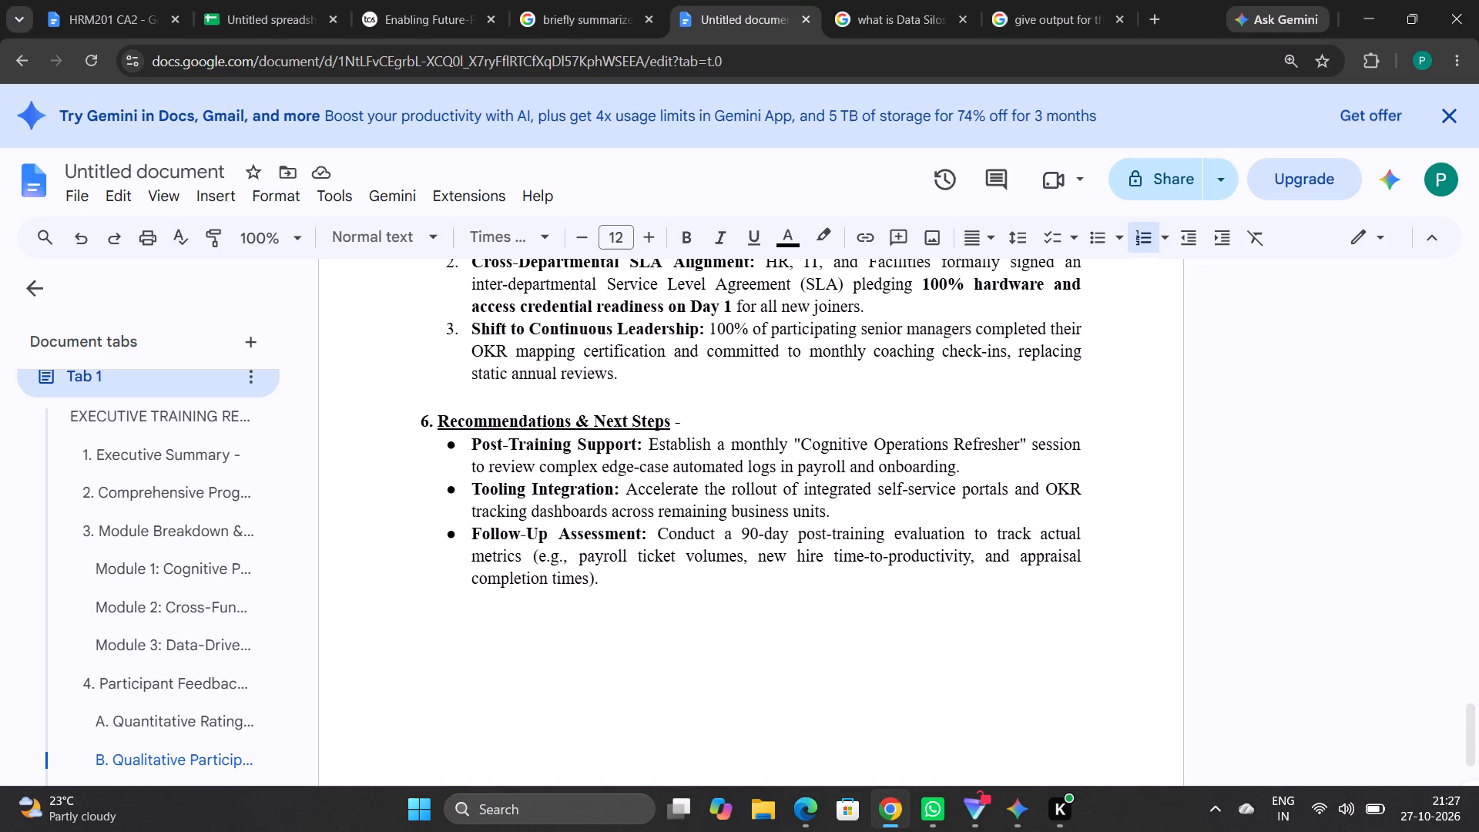
{"action": "left_click", "coordinate": [589, 445]}
{"action": "left_click", "coordinate": [589, 445]}
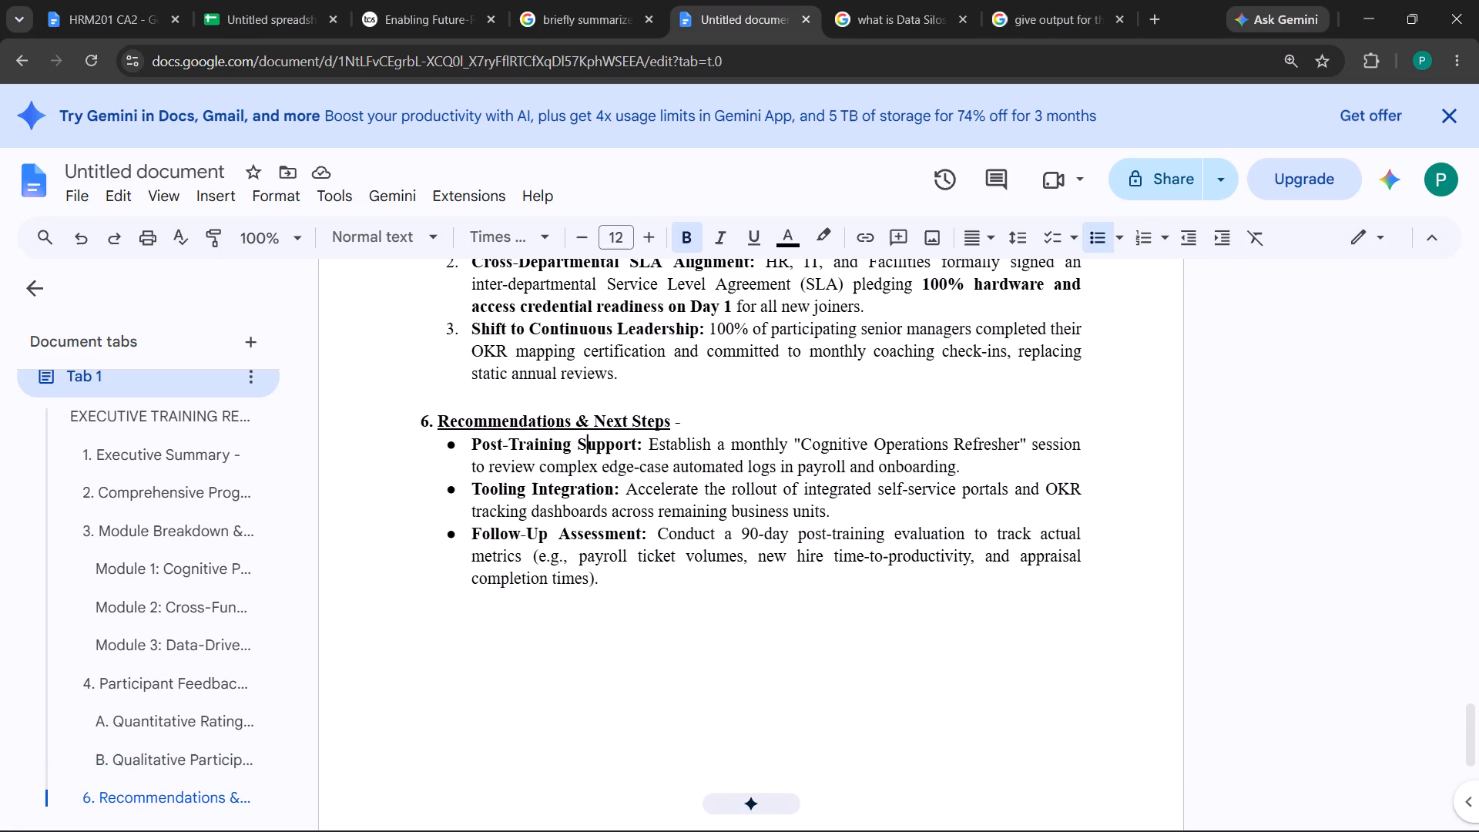
{"action": "left_click", "coordinate": [710, 635]}
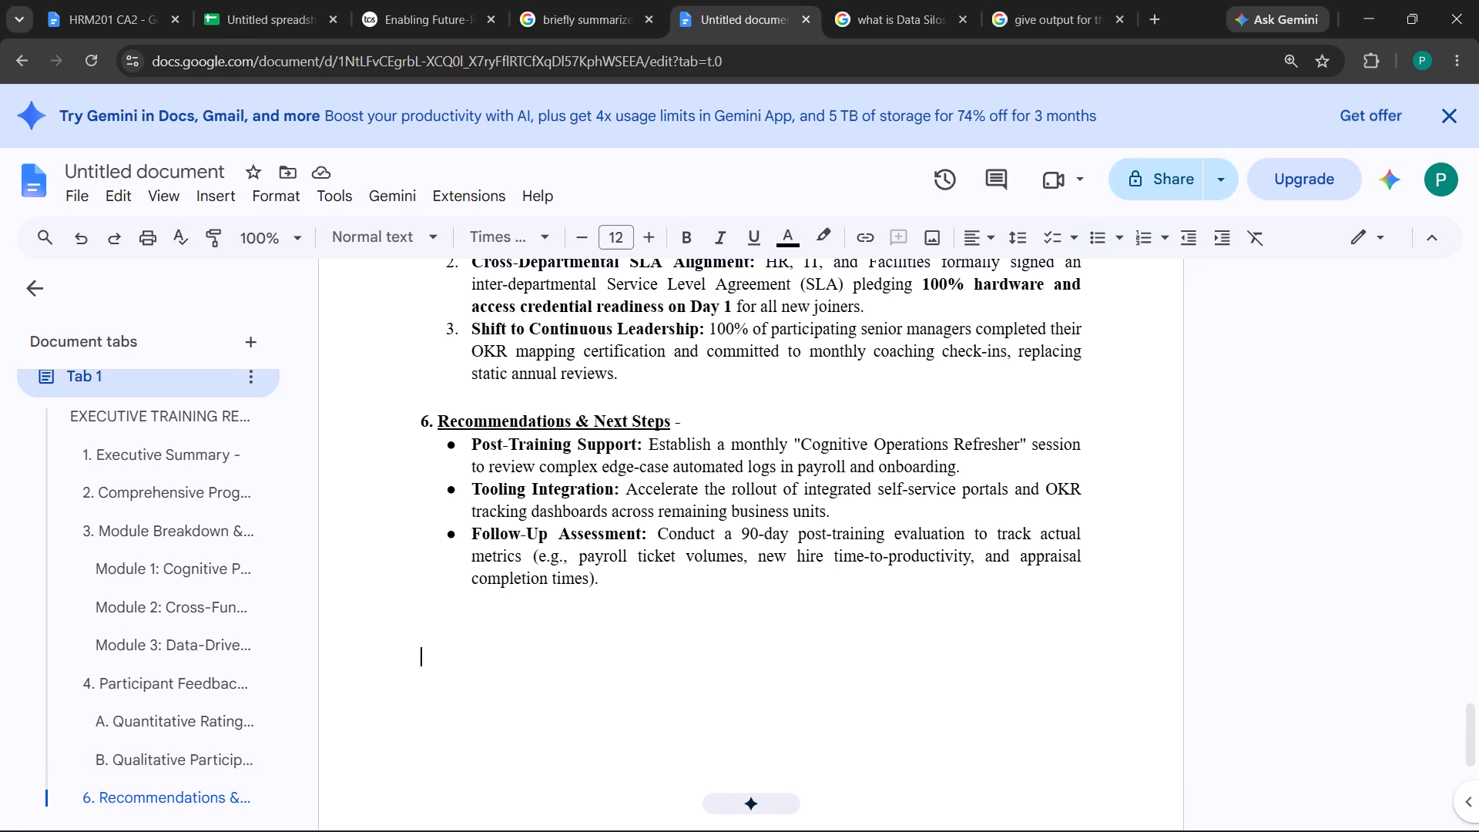
{"action": "scroll", "coordinate": [595, 387], "scroll_direction": "up", "scroll_amount": 8}
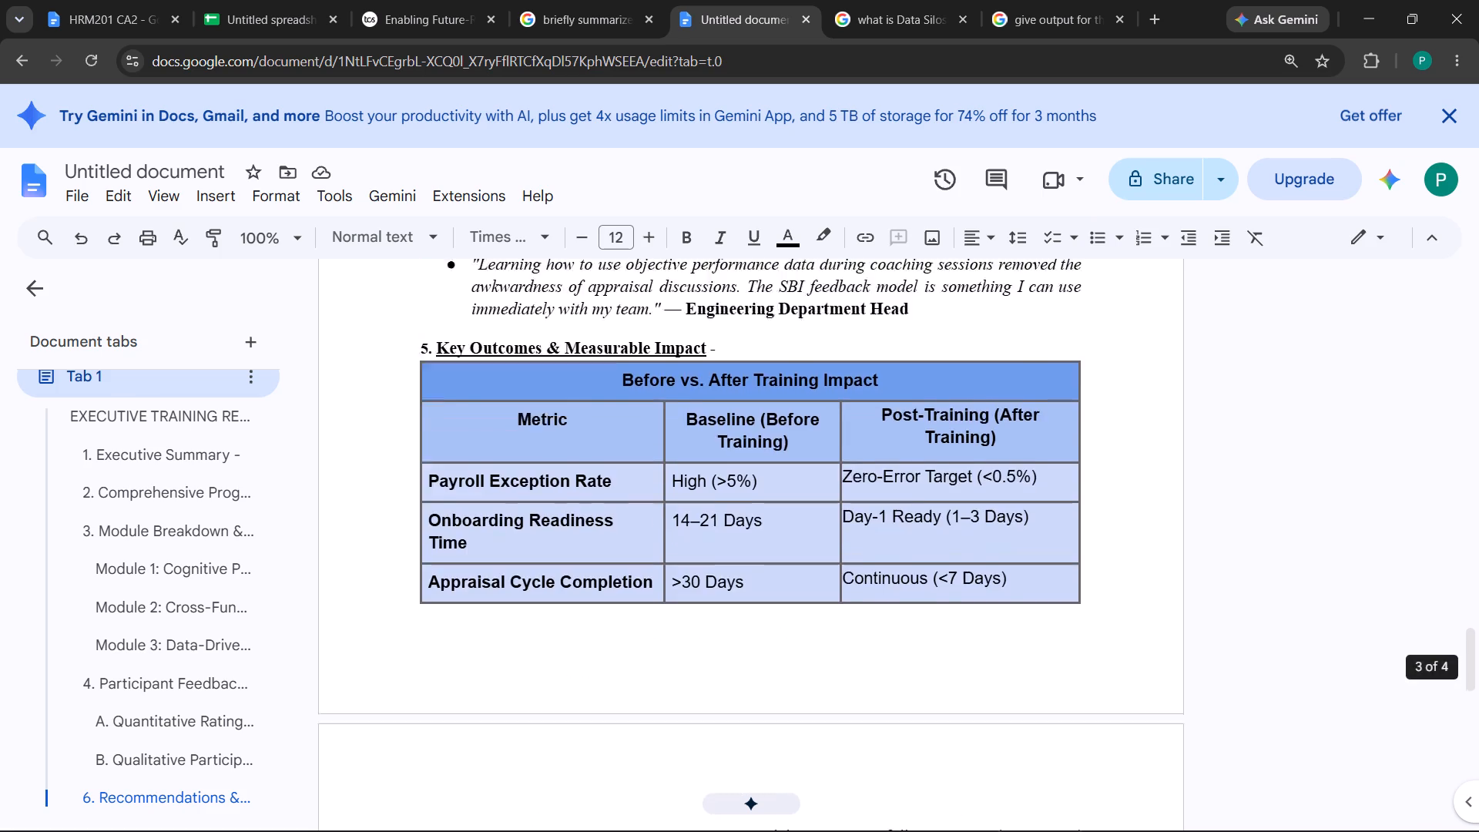
{"action": "scroll", "coordinate": [605, 387], "scroll_direction": "up", "scroll_amount": 1}
{"action": "scroll", "coordinate": [605, 387], "scroll_direction": "down", "scroll_amount": 1}
{"action": "scroll", "coordinate": [605, 387], "scroll_direction": "up", "scroll_amount": 12}
{"action": "scroll", "coordinate": [605, 387], "scroll_direction": "down", "scroll_amount": 1}
{"action": "scroll", "coordinate": [605, 387], "scroll_direction": "up", "scroll_amount": 3}
{"action": "scroll", "coordinate": [605, 387], "scroll_direction": "down", "scroll_amount": 1}
{"action": "scroll", "coordinate": [605, 387], "scroll_direction": "up", "scroll_amount": 1}
{"action": "scroll", "coordinate": [605, 387], "scroll_direction": "down", "scroll_amount": 1}
{"action": "scroll", "coordinate": [605, 387], "scroll_direction": "up", "scroll_amount": 4}
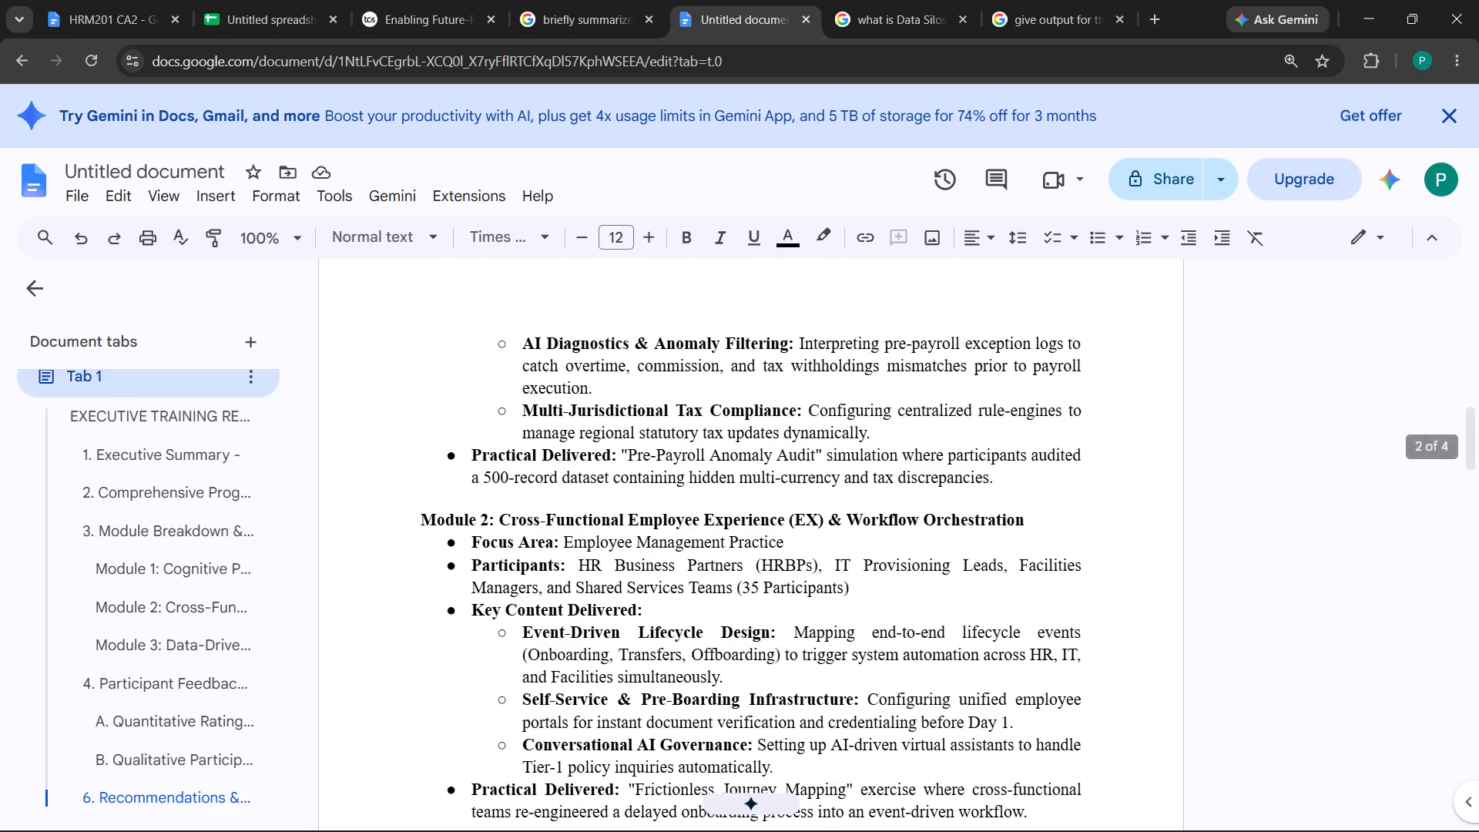
{"action": "scroll", "coordinate": [605, 387], "scroll_direction": "up", "scroll_amount": 4}
{"action": "left_click", "coordinate": [134, 173]}
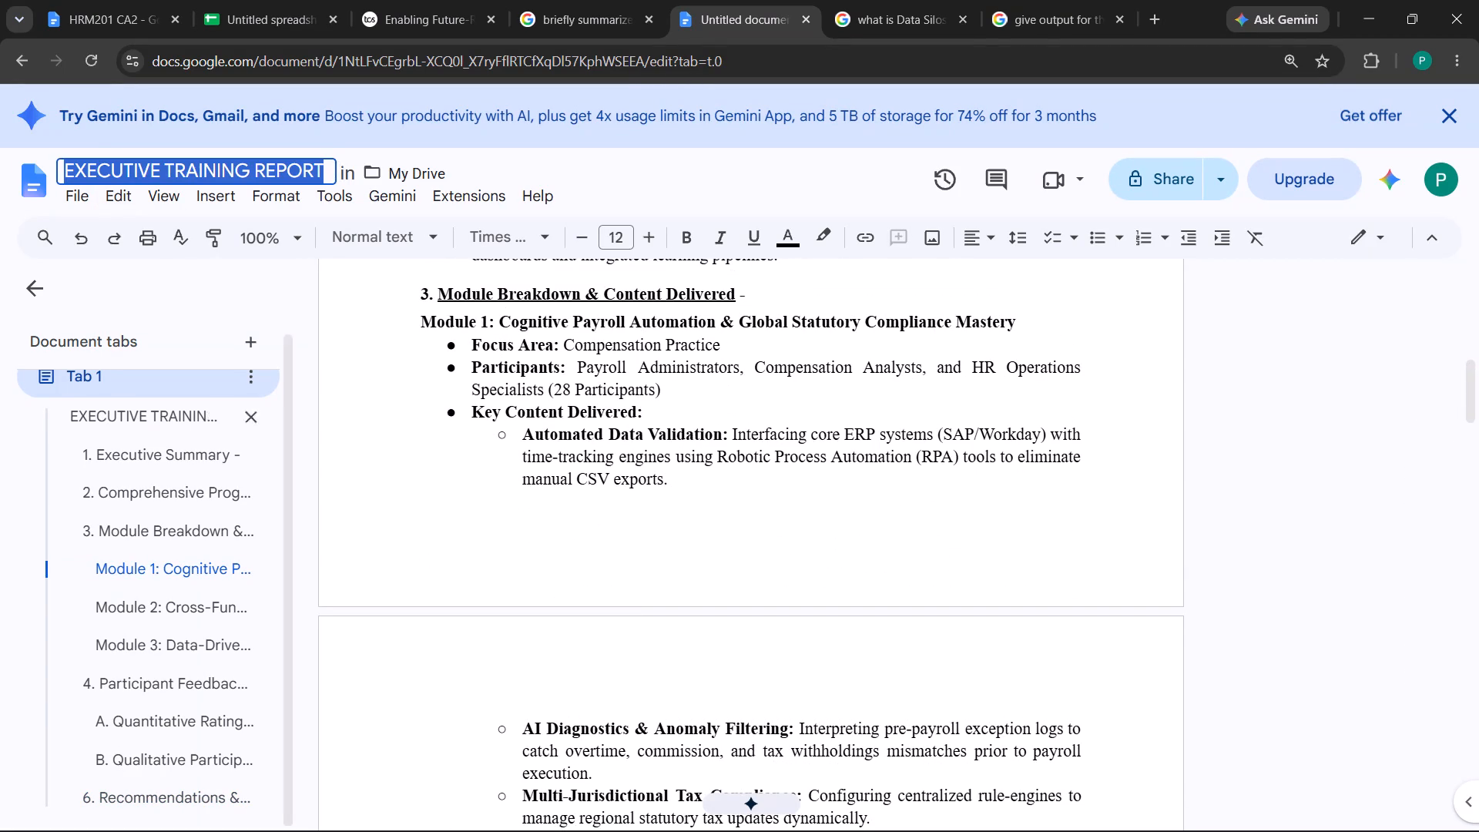
{"action": "left_click", "coordinate": [336, 451]}
Delete "(28 Participants)" from the Participants bullet of Module 1 in the report.
{"action": "scroll", "coordinate": [347, 467], "scroll_direction": "up", "scroll_amount": 11}
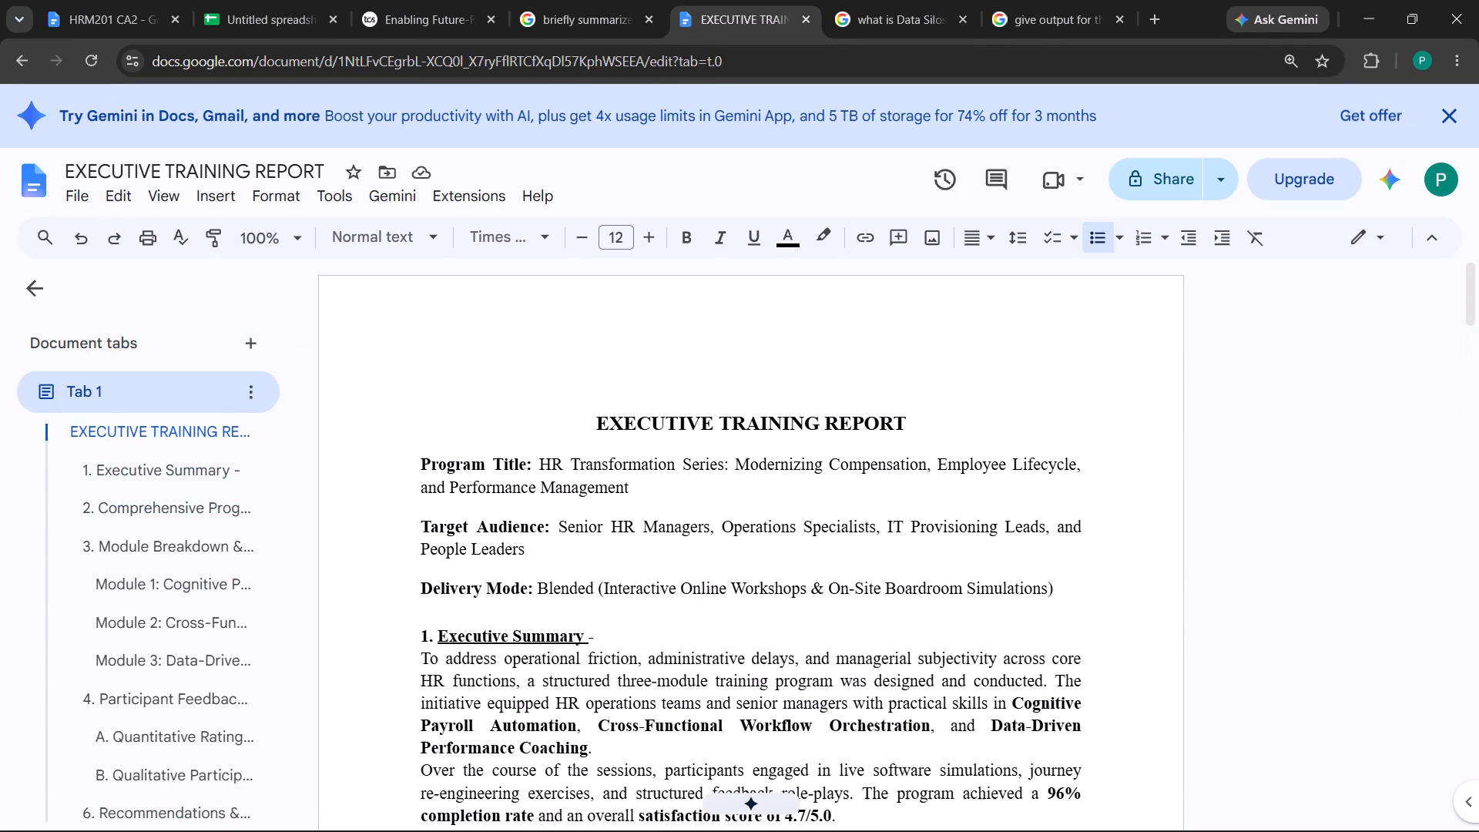
{"action": "scroll", "coordinate": [348, 468], "scroll_direction": "up", "scroll_amount": 3}
{"action": "scroll", "coordinate": [348, 468], "scroll_direction": "down", "scroll_amount": 1}
{"action": "scroll", "coordinate": [348, 468], "scroll_direction": "up", "scroll_amount": 1}
{"action": "scroll", "coordinate": [468, 503], "scroll_direction": "down", "scroll_amount": 1}
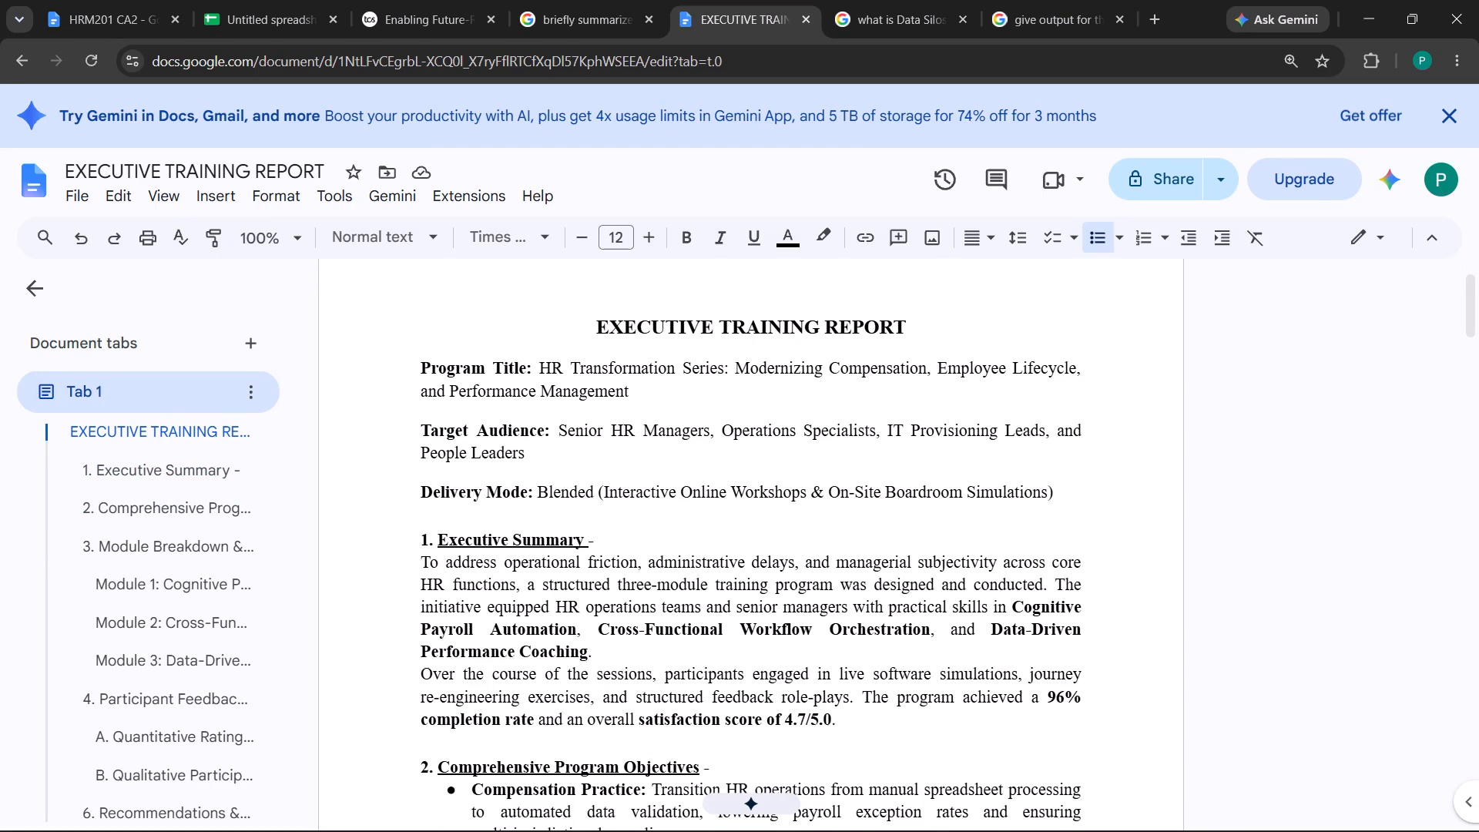
{"action": "scroll", "coordinate": [468, 503], "scroll_direction": "down", "scroll_amount": 3}
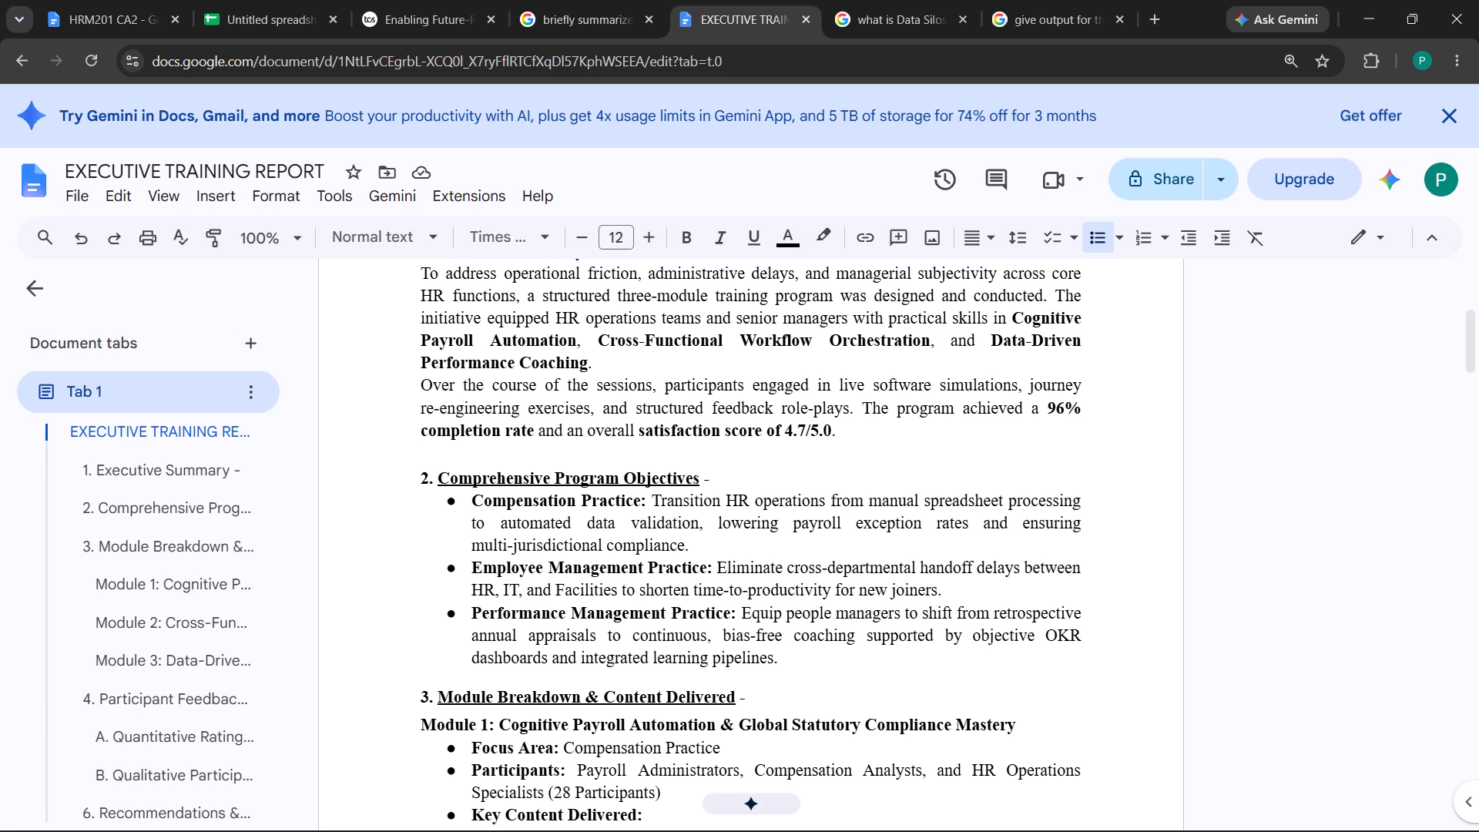
{"action": "scroll", "coordinate": [563, 549], "scroll_direction": "down", "scroll_amount": 4}
{"action": "left_click_drag", "start_coordinate": [662, 411], "coordinate": [593, 409]}
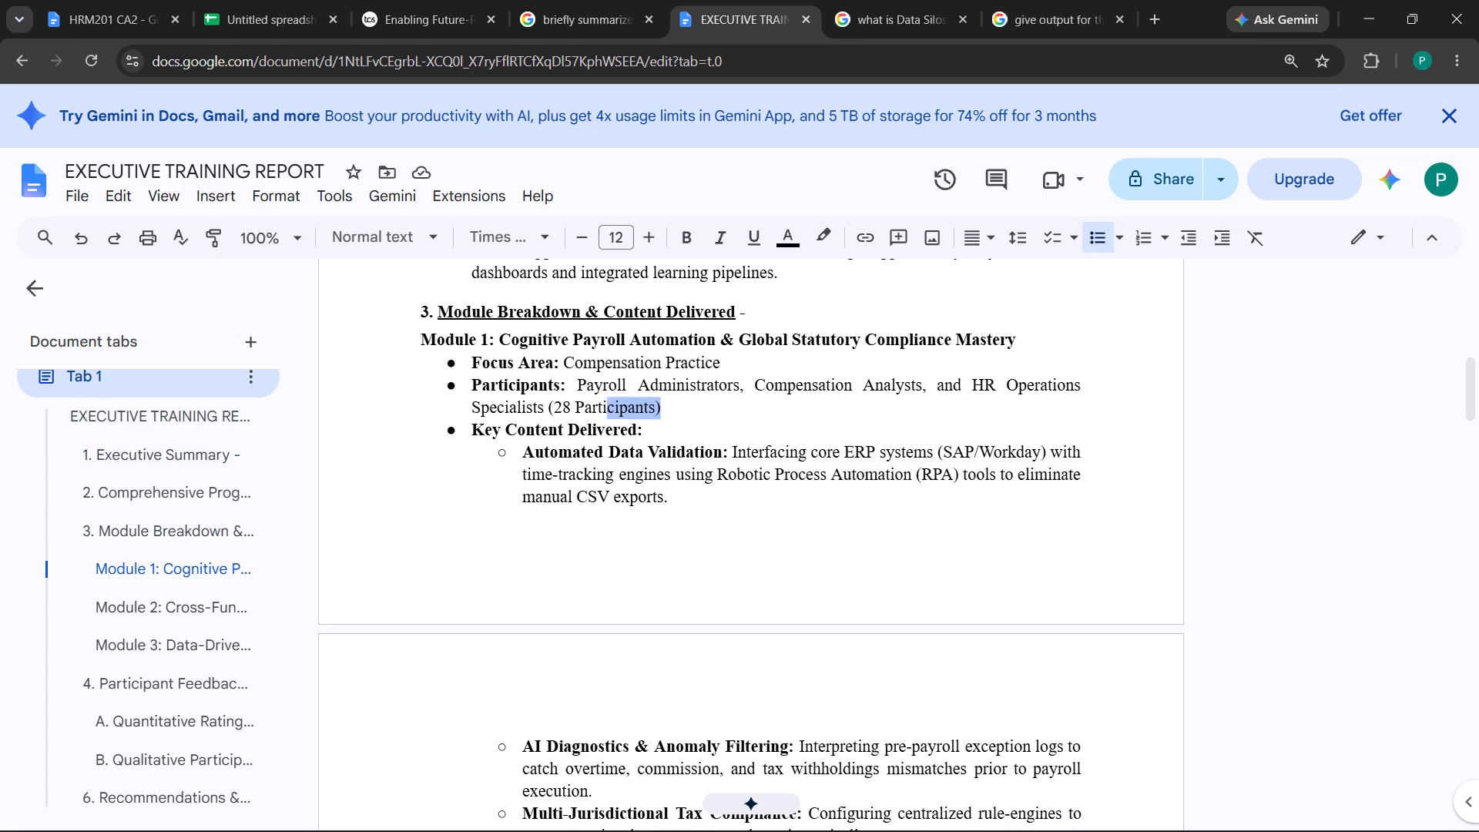
{"action": "left_click_drag", "start_coordinate": [593, 409], "coordinate": [549, 405]}
{"action": "key", "text": "Delete"}
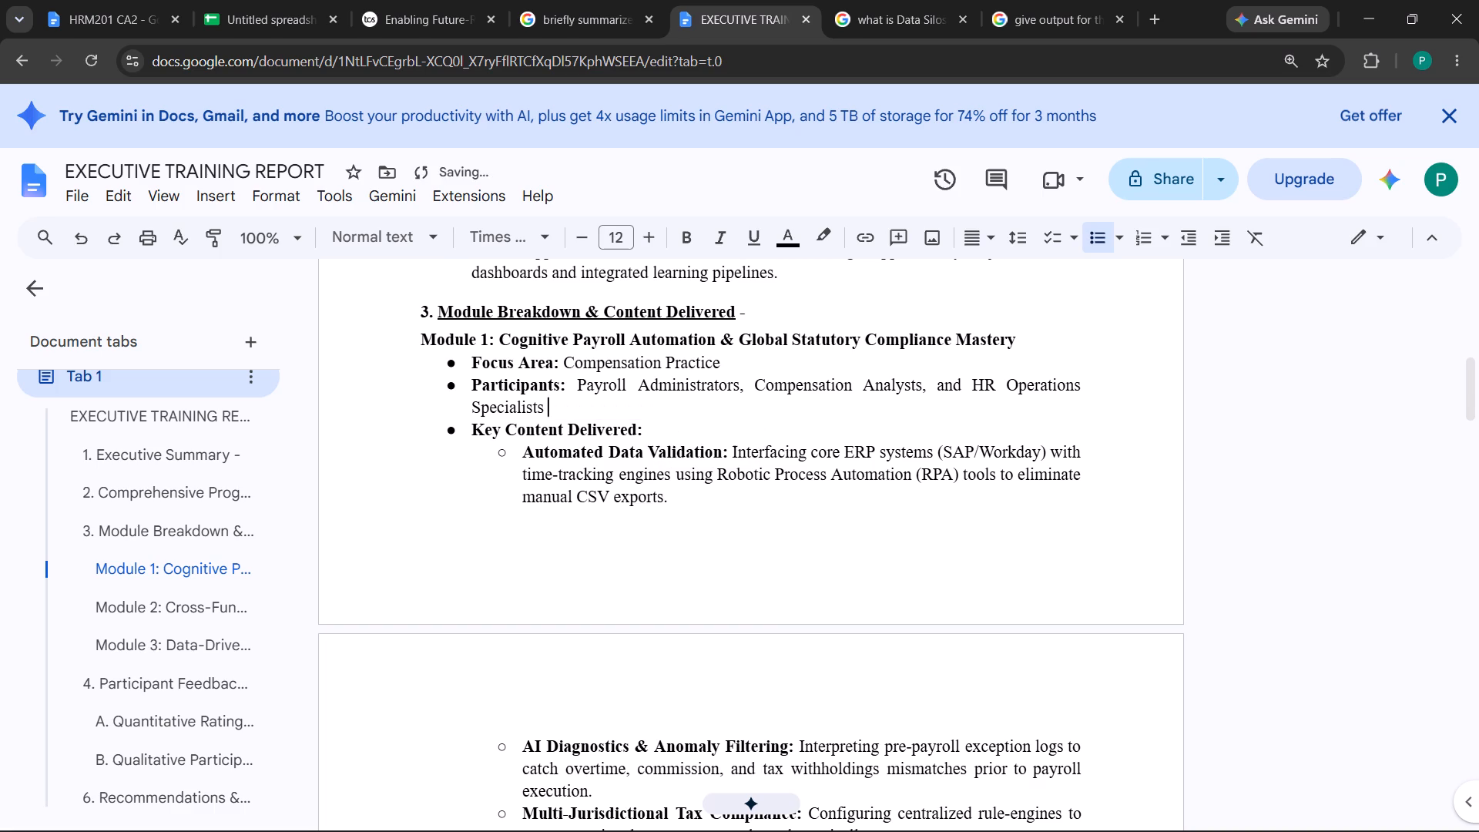
Delete "(35 Participants)" from the Participants bullet of Module 2.
{"action": "scroll", "coordinate": [520, 395], "scroll_direction": "down", "scroll_amount": 6}
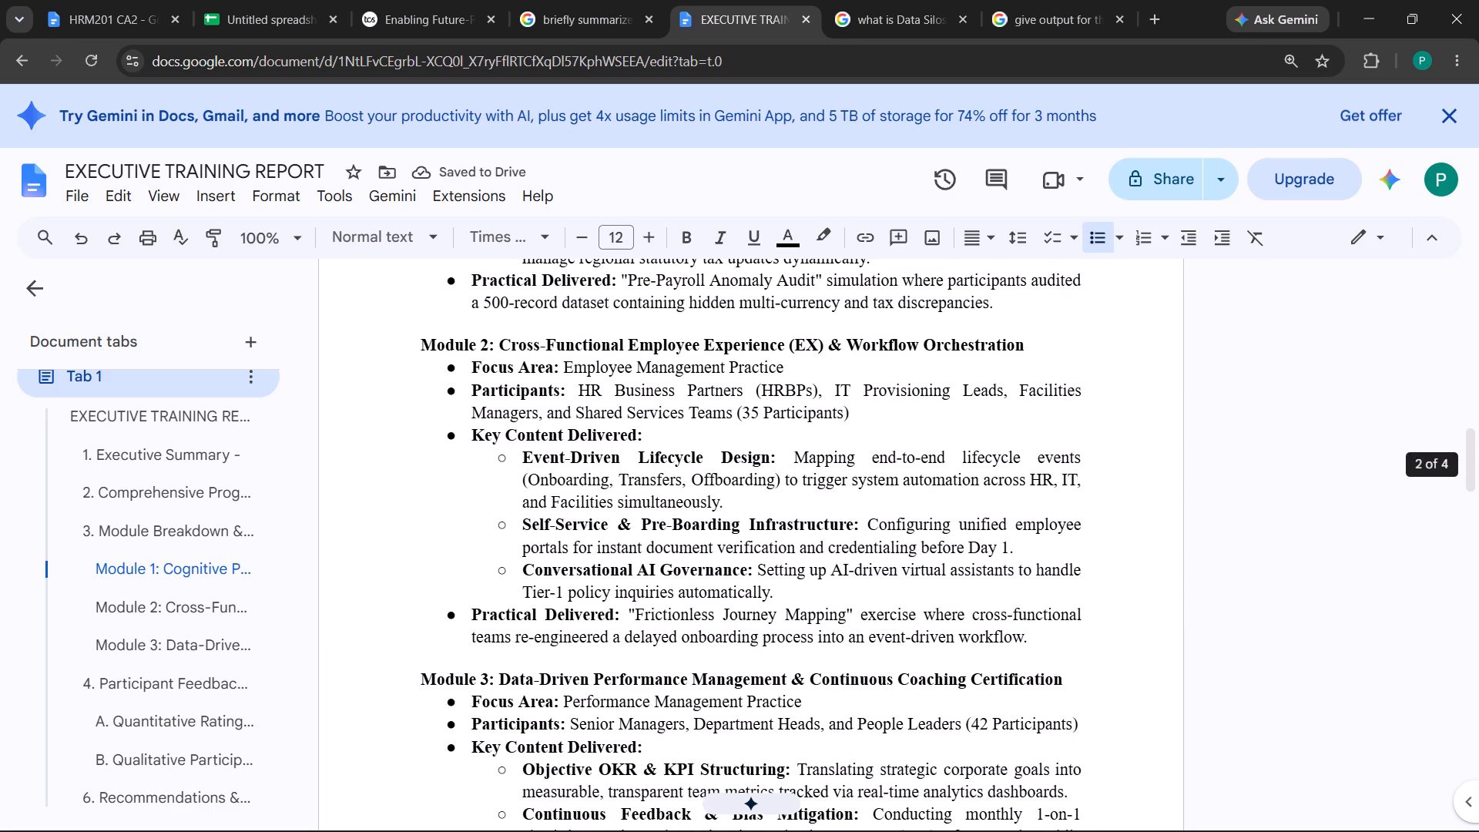
{"action": "left_click_drag", "start_coordinate": [852, 414], "coordinate": [770, 425]}
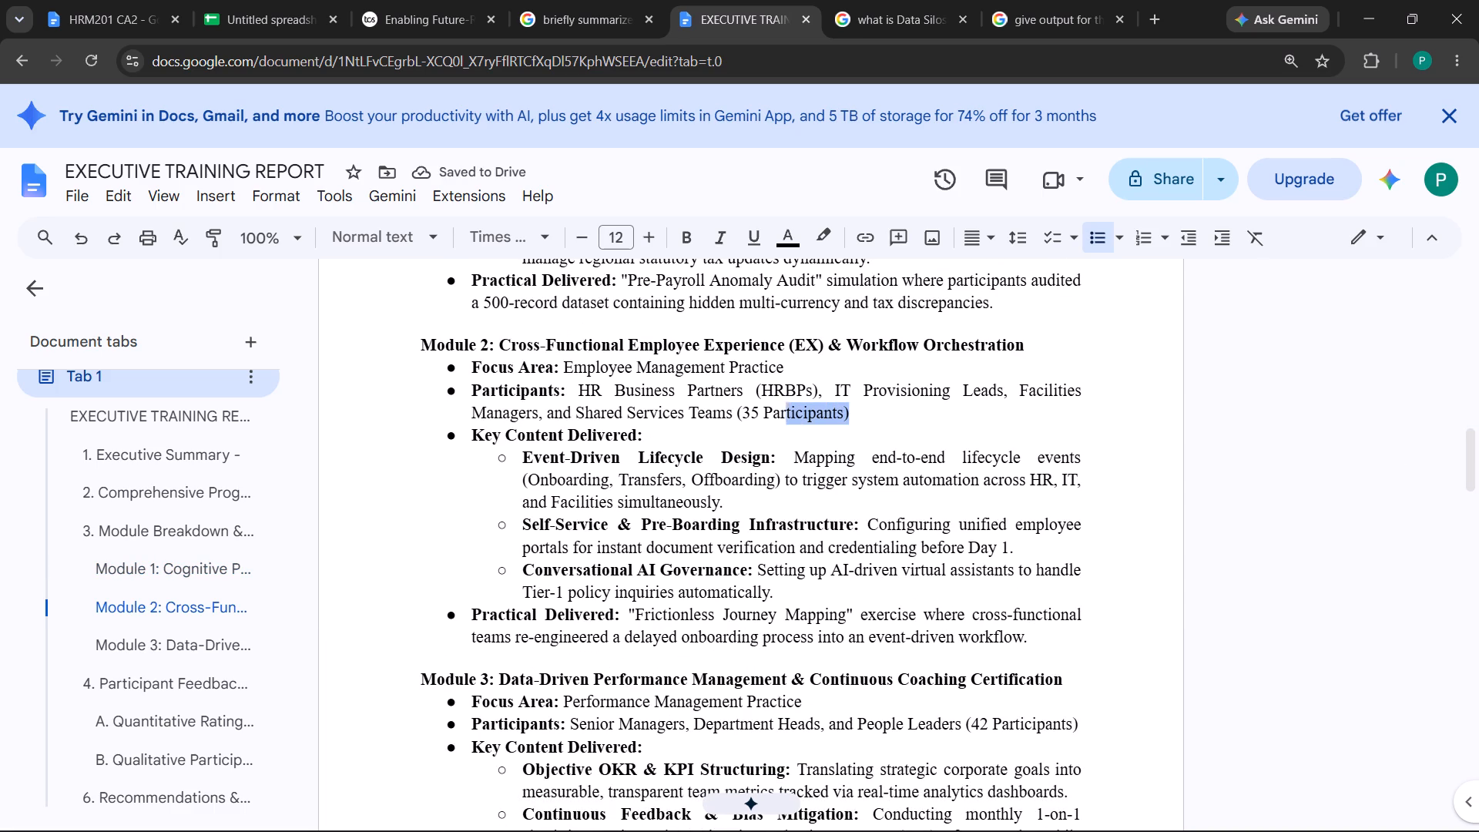
{"action": "left_click_drag", "start_coordinate": [770, 425], "coordinate": [740, 415]}
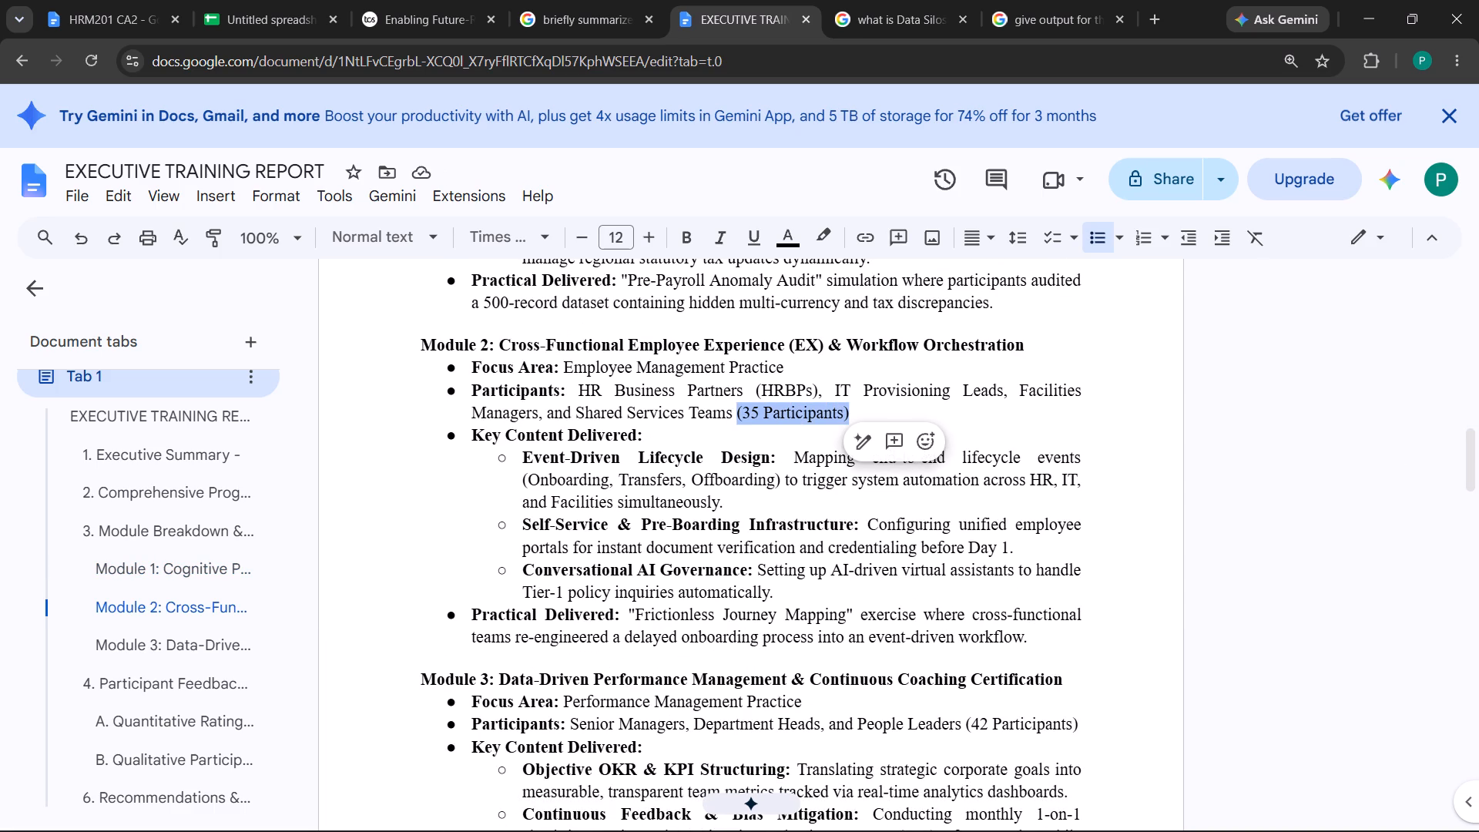
{"action": "key", "text": "BackSpace"}
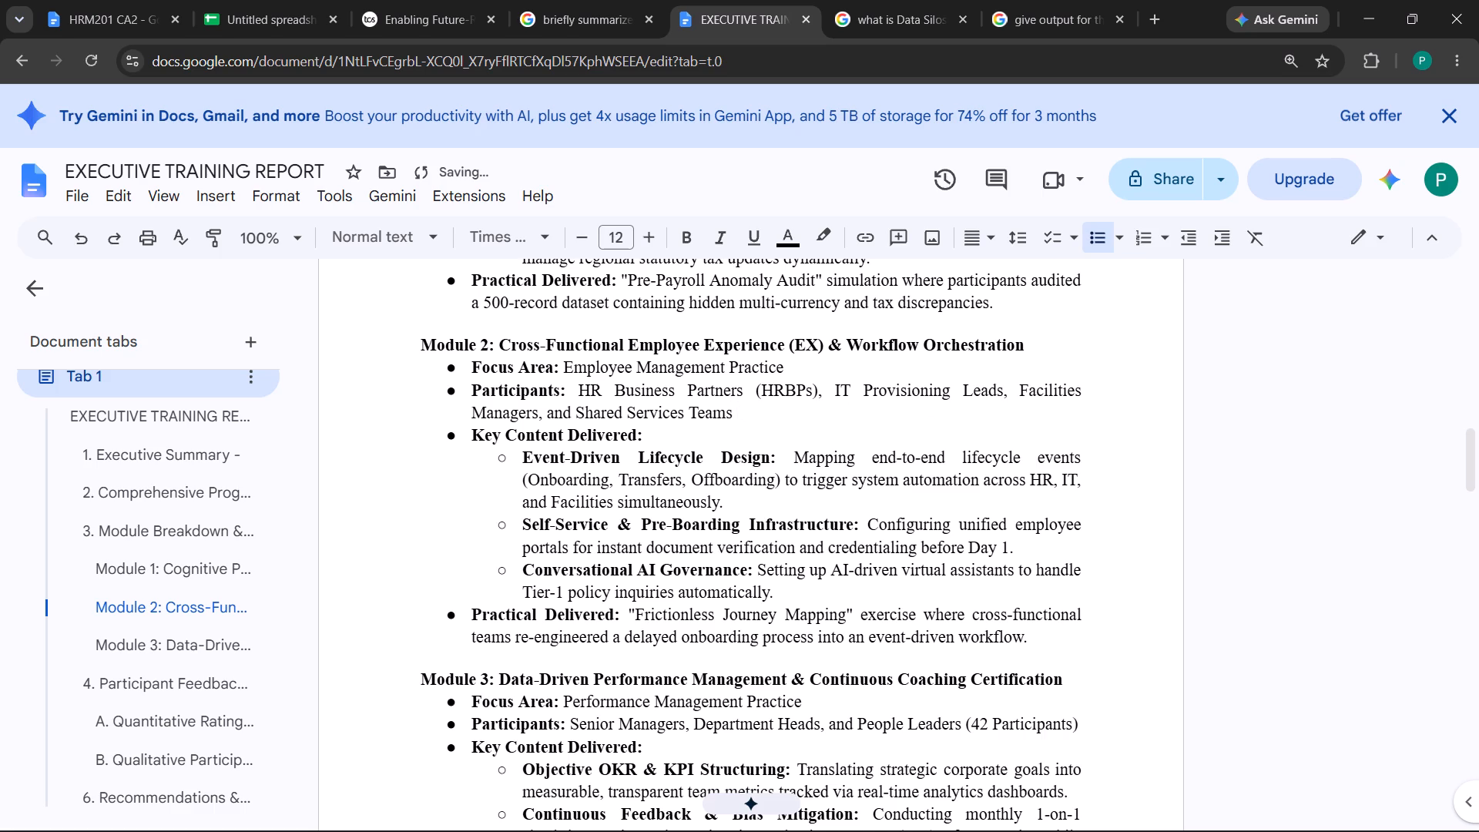
Delete "(42 Participants)" from the Participants bullet of Module 3.
{"action": "scroll", "coordinate": [677, 626], "scroll_direction": "down", "scroll_amount": 2}
{"action": "left_click_drag", "start_coordinate": [1077, 528], "coordinate": [962, 539]}
{"action": "key", "text": "BackSpace"}
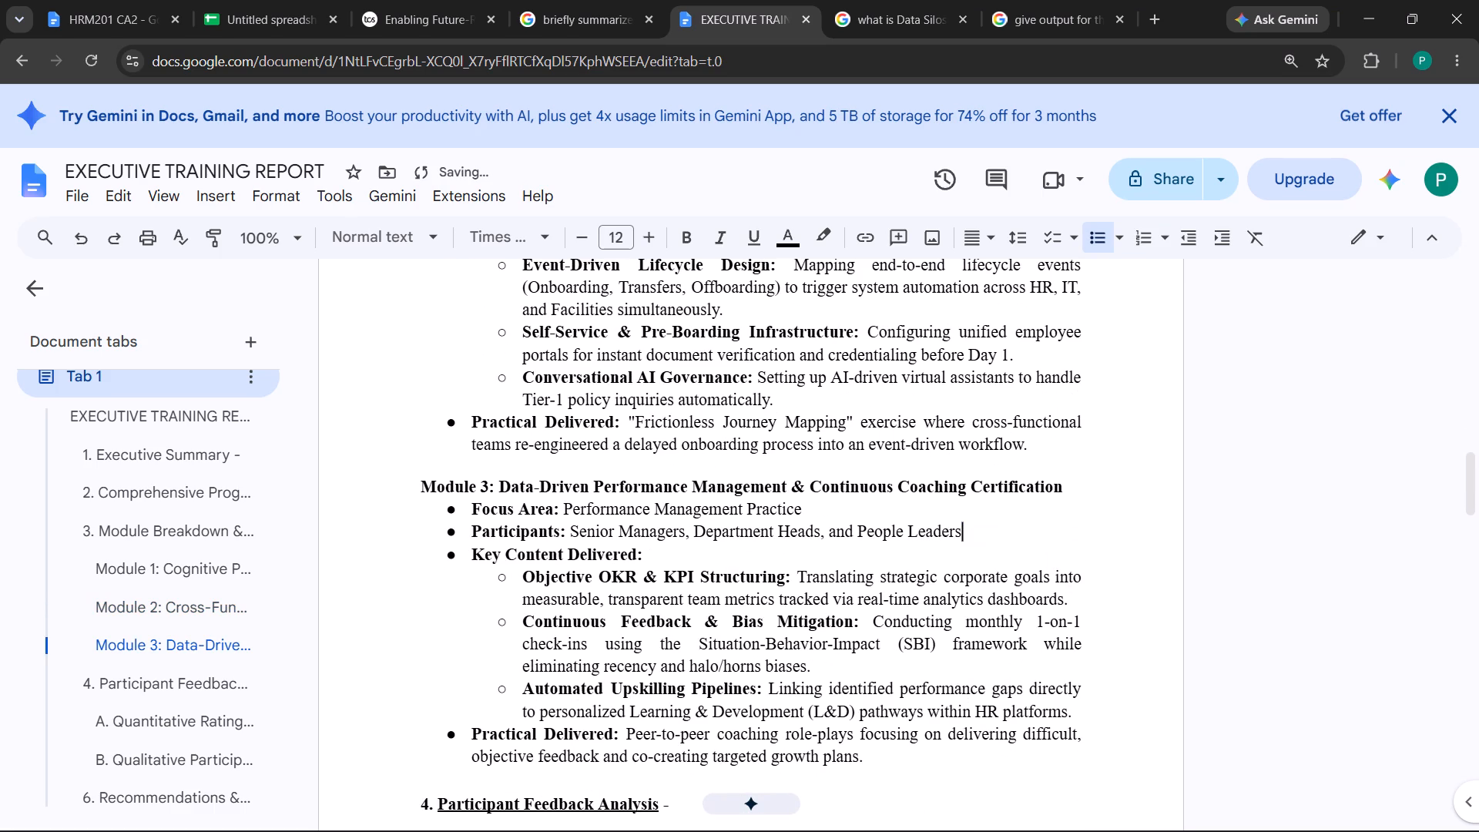
Review the rest of the report, from the participant feedback analysis and outcomes table to the recommendations, and return to its beginning.
{"action": "scroll", "coordinate": [967, 542], "scroll_direction": "down", "scroll_amount": 7}
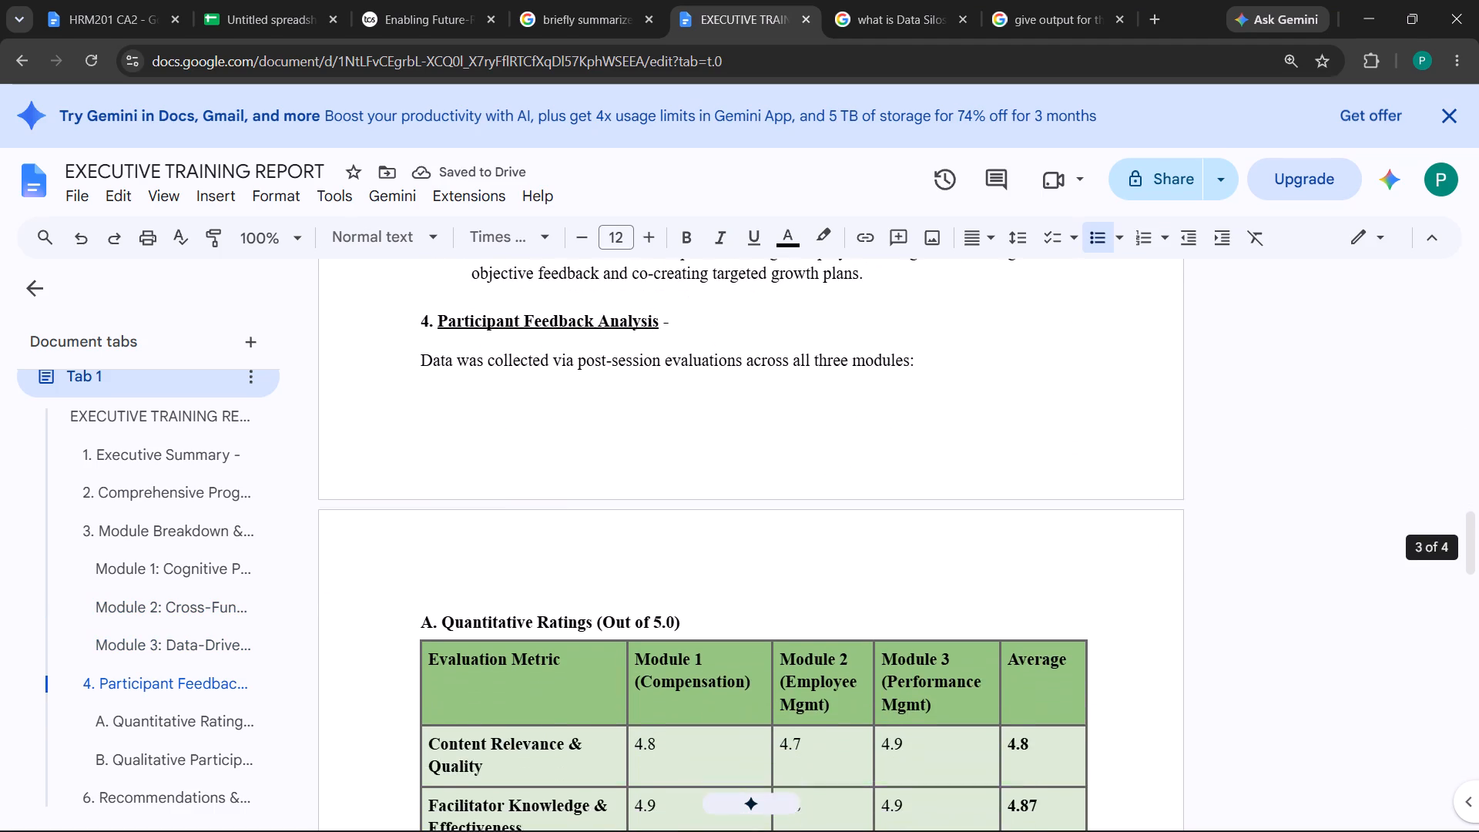
{"action": "scroll", "coordinate": [974, 490], "scroll_direction": "down", "scroll_amount": 3}
{"action": "scroll", "coordinate": [975, 497], "scroll_direction": "up", "scroll_amount": 2}
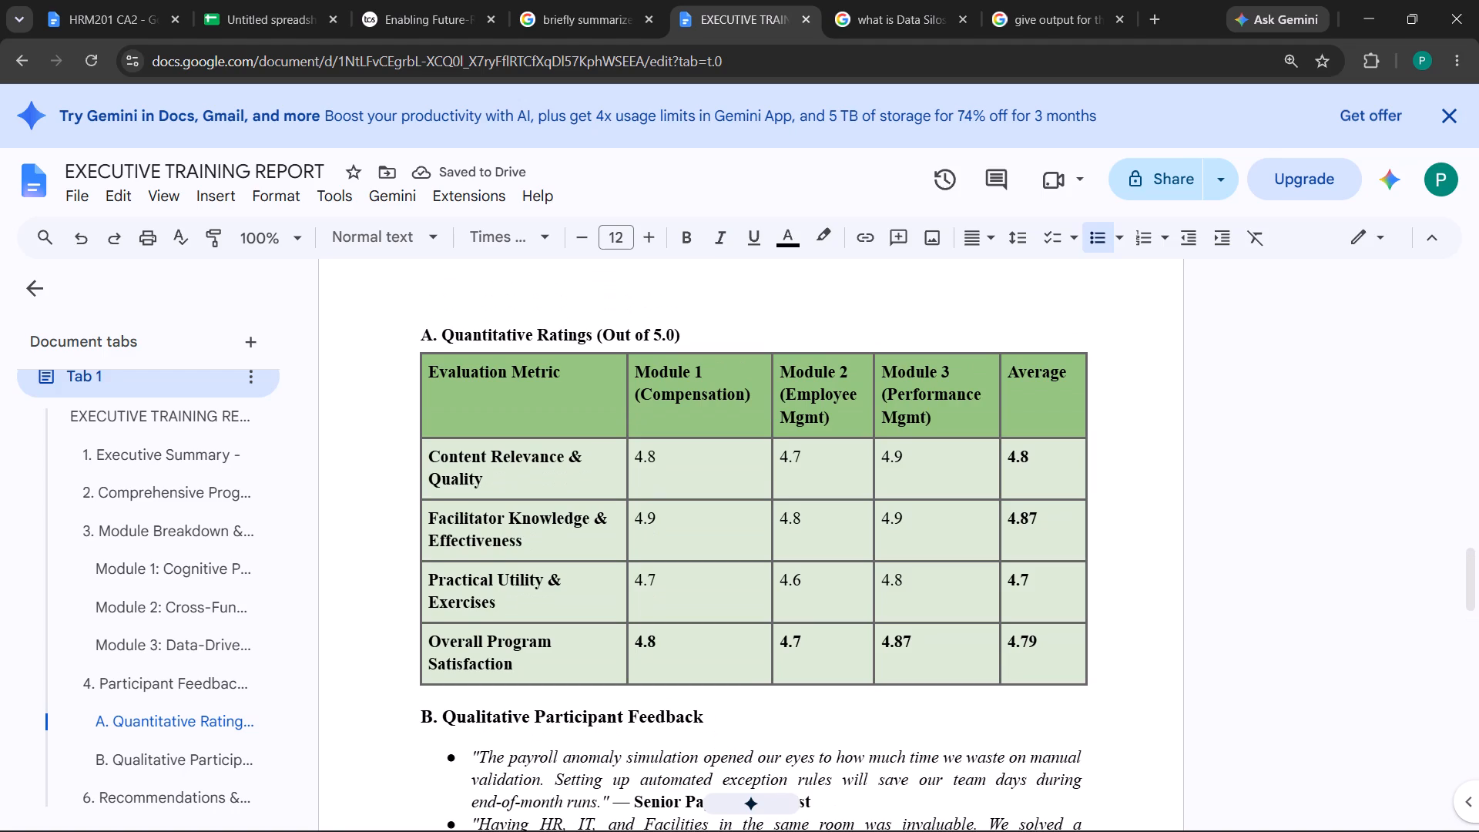
{"action": "scroll", "coordinate": [975, 497], "scroll_direction": "down", "scroll_amount": 6}
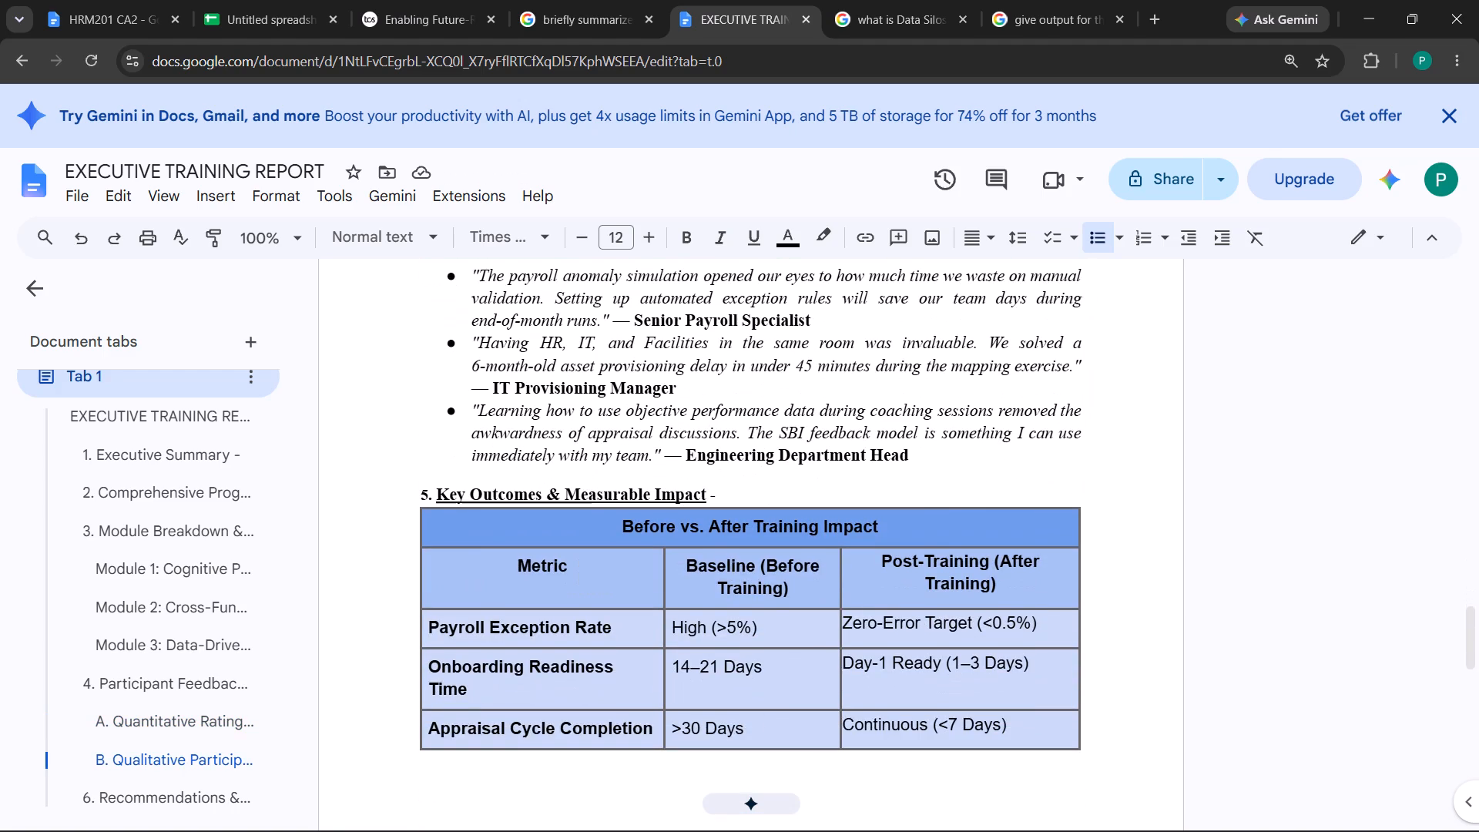
{"action": "scroll", "coordinate": [975, 497], "scroll_direction": "down", "scroll_amount": 6}
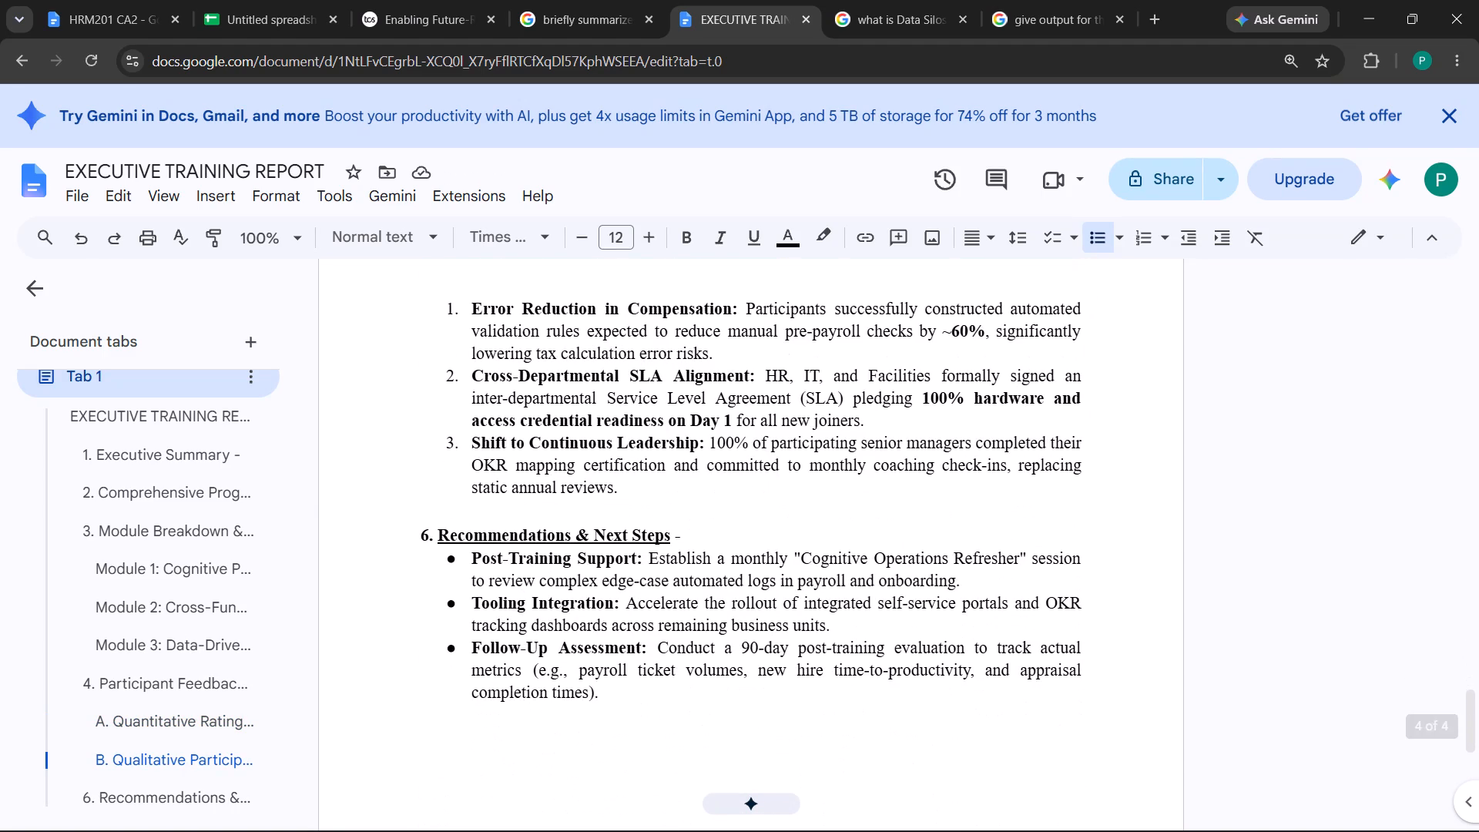
{"action": "scroll", "coordinate": [975, 497], "scroll_direction": "down", "scroll_amount": 2}
{"action": "scroll", "coordinate": [975, 497], "scroll_direction": "up", "scroll_amount": 5}
{"action": "scroll", "coordinate": [272, 379], "scroll_direction": "up", "scroll_amount": 4}
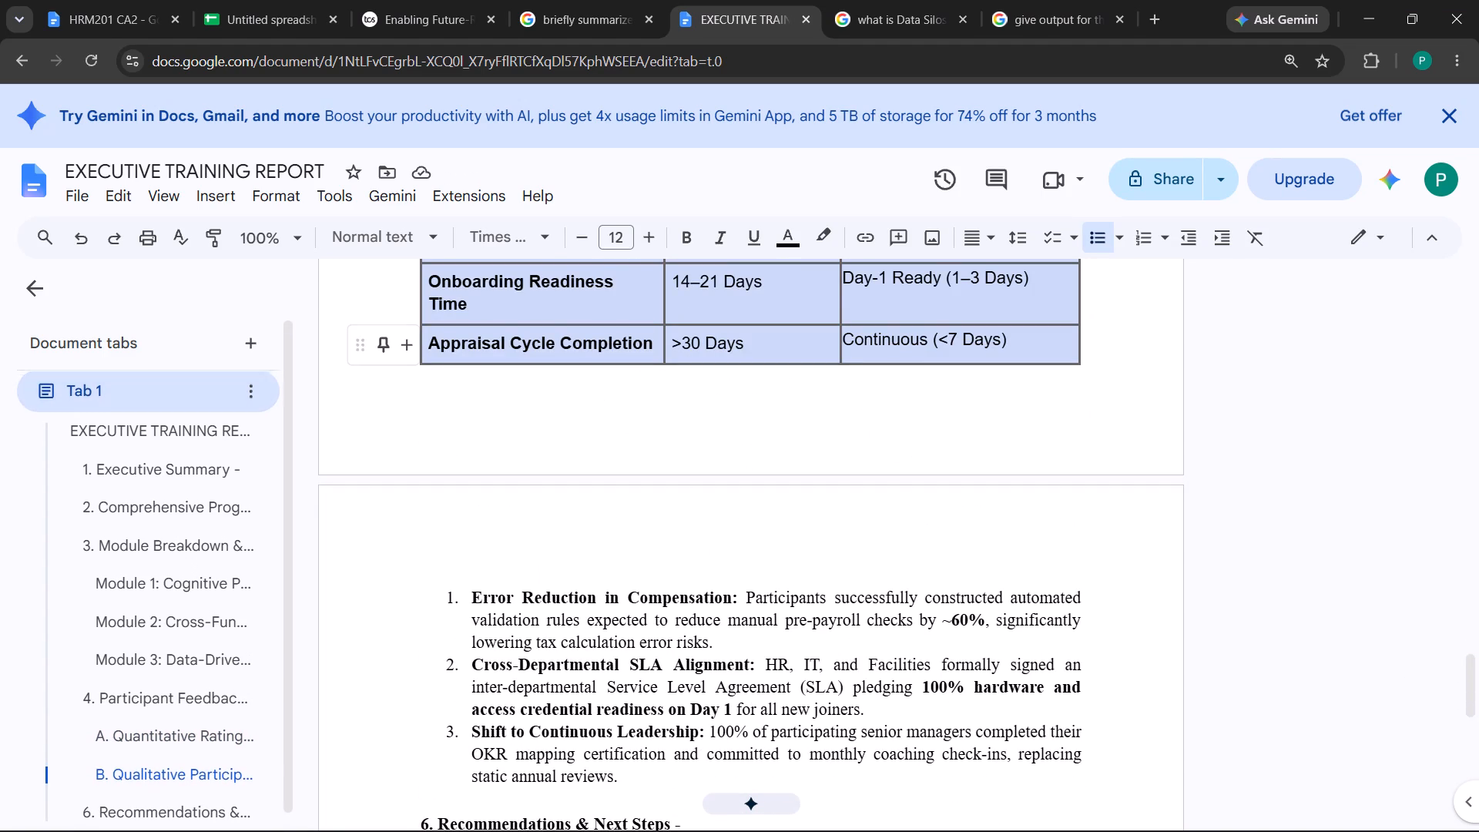
{"action": "scroll", "coordinate": [277, 353], "scroll_direction": "up", "scroll_amount": 1}
{"action": "scroll", "coordinate": [277, 353], "scroll_direction": "down", "scroll_amount": 1}
{"action": "scroll", "coordinate": [277, 353], "scroll_direction": "up", "scroll_amount": 1}
{"action": "scroll", "coordinate": [277, 353], "scroll_direction": "down", "scroll_amount": 1}
{"action": "scroll", "coordinate": [278, 352], "scroll_direction": "up", "scroll_amount": 2}
{"action": "scroll", "coordinate": [523, 343], "scroll_direction": "up", "scroll_amount": 11}
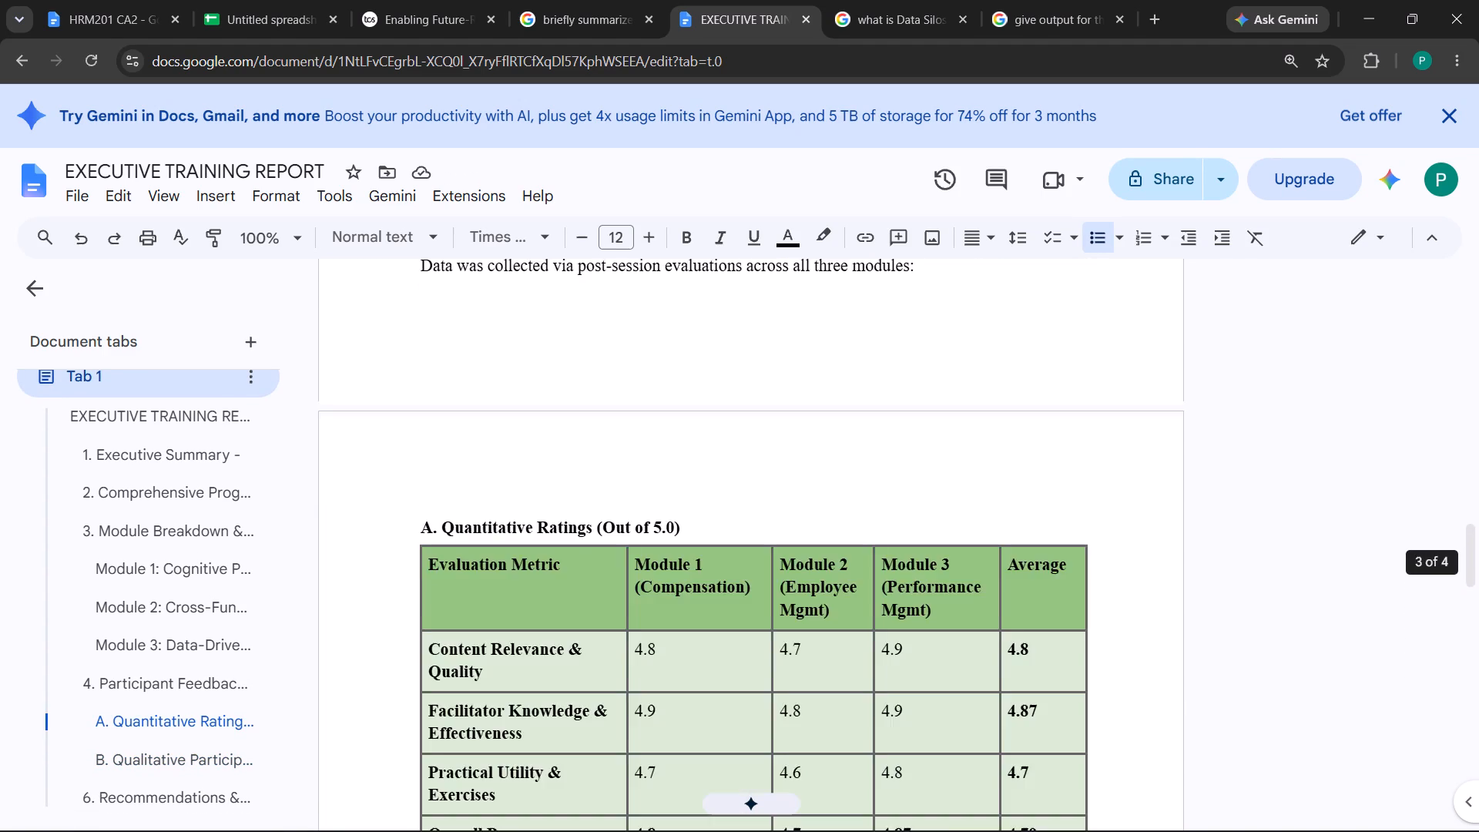
{"action": "scroll", "coordinate": [525, 346], "scroll_direction": "up", "scroll_amount": 13}
{"action": "scroll", "coordinate": [525, 346], "scroll_direction": "up", "scroll_amount": 10}
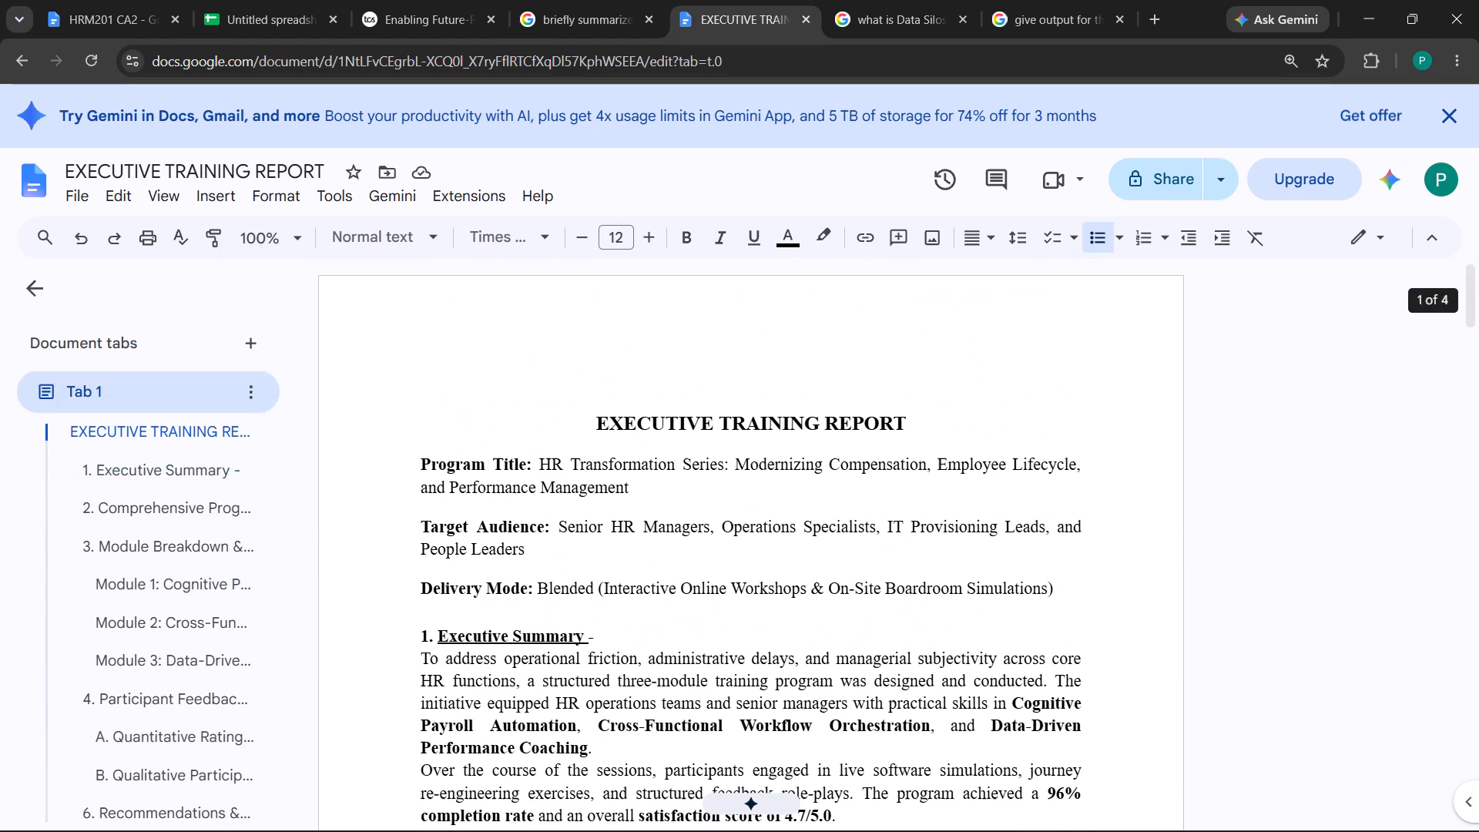
{"action": "scroll", "coordinate": [525, 346], "scroll_direction": "up", "scroll_amount": 7}
Download the executive training report as a PDF document.
{"action": "left_click", "coordinate": [65, 195]}
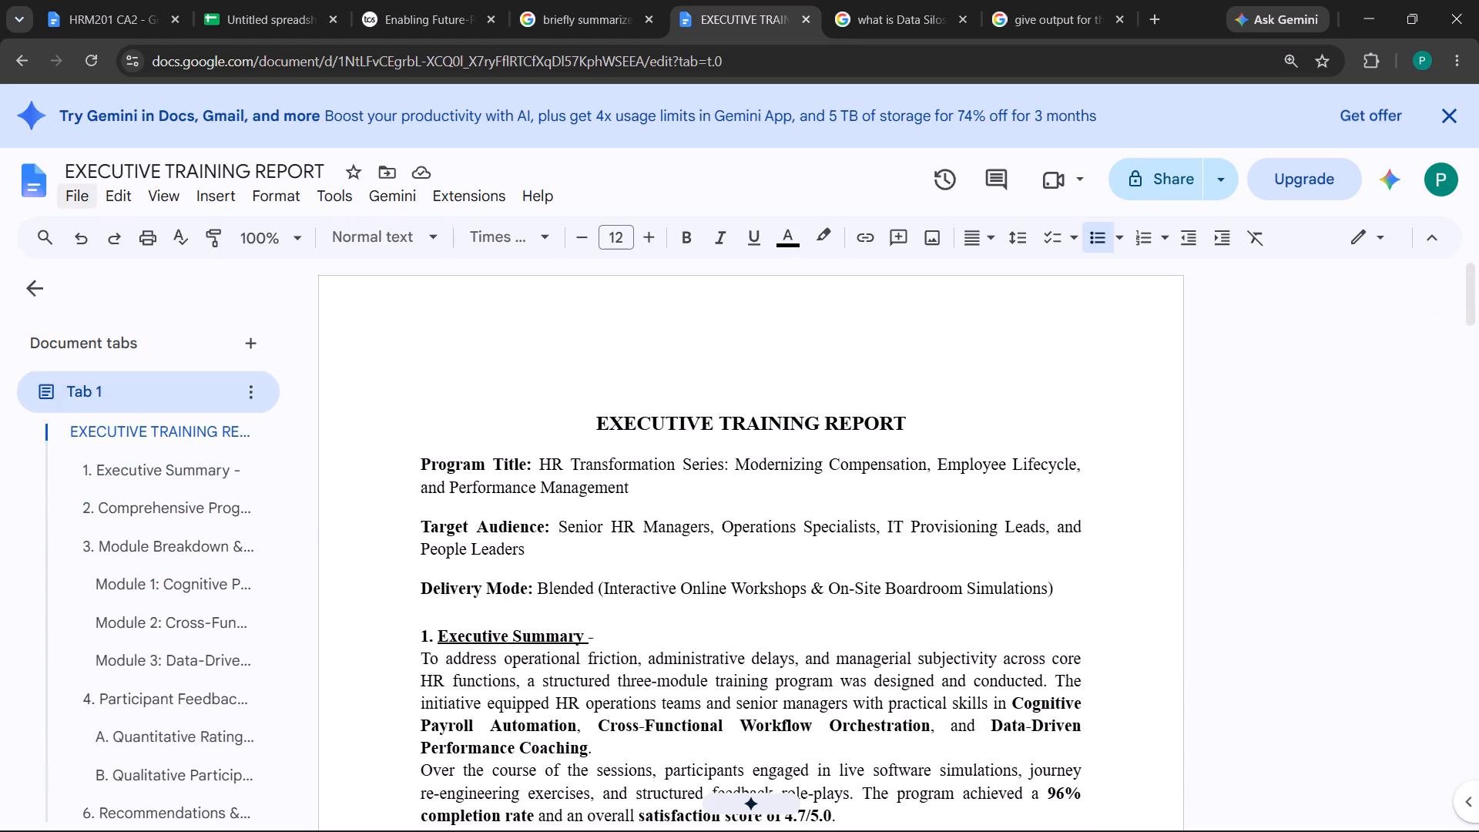
{"action": "left_click", "coordinate": [69, 195]}
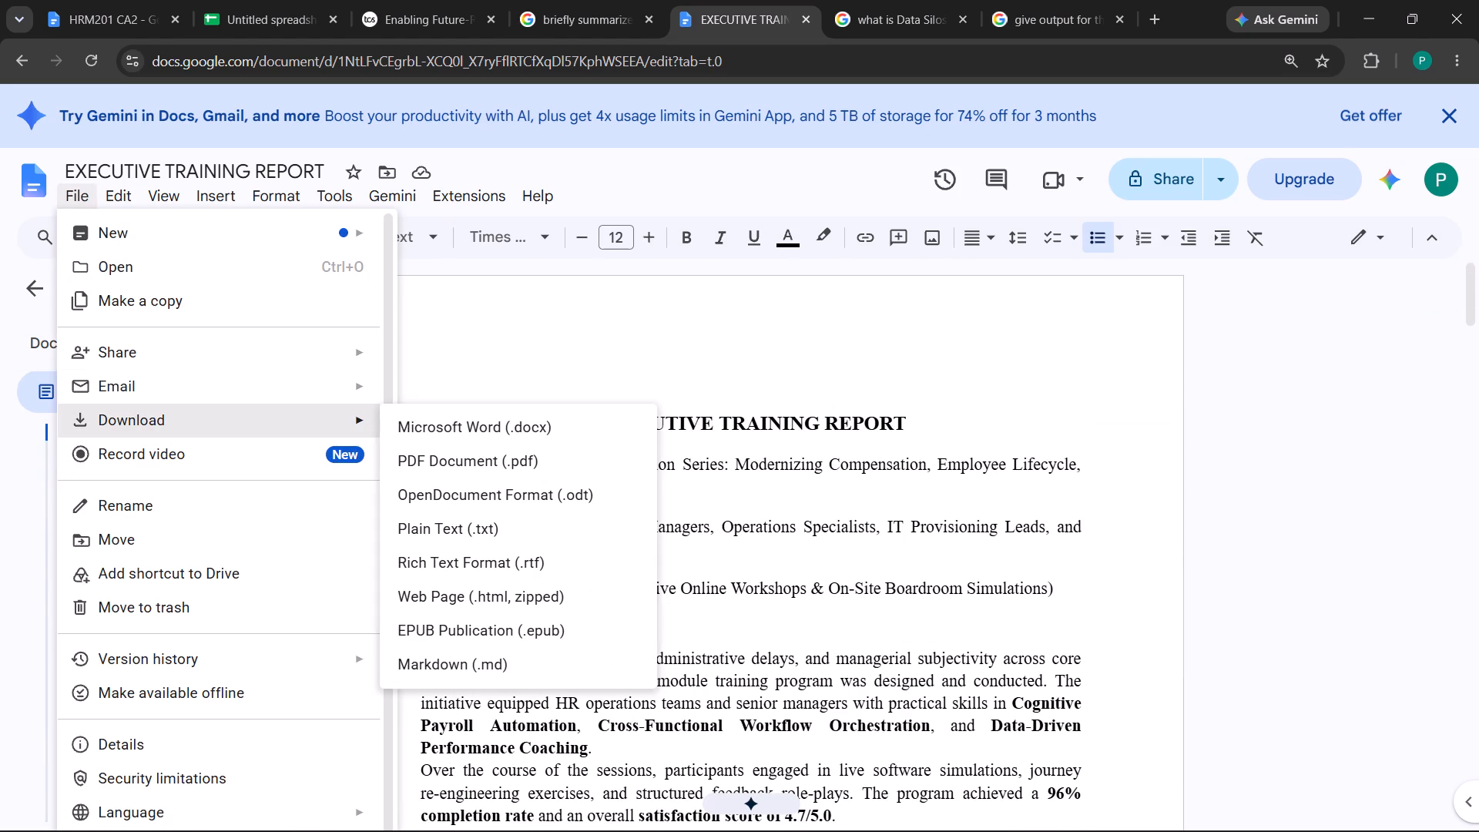
{"action": "left_click", "coordinate": [401, 465]}
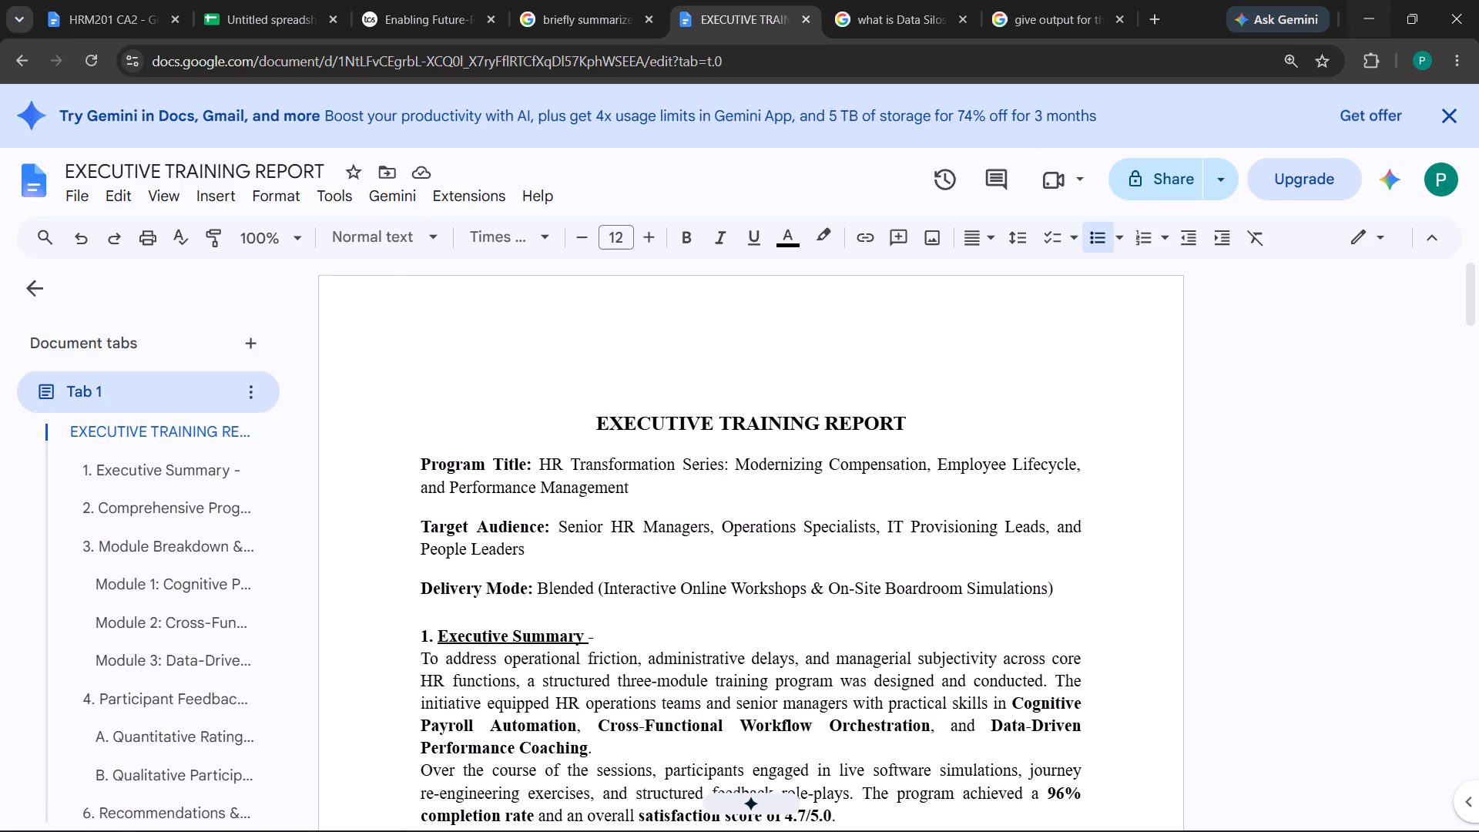
Minimize the browser, switch to File Explorer, widen its navigation pane and open the Downloads folder.
{"action": "left_click", "coordinate": [1361, 7]}
{"action": "left_click", "coordinate": [769, 815]}
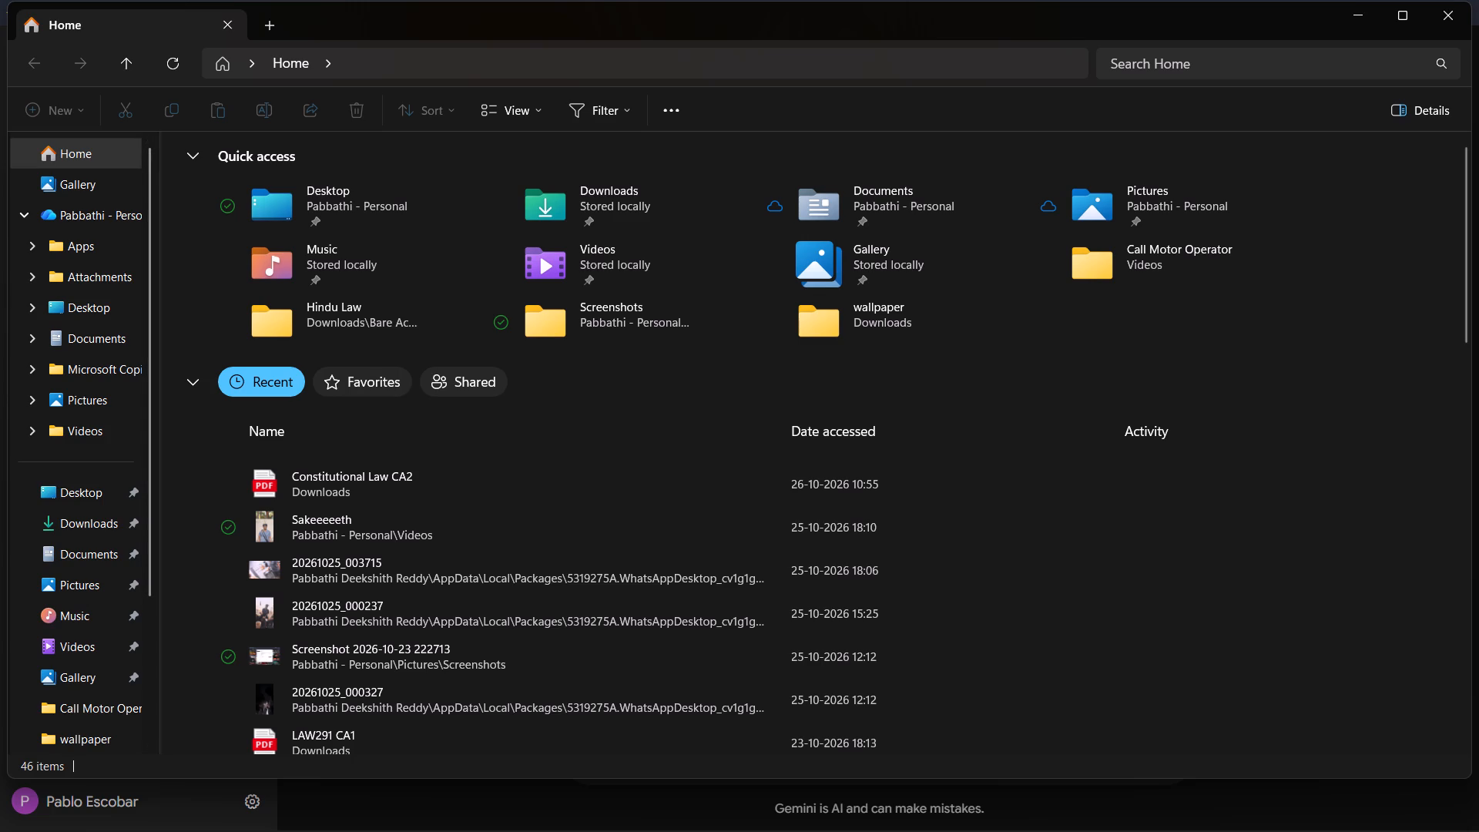
{"action": "left_click_drag", "start_coordinate": [160, 209], "coordinate": [206, 220]}
{"action": "left_click_drag", "start_coordinate": [206, 220], "coordinate": [234, 225]}
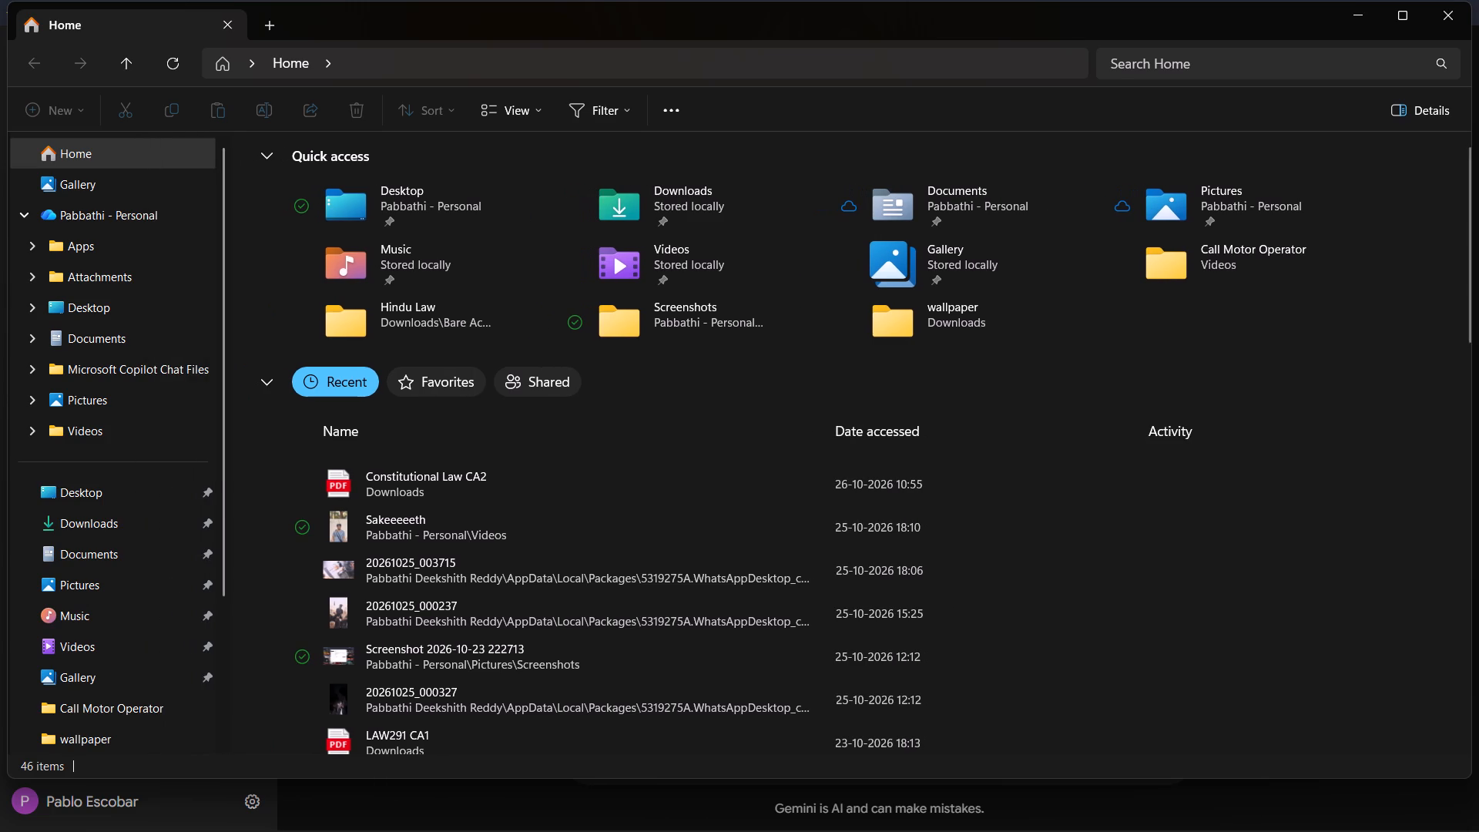
{"action": "left_click", "coordinate": [102, 524]}
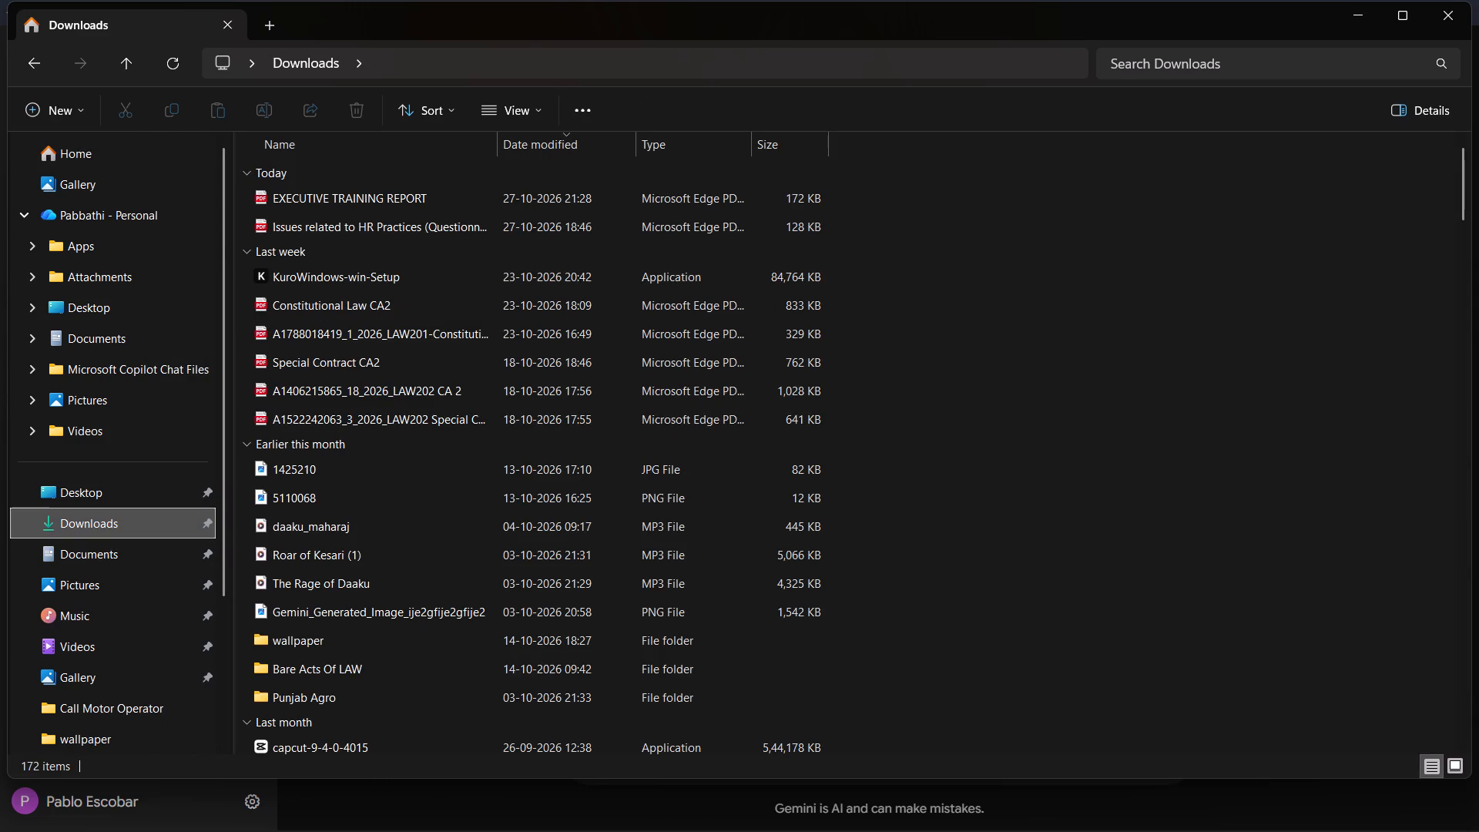
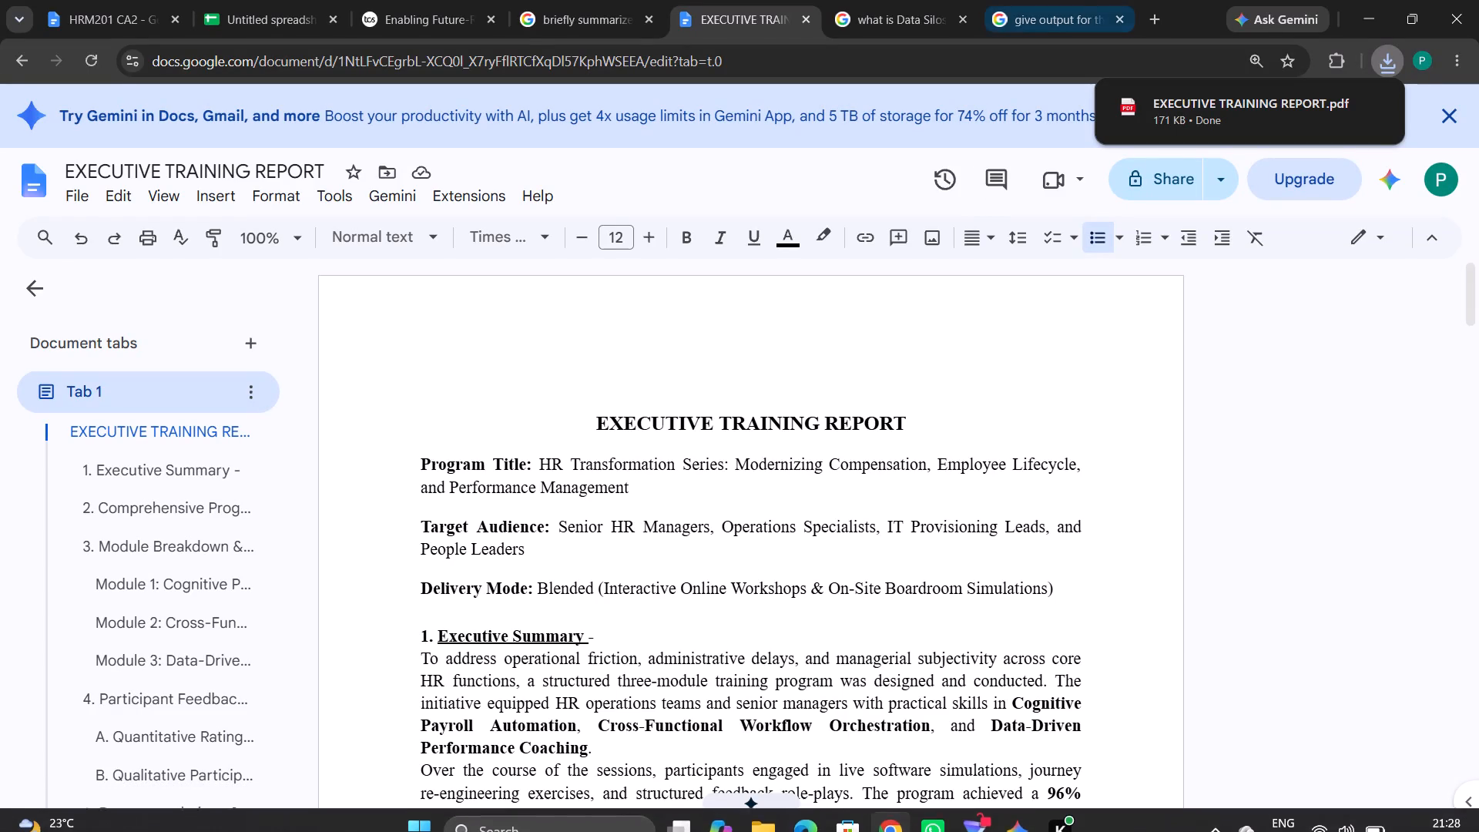
Open Google Drive in a new browser tab and go into the folder named Untitled folder.
{"action": "left_click", "coordinate": [1154, 13]}
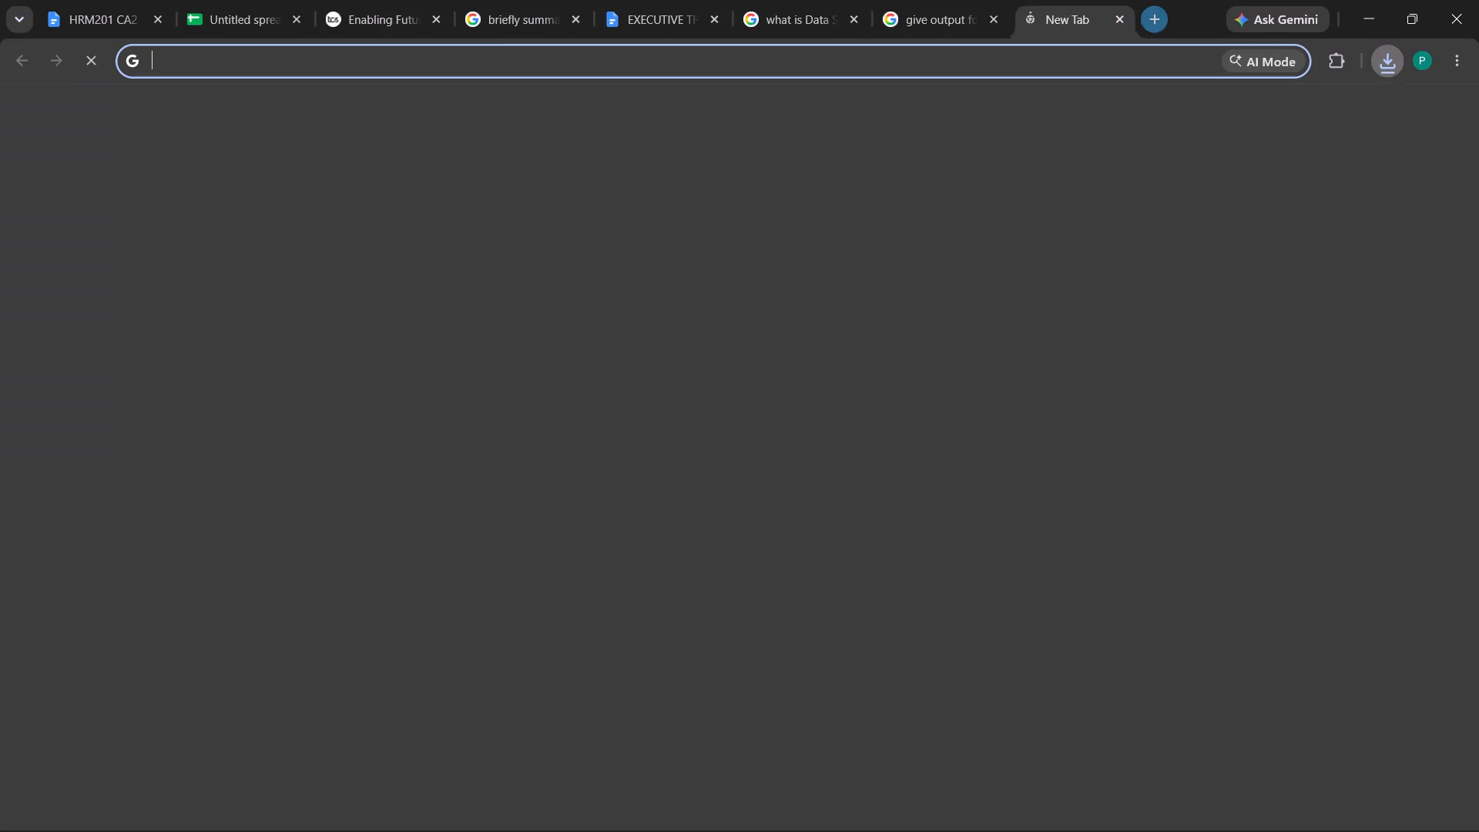
{"action": "left_click", "coordinate": [1399, 115]}
{"action": "left_click", "coordinate": [1325, 248]}
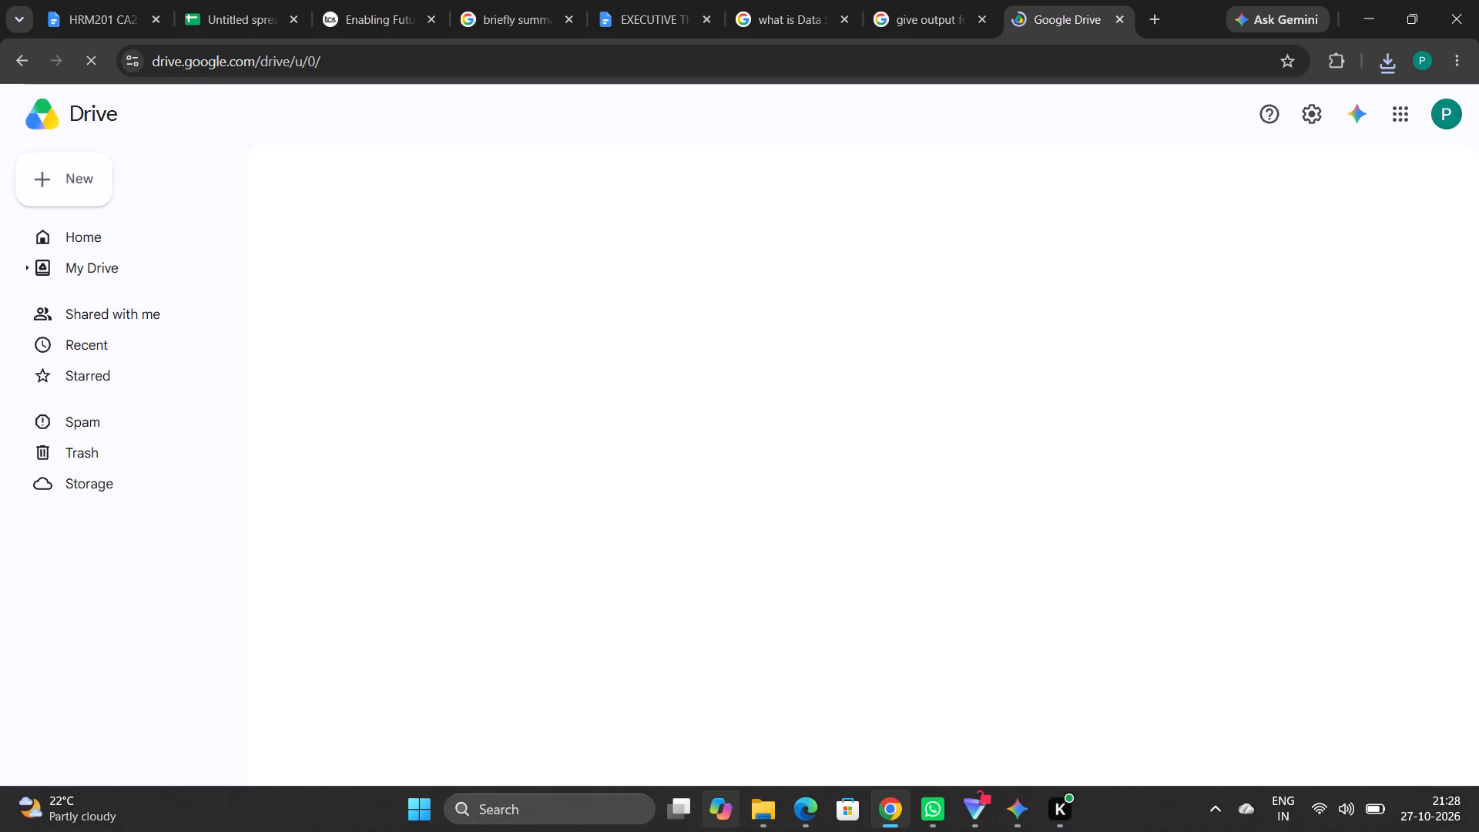
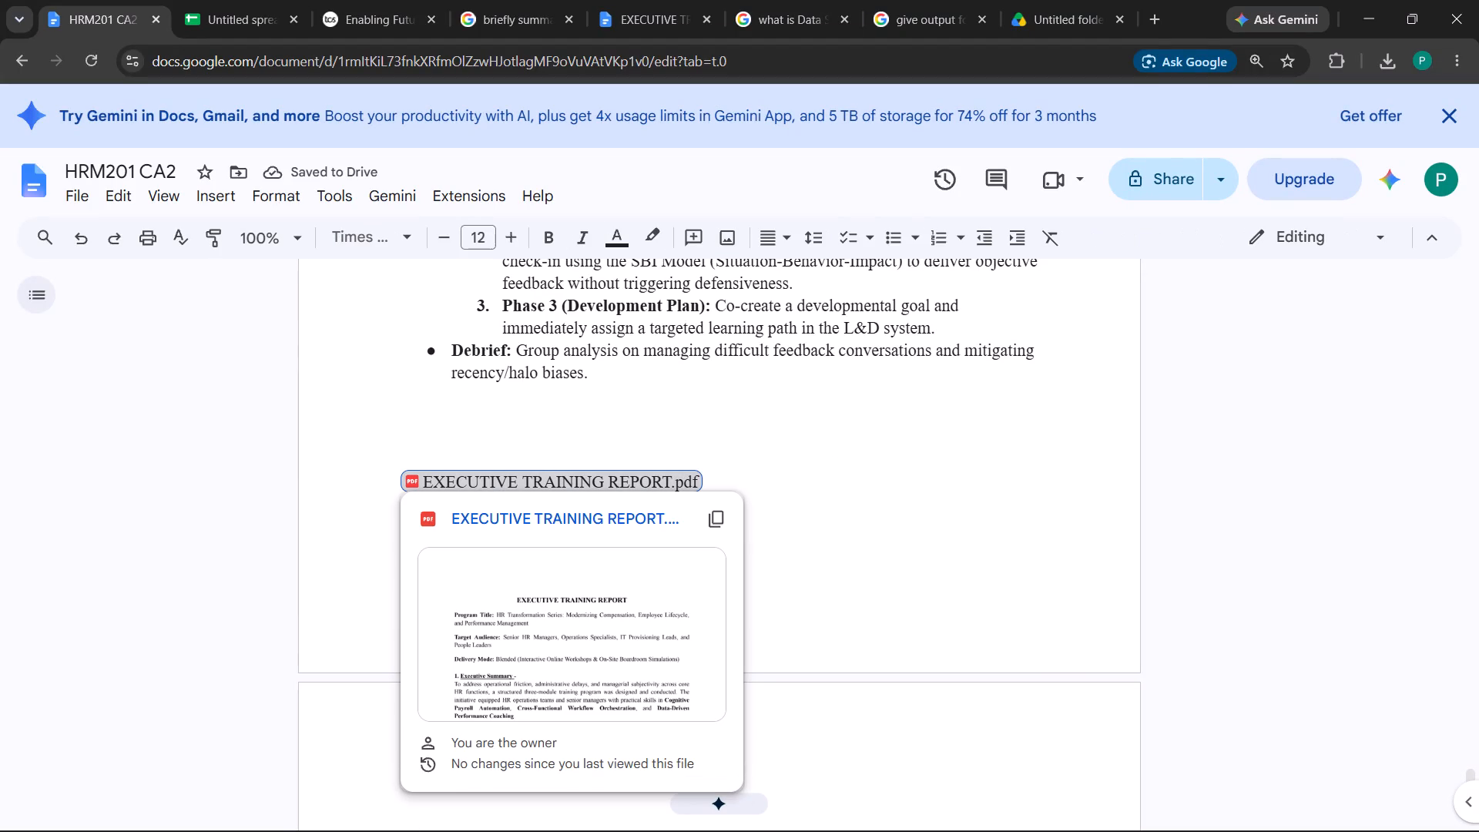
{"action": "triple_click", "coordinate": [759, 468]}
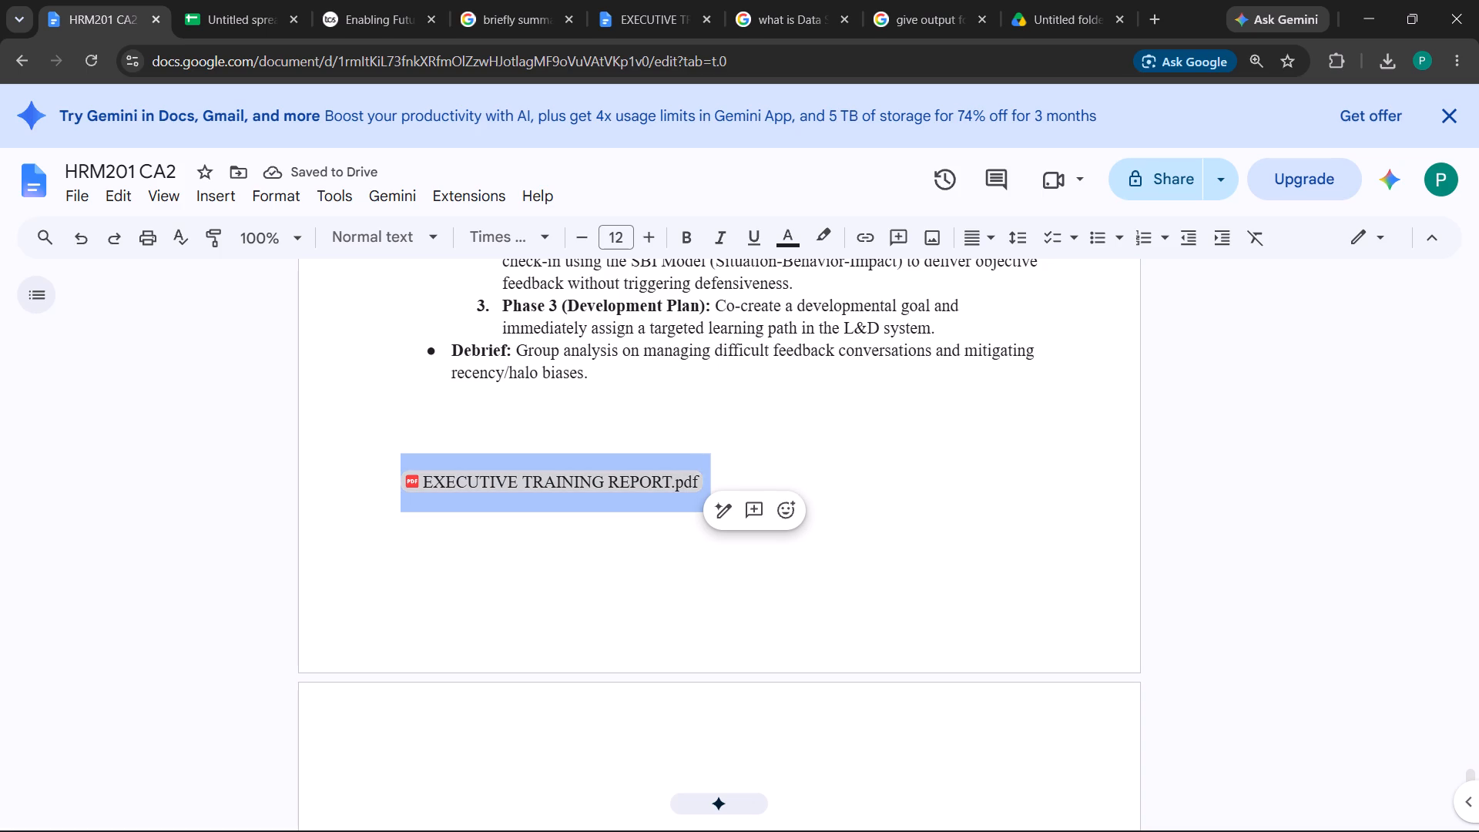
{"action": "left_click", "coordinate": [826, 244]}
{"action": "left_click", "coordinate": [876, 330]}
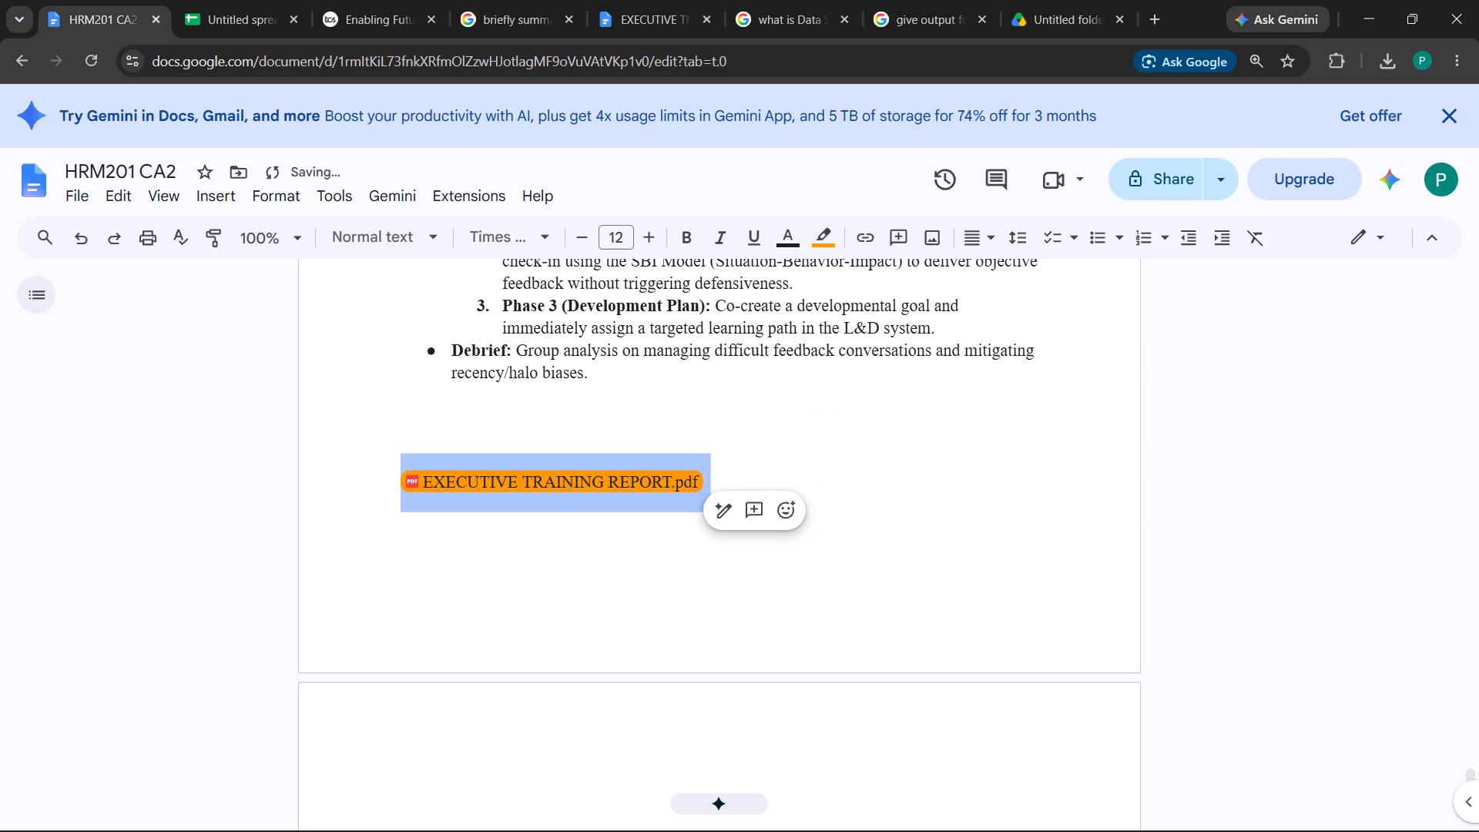
Set the highlight colour of the EXECUTIVE TRAINING REPORT.pdf file chip to red.
{"action": "scroll", "coordinate": [729, 471], "scroll_direction": "up", "scroll_amount": 4}
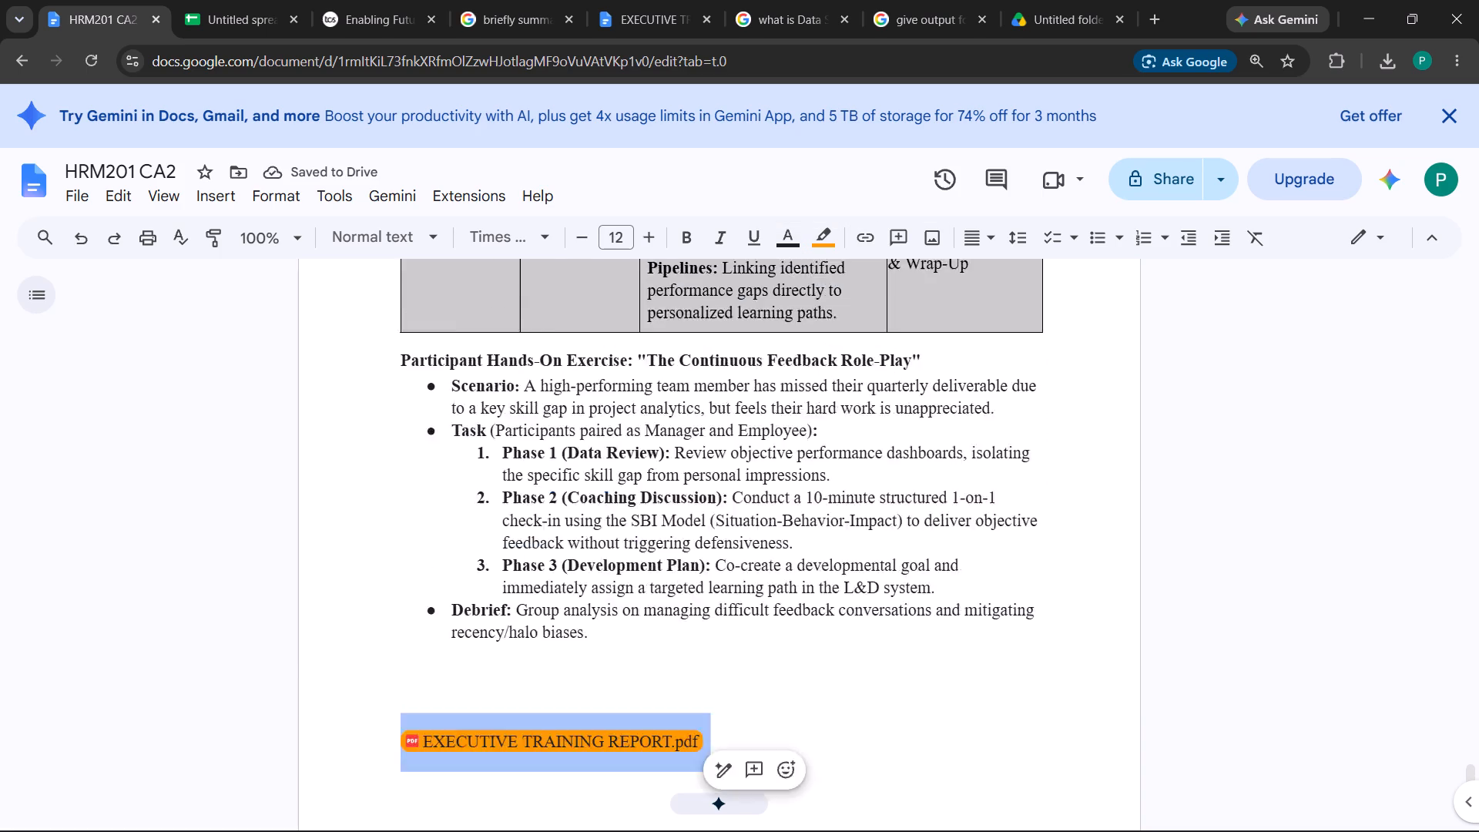
{"action": "scroll", "coordinate": [729, 471], "scroll_direction": "up", "scroll_amount": 2}
{"action": "scroll", "coordinate": [729, 471], "scroll_direction": "down", "scroll_amount": 7}
{"action": "left_click", "coordinate": [830, 237]}
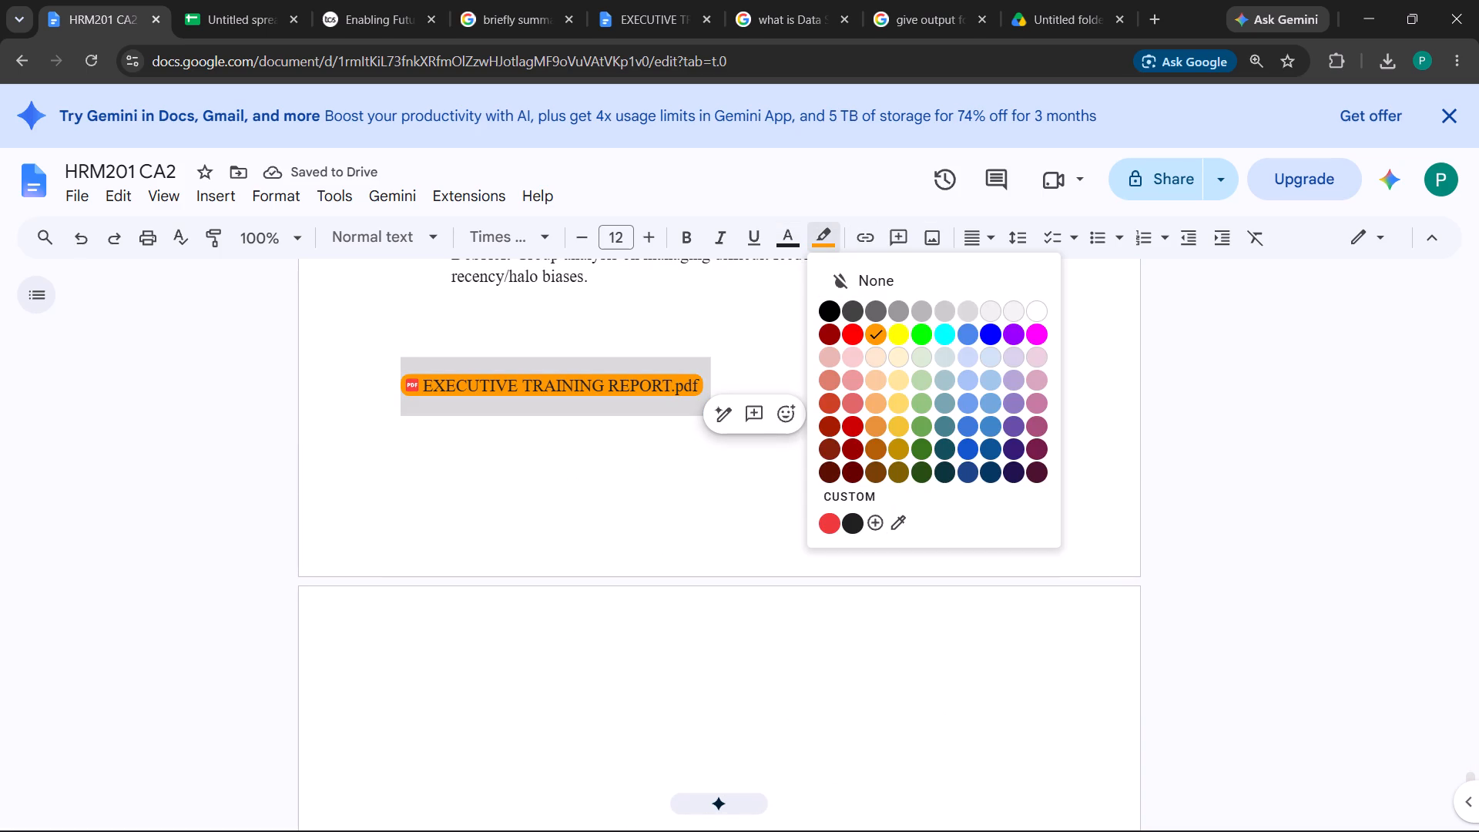
{"action": "left_click", "coordinate": [856, 337]}
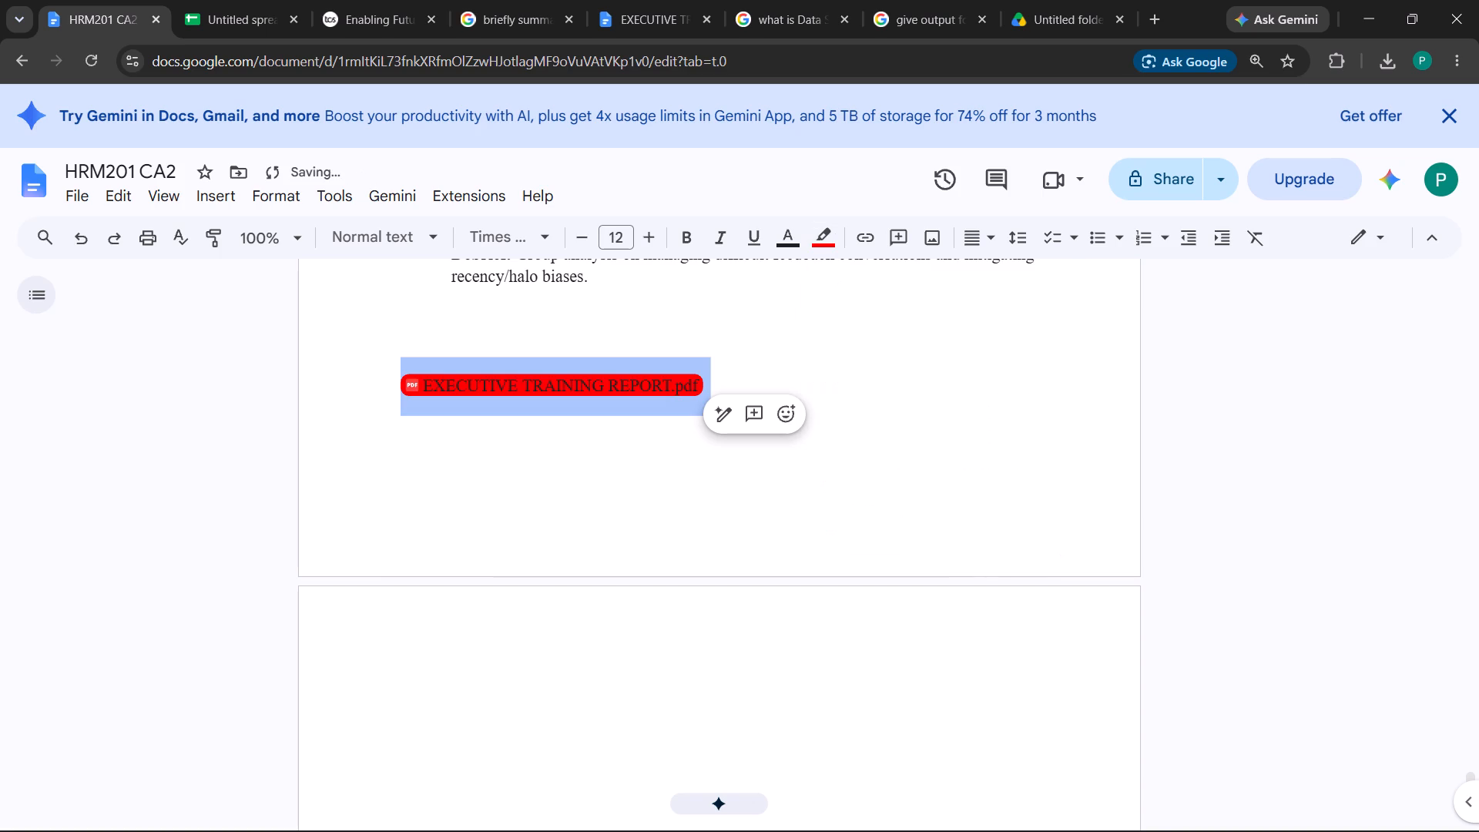
Change the highlight colour of the EXECUTIVE TRAINING REPORT.pdf file chip to yellow.
{"action": "left_click", "coordinate": [825, 243]}
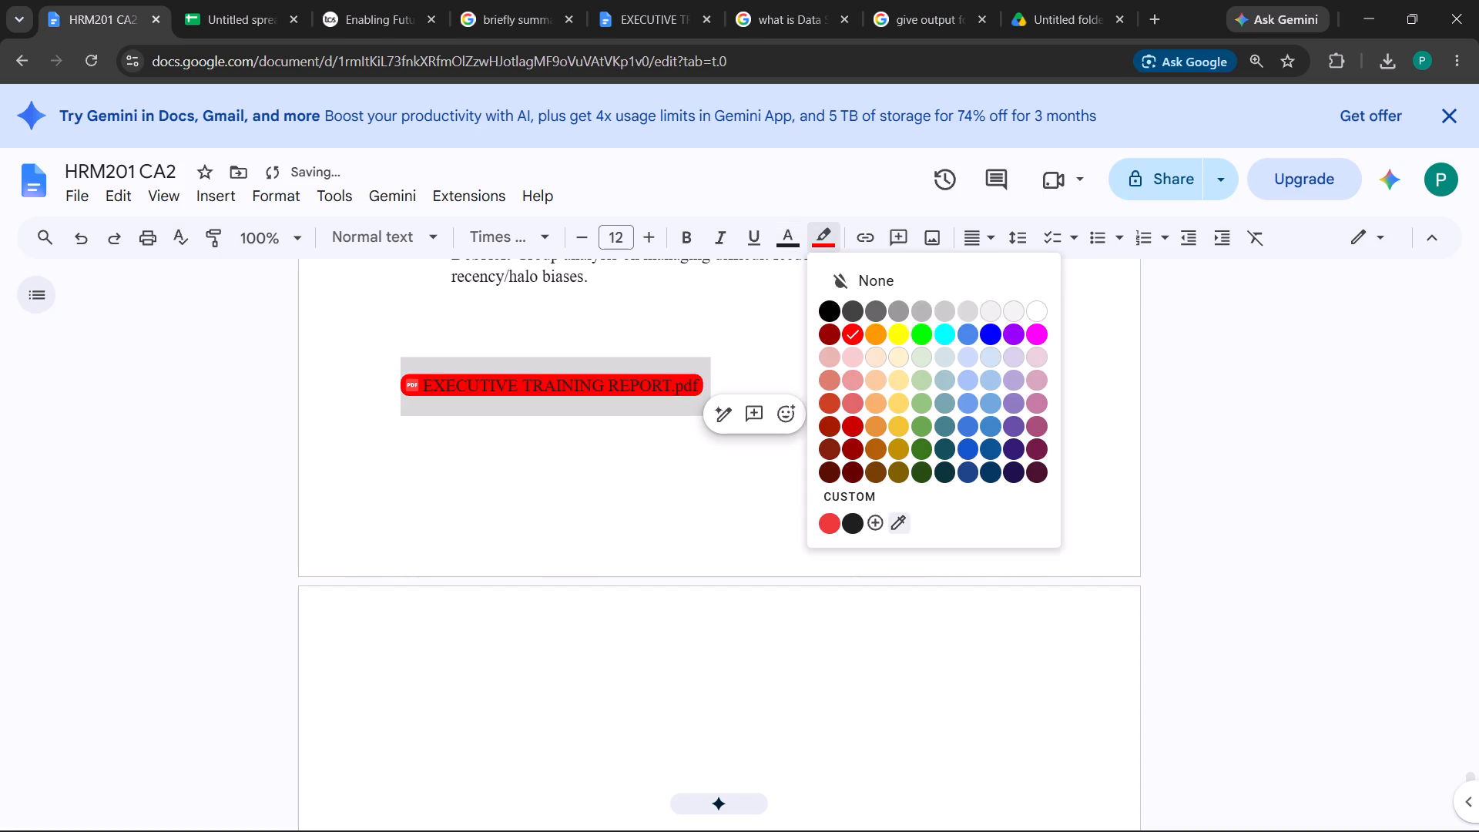
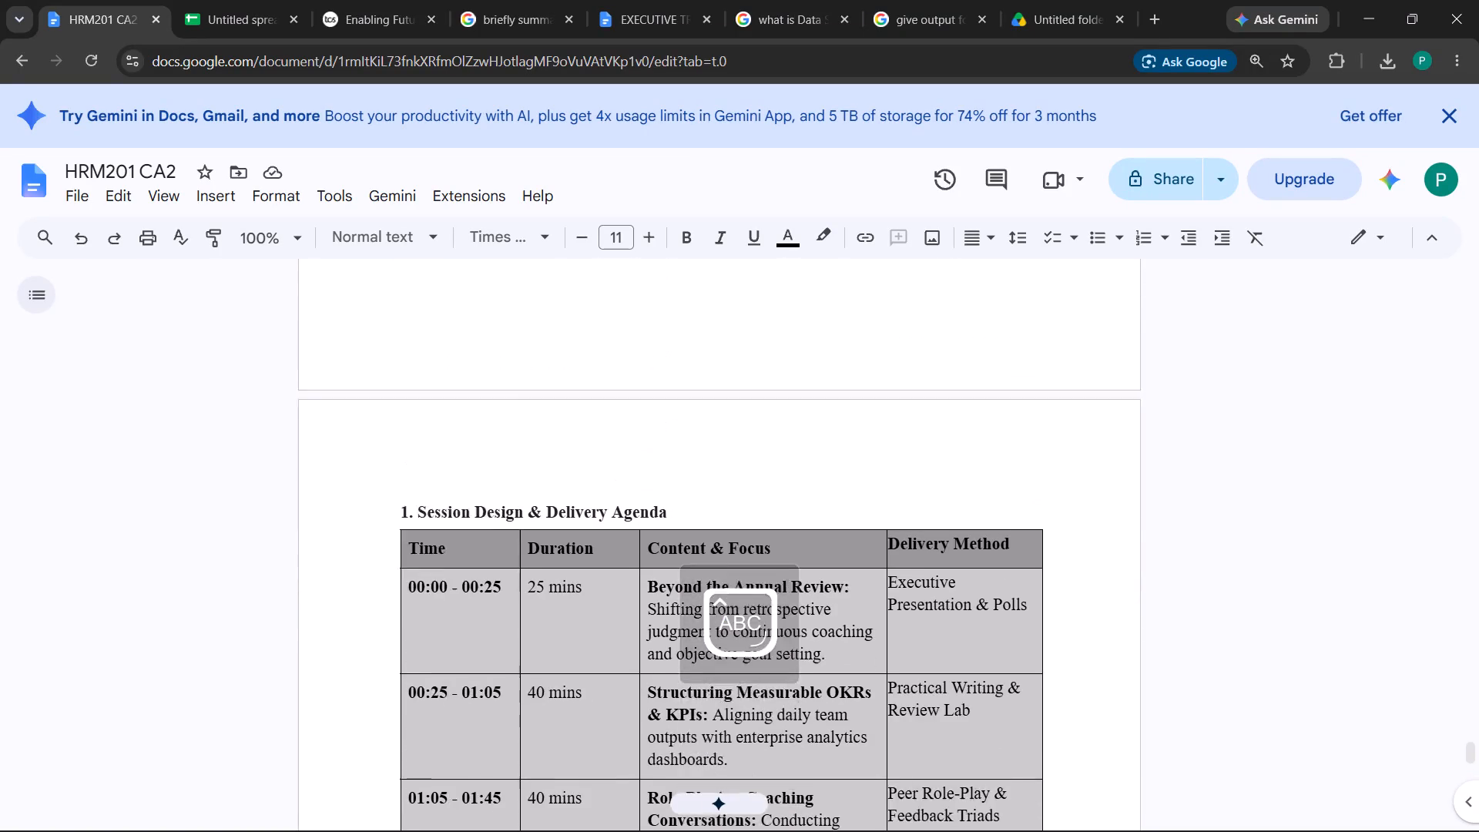
Review the Training Session and Report section, from the later session agenda table back to Module 1: Compensation Practice.
{"action": "scroll", "coordinate": [514, 352], "scroll_direction": "up", "scroll_amount": 20}
{"action": "scroll", "coordinate": [514, 352], "scroll_direction": "up", "scroll_amount": 2}
{"action": "scroll", "coordinate": [514, 352], "scroll_direction": "down", "scroll_amount": 1}
{"action": "scroll", "coordinate": [514, 352], "scroll_direction": "up", "scroll_amount": 1}
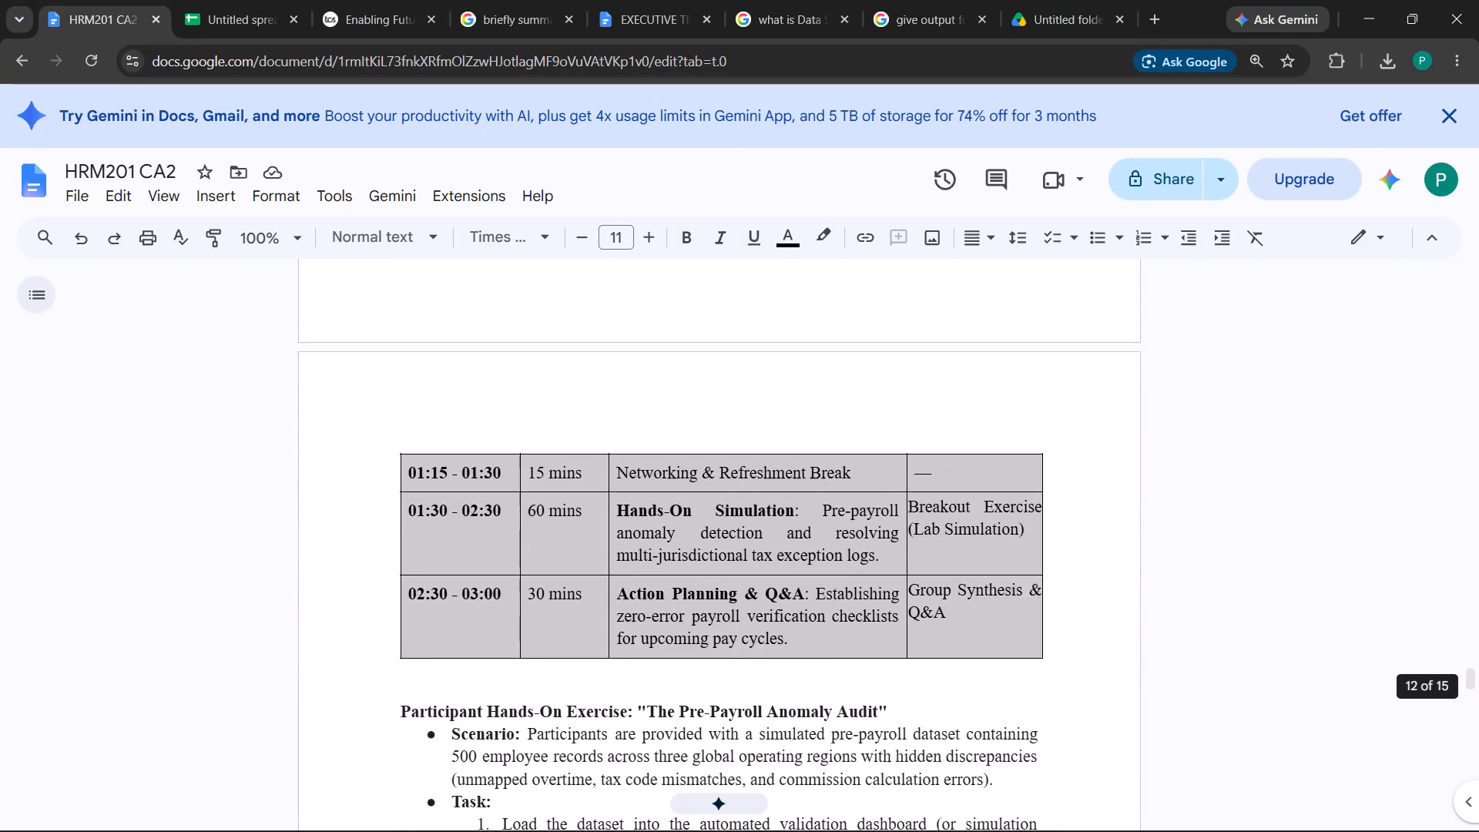
{"action": "scroll", "coordinate": [514, 352], "scroll_direction": "up", "scroll_amount": 4}
{"action": "scroll", "coordinate": [514, 352], "scroll_direction": "down", "scroll_amount": 1}
{"action": "scroll", "coordinate": [514, 352], "scroll_direction": "up", "scroll_amount": 11}
{"action": "scroll", "coordinate": [514, 352], "scroll_direction": "down", "scroll_amount": 6}
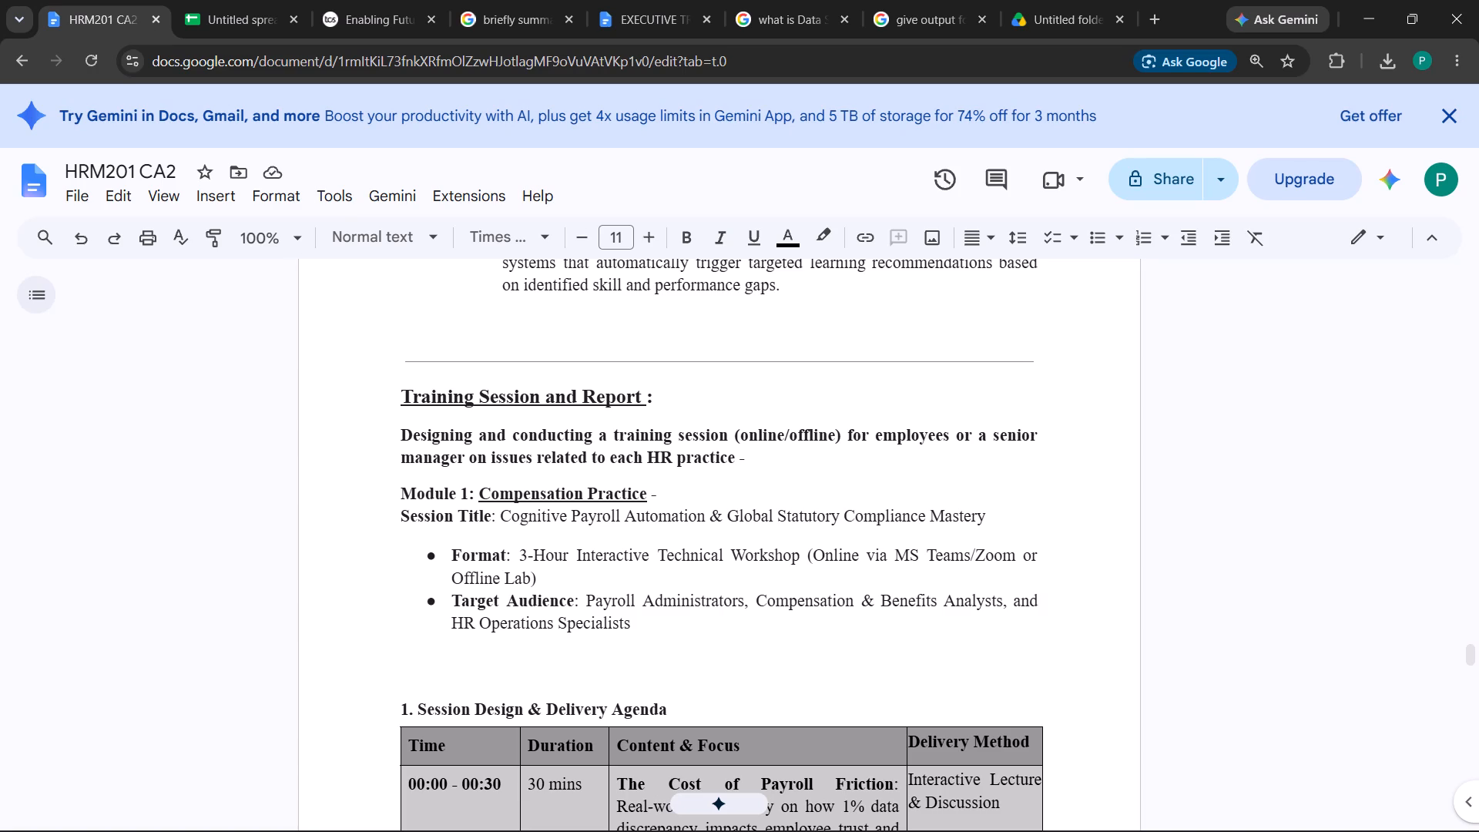
Add the line "Training Report" directly above the EXECUTIVE TRAINING REPORT.pdf chip at the end of the HRM201 CA2 text.
{"action": "scroll", "coordinate": [589, 398], "scroll_direction": "down", "scroll_amount": 16}
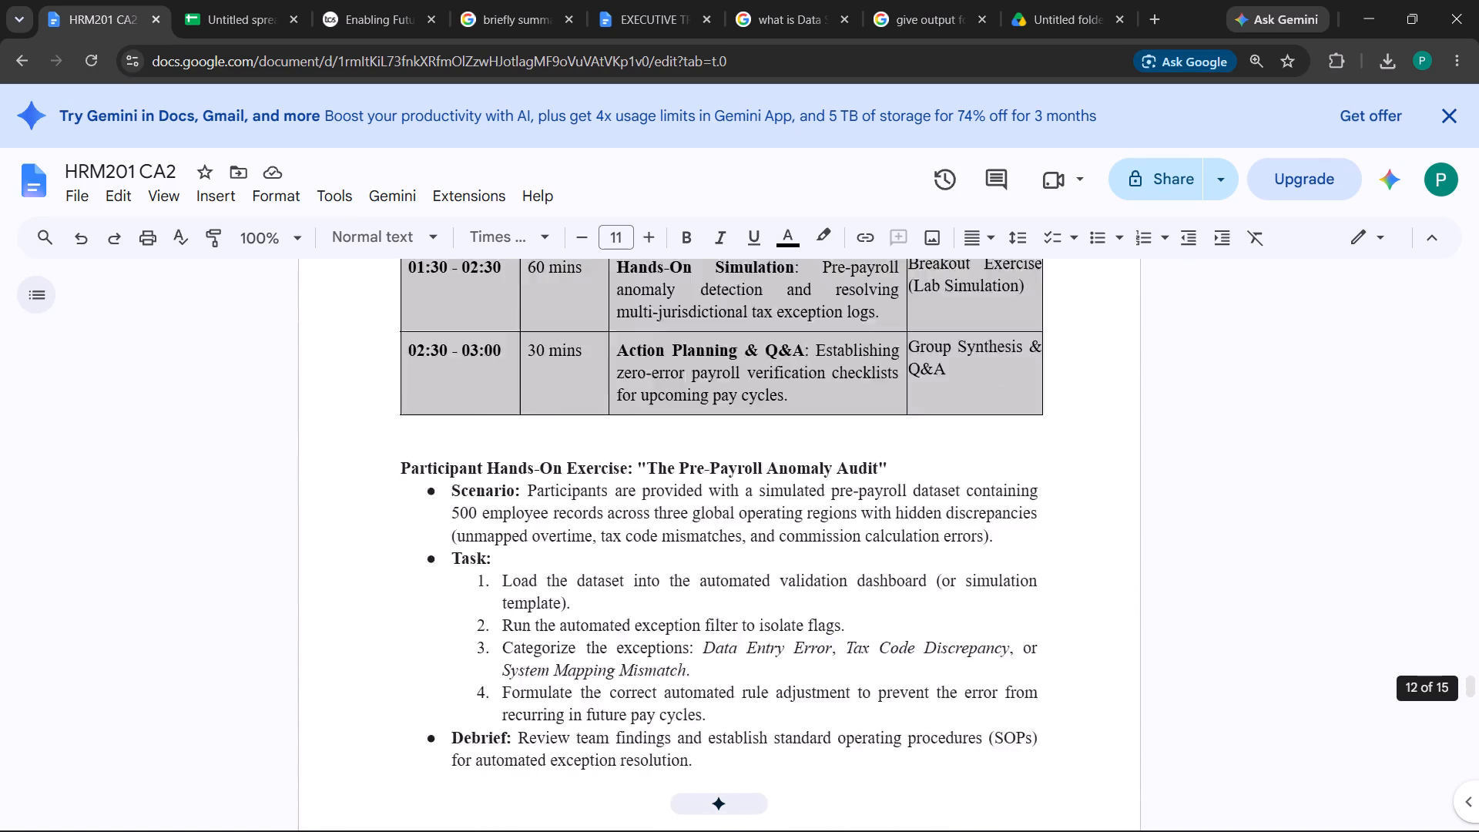
{"action": "scroll", "coordinate": [591, 400], "scroll_direction": "down", "scroll_amount": 15}
{"action": "scroll", "coordinate": [591, 400], "scroll_direction": "down", "scroll_amount": 15}
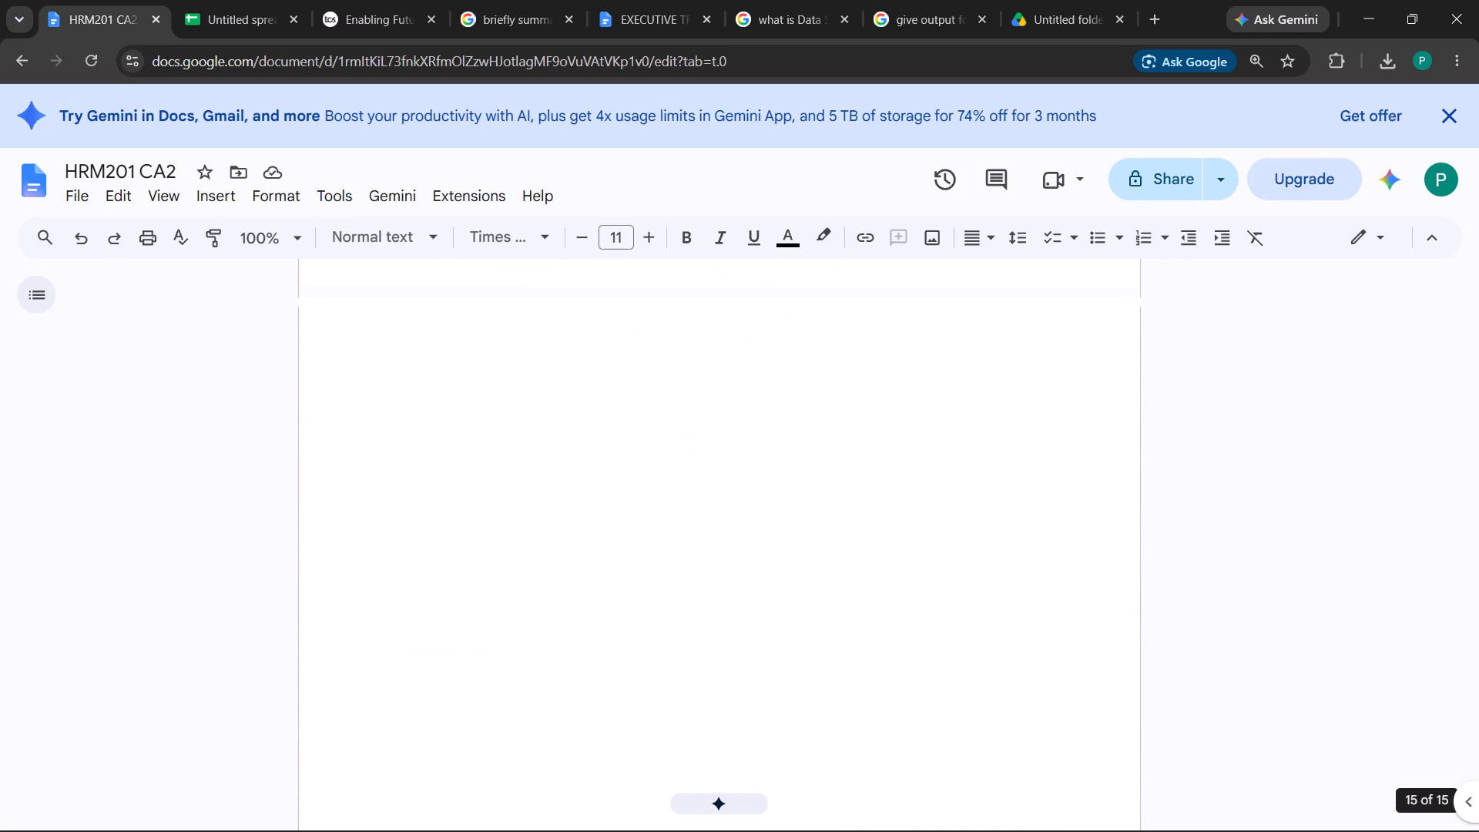
{"action": "scroll", "coordinate": [591, 400], "scroll_direction": "up", "scroll_amount": 1}
{"action": "scroll", "coordinate": [591, 400], "scroll_direction": "down", "scroll_amount": 1}
{"action": "scroll", "coordinate": [591, 400], "scroll_direction": "up", "scroll_amount": 6}
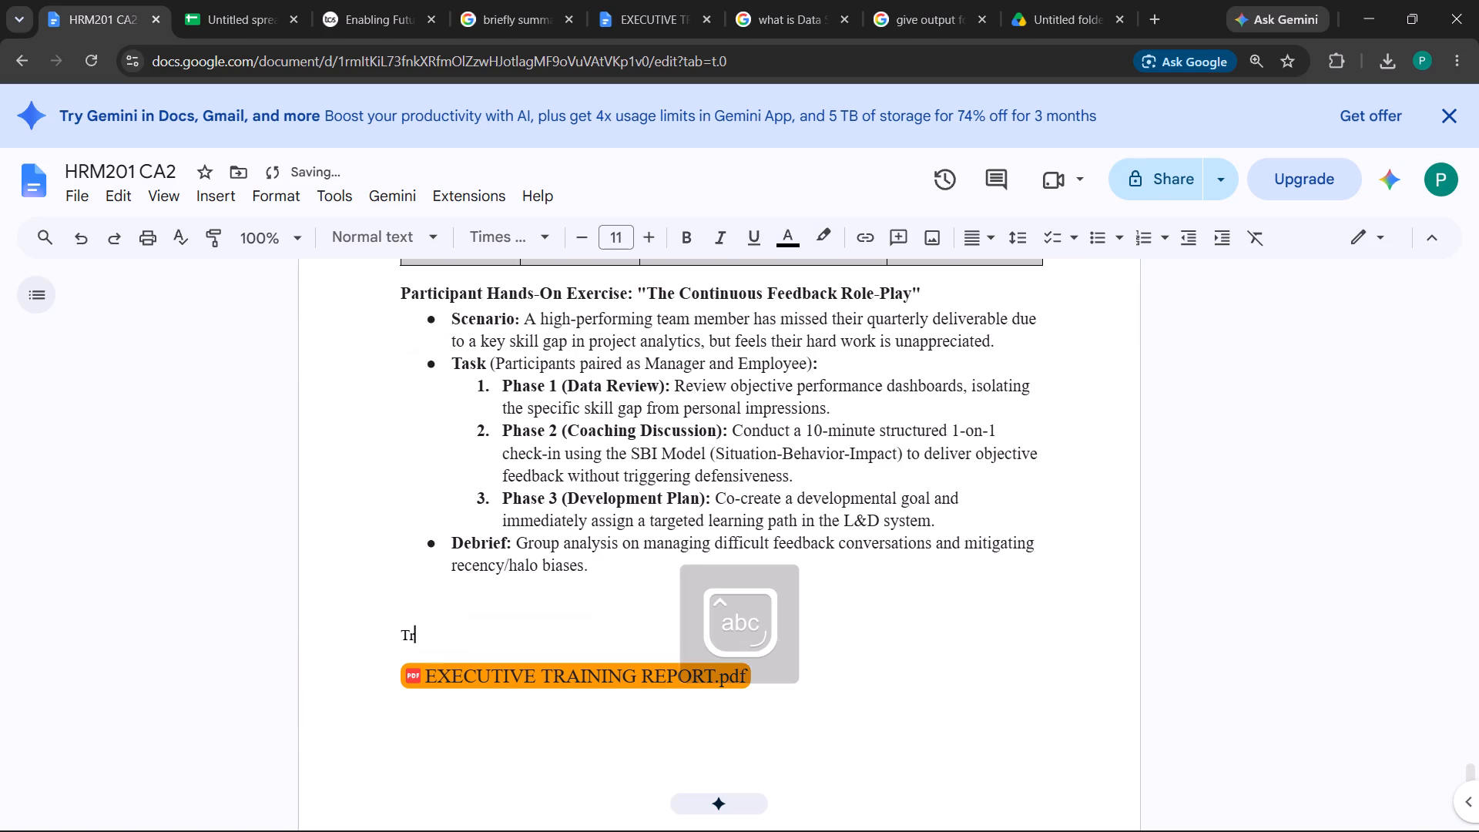
{"action": "type", "text": "aini"}
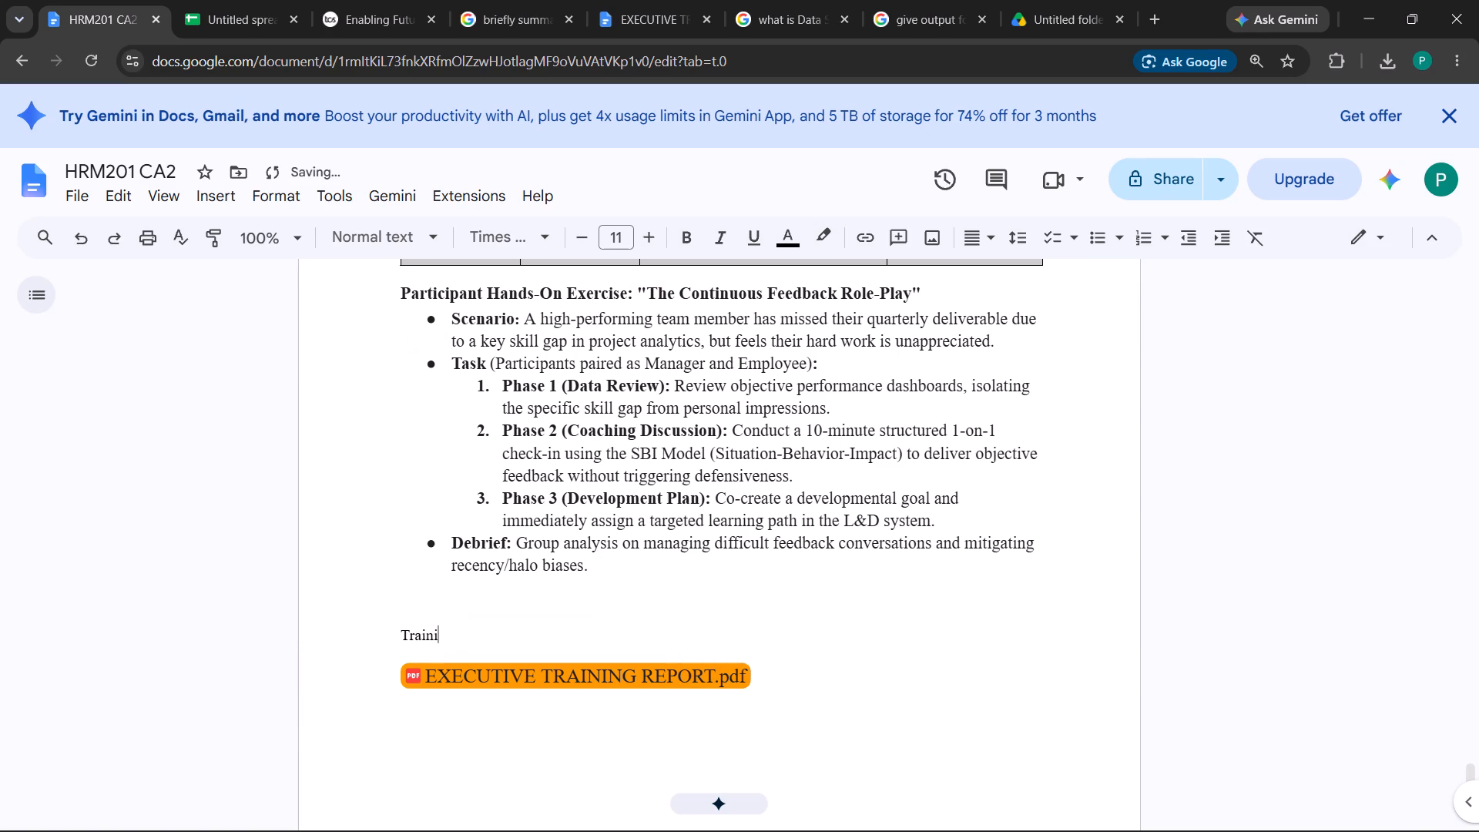
{"action": "key", "text": "ctrl+v"}
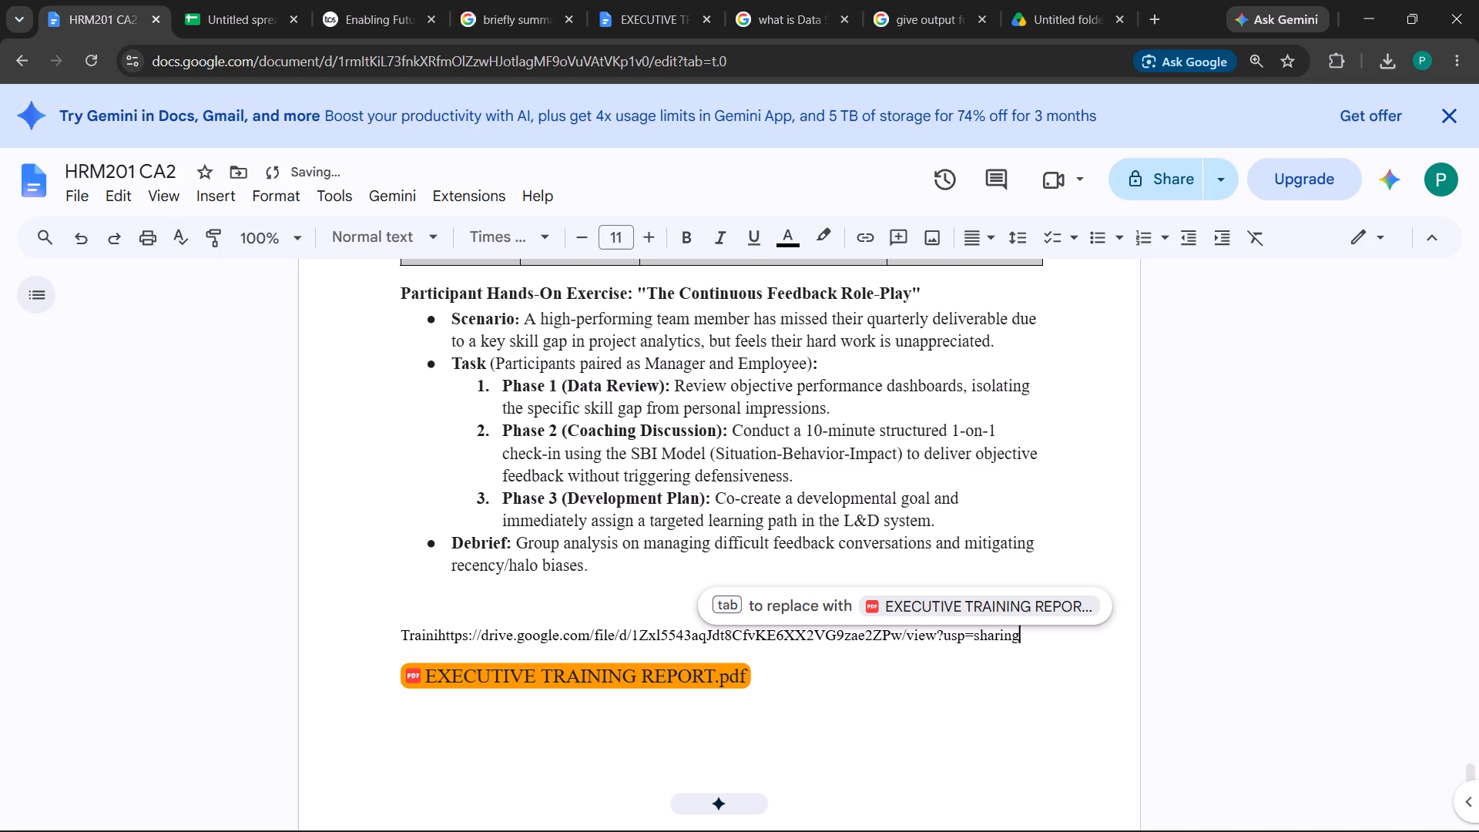
{"action": "key", "text": "ctrl+z"}
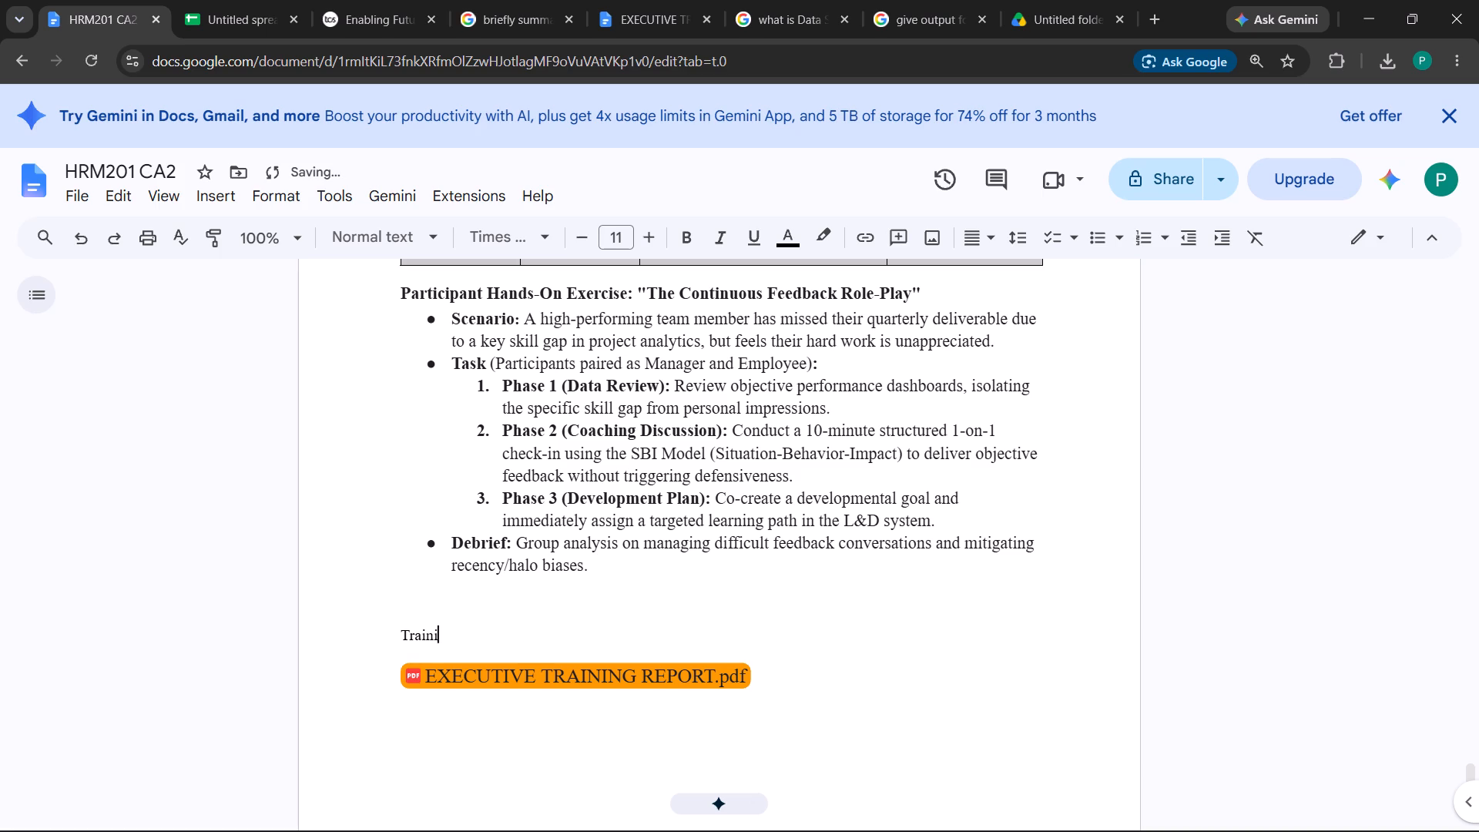
{"action": "key", "text": "g"}
{"action": "key", "text": "space"}
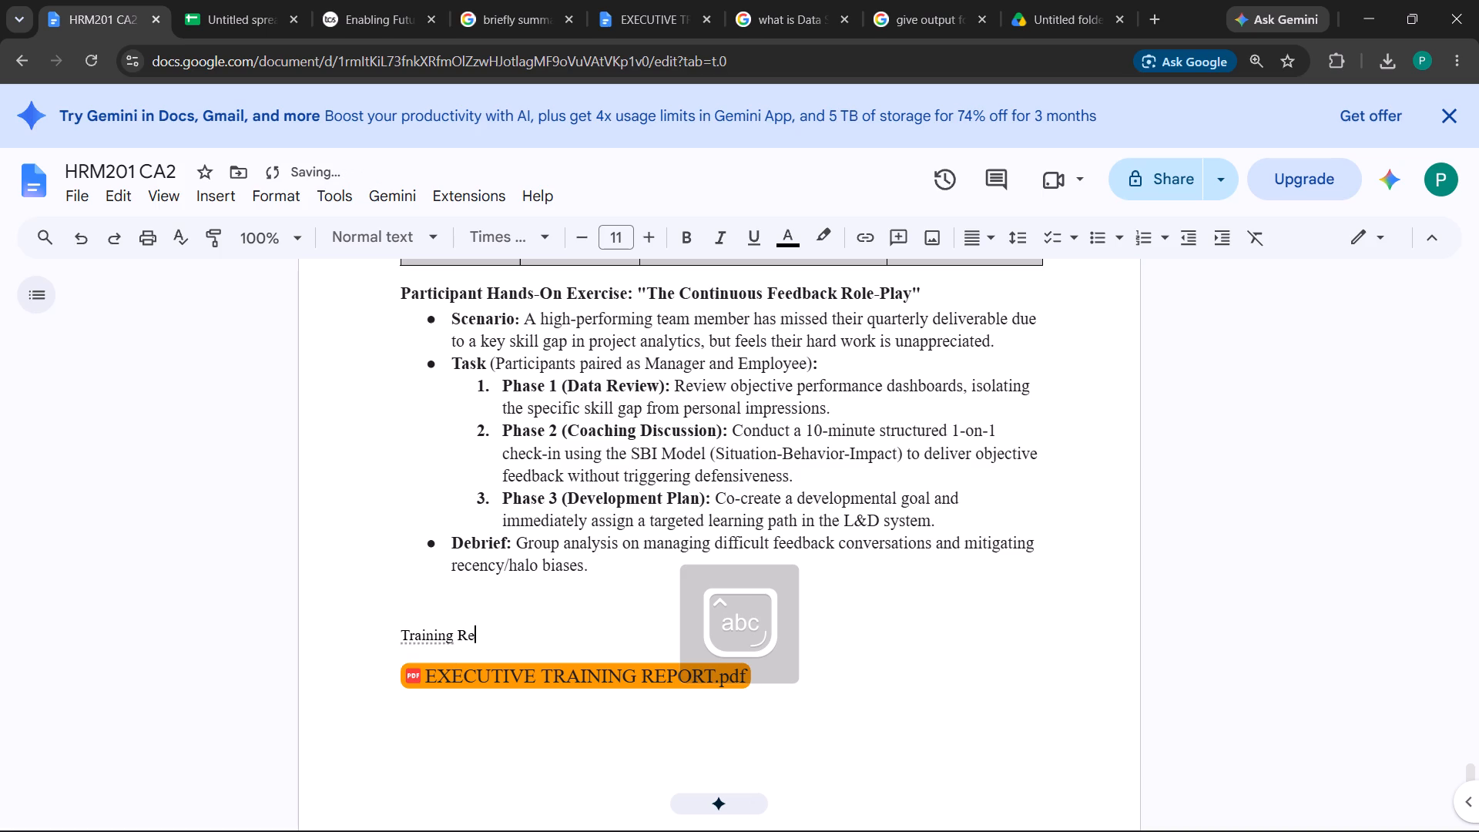
{"action": "key", "text": "BackSpace"}
{"action": "type", "text": "port"}
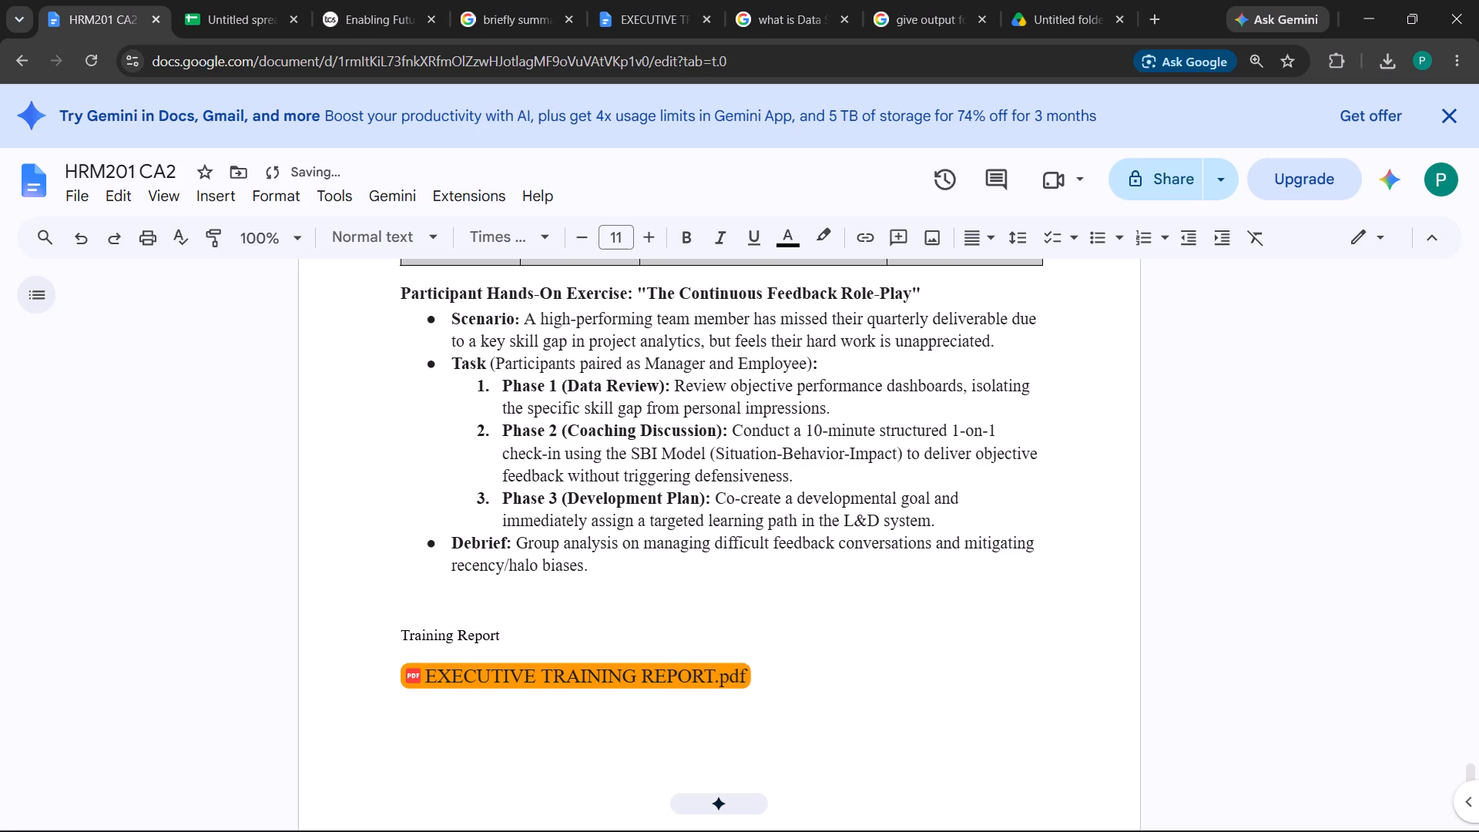
Format the "Training Report" line as a bold, underlined heading at font size 12.
{"action": "triple_click", "coordinate": [479, 632]}
{"action": "left_click", "coordinate": [656, 240]}
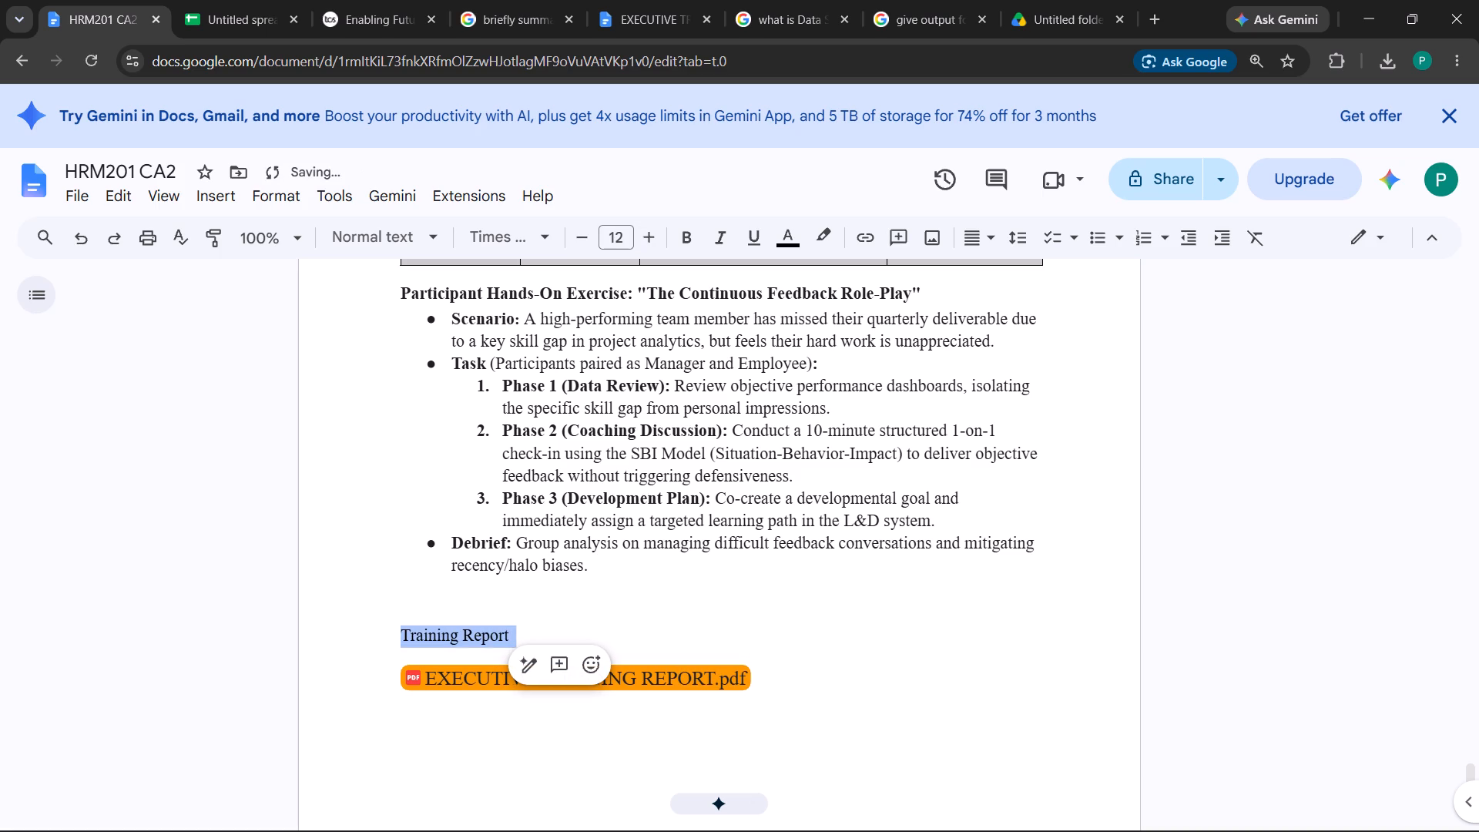
{"action": "left_click", "coordinate": [686, 240]}
{"action": "left_click", "coordinate": [753, 233]}
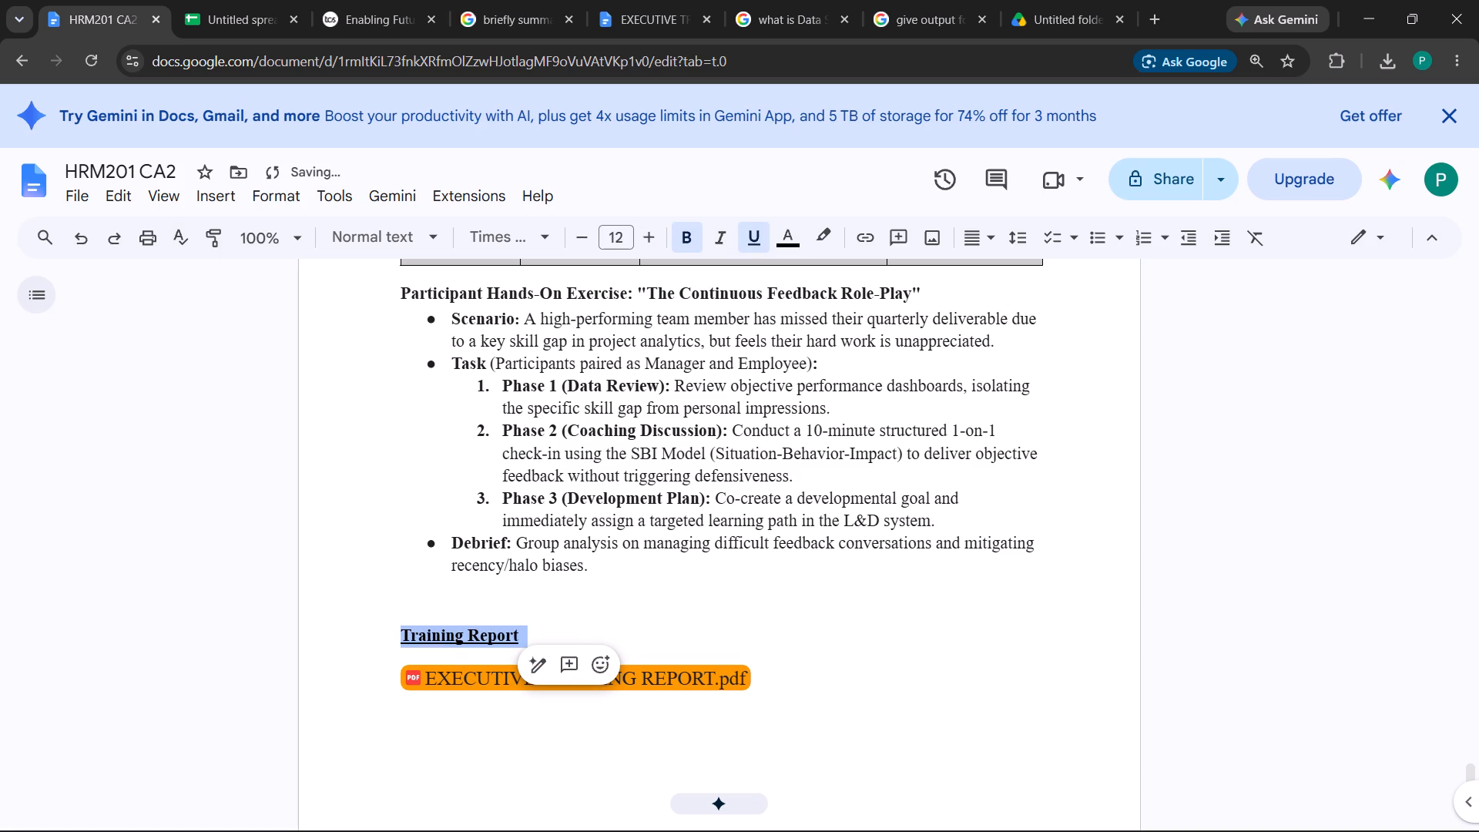
{"action": "left_click", "coordinate": [622, 628]}
Remove the space before the EXECUTIVE TRAINING REPORT.pdf chip's paragraph so it sits directly under the Training Report heading.
{"action": "left_click", "coordinate": [494, 646]}
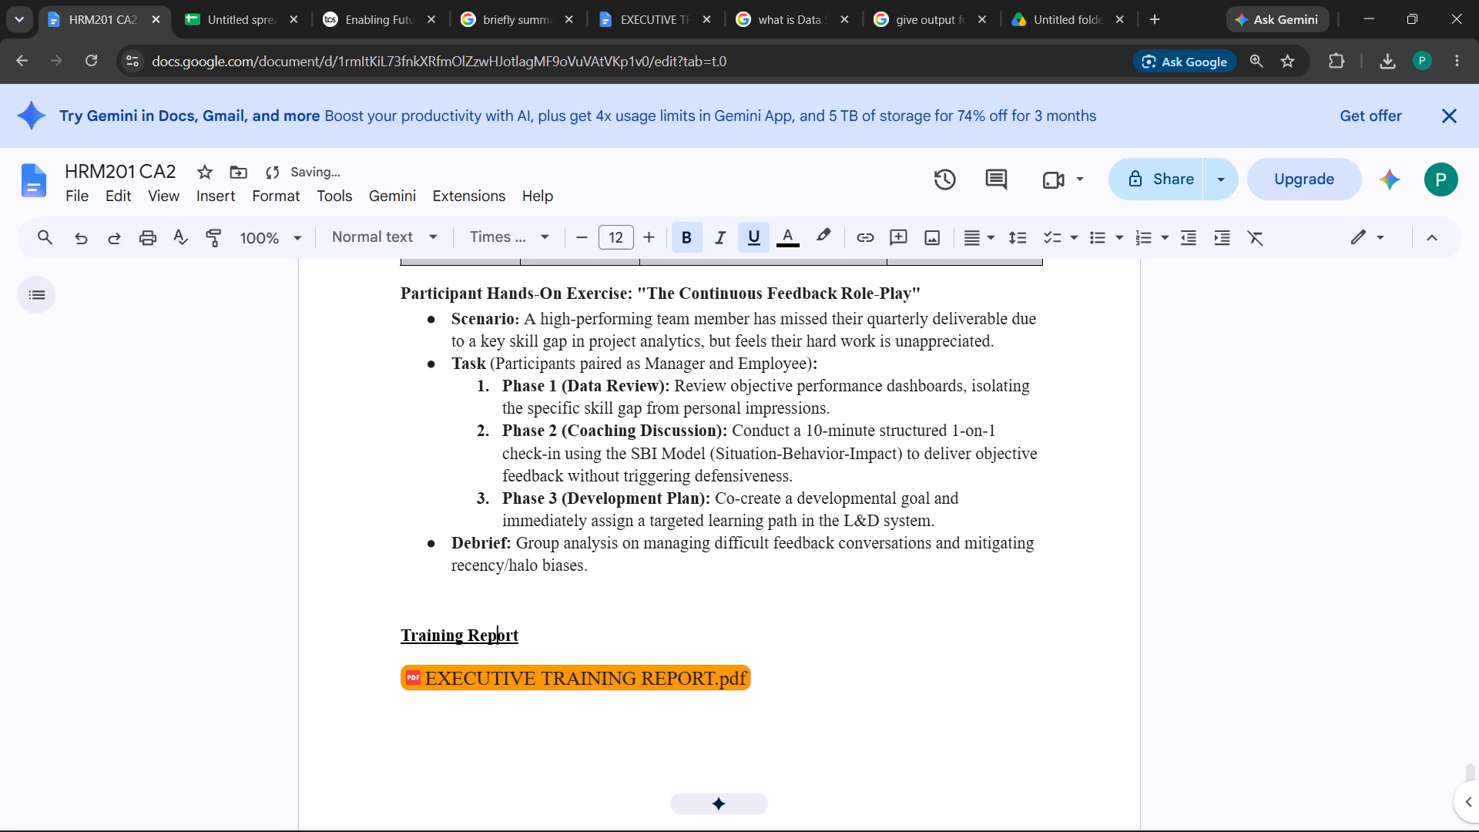
{"action": "left_click", "coordinate": [1031, 248]}
{"action": "left_click", "coordinate": [669, 679]}
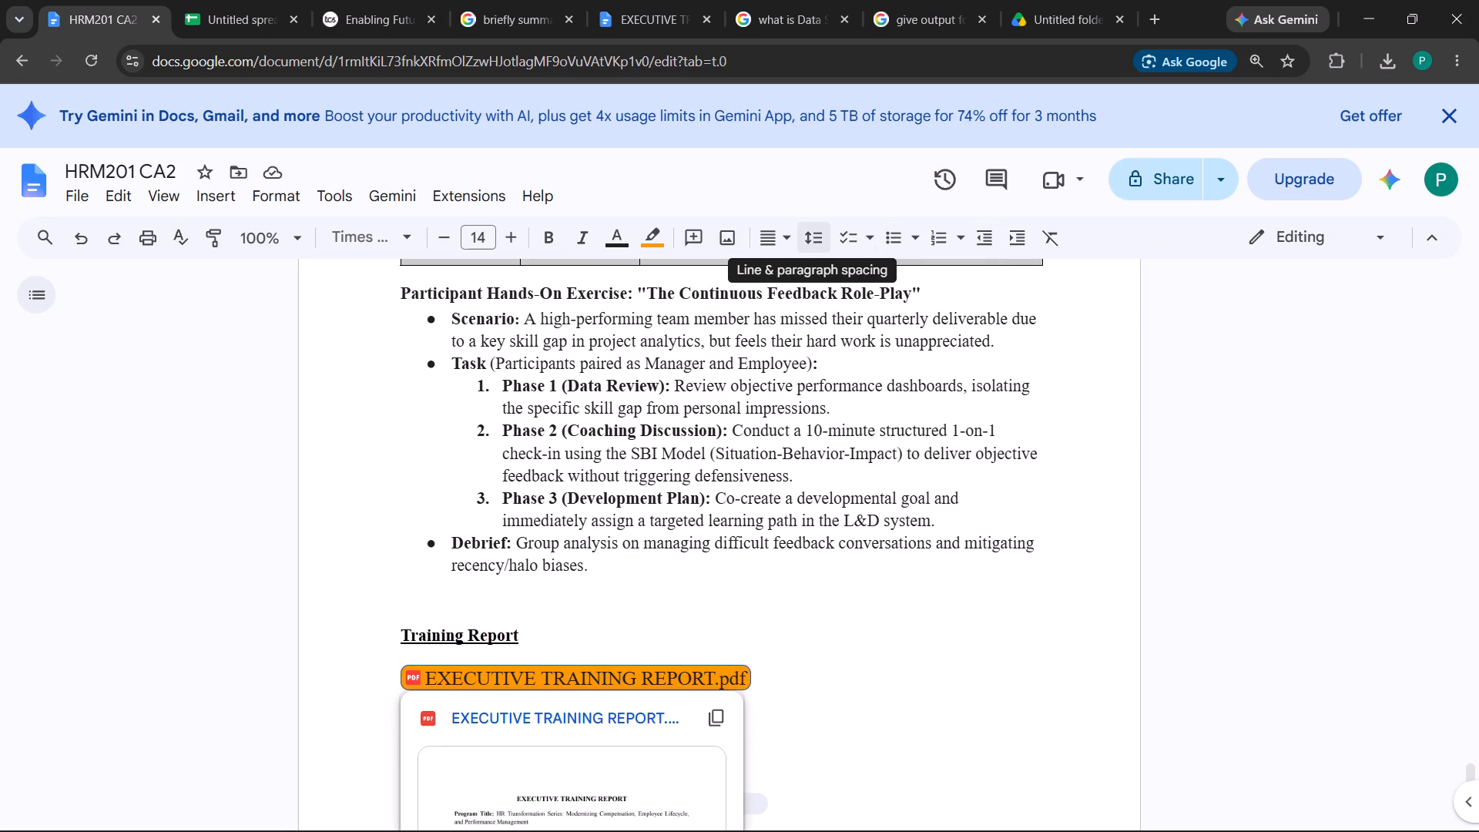
{"action": "left_click", "coordinate": [817, 243]}
{"action": "left_click", "coordinate": [893, 433]}
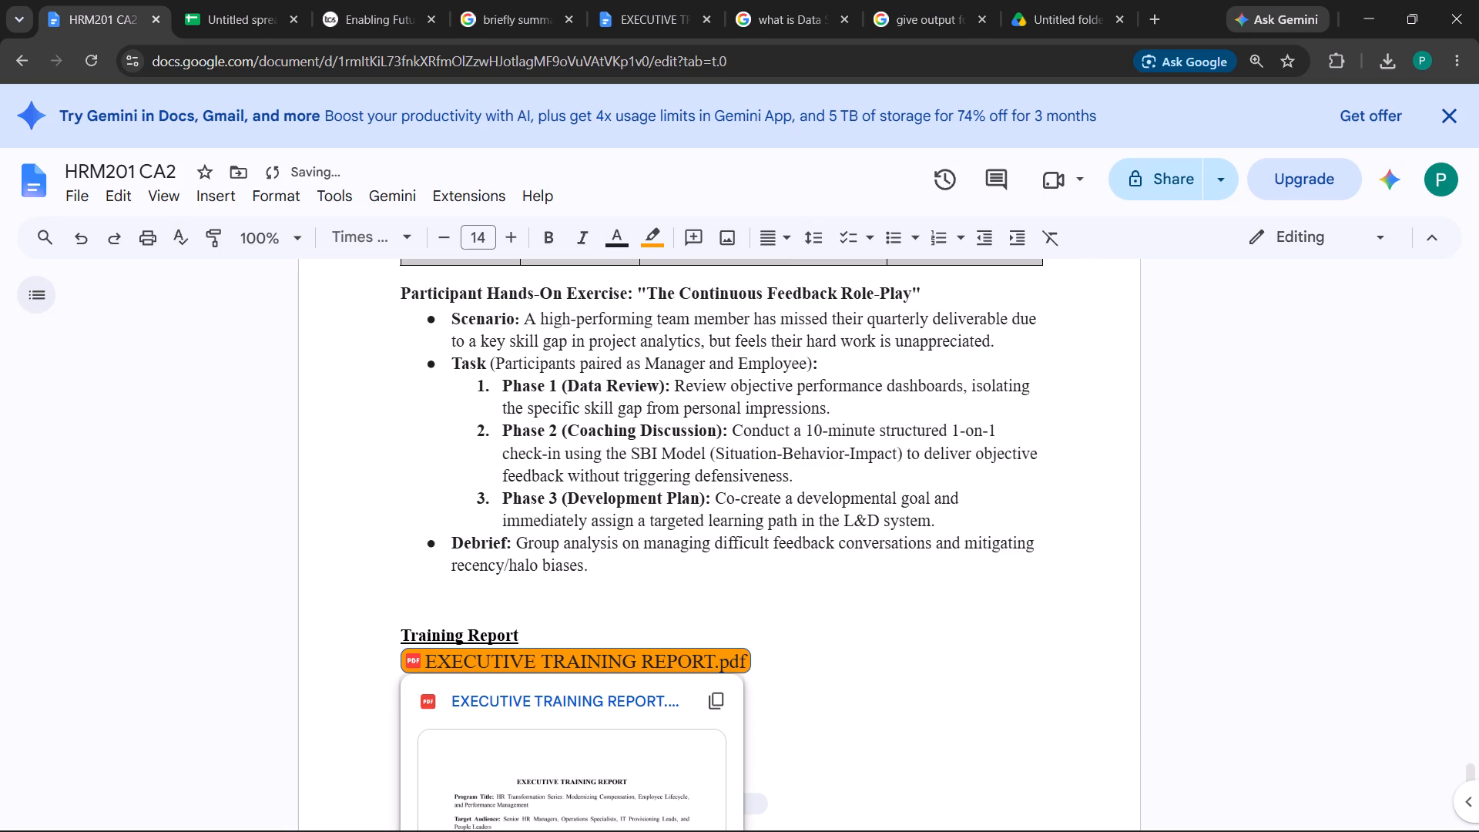
{"action": "left_click", "coordinate": [753, 581]}
{"action": "scroll", "coordinate": [763, 634], "scroll_direction": "up", "scroll_amount": 5}
{"action": "scroll", "coordinate": [763, 634], "scroll_direction": "down", "scroll_amount": 1}
{"action": "scroll", "coordinate": [763, 635], "scroll_direction": "up", "scroll_amount": 4}
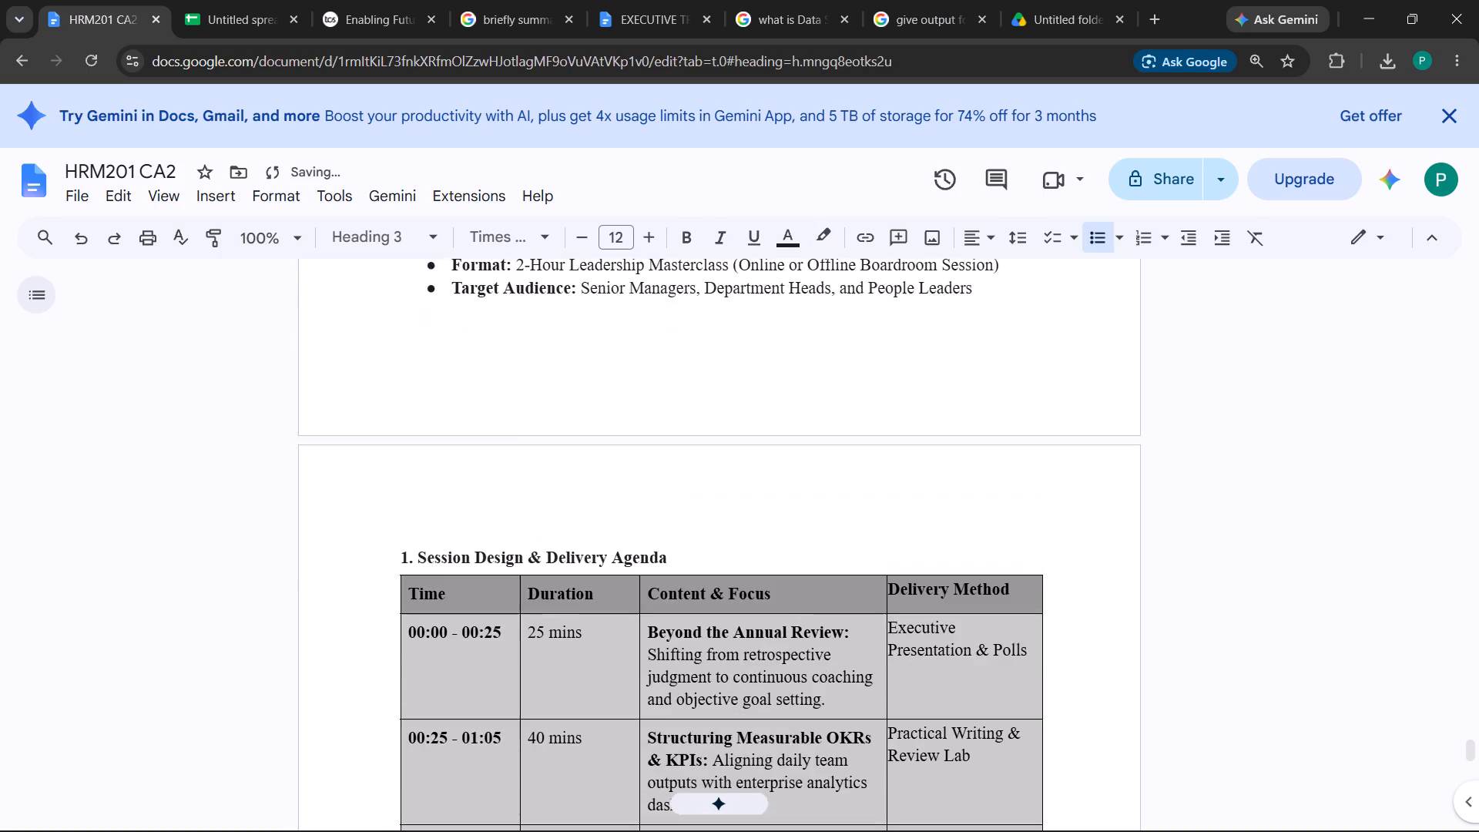
{"action": "scroll", "coordinate": [763, 635], "scroll_direction": "up", "scroll_amount": 7}
{"action": "scroll", "coordinate": [763, 635], "scroll_direction": "up", "scroll_amount": 17}
{"action": "scroll", "coordinate": [763, 635], "scroll_direction": "up", "scroll_amount": 12}
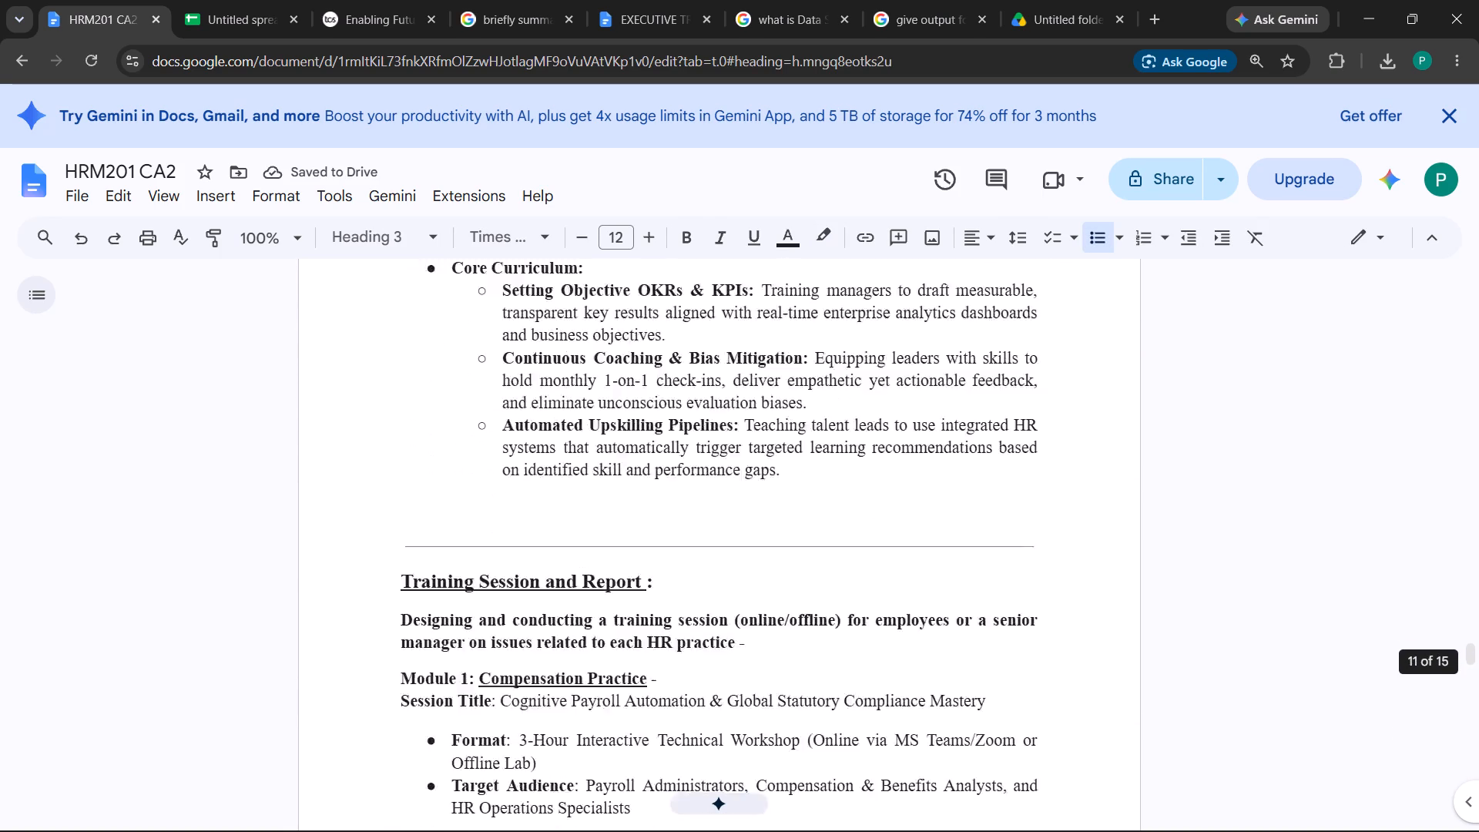
{"action": "scroll", "coordinate": [763, 635], "scroll_direction": "up", "scroll_amount": 18}
{"action": "scroll", "coordinate": [763, 635], "scroll_direction": "up", "scroll_amount": 9}
{"action": "scroll", "coordinate": [763, 635], "scroll_direction": "down", "scroll_amount": 1}
{"action": "scroll", "coordinate": [763, 635], "scroll_direction": "up", "scroll_amount": 2}
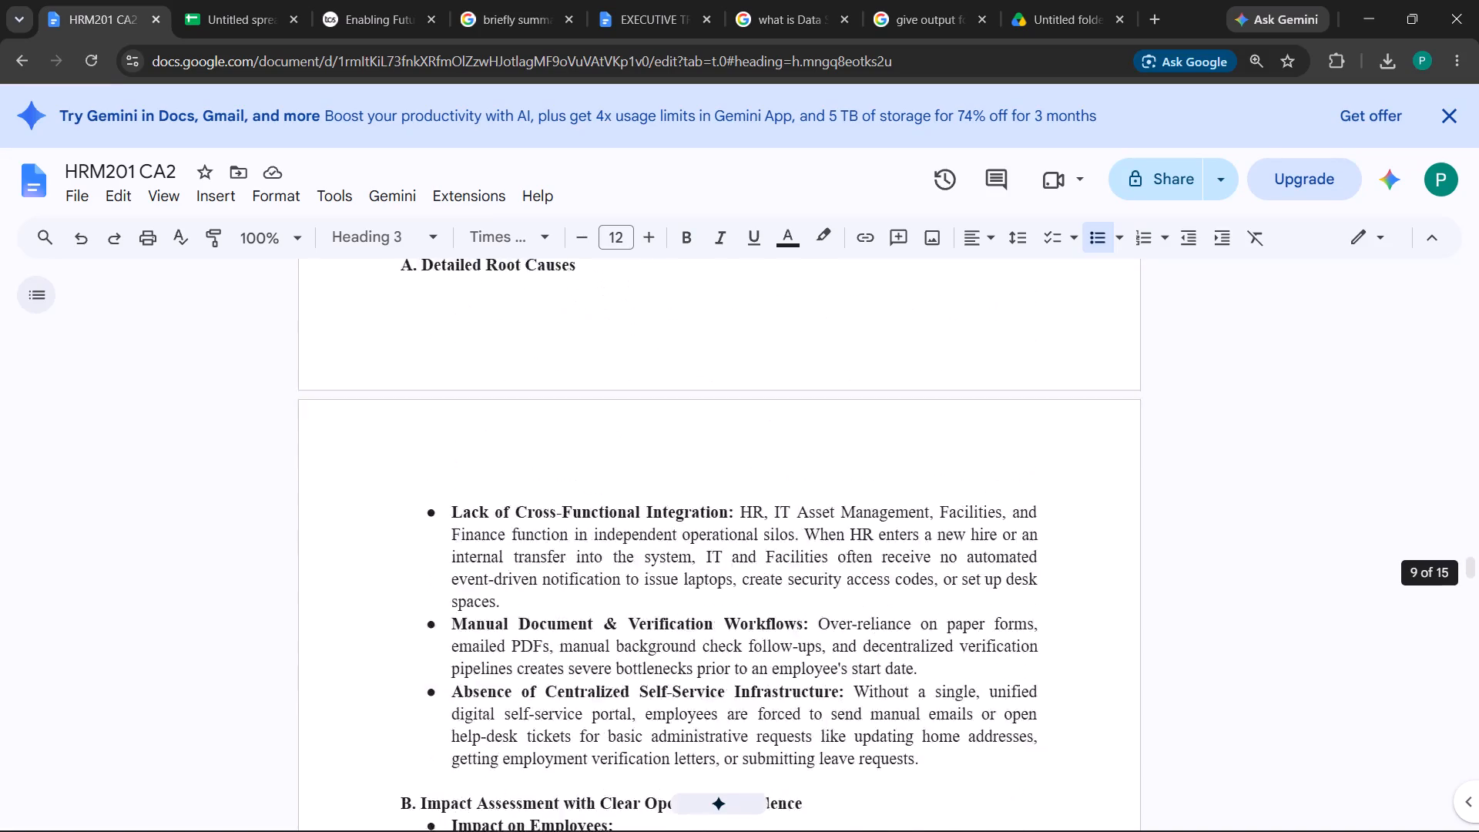
{"action": "scroll", "coordinate": [763, 635], "scroll_direction": "up", "scroll_amount": 20}
{"action": "scroll", "coordinate": [763, 635], "scroll_direction": "up", "scroll_amount": 2}
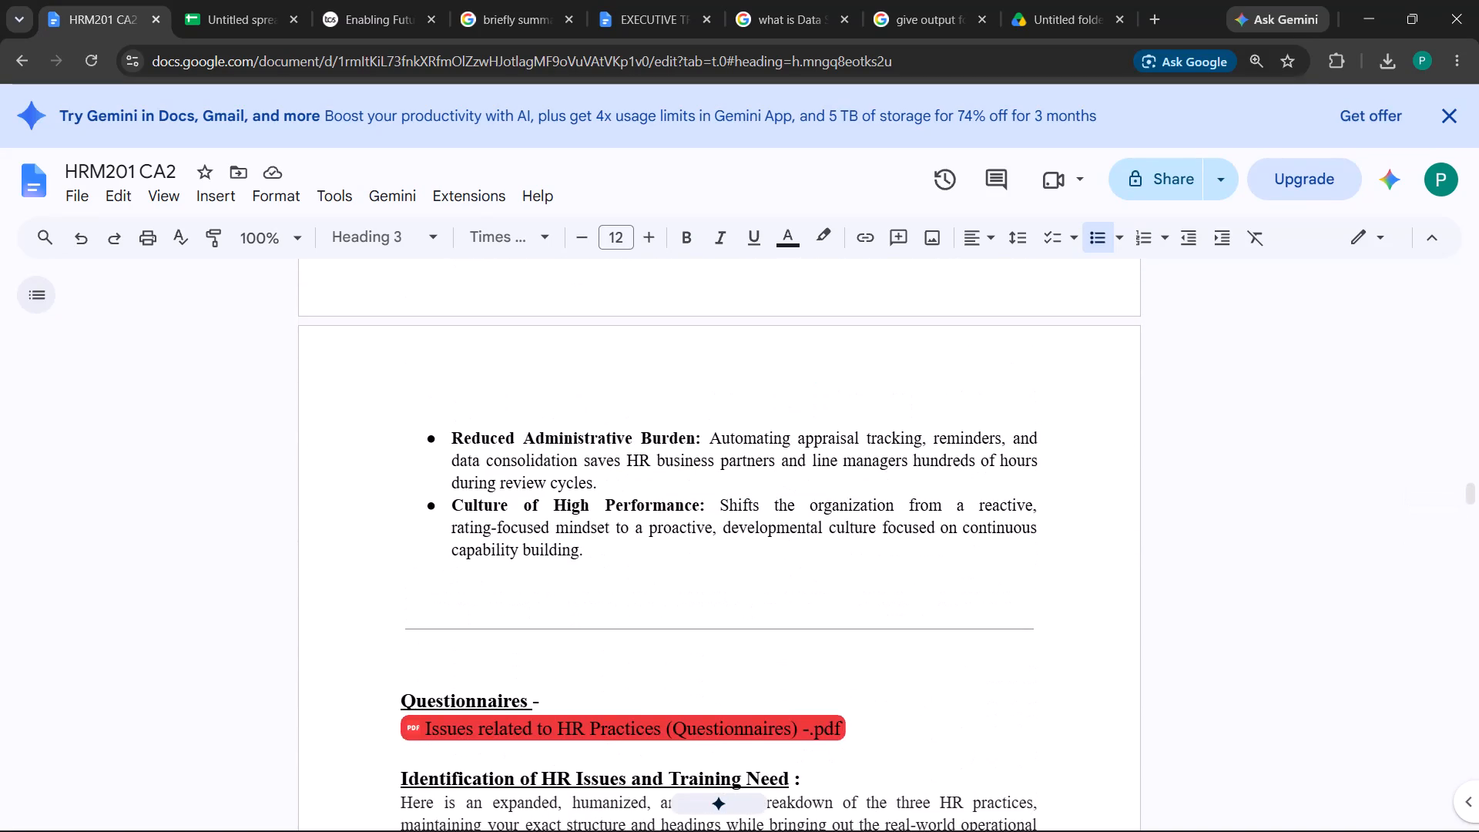
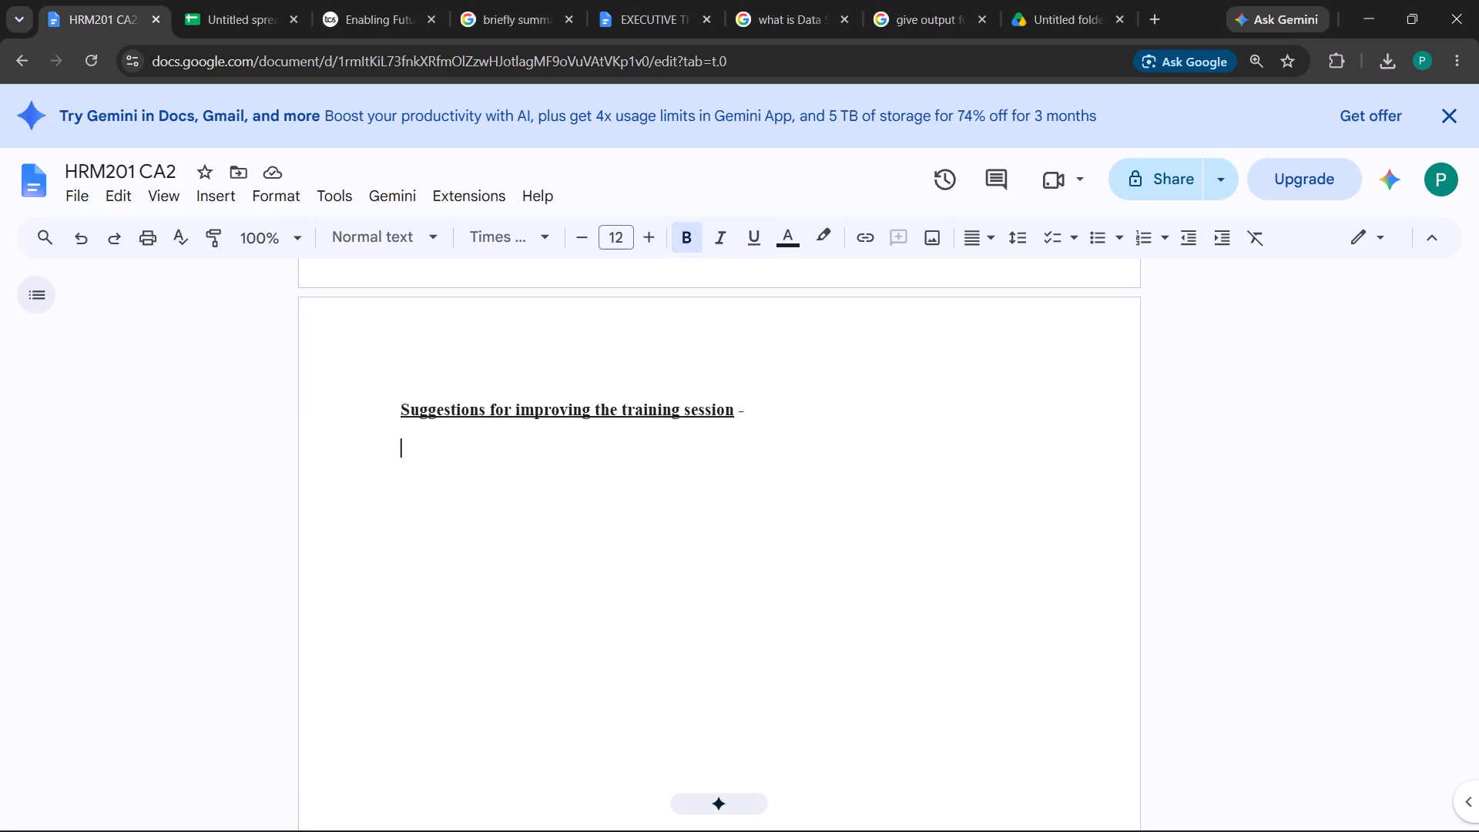
{"action": "left_click", "coordinate": [428, 433]}
{"action": "left_click", "coordinate": [764, 408]}
{"action": "key", "text": "Return"}
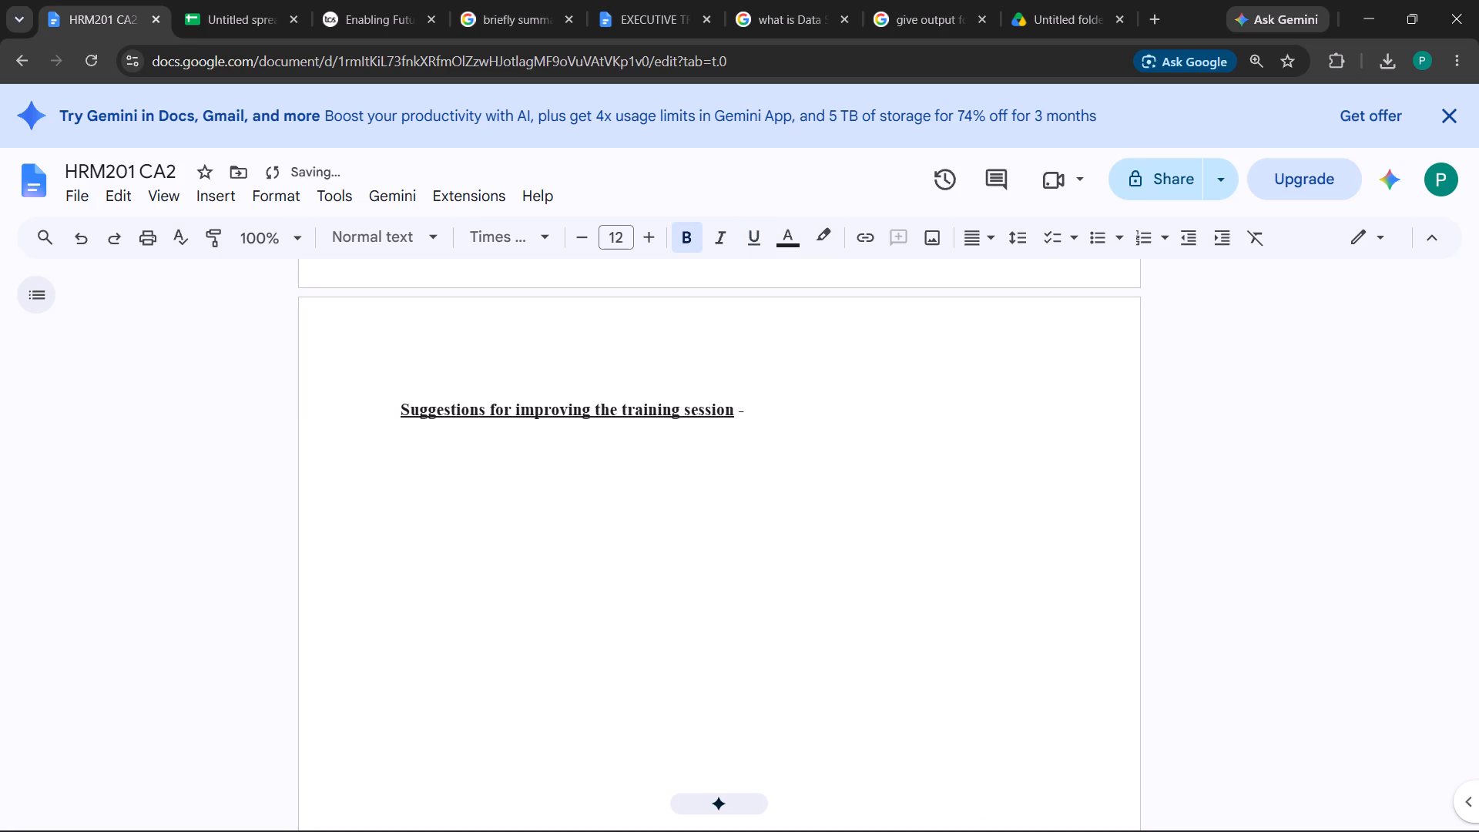
{"action": "left_click", "coordinate": [1008, 246]}
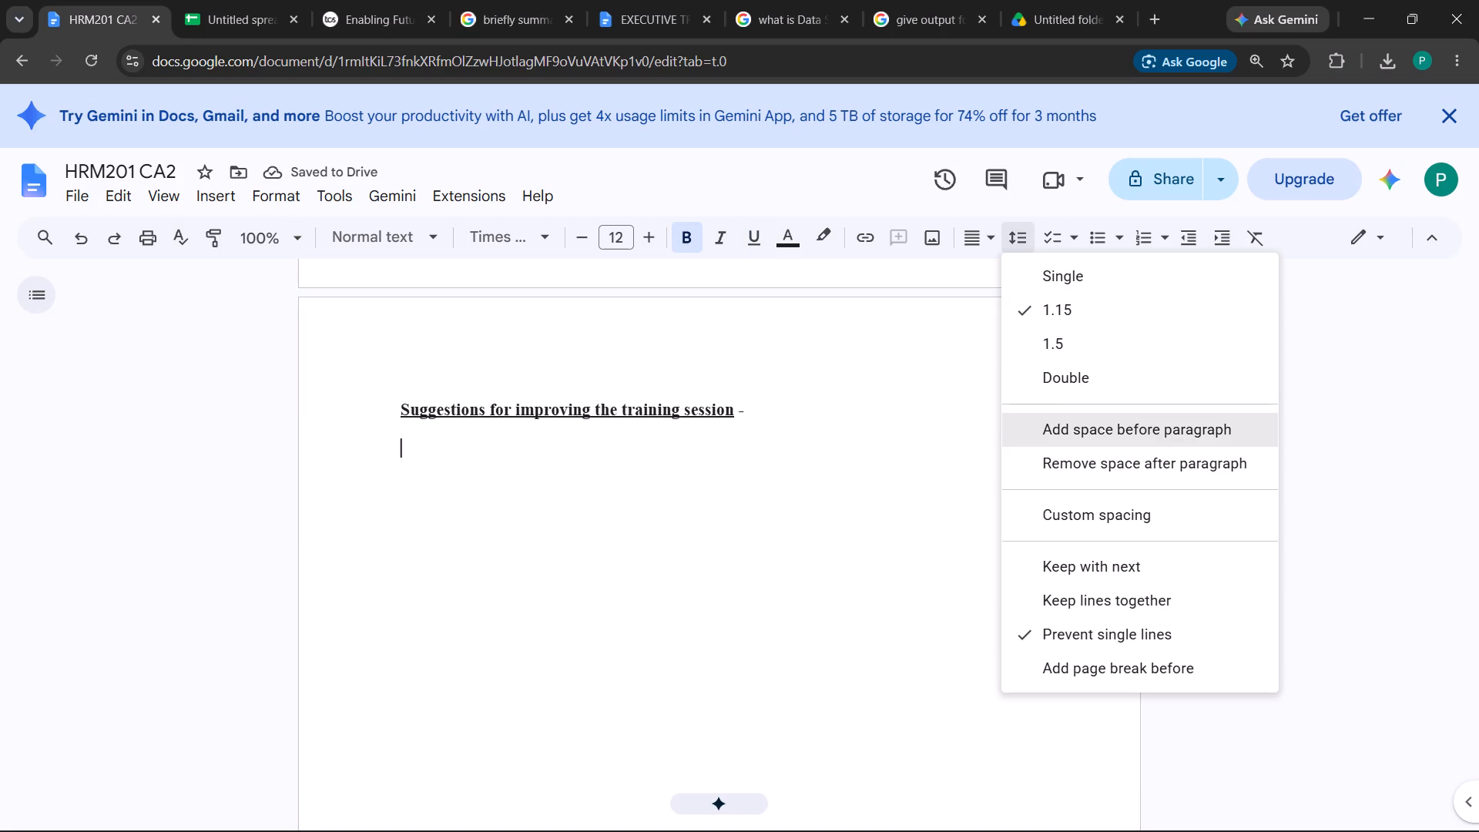
{"action": "left_click", "coordinate": [533, 398]}
{"action": "left_click", "coordinate": [994, 236]}
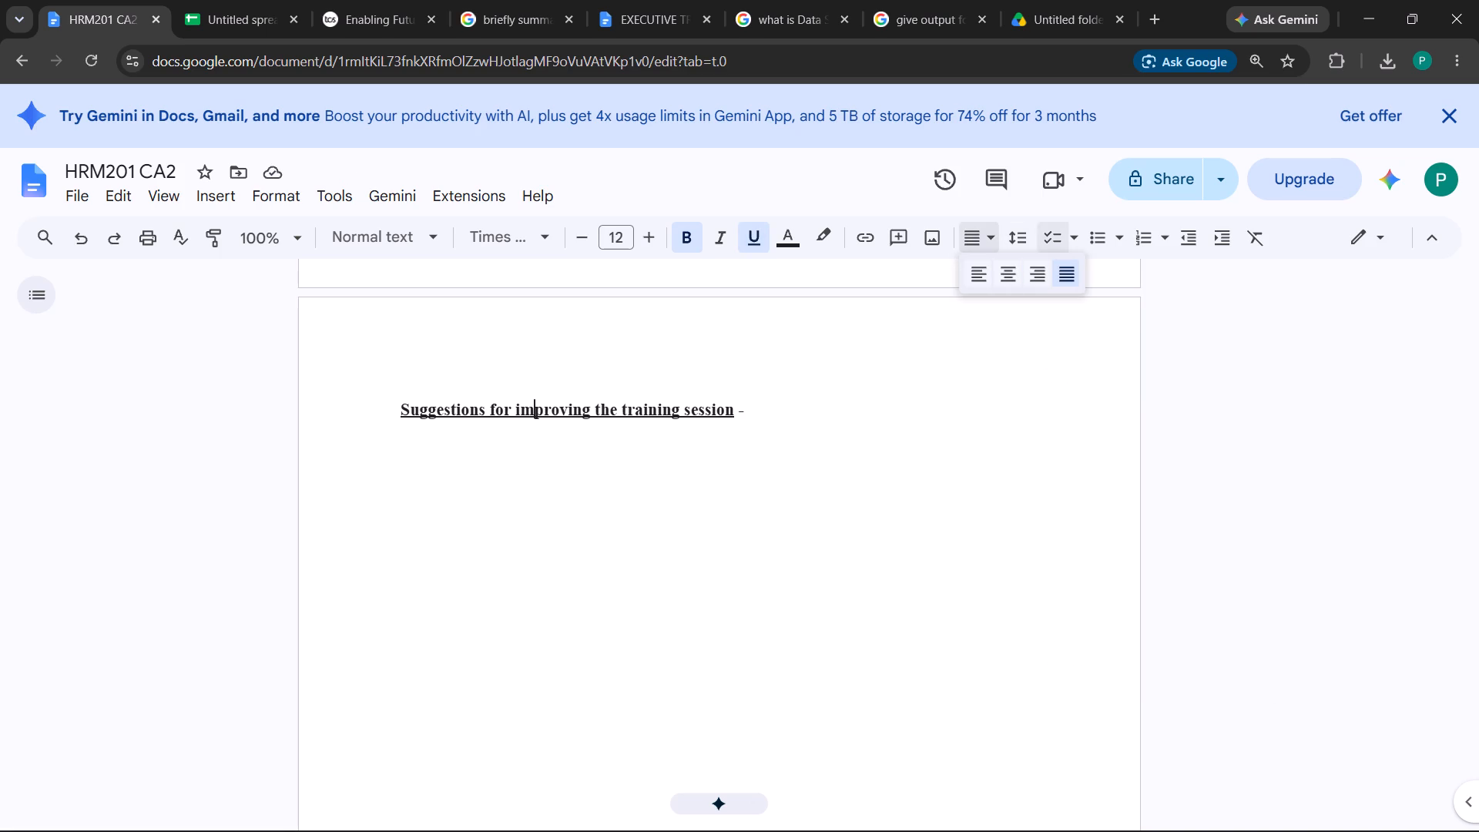
{"action": "left_click", "coordinate": [1015, 232]}
{"action": "left_click", "coordinate": [1068, 449]}
{"action": "left_click", "coordinate": [548, 450]}
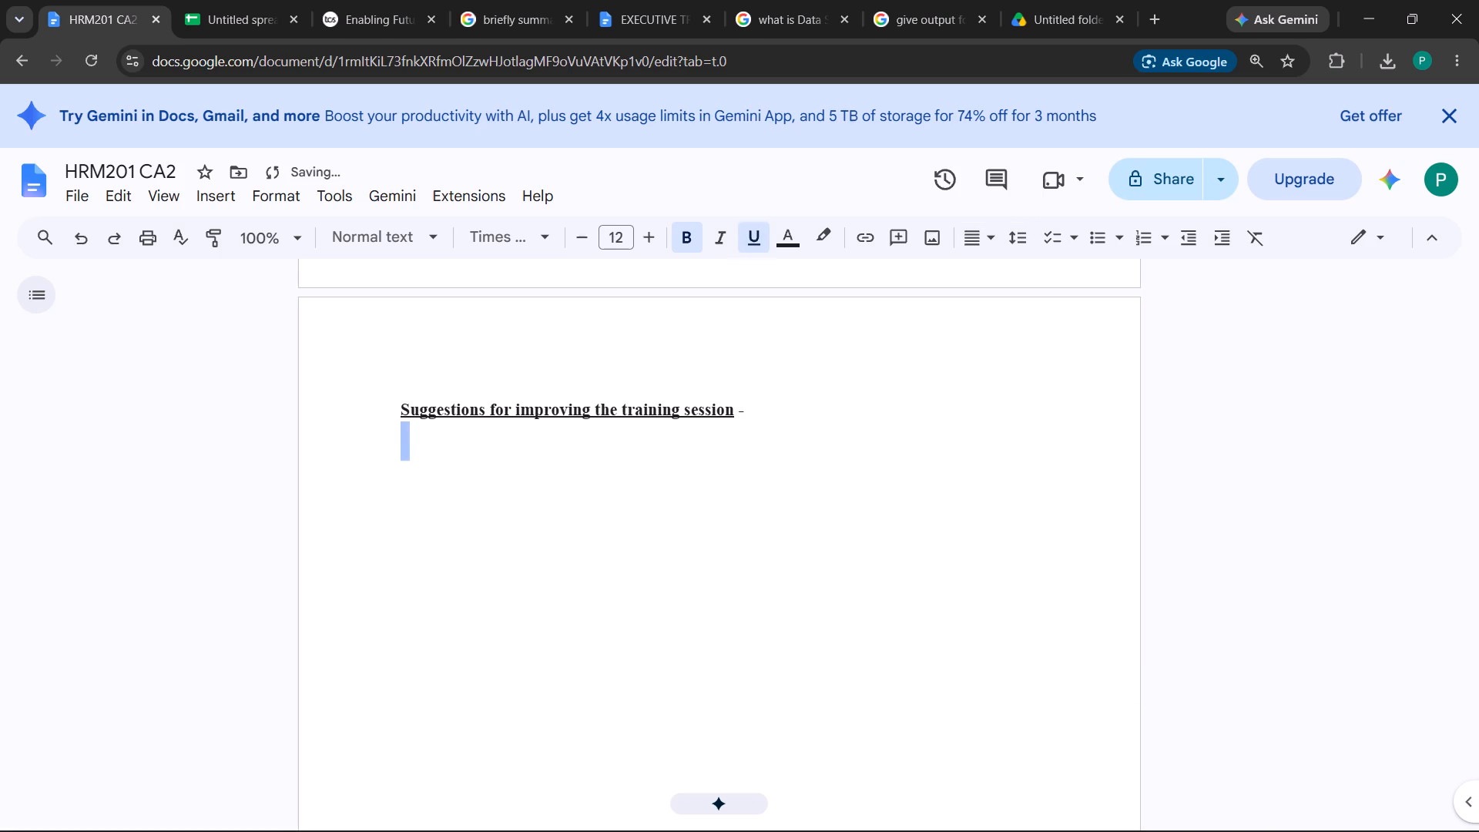
Turn off bold on the empty line under the Suggestions heading and paste the copied suggestions there.
{"action": "left_click", "coordinate": [540, 445]}
{"action": "right_click", "coordinate": [522, 424]}
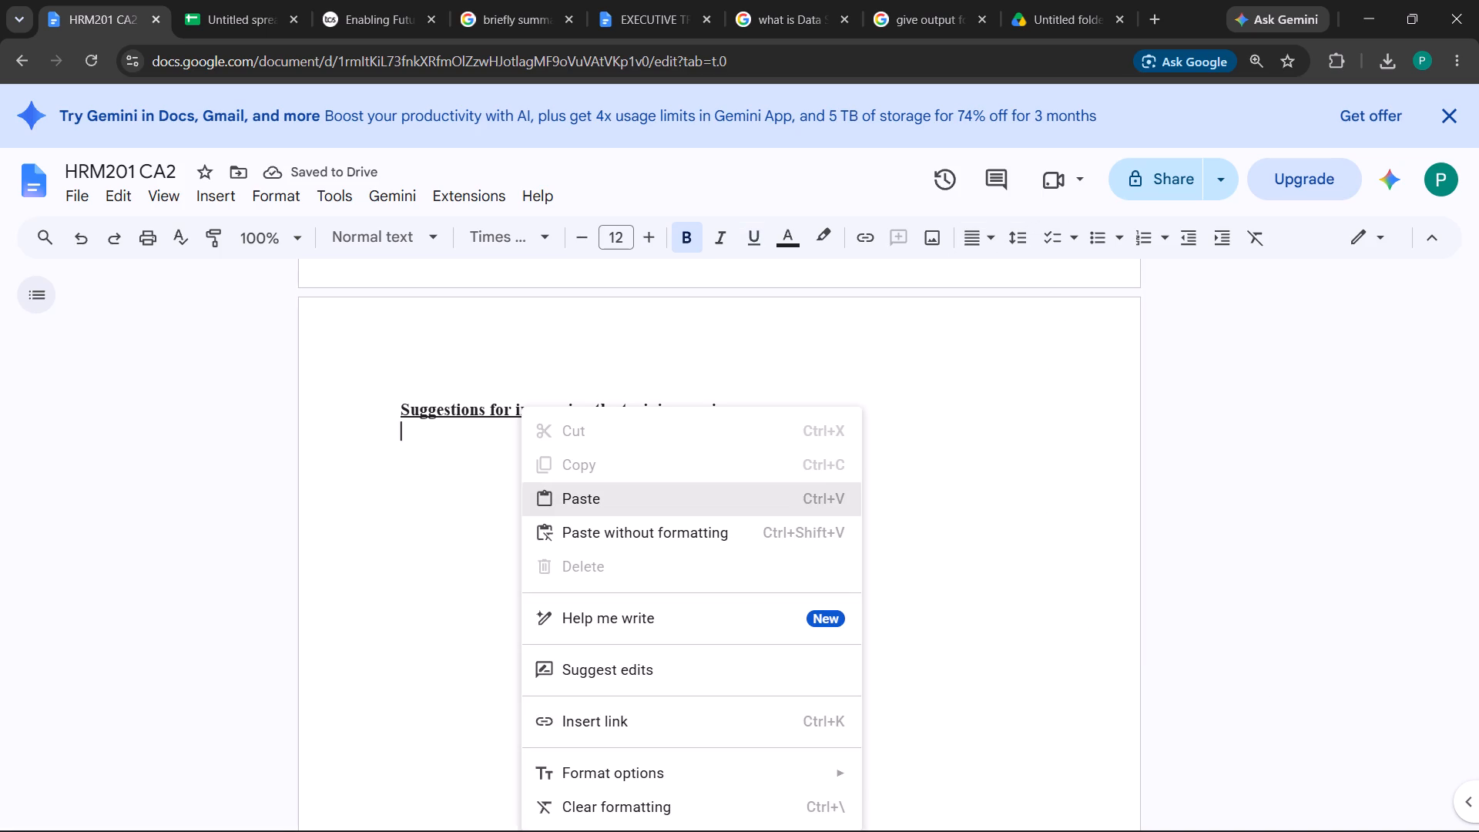
{"action": "left_click", "coordinate": [682, 237]}
{"action": "right_click", "coordinate": [531, 445]}
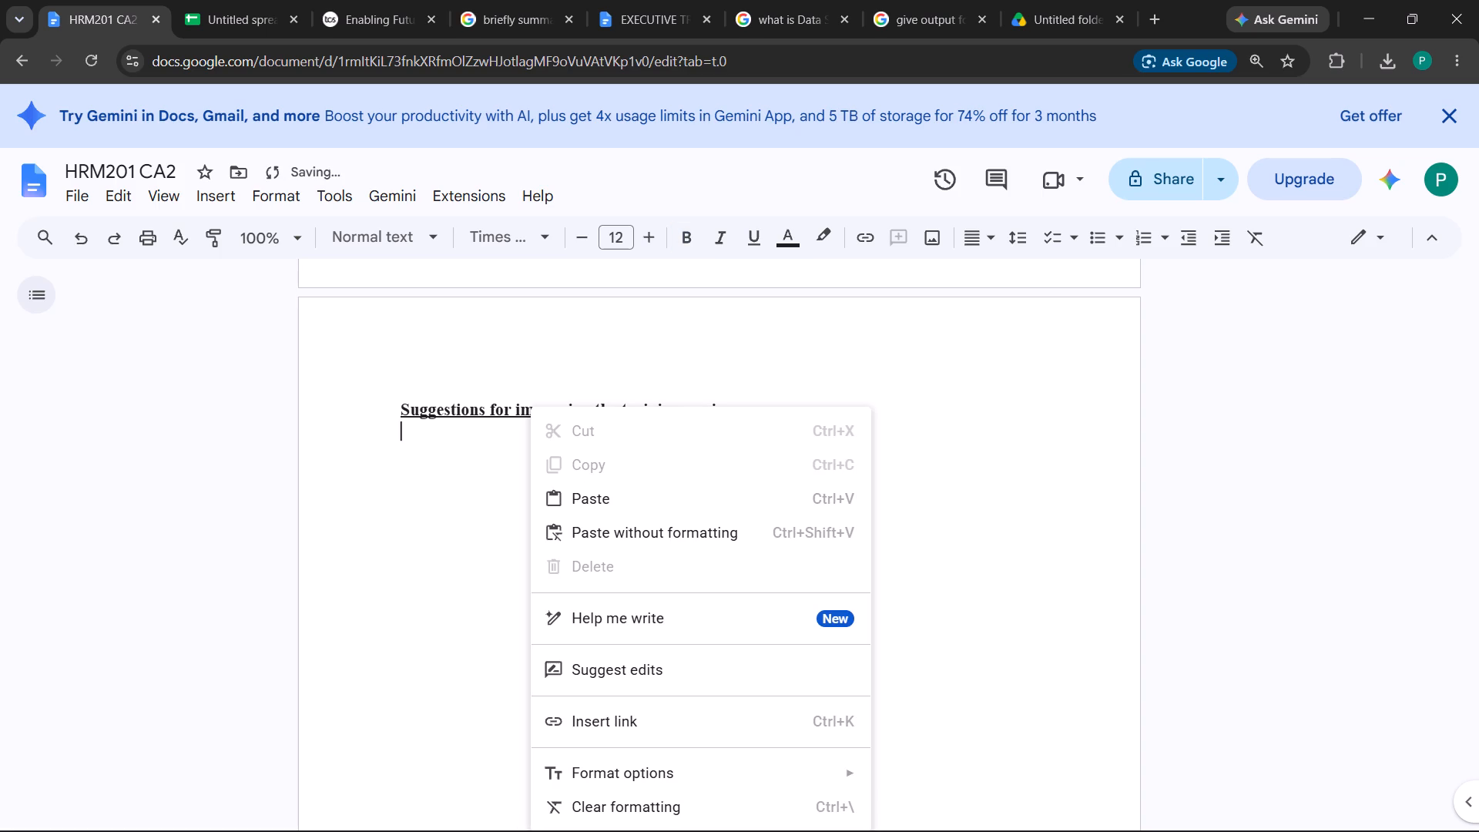
{"action": "left_click", "coordinate": [605, 491]}
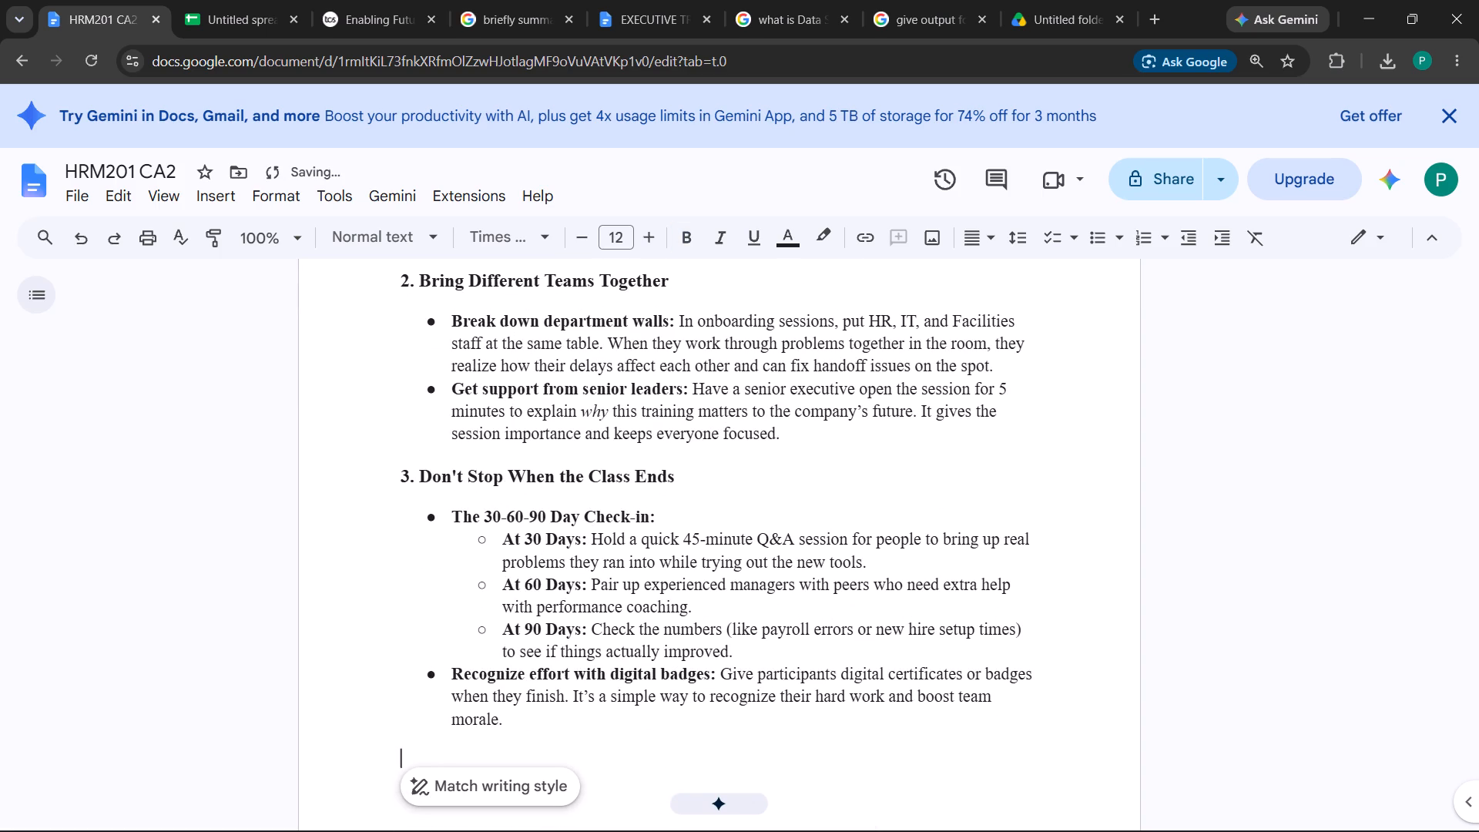
Remove the space after the "1. Make it Practical and Hands-On" heading paragraph.
{"action": "scroll", "coordinate": [602, 483], "scroll_direction": "down", "scroll_amount": 4}
{"action": "scroll", "coordinate": [602, 482], "scroll_direction": "up", "scroll_amount": 9}
{"action": "scroll", "coordinate": [602, 482], "scroll_direction": "down", "scroll_amount": 2}
{"action": "left_click", "coordinate": [505, 347]}
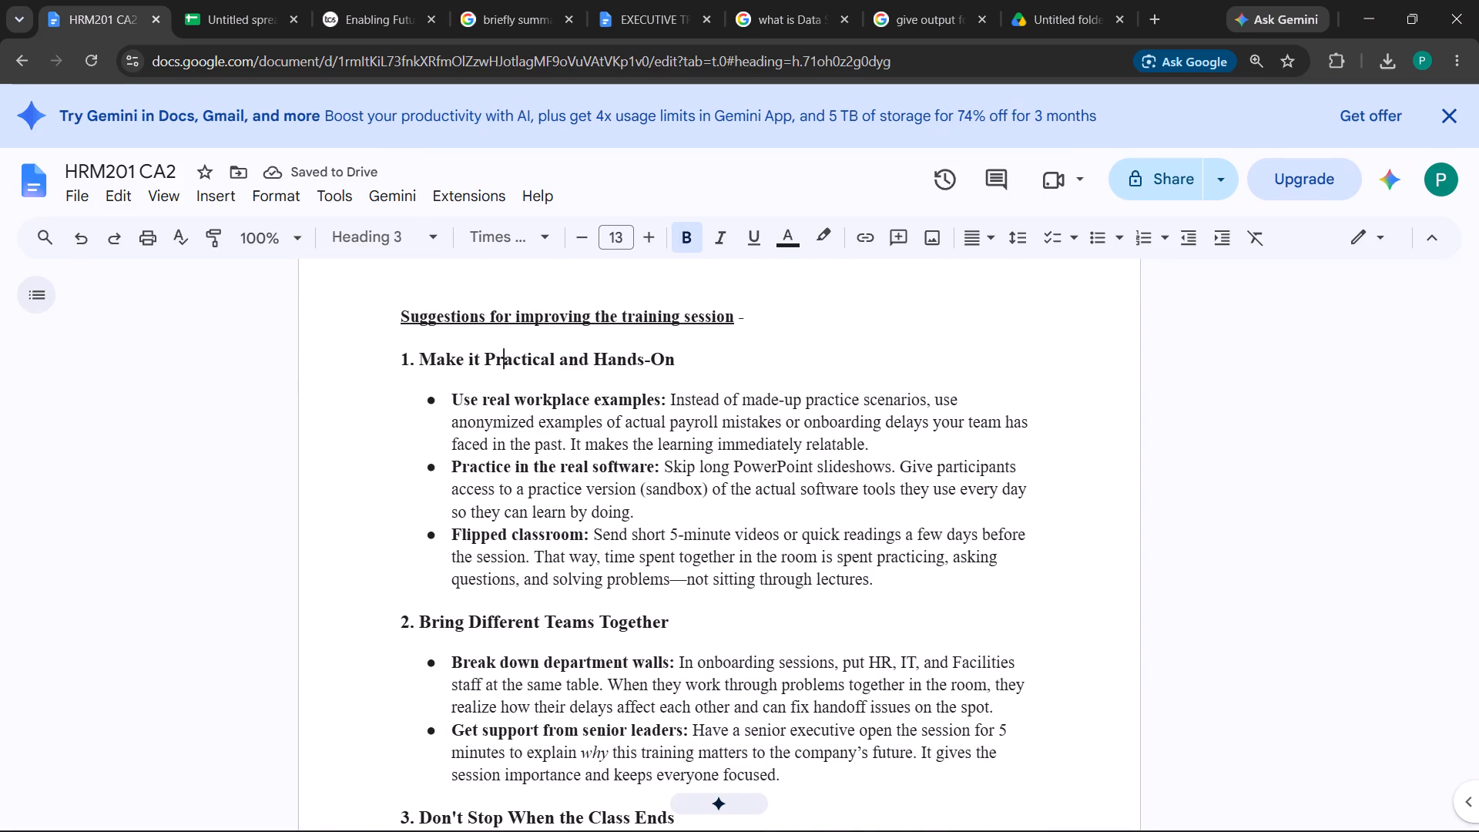
{"action": "left_click", "coordinate": [488, 345]}
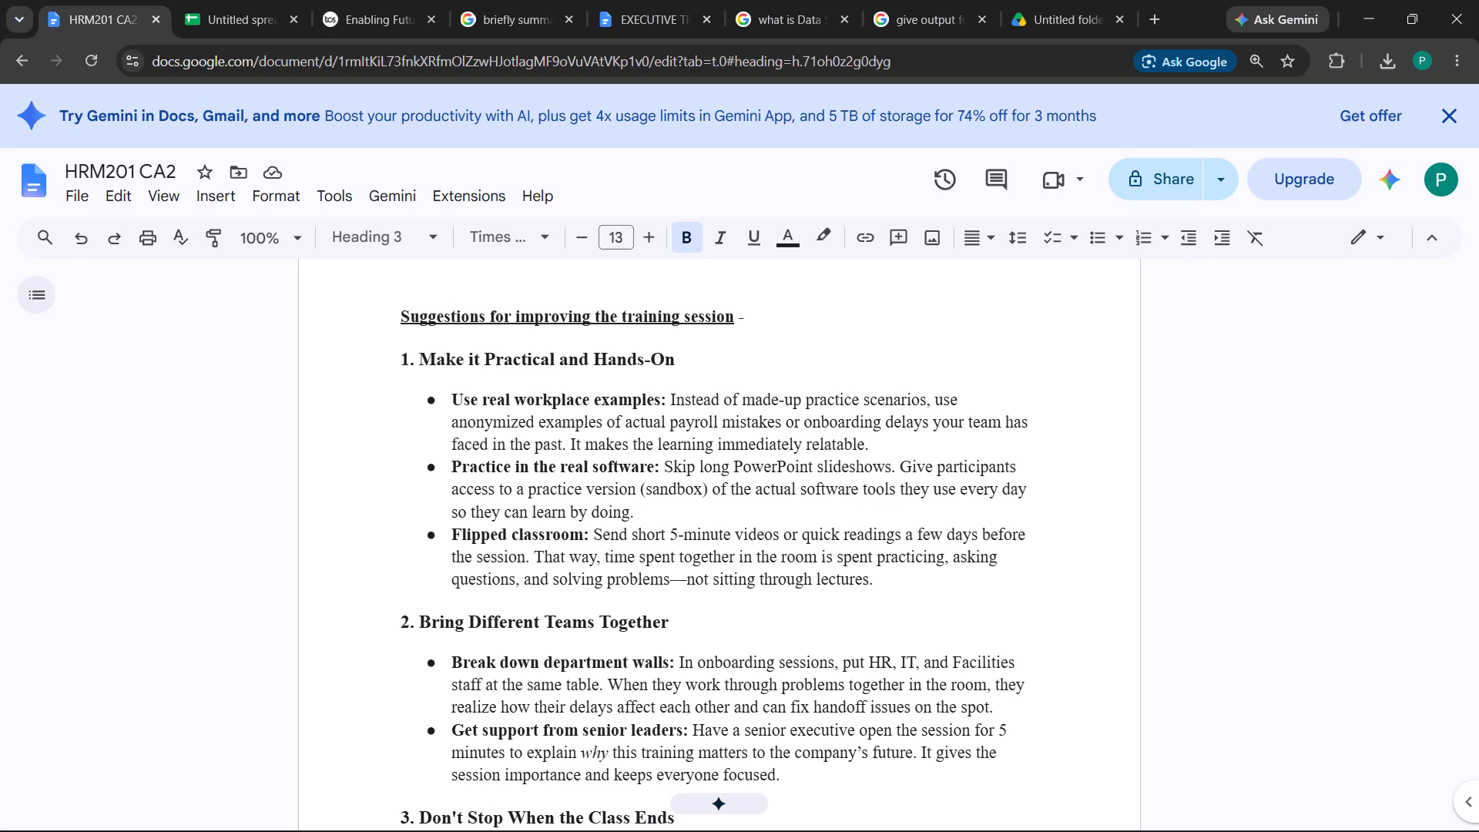
{"action": "left_click", "coordinate": [445, 387]}
{"action": "left_click", "coordinate": [561, 371]}
{"action": "left_click", "coordinate": [1018, 234]}
{"action": "left_click", "coordinate": [1060, 450]}
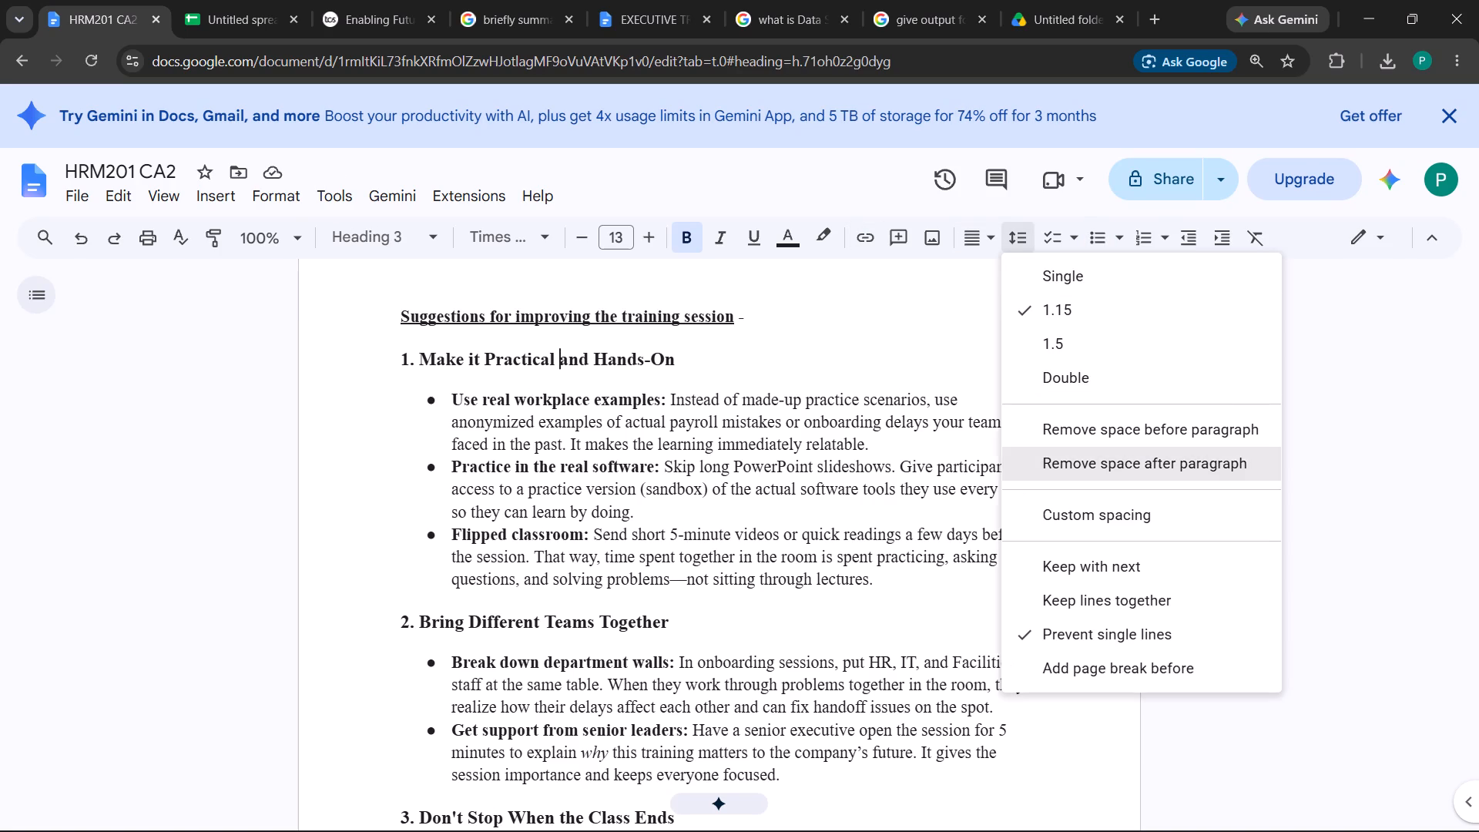
Remove the space before the "Use real workplace examples" list item.
{"action": "left_click", "coordinate": [732, 387]}
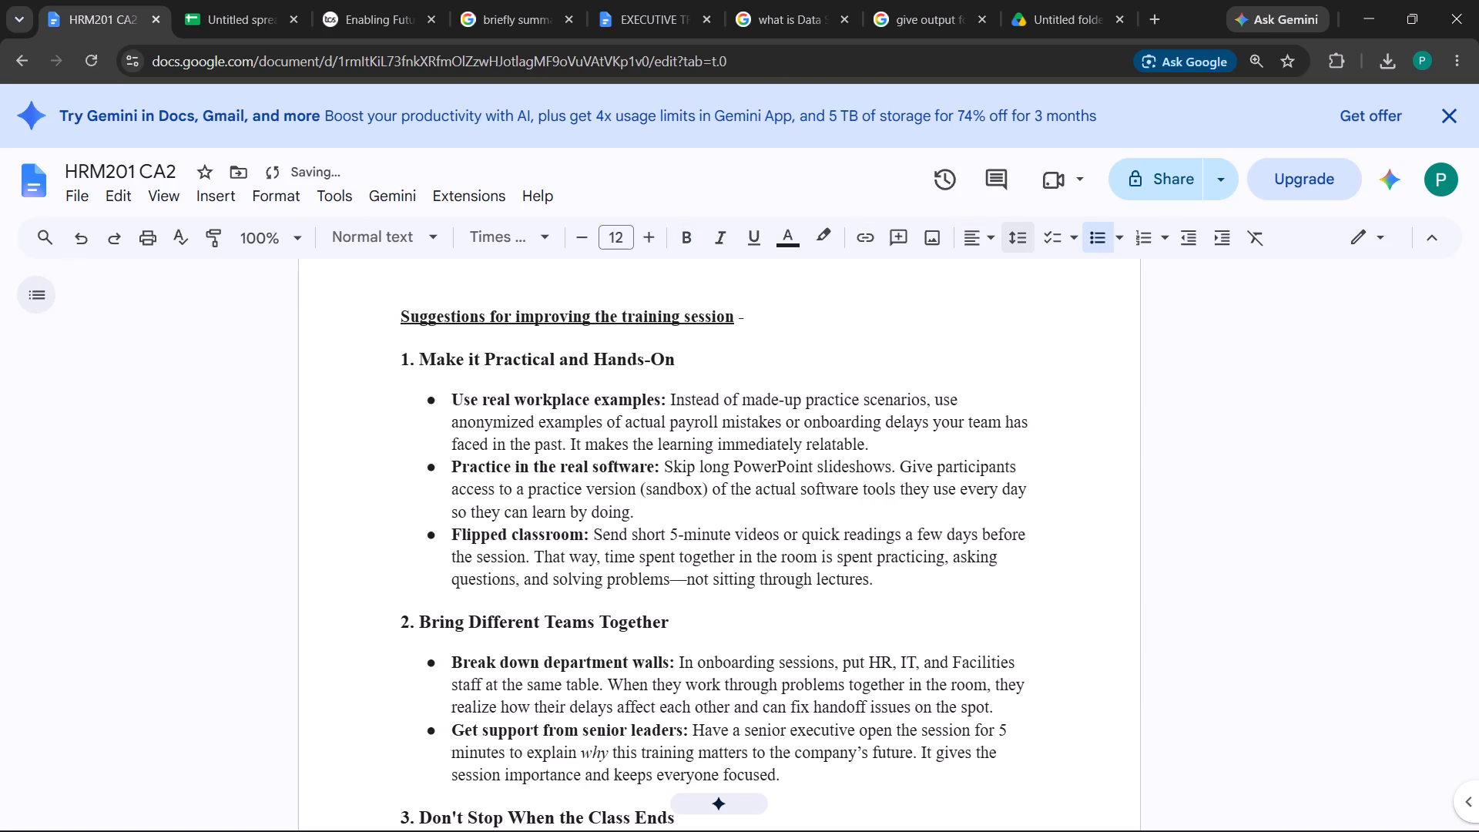
{"action": "left_click", "coordinate": [1008, 244]}
{"action": "left_click", "coordinate": [1085, 415]}
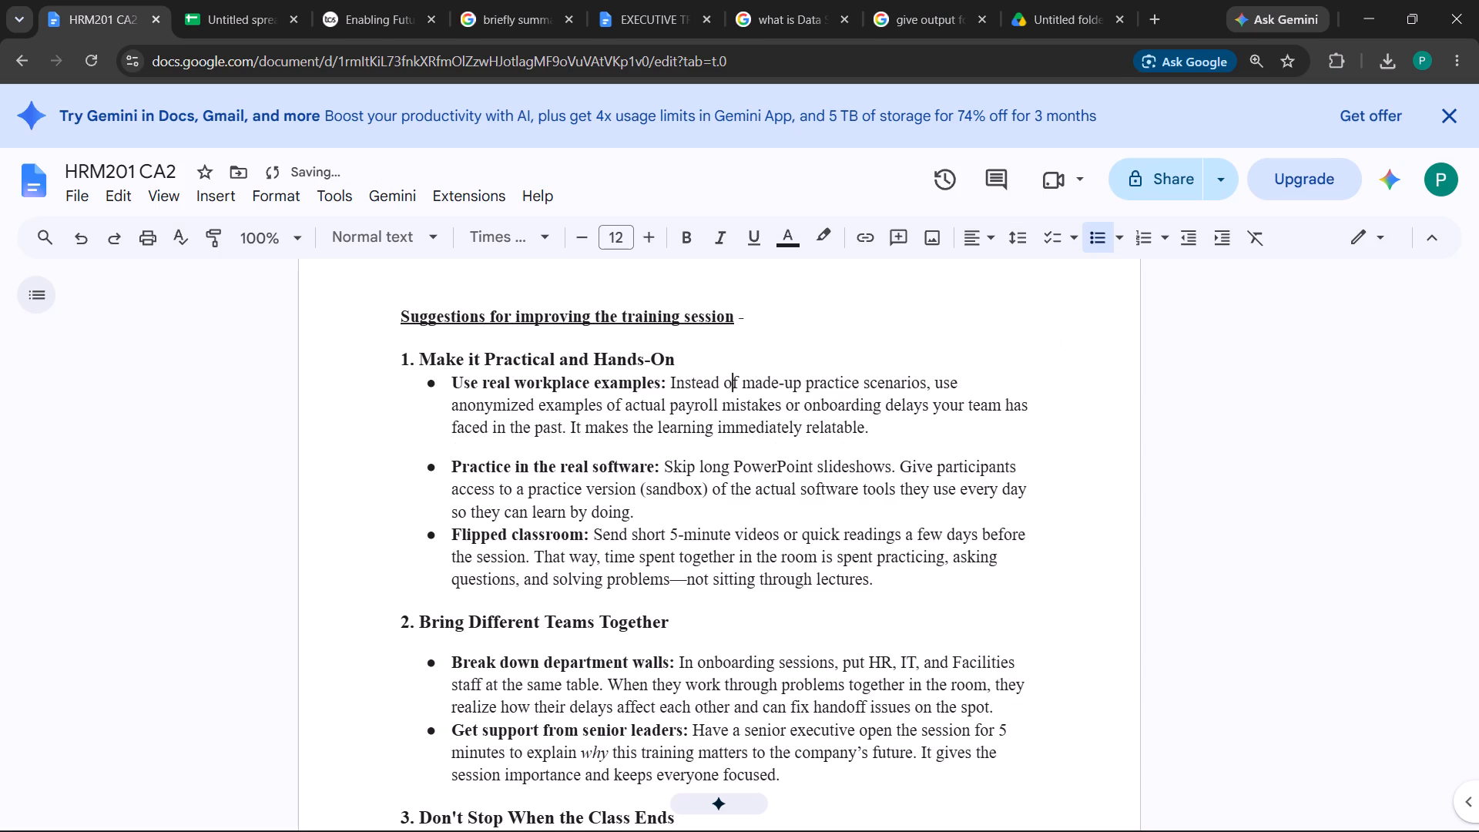
Remove the space after the "Use real workplace examples" list item.
{"action": "left_click", "coordinate": [1010, 238]}
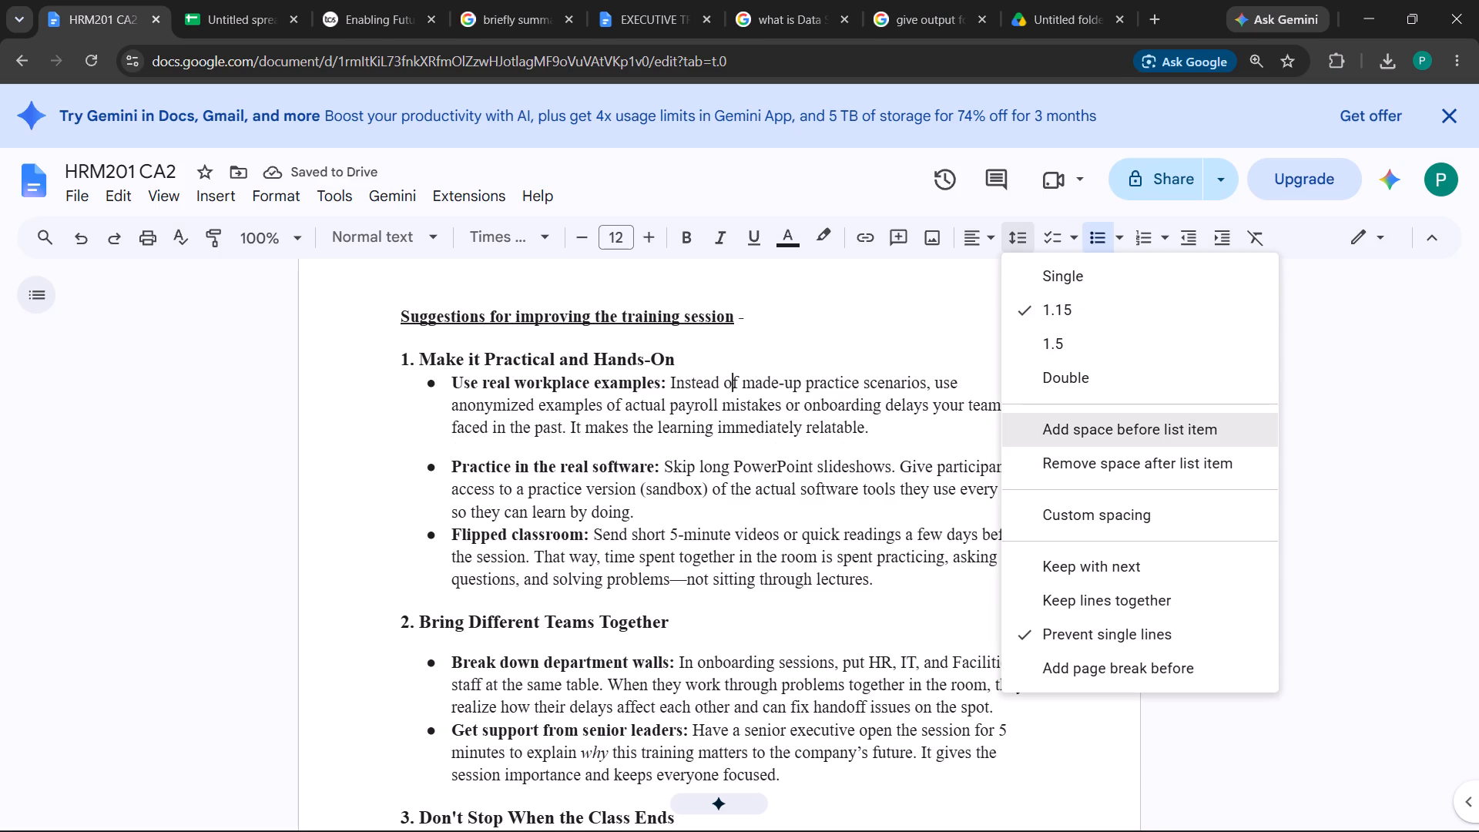
{"action": "left_click", "coordinate": [1077, 470]}
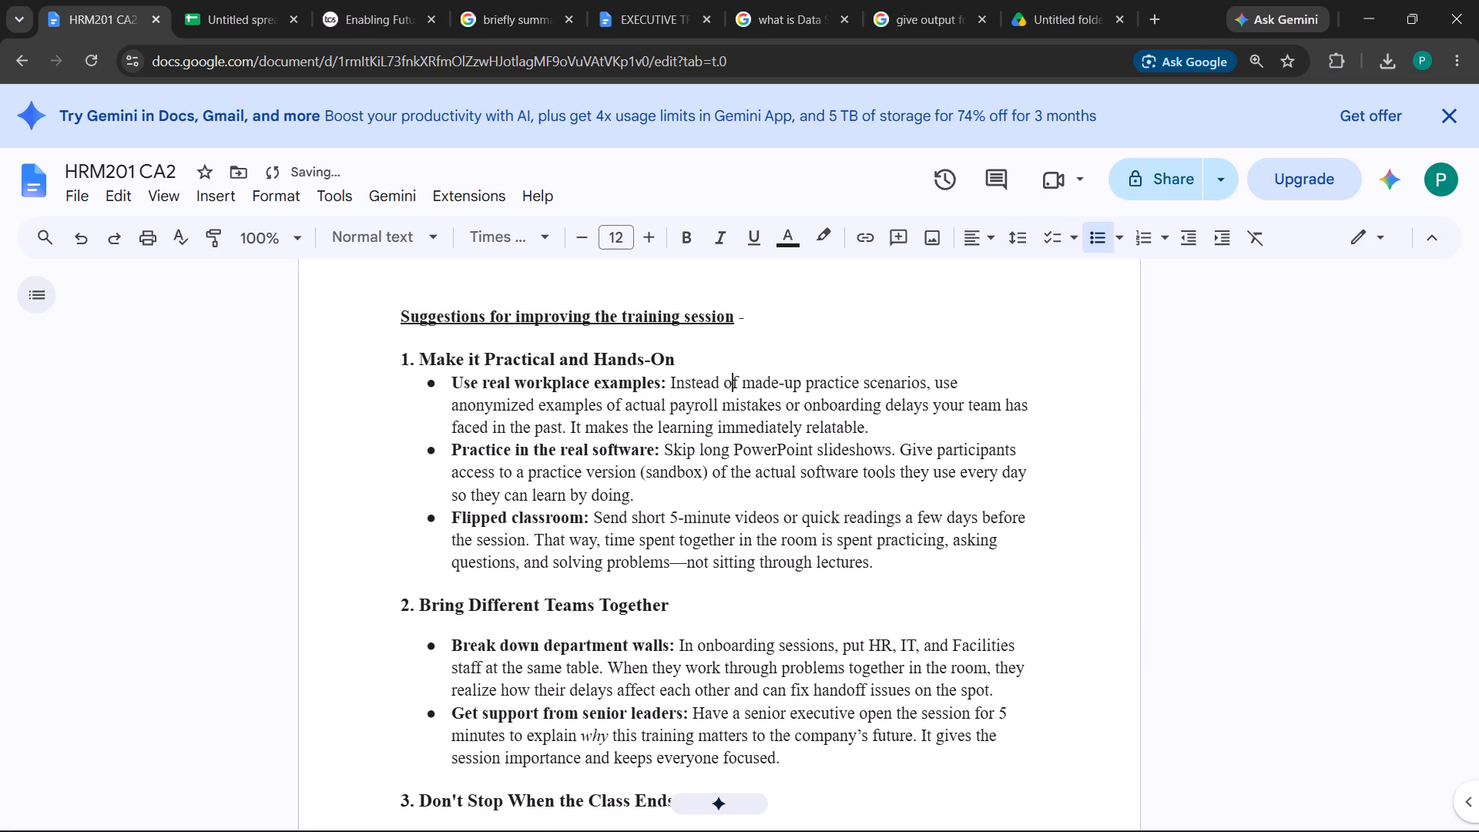
Remove the space before and after the "Break down department walls" list item.
{"action": "left_click", "coordinate": [500, 630]}
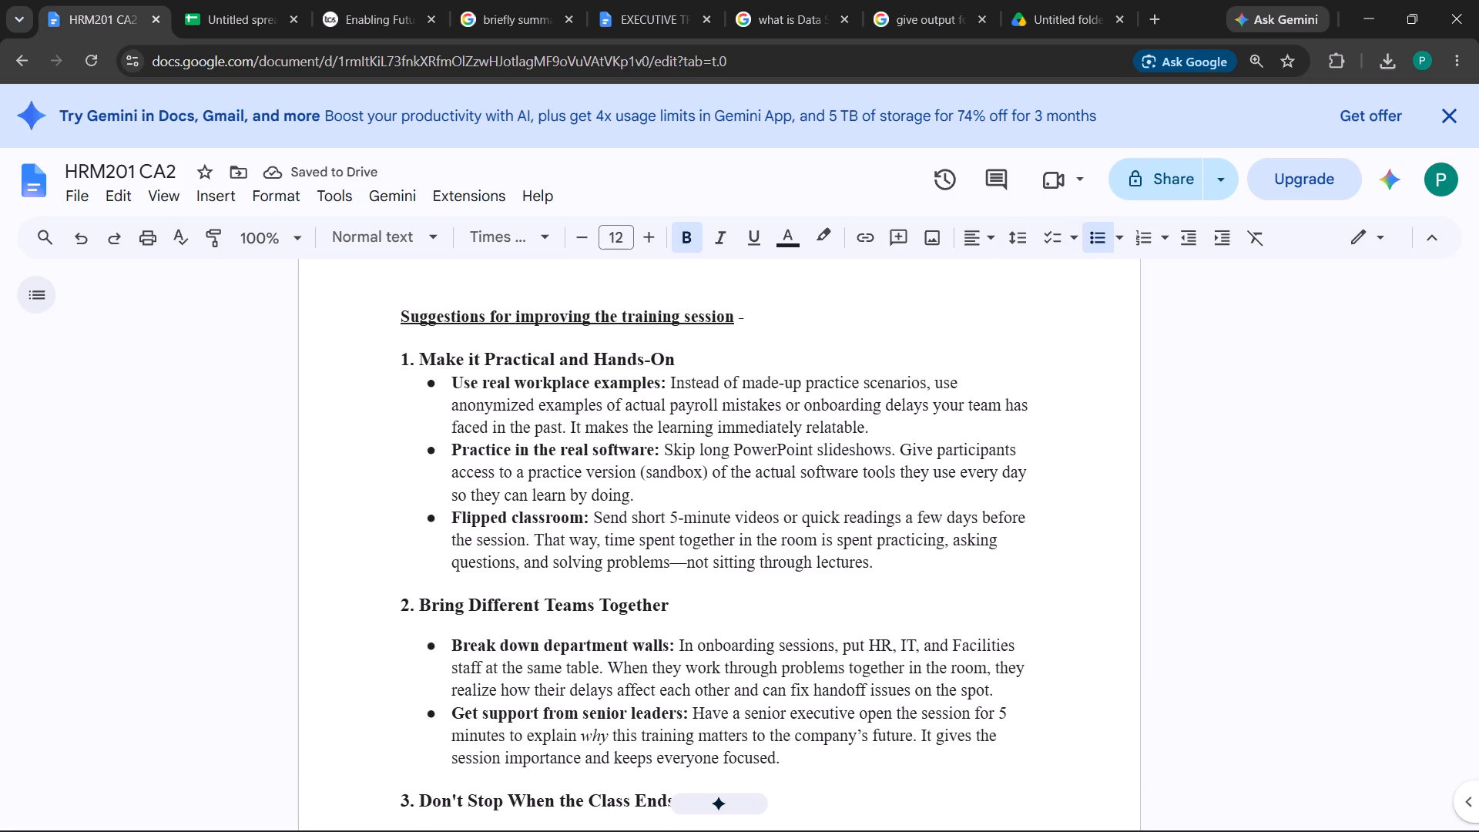
{"action": "left_click", "coordinate": [996, 222]}
{"action": "left_click", "coordinate": [1015, 240]}
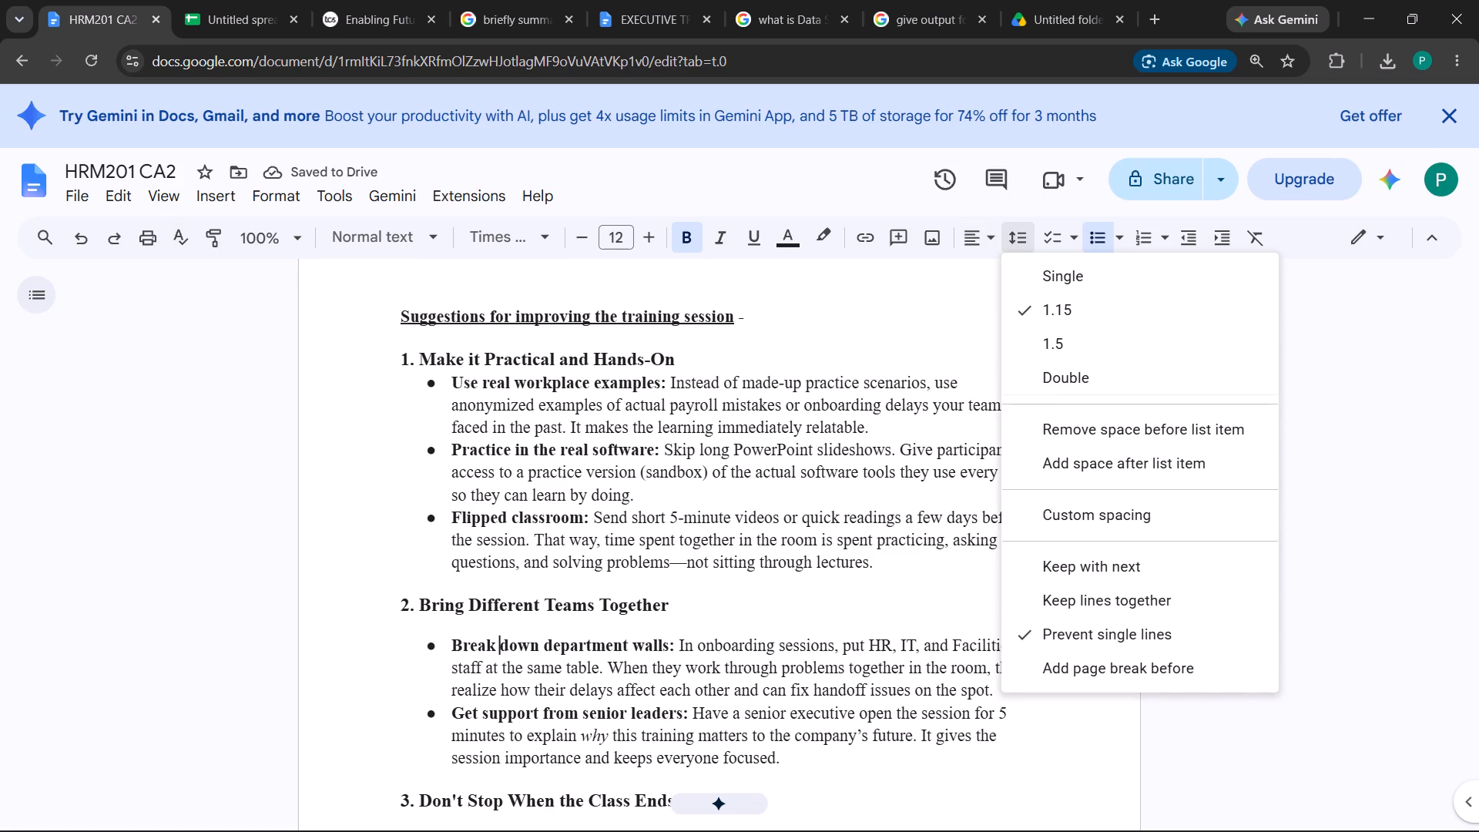
{"action": "left_click", "coordinate": [1059, 419]}
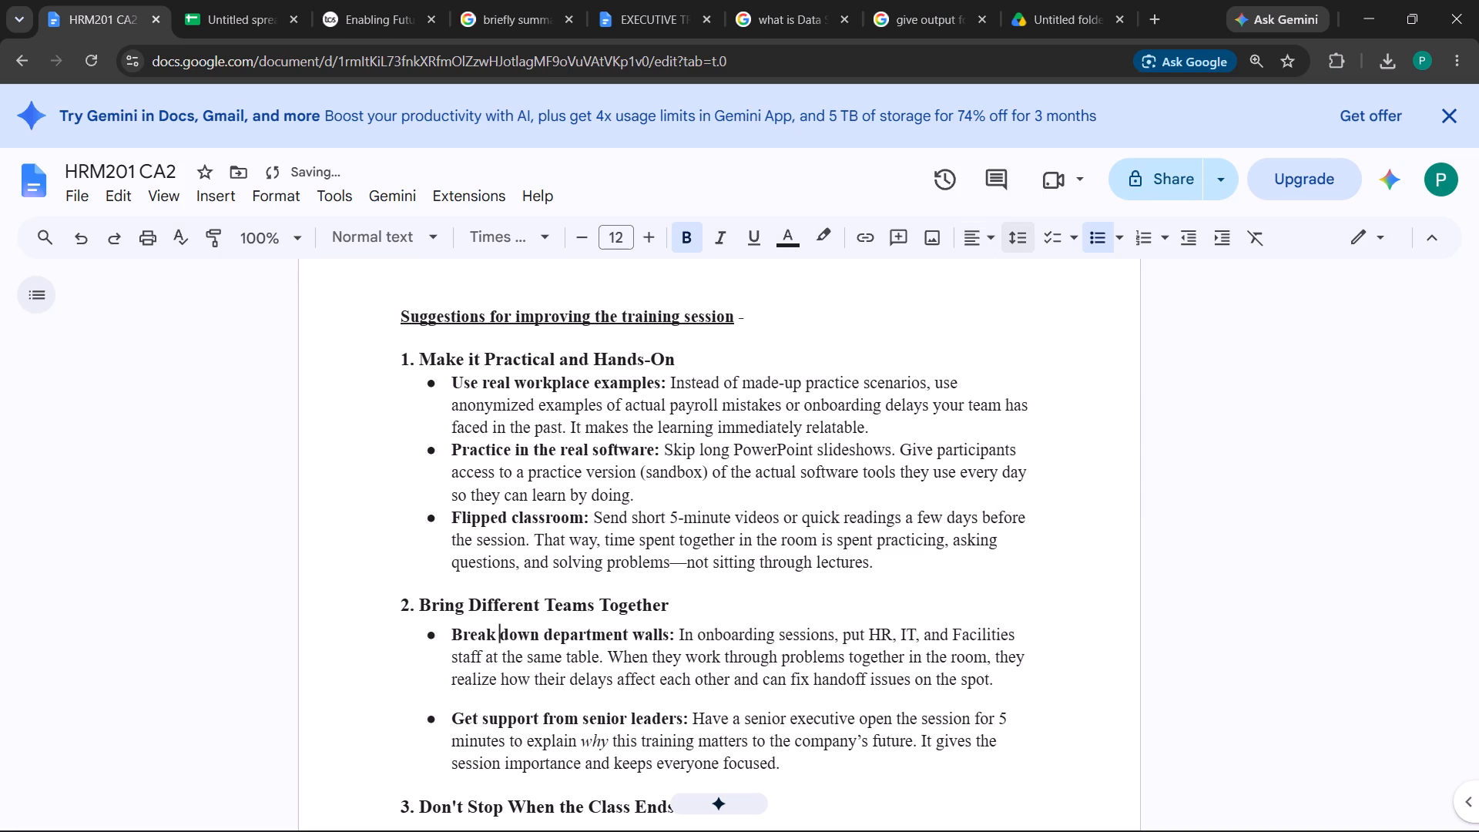
{"action": "left_click", "coordinate": [1012, 243]}
{"action": "left_click", "coordinate": [1061, 467]}
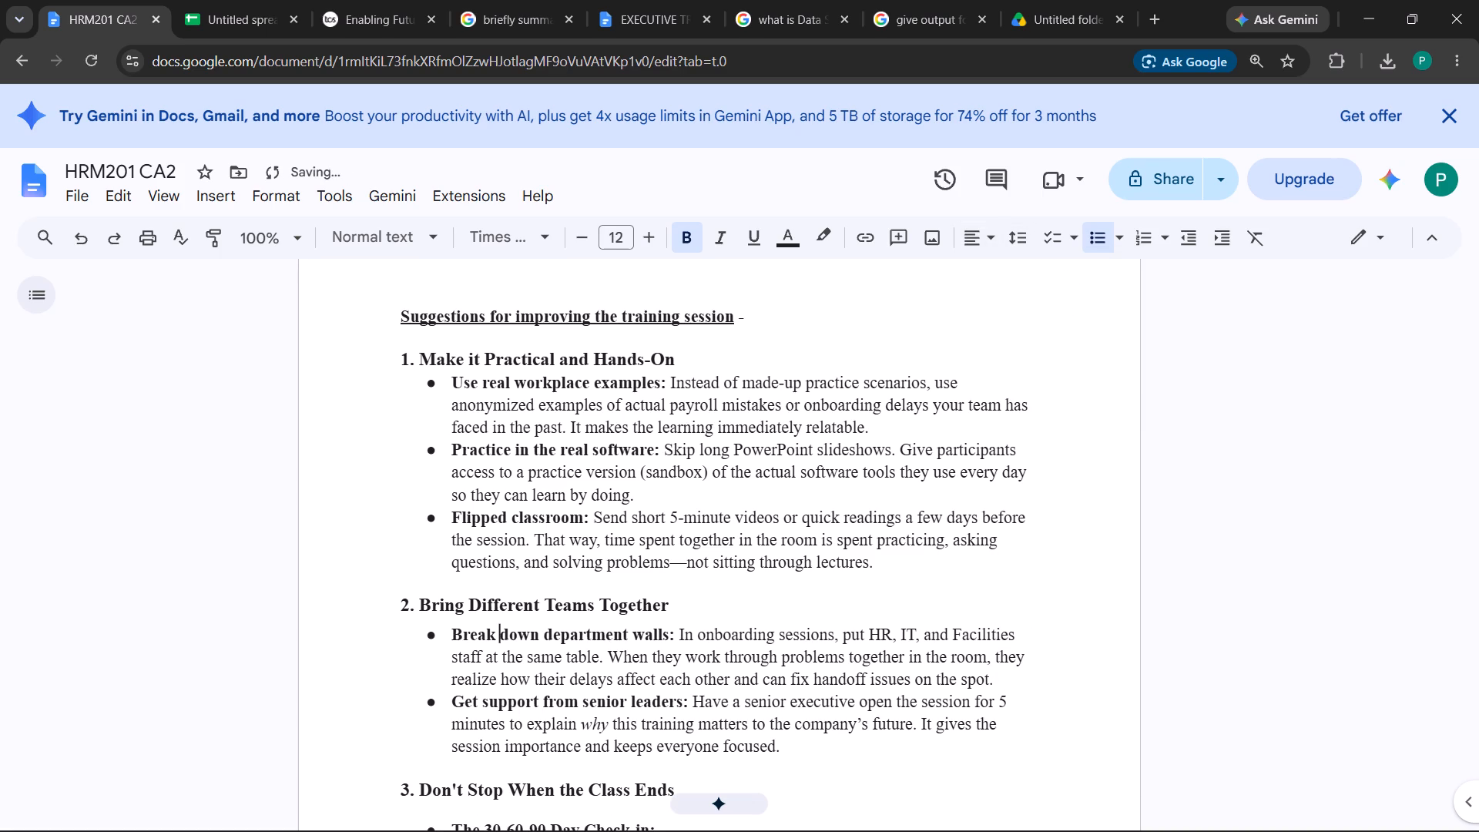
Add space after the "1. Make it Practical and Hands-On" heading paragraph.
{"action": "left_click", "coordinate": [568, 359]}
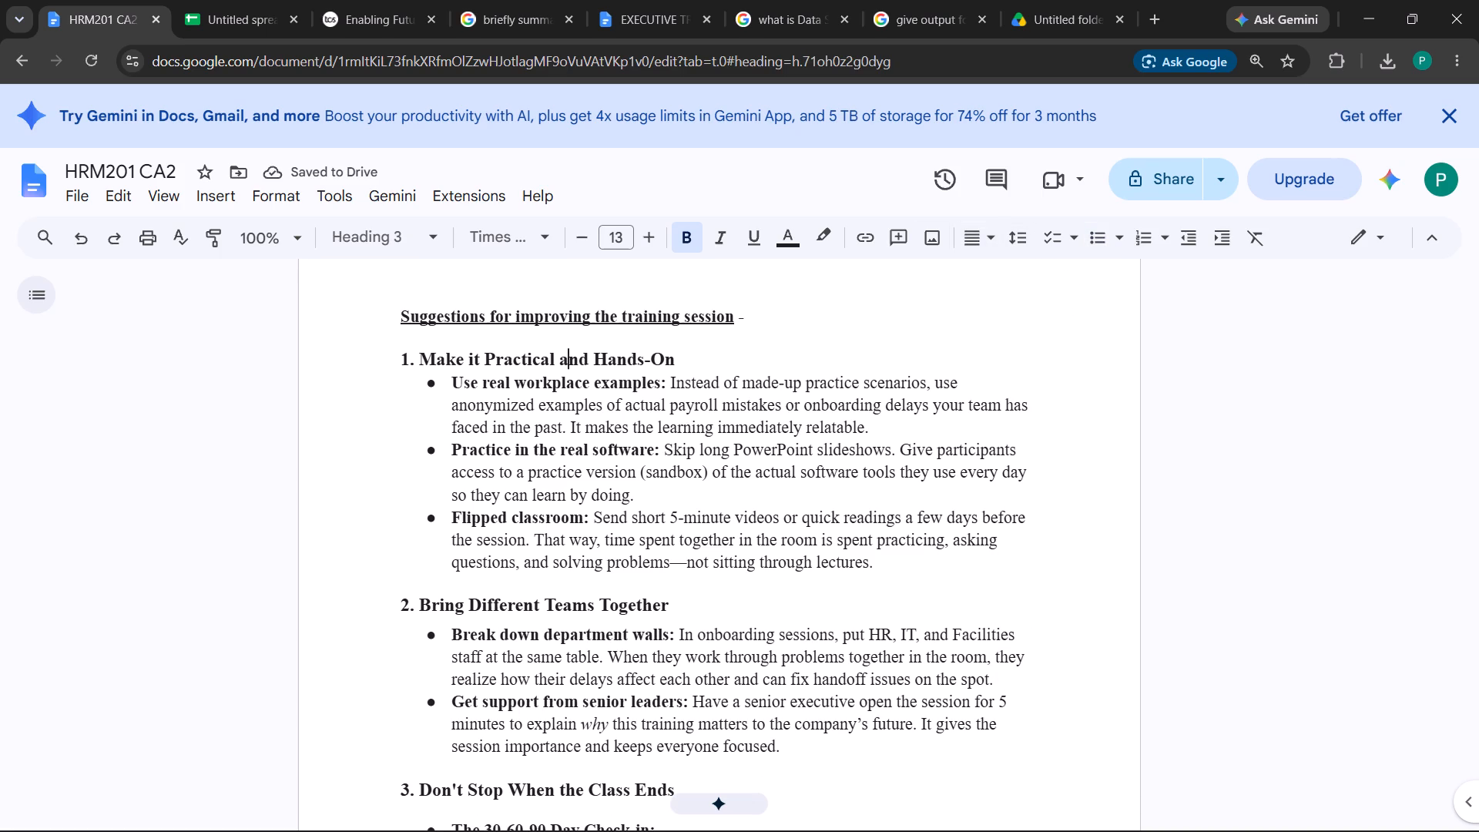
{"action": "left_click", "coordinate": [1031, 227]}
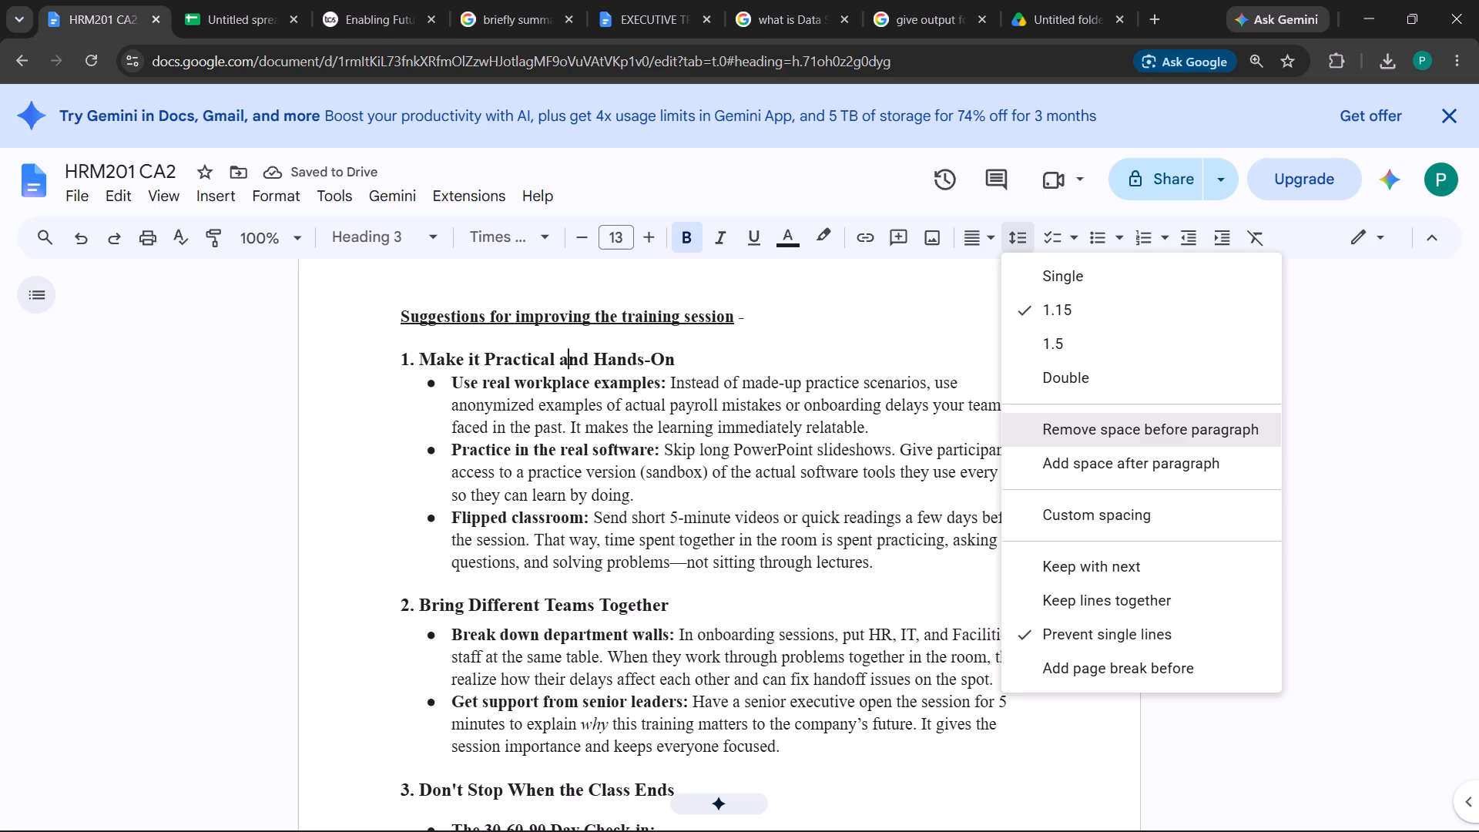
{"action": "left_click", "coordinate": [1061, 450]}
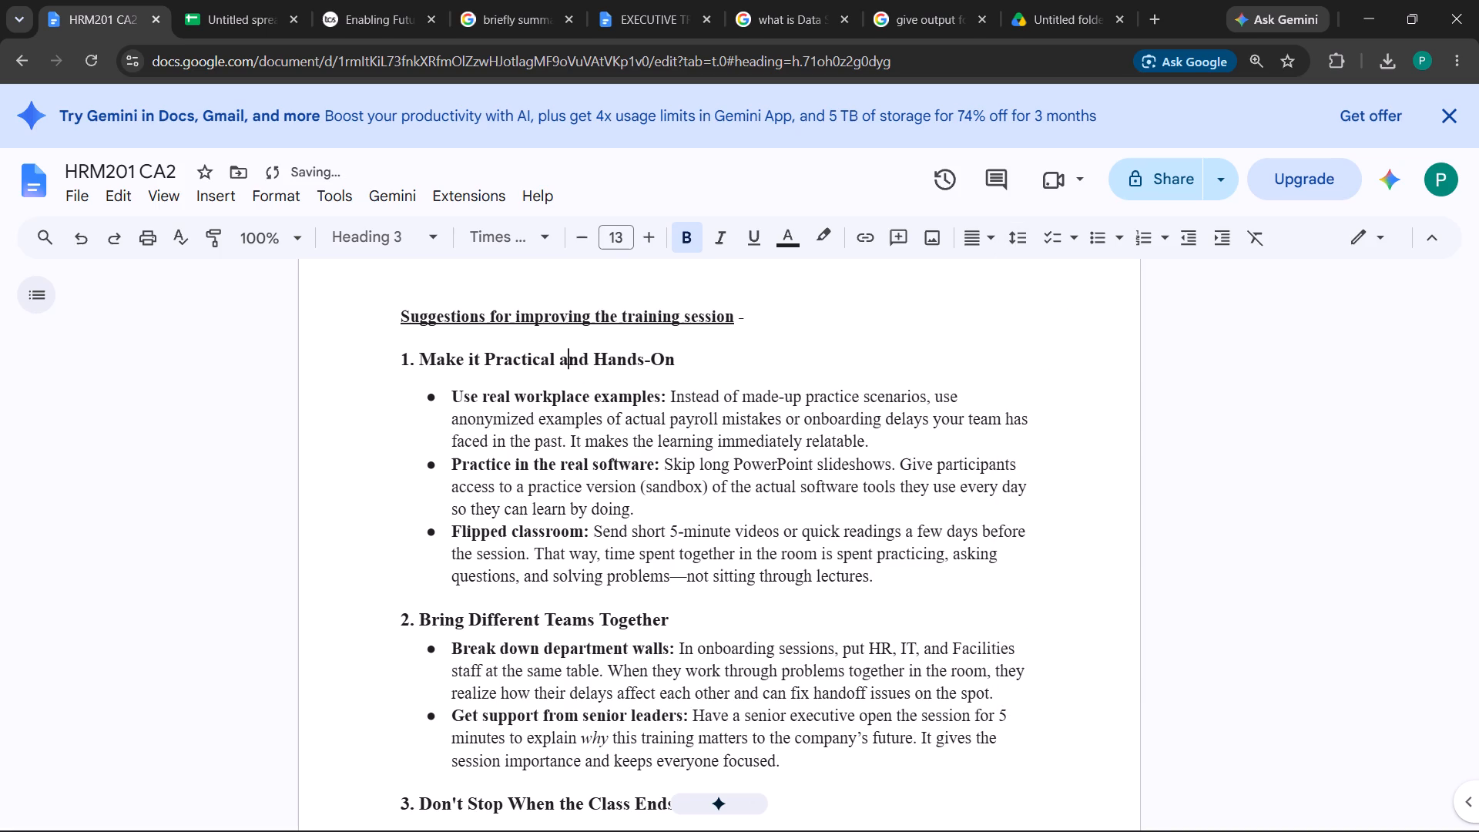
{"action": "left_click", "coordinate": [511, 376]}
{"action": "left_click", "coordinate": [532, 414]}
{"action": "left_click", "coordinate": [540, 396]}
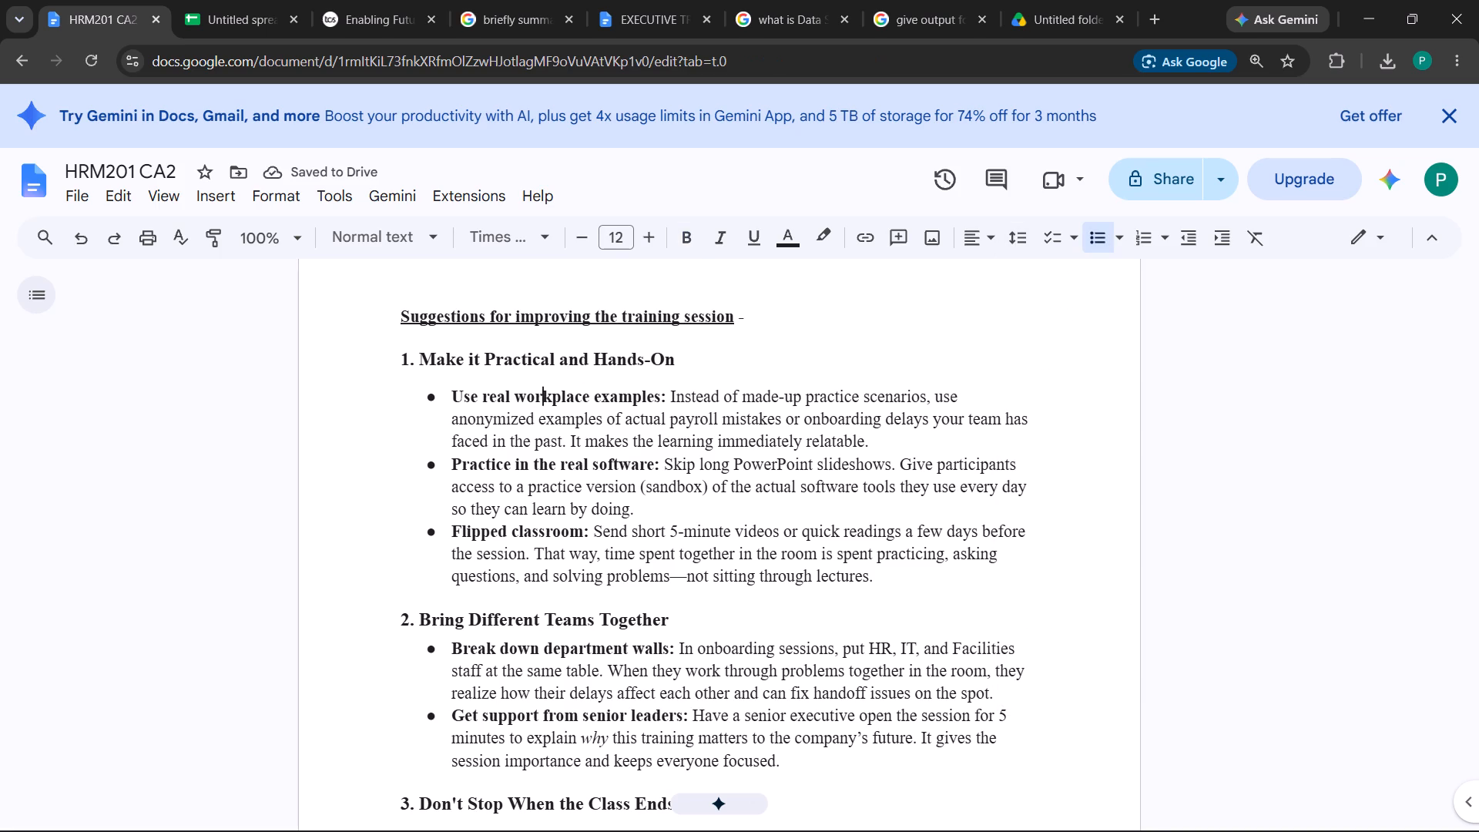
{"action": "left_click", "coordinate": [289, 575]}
Remove the space before and after "The 30-60-90 Day Check-in" list item under section 3.
{"action": "scroll", "coordinate": [729, 494], "scroll_direction": "down", "scroll_amount": 4}
{"action": "left_click", "coordinate": [591, 453]}
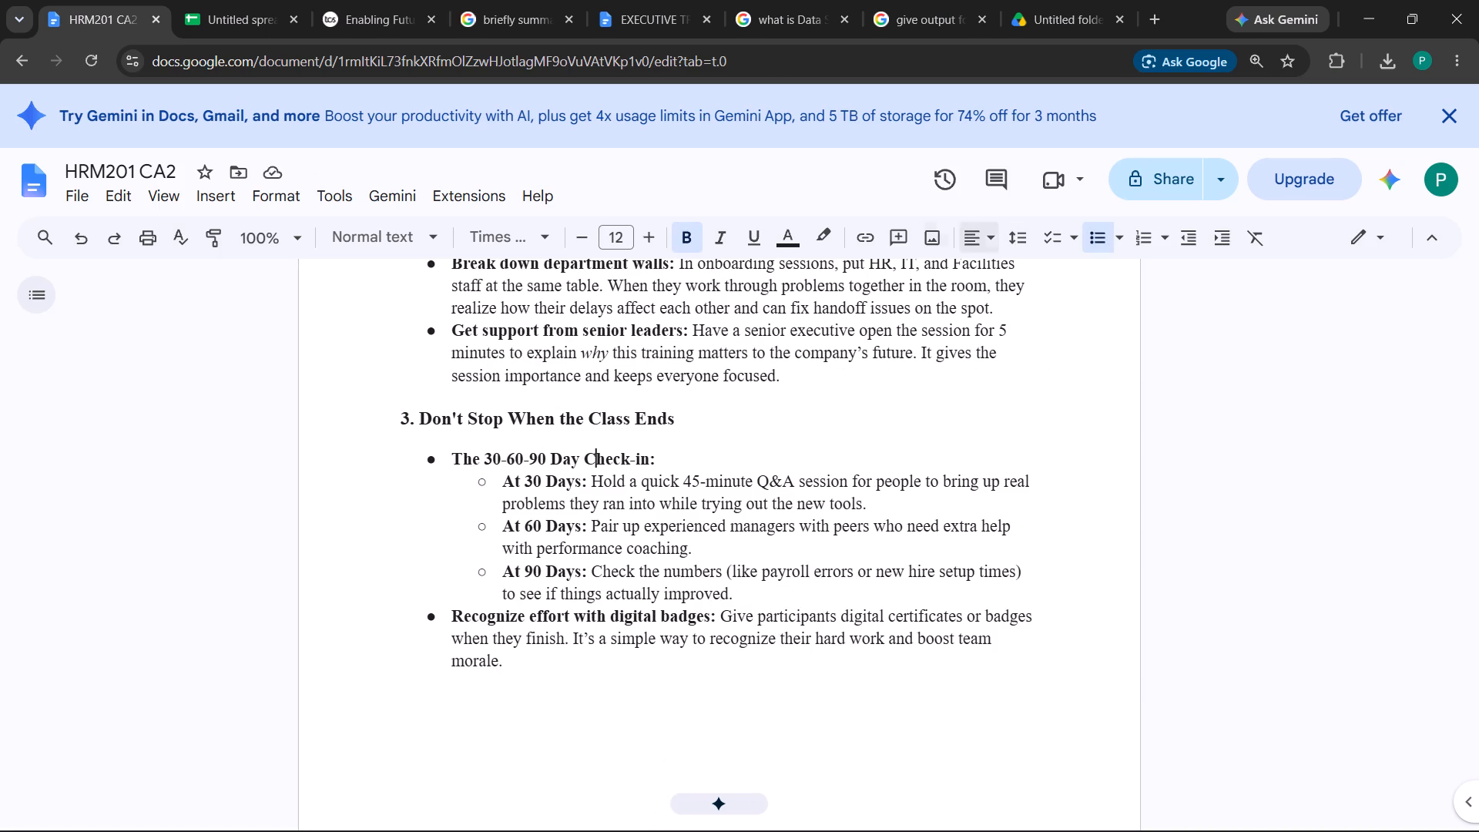
{"action": "left_click", "coordinate": [1011, 240]}
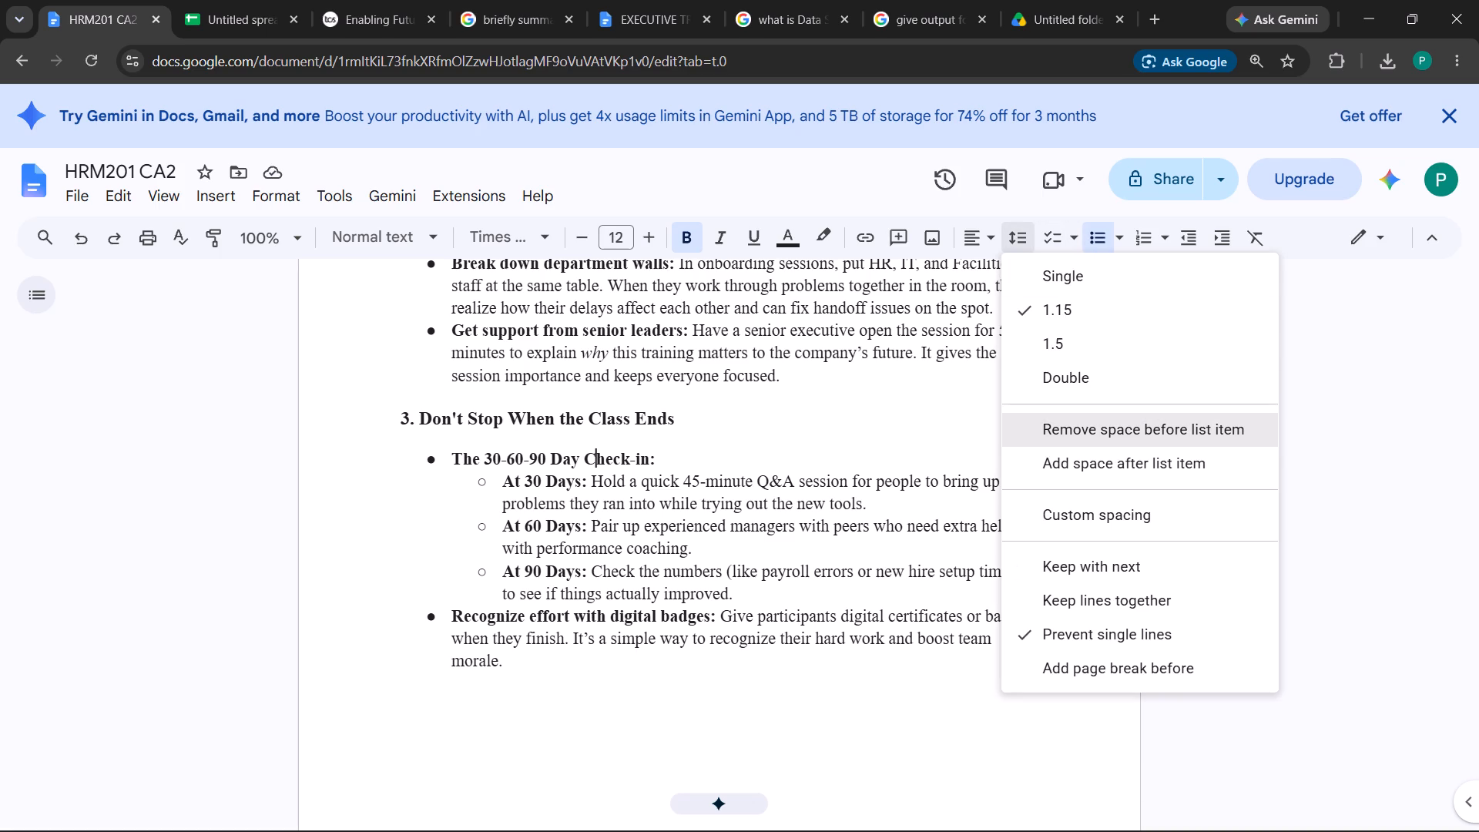
{"action": "left_click", "coordinate": [1058, 431]}
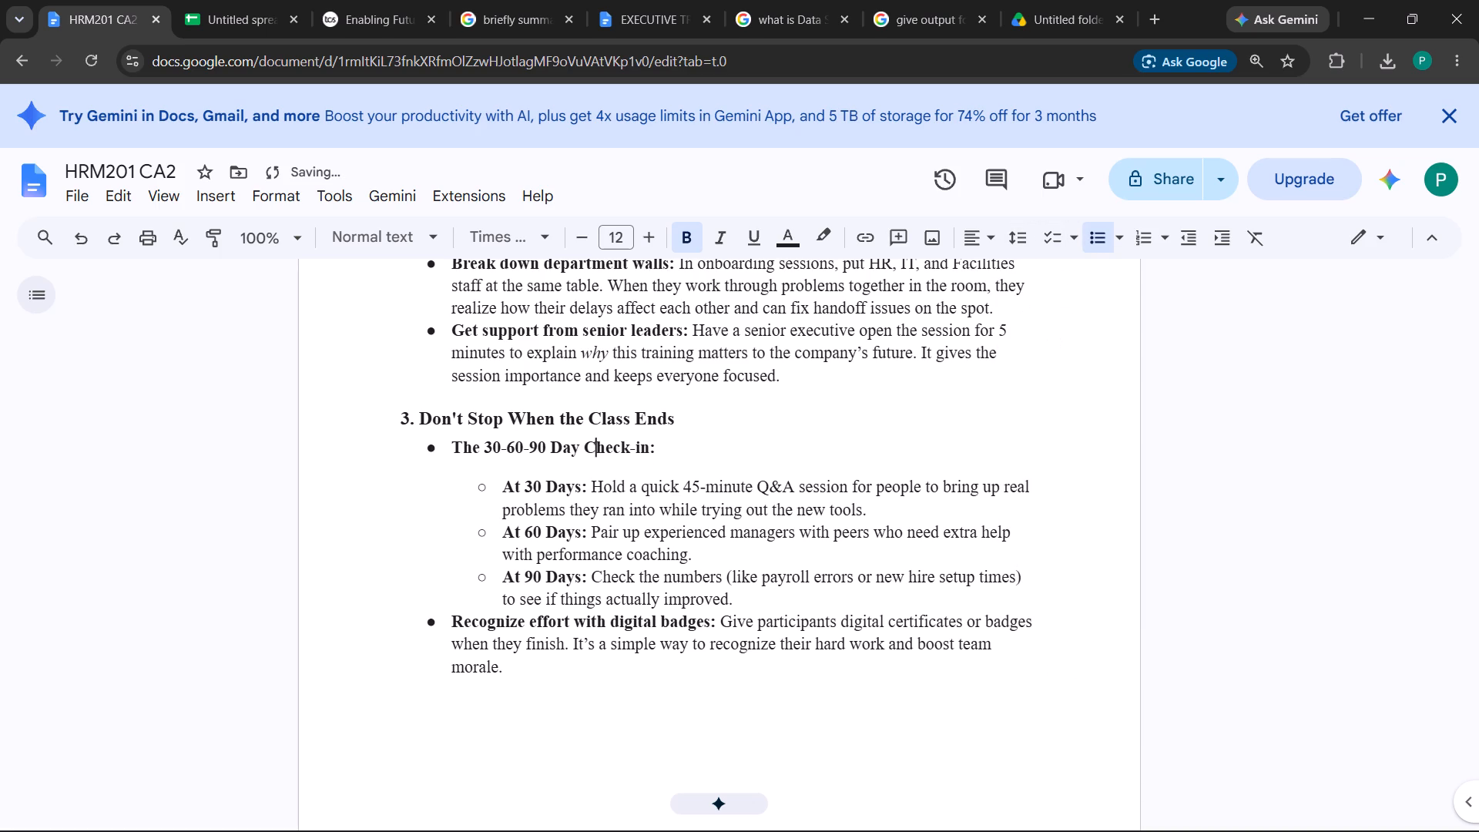
{"action": "left_click", "coordinate": [1010, 243]}
{"action": "left_click", "coordinate": [1081, 462]}
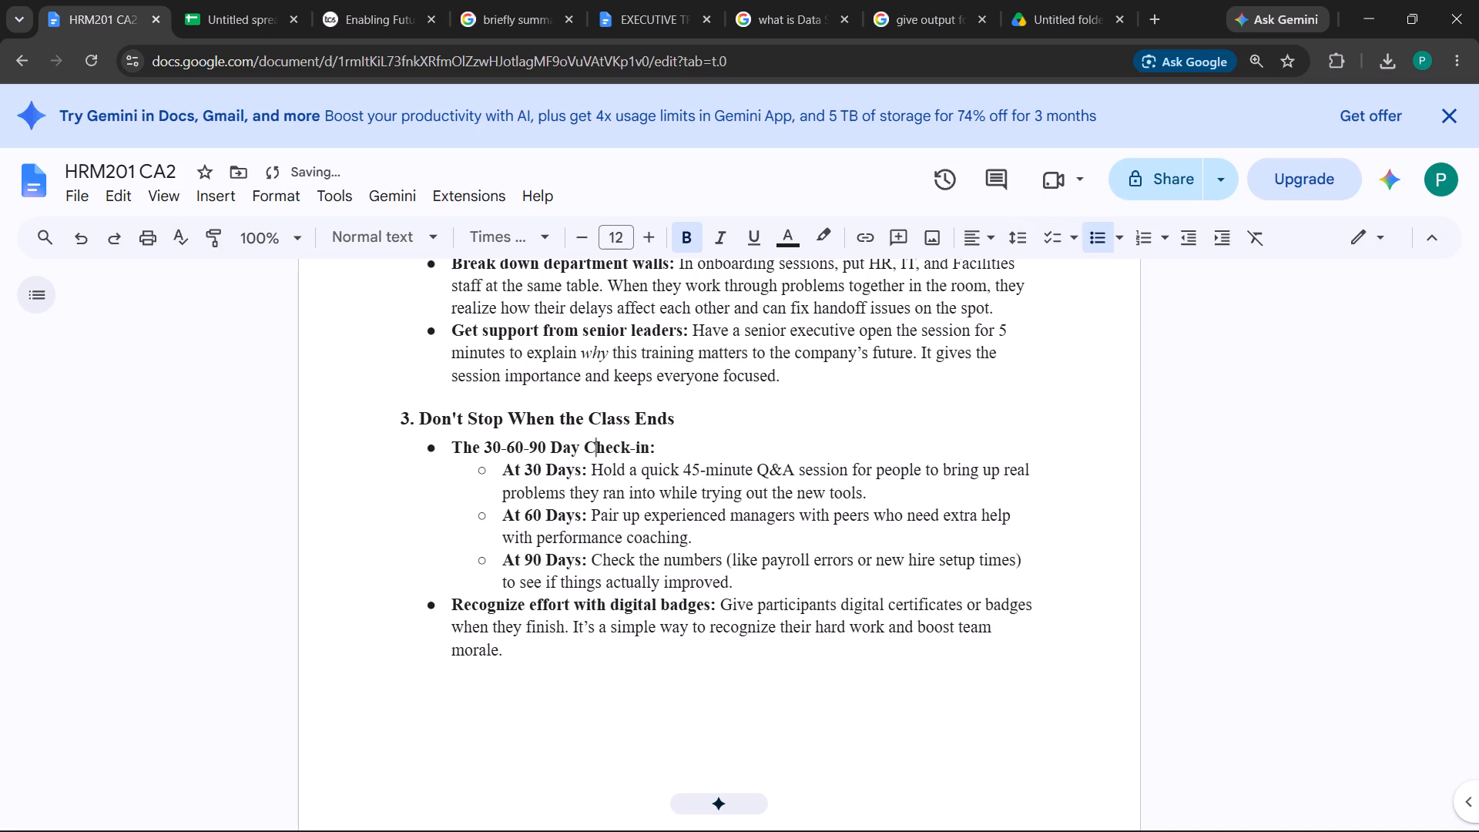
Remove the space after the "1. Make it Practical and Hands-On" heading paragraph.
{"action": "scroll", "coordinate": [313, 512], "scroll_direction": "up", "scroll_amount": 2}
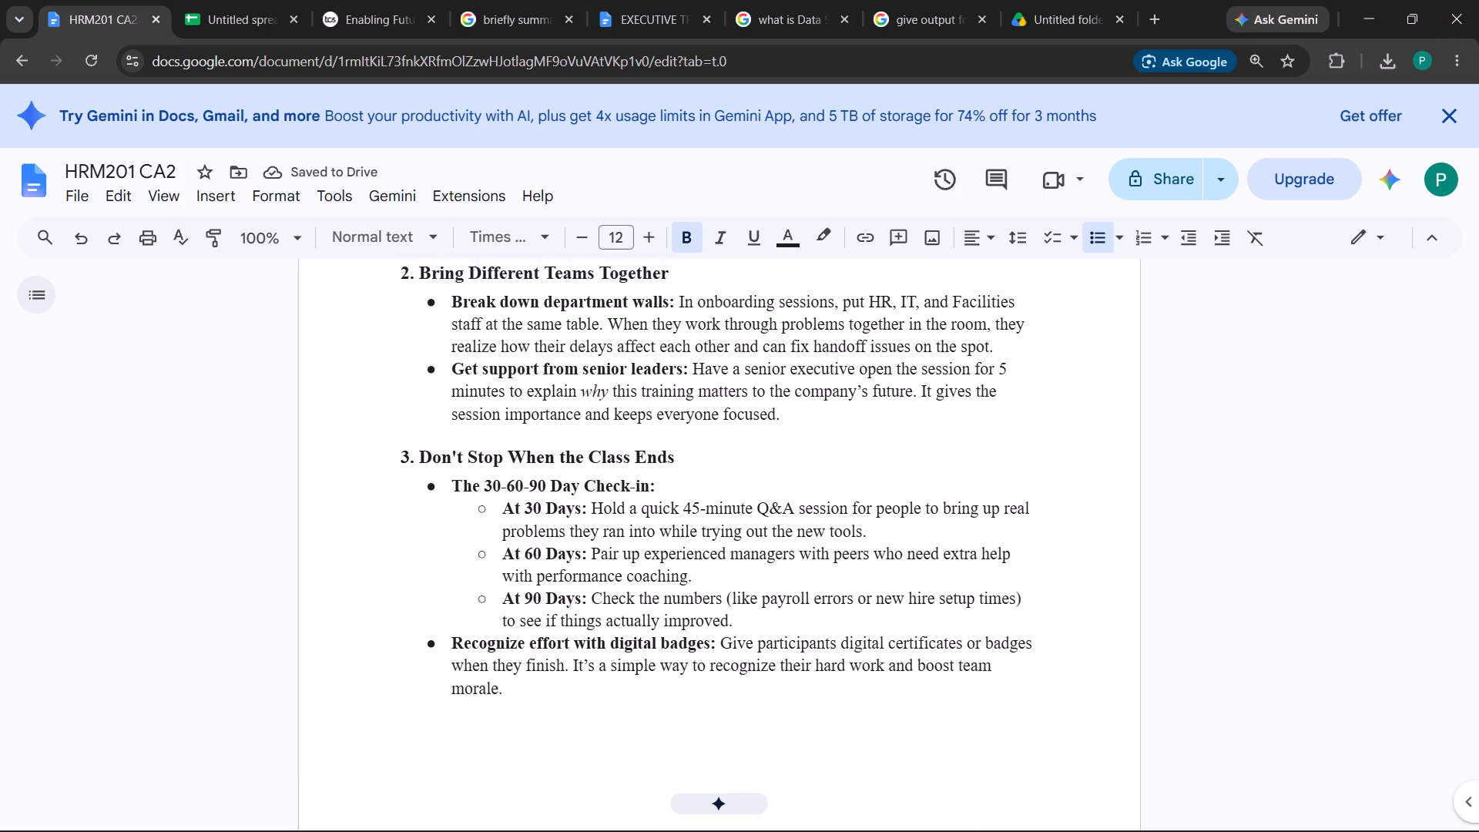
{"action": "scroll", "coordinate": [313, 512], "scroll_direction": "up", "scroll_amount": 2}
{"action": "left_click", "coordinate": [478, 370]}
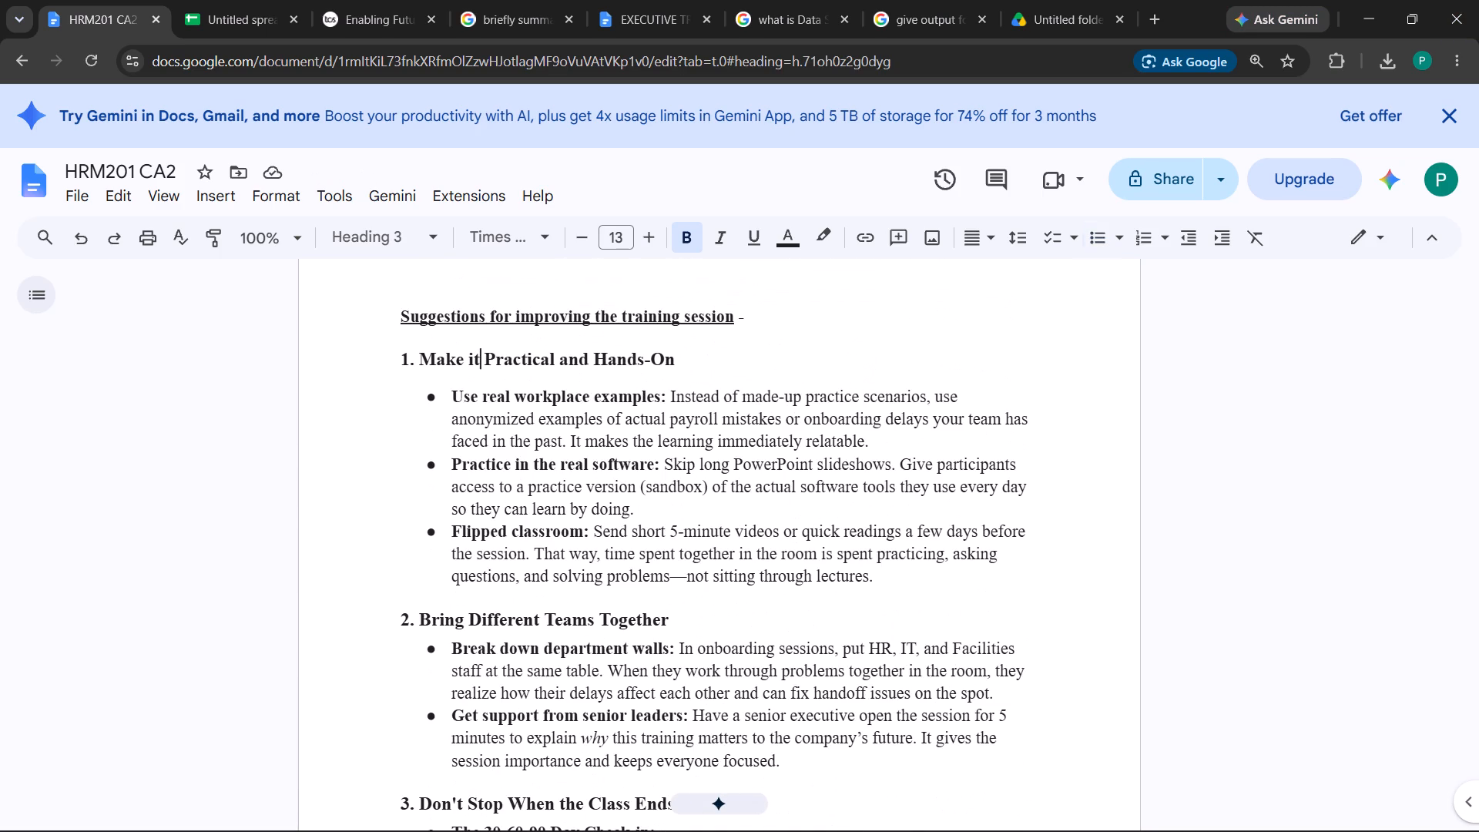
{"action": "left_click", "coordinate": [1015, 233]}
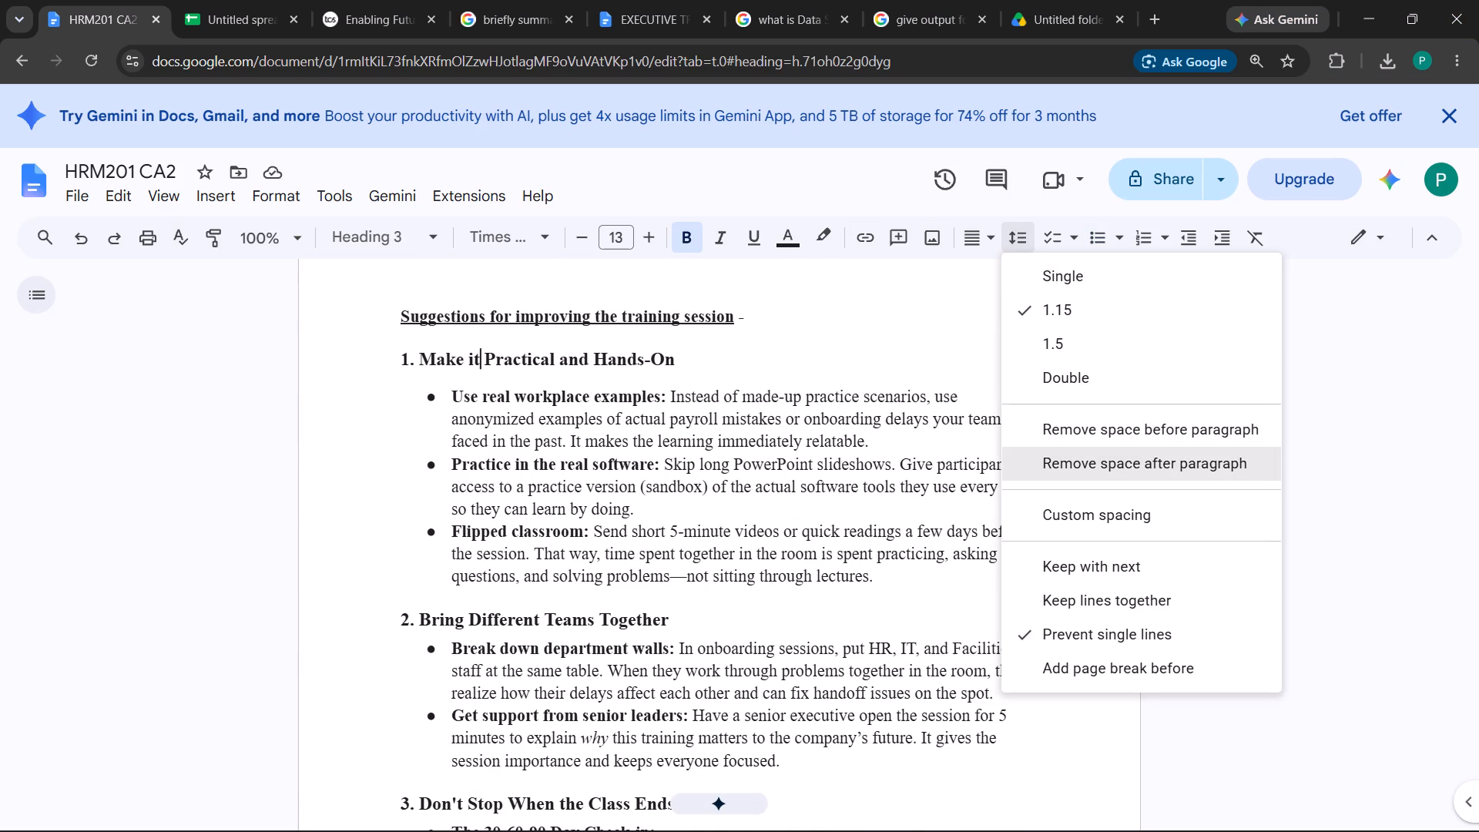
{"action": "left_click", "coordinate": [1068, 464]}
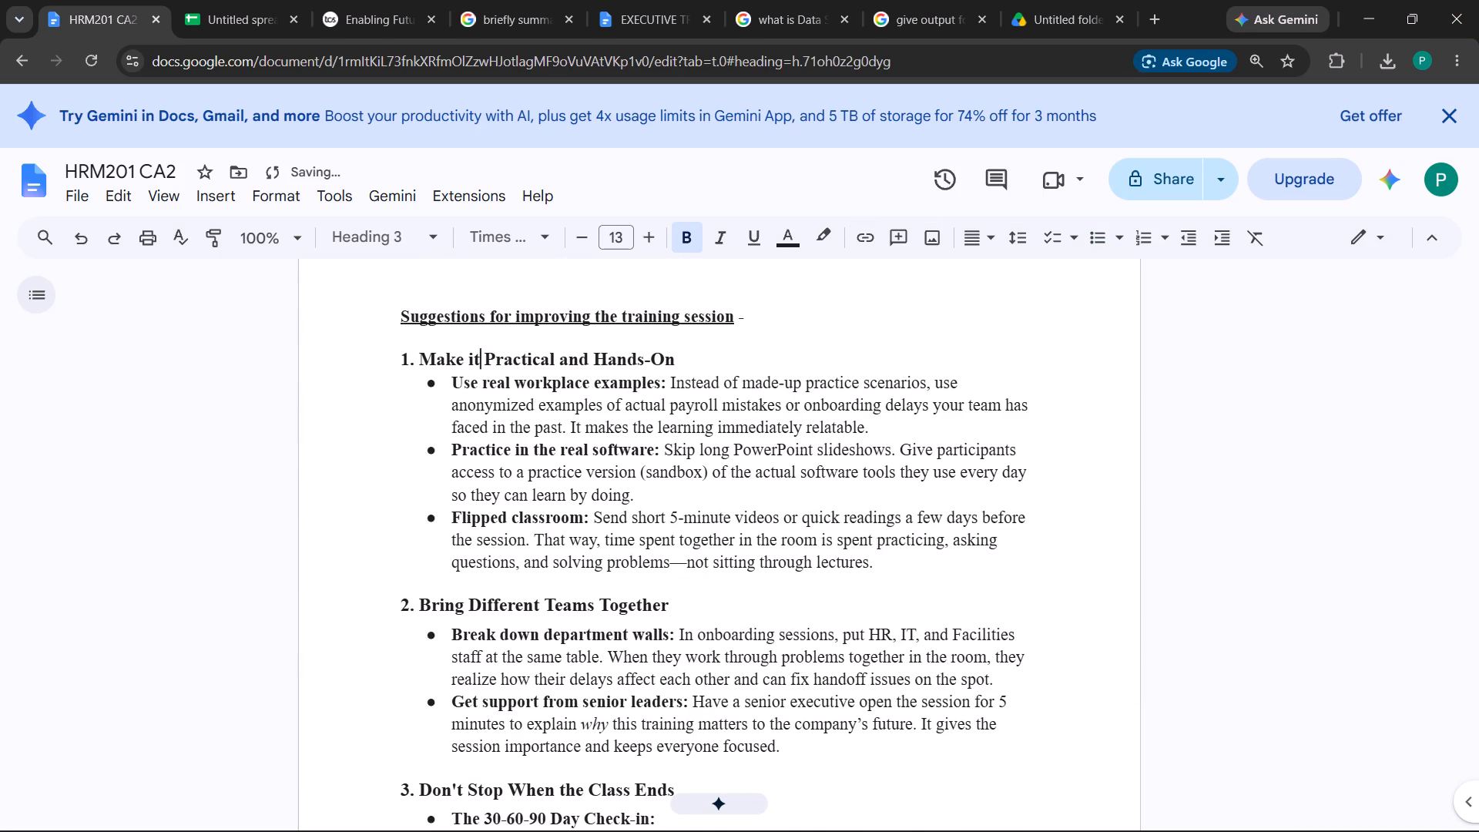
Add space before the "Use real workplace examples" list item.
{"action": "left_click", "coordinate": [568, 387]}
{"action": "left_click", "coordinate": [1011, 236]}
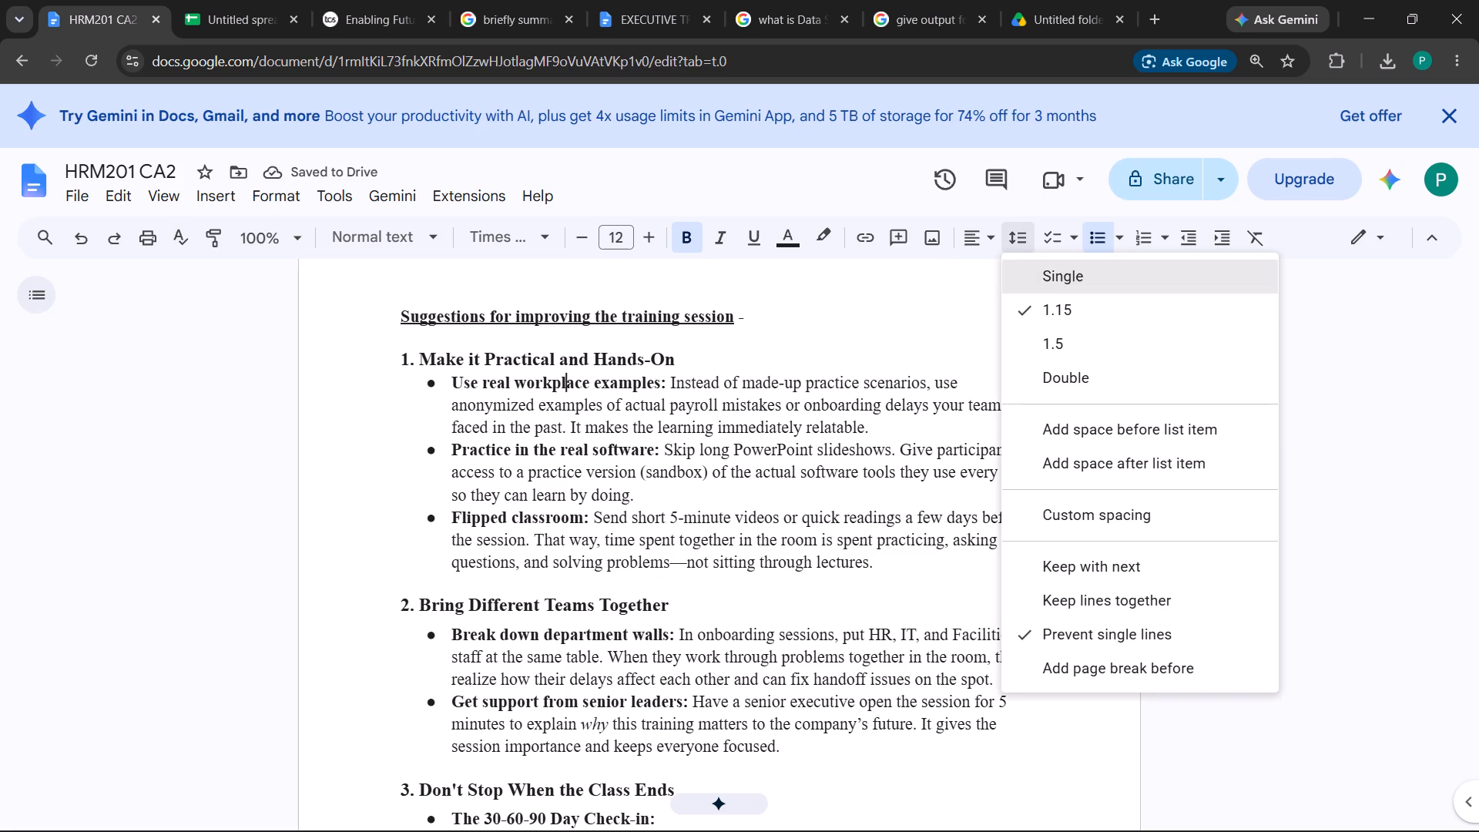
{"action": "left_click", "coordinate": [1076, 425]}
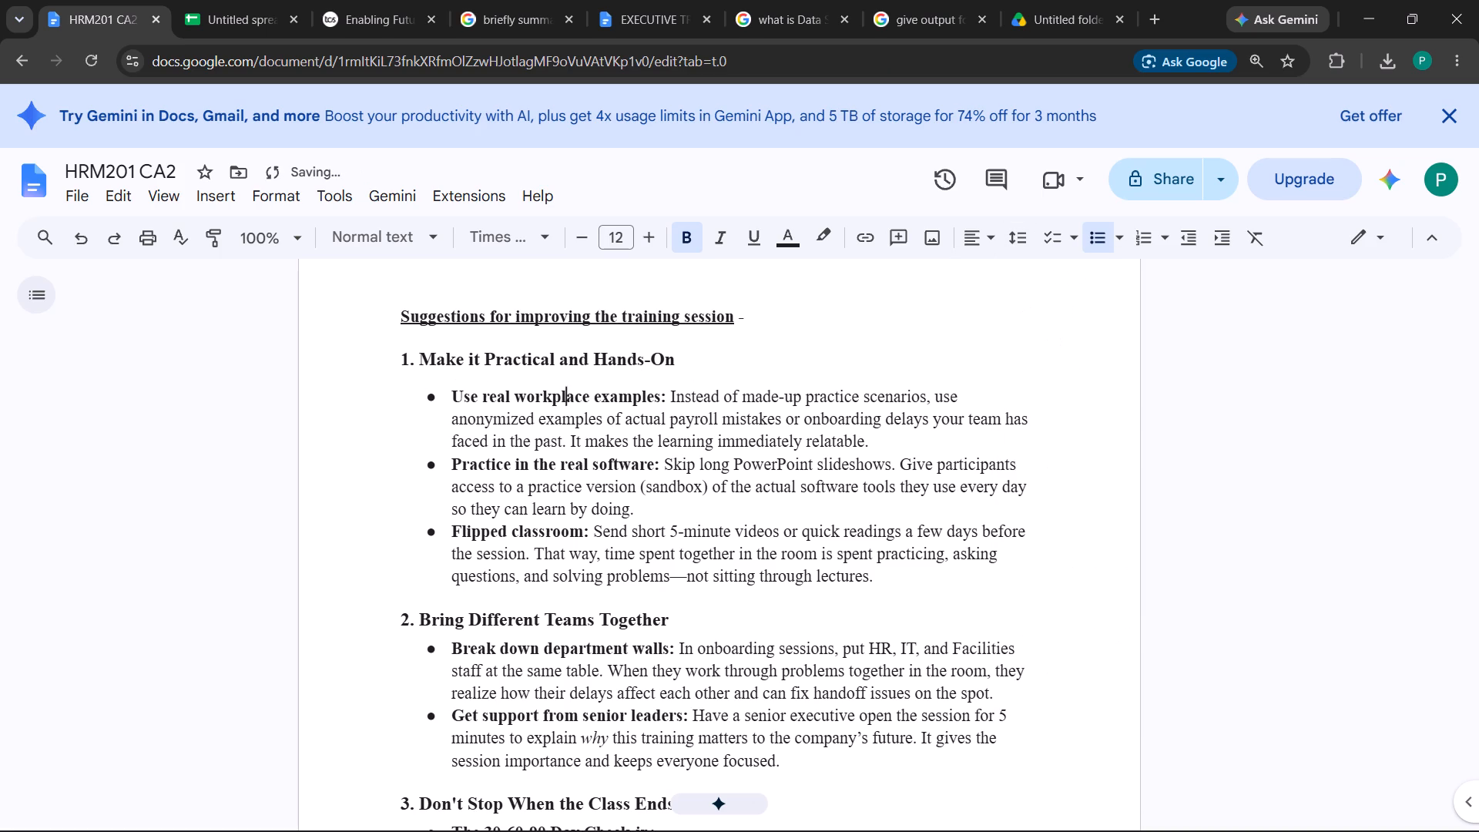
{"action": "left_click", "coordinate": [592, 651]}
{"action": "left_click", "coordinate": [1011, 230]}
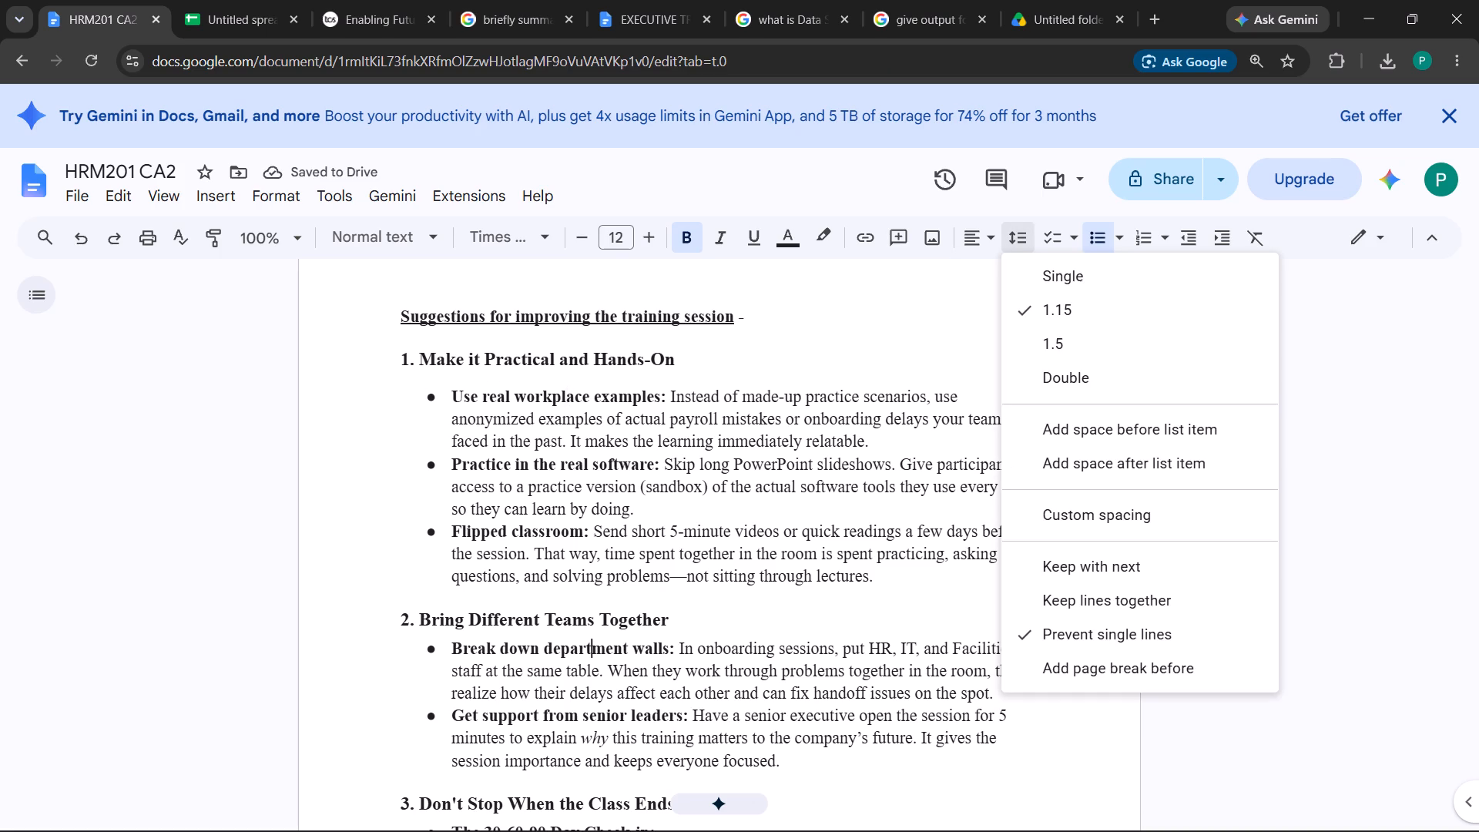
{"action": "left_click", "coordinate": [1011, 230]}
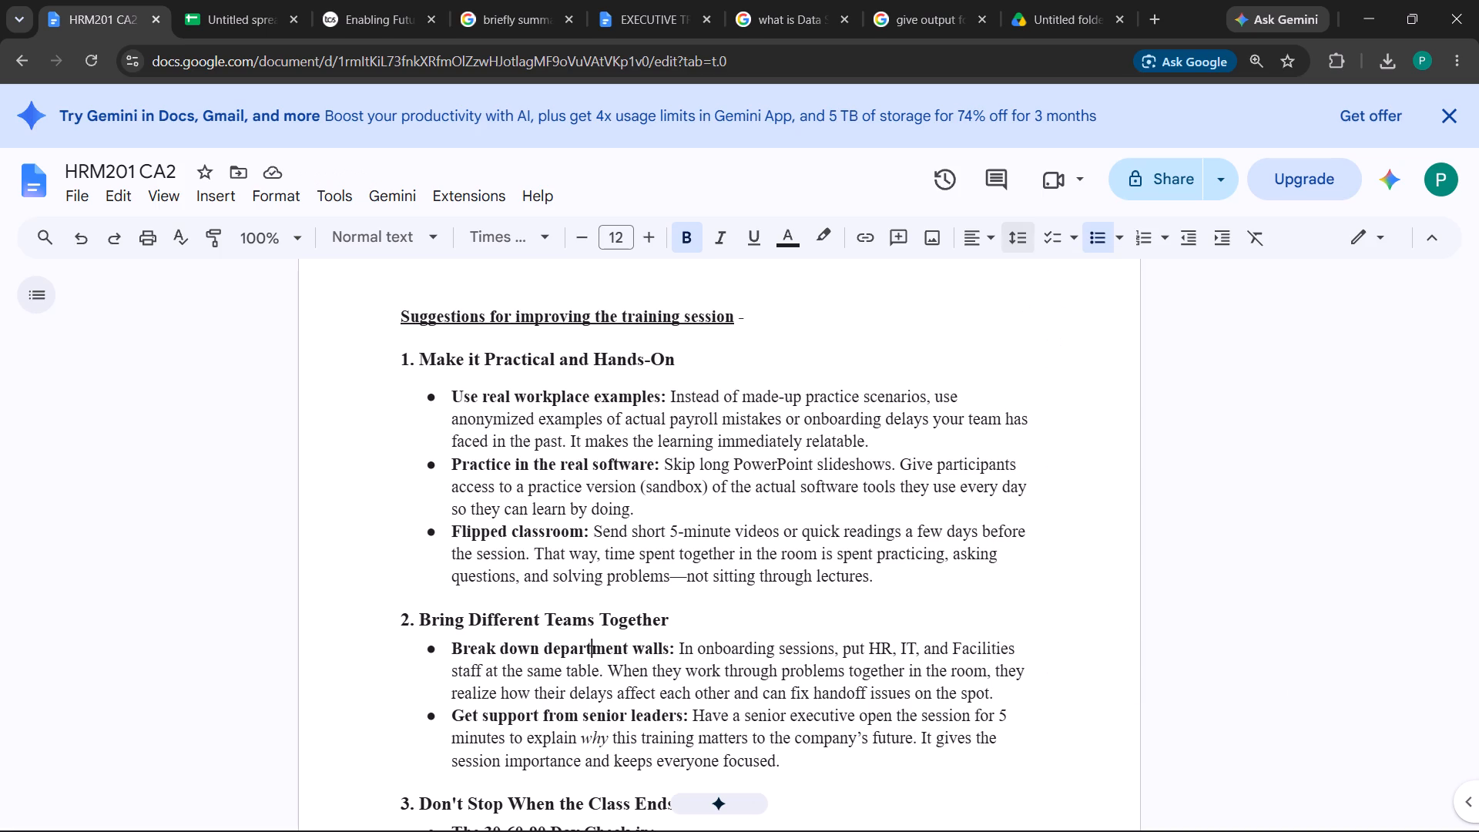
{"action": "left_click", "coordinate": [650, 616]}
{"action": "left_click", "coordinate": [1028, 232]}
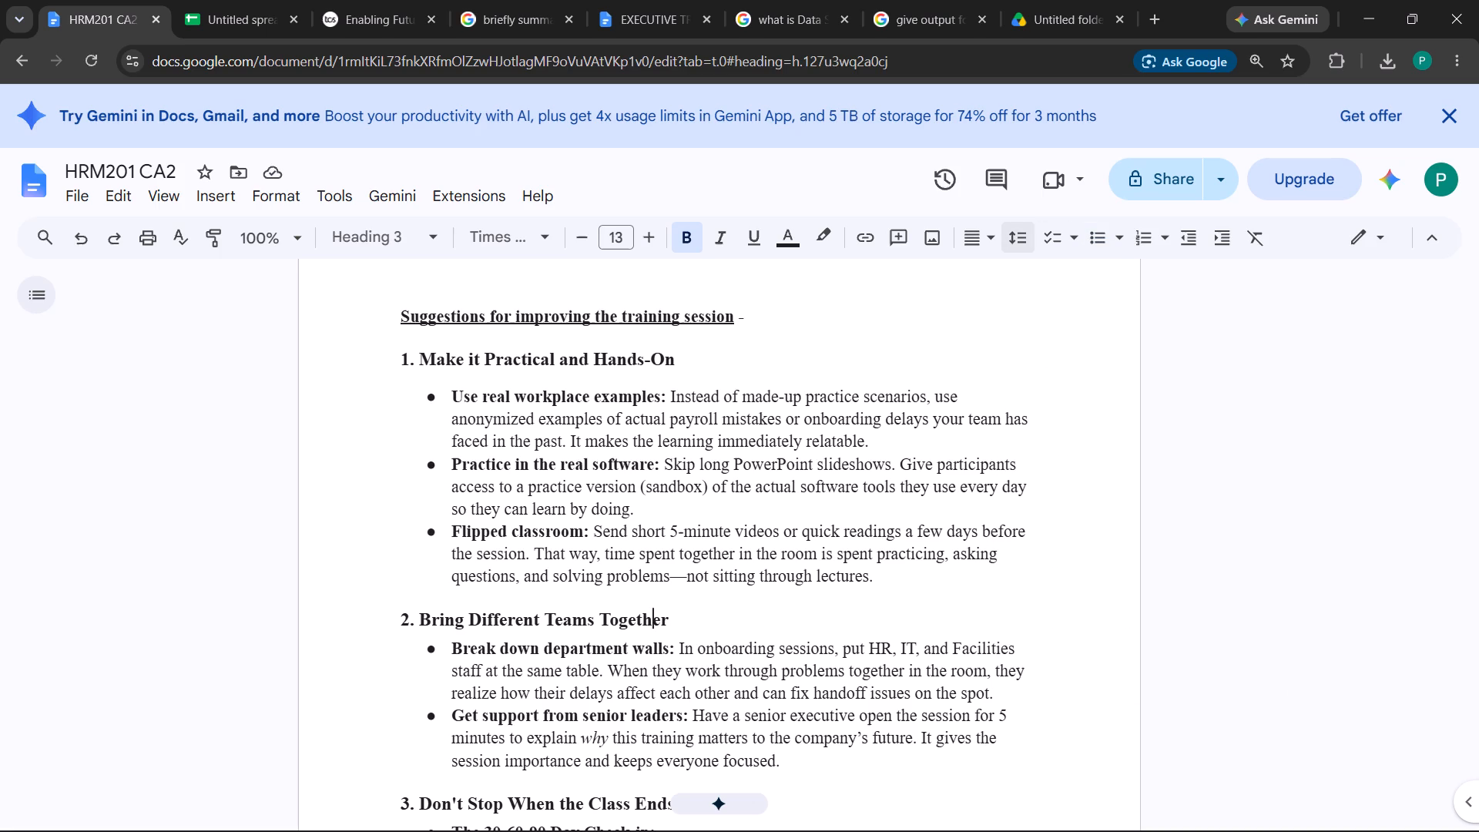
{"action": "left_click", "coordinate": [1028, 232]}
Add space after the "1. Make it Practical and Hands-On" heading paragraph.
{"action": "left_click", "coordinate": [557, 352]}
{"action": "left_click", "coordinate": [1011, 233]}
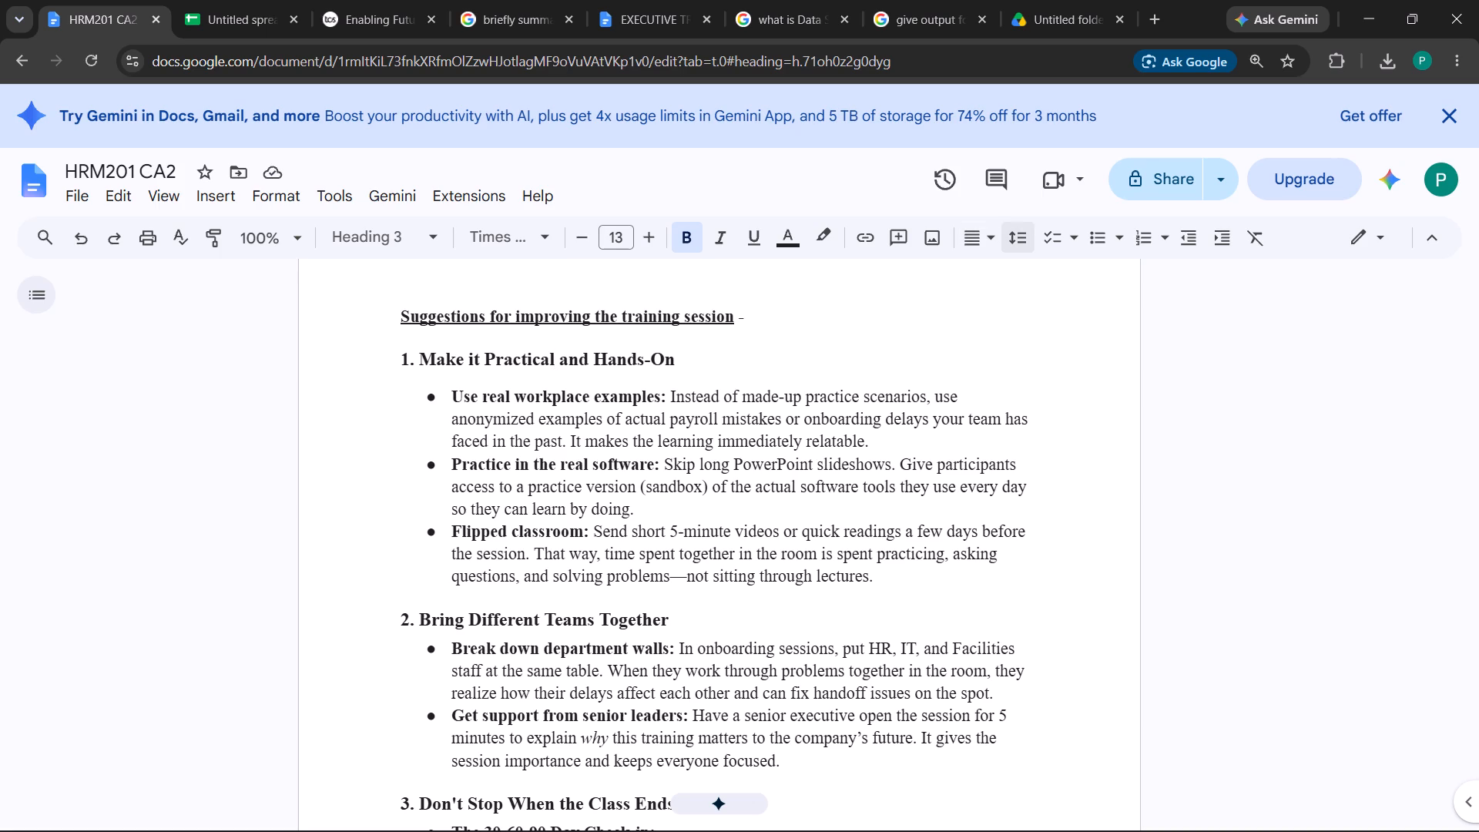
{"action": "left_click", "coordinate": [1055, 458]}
Remove the space before the "Use real workplace examples" list item.
{"action": "left_click", "coordinate": [521, 398]}
{"action": "left_click", "coordinate": [1021, 226]}
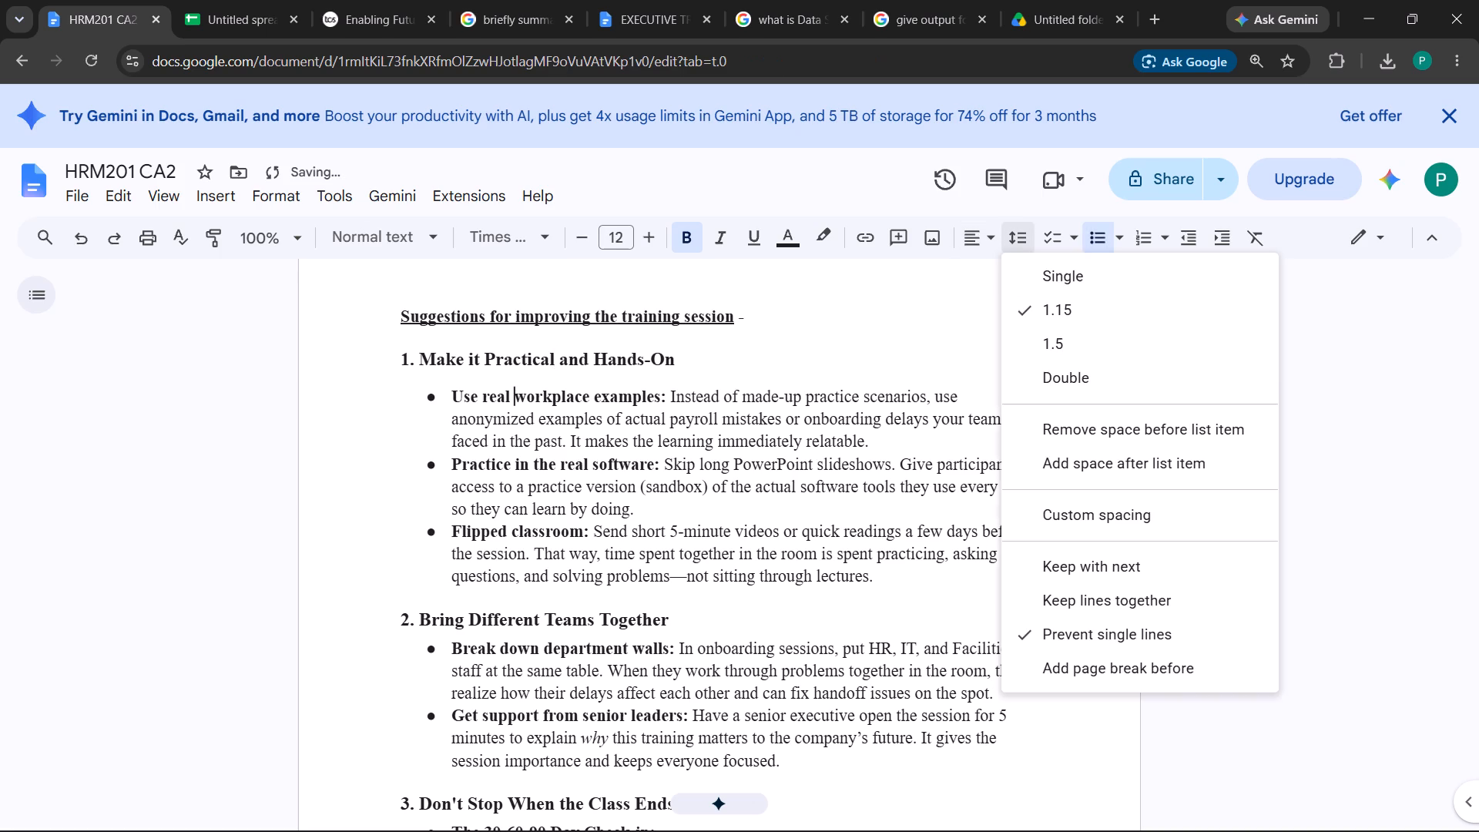
{"action": "left_click", "coordinate": [1070, 431]}
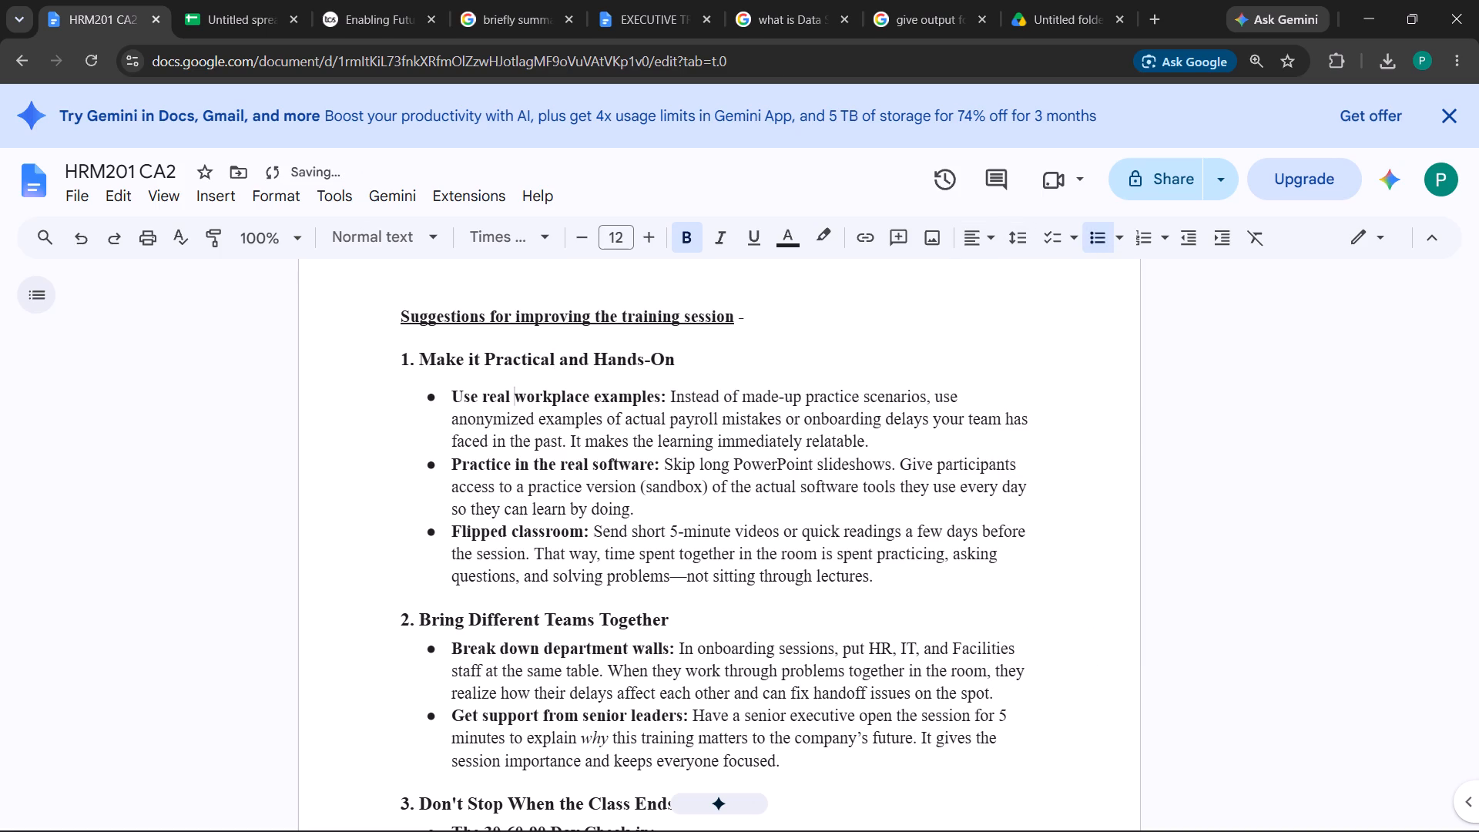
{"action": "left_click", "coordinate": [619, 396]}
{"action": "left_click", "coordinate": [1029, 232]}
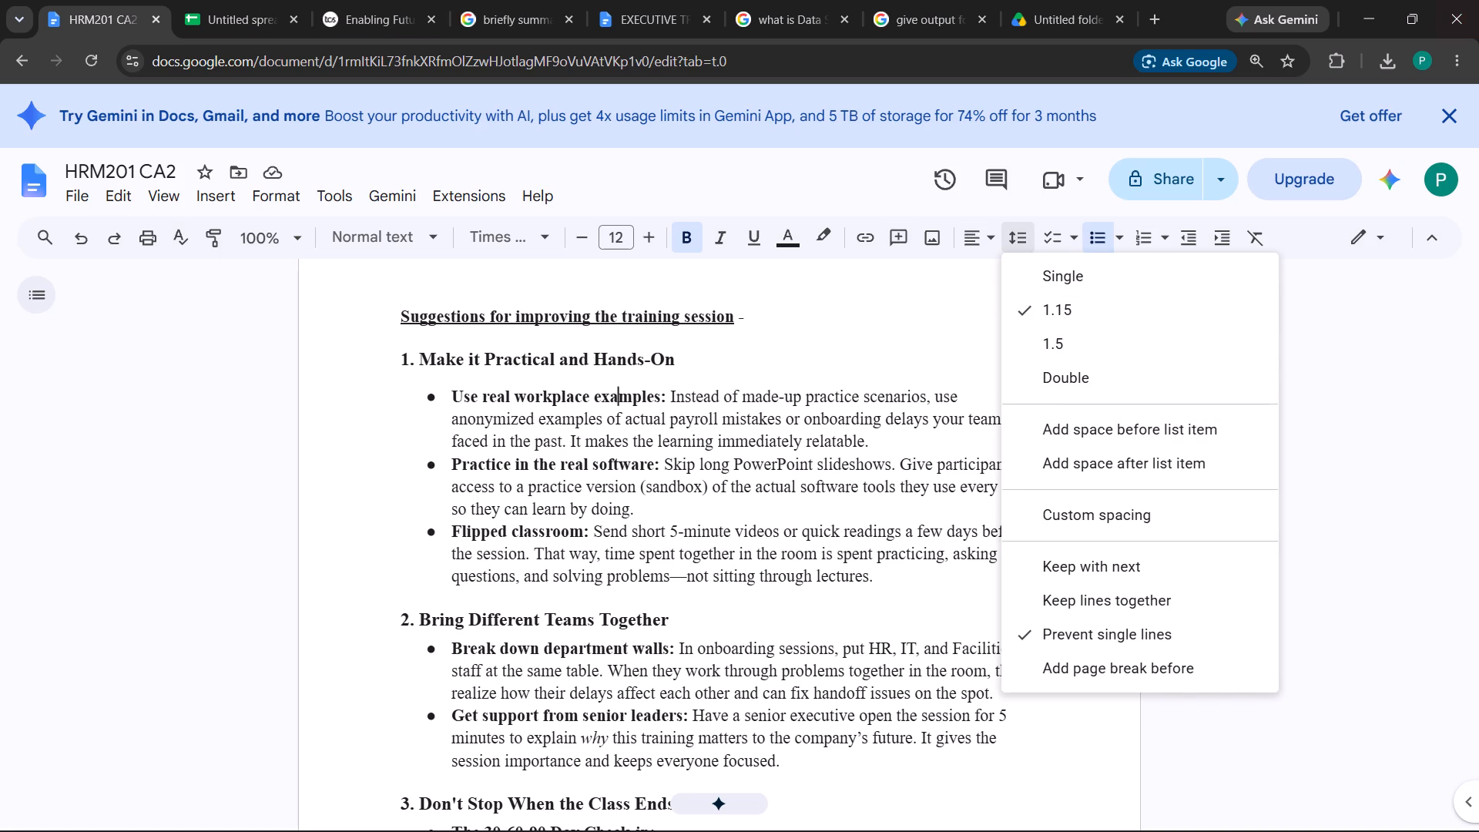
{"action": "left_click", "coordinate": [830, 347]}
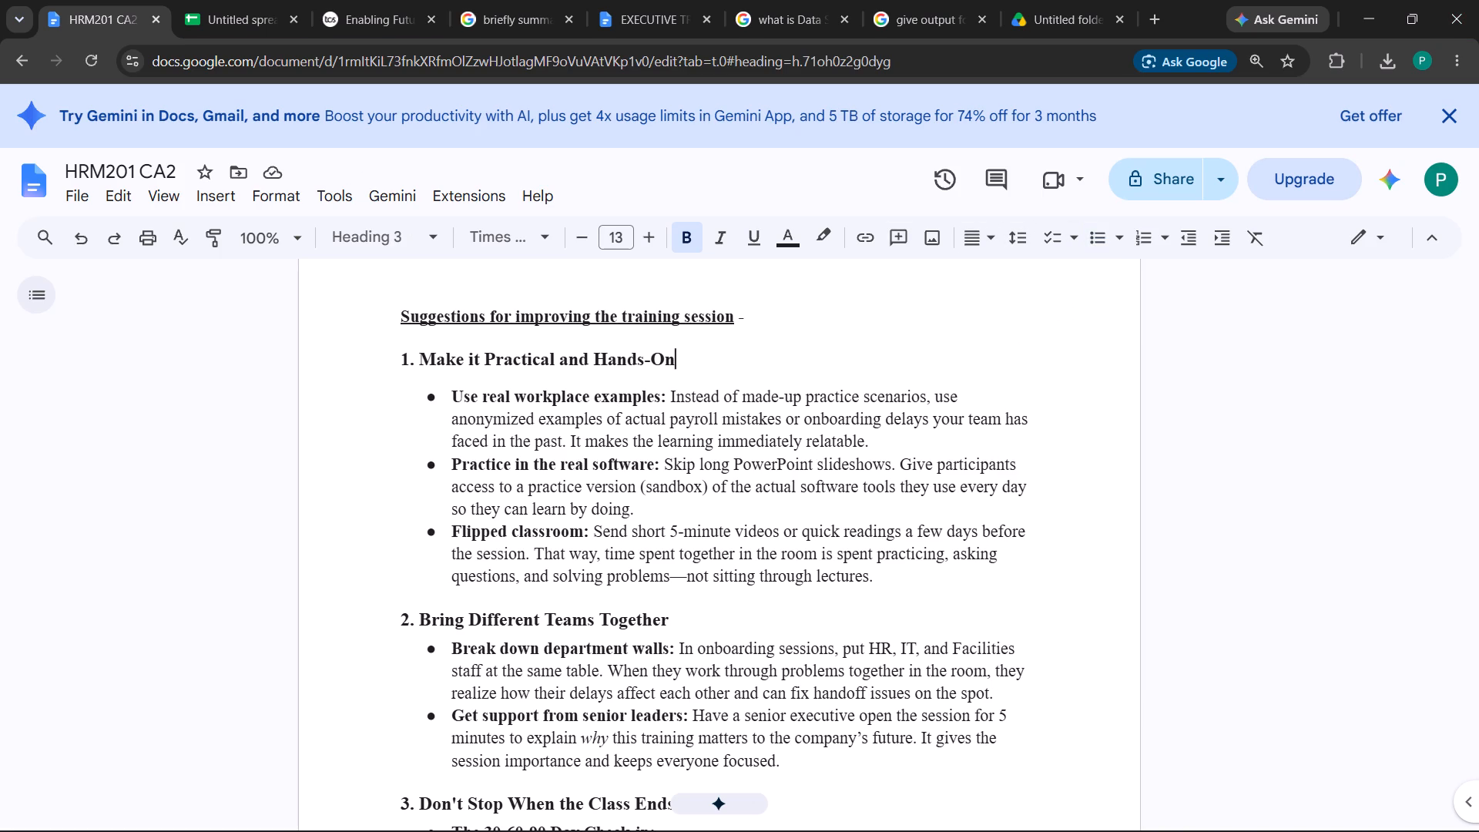
Remove the space after the "1. Make it Practical and Hands-On" heading paragraph.
{"action": "left_click", "coordinate": [615, 368]}
{"action": "left_click", "coordinate": [1030, 233]}
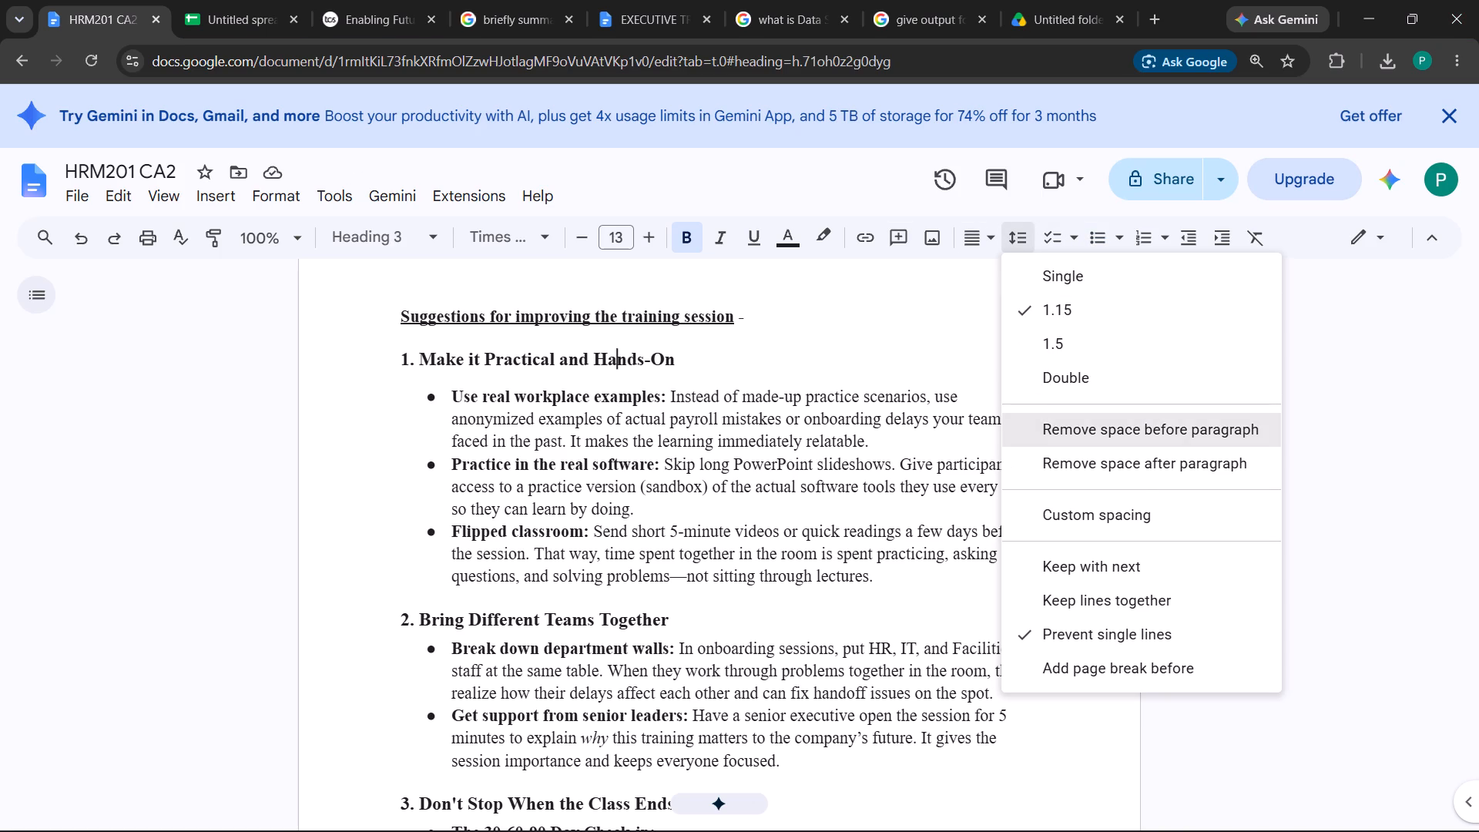
{"action": "left_click", "coordinate": [1088, 462]}
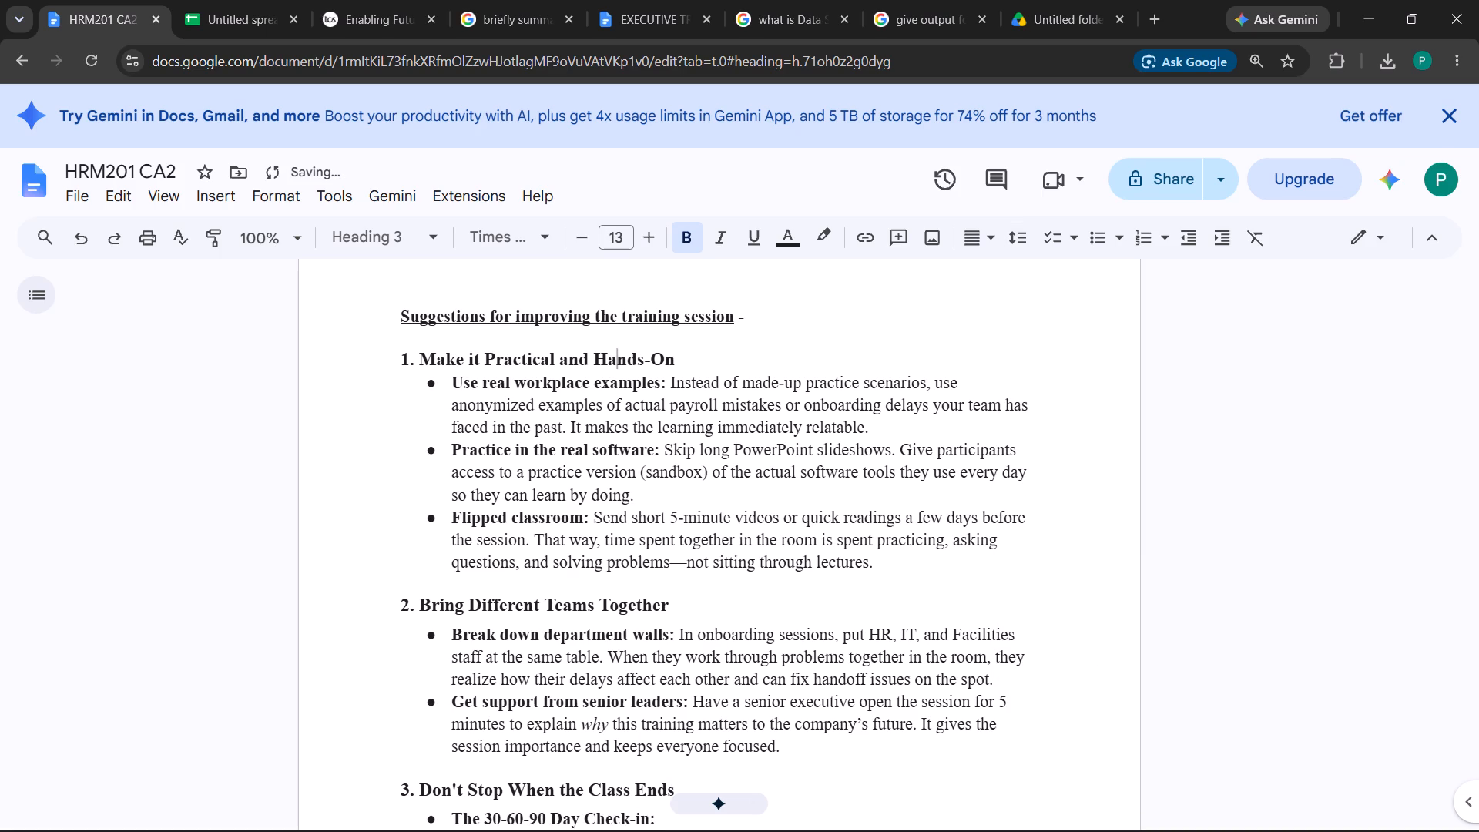
Remove the space after the "2. Bring Different Teams Together" heading paragraph.
{"action": "left_click", "coordinate": [518, 612]}
{"action": "left_click", "coordinate": [1034, 233]}
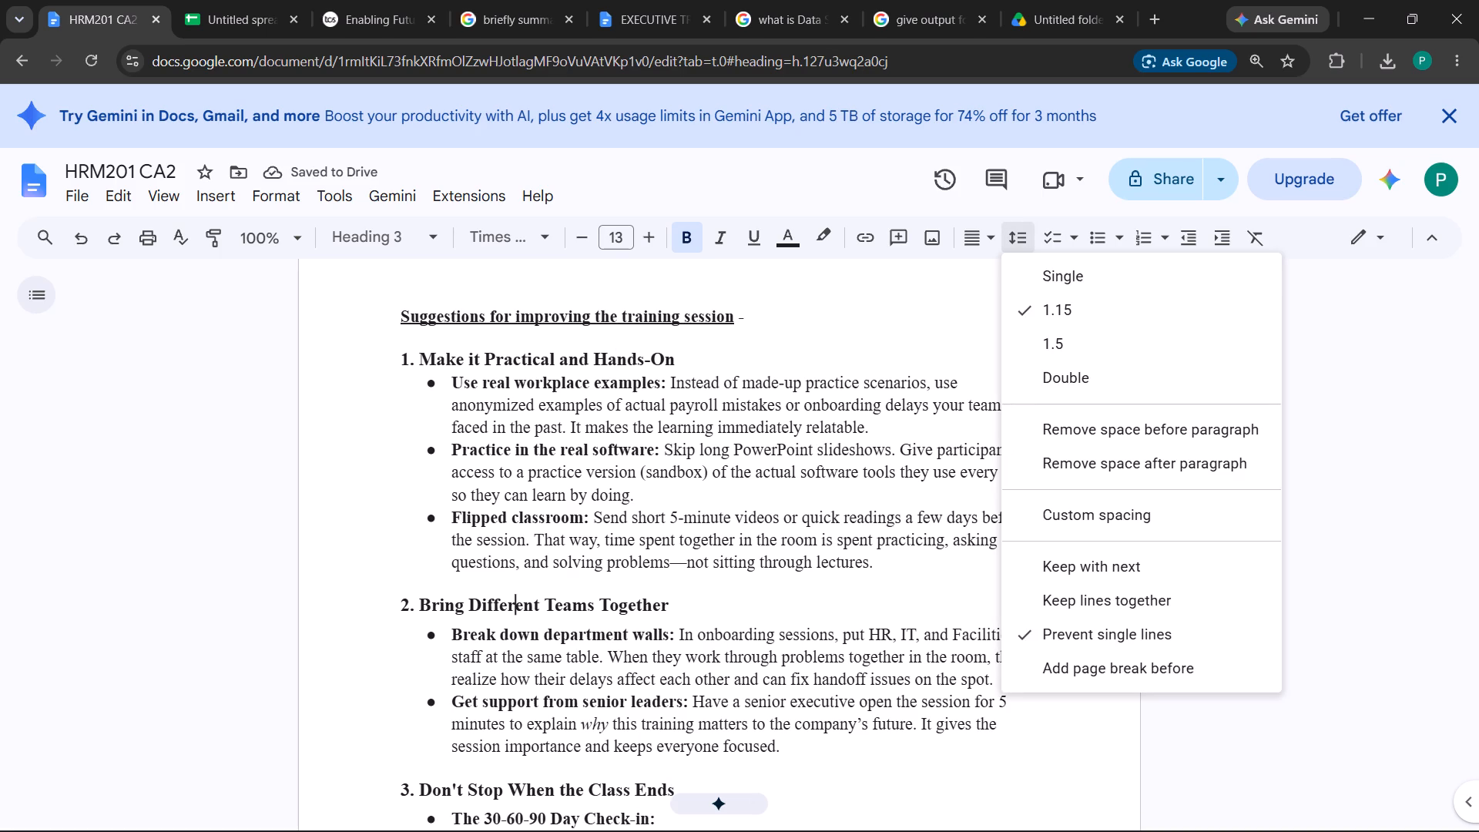
{"action": "left_click", "coordinate": [1065, 459]}
Remove the space after the "3. Don't Stop When the Class Ends" heading paragraph.
{"action": "scroll", "coordinate": [549, 526], "scroll_direction": "down", "scroll_amount": 1}
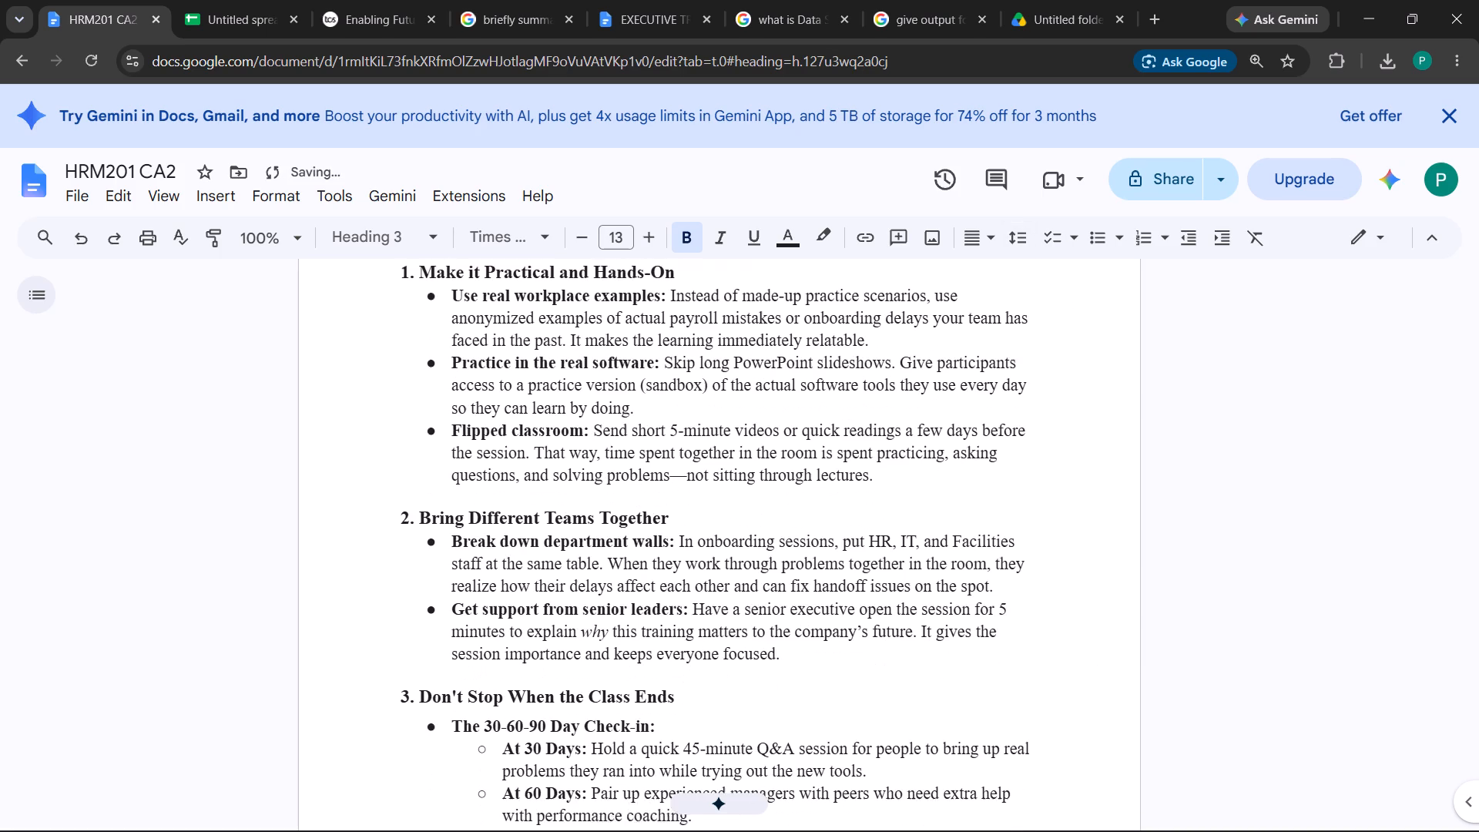
{"action": "left_click", "coordinate": [515, 698]}
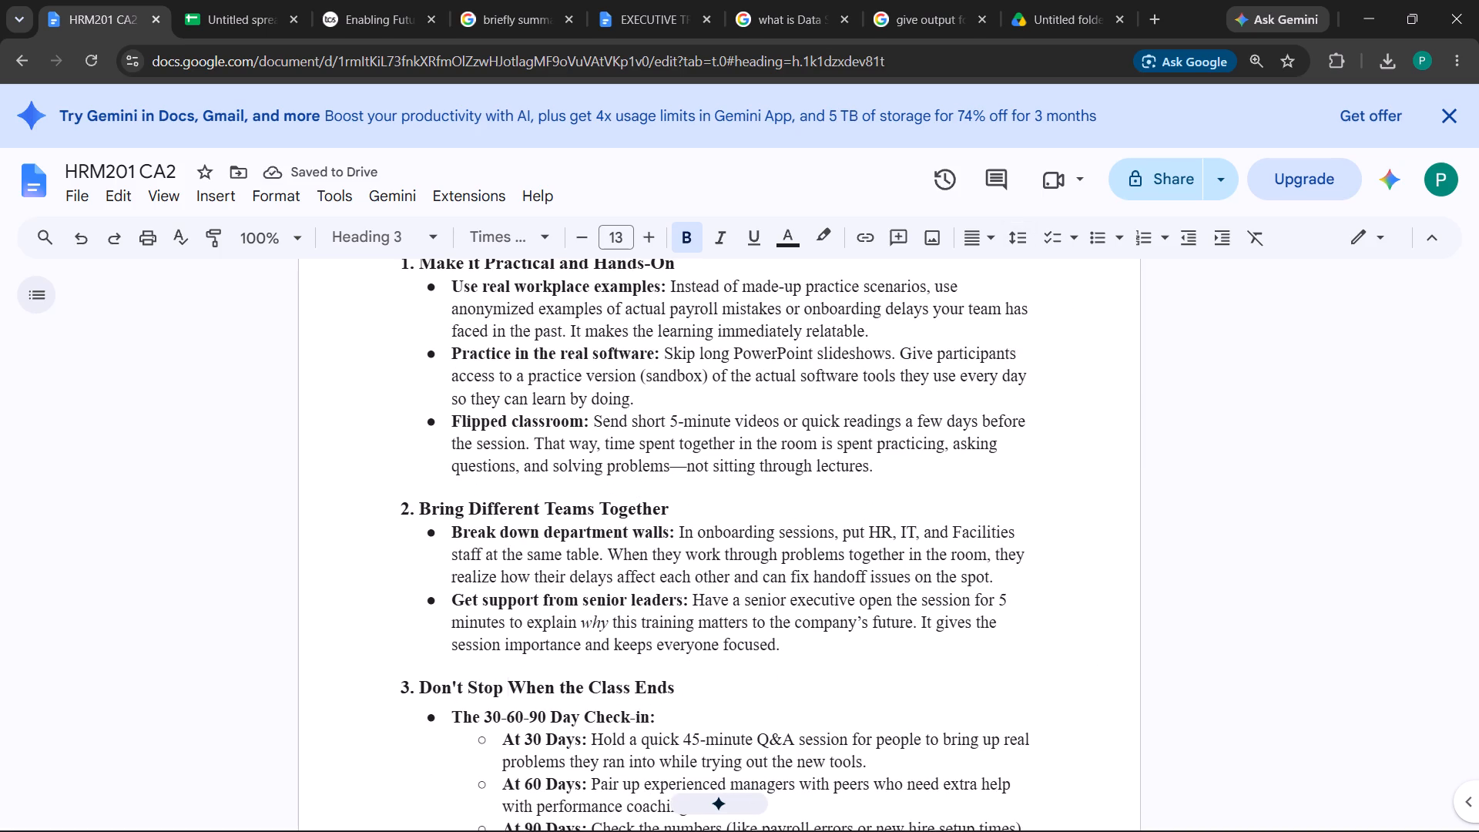
{"action": "left_click", "coordinate": [1019, 255]}
{"action": "left_click", "coordinate": [1021, 242]}
{"action": "left_click", "coordinate": [1086, 455]}
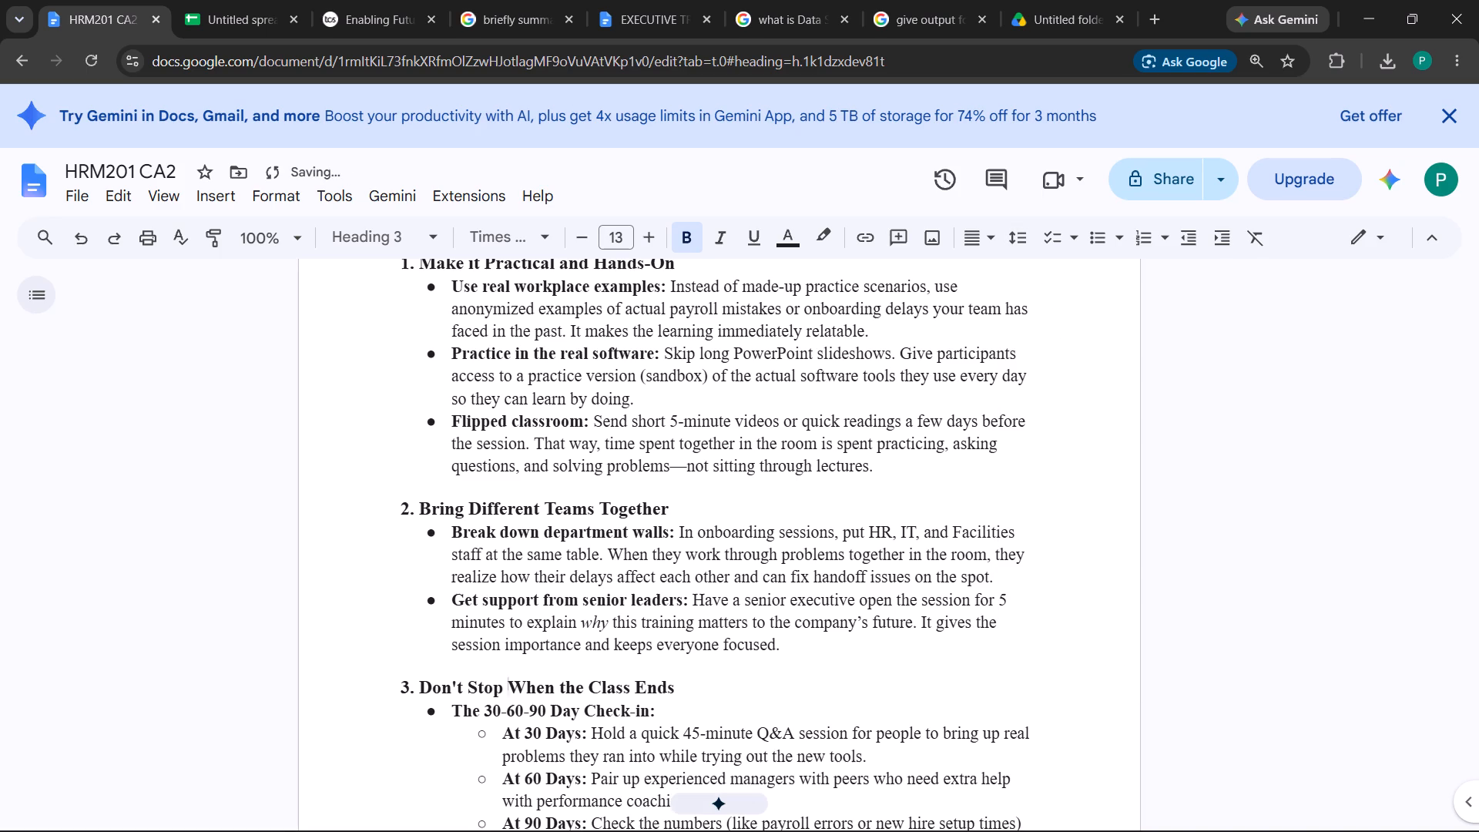
Review the end of the suggestions section and the pages above it, back to the Training Report link.
{"action": "scroll", "coordinate": [648, 563], "scroll_direction": "down", "scroll_amount": 3}
{"action": "left_click", "coordinate": [597, 583]}
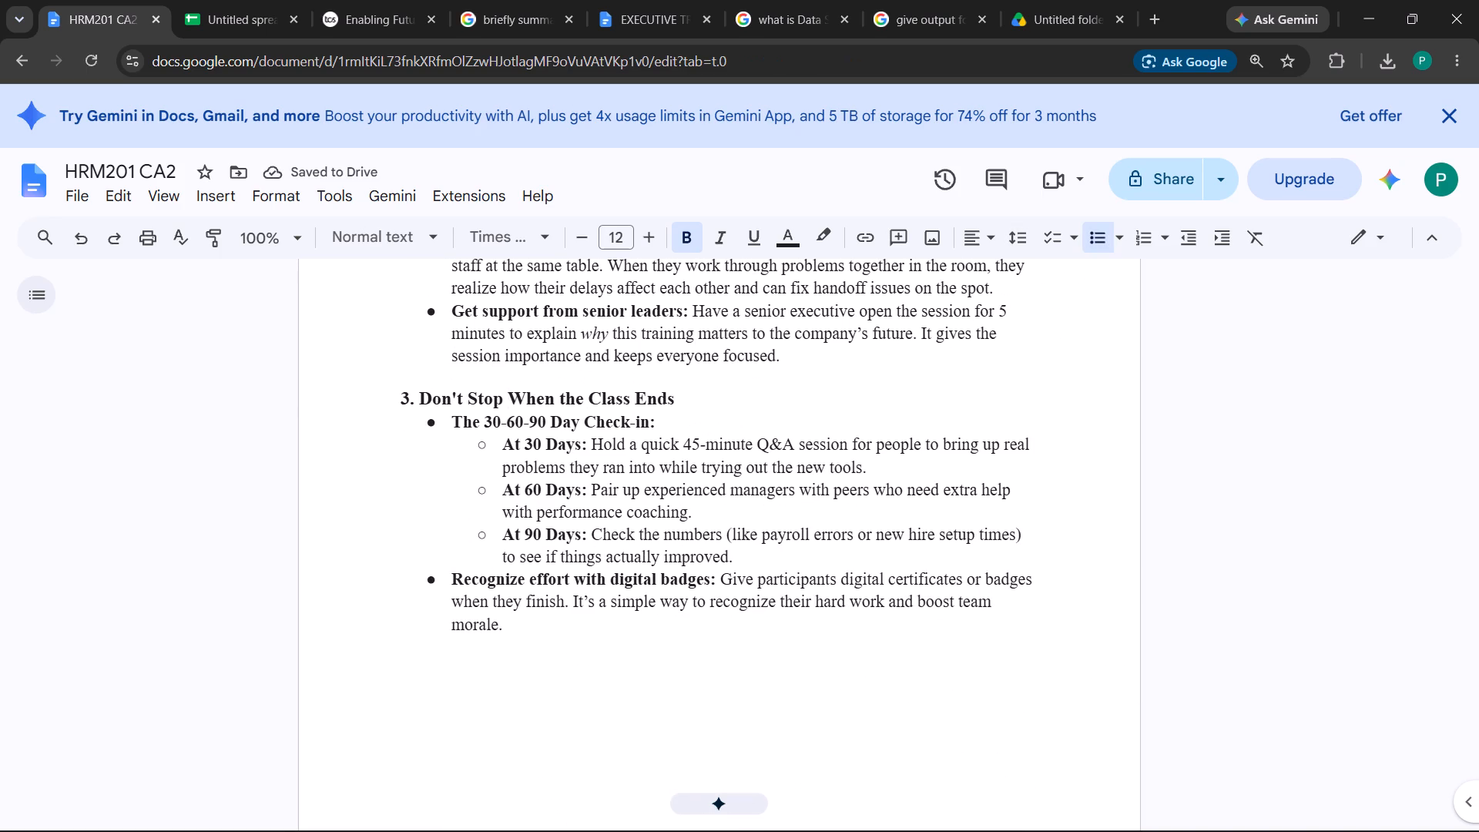
{"action": "left_click", "coordinate": [596, 534]}
{"action": "left_click", "coordinate": [546, 607]}
{"action": "left_click", "coordinate": [521, 641]}
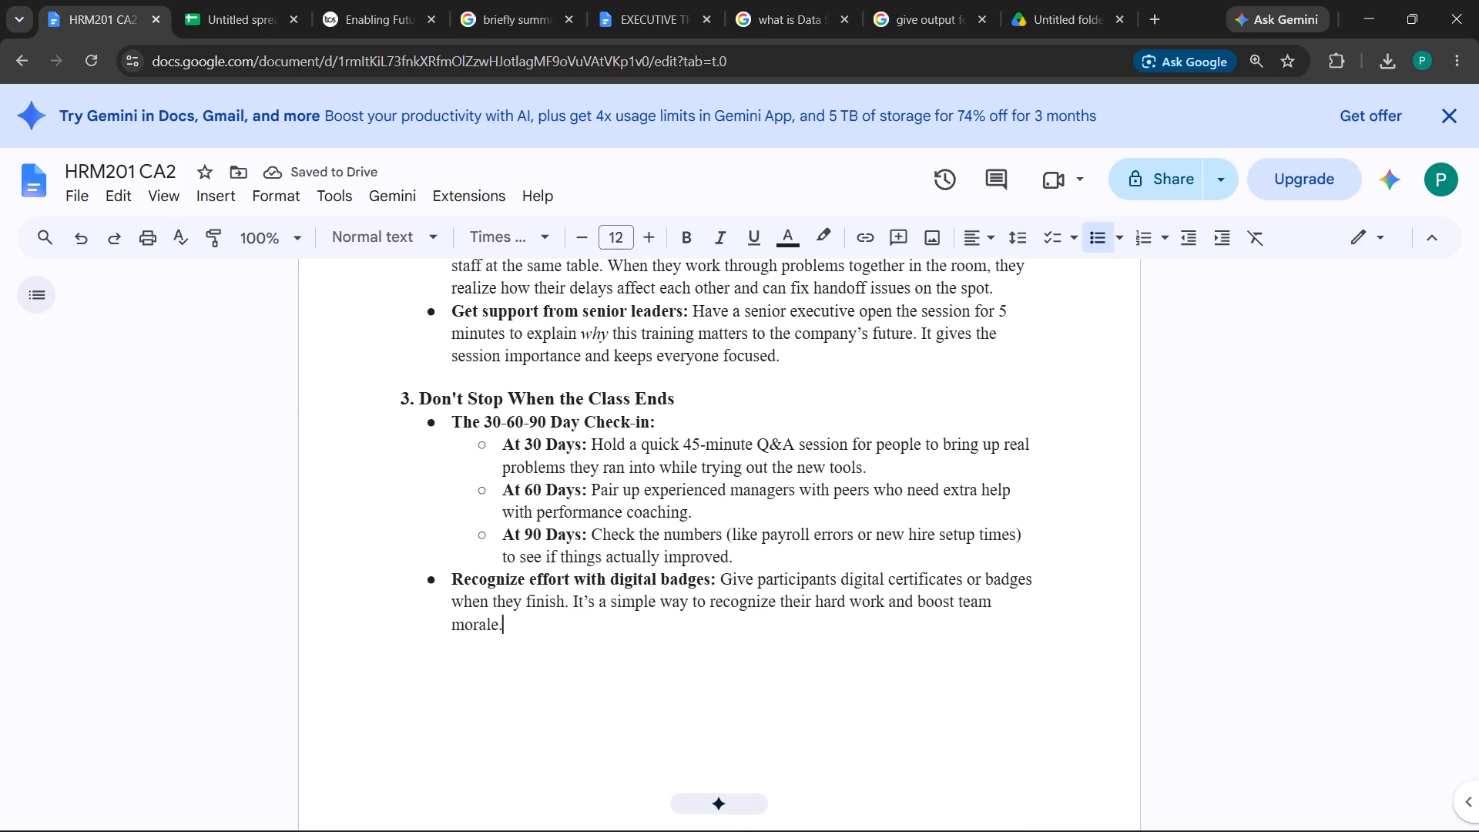
{"action": "scroll", "coordinate": [662, 465], "scroll_direction": "up", "scroll_amount": 9}
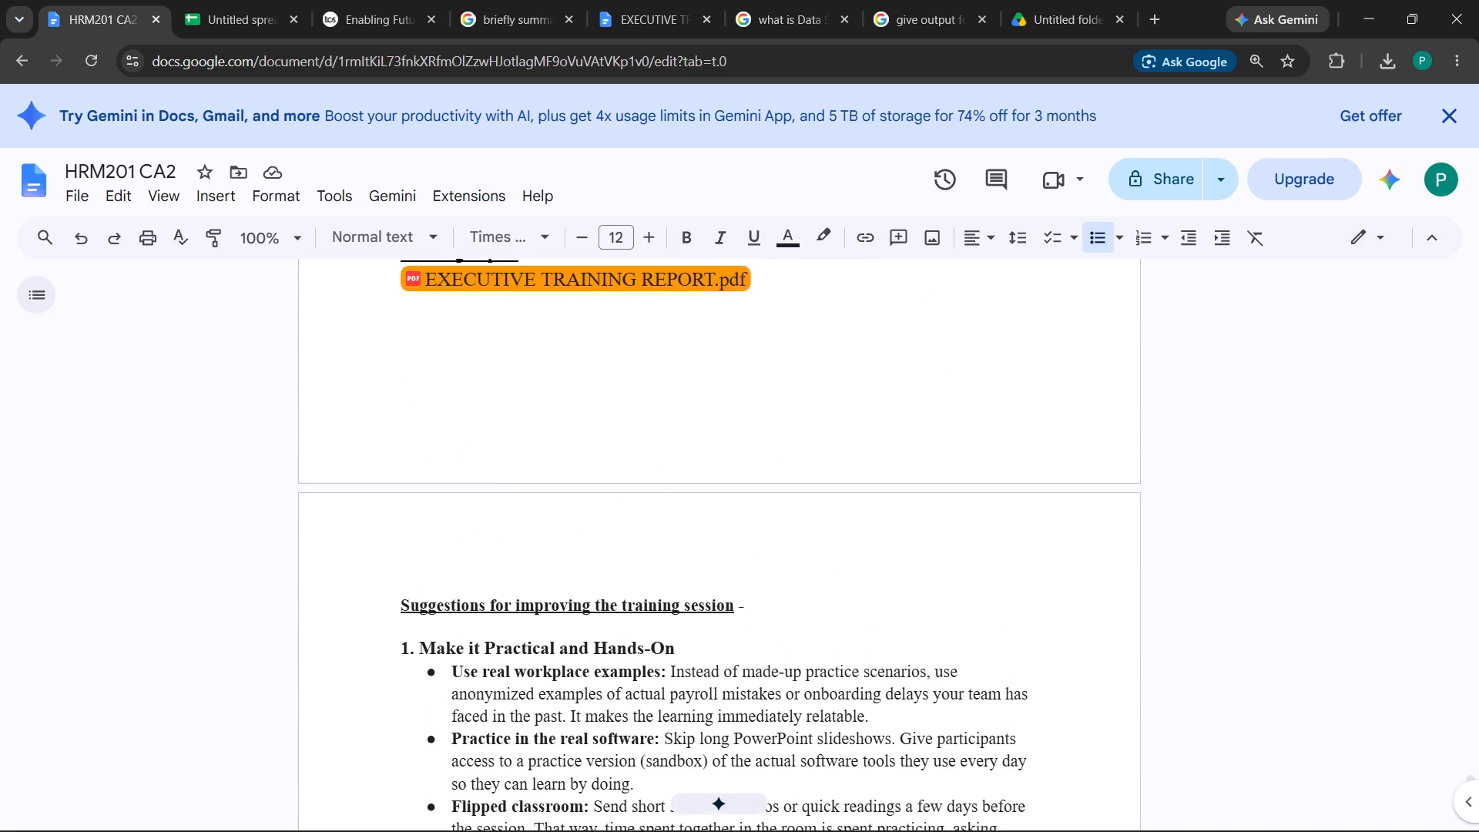
{"action": "scroll", "coordinate": [677, 465], "scroll_direction": "up", "scroll_amount": 4}
{"action": "scroll", "coordinate": [677, 465], "scroll_direction": "down", "scroll_amount": 4}
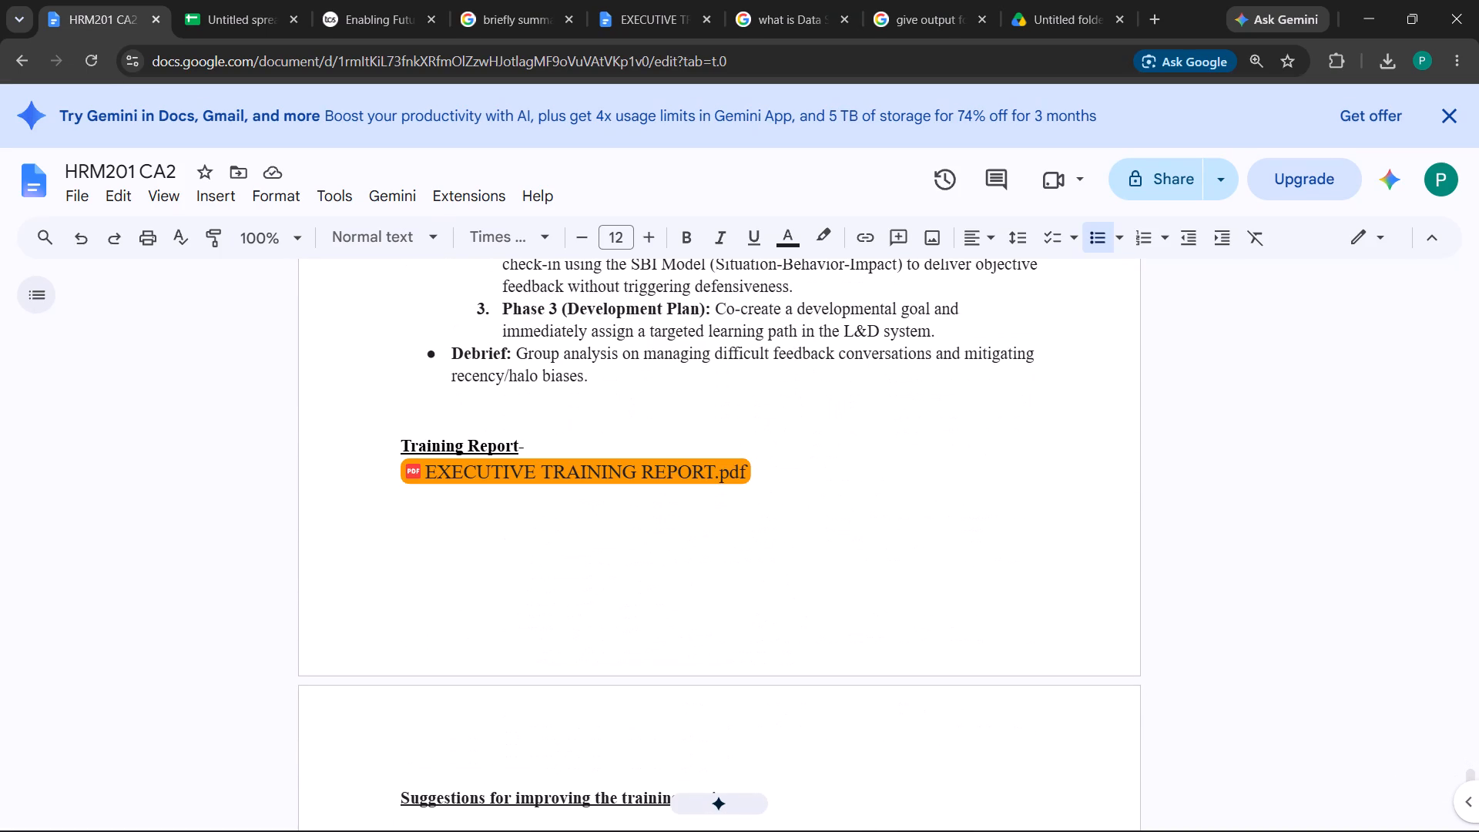
{"action": "scroll", "coordinate": [574, 529], "scroll_direction": "up", "scroll_amount": 8}
{"action": "scroll", "coordinate": [574, 529], "scroll_direction": "down", "scroll_amount": 1}
{"action": "scroll", "coordinate": [574, 529], "scroll_direction": "up", "scroll_amount": 1}
{"action": "scroll", "coordinate": [574, 529], "scroll_direction": "down", "scroll_amount": 5}
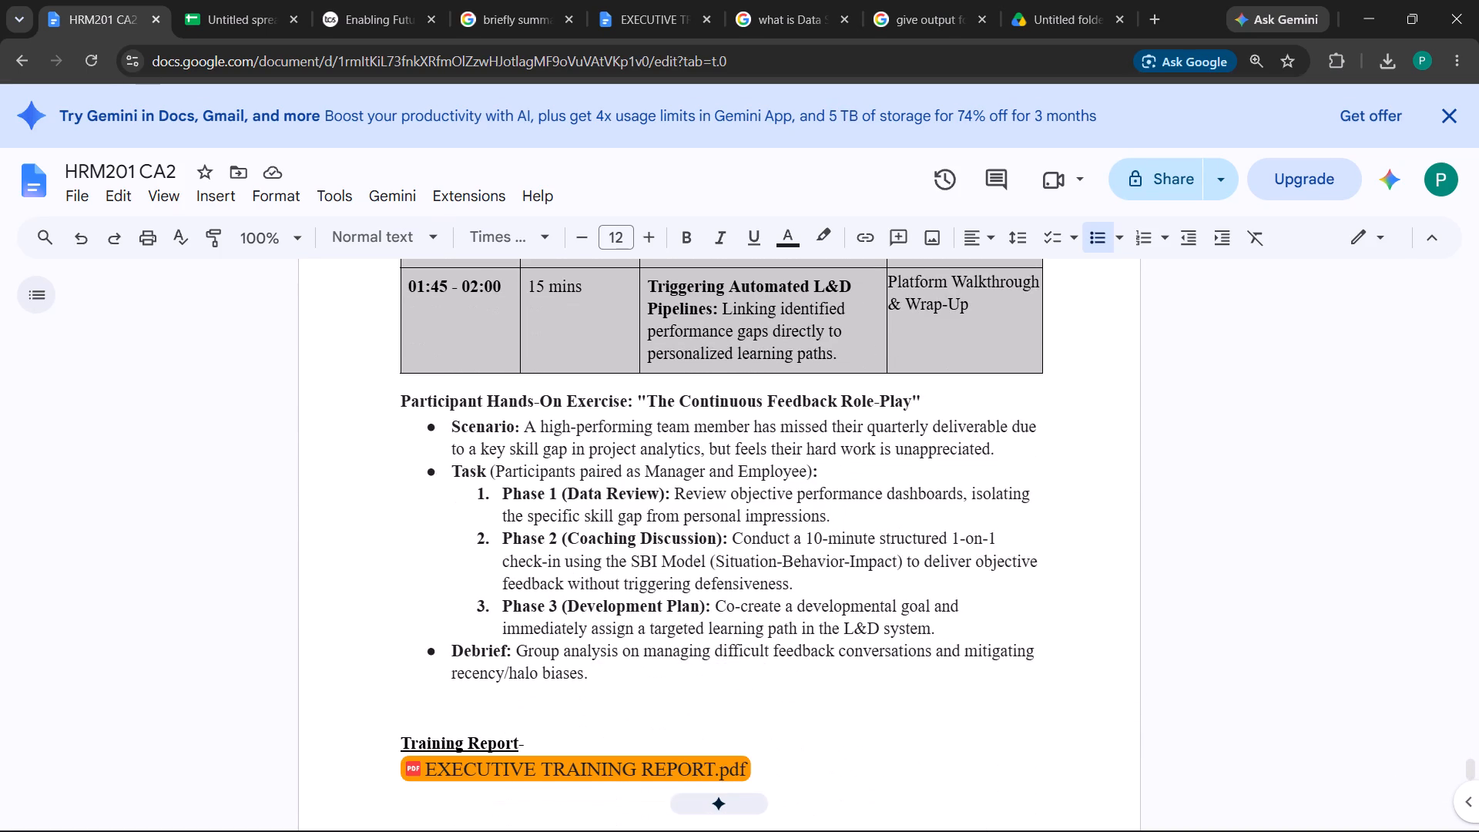
Open the linked EXECUTIVE TRAINING REPORT.pdf, look through its pages to the recommendations, and close it.
{"action": "left_click", "coordinate": [567, 759]}
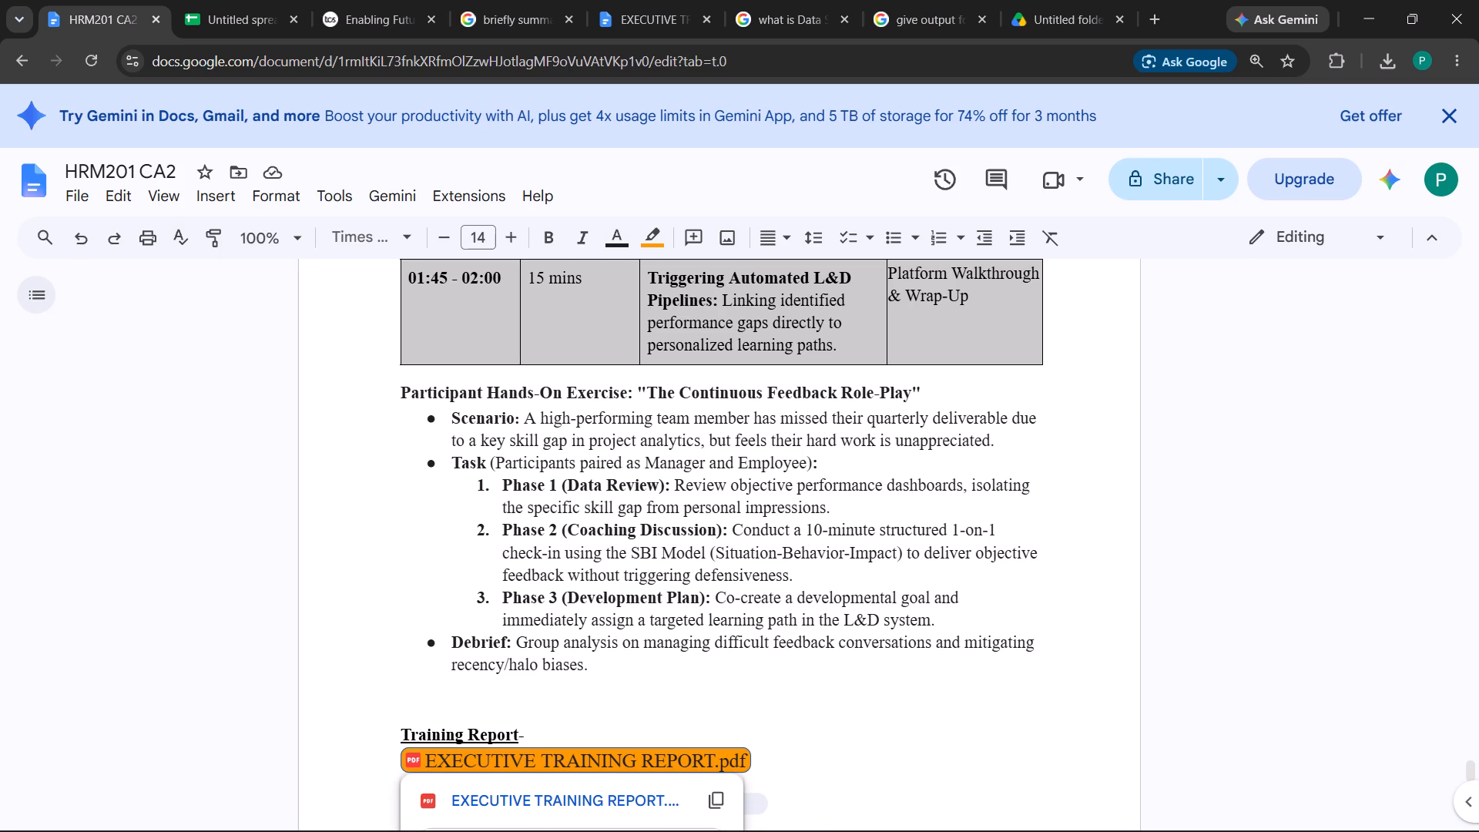
{"action": "left_click", "coordinate": [566, 763]}
{"action": "left_click", "coordinate": [584, 793]}
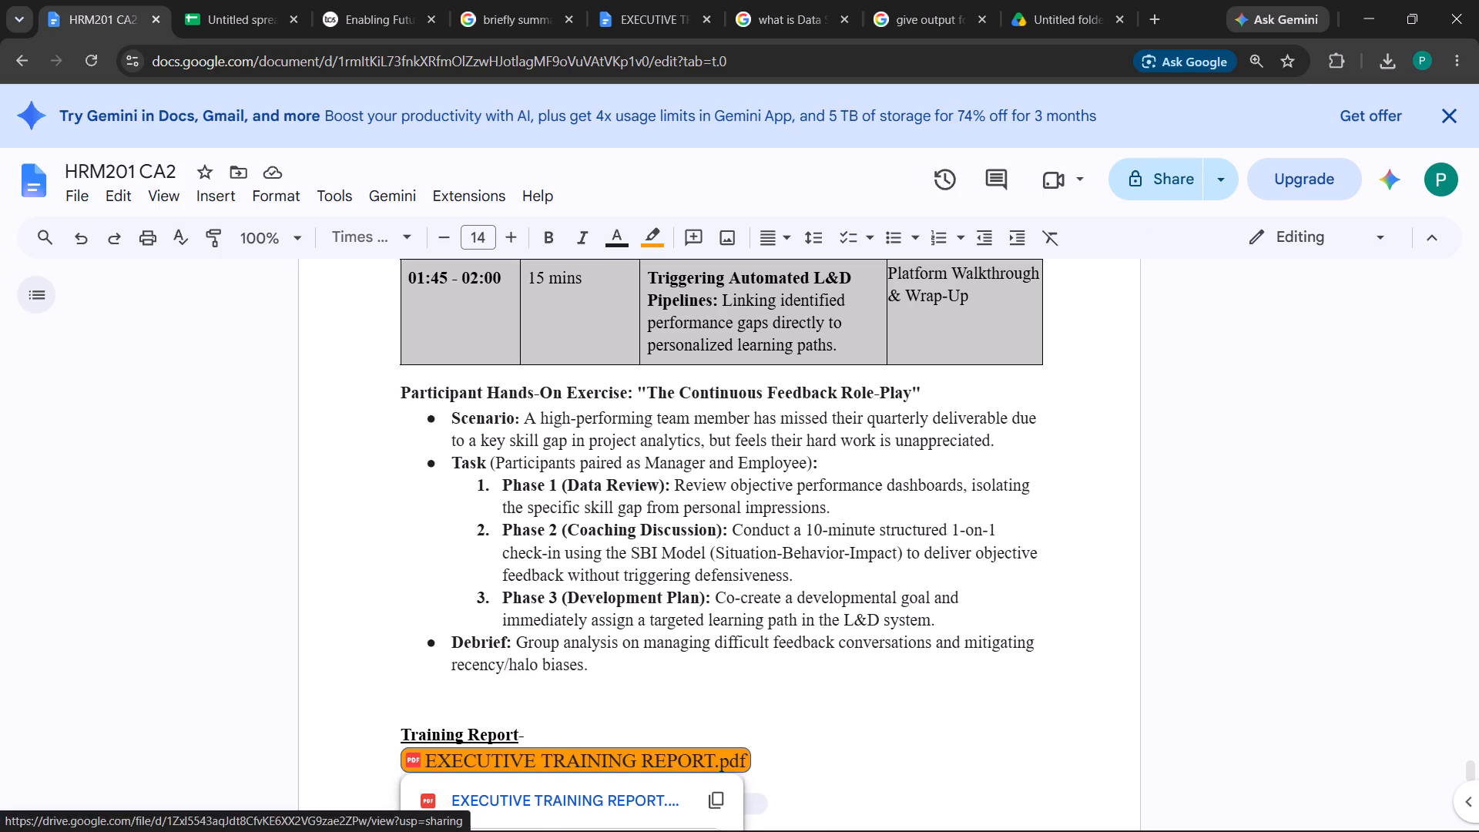
{"action": "scroll", "coordinate": [572, 728], "scroll_direction": "down", "scroll_amount": 2}
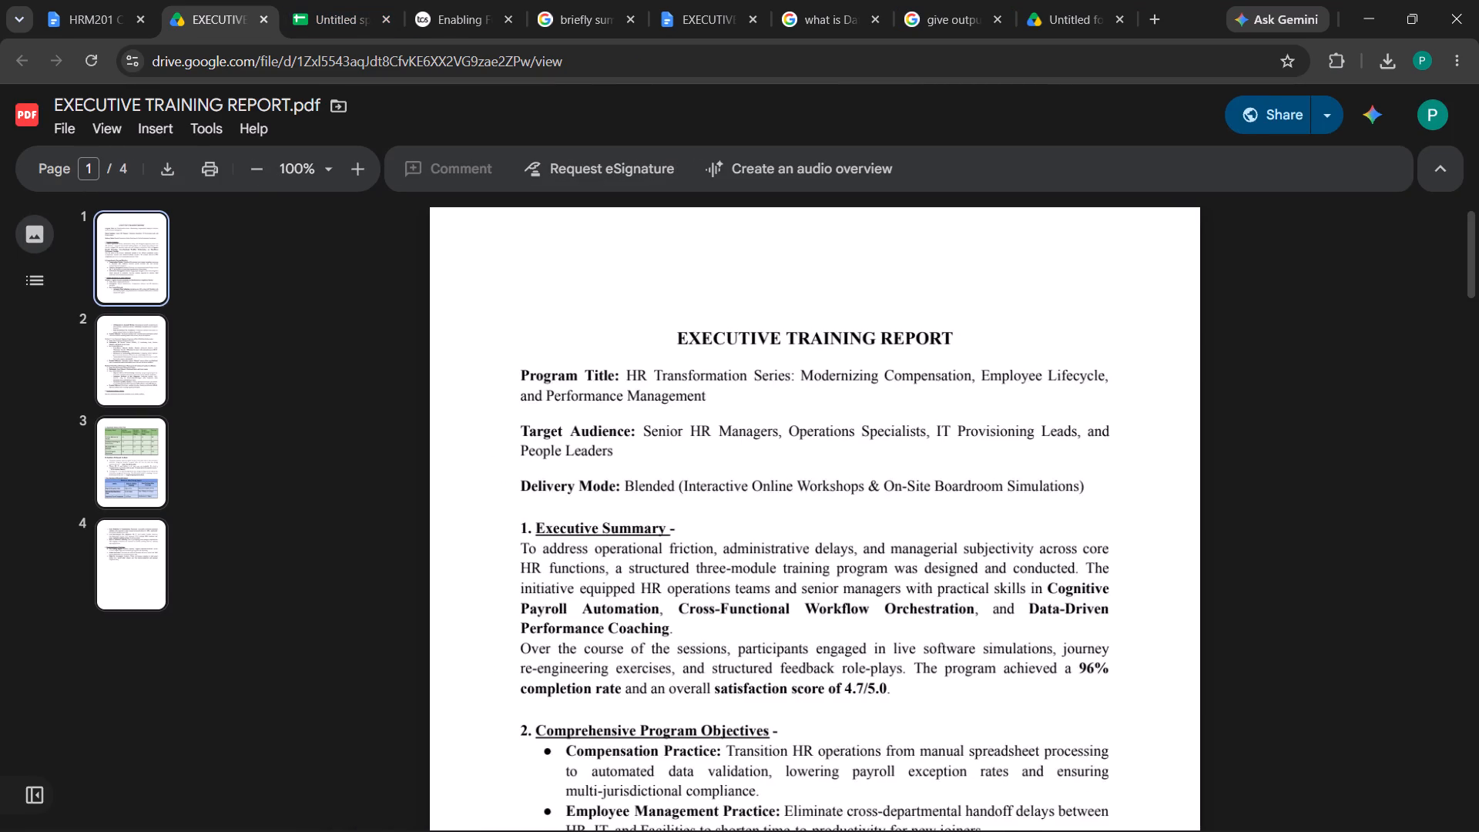
{"action": "scroll", "coordinate": [372, 280], "scroll_direction": "down", "scroll_amount": 3}
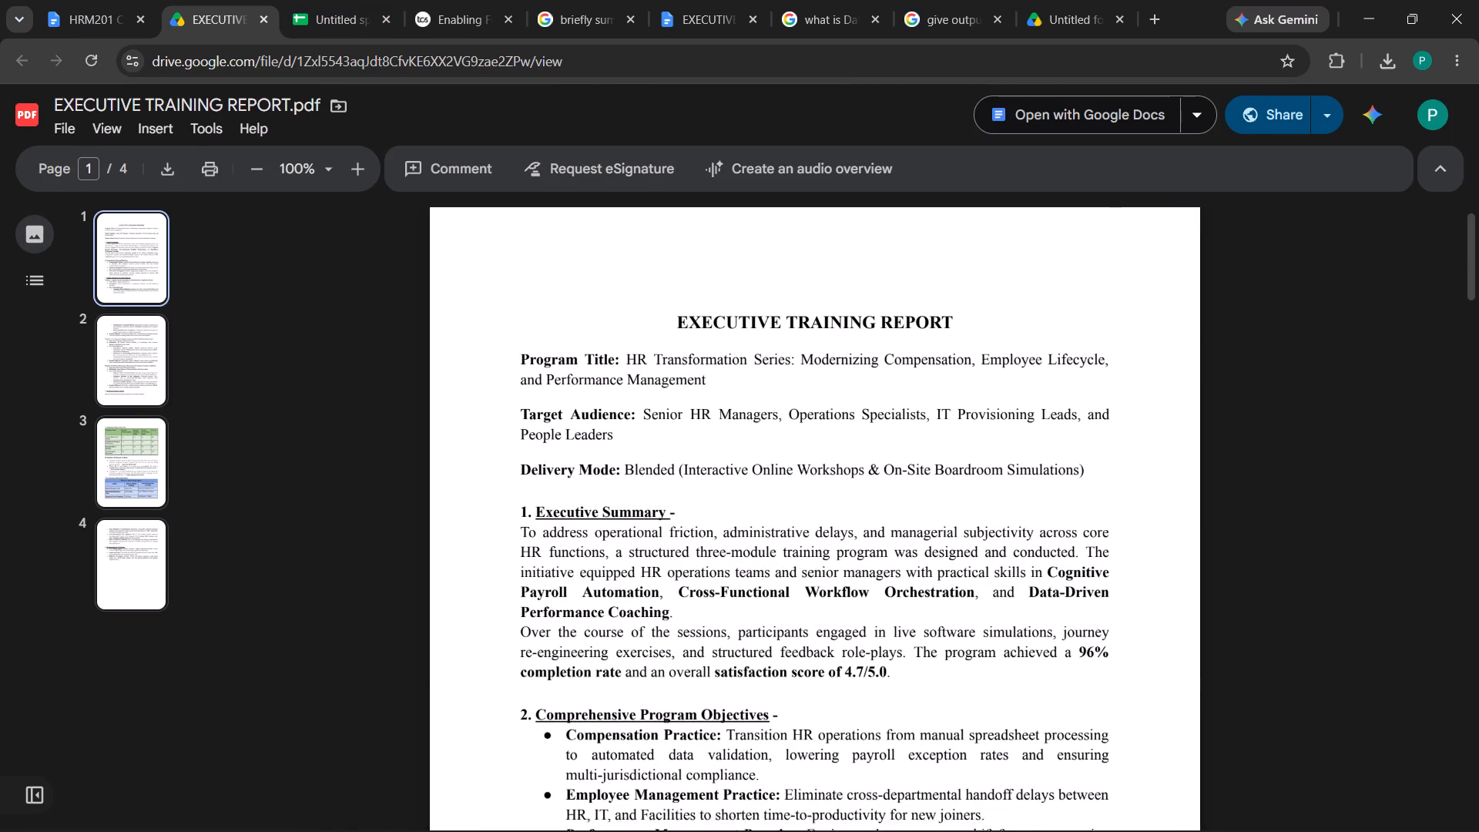
{"action": "scroll", "coordinate": [372, 280], "scroll_direction": "down", "scroll_amount": 15}
{"action": "scroll", "coordinate": [372, 280], "scroll_direction": "up", "scroll_amount": 1}
{"action": "scroll", "coordinate": [372, 280], "scroll_direction": "down", "scroll_amount": 3}
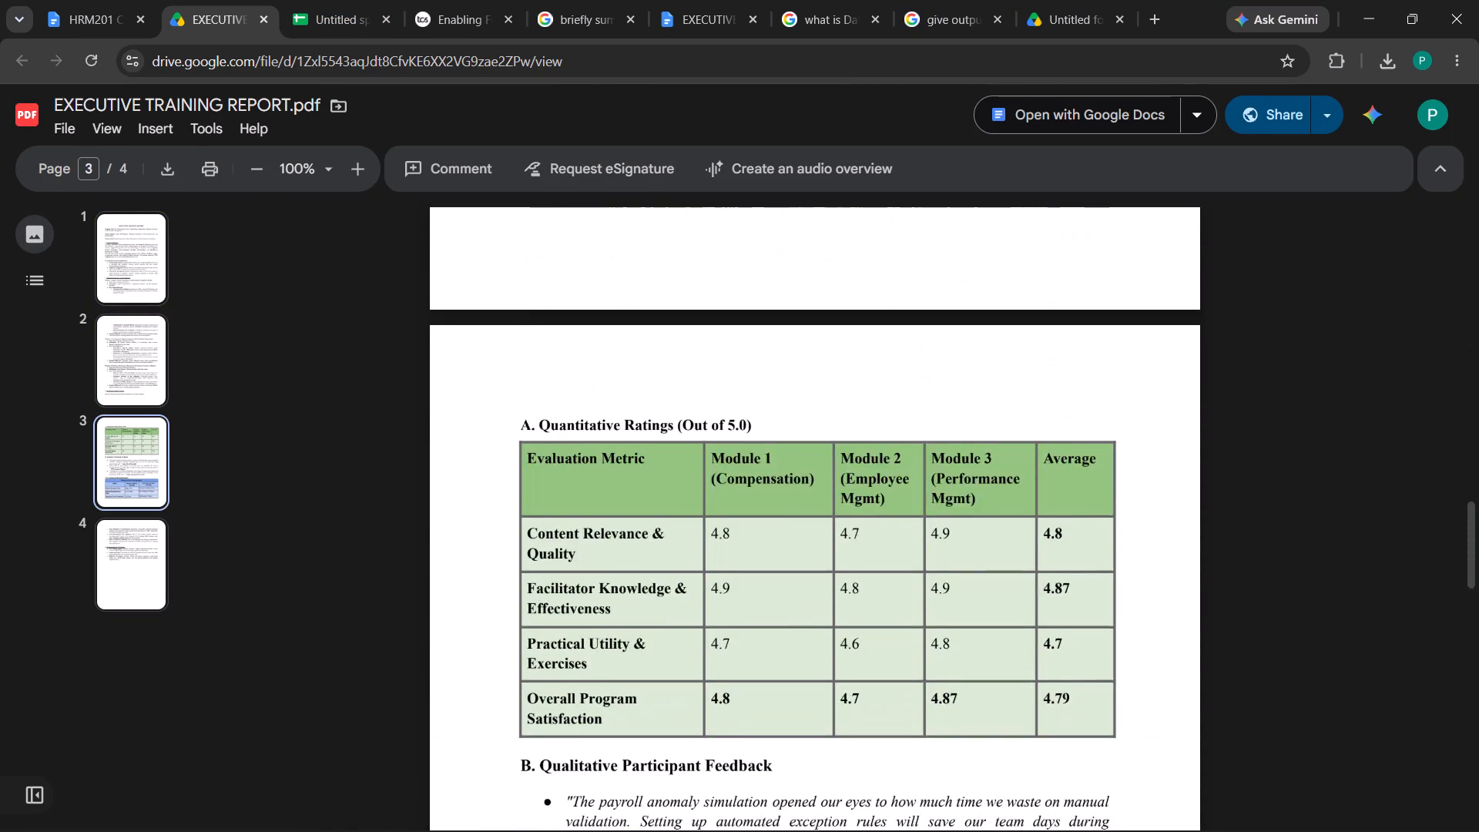
{"action": "scroll", "coordinate": [372, 280], "scroll_direction": "down", "scroll_amount": 14}
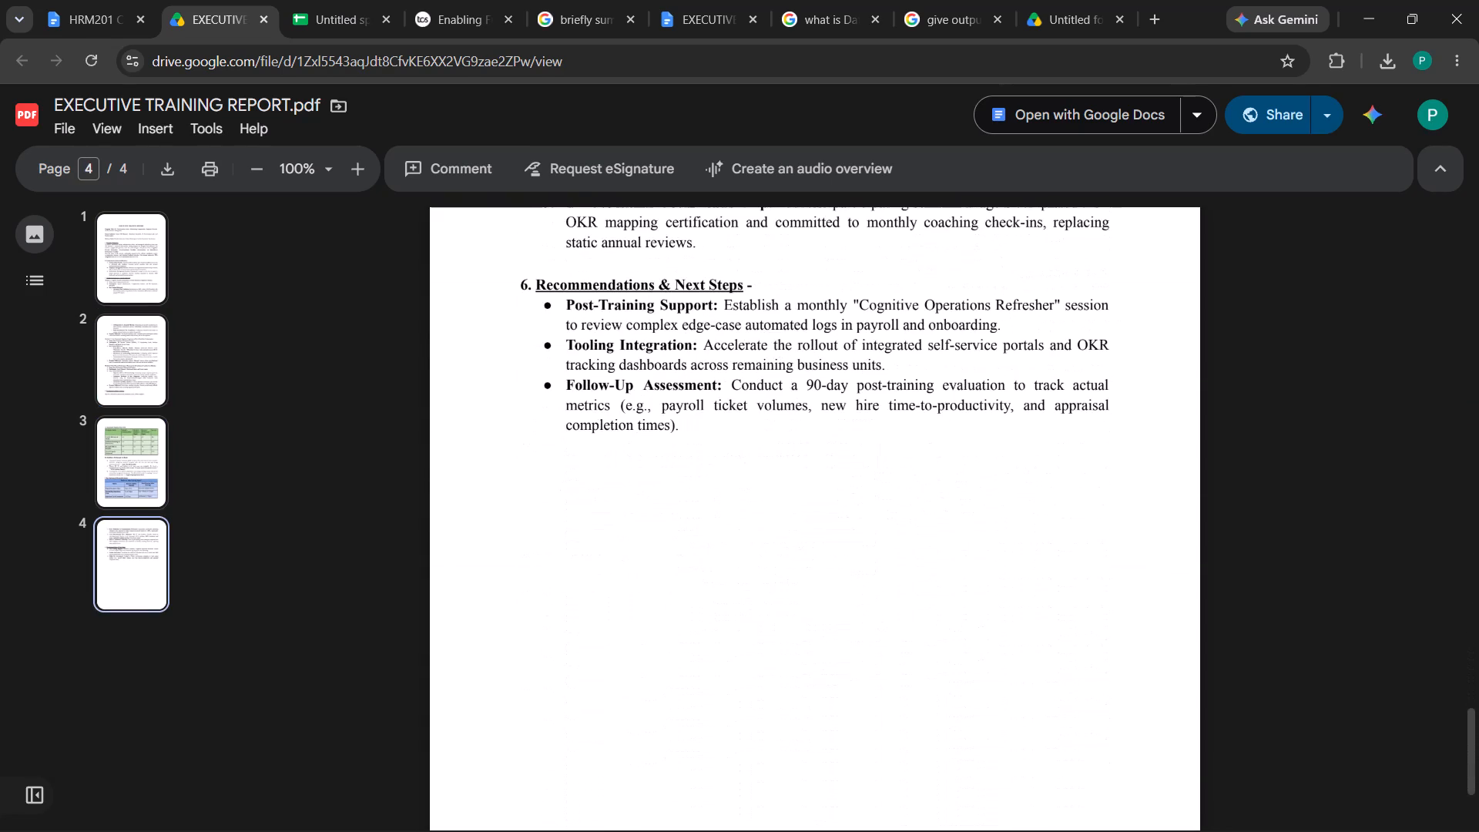
{"action": "left_click", "coordinate": [266, 22]}
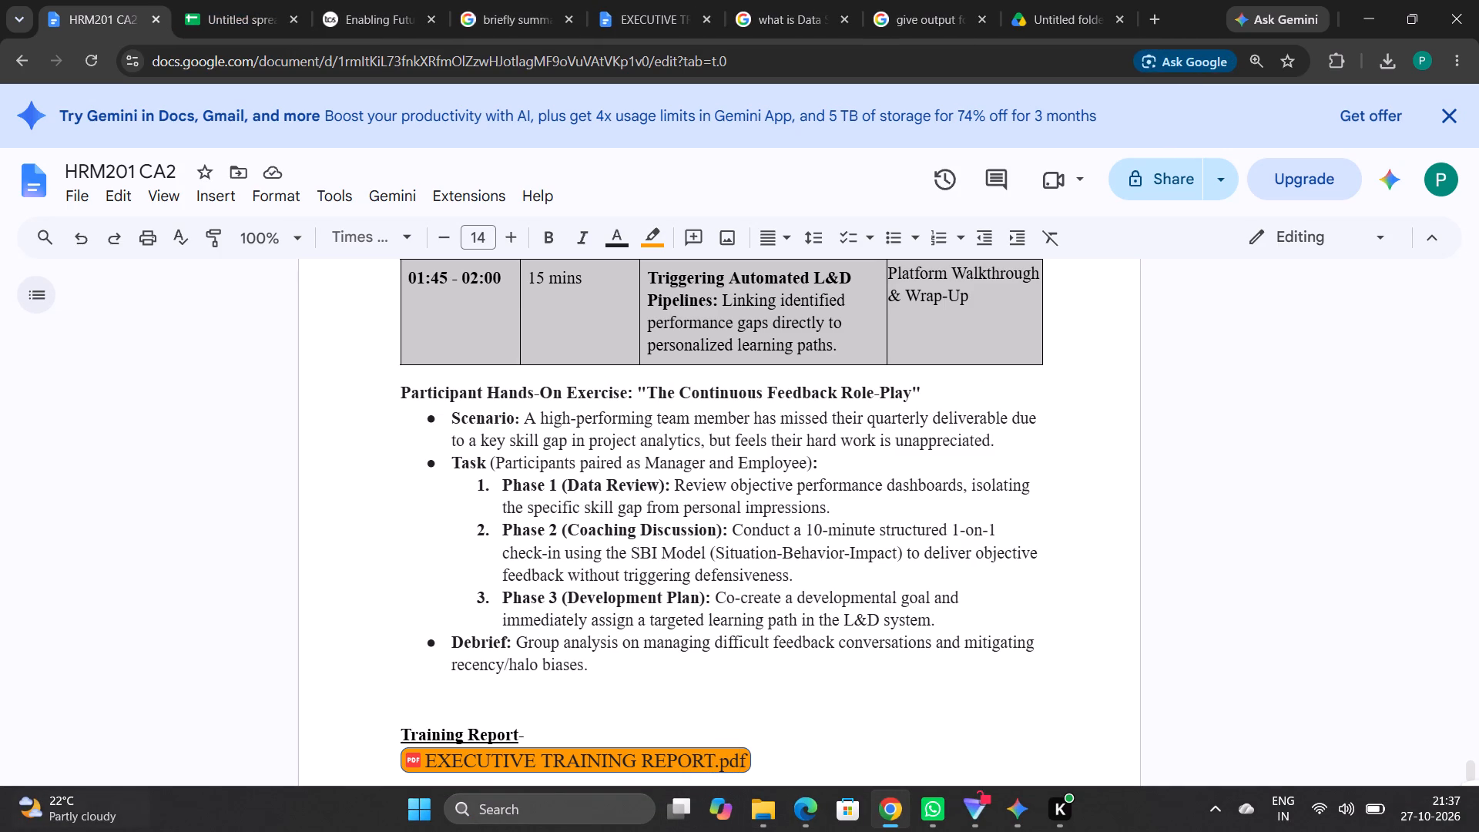
Review the document from the suggestions section back to the session agenda table that begins with "The First 90 Days".
{"action": "scroll", "coordinate": [501, 600], "scroll_direction": "down", "scroll_amount": 16}
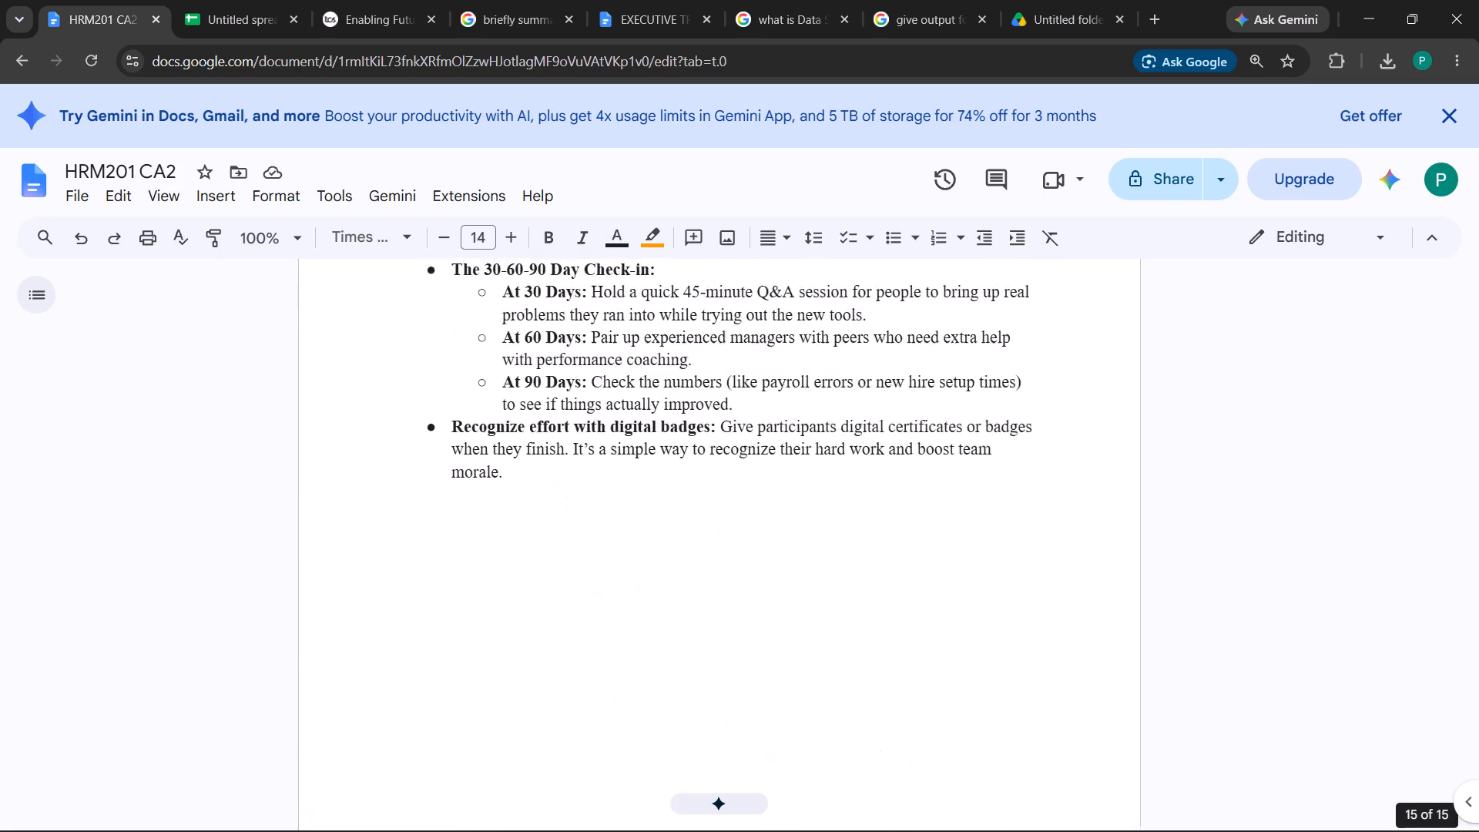
{"action": "scroll", "coordinate": [492, 609], "scroll_direction": "down", "scroll_amount": 5}
{"action": "scroll", "coordinate": [413, 380], "scroll_direction": "up", "scroll_amount": 5}
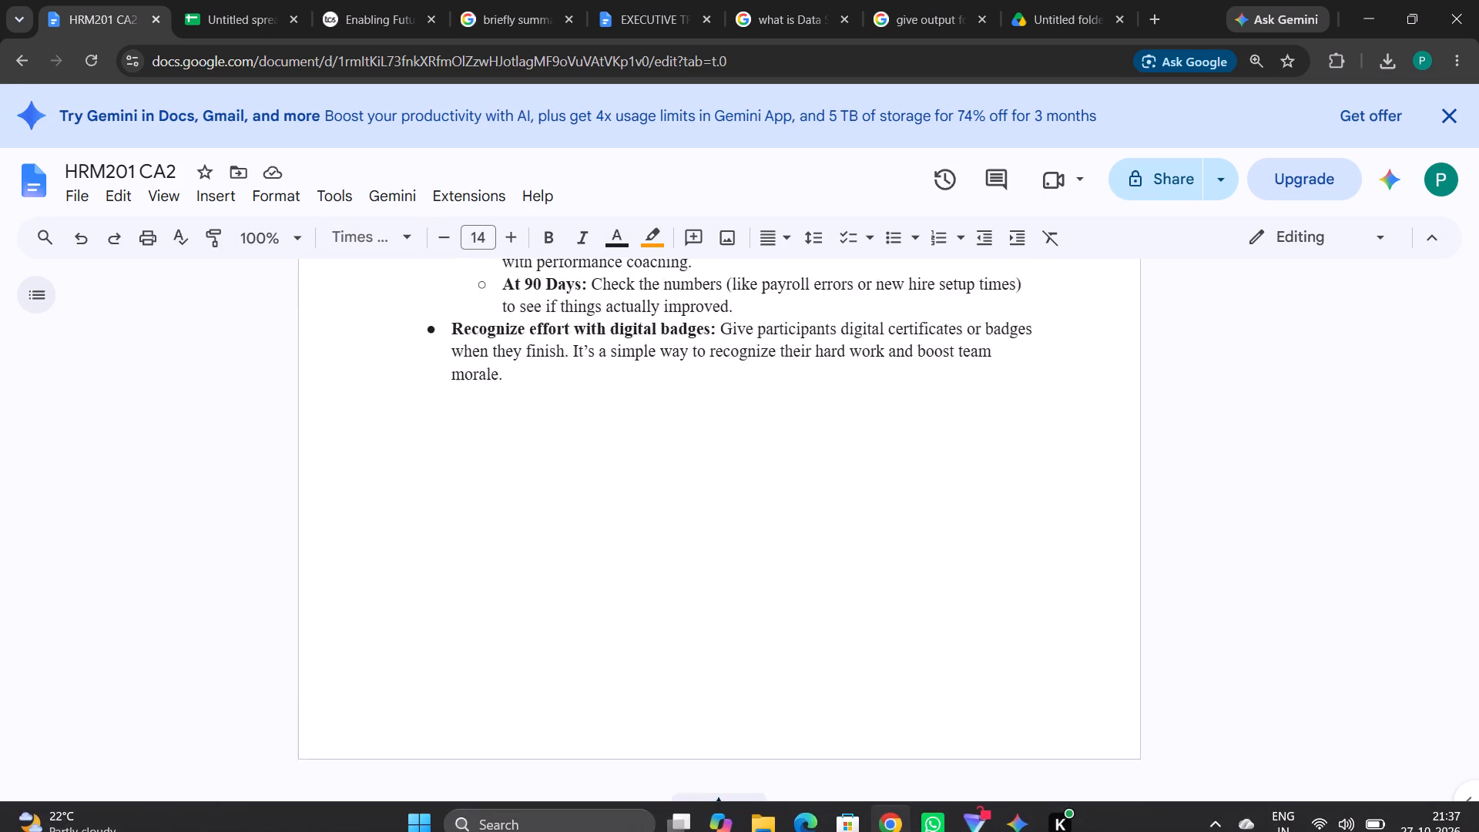
{"action": "scroll", "coordinate": [413, 408], "scroll_direction": "up", "scroll_amount": 19}
{"action": "scroll", "coordinate": [413, 408], "scroll_direction": "up", "scroll_amount": 12}
{"action": "scroll", "coordinate": [413, 408], "scroll_direction": "down", "scroll_amount": 5}
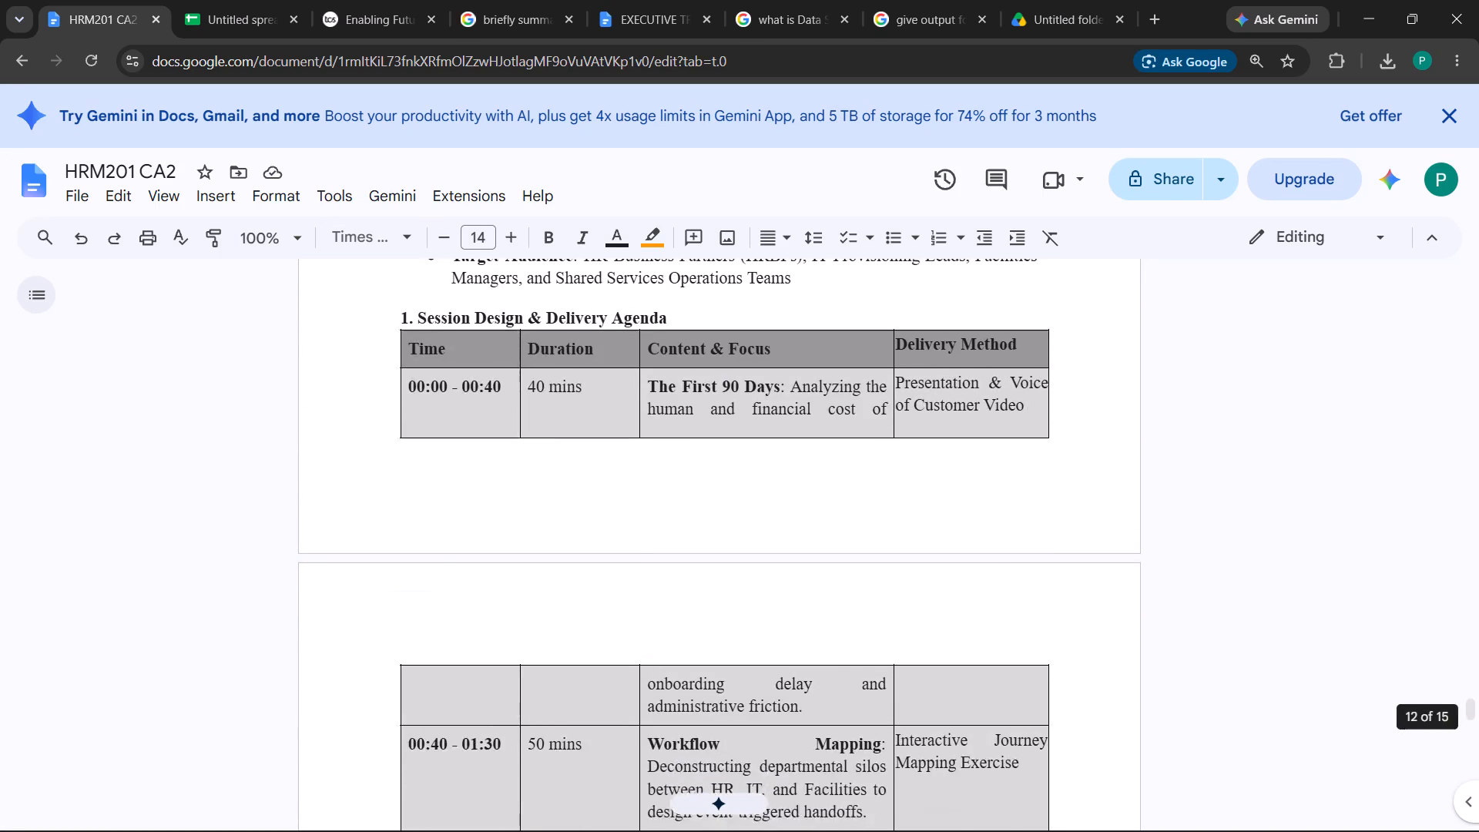
{"action": "scroll", "coordinate": [413, 408], "scroll_direction": "down", "scroll_amount": 1}
{"action": "scroll", "coordinate": [413, 408], "scroll_direction": "up", "scroll_amount": 2}
{"action": "scroll", "coordinate": [413, 408], "scroll_direction": "down", "scroll_amount": 1}
{"action": "scroll", "coordinate": [413, 408], "scroll_direction": "up", "scroll_amount": 4}
Check the background colour of the 00:00 - 00:40 time cell in the "The First 90 Days" agenda table.
{"action": "left_click", "coordinate": [434, 330]}
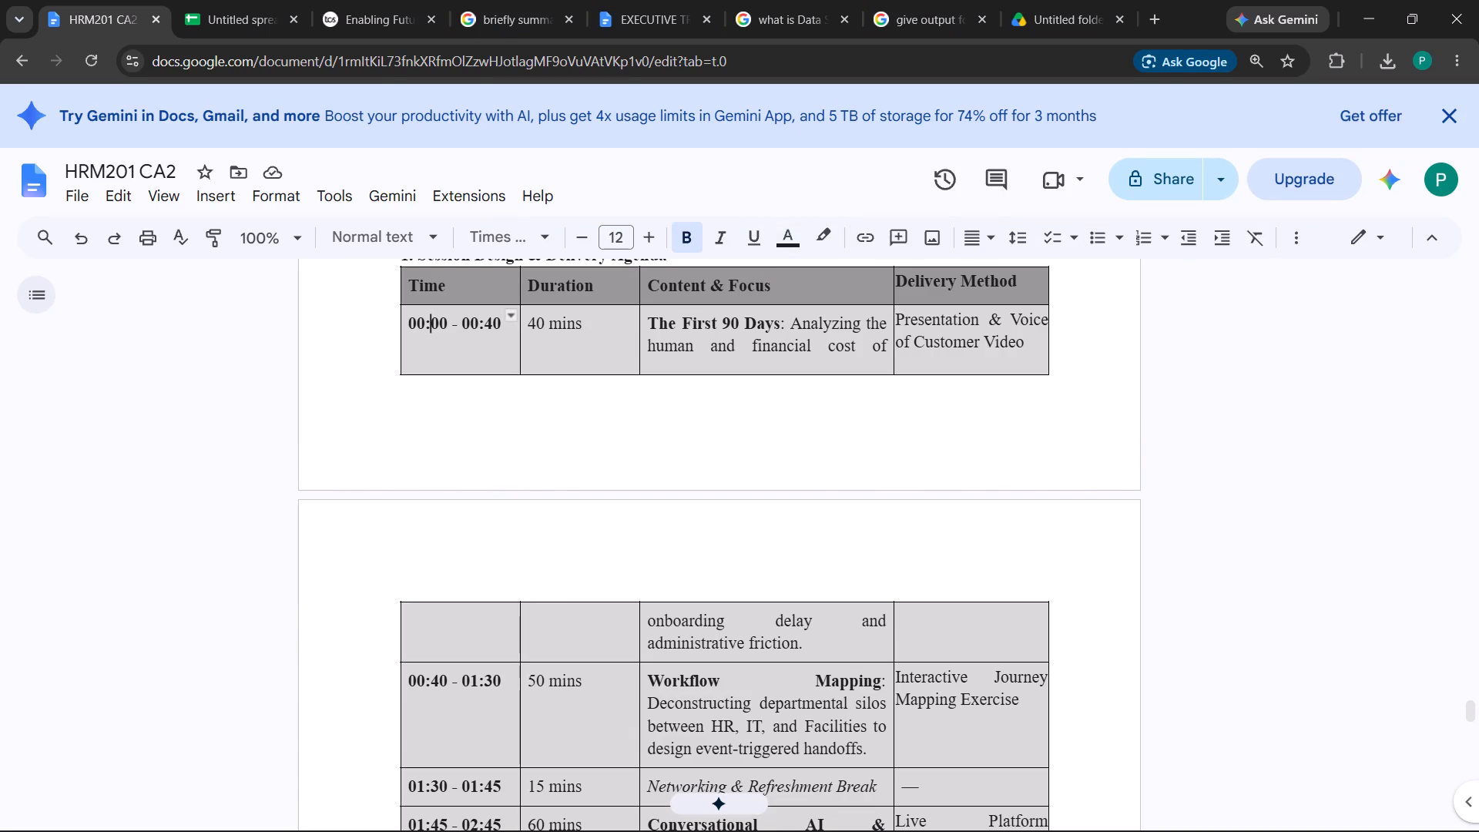
{"action": "left_click", "coordinate": [1294, 236]}
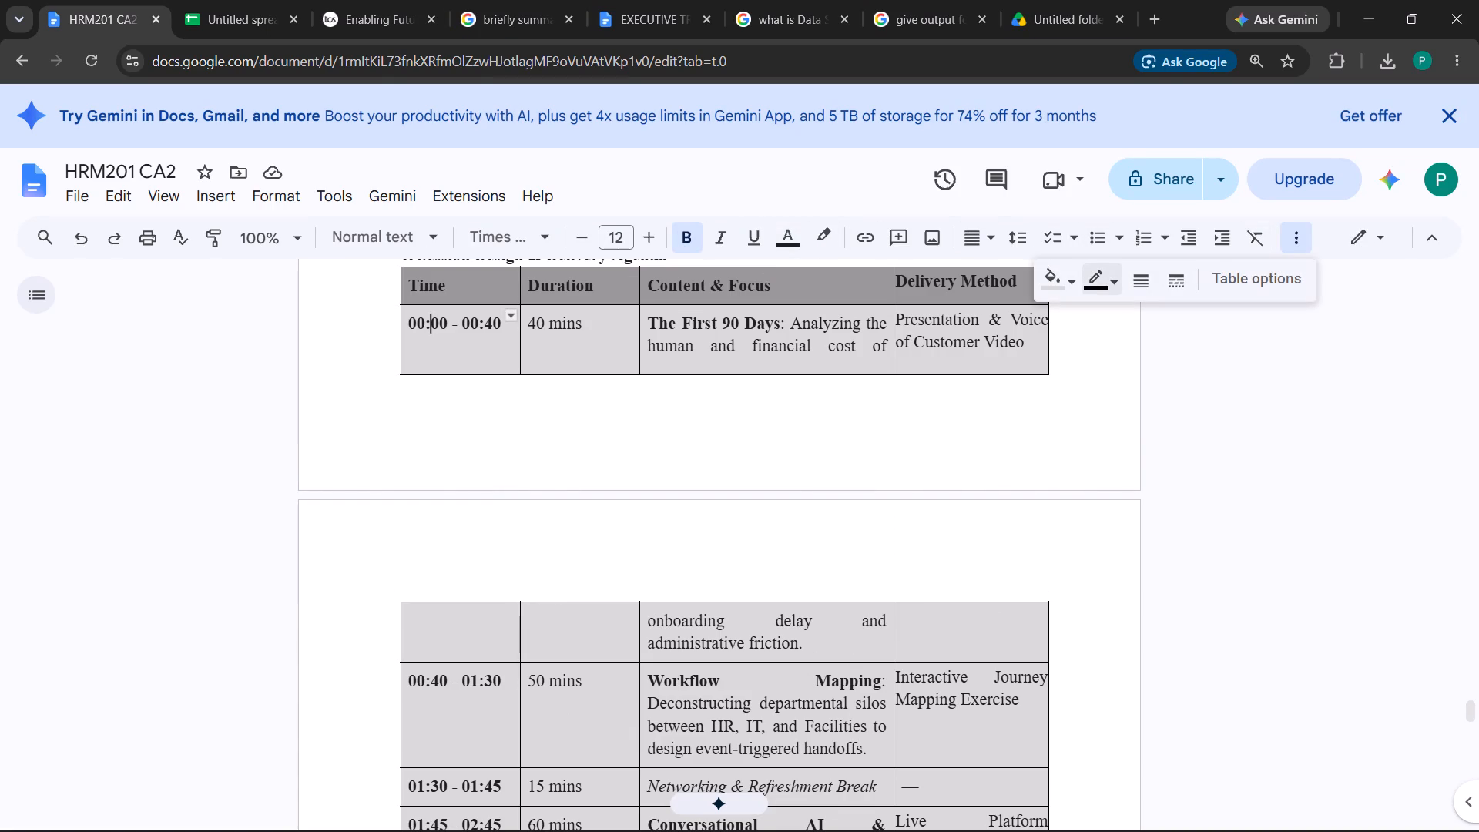
{"action": "left_click", "coordinate": [1075, 277]}
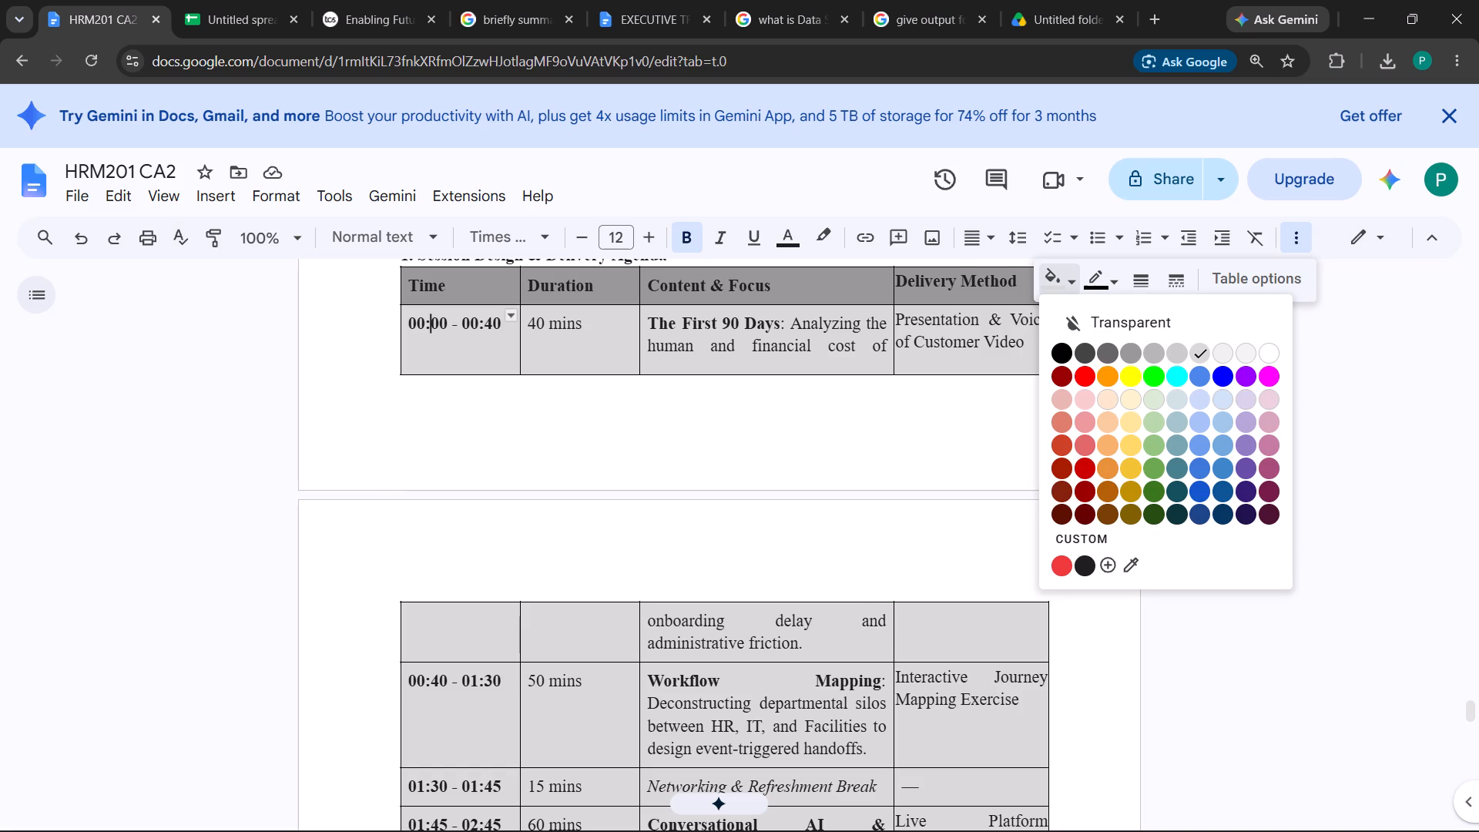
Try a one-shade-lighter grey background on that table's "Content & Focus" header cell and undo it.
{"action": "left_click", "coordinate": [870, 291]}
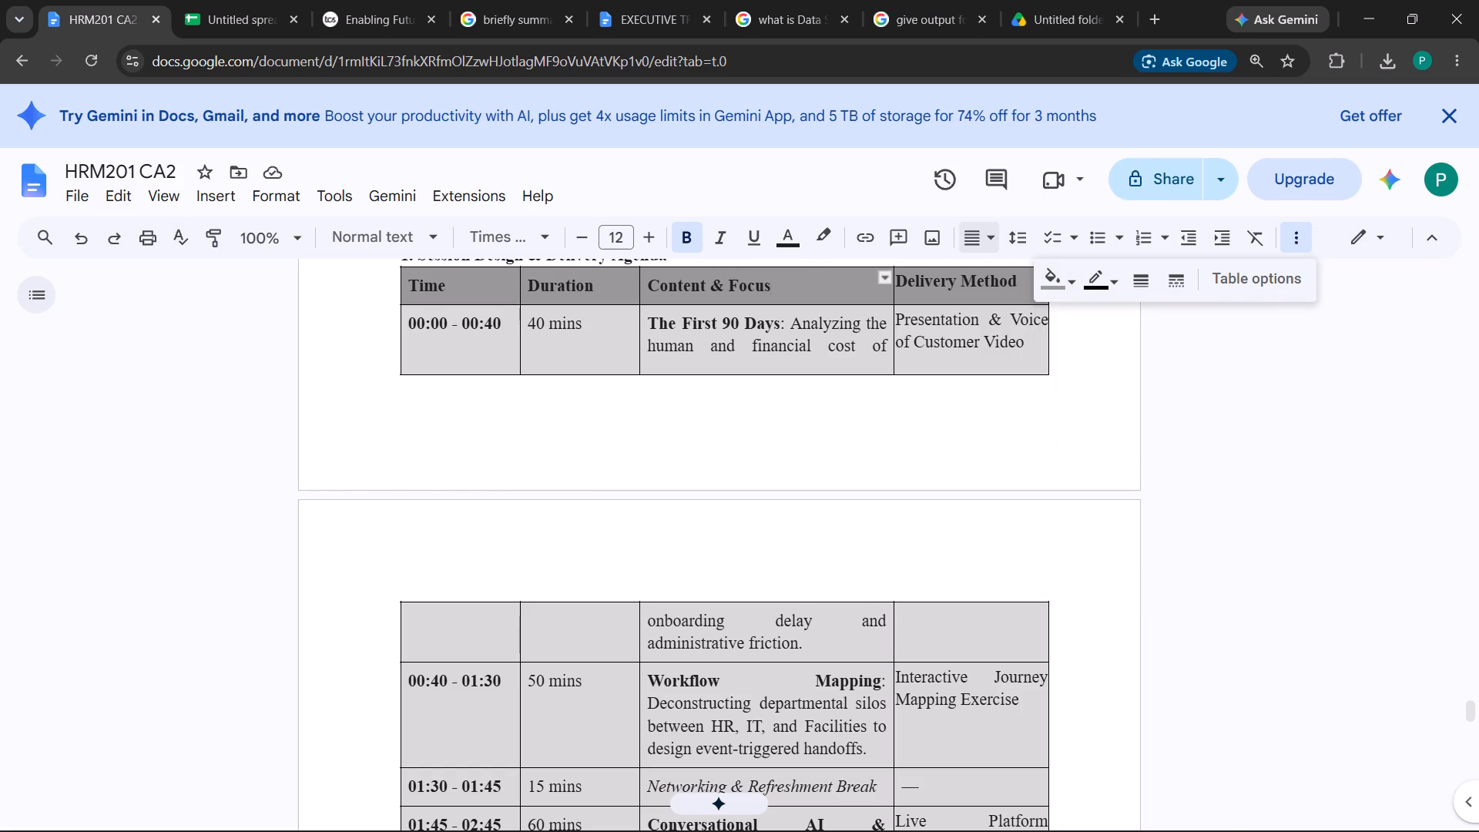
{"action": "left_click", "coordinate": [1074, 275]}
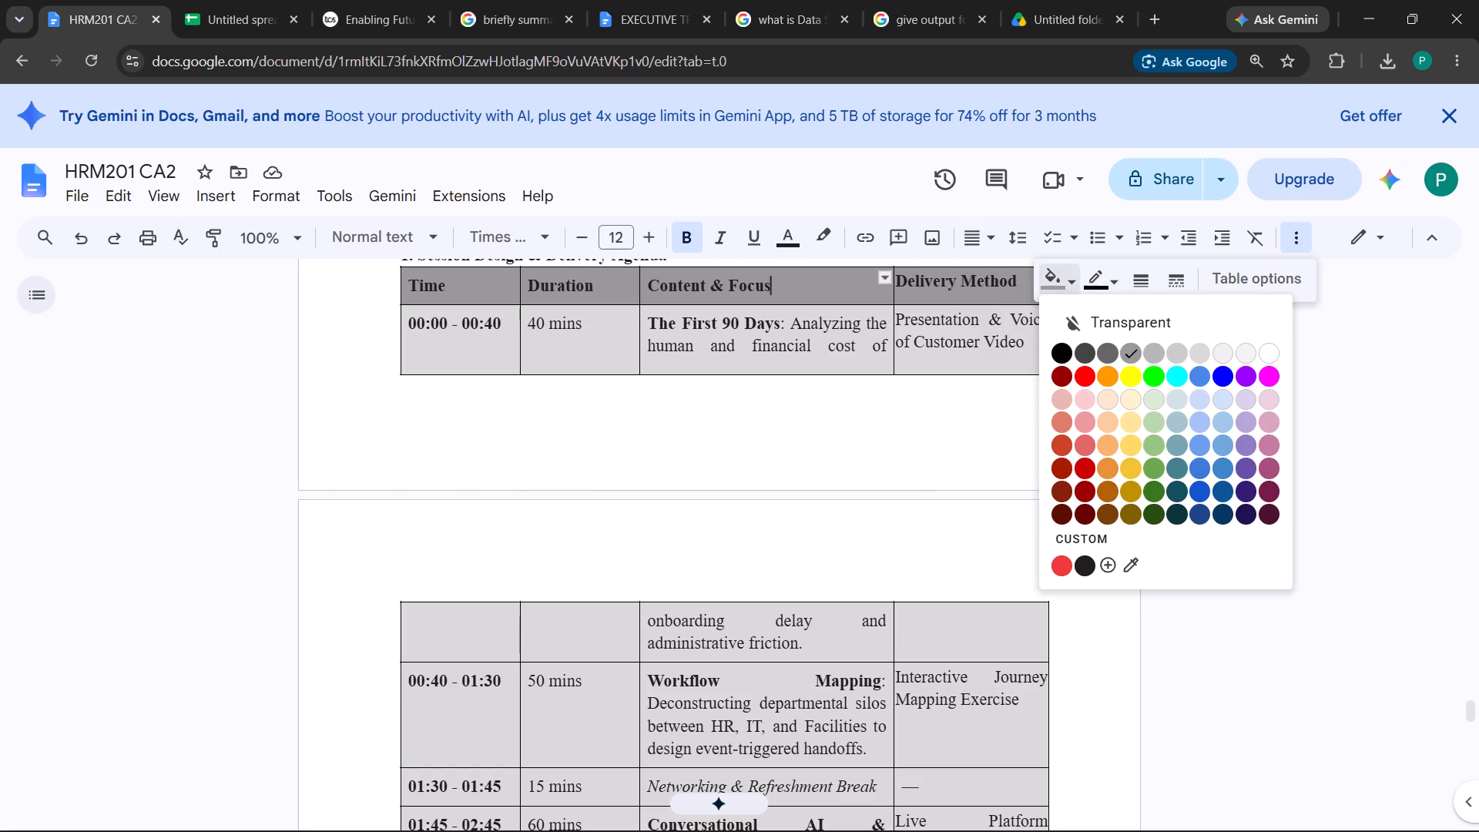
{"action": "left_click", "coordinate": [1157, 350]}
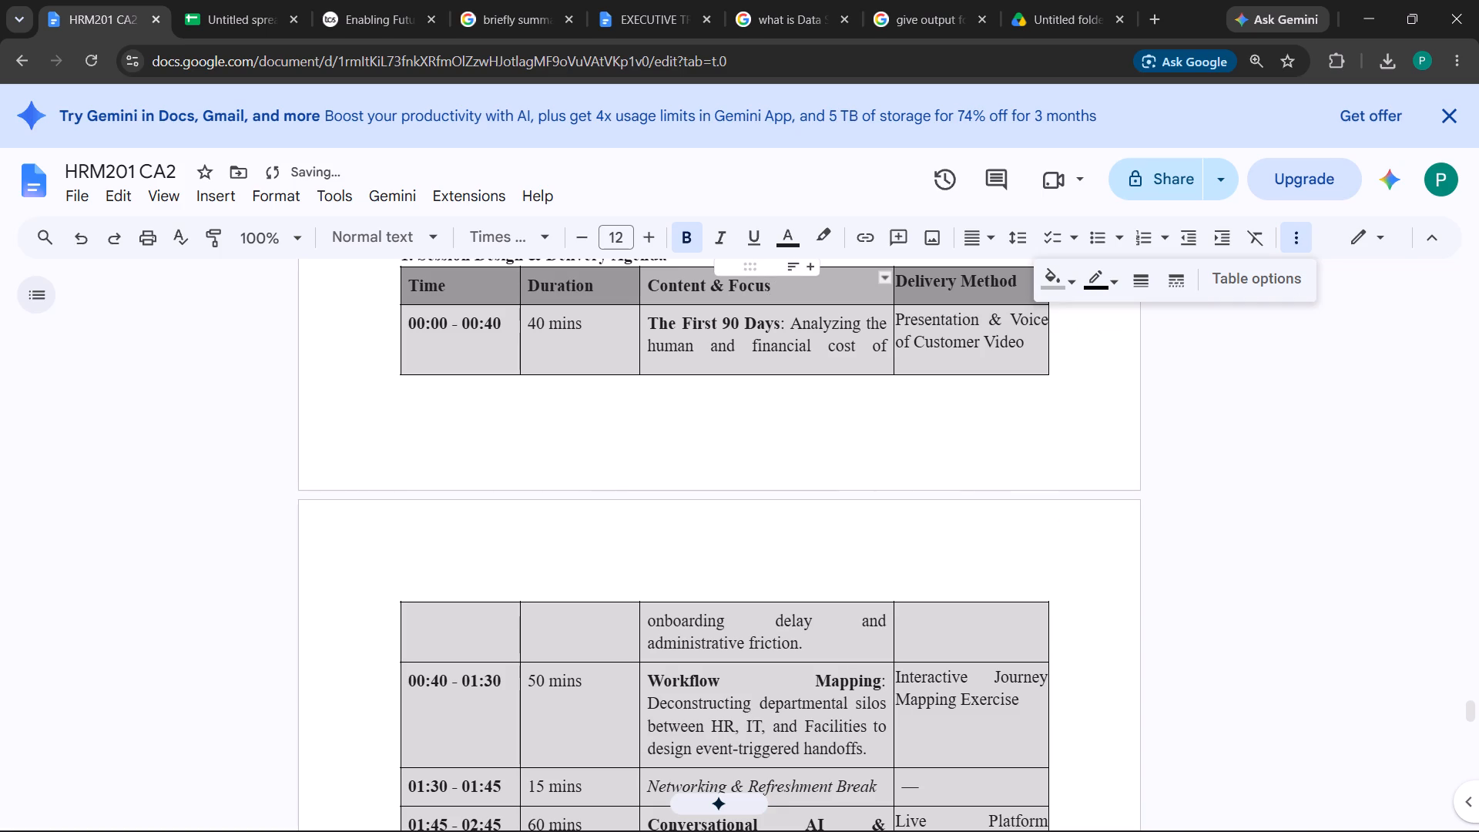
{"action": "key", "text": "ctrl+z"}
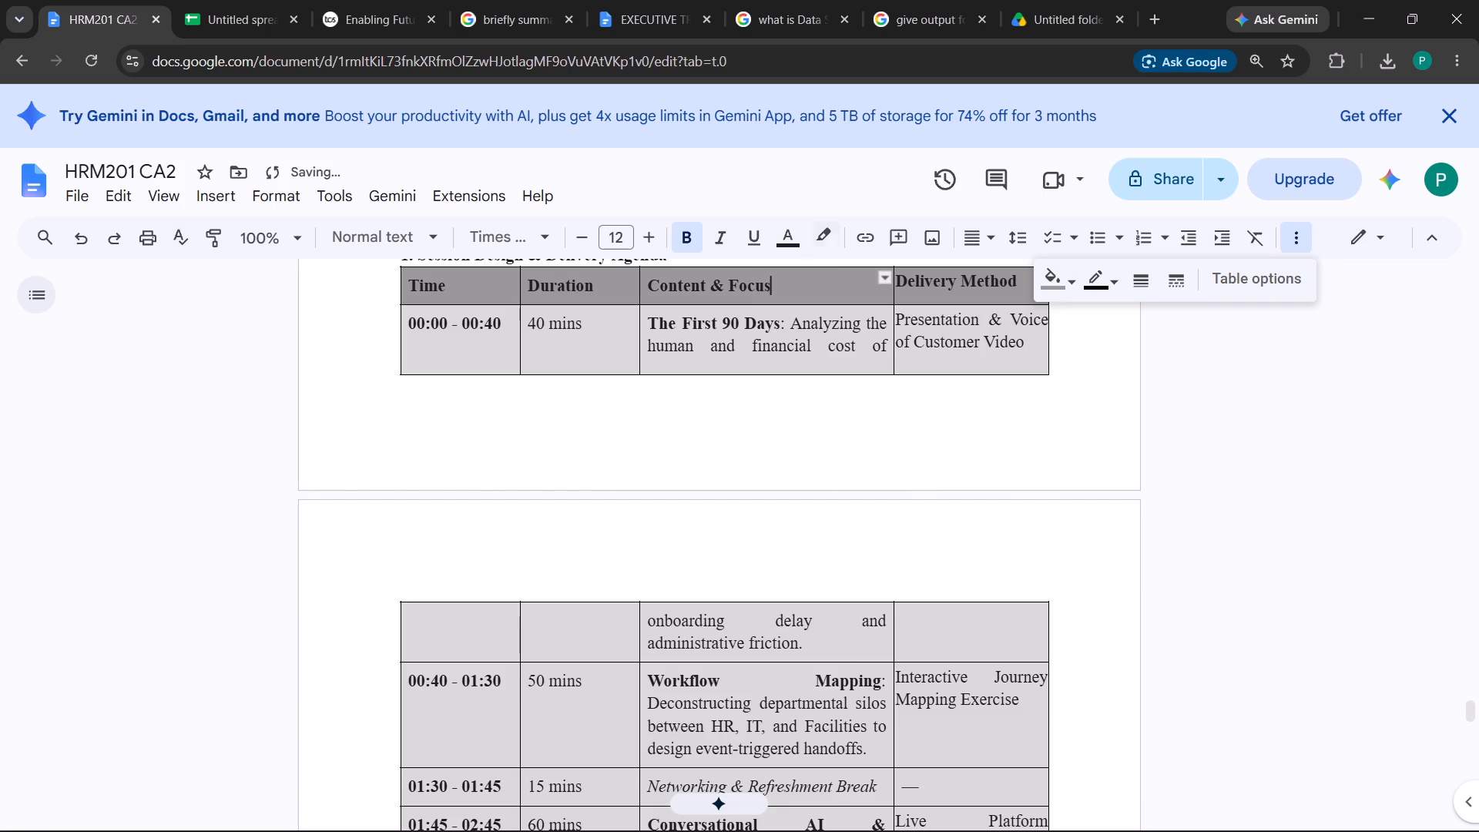
Compare the "Content & Focus" header background colour with that of the "Beyond the Annual Review" agenda table.
{"action": "left_click", "coordinate": [1074, 282]}
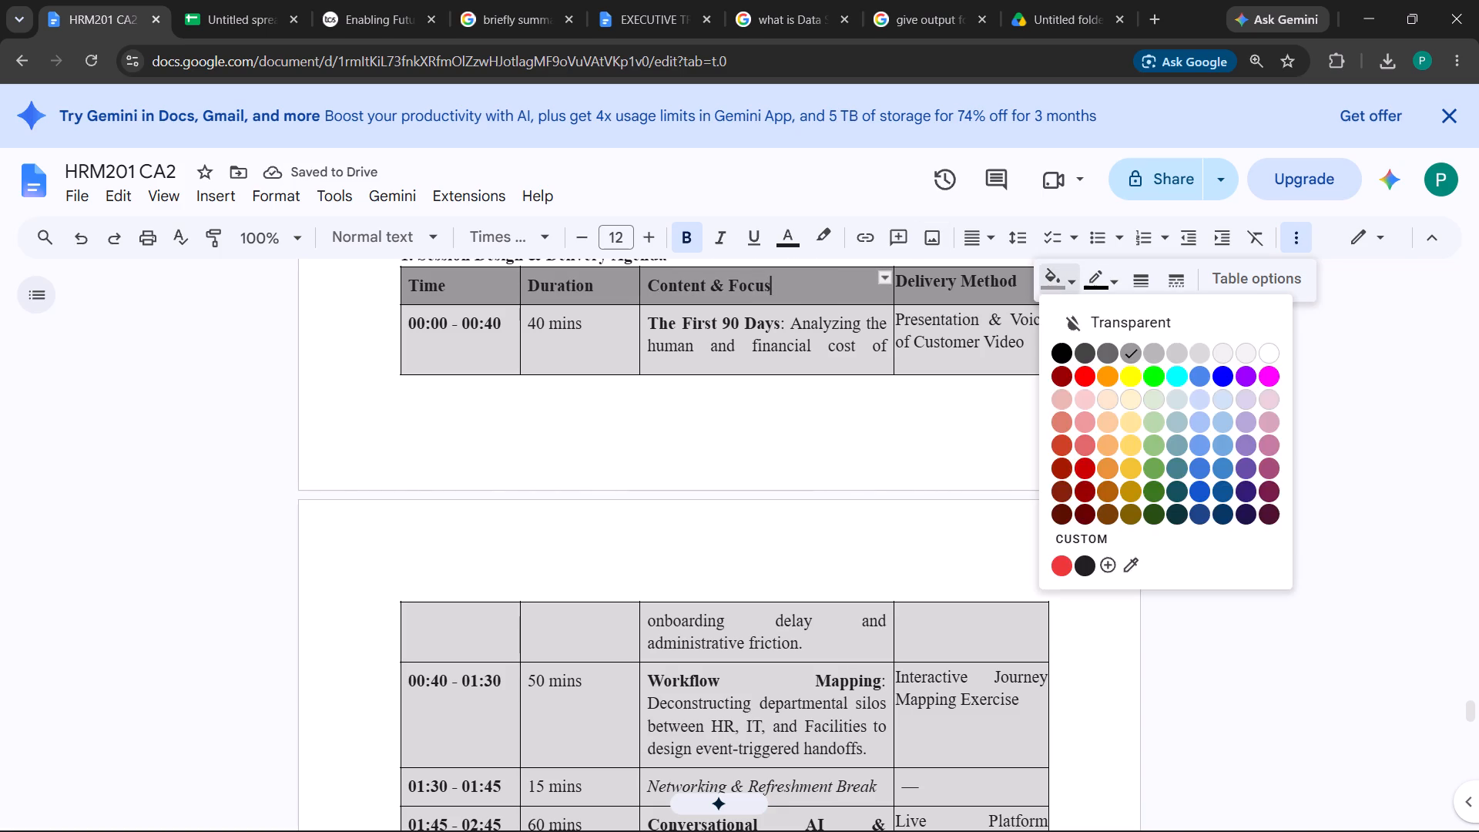
{"action": "left_click", "coordinate": [1074, 282]}
{"action": "scroll", "coordinate": [669, 441], "scroll_direction": "down", "scroll_amount": 13}
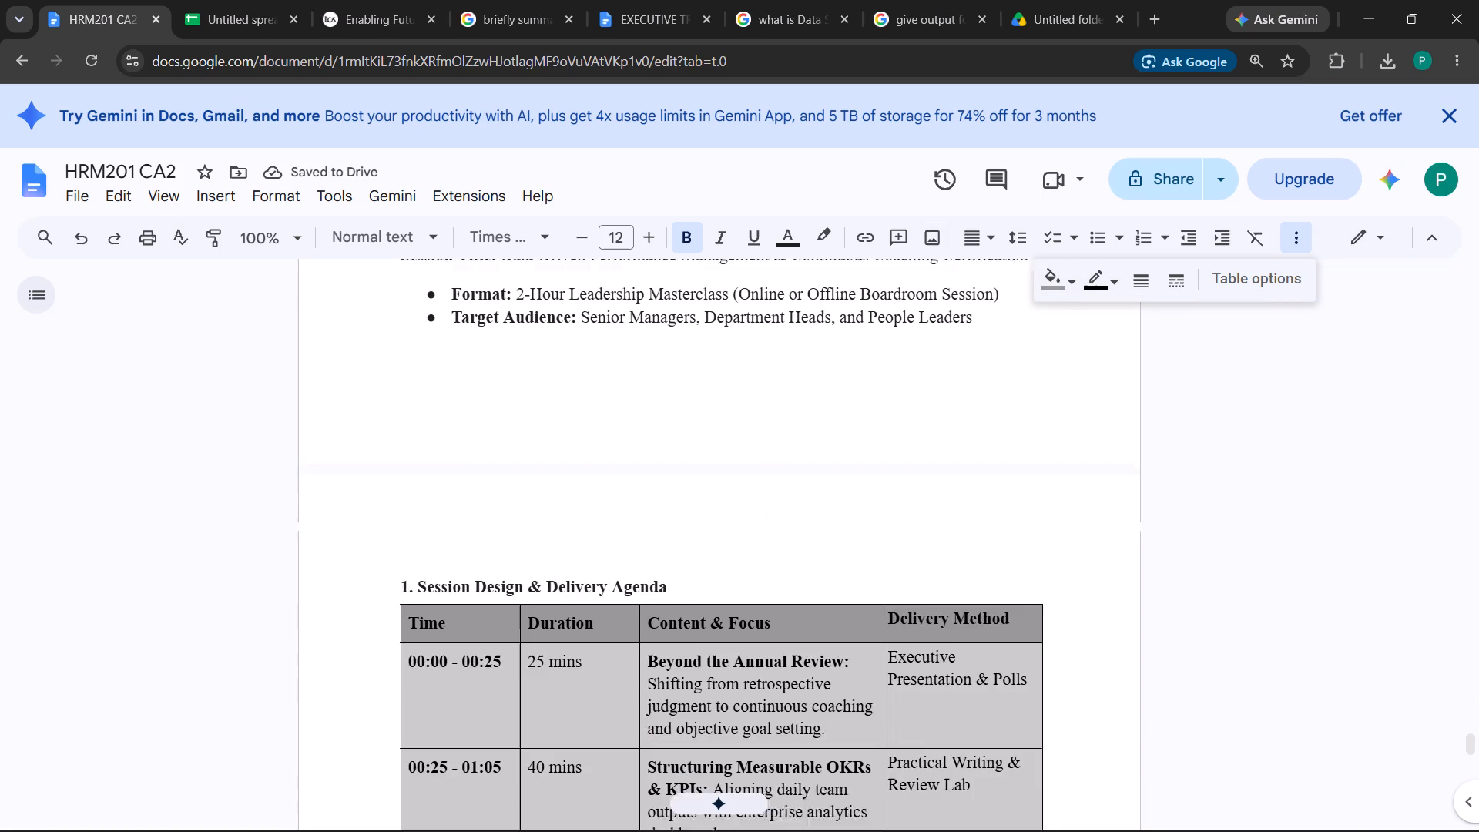
{"action": "scroll", "coordinate": [669, 441], "scroll_direction": "down", "scroll_amount": 2}
{"action": "left_click", "coordinate": [812, 418]}
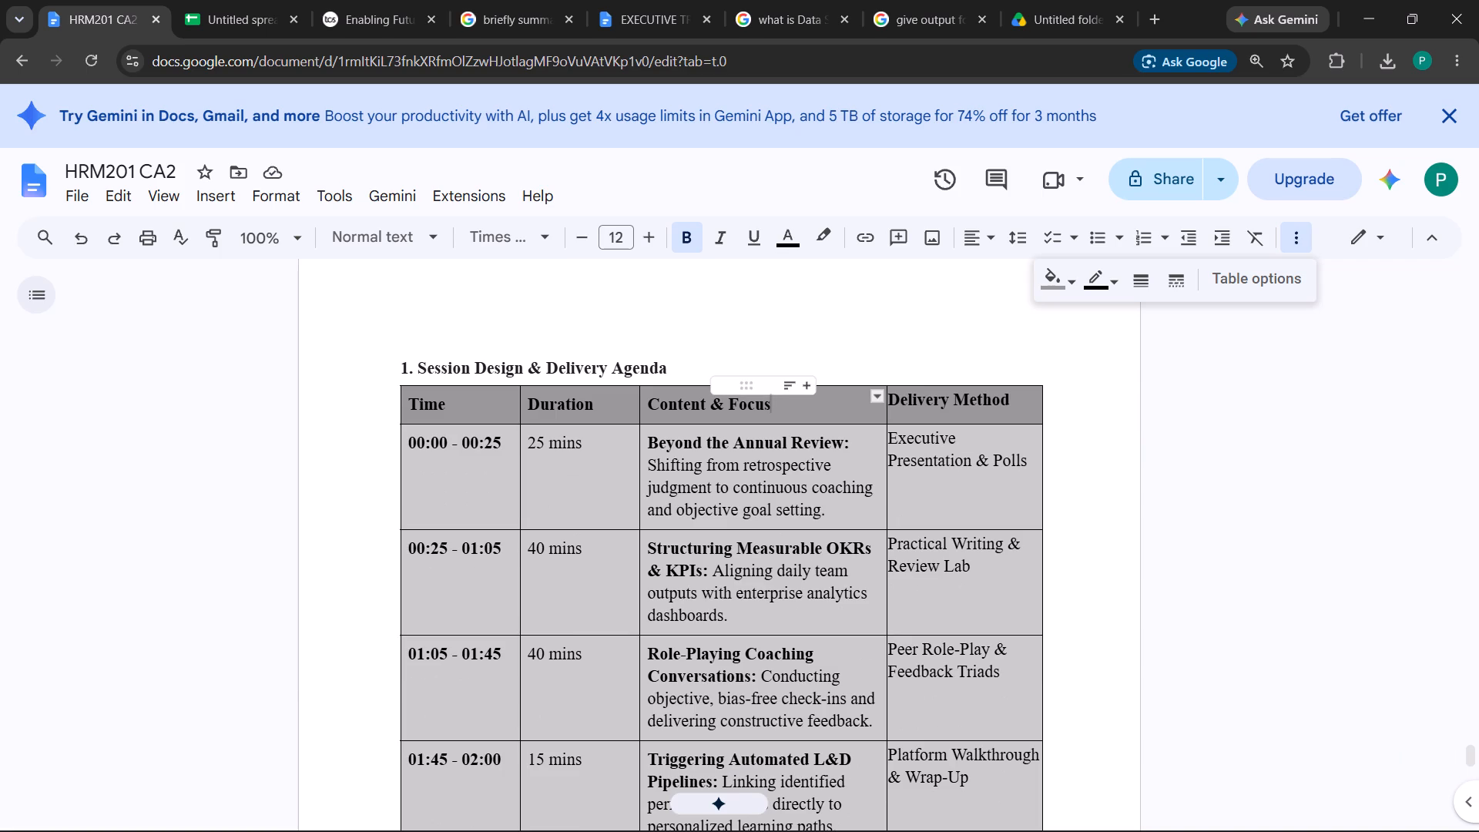
{"action": "left_click", "coordinate": [1064, 279]}
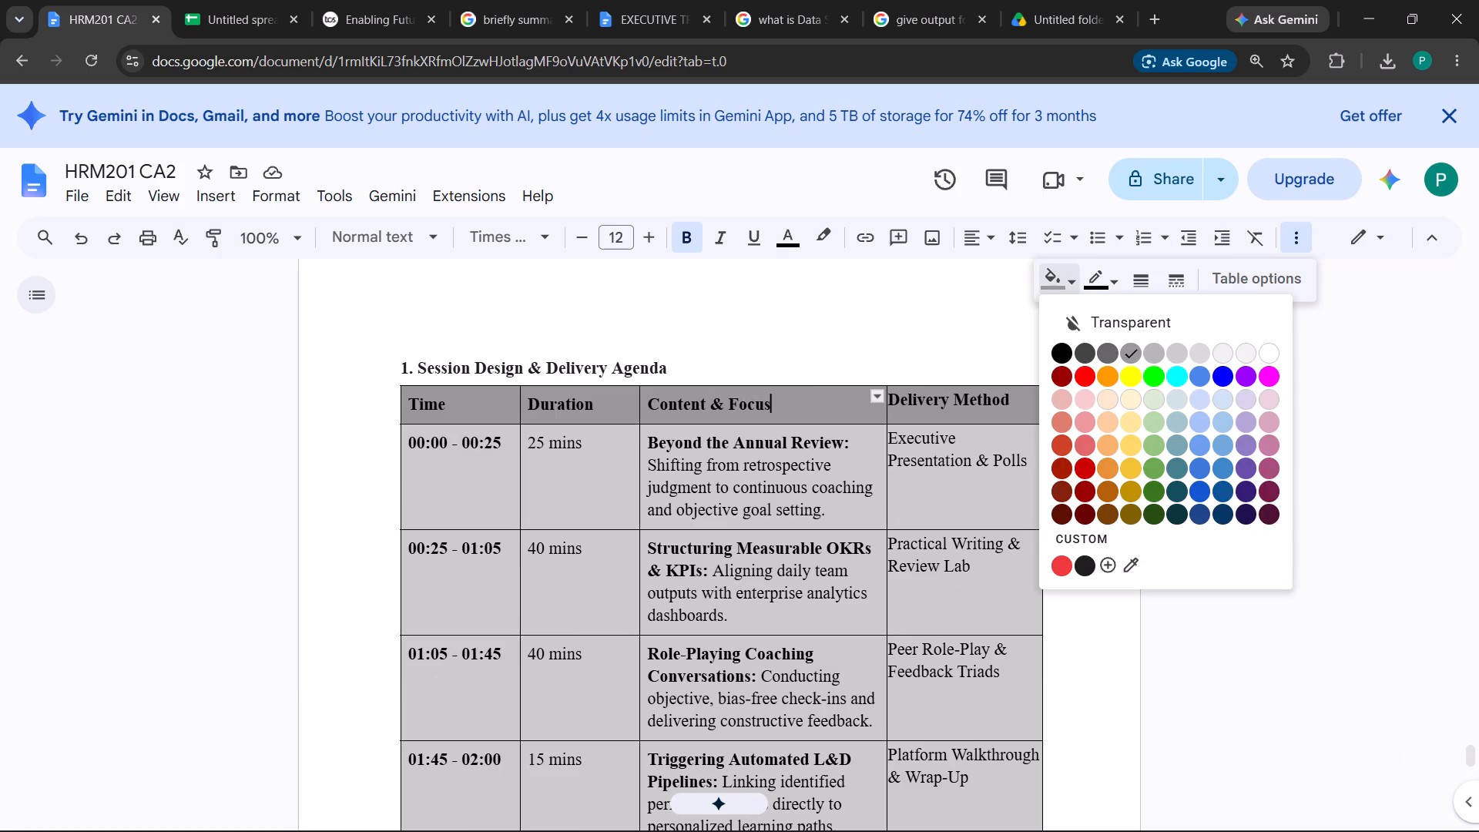
Set all four body rows of the "Beyond the Annual Review" agenda table to the lighter grey background used in the "The First 90 Days" table.
{"action": "left_click_drag", "start_coordinate": [464, 481], "coordinate": [939, 606]}
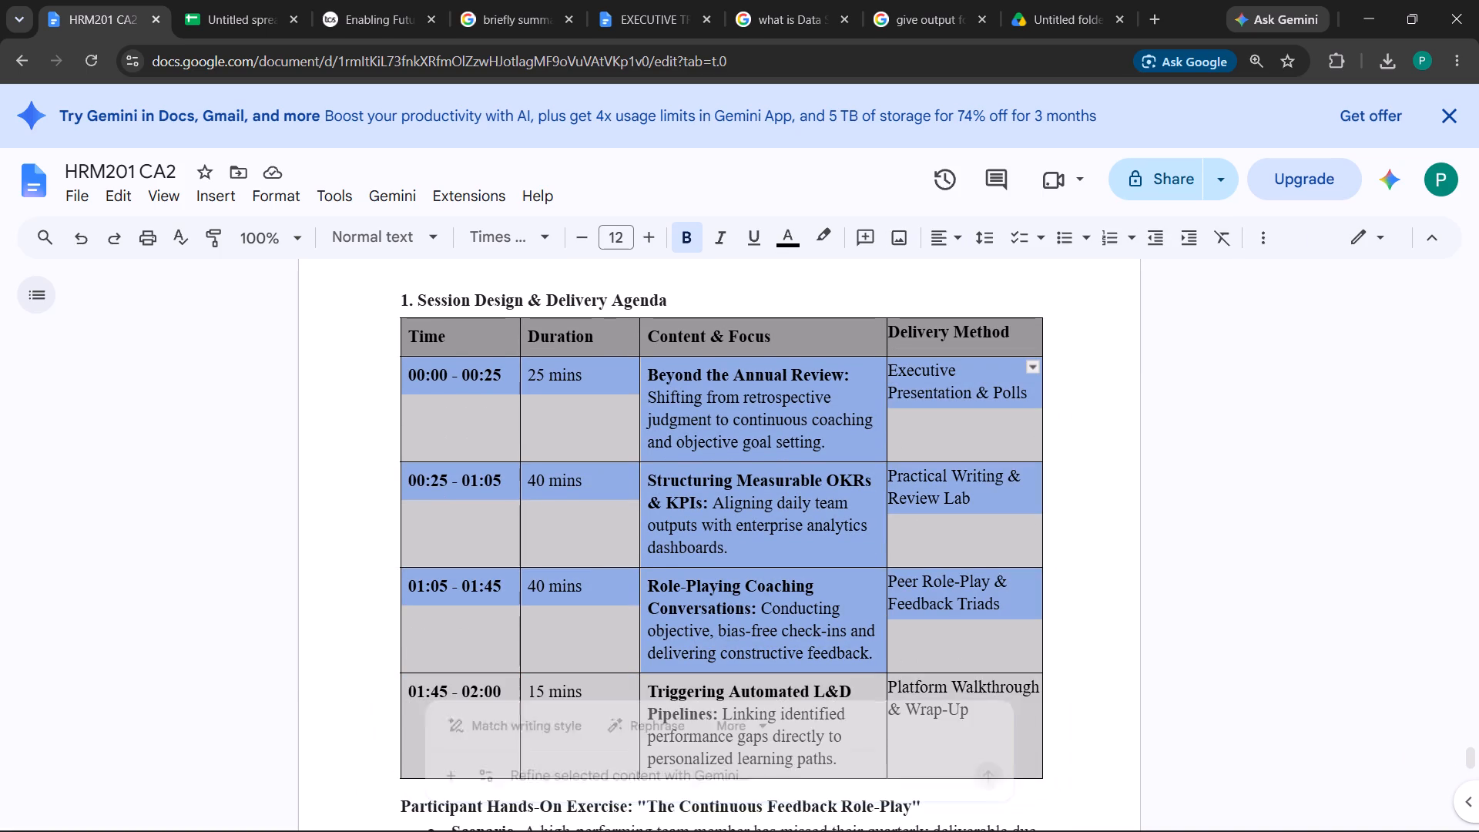
{"action": "left_click_drag", "start_coordinate": [939, 606], "coordinate": [951, 700]}
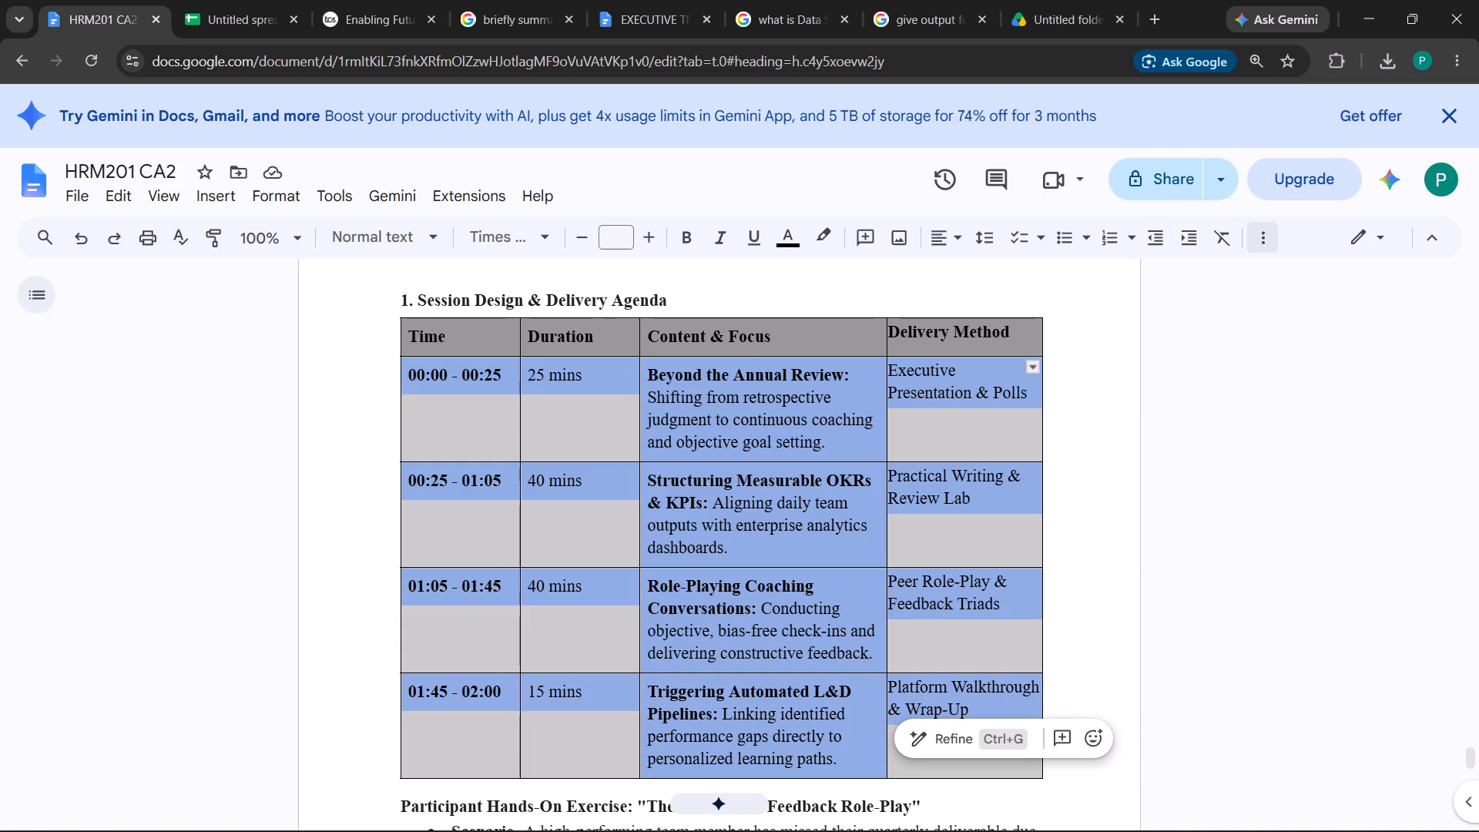
{"action": "left_click", "coordinate": [1266, 250]}
{"action": "left_click", "coordinate": [1042, 277]}
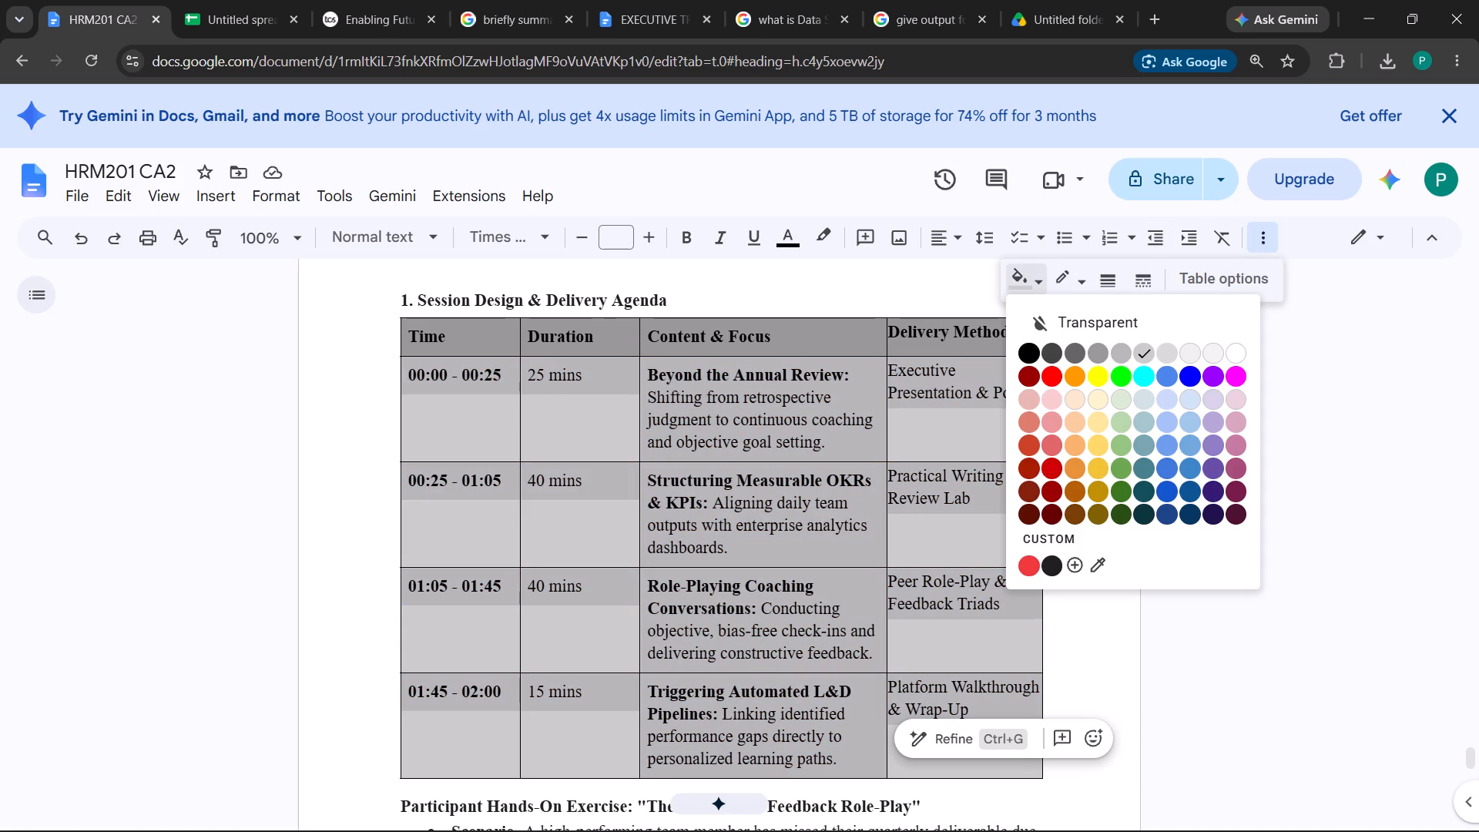
{"action": "left_click", "coordinate": [1164, 349]}
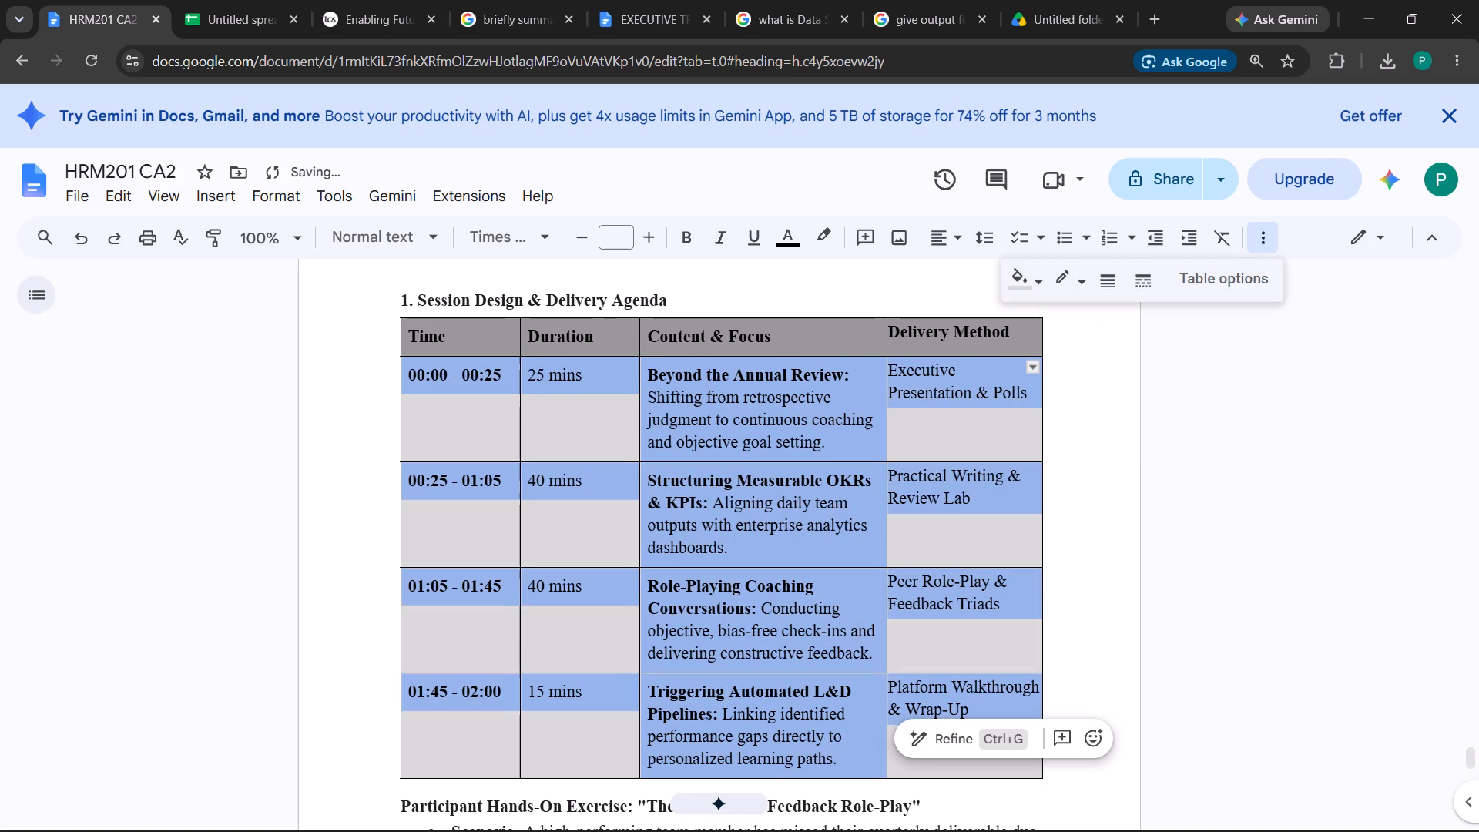
{"action": "left_click", "coordinate": [0, 570]}
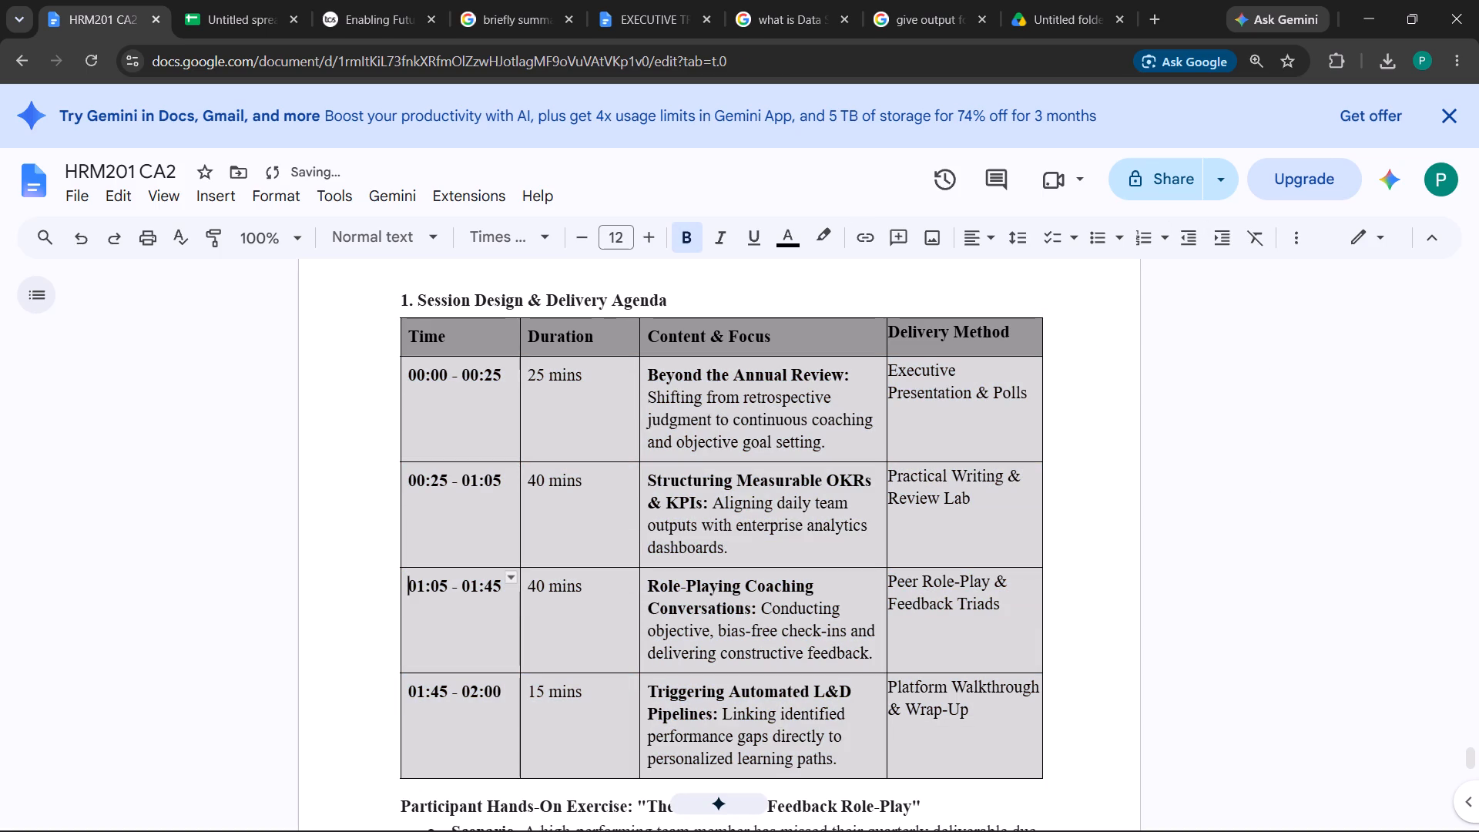
Set the header row background of the "Beyond the Annual Review" agenda table one grey shade lighter.
{"action": "left_click_drag", "start_coordinate": [488, 344], "coordinate": [998, 337]}
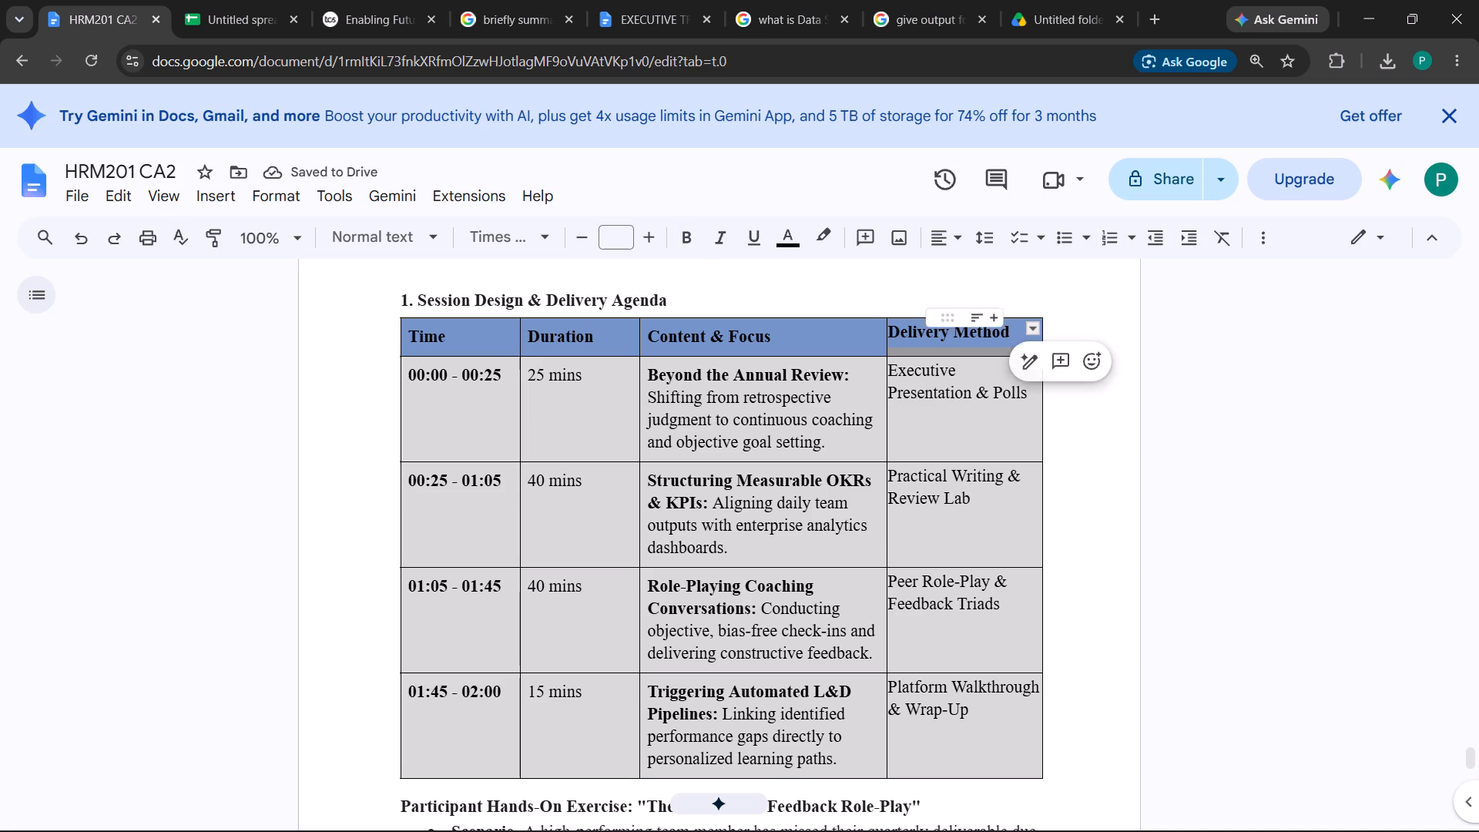
{"action": "left_click", "coordinate": [1247, 245]}
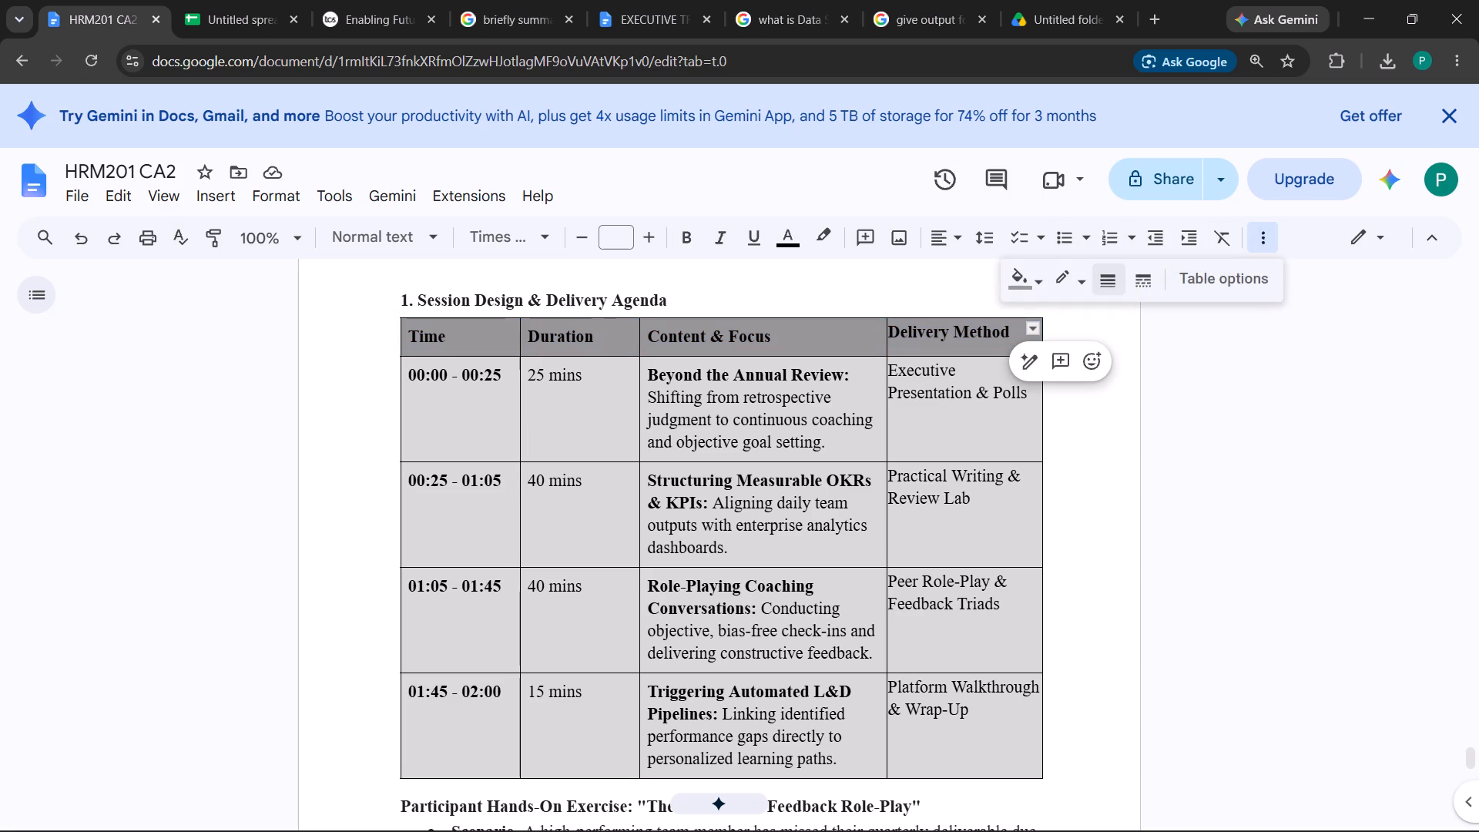
{"action": "left_click", "coordinate": [1042, 279]}
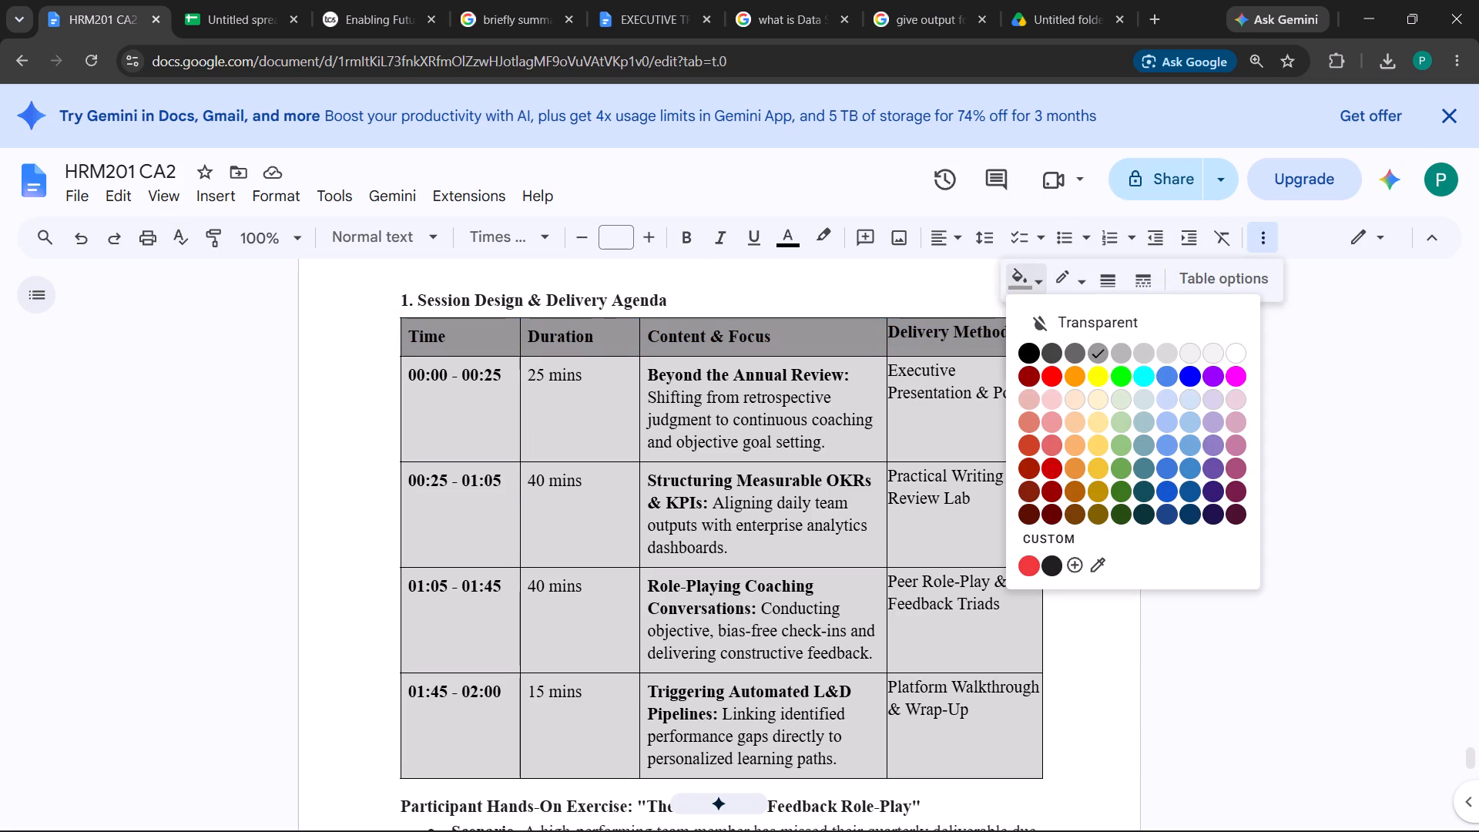
{"action": "left_click", "coordinate": [1118, 347]}
{"action": "left_click", "coordinate": [101, 503]}
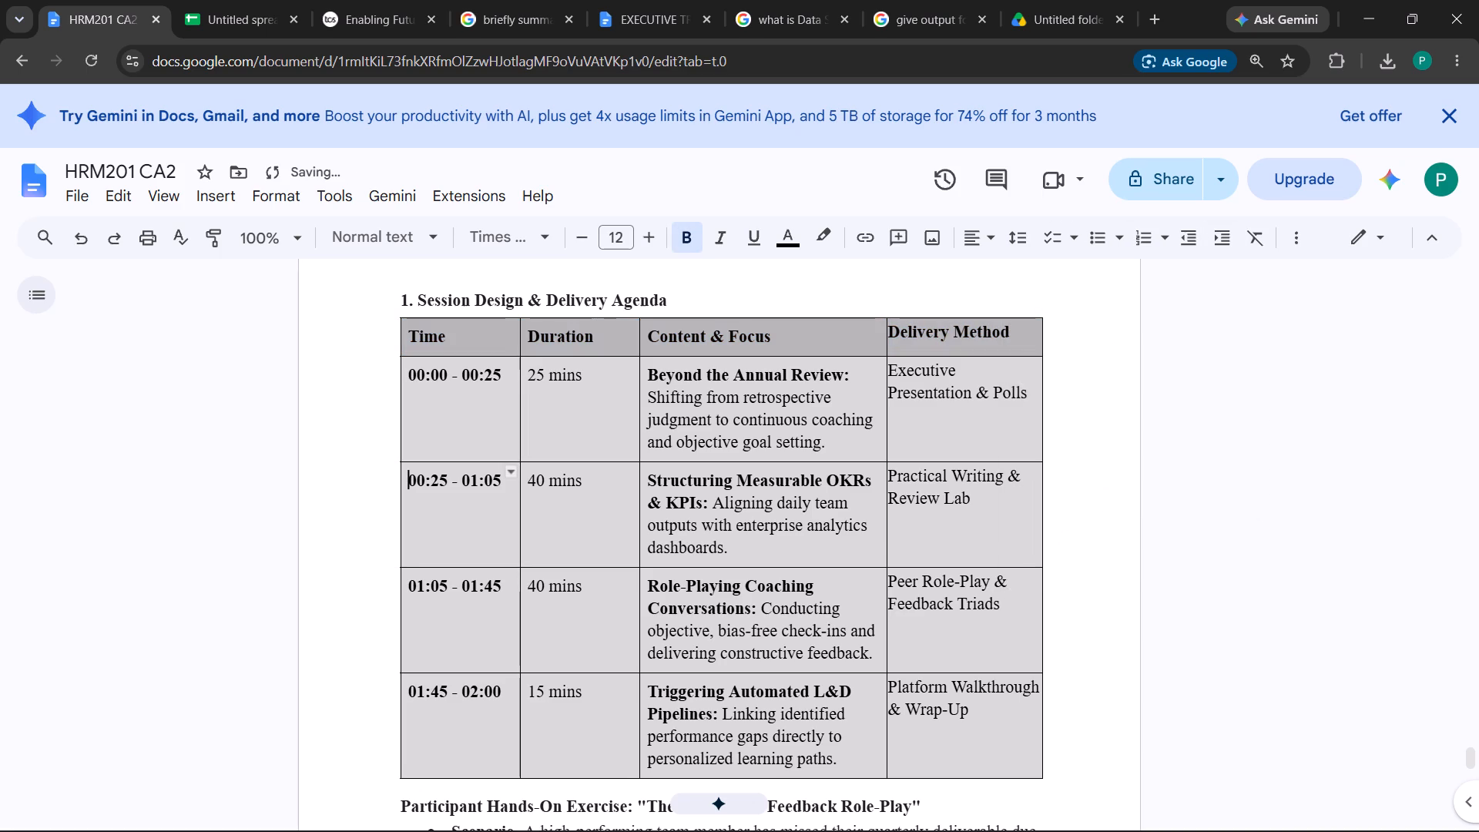
Apply the same lighter grey header background to the header row of Module 2's "The First 90 Days" agenda table.
{"action": "scroll", "coordinate": [464, 466], "scroll_direction": "up", "scroll_amount": 4}
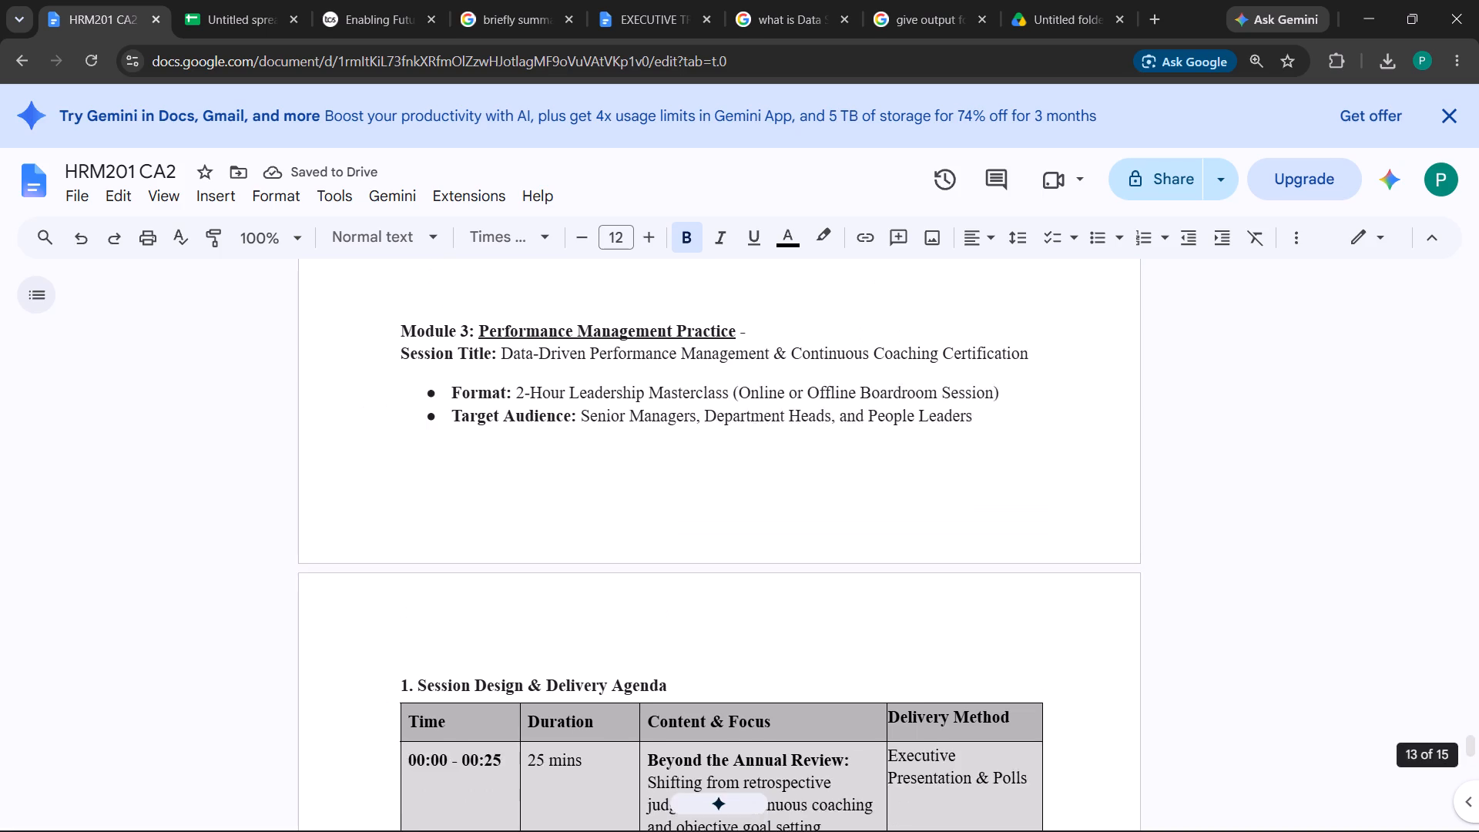
{"action": "scroll", "coordinate": [495, 545], "scroll_direction": "up", "scroll_amount": 15}
{"action": "scroll", "coordinate": [518, 579], "scroll_direction": "down", "scroll_amount": 3}
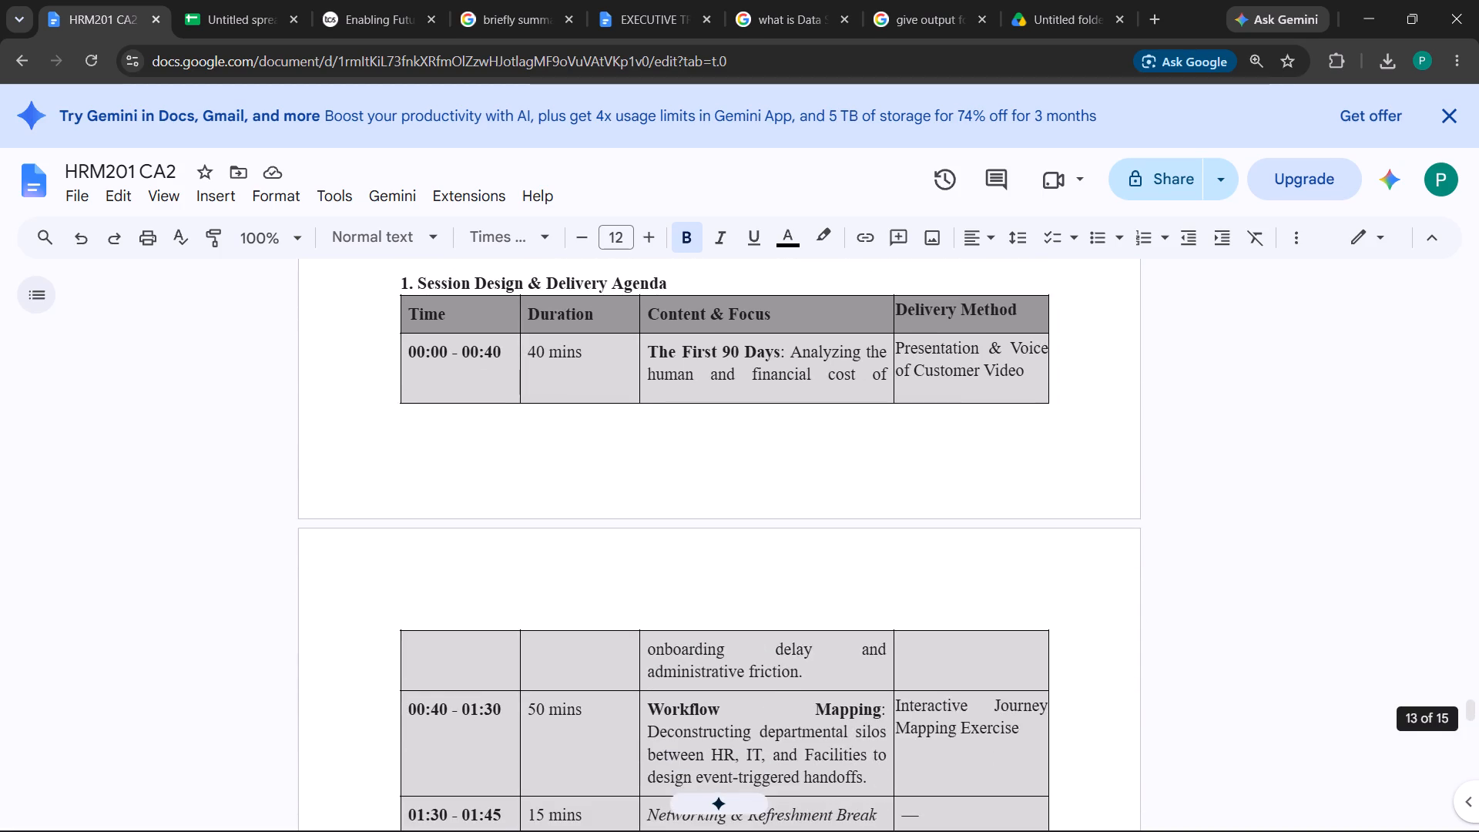
{"action": "scroll", "coordinate": [518, 583], "scroll_direction": "up", "scroll_amount": 3}
{"action": "left_click_drag", "start_coordinate": [501, 599], "coordinate": [1046, 620]}
{"action": "left_click", "coordinate": [1259, 237]}
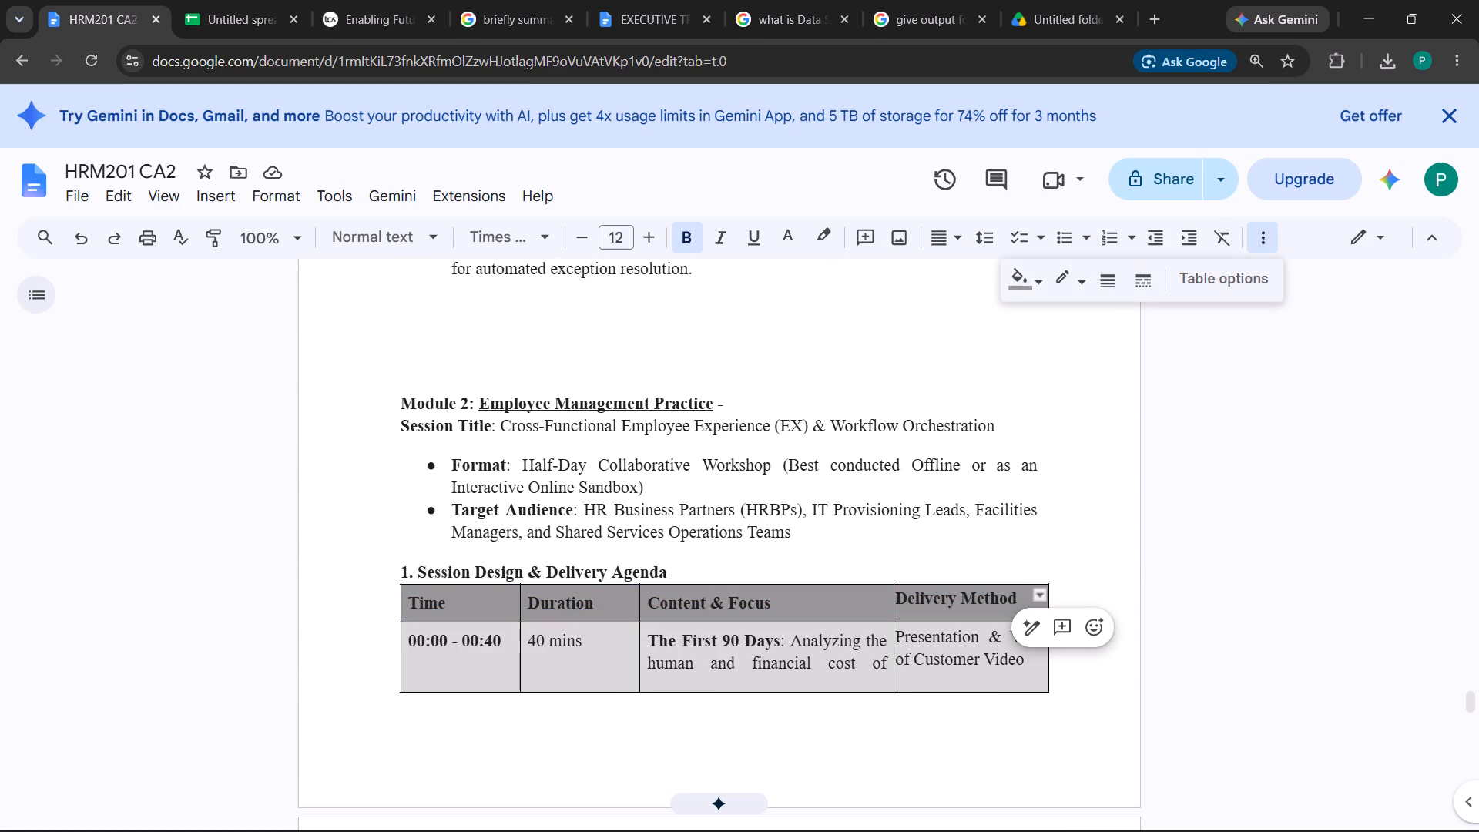
{"action": "left_click", "coordinate": [1035, 286]}
{"action": "left_click", "coordinate": [1115, 352]}
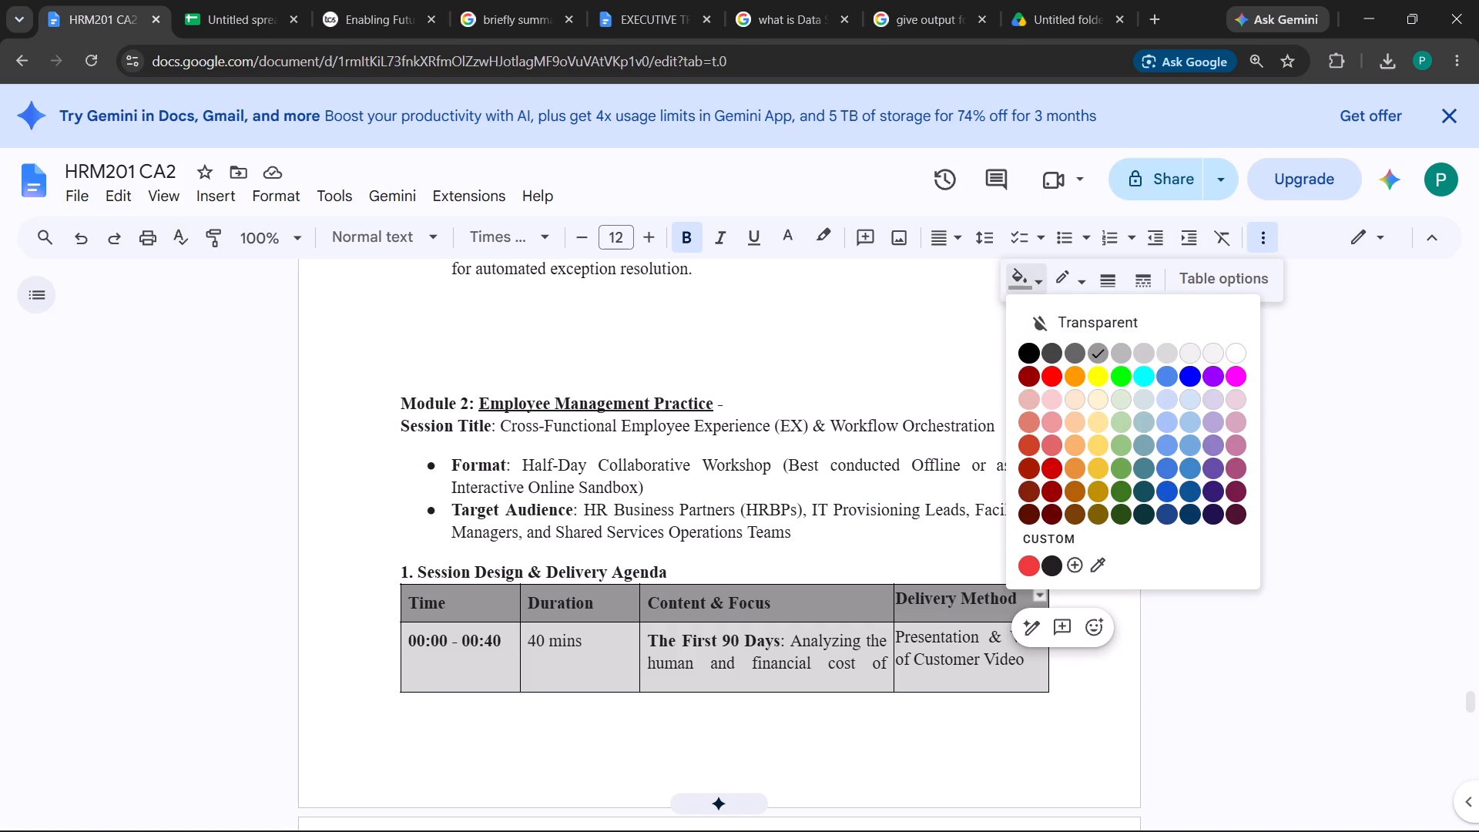
{"action": "left_click", "coordinate": [911, 373]}
Give the header row of Module 1's "The Cost of Payroll Friction" agenda table the same one-shade-lighter grey background.
{"action": "scroll", "coordinate": [821, 552], "scroll_direction": "up", "scroll_amount": 11}
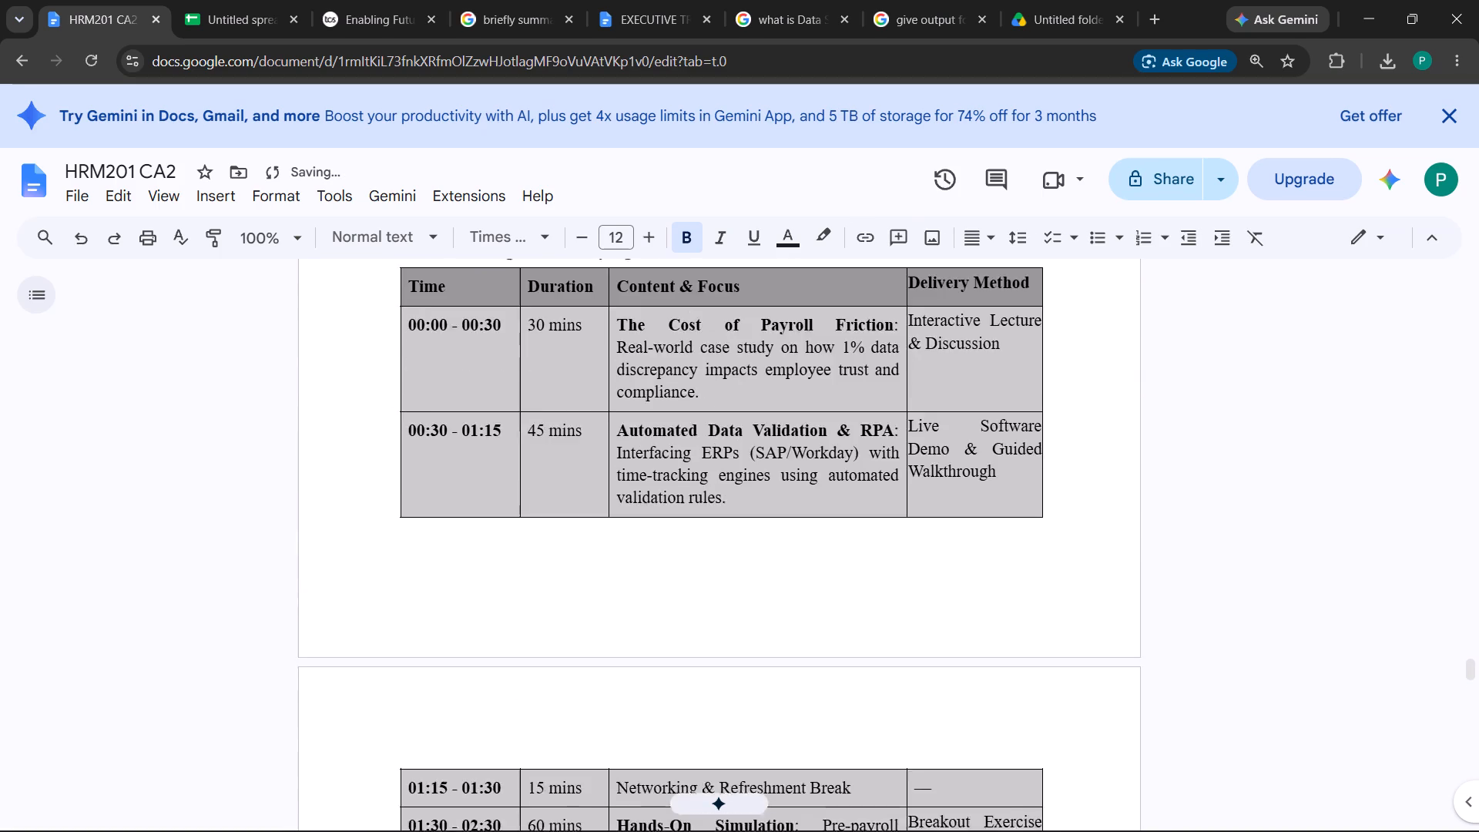
{"action": "scroll", "coordinate": [807, 592], "scroll_direction": "up", "scroll_amount": 2}
{"action": "left_click_drag", "start_coordinate": [499, 490], "coordinate": [996, 481]}
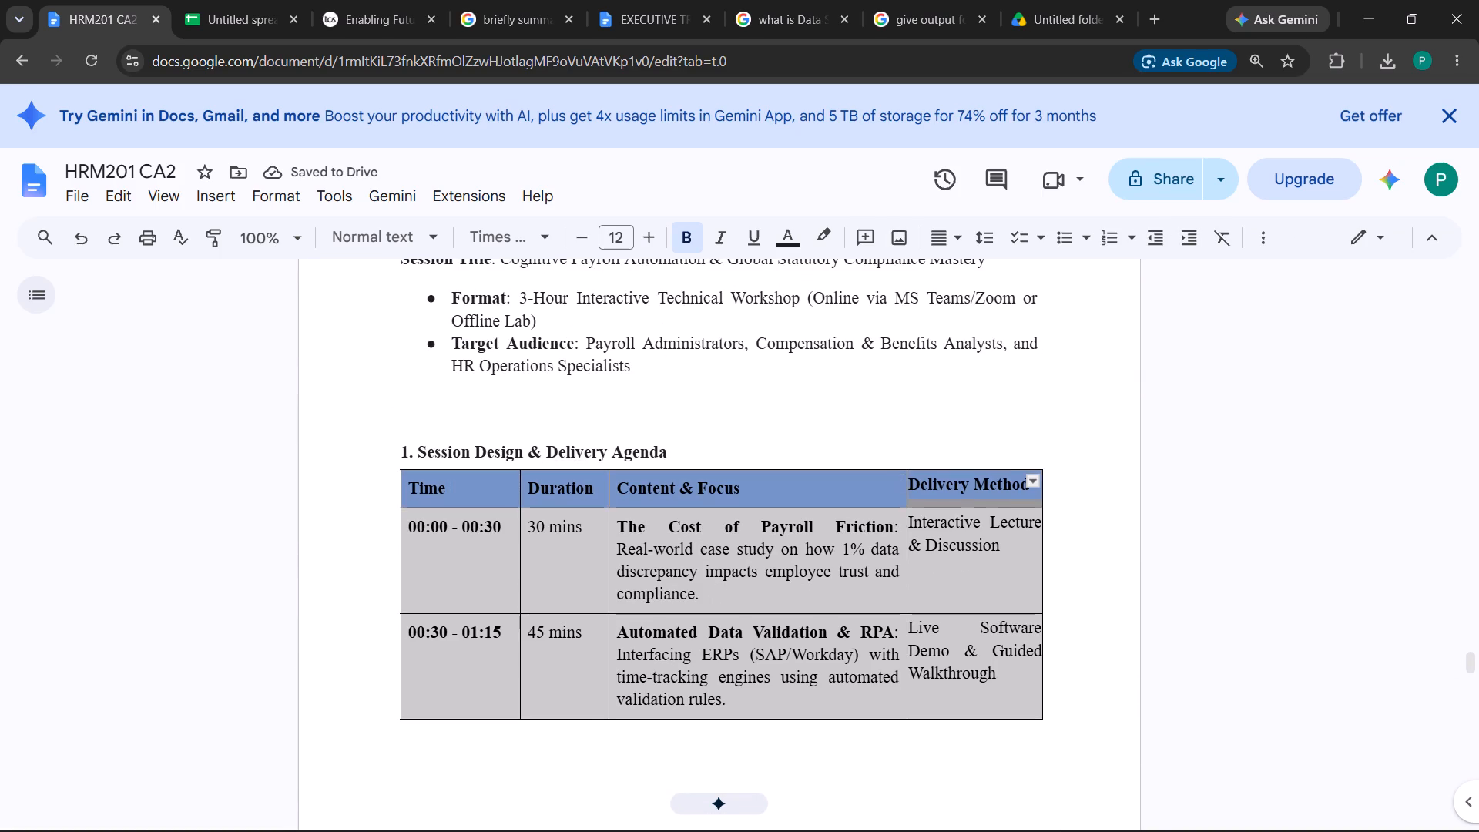
{"action": "left_click_drag", "start_coordinate": [996, 481], "coordinate": [1020, 481]}
{"action": "left_click", "coordinate": [1246, 243]}
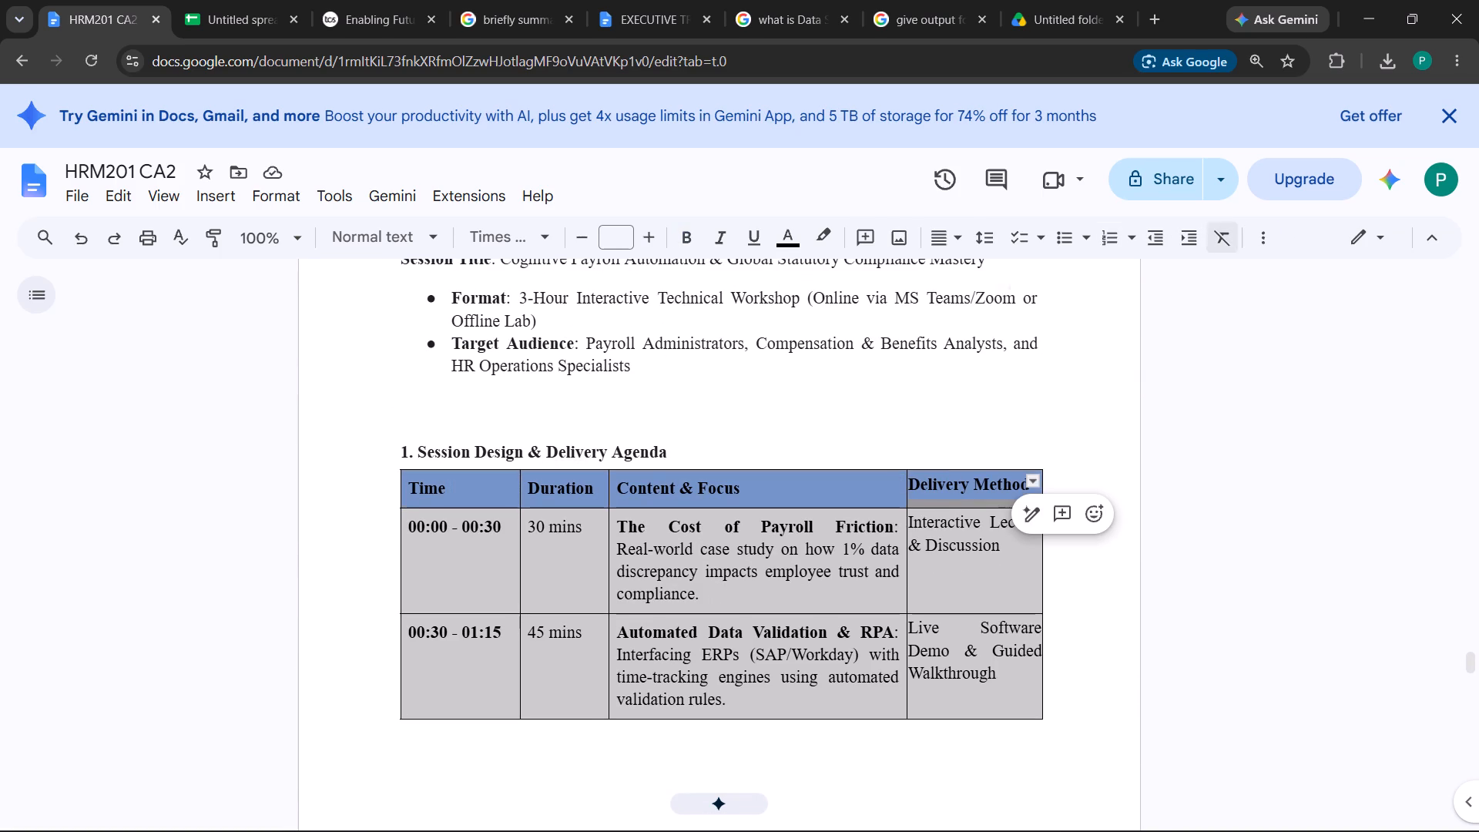
{"action": "left_click", "coordinate": [1036, 275]}
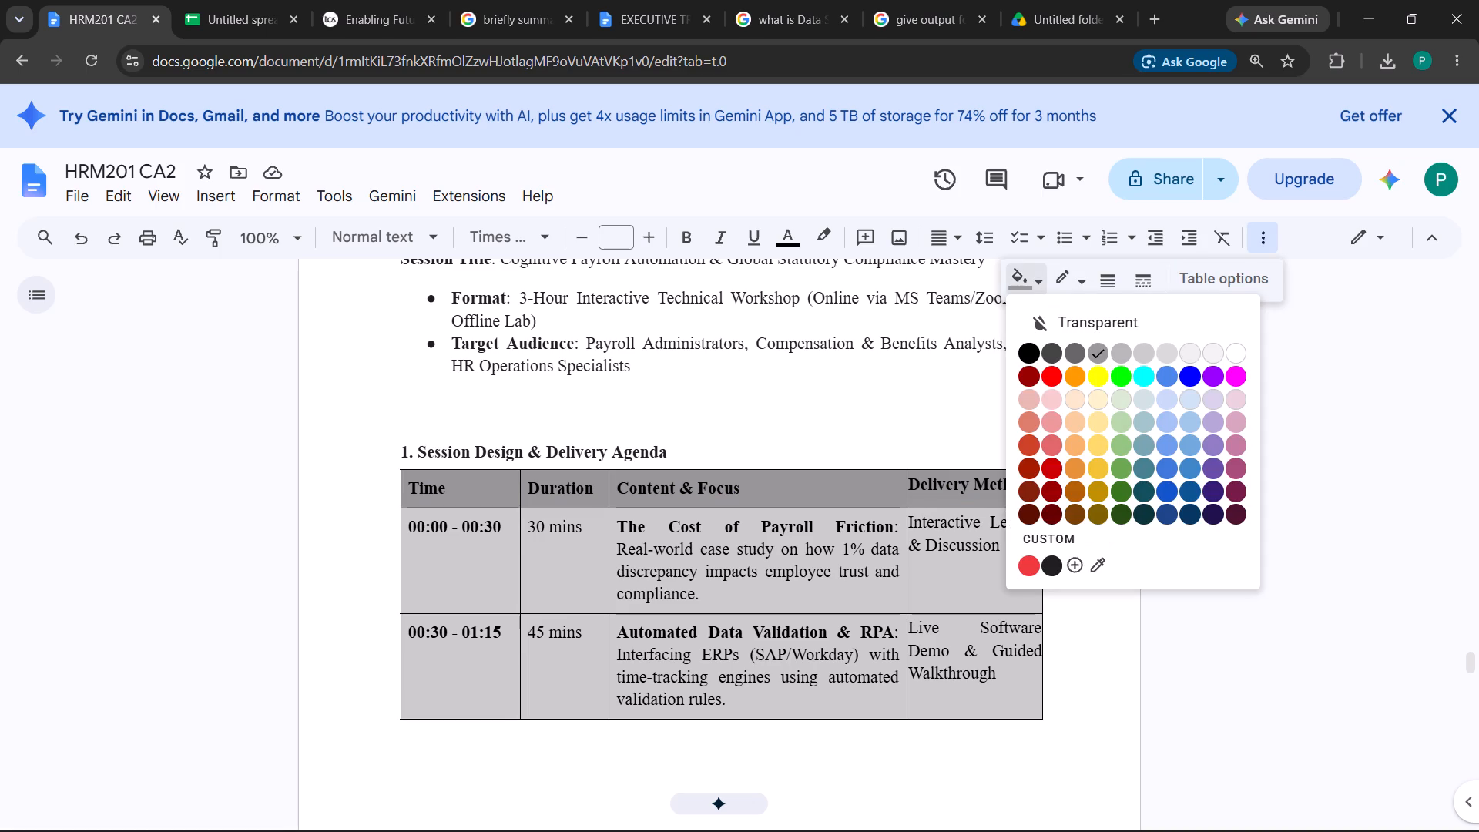
{"action": "left_click", "coordinate": [1121, 347]}
Set all body rows of Module 1's agenda table, 00:00 - 00:30 through 02:30 - 03:00, to the light grey of the other agenda tables.
{"action": "left_click_drag", "start_coordinate": [490, 570], "coordinate": [522, 619]}
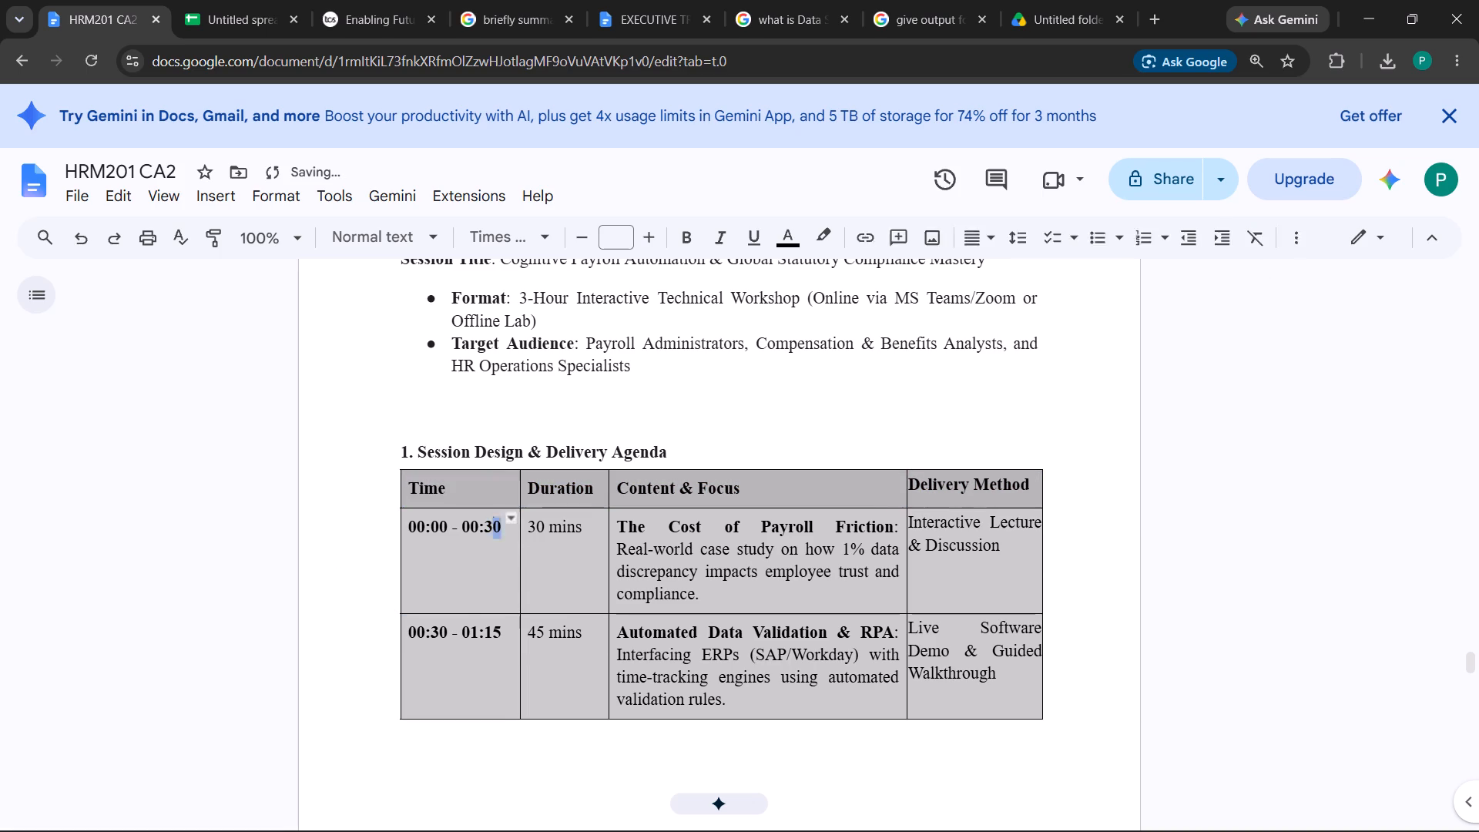
{"action": "left_click_drag", "start_coordinate": [522, 619], "coordinate": [1029, 793]}
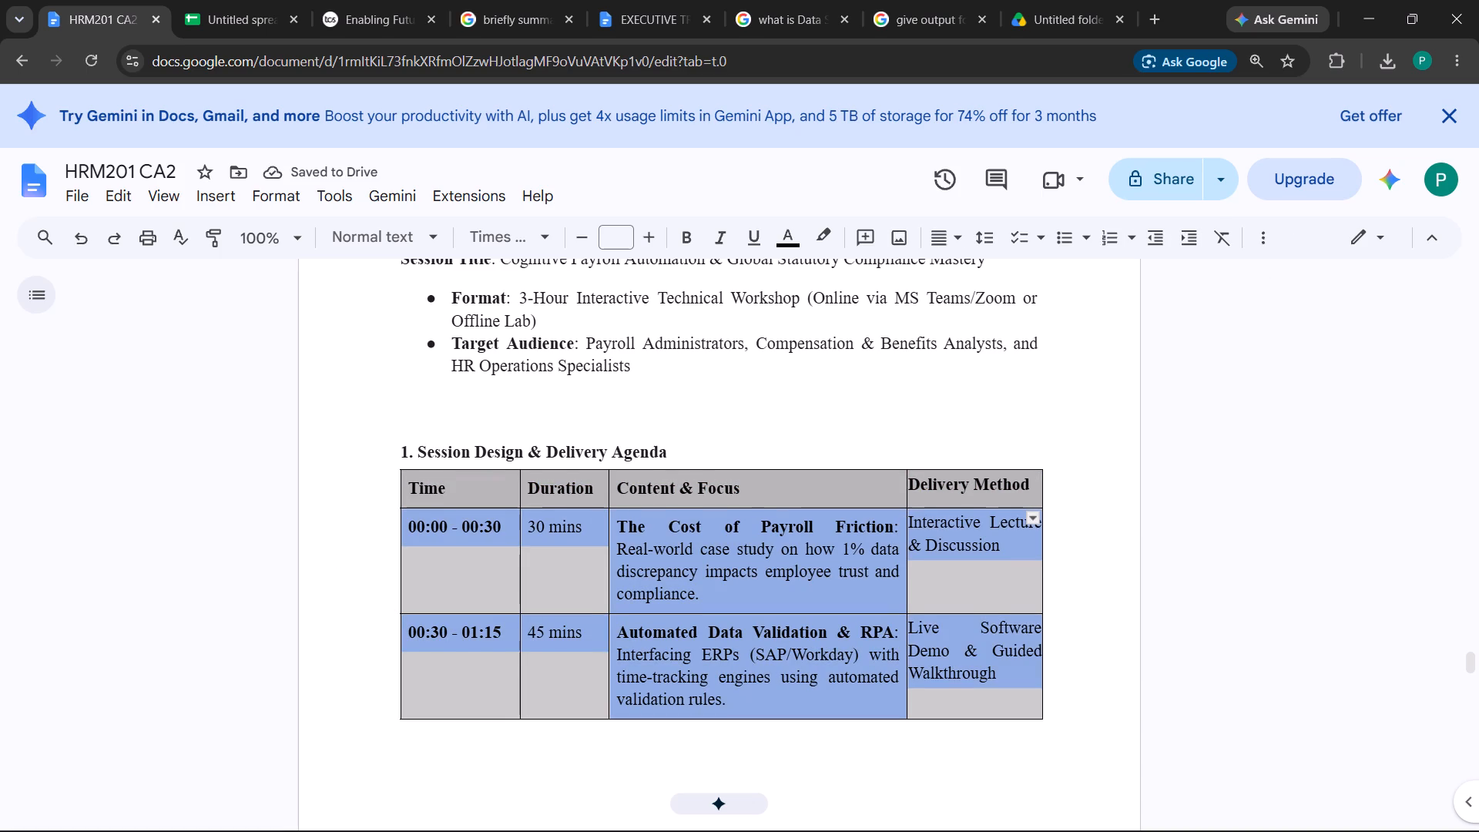
{"action": "left_click_drag", "start_coordinate": [1029, 793], "coordinate": [1010, 745]}
{"action": "scroll", "coordinate": [1029, 793], "scroll_direction": "down", "scroll_amount": 6}
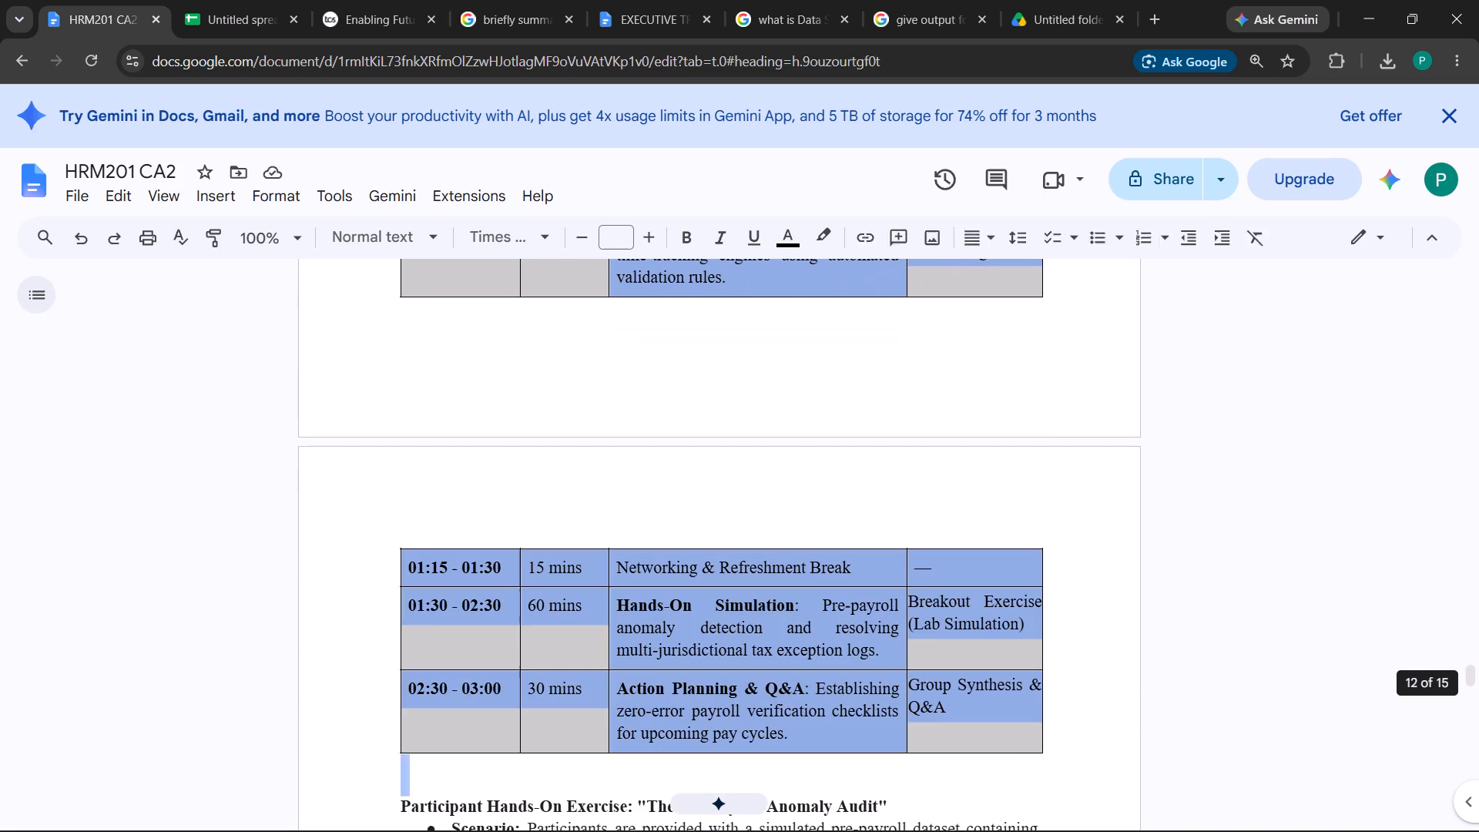
{"action": "left_click_drag", "start_coordinate": [1010, 745], "coordinate": [1009, 744]}
{"action": "left_click", "coordinate": [1260, 240]}
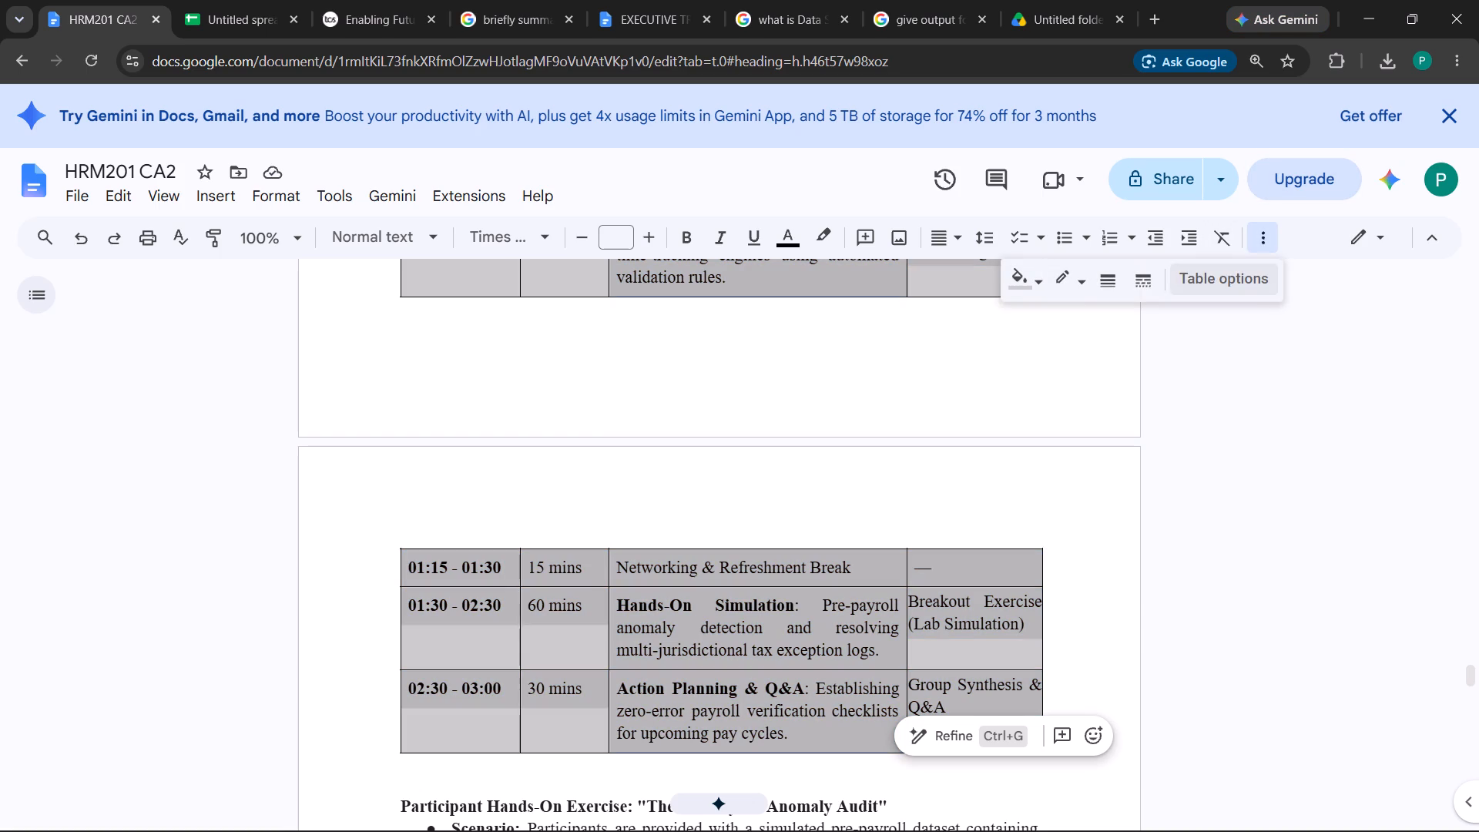
{"action": "left_click", "coordinate": [1046, 267]}
{"action": "left_click", "coordinate": [1165, 357]}
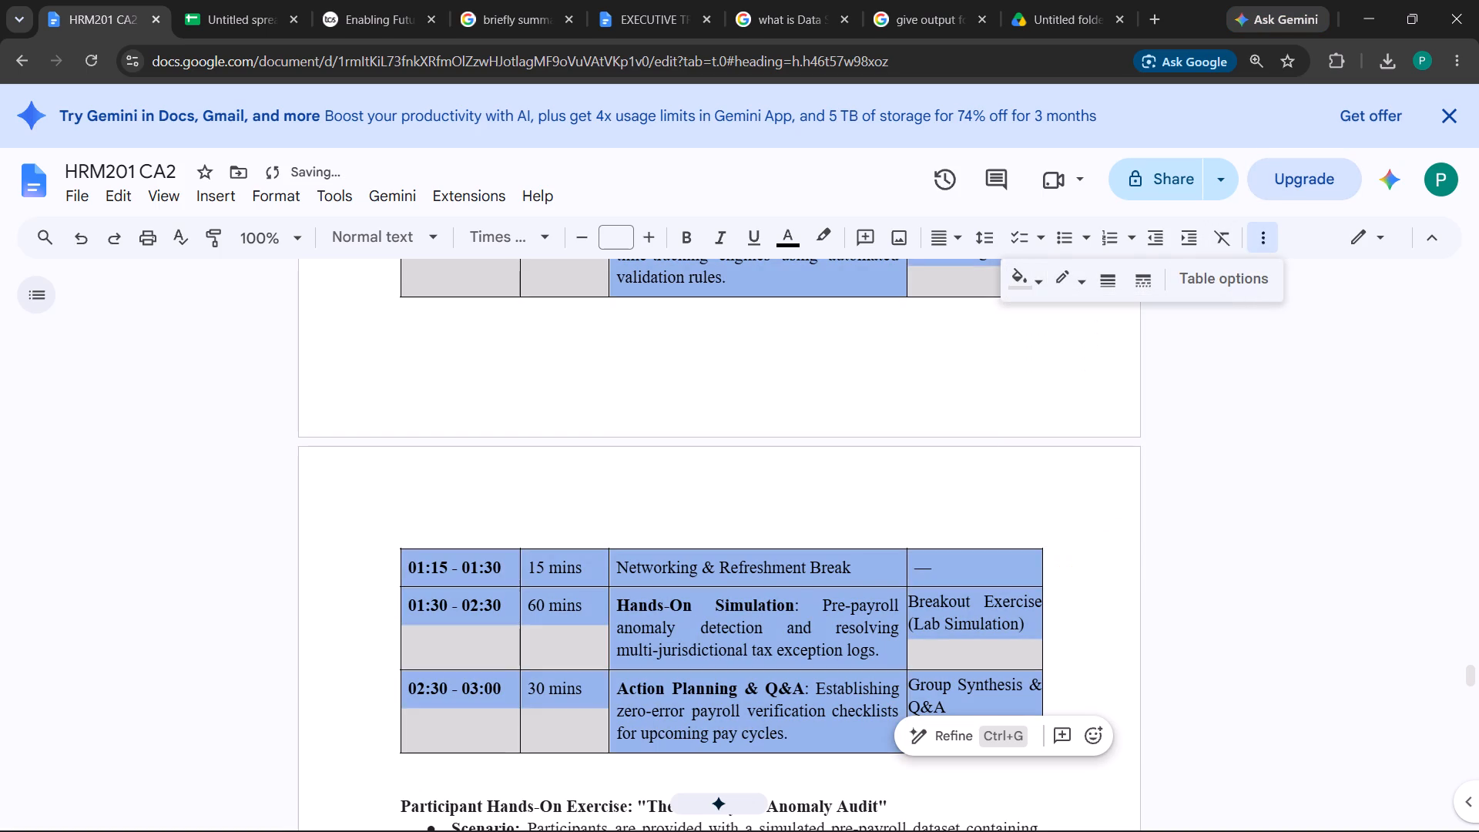
{"action": "left_click", "coordinate": [739, 408]}
Review the document's layout backwards from the Training Session and Report section to the list of HR practices considered in the assignment.
{"action": "scroll", "coordinate": [276, 461], "scroll_direction": "up", "scroll_amount": 9}
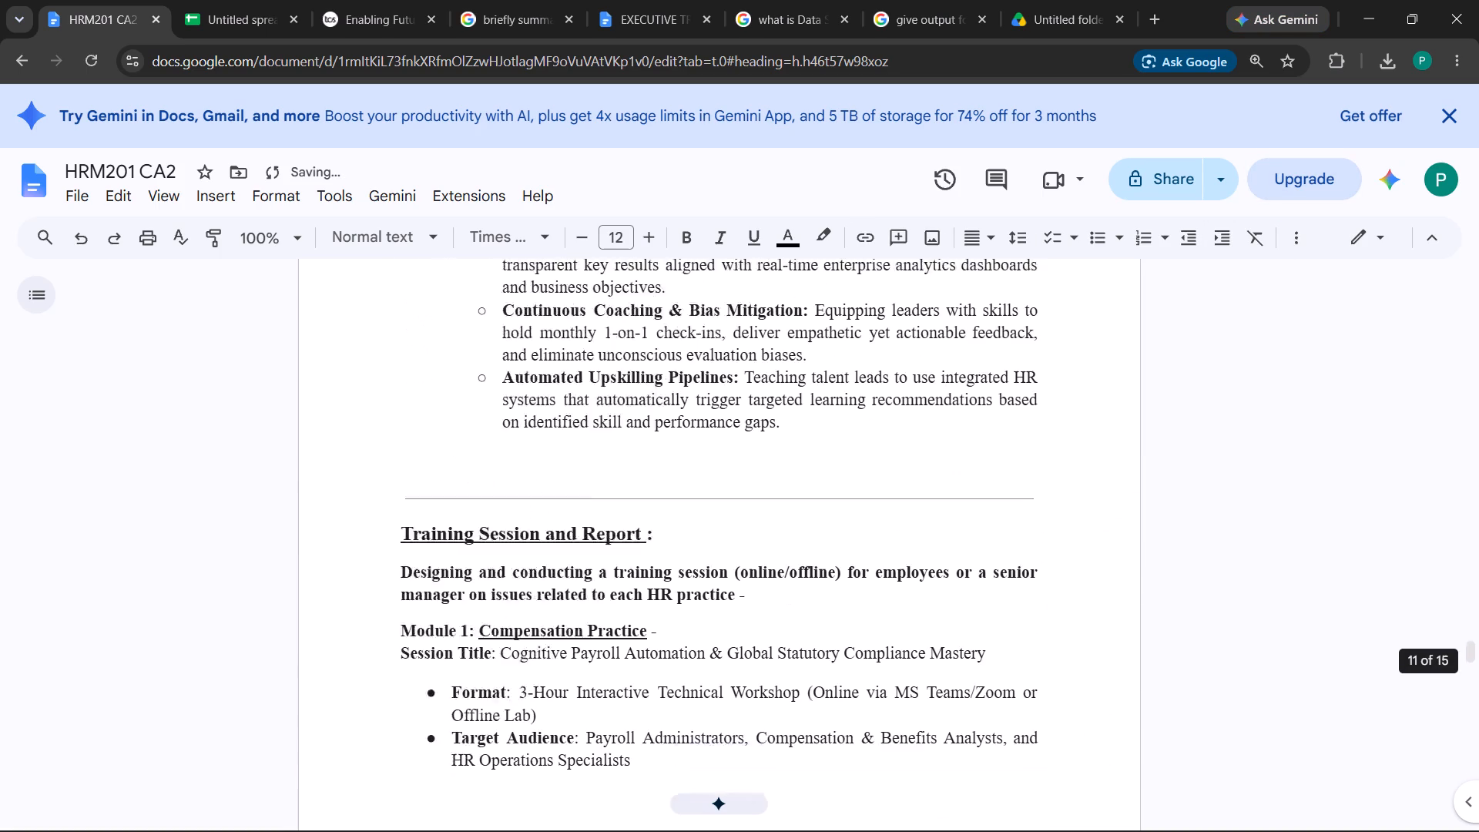
{"action": "scroll", "coordinate": [276, 461], "scroll_direction": "up", "scroll_amount": 15}
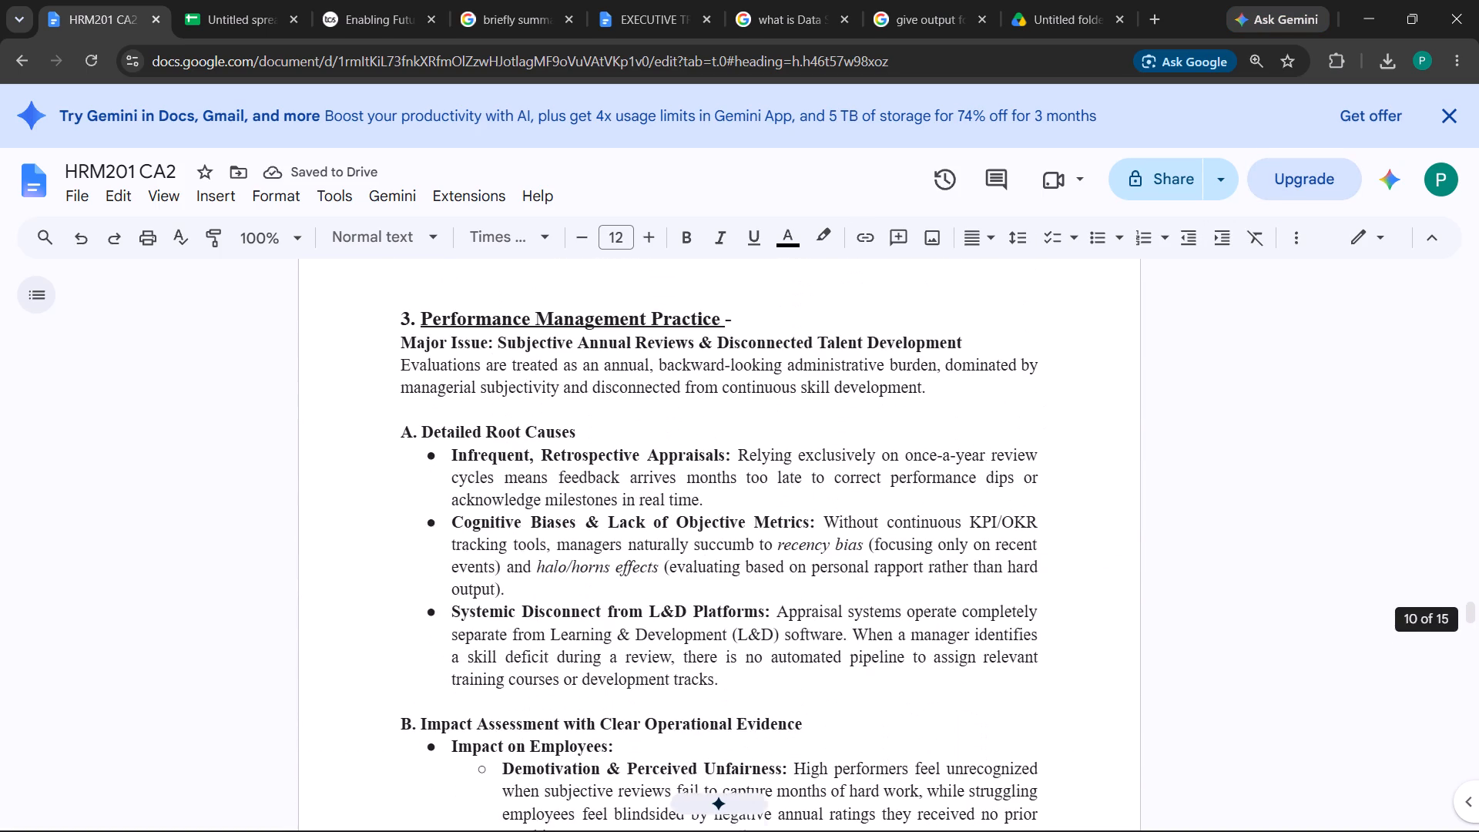
{"action": "scroll", "coordinate": [276, 461], "scroll_direction": "up", "scroll_amount": 19}
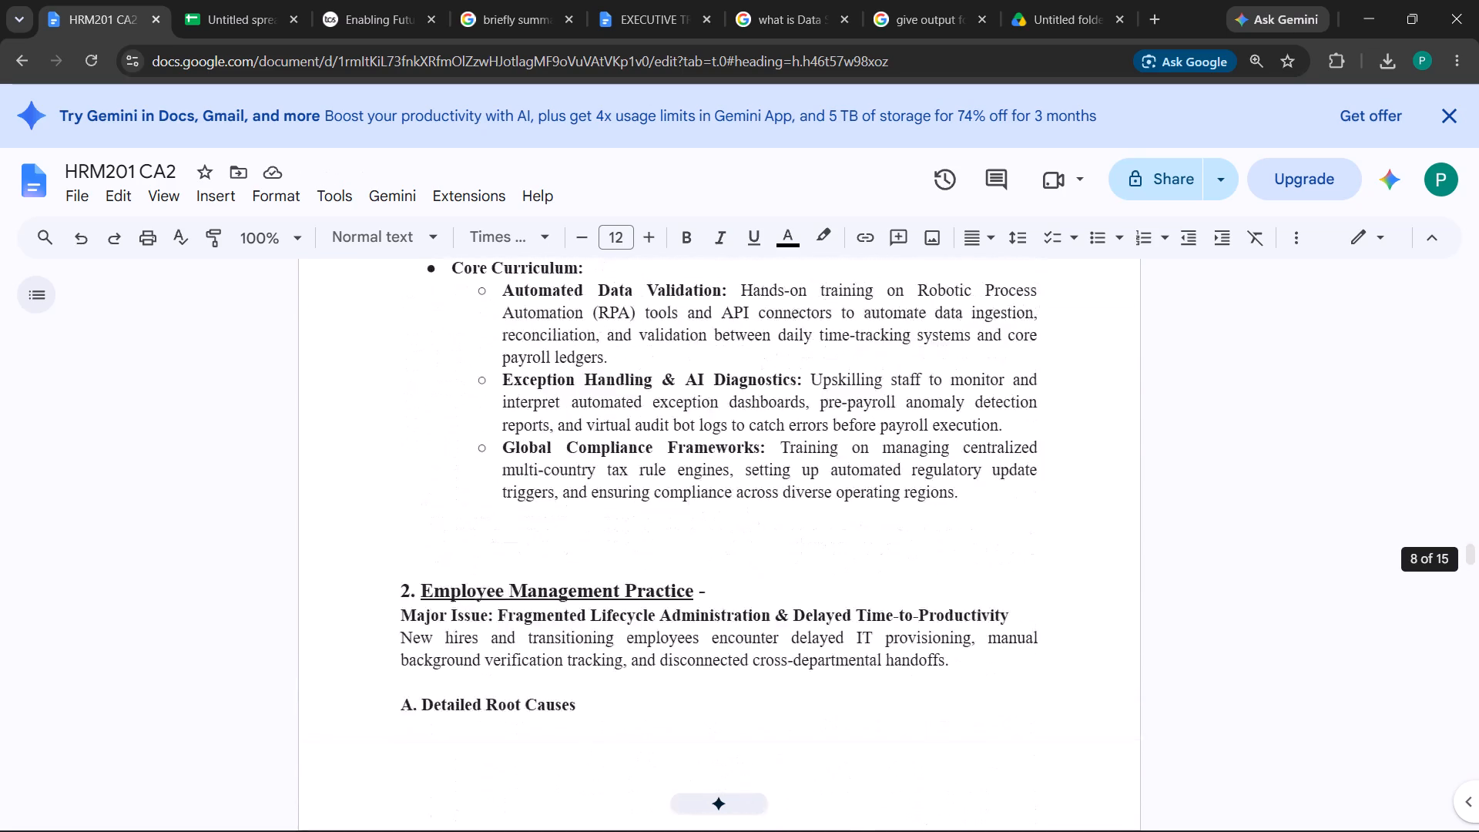
{"action": "scroll", "coordinate": [276, 461], "scroll_direction": "up", "scroll_amount": 10}
{"action": "scroll", "coordinate": [276, 461], "scroll_direction": "down", "scroll_amount": 1}
{"action": "scroll", "coordinate": [276, 461], "scroll_direction": "up", "scroll_amount": 7}
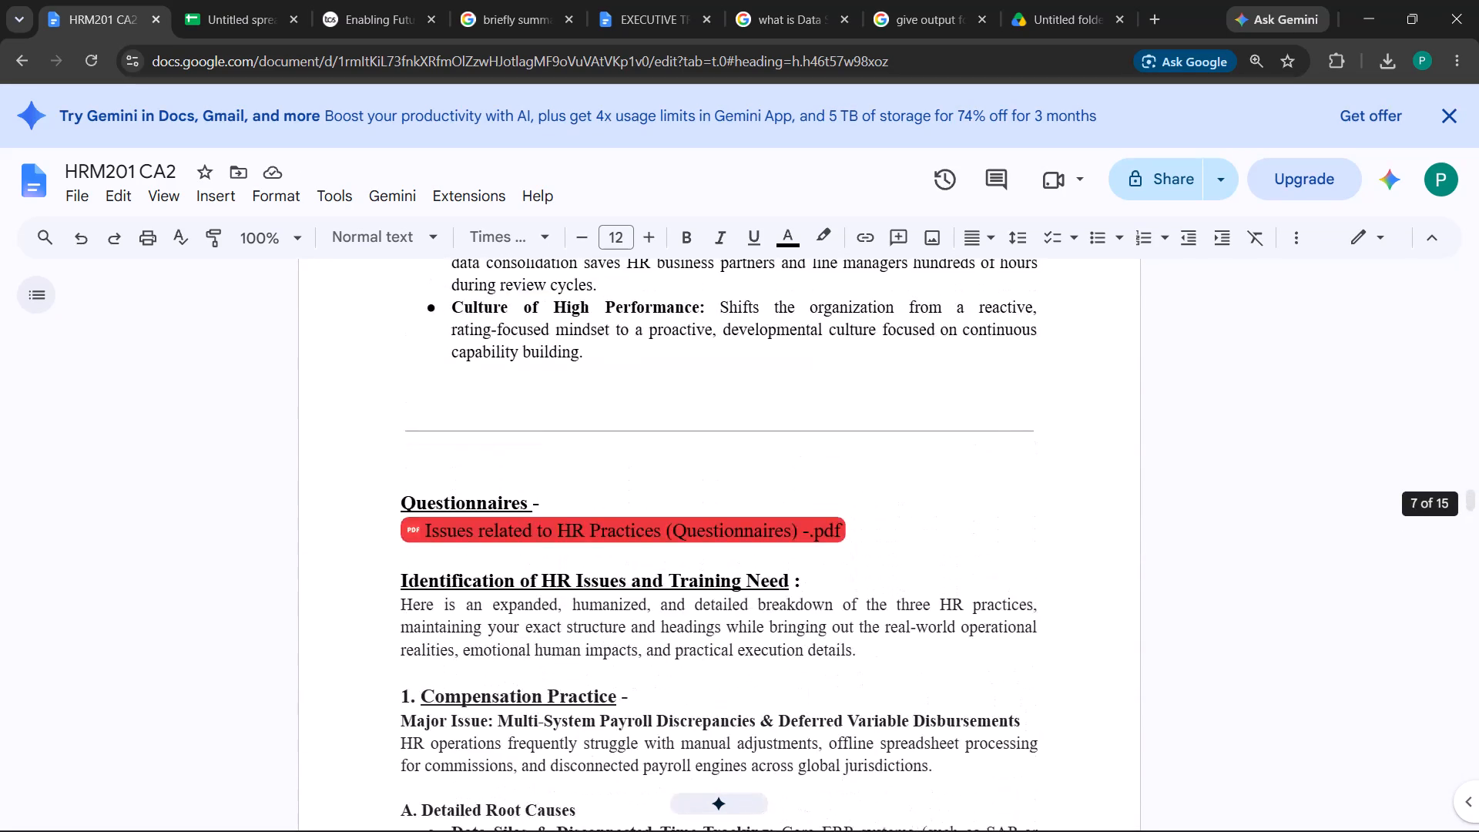
{"action": "scroll", "coordinate": [276, 461], "scroll_direction": "up", "scroll_amount": 19}
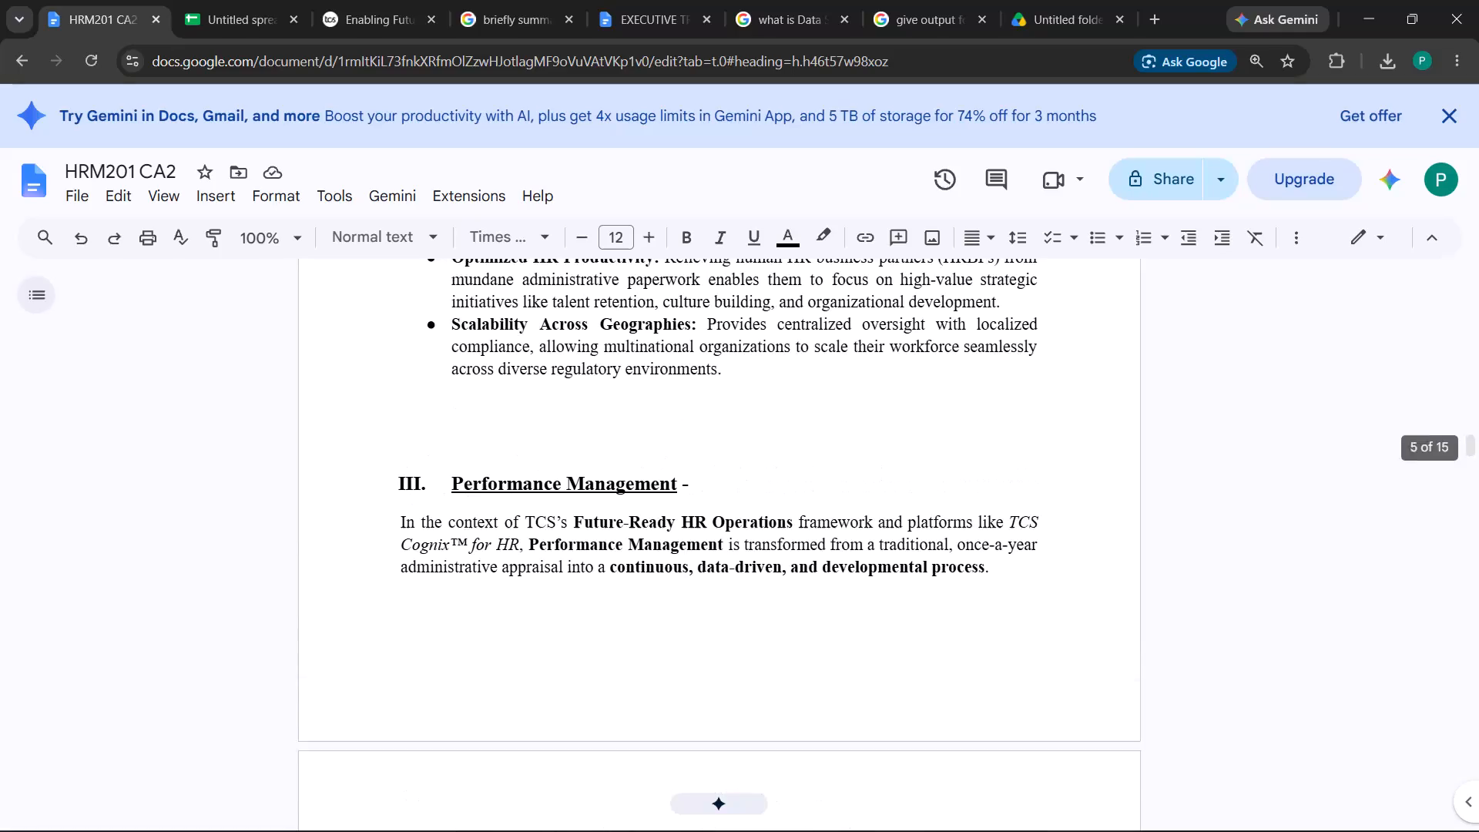
{"action": "scroll", "coordinate": [276, 461], "scroll_direction": "up", "scroll_amount": 15}
{"action": "scroll", "coordinate": [276, 461], "scroll_direction": "up", "scroll_amount": 6}
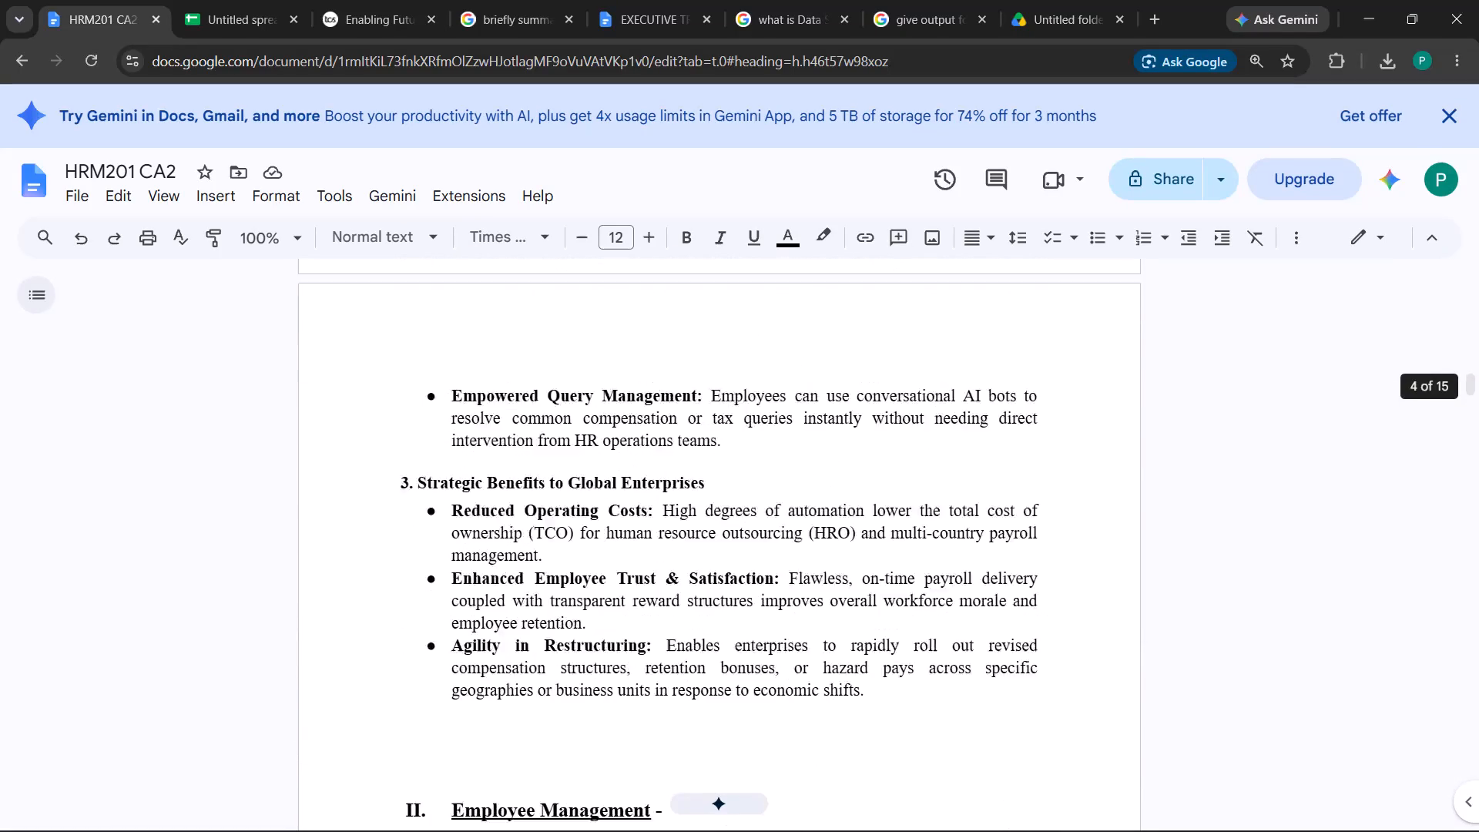
{"action": "scroll", "coordinate": [276, 461], "scroll_direction": "up", "scroll_amount": 14}
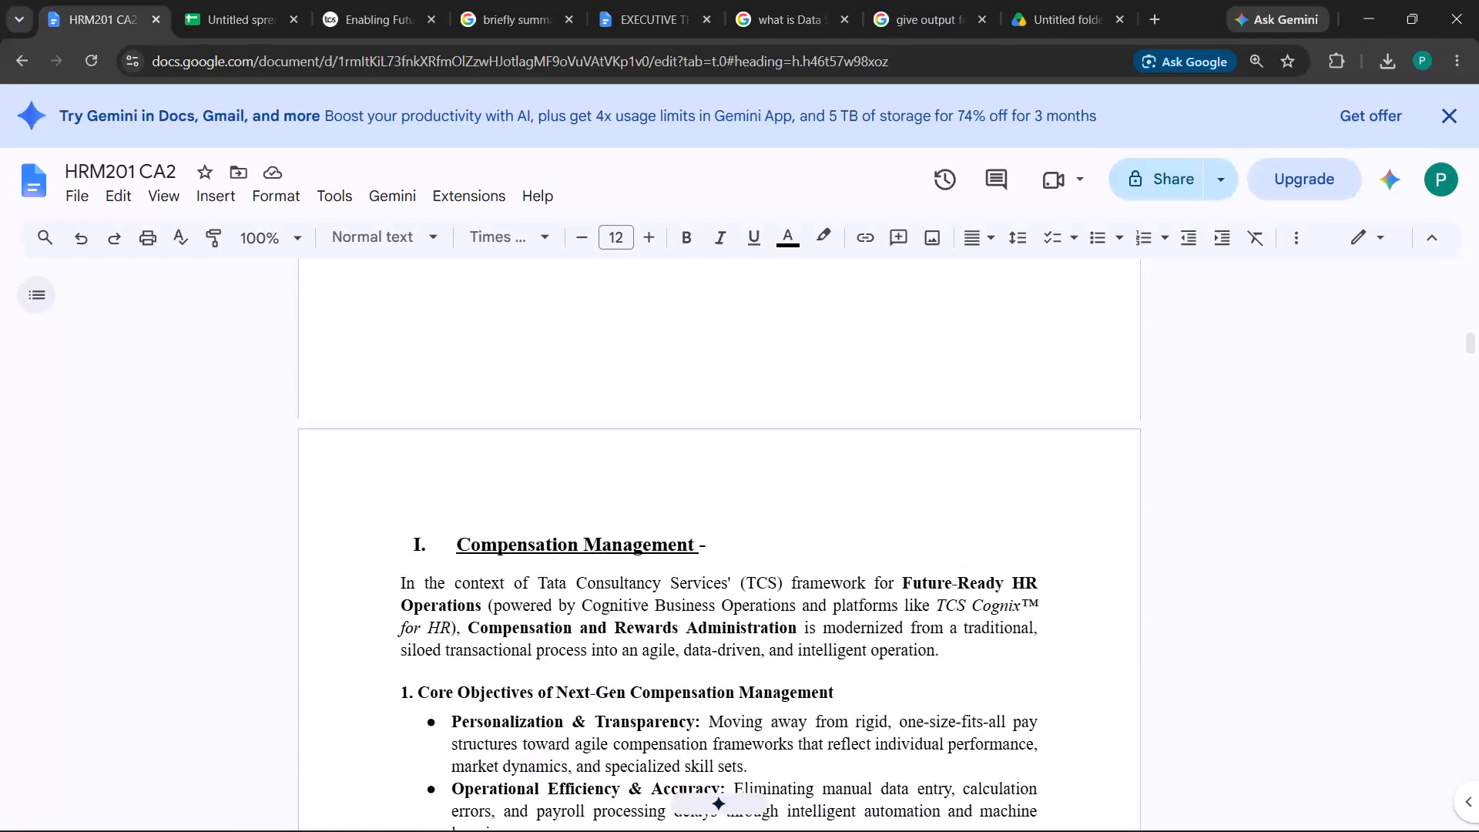
{"action": "scroll", "coordinate": [276, 461], "scroll_direction": "up", "scroll_amount": 4}
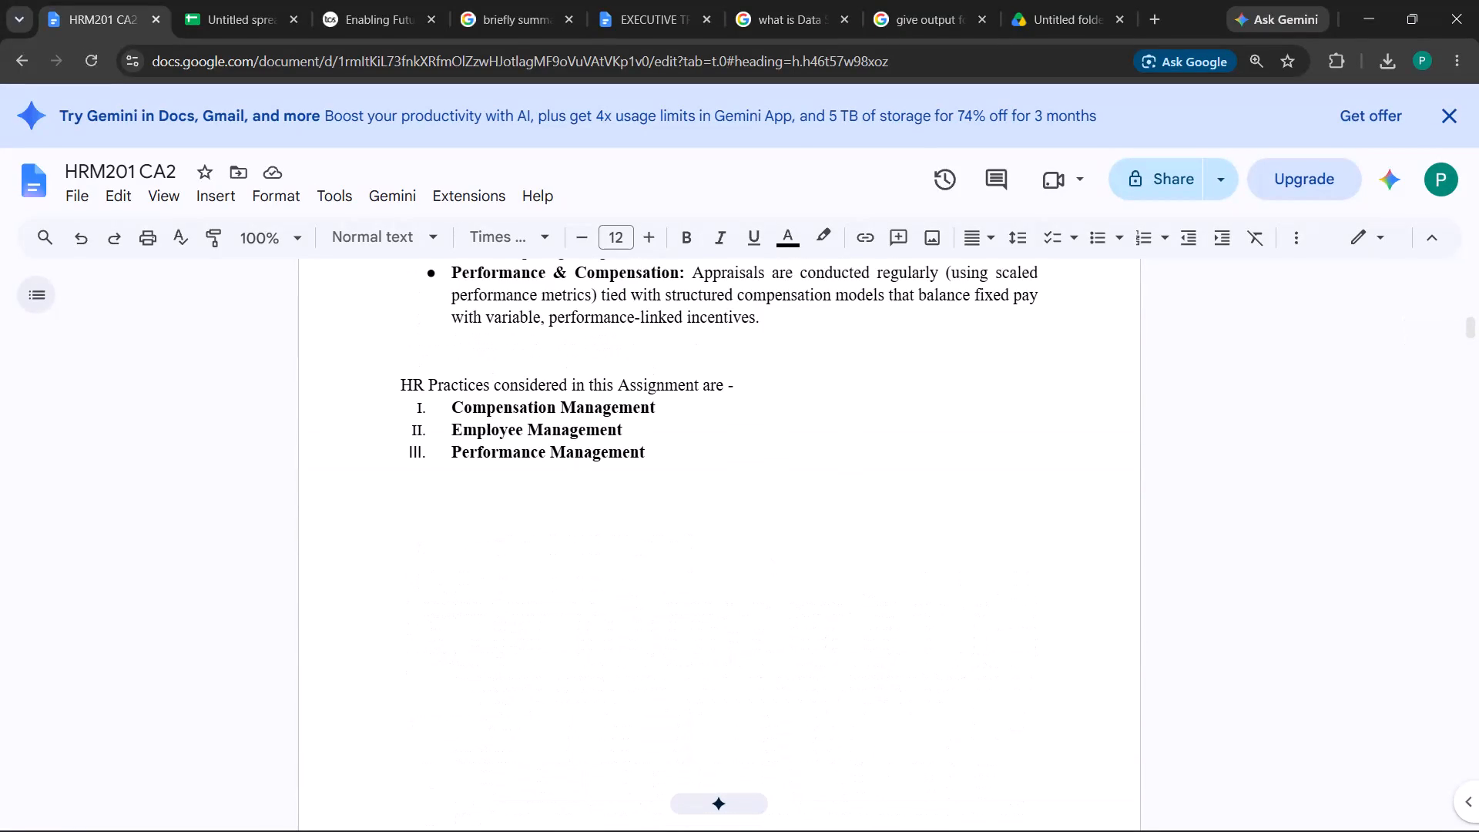
Fill in the faculty member's name, with the title Dr., on the cover page's "Name of the faculty member" line.
{"action": "scroll", "coordinate": [276, 461], "scroll_direction": "up", "scroll_amount": 1}
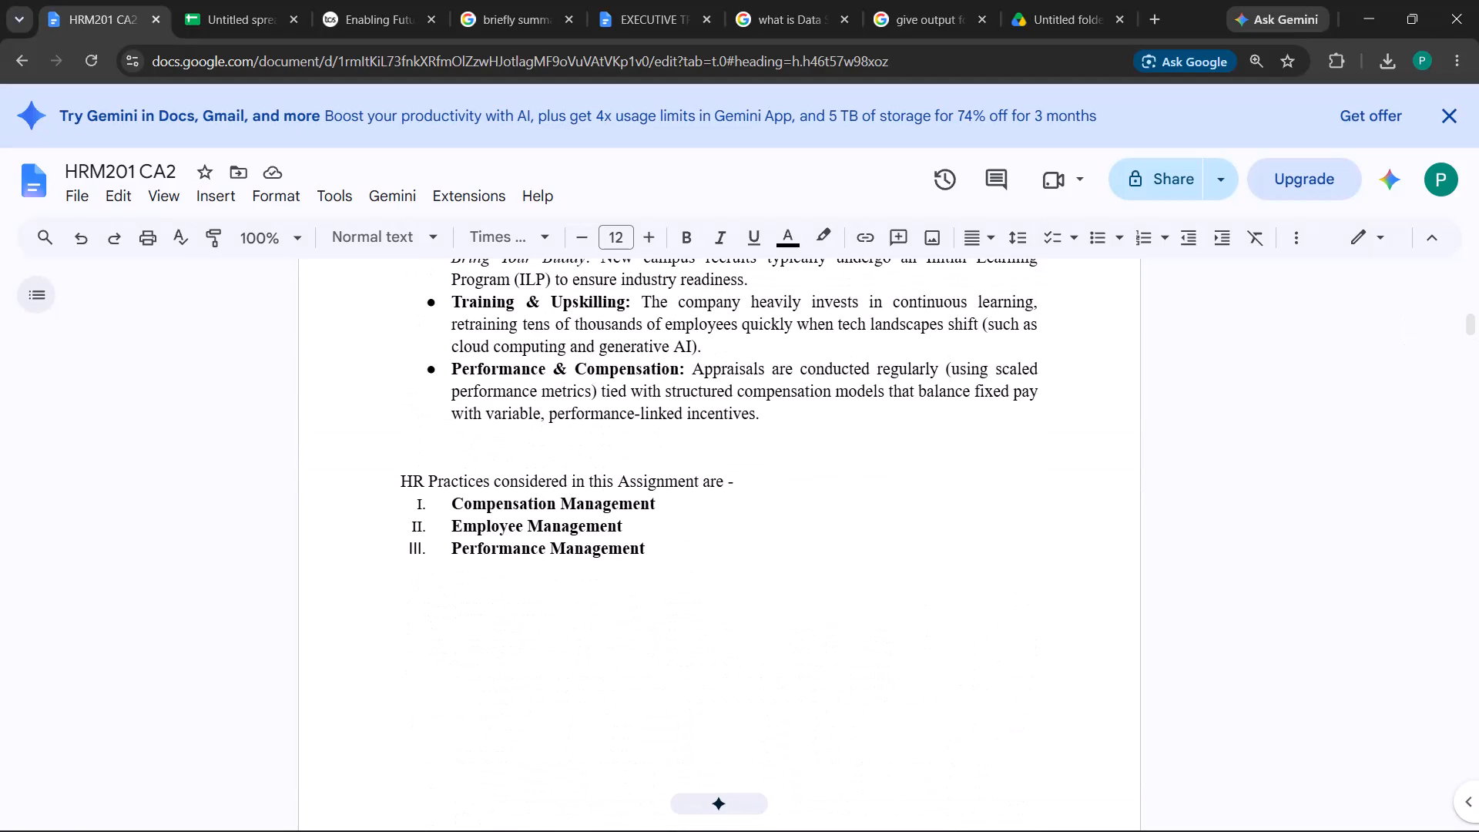
{"action": "scroll", "coordinate": [276, 461], "scroll_direction": "up", "scroll_amount": 16}
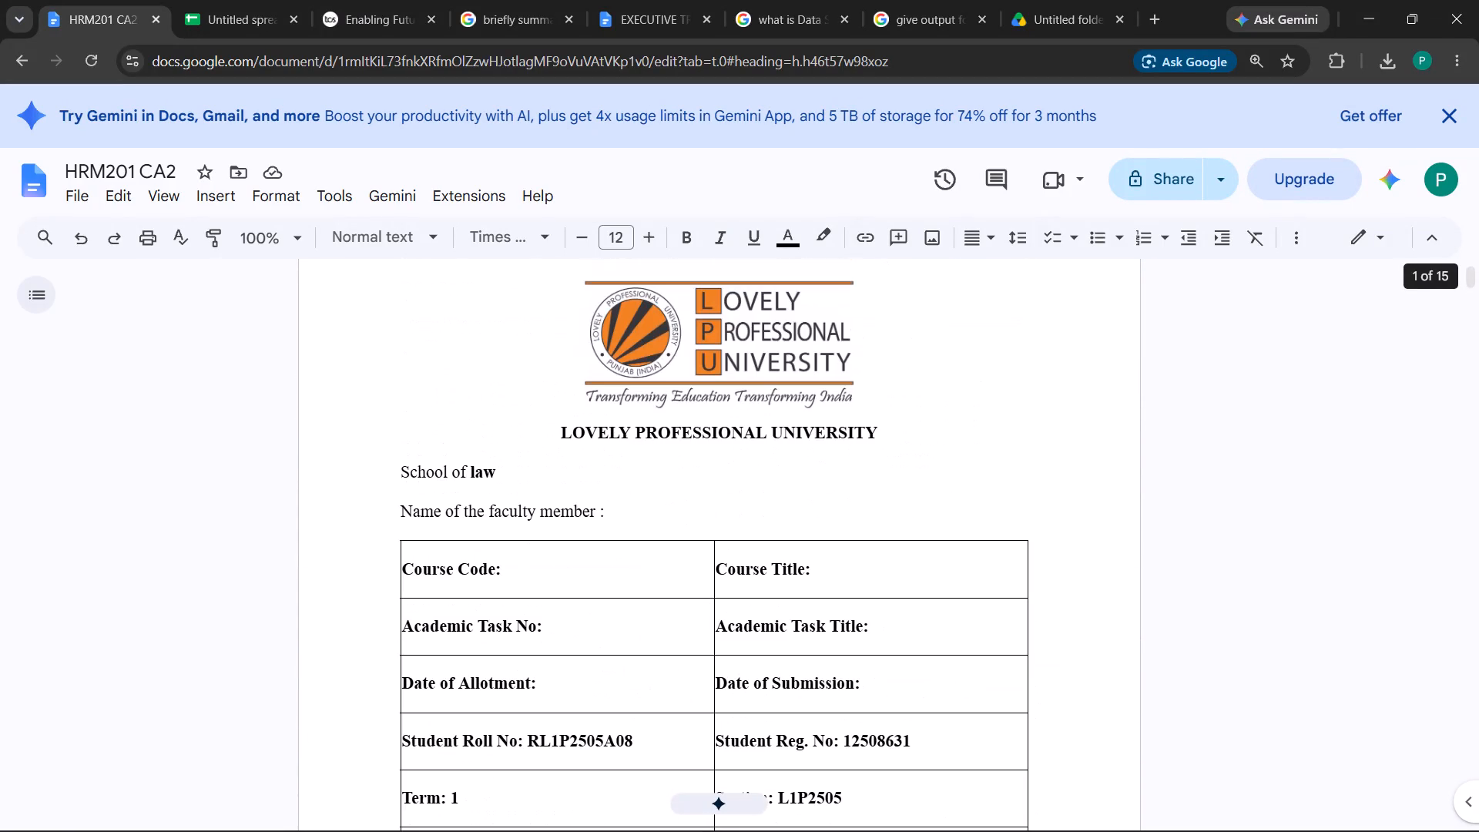
{"action": "scroll", "coordinate": [276, 461], "scroll_direction": "down", "scroll_amount": 3}
{"action": "scroll", "coordinate": [291, 443], "scroll_direction": "up", "scroll_amount": 3}
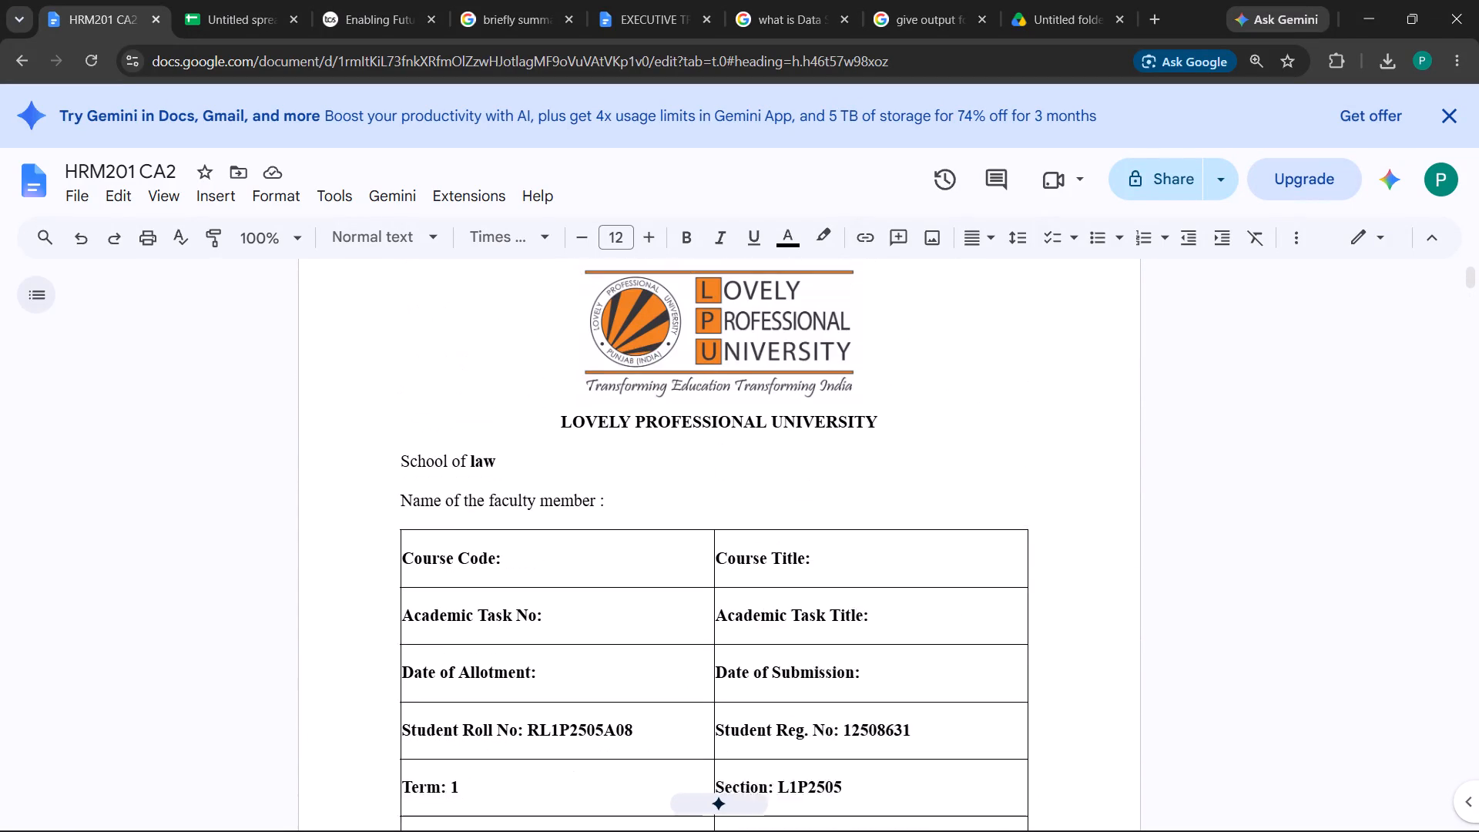
{"action": "left_click", "coordinate": [615, 508]}
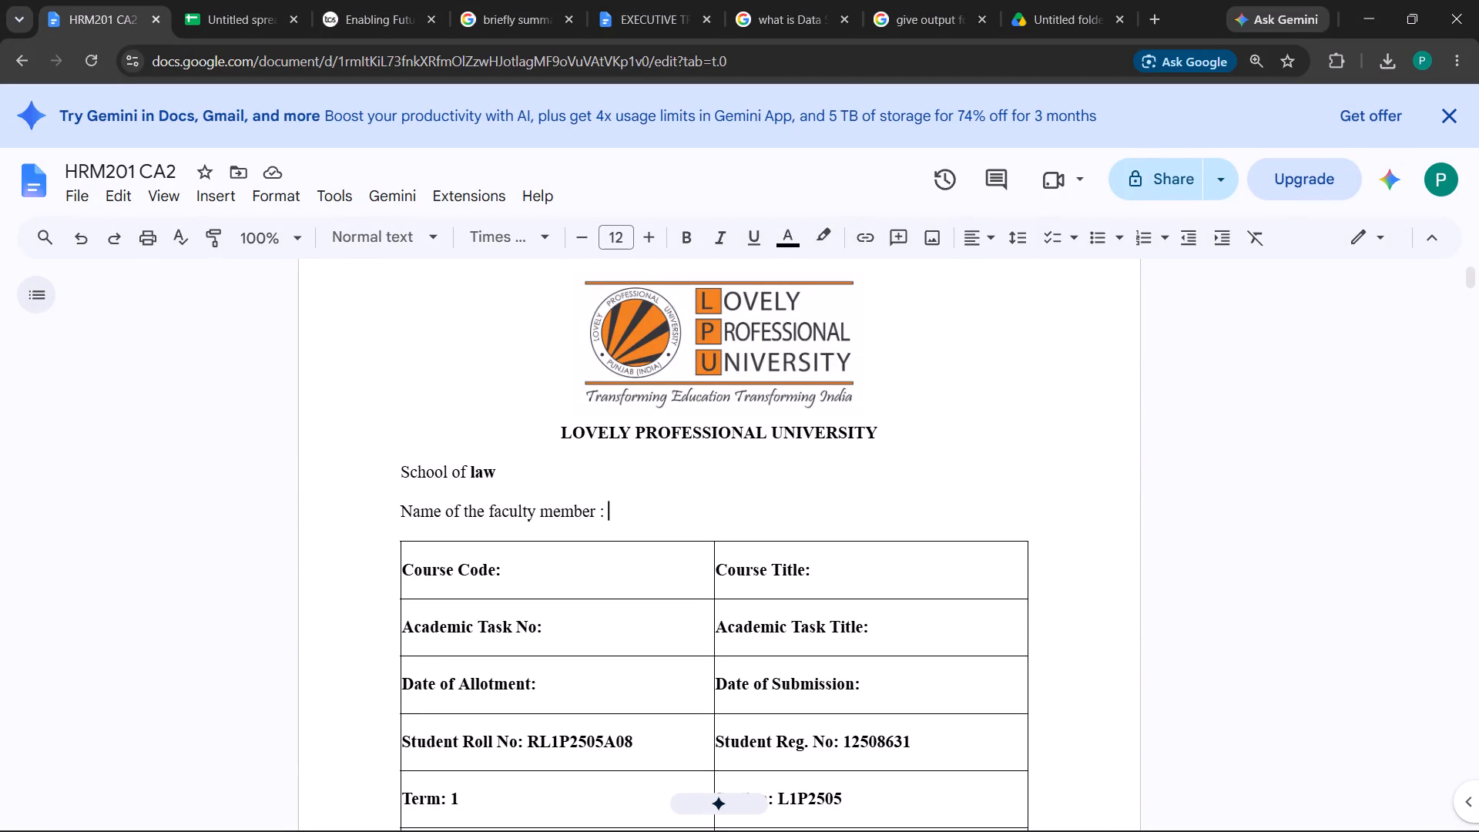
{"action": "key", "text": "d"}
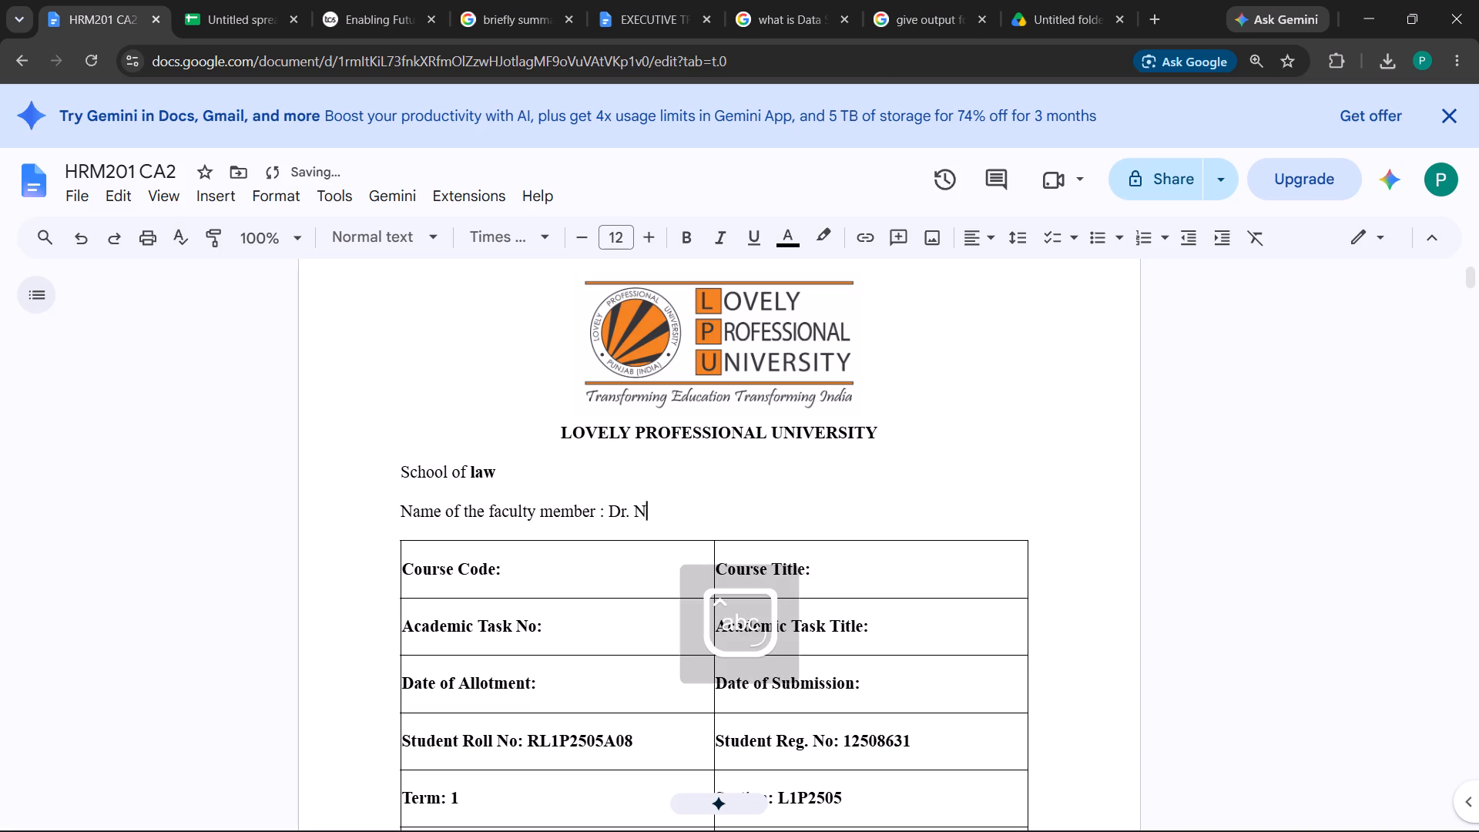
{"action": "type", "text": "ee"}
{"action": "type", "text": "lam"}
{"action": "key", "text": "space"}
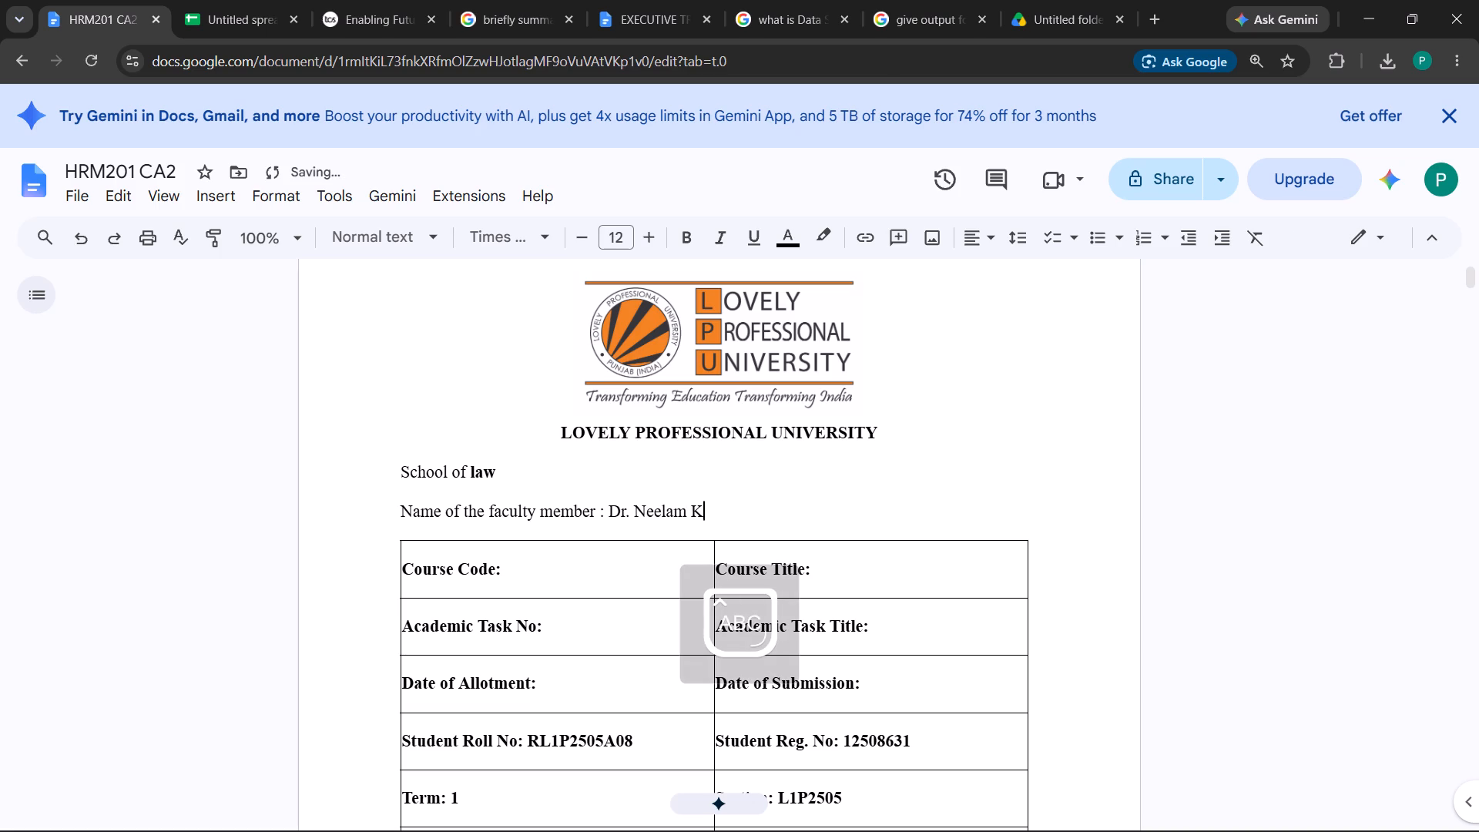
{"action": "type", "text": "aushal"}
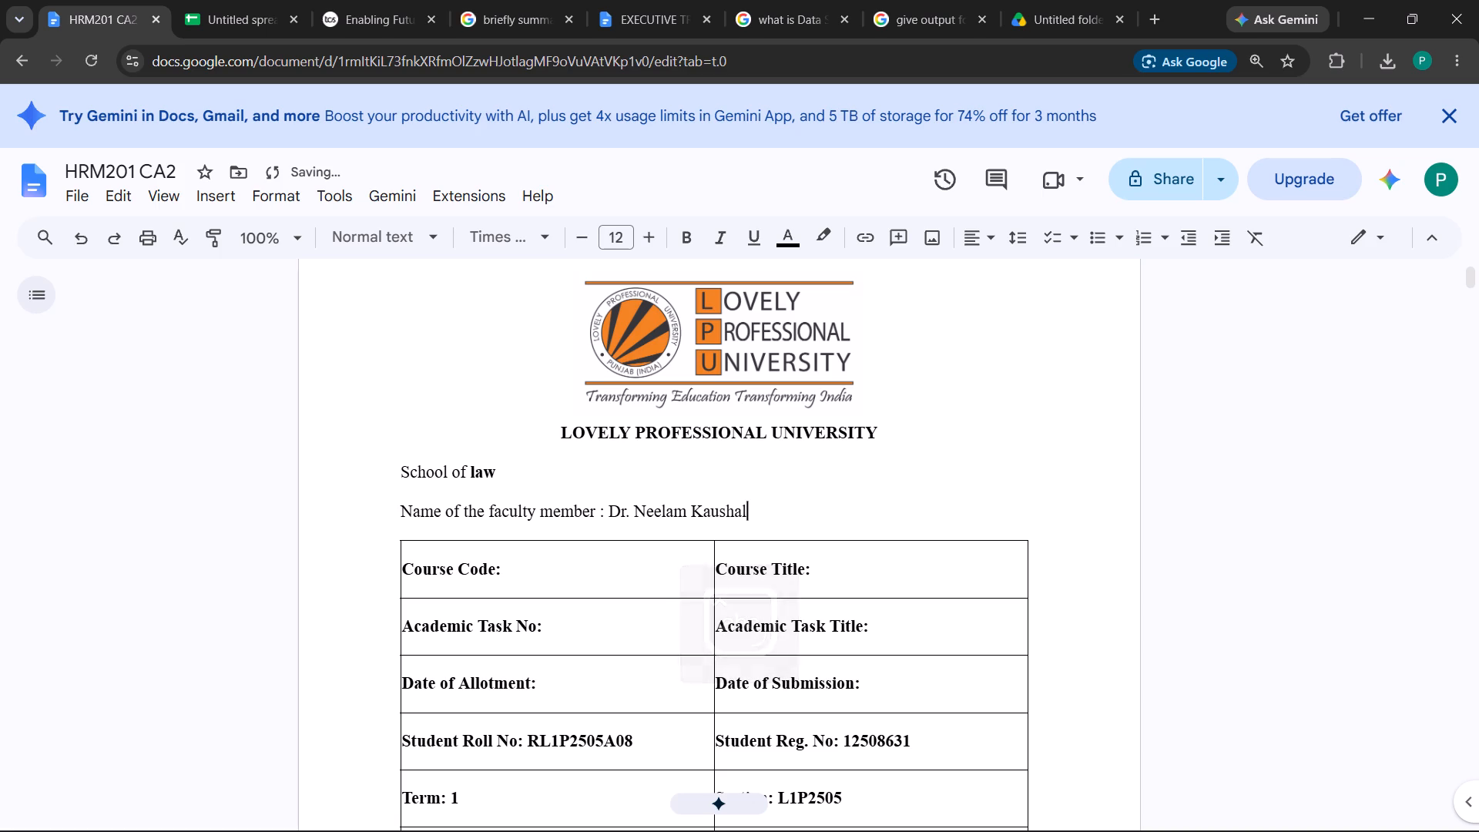
Enter HRM201 as the Course Code in the cover page table, in regular weight instead of bold.
{"action": "left_click", "coordinate": [629, 563]}
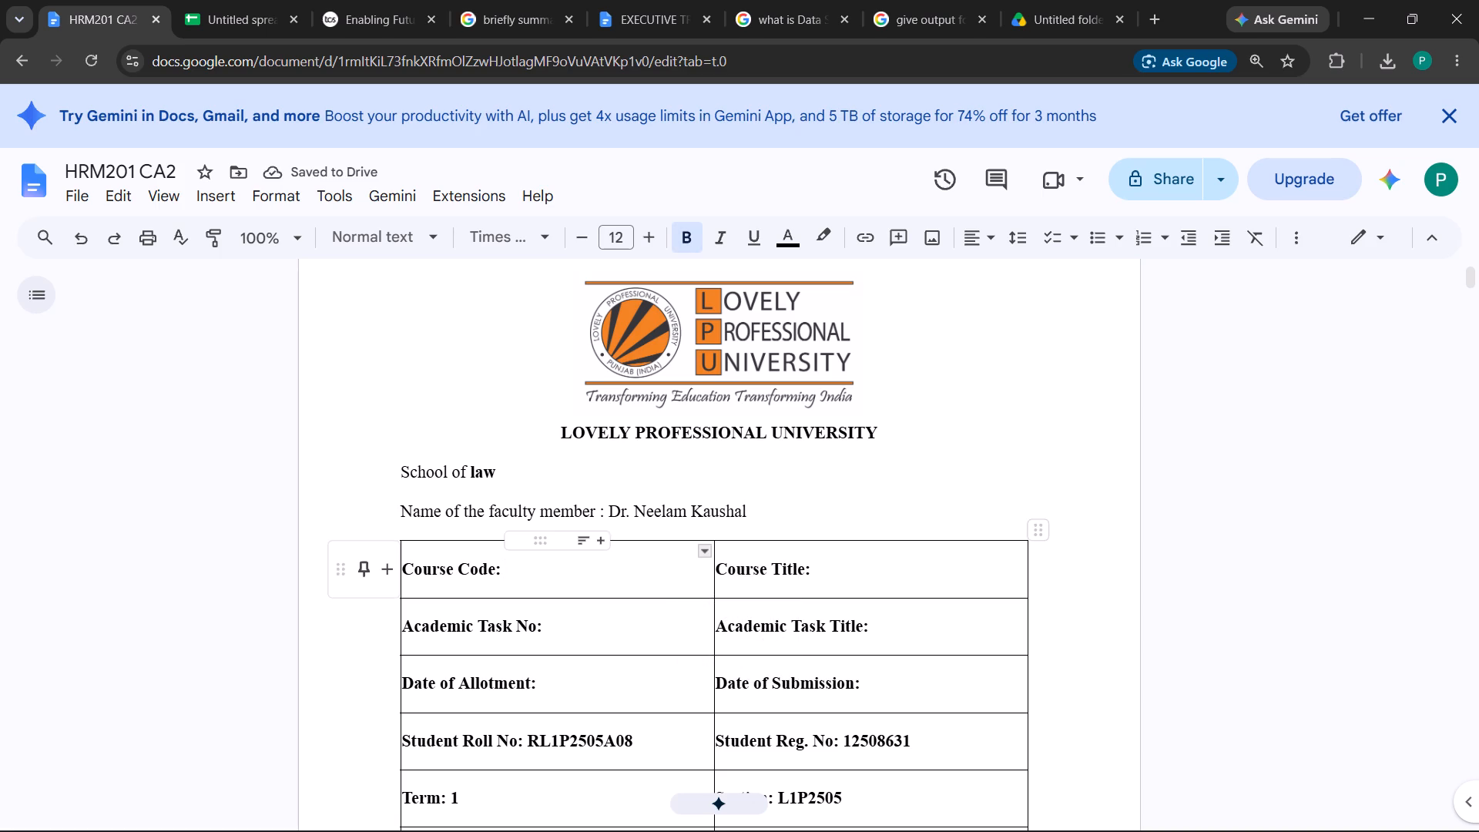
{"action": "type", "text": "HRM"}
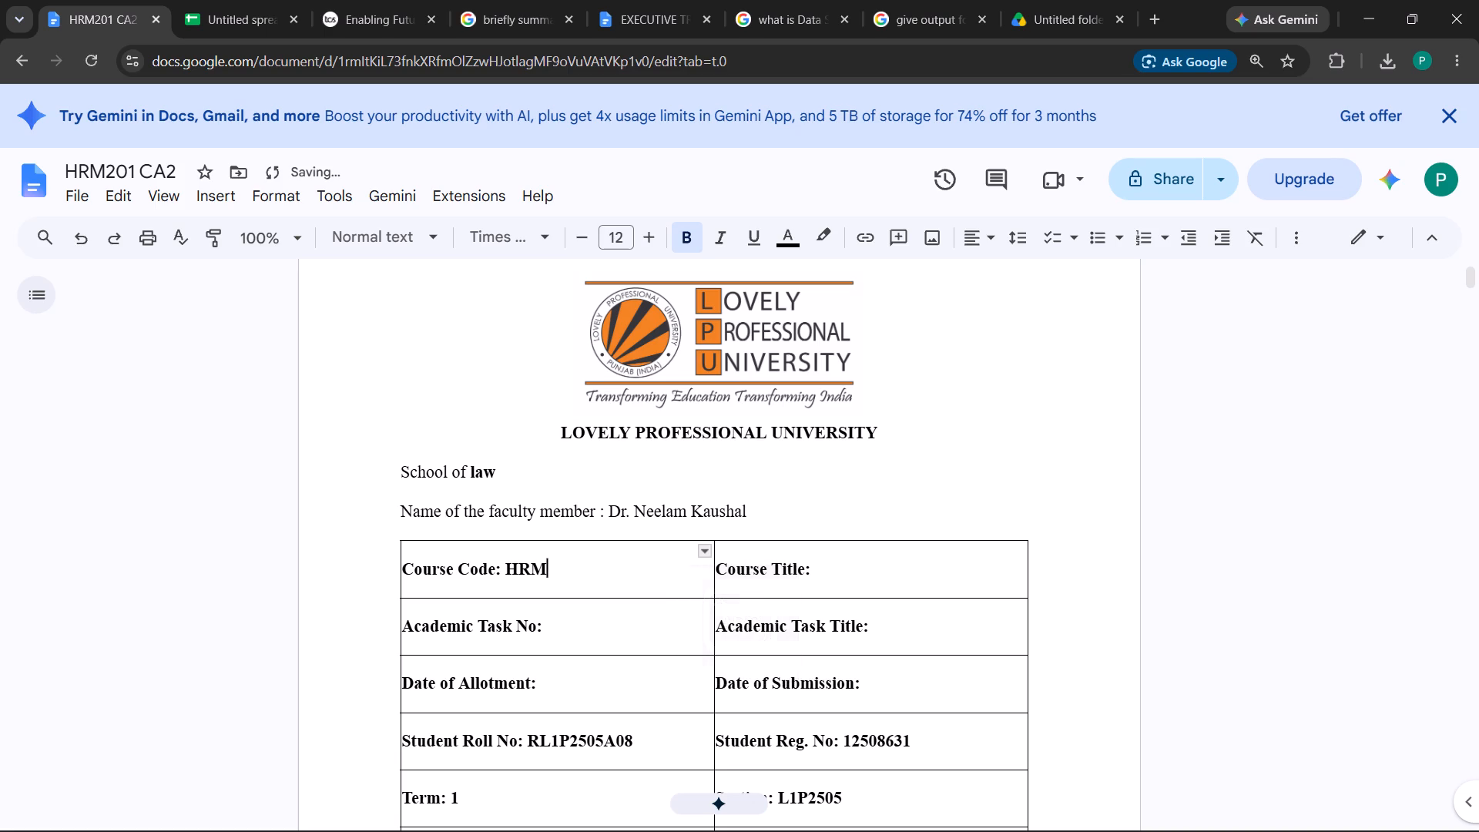
{"action": "double_click", "coordinate": [629, 564]}
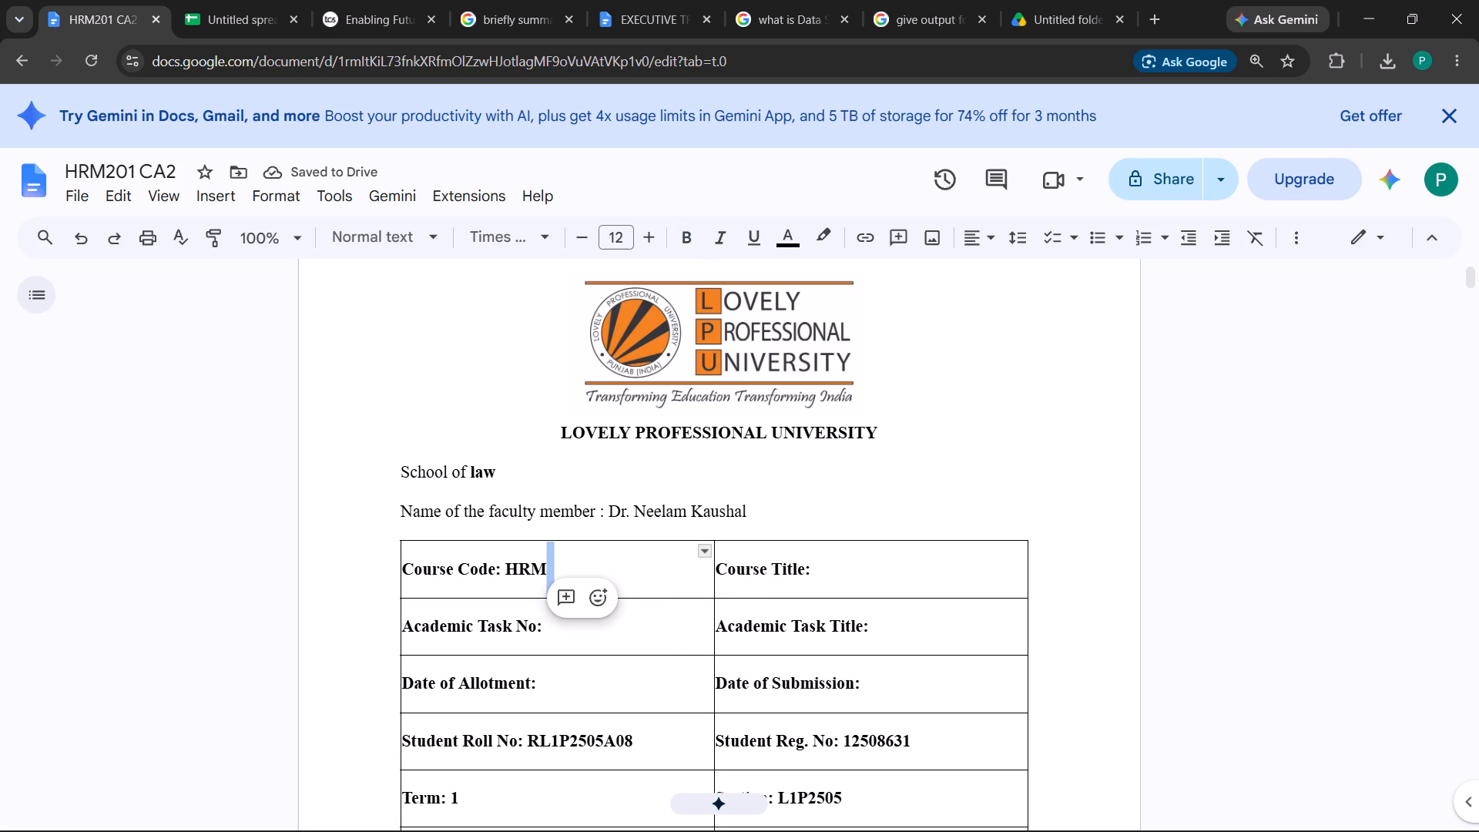
{"action": "double_click", "coordinate": [538, 567]}
{"action": "left_click", "coordinate": [701, 233]}
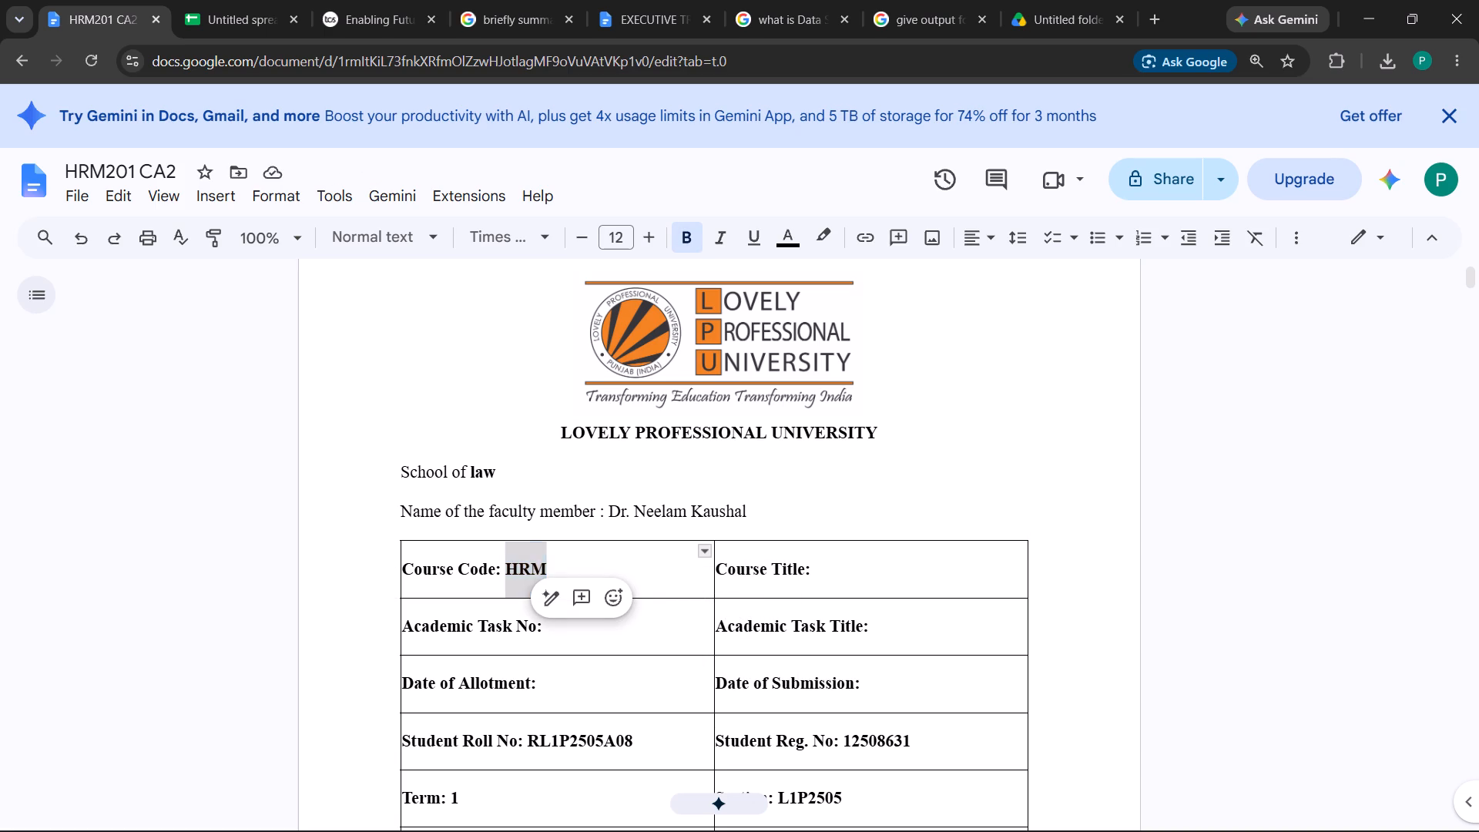
{"action": "left_click", "coordinate": [631, 578]}
{"action": "left_click", "coordinate": [624, 565]}
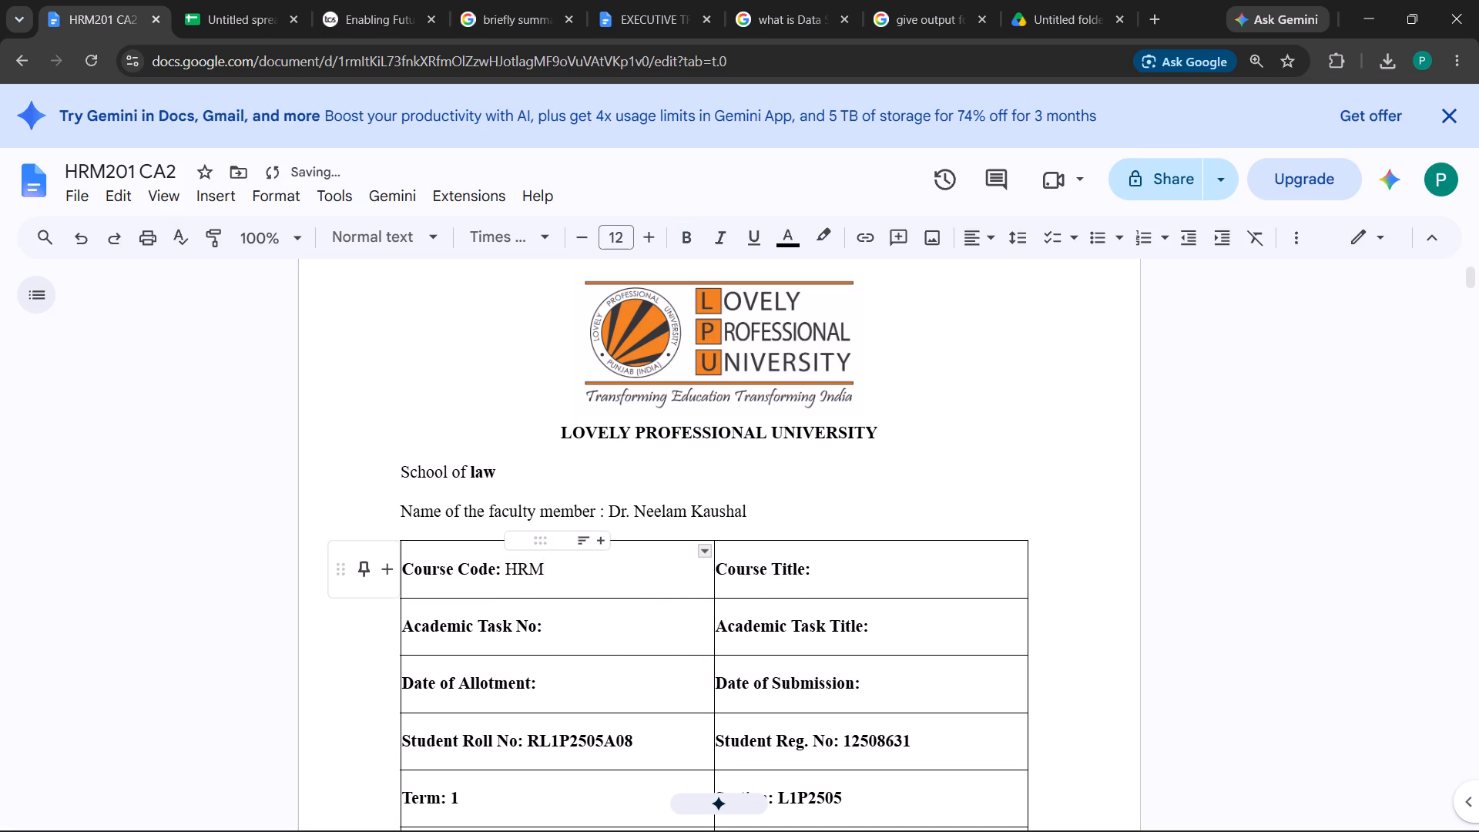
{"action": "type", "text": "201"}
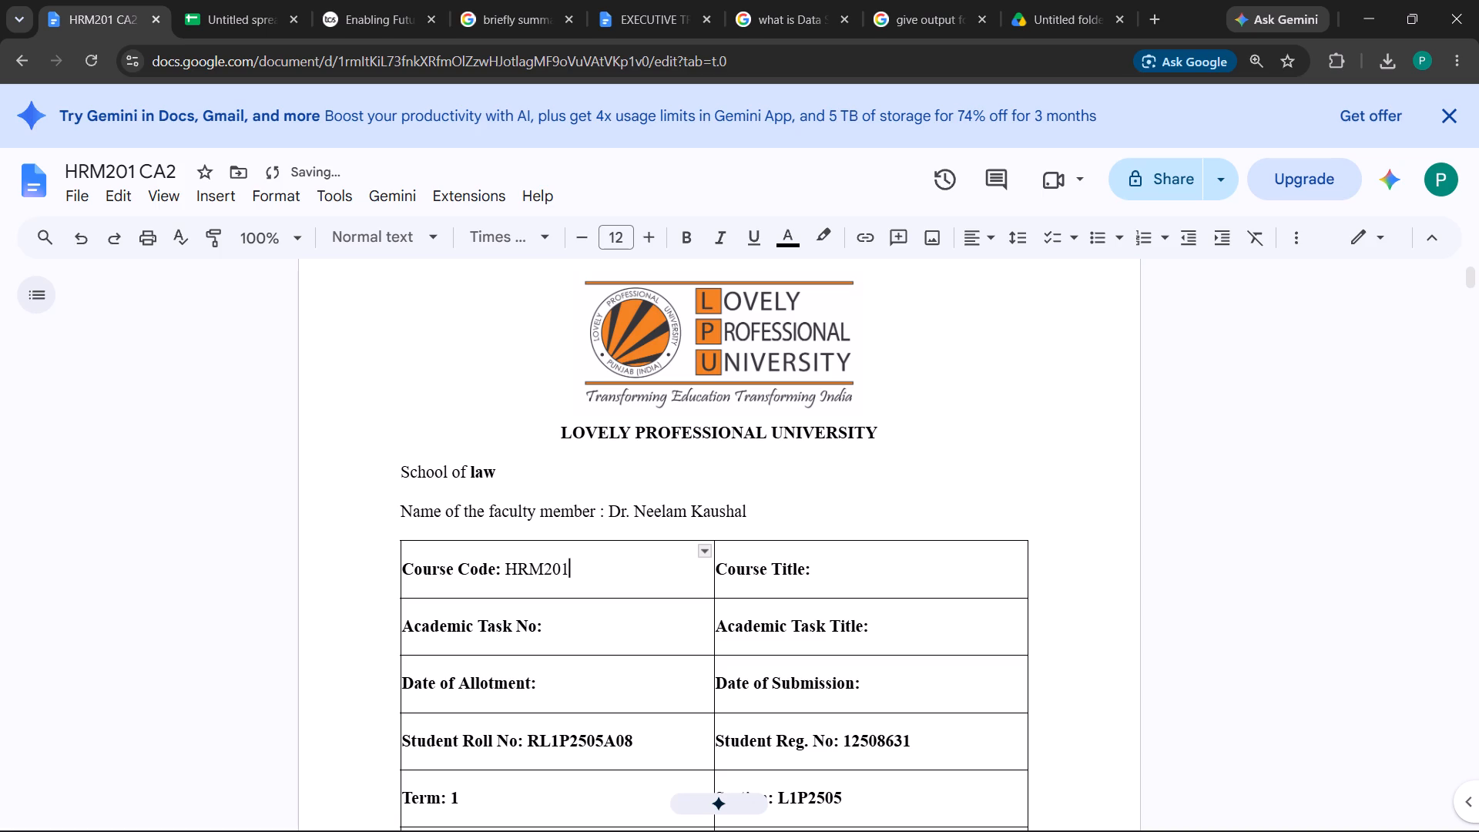
Start filling in the Course Title cell of the cover page table.
{"action": "left_click", "coordinate": [838, 575]}
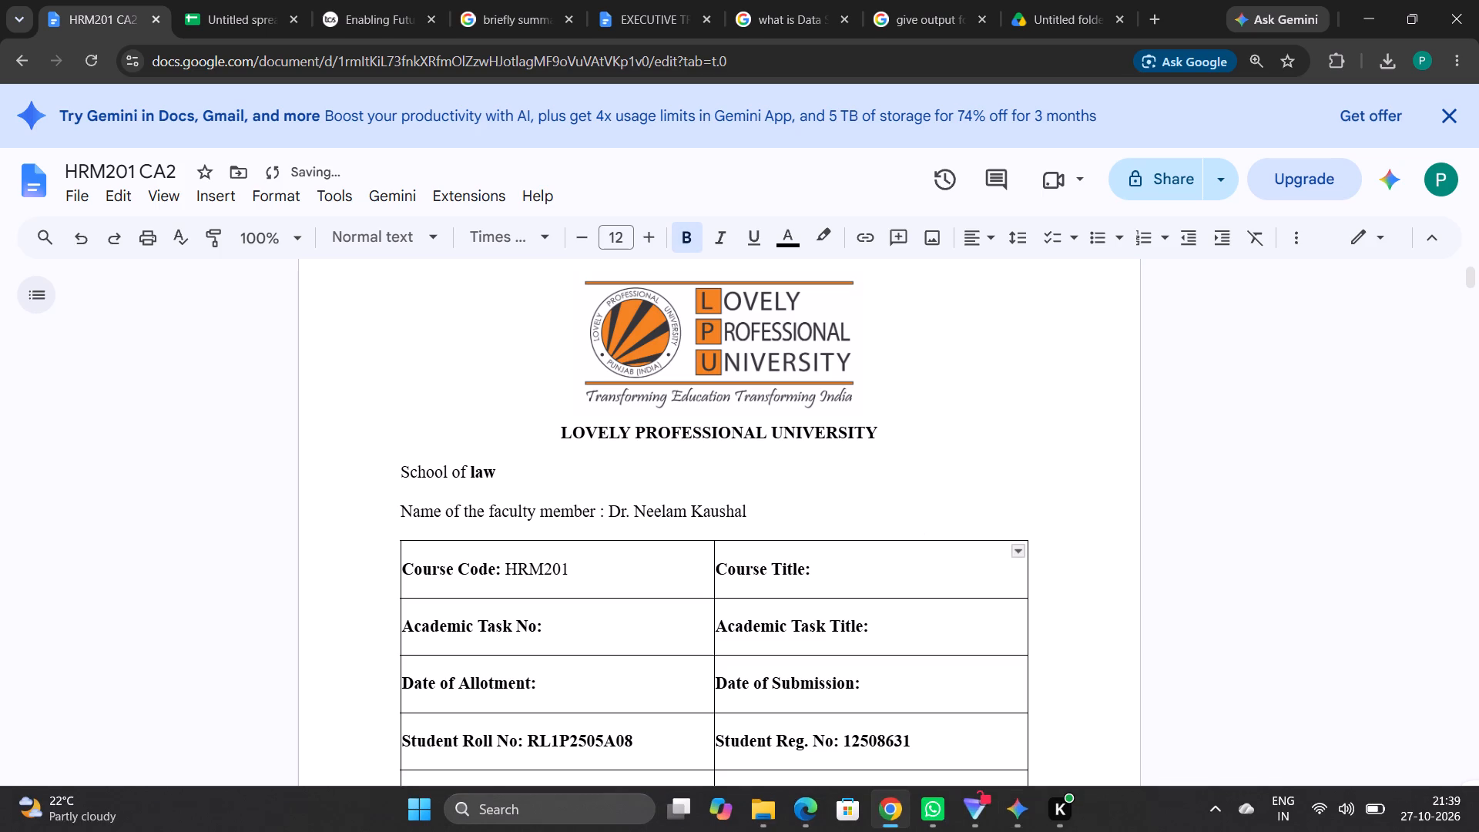
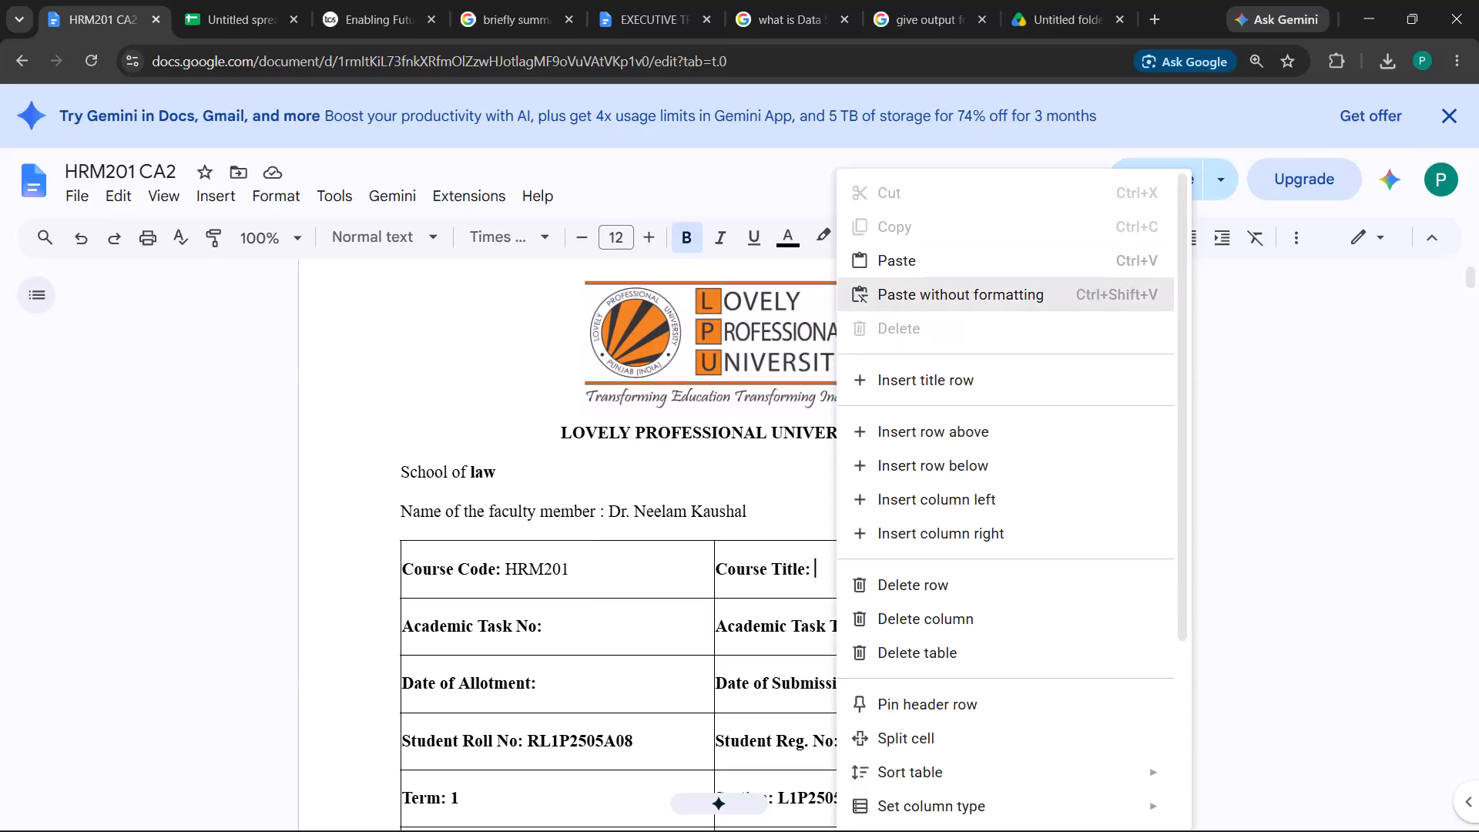
Paste HUMAN RESOURCE MANAGEMENT as the Course Title in the cover-page table and format it as non-bold, size 9 text.
{"action": "left_click", "coordinate": [900, 263]}
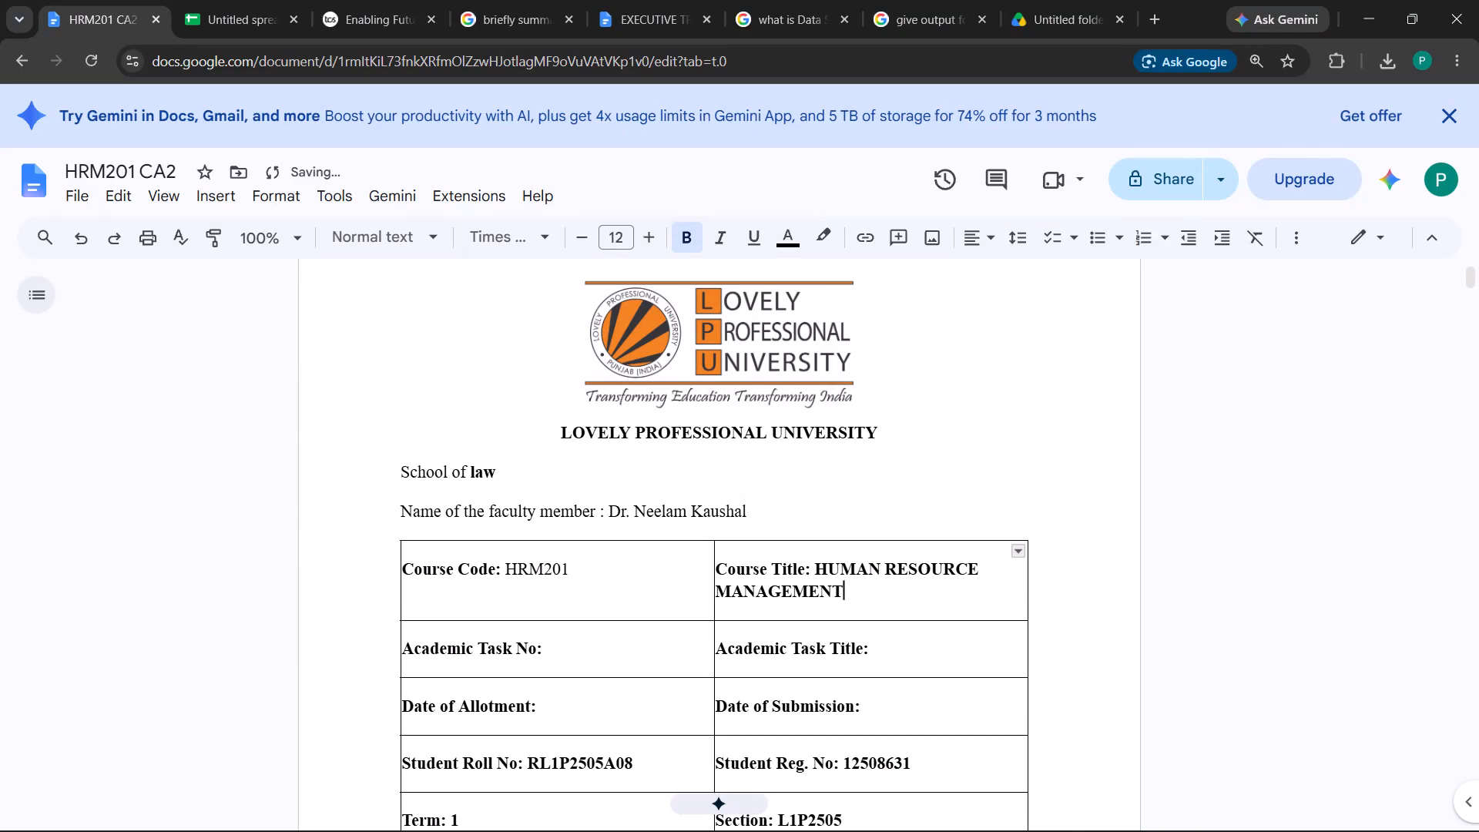
{"action": "left_click", "coordinate": [818, 573]}
{"action": "left_click_drag", "start_coordinate": [818, 573], "coordinate": [842, 599]}
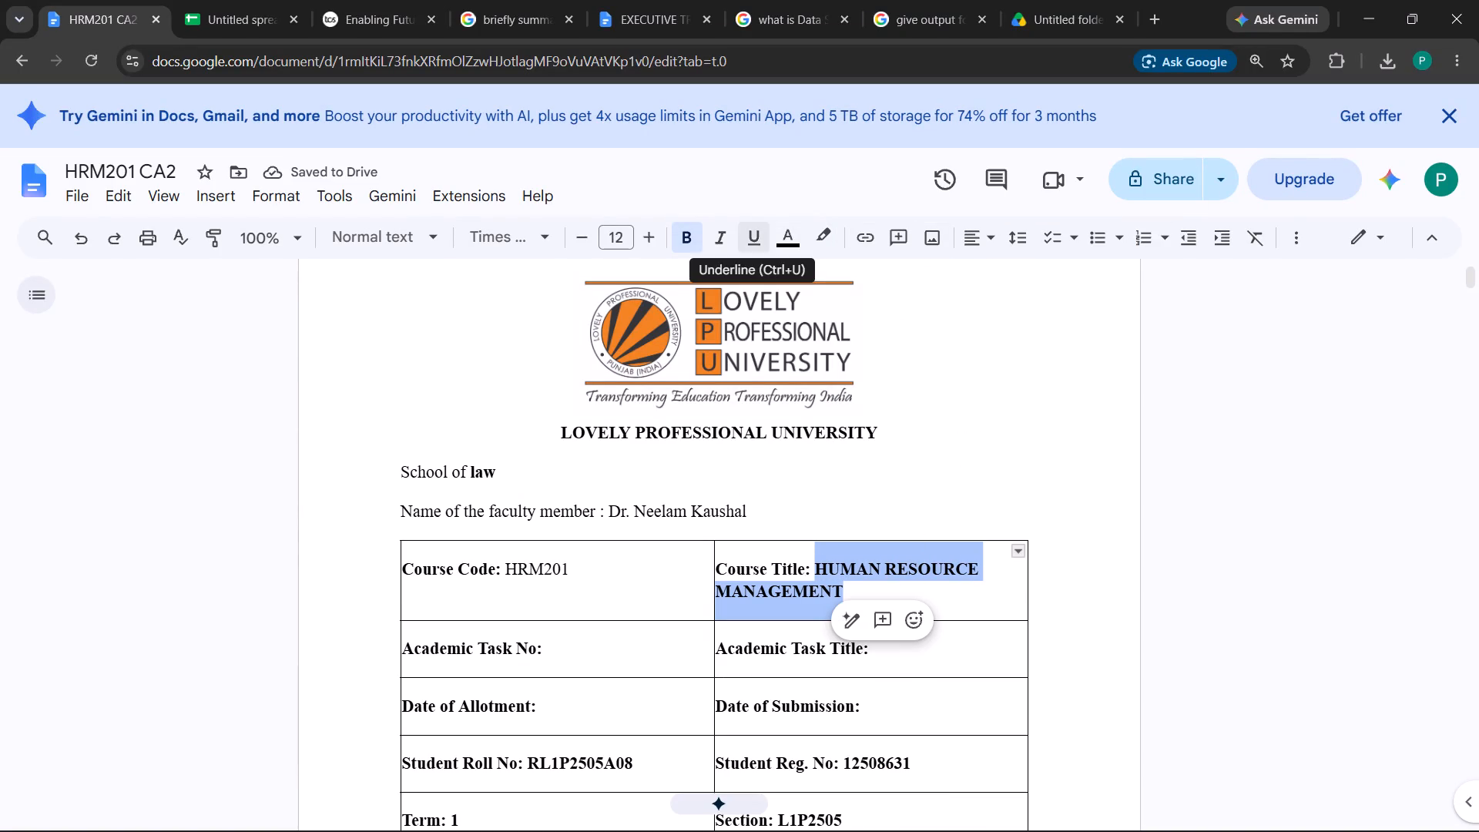
{"action": "left_click", "coordinate": [684, 234]}
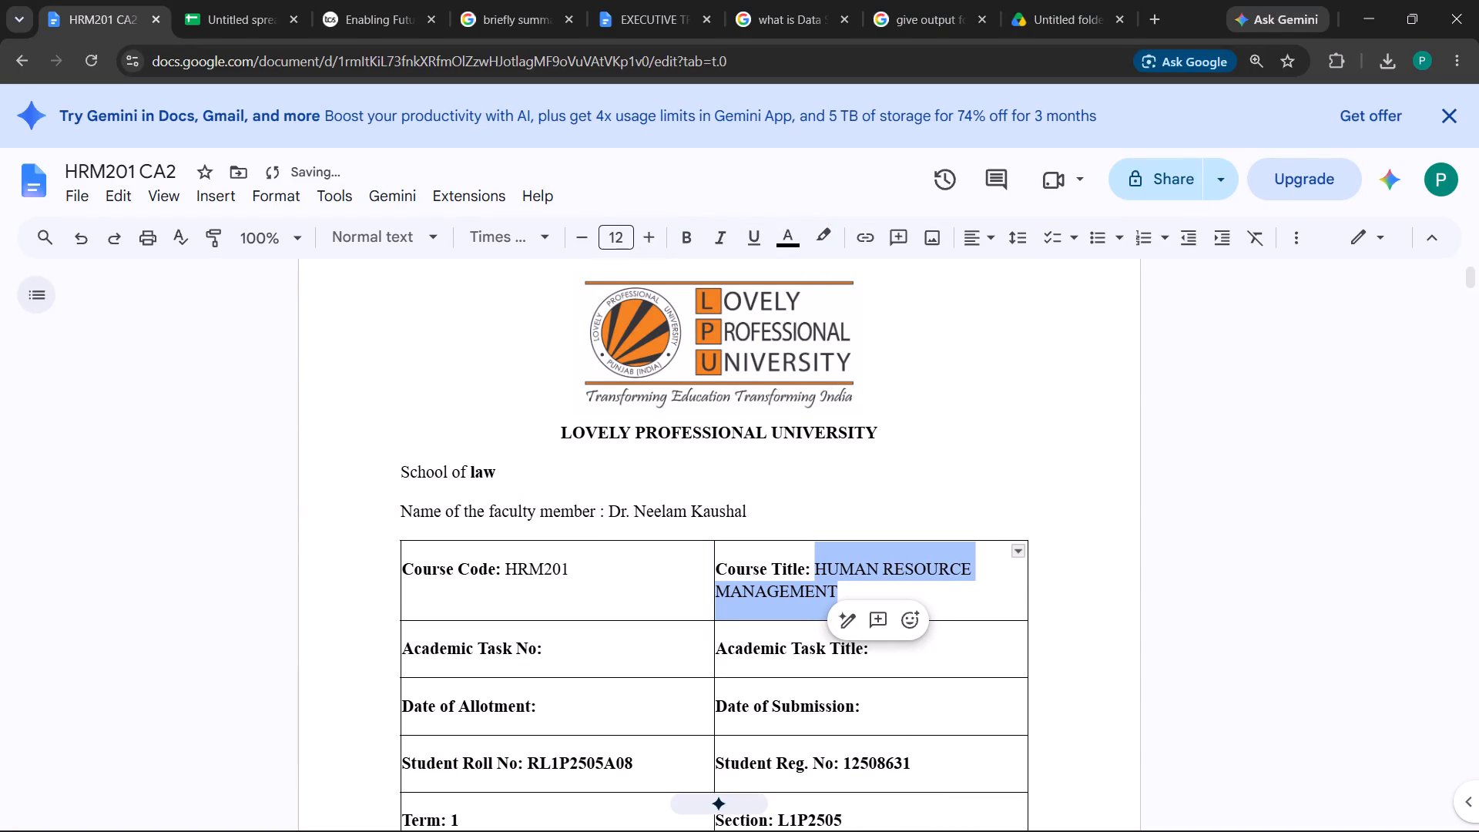
{"action": "left_click", "coordinate": [585, 233]}
{"action": "left_click", "coordinate": [585, 233]}
{"action": "left_click", "coordinate": [585, 233]}
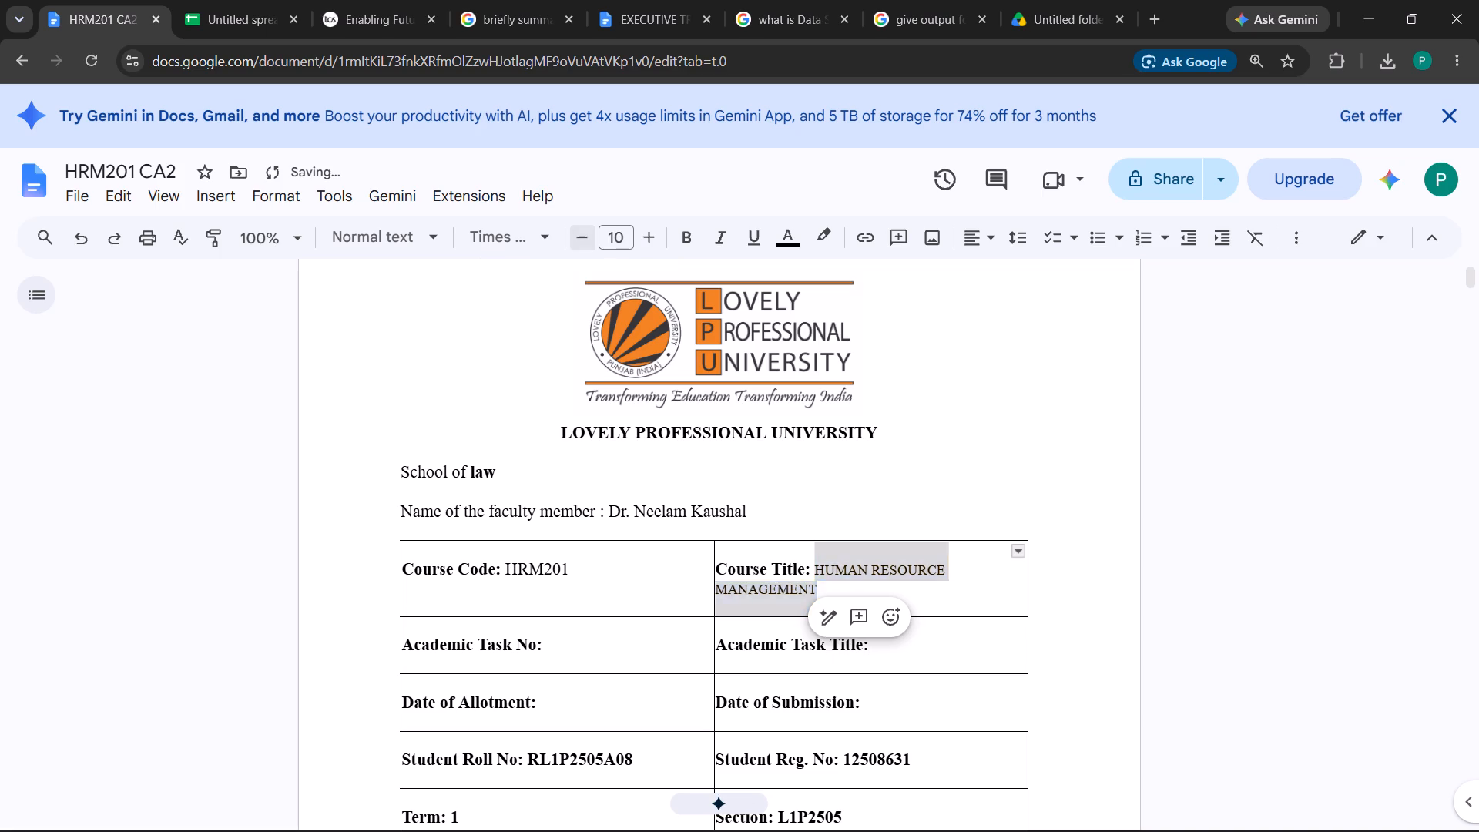
{"action": "left_click", "coordinate": [643, 237]}
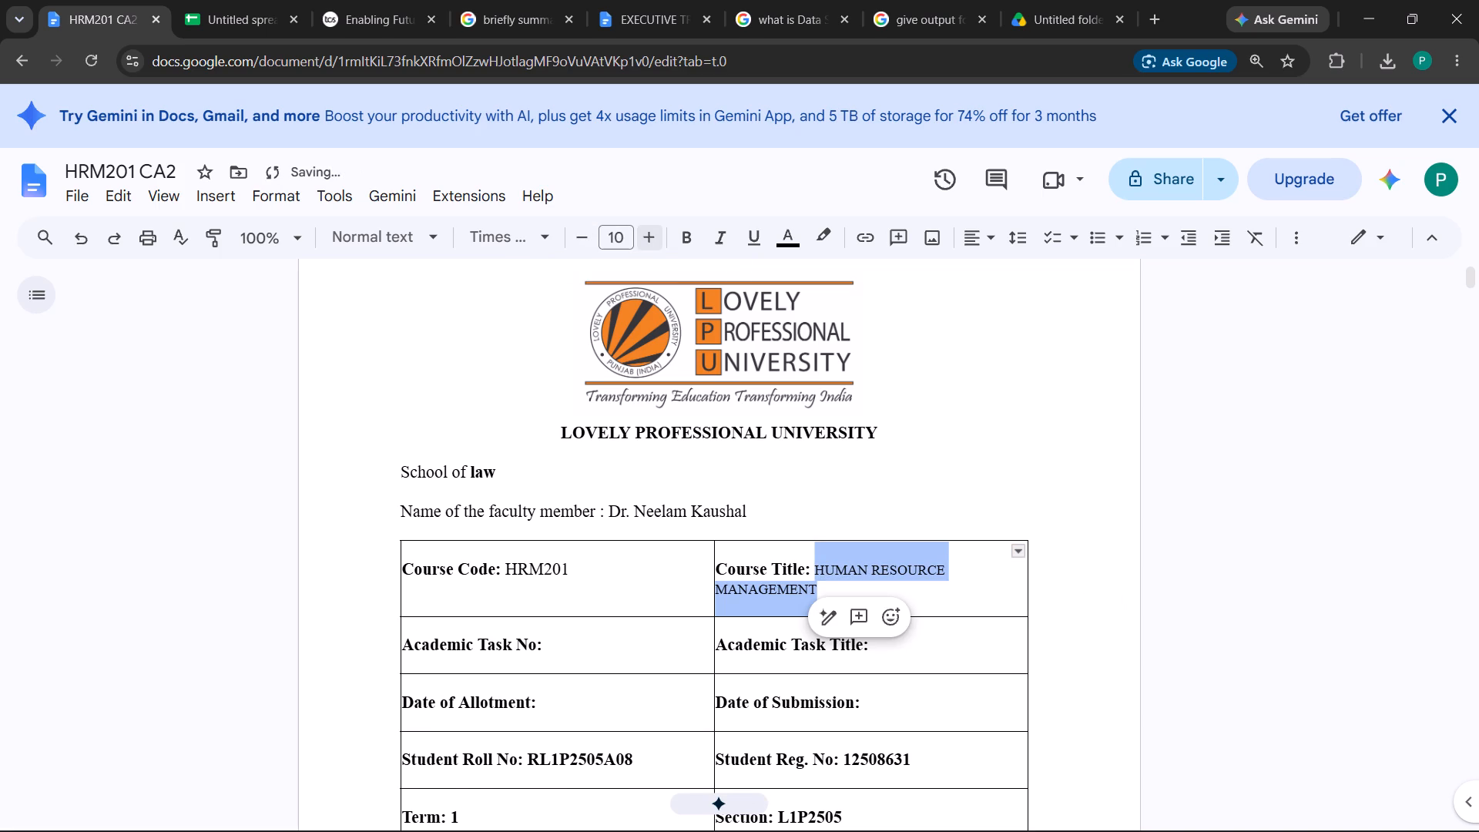
{"action": "left_click", "coordinate": [590, 233]}
{"action": "left_click", "coordinate": [290, 442]}
Enter 2 in non-bold text as the Academic Task No in the cover-page table.
{"action": "scroll", "coordinate": [1070, 421], "scroll_direction": "down", "scroll_amount": 2}
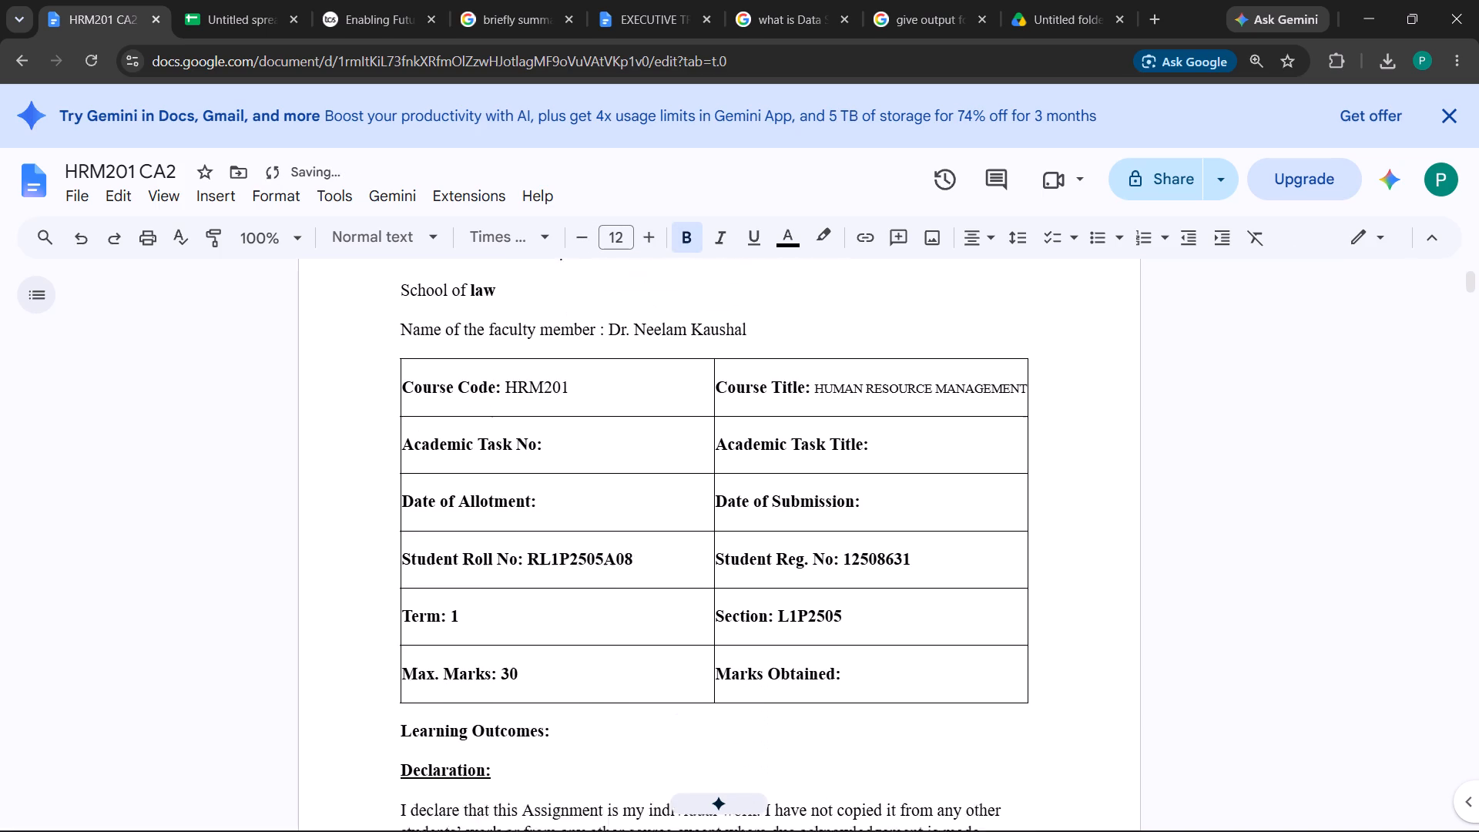
{"action": "left_click", "coordinate": [633, 426]}
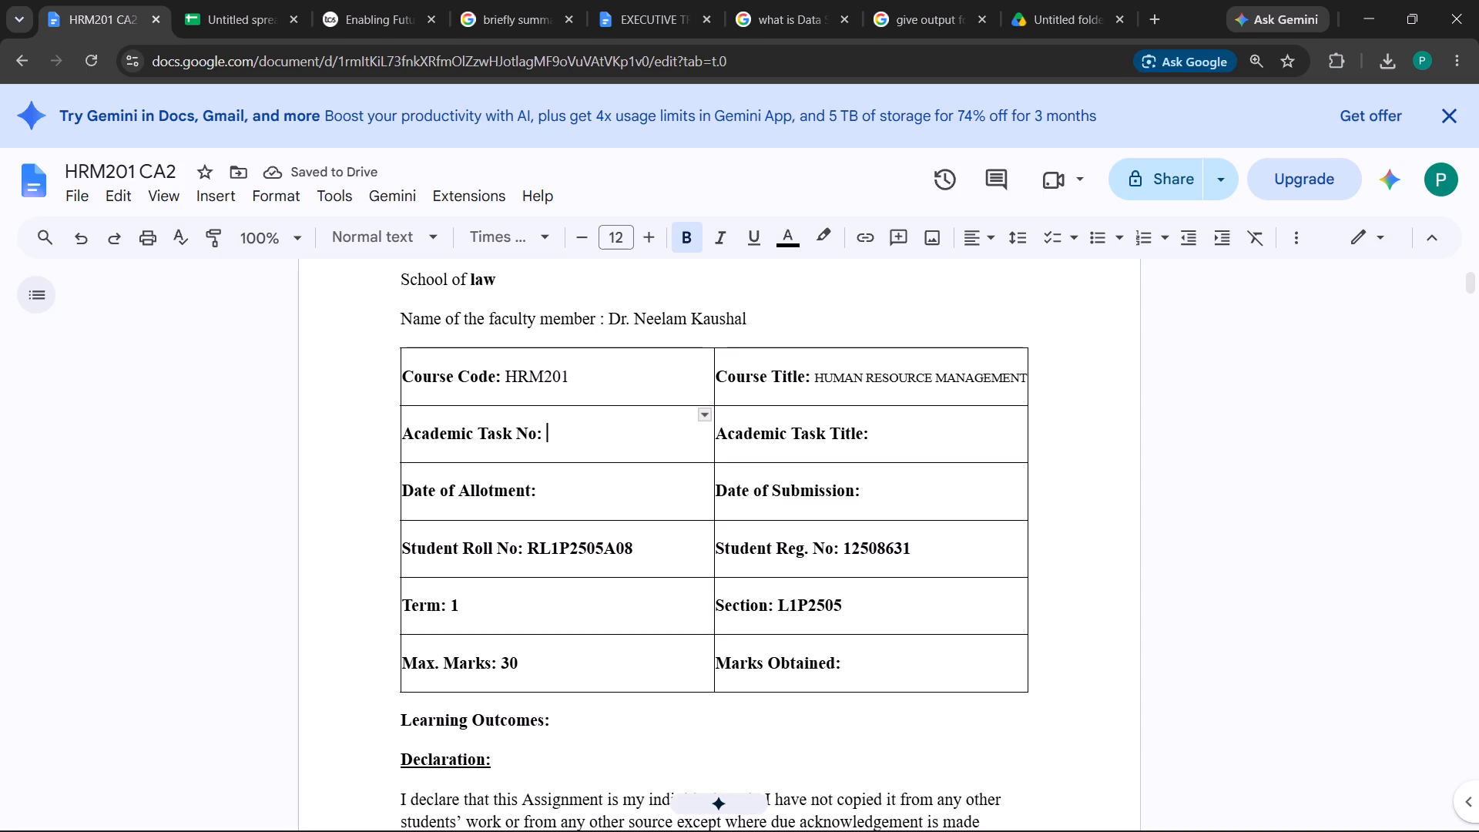
{"action": "key", "text": "2"}
{"action": "key", "text": "BackSpace"}
{"action": "left_click", "coordinate": [679, 243]}
{"action": "key", "text": "2"}
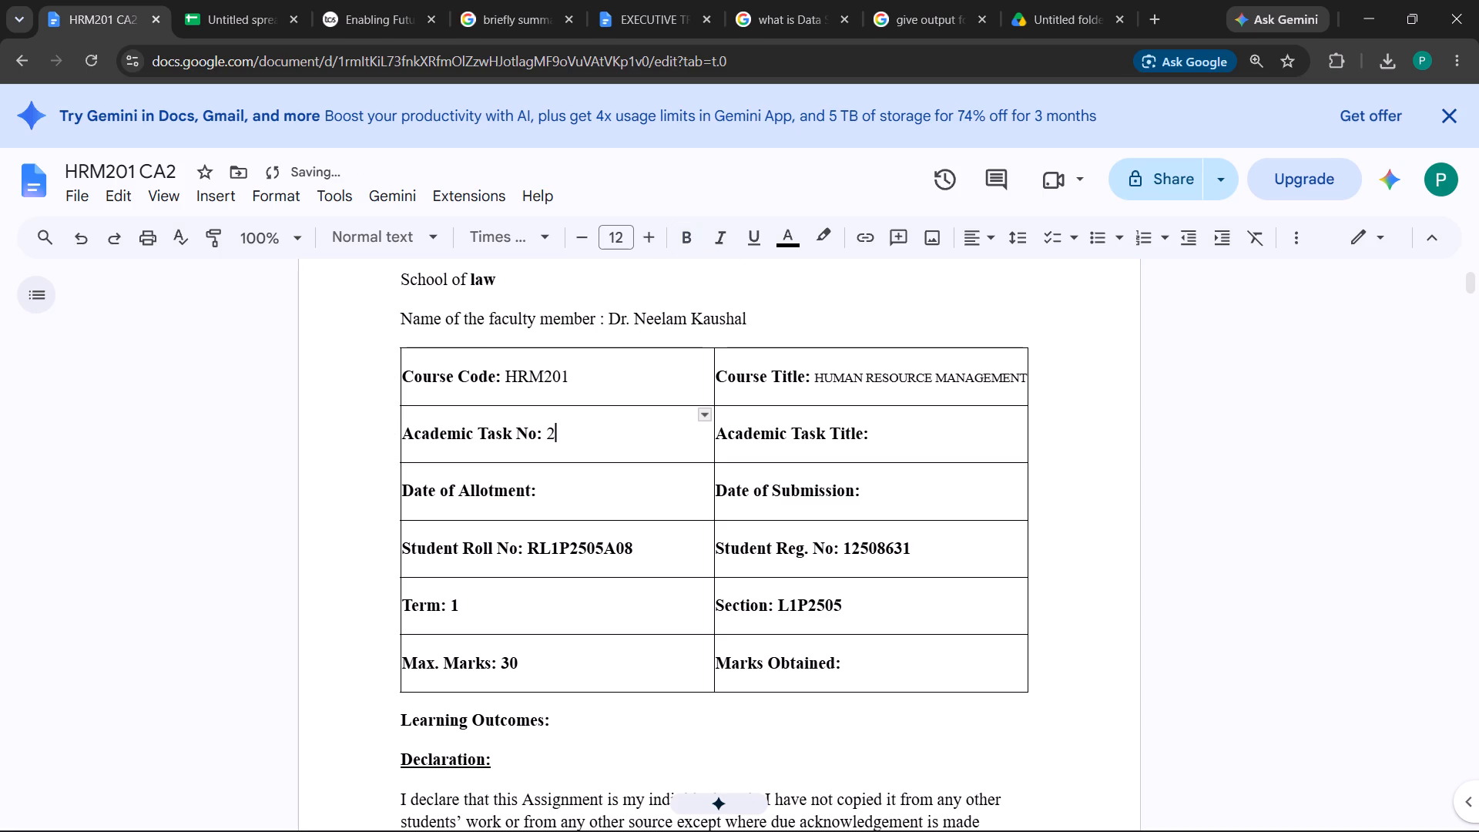
Prepare the Academic Task Title cell for a non-bold entry after its label.
{"action": "left_click", "coordinate": [883, 429]}
{"action": "left_click", "coordinate": [690, 243]}
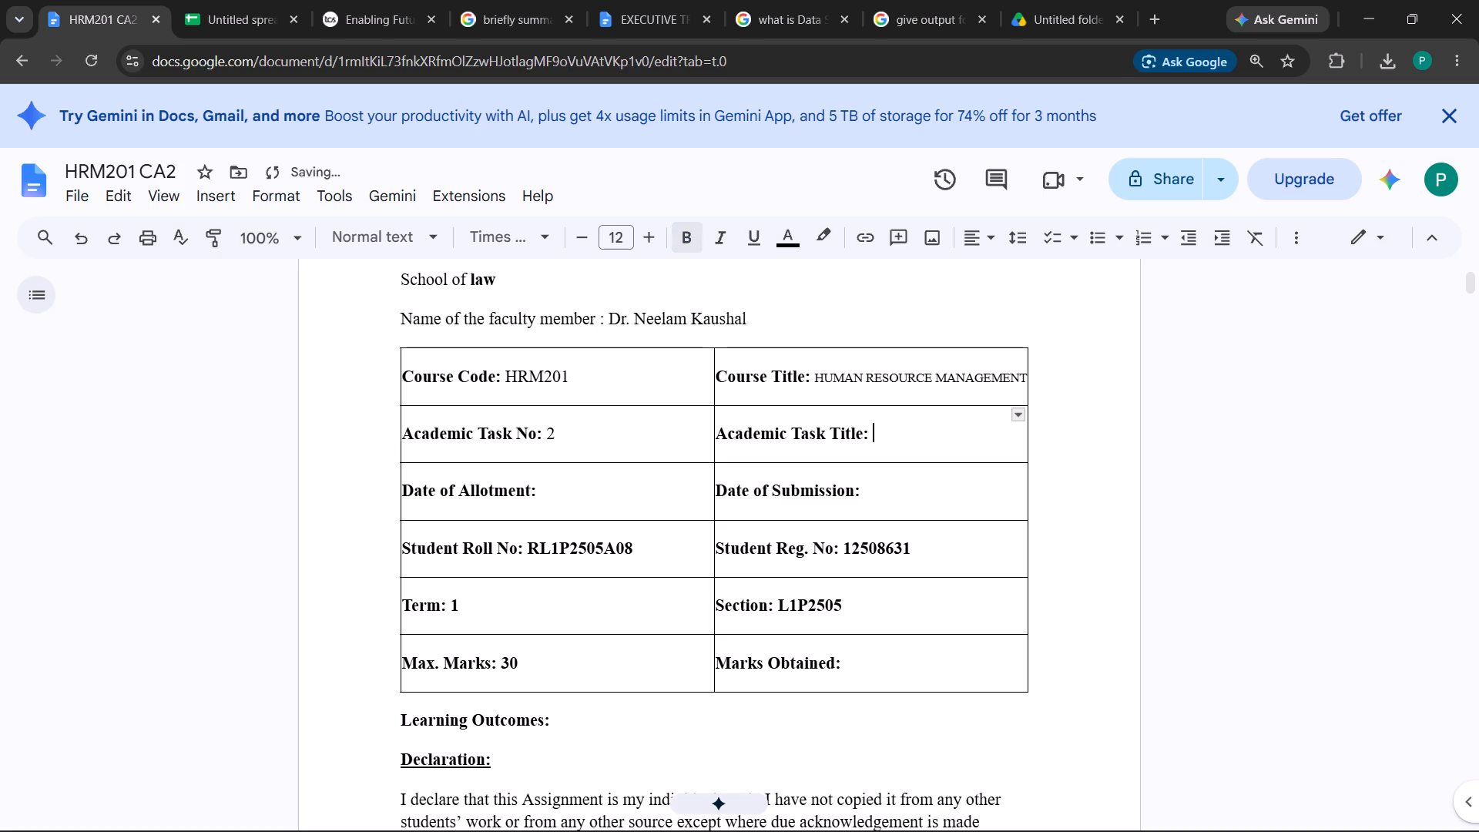
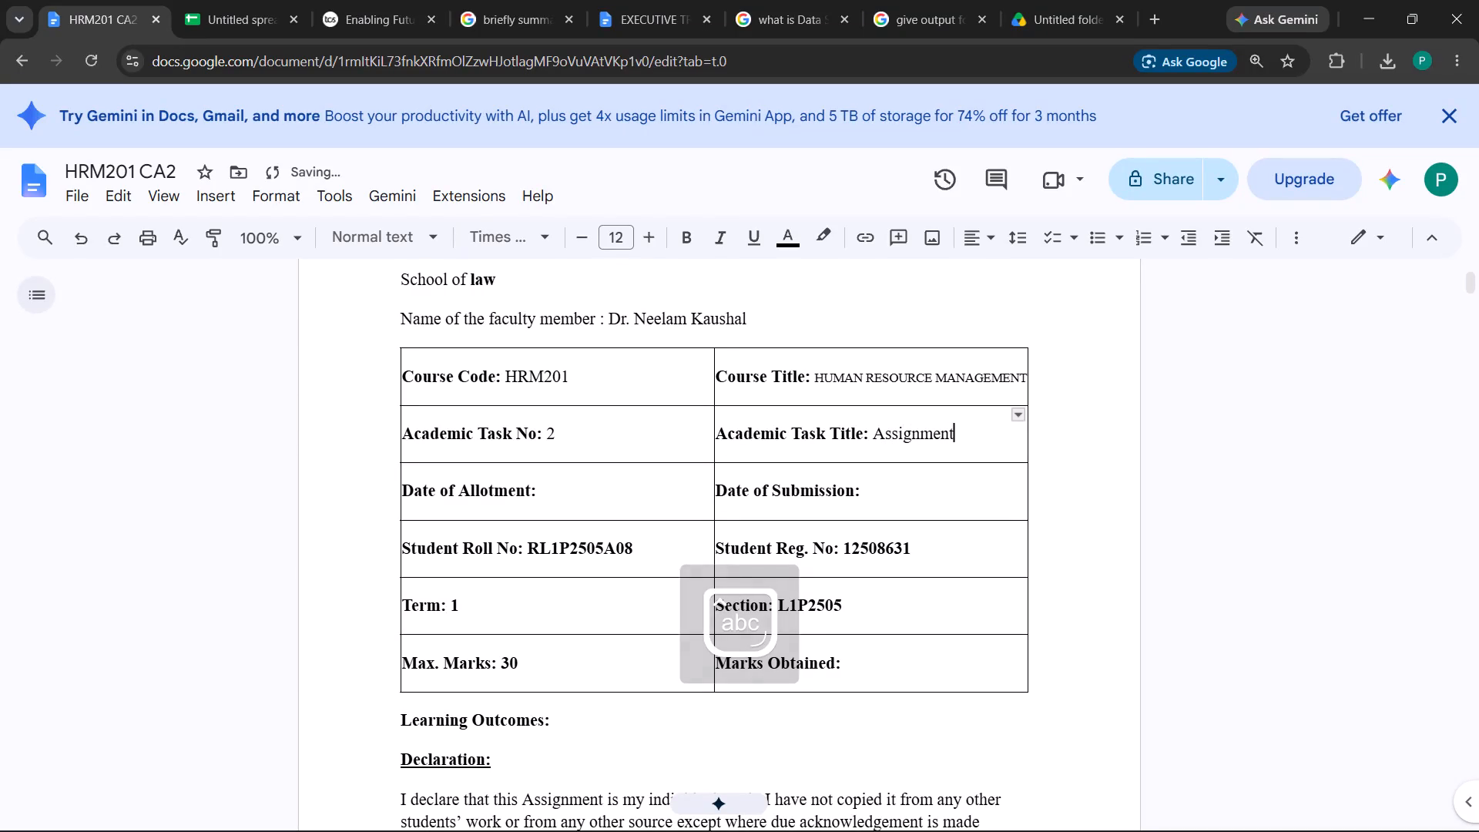
Place the text cursor after the Date of Allotment label in the cover-page table.
{"action": "left_click", "coordinate": [630, 488]}
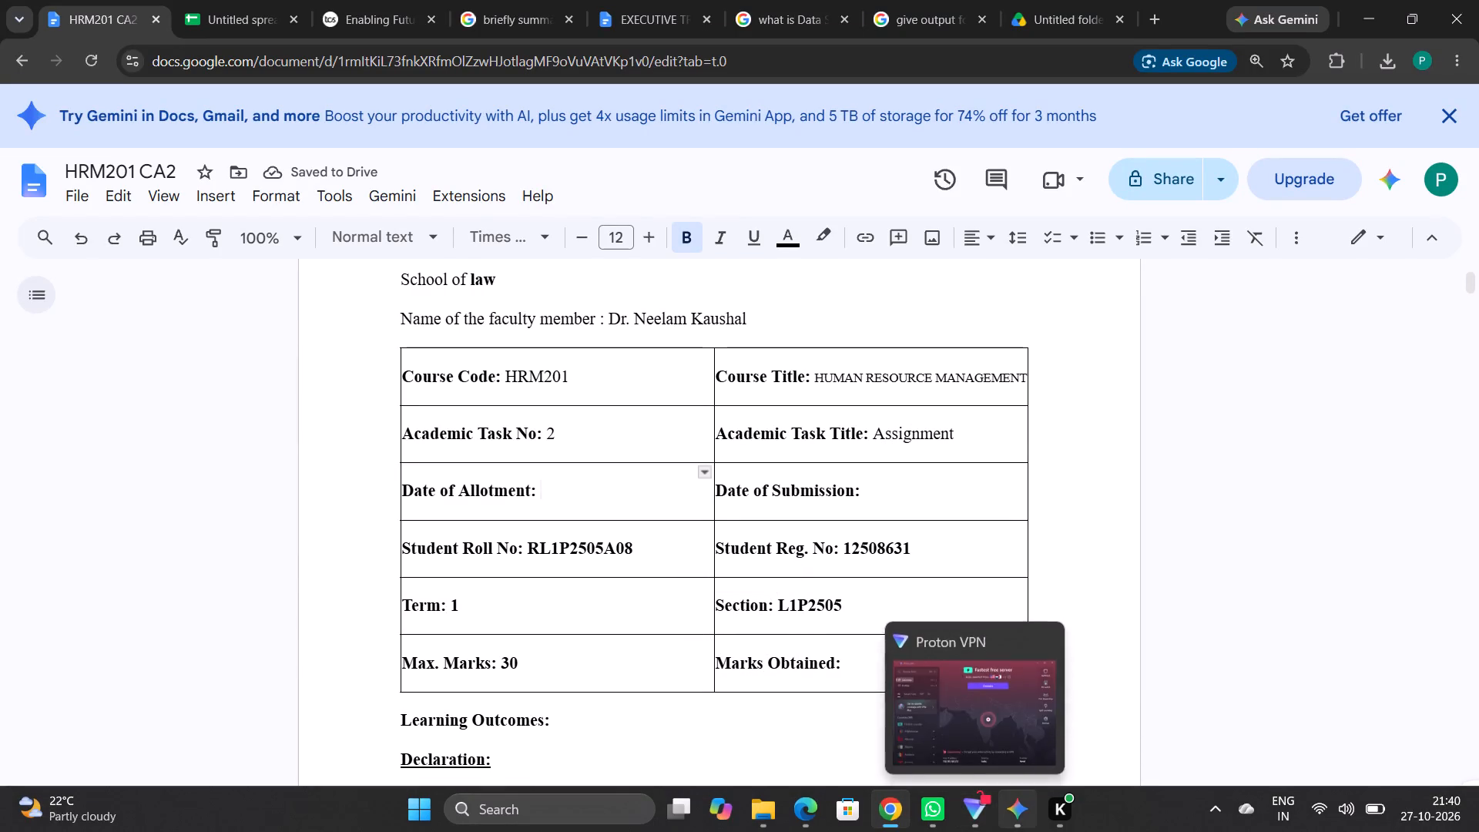
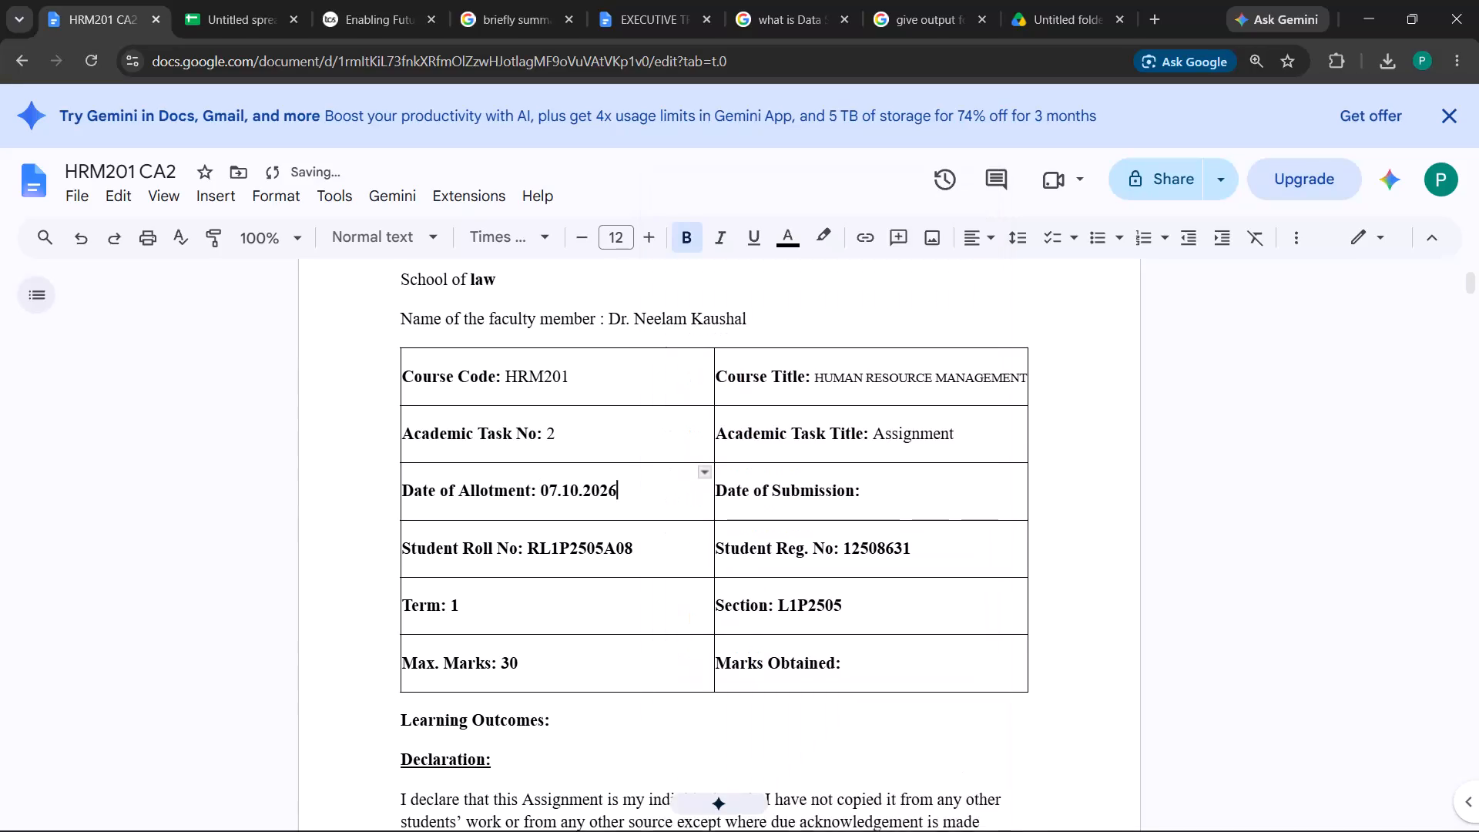
Remove the bold formatting from the date 07.10.2026 in the Date of Allotment cell, keeping its label bold.
{"action": "left_click", "coordinate": [554, 489]}
{"action": "left_click_drag", "start_coordinate": [554, 489], "coordinate": [604, 487]}
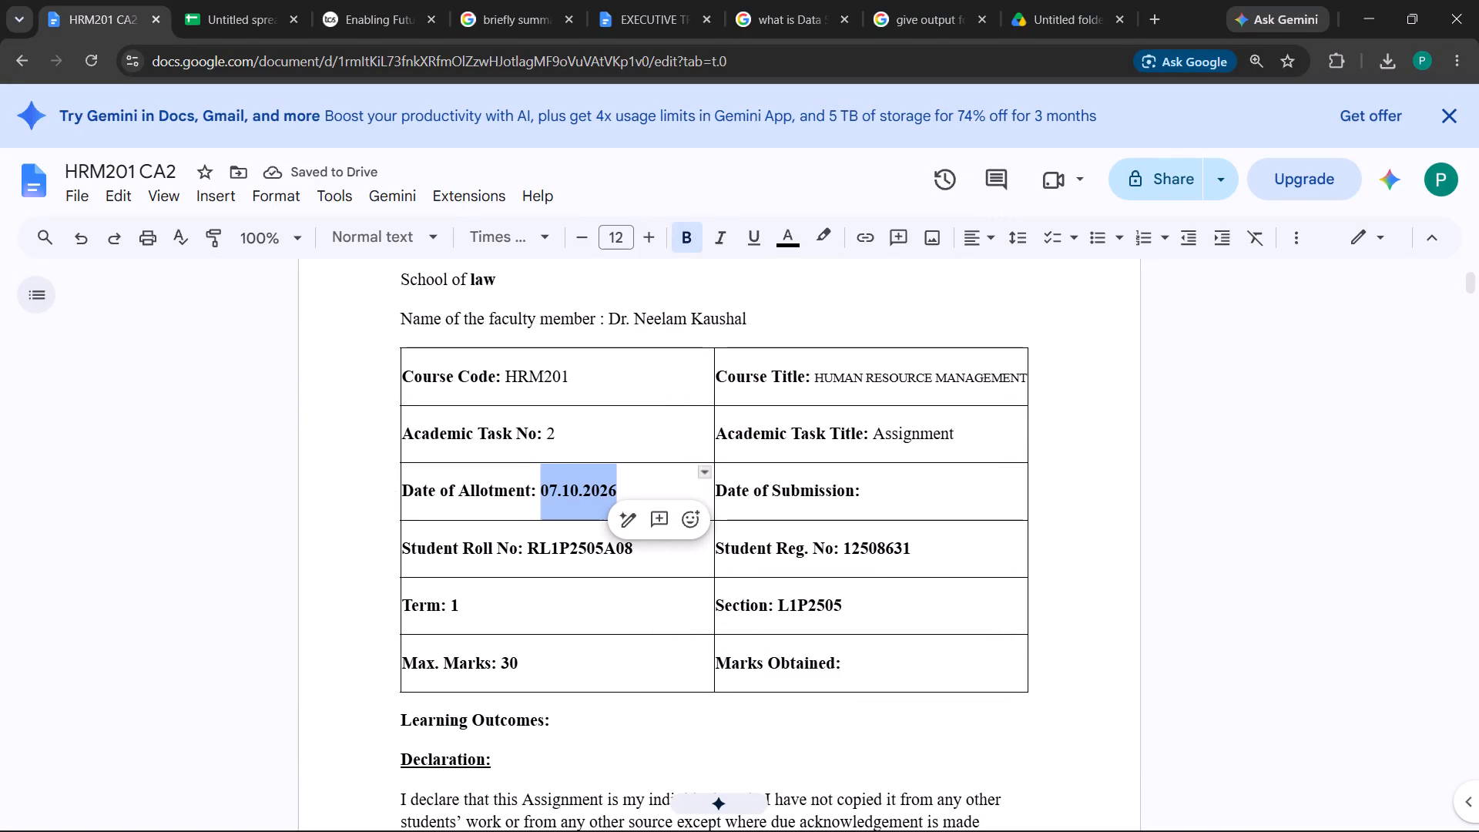
{"action": "left_click", "coordinate": [676, 237]}
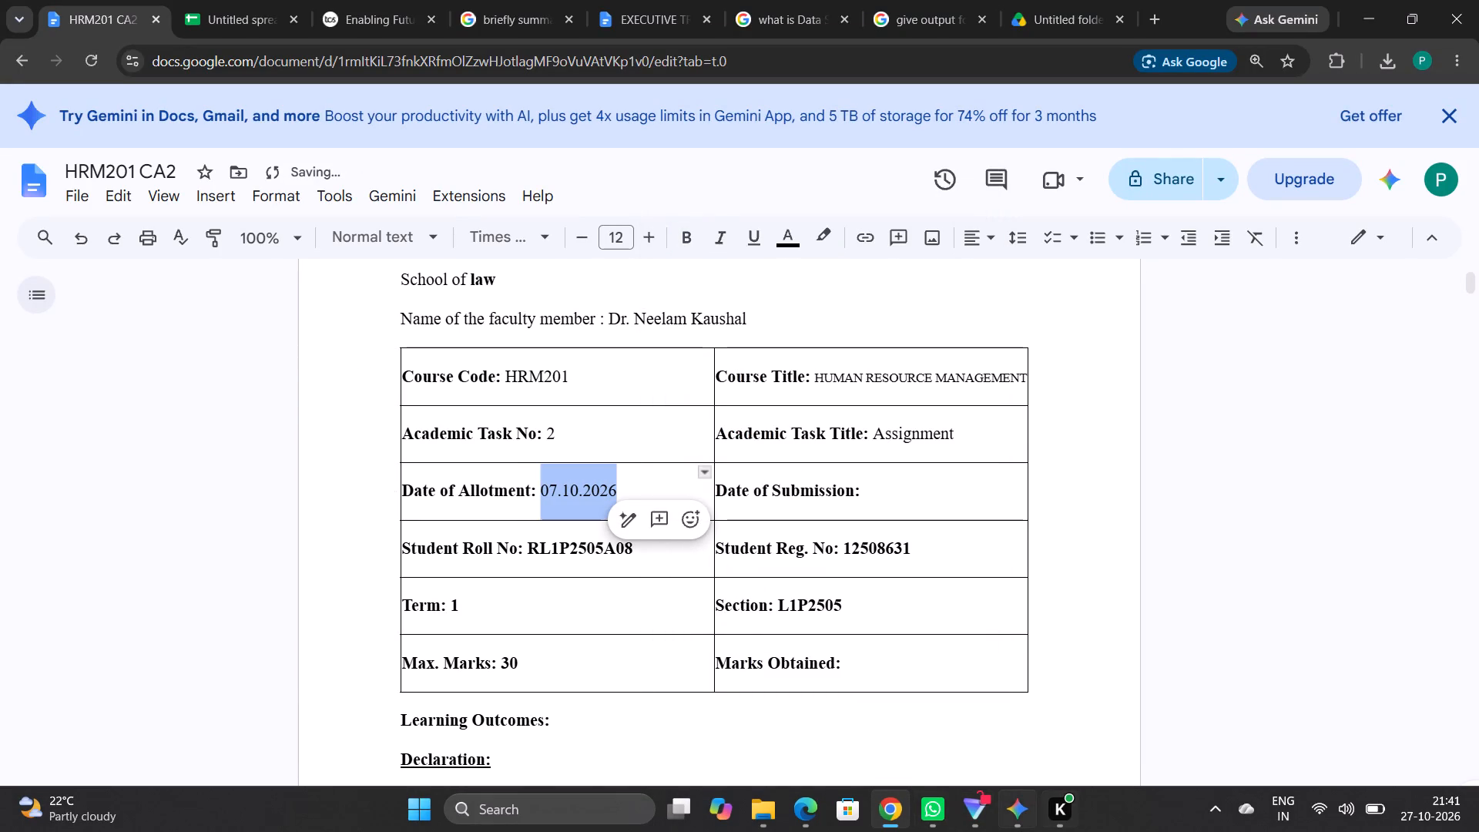
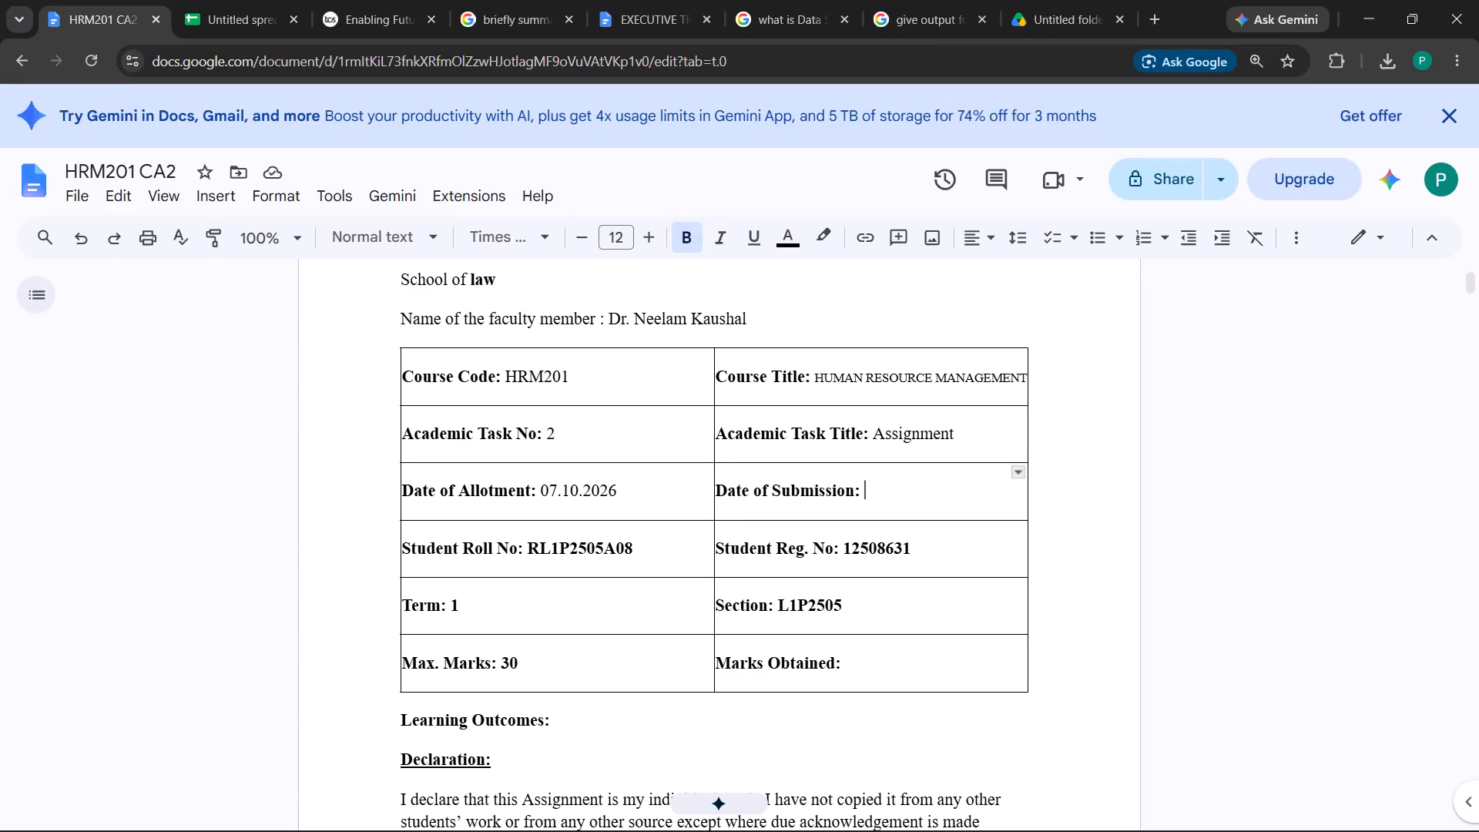
Enter 29.10.2026 in regular weight after the bold Date of Submission label in the cover-page table.
{"action": "left_click", "coordinate": [683, 239]}
{"action": "key", "text": "ctrl+v"}
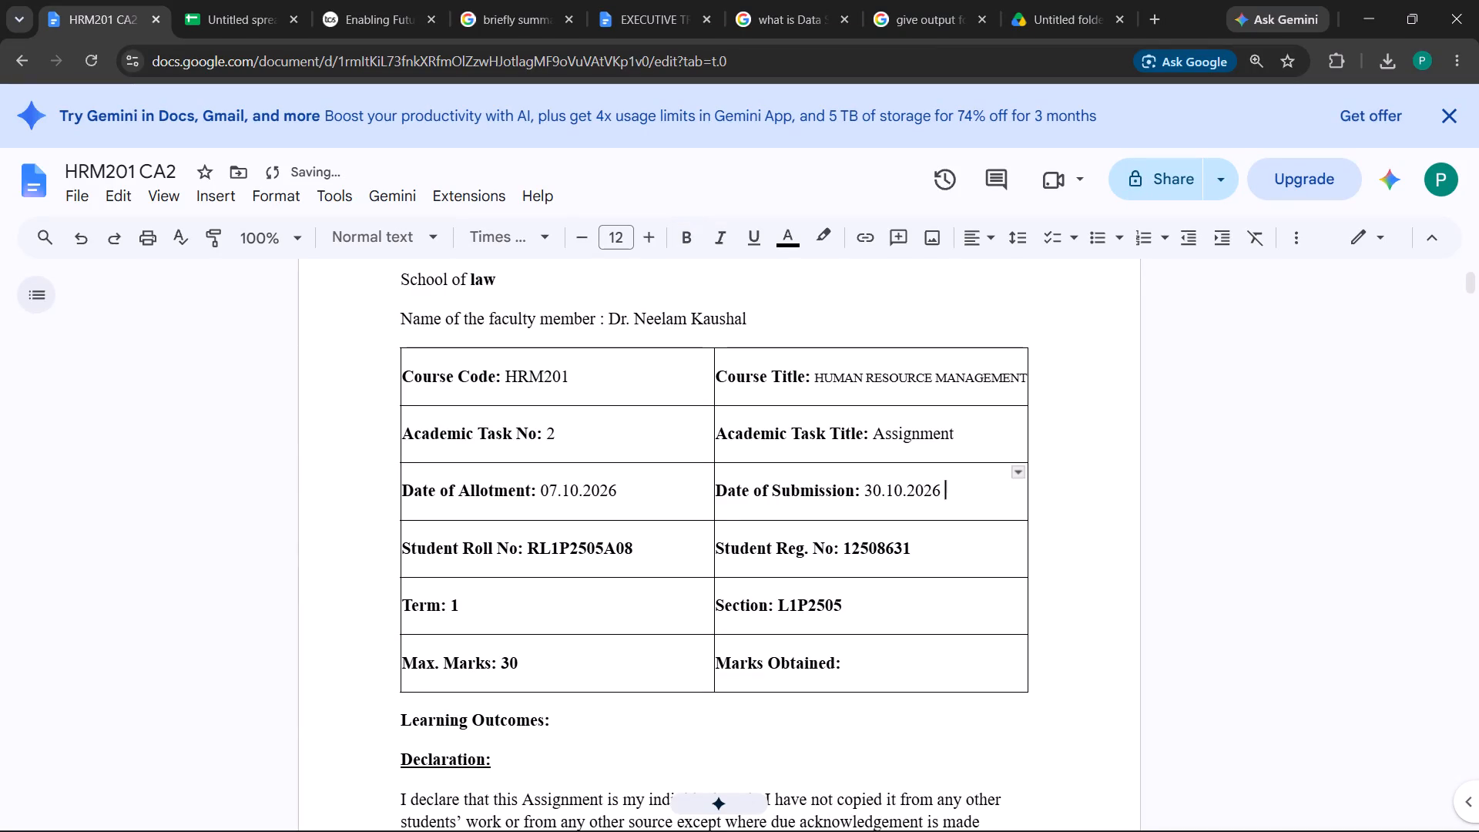
{"action": "left_click", "coordinate": [879, 485]}
{"action": "key", "text": "BackSpace"}
{"action": "key", "text": "BackSpace"}
{"action": "type", "text": "29"}
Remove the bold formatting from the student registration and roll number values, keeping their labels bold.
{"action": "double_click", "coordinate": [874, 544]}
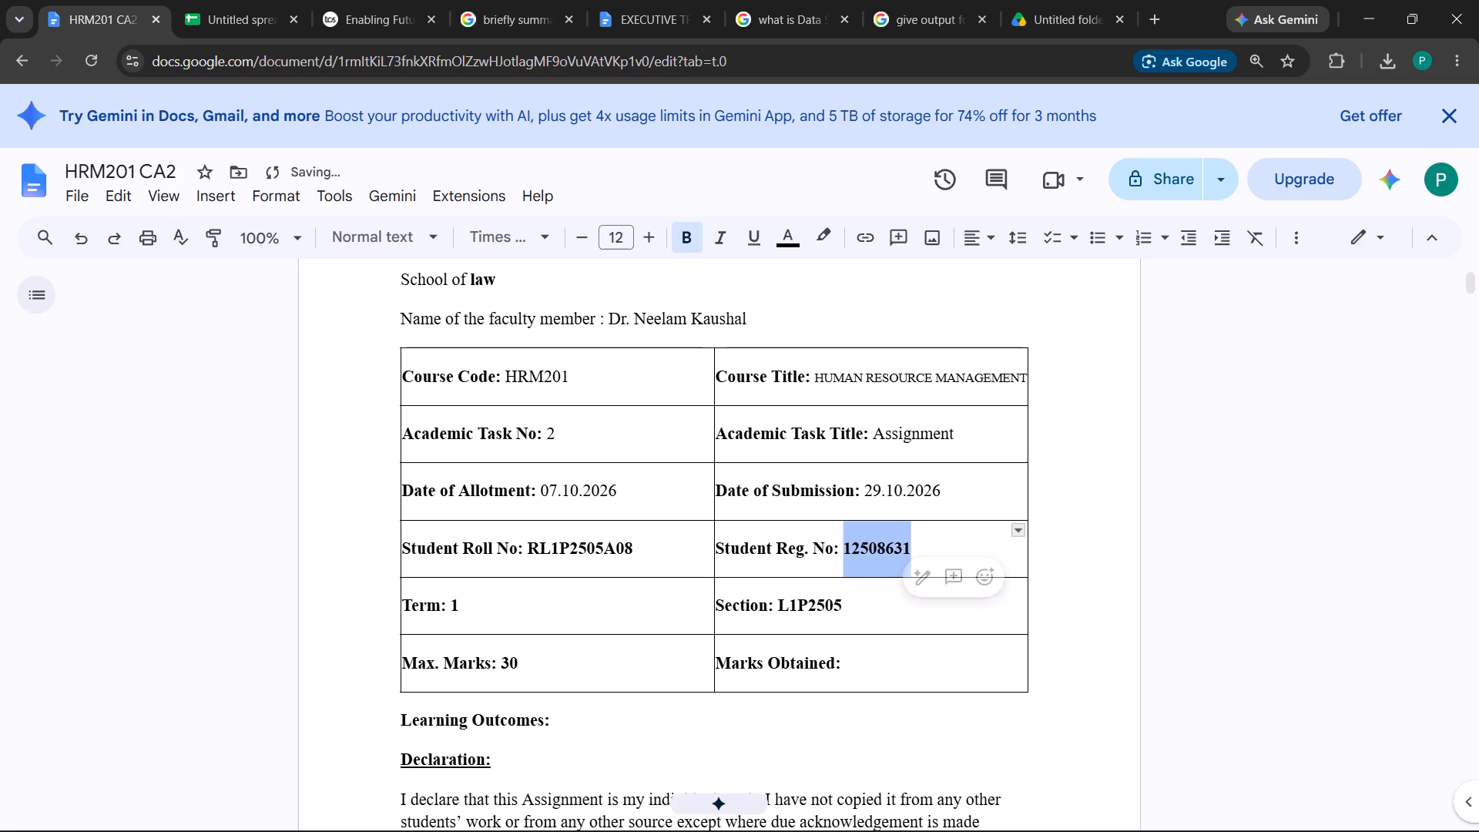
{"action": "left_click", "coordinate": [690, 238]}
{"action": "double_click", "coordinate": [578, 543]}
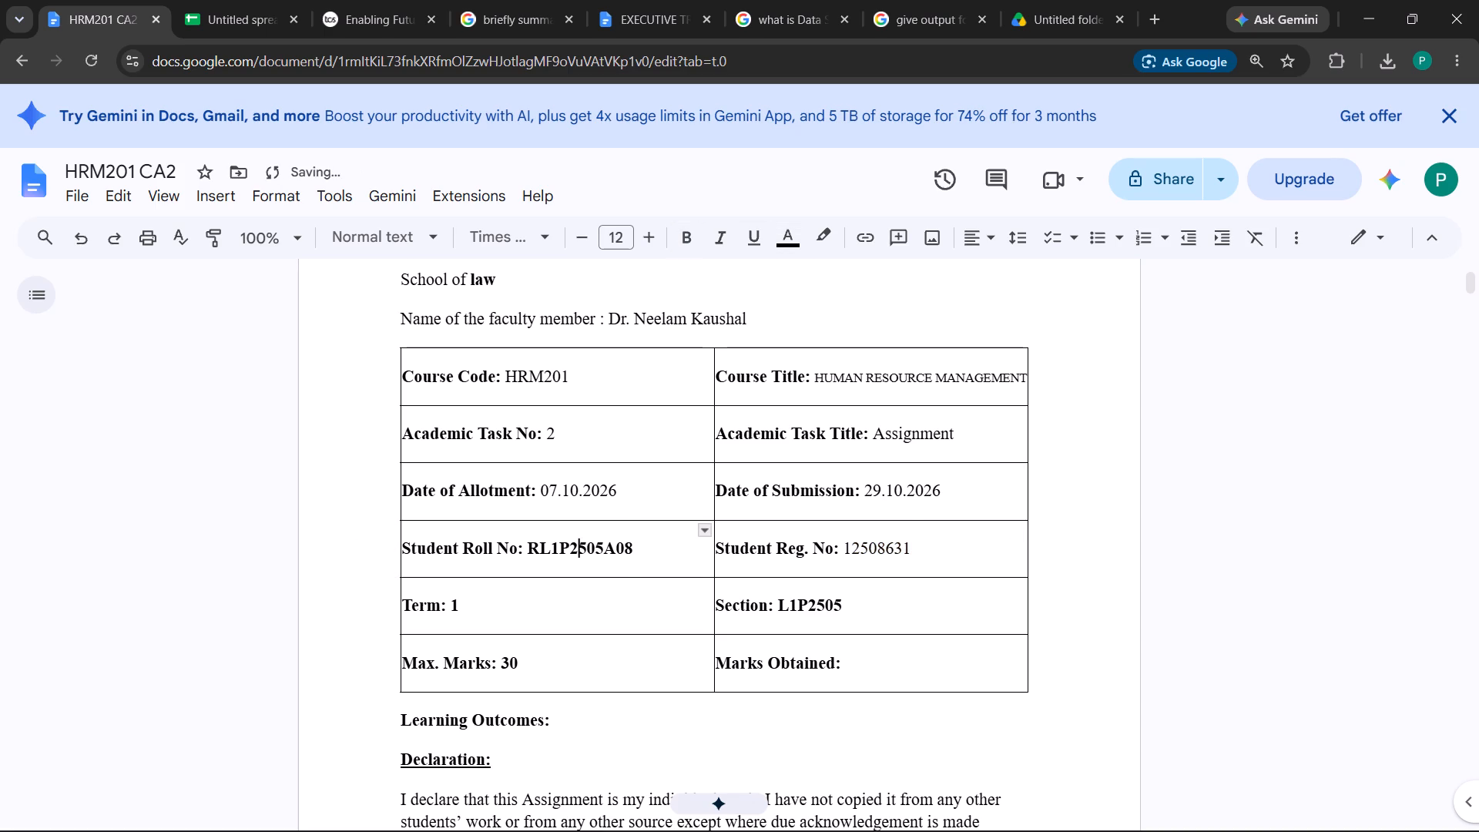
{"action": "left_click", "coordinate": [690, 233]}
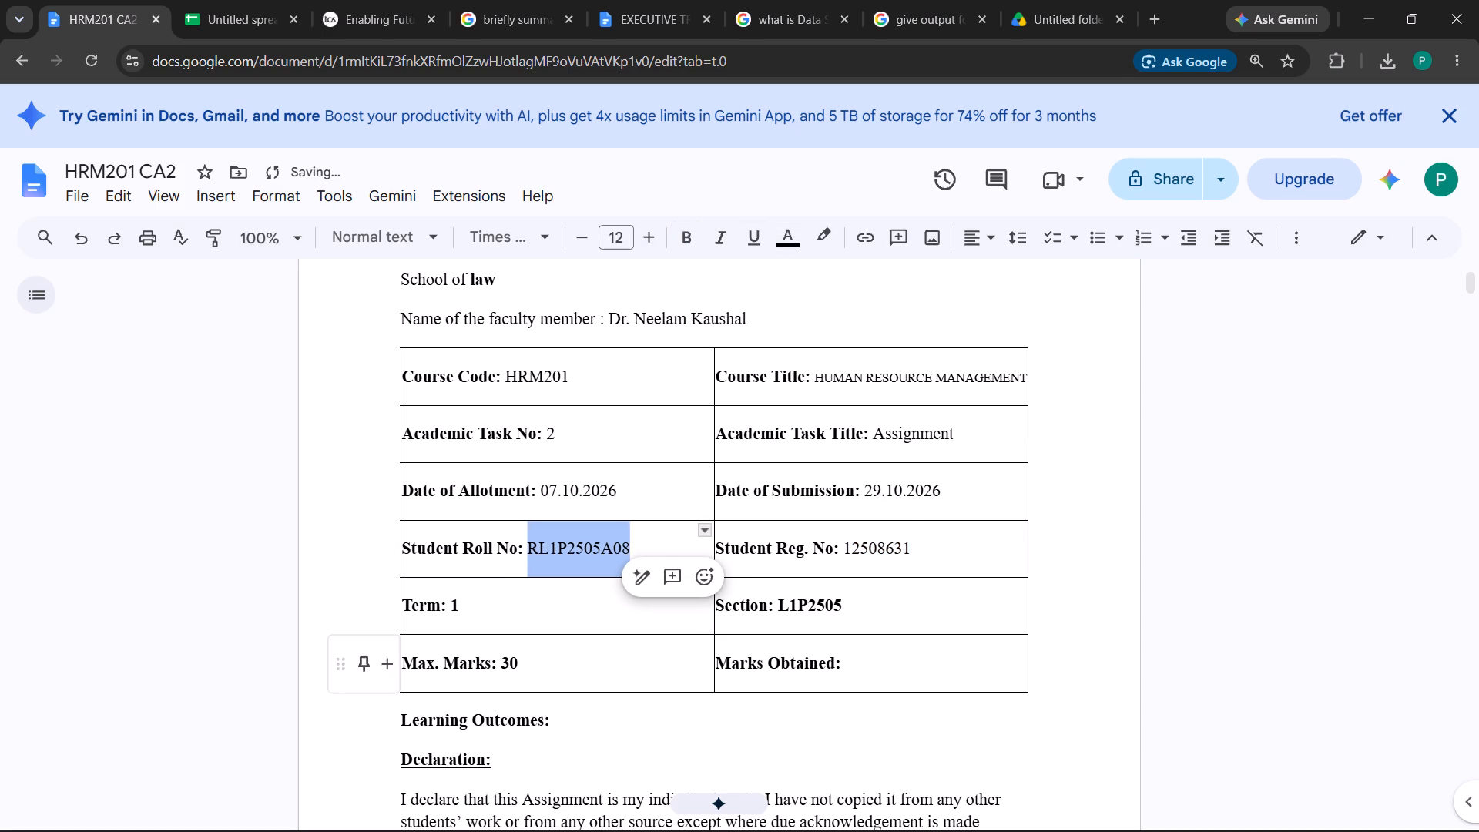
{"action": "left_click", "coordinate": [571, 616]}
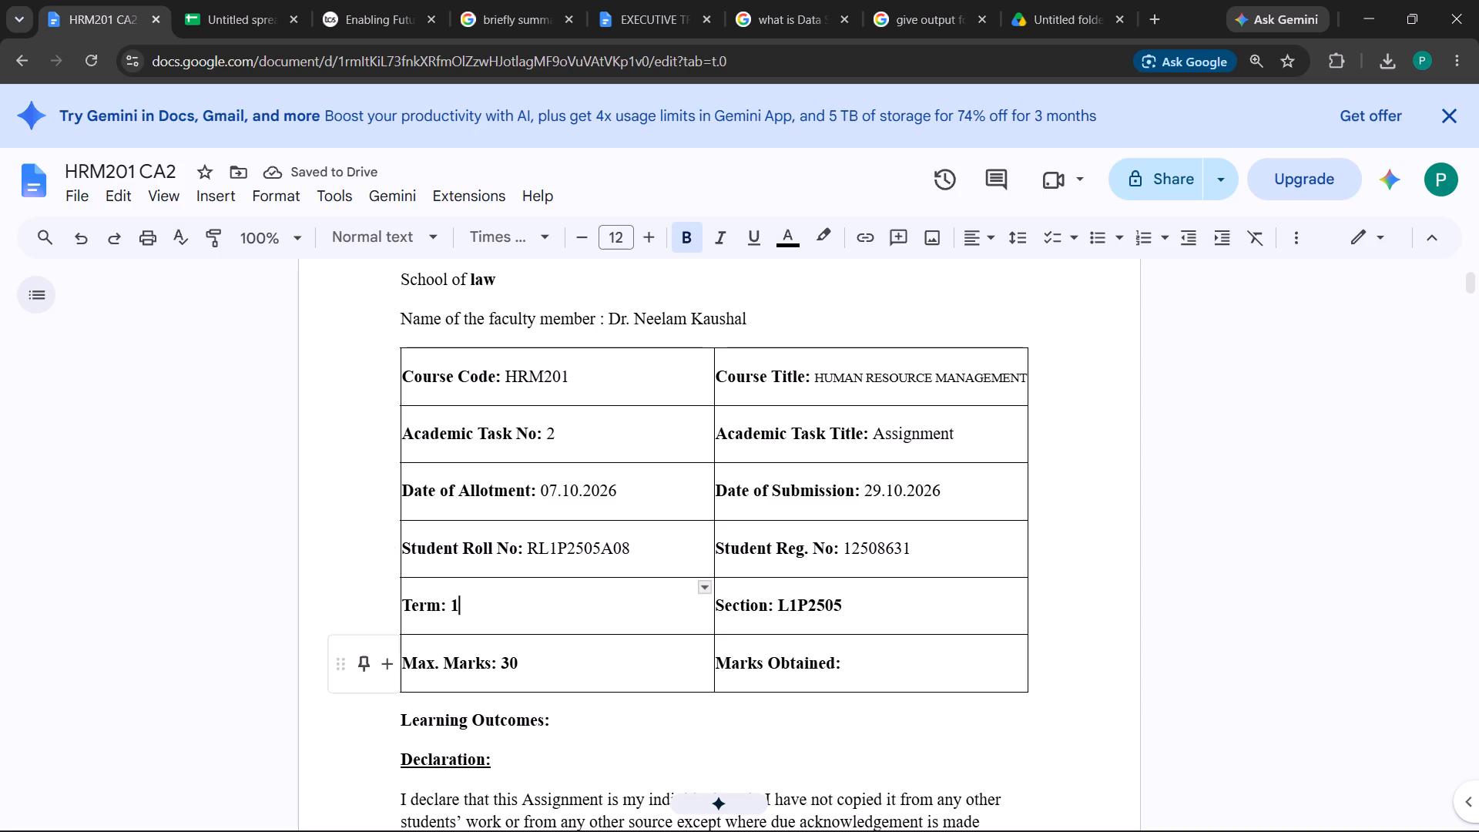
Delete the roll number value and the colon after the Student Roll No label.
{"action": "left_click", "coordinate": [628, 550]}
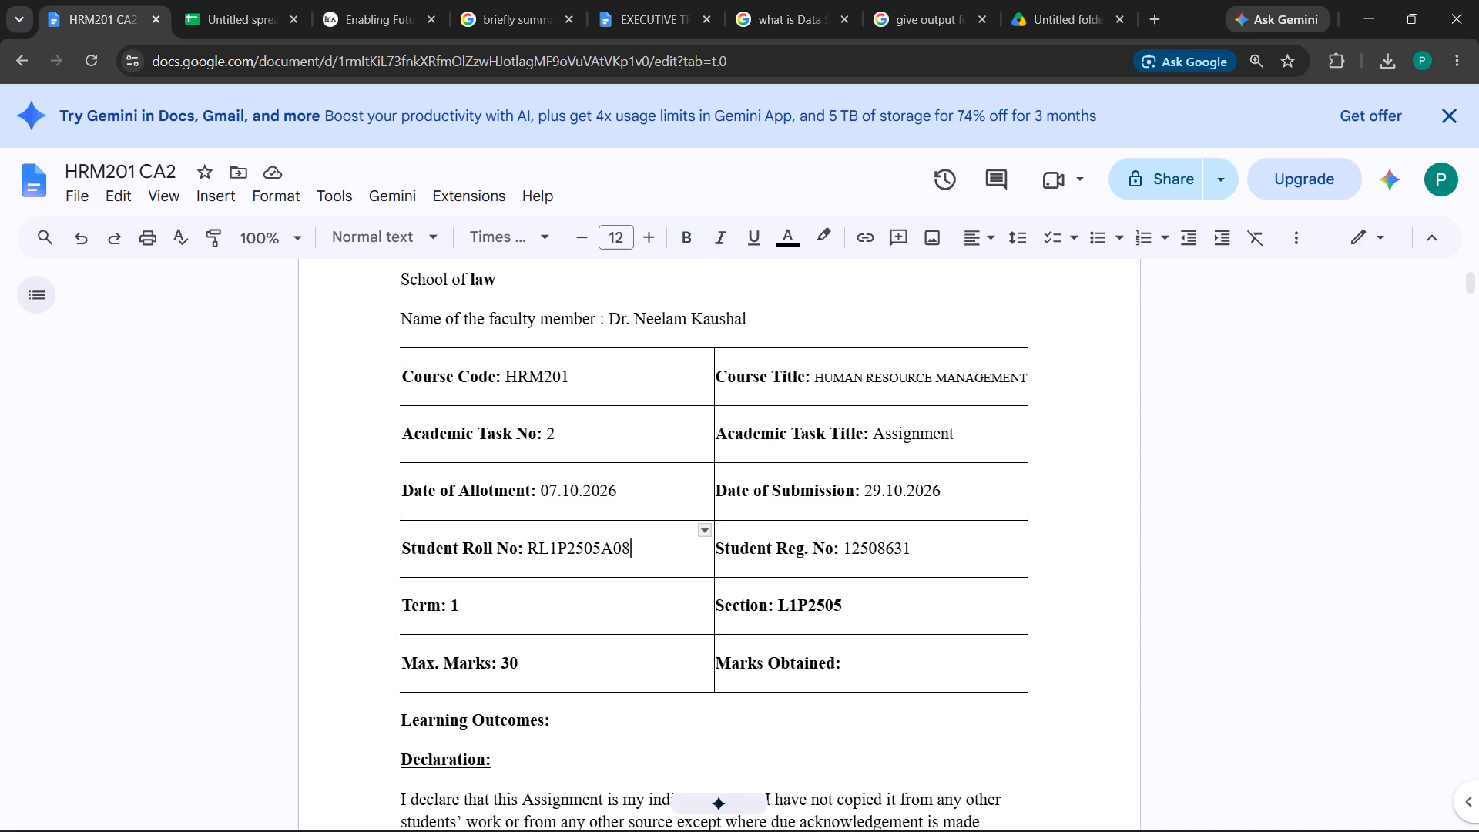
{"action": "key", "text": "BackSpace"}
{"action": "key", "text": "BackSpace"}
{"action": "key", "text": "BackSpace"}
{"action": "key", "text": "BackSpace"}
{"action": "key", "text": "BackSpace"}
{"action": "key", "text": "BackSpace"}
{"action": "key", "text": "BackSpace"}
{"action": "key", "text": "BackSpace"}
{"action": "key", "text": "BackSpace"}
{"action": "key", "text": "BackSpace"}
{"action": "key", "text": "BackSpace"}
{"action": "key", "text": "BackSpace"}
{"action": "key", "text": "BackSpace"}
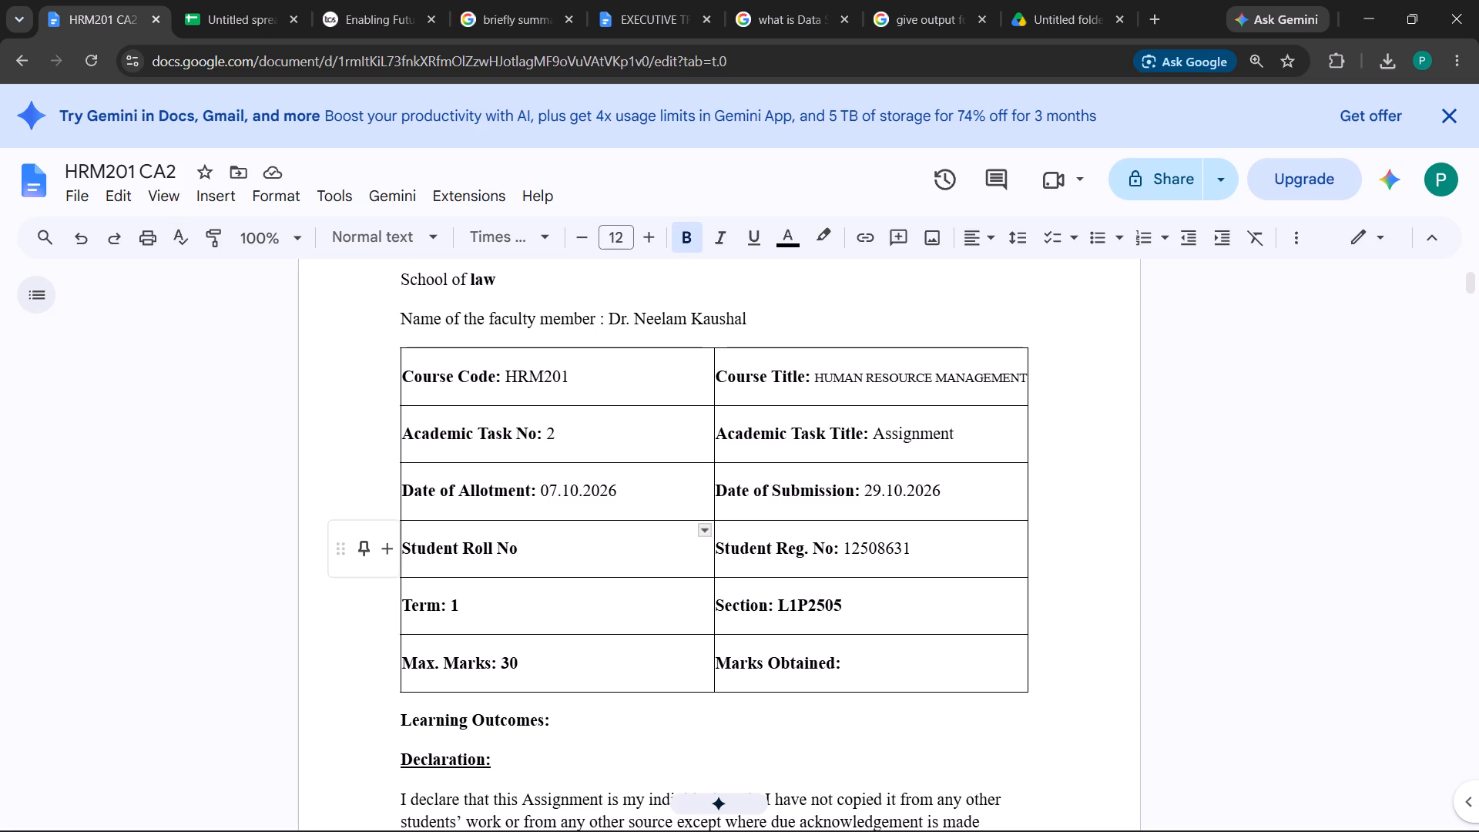
Delete the table row holding the Student Roll No and Student Reg. No cells.
{"action": "left_click_drag", "start_coordinate": [405, 546], "coordinate": [420, 546]}
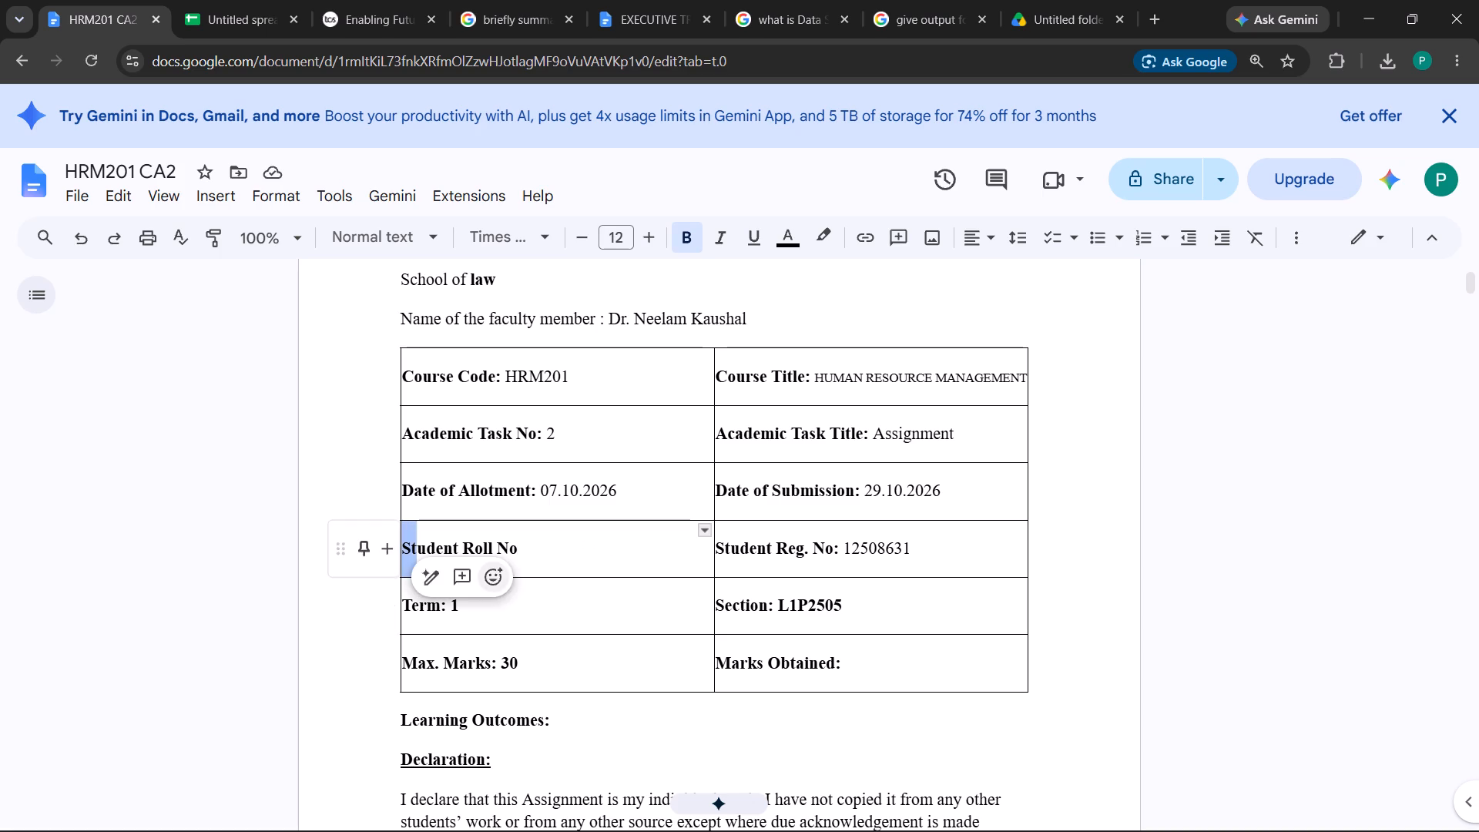
{"action": "double_click", "coordinate": [586, 565]}
{"action": "left_click", "coordinate": [595, 565]}
{"action": "right_click", "coordinate": [612, 559]}
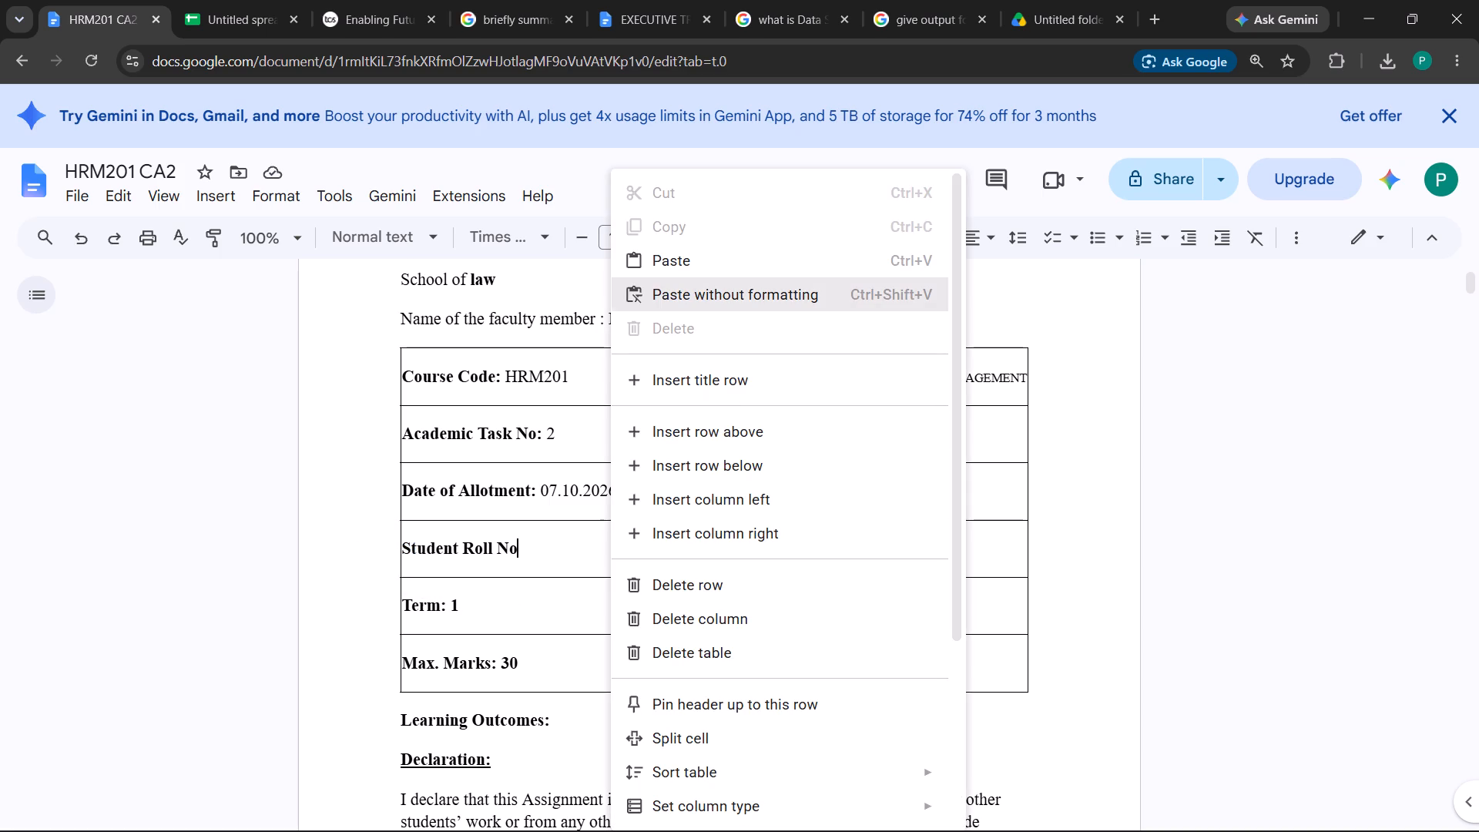
{"action": "left_click", "coordinate": [713, 579]}
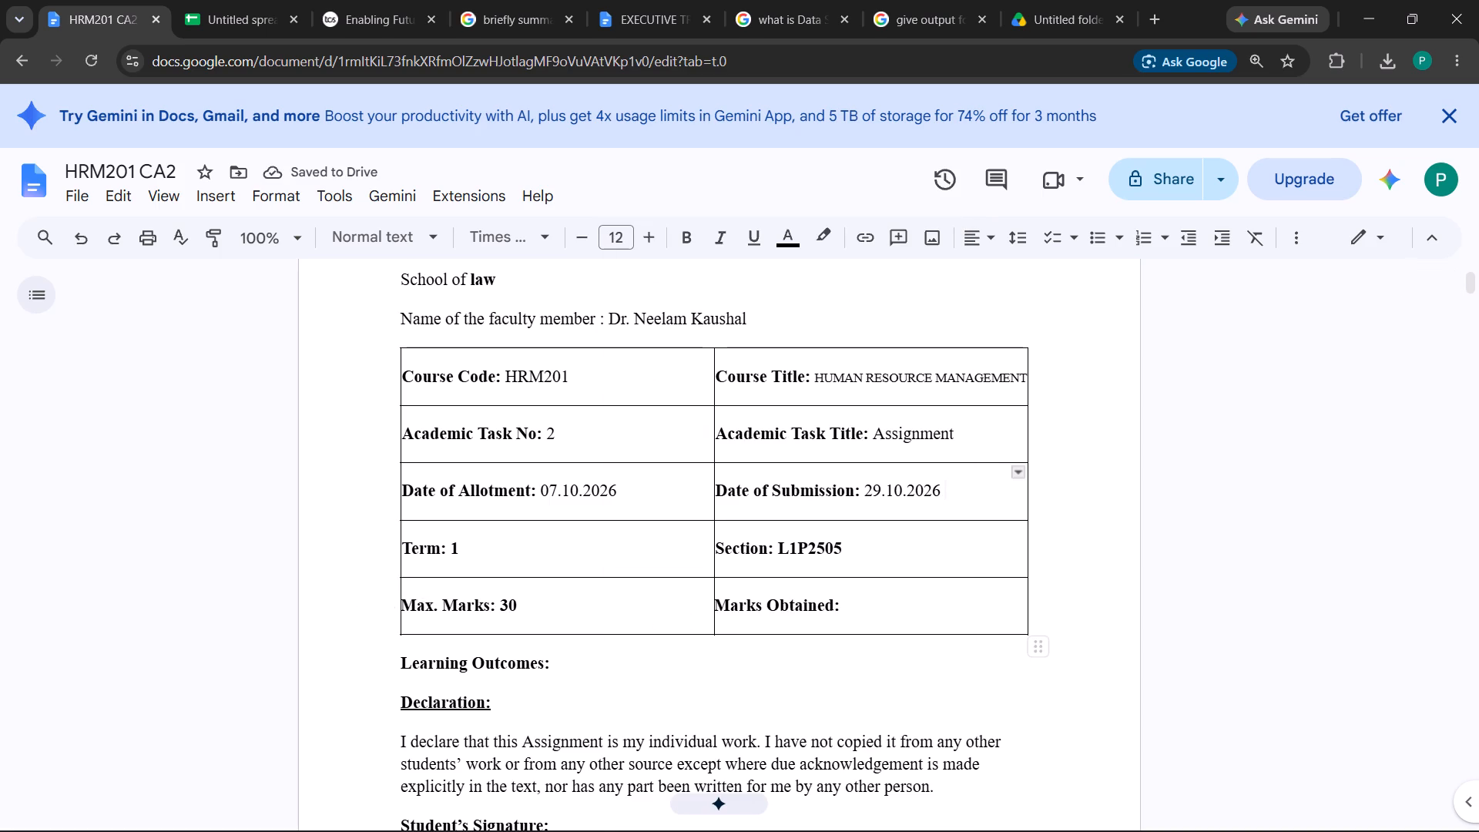
Place the text cursor in the blank space beneath the Student's Signature line.
{"action": "scroll", "coordinate": [431, 616], "scroll_direction": "down", "scroll_amount": 2}
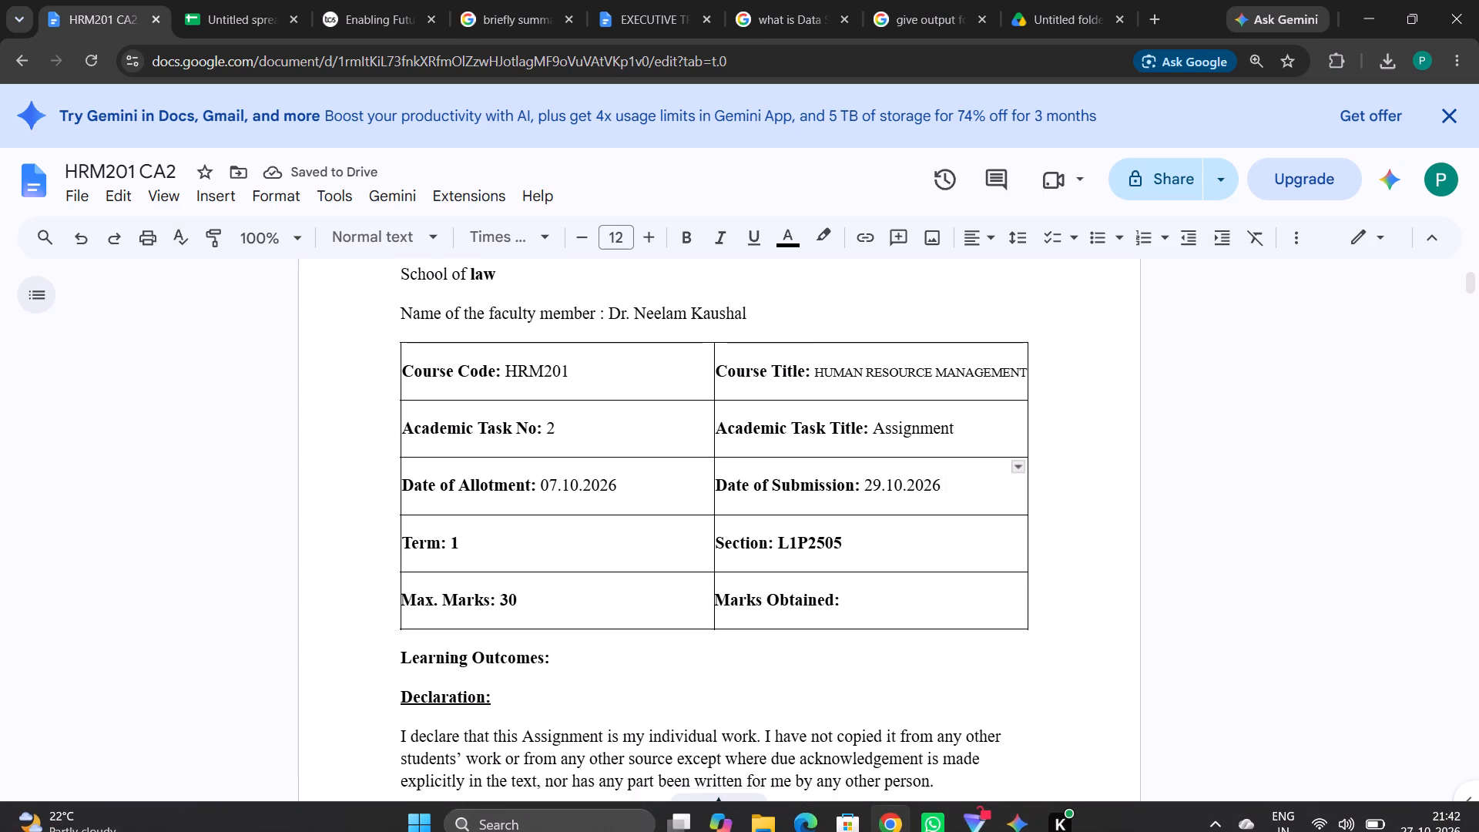
{"action": "scroll", "coordinate": [431, 616], "scroll_direction": "down", "scroll_amount": 2}
{"action": "left_click", "coordinate": [451, 509]}
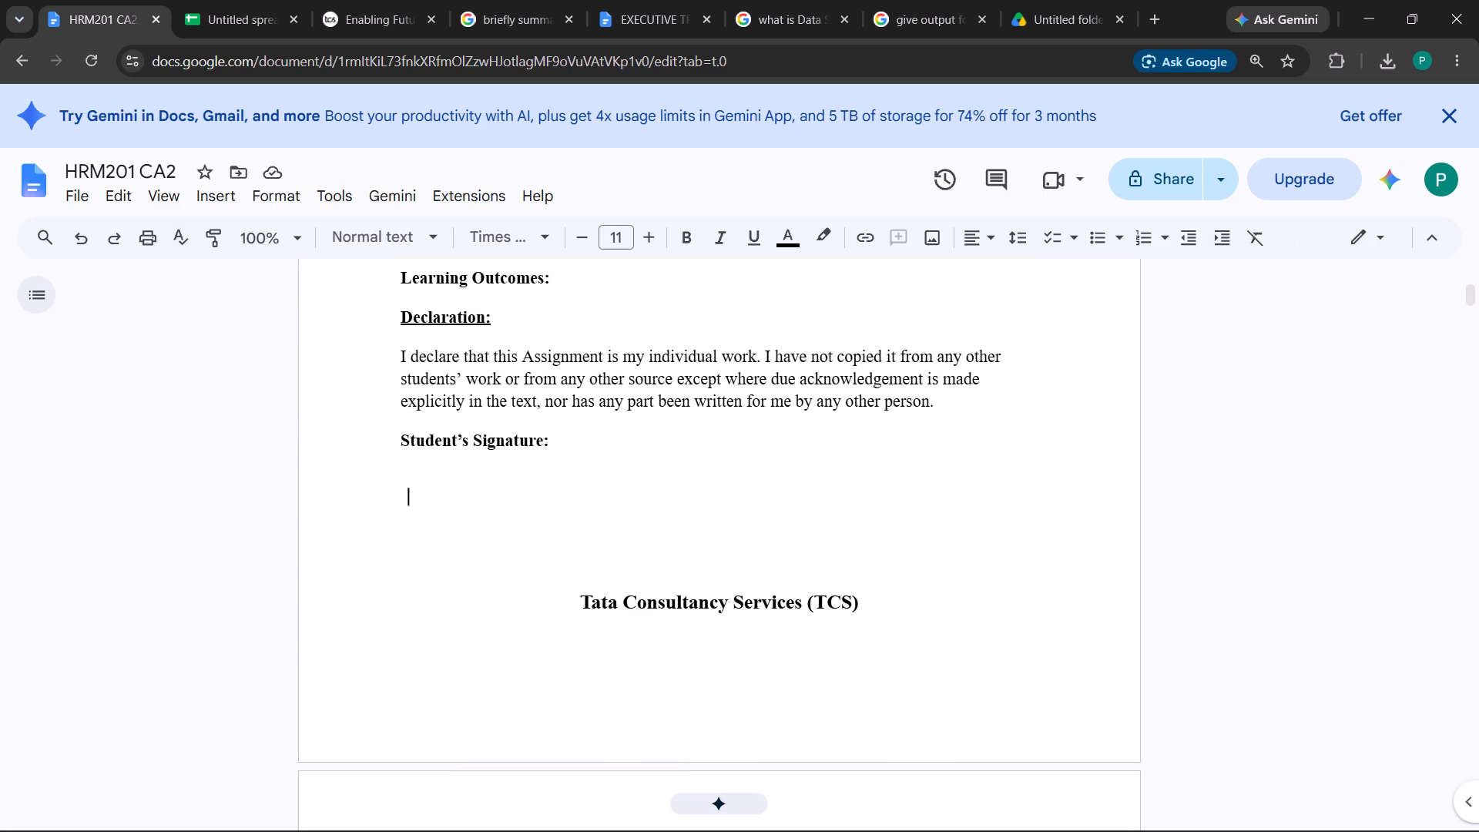
{"action": "left_click", "coordinate": [430, 475]}
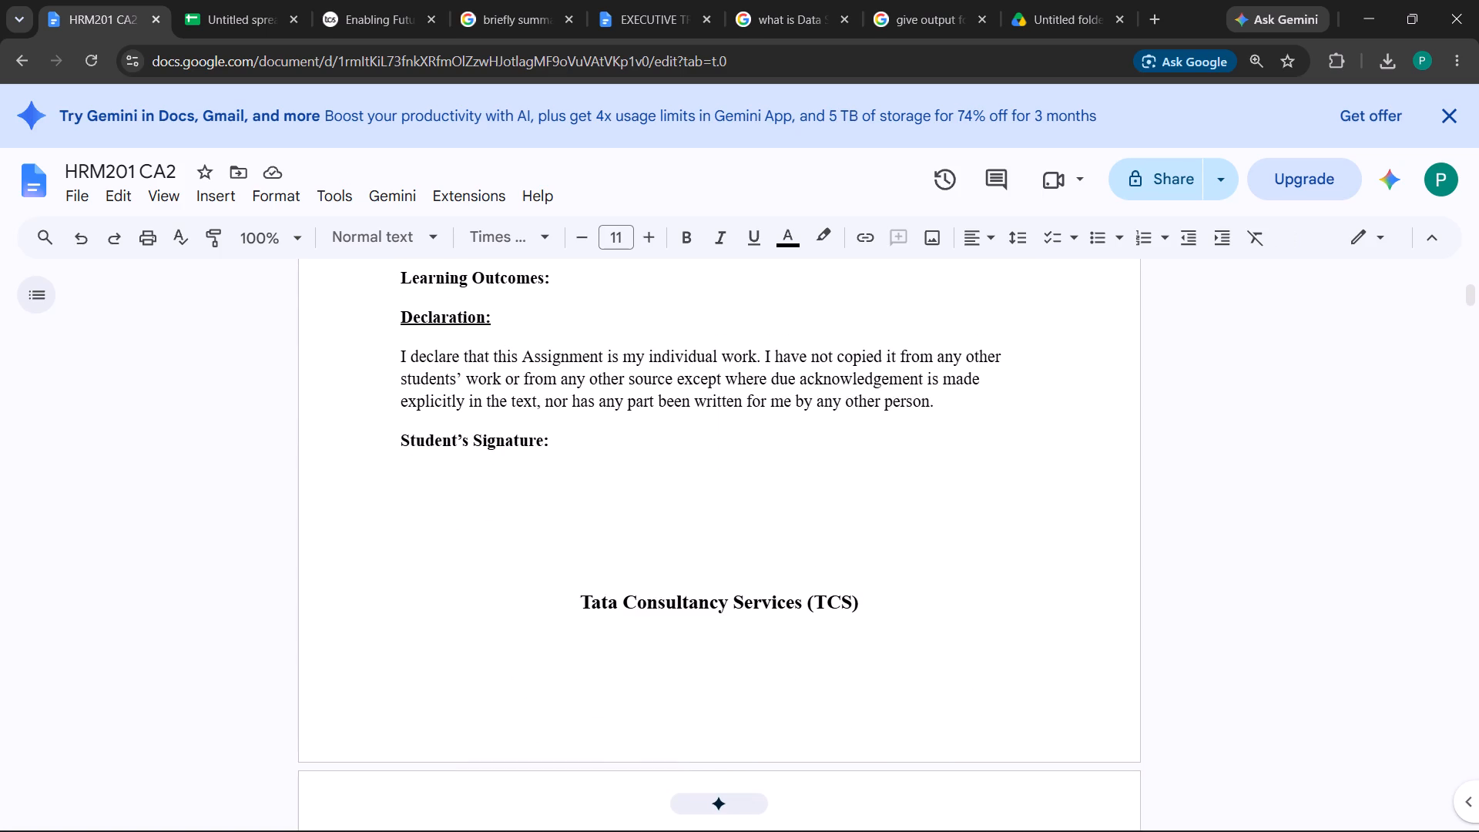
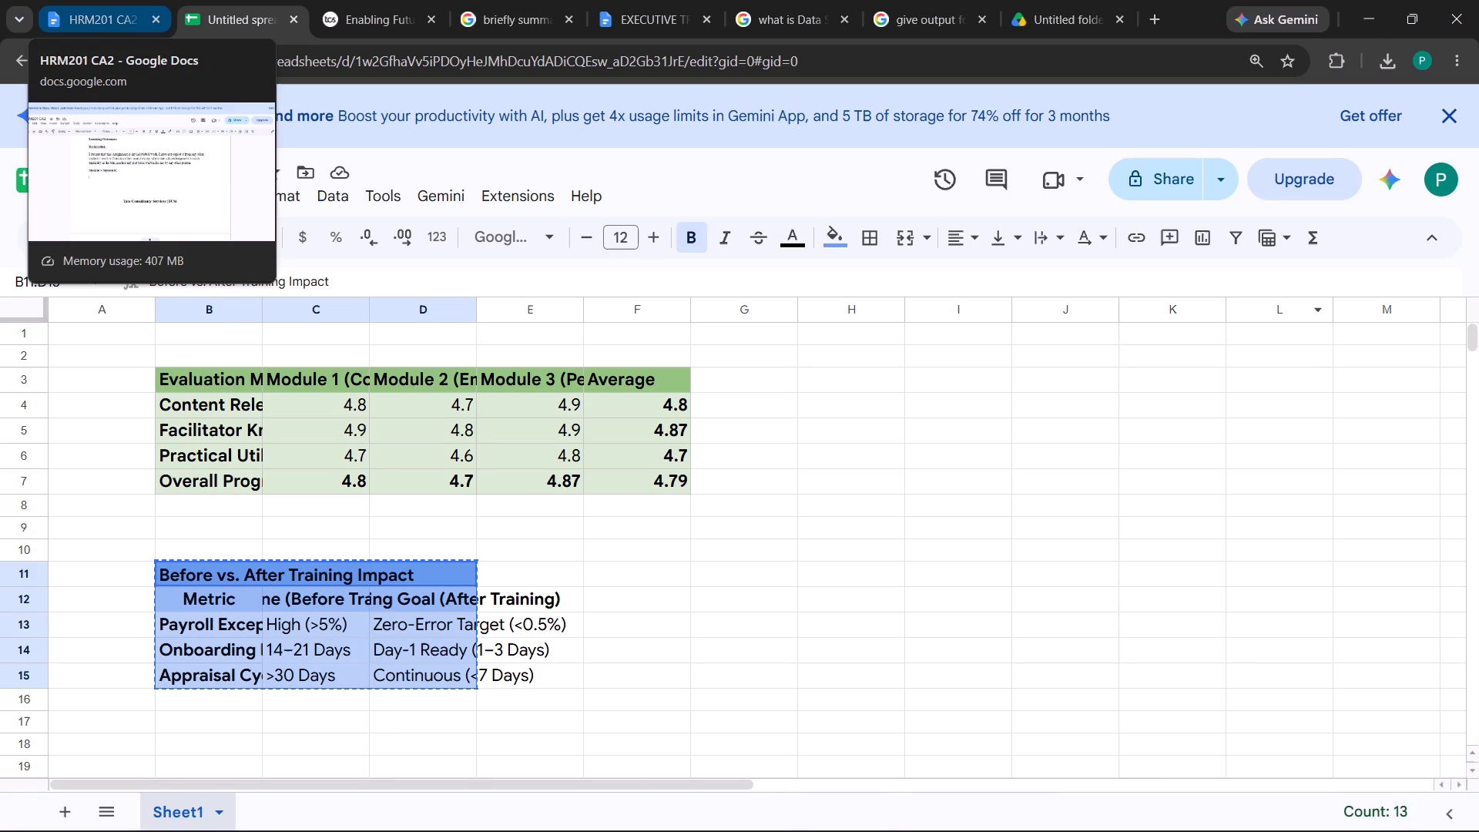
Open the HRM 201- CA1 document from the recent documents and examine its cover page and evaluator's comments section.
{"action": "left_click", "coordinate": [71, 10]}
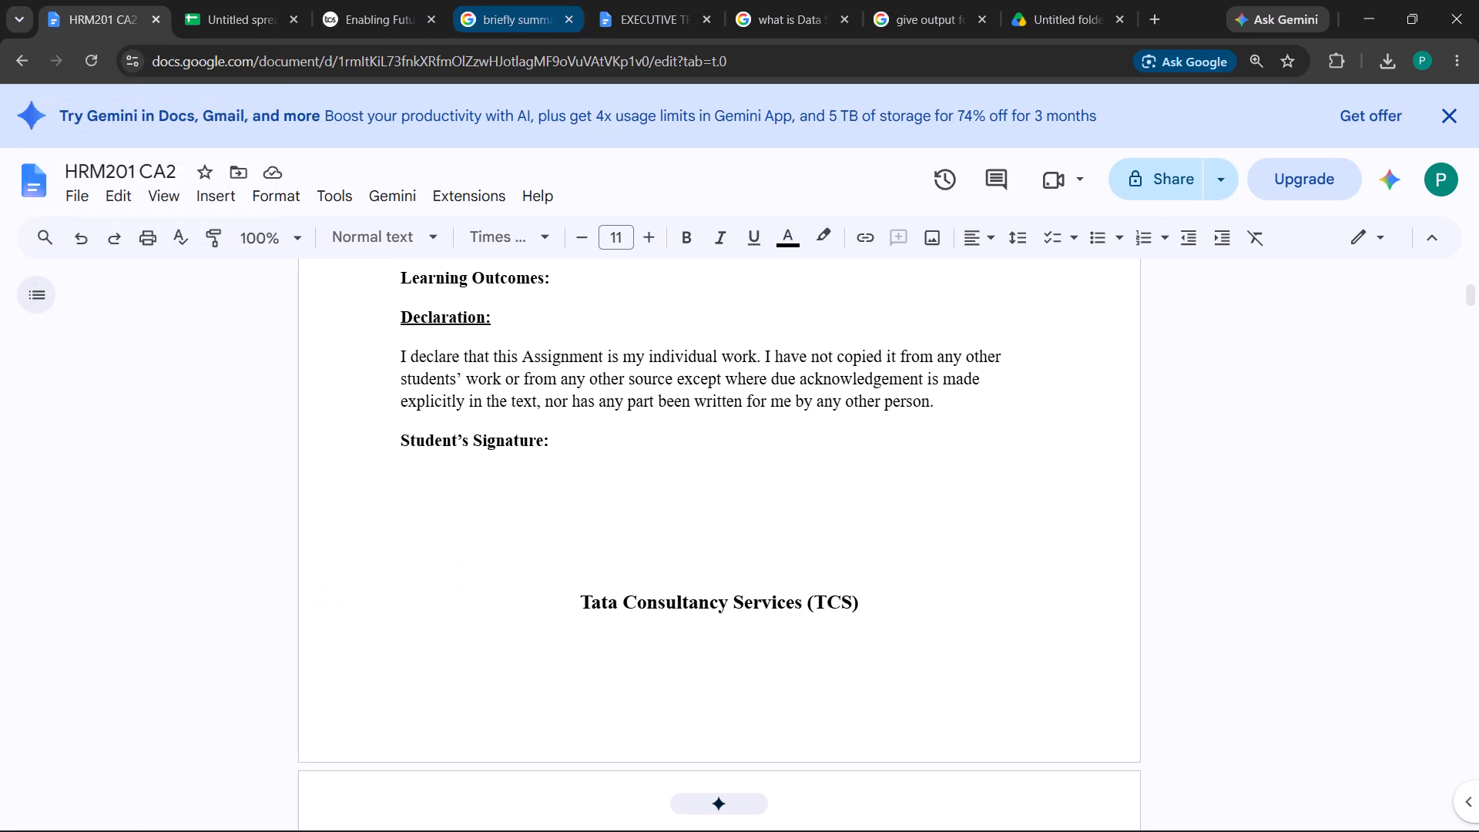
{"action": "left_click", "coordinate": [644, 0]}
{"action": "left_click", "coordinate": [21, 55]}
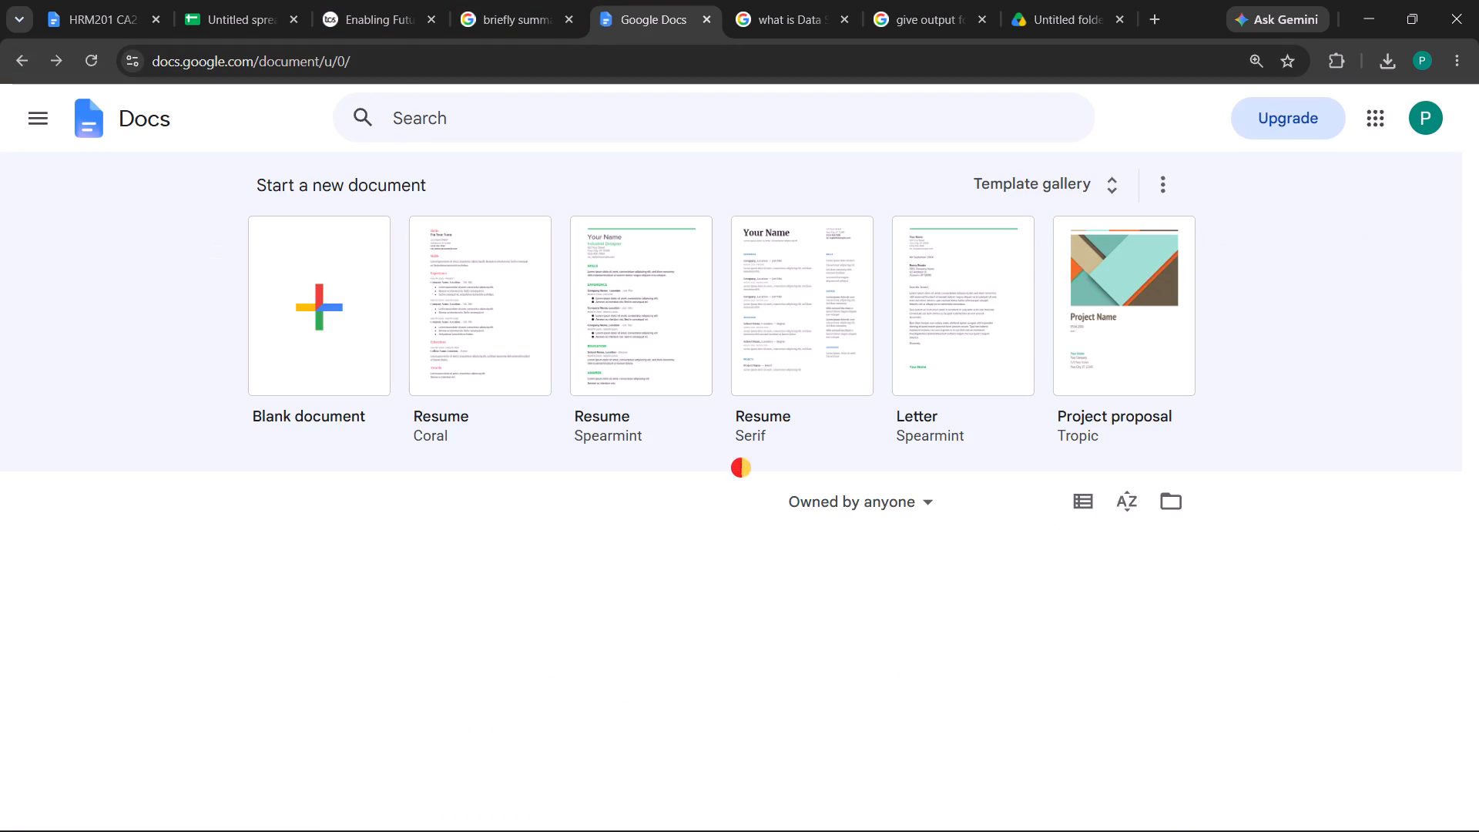
{"action": "scroll", "coordinate": [604, 640], "scroll_direction": "down", "scroll_amount": 4}
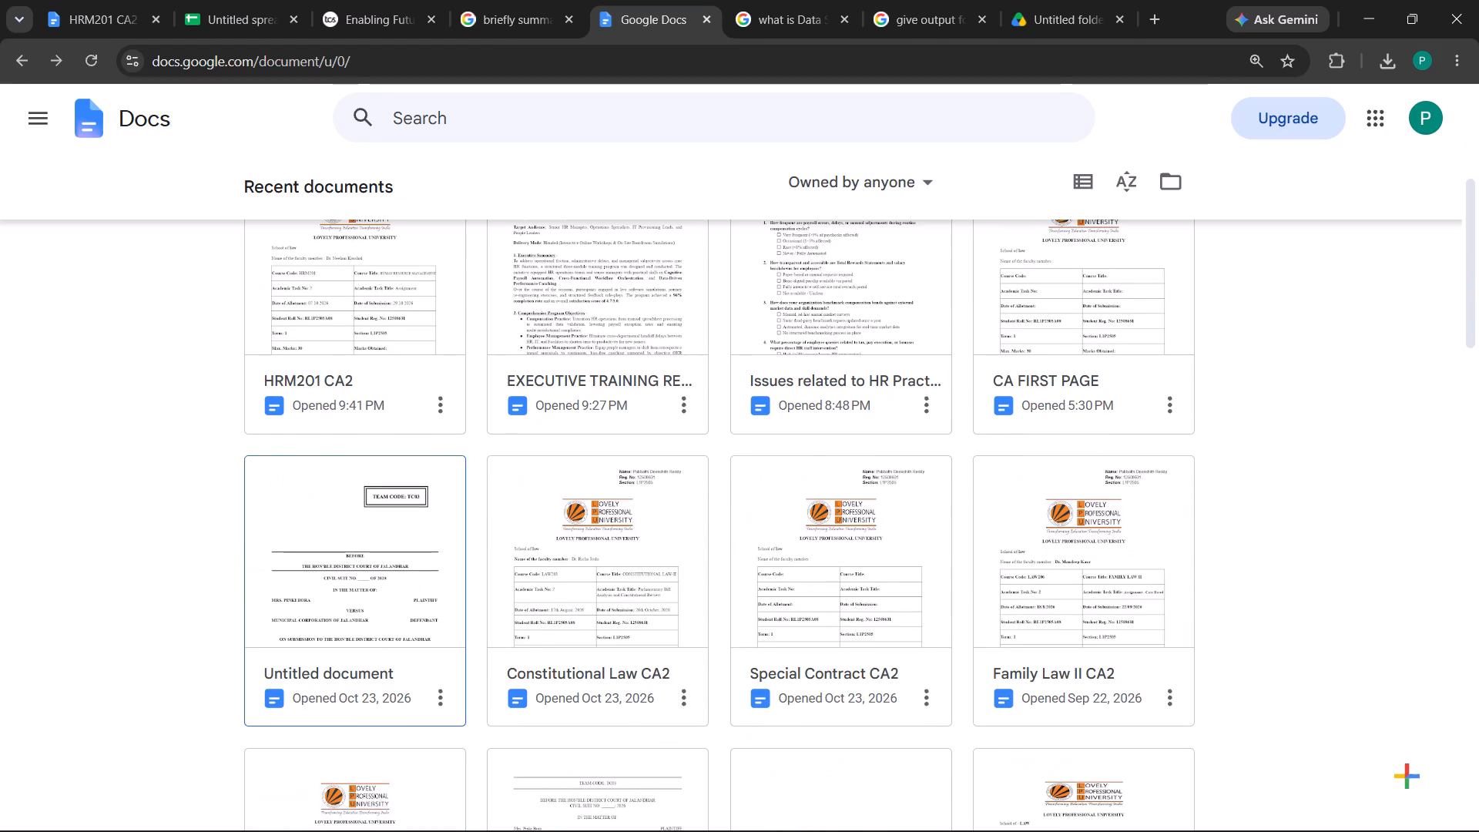
{"action": "scroll", "coordinate": [240, 596], "scroll_direction": "down", "scroll_amount": 3}
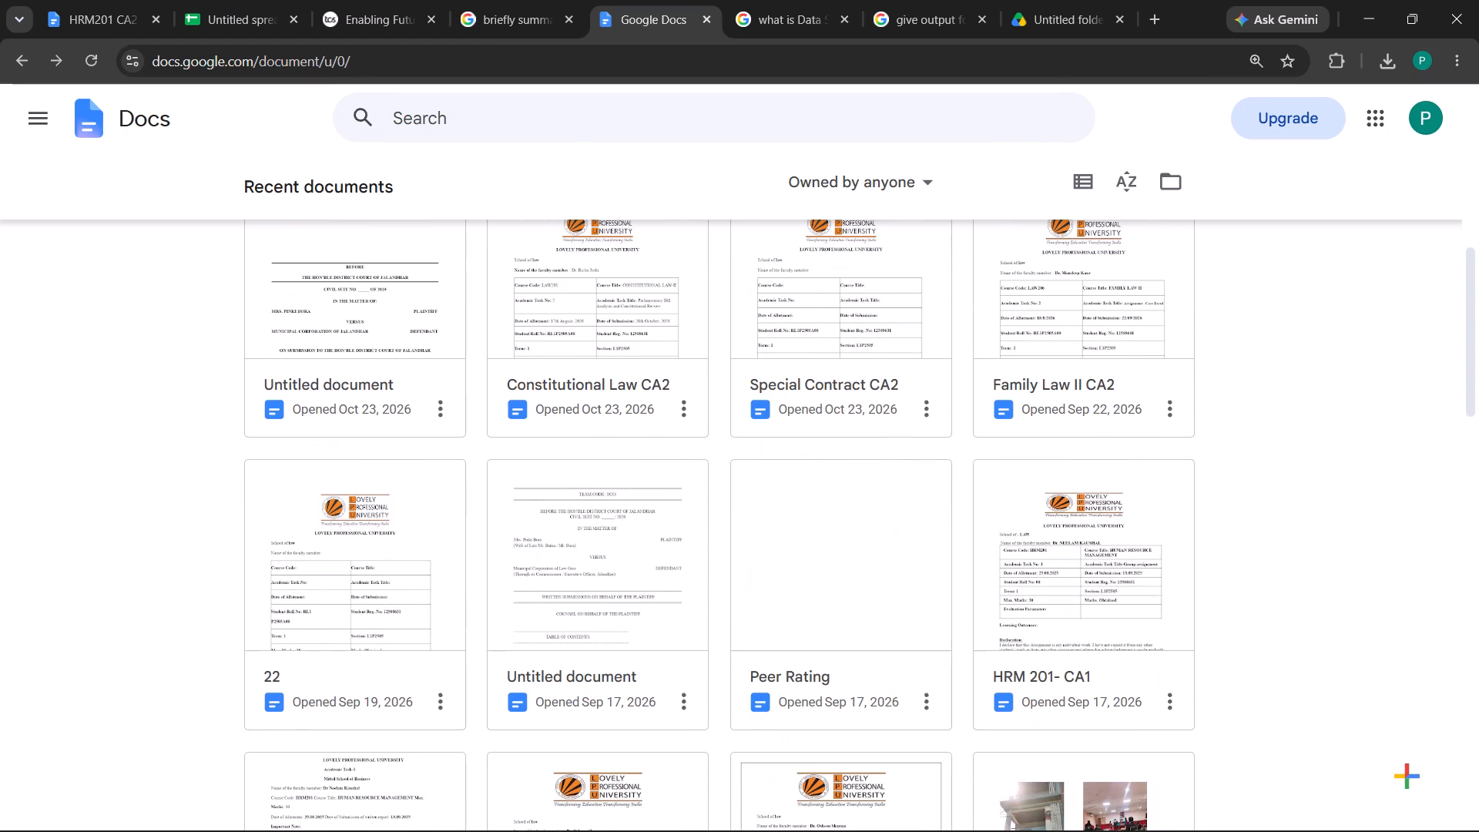
{"action": "double_click", "coordinate": [1073, 559]}
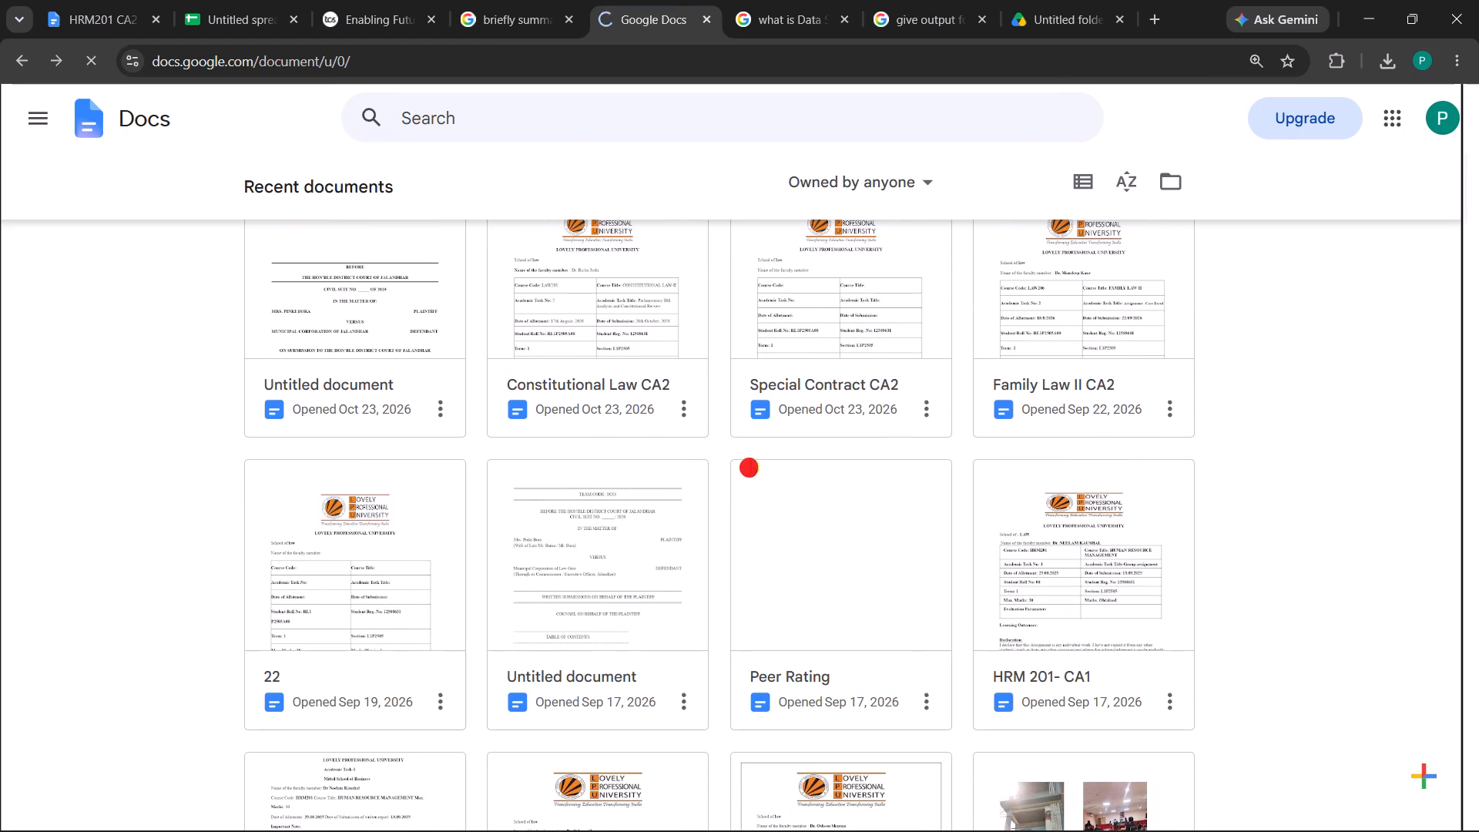
{"action": "scroll", "coordinate": [795, 501], "scroll_direction": "down", "scroll_amount": 5}
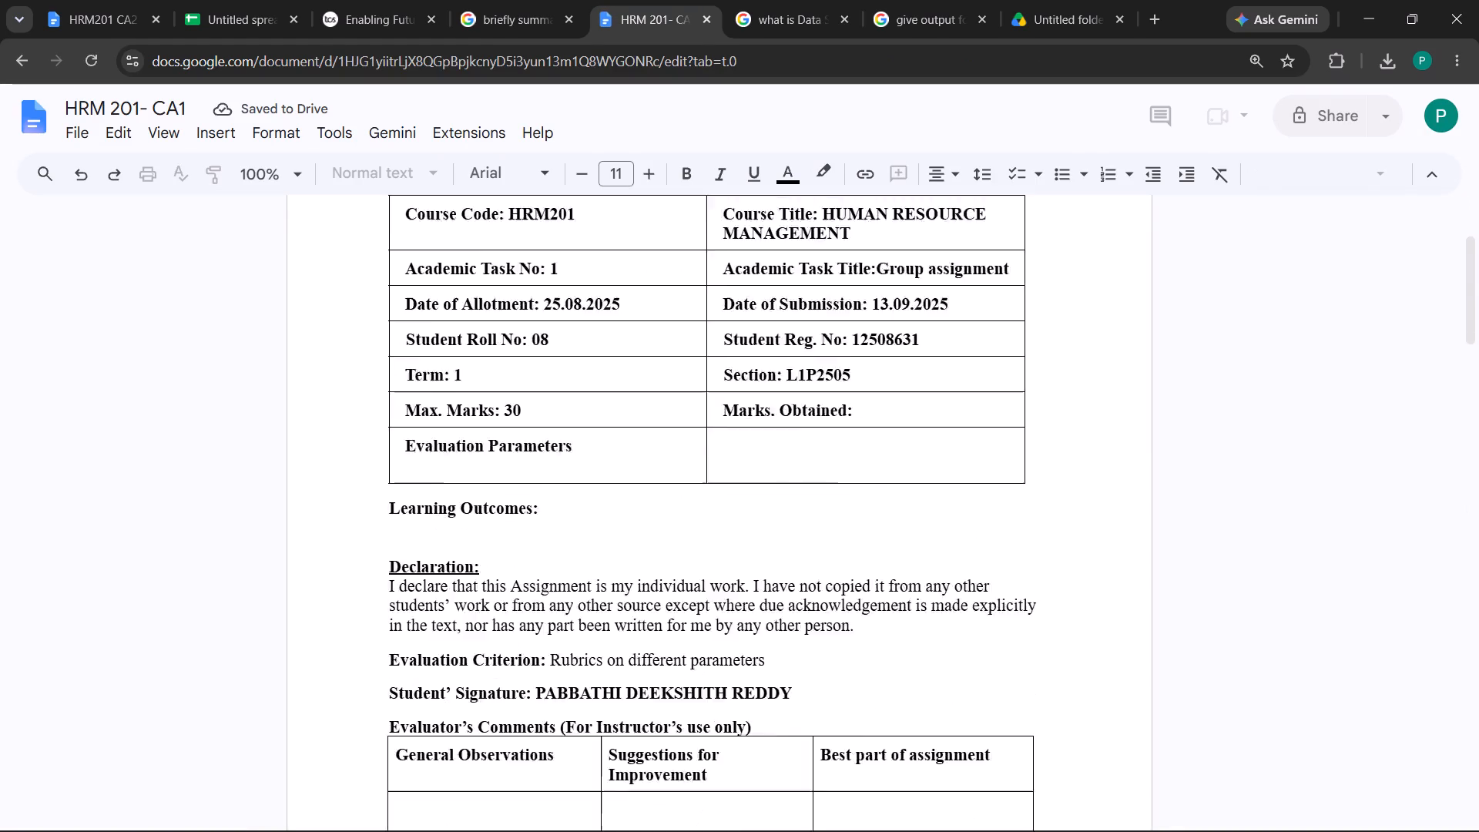
{"action": "scroll", "coordinate": [793, 502], "scroll_direction": "down", "scroll_amount": 4}
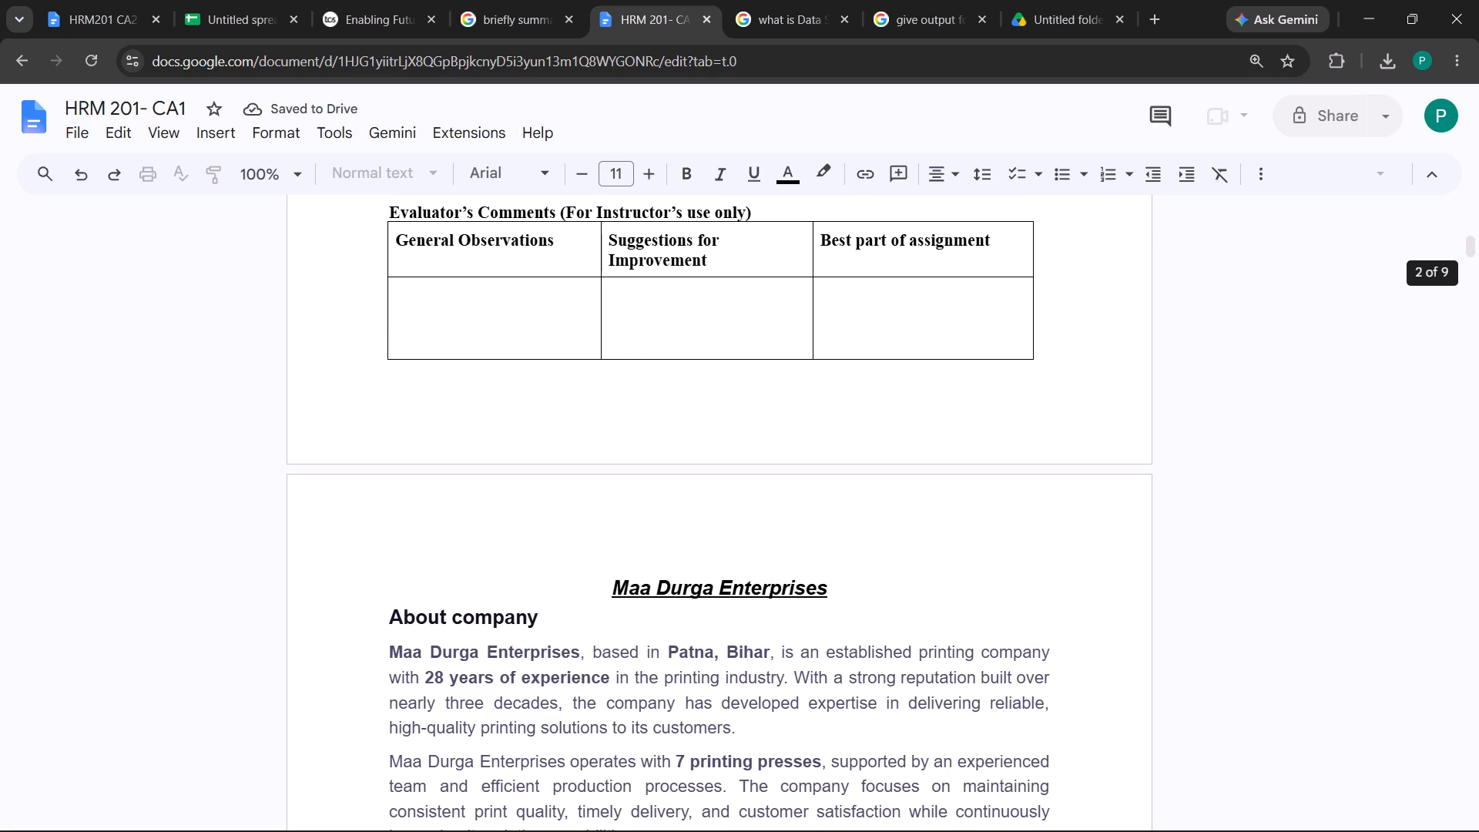
{"action": "scroll", "coordinate": [793, 502], "scroll_direction": "up", "scroll_amount": 5}
Open the Peer Rating document from the recent documents and go to its Peer Rating Table.
{"action": "left_click", "coordinate": [20, 65]}
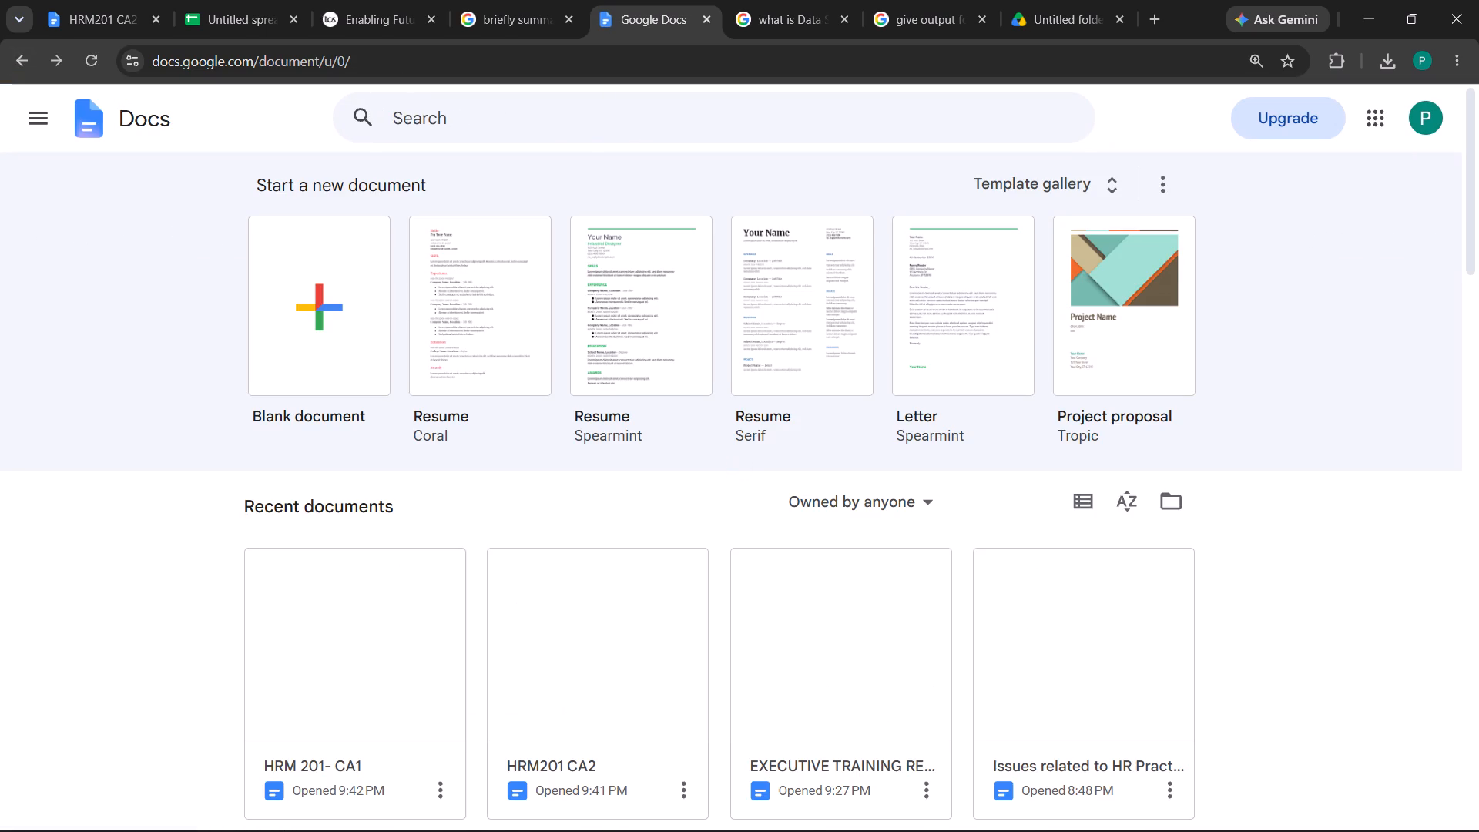
{"action": "scroll", "coordinate": [1185, 545], "scroll_direction": "down", "scroll_amount": 5}
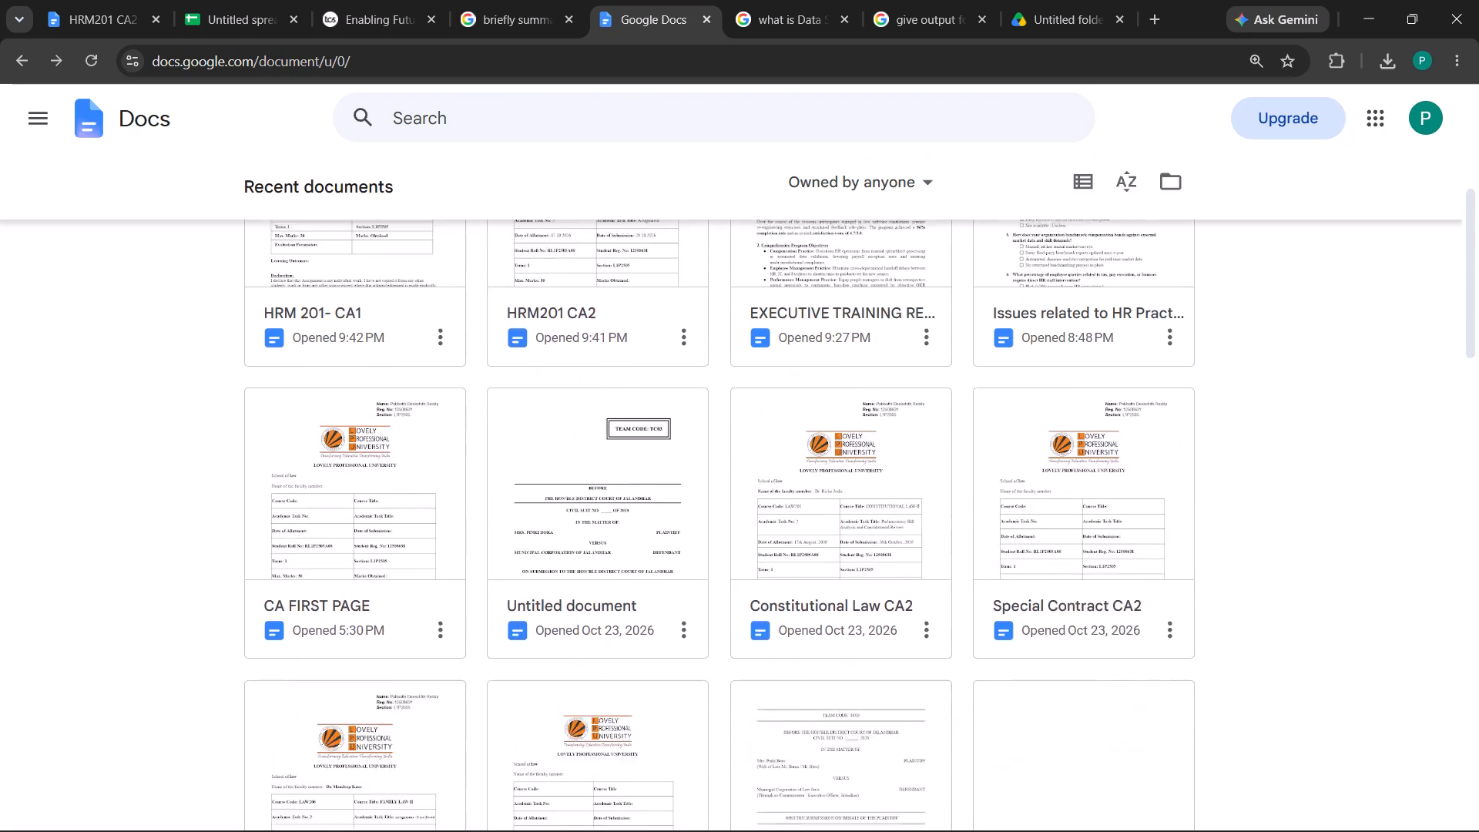
{"action": "scroll", "coordinate": [1222, 589], "scroll_direction": "down", "scroll_amount": 2}
{"action": "left_click", "coordinate": [1172, 575]}
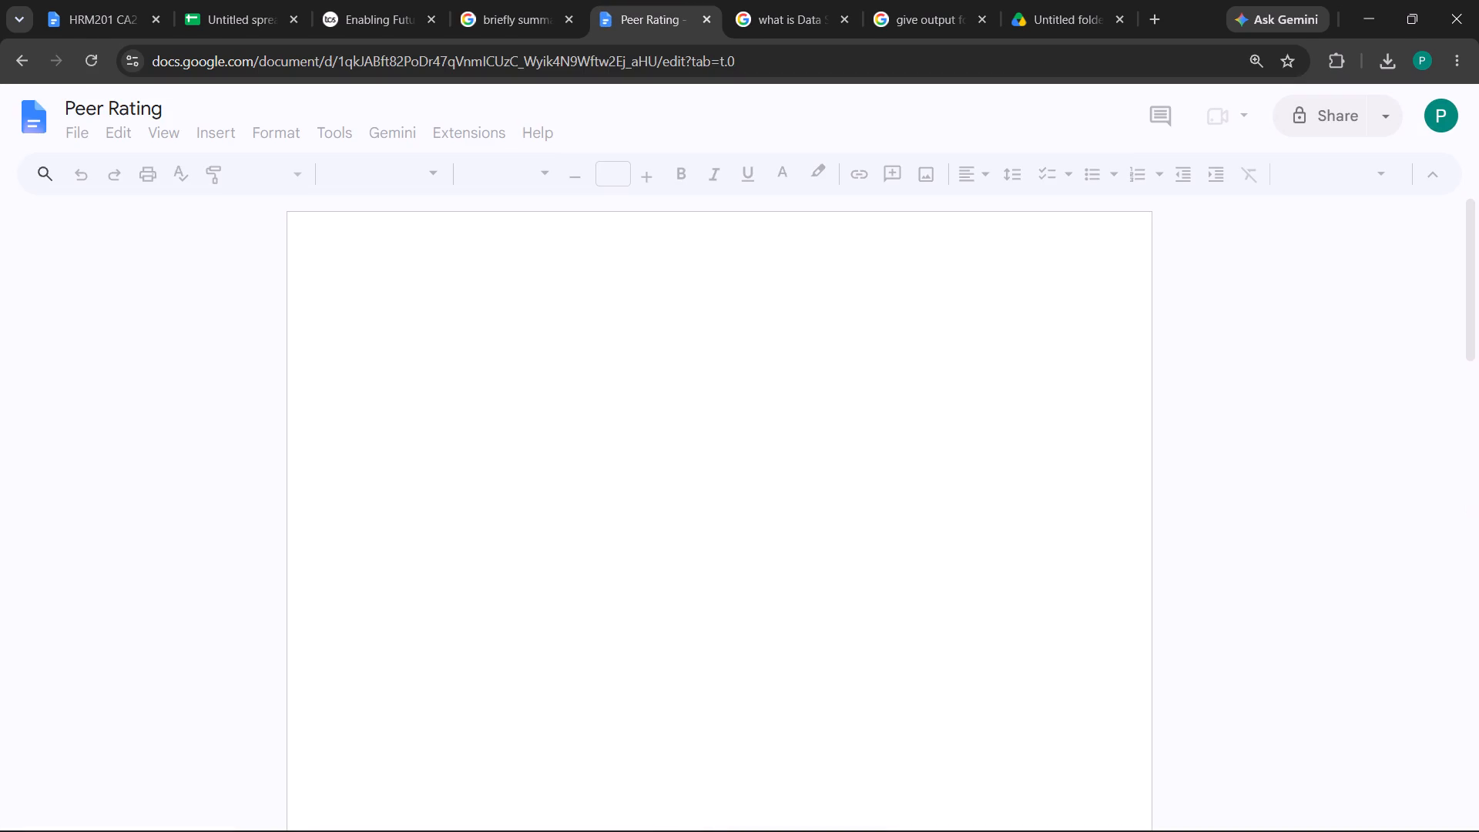
{"action": "scroll", "coordinate": [678, 434], "scroll_direction": "down", "scroll_amount": 9}
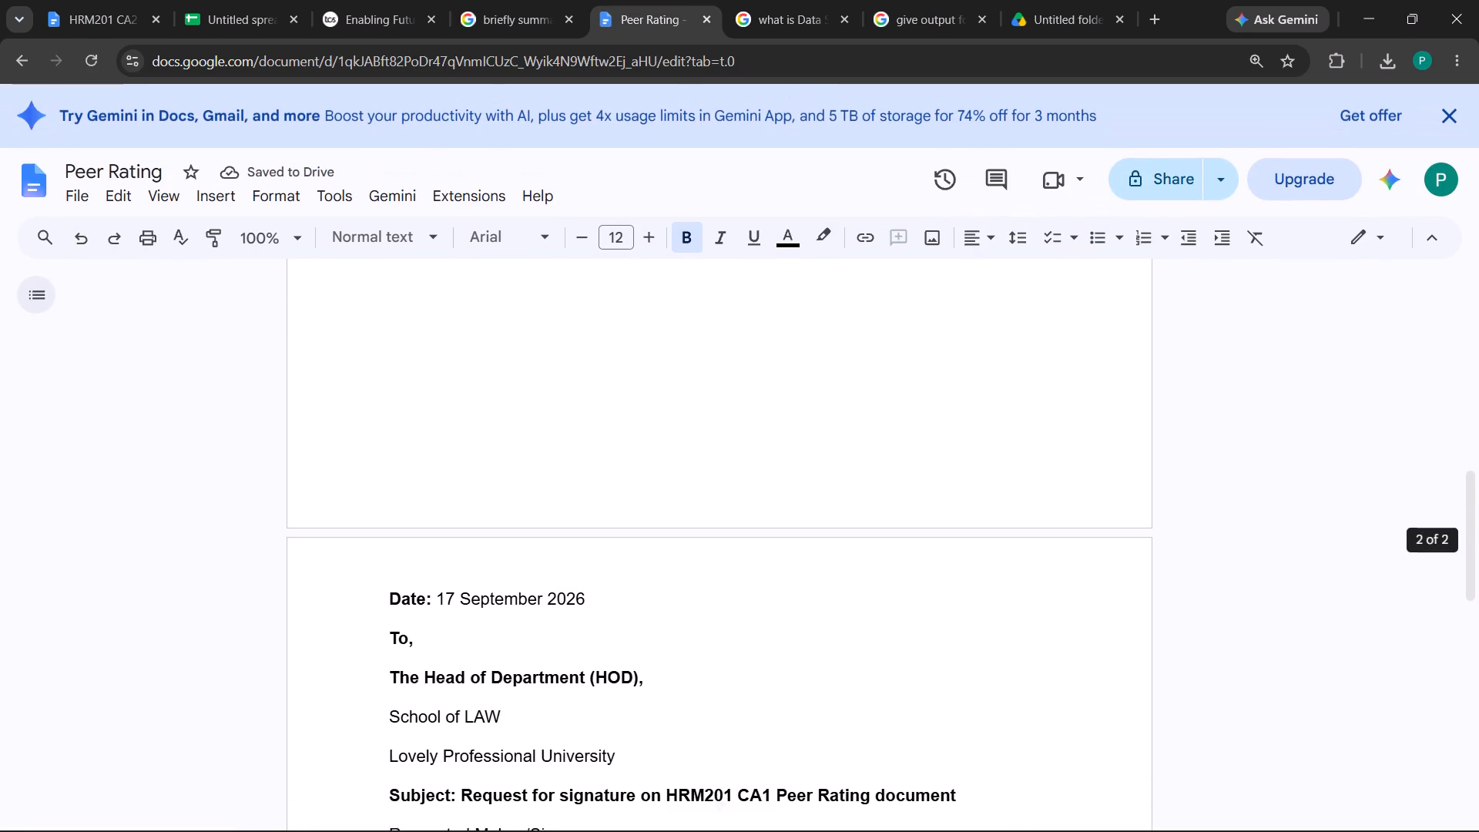
{"action": "scroll", "coordinate": [679, 438], "scroll_direction": "down", "scroll_amount": 10}
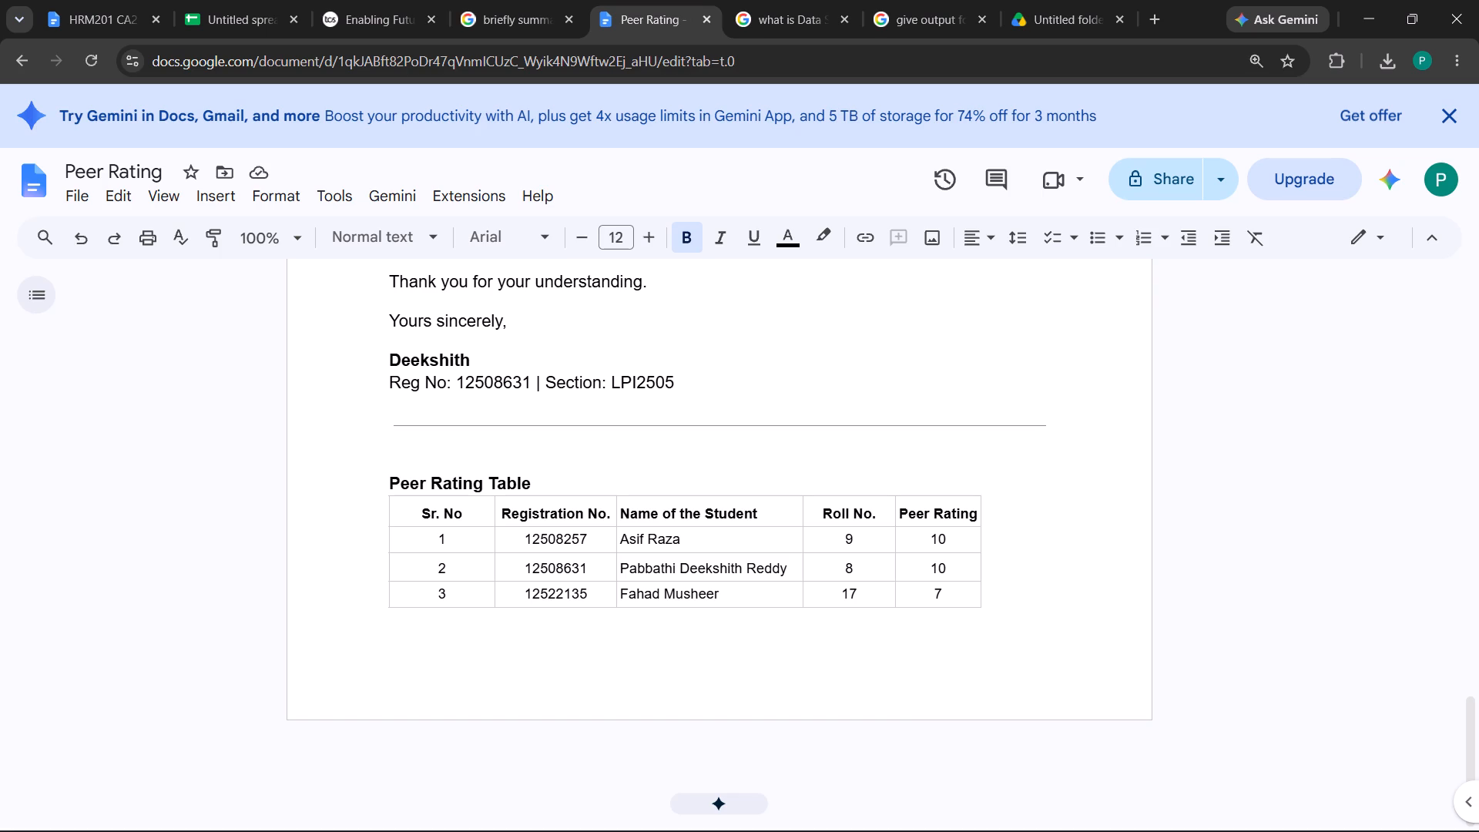
Copy the whole Peer Rating Table and paste it into the untitled spreadsheet starting at cell H3.
{"action": "left_click_drag", "start_coordinate": [409, 512], "coordinate": [970, 594]}
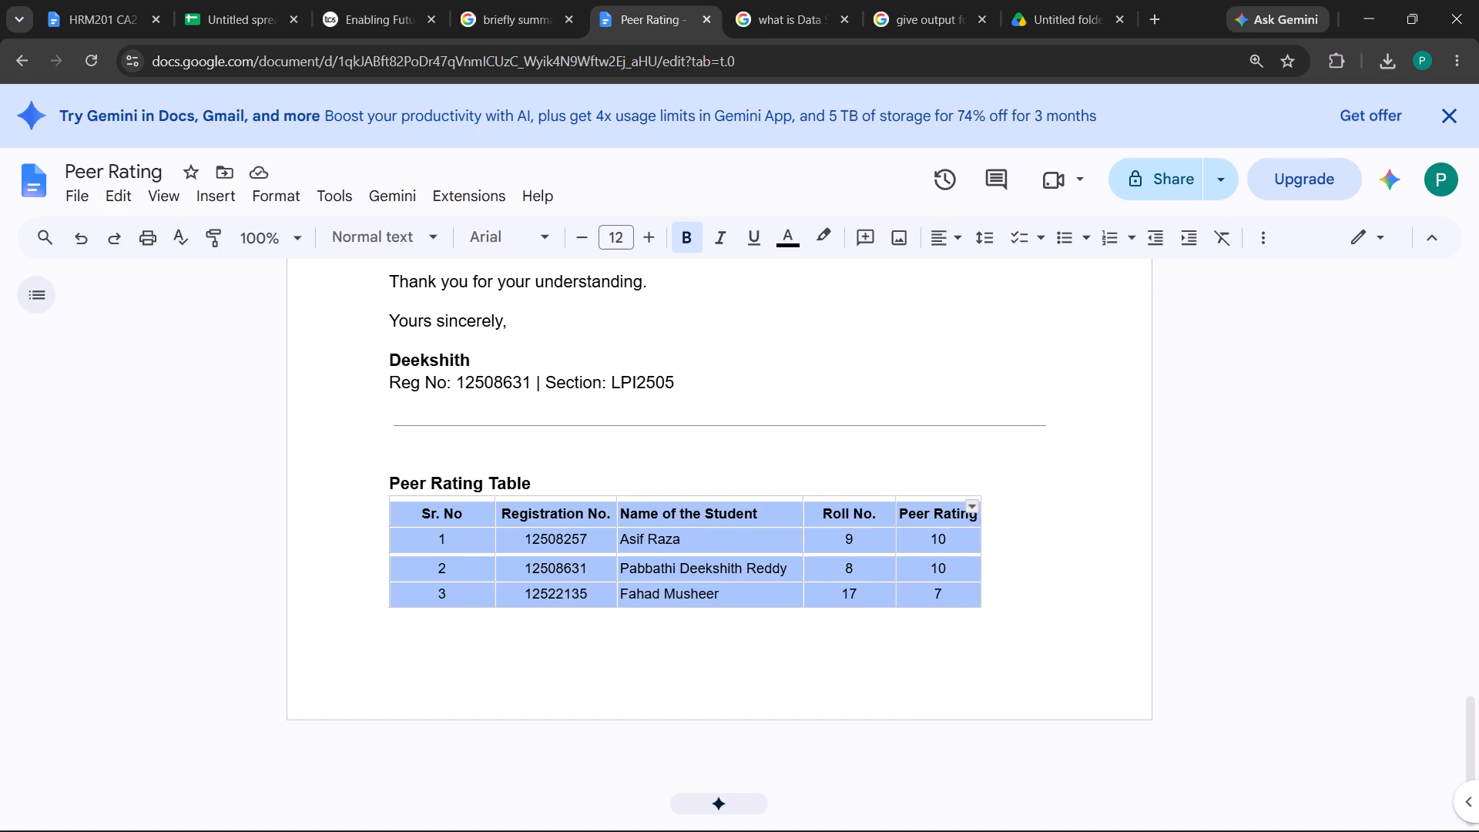
{"action": "left_click_drag", "start_coordinate": [970, 594], "coordinate": [1004, 600]}
{"action": "right_click", "coordinate": [891, 562]}
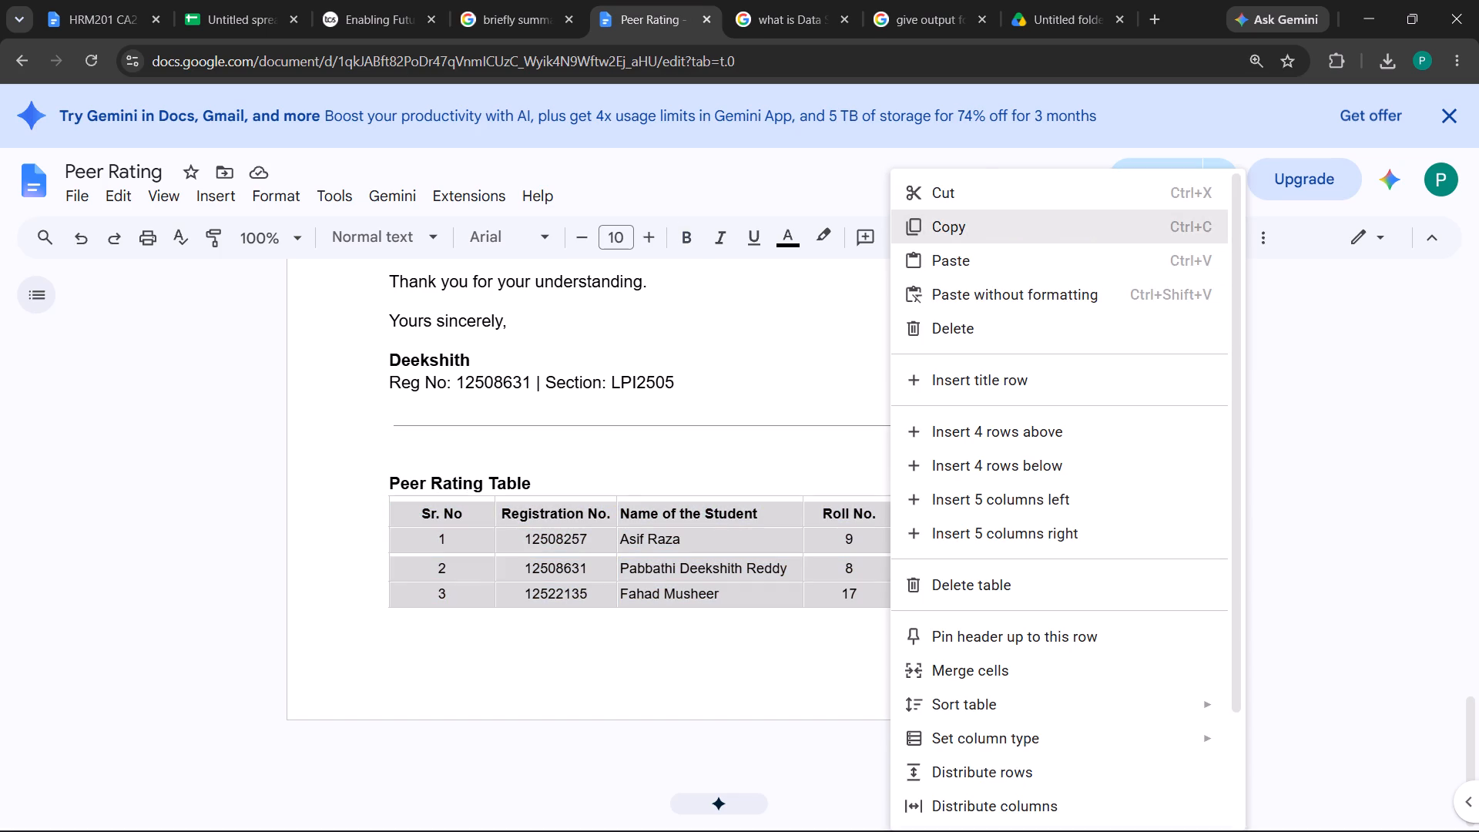
{"action": "left_click", "coordinate": [936, 231]}
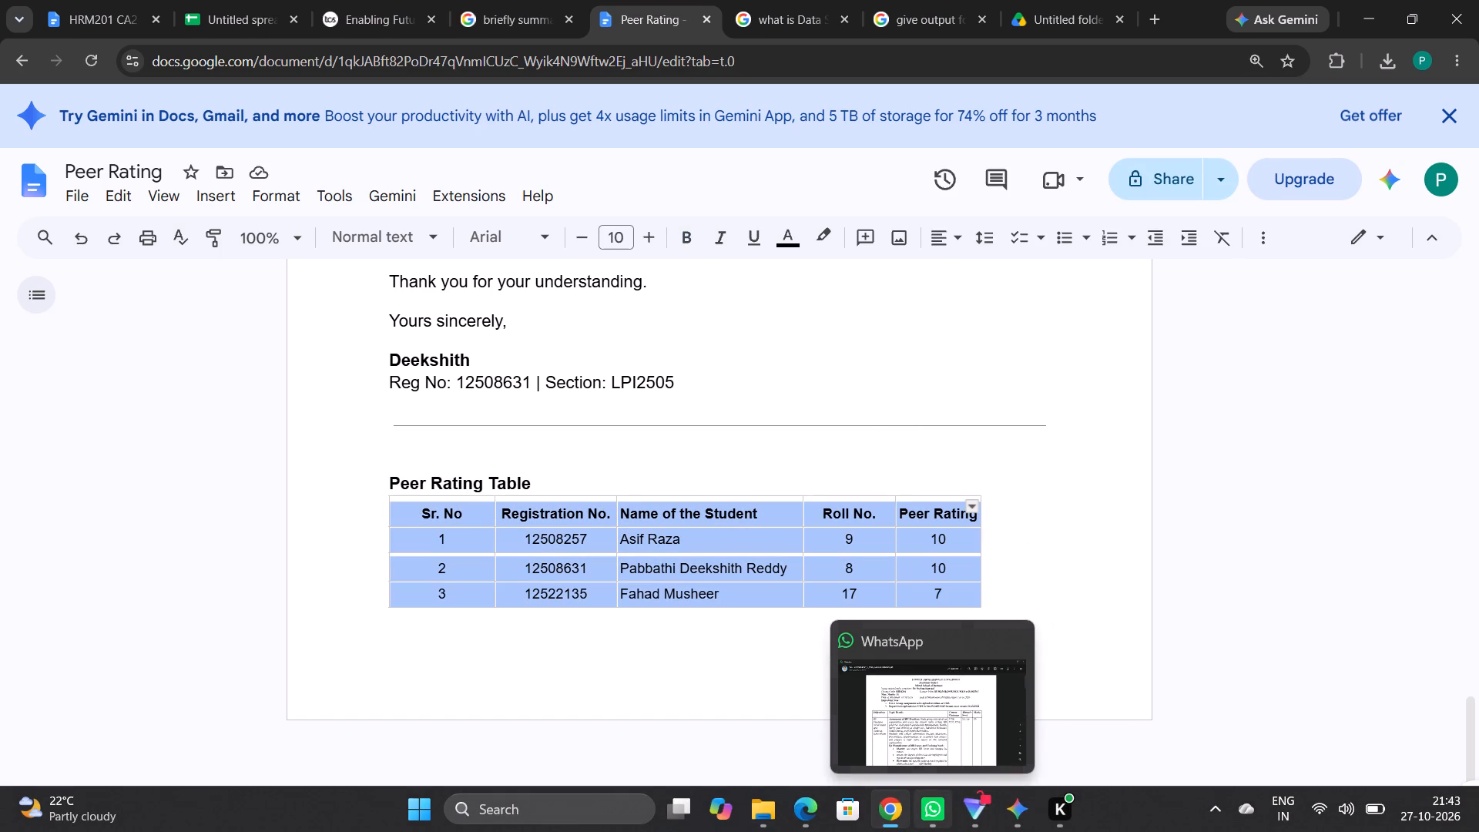
{"action": "left_click", "coordinate": [251, 0]}
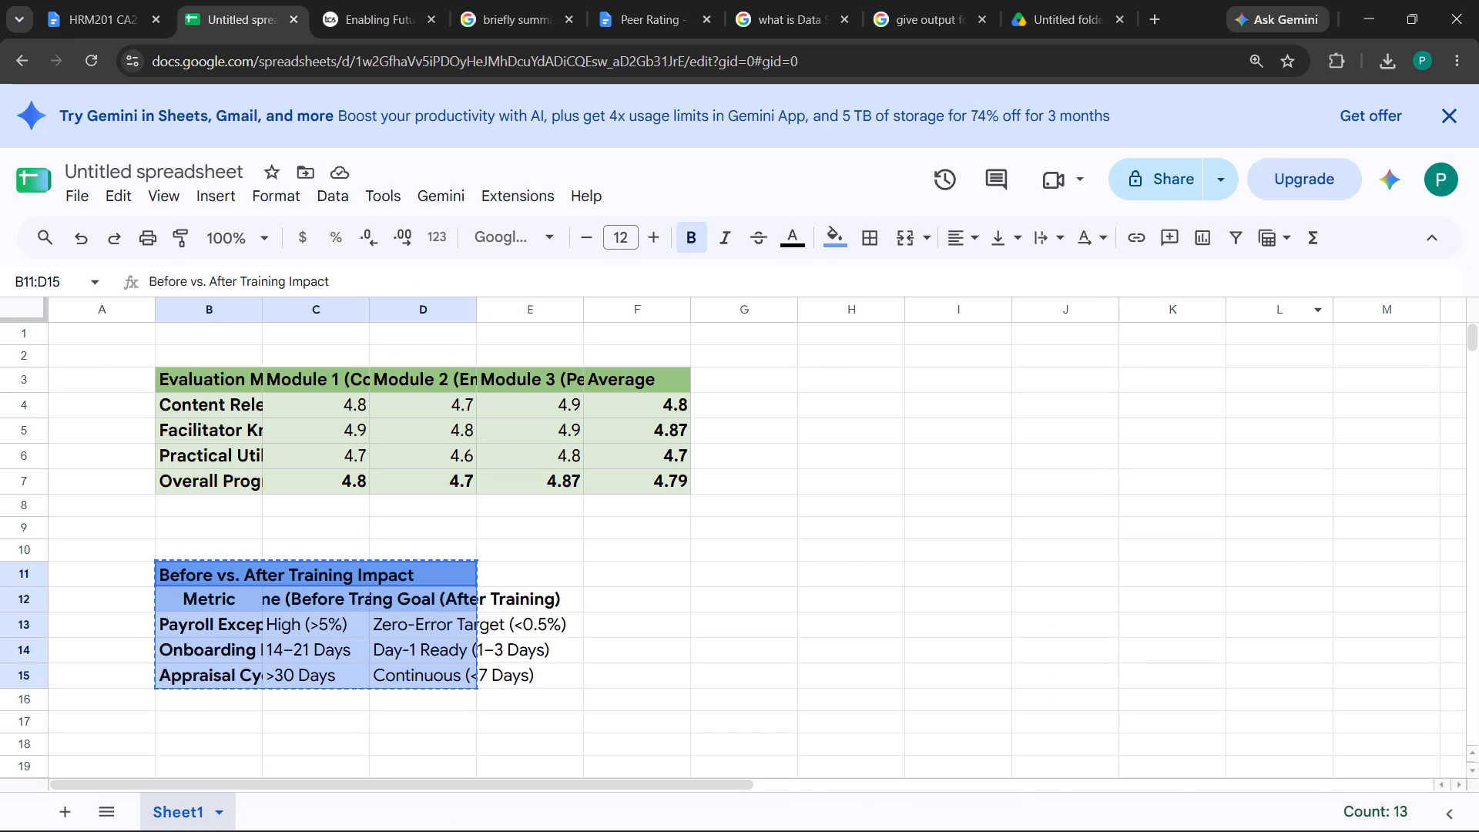
{"action": "left_click", "coordinate": [809, 391]}
{"action": "left_click", "coordinate": [815, 377]}
{"action": "right_click", "coordinate": [815, 377]}
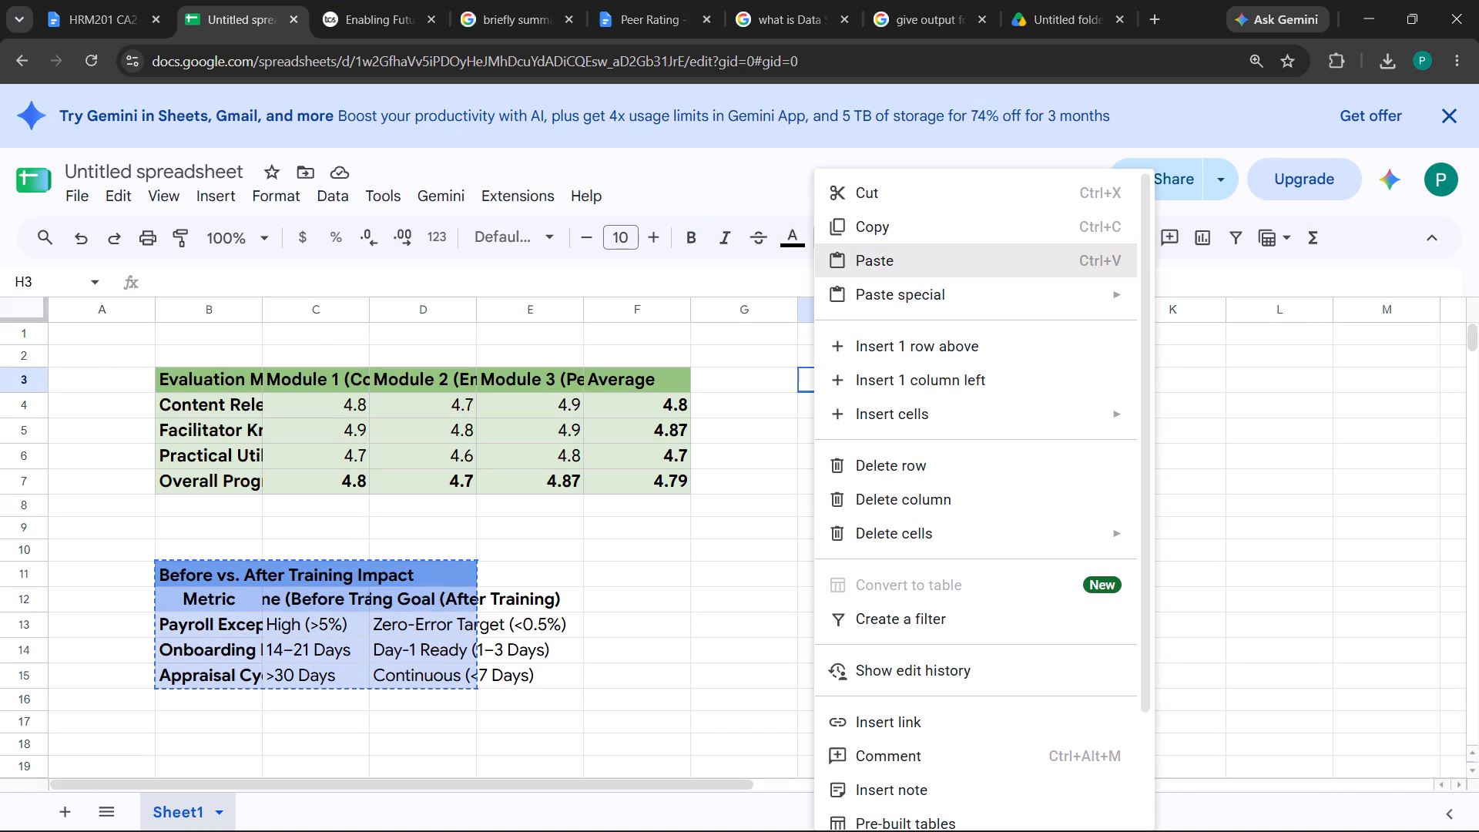
{"action": "left_click", "coordinate": [888, 250]}
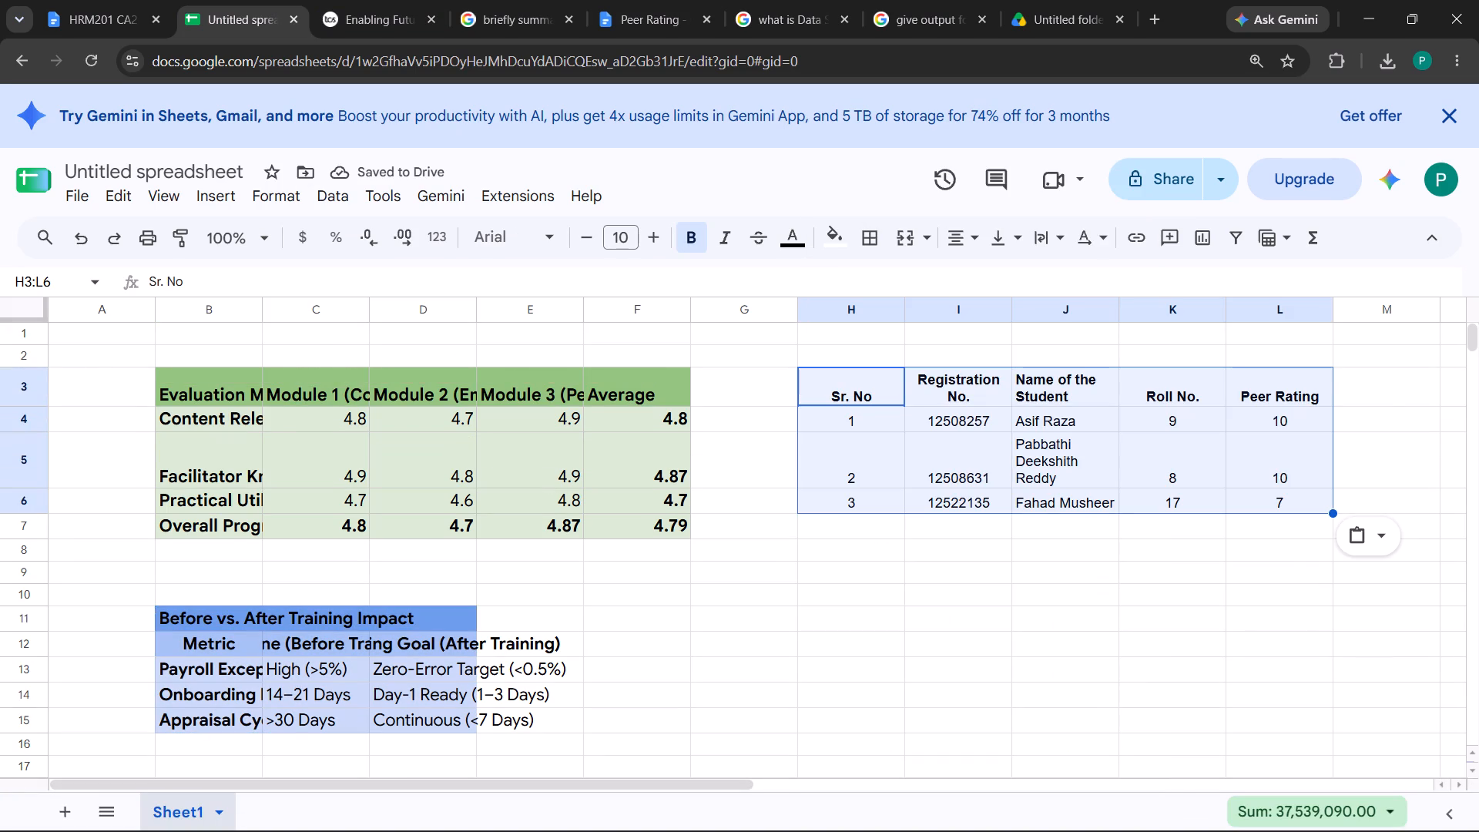
Set the third student's peer rating in cell L6 to 10.
{"action": "left_click", "coordinate": [1239, 436]}
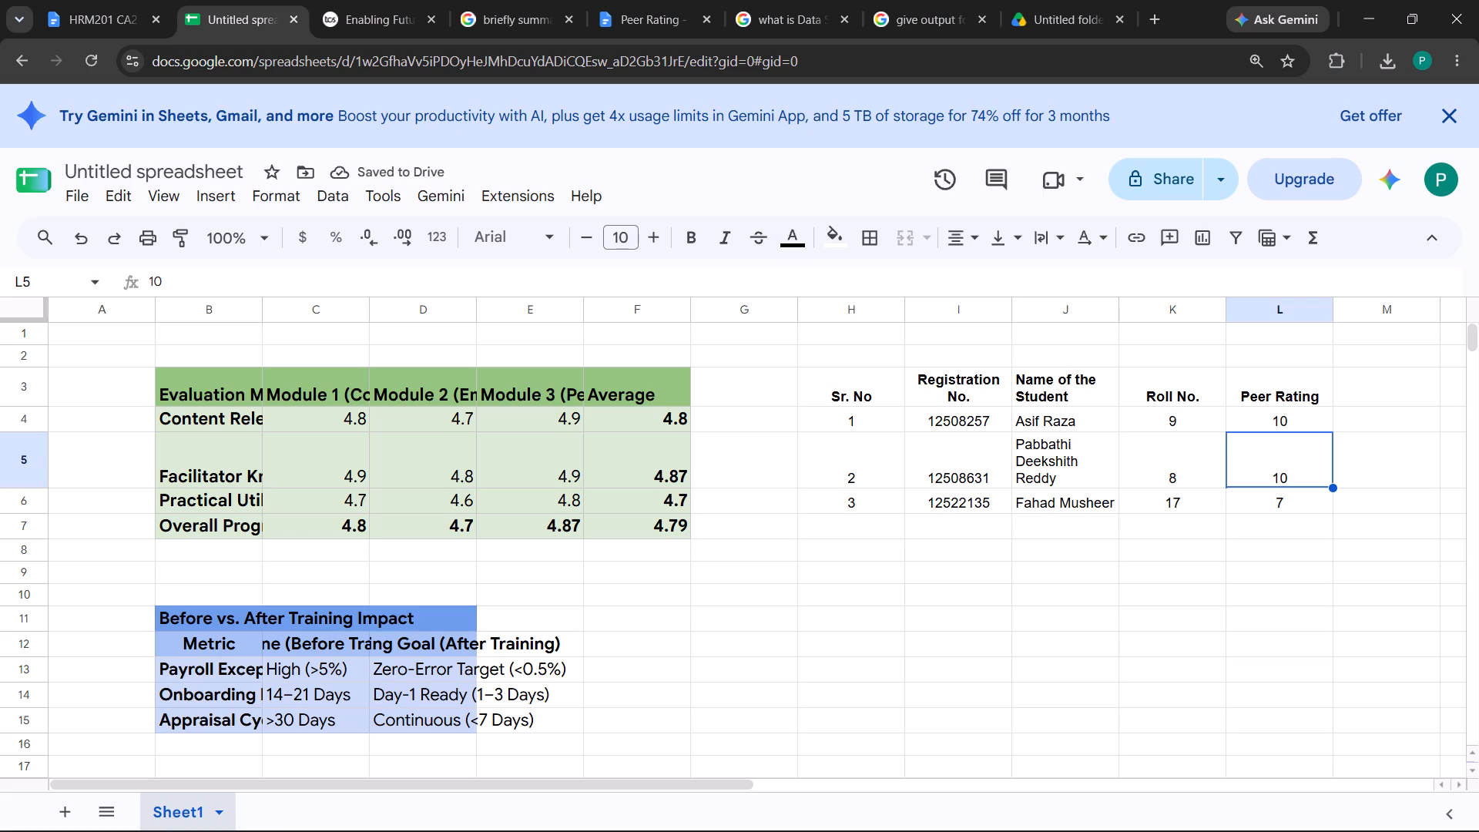
{"action": "left_click", "coordinate": [1245, 498]}
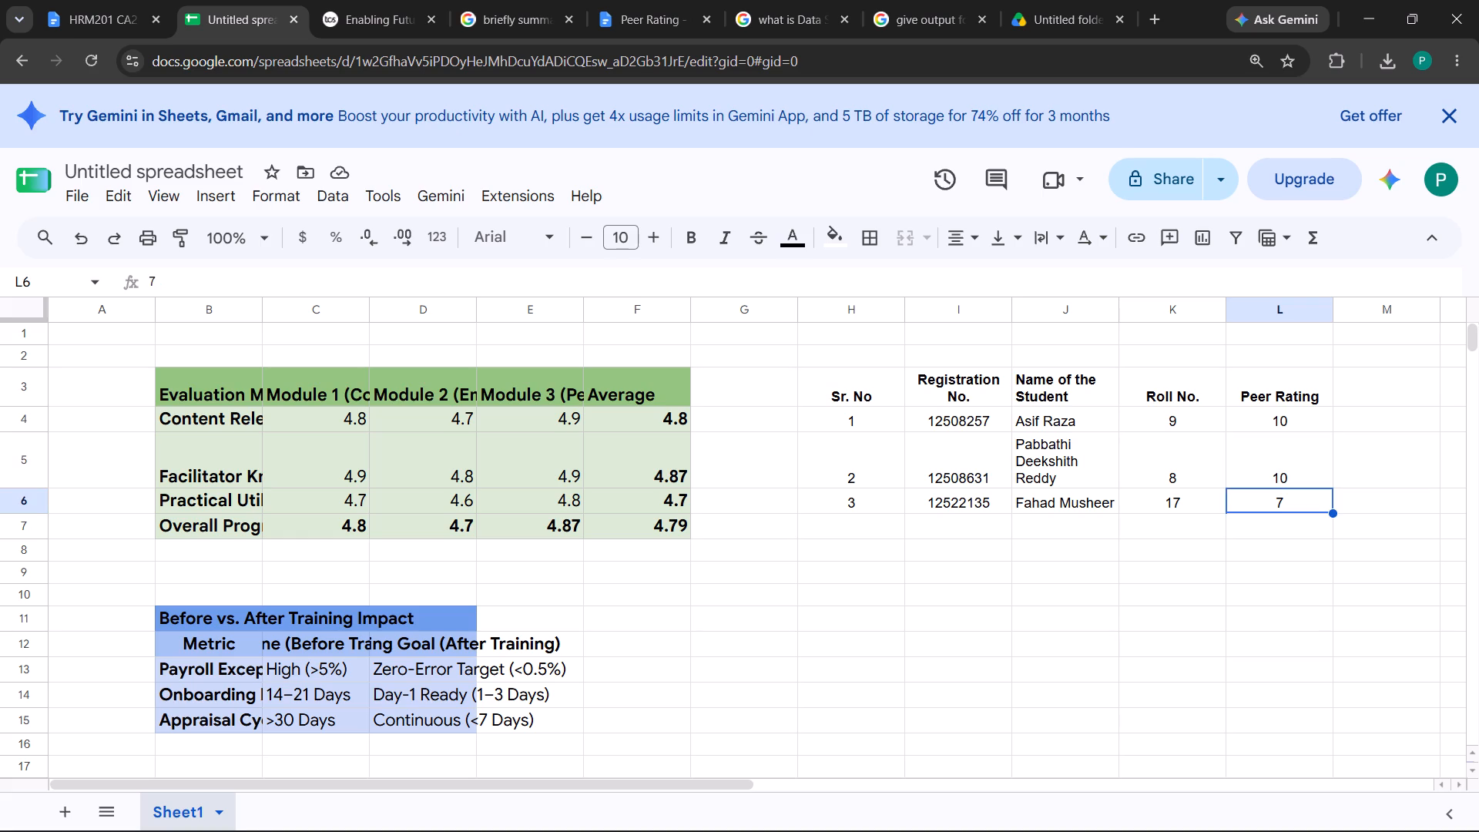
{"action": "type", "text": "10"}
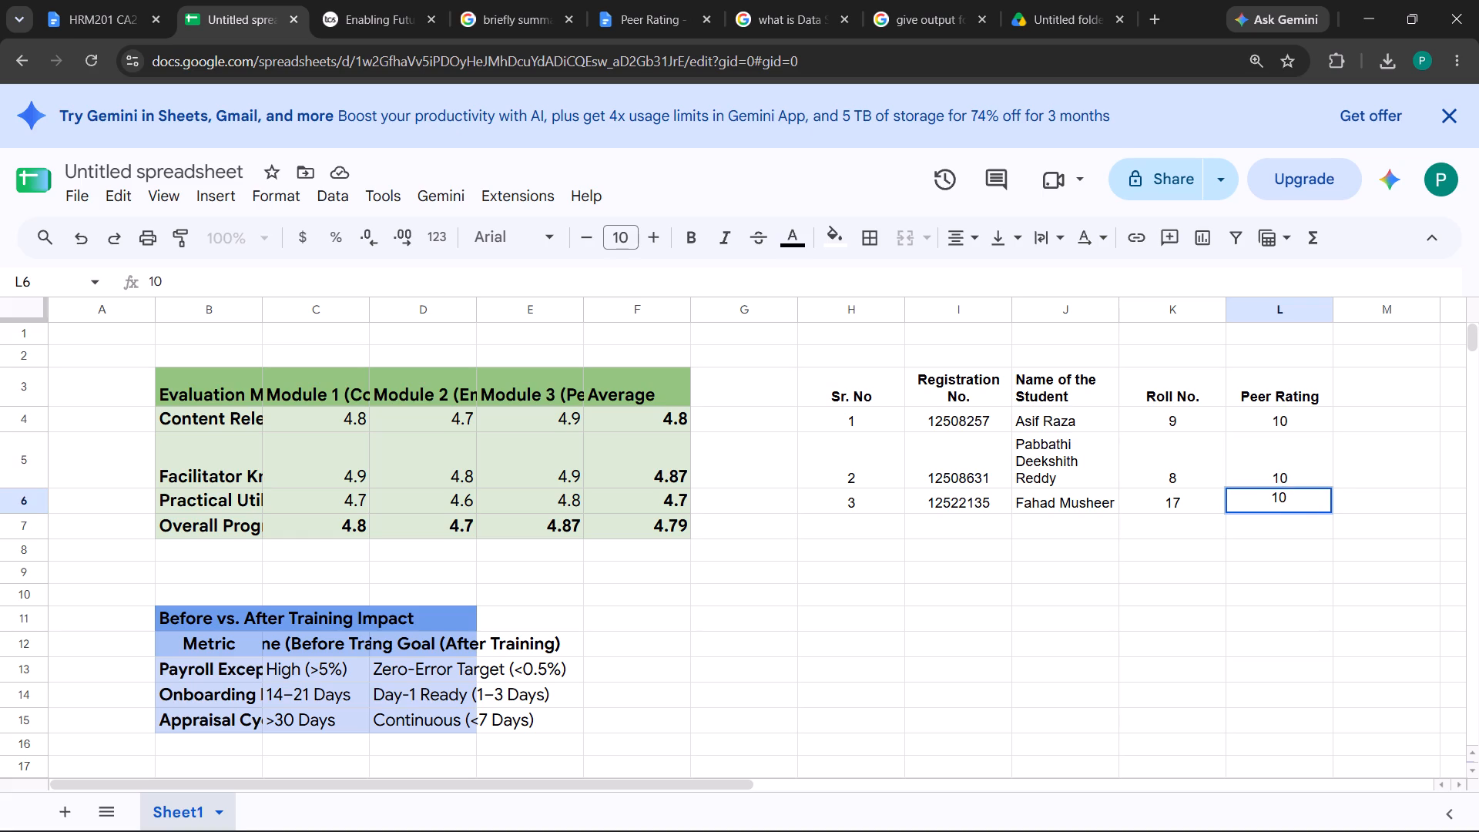
Enter serial number 4 in cell H7, beneath the last entry of the peer rating table.
{"action": "left_click", "coordinate": [847, 516]}
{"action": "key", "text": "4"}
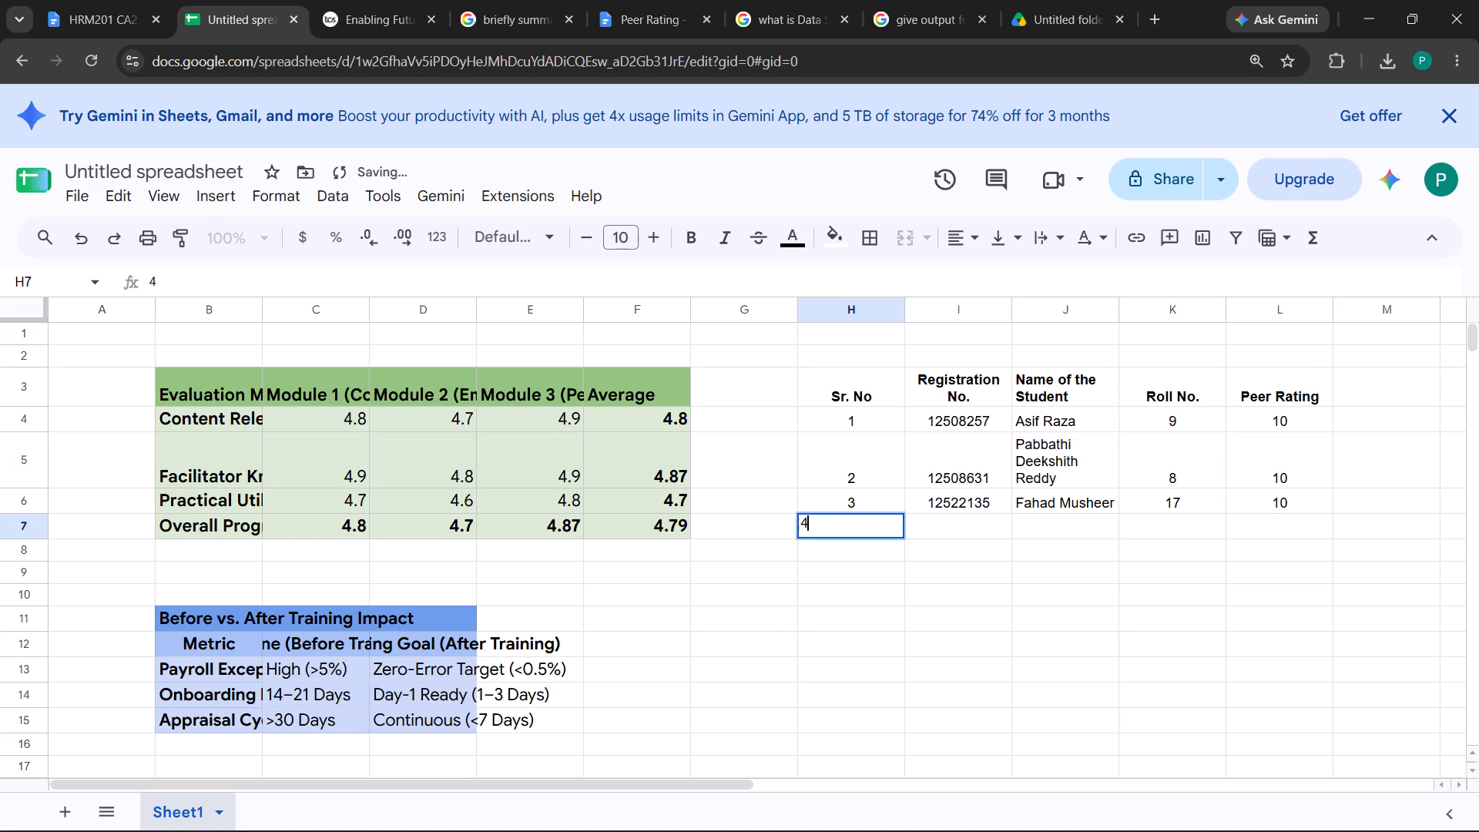
{"action": "key", "text": "Right"}
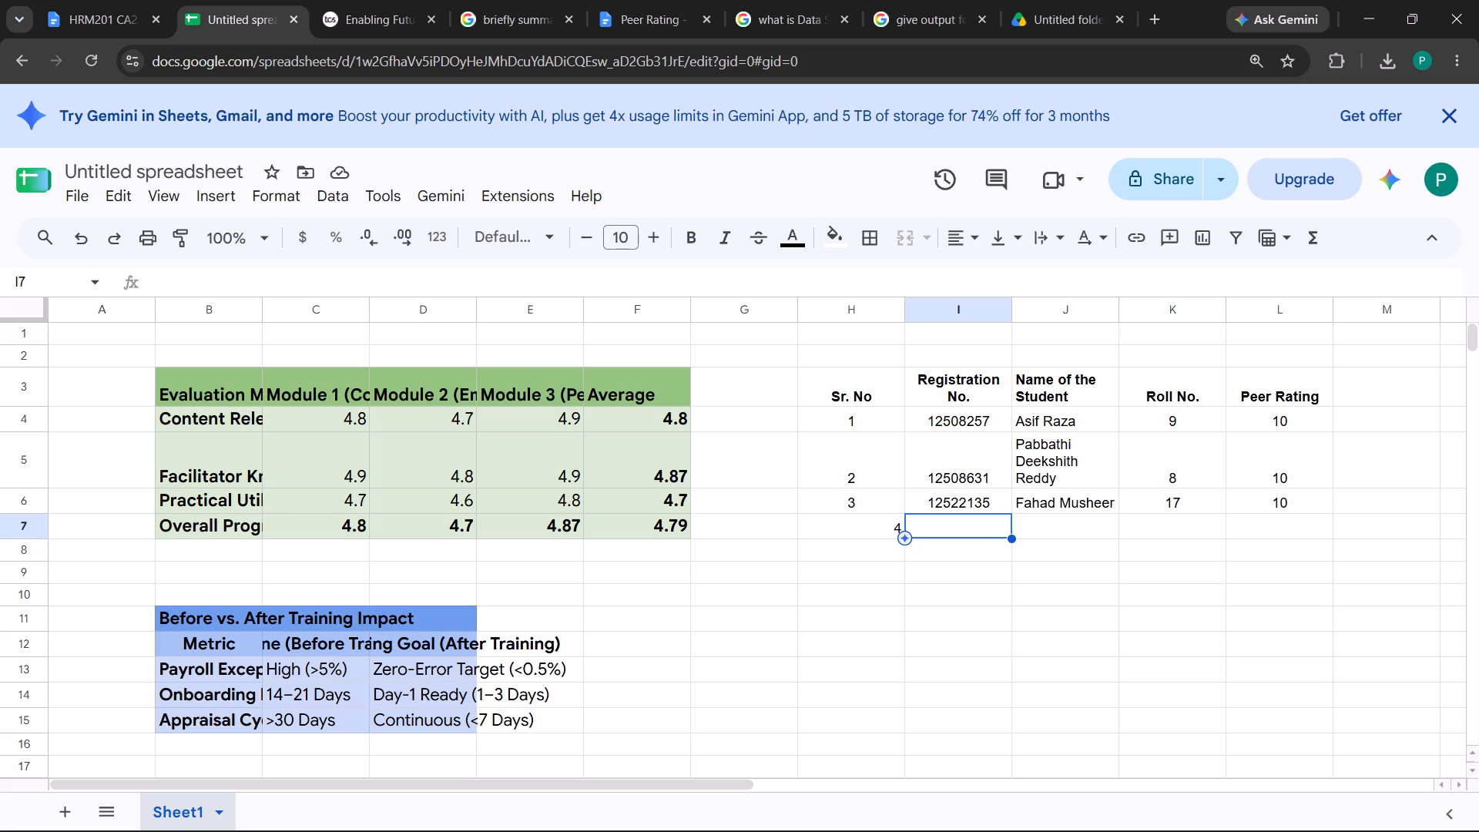
Enter roll number 6 in cell K8 and peer rating 7 in cell L8 for the fifth student.
{"action": "left_click", "coordinate": [1166, 552]}
{"action": "left_click", "coordinate": [1160, 532]}
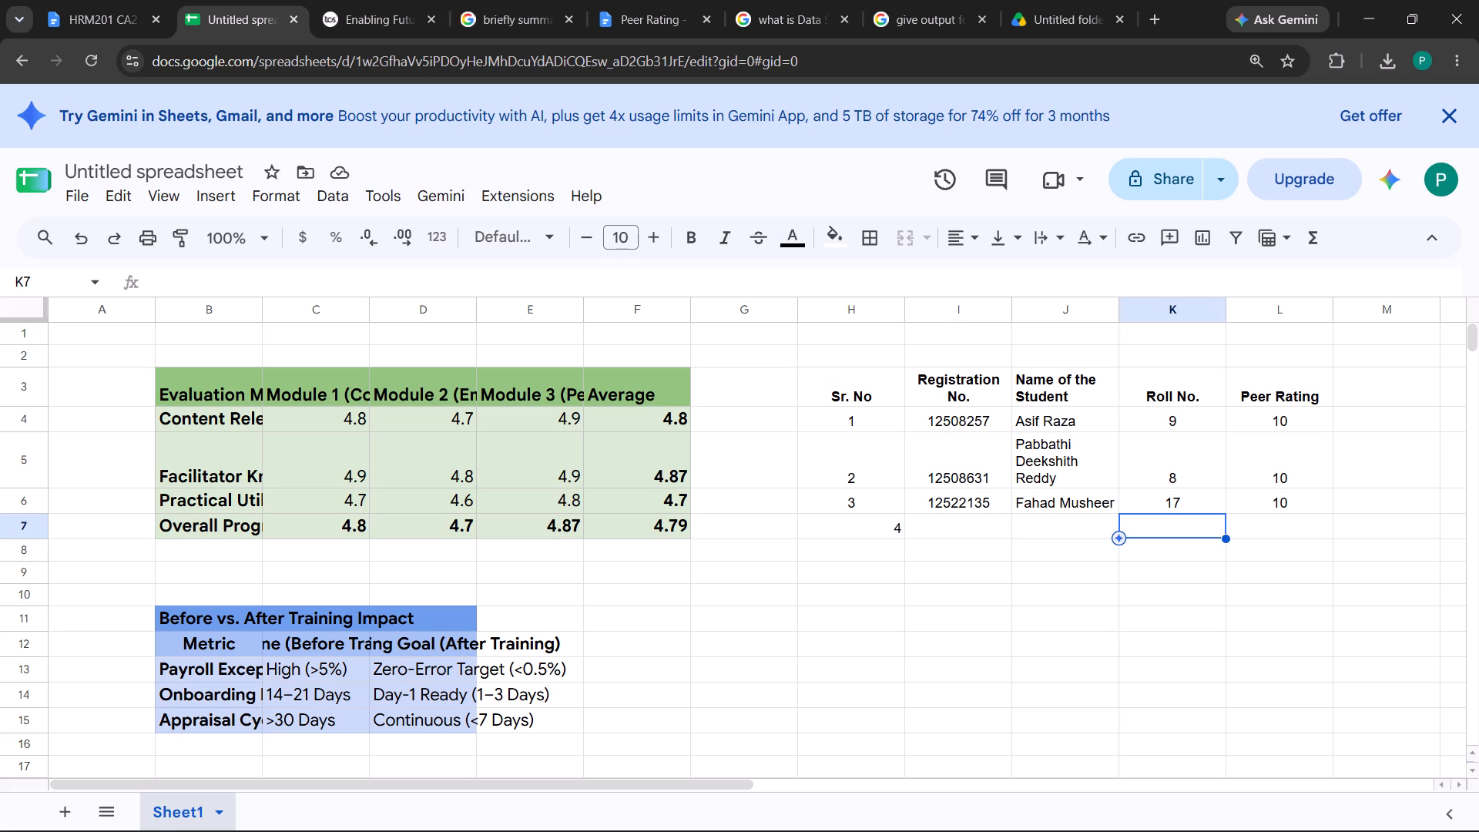
{"action": "left_click", "coordinate": [1162, 543]}
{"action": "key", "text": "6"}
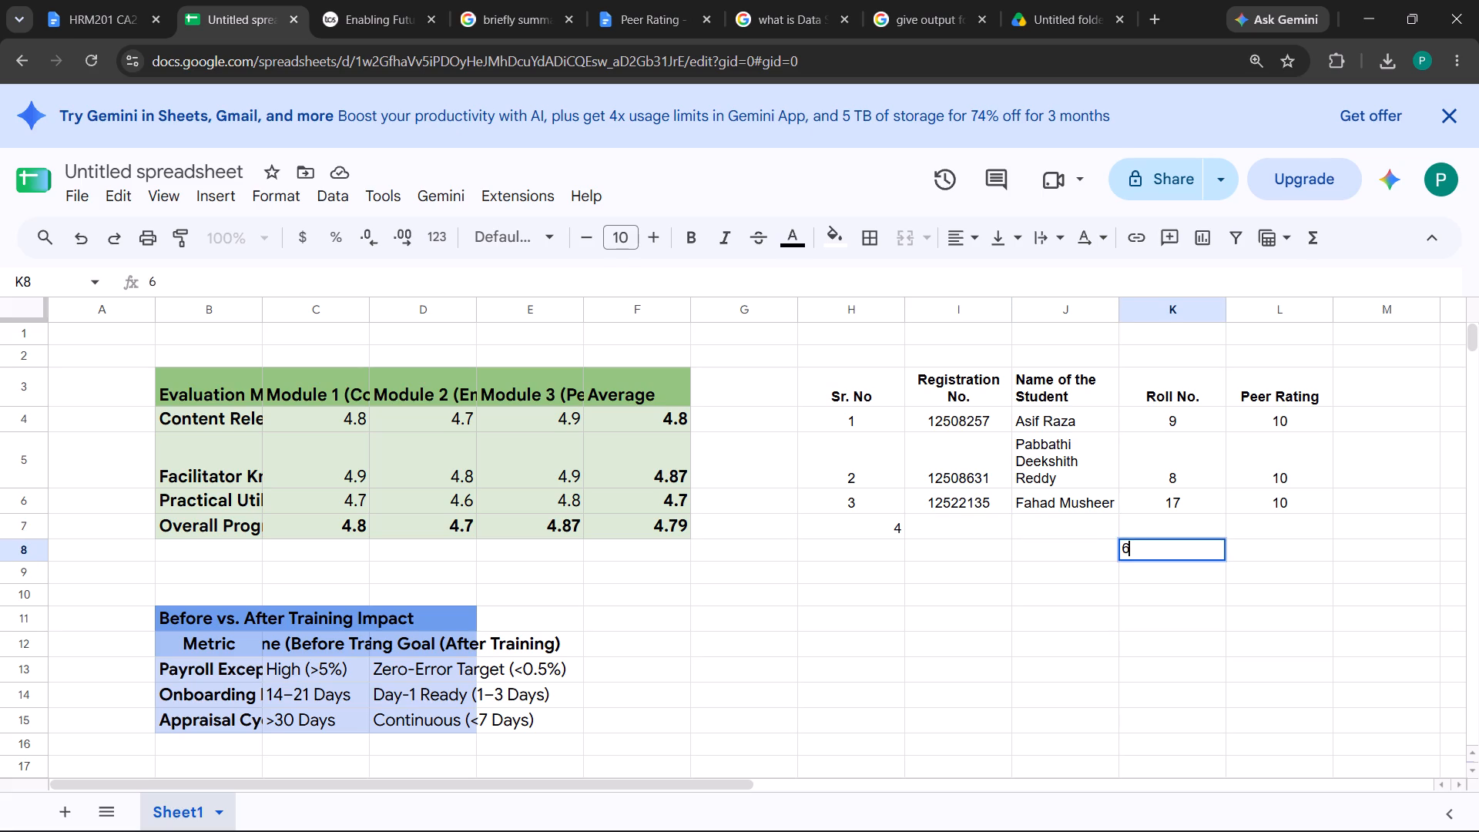
{"action": "left_click", "coordinate": [1239, 545]}
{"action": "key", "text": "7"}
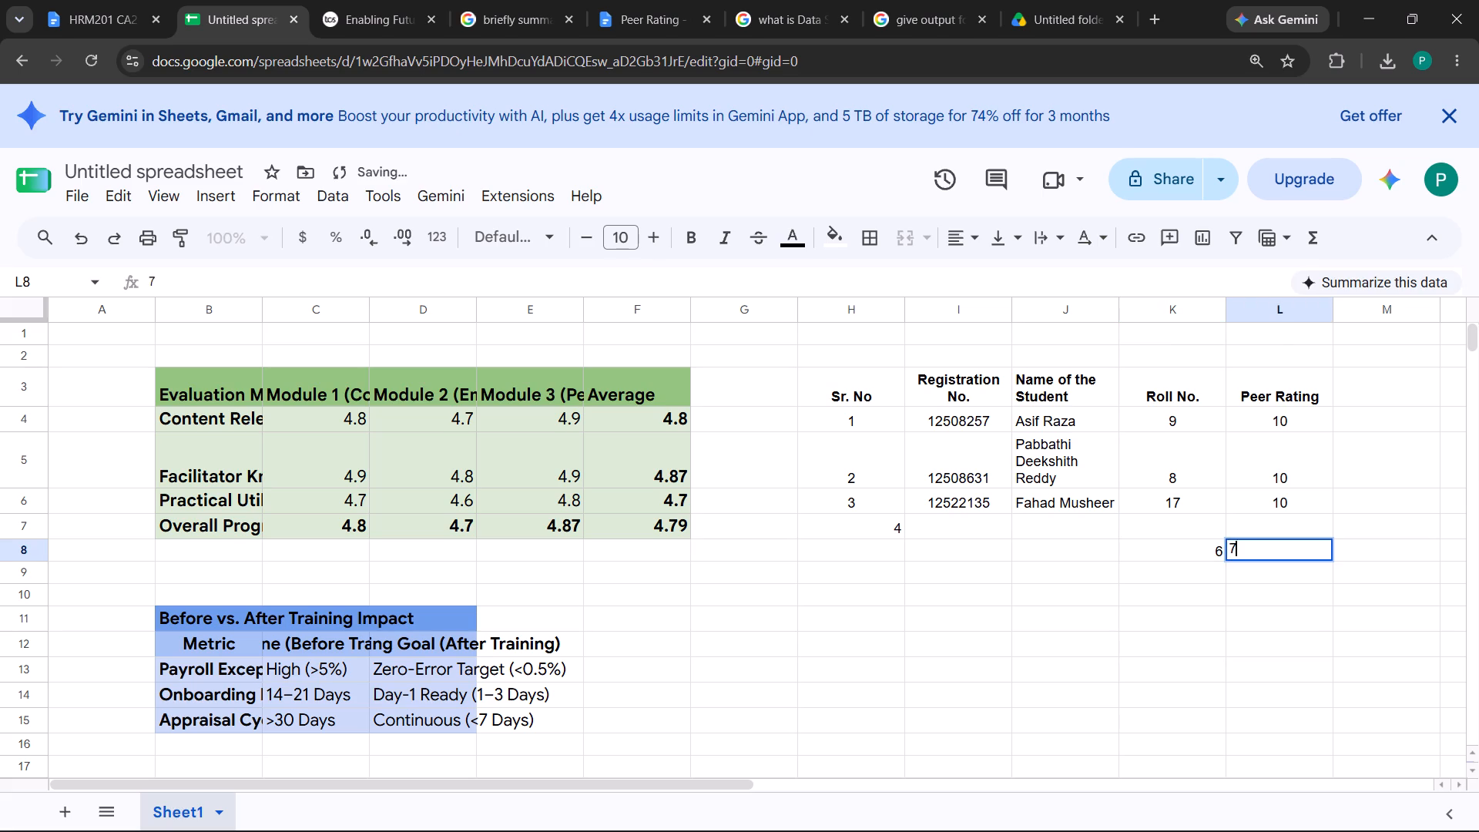
Enter peer rating 10 in cell L7 and roll number 11 in cell K7 for the fourth student.
{"action": "left_click", "coordinate": [1249, 527]}
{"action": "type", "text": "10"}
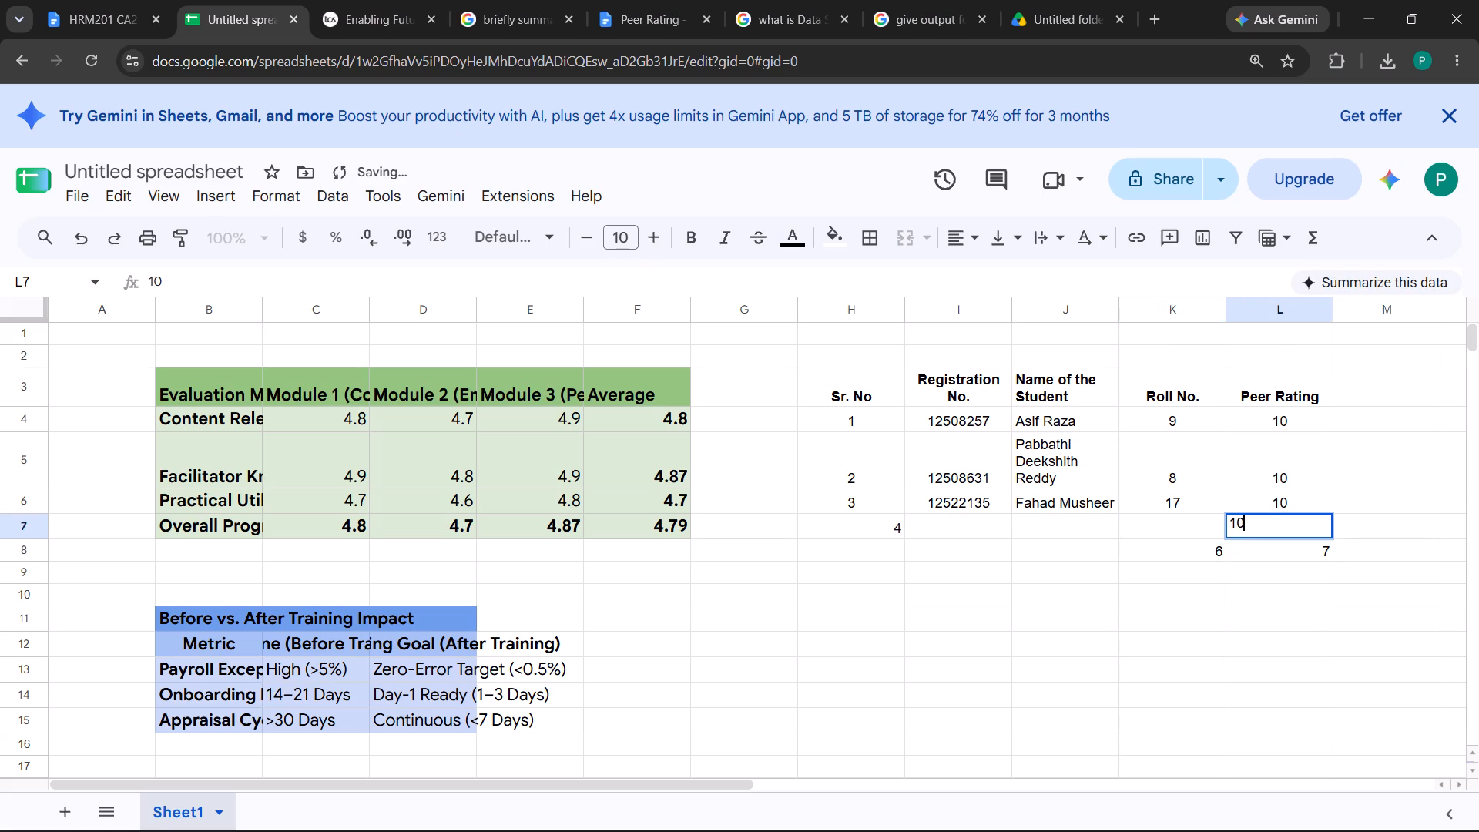
{"action": "left_click", "coordinate": [1178, 525]}
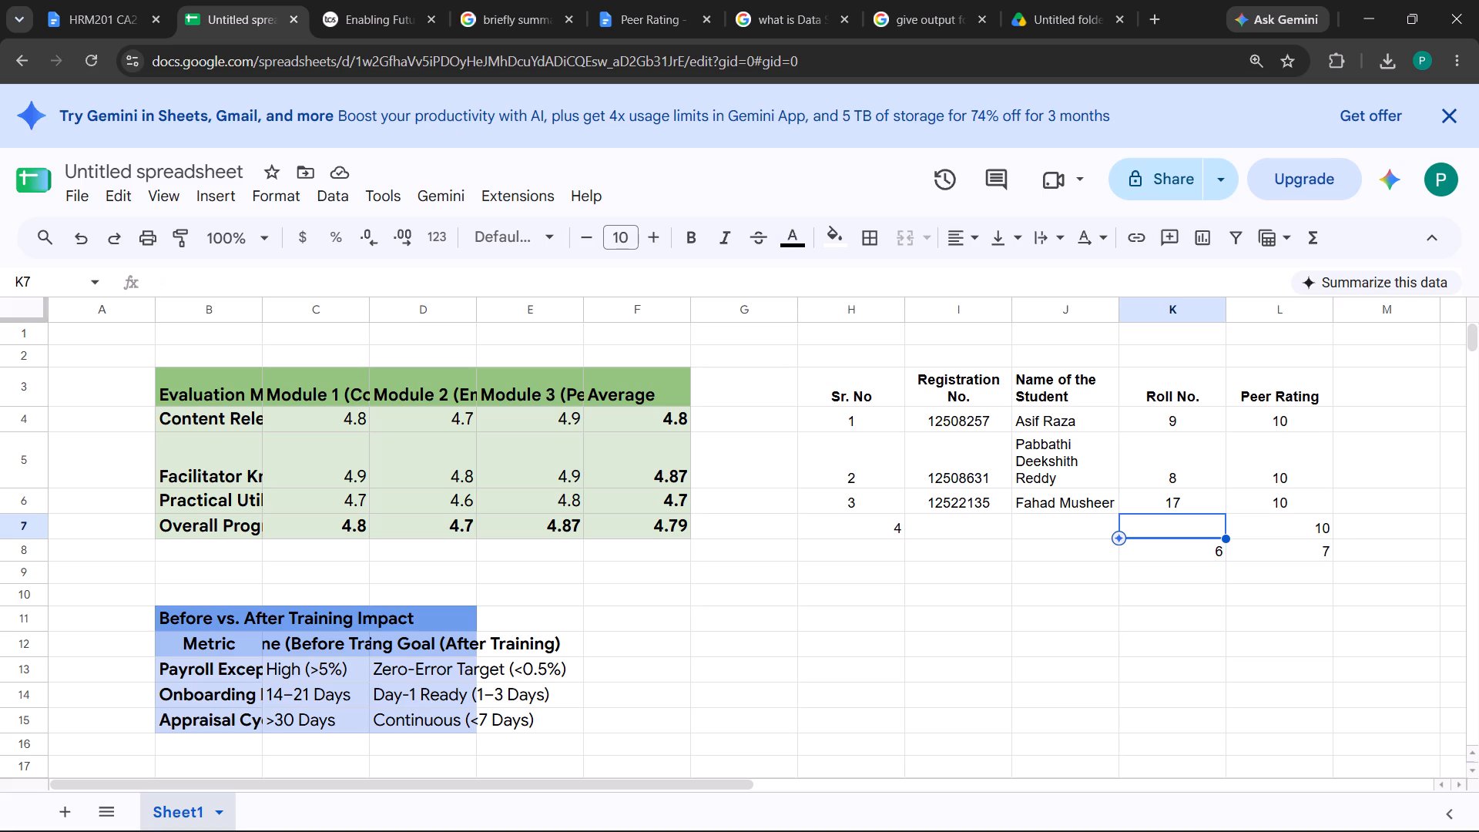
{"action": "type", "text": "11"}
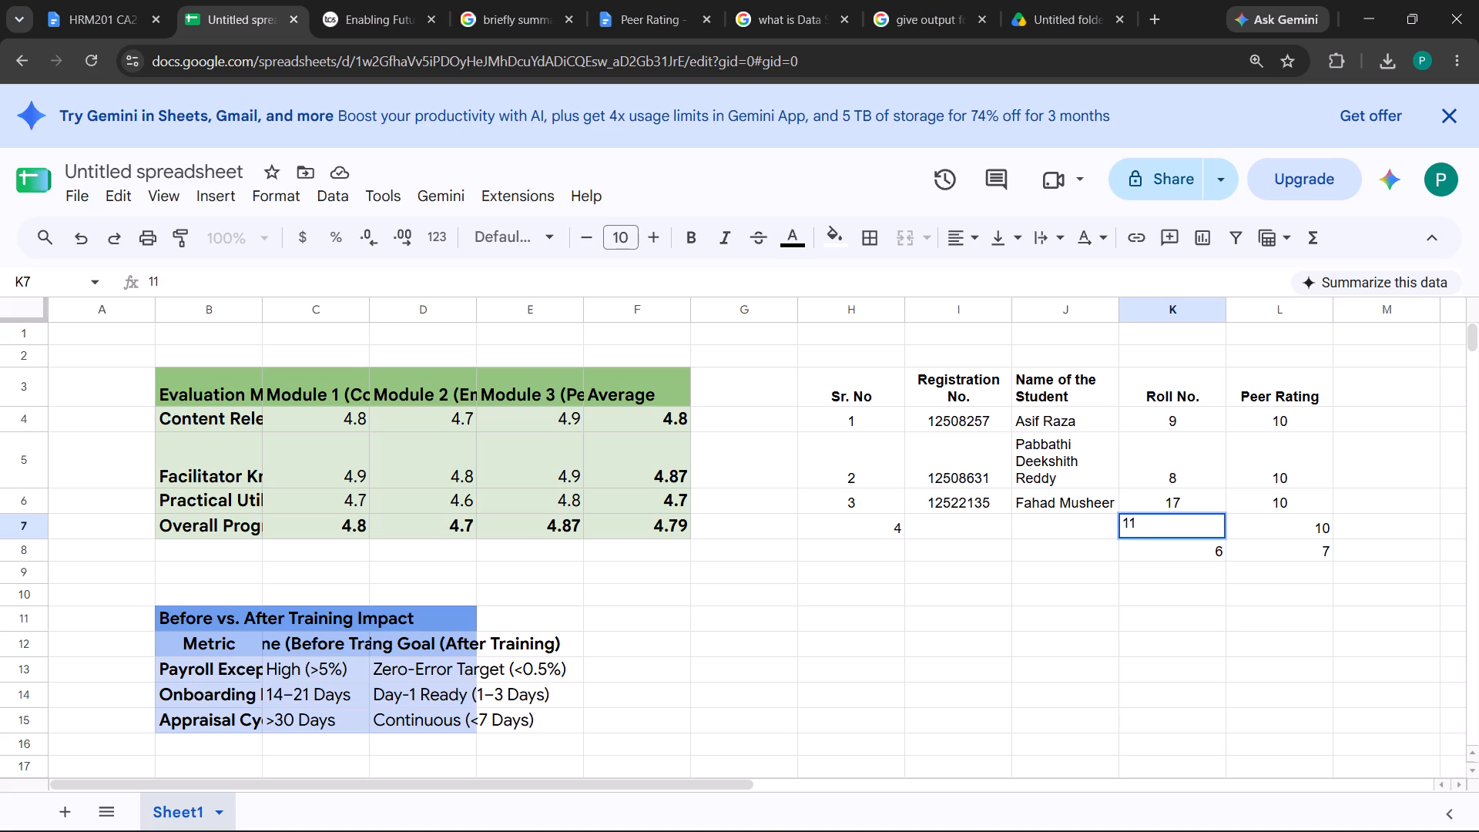
Enter the fourth student's full name in cell J7 of the peer rating table.
{"action": "left_click", "coordinate": [1069, 530]}
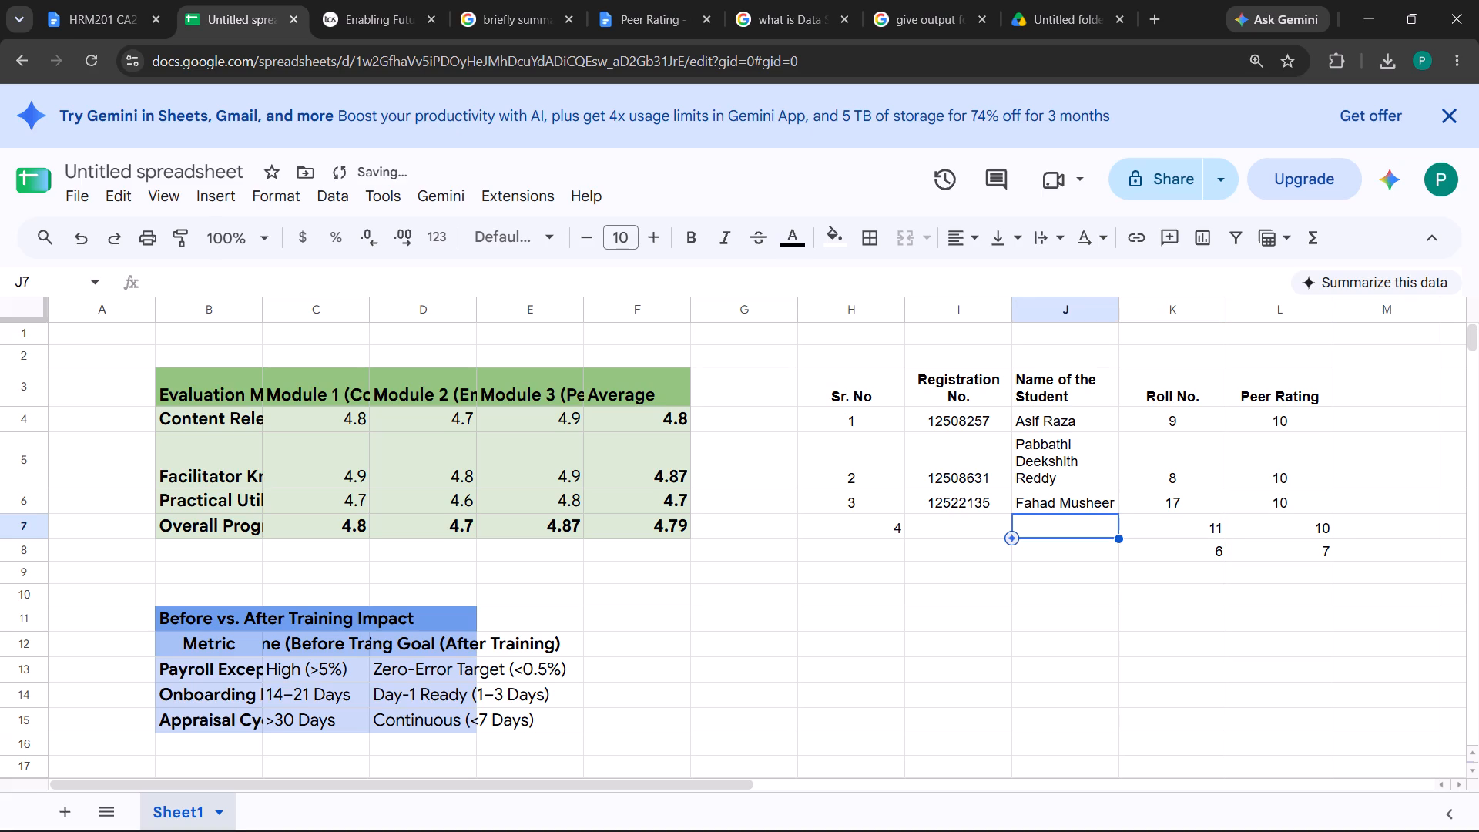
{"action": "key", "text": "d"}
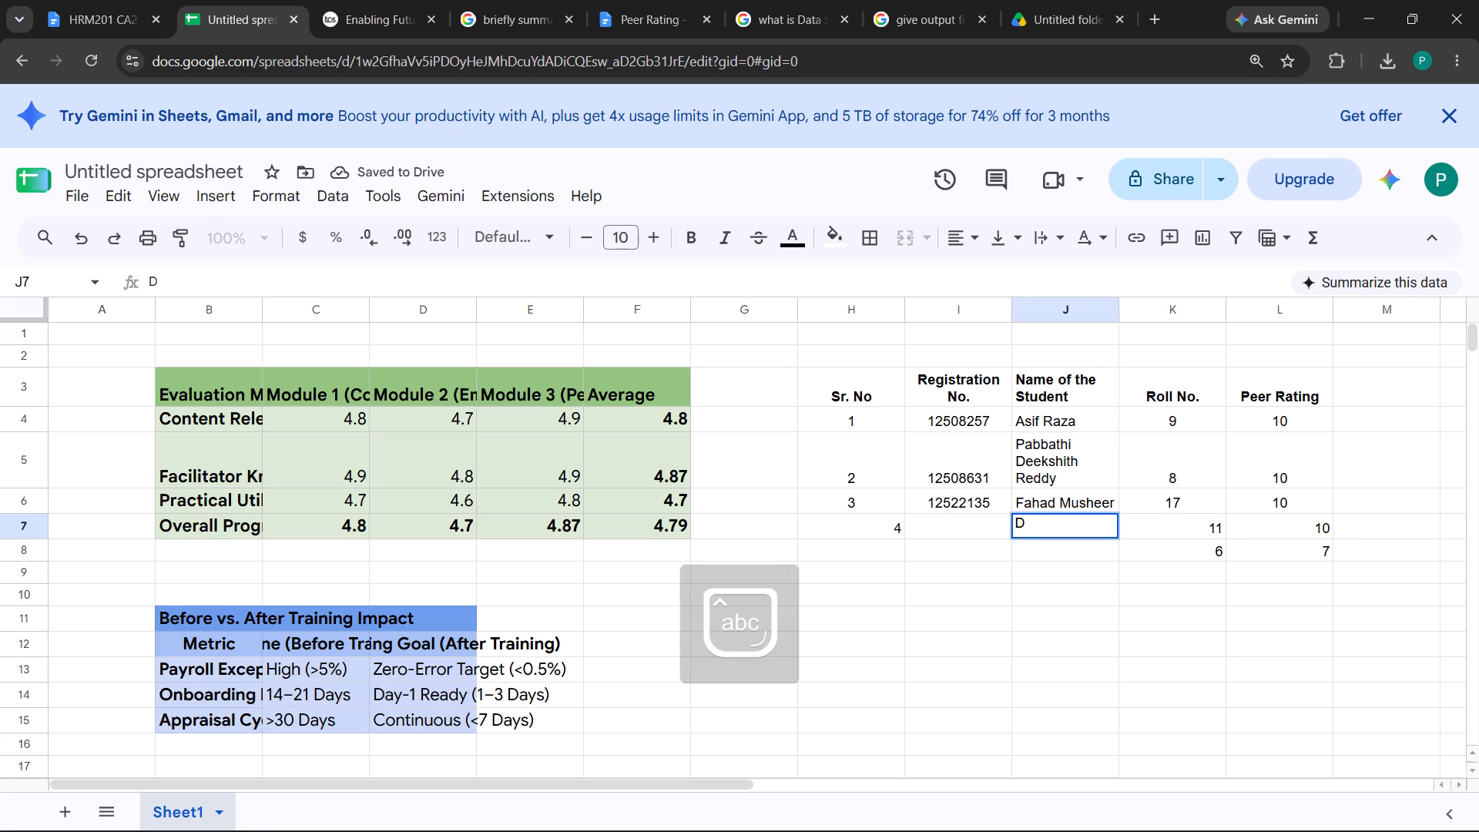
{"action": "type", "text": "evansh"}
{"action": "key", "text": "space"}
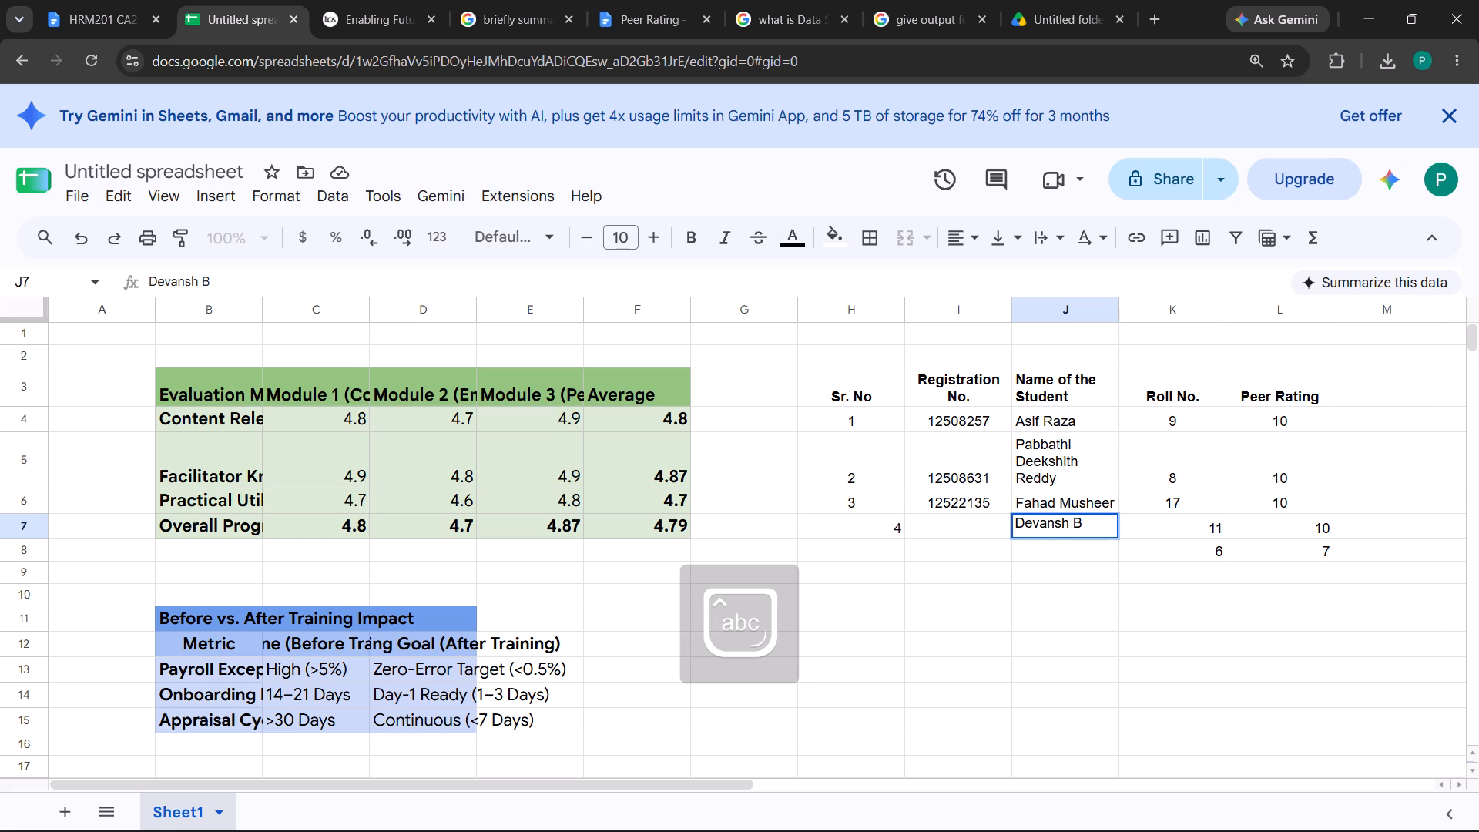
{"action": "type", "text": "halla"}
Enter the fifth student's full name in cell J8 of the peer rating table.
{"action": "left_click", "coordinate": [1042, 554]}
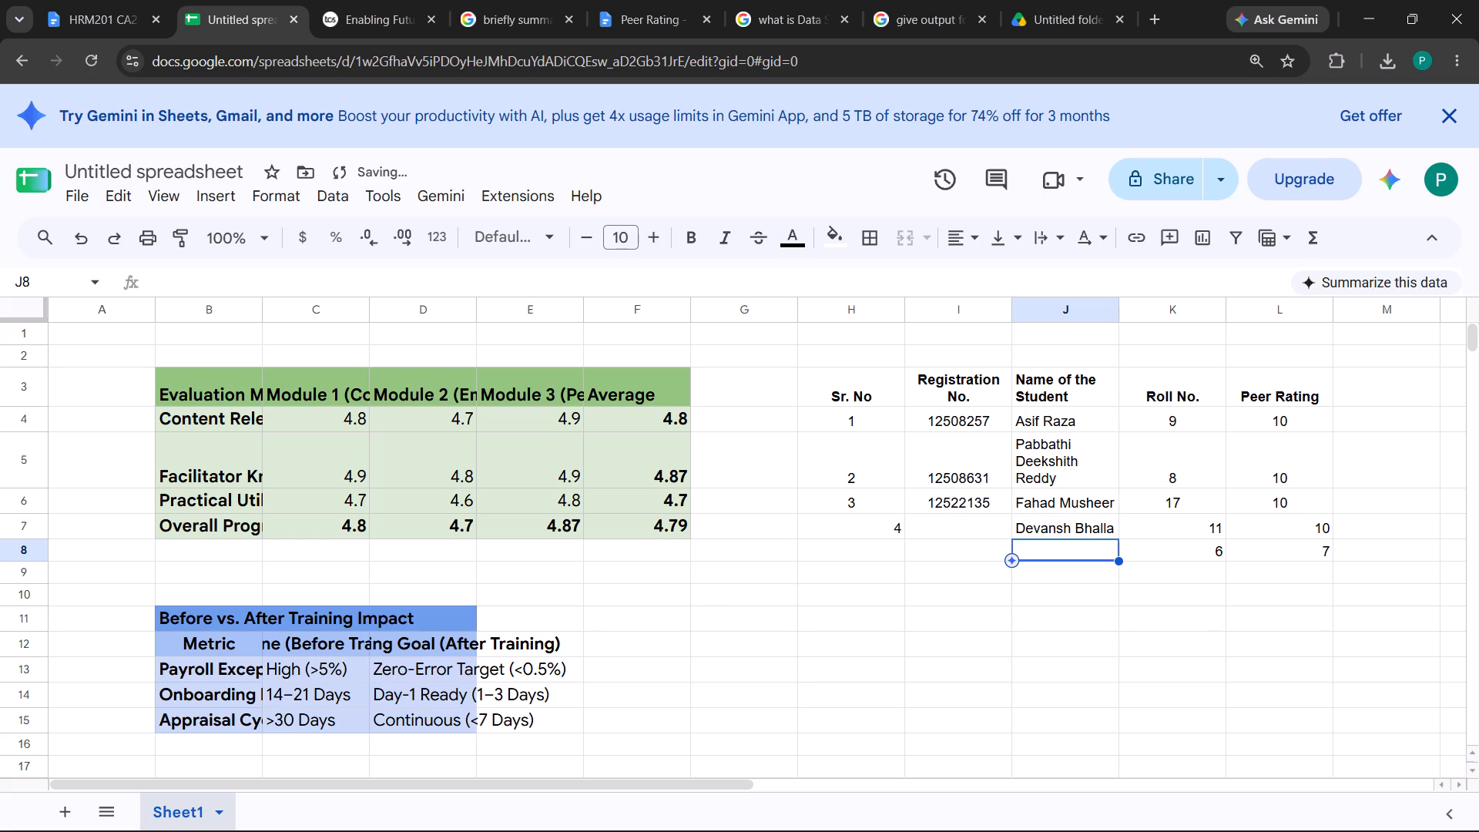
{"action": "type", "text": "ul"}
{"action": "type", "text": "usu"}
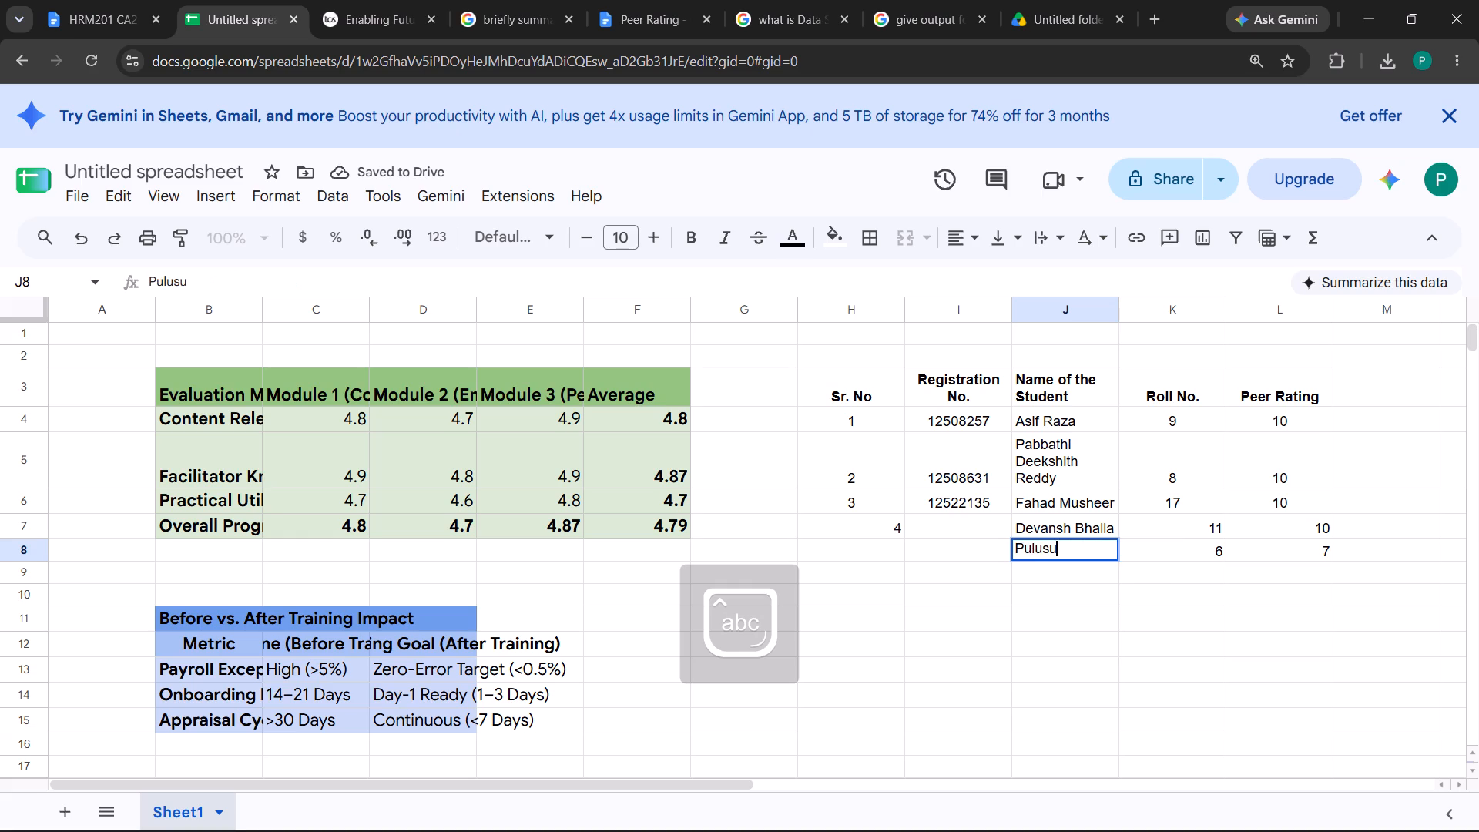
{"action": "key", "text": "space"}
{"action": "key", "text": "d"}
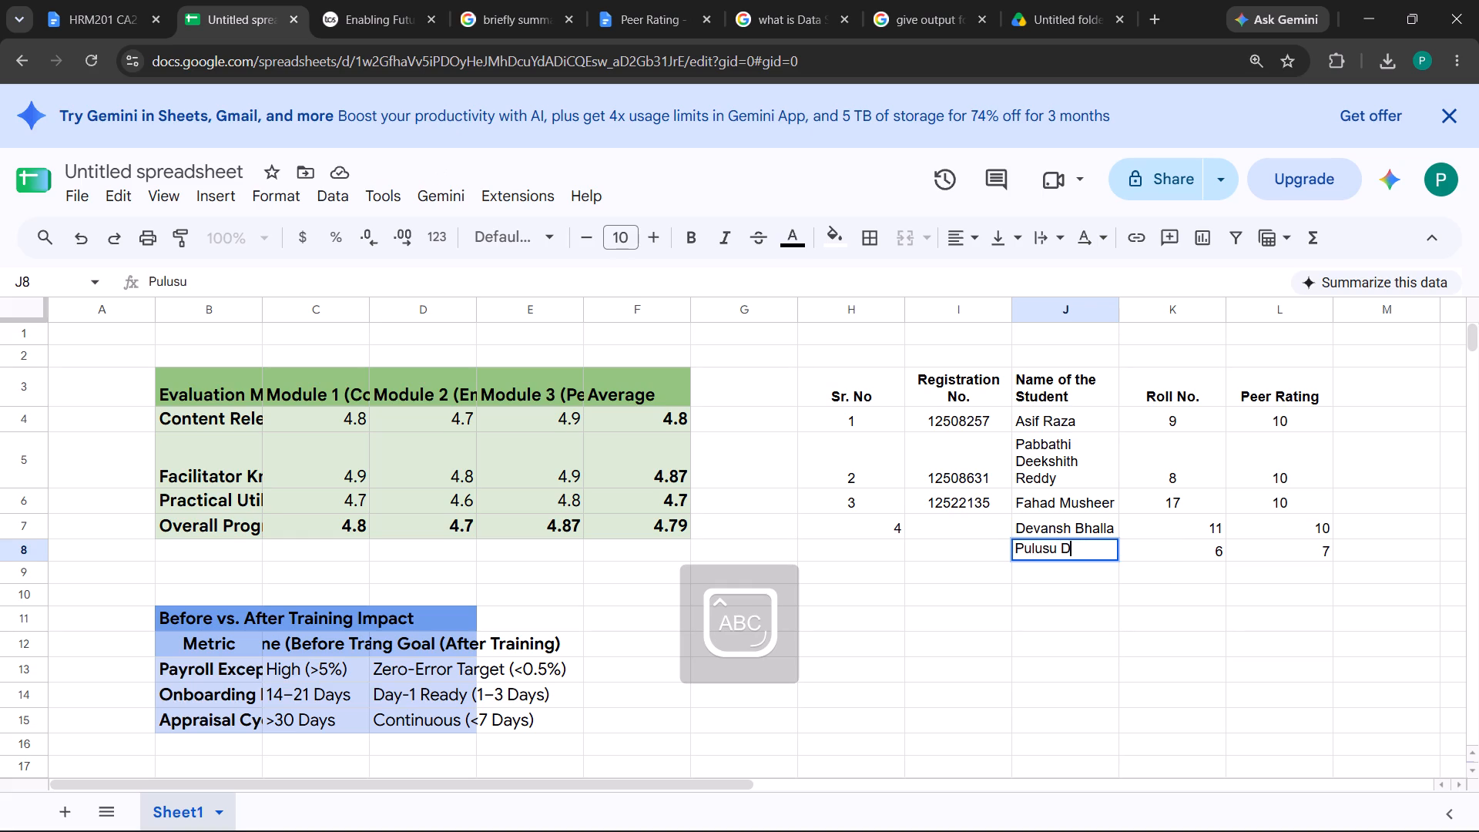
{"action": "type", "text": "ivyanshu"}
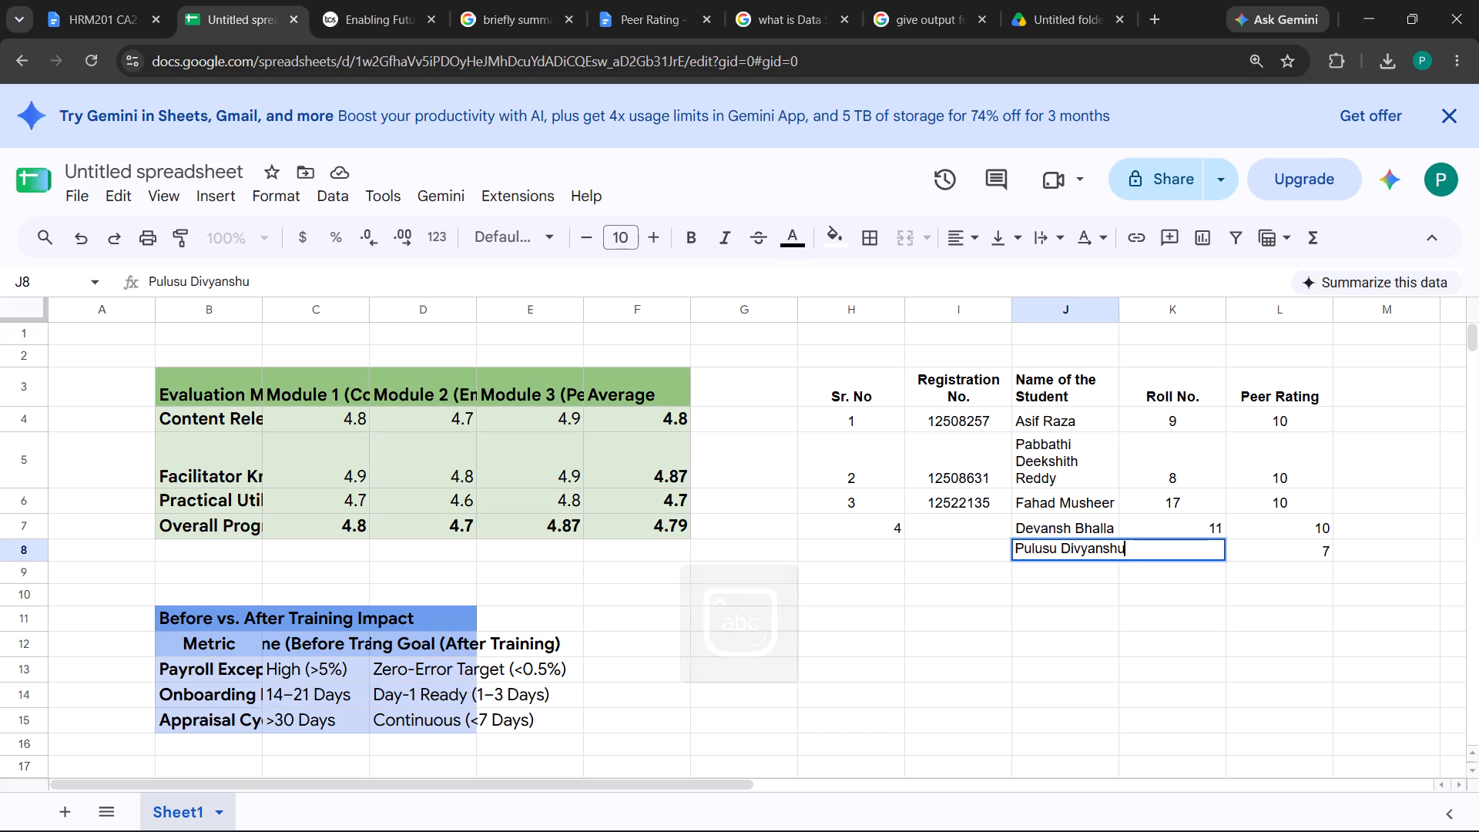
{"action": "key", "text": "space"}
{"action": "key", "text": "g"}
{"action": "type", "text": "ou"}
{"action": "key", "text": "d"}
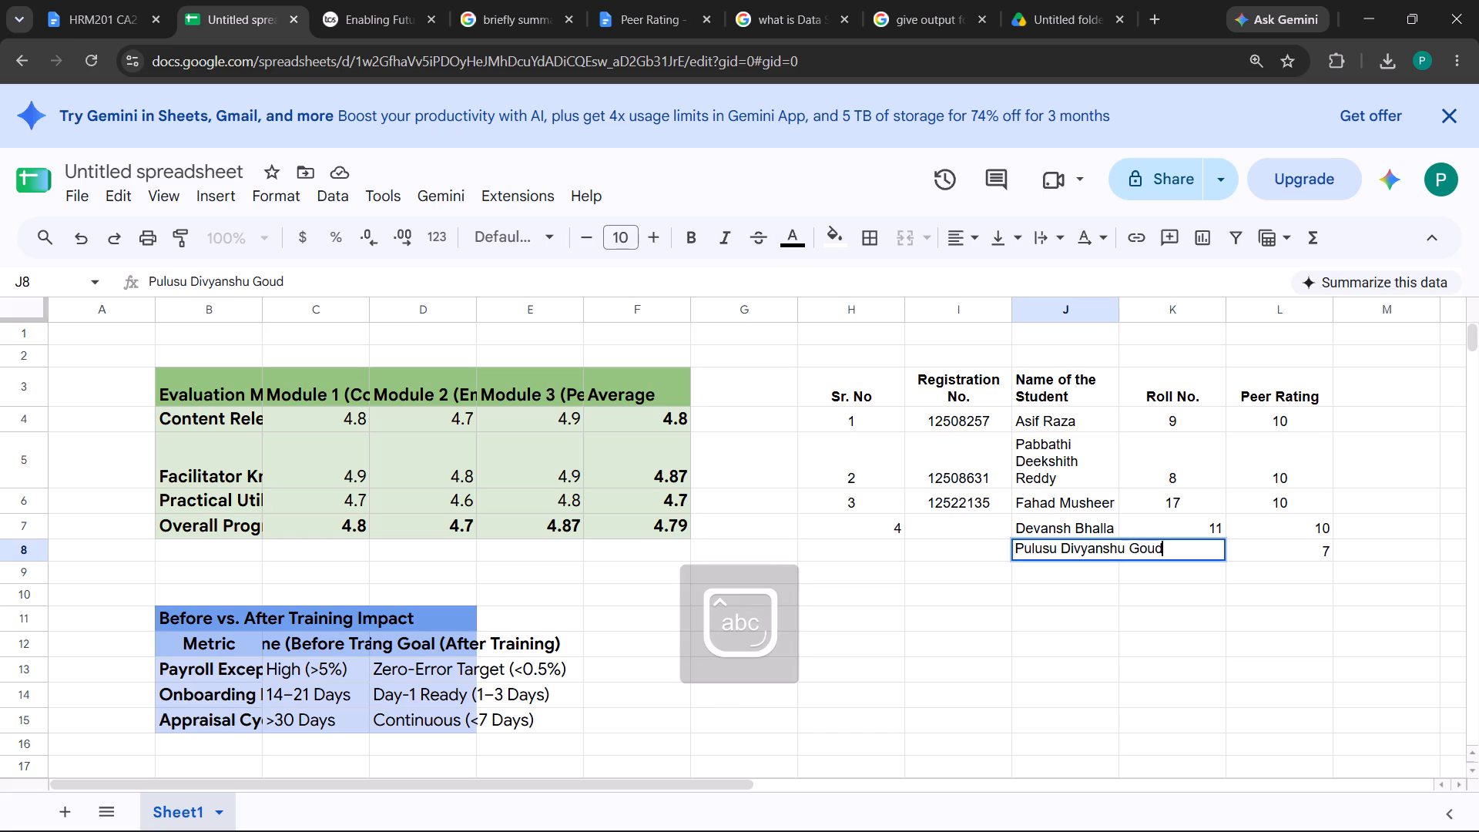
{"action": "left_click", "coordinate": [1047, 660]}
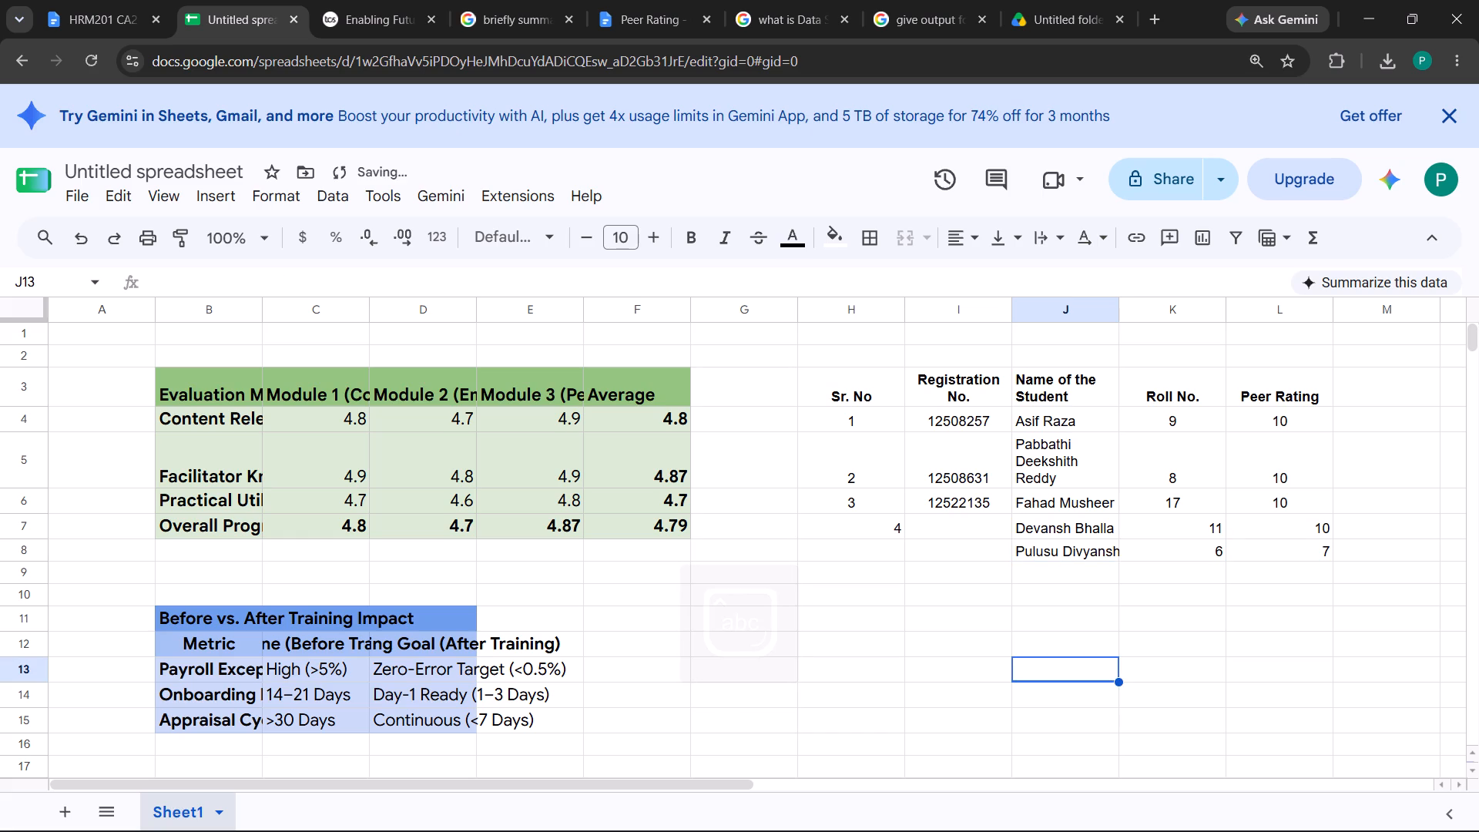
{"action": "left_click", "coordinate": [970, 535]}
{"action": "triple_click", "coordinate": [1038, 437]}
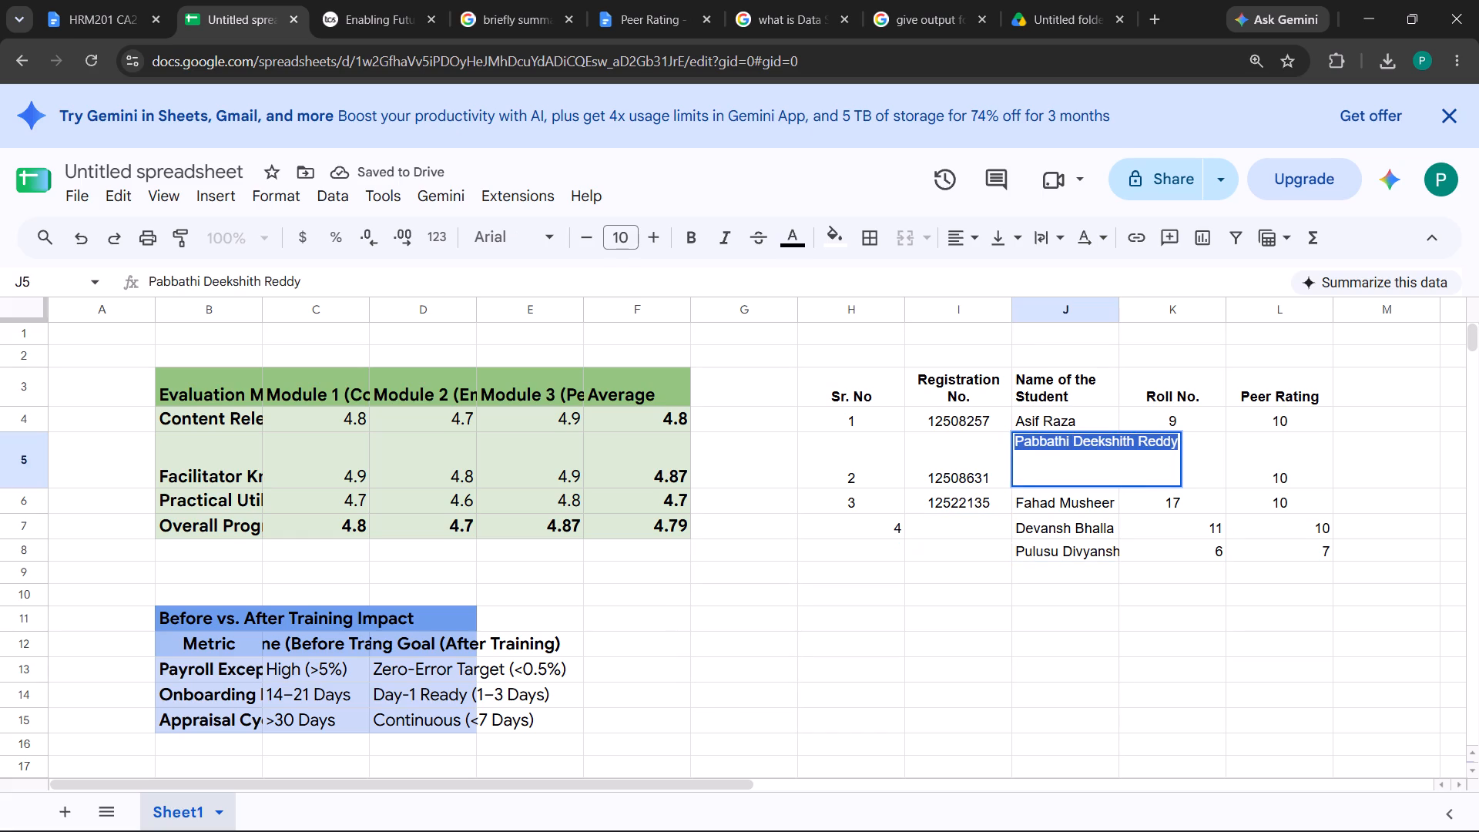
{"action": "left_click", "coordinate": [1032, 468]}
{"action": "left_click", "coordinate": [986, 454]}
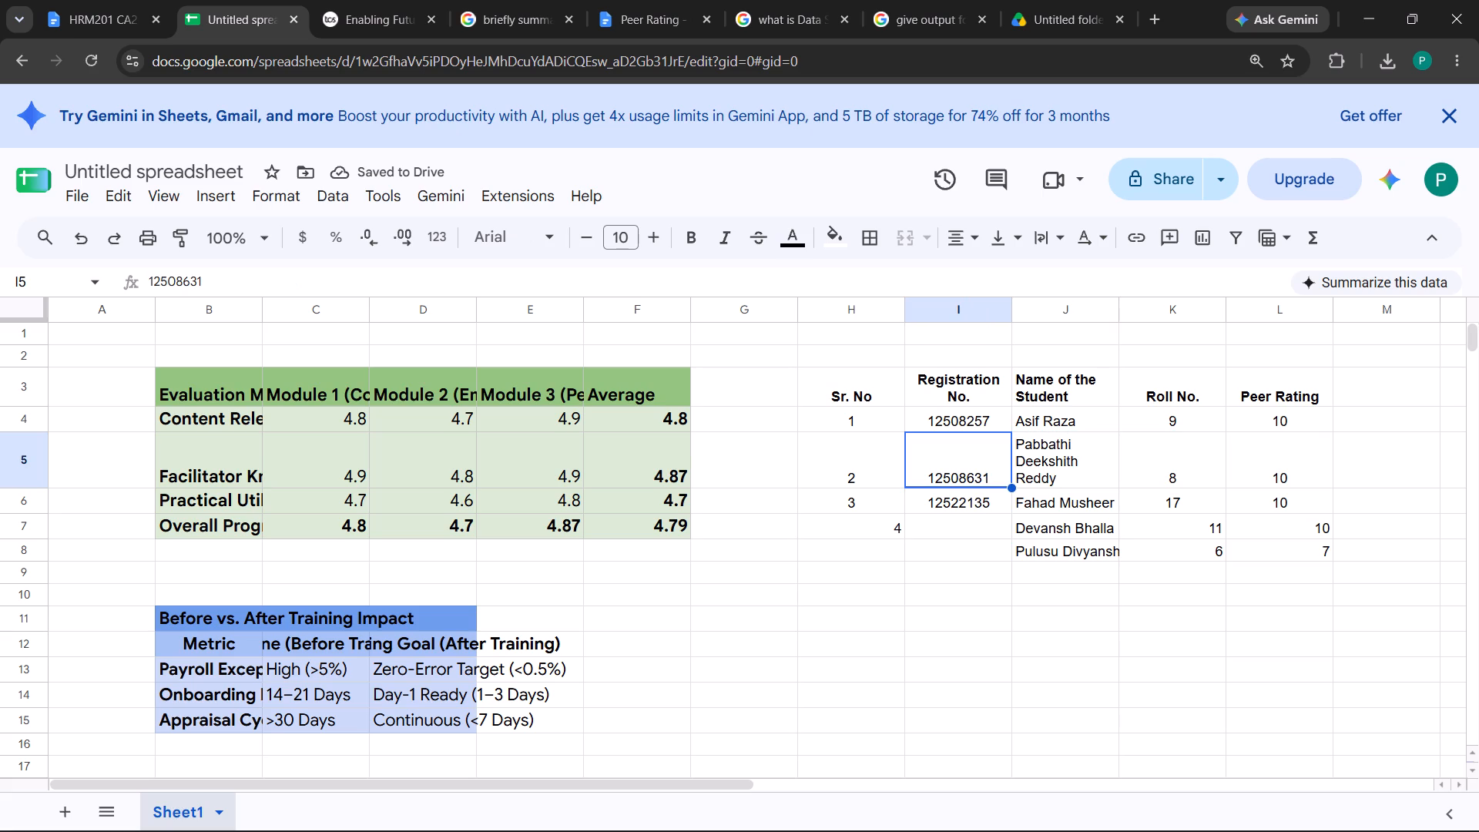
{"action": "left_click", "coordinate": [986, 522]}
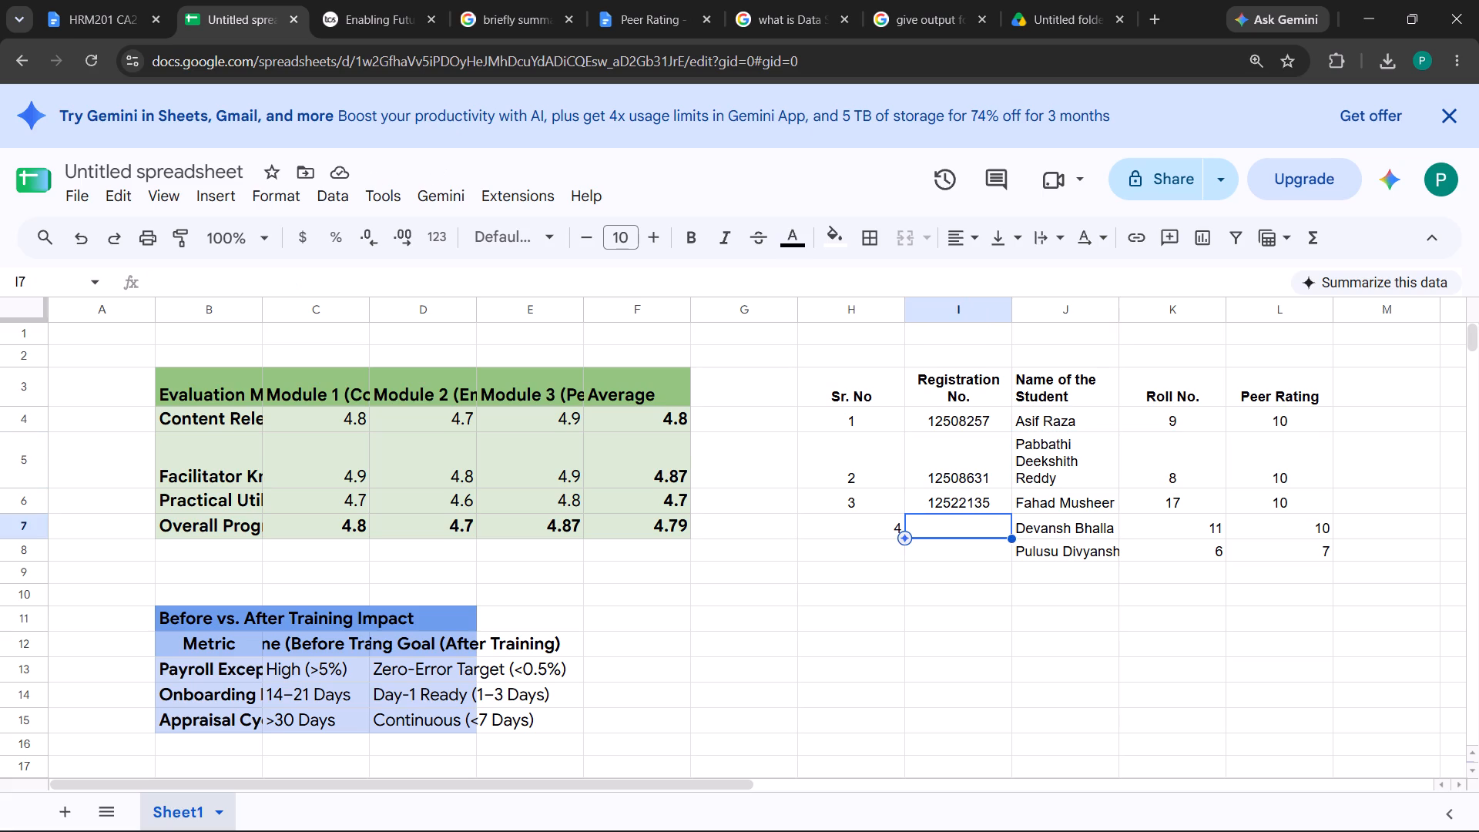
Enter serial number 5 in cell H8 for the fifth student.
{"action": "left_click", "coordinate": [851, 562]}
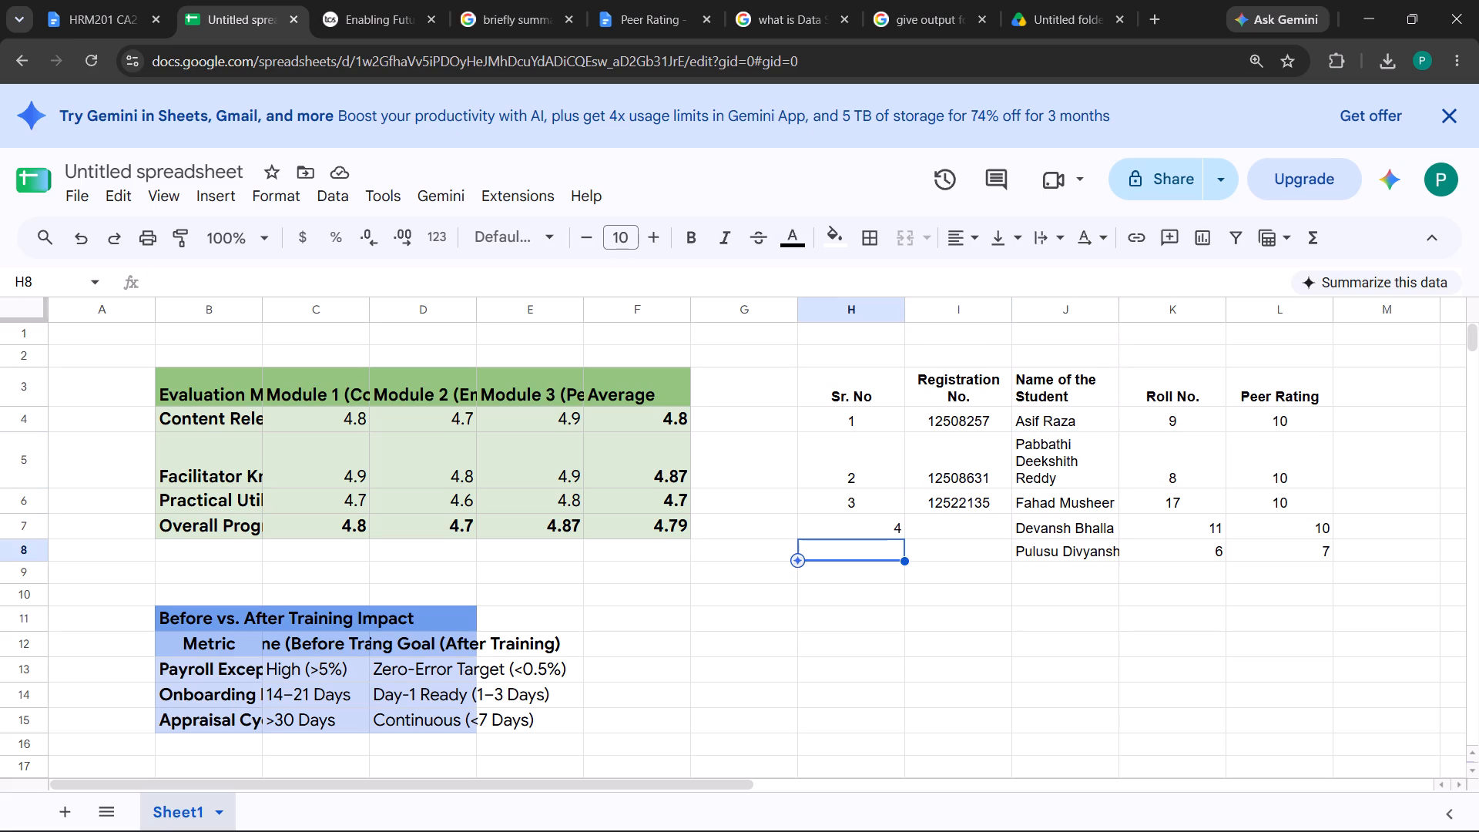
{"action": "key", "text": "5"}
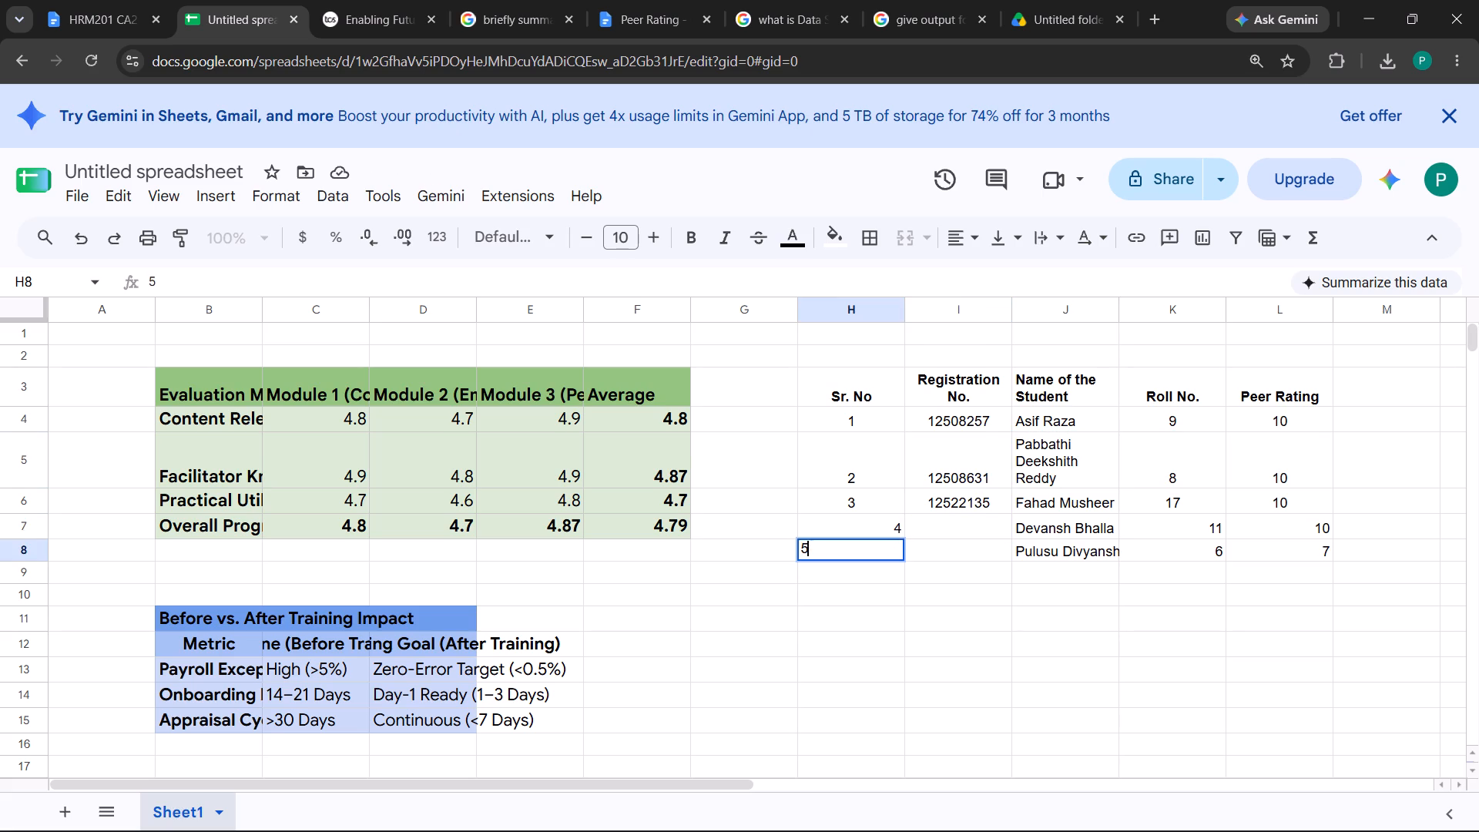
Centre-align all student entries of the peer rating table horizontally, cells H4 to L8.
{"action": "left_click_drag", "start_coordinate": [874, 415], "coordinate": [1239, 550]}
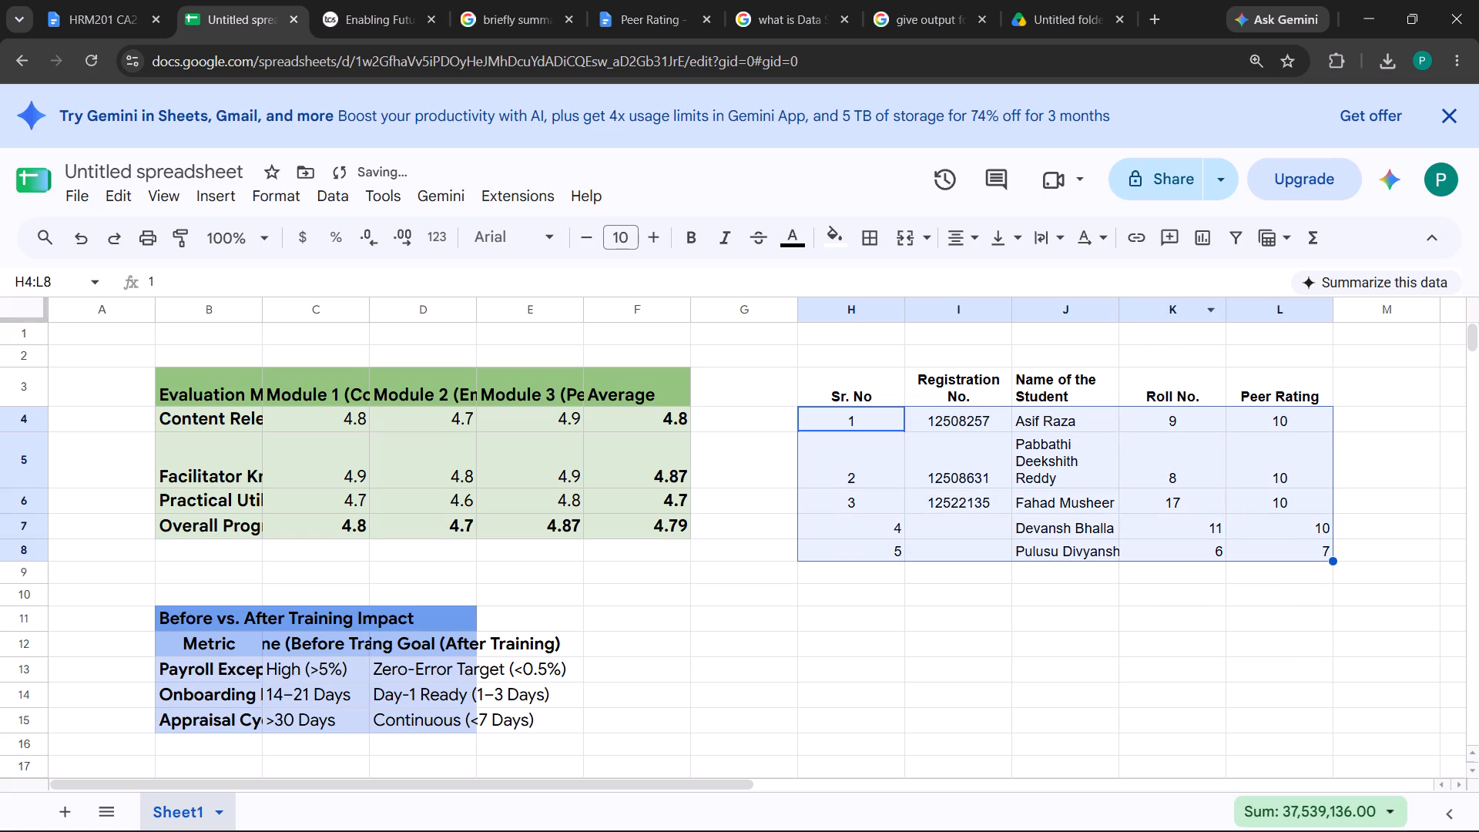
{"action": "left_click", "coordinate": [979, 231]}
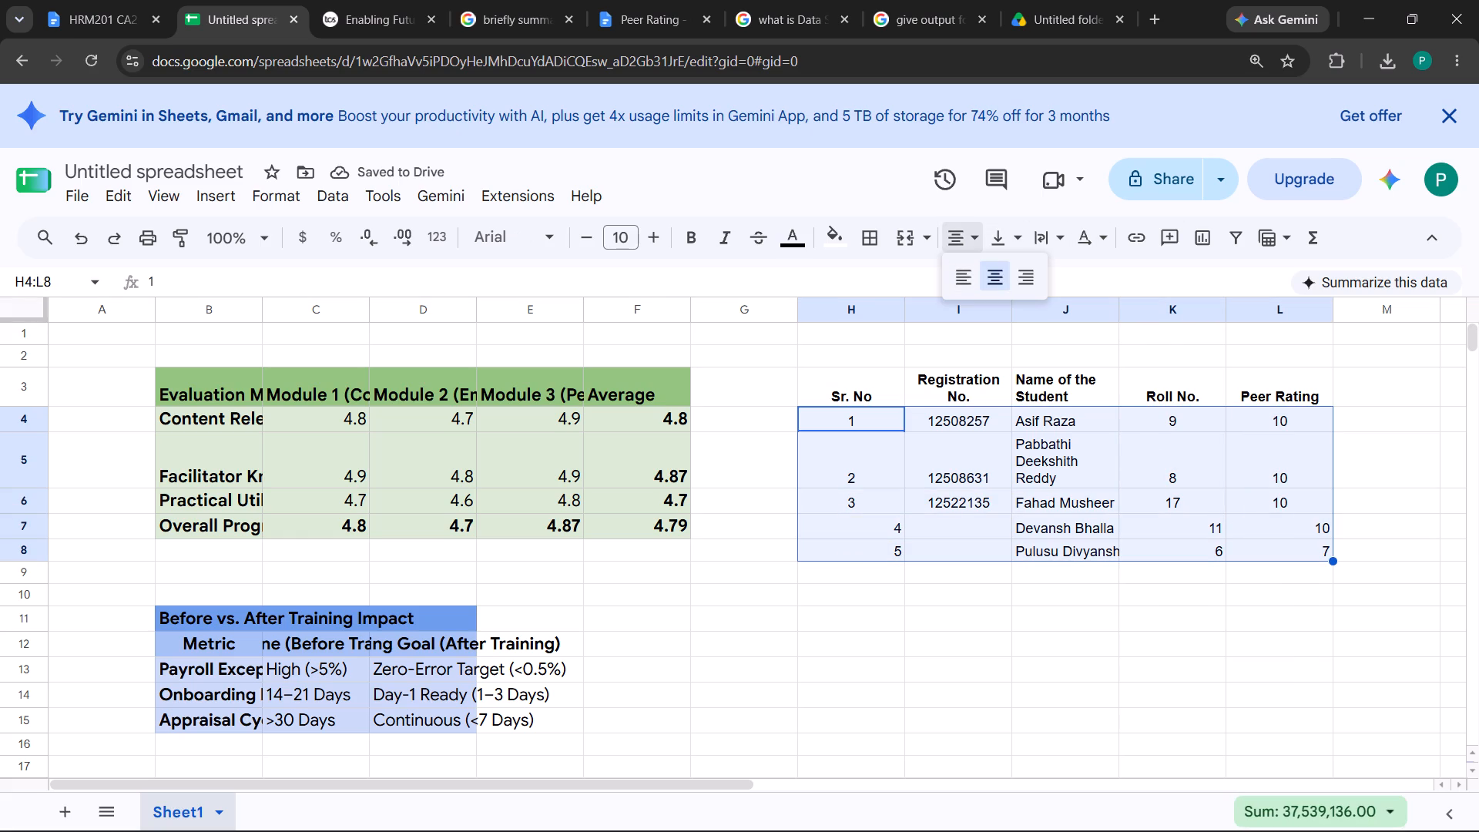
{"action": "left_click", "coordinate": [998, 277]}
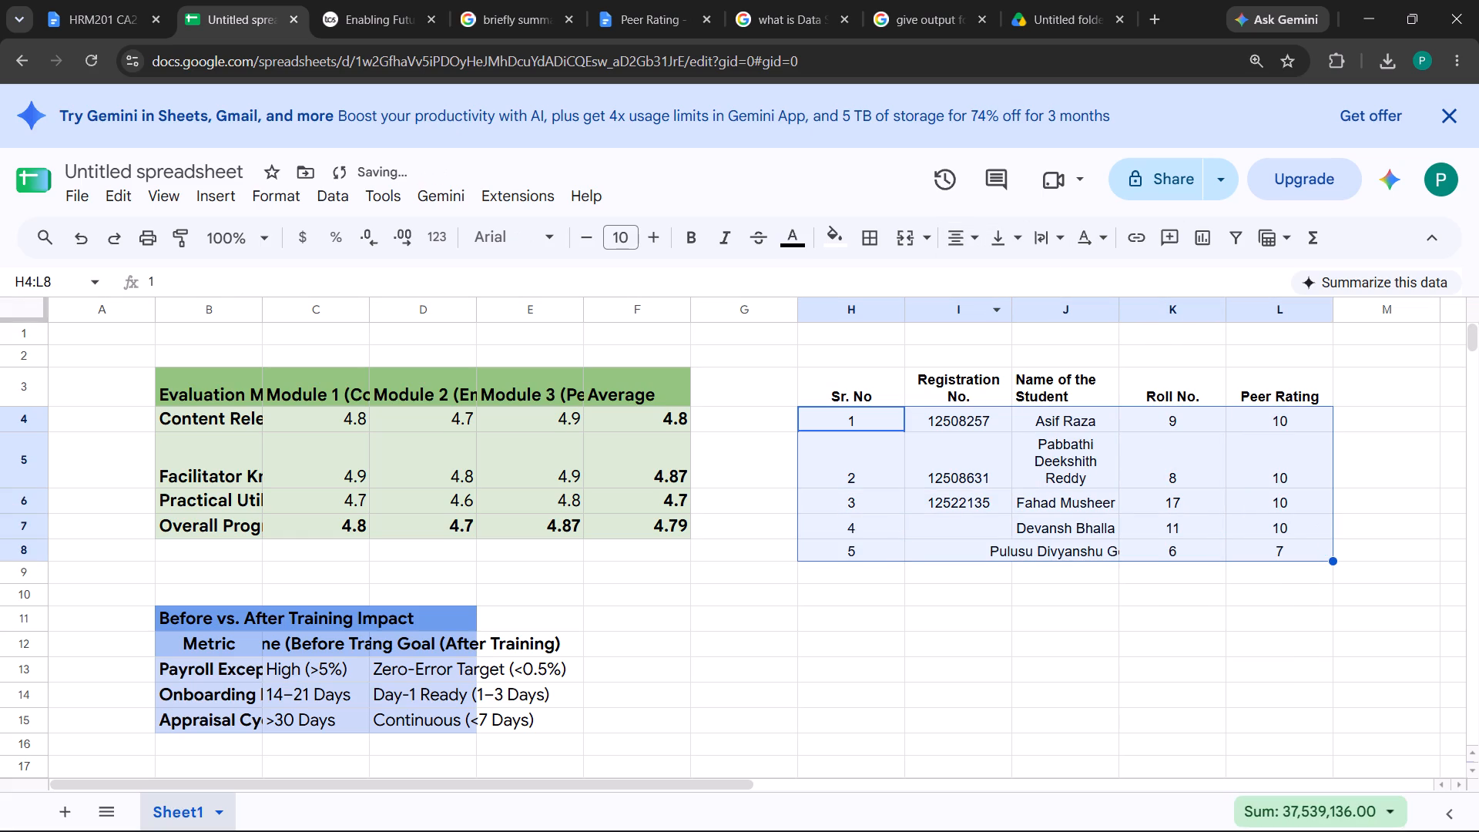
{"action": "left_click", "coordinate": [1063, 583]}
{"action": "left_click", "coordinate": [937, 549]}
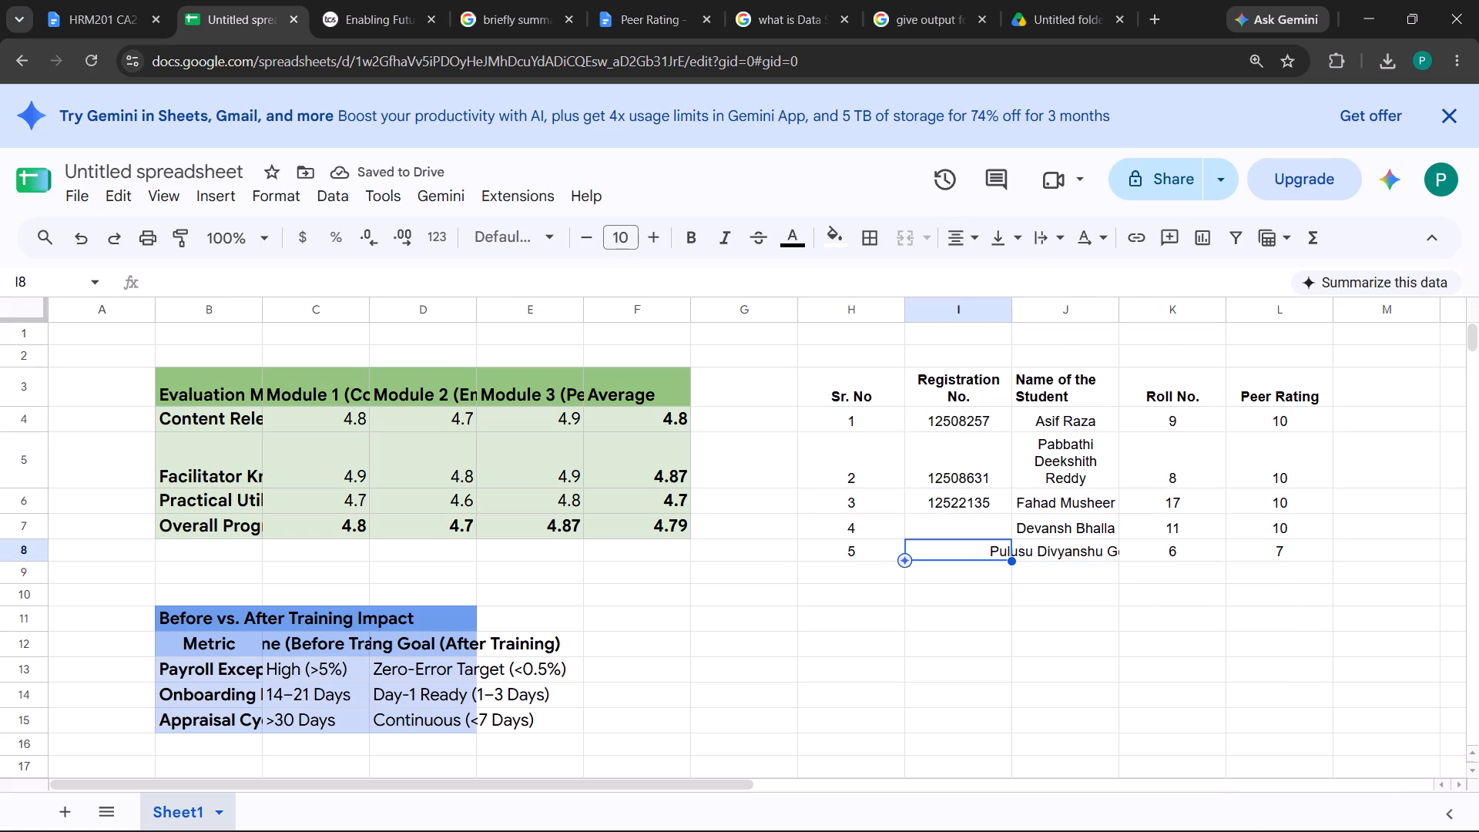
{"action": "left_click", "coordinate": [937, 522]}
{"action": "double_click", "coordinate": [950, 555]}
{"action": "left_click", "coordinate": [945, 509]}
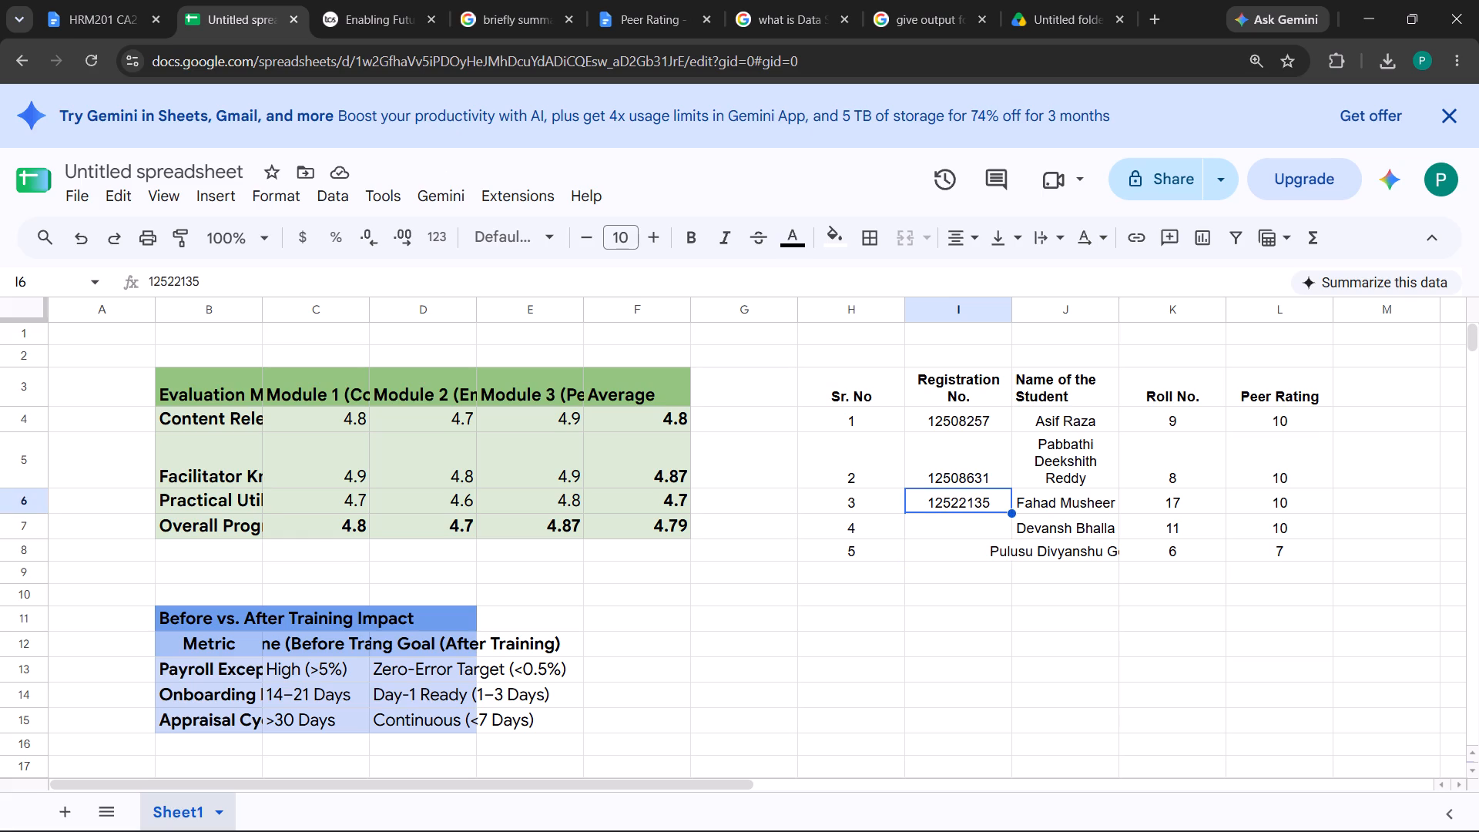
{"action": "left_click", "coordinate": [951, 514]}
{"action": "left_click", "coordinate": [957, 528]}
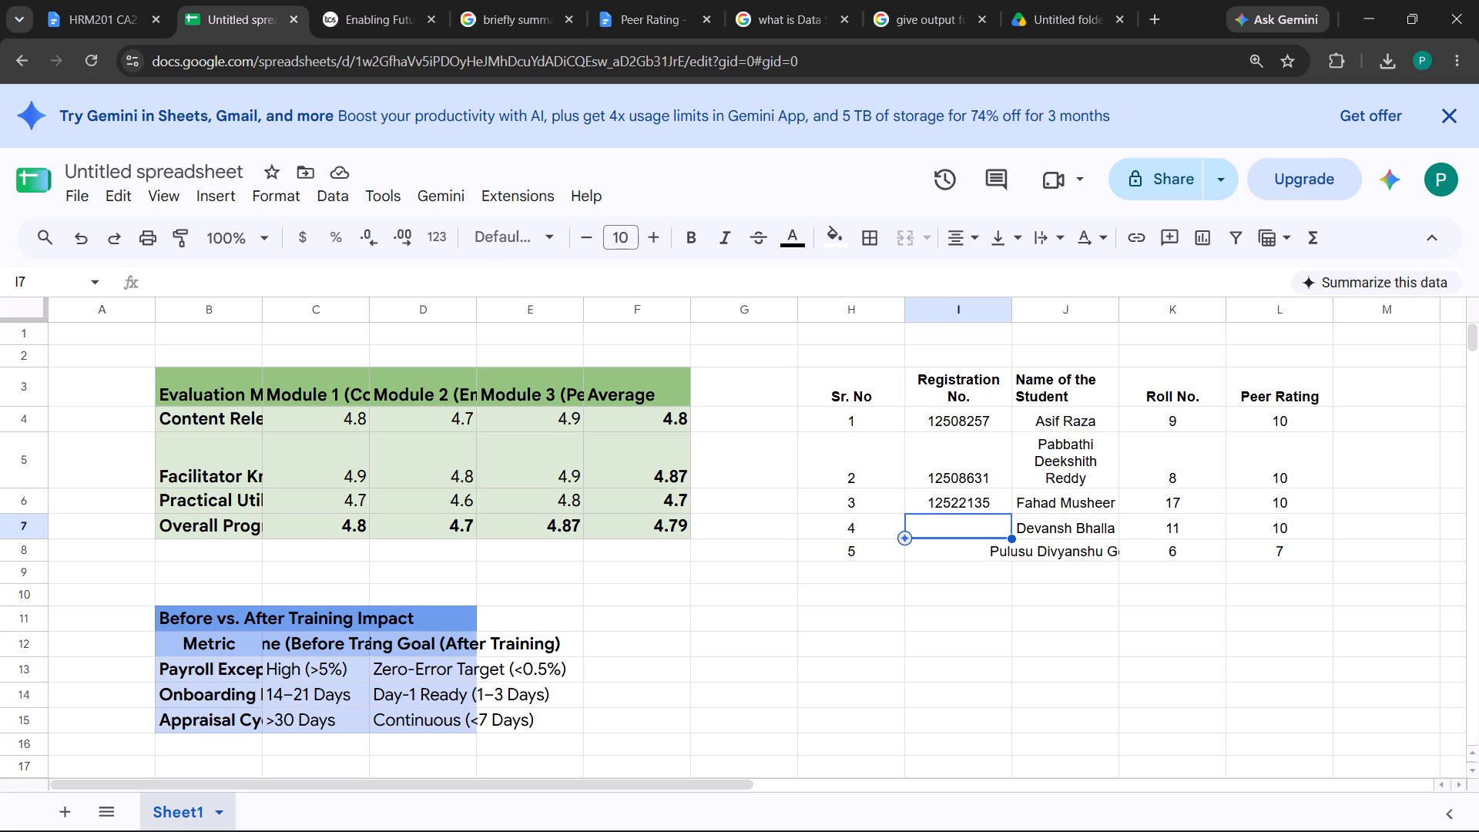
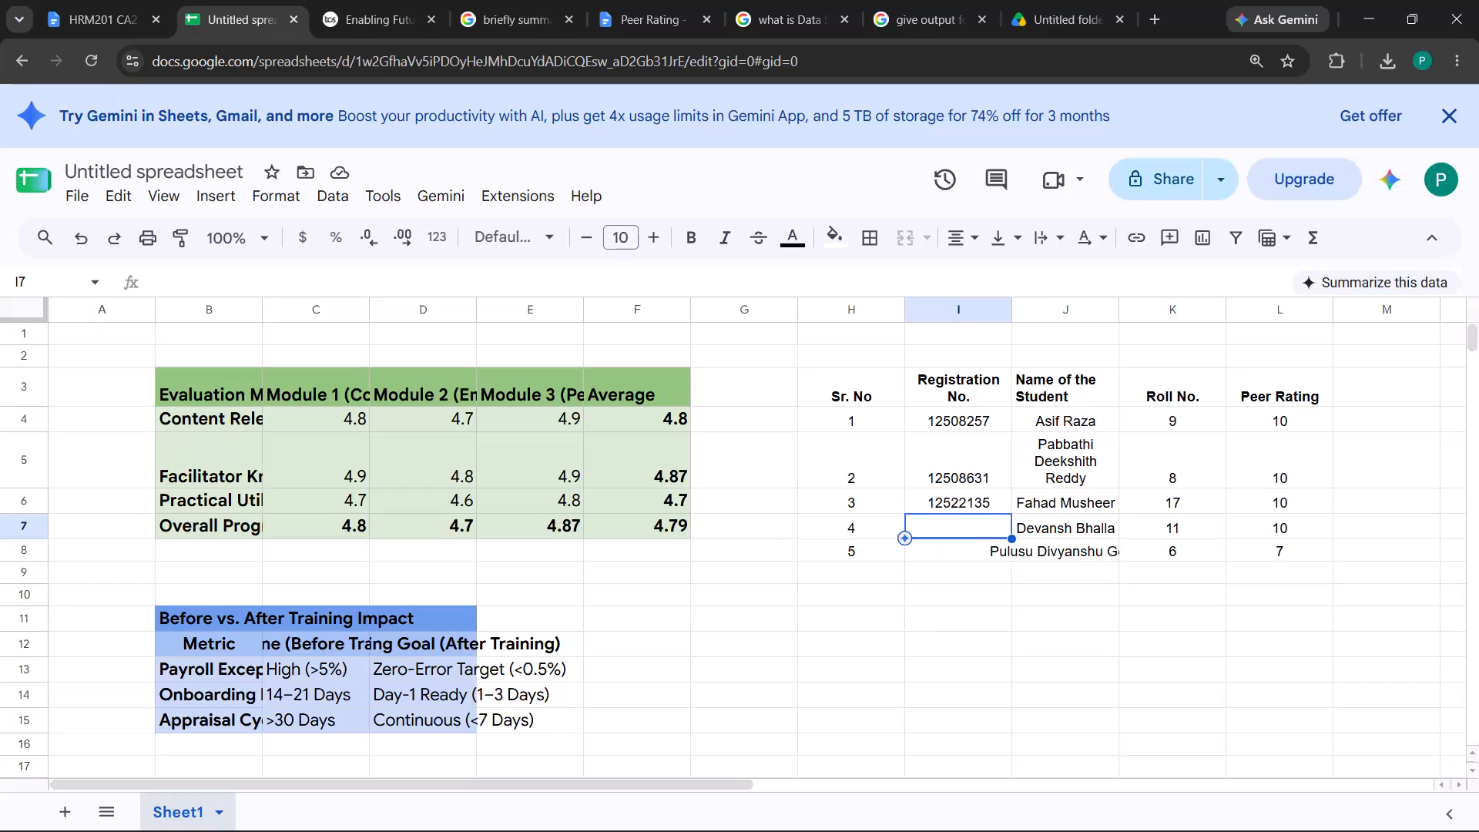
Enter the fourth and fifth students' registration numbers in cells I7 and I8 of the peer rating table.
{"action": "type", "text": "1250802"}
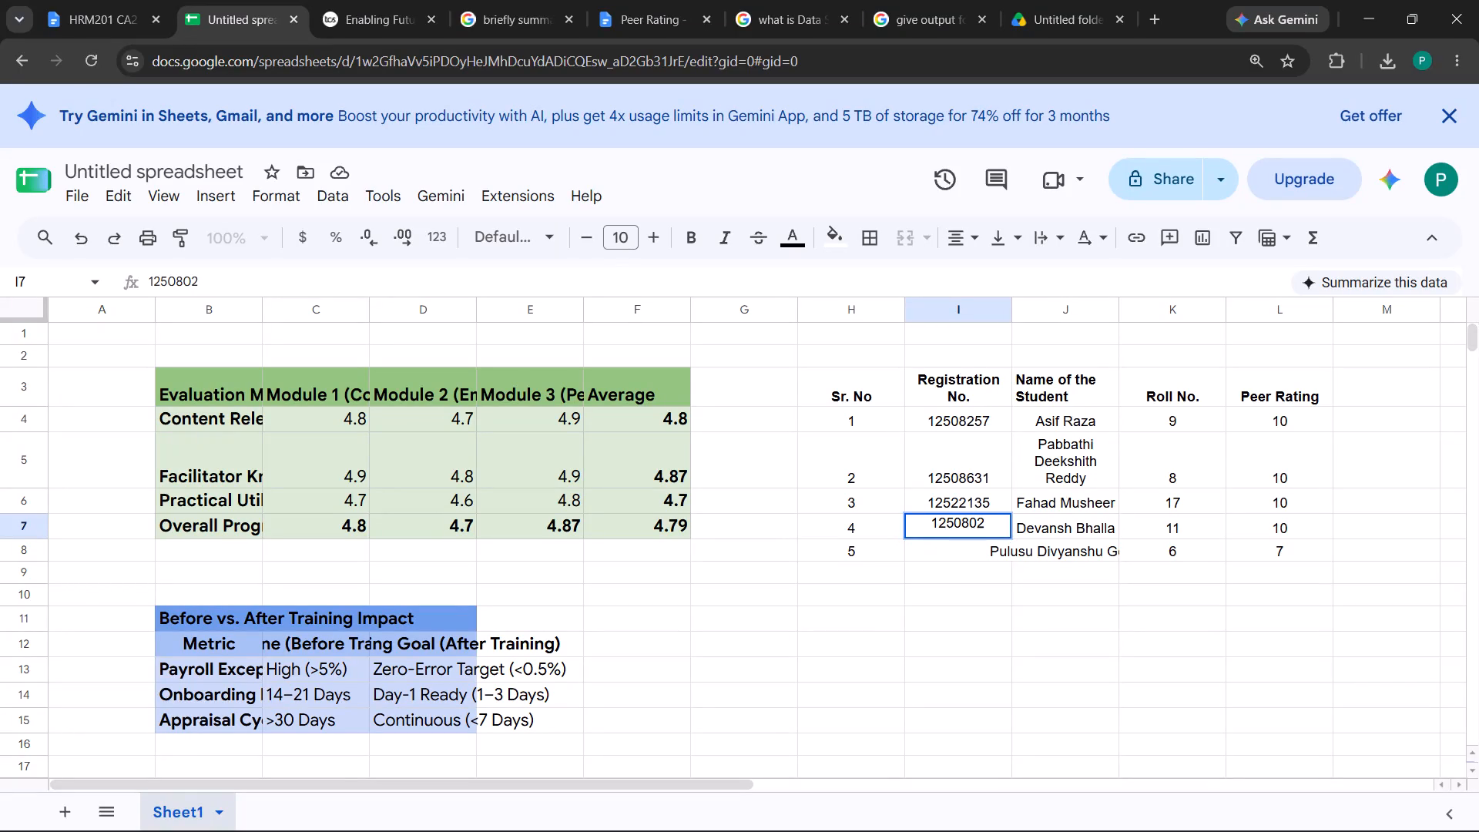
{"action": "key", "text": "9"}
{"action": "left_click", "coordinate": [972, 549]}
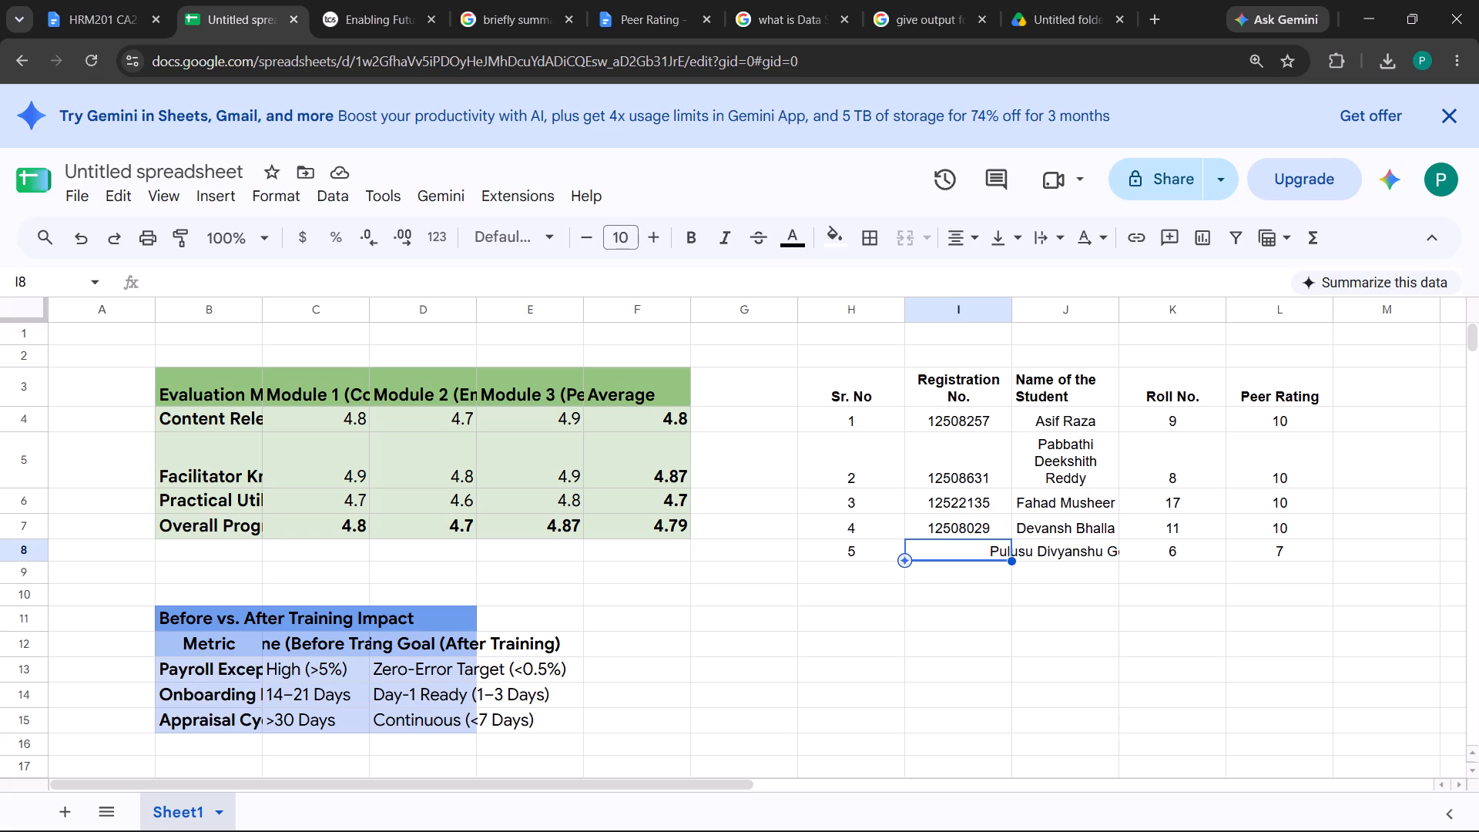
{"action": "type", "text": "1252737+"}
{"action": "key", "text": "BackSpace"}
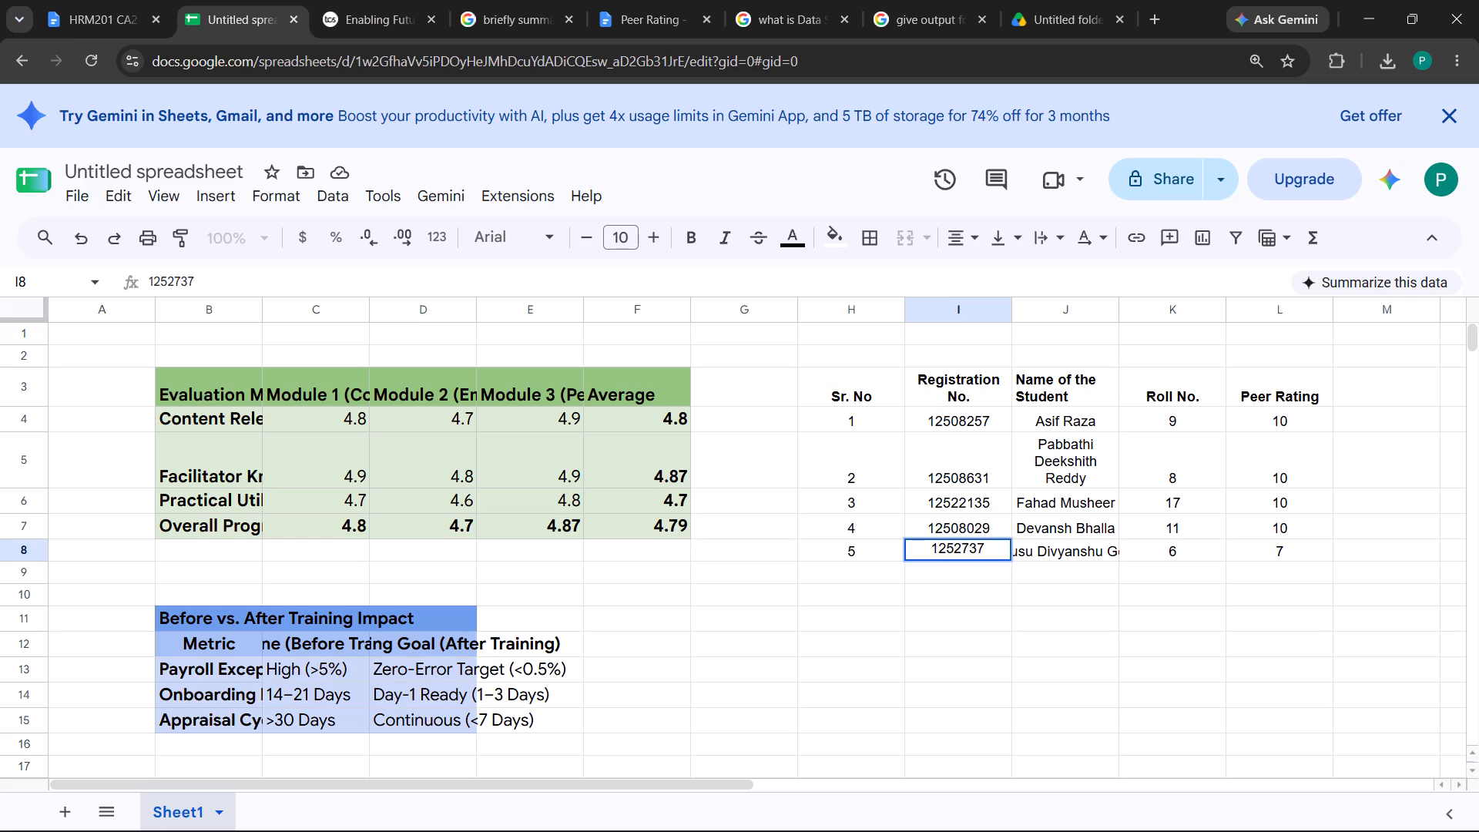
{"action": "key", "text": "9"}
{"action": "left_click", "coordinate": [955, 637]}
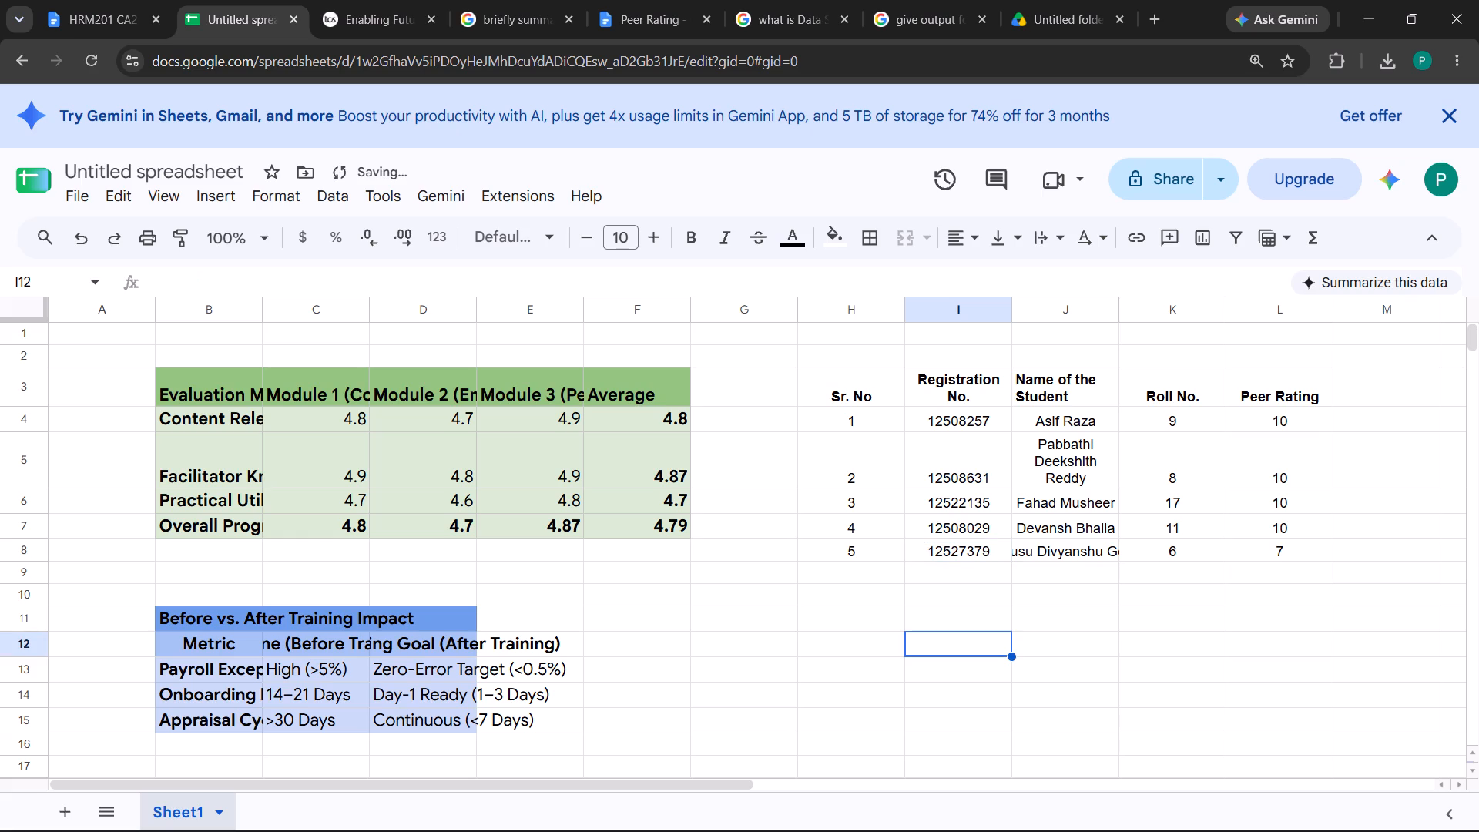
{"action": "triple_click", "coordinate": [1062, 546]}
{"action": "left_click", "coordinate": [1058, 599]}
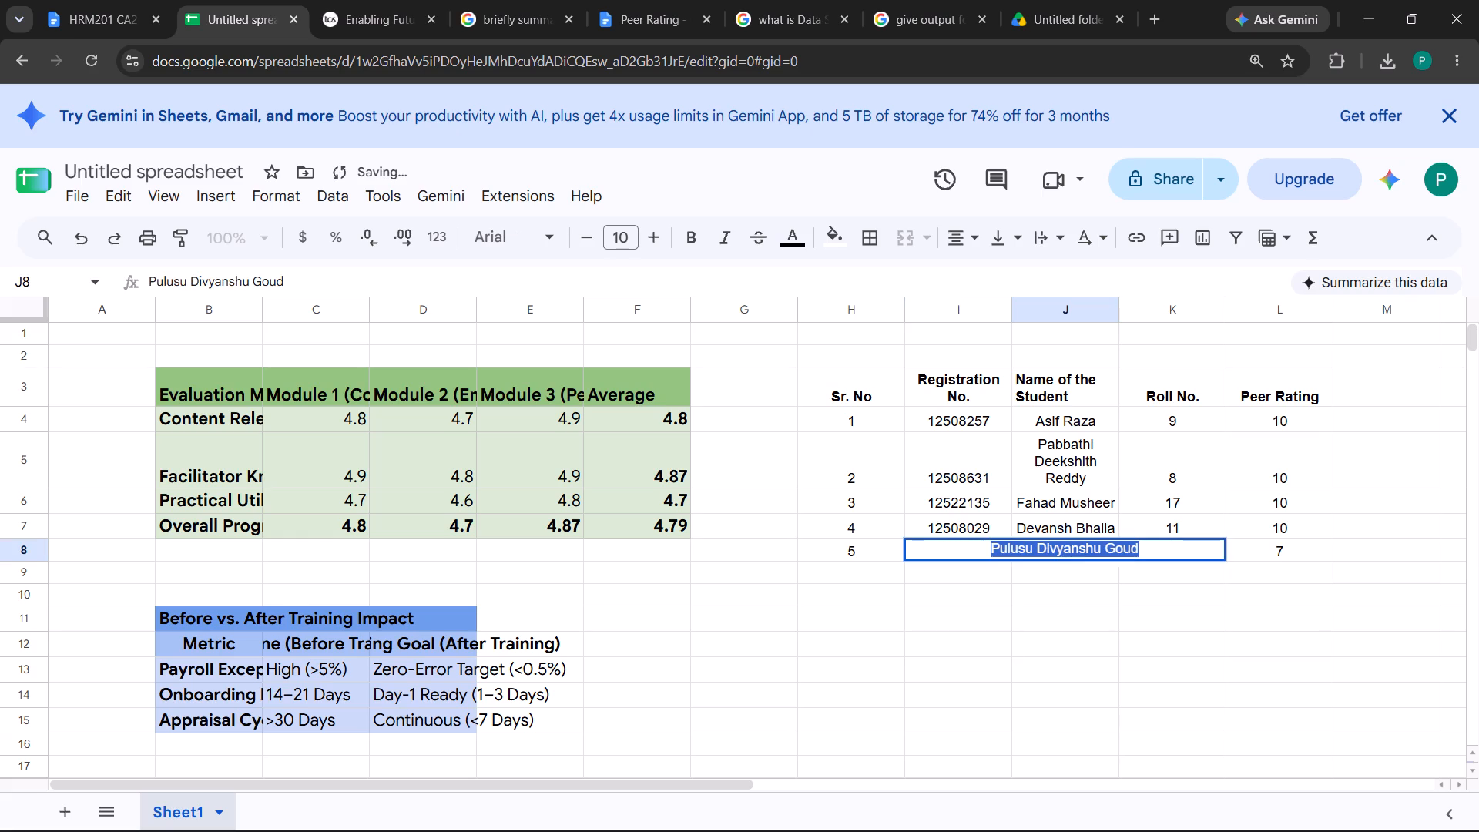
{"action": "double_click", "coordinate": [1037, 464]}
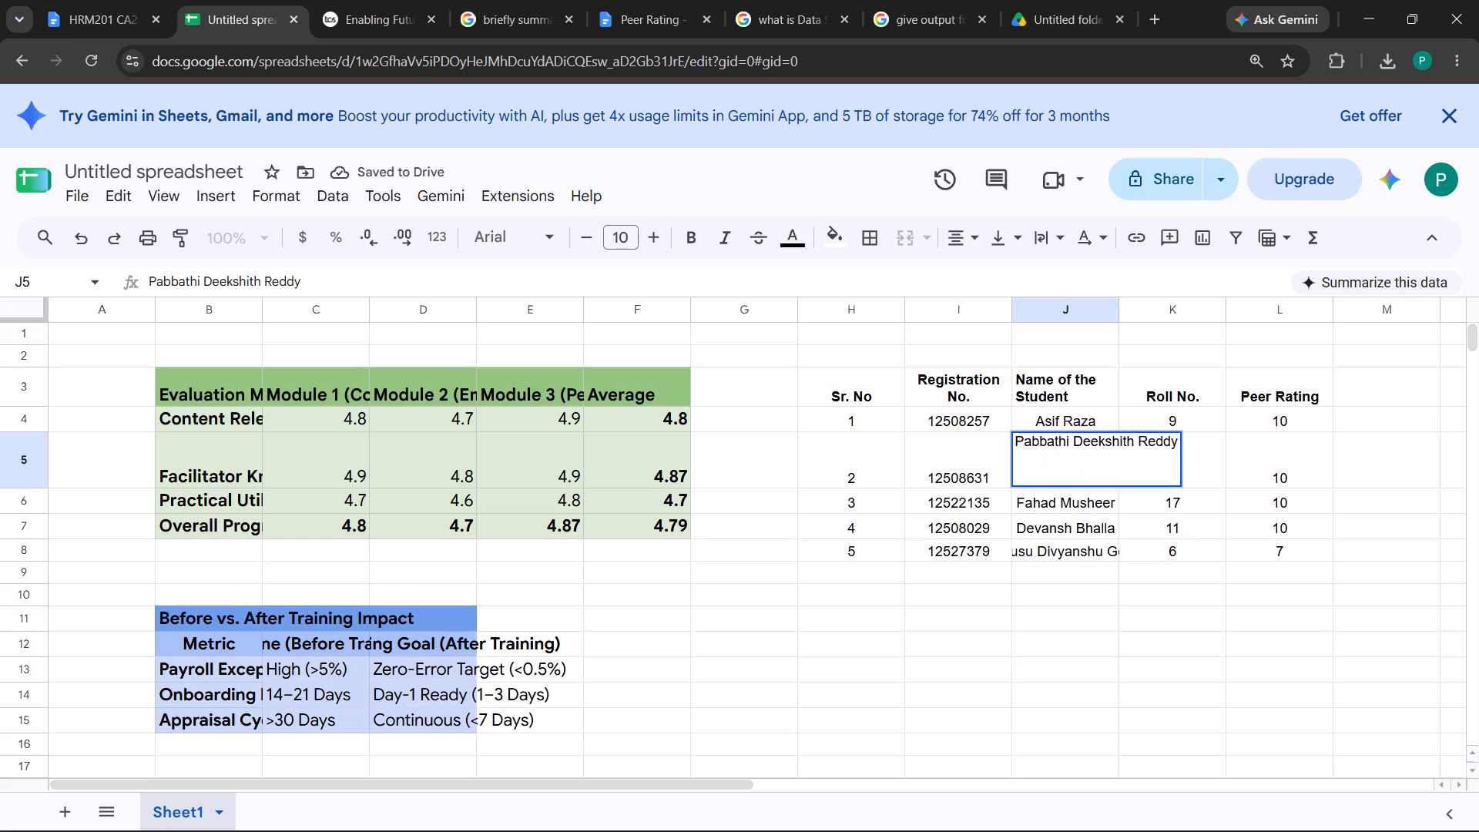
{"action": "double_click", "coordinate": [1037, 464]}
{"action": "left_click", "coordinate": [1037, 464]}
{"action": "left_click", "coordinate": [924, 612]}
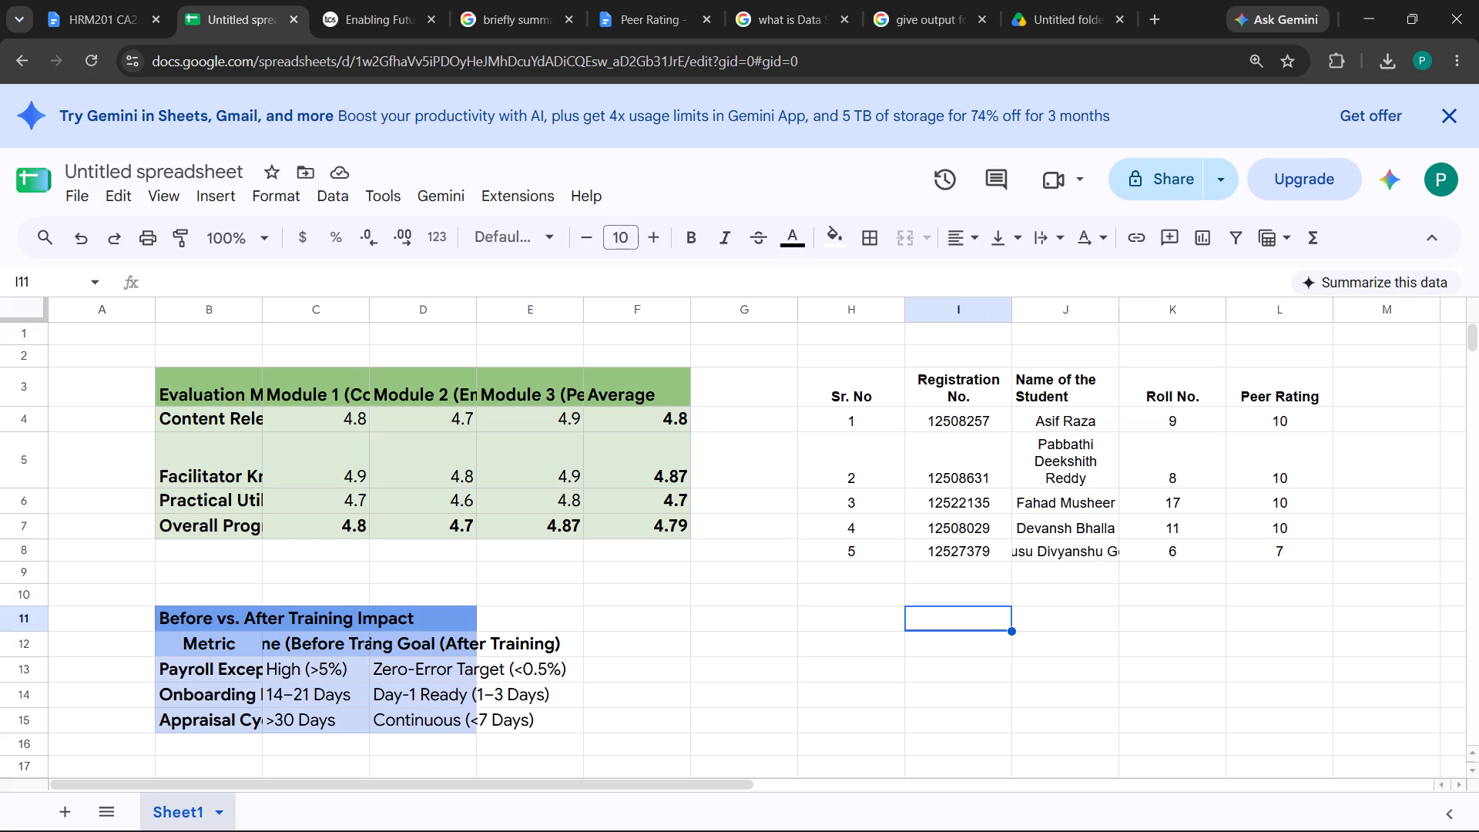
Select the whole peer rating table including its header row, cells H3 to L8.
{"action": "left_click", "coordinate": [882, 384]}
{"action": "left_click", "coordinate": [926, 570]}
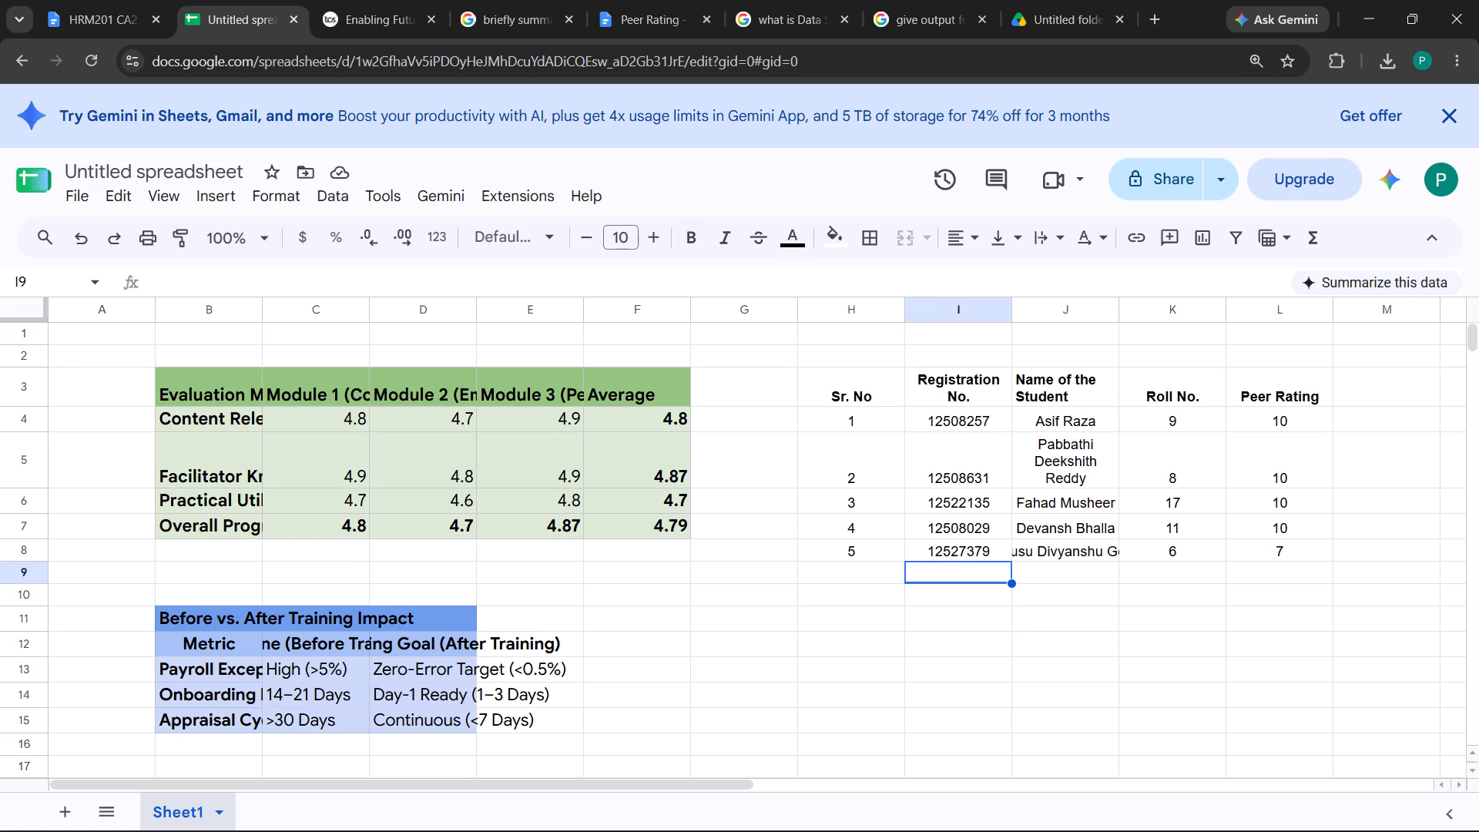
{"action": "left_click_drag", "start_coordinate": [874, 382], "coordinate": [1025, 452]}
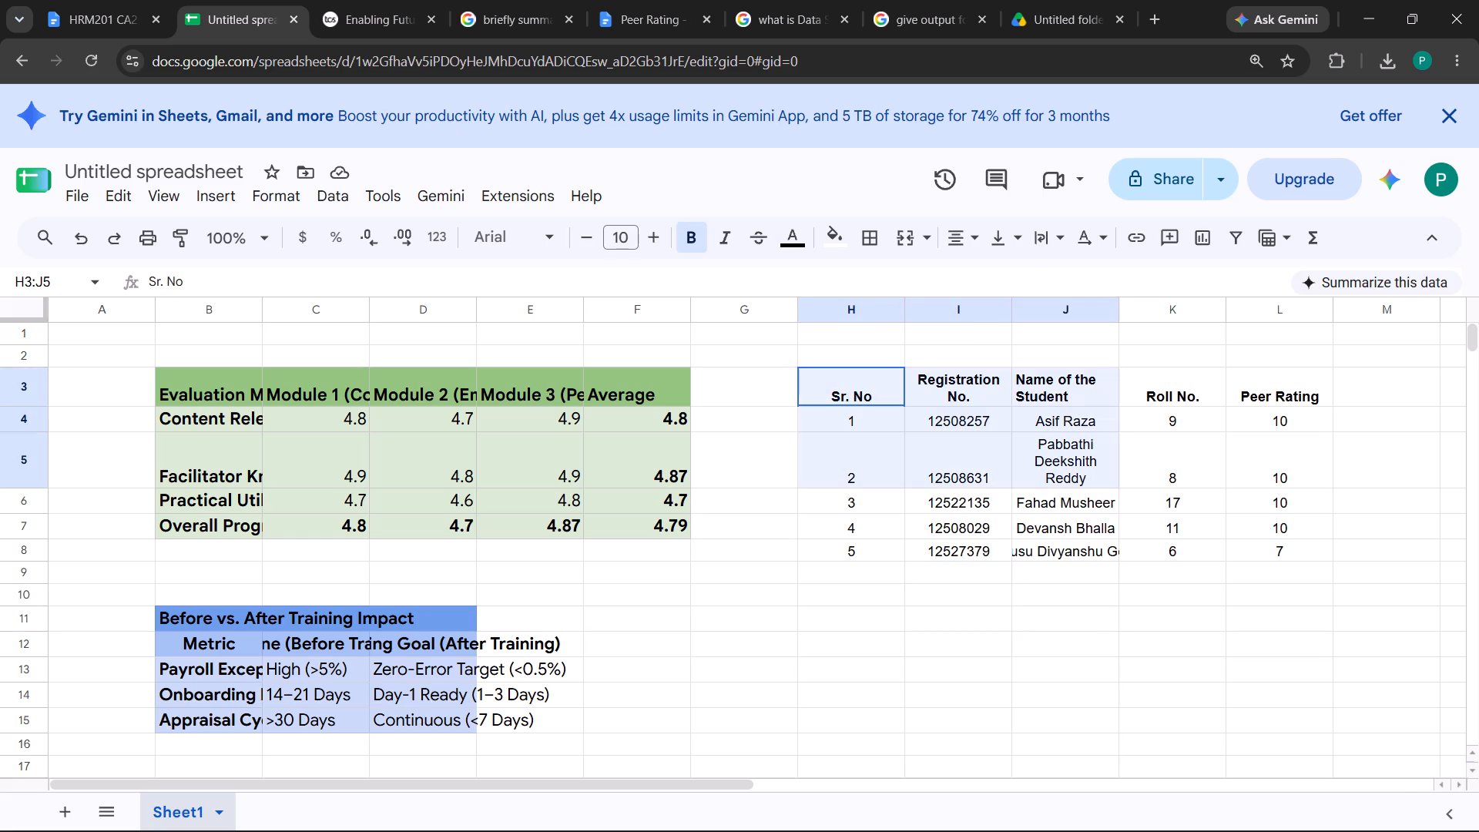
{"action": "left_click_drag", "start_coordinate": [1025, 452], "coordinate": [1241, 542]}
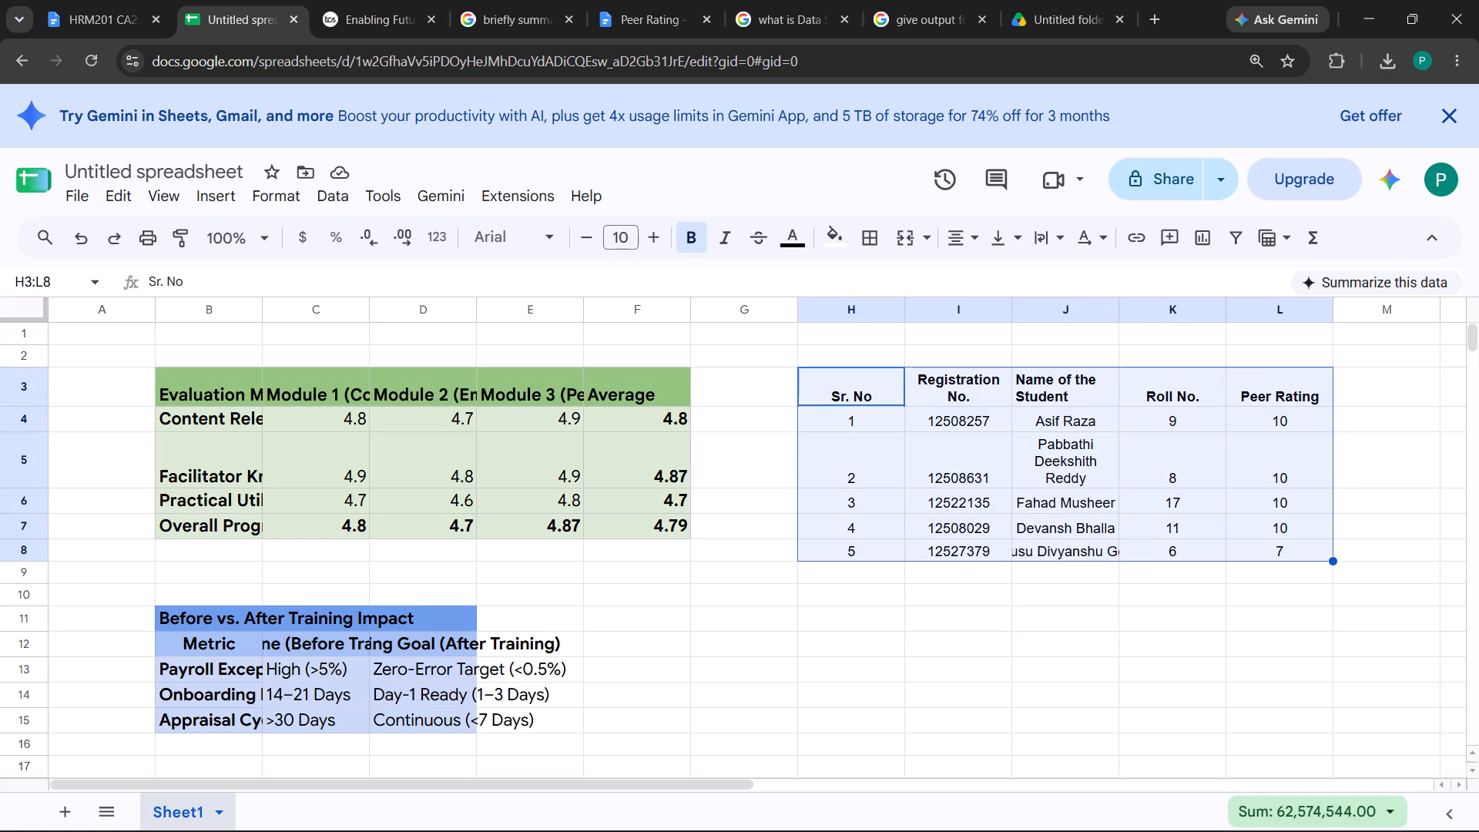
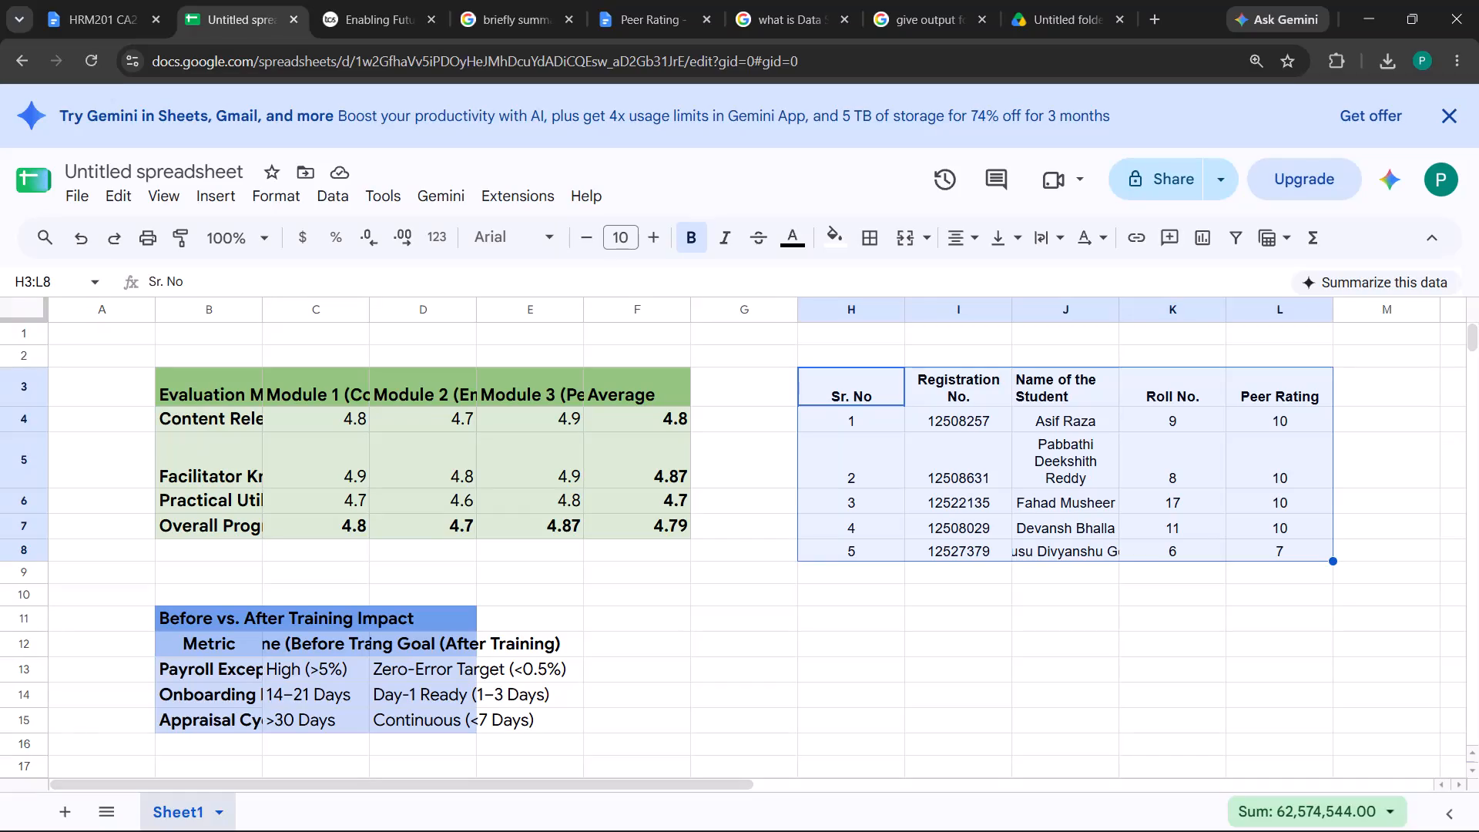
Apply borders to all cells of the peer rating table, H3 to L8.
{"action": "right_click", "coordinate": [910, 426]}
{"action": "left_click", "coordinate": [949, 233]}
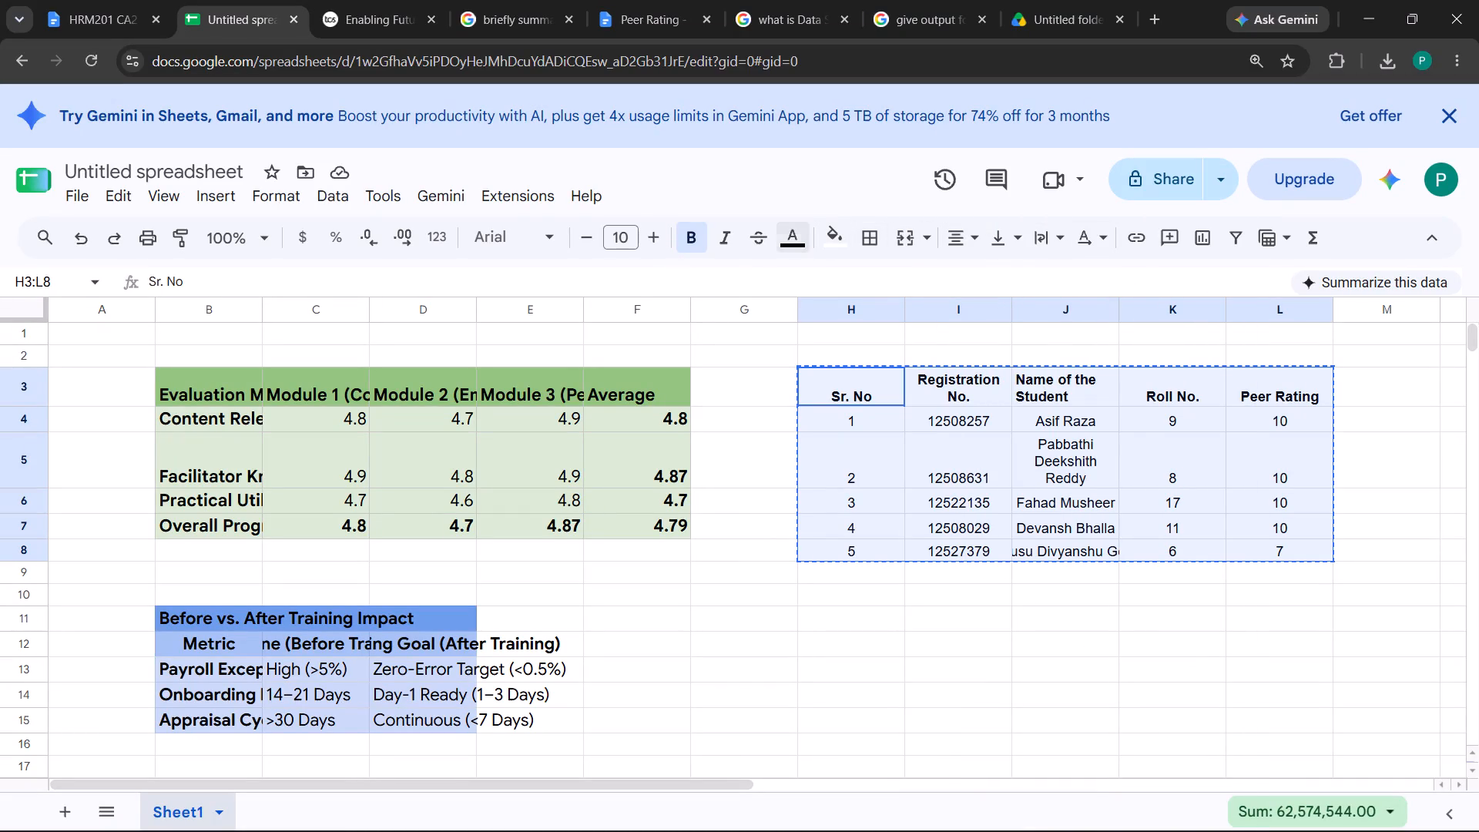
{"action": "left_click", "coordinate": [871, 240]}
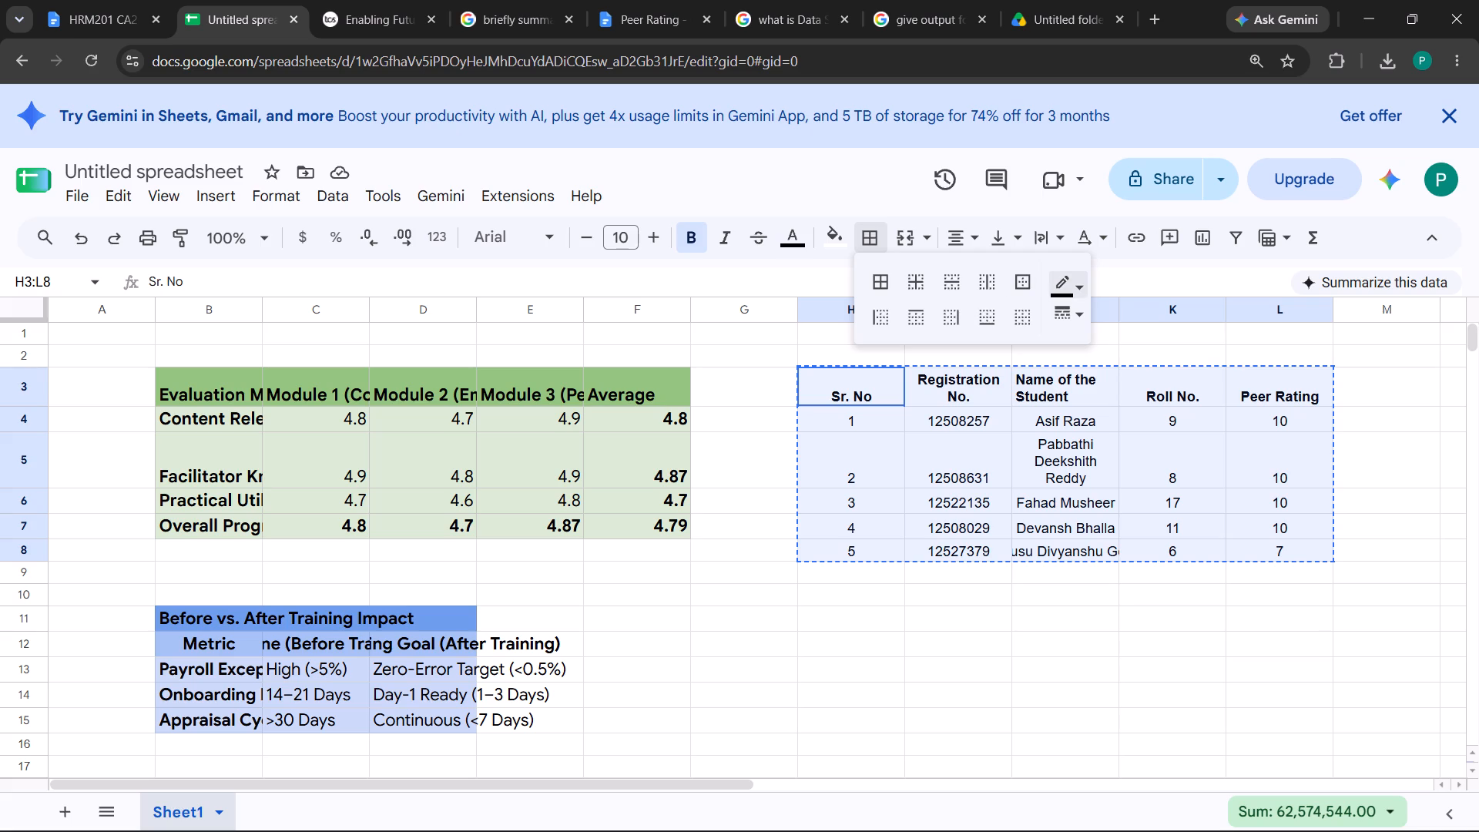
{"action": "left_click", "coordinate": [893, 277]}
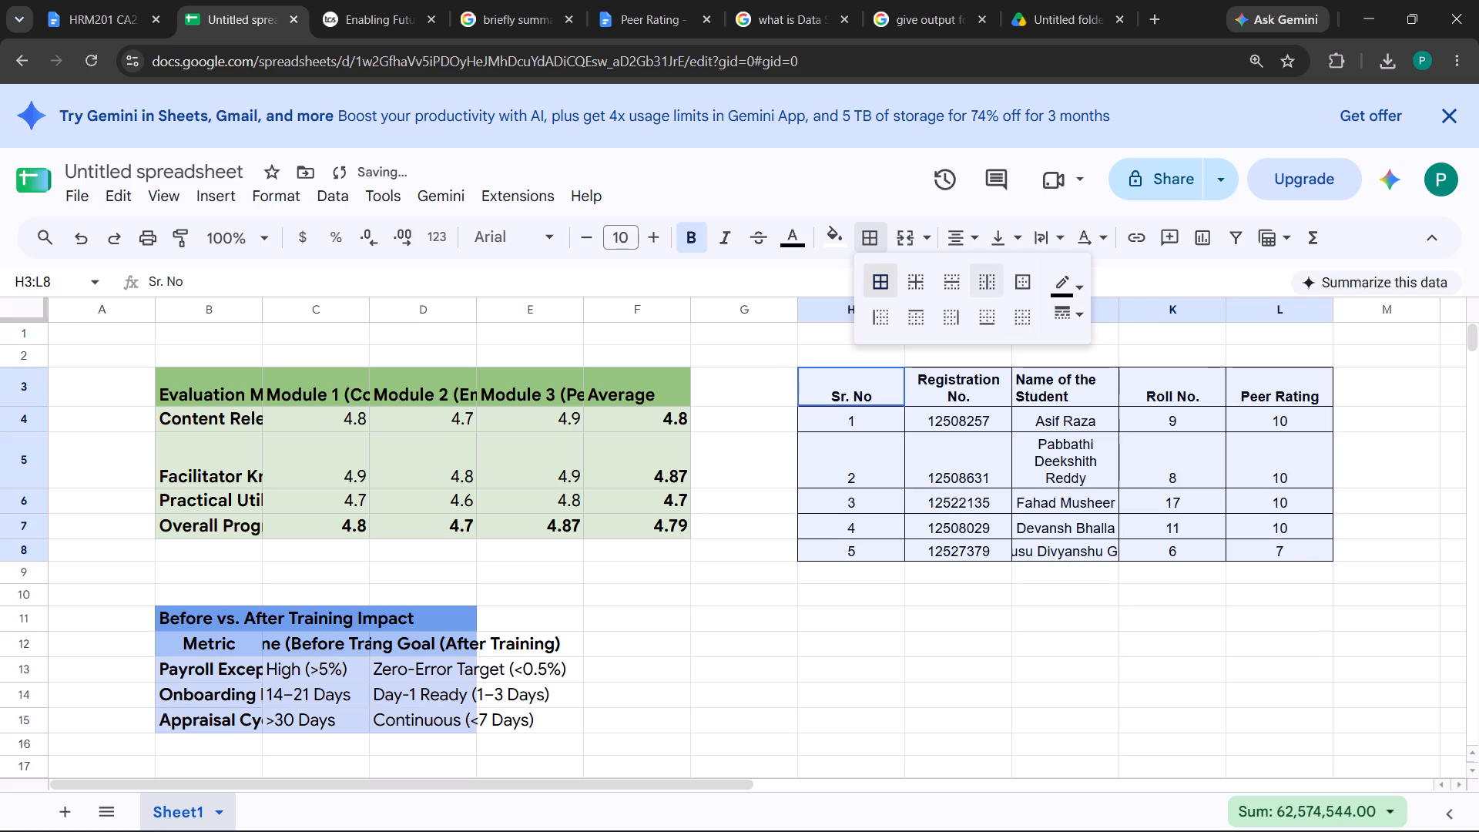
{"action": "left_click", "coordinate": [1189, 343]}
Copy the bordered peer rating table, H3 to L8, into the HRM201 CA2 document below Student's Signature, pasted unlinked.
{"action": "left_click_drag", "start_coordinate": [864, 388], "coordinate": [1098, 482]}
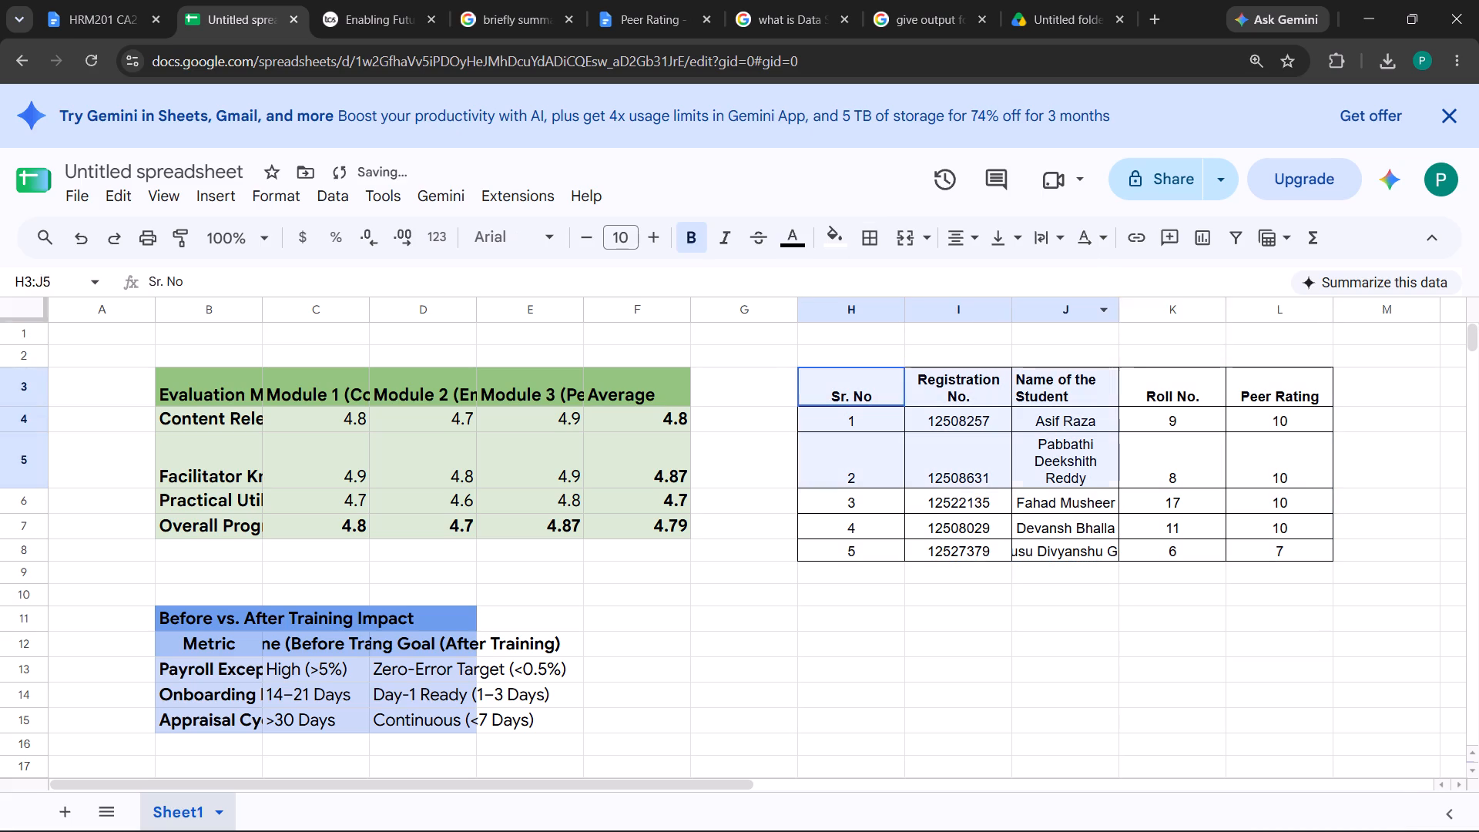
{"action": "left_click_drag", "start_coordinate": [1098, 482], "coordinate": [1258, 545]}
{"action": "right_click", "coordinate": [1081, 451]}
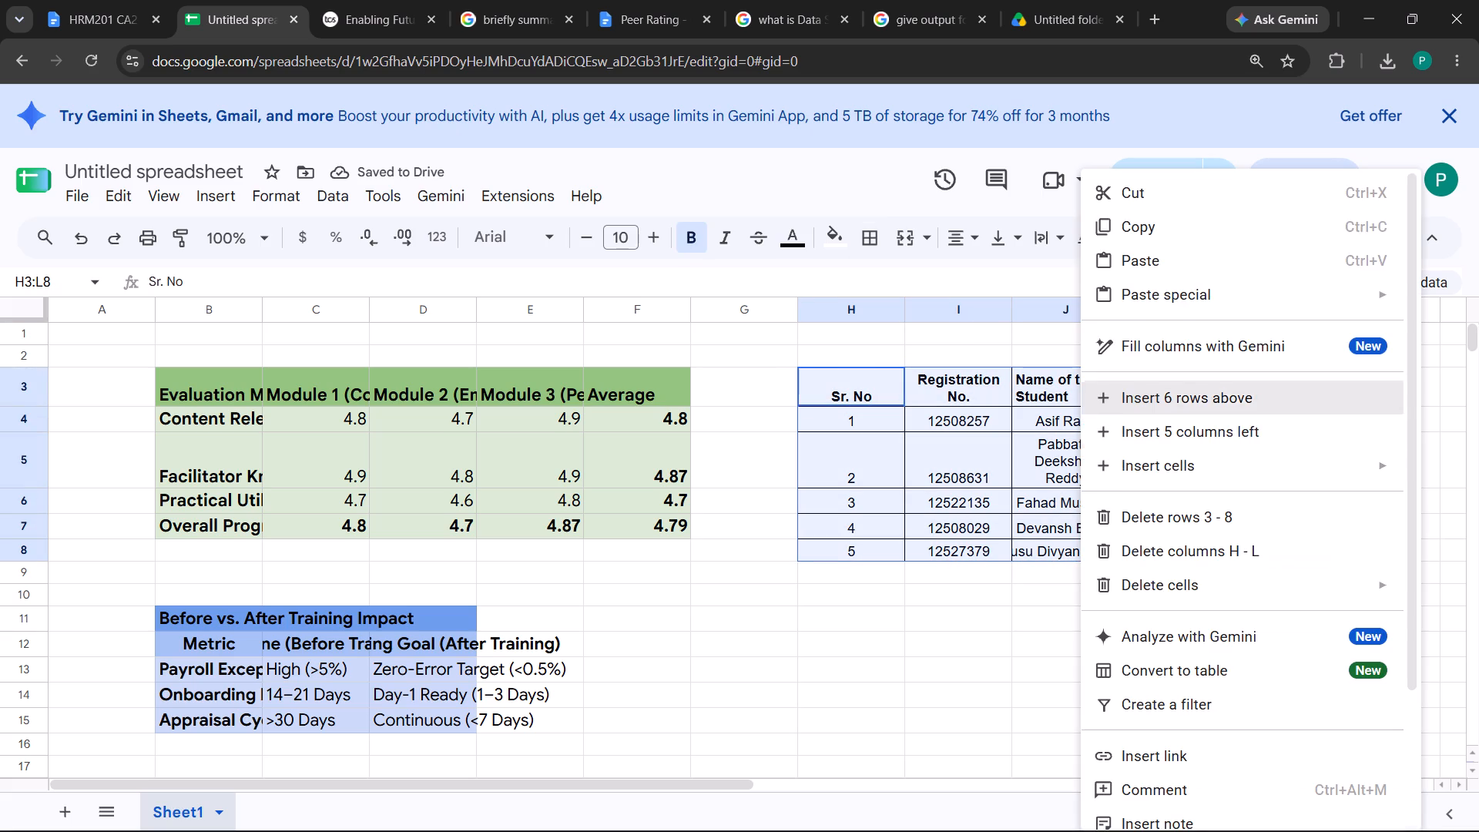
{"action": "left_click", "coordinate": [1117, 229]}
{"action": "left_click", "coordinate": [106, 0]}
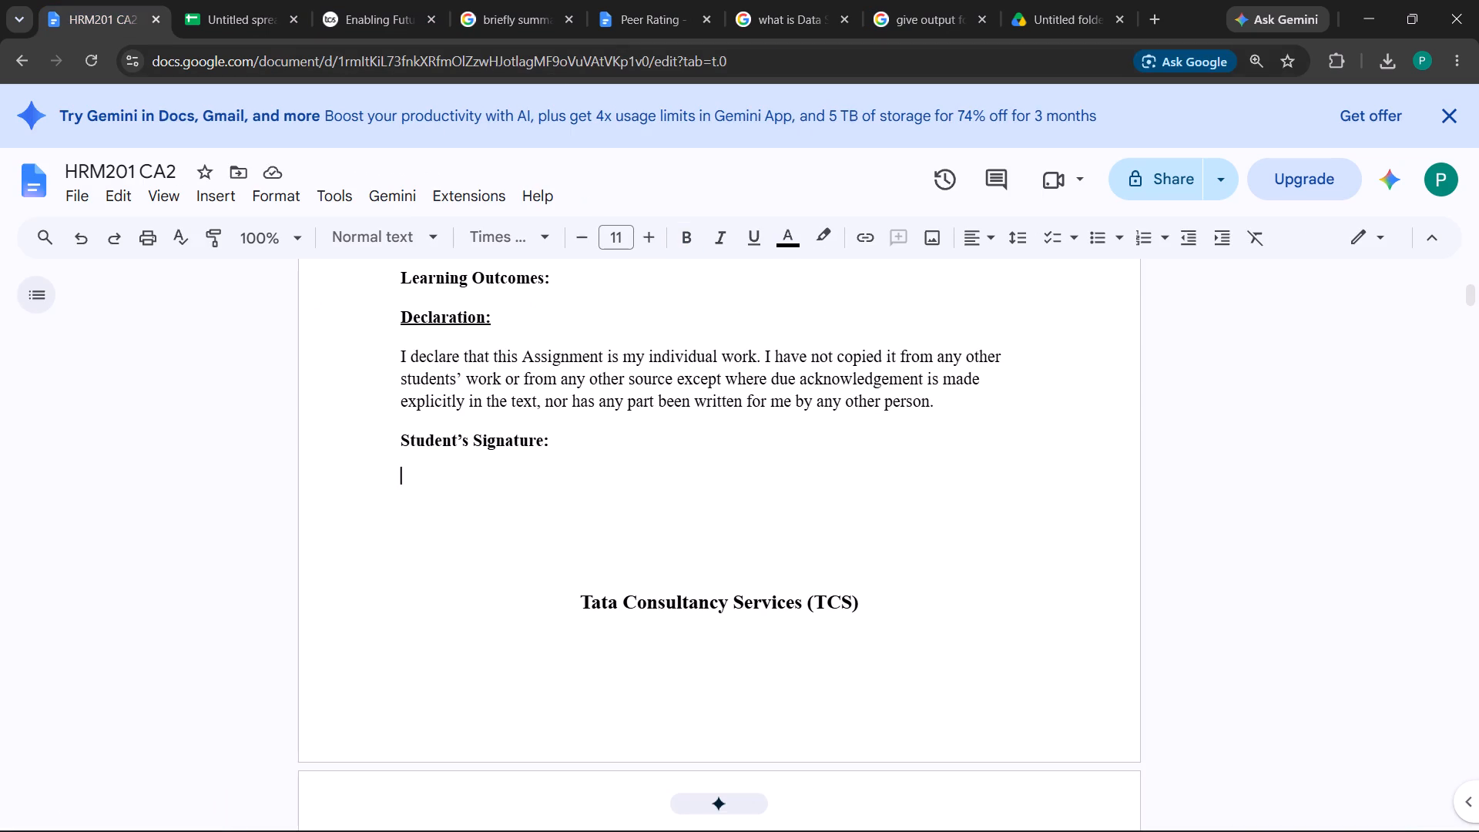
{"action": "right_click", "coordinate": [444, 471]}
{"action": "left_click", "coordinate": [477, 488]}
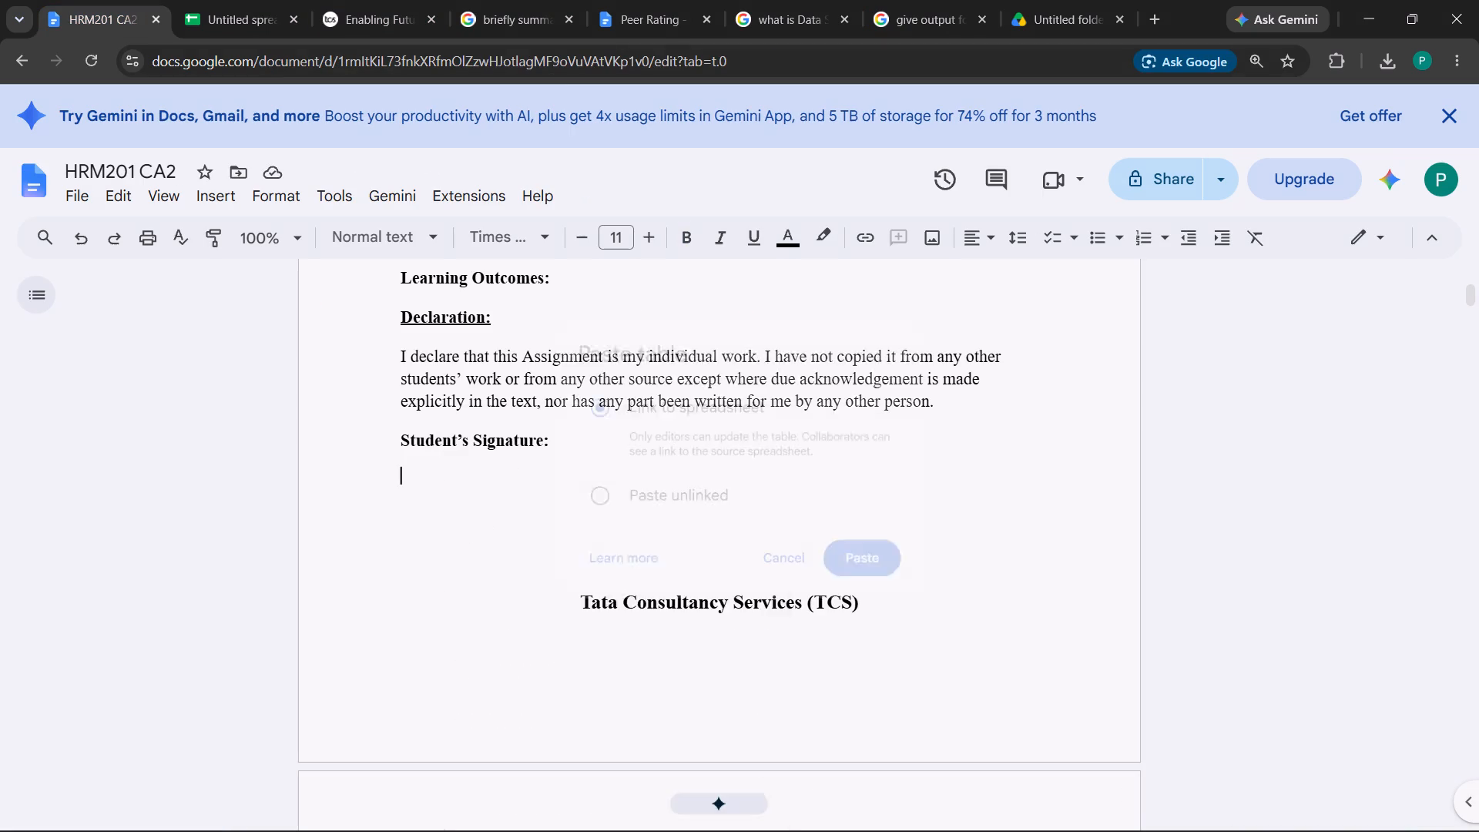
{"action": "left_click", "coordinate": [668, 508]}
{"action": "left_click", "coordinate": [864, 574]}
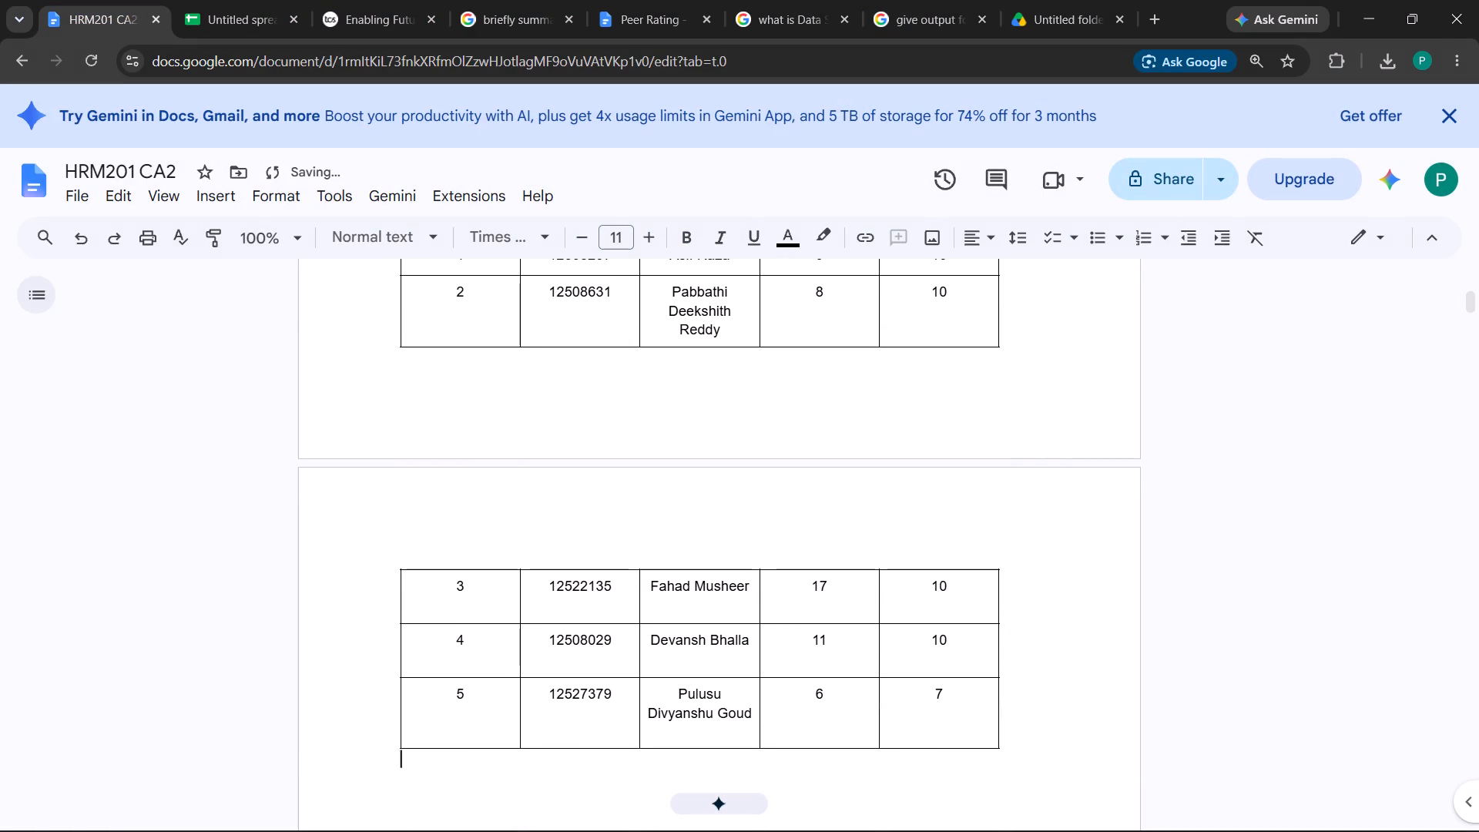
Reduce the row heights of the pasted peer rating table to fit the text in each row.
{"action": "left_click_drag", "start_coordinate": [702, 746], "coordinate": [683, 610]}
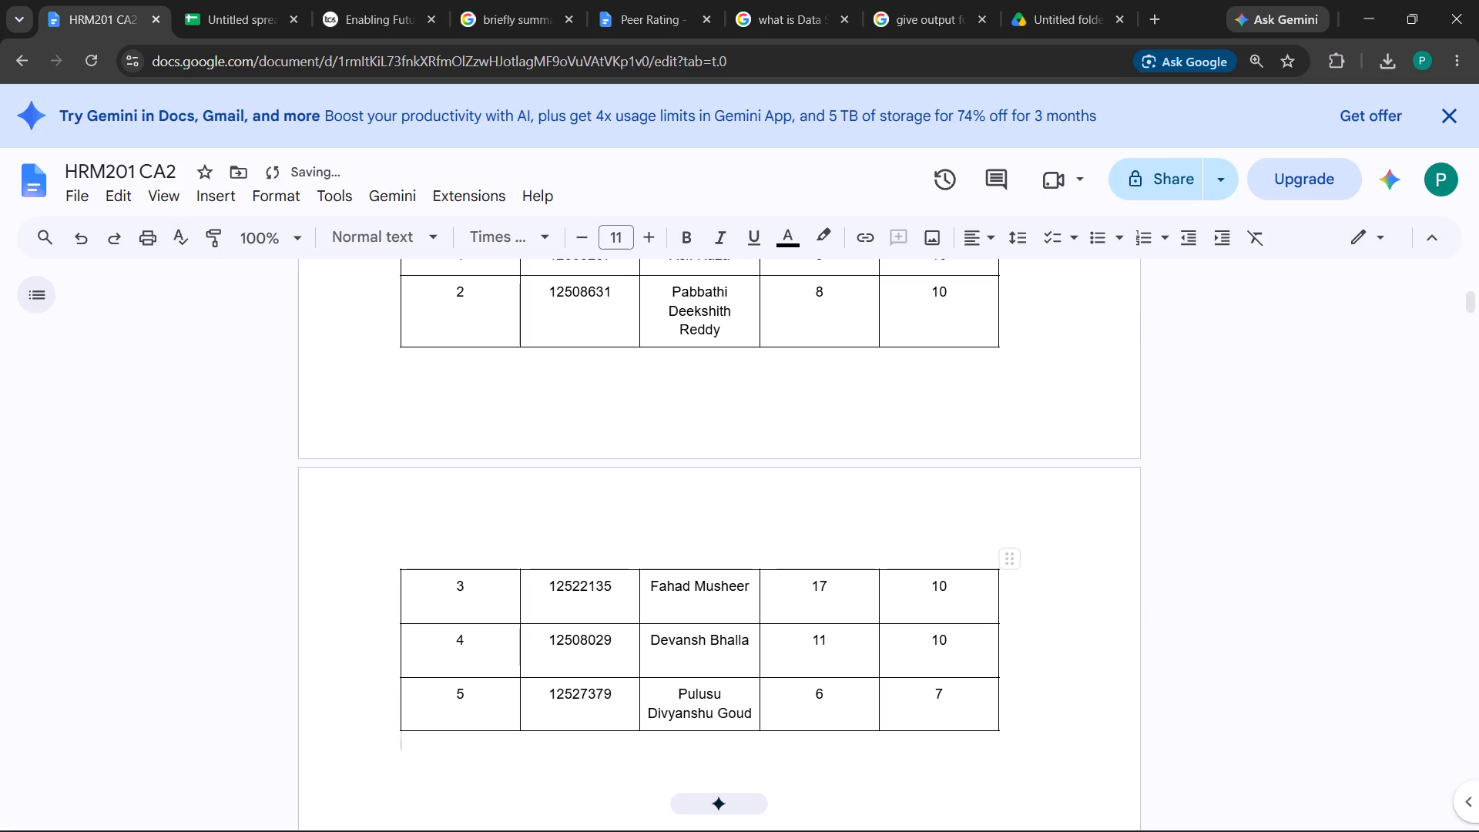
{"action": "left_click_drag", "start_coordinate": [696, 678], "coordinate": [681, 560]}
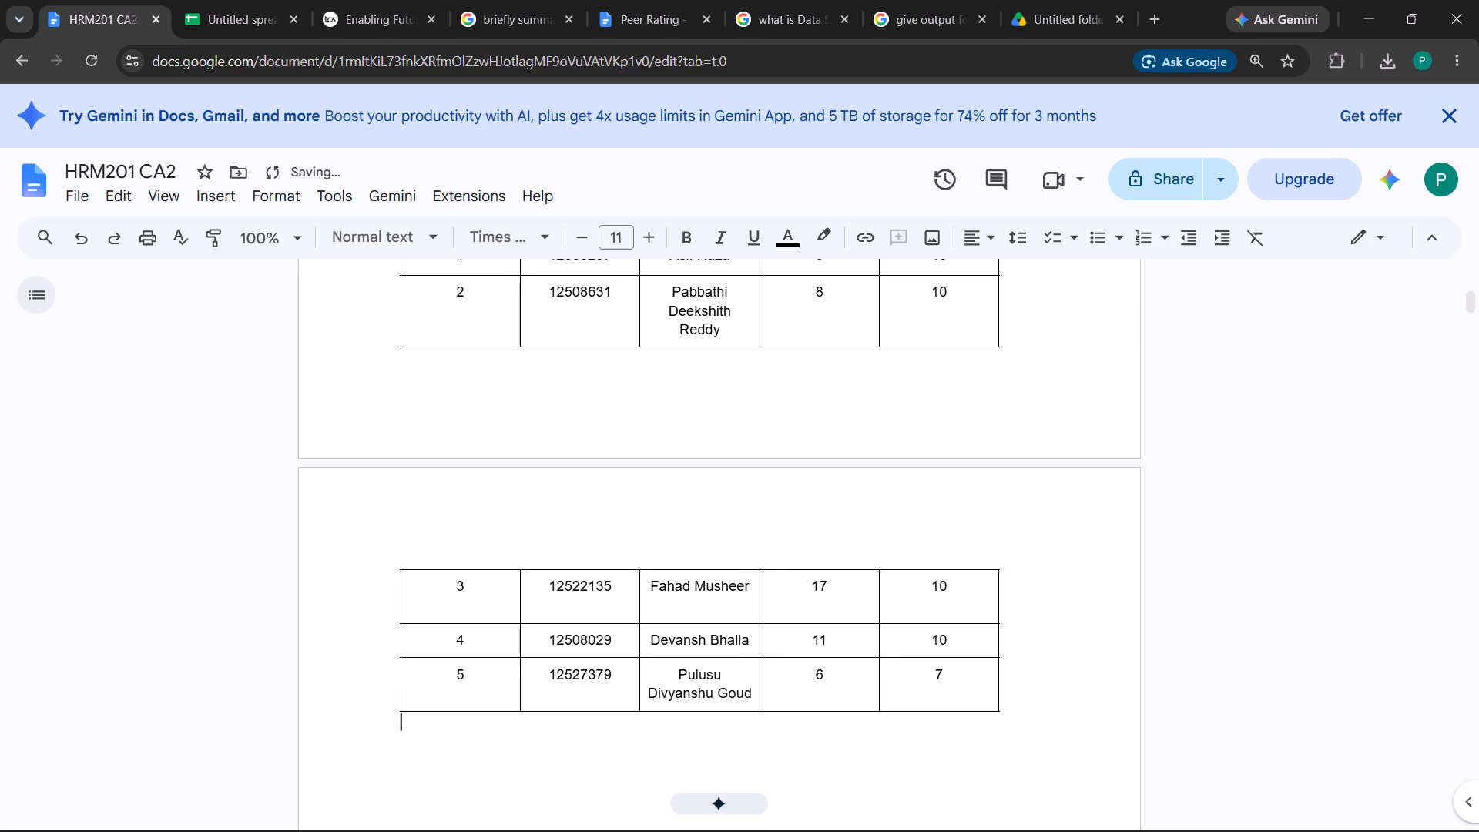
{"action": "left_click_drag", "start_coordinate": [688, 623], "coordinate": [675, 533]}
{"action": "scroll", "coordinate": [676, 521], "scroll_direction": "up", "scroll_amount": 2}
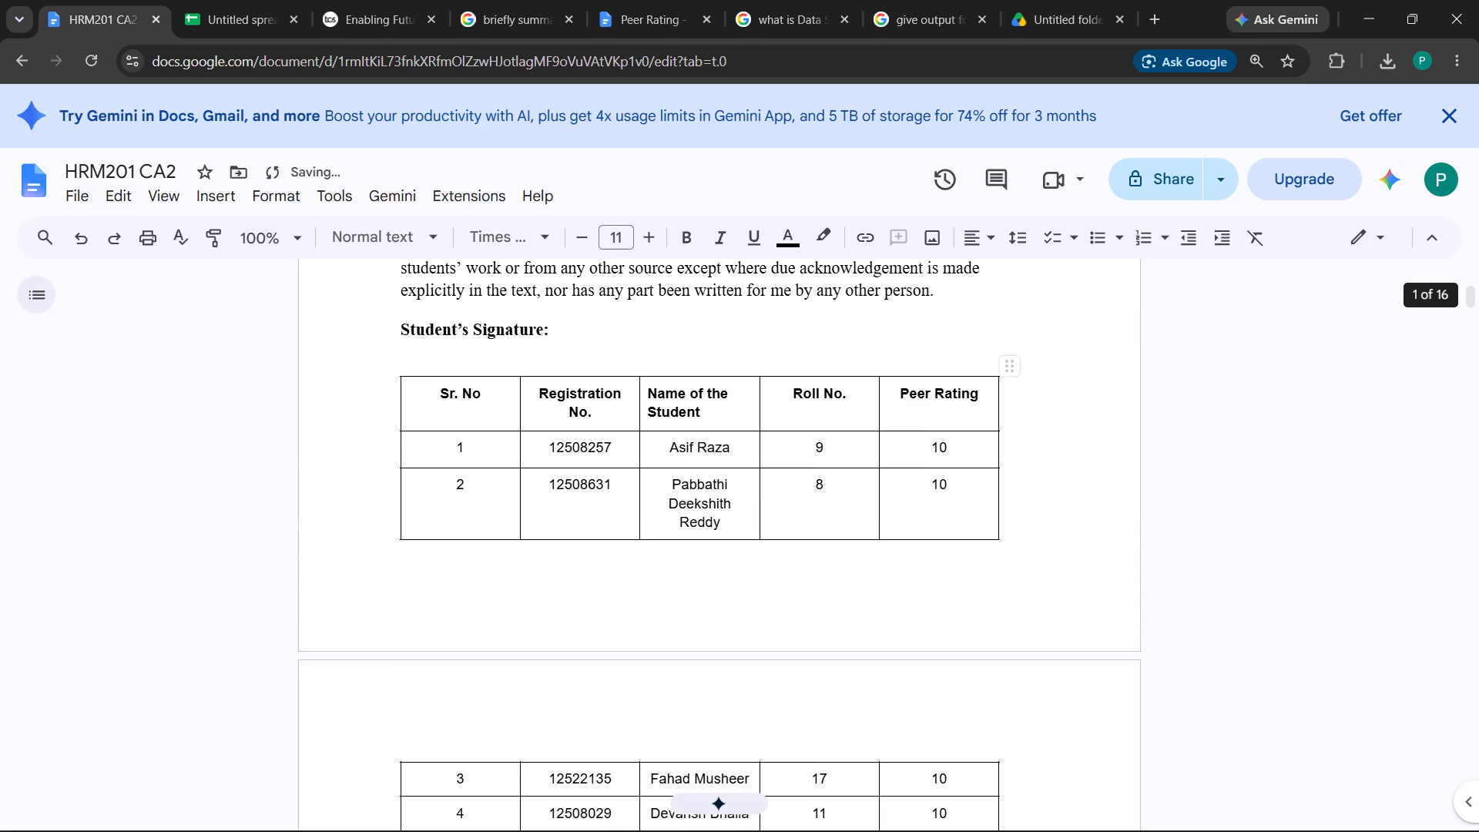
{"action": "left_click_drag", "start_coordinate": [693, 538], "coordinate": [681, 450]}
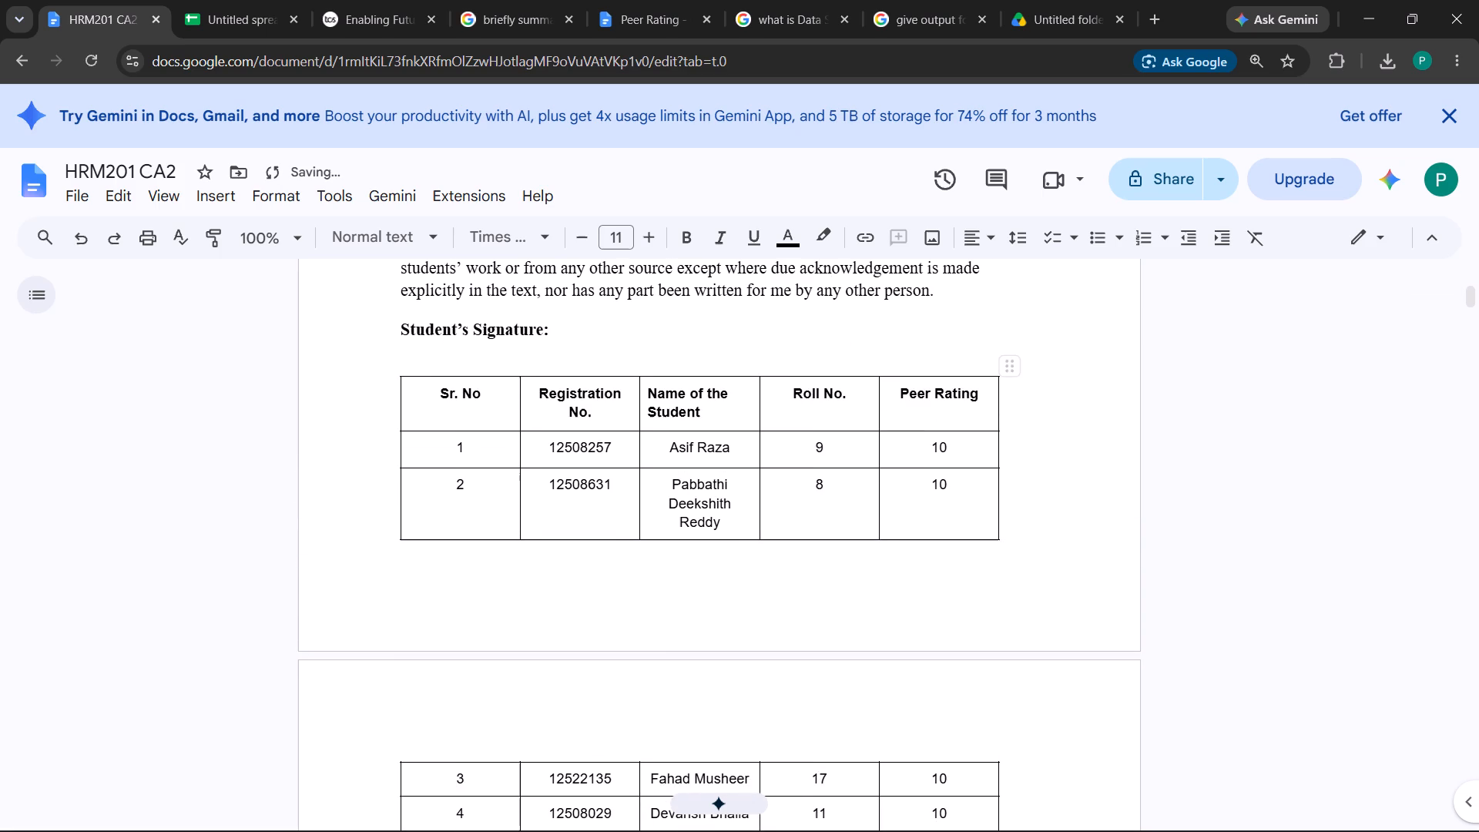
{"action": "left_click_drag", "start_coordinate": [690, 461], "coordinate": [689, 422]}
{"action": "left_click", "coordinate": [693, 464]}
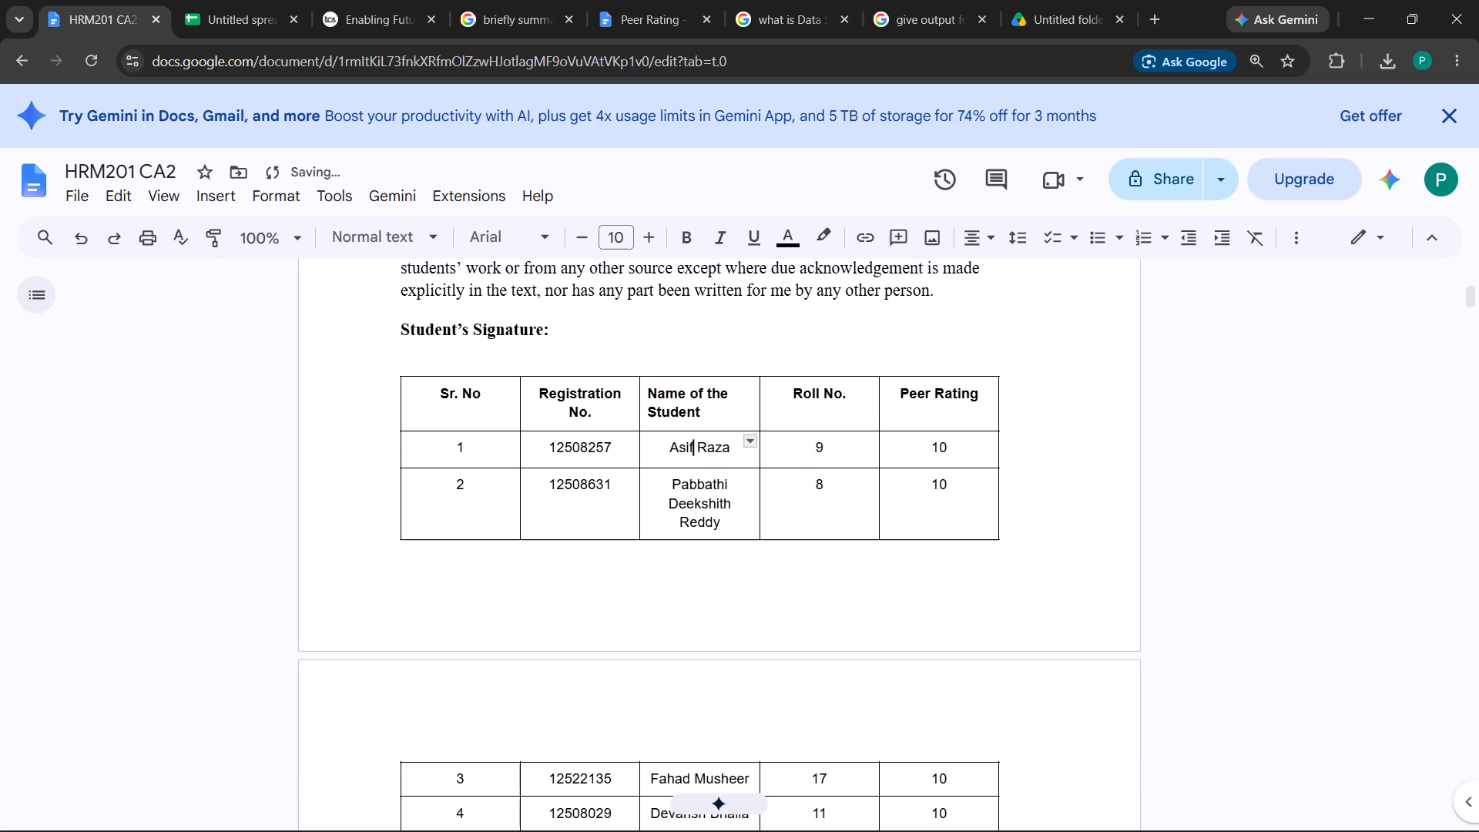
{"action": "left_click_drag", "start_coordinate": [695, 470], "coordinate": [694, 411]}
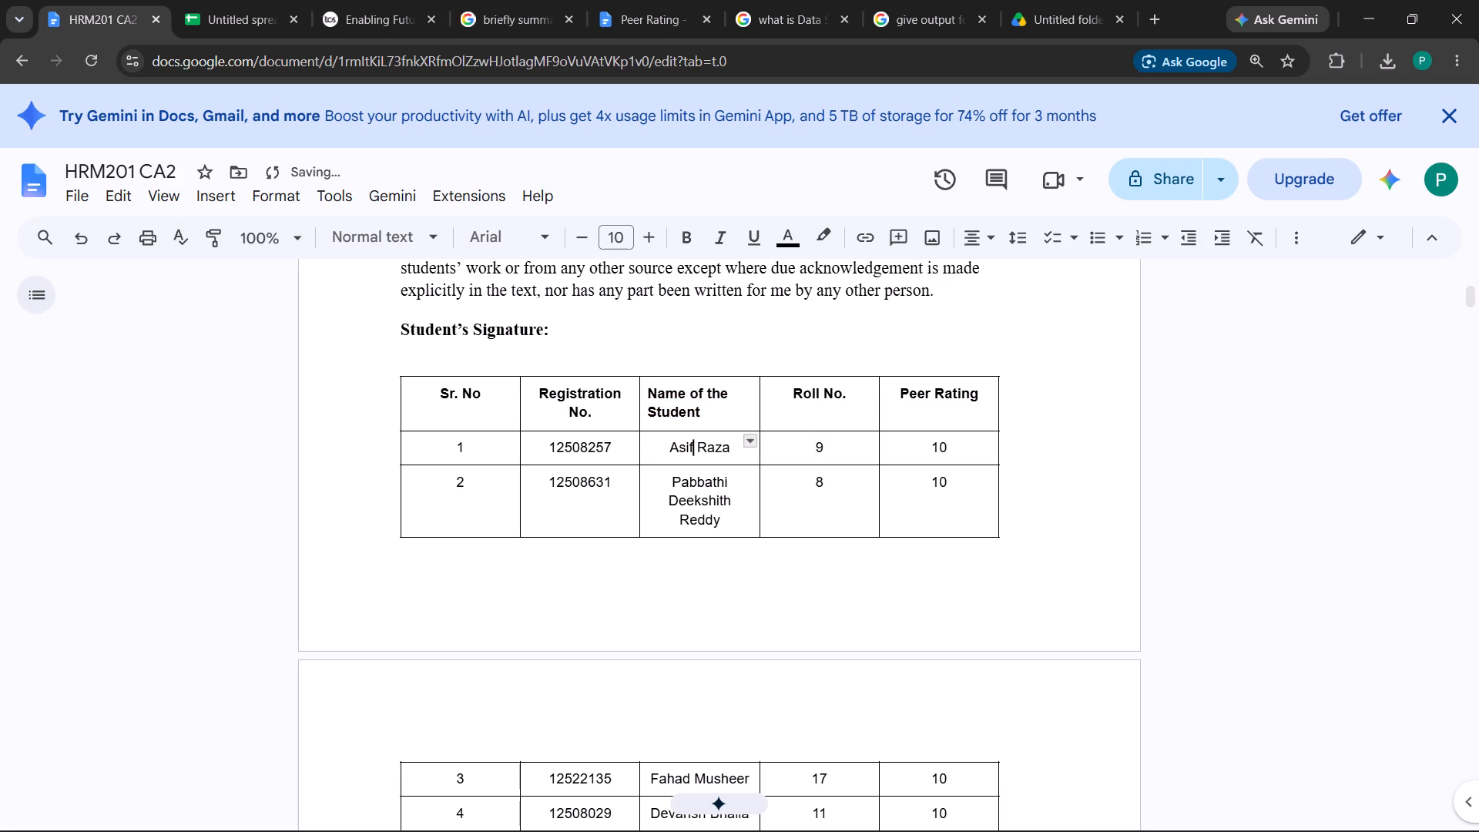
{"action": "left_click_drag", "start_coordinate": [701, 431], "coordinate": [698, 374]}
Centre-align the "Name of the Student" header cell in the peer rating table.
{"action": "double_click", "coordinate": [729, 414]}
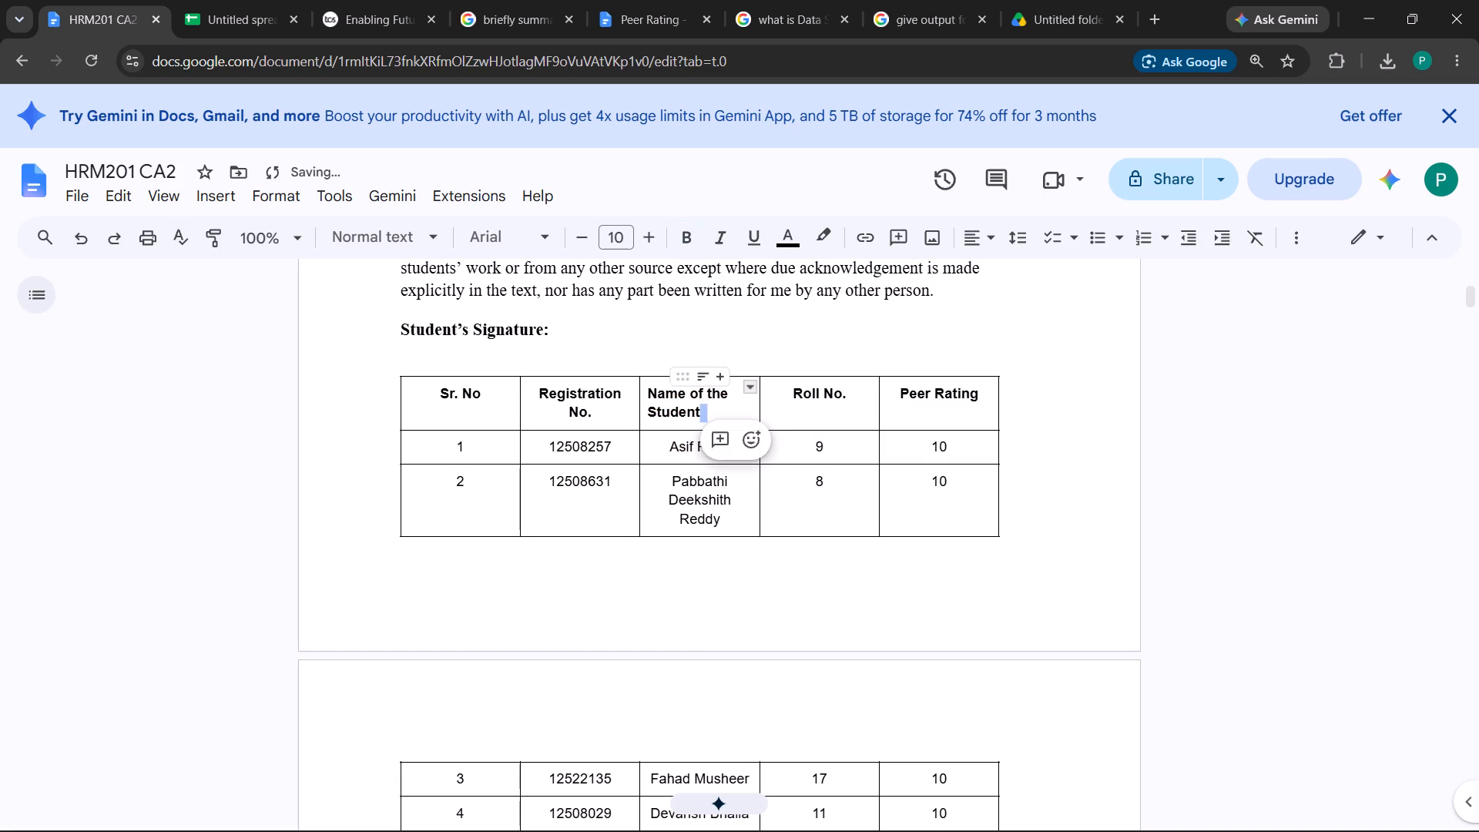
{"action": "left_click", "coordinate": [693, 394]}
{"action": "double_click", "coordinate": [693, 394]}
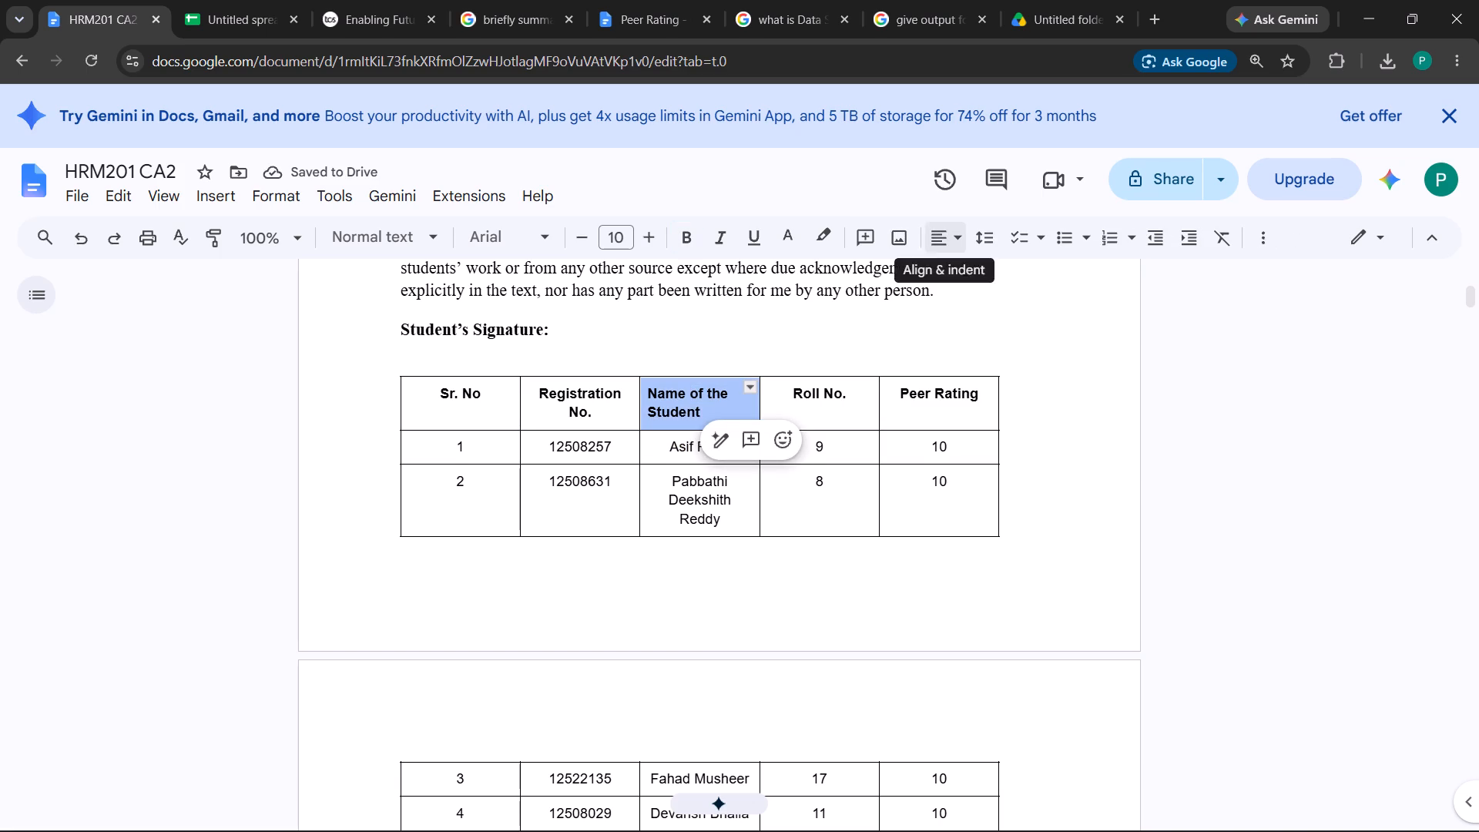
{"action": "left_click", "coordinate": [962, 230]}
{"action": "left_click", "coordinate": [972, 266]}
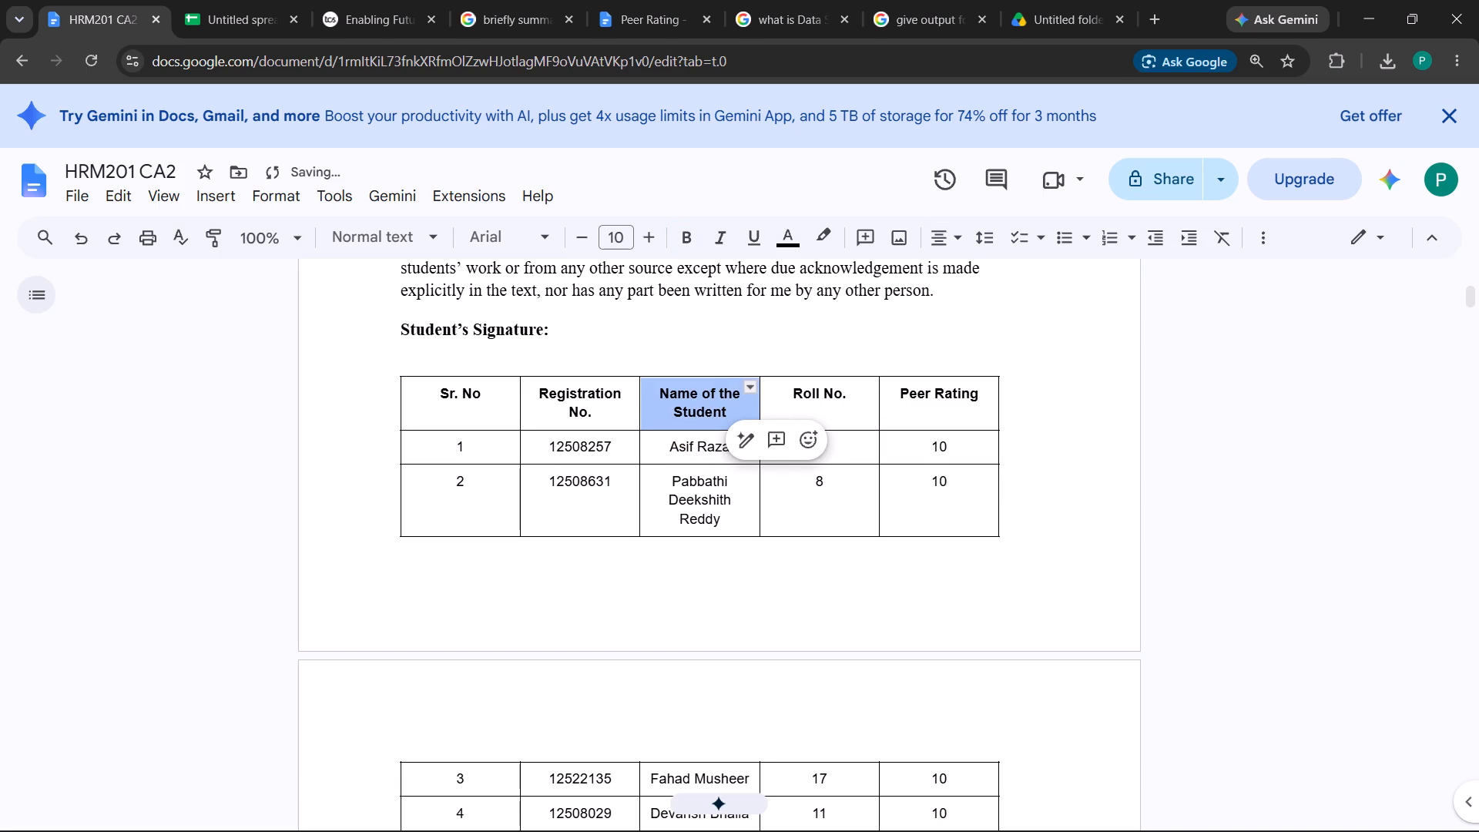
Narrow the Sr. No and Registration No. columns so each header just fits on one line.
{"action": "left_click", "coordinate": [540, 396]}
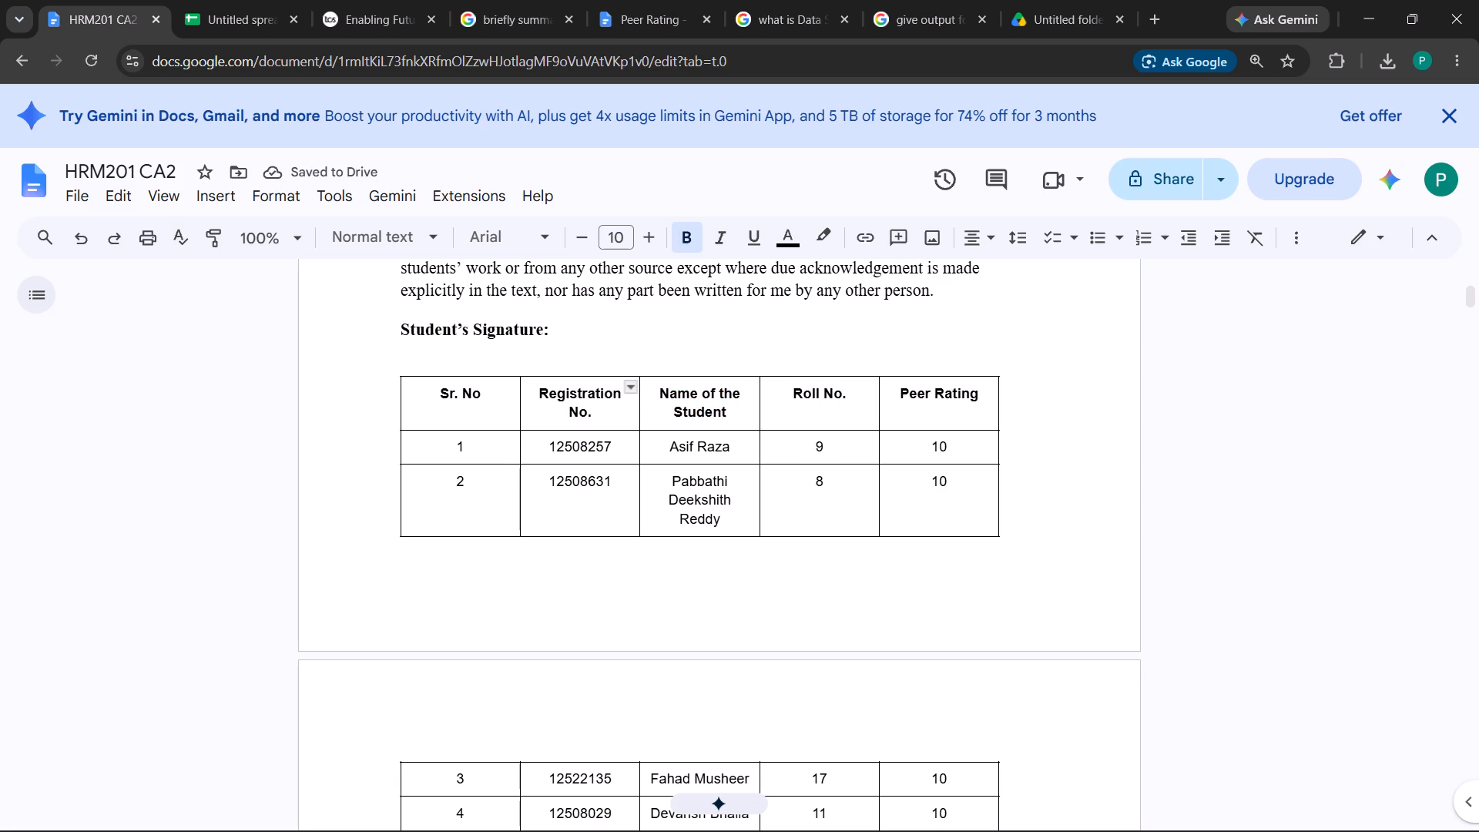
{"action": "left_click_drag", "start_coordinate": [517, 407], "coordinate": [492, 404]}
{"action": "left_click_drag", "start_coordinate": [492, 404], "coordinate": [478, 401]}
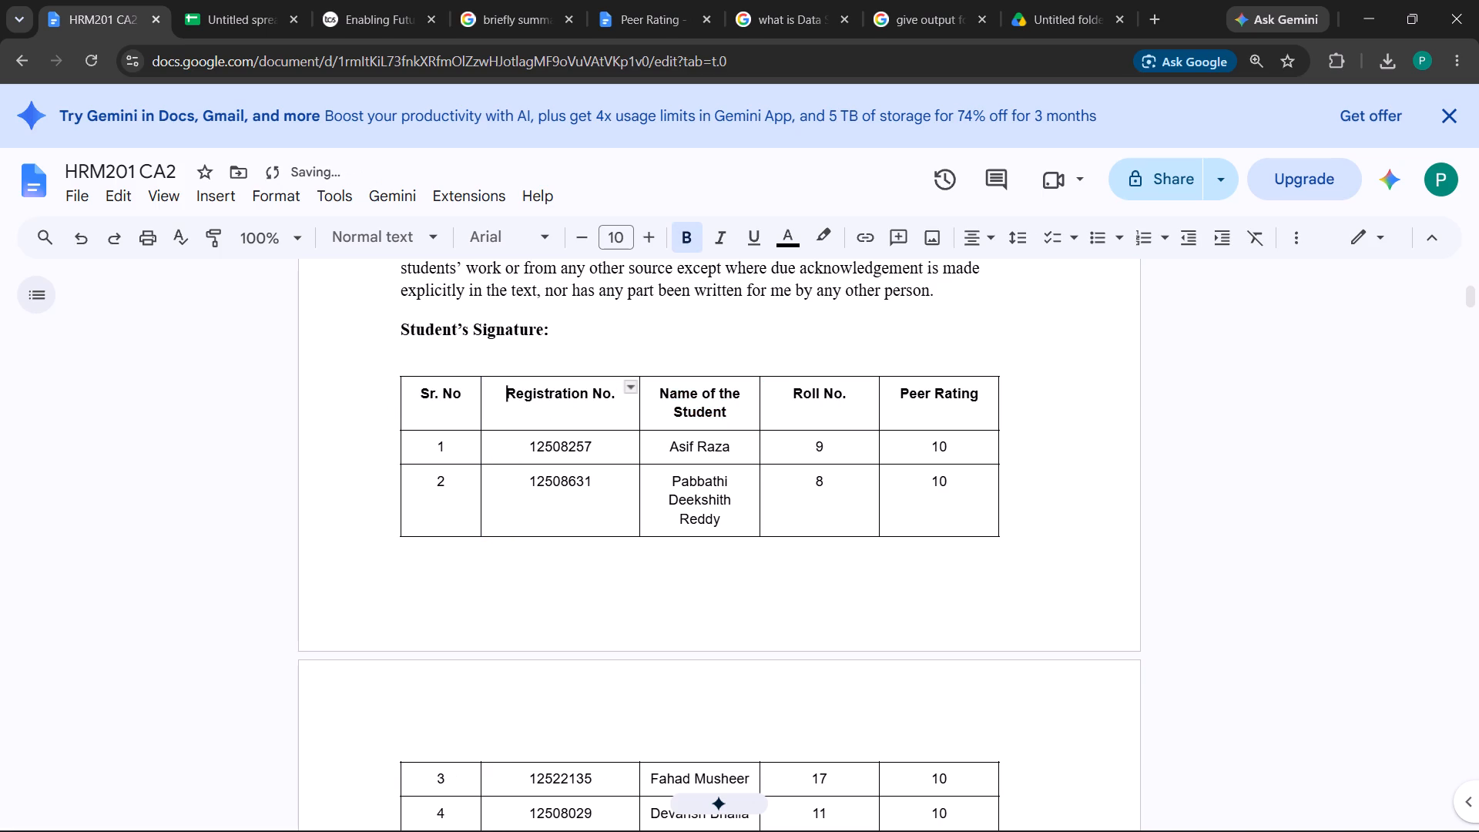
{"action": "left_click_drag", "start_coordinate": [477, 401], "coordinate": [468, 400]}
{"action": "left_click", "coordinate": [478, 414]}
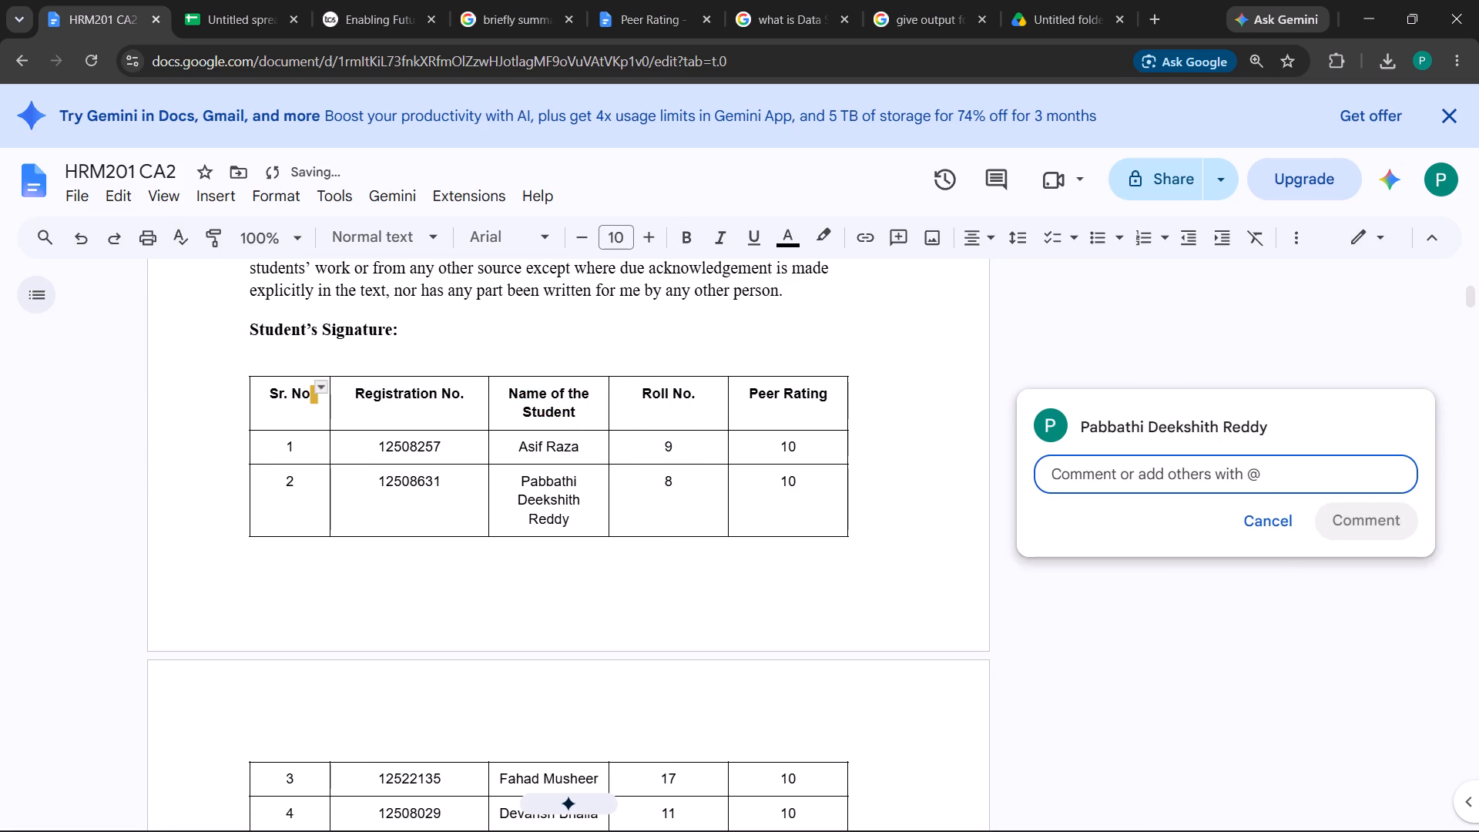
{"action": "left_click", "coordinate": [1174, 331]}
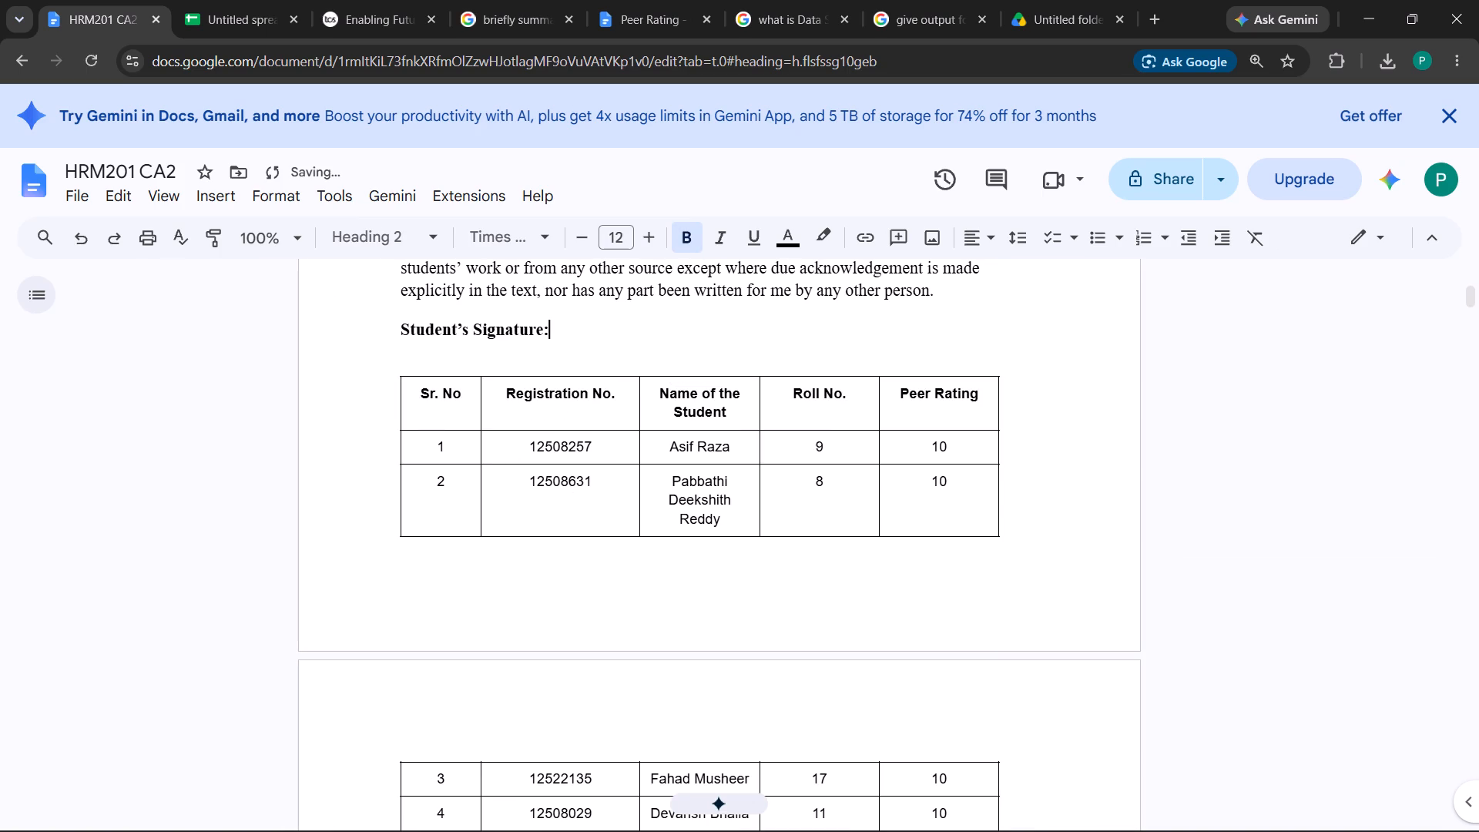
{"action": "left_click_drag", "start_coordinate": [482, 411], "coordinate": [464, 409]}
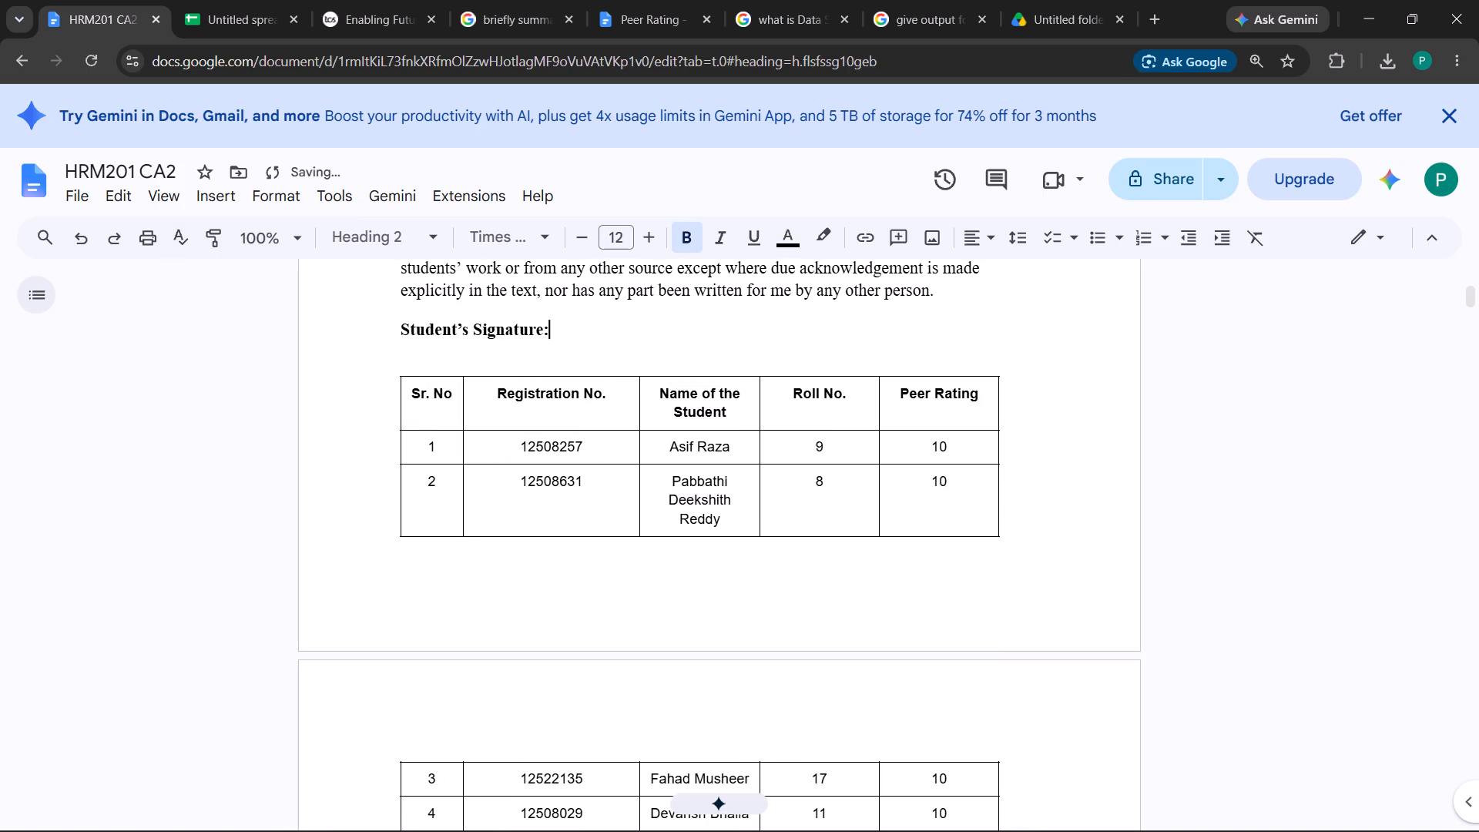
{"action": "left_click_drag", "start_coordinate": [639, 419], "coordinate": [609, 410]}
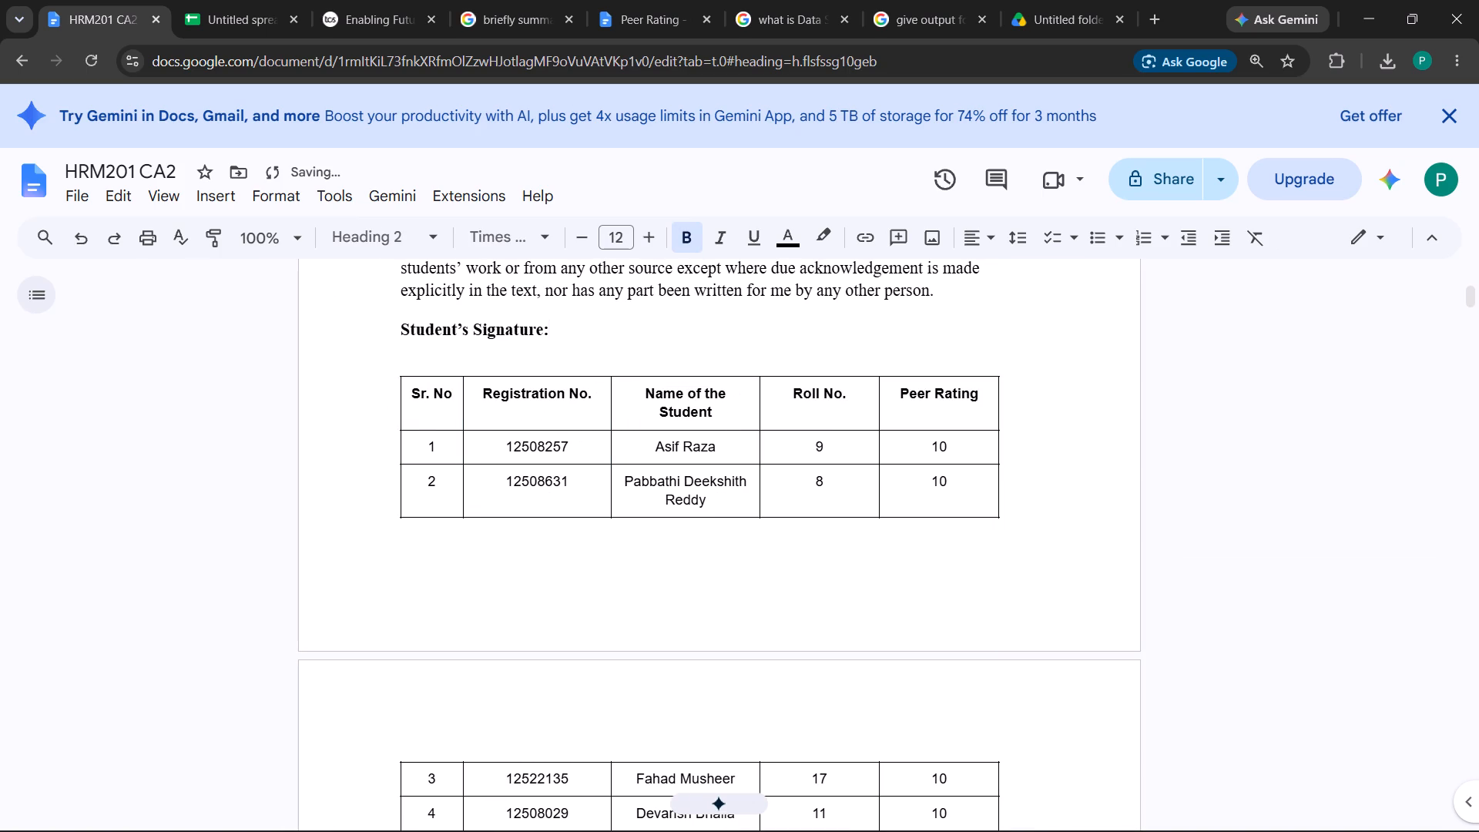
{"action": "left_click_drag", "start_coordinate": [612, 406], "coordinate": [592, 404]}
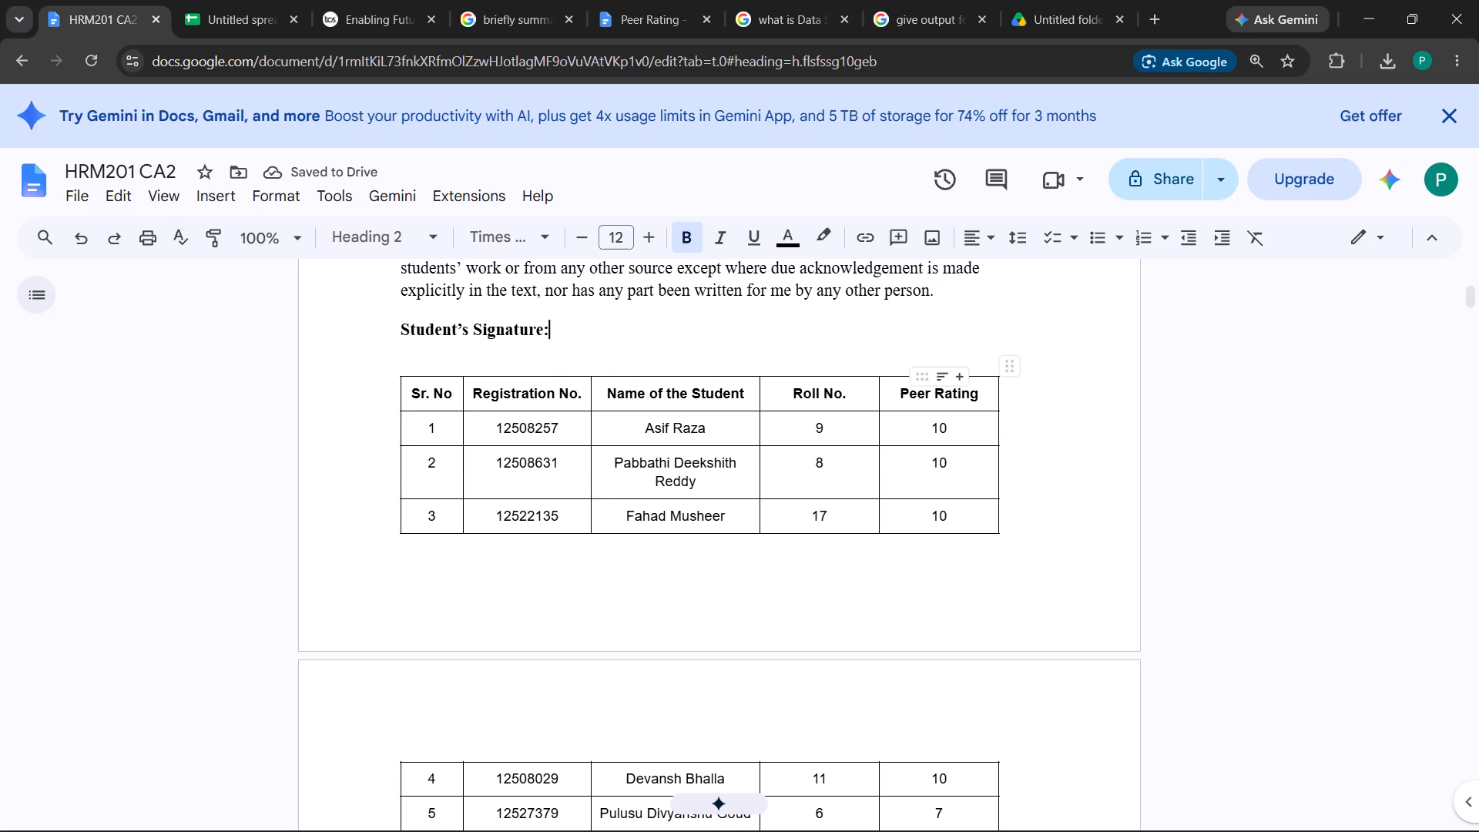
Narrow the Peer Rating and Roll No. columns and widen Name of the Student so every entry fits on one line.
{"action": "left_click_drag", "start_coordinate": [879, 392], "coordinate": [905, 397]}
{"action": "left_click", "coordinate": [905, 397]}
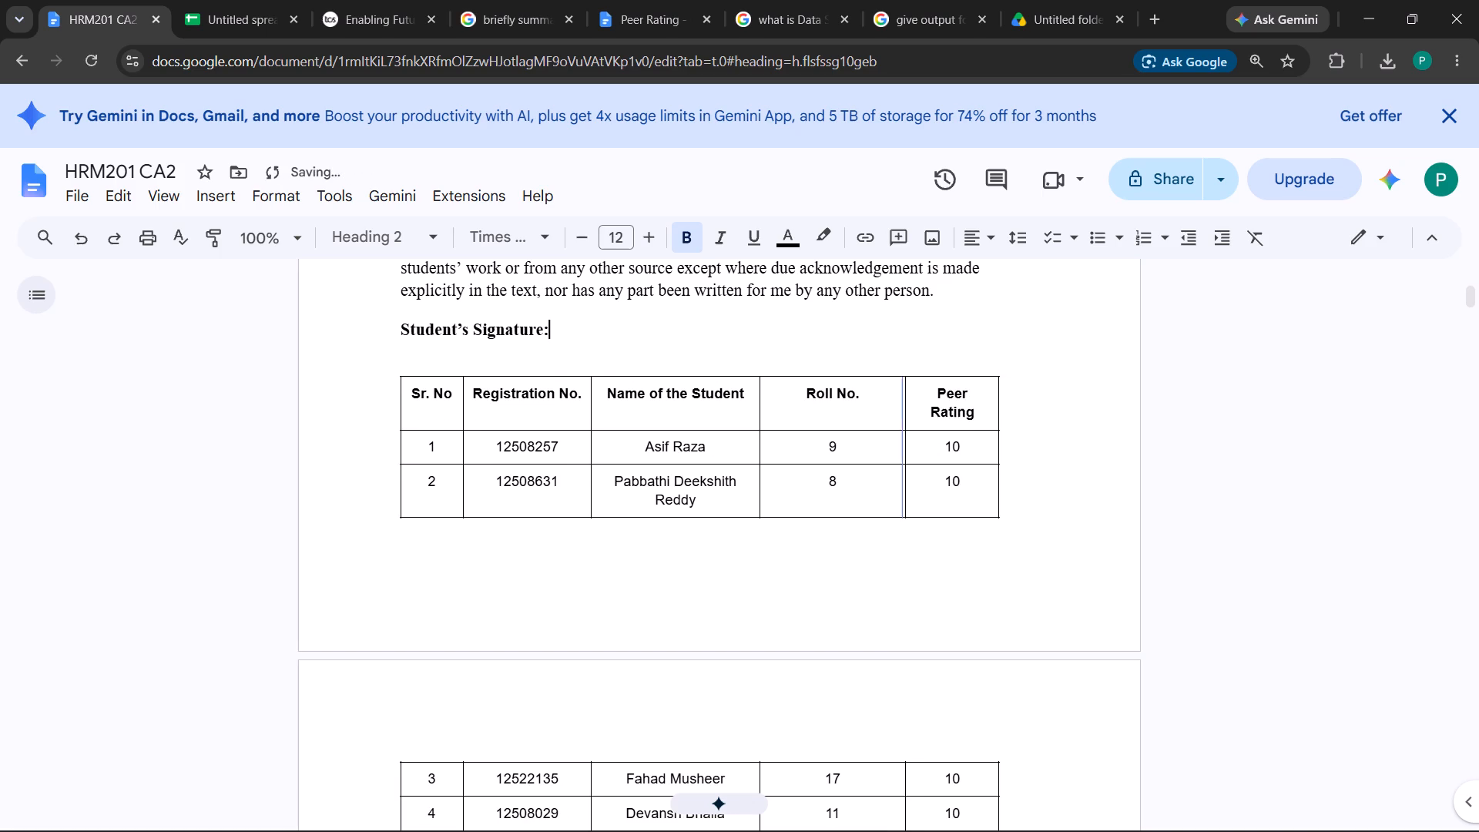
{"action": "left_click_drag", "start_coordinate": [760, 393], "coordinate": [789, 403]}
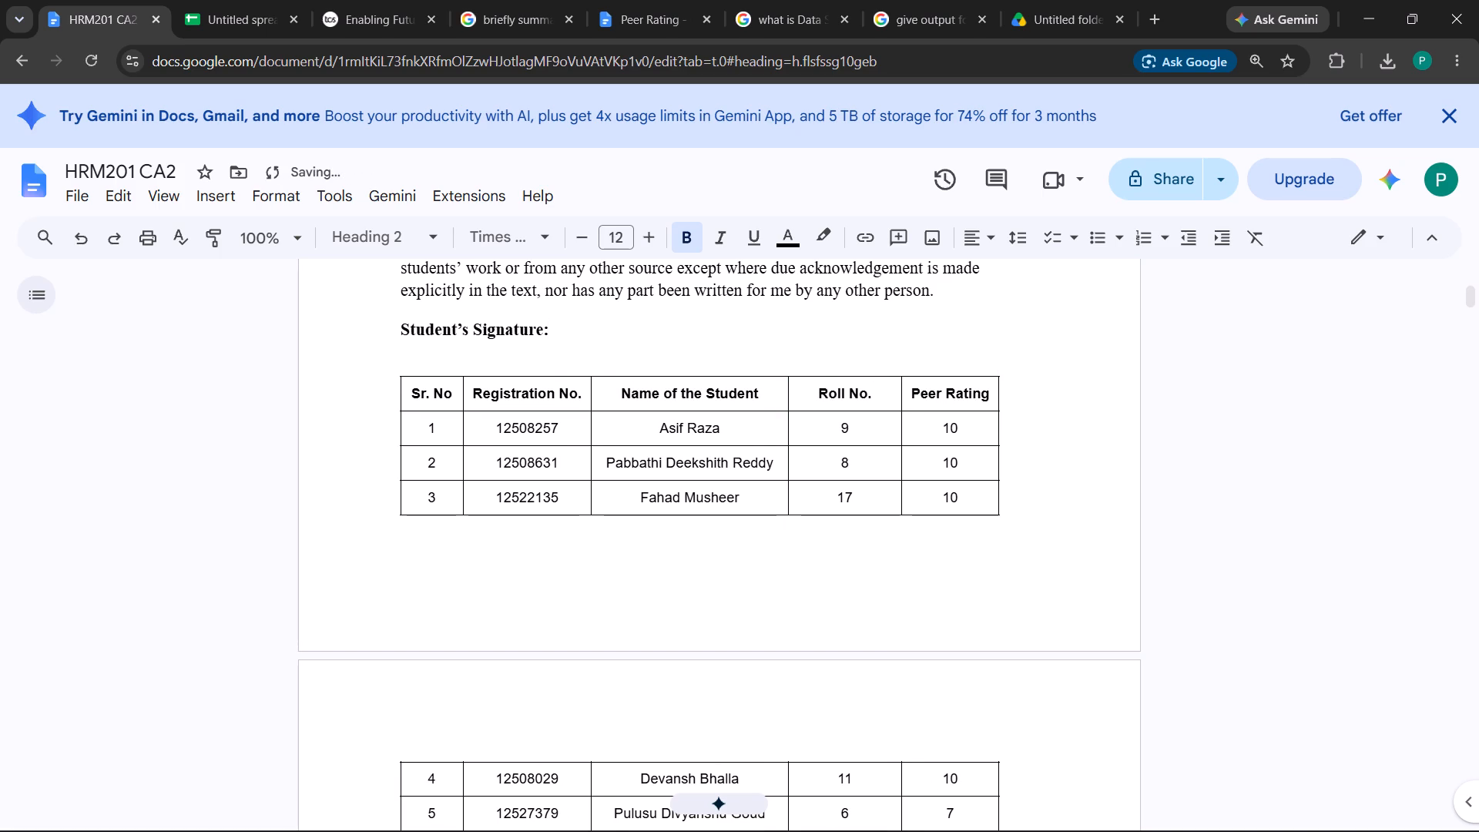
{"action": "left_click_drag", "start_coordinate": [787, 394], "coordinate": [808, 401]}
{"action": "left_click_drag", "start_coordinate": [809, 401], "coordinate": [823, 405]}
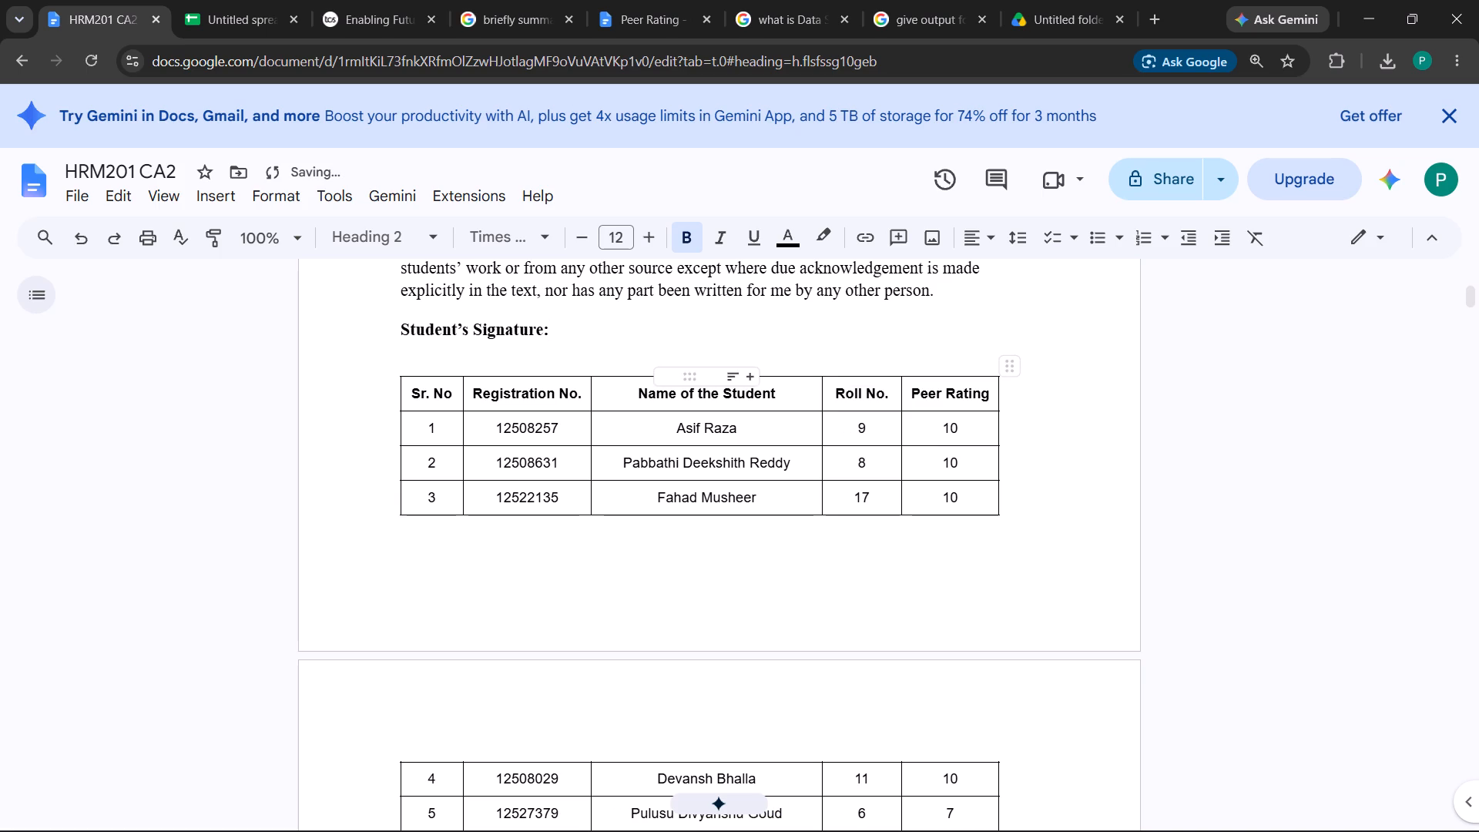
Left-align the whole Name of the Student column, including its header, in the peer rating table.
{"action": "triple_click", "coordinate": [605, 387]}
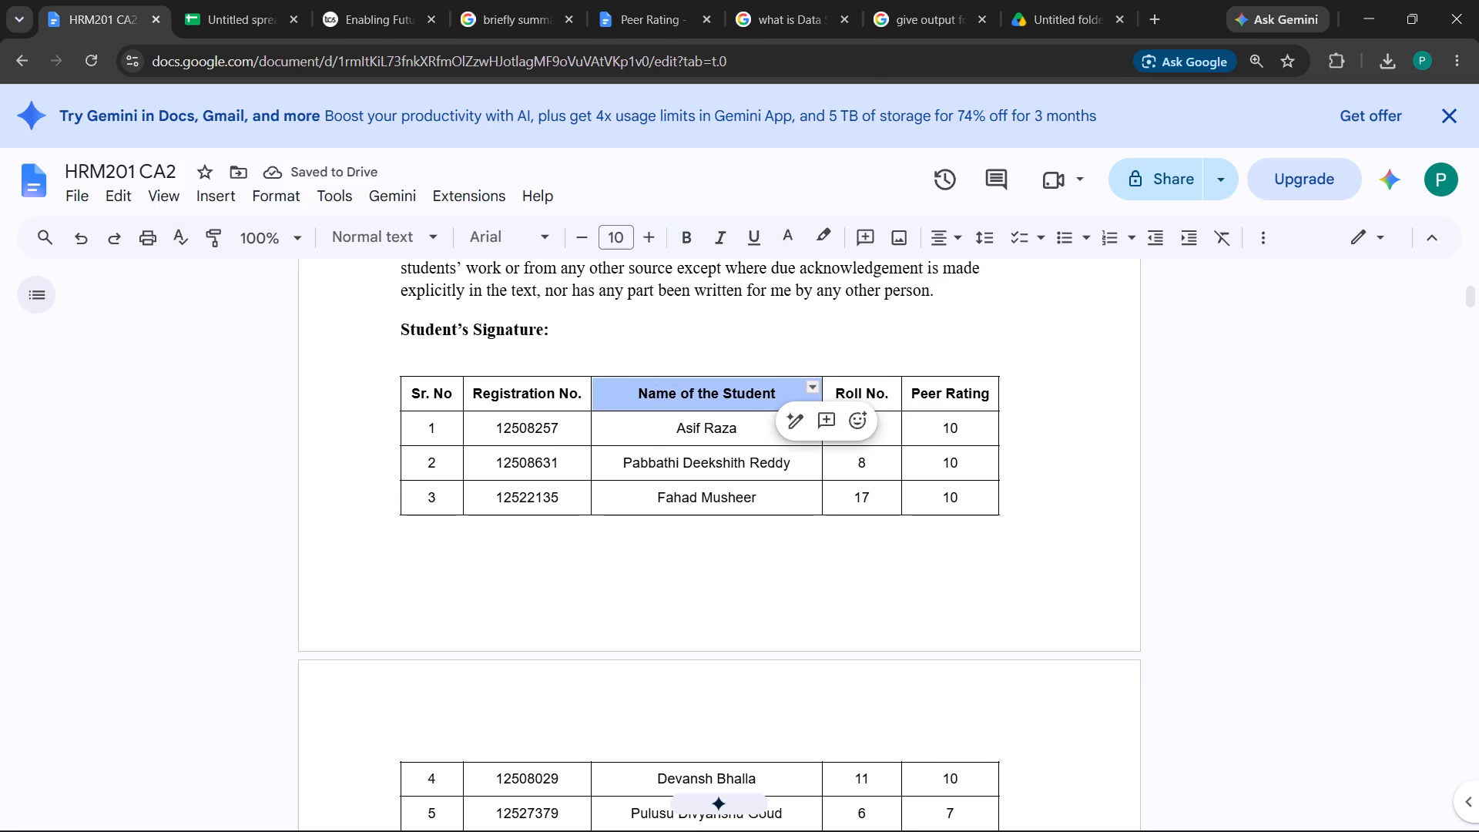
{"action": "left_click_drag", "start_coordinate": [605, 387], "coordinate": [614, 391]}
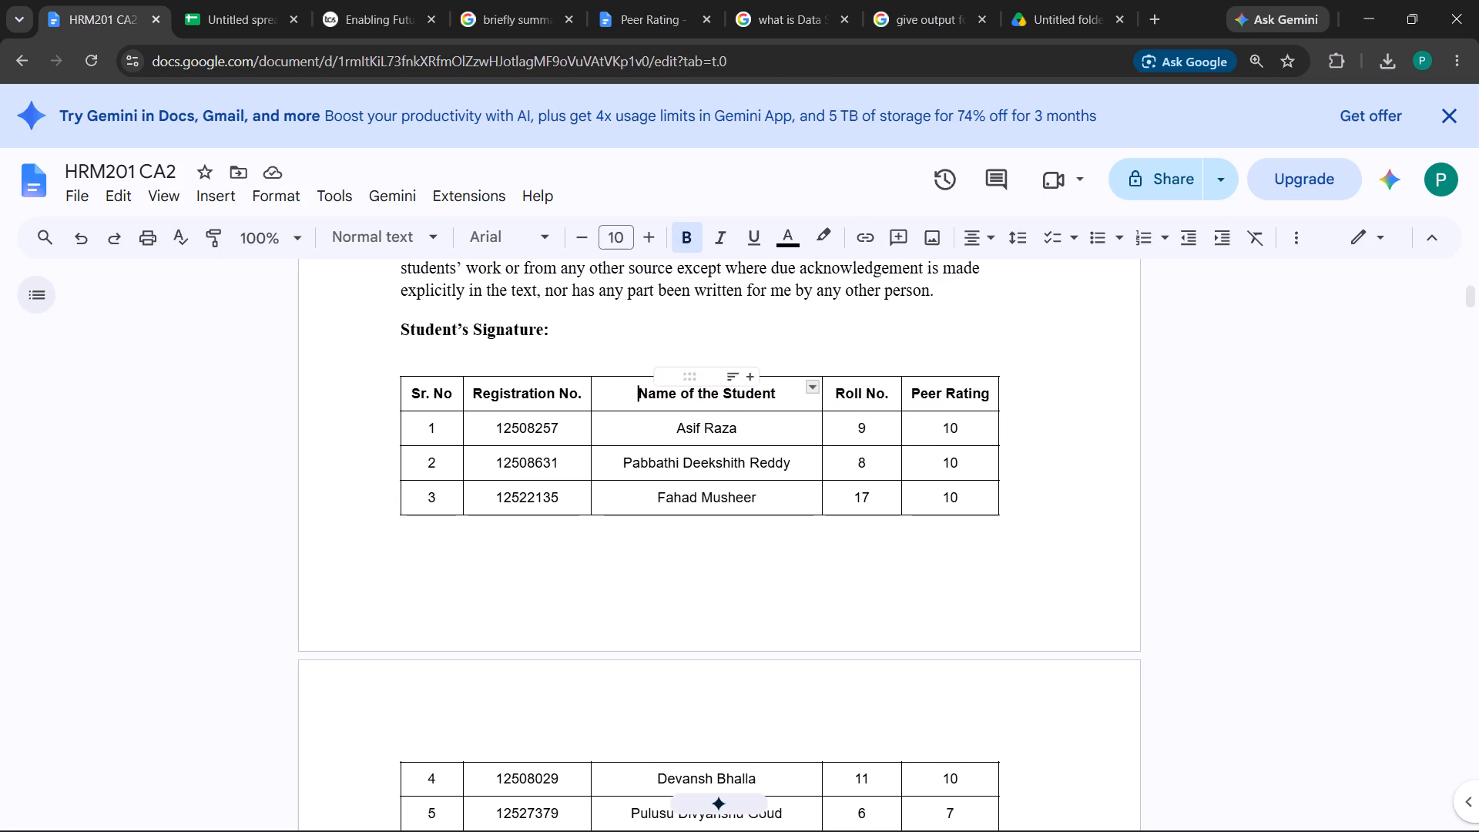
{"action": "left_click", "coordinate": [614, 391]}
{"action": "left_click_drag", "start_coordinate": [614, 391], "coordinate": [652, 831]}
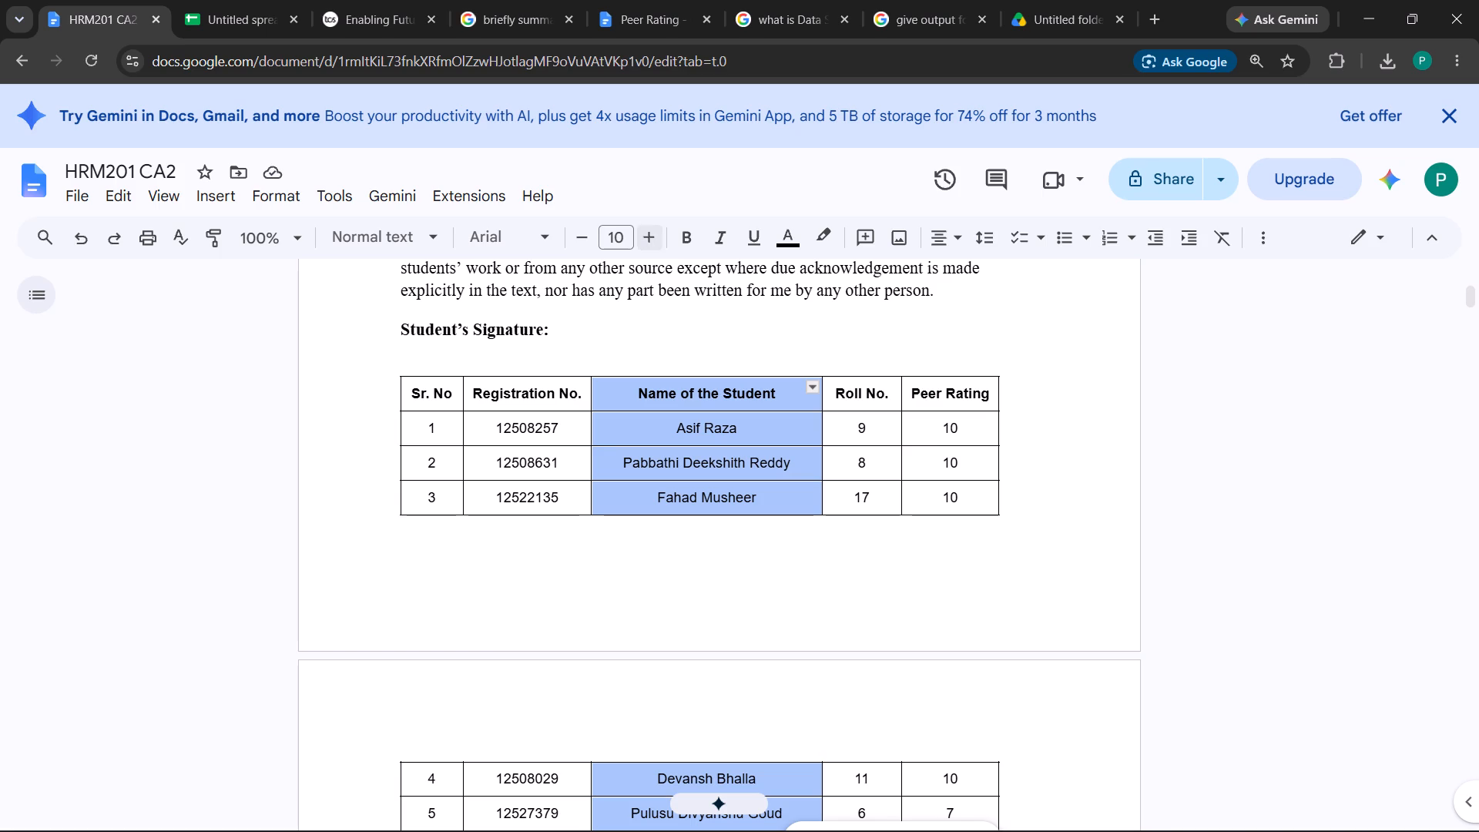
{"action": "left_click", "coordinate": [946, 247]}
{"action": "left_click", "coordinate": [946, 269]}
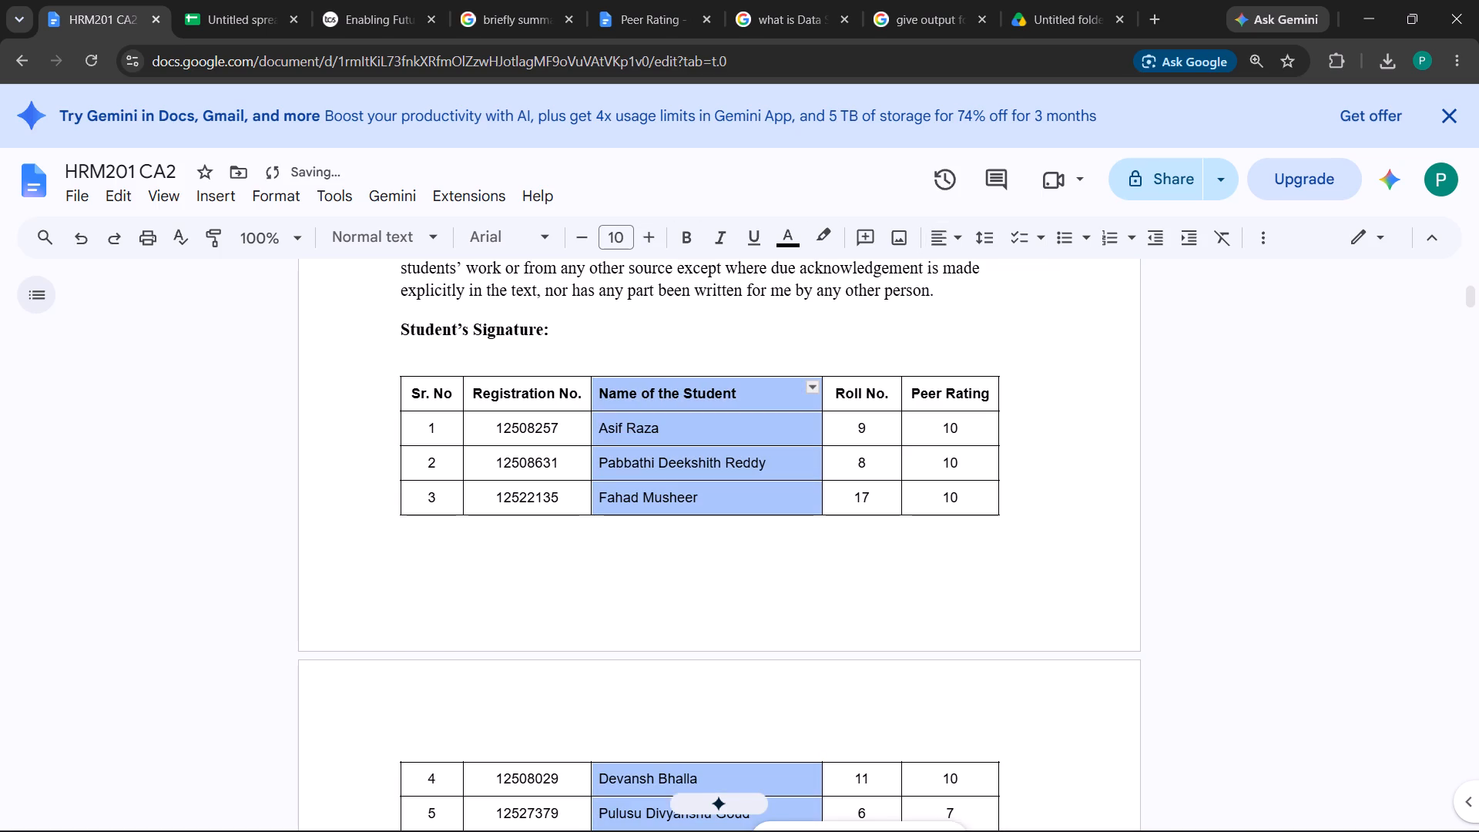
{"action": "left_click", "coordinate": [682, 590]}
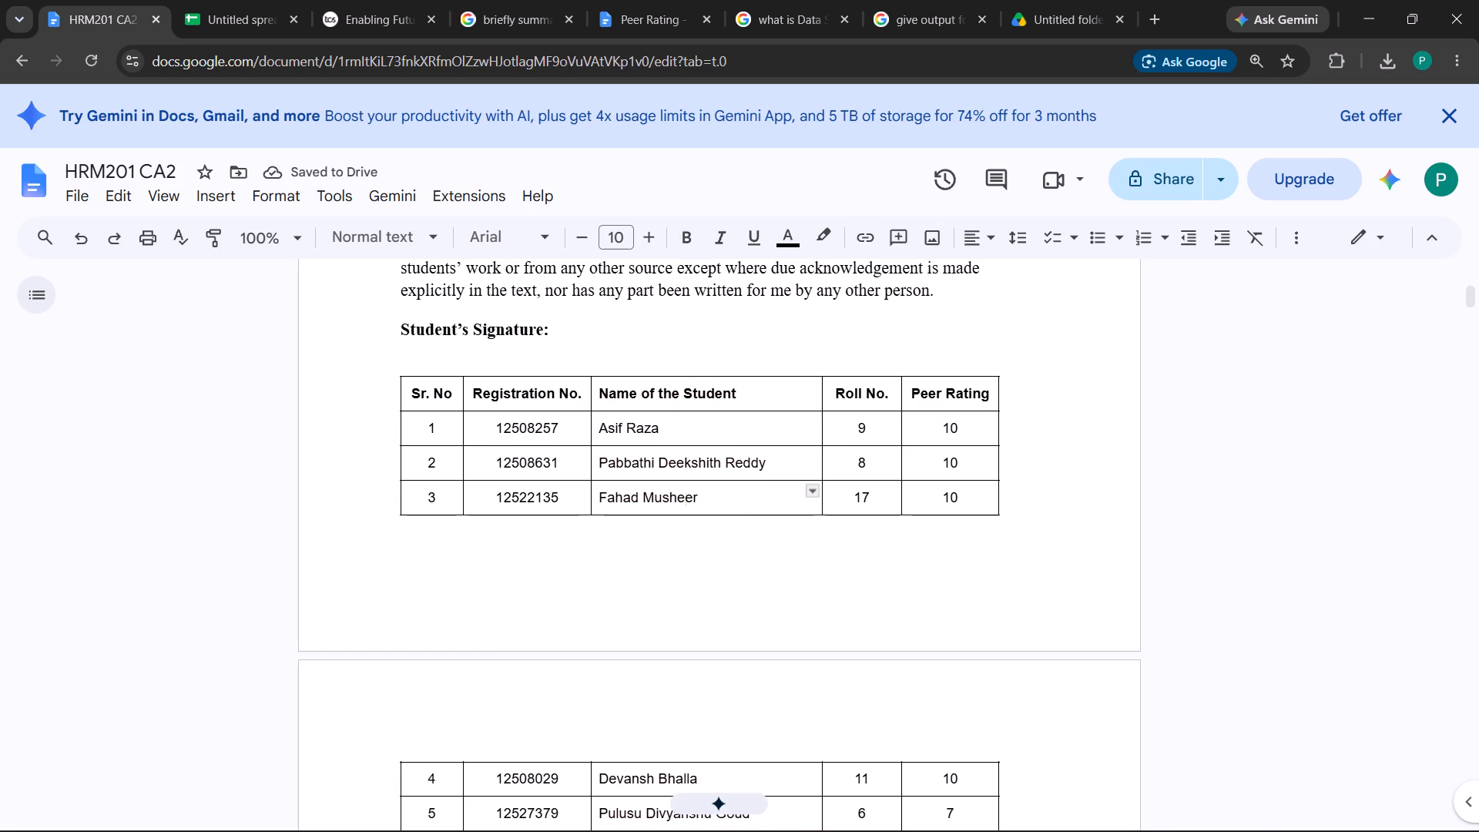
Delete the blank line between "Student's Signature:" and the peer rating table on the cover page.
{"action": "left_click", "coordinate": [555, 351]}
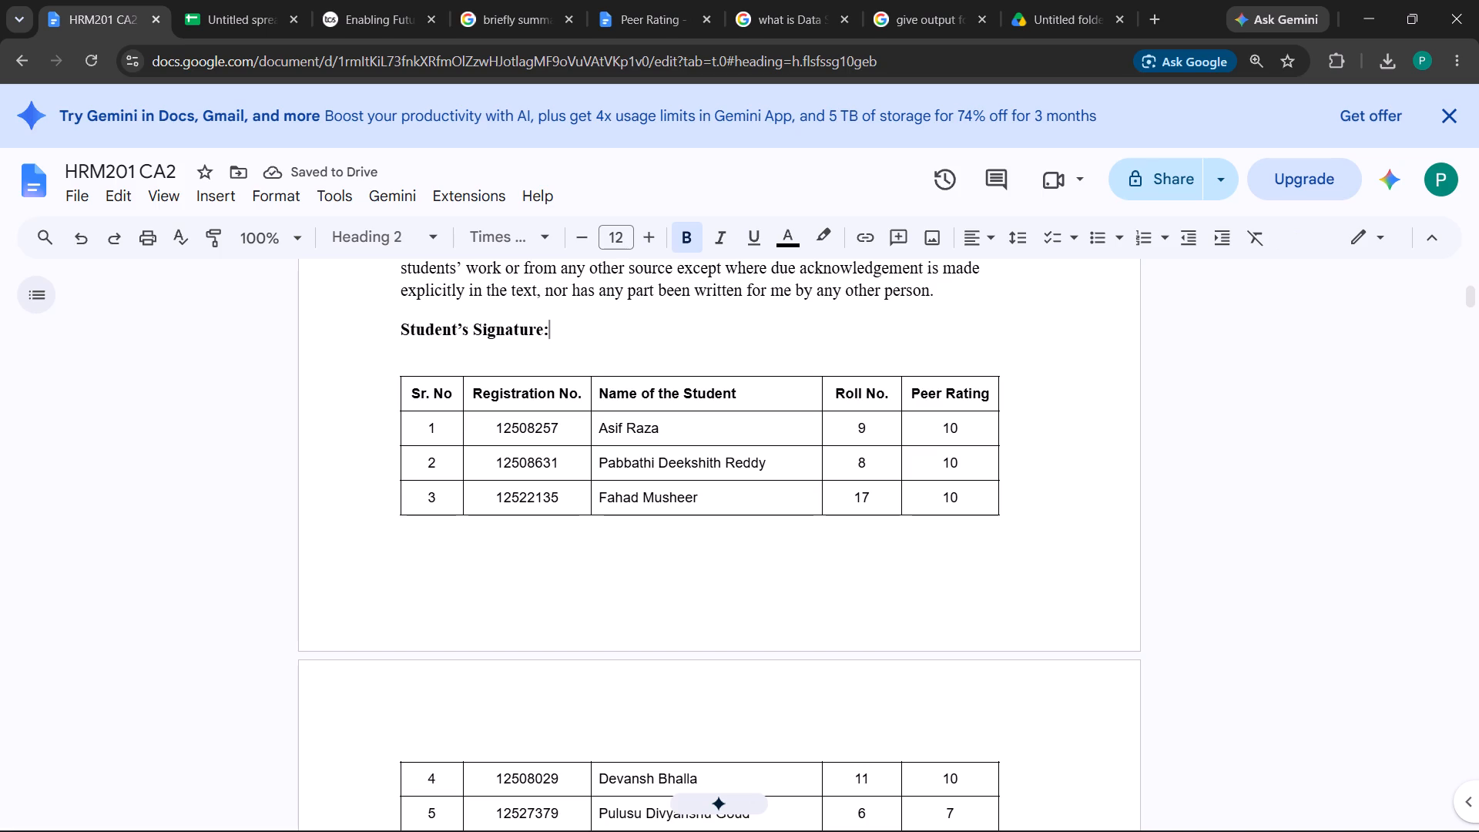
{"action": "left_click", "coordinate": [665, 350]}
{"action": "left_click", "coordinate": [448, 351]}
{"action": "left_click", "coordinate": [392, 357]}
{"action": "scroll", "coordinate": [776, 421], "scroll_direction": "down", "scroll_amount": 3}
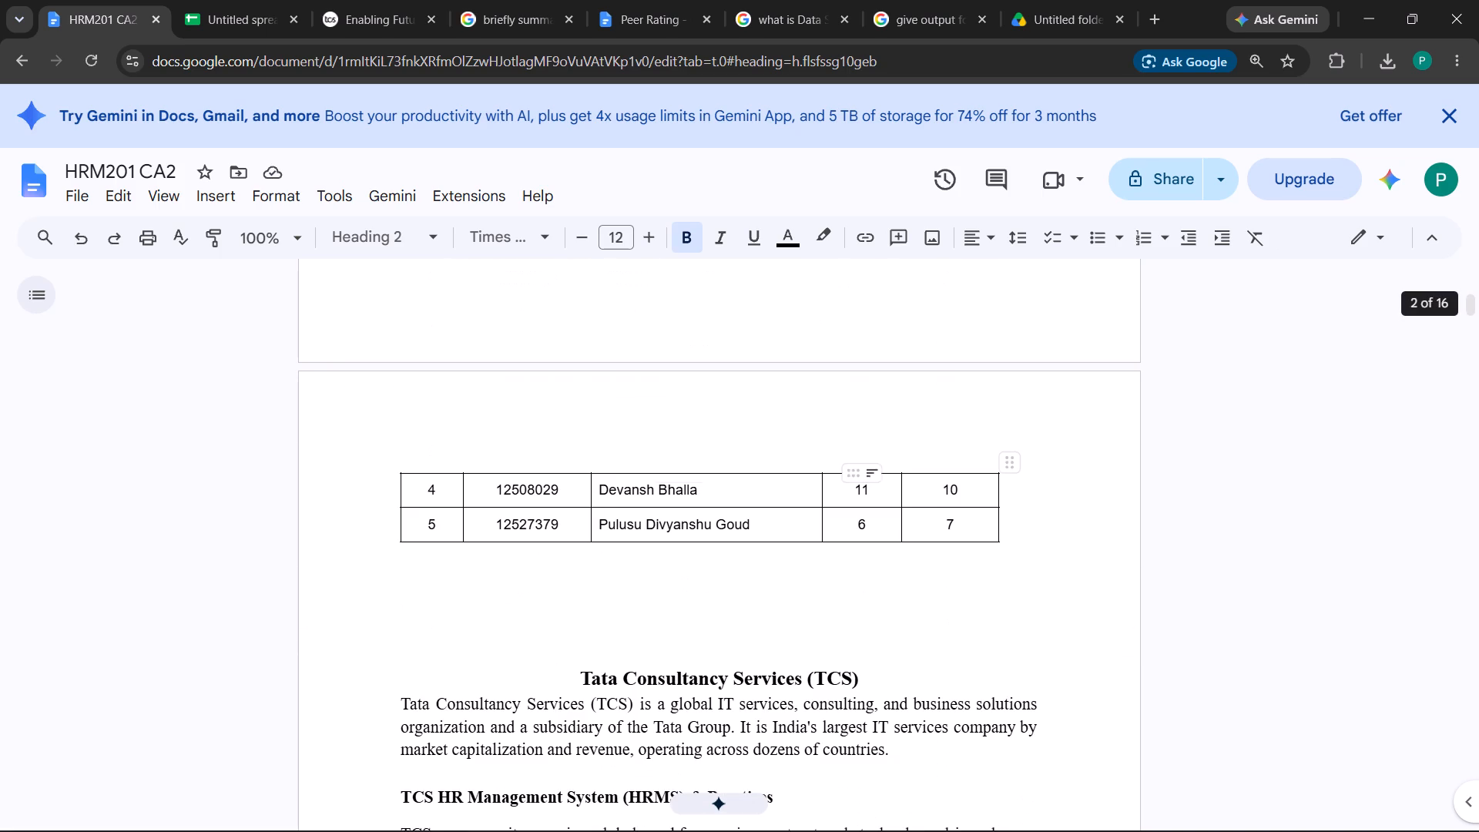
{"action": "left_click_drag", "start_coordinate": [726, 539], "coordinate": [703, 472]}
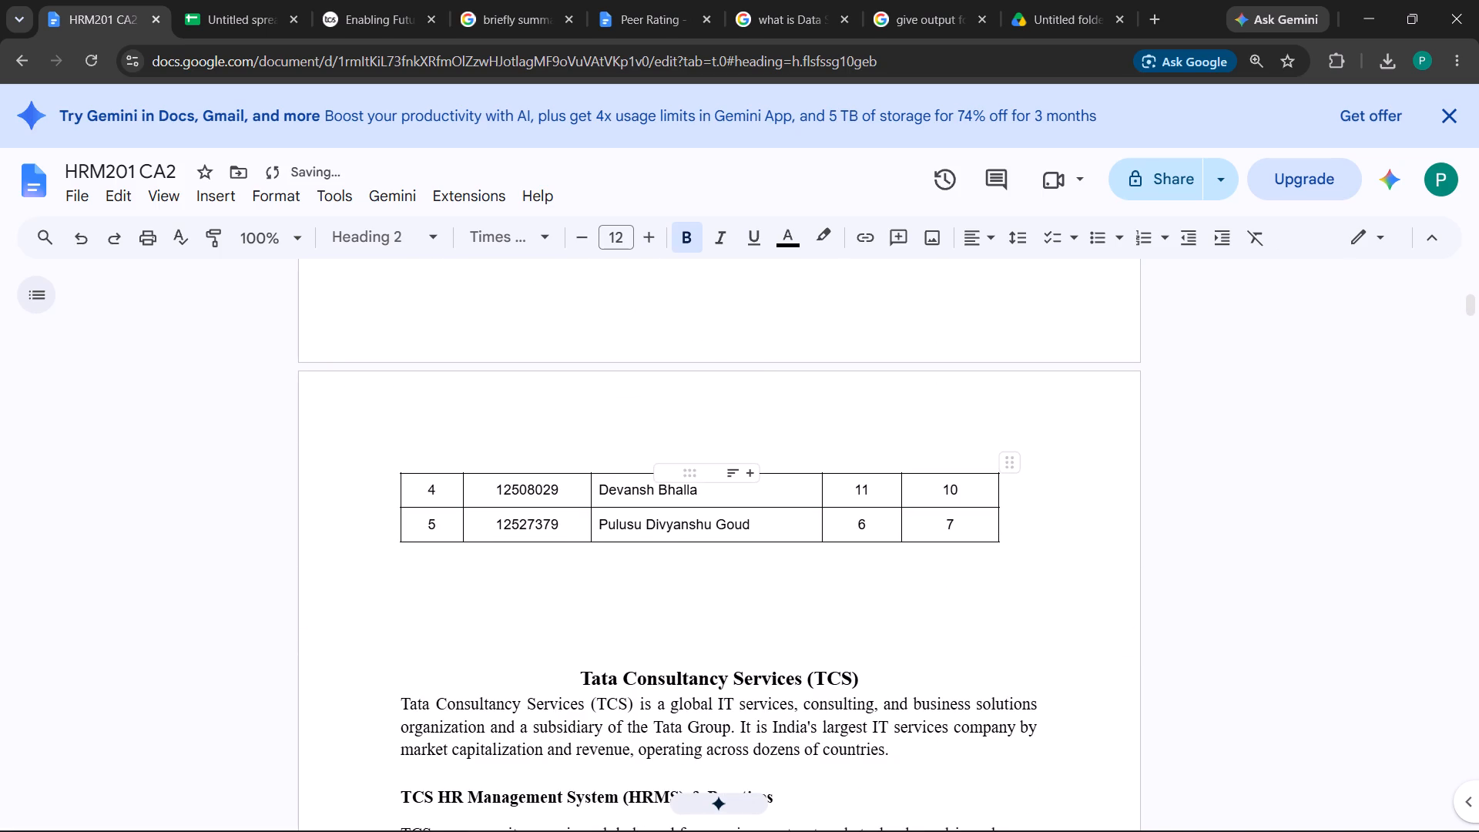
{"action": "scroll", "coordinate": [793, 475], "scroll_direction": "up", "scroll_amount": 5}
{"action": "left_click", "coordinate": [407, 555]}
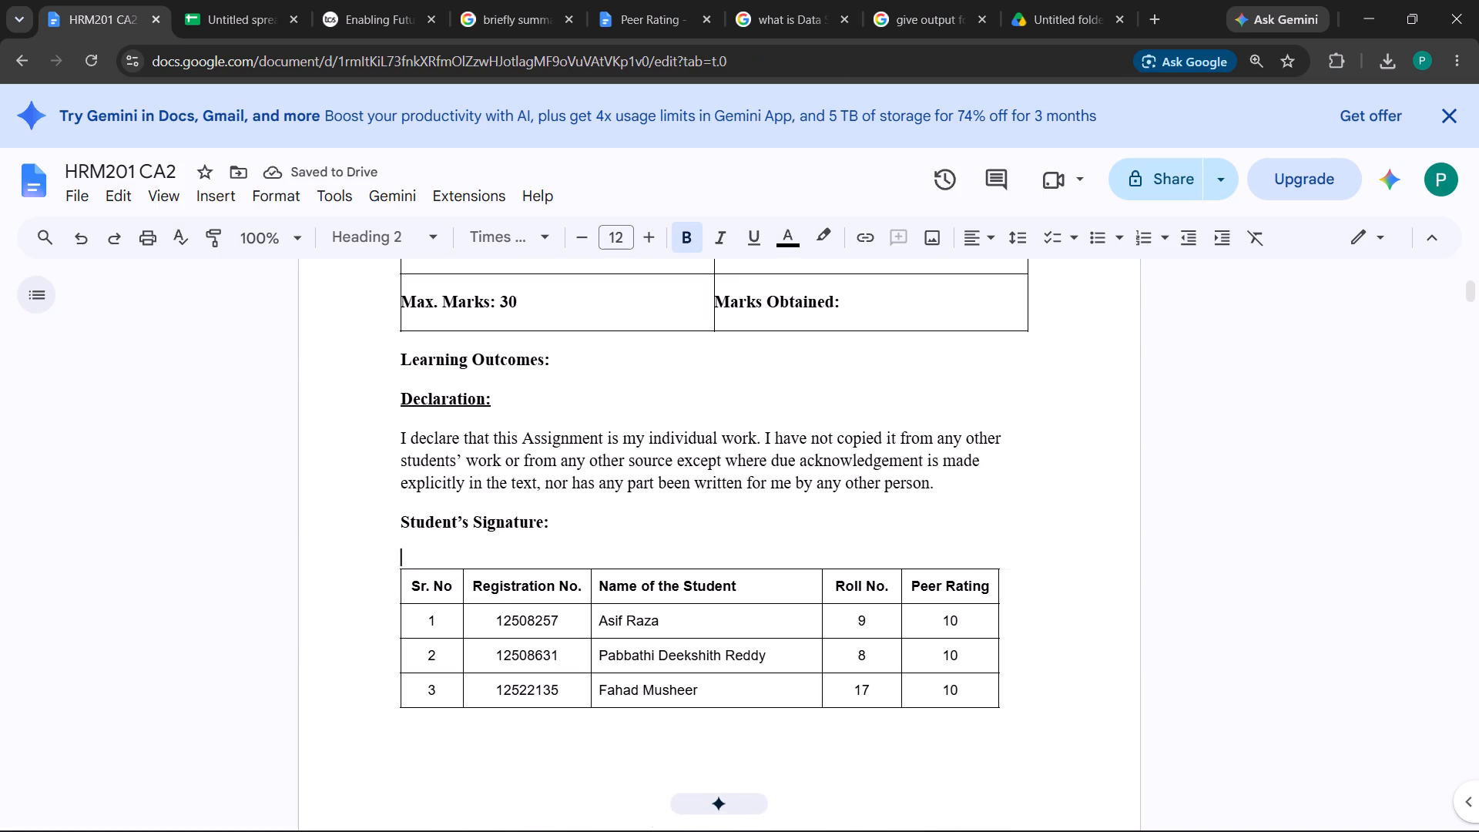
{"action": "key", "text": "BackSpace"}
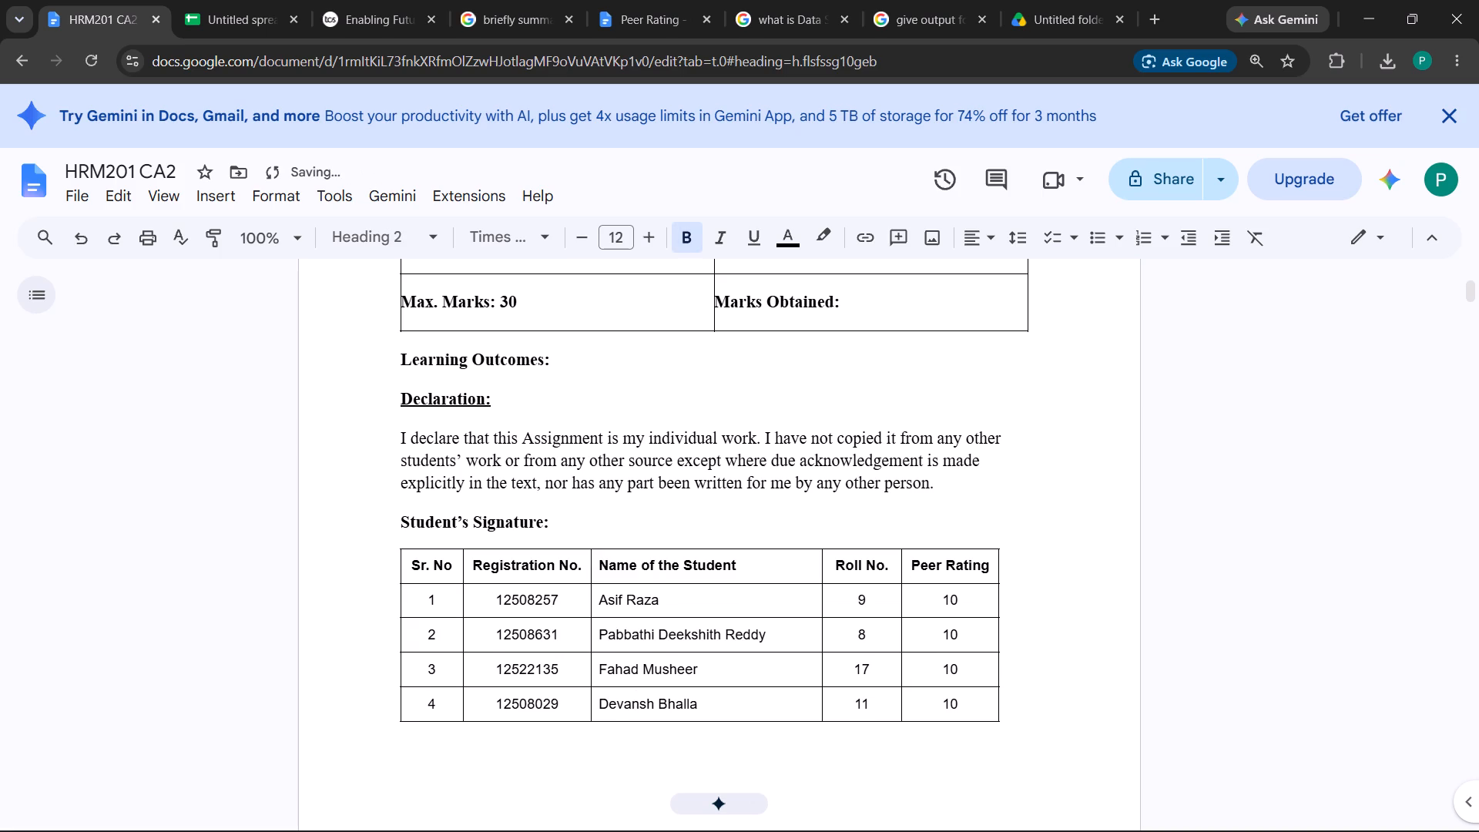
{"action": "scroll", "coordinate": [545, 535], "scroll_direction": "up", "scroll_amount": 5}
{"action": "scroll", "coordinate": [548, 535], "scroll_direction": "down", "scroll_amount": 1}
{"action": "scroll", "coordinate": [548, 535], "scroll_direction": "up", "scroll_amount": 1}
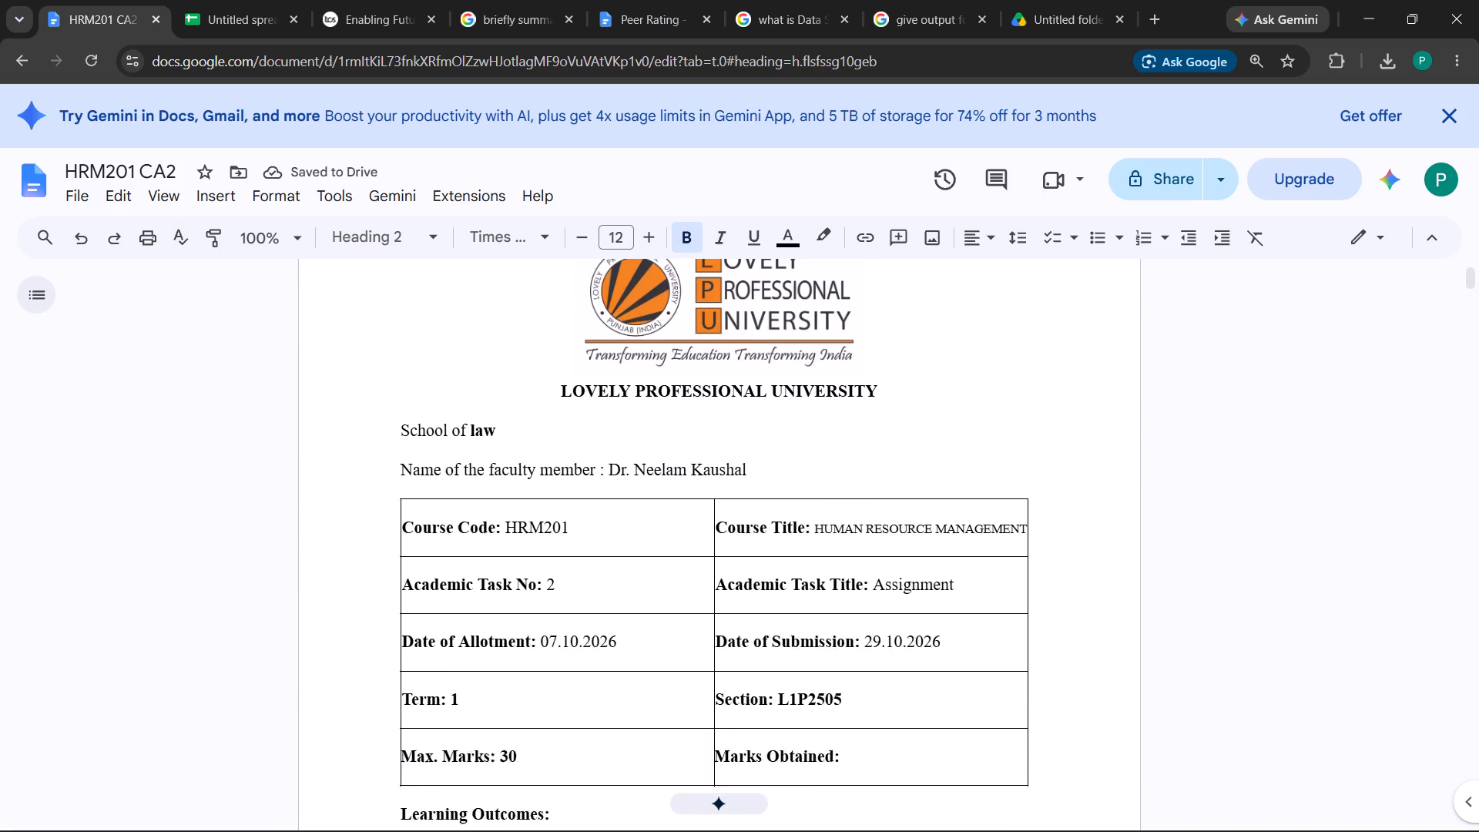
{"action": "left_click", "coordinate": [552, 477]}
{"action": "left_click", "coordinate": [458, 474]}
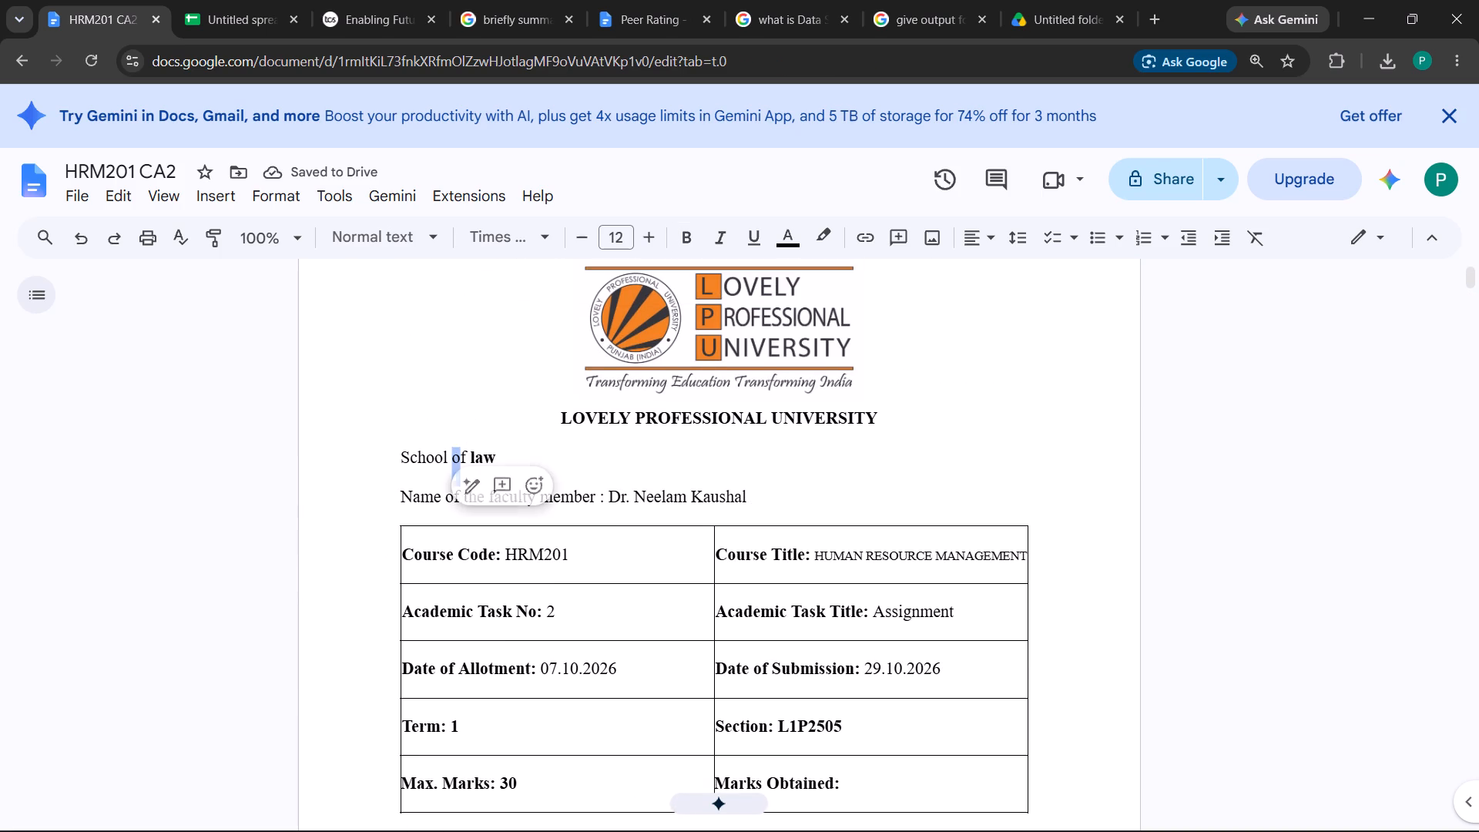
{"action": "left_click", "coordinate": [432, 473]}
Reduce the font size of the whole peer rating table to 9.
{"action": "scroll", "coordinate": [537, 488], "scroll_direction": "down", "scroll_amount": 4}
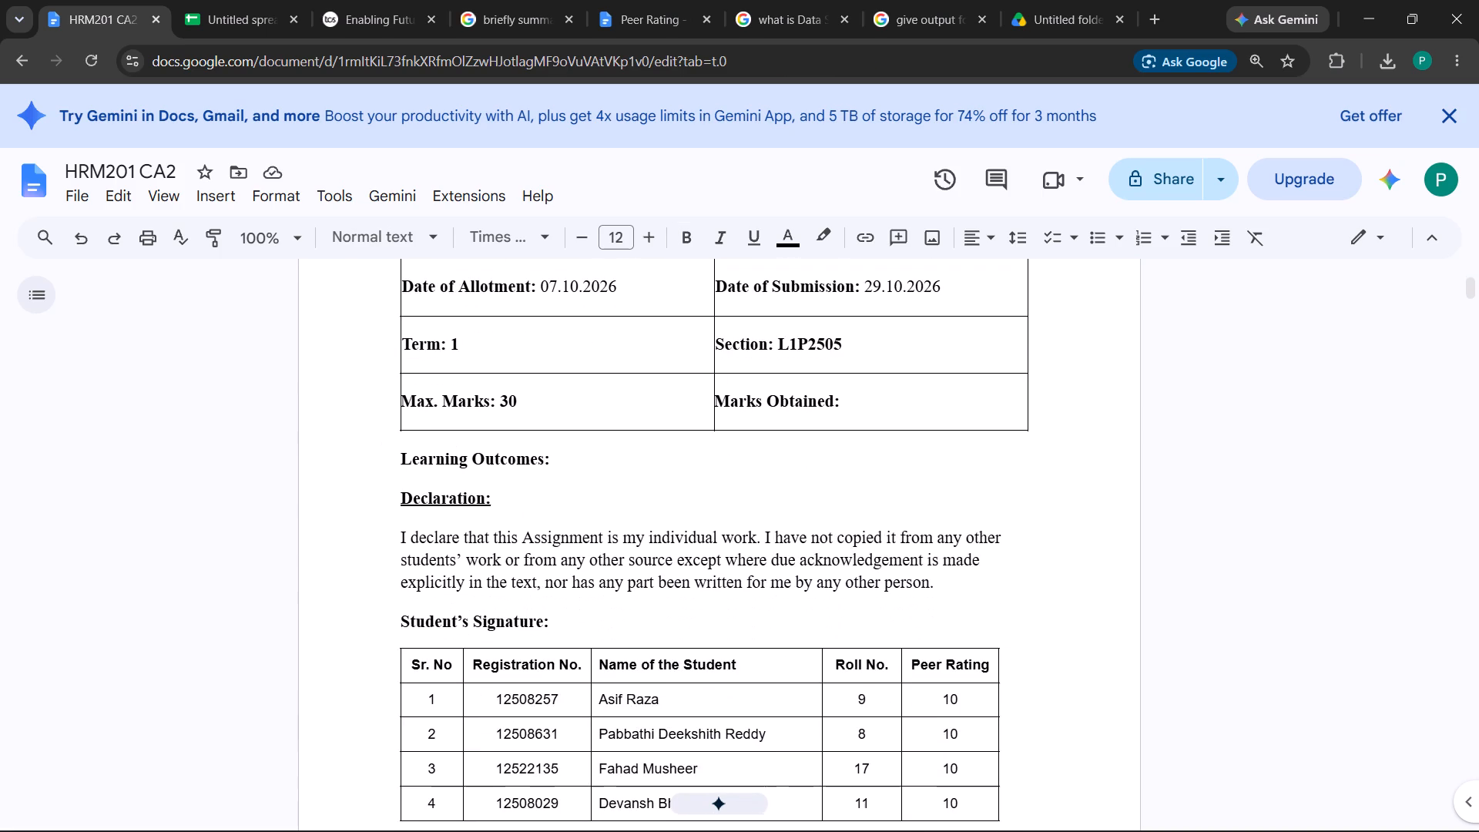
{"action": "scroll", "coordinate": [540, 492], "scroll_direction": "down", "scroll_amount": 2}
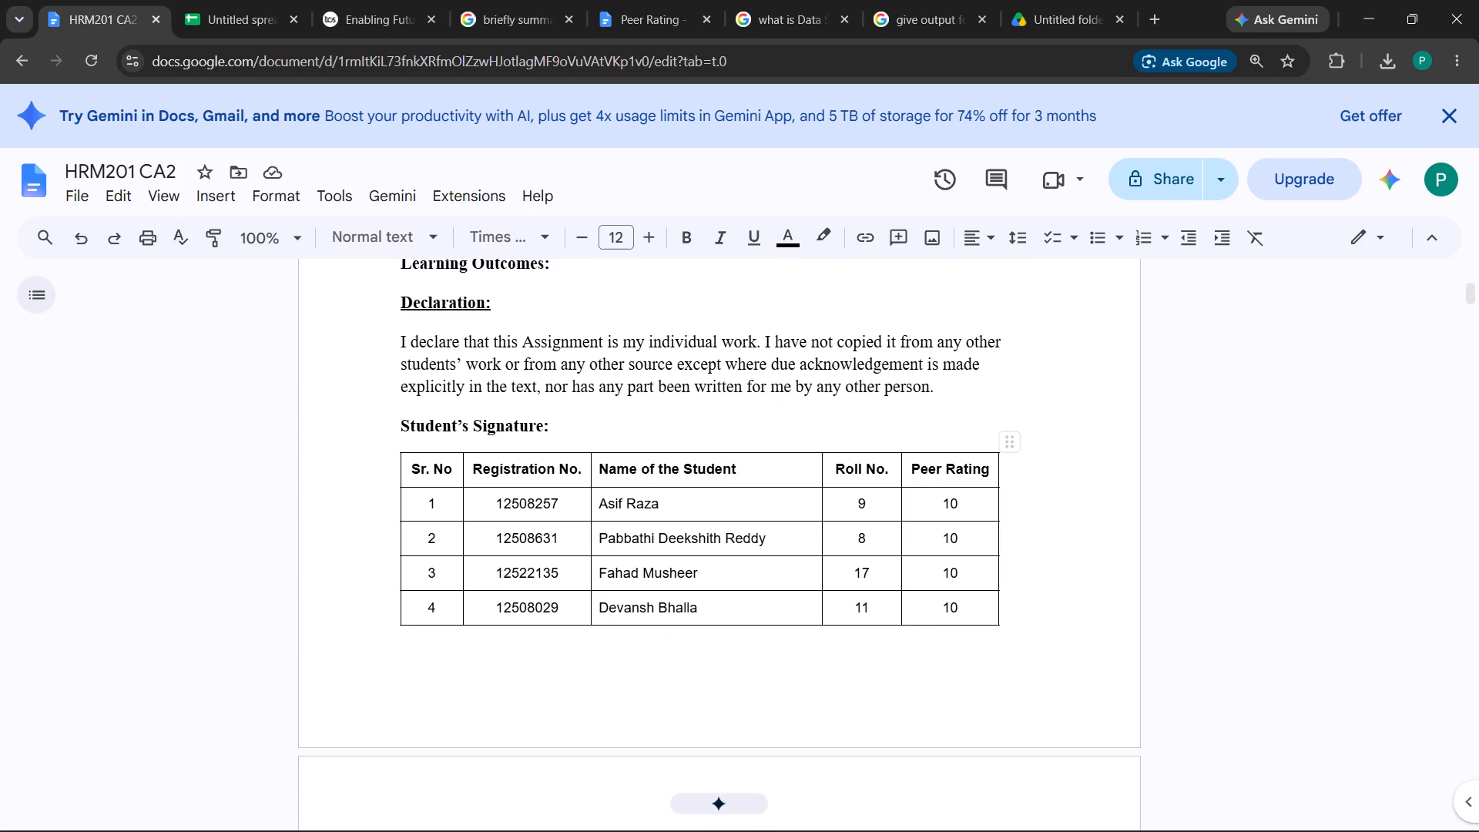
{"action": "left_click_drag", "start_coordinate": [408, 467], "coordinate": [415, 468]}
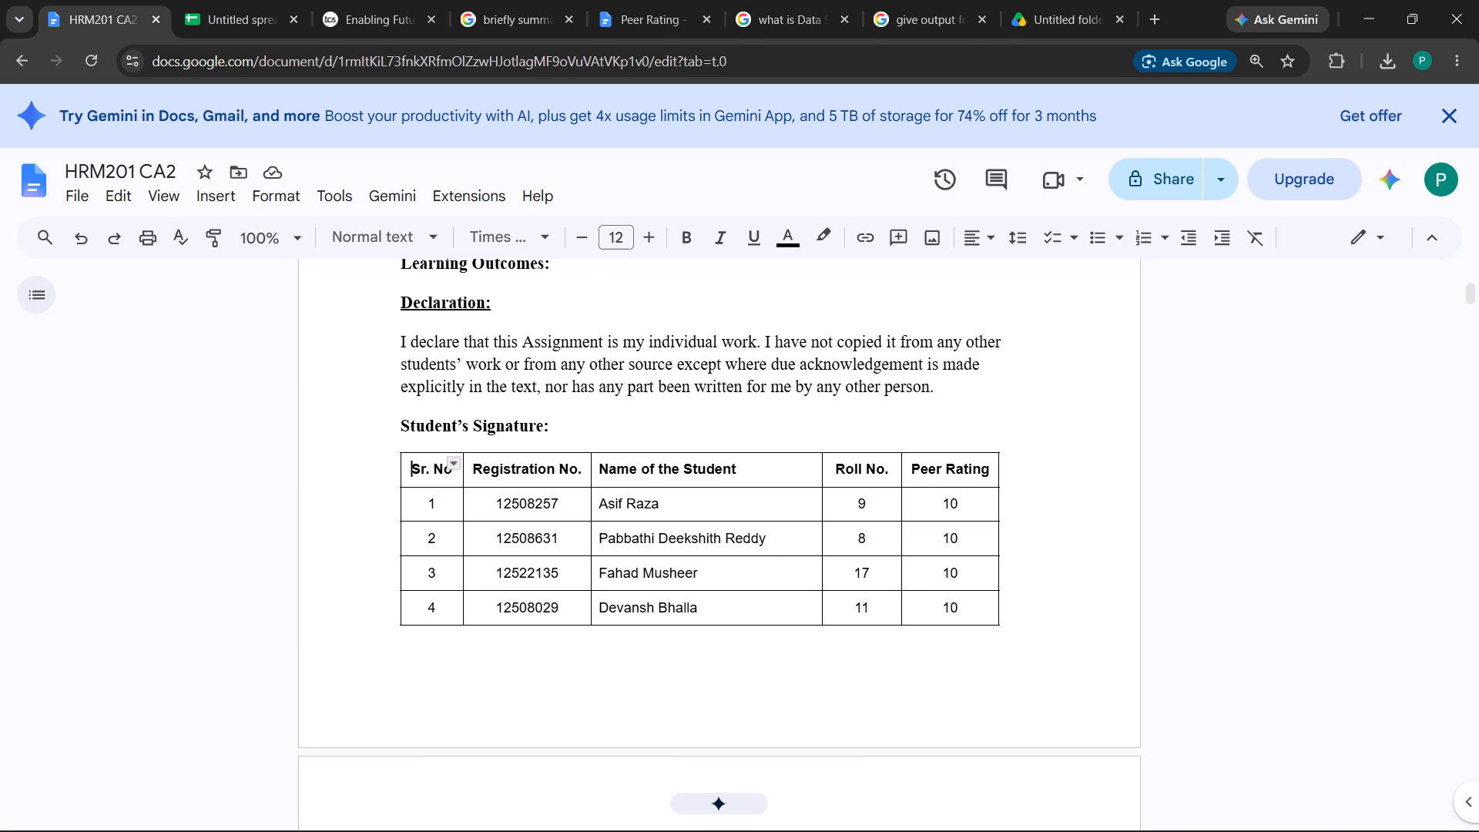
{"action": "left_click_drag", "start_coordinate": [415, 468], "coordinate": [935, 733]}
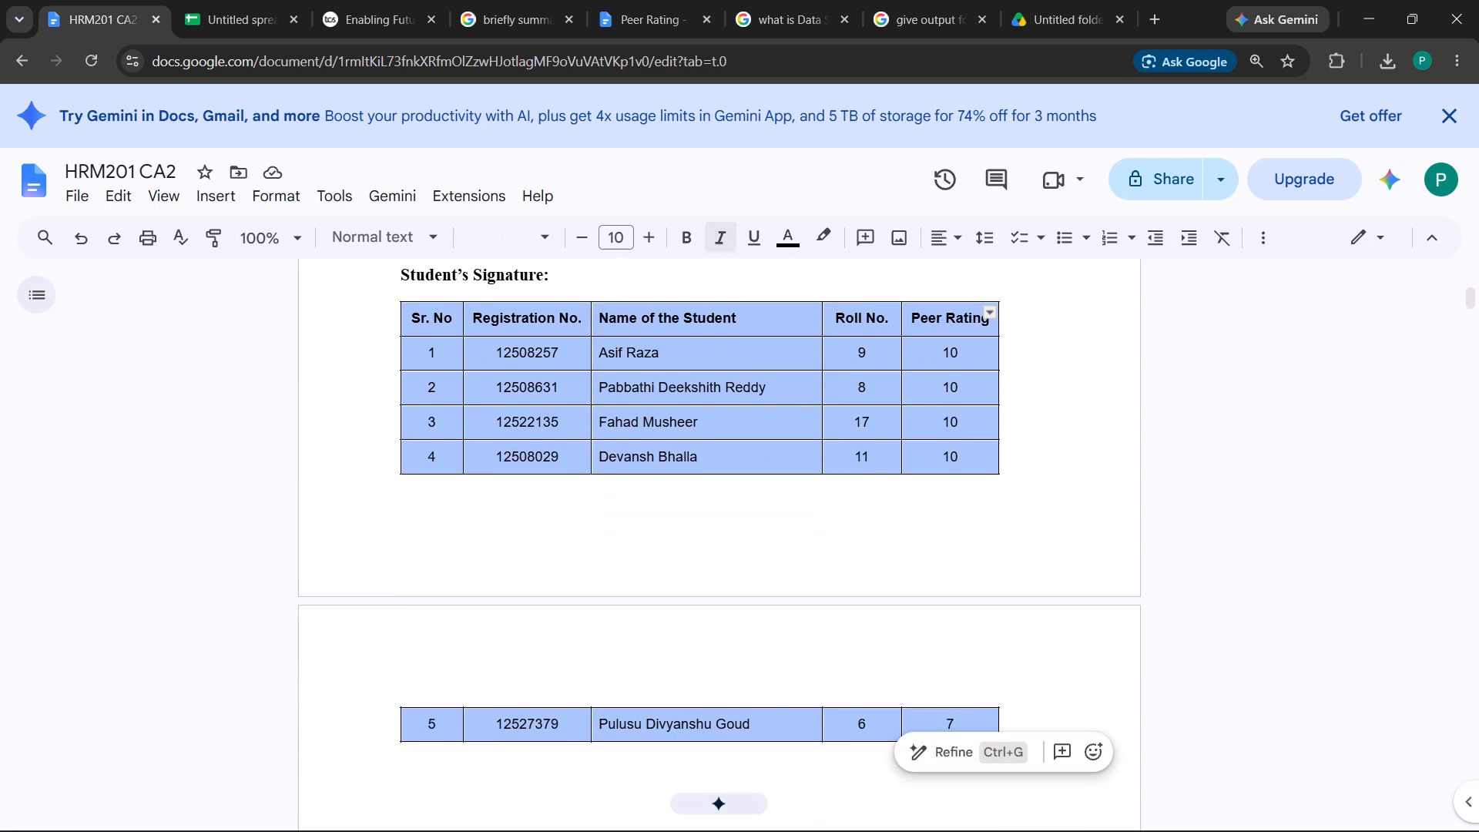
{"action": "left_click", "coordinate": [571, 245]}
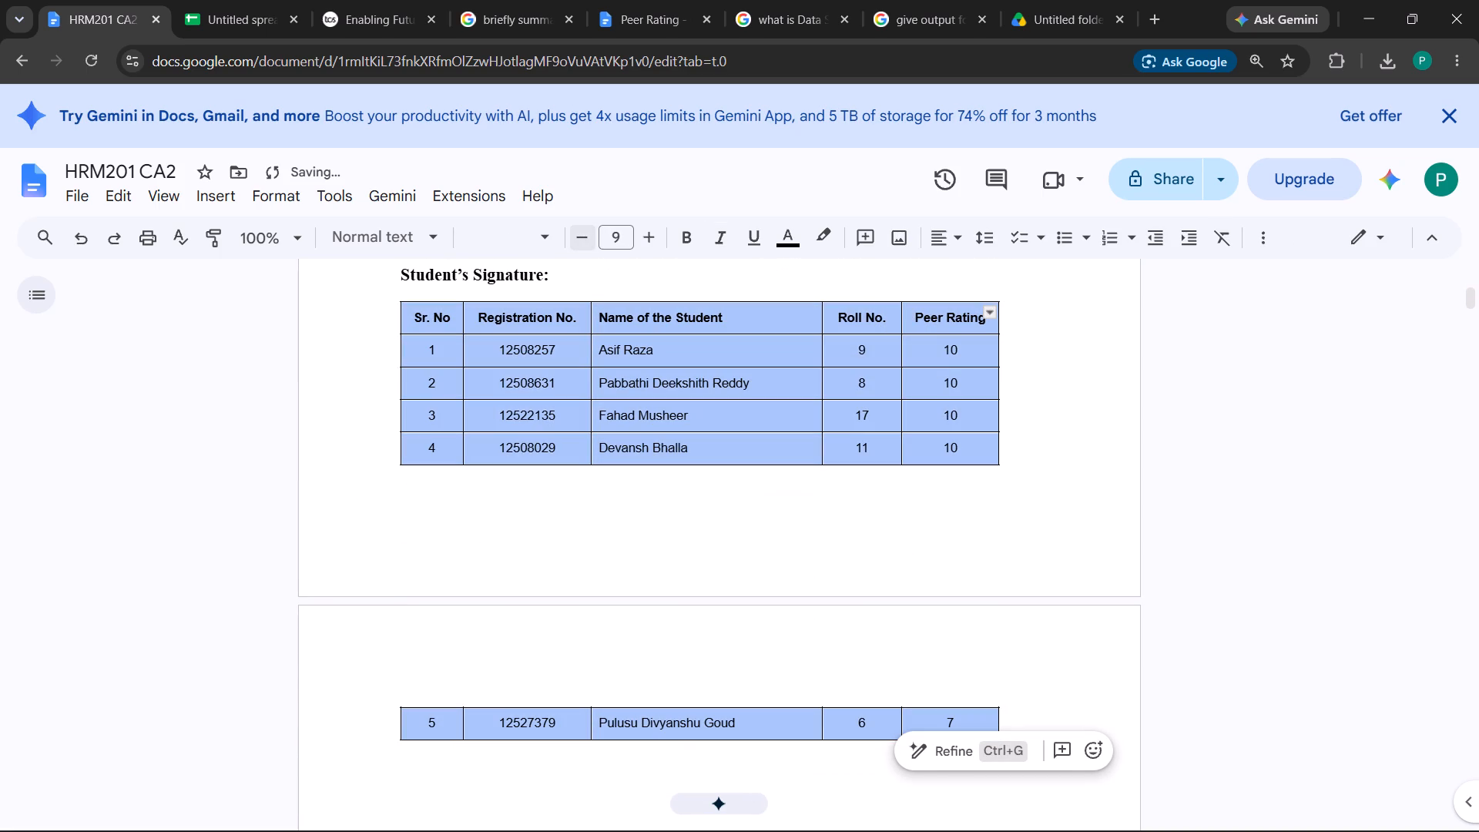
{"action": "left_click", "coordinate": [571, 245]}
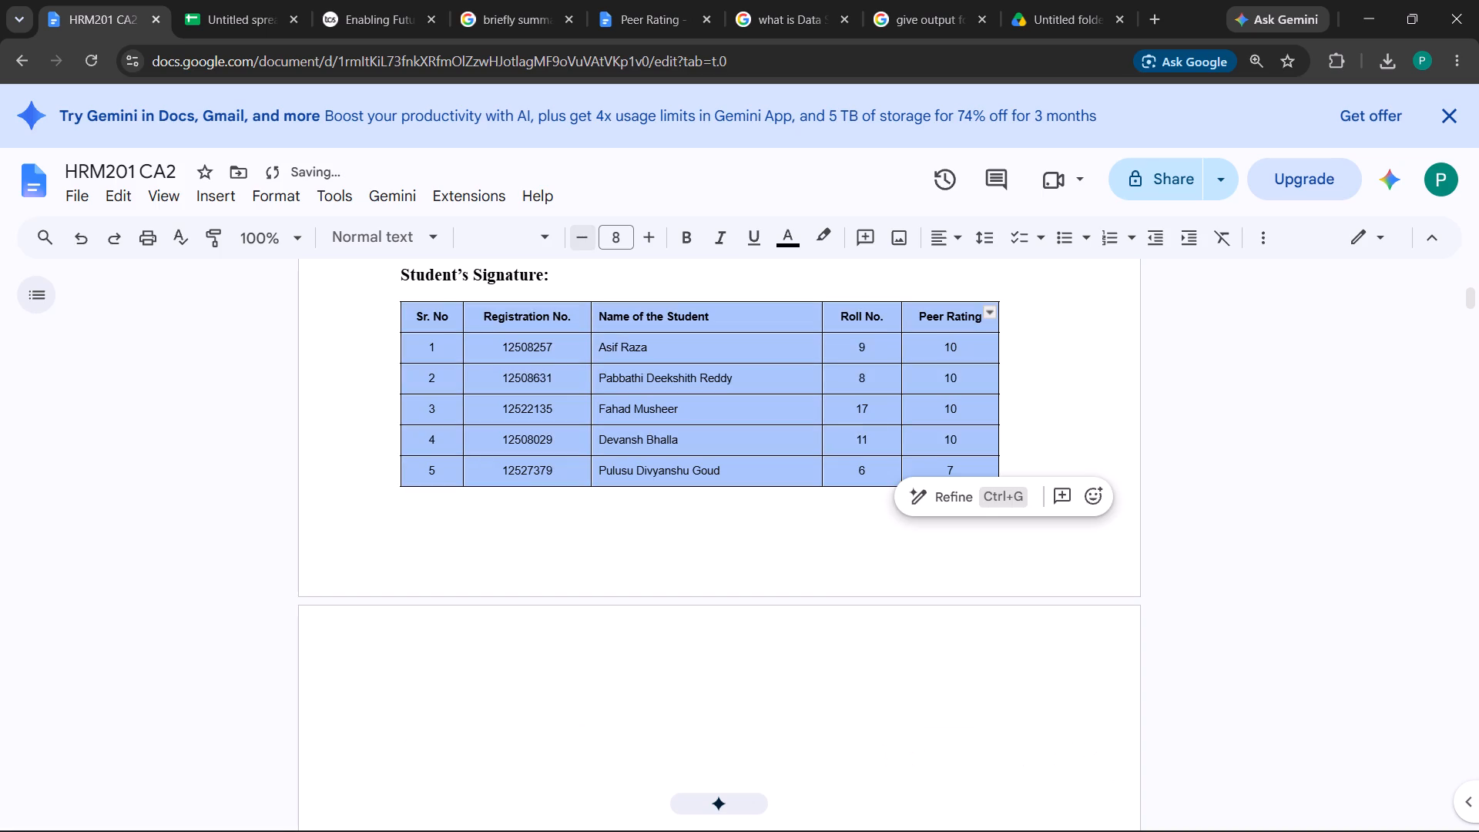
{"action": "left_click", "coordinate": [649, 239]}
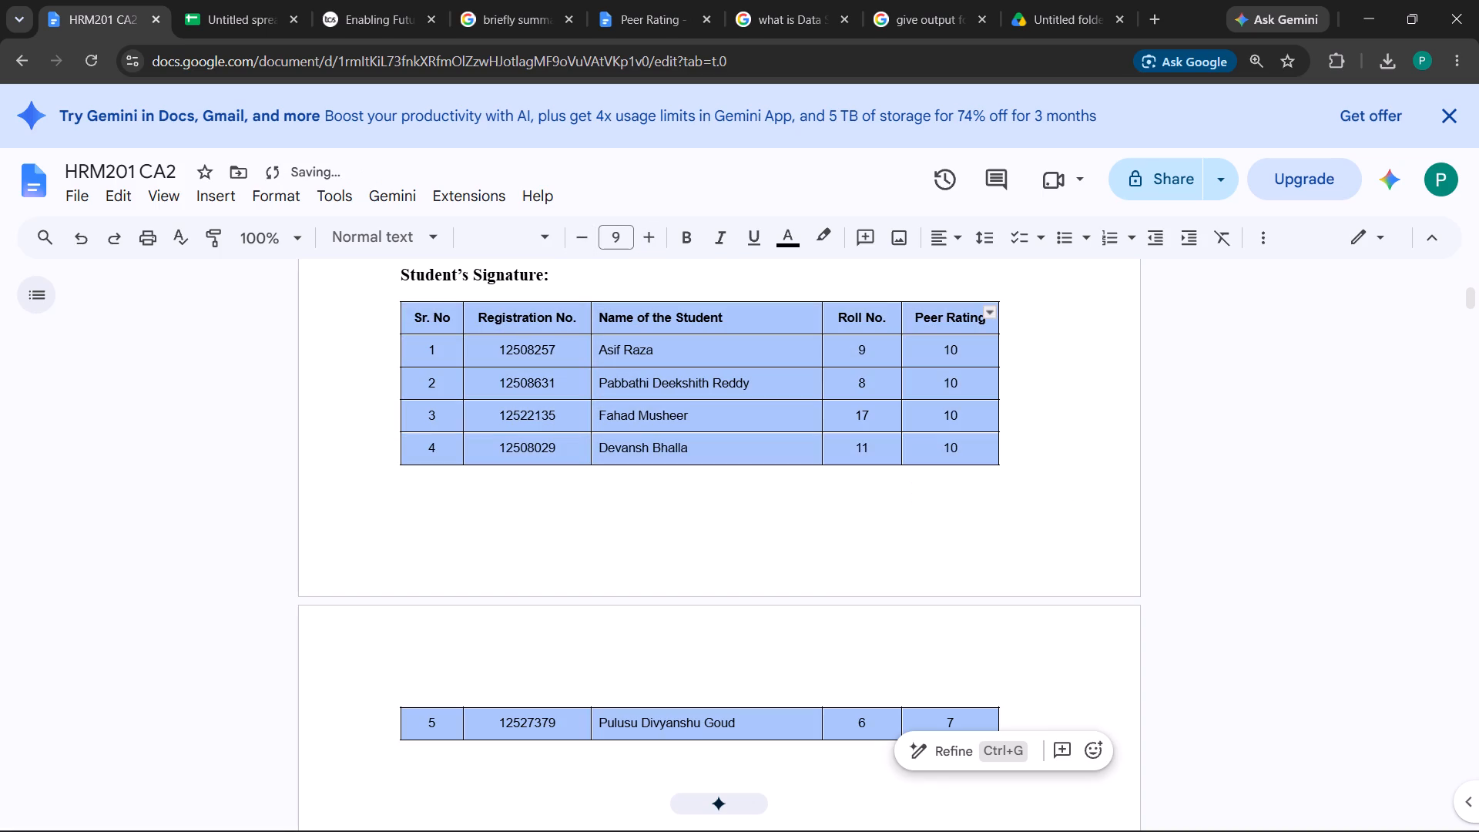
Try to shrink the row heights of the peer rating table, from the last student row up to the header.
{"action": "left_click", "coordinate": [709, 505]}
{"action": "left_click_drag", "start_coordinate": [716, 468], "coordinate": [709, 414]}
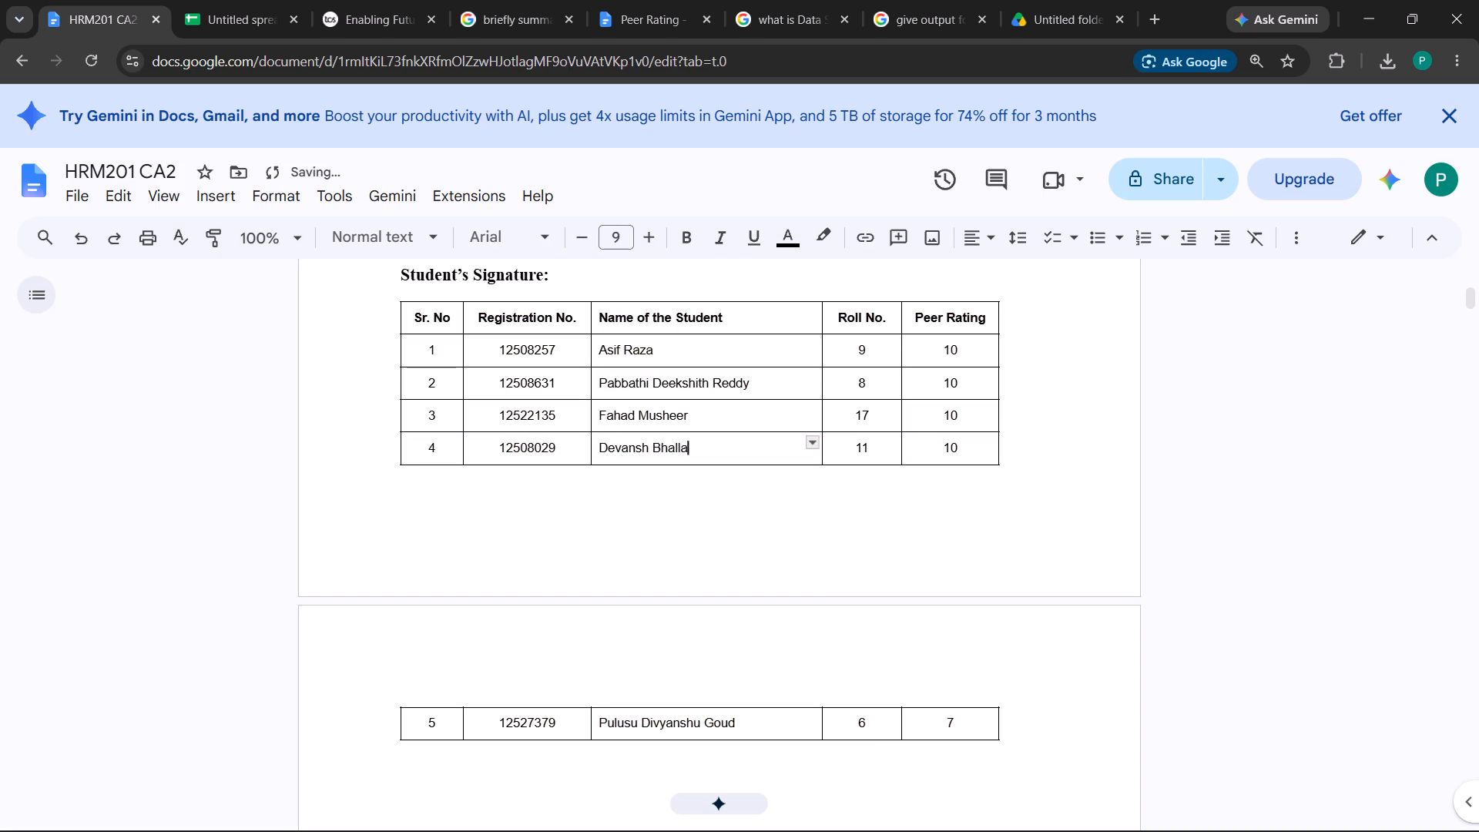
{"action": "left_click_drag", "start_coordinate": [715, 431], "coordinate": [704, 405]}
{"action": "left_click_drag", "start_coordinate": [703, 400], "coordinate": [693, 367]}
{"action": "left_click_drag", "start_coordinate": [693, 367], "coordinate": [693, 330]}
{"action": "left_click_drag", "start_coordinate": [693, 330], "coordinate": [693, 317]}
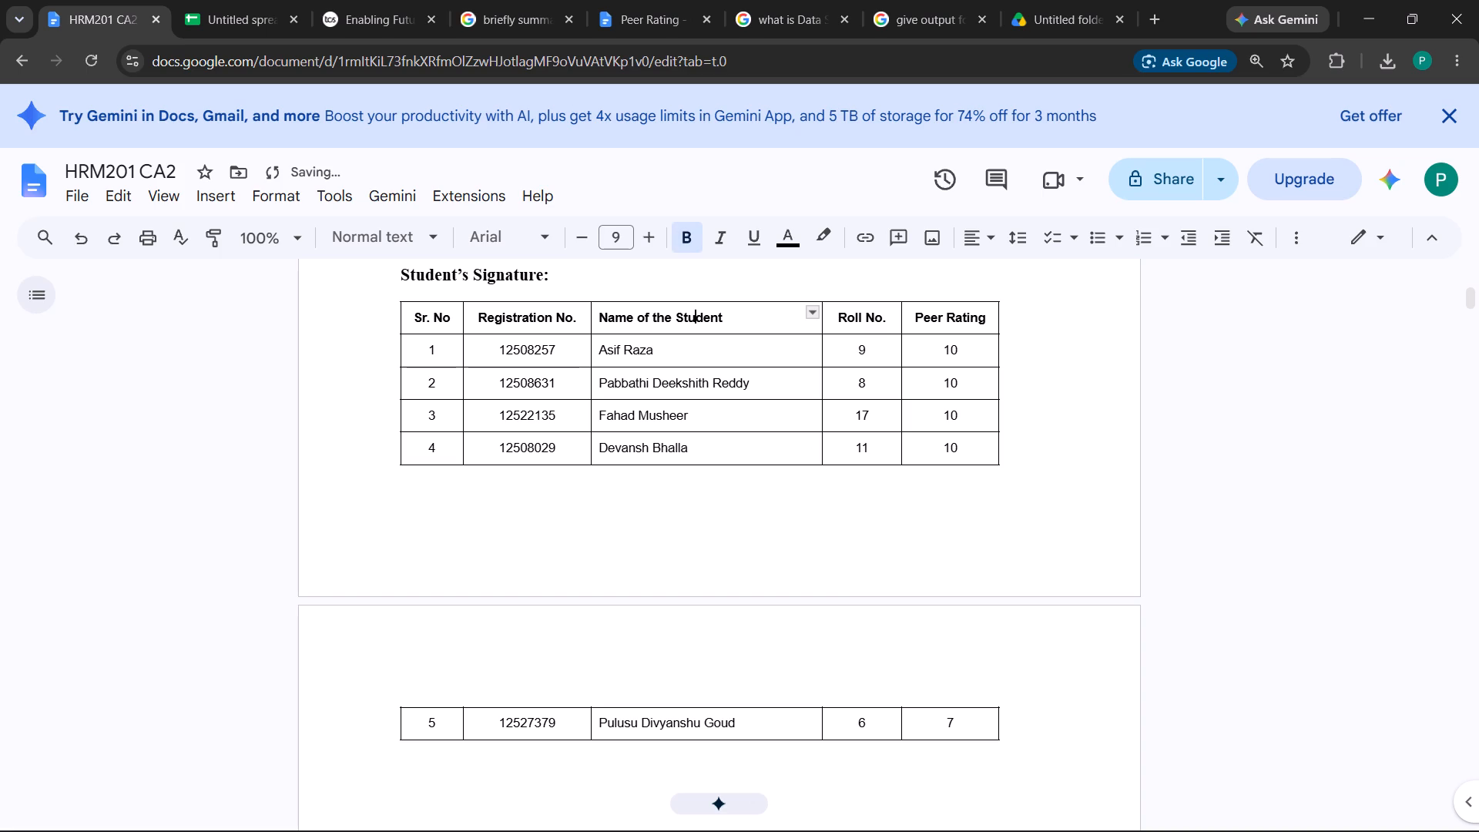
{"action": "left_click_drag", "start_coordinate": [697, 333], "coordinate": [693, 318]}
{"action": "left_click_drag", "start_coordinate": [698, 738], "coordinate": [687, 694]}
Remove the paragraph space after the "LOVELY PROFESSIONAL UNIVERSITY" line and before the "School of law" line.
{"action": "scroll", "coordinate": [686, 691], "scroll_direction": "up", "scroll_amount": 5}
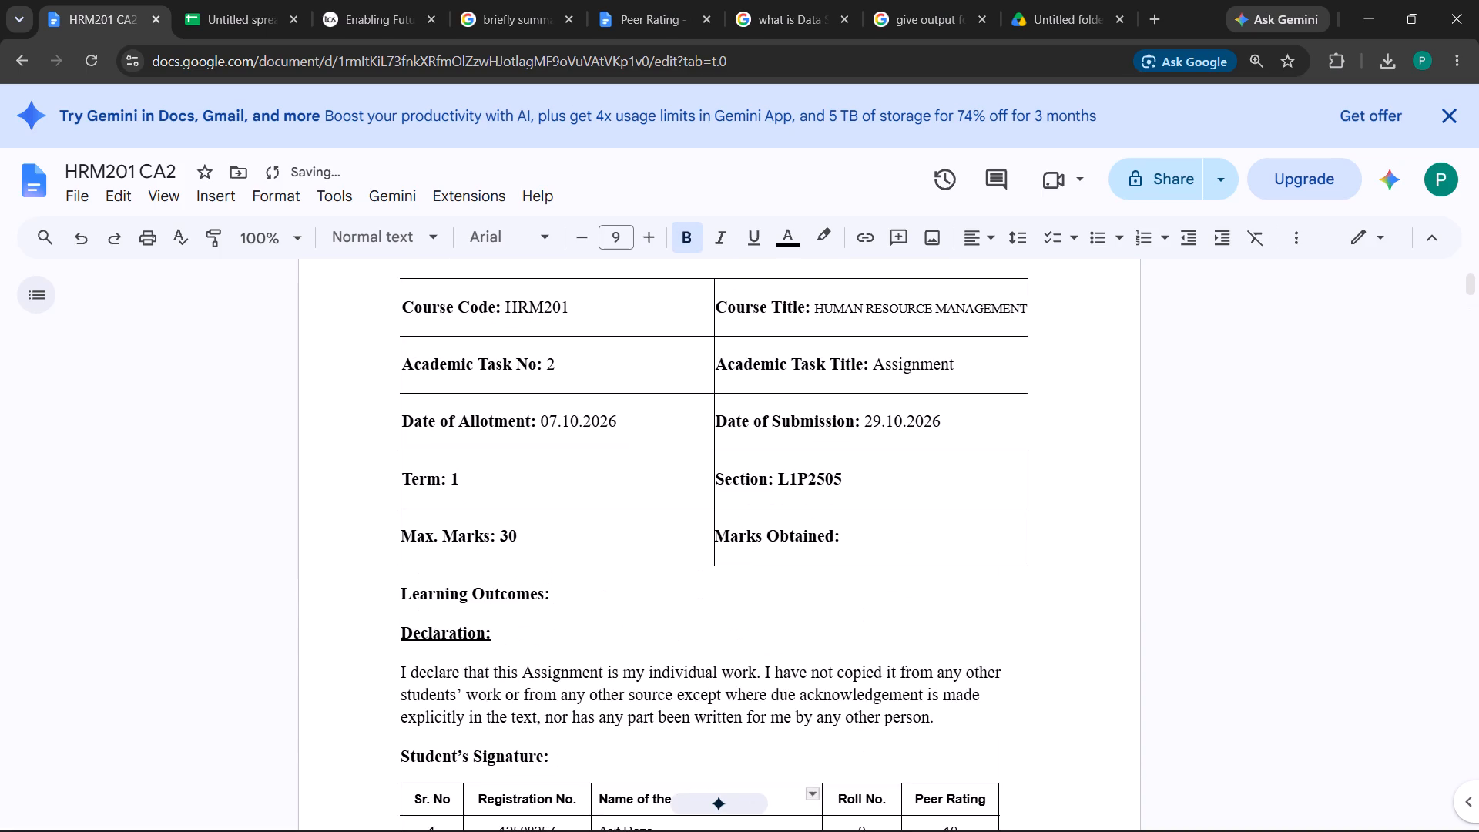
{"action": "left_click", "coordinate": [531, 614]}
{"action": "scroll", "coordinate": [662, 607], "scroll_direction": "up", "scroll_amount": 2}
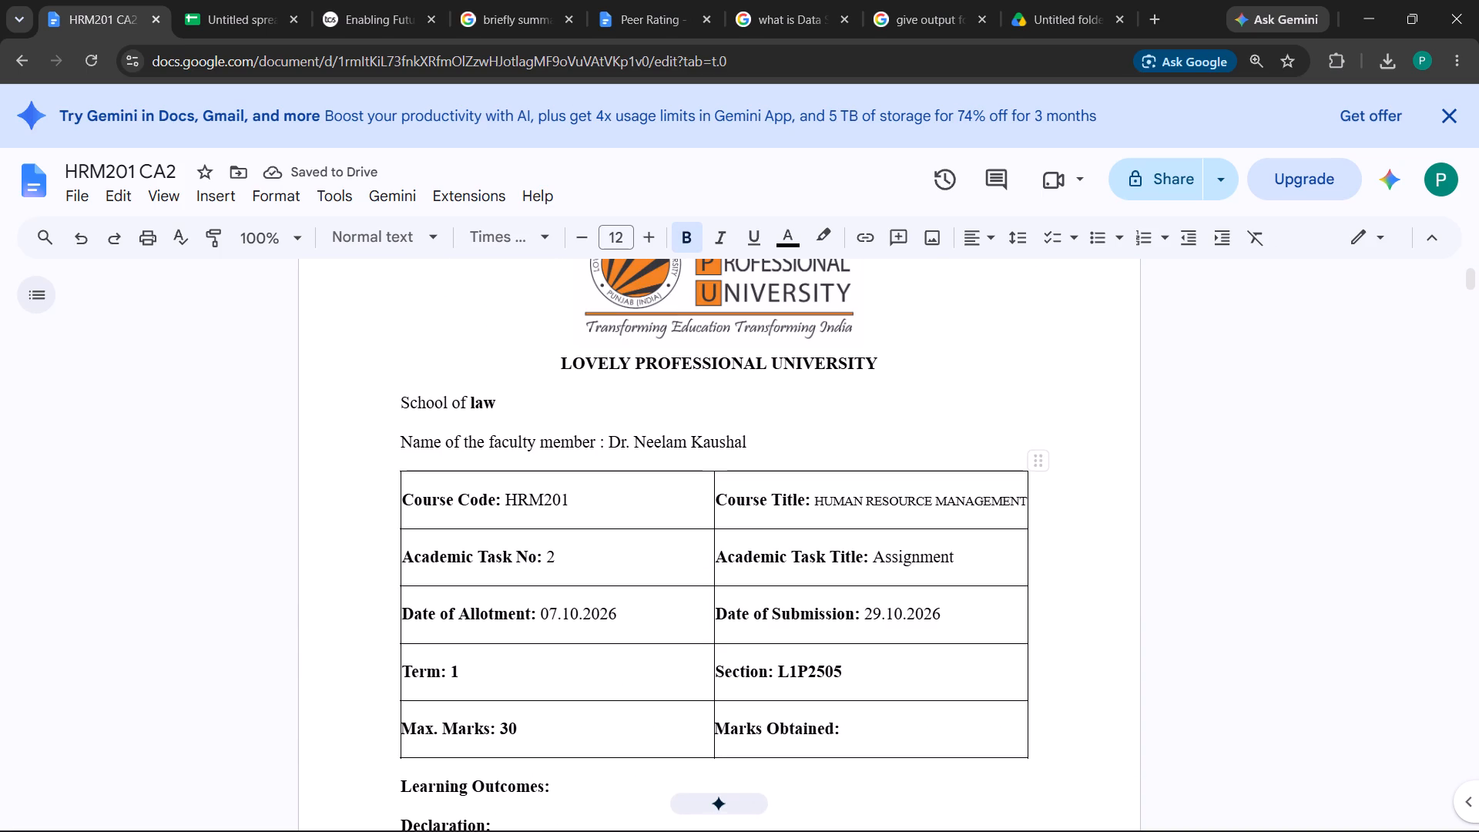
{"action": "left_click", "coordinate": [467, 399]}
{"action": "left_click", "coordinate": [573, 386]}
{"action": "left_click", "coordinate": [514, 381]}
{"action": "left_click", "coordinate": [1014, 242]}
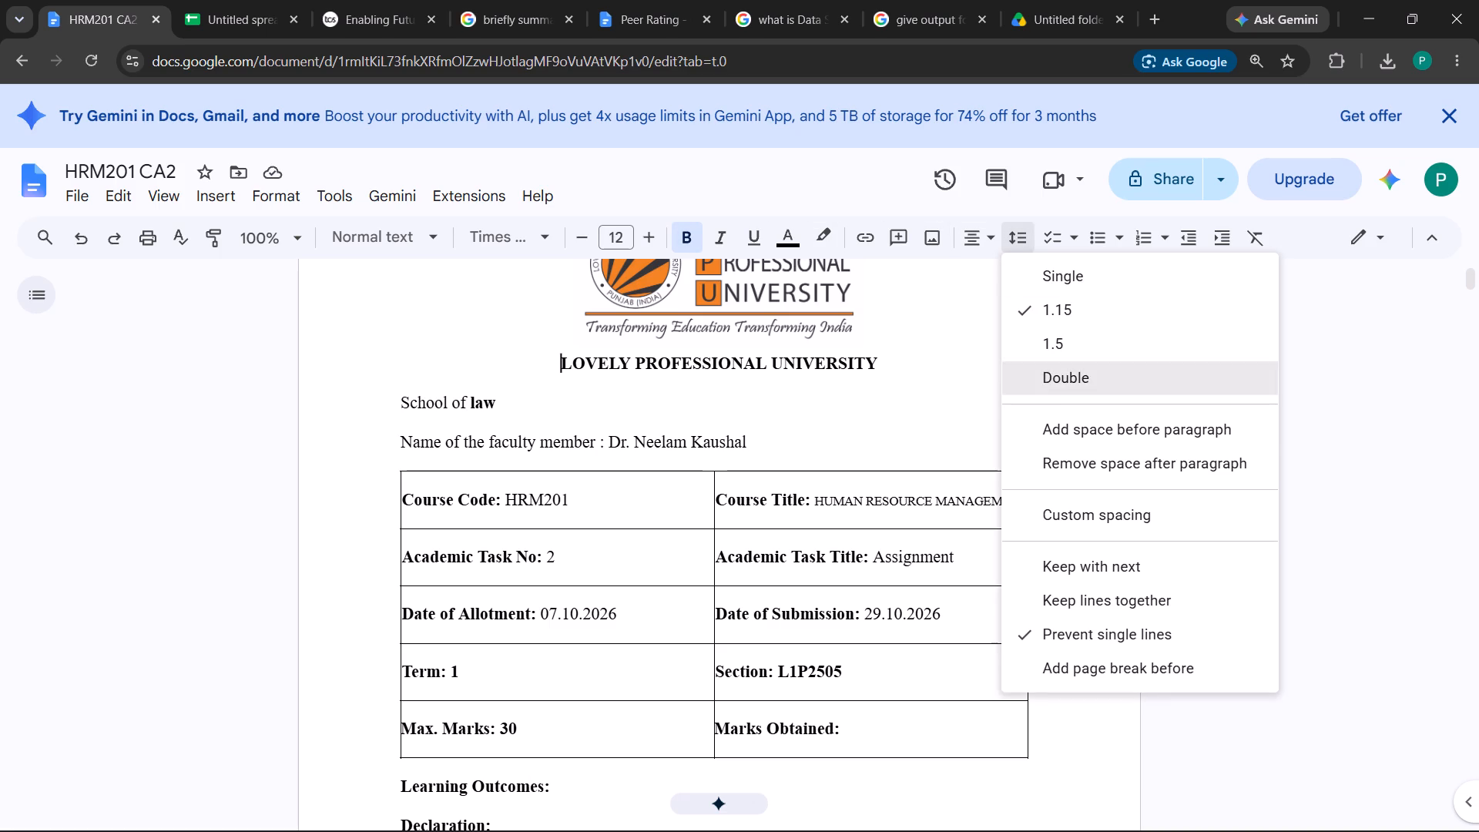
{"action": "left_click", "coordinate": [1089, 468]}
{"action": "left_click", "coordinate": [498, 381]}
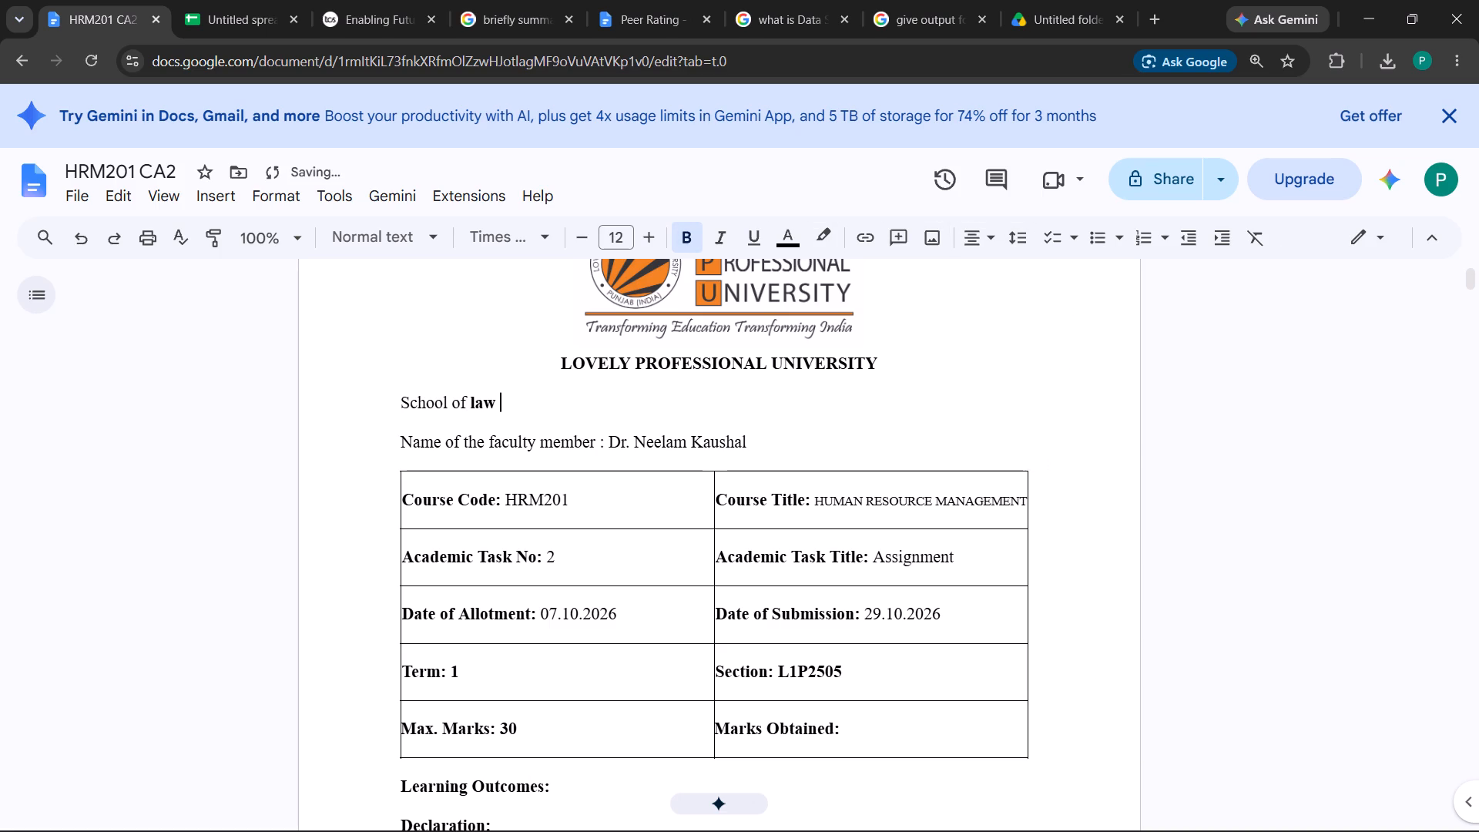
{"action": "left_click", "coordinate": [1019, 242]}
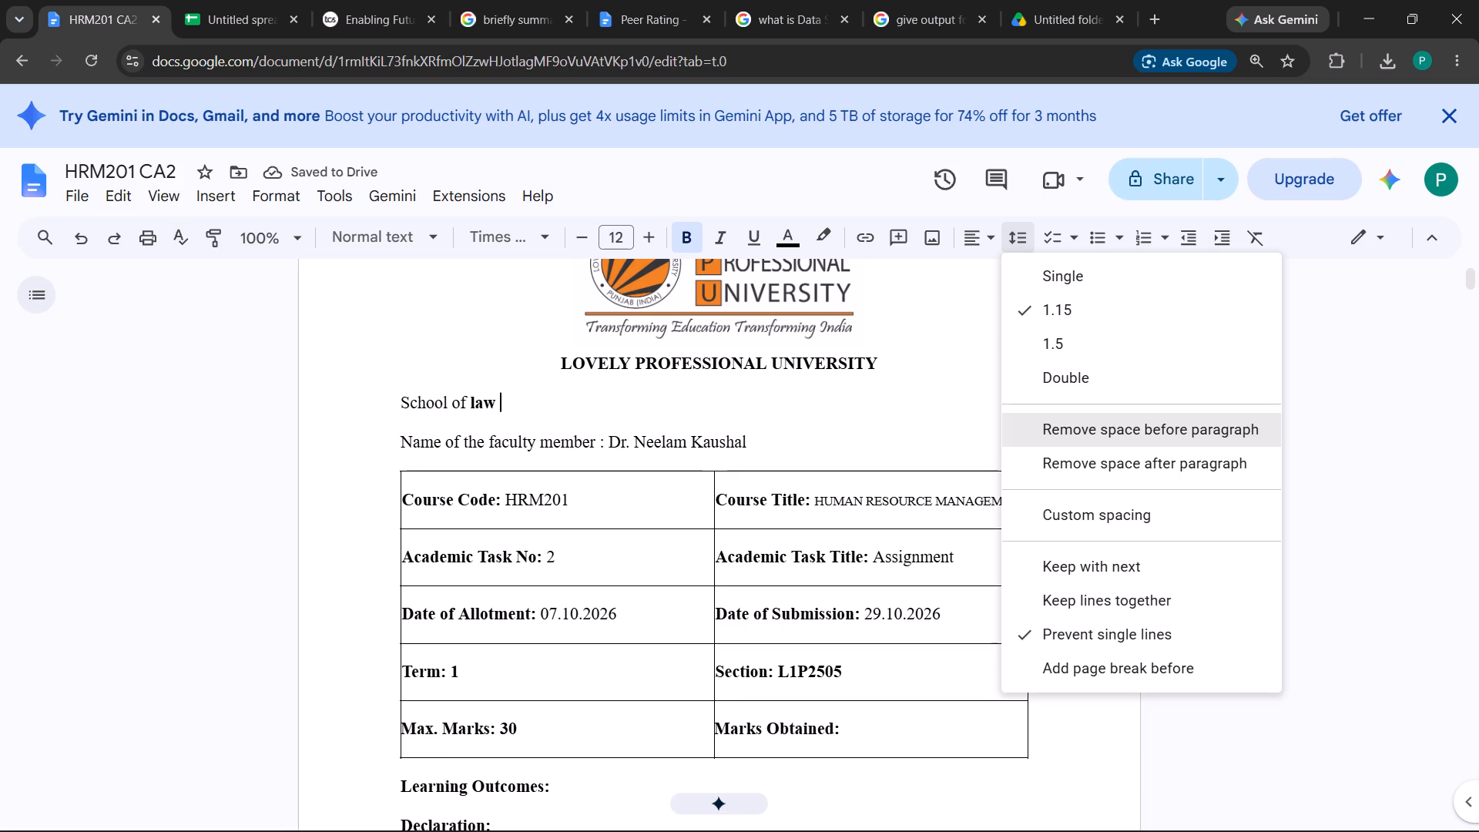
{"action": "left_click", "coordinate": [1096, 432]}
Increase the font size of the whole peer rating table to 11.
{"action": "scroll", "coordinate": [571, 424], "scroll_direction": "down", "scroll_amount": 5}
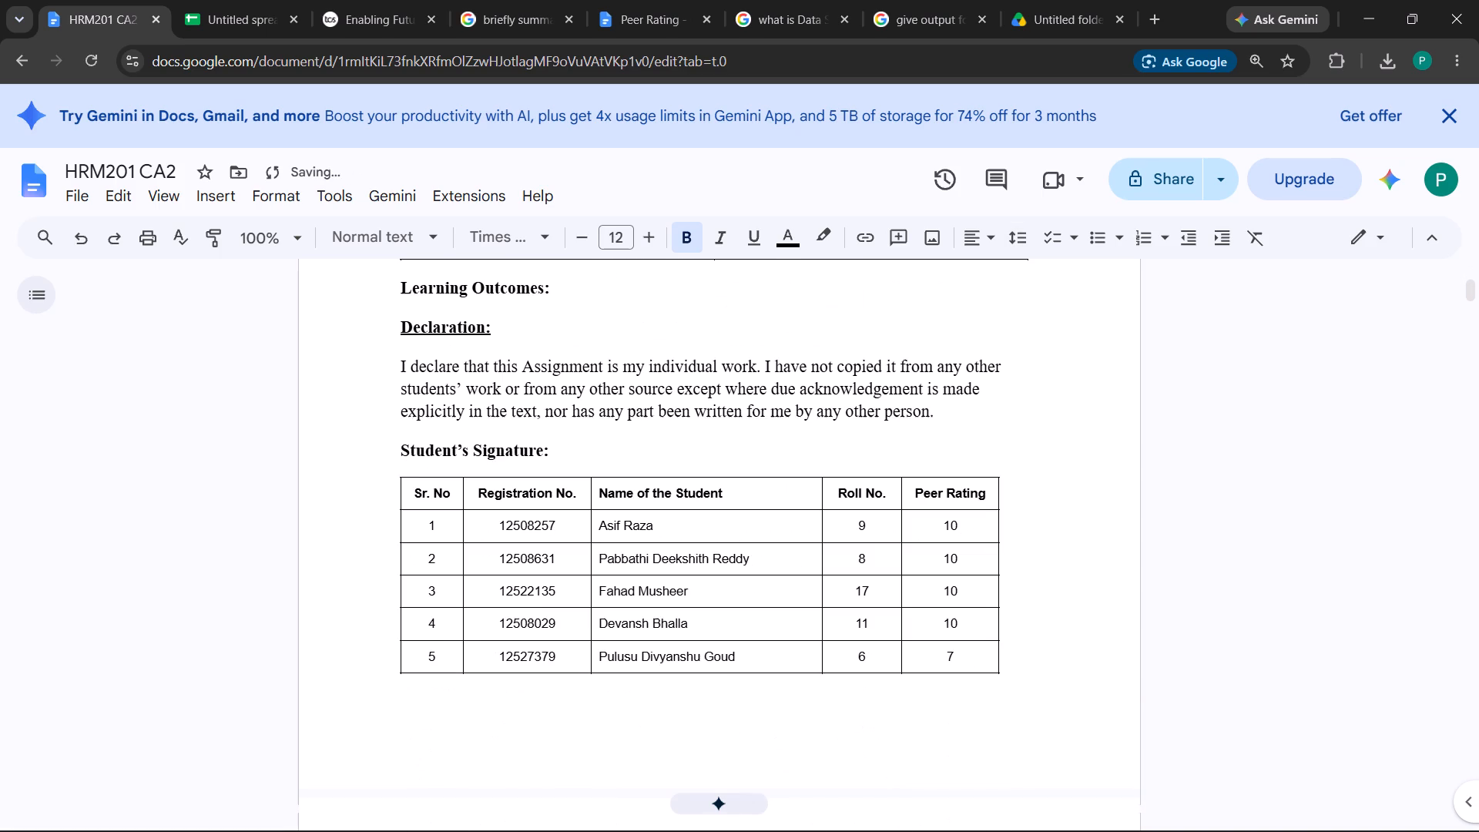
{"action": "left_click_drag", "start_coordinate": [414, 495], "coordinate": [754, 621]}
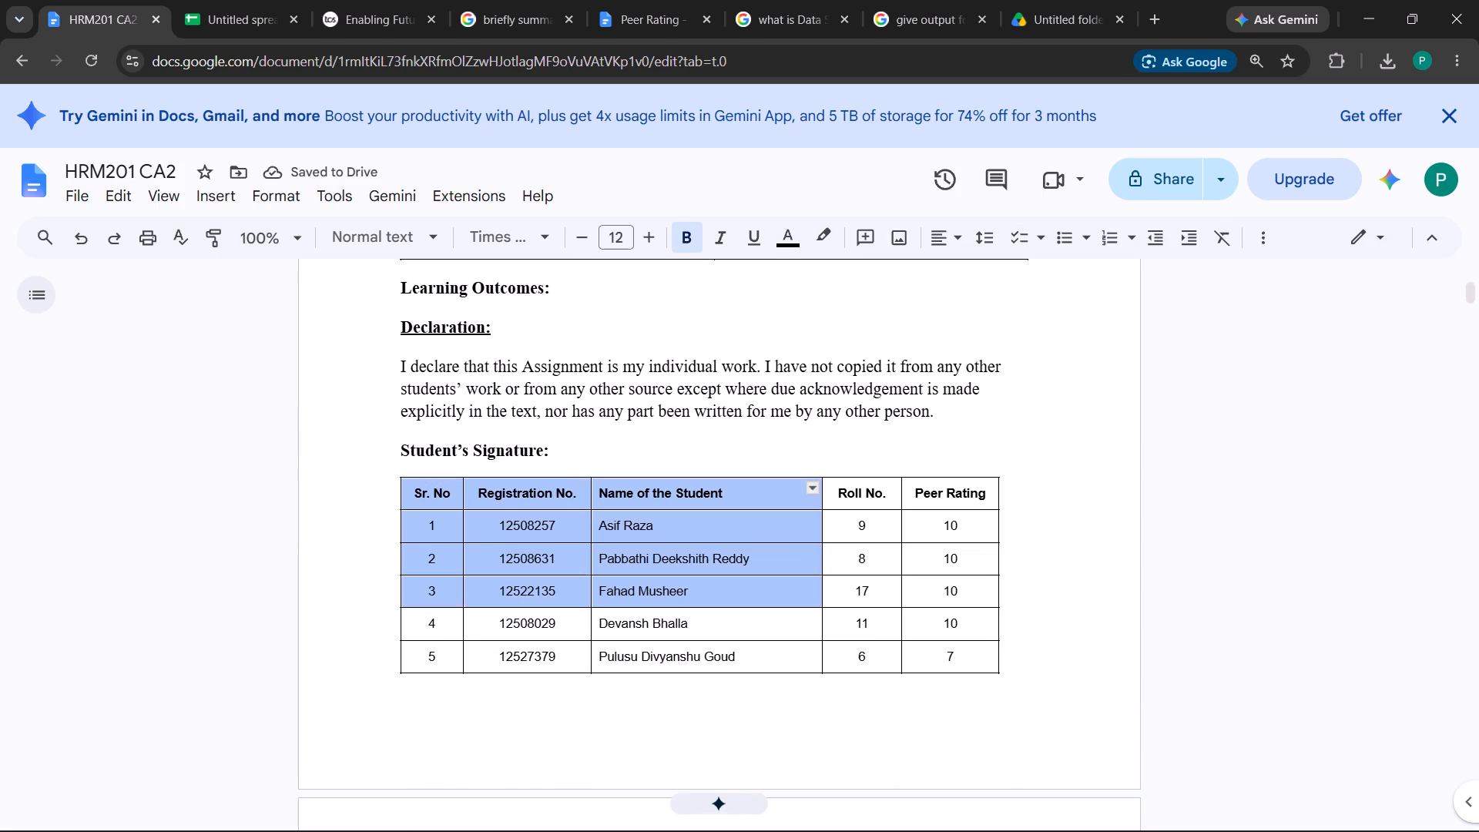
{"action": "left_click_drag", "start_coordinate": [754, 621], "coordinate": [954, 650]}
{"action": "left_click", "coordinate": [646, 244]}
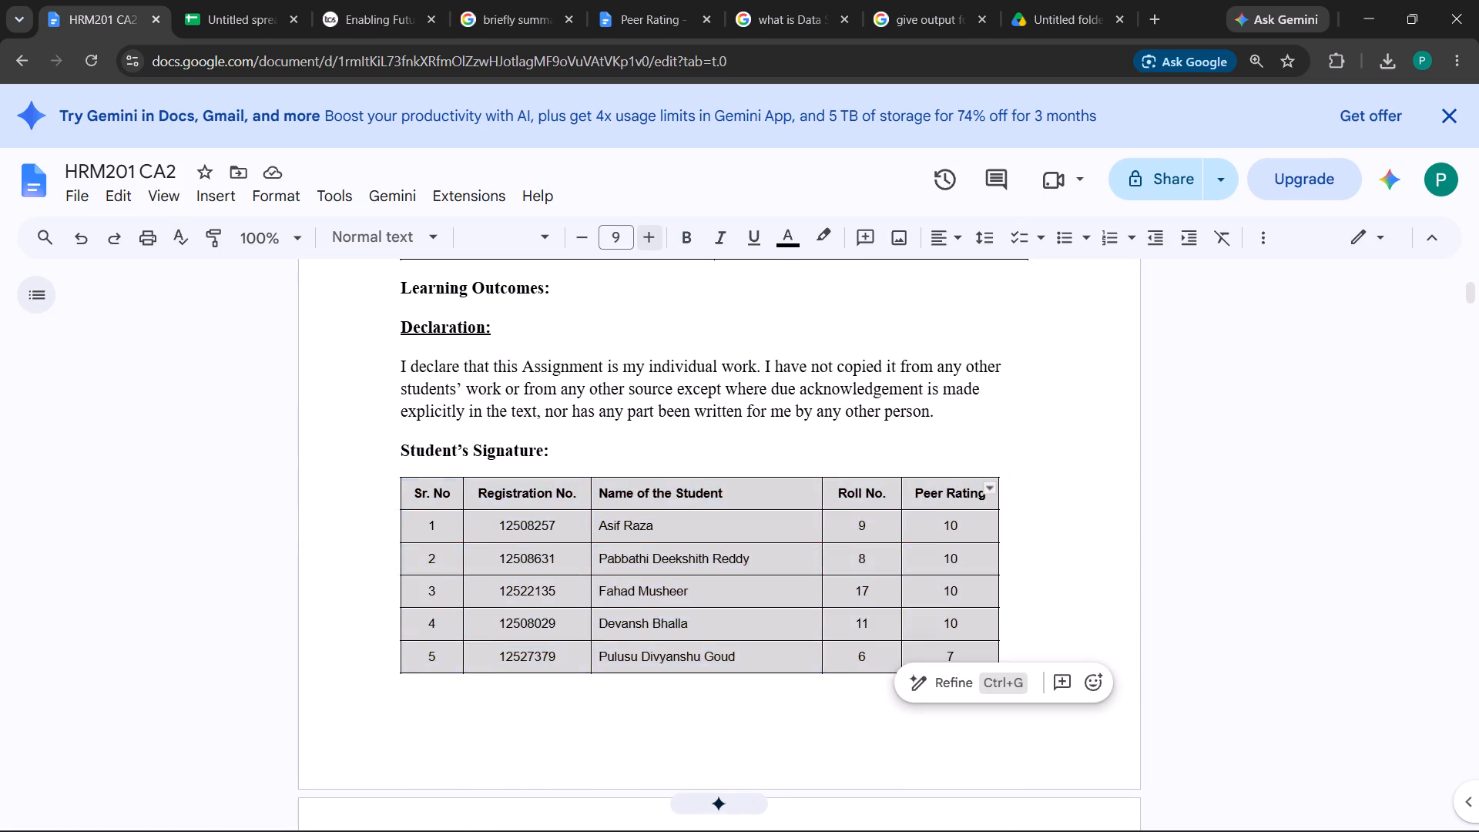
{"action": "left_click", "coordinate": [646, 244]}
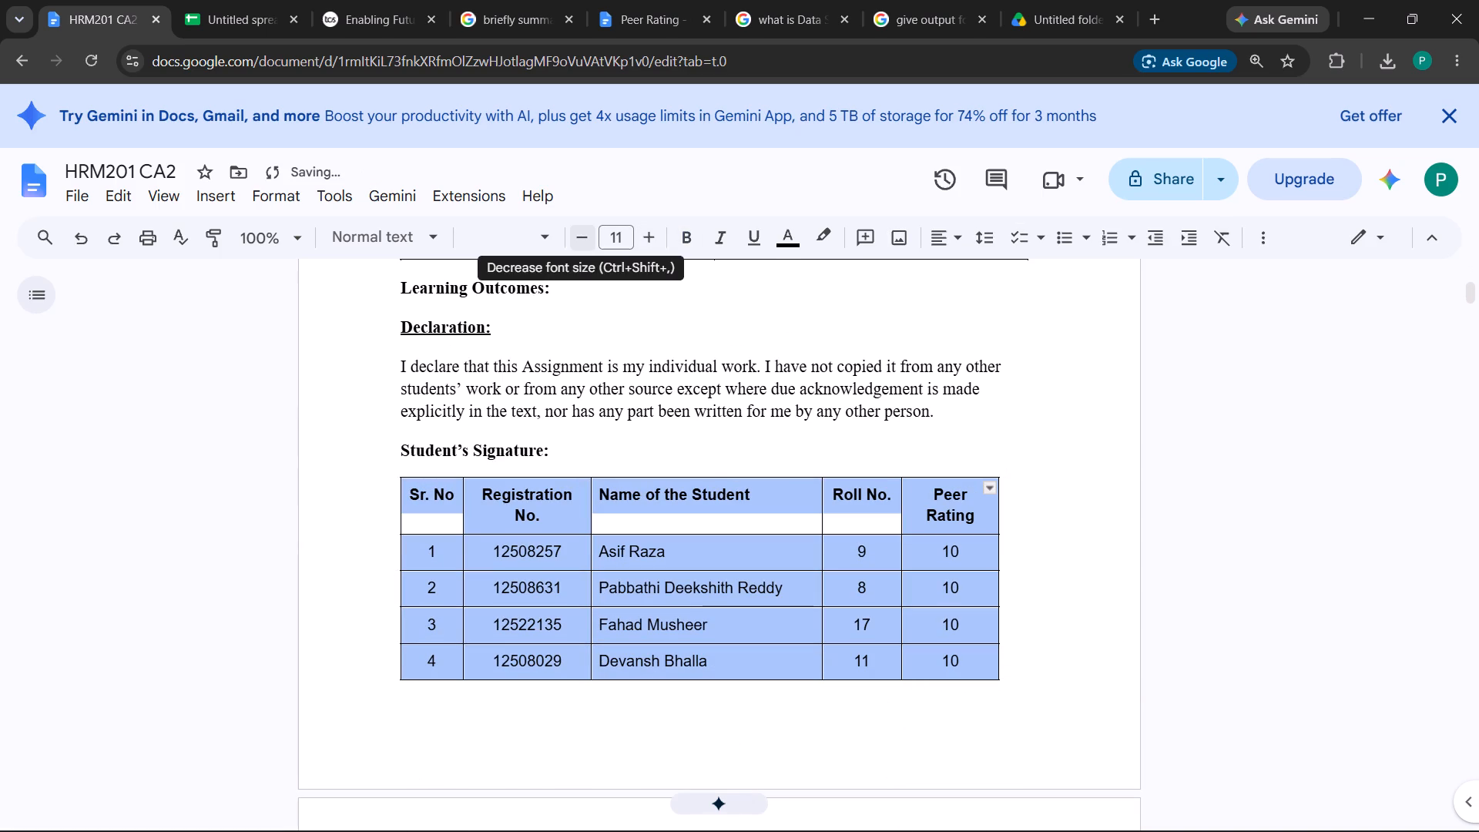
{"action": "scroll", "coordinate": [671, 490], "scroll_direction": "down", "scroll_amount": 1}
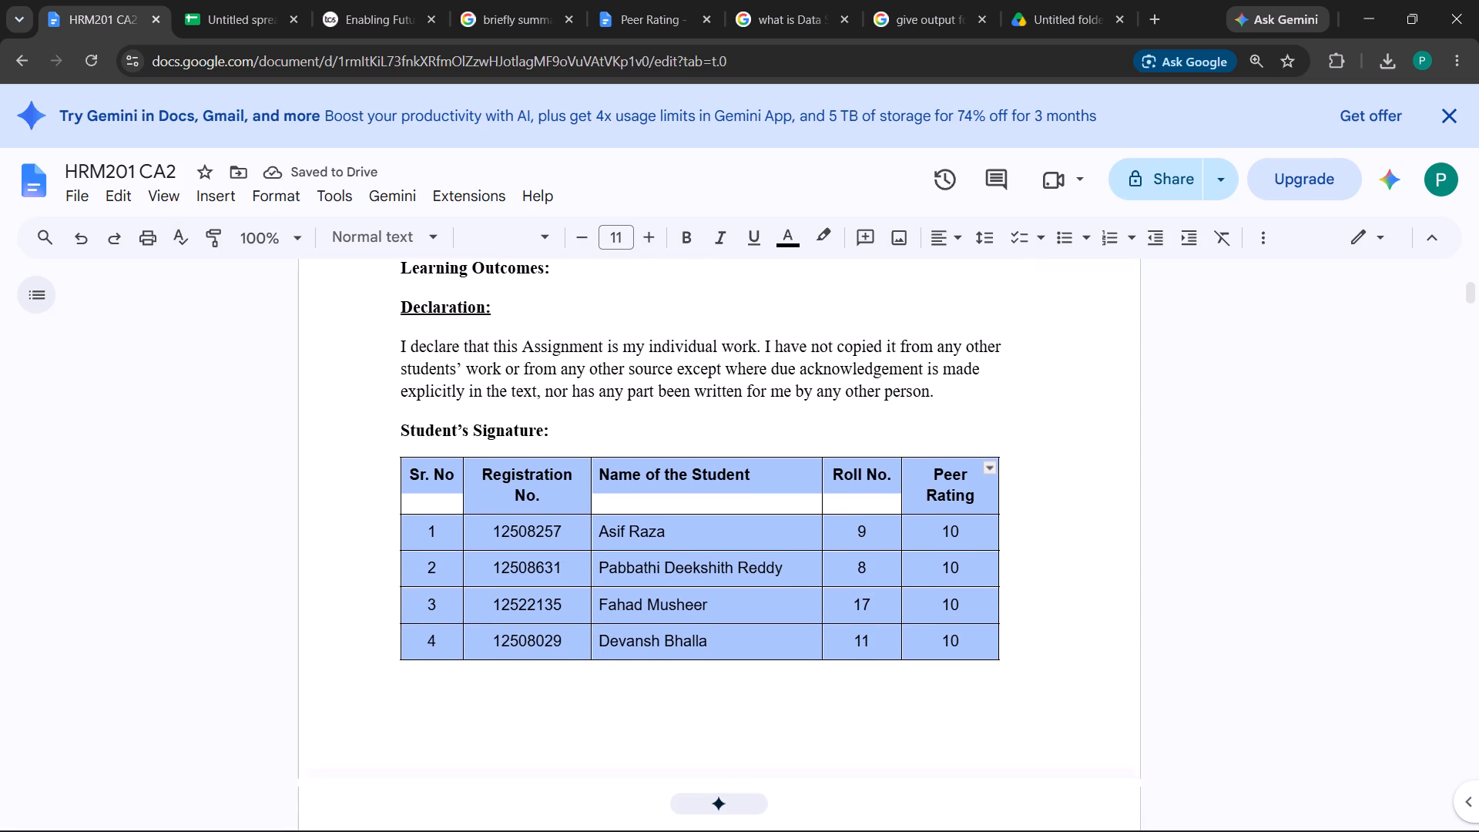
{"action": "scroll", "coordinate": [671, 490], "scroll_direction": "down", "scroll_amount": 1}
{"action": "scroll", "coordinate": [671, 490], "scroll_direction": "up", "scroll_amount": 1}
{"action": "left_click", "coordinate": [585, 594]}
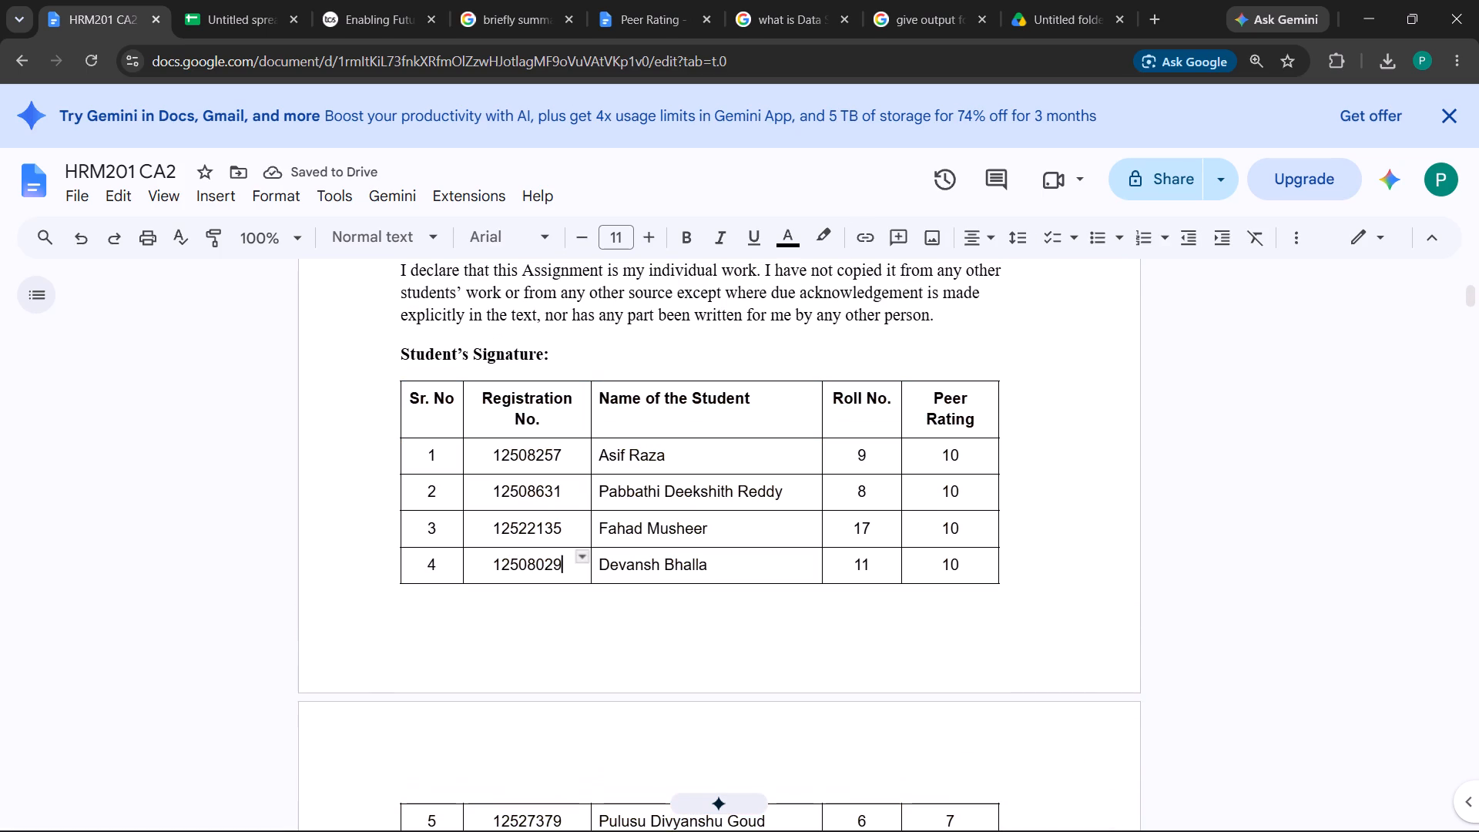
Widen the Registration No. and Peer Rating columns so their headers fit on one line, keeping each student name on one line.
{"action": "left_click_drag", "start_coordinate": [592, 417], "coordinate": [625, 418]}
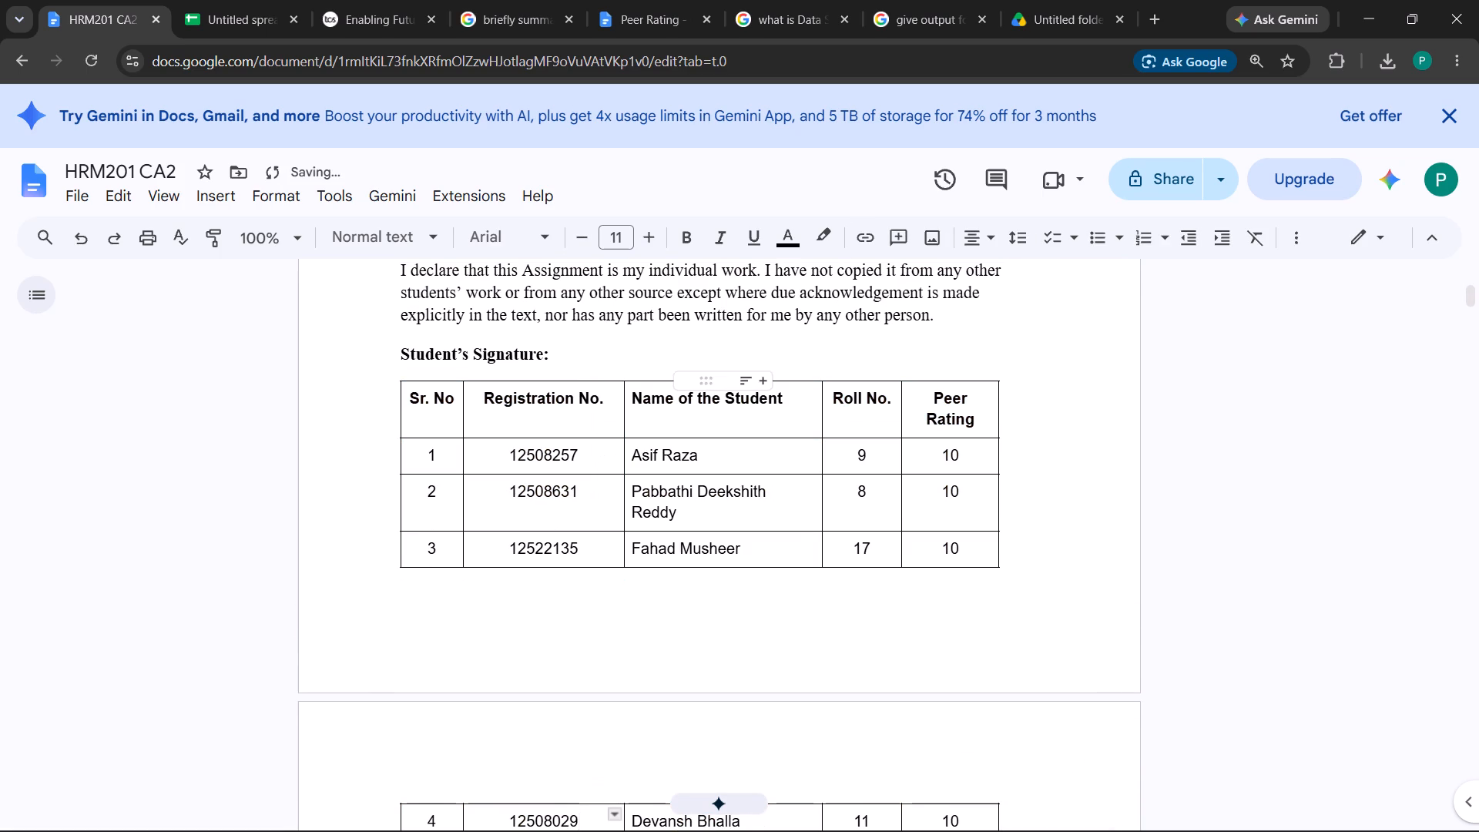
{"action": "left_click", "coordinate": [625, 418]}
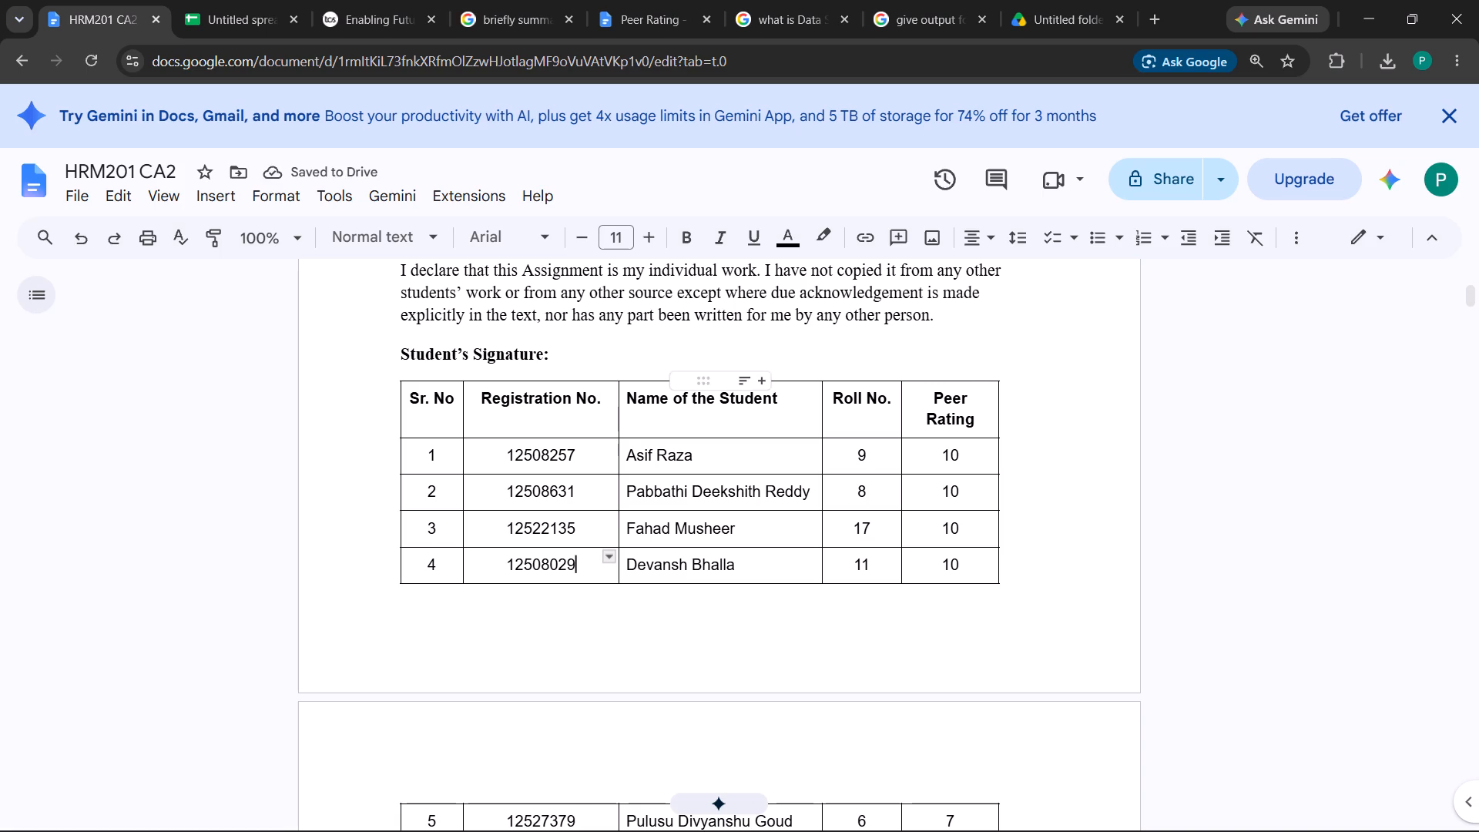
{"action": "left_click", "coordinate": [998, 411]}
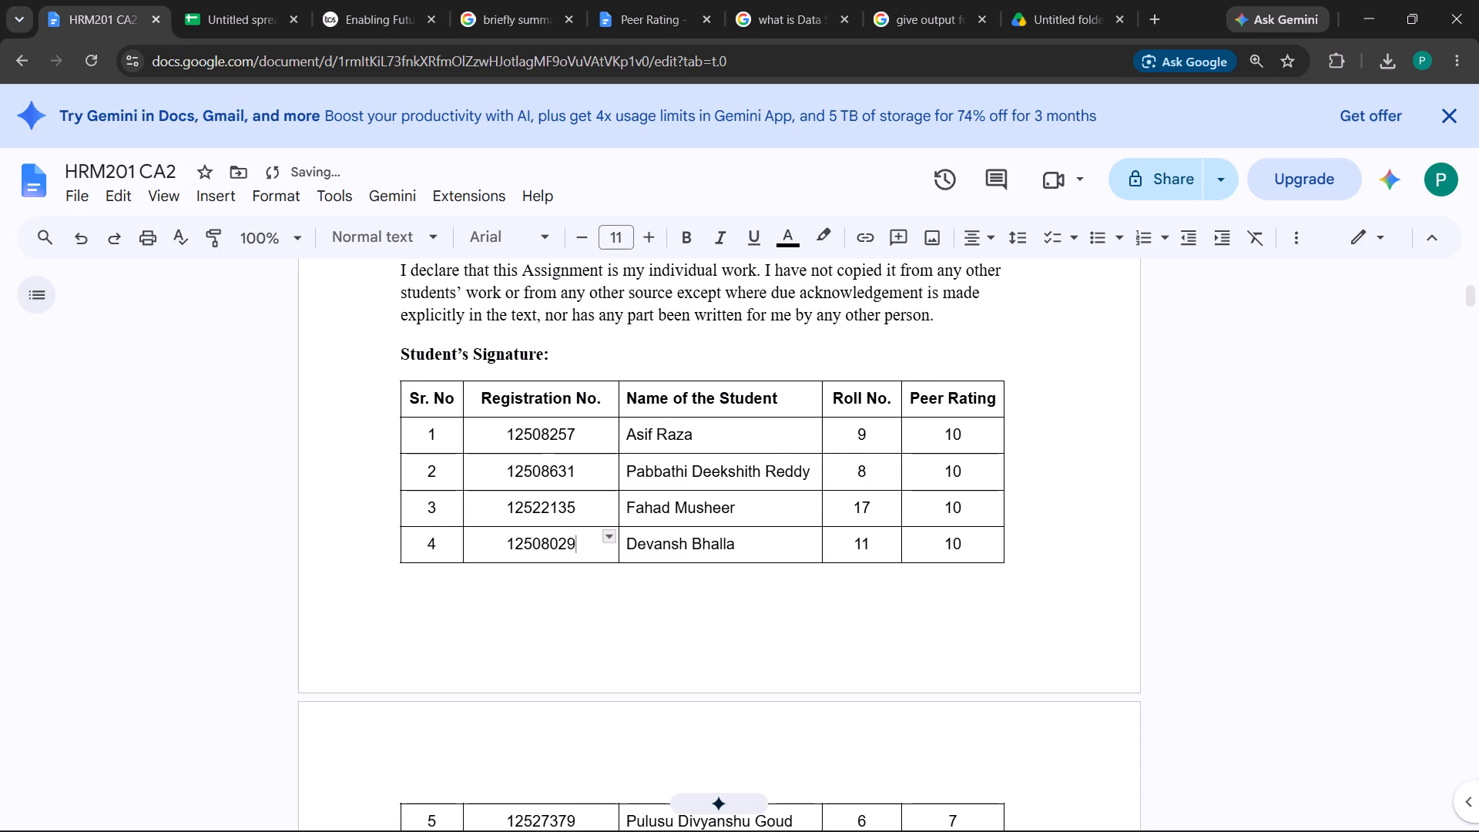
{"action": "left_click", "coordinate": [658, 380]}
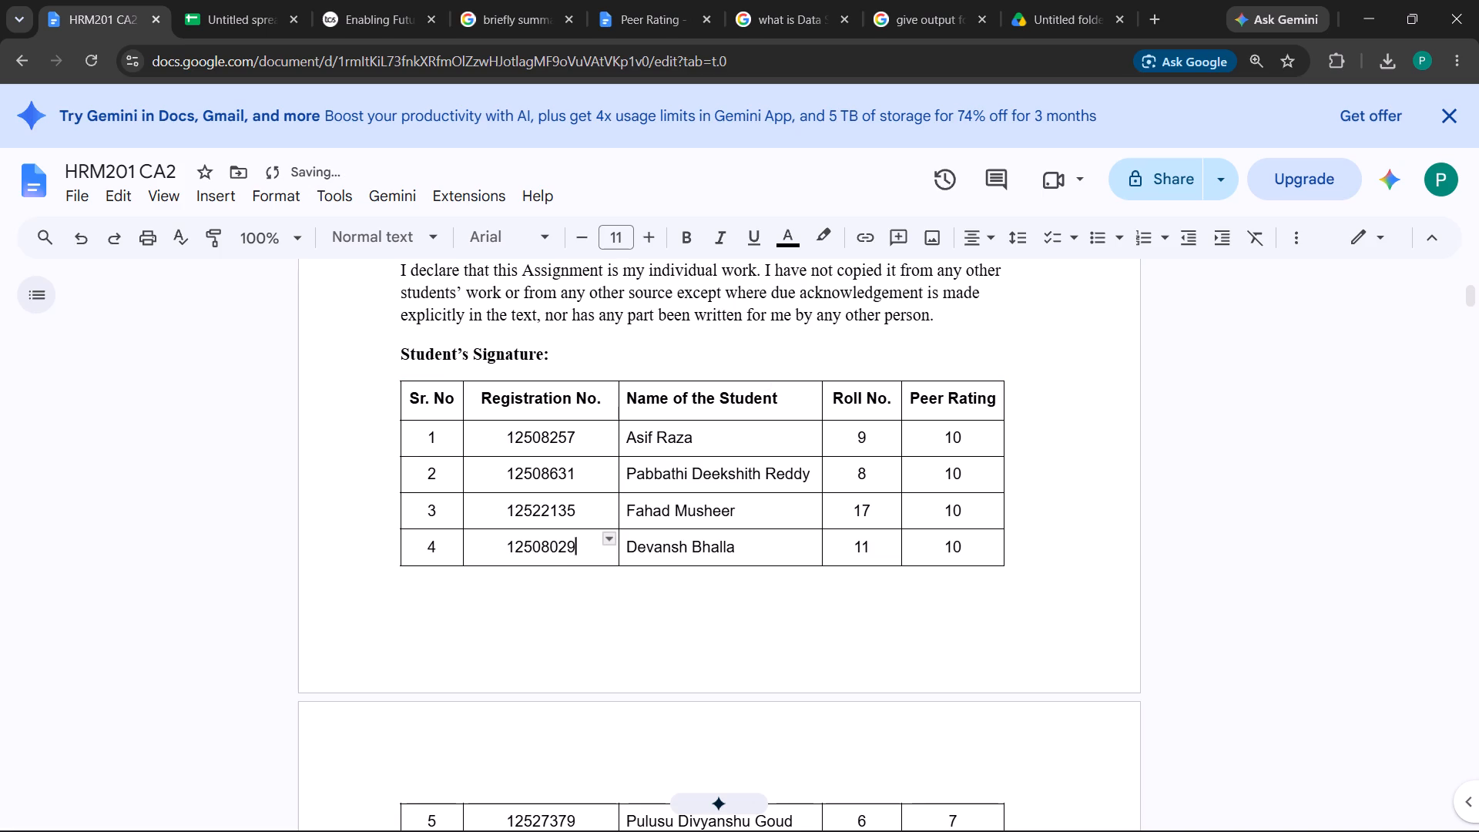
Shrink the header row of the peer rating table to match the height of the student rows.
{"action": "left_click_drag", "start_coordinate": [660, 381], "coordinate": [668, 404]}
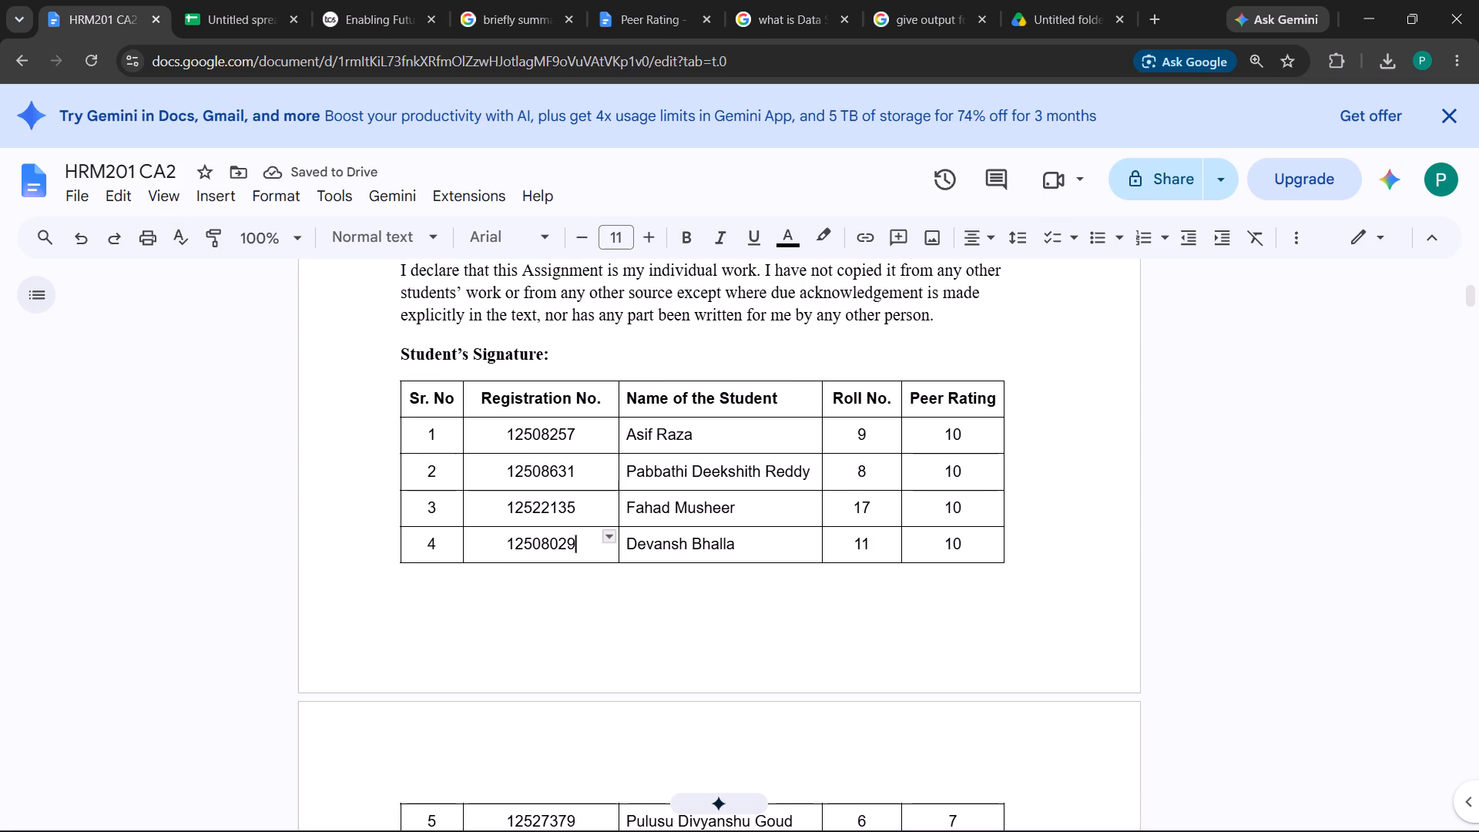
Remove the paragraph space after the "Declaration:" heading on the cover page.
{"action": "scroll", "coordinate": [833, 616], "scroll_direction": "up", "scroll_amount": 3}
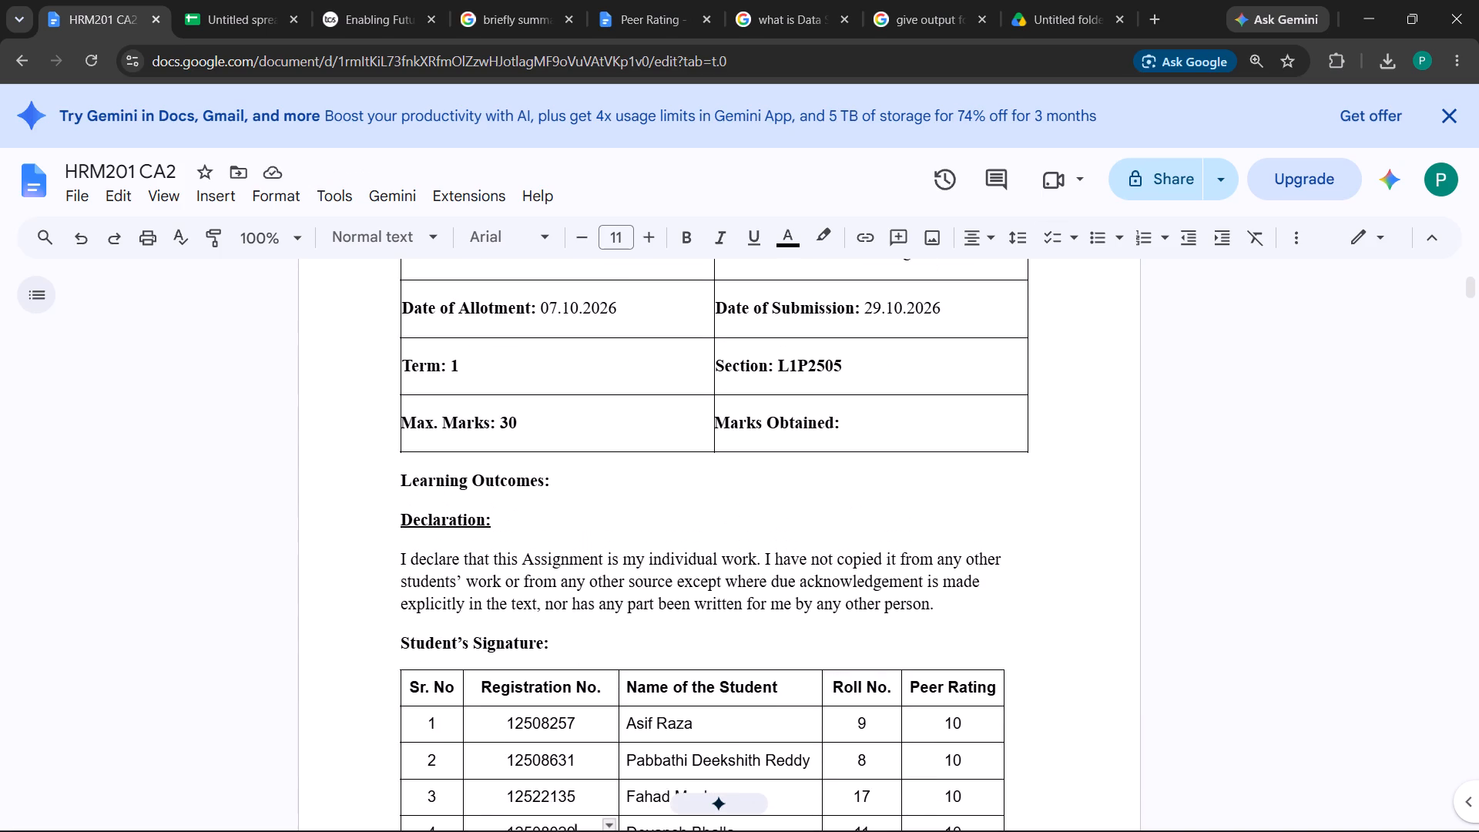
{"action": "left_click", "coordinate": [454, 534]}
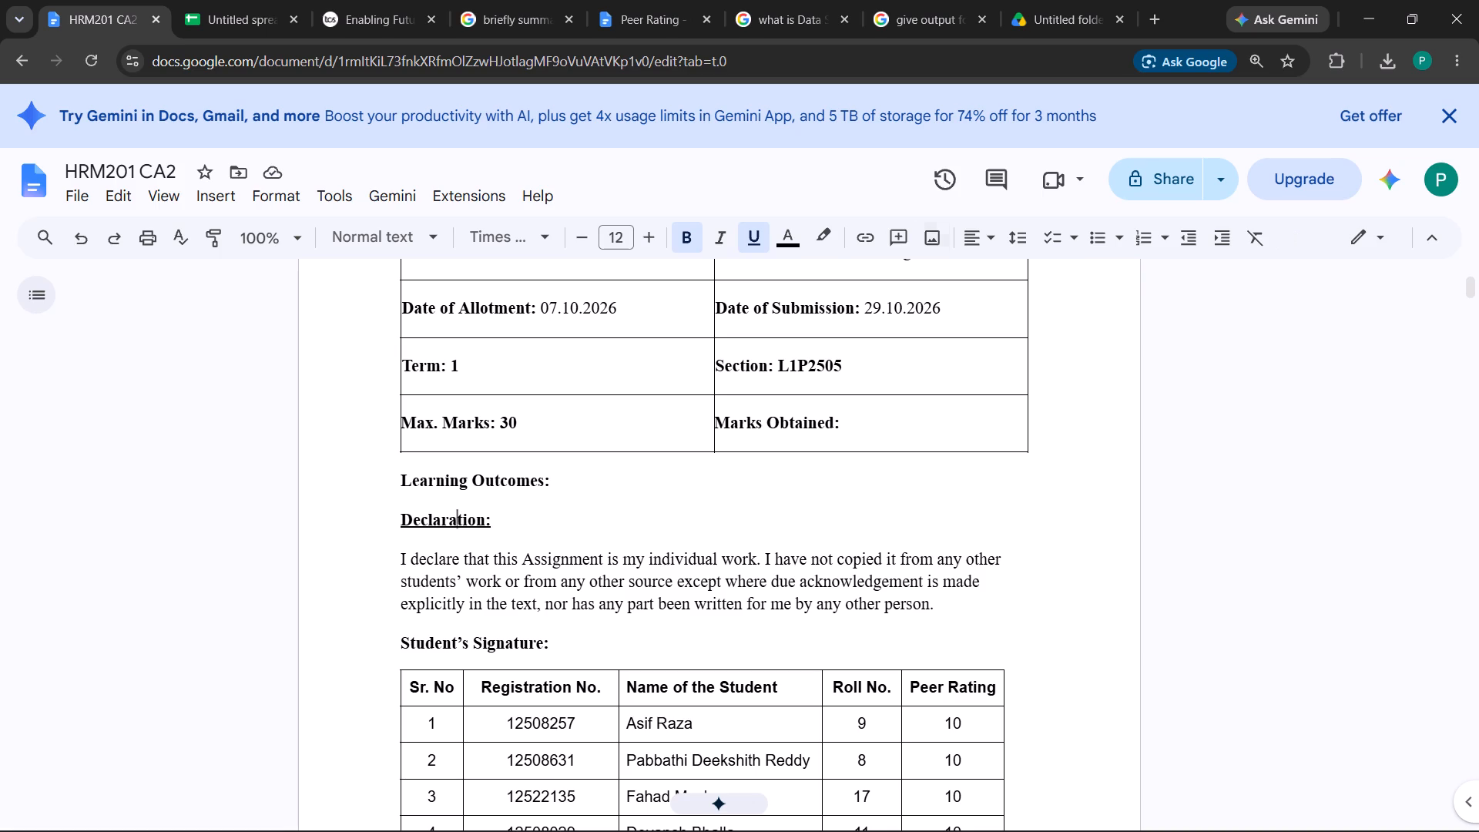
{"action": "left_click", "coordinate": [1008, 243]}
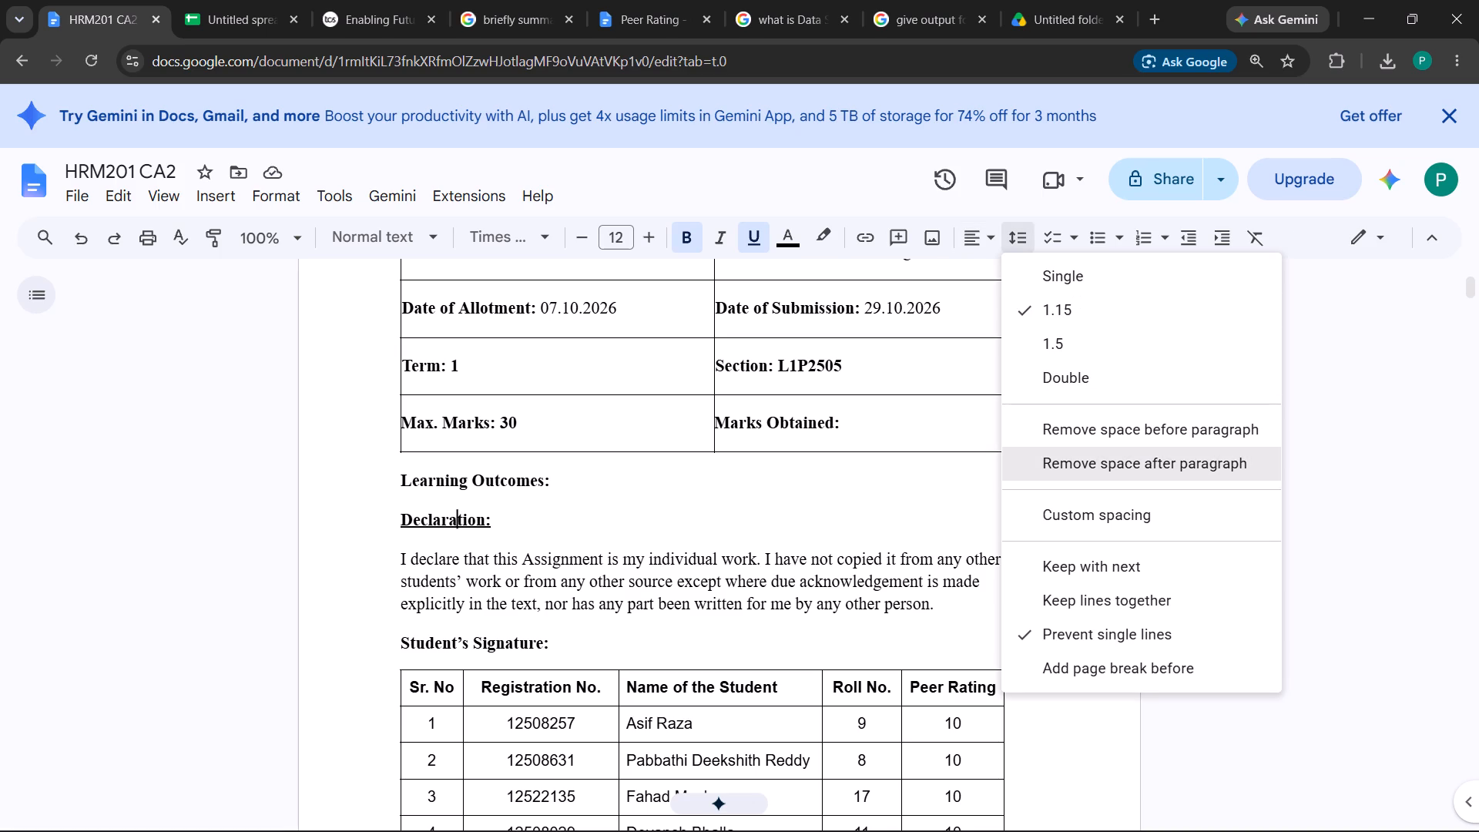
Close the gap under the "Declaration:" heading by removing the space after the heading and the space before the declaration paragraph.
{"action": "left_click", "coordinate": [1078, 451]}
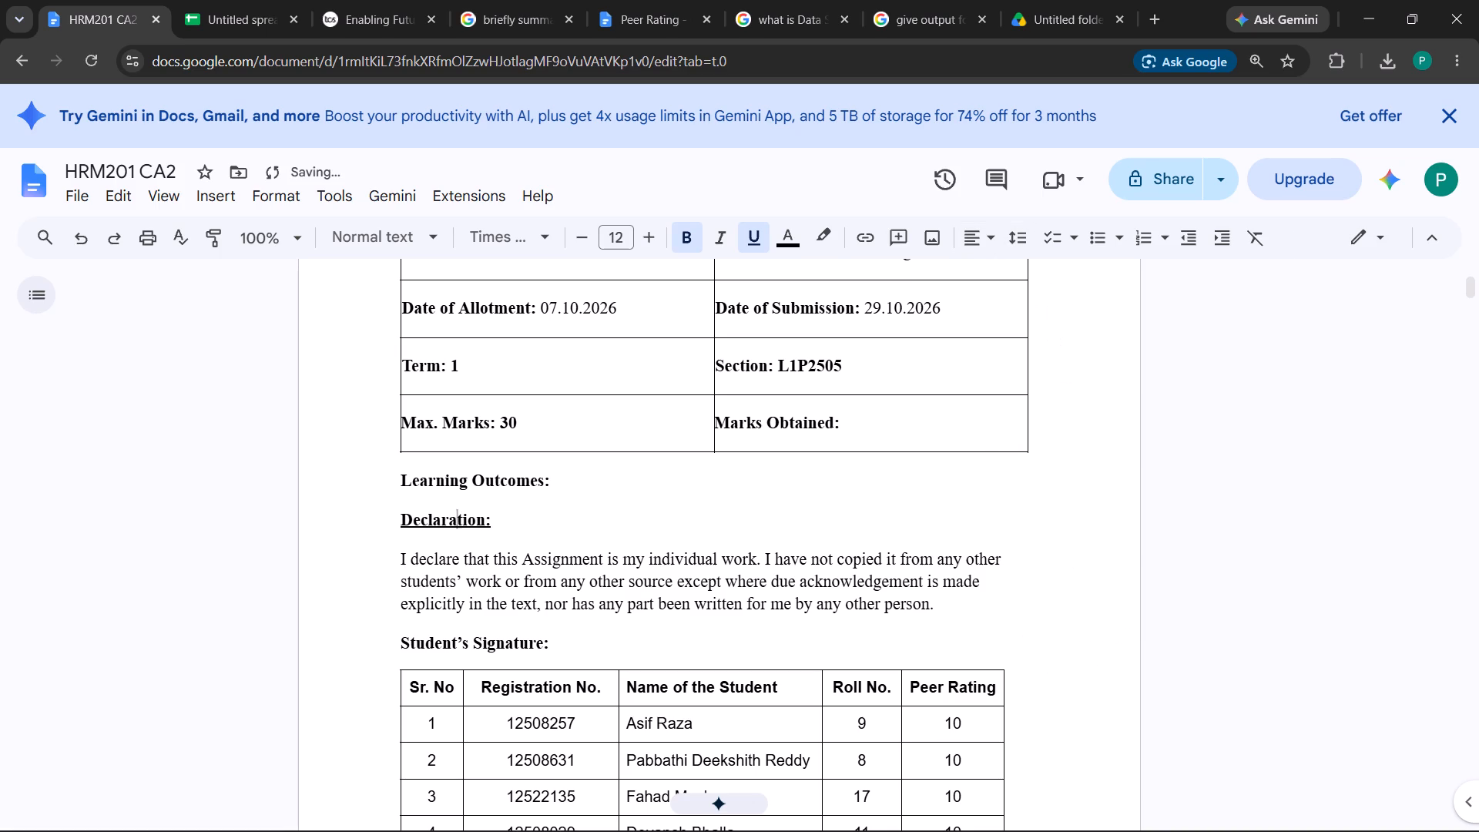
{"action": "left_click", "coordinate": [565, 558]}
{"action": "left_click", "coordinate": [1014, 244]}
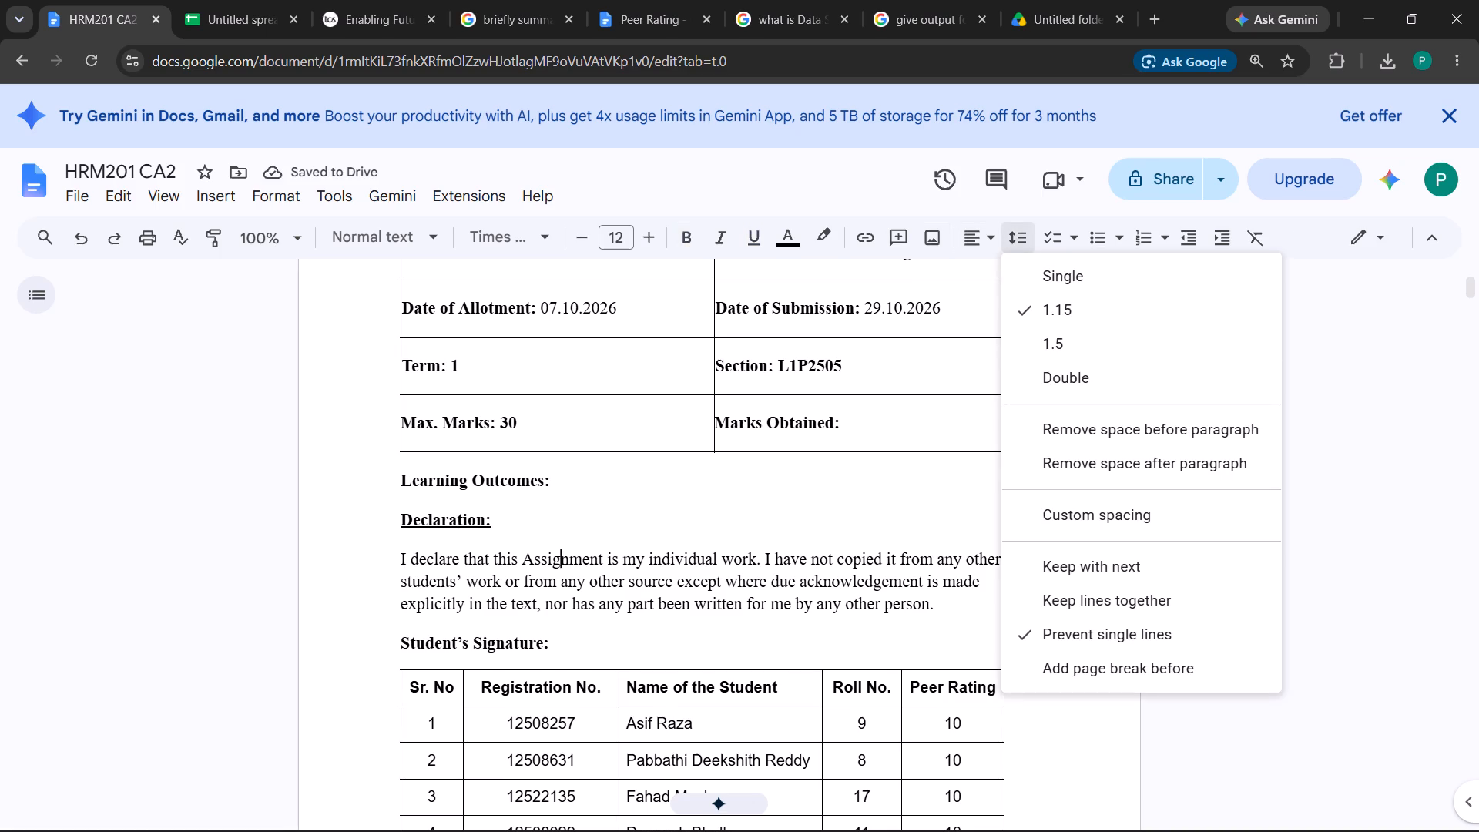
{"action": "left_click", "coordinate": [1042, 420]}
{"action": "scroll", "coordinate": [626, 508], "scroll_direction": "down", "scroll_amount": 2}
{"action": "left_click", "coordinate": [1240, 561]}
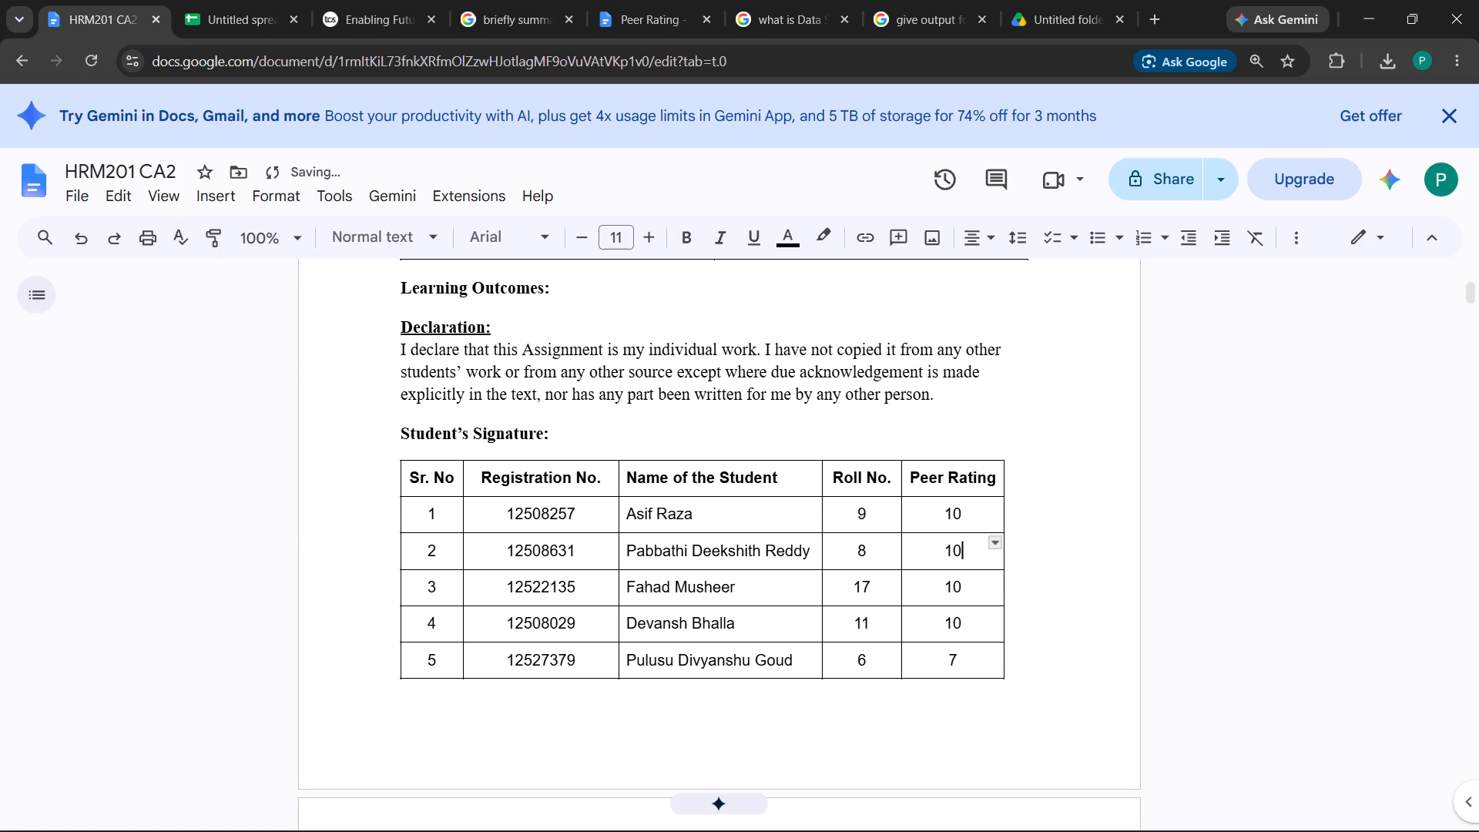
{"action": "scroll", "coordinate": [1209, 512], "scroll_direction": "up", "scroll_amount": 1}
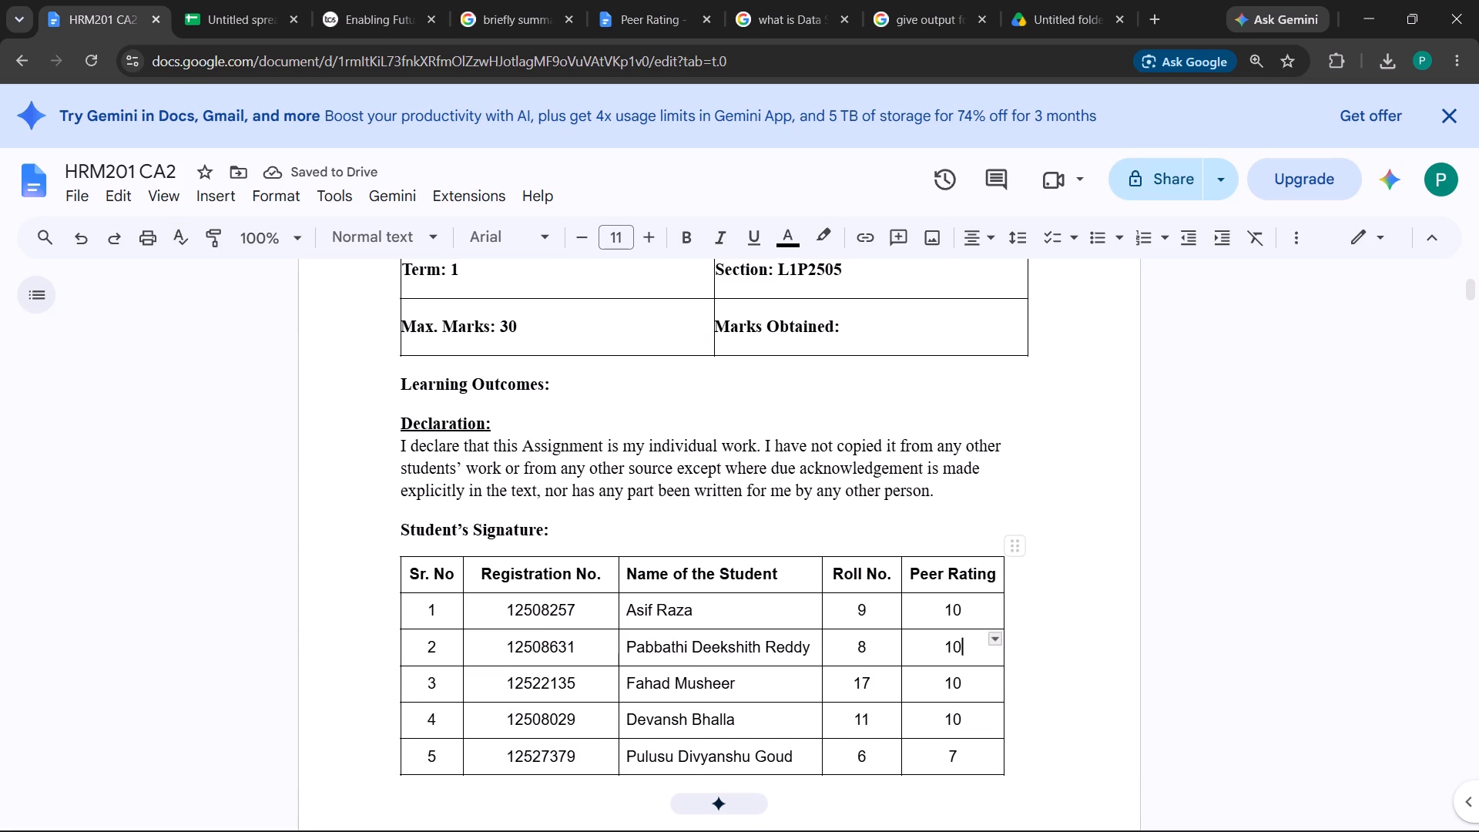
{"action": "left_click", "coordinate": [1354, 555]}
{"action": "left_click", "coordinate": [1246, 427]}
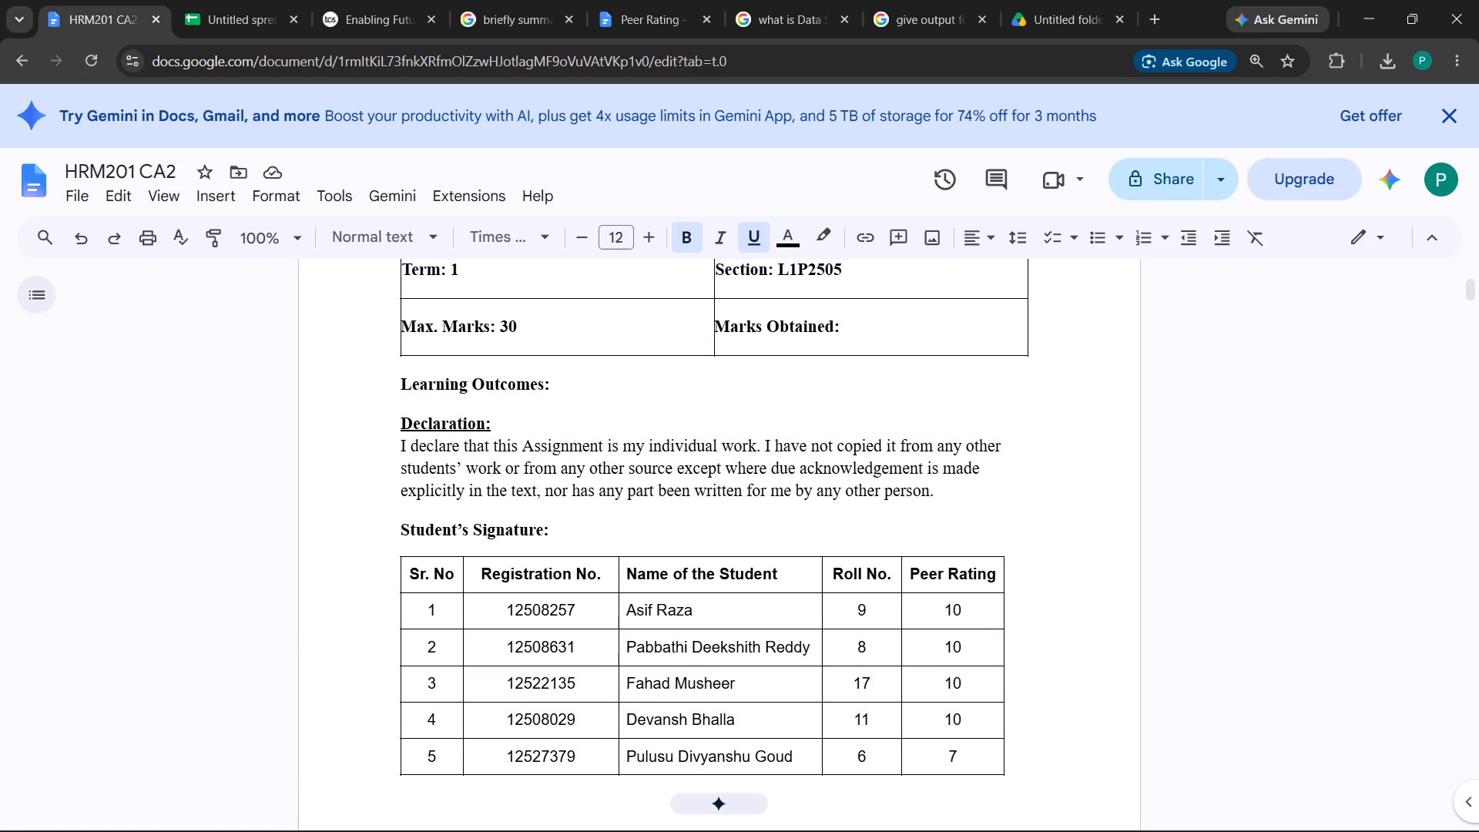
Make the faculty member's name bold in the "Name of the faculty member" line on the cover page.
{"action": "scroll", "coordinate": [1223, 428], "scroll_direction": "up", "scroll_amount": 7}
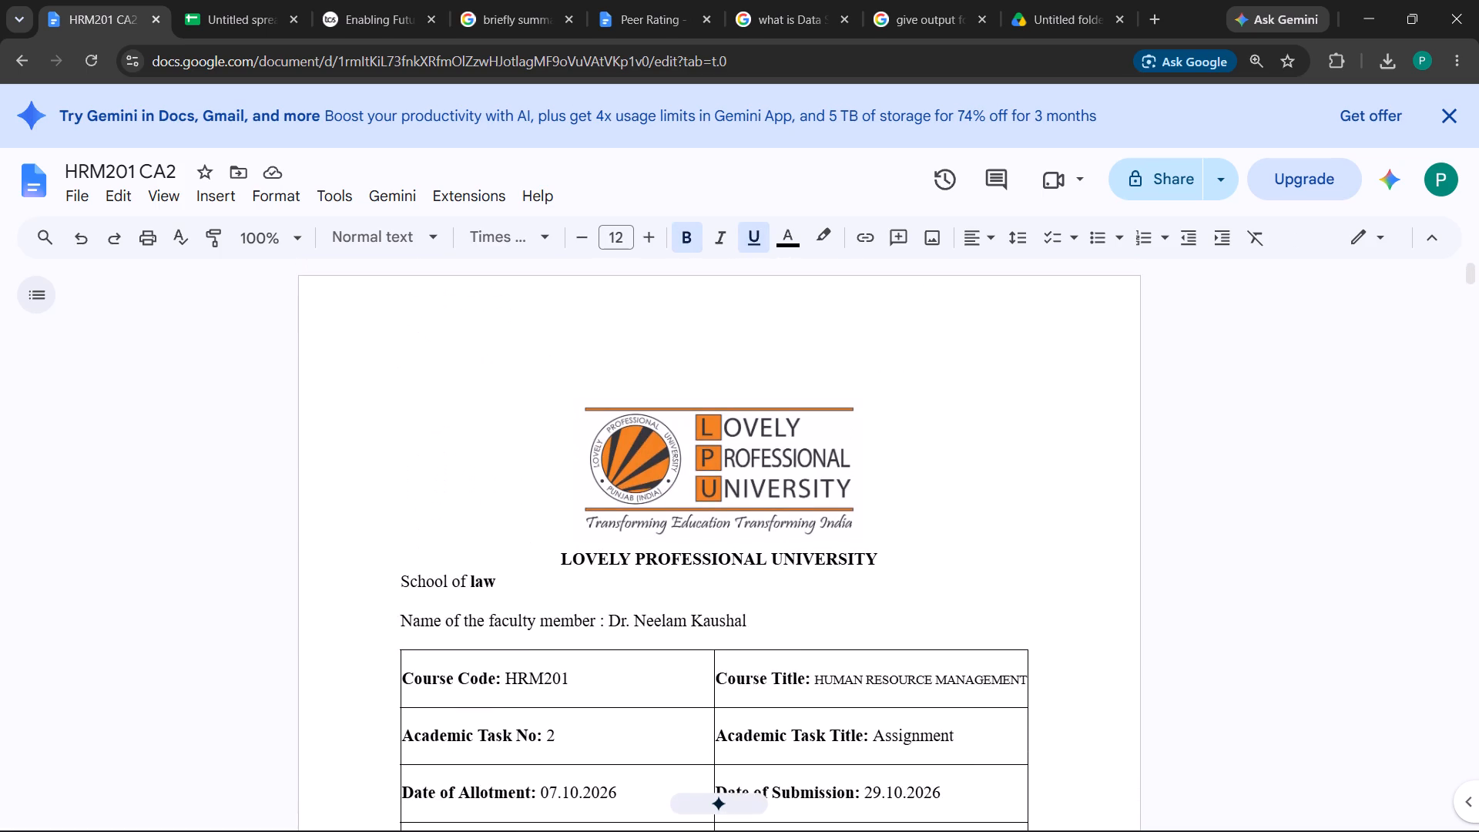
{"action": "scroll", "coordinate": [1223, 428], "scroll_direction": "down", "scroll_amount": 2}
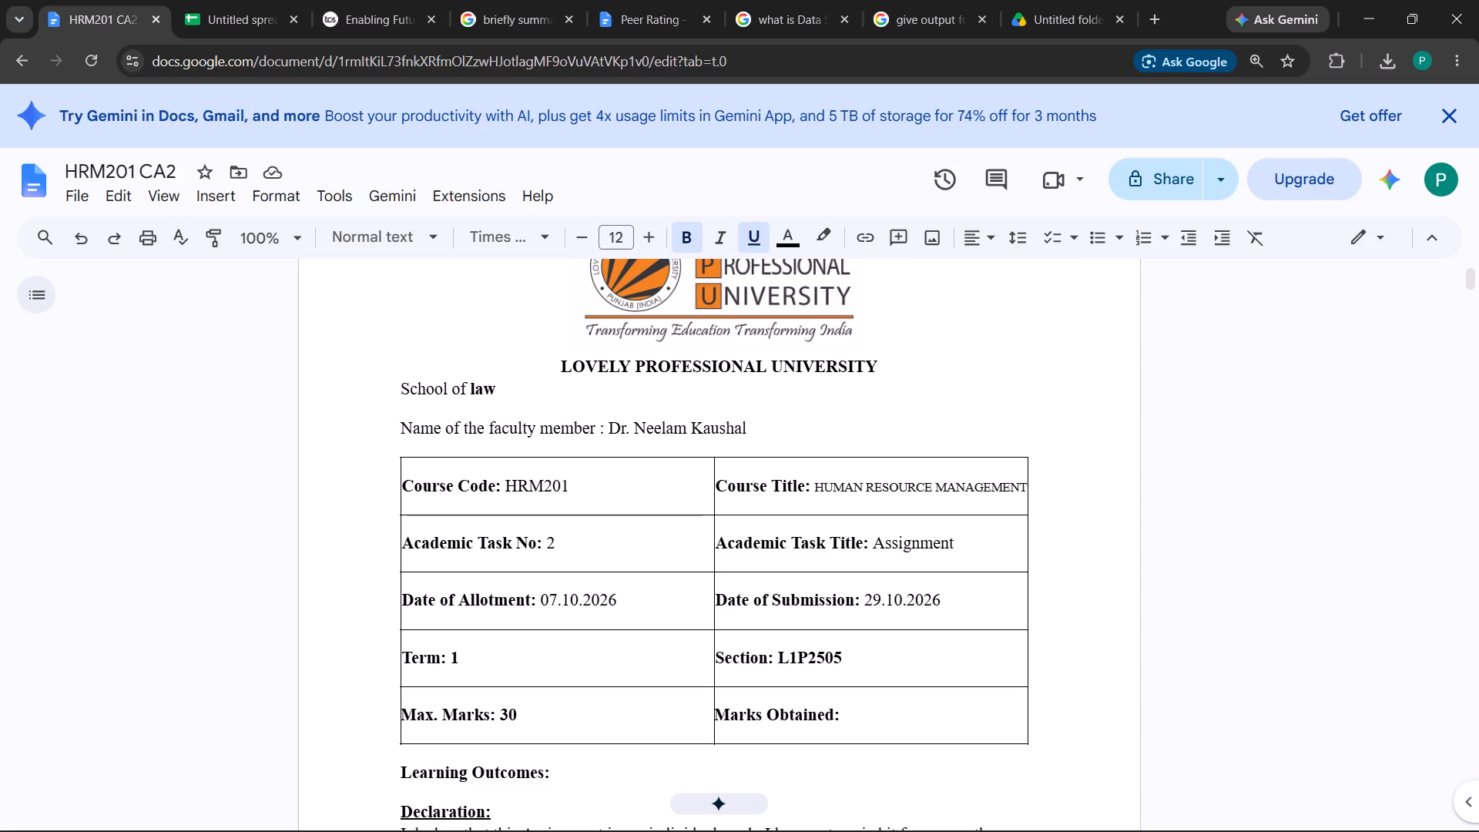
{"action": "left_click", "coordinate": [616, 421]}
{"action": "left_click", "coordinate": [616, 422]}
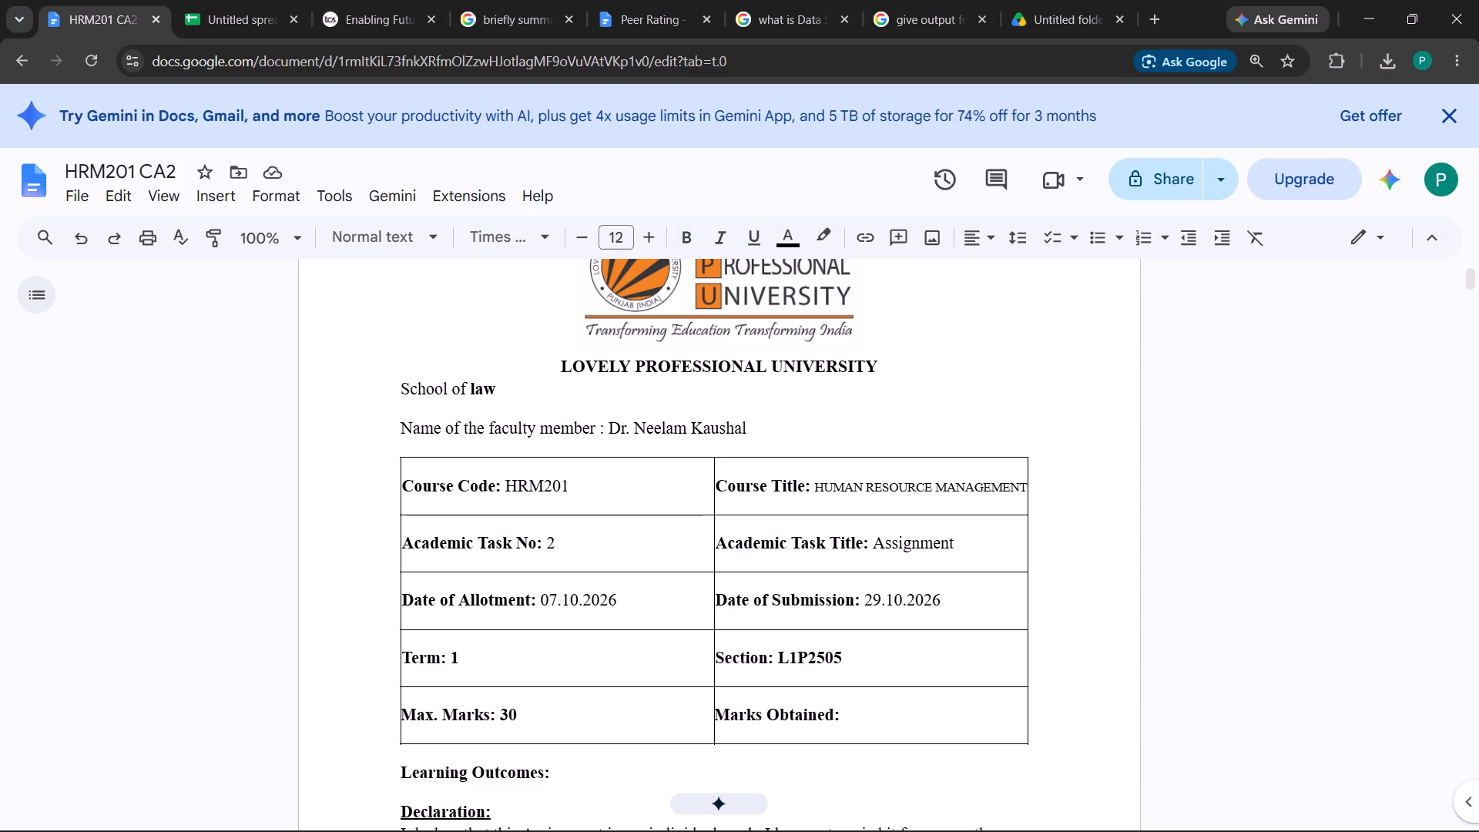
{"action": "left_click", "coordinate": [615, 423]}
{"action": "left_click_drag", "start_coordinate": [615, 423], "coordinate": [722, 423]}
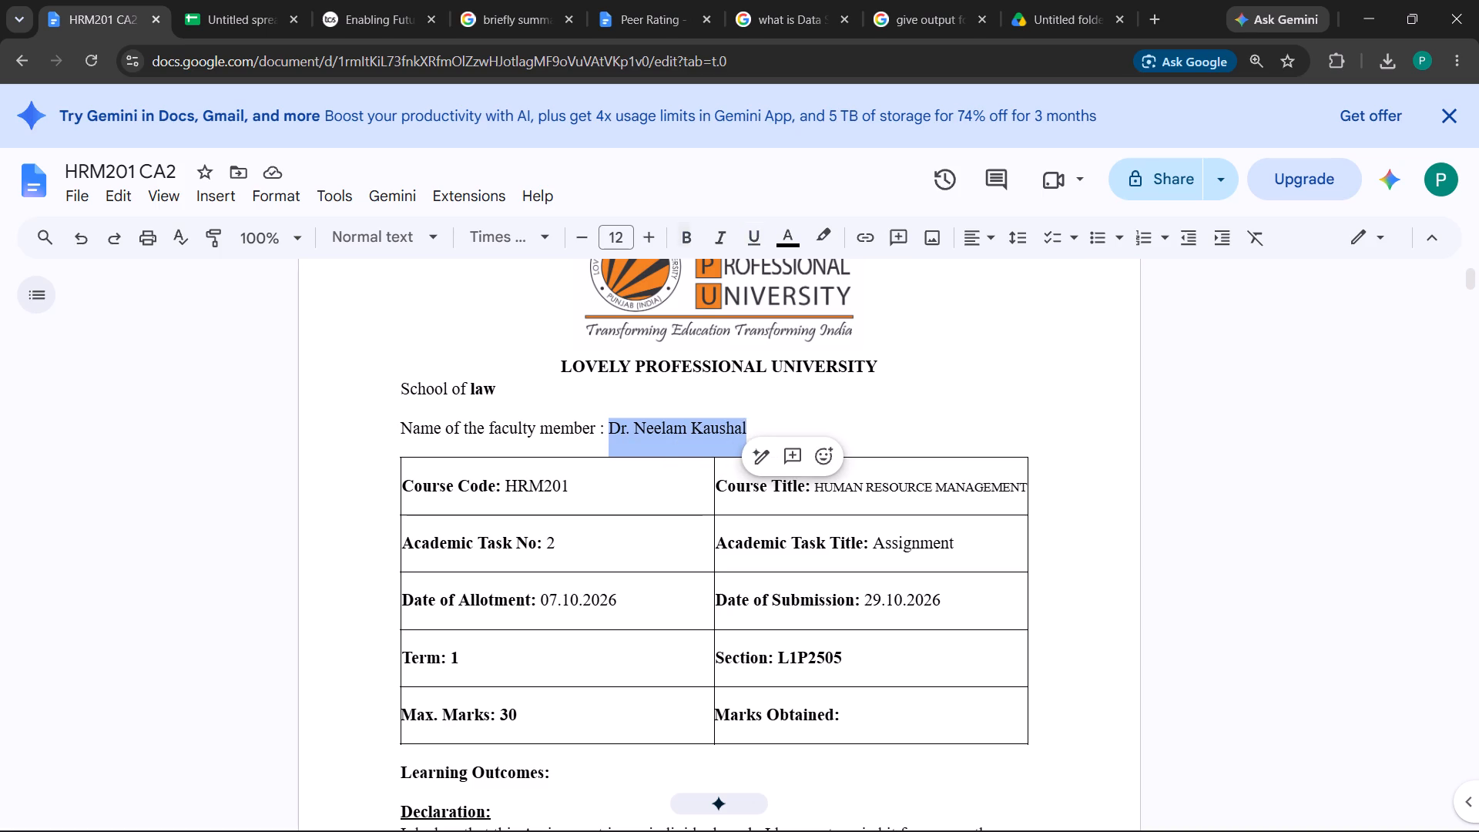
{"action": "left_click", "coordinate": [685, 238]}
{"action": "left_click", "coordinate": [1014, 423]}
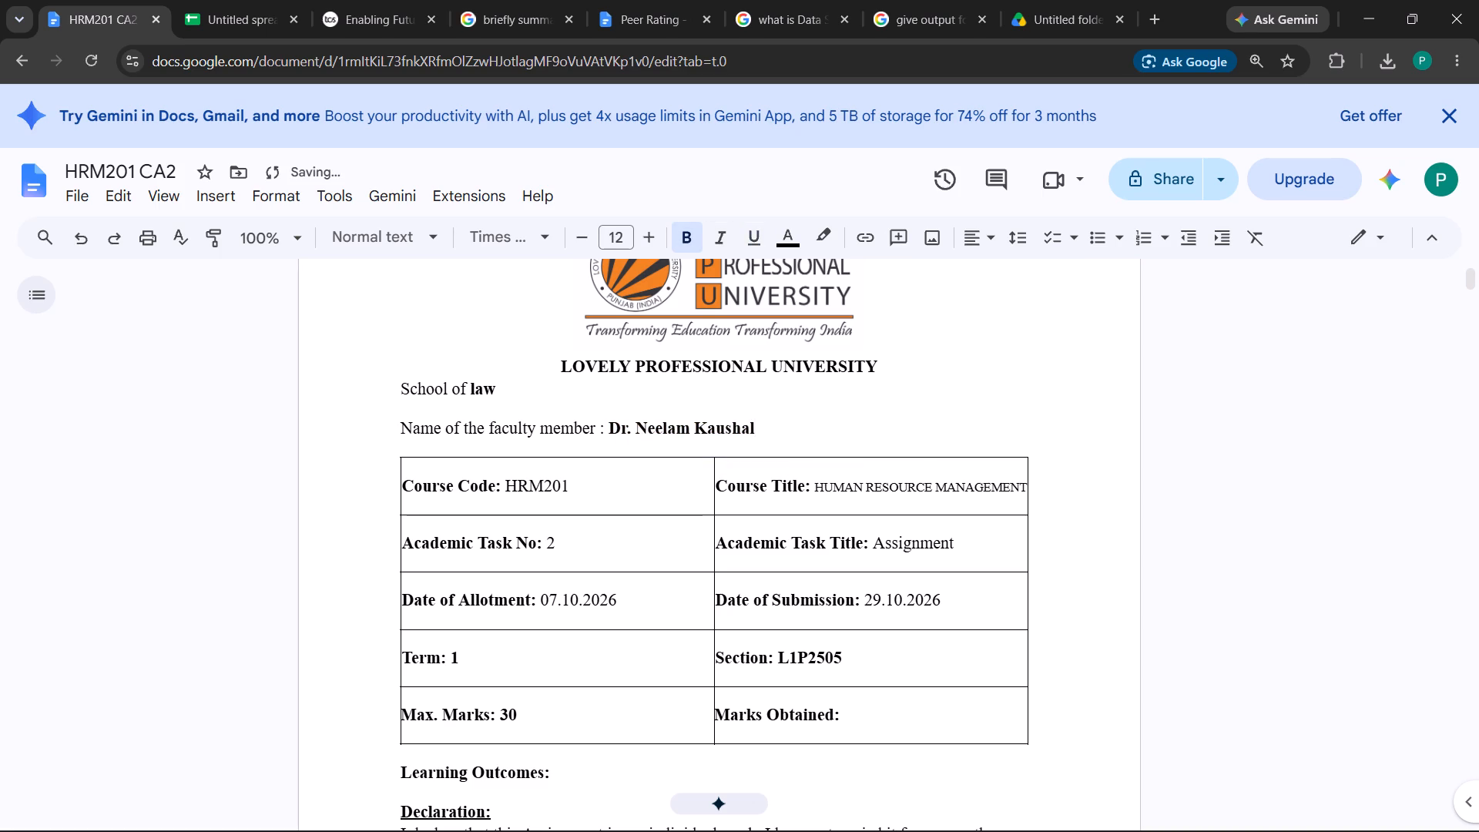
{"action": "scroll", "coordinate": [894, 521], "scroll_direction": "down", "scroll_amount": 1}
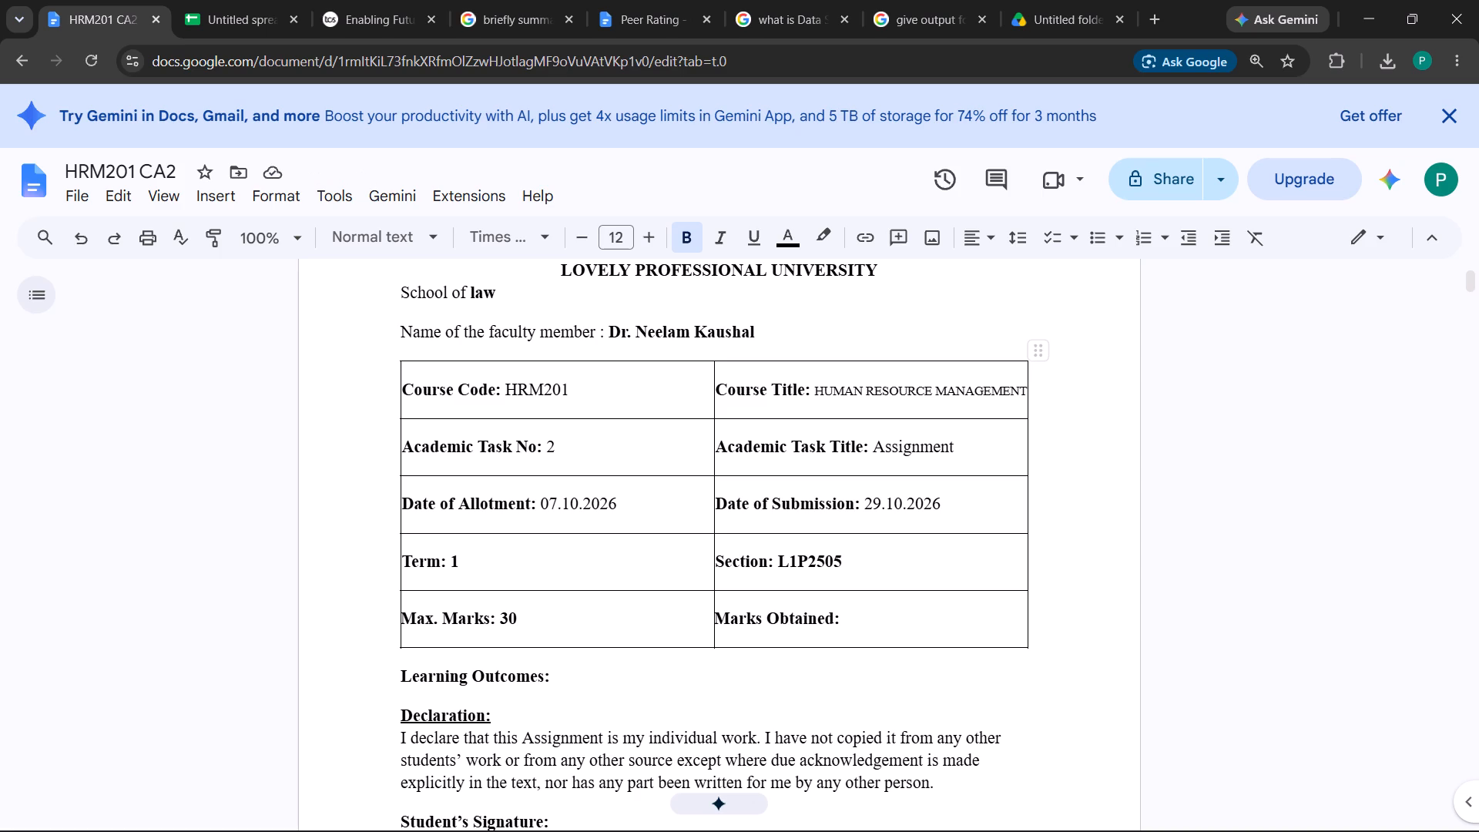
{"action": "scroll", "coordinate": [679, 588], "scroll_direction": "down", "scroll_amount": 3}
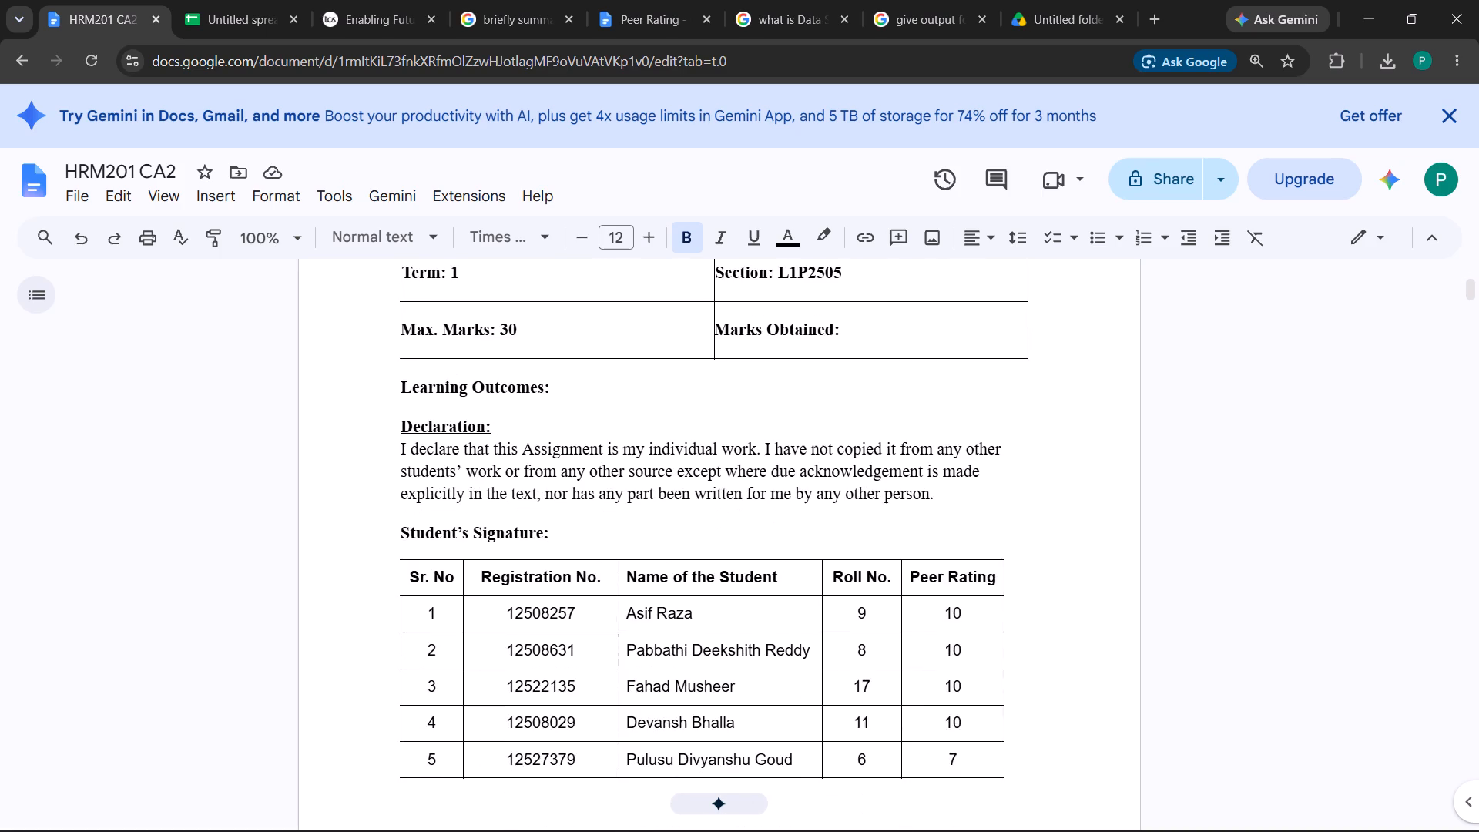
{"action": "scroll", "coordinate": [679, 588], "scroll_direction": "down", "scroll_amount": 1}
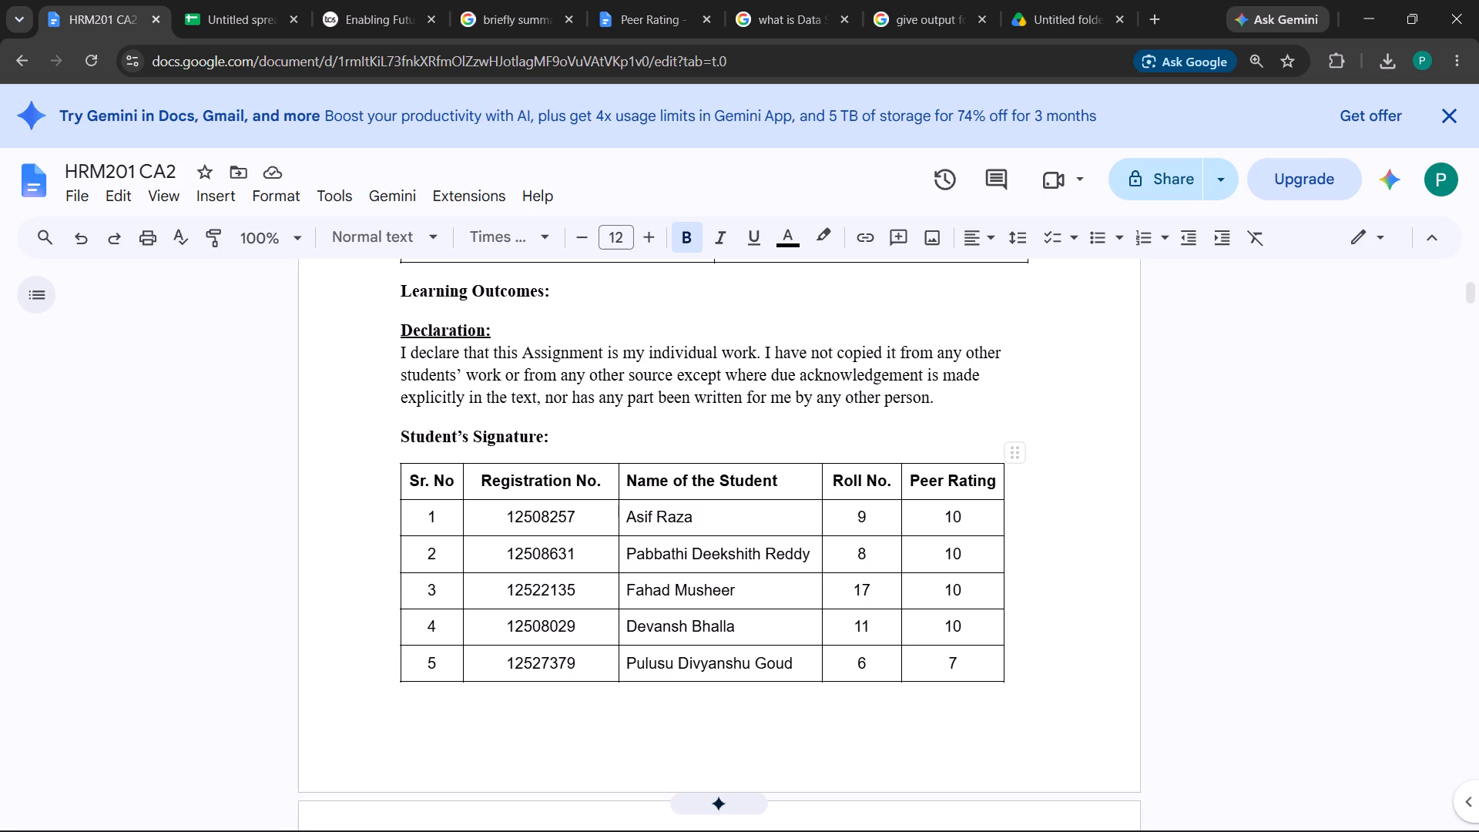
Delete all the blank lines above the "Tata Consultancy Services (TCS)" title so it starts at the top of page 2.
{"action": "scroll", "coordinate": [858, 639], "scroll_direction": "down", "scroll_amount": 1}
{"action": "scroll", "coordinate": [858, 639], "scroll_direction": "up", "scroll_amount": 1}
{"action": "scroll", "coordinate": [858, 639], "scroll_direction": "down", "scroll_amount": 5}
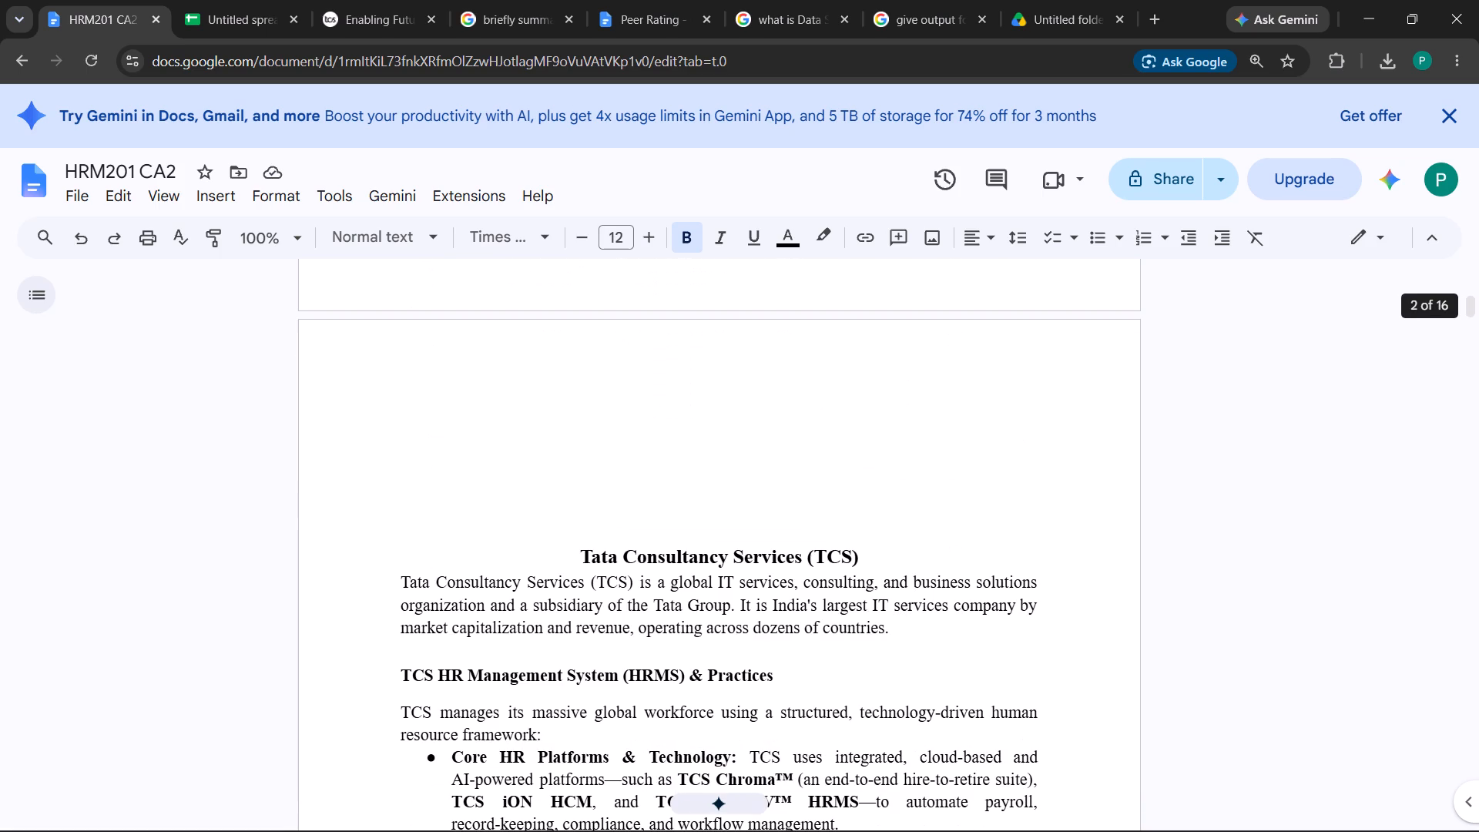
{"action": "left_click", "coordinate": [616, 516]}
{"action": "left_click", "coordinate": [562, 541]}
{"action": "left_click", "coordinate": [583, 555]}
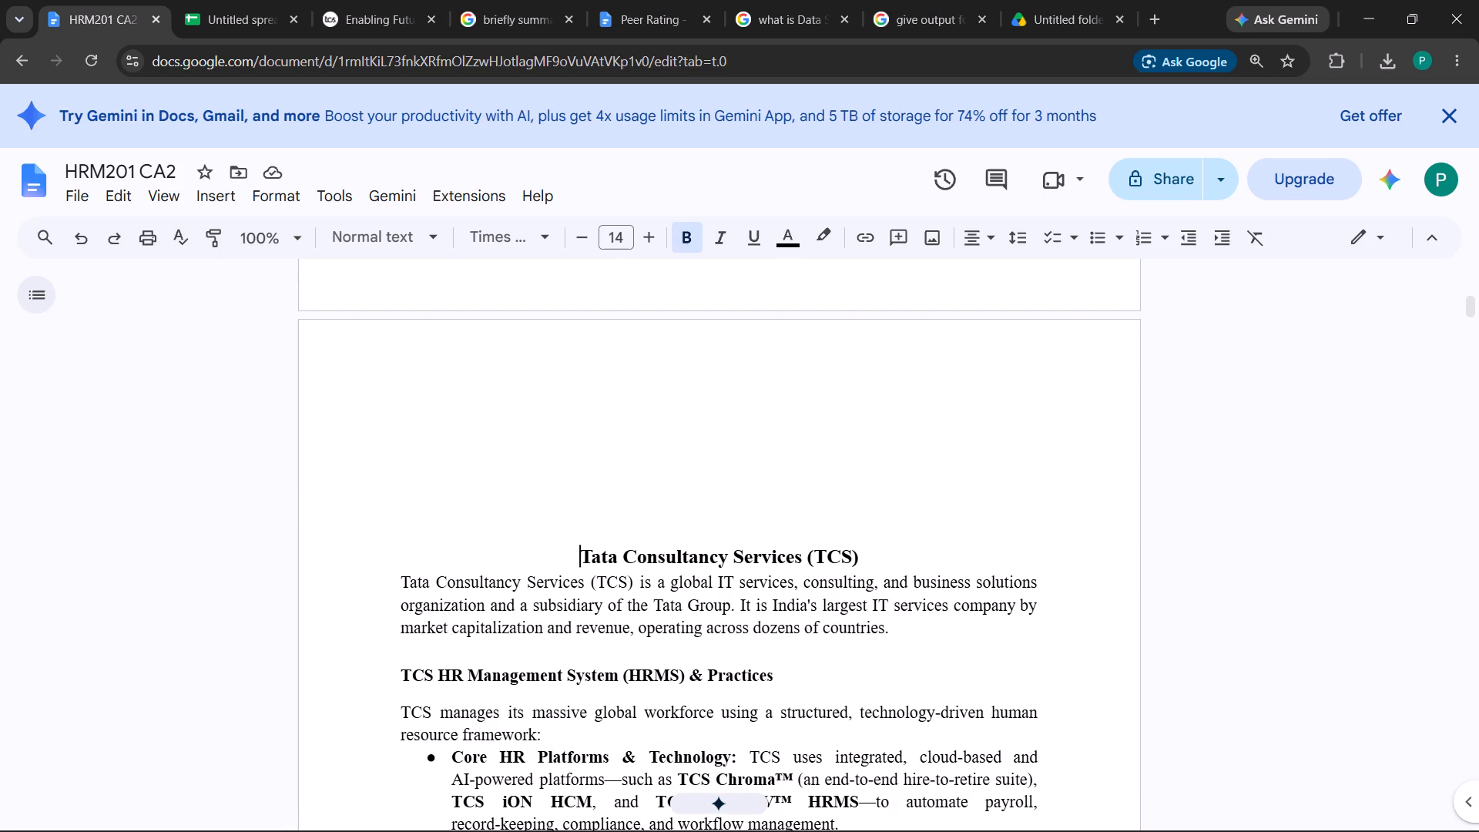
{"action": "left_click", "coordinate": [573, 542]}
{"action": "key", "text": "BackSpace"}
{"action": "key", "text": "BackSpace"}
{"action": "key", "text": "BackSpace"}
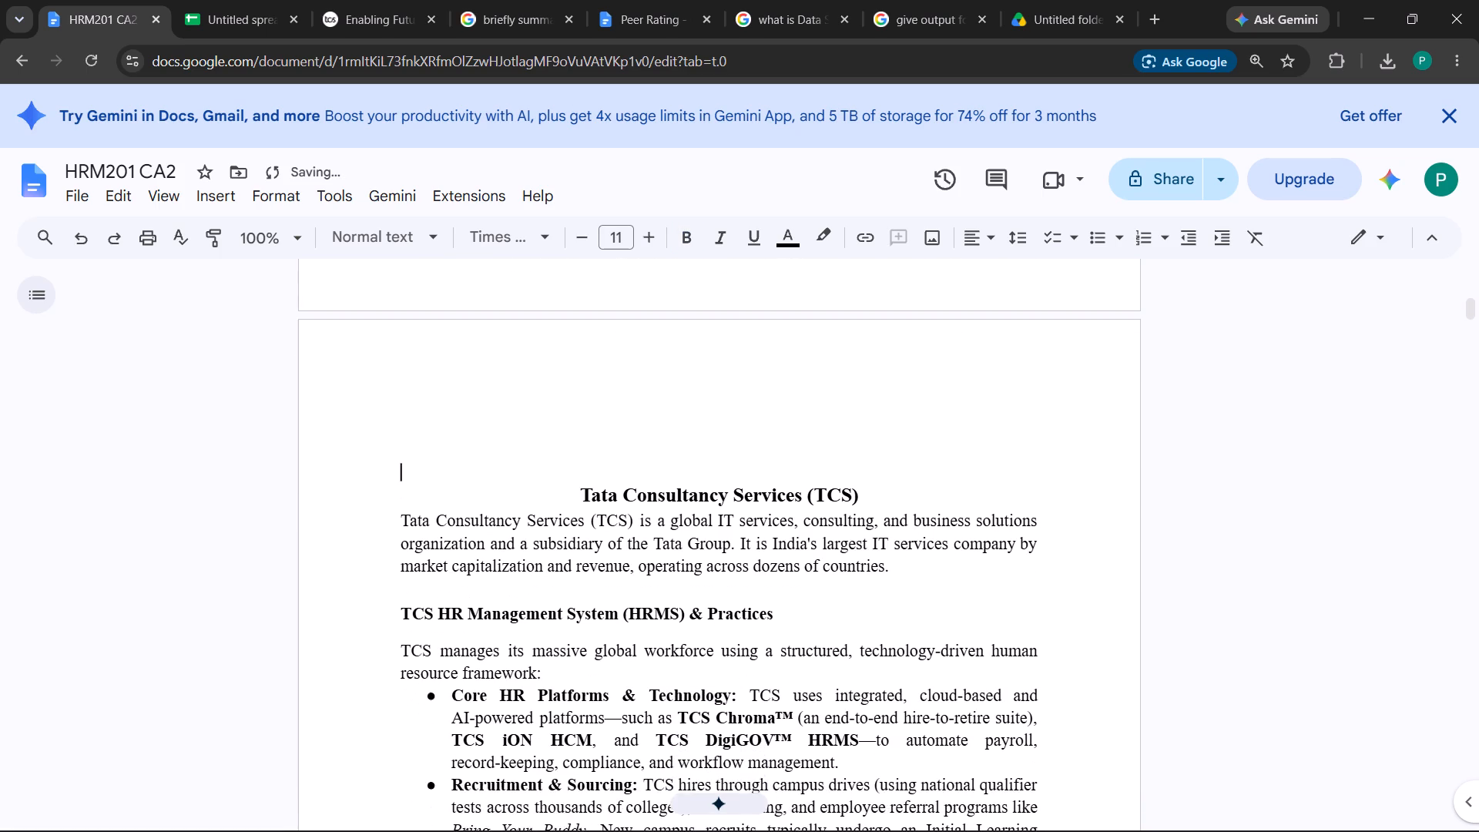
{"action": "key", "text": "BackSpace"}
{"action": "key", "text": "BackSpace"}
{"action": "key", "text": "BackSpace"}
{"action": "key", "text": "BackSpace"}
{"action": "key", "text": "BackSpace"}
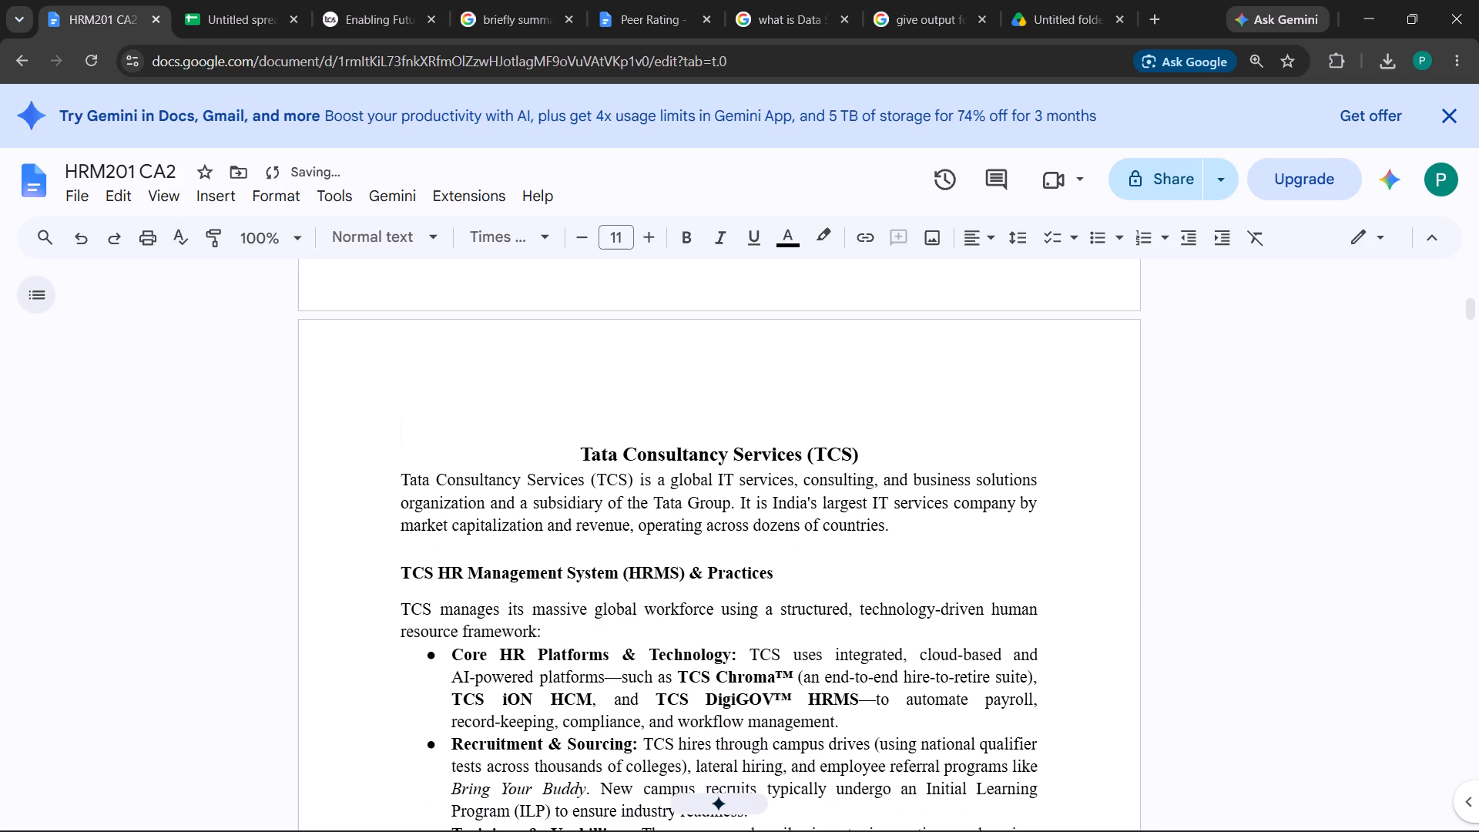
{"action": "key", "text": "BackSpace"}
{"action": "key", "text": "BackSpace"}
{"action": "key", "text": "BackSpace"}
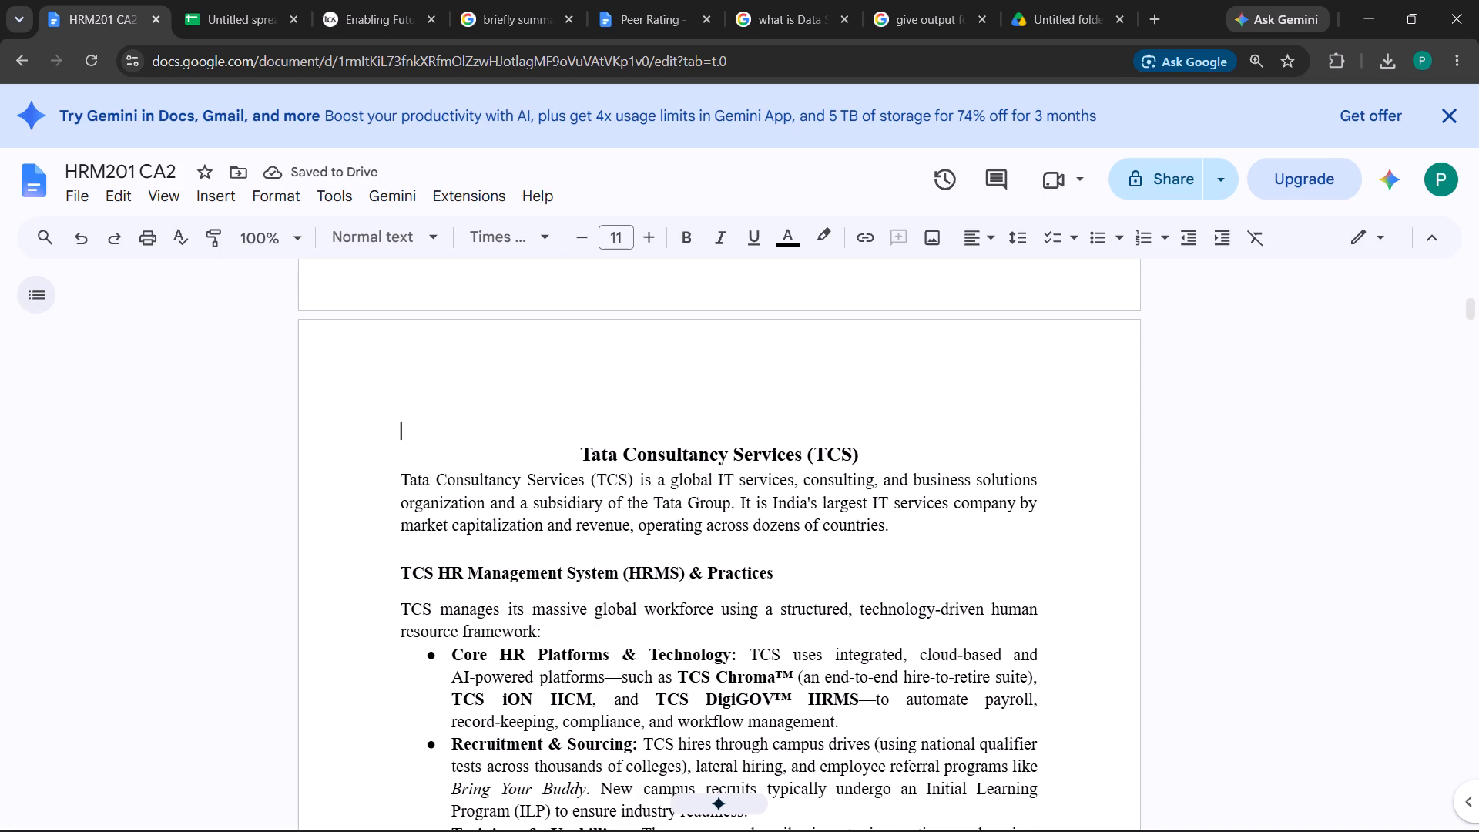
{"action": "left_click", "coordinate": [515, 394]}
{"action": "left_click", "coordinate": [514, 393]}
{"action": "key", "text": "Delete"}
{"action": "left_click", "coordinate": [538, 396]}
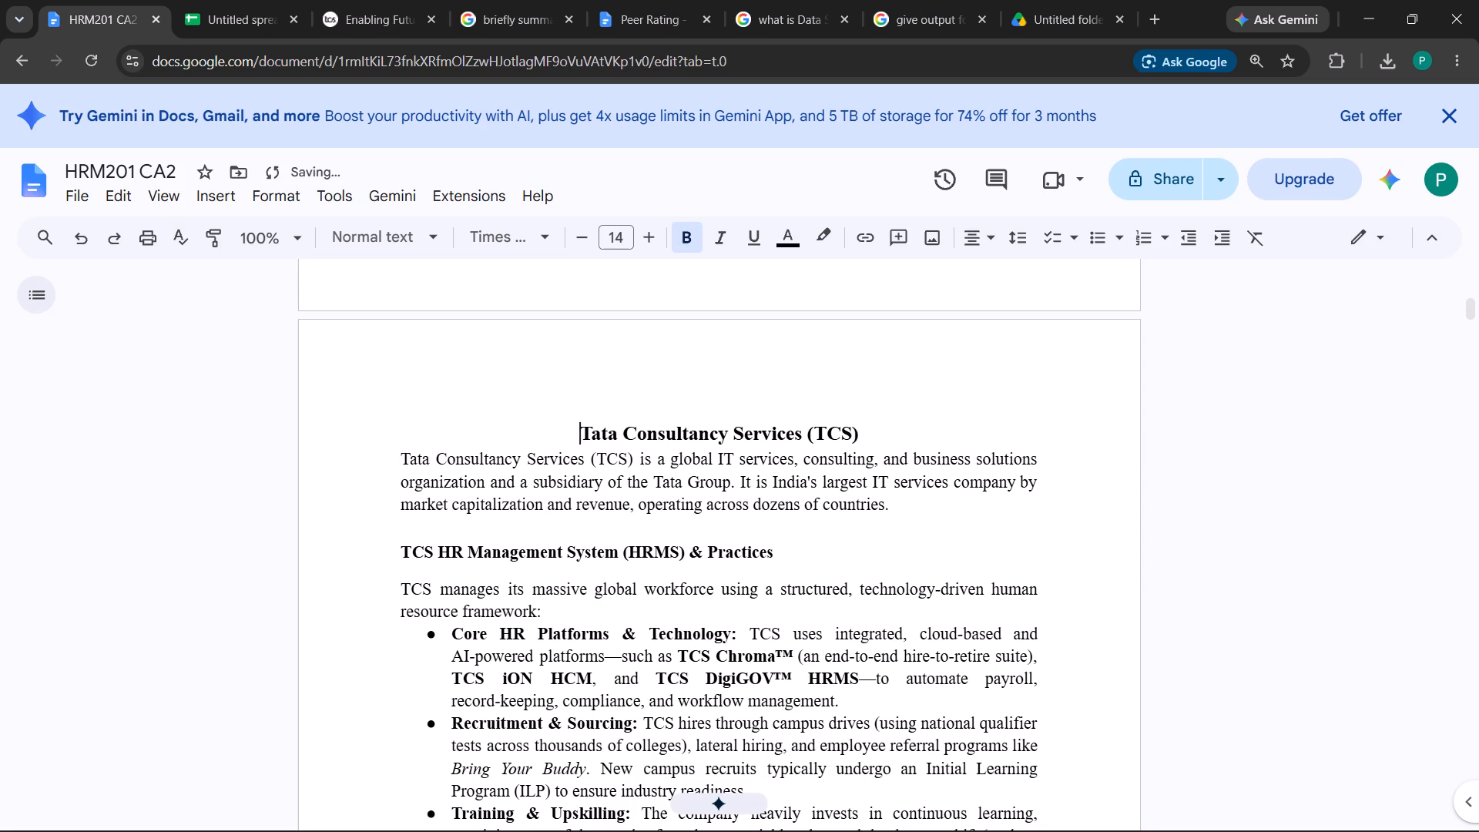
Review the layout of the whole document from the TCS introduction through the training modules to the last page, and return to page 2.
{"action": "scroll", "coordinate": [962, 497], "scroll_direction": "down", "scroll_amount": 9}
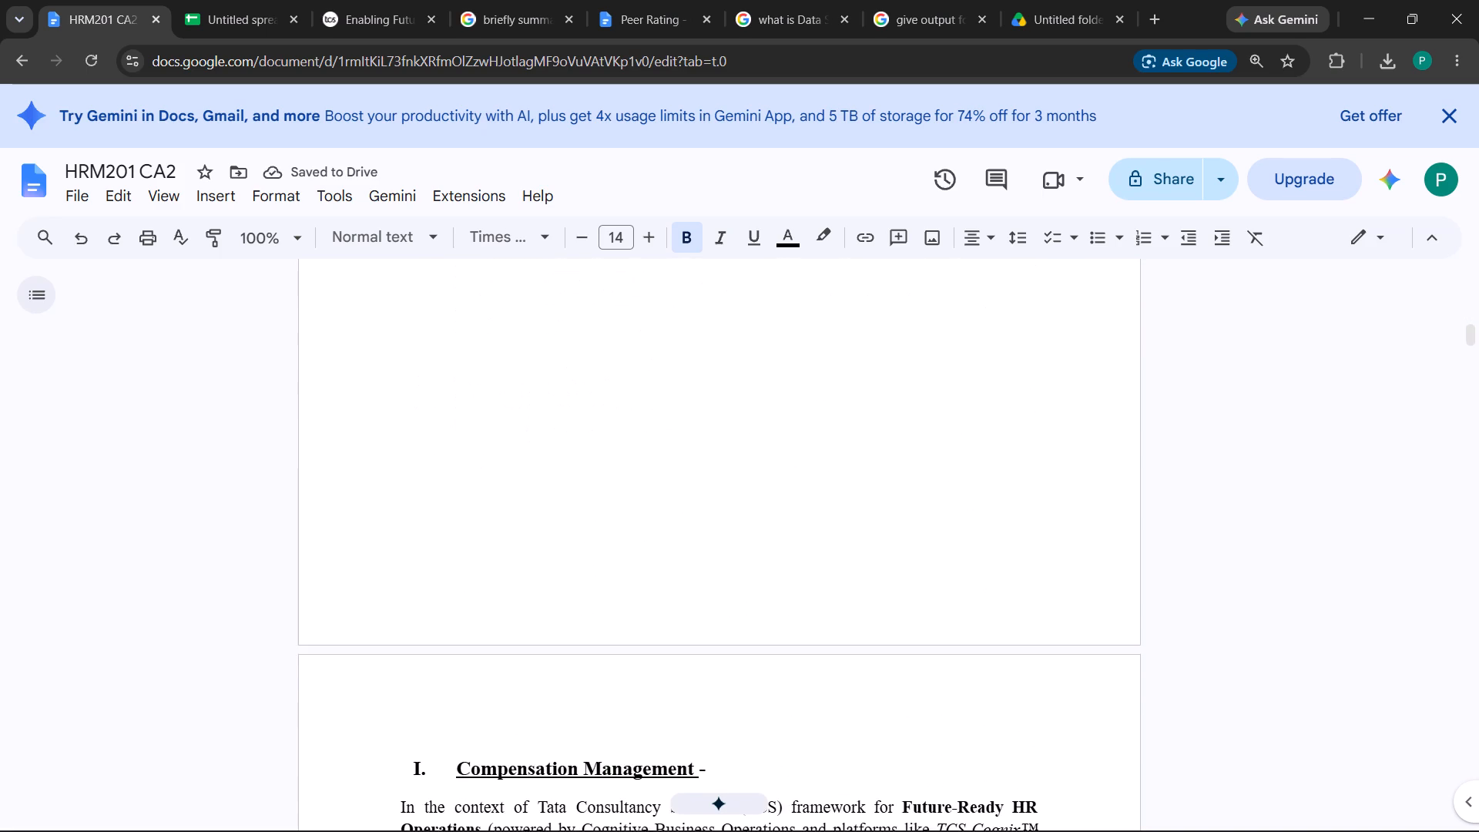
{"action": "scroll", "coordinate": [962, 497], "scroll_direction": "down", "scroll_amount": 5}
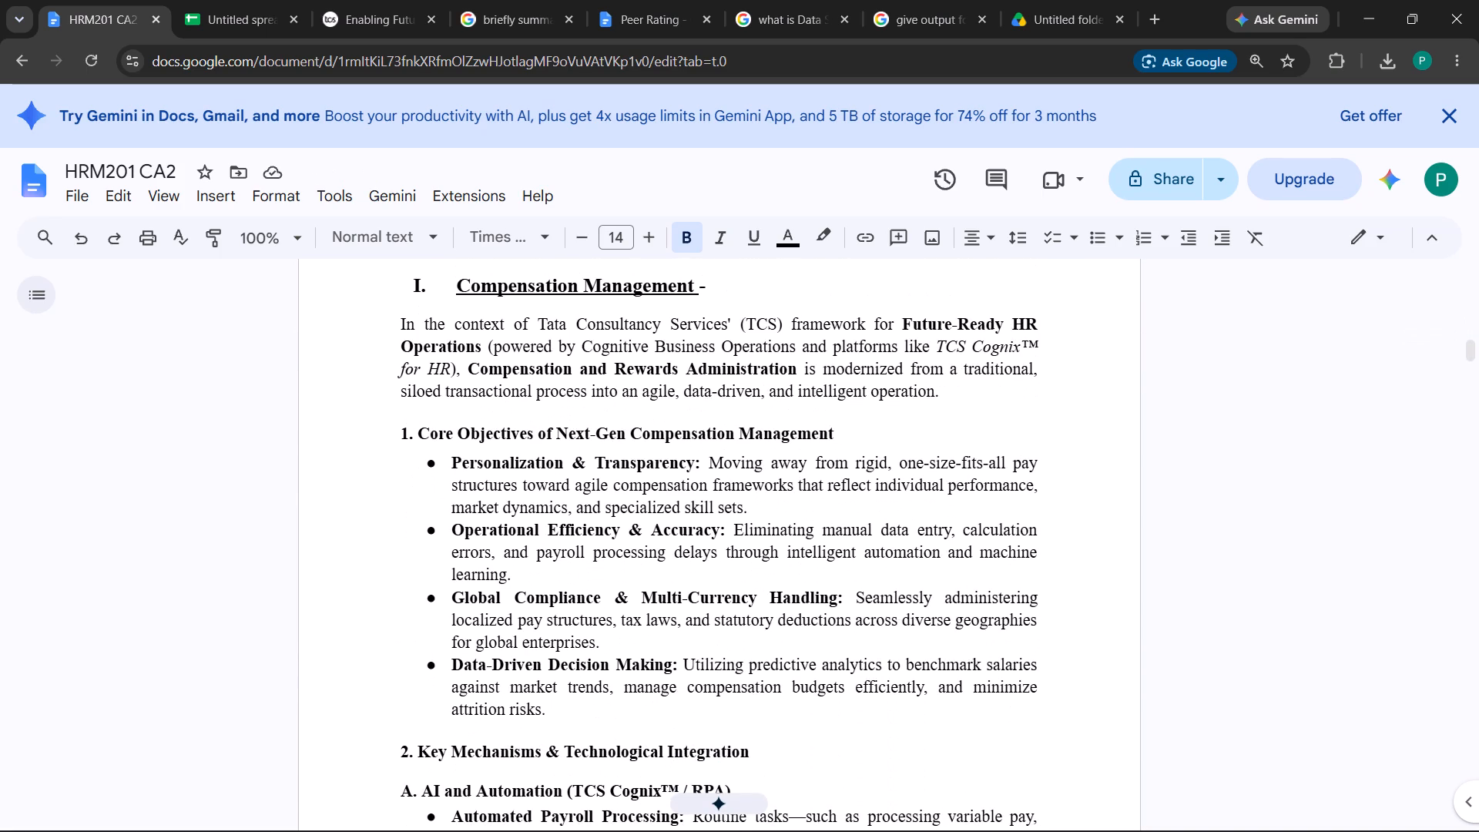
{"action": "scroll", "coordinate": [962, 497], "scroll_direction": "down", "scroll_amount": 16}
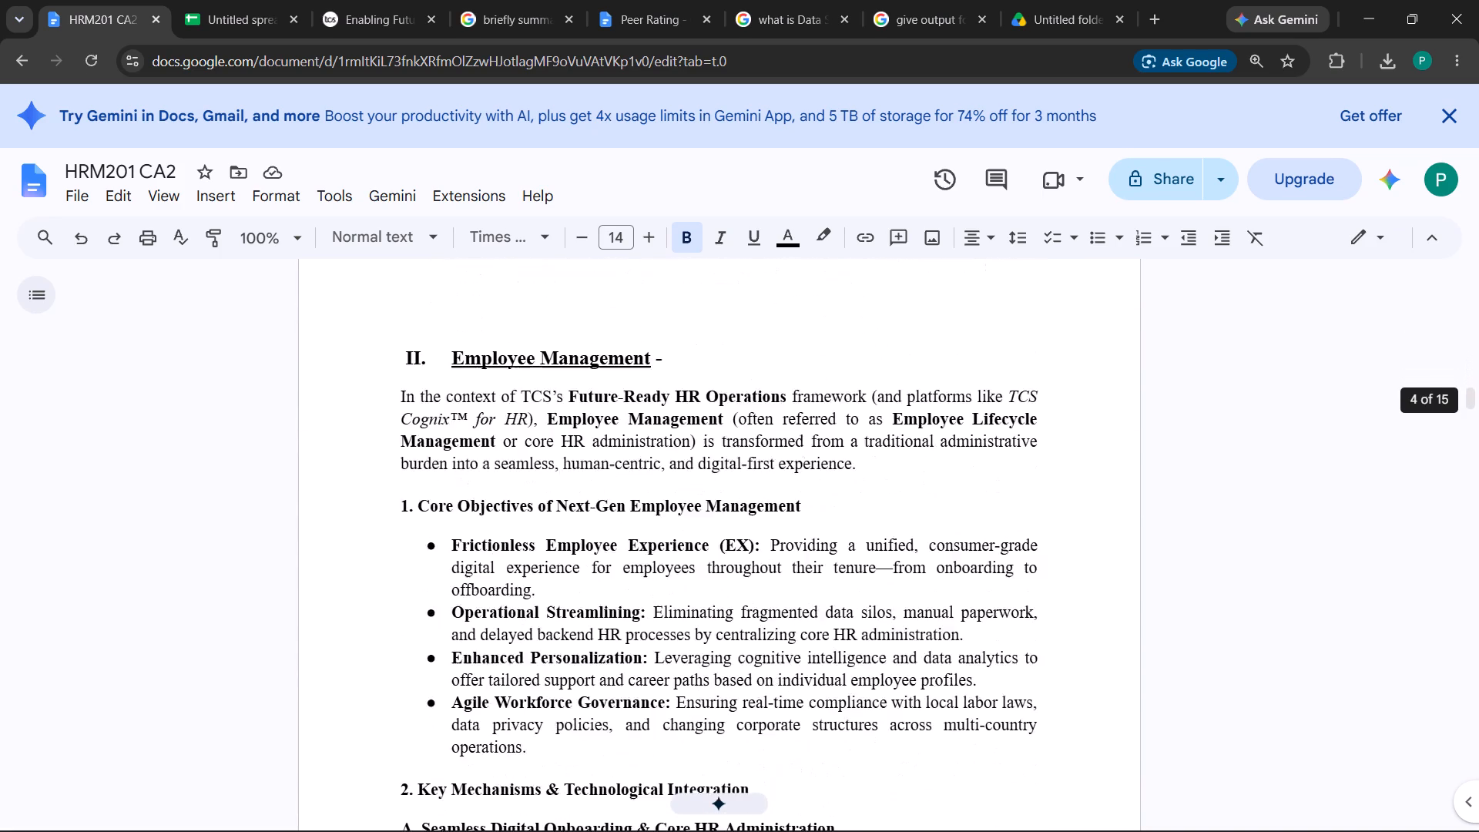
{"action": "scroll", "coordinate": [962, 497], "scroll_direction": "down", "scroll_amount": 20}
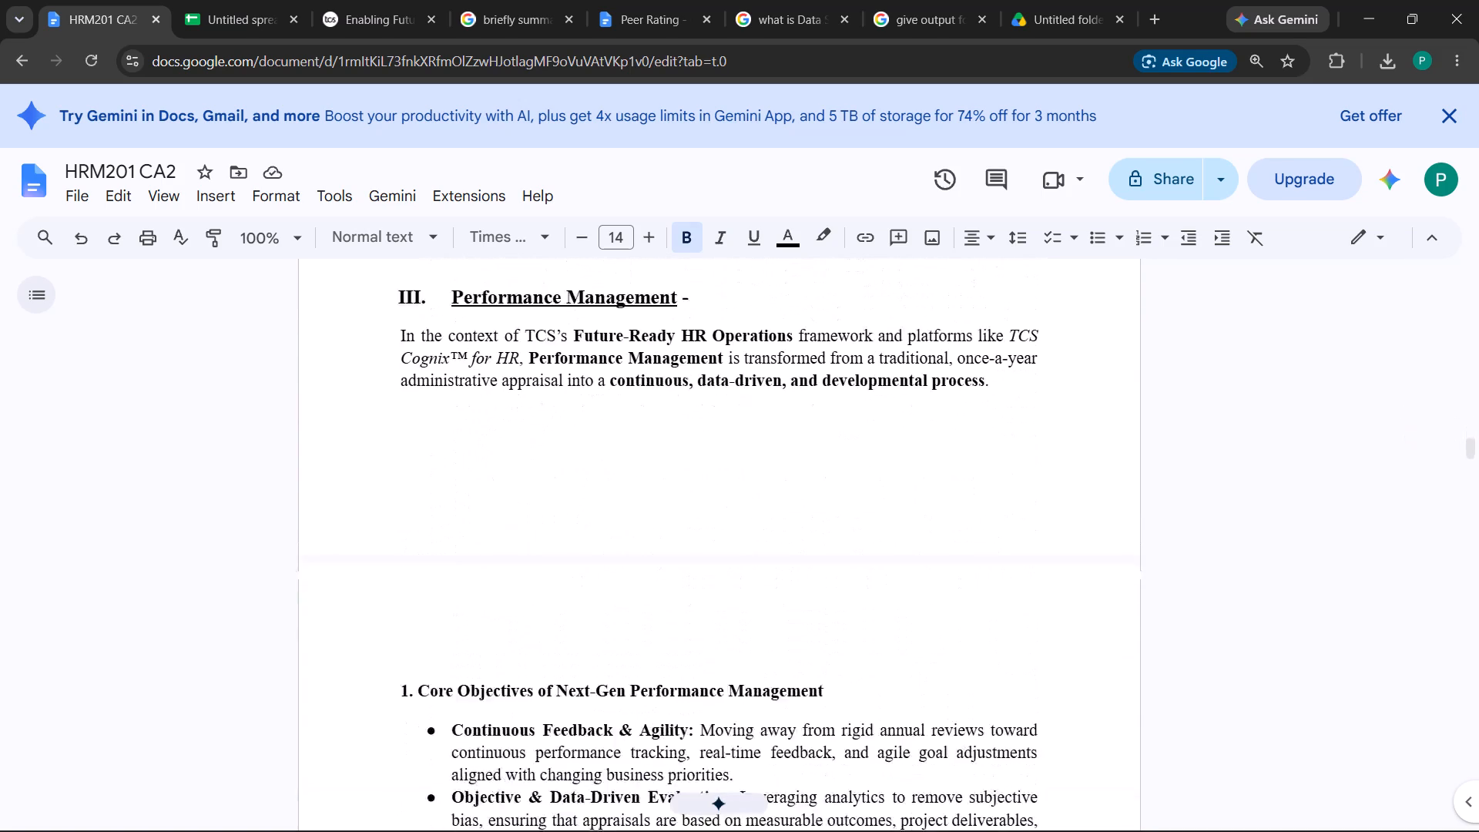
{"action": "scroll", "coordinate": [961, 496], "scroll_direction": "down", "scroll_amount": 17}
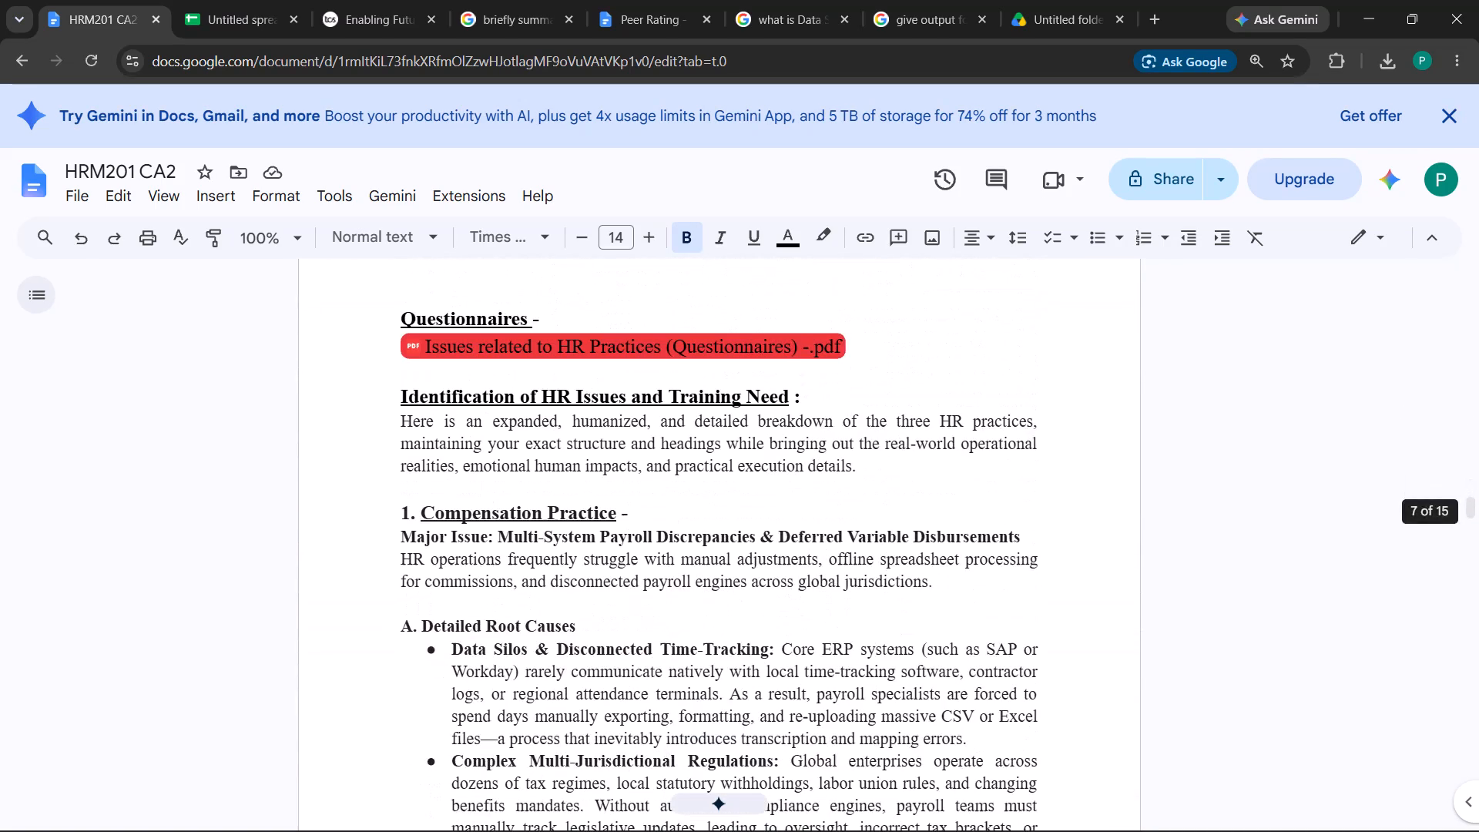
{"action": "scroll", "coordinate": [961, 496], "scroll_direction": "down", "scroll_amount": 1}
{"action": "scroll", "coordinate": [765, 436], "scroll_direction": "up", "scroll_amount": 2}
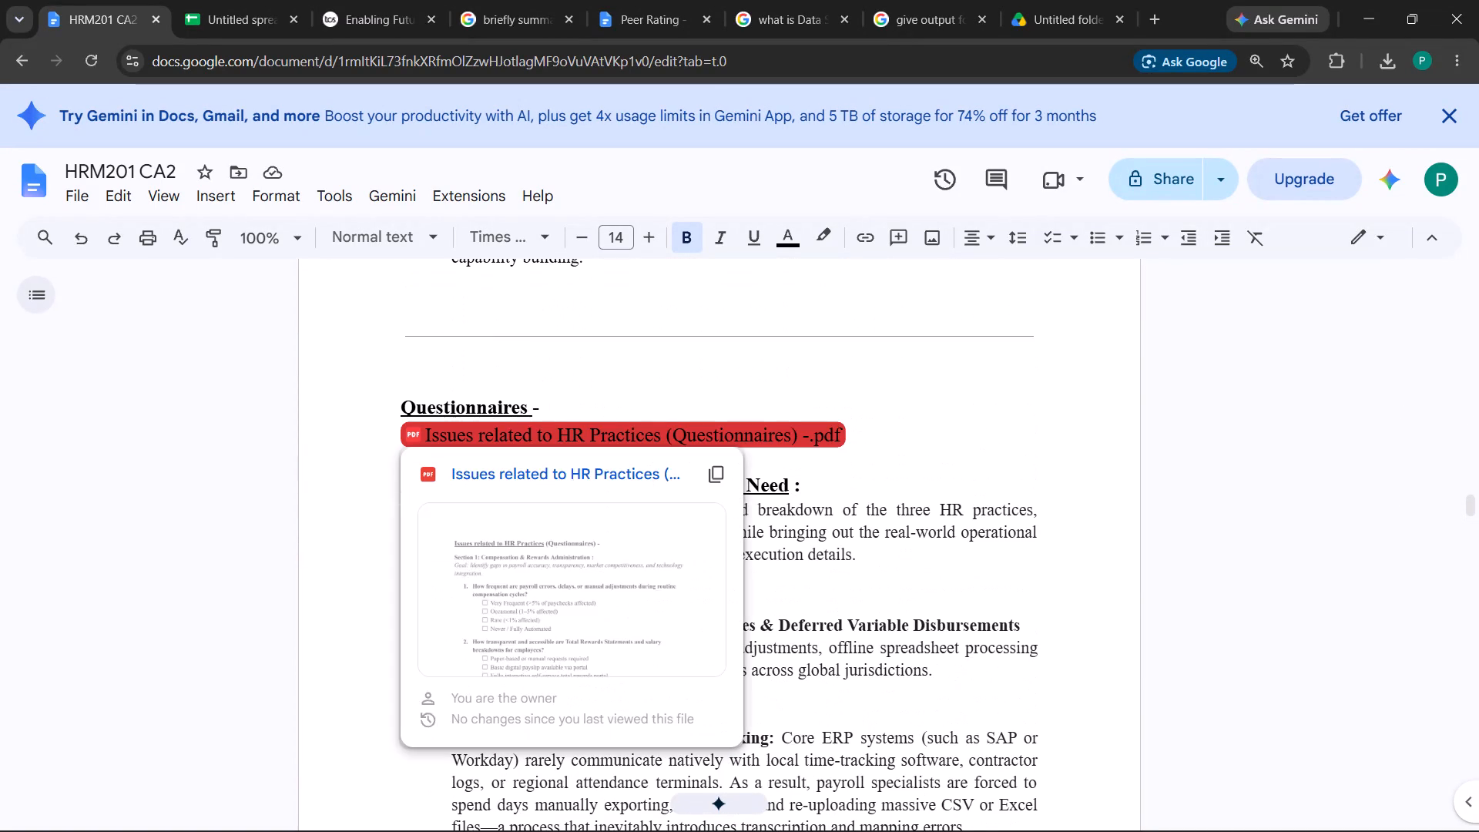
{"action": "scroll", "coordinate": [850, 525], "scroll_direction": "down", "scroll_amount": 14}
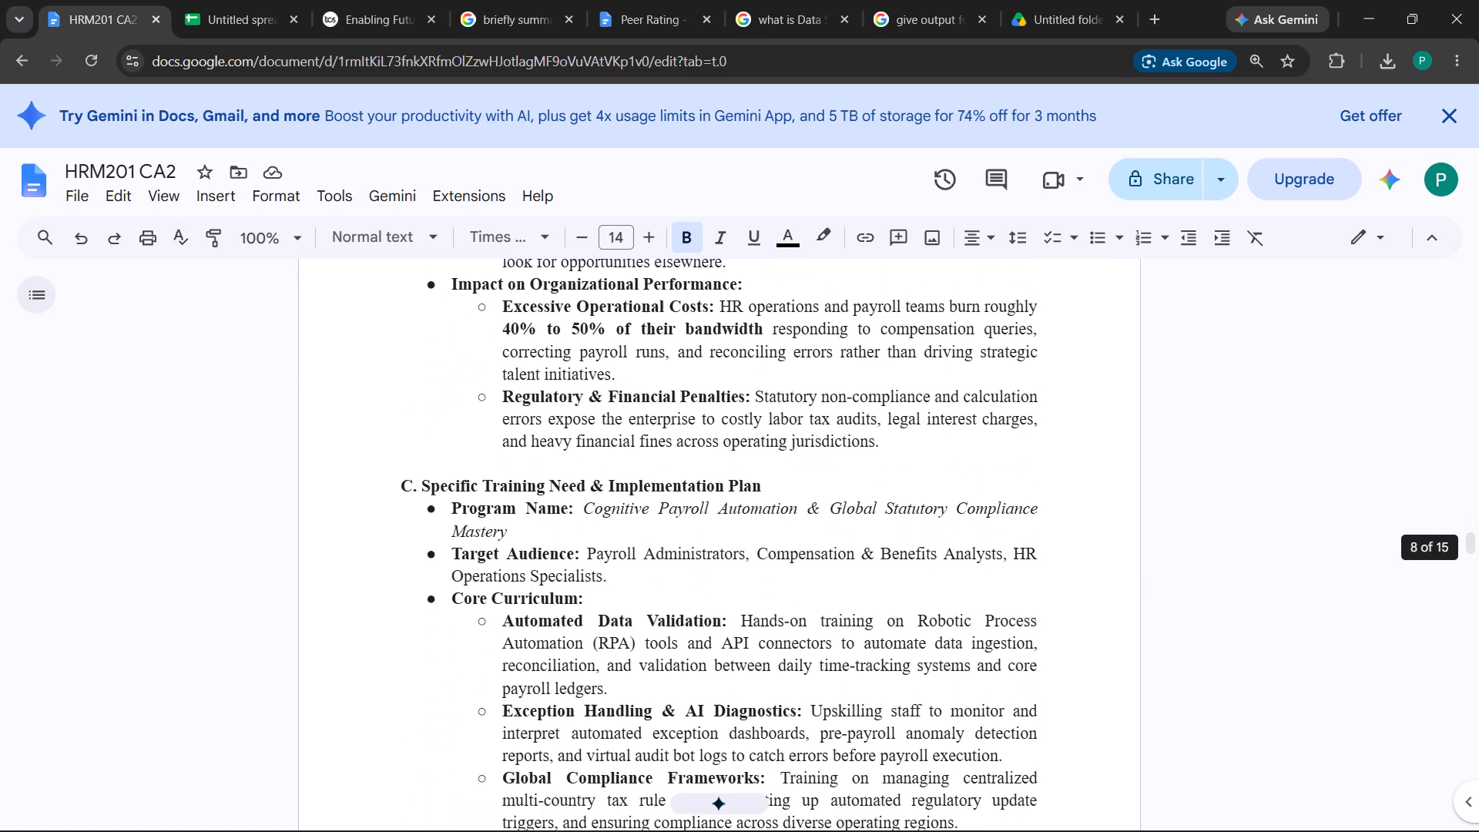
{"action": "scroll", "coordinate": [850, 524], "scroll_direction": "down", "scroll_amount": 11}
{"action": "scroll", "coordinate": [850, 524], "scroll_direction": "up", "scroll_amount": 1}
{"action": "scroll", "coordinate": [850, 524], "scroll_direction": "down", "scroll_amount": 18}
{"action": "scroll", "coordinate": [850, 521], "scroll_direction": "down", "scroll_amount": 8}
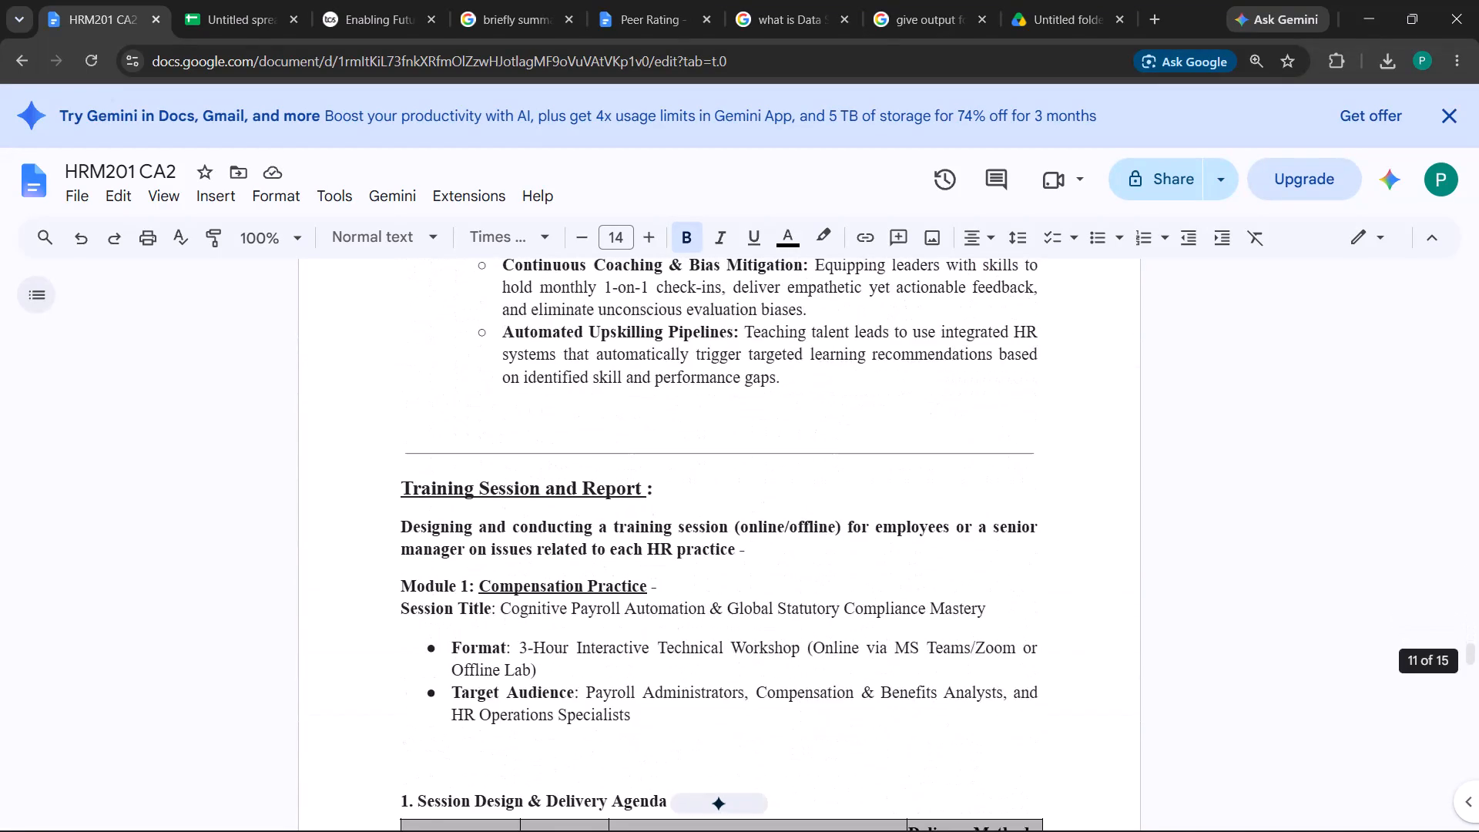
{"action": "scroll", "coordinate": [850, 519], "scroll_direction": "down", "scroll_amount": 16}
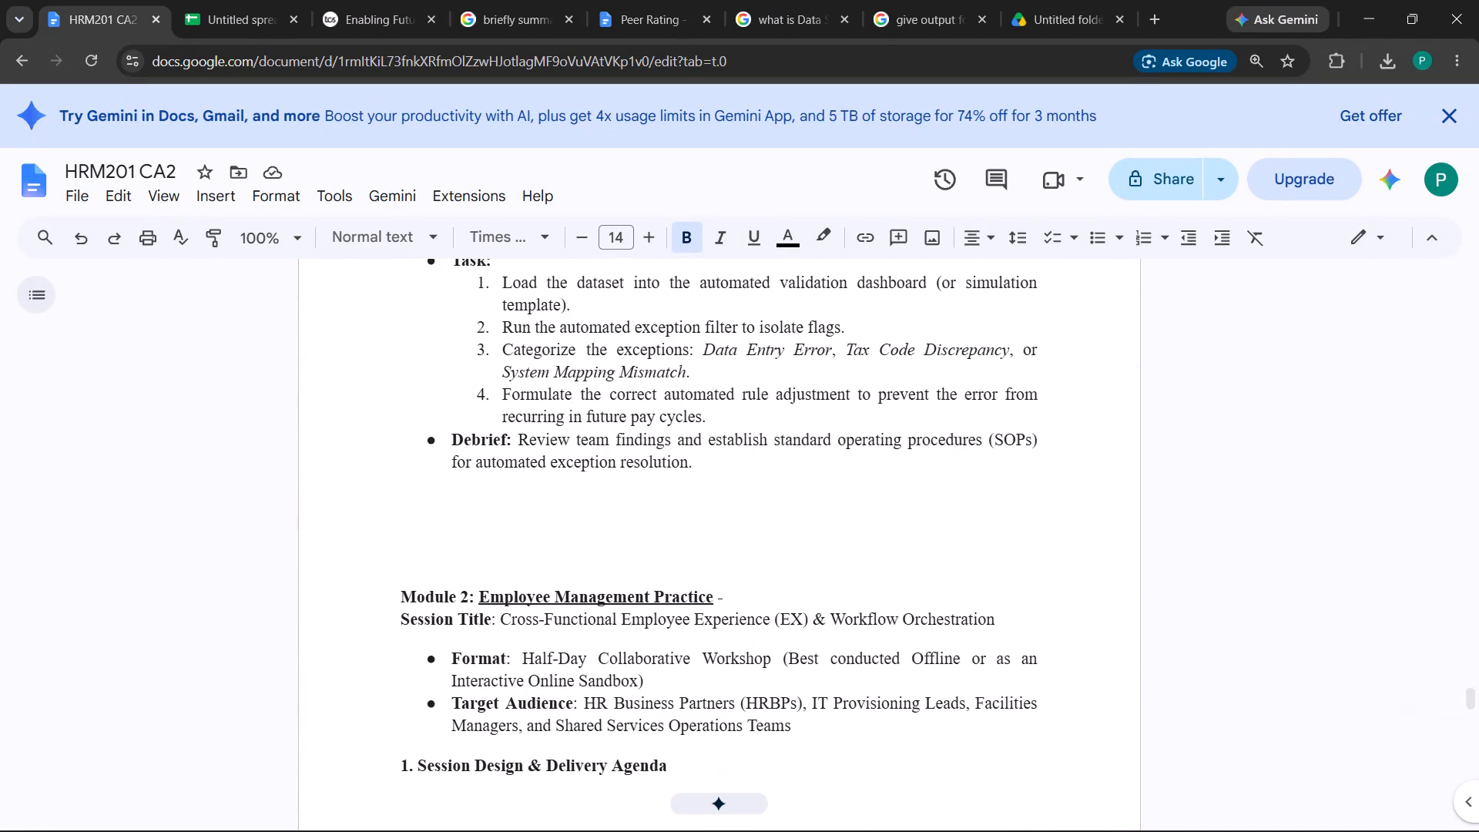
{"action": "scroll", "coordinate": [849, 518], "scroll_direction": "down", "scroll_amount": 16}
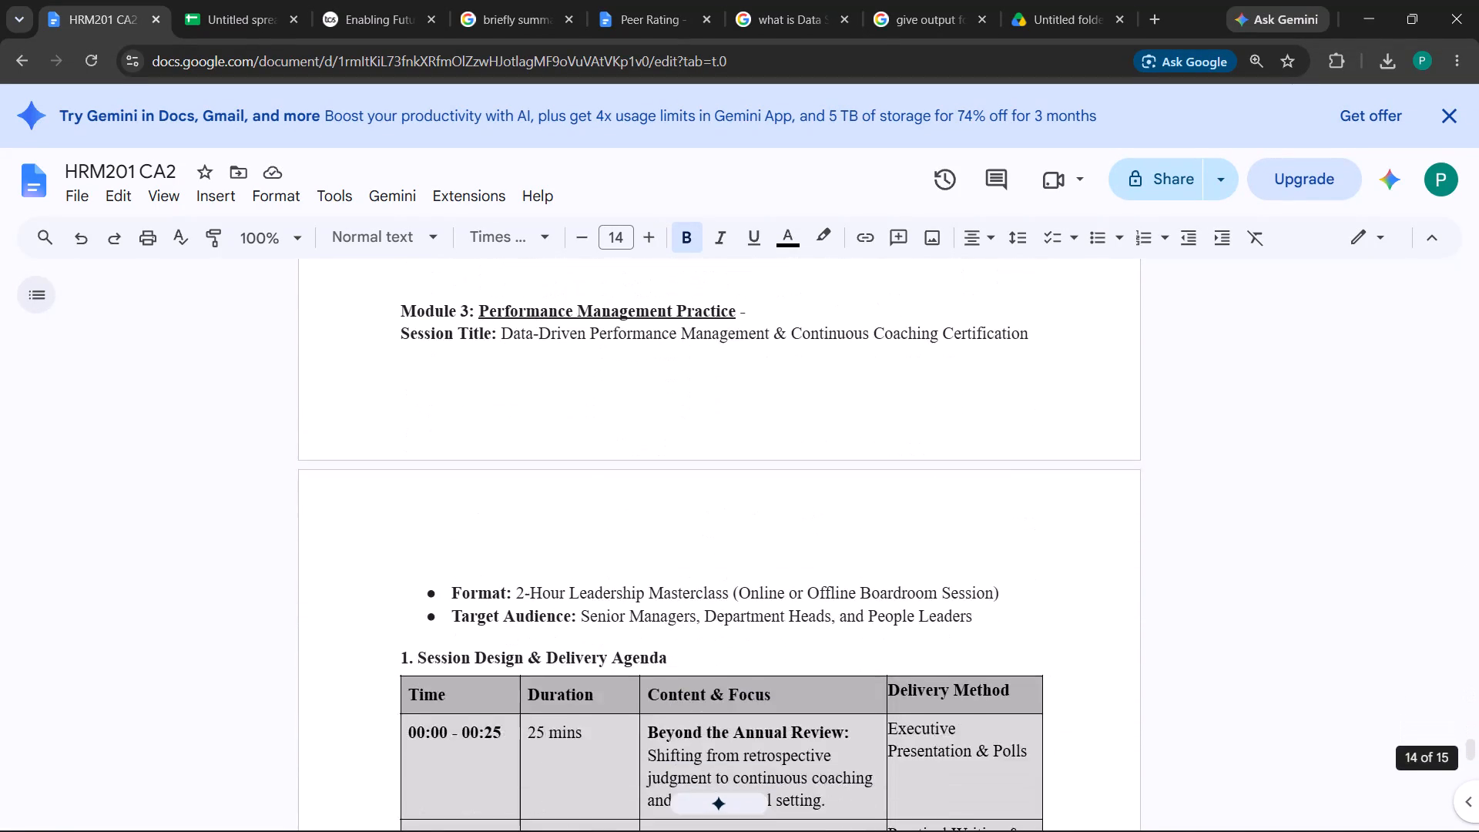
{"action": "scroll", "coordinate": [849, 518], "scroll_direction": "down", "scroll_amount": 20}
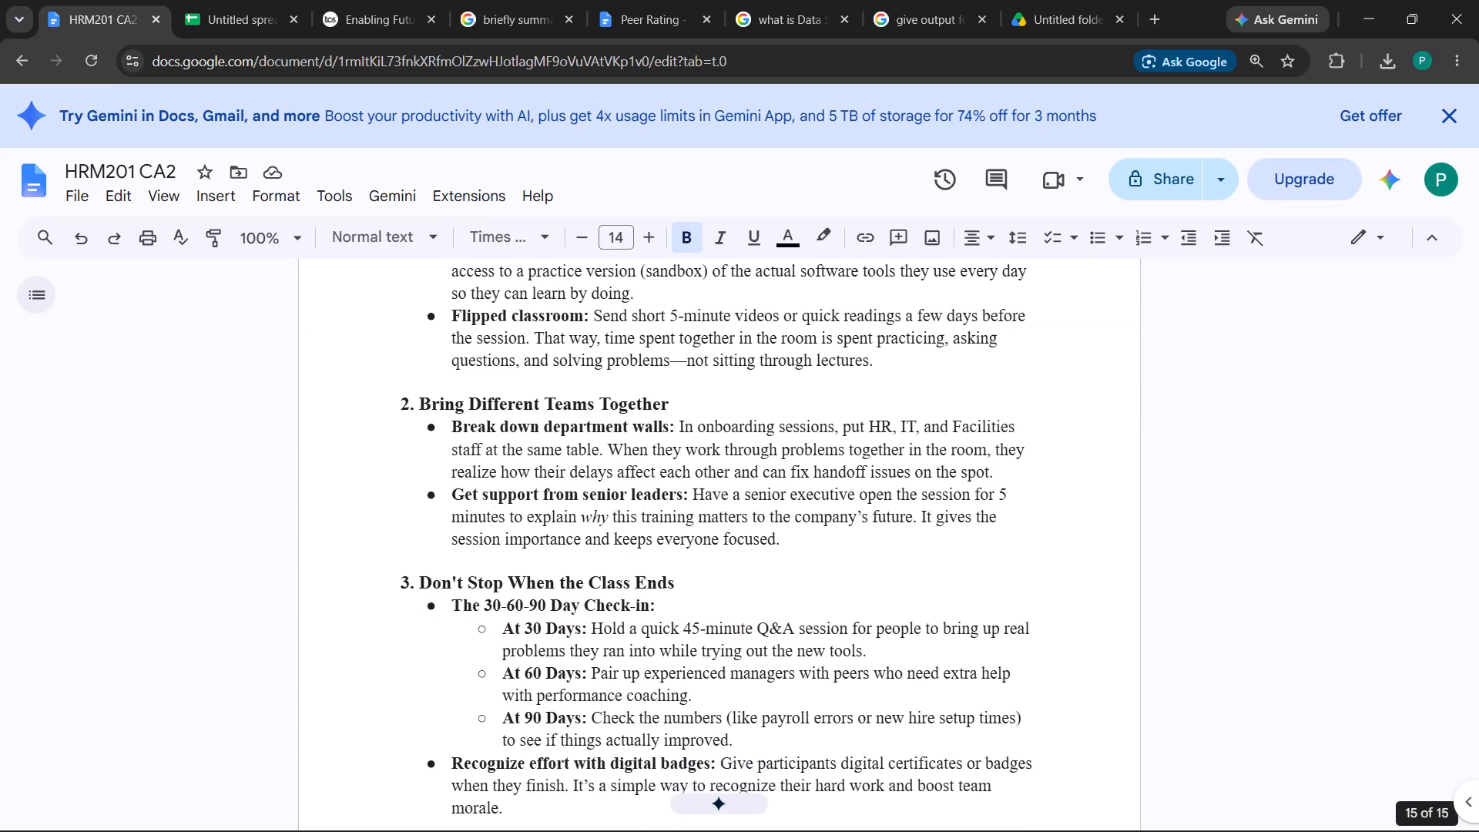
{"action": "scroll", "coordinate": [849, 518], "scroll_direction": "down", "scroll_amount": 14}
{"action": "scroll", "coordinate": [849, 518], "scroll_direction": "up", "scroll_amount": 5}
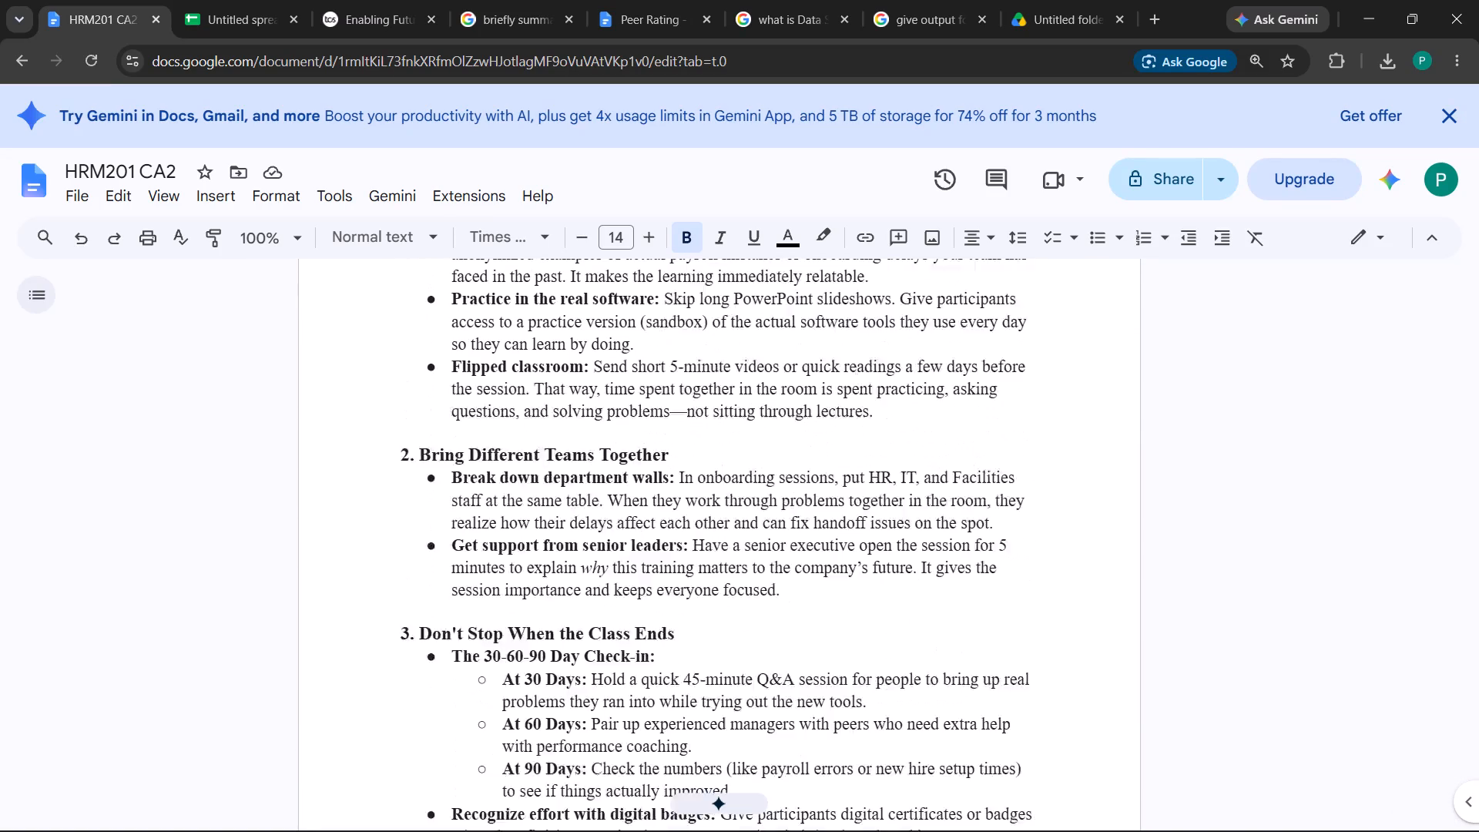
{"action": "left_click_drag", "start_coordinate": [1473, 432], "coordinate": [1470, 299]}
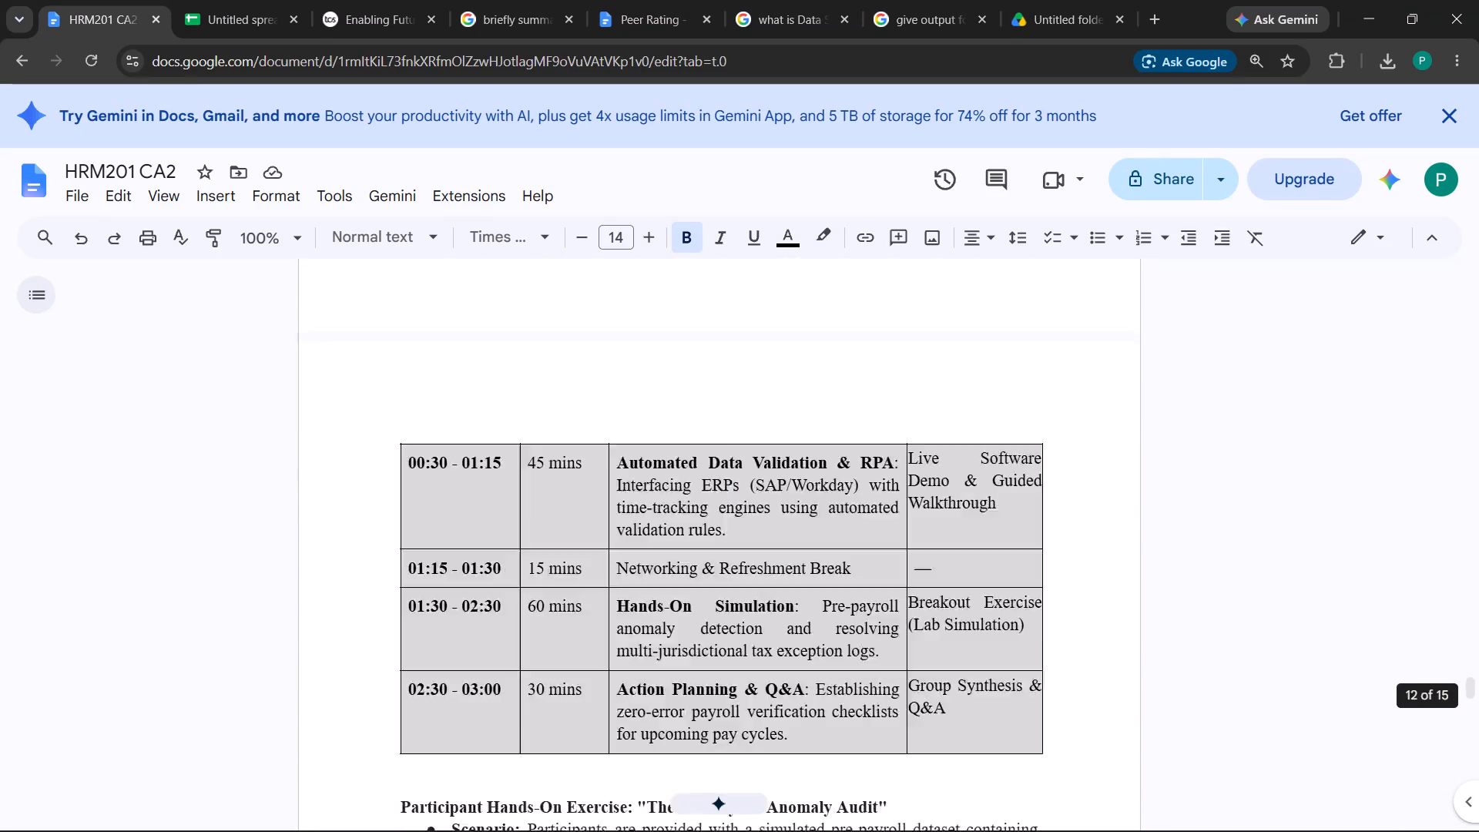
{"action": "left_click_drag", "start_coordinate": [1470, 299], "coordinate": [1478, 281]}
{"action": "scroll", "coordinate": [937, 541], "scroll_direction": "down", "scroll_amount": 6}
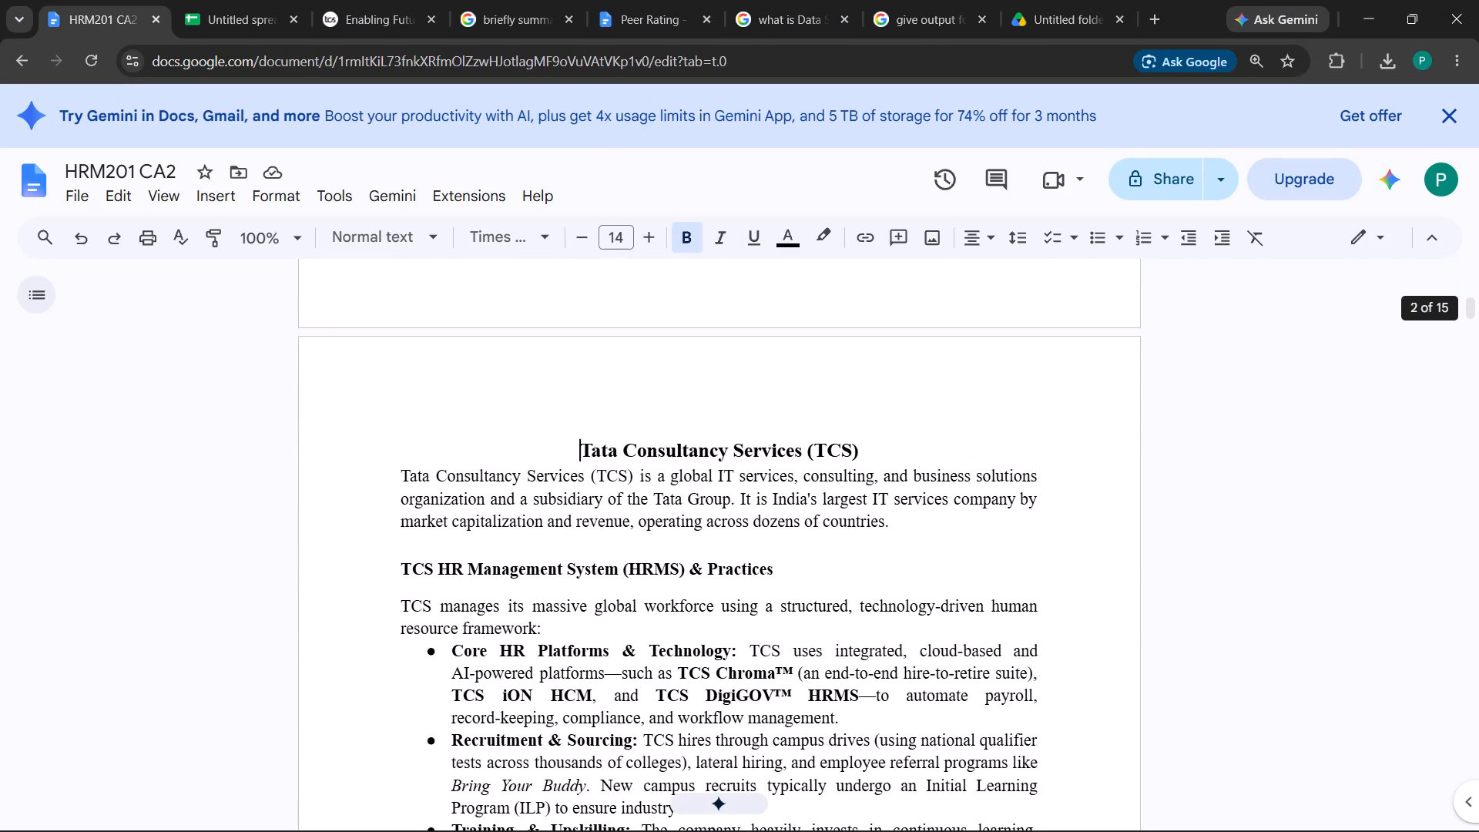
{"action": "scroll", "coordinate": [882, 495], "scroll_direction": "down", "scroll_amount": 2}
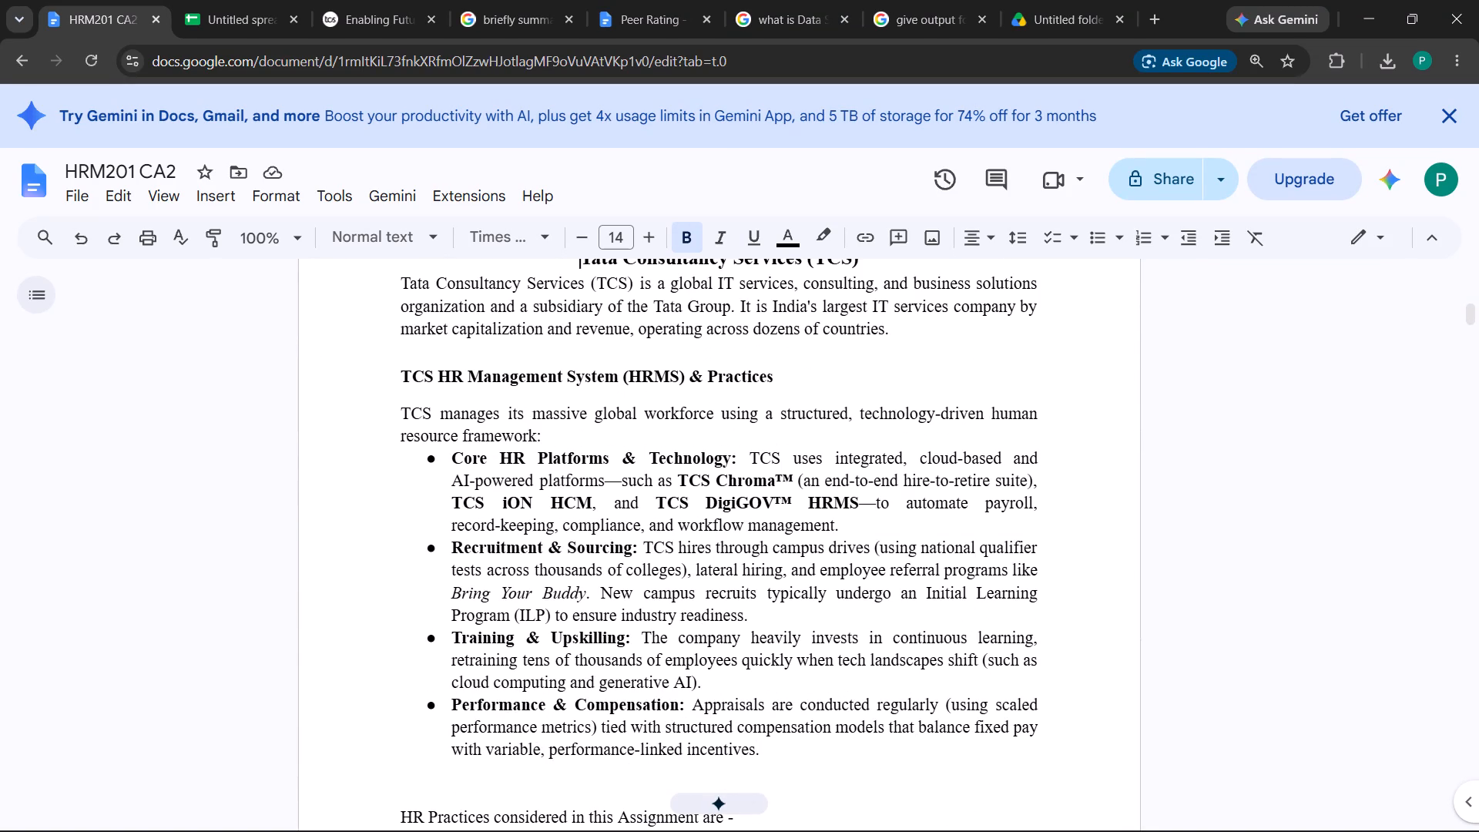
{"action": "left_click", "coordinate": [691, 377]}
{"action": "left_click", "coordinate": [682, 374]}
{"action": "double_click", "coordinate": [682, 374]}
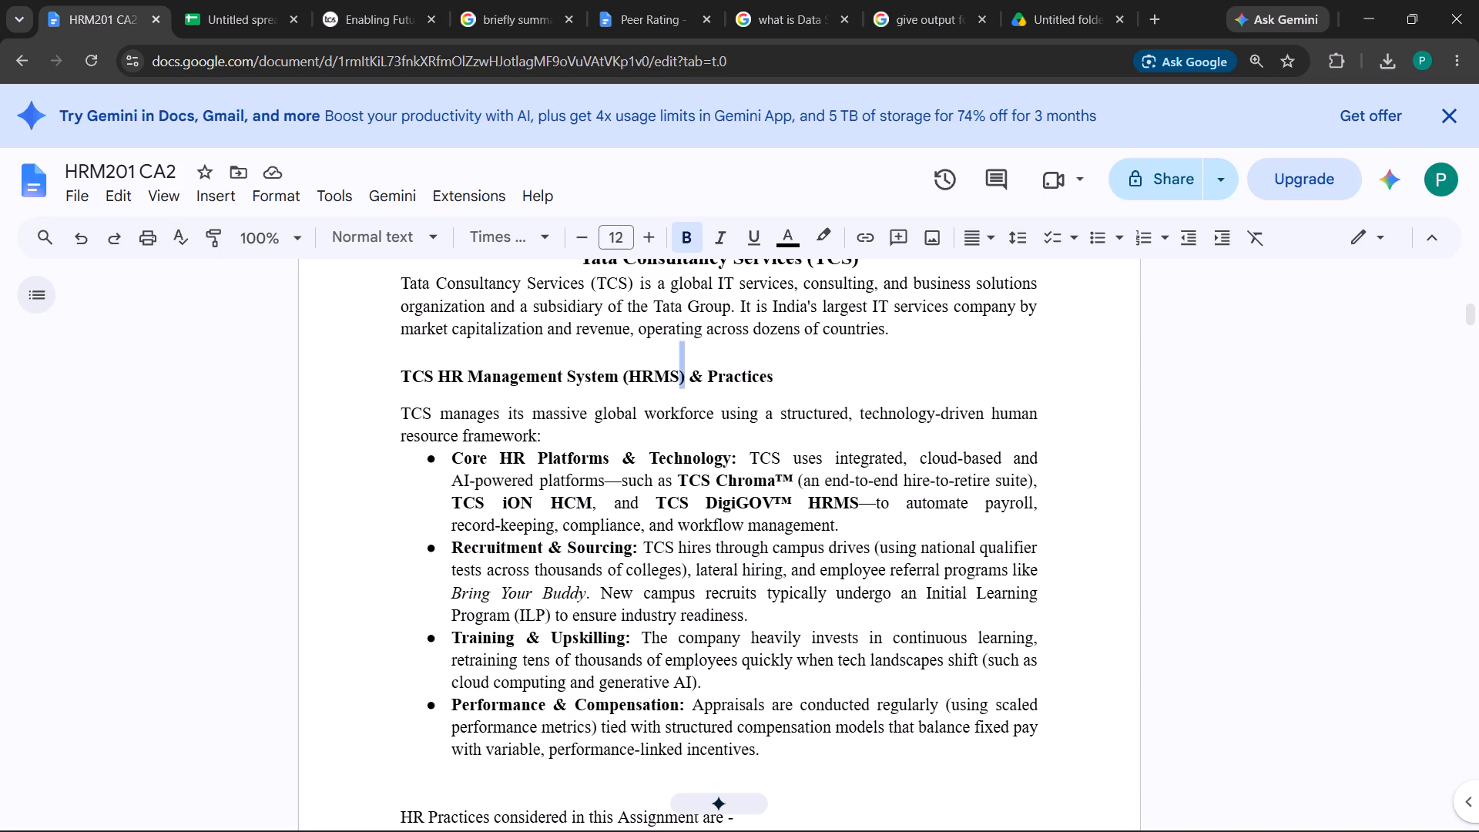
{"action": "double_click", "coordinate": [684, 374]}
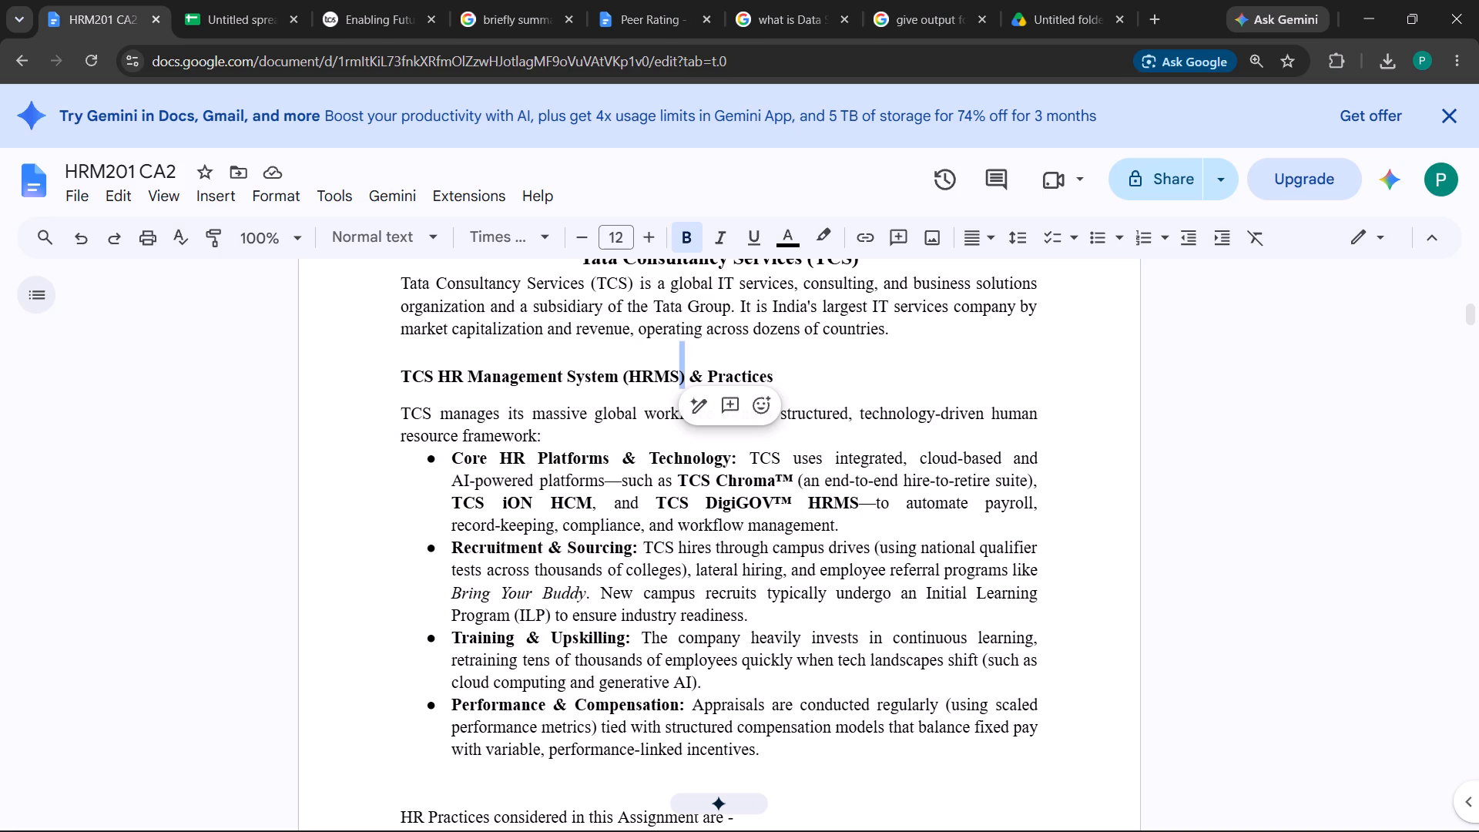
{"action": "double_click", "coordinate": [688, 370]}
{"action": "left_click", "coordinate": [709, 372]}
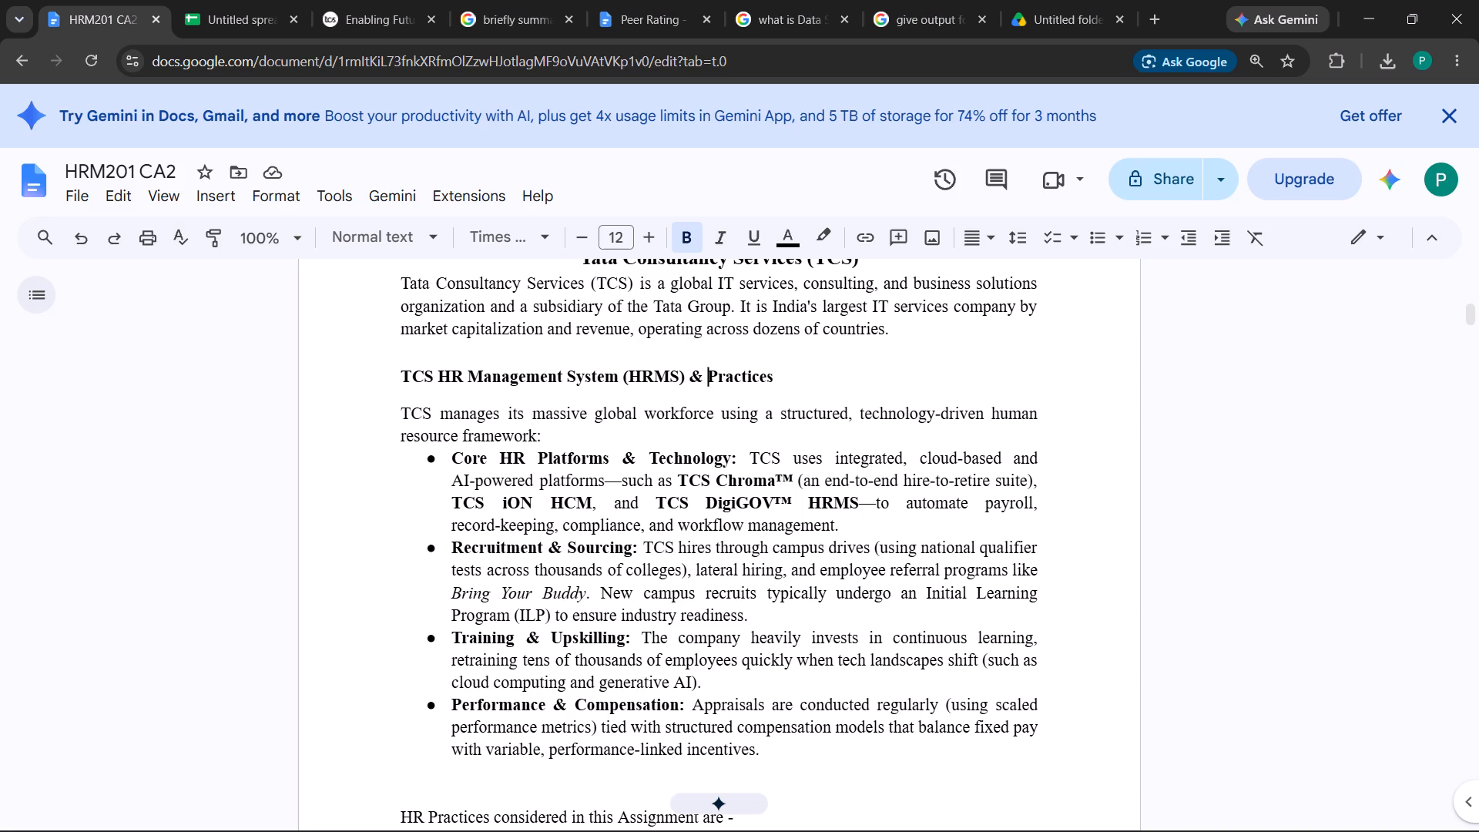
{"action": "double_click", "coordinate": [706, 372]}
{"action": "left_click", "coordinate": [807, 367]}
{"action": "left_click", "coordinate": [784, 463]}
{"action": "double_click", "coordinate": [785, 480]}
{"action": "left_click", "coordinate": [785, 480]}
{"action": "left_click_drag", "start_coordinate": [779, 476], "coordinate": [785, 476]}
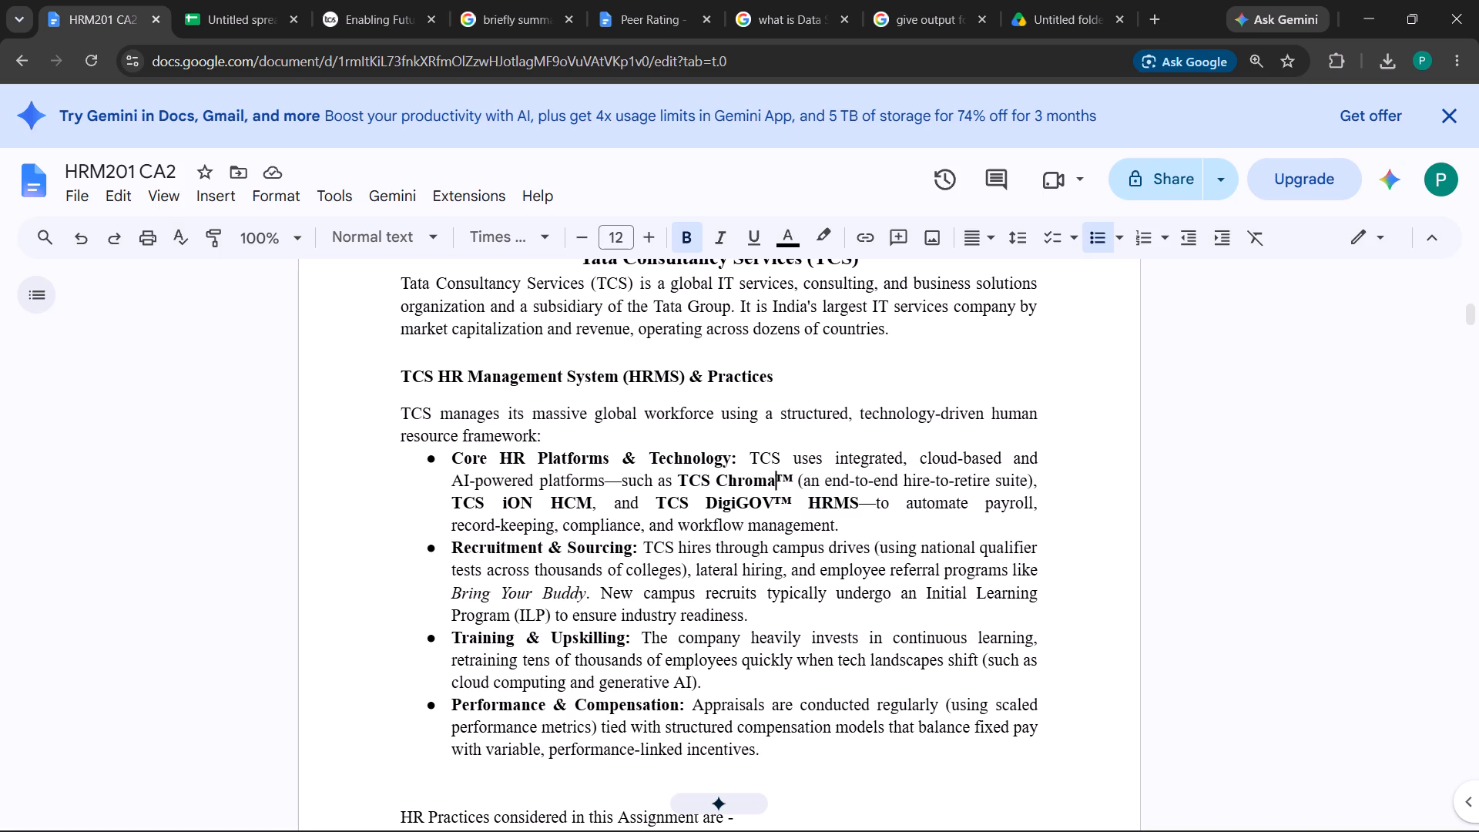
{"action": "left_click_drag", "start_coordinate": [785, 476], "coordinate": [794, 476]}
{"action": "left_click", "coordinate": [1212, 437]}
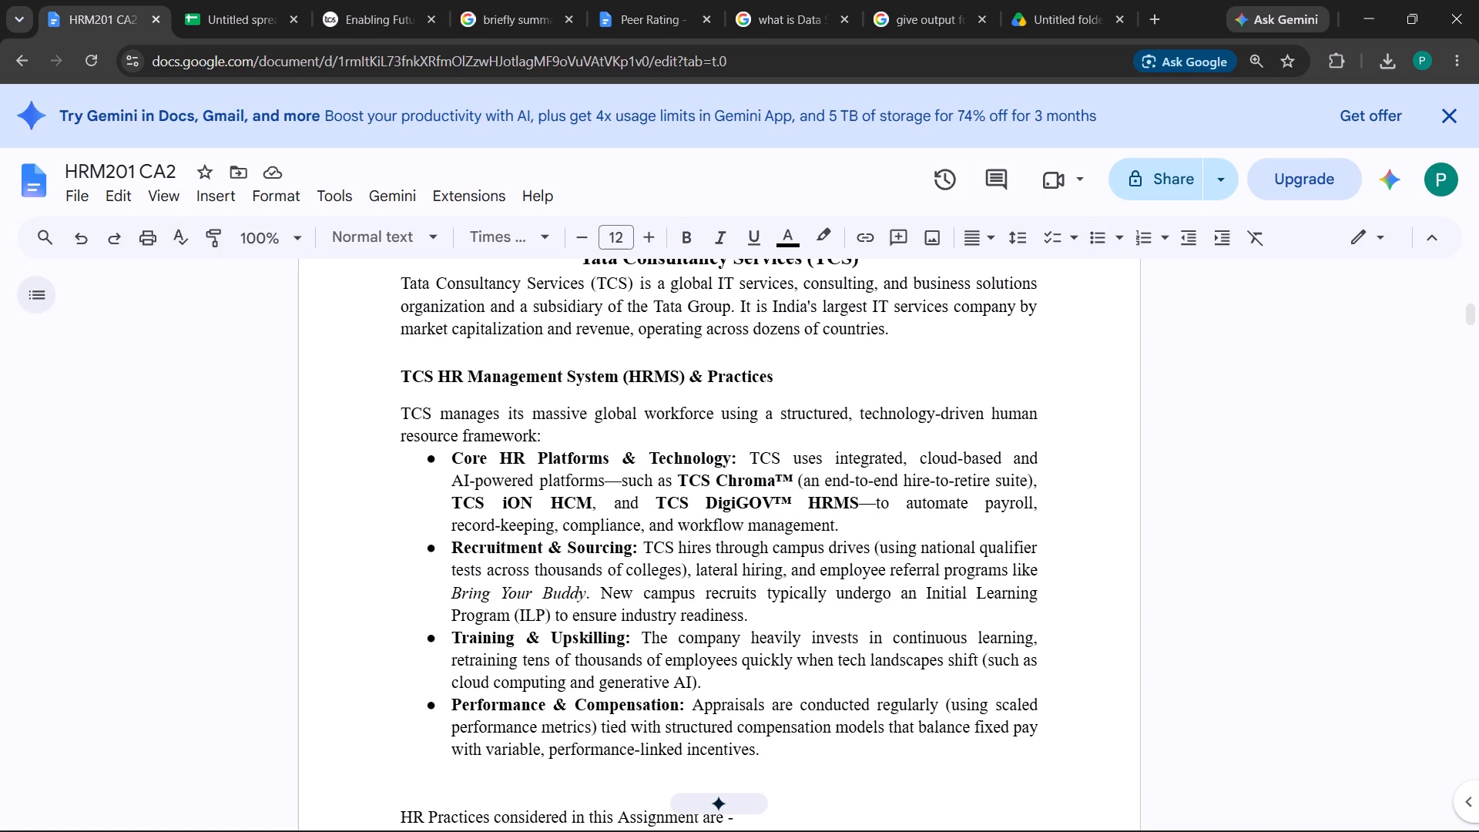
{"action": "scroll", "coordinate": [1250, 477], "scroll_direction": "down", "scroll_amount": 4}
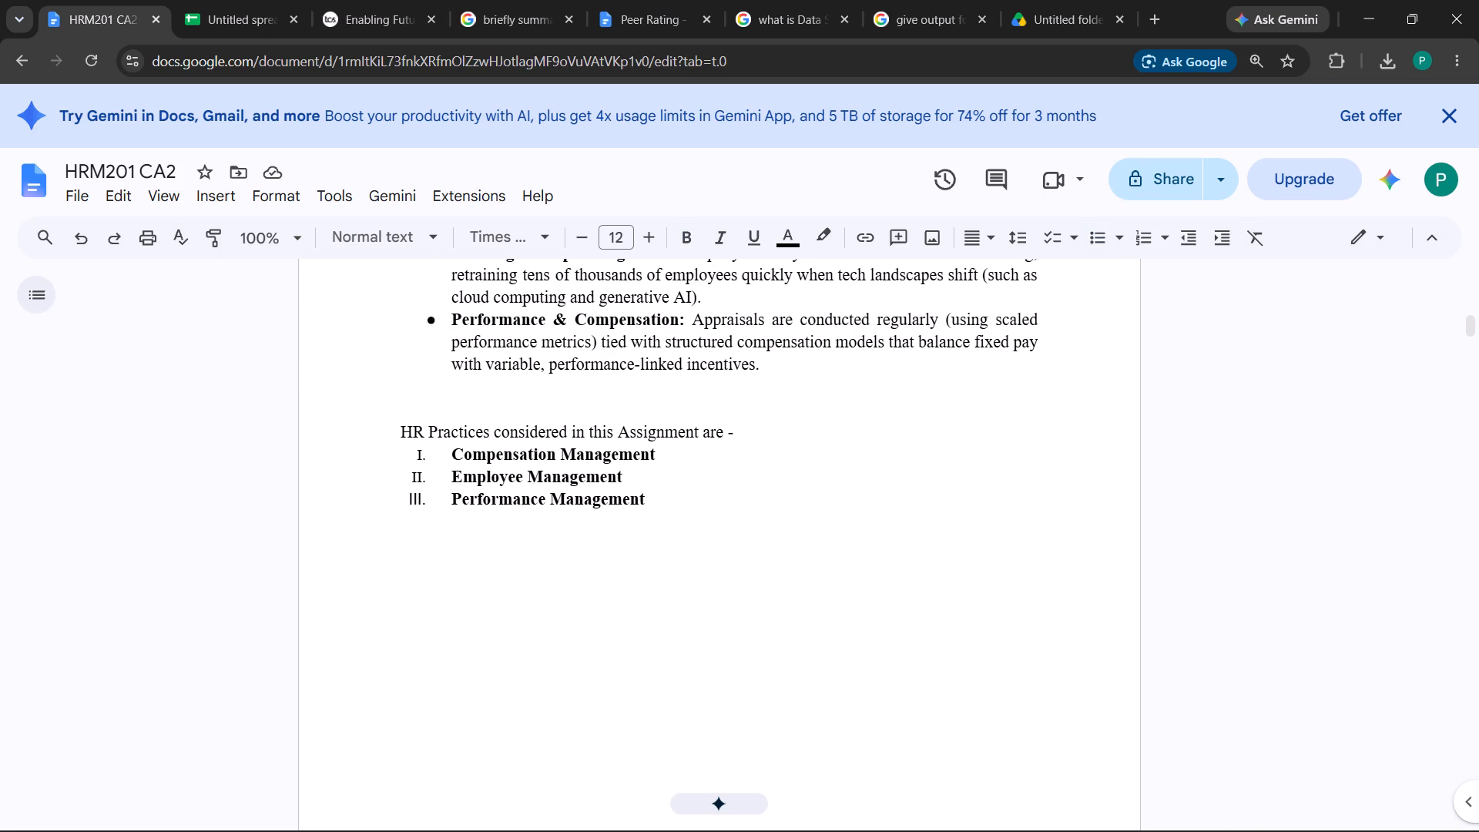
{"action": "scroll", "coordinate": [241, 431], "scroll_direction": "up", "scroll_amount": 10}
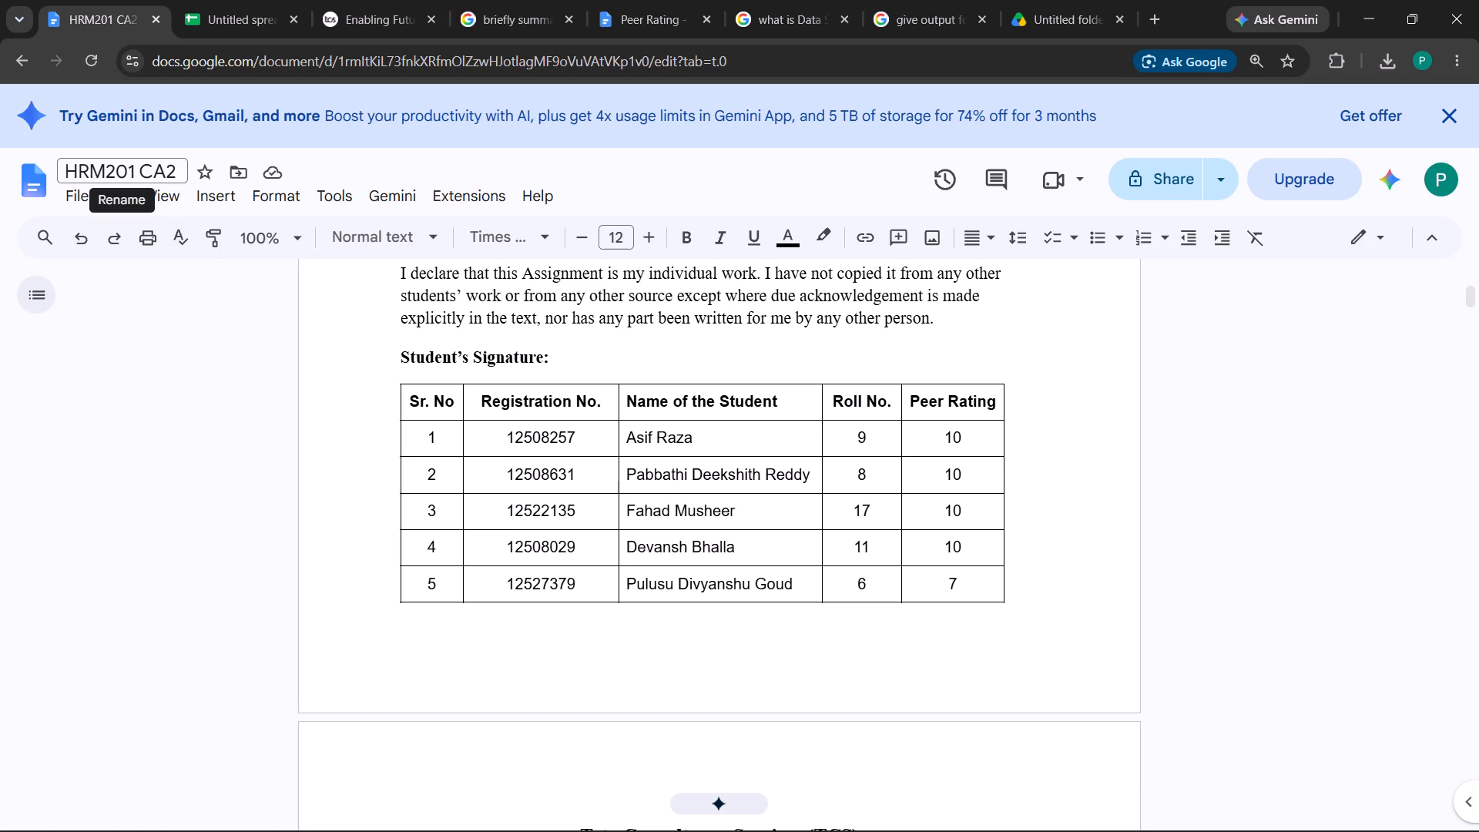
Download the HRM201 CA2 document as a PDF.
{"action": "left_click", "coordinate": [80, 190]}
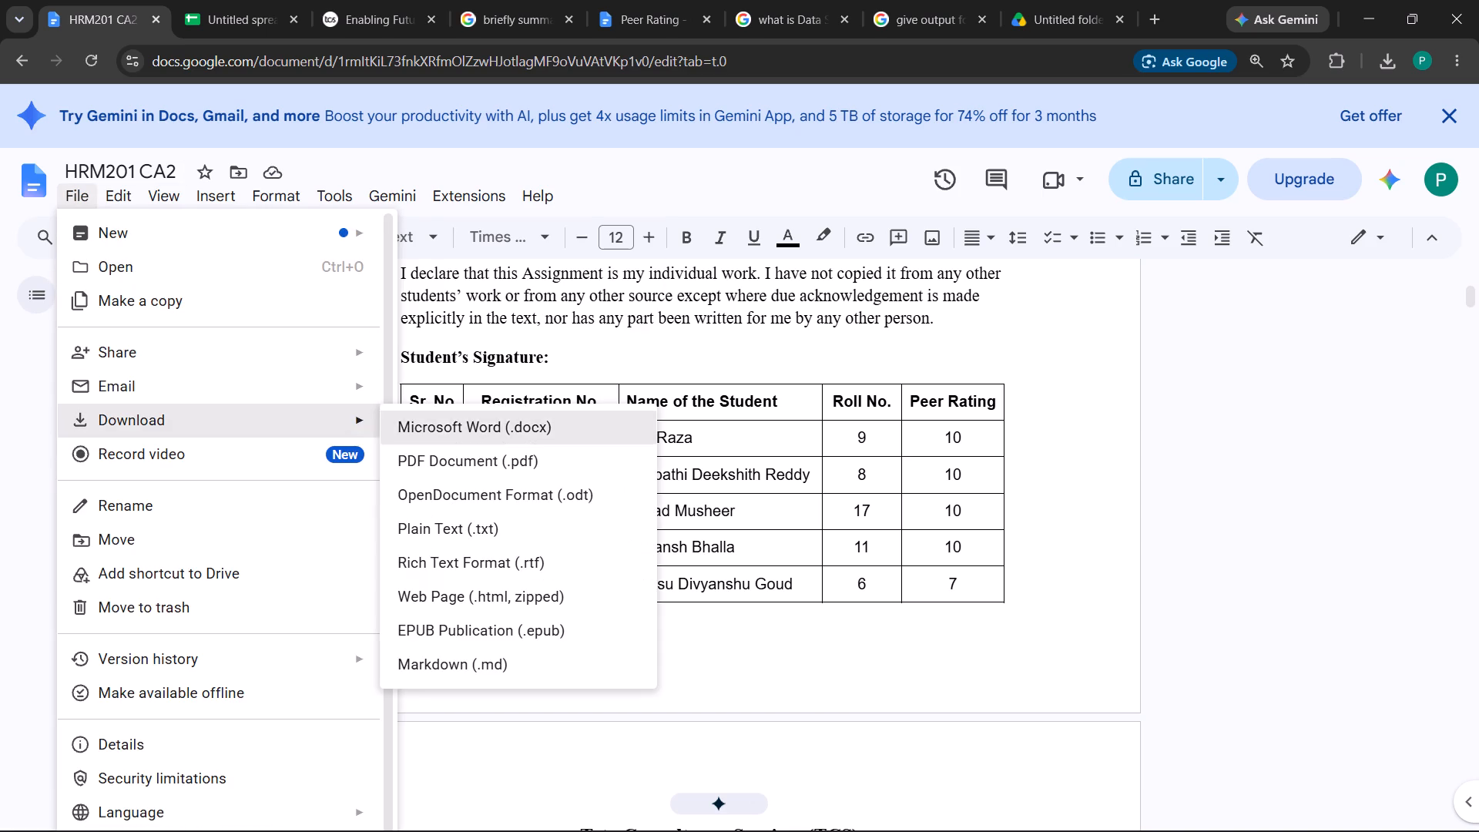
{"action": "left_click", "coordinate": [422, 454]}
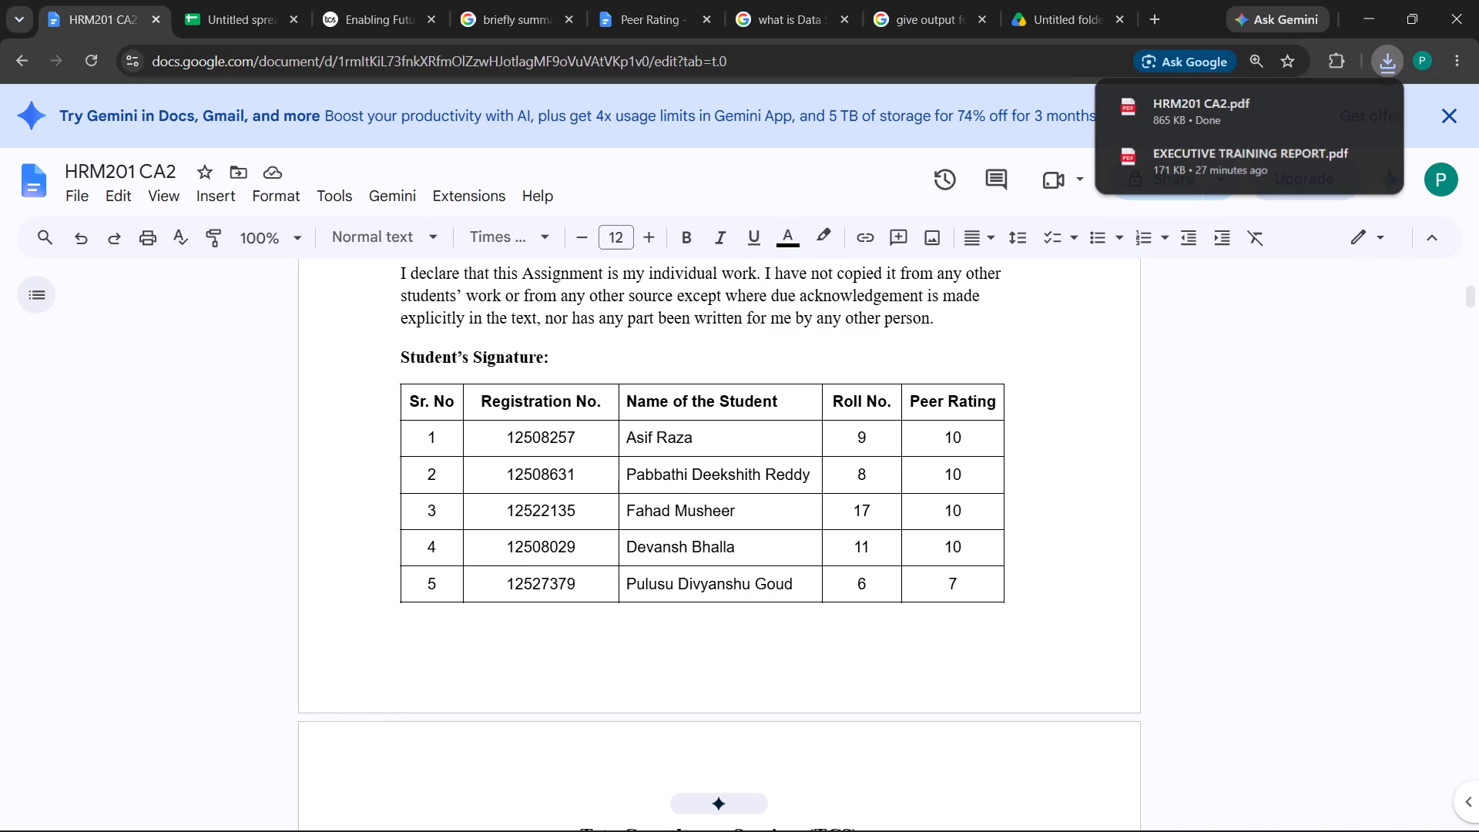
Minimize the browser window with the document and close the Gemini and File Explorer windows behind it.
{"action": "left_click", "coordinate": [1383, 10]}
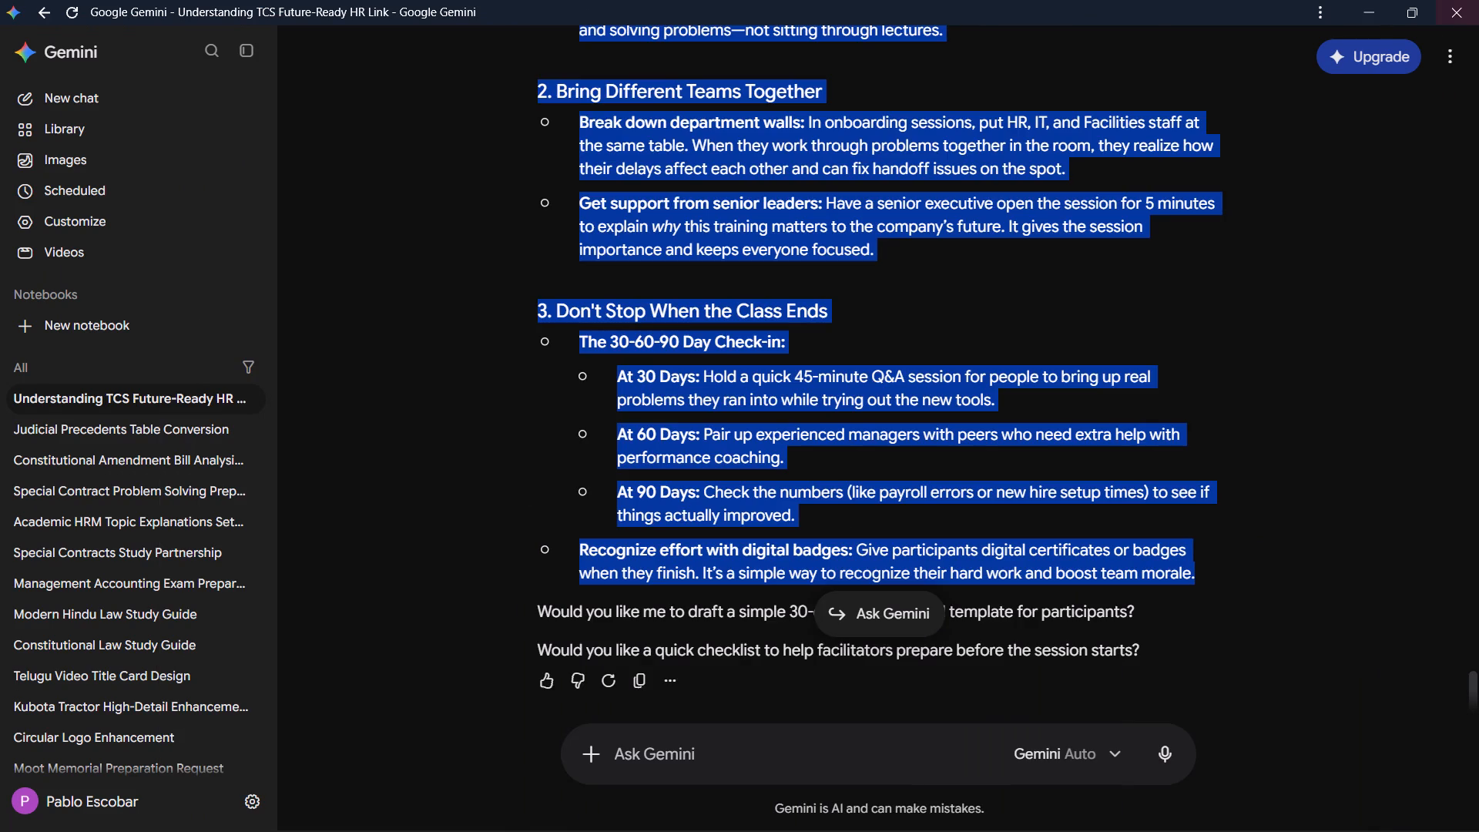
{"action": "left_click", "coordinate": [1451, 4]}
{"action": "left_click", "coordinate": [1450, 2]}
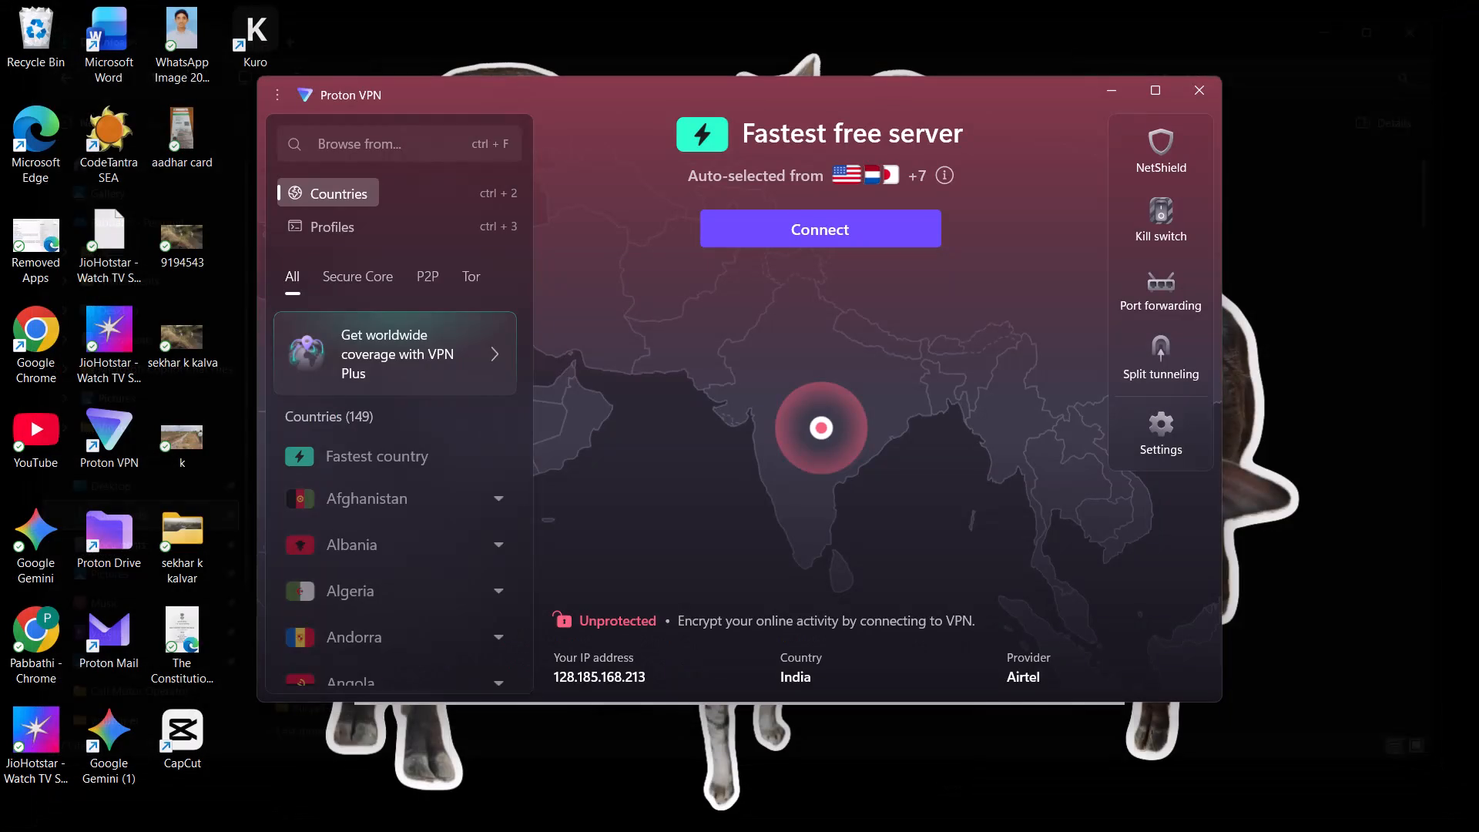